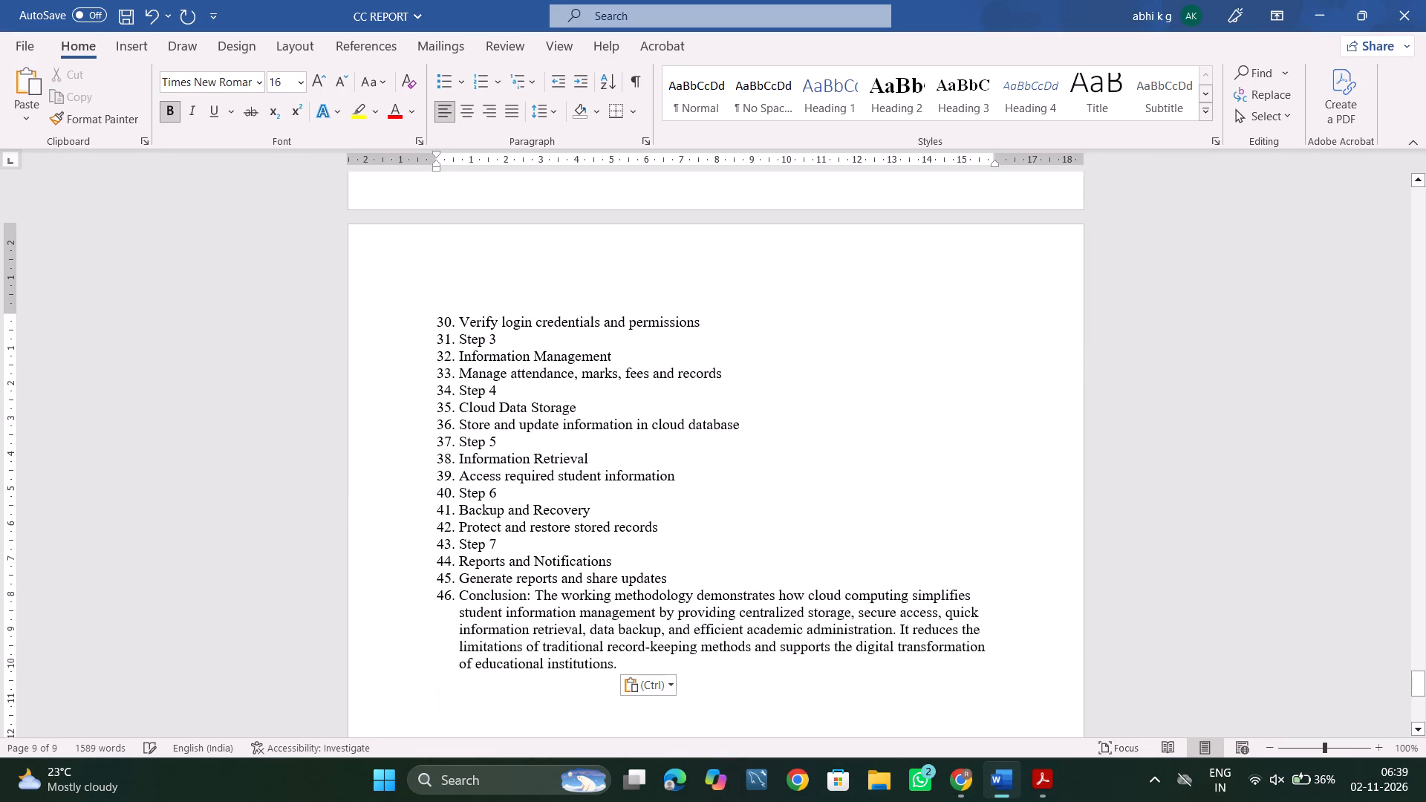
Remove the list numbering and indent from the introductory paragraph under 6. METHODOLOGY, keeping it on its own line below the heading.
{"action": "key", "text": "Up"}
{"action": "key", "text": "Up"}
{"action": "key", "text": "Up"}
{"action": "key", "text": "Up"}
{"action": "key", "text": "Up"}
{"action": "key", "text": "Up"}
{"action": "key", "text": "Up"}
{"action": "key", "text": "Up"}
{"action": "key", "text": "Up"}
{"action": "key", "text": "Up"}
{"action": "key", "text": "Up"}
{"action": "key", "text": "Up"}
{"action": "key", "text": "Up"}
{"action": "key", "text": "Up"}
{"action": "key", "text": "Up"}
{"action": "key", "text": "Up"}
{"action": "key", "text": "Up"}
{"action": "key", "text": "Up"}
{"action": "key", "text": "Up"}
{"action": "key", "text": "Up"}
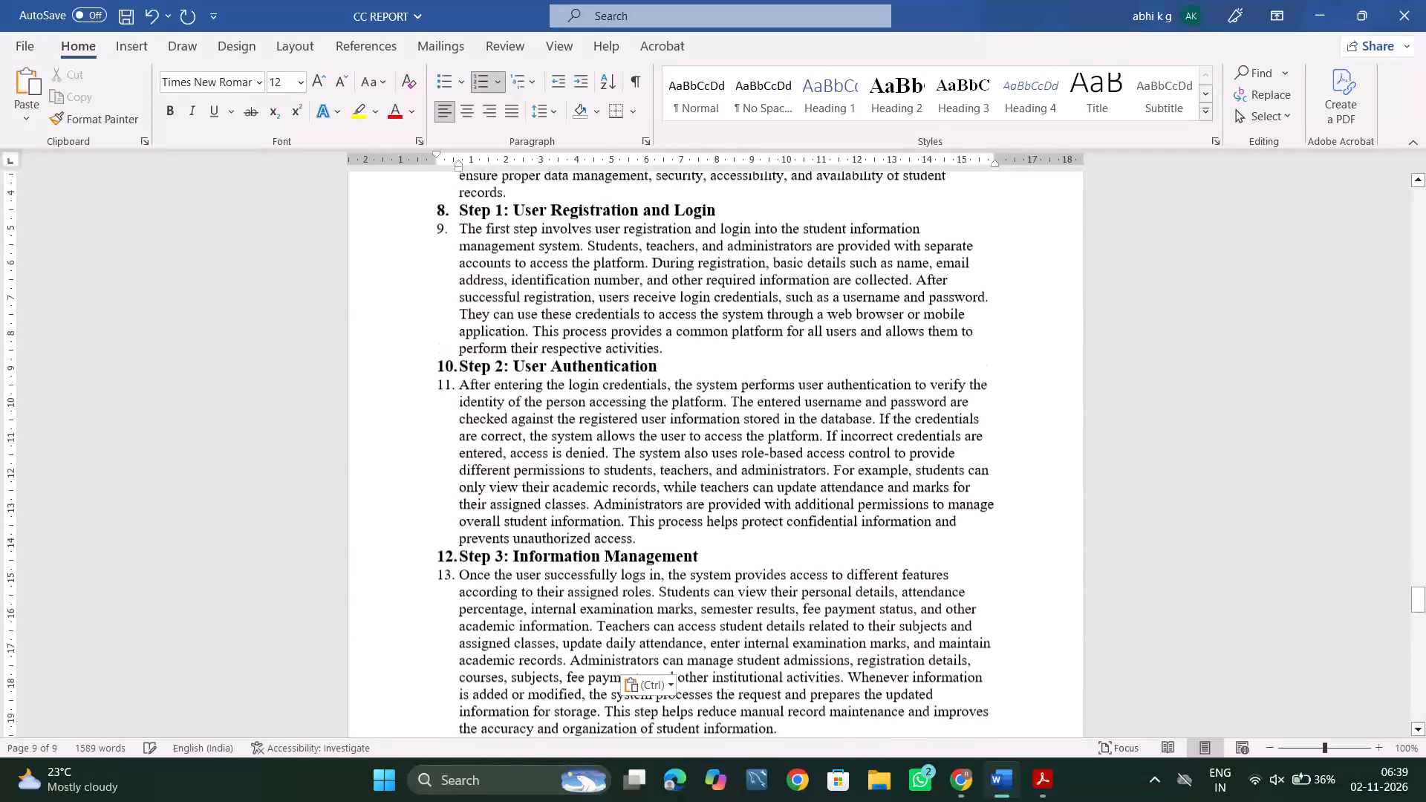
{"action": "key", "text": "Up"}
{"action": "key", "text": "Up"}
{"action": "key", "text": "Up"}
{"action": "key", "text": "Up"}
{"action": "key", "text": "Up"}
{"action": "key", "text": "Up"}
{"action": "key", "text": "Up"}
{"action": "key", "text": "Up"}
{"action": "key", "text": "Up"}
{"action": "key", "text": "Up"}
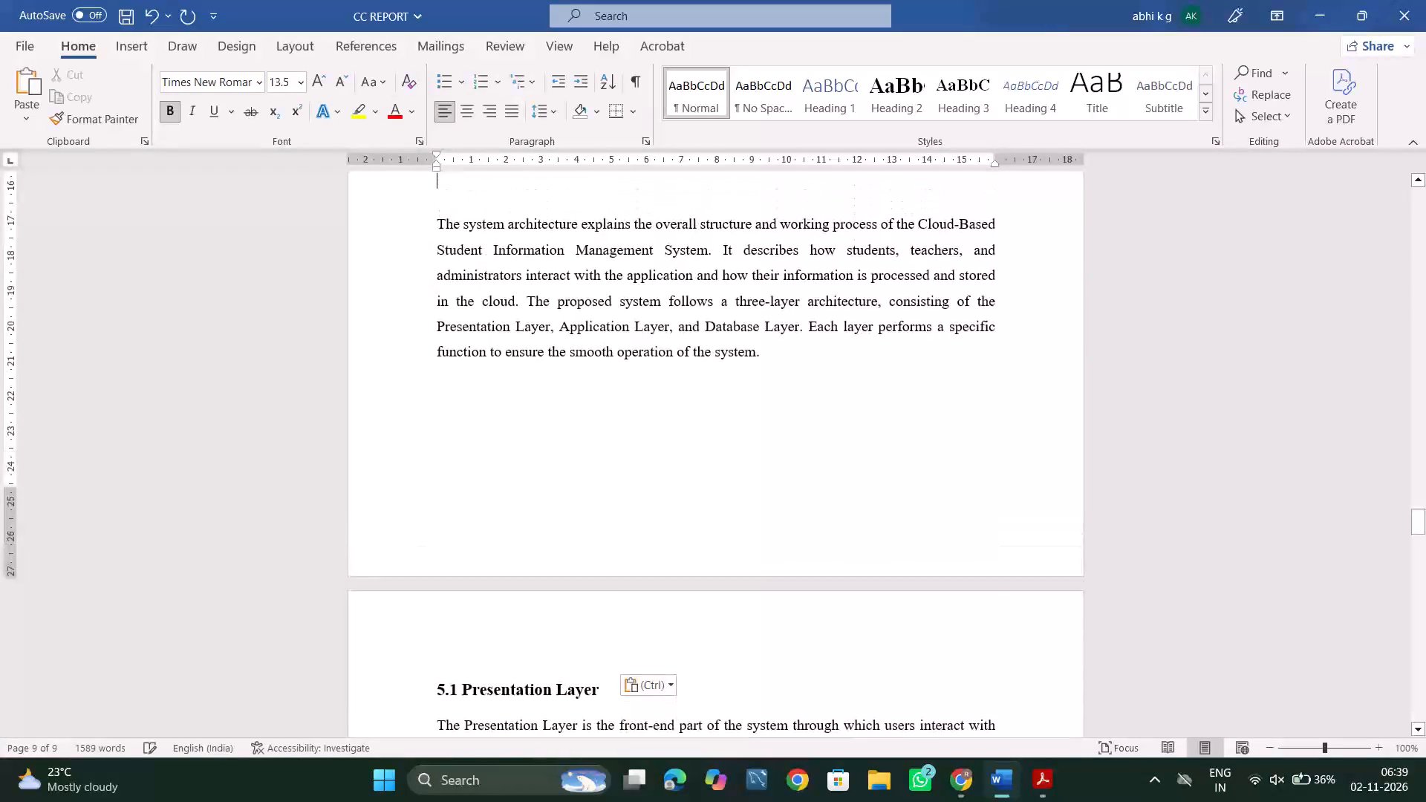
{"action": "key", "text": "Down"}
{"action": "key", "text": "Down"}
{"action": "key", "text": "Down"}
{"action": "key", "text": "Down"}
{"action": "key", "text": "Down"}
{"action": "key", "text": "Down"}
{"action": "key", "text": "Down"}
{"action": "key", "text": "Down"}
{"action": "key", "text": "Down"}
{"action": "key", "text": "Down"}
{"action": "key", "text": "Down"}
{"action": "key", "text": "Down"}
{"action": "key", "text": "Down"}
{"action": "key", "text": "Down"}
{"action": "key", "text": "Down"}
{"action": "key", "text": "Down"}
{"action": "key", "text": "Down"}
{"action": "key", "text": "Down"}
{"action": "key", "text": "Down"}
{"action": "key", "text": "Down"}
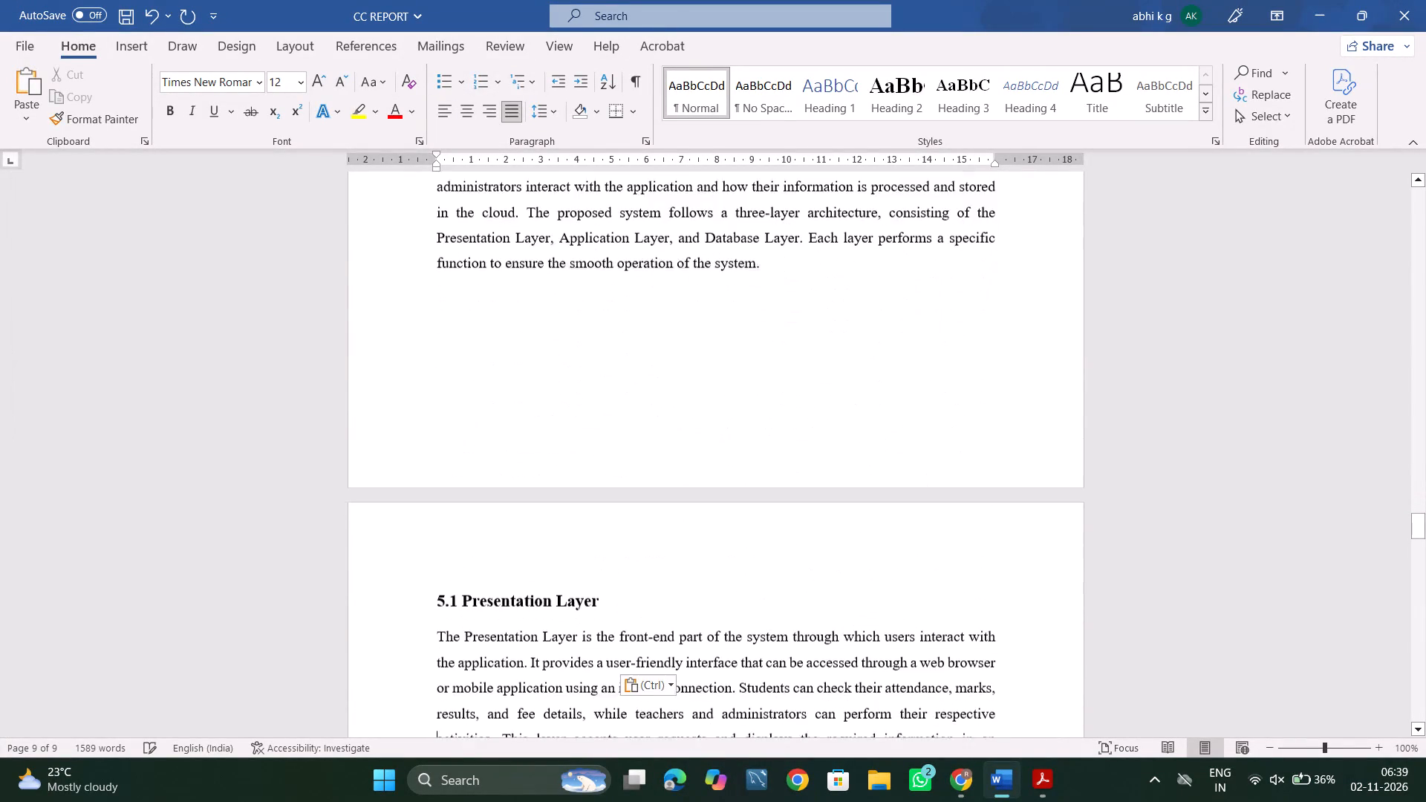
{"action": "key", "text": "Down"}
{"action": "key", "text": "Down"}
{"action": "key", "text": "Down"}
{"action": "key", "text": "Down"}
{"action": "key", "text": "Down"}
{"action": "key", "text": "Down"}
{"action": "key", "text": "Down"}
{"action": "key", "text": "Down"}
{"action": "key", "text": "Down"}
{"action": "key", "text": "Down"}
{"action": "key", "text": "Down"}
{"action": "key", "text": "Down"}
{"action": "key", "text": "Down"}
{"action": "key", "text": "Down"}
{"action": "key", "text": "Down"}
{"action": "key", "text": "Down"}
{"action": "key", "text": "Down"}
{"action": "key", "text": "Down"}
{"action": "key", "text": "Down"}
{"action": "key", "text": "Down"}
{"action": "key", "text": "Down"}
{"action": "key", "text": "Down"}
{"action": "key", "text": "Down"}
{"action": "key", "text": "Down"}
{"action": "key", "text": "Down"}
{"action": "key", "text": "Down"}
{"action": "key", "text": "Down"}
{"action": "key", "text": "Down"}
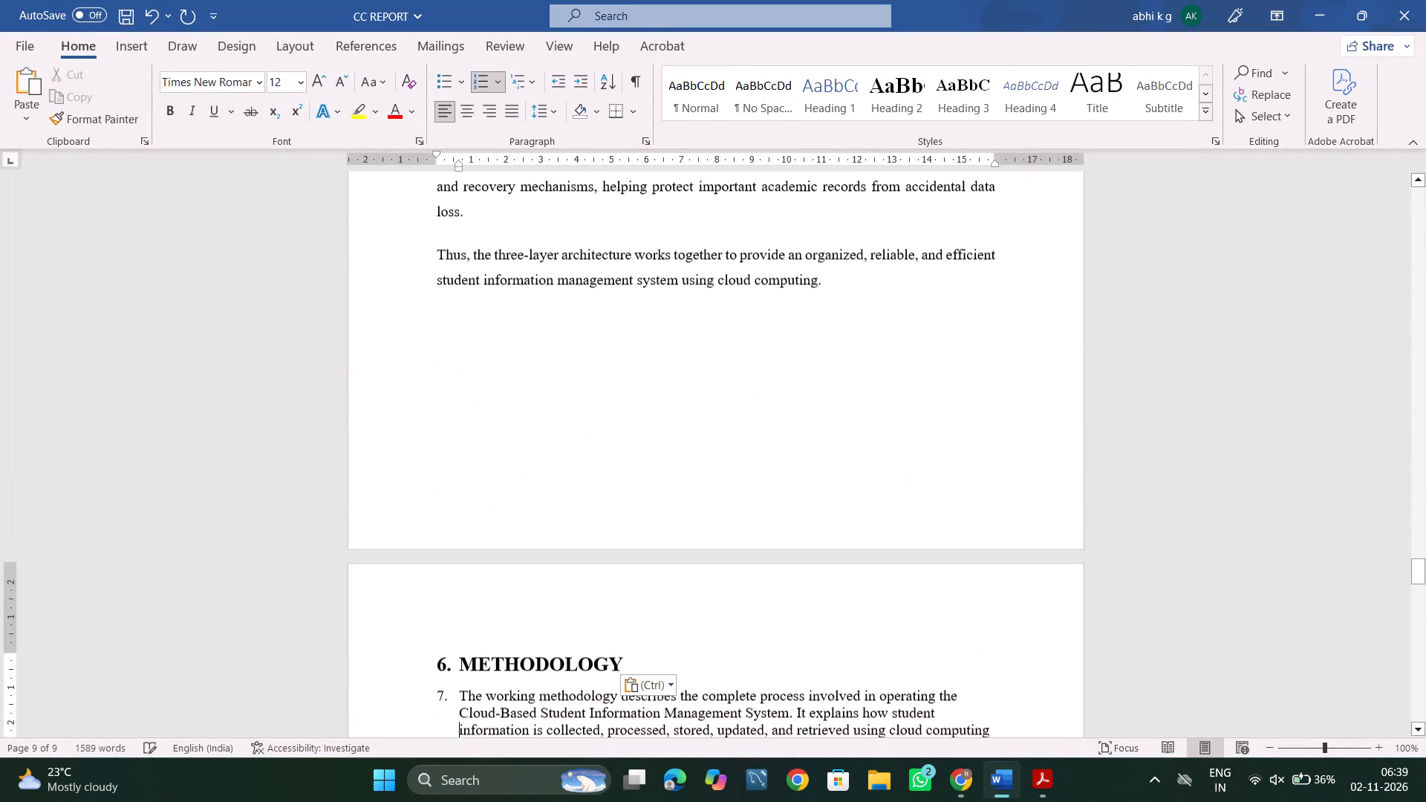
{"action": "left_click", "coordinate": [461, 571]}
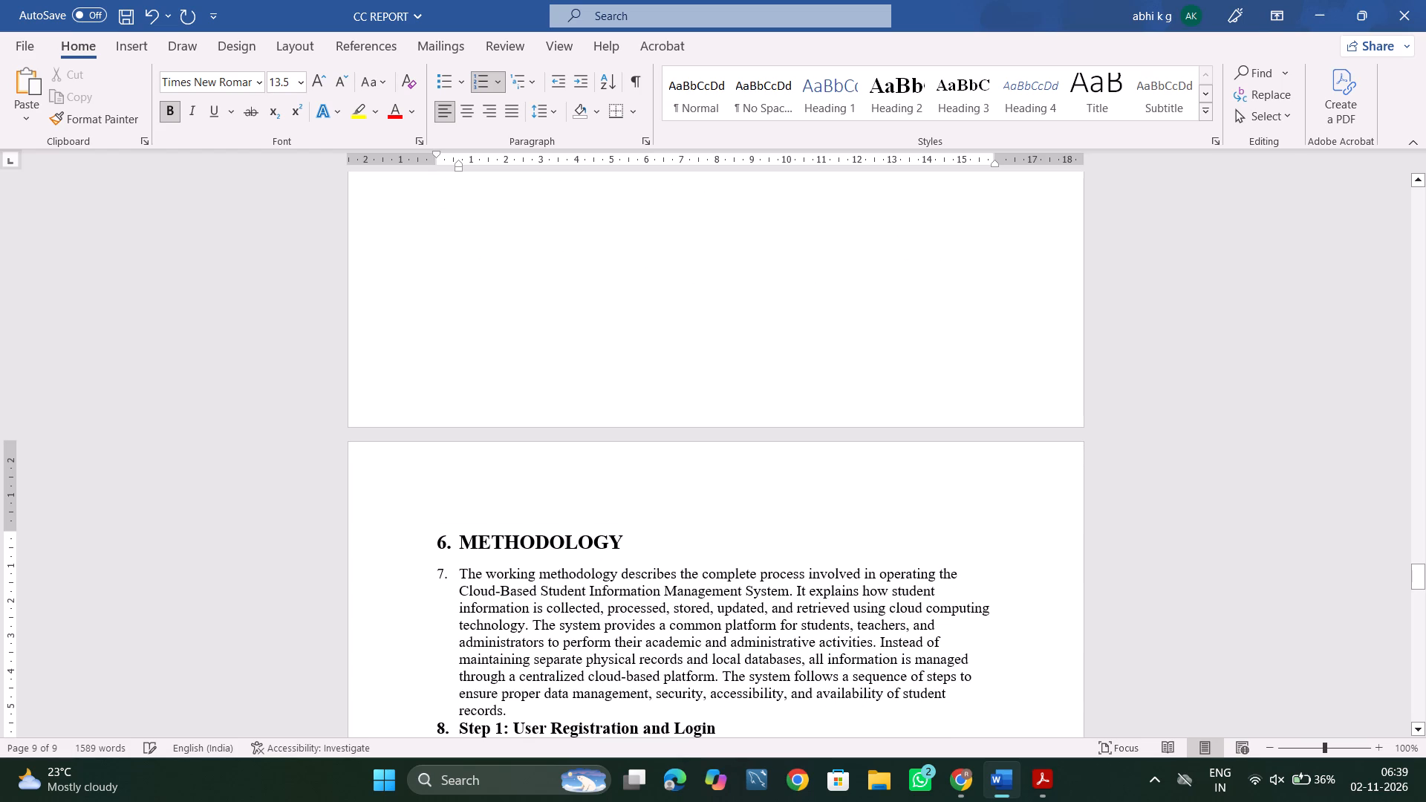
{"action": "key", "text": "BackSpace"}
{"action": "key", "text": "BackSpace"}
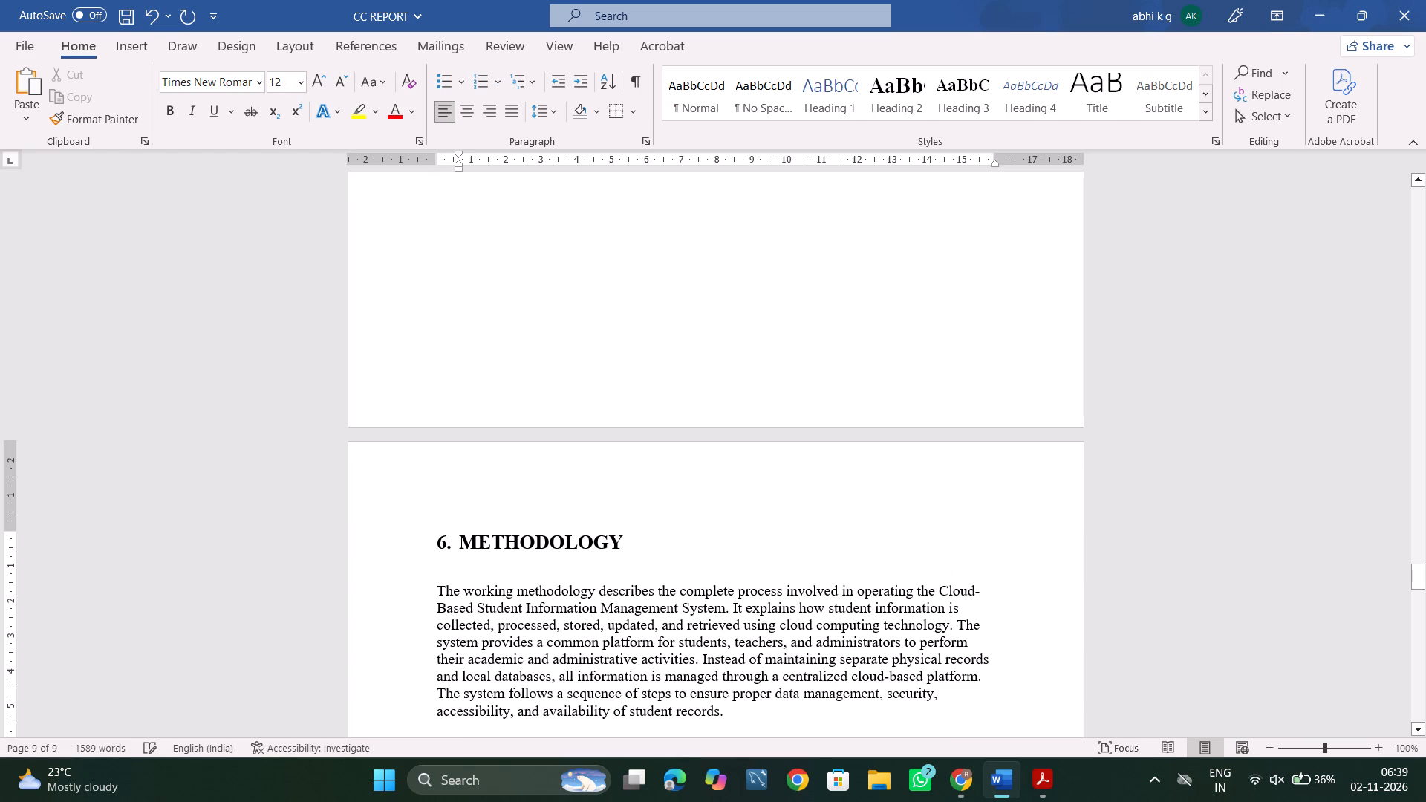
{"action": "key", "text": "BackSpace"}
{"action": "key", "text": "Return"}
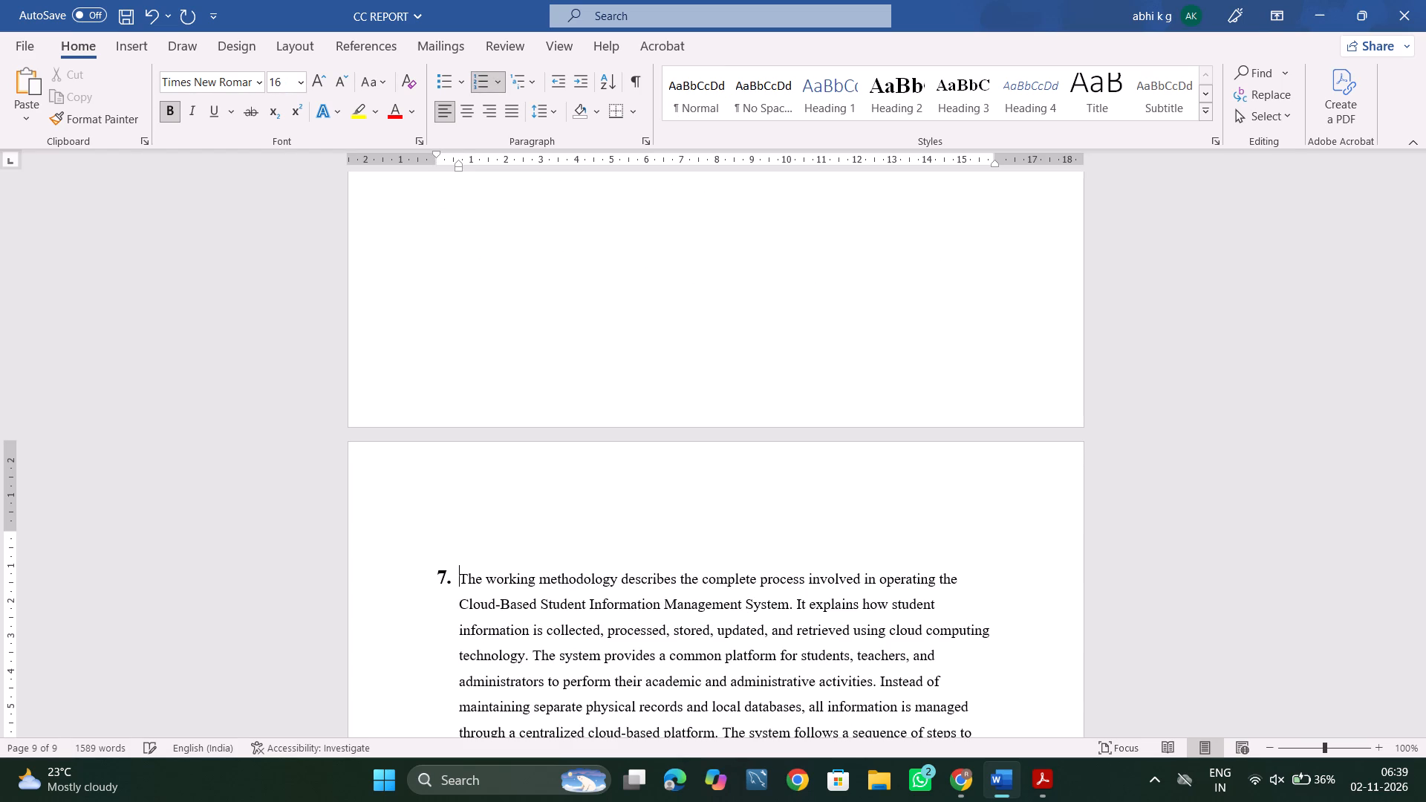
{"action": "key", "text": "BackSpace"}
{"action": "key", "text": "BackSpace"}
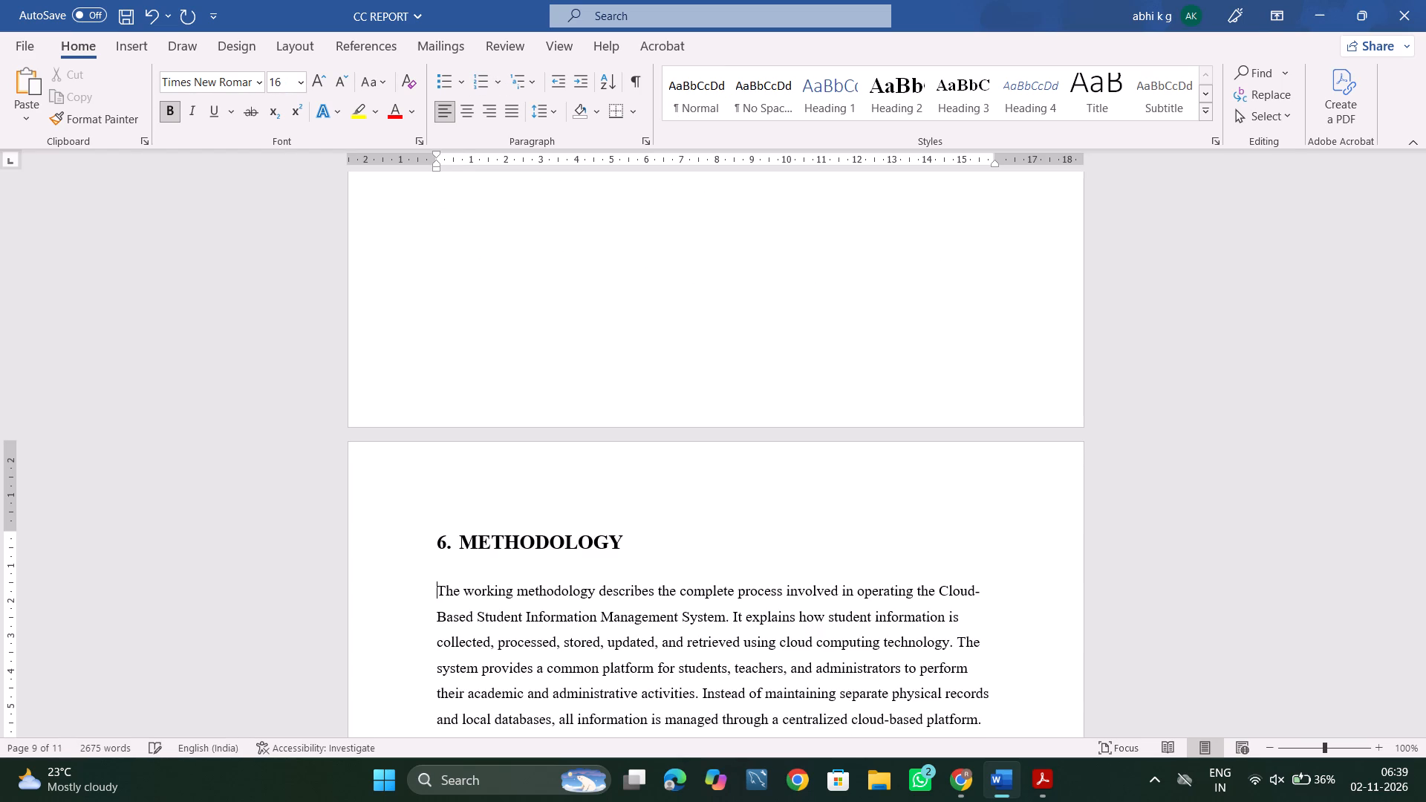
Justify the introductory methodology paragraph and set its line spacing to 1.5.
{"action": "key", "text": "Down"}
{"action": "key", "text": "Down"}
{"action": "key", "text": "Down"}
{"action": "key", "text": "Down"}
{"action": "key", "text": "Down"}
{"action": "key", "text": "Down"}
{"action": "key", "text": "Down"}
{"action": "key", "text": "Down"}
{"action": "key", "text": "Down"}
{"action": "key", "text": "Down"}
{"action": "key", "text": "Down"}
{"action": "key", "text": "Down"}
{"action": "key", "text": "Down"}
{"action": "key", "text": "Down"}
{"action": "key", "text": "Down"}
{"action": "key", "text": "Down"}
{"action": "key", "text": "Down"}
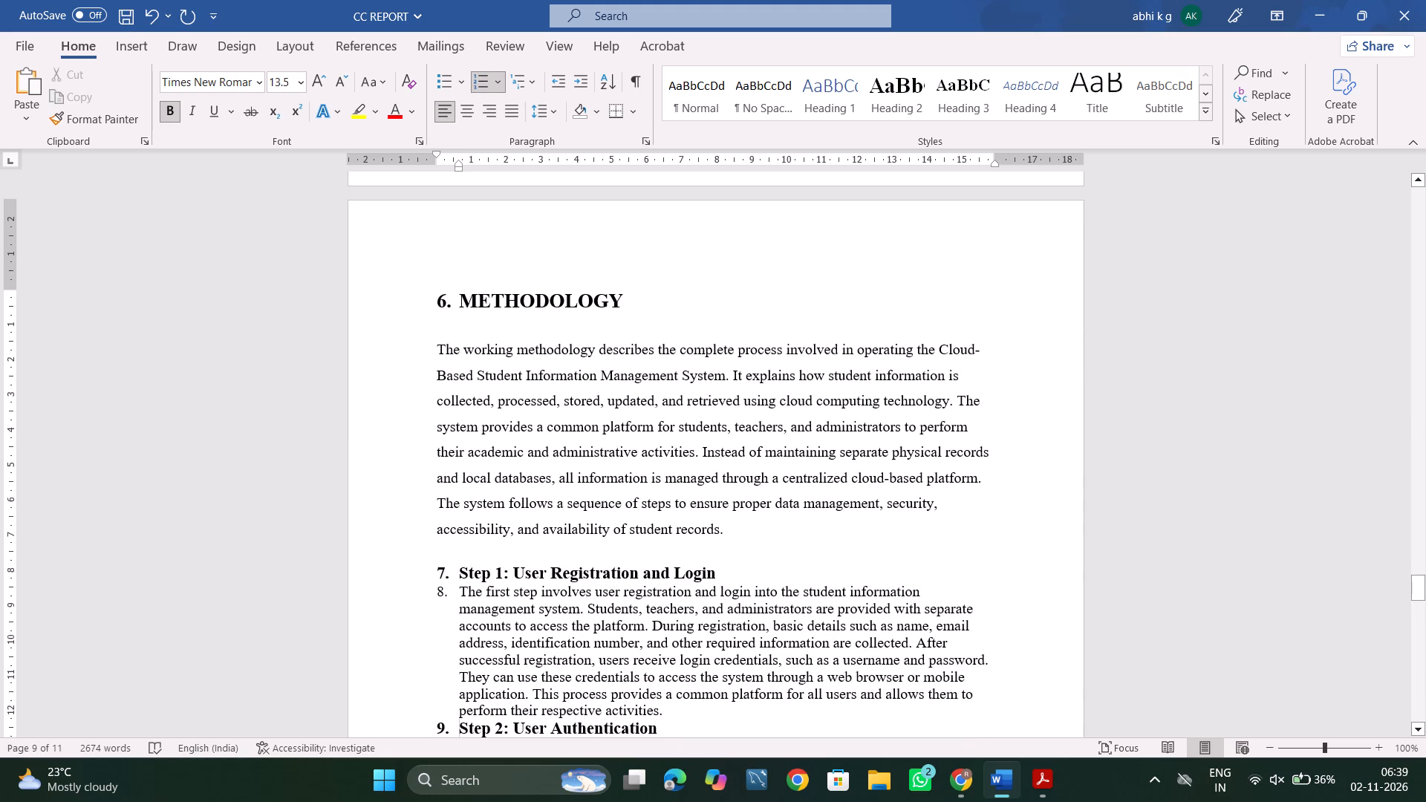
{"action": "left_click_drag", "start_coordinate": [431, 345], "coordinate": [729, 528]}
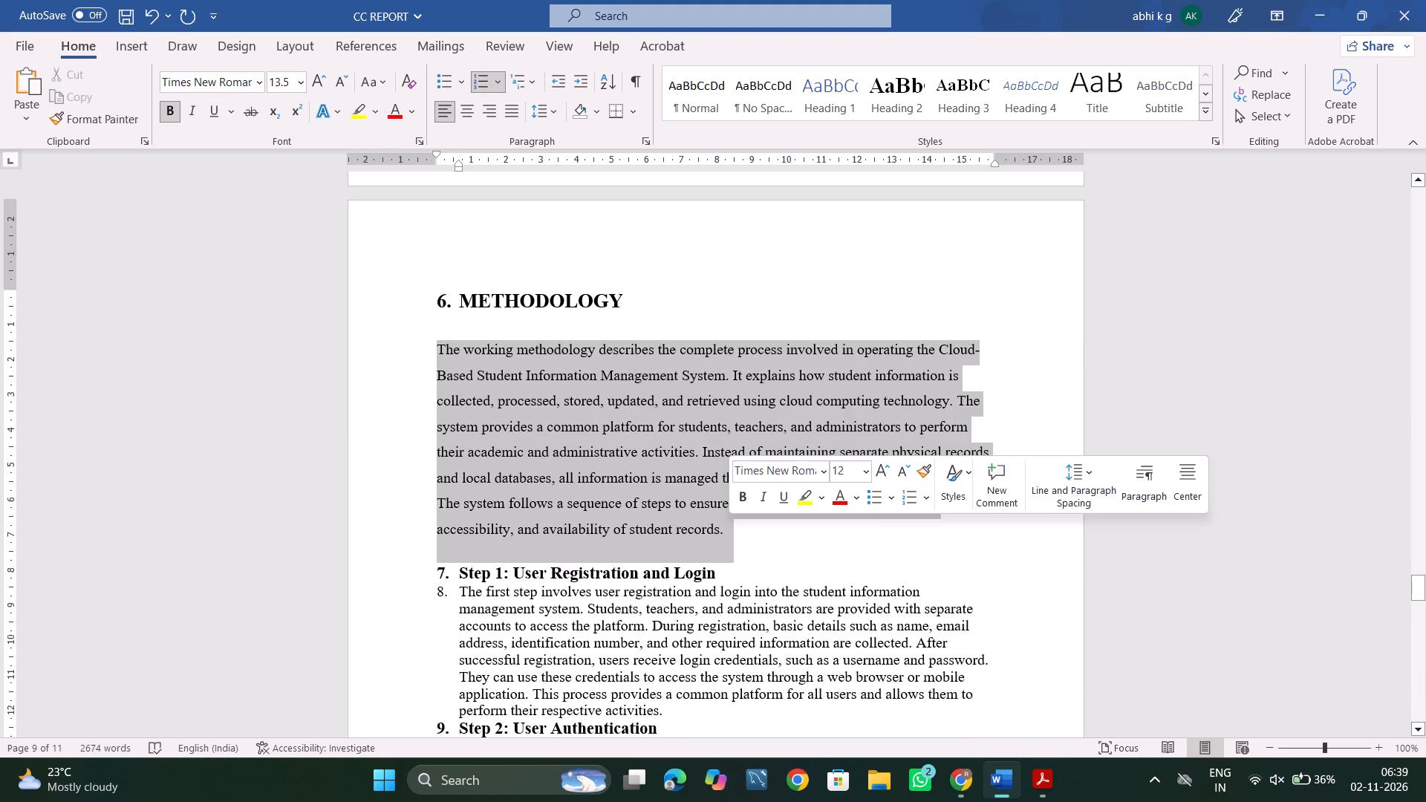
{"action": "left_click", "coordinate": [509, 110]}
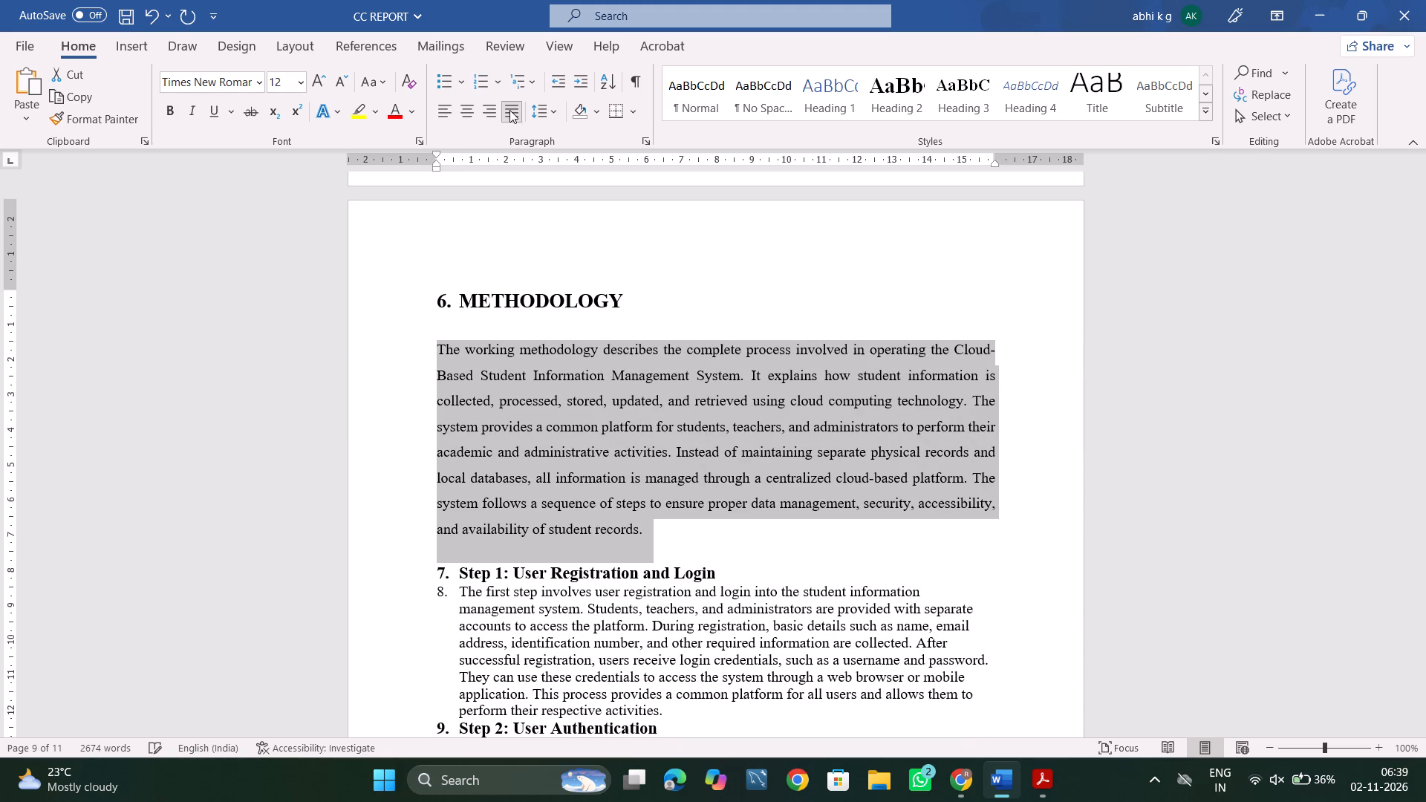
{"action": "left_click", "coordinate": [550, 117]}
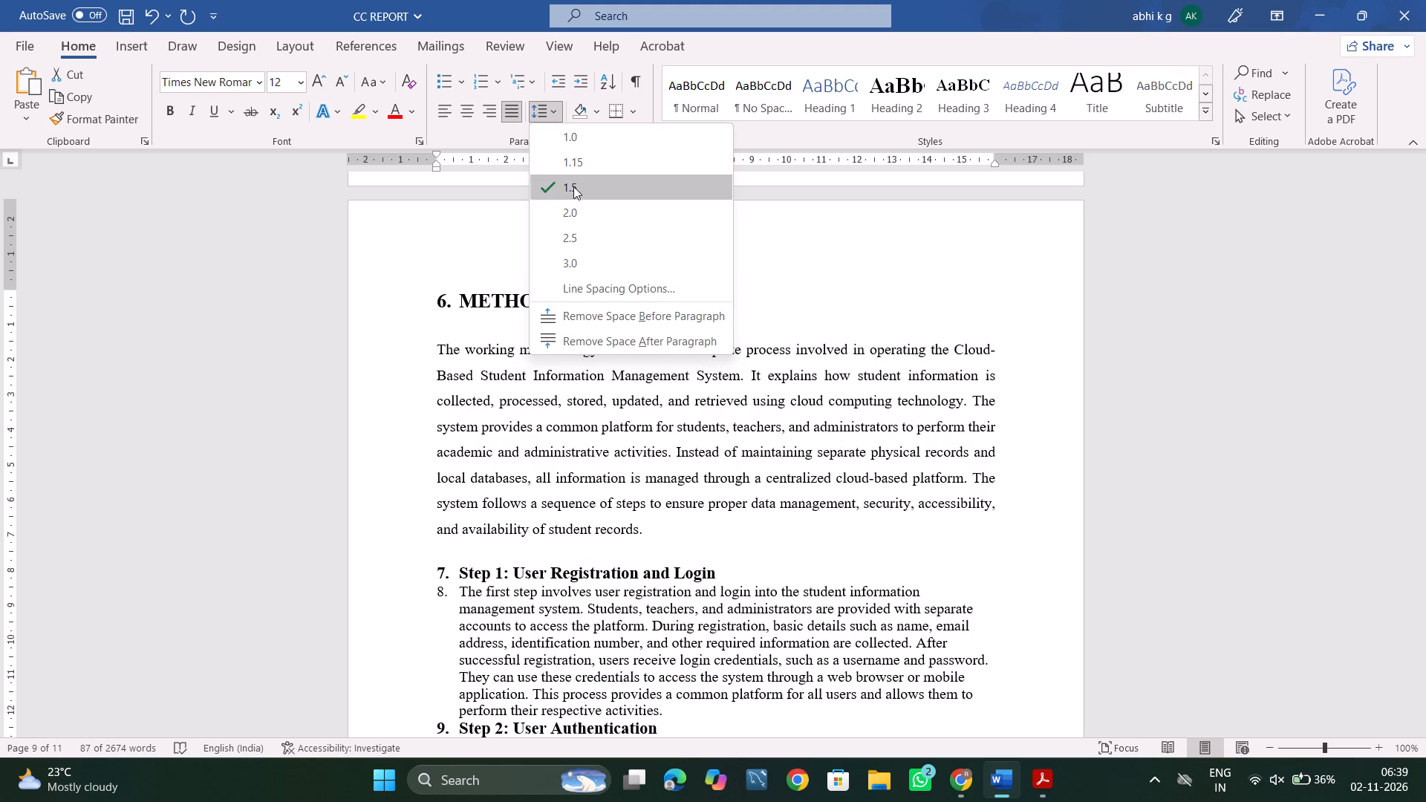
{"action": "left_click", "coordinate": [574, 189]}
{"action": "left_click", "coordinate": [547, 620]}
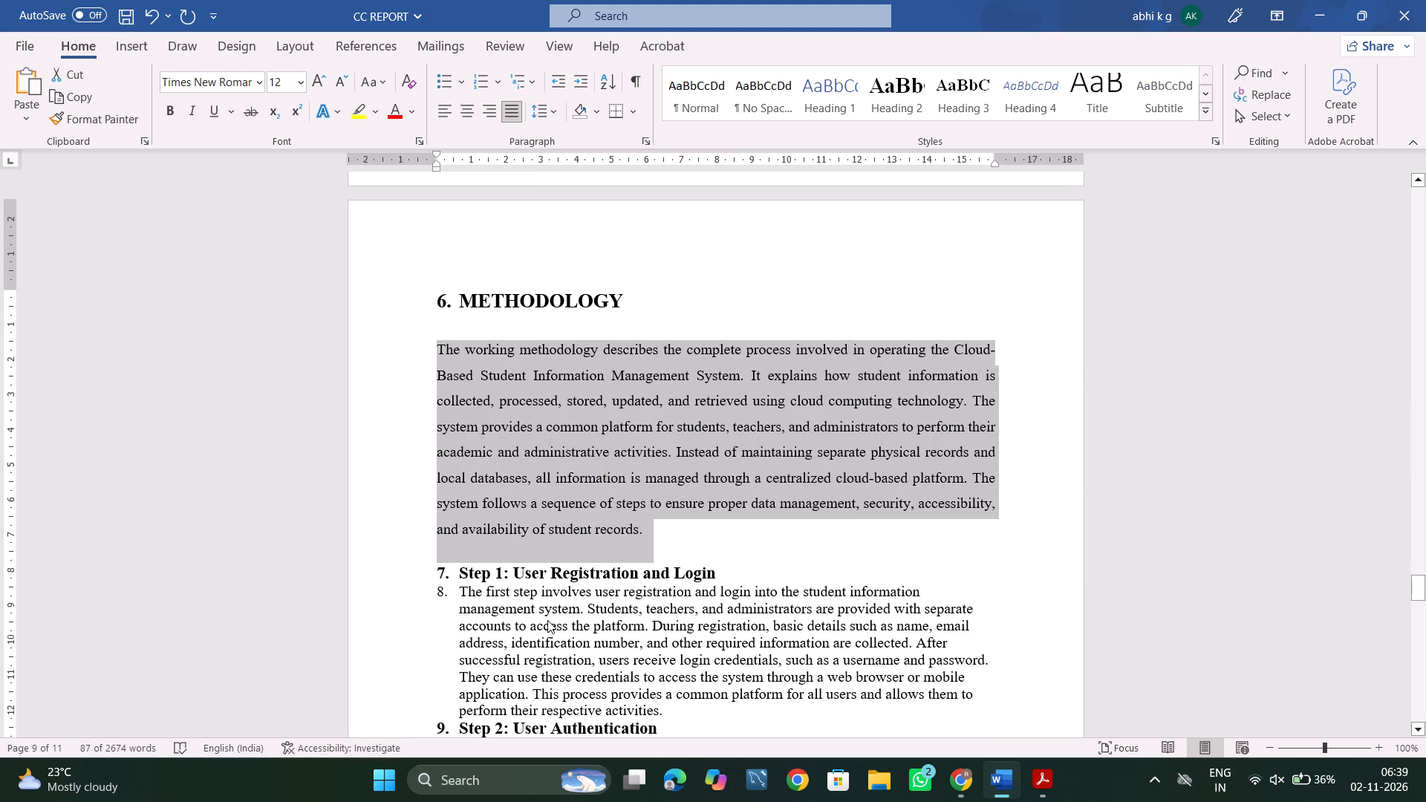
Remove the list numbering and indent from the Step 1: User Registration and Login heading and the paragraph below it.
{"action": "left_click", "coordinate": [455, 572]}
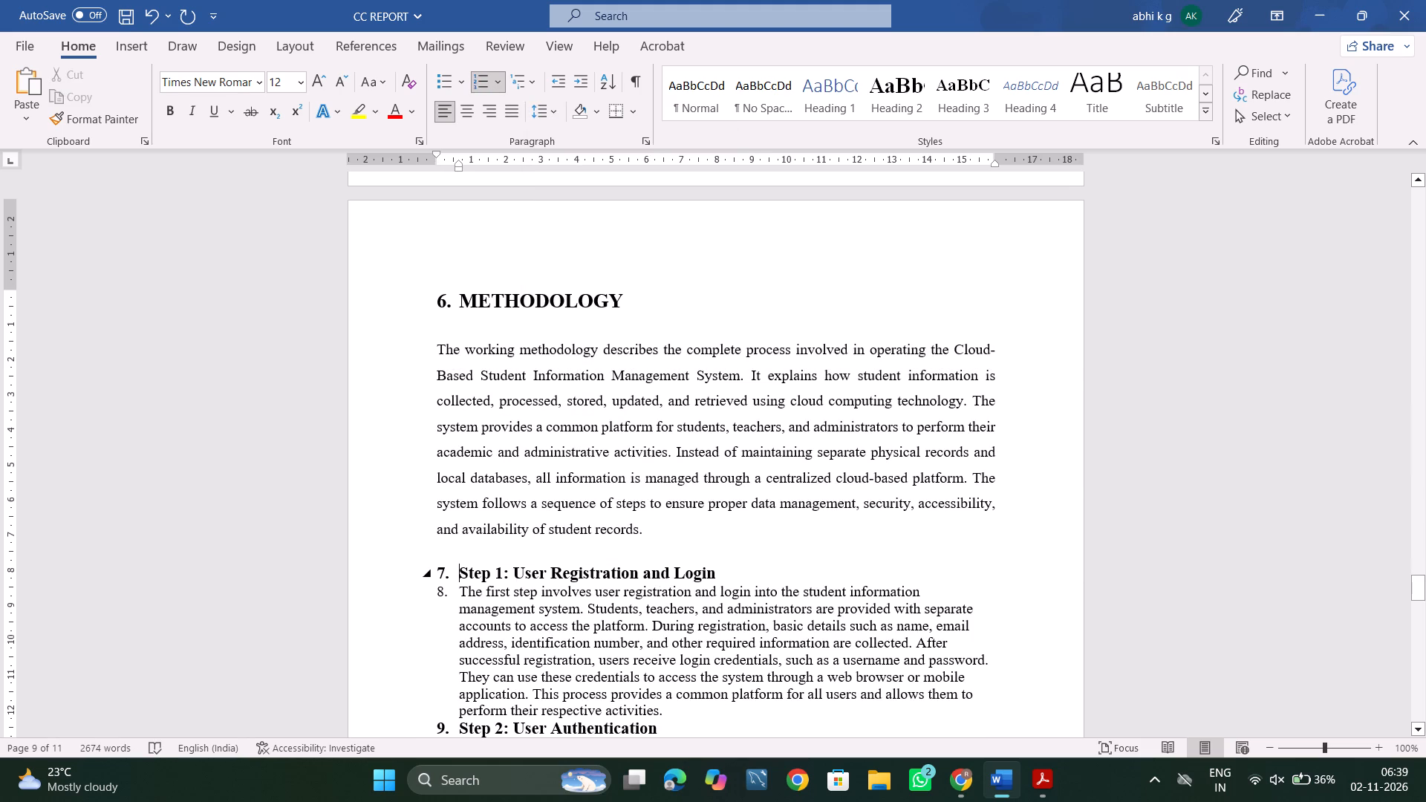
{"action": "key", "text": "BackSpace"}
{"action": "key", "text": "BackSpace"}
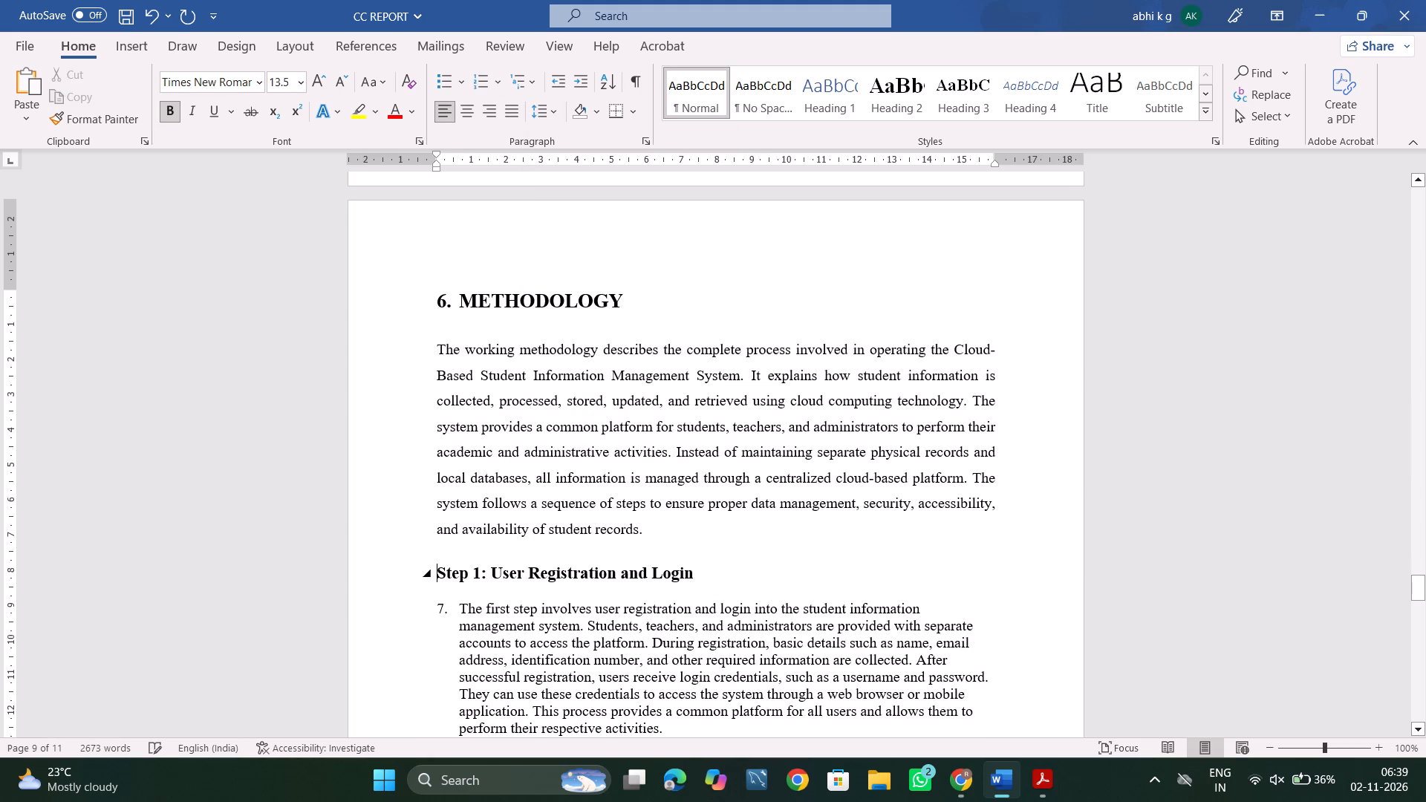
{"action": "left_click", "coordinate": [460, 609]}
{"action": "key", "text": "BackSpace"}
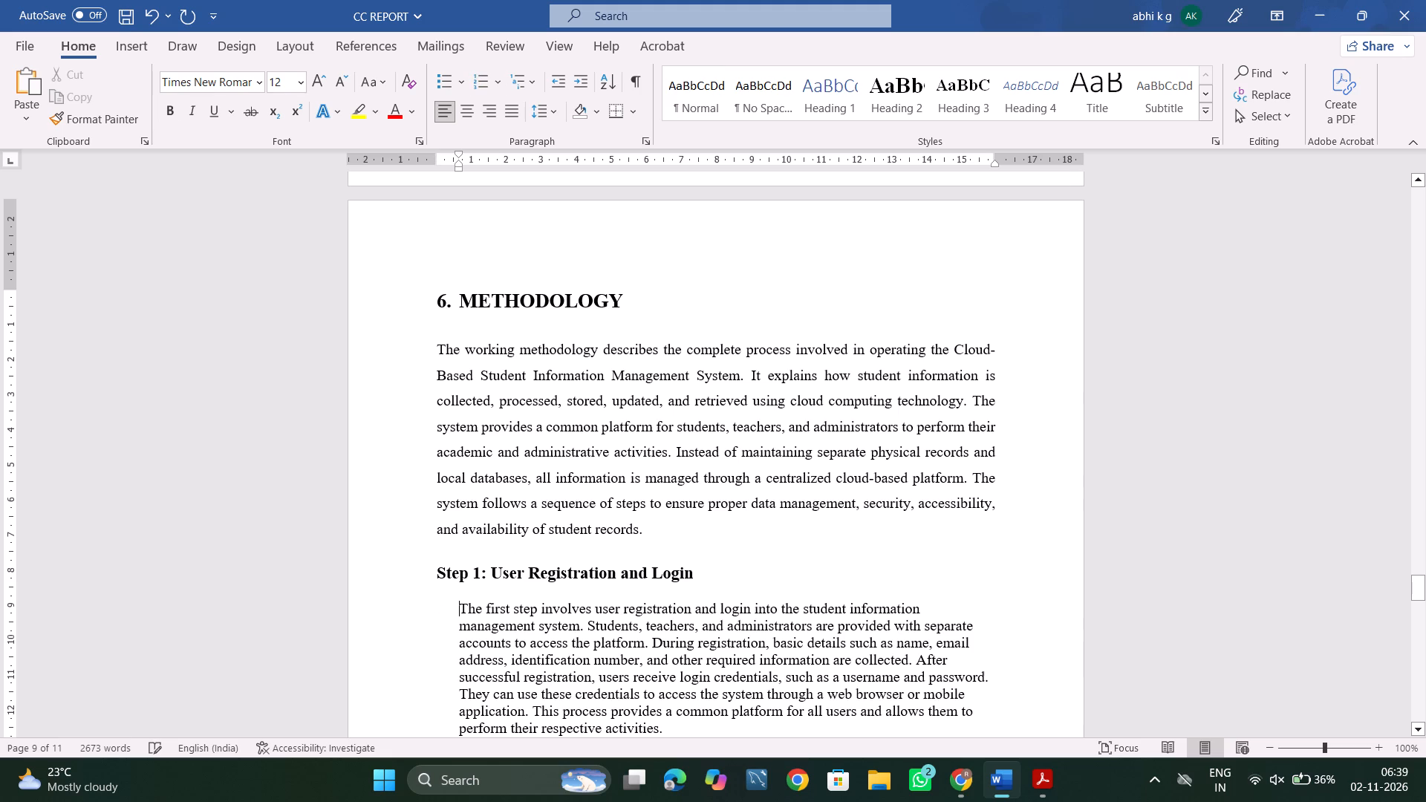
{"action": "key", "text": "BackSpace"}
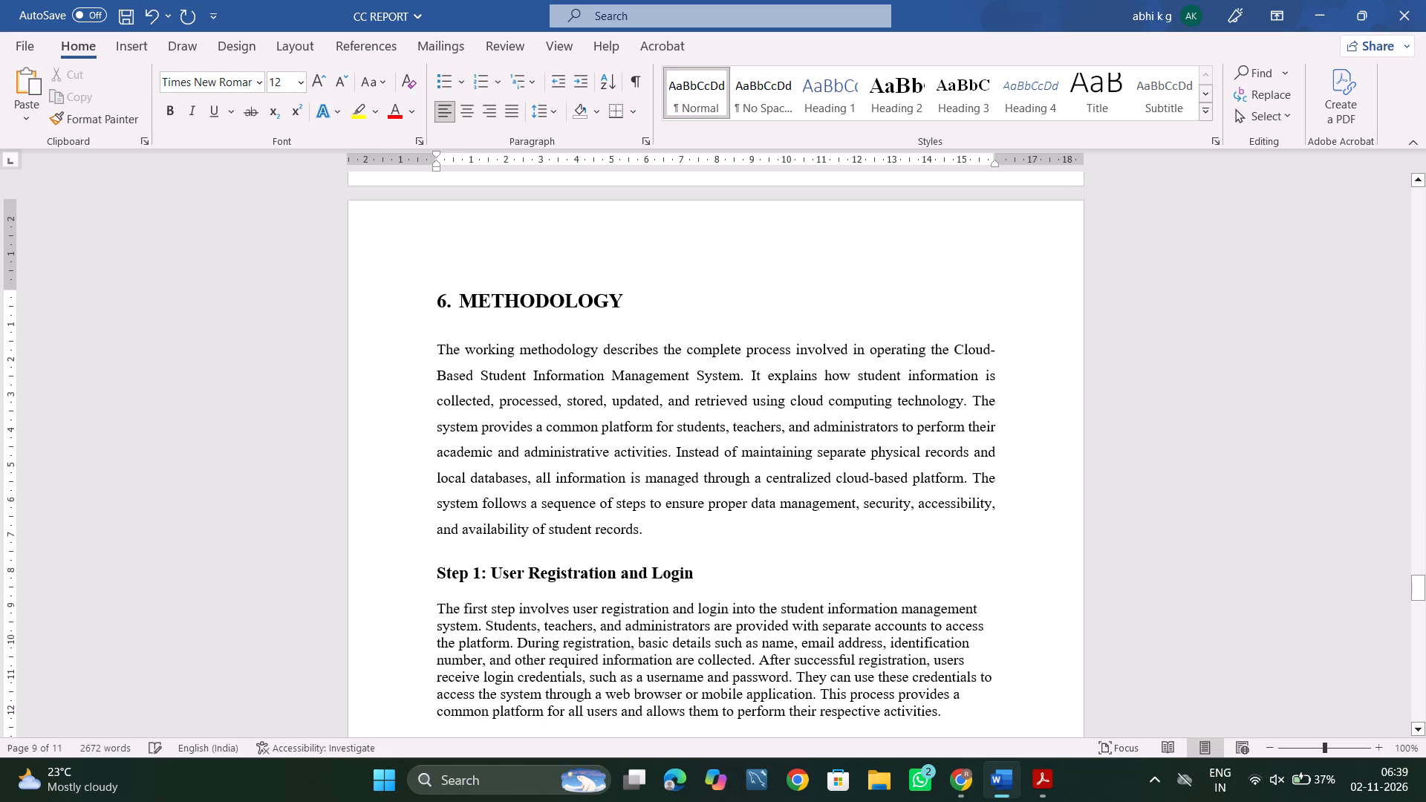
Justify the paragraph under Step 1: User Registration and Login and set its line spacing to 1.5.
{"action": "left_click_drag", "start_coordinate": [440, 603], "coordinate": [727, 717]}
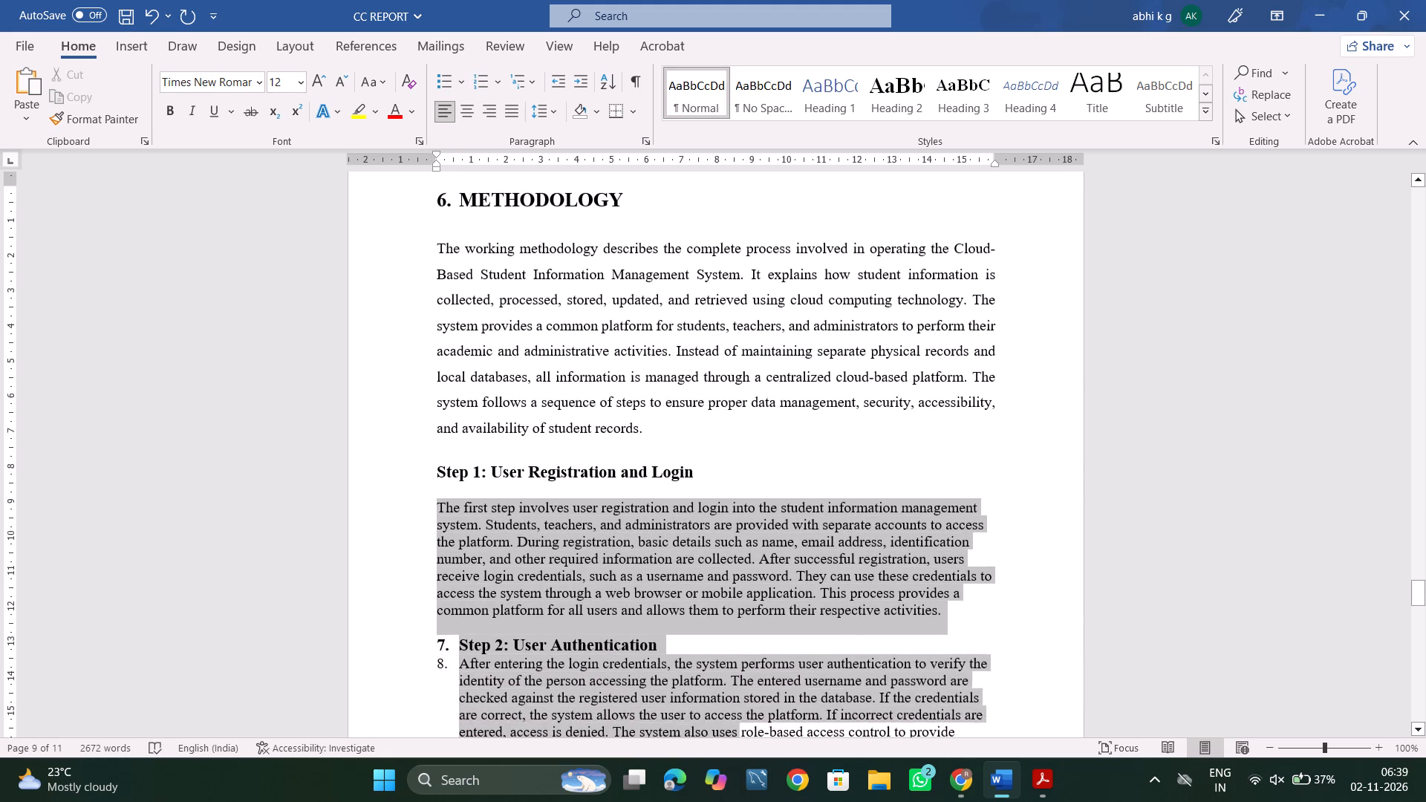
{"action": "left_click_drag", "start_coordinate": [727, 717], "coordinate": [1018, 619]}
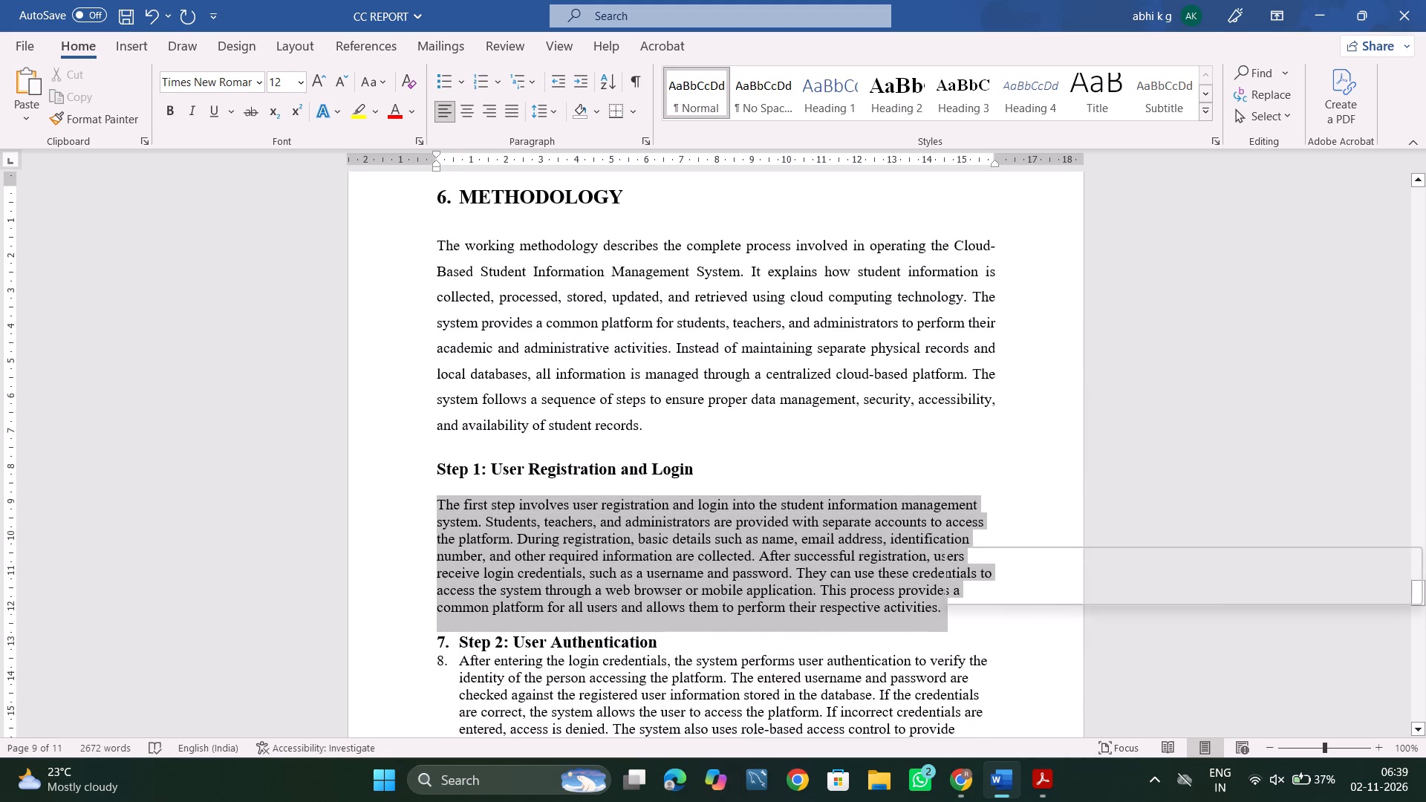
{"action": "left_click", "coordinate": [512, 111]}
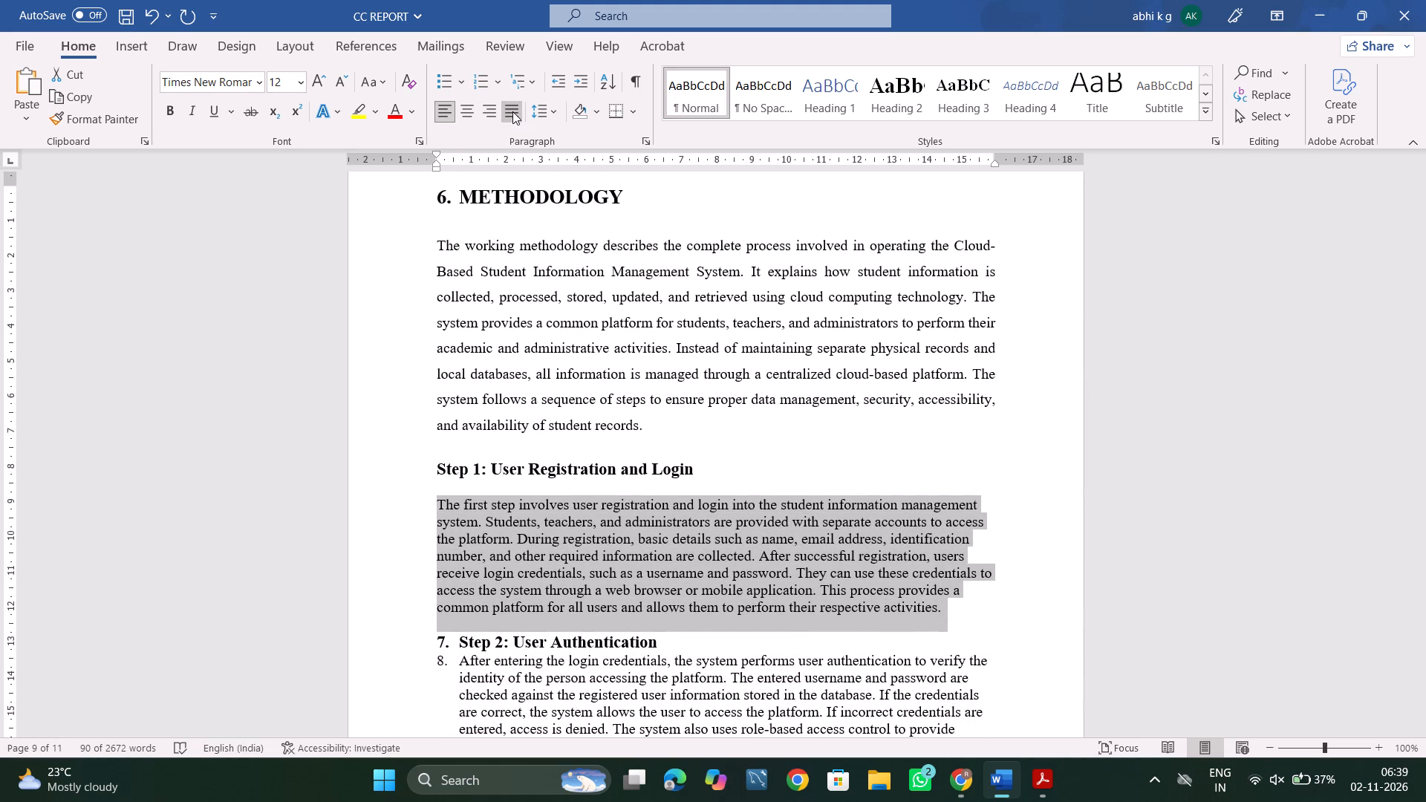
{"action": "left_click", "coordinate": [548, 110]}
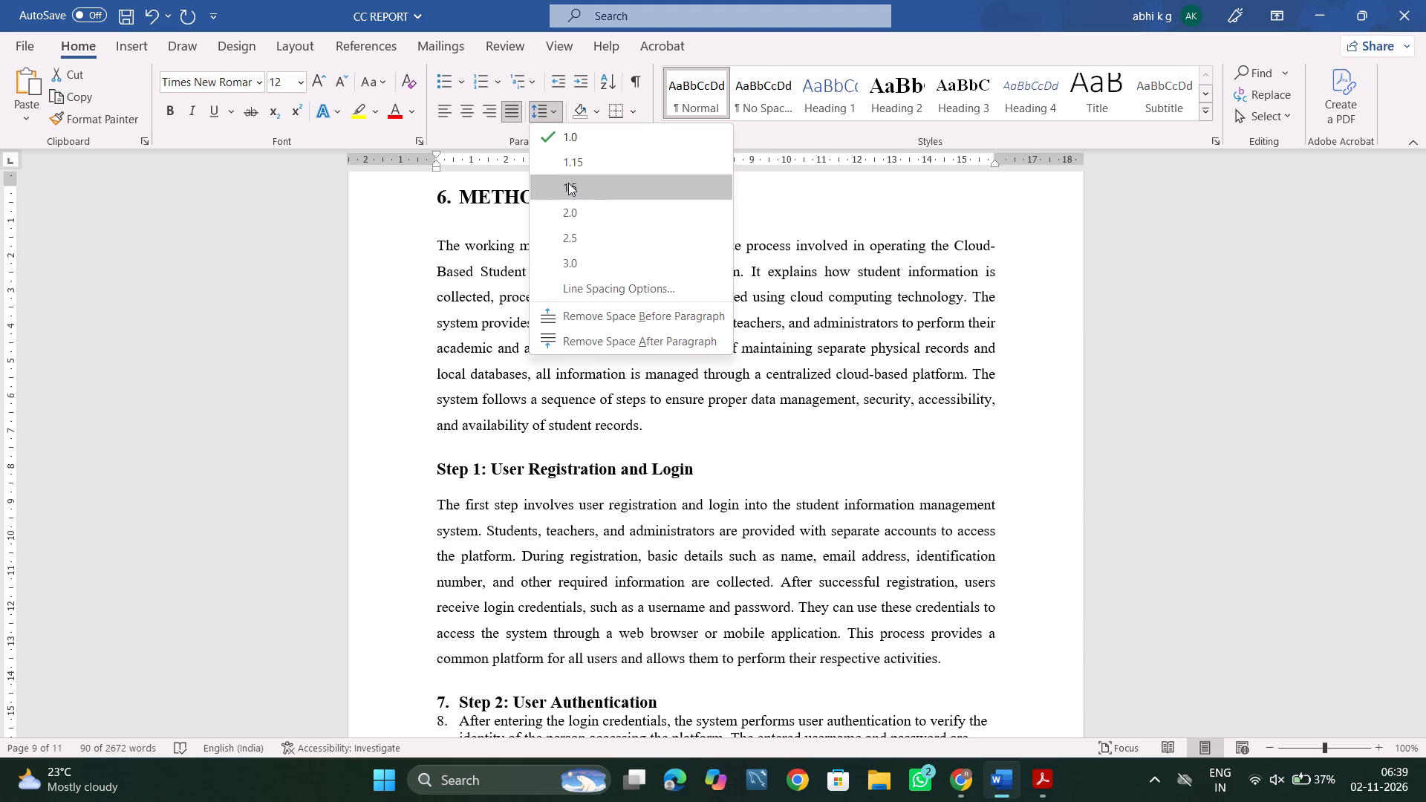
{"action": "left_click", "coordinate": [568, 183]}
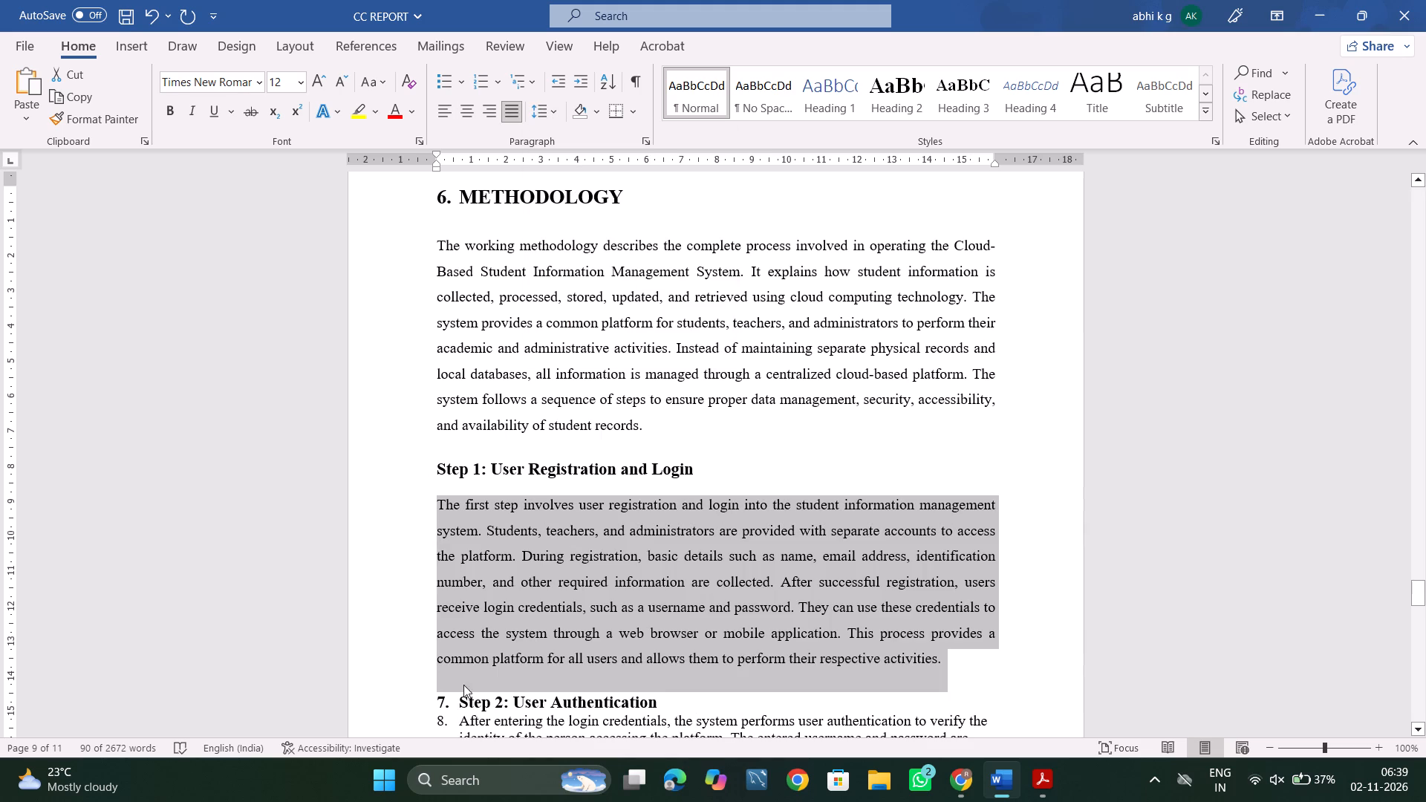
Remove the list numbering and indent from the Step 2: User Authentication heading and the paragraph below it.
{"action": "left_click", "coordinate": [462, 706]}
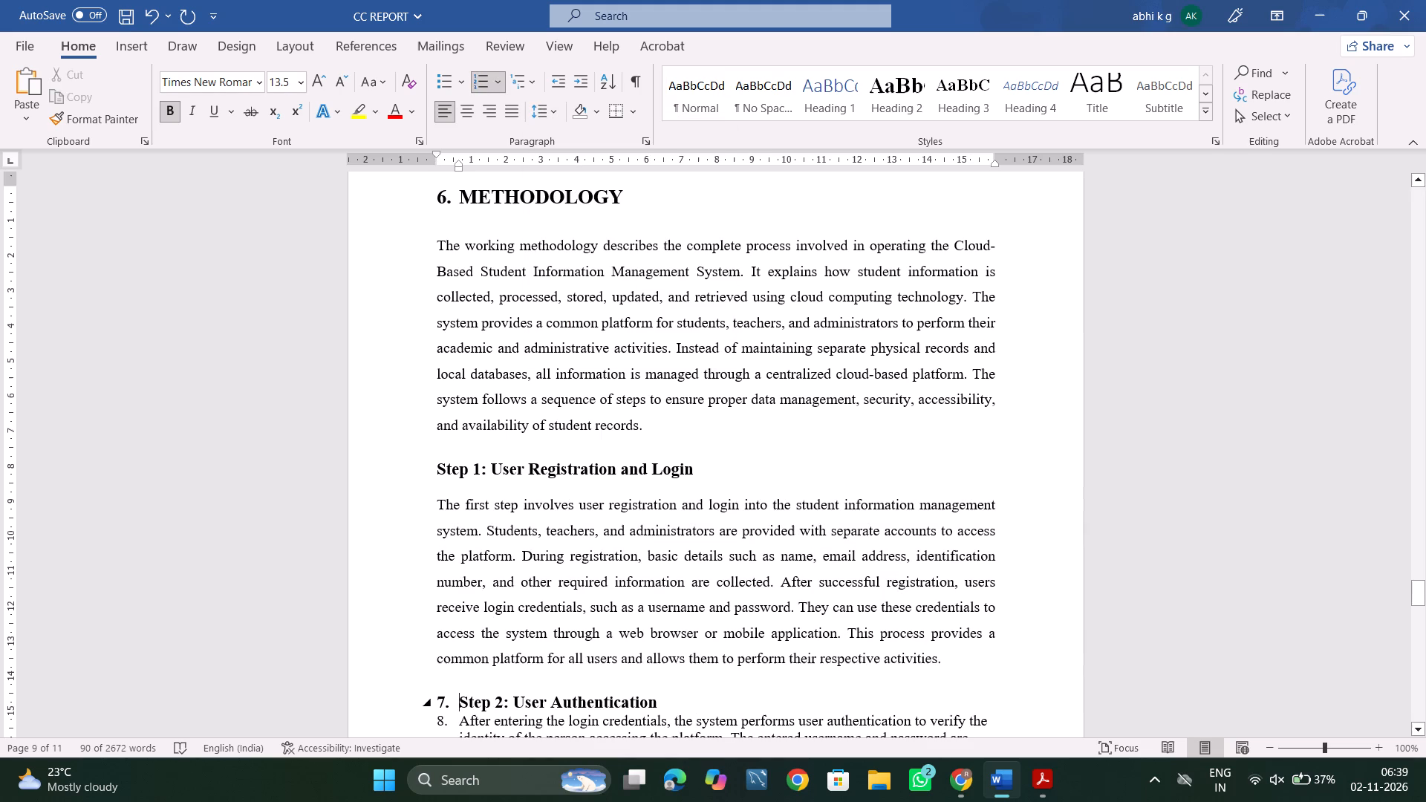
{"action": "key", "text": "BackSpace"}
{"action": "key", "text": "BackSpace"}
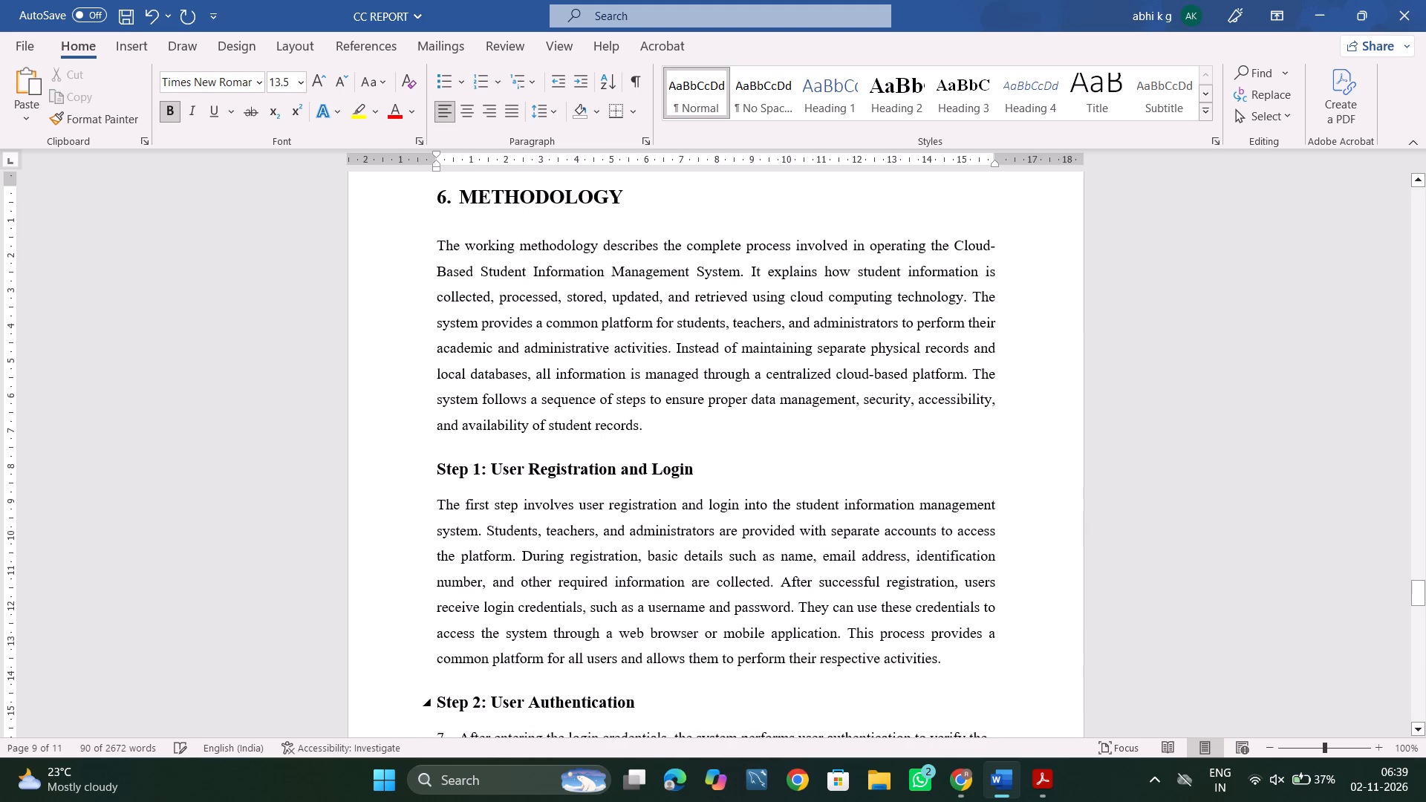
{"action": "key", "text": "Down"}
{"action": "key", "text": "Down"}
{"action": "key", "text": "Down"}
{"action": "key", "text": "Down"}
{"action": "key", "text": "Down"}
{"action": "key", "text": "Down"}
{"action": "key", "text": "Down"}
{"action": "key", "text": "Down"}
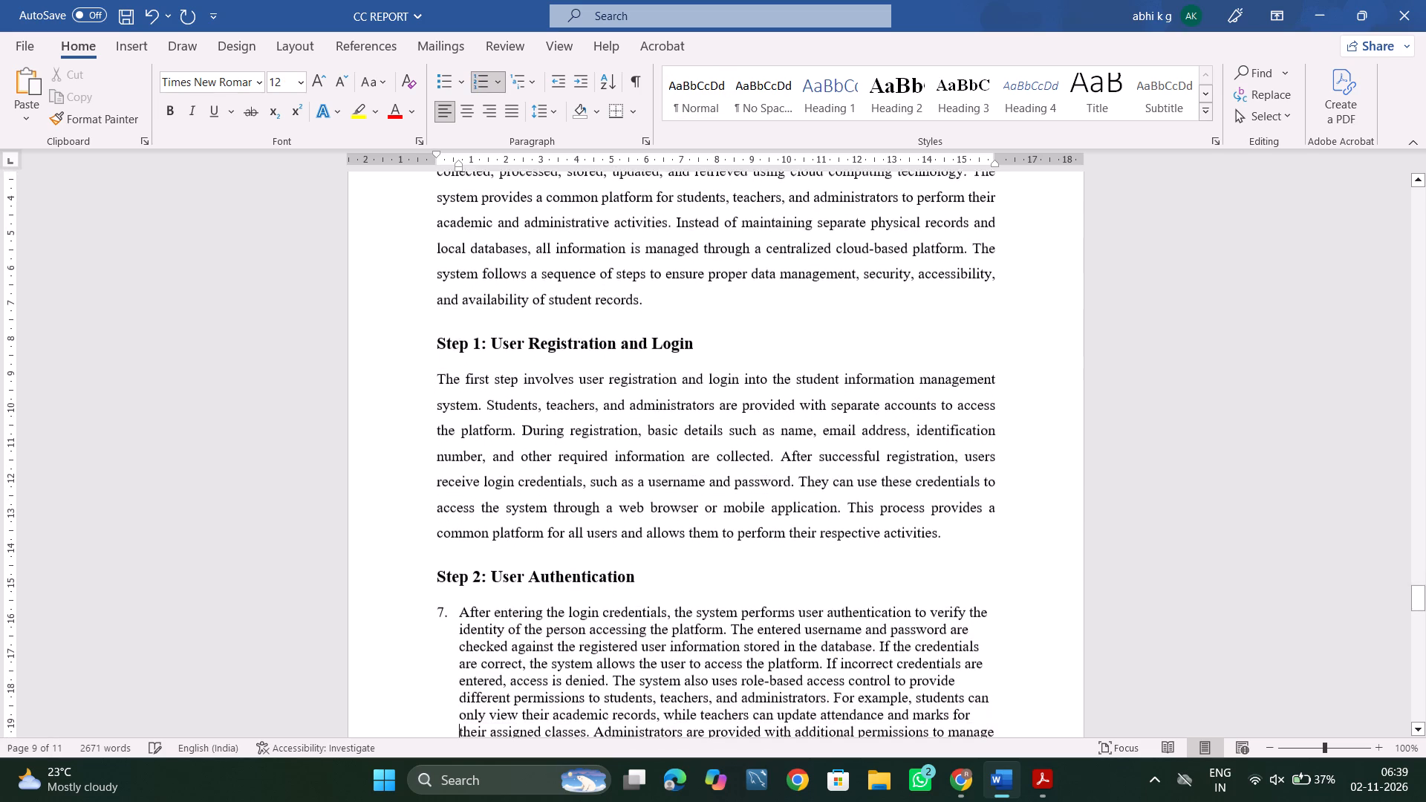
{"action": "key", "text": "Down"}
{"action": "key", "text": "Down"}
{"action": "key", "text": "Down"}
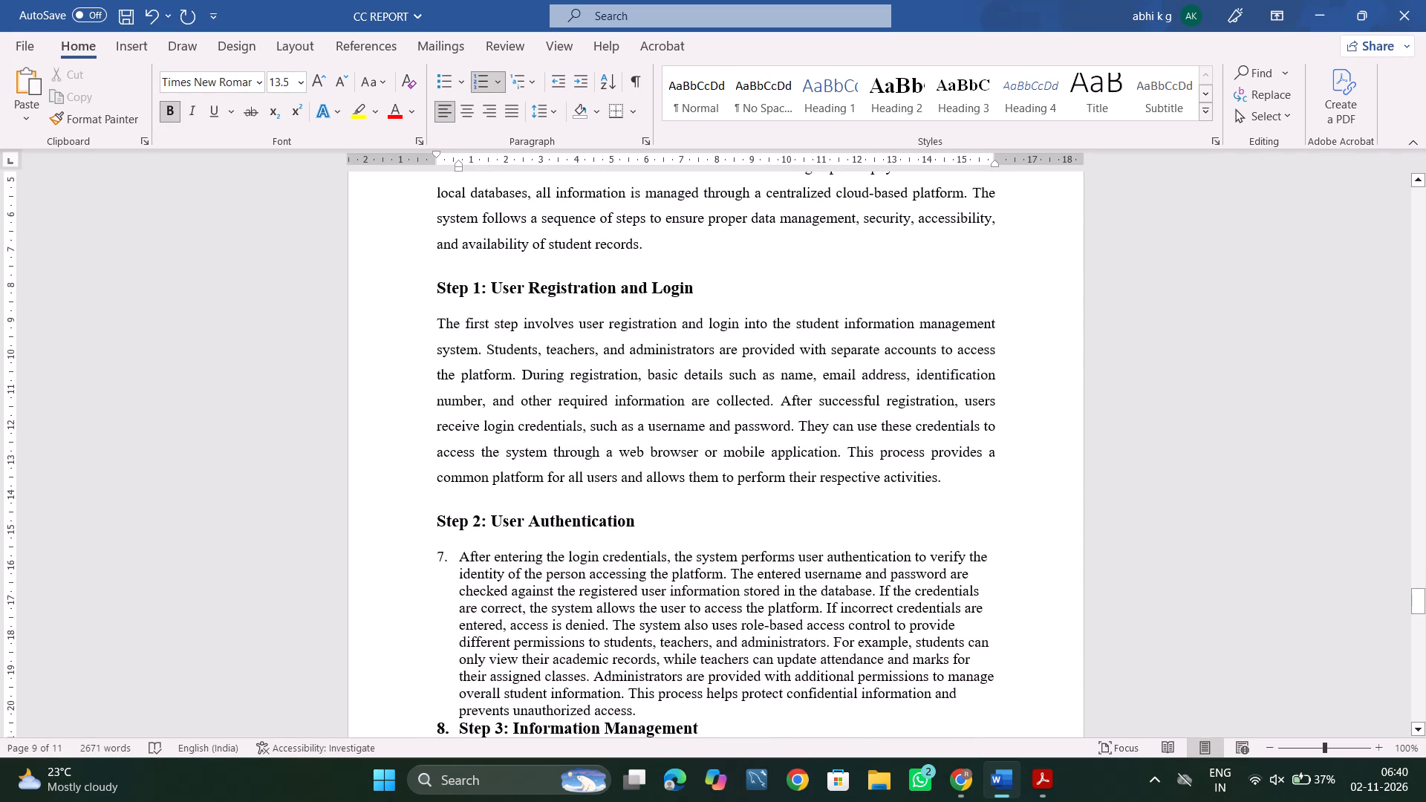
{"action": "left_click", "coordinate": [457, 554]}
{"action": "key", "text": "BackSpace"}
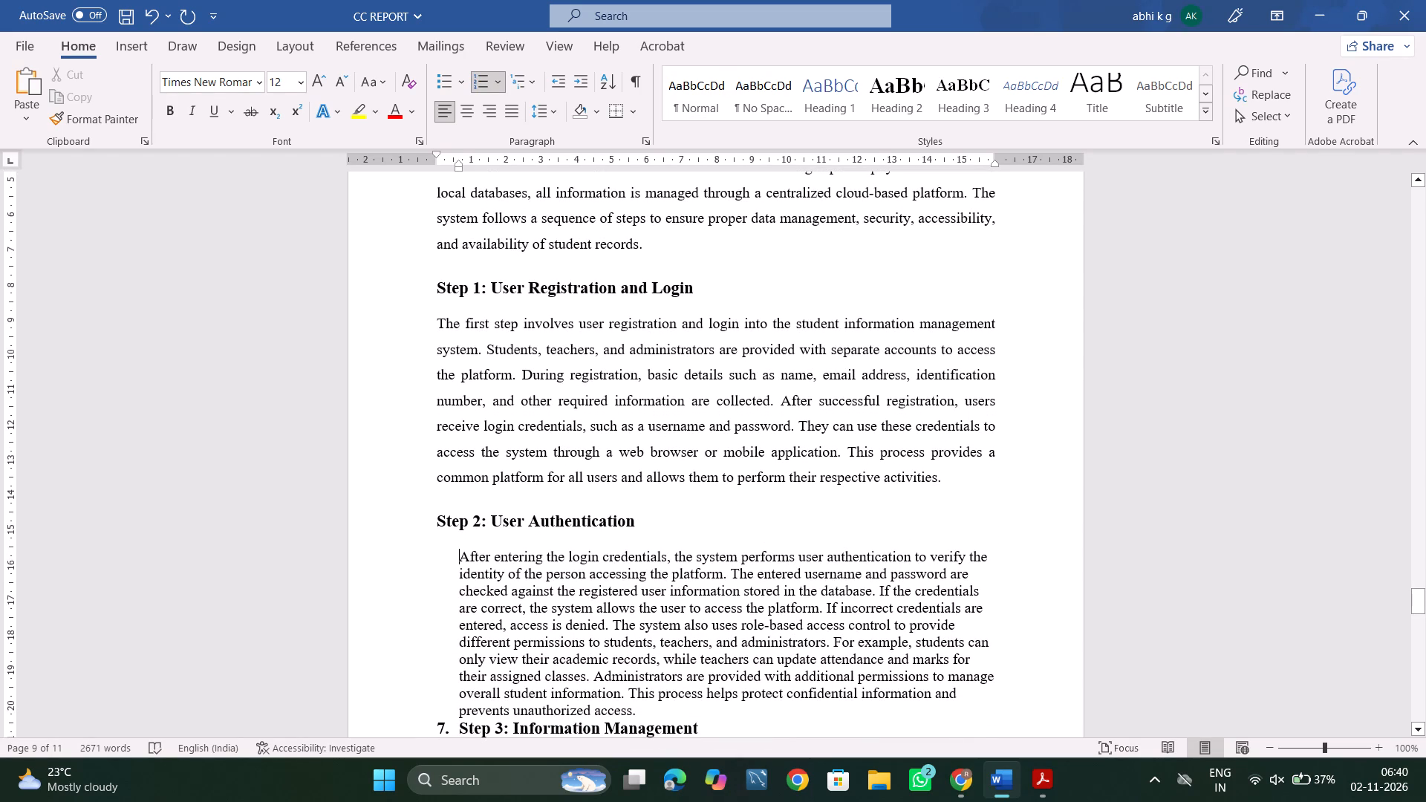
{"action": "key", "text": "BackSpace"}
Justify the paragraph under Step 2: User Authentication and set its line spacing to 1.5.
{"action": "left_click_drag", "start_coordinate": [436, 554], "coordinate": [479, 635]}
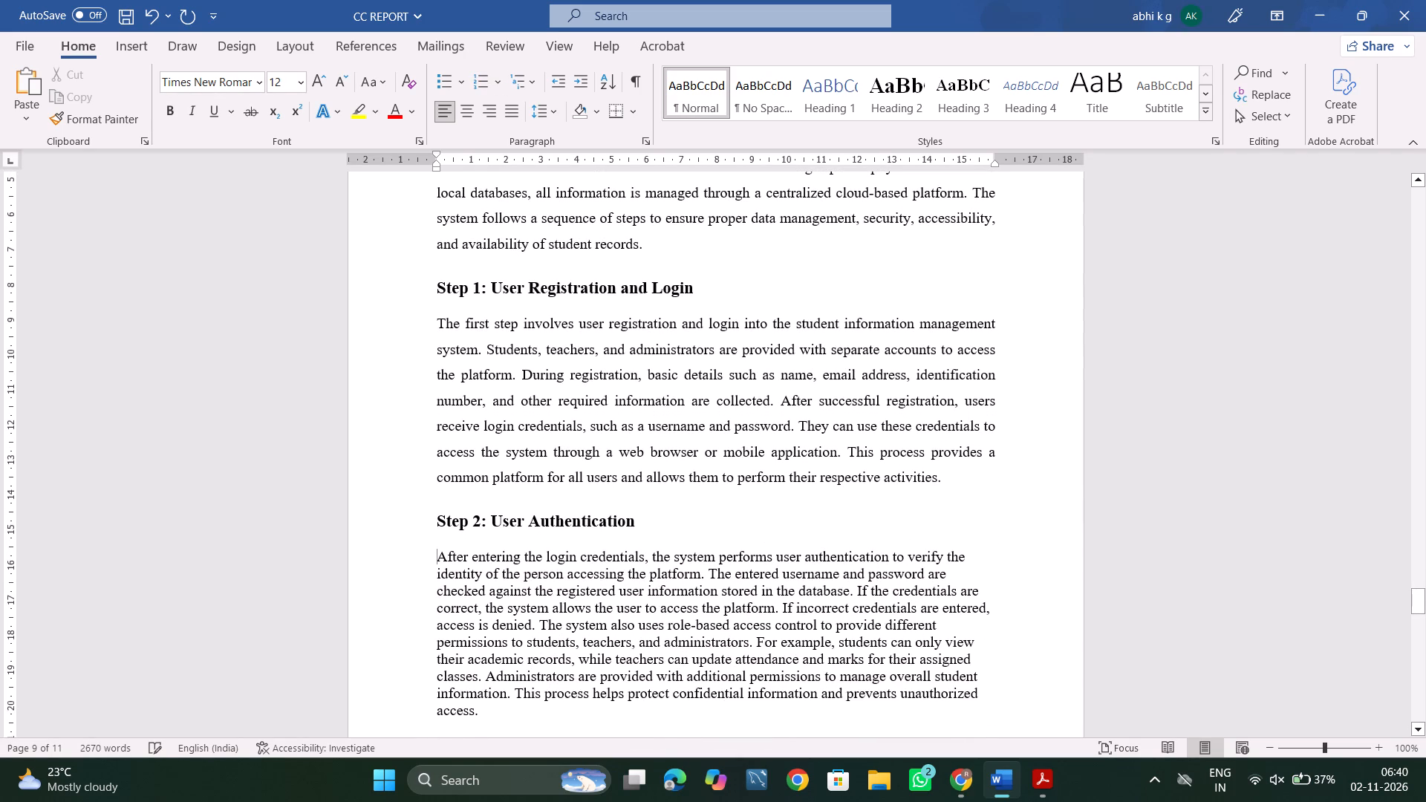
{"action": "left_click_drag", "start_coordinate": [479, 635], "coordinate": [502, 590]}
{"action": "left_click", "coordinate": [512, 112]}
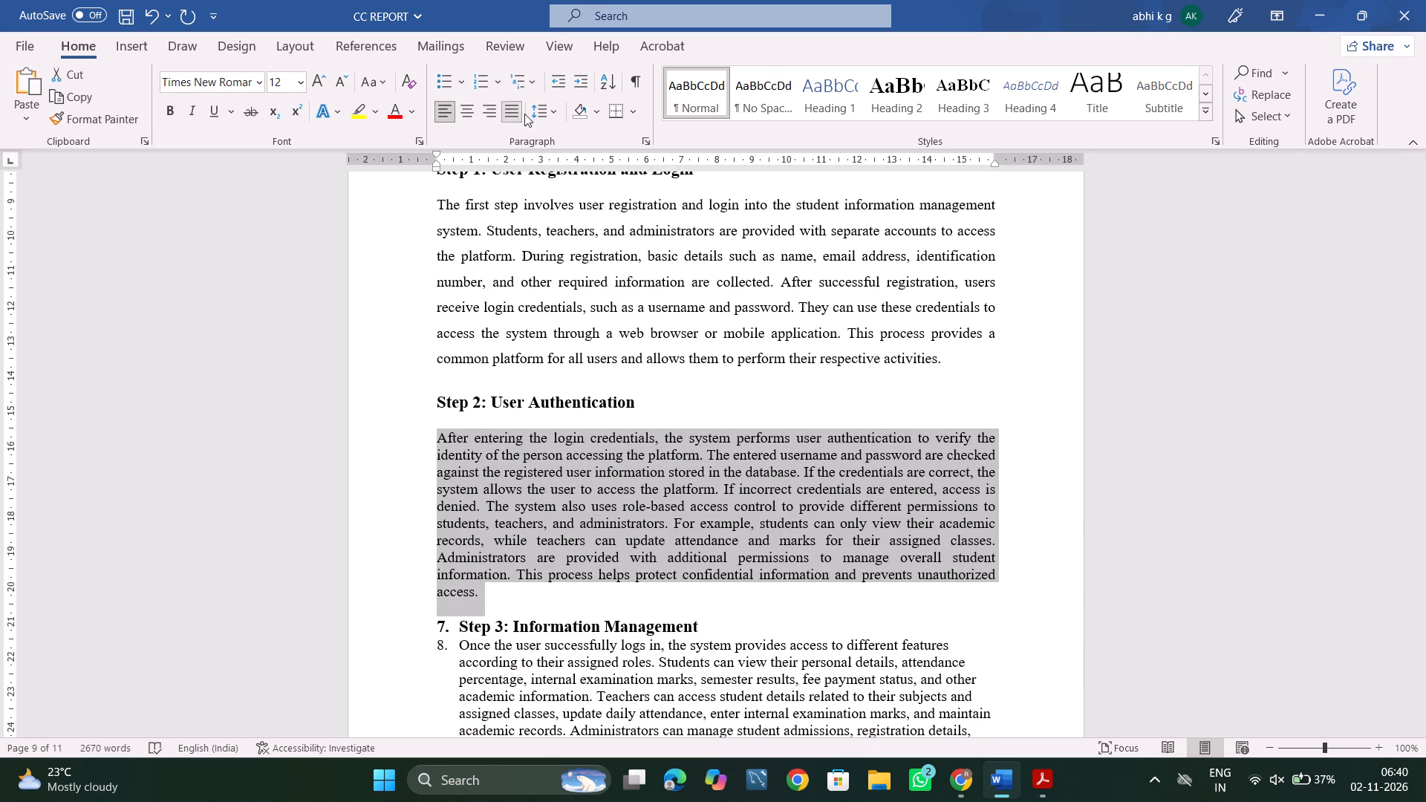
{"action": "left_click", "coordinate": [539, 116]}
{"action": "left_click", "coordinate": [576, 189]}
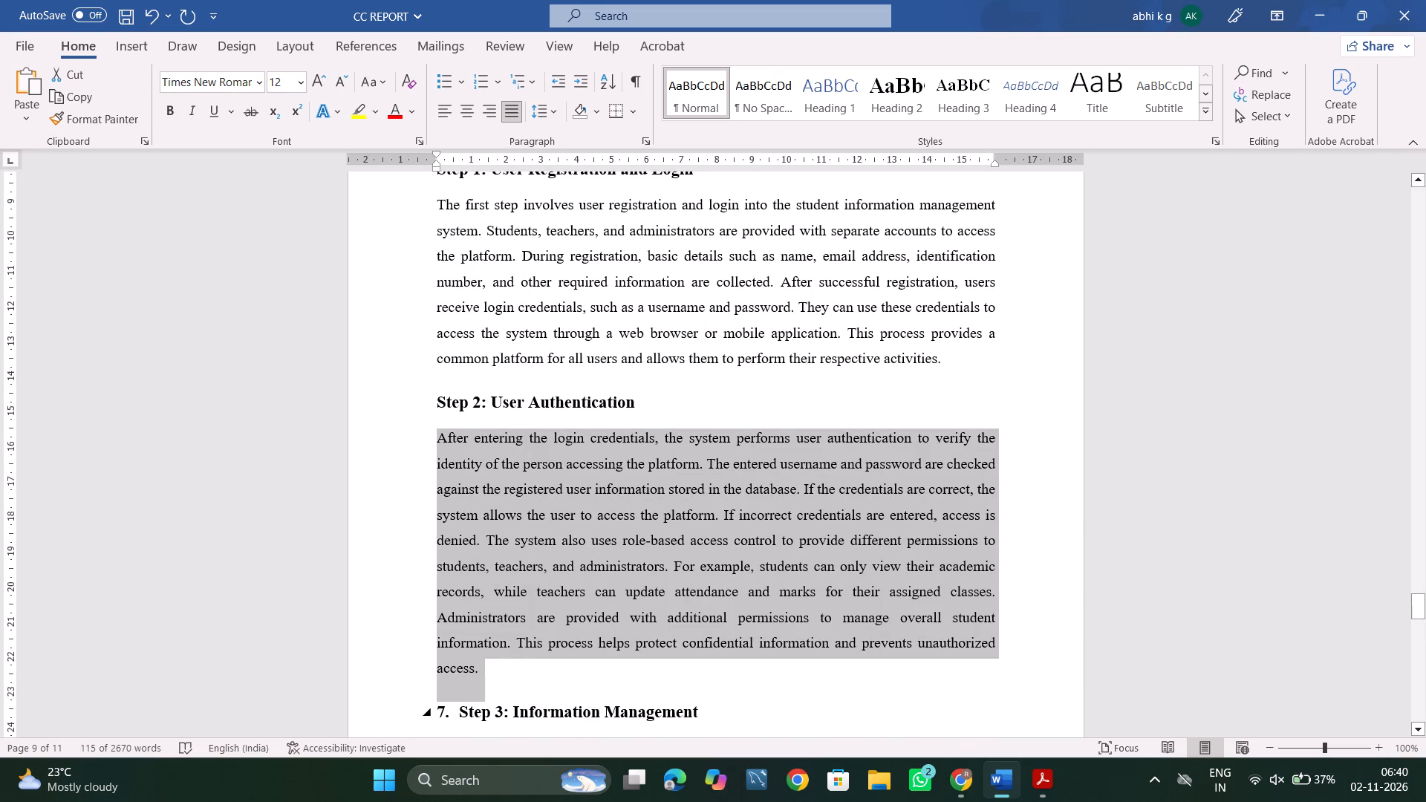
Remove the list numbering and indent from the Step 3: Information Management heading.
{"action": "left_click", "coordinate": [459, 714]}
{"action": "key", "text": "BackSpace"}
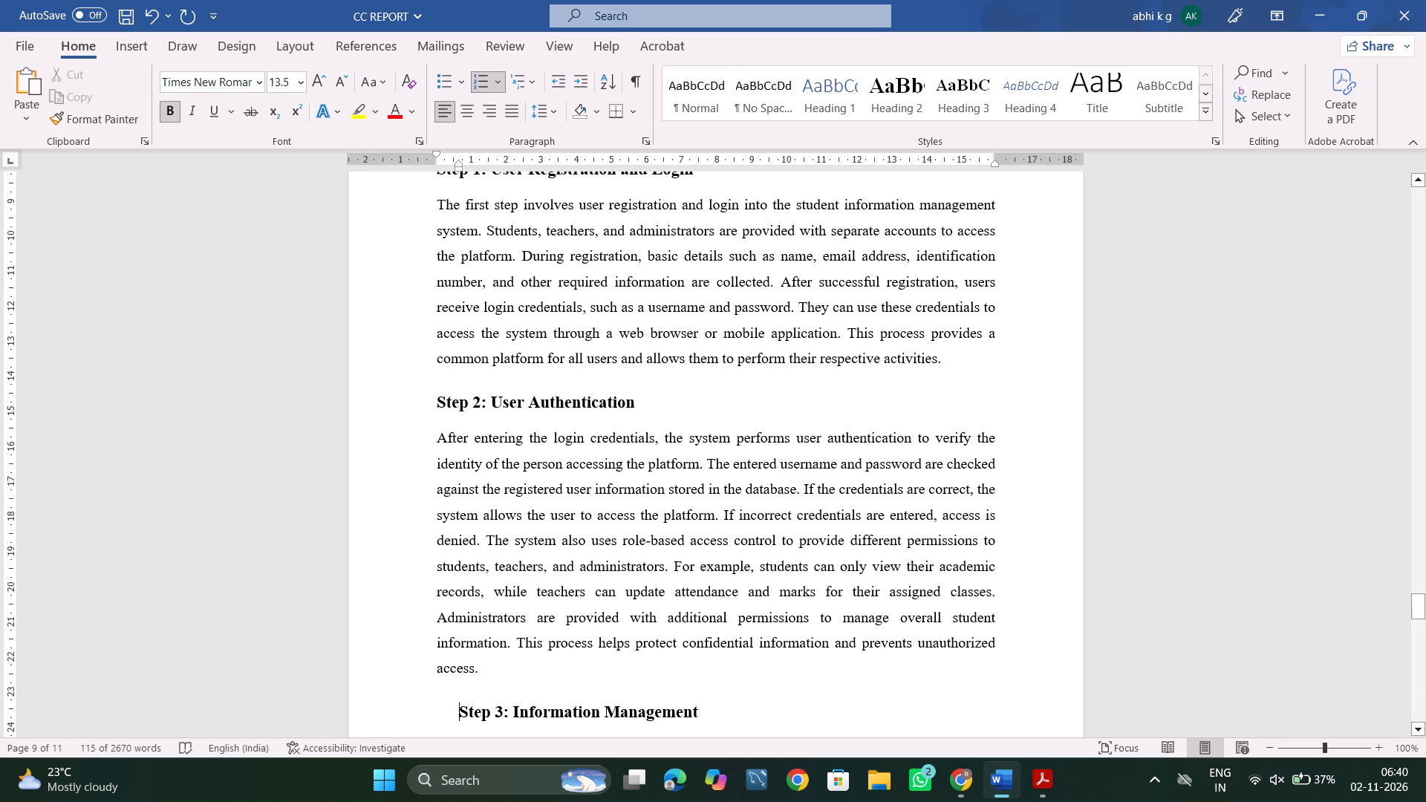
{"action": "key", "text": "BackSpace"}
{"action": "key", "text": "Down"}
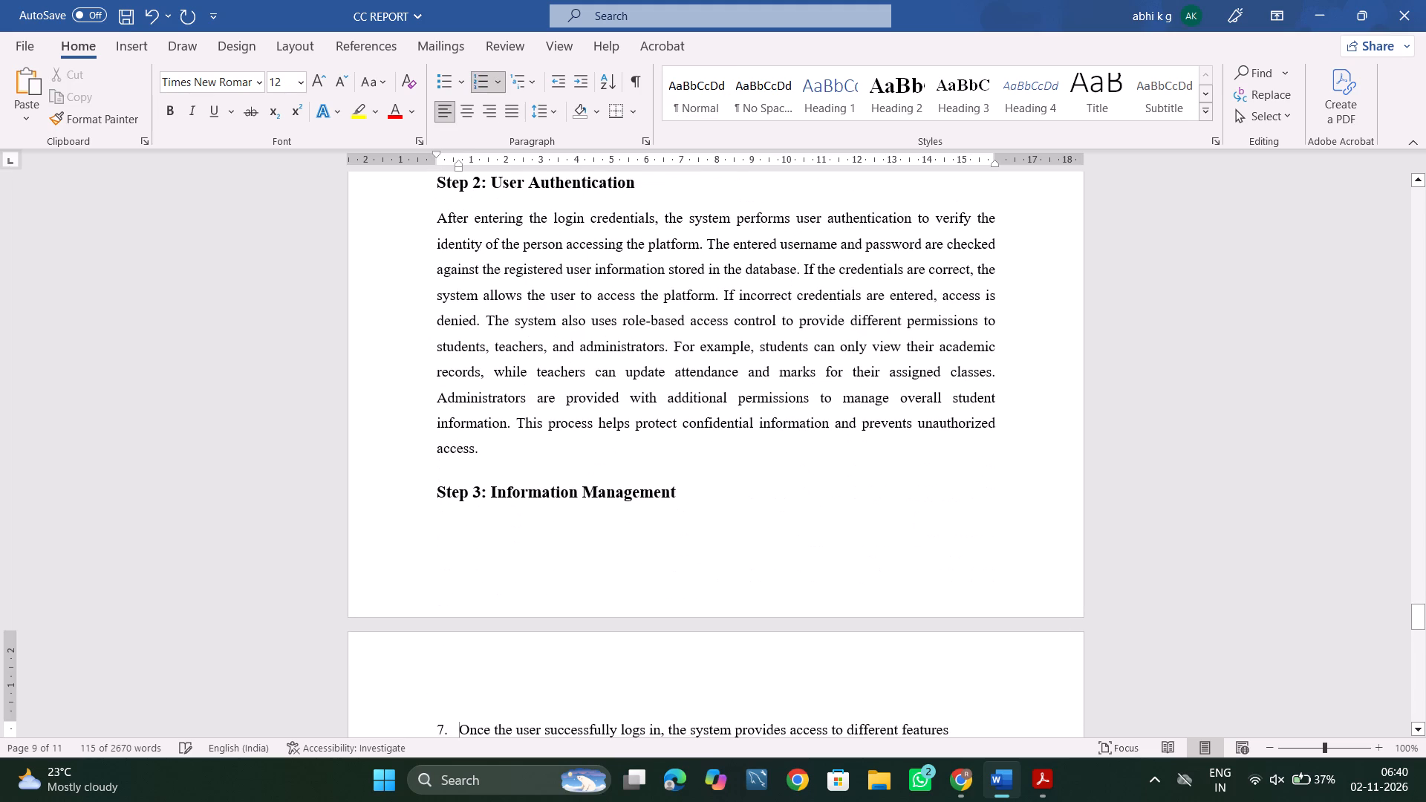
Insert an empty line after the Step 2 paragraph to push the Step 3: Information Management heading onto the next page.
{"action": "left_click", "coordinate": [494, 449]}
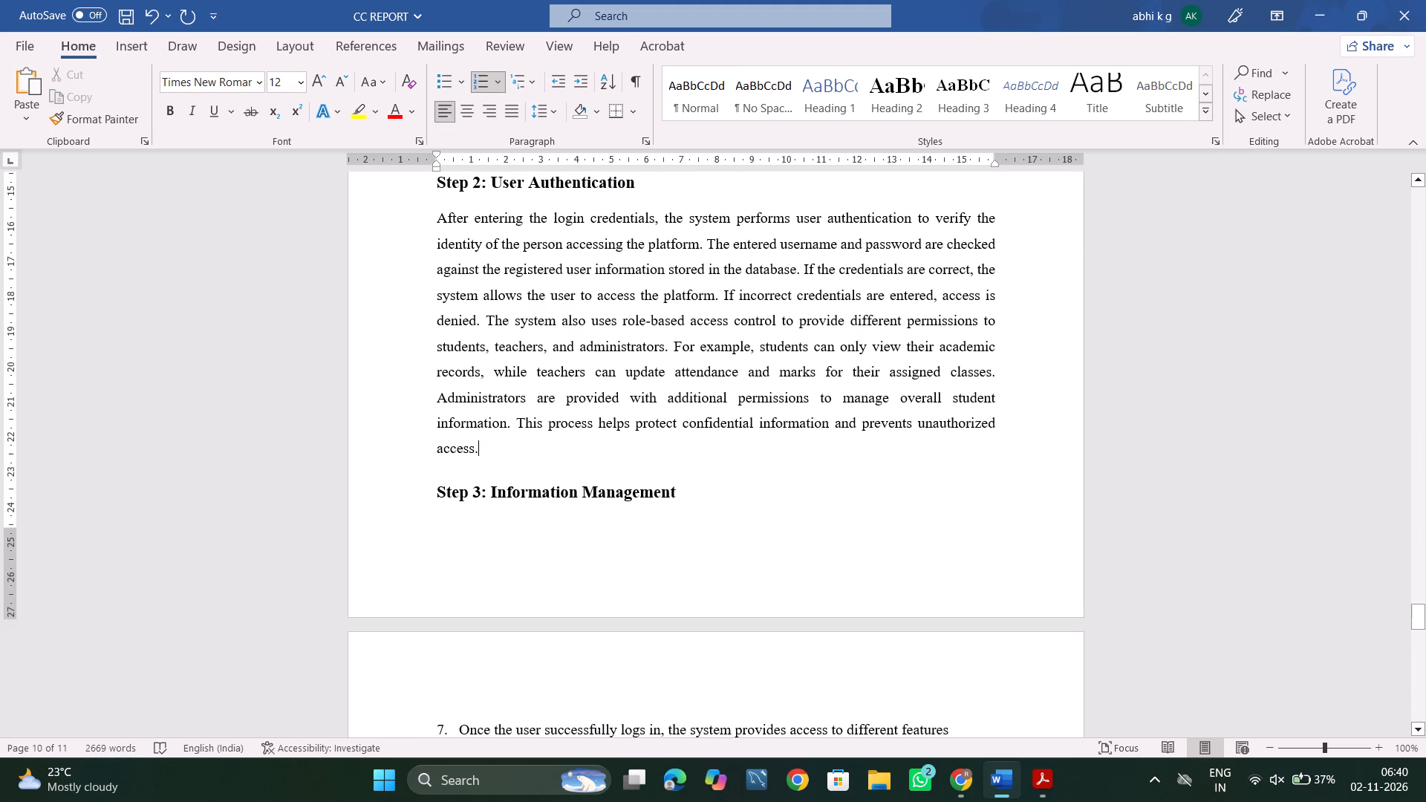
{"action": "key", "text": "Return"}
Remove the list numbering and indent from the paragraph under Step 3: Information Management.
{"action": "key", "text": "Down"}
{"action": "key", "text": "Down"}
{"action": "key", "text": "Down"}
{"action": "key", "text": "Down"}
{"action": "key", "text": "Down"}
{"action": "key", "text": "Down"}
{"action": "key", "text": "Down"}
{"action": "key", "text": "Down"}
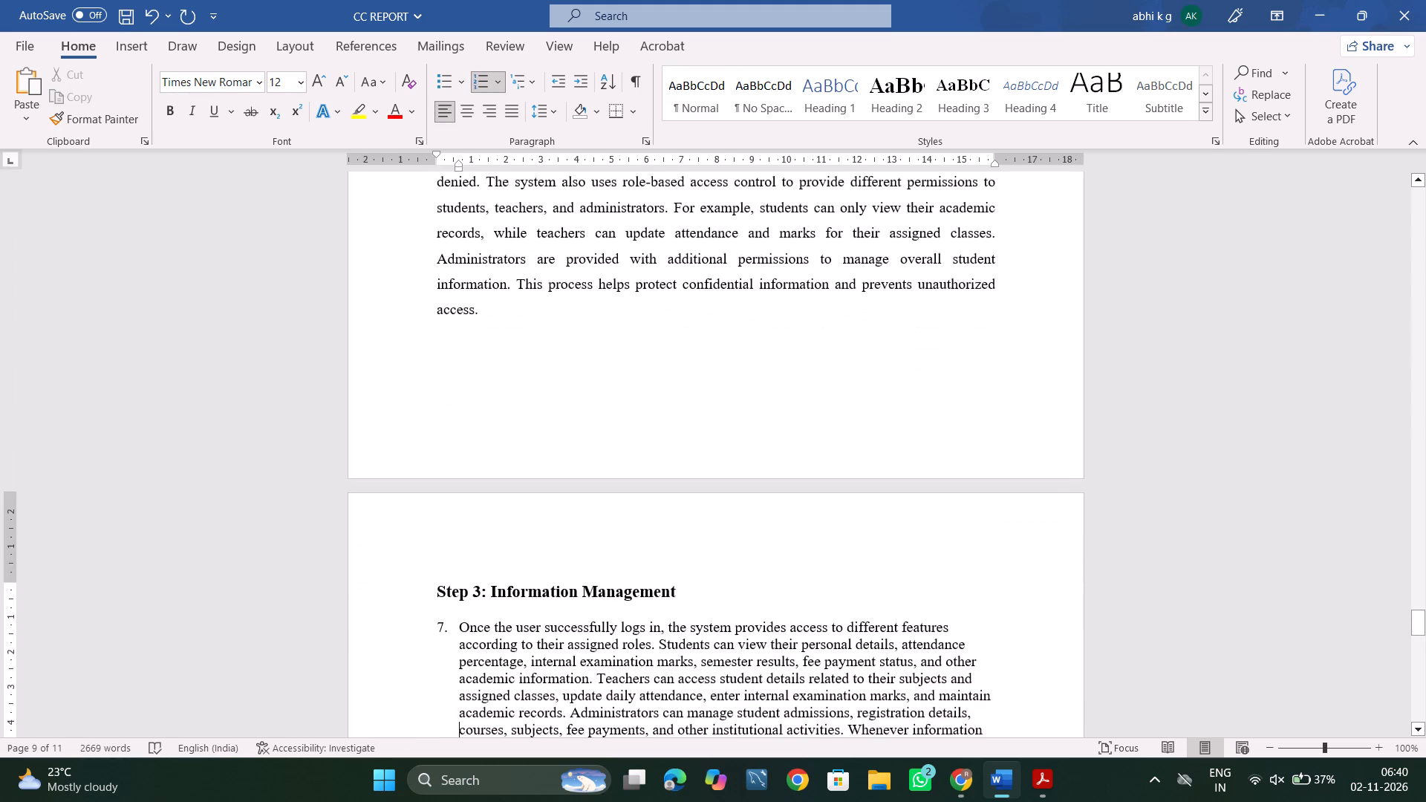
{"action": "key", "text": "Down"}
{"action": "key", "text": "Down"}
{"action": "key", "text": "Down"}
{"action": "key", "text": "Down"}
{"action": "key", "text": "Down"}
{"action": "key", "text": "Down"}
{"action": "key", "text": "Down"}
{"action": "key", "text": "Down"}
{"action": "key", "text": "Down"}
{"action": "key", "text": "Down"}
{"action": "key", "text": "Down"}
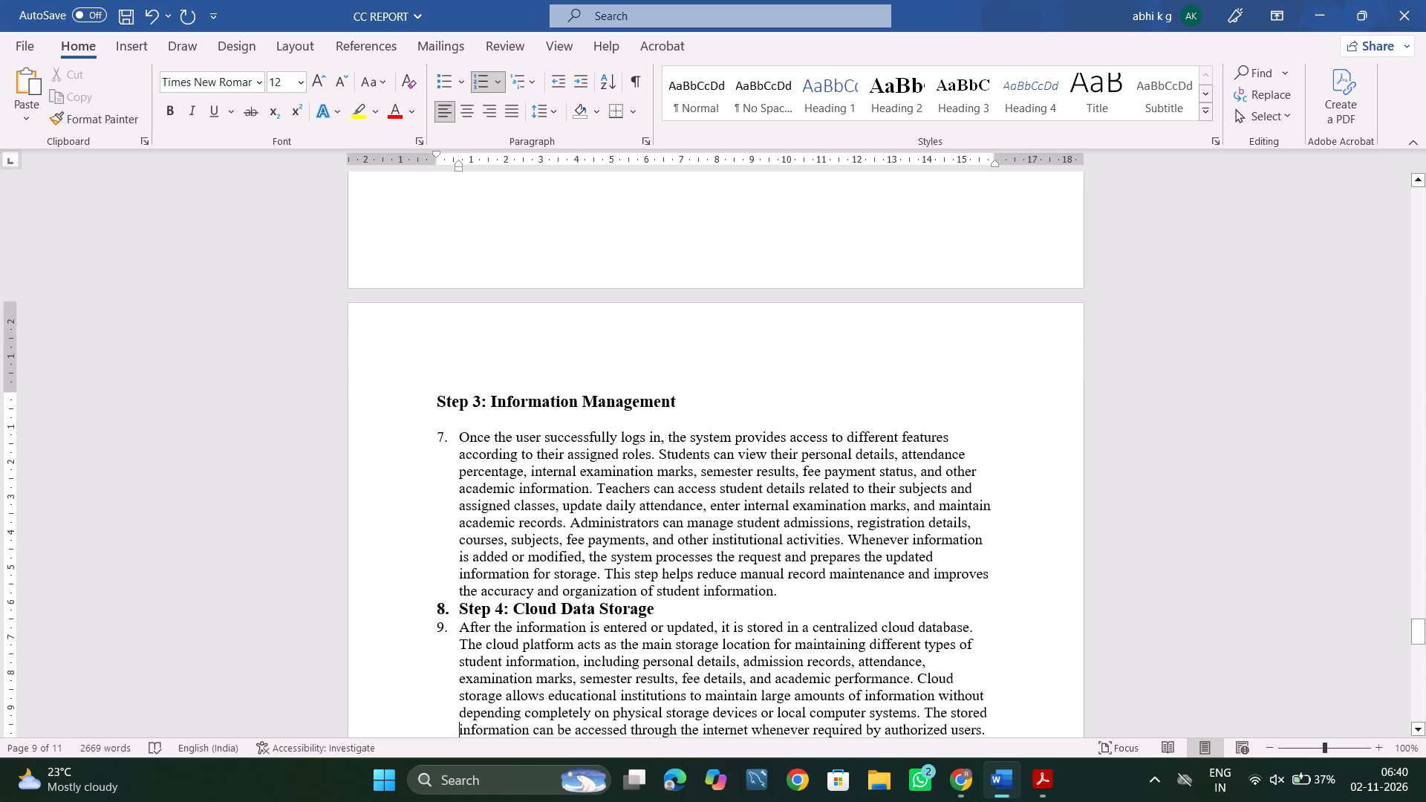
{"action": "left_click", "coordinate": [455, 441]}
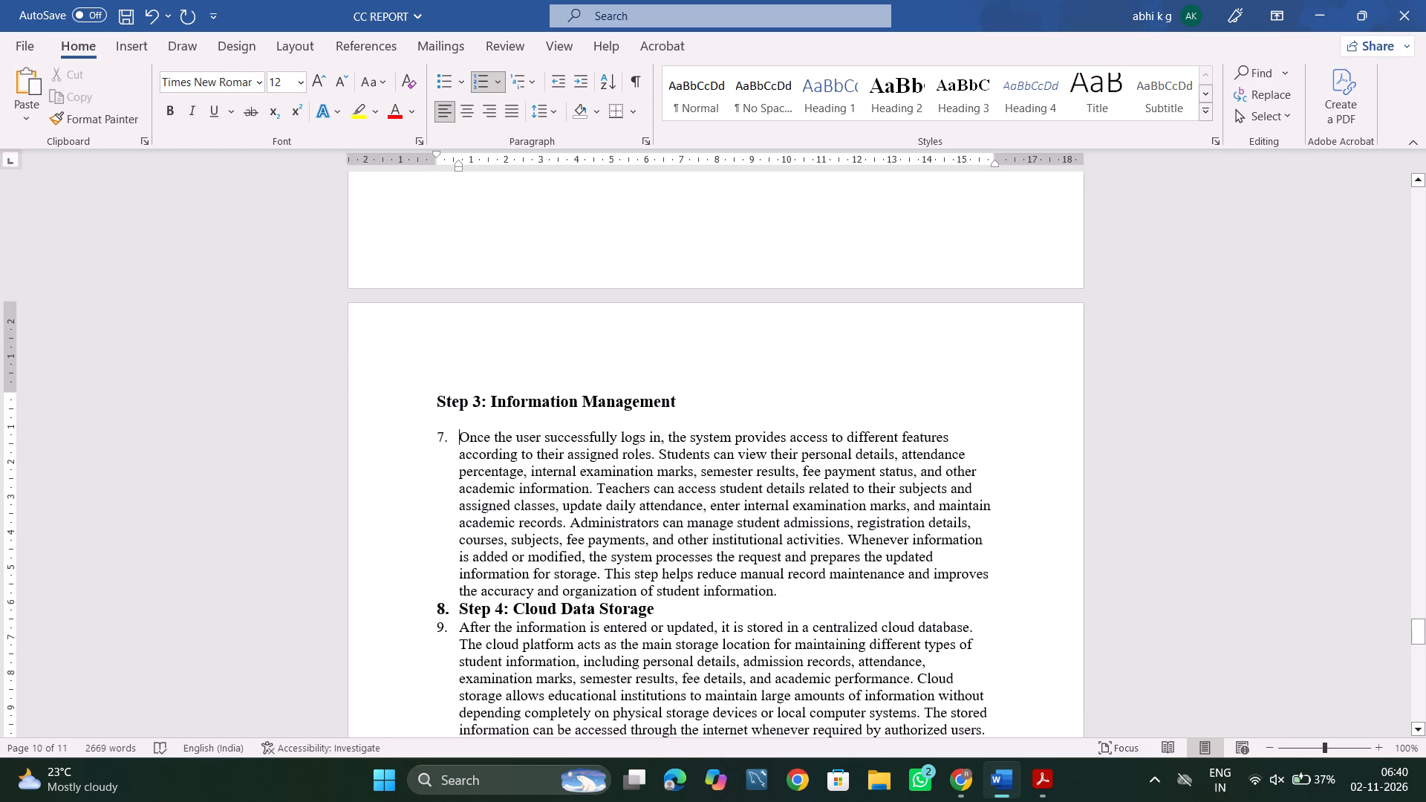
{"action": "key", "text": "BackSpace"}
{"action": "key", "text": "BackSpace"}
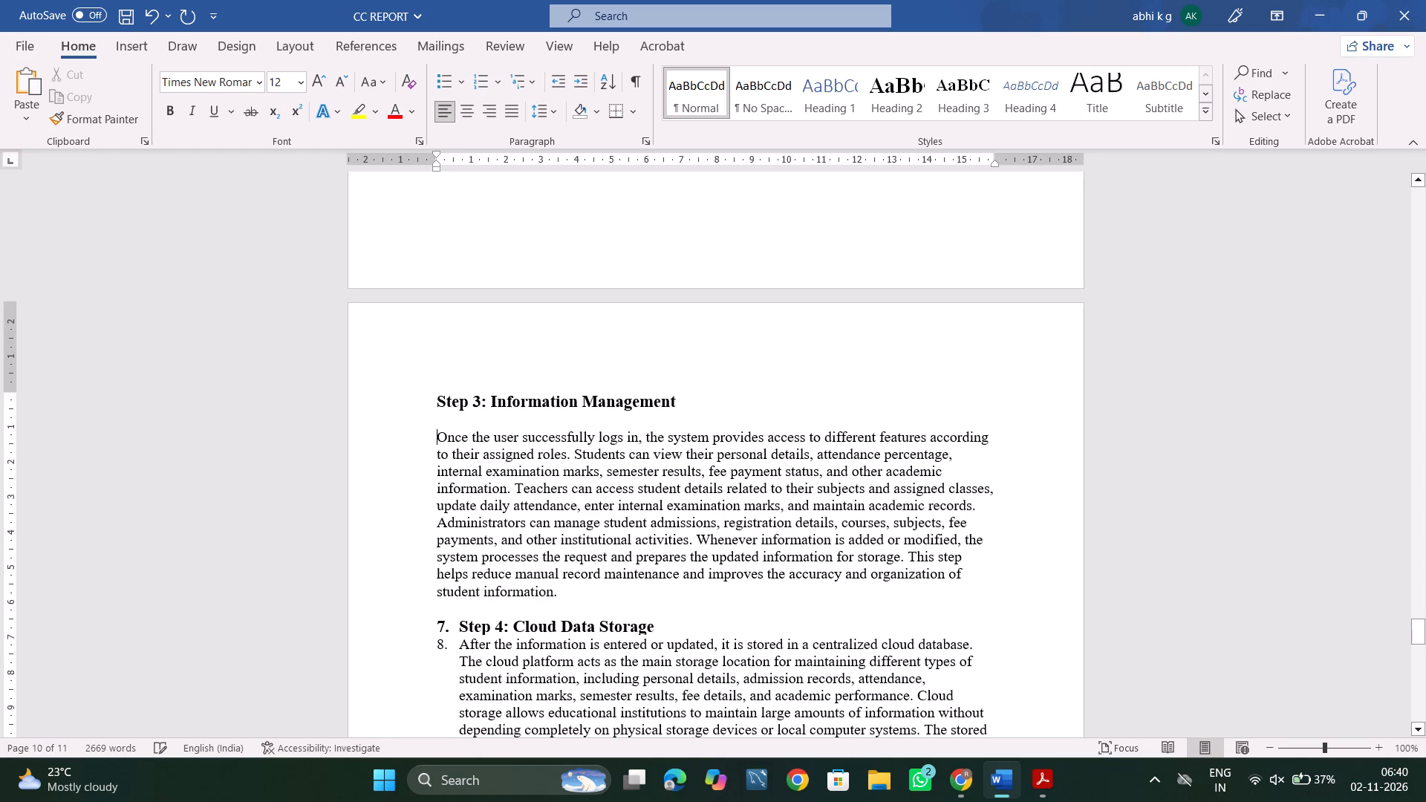
Justify the paragraph under Step 3: Information Management and set its line spacing to 1.5.
{"action": "left_click_drag", "start_coordinate": [440, 433], "coordinate": [587, 622]}
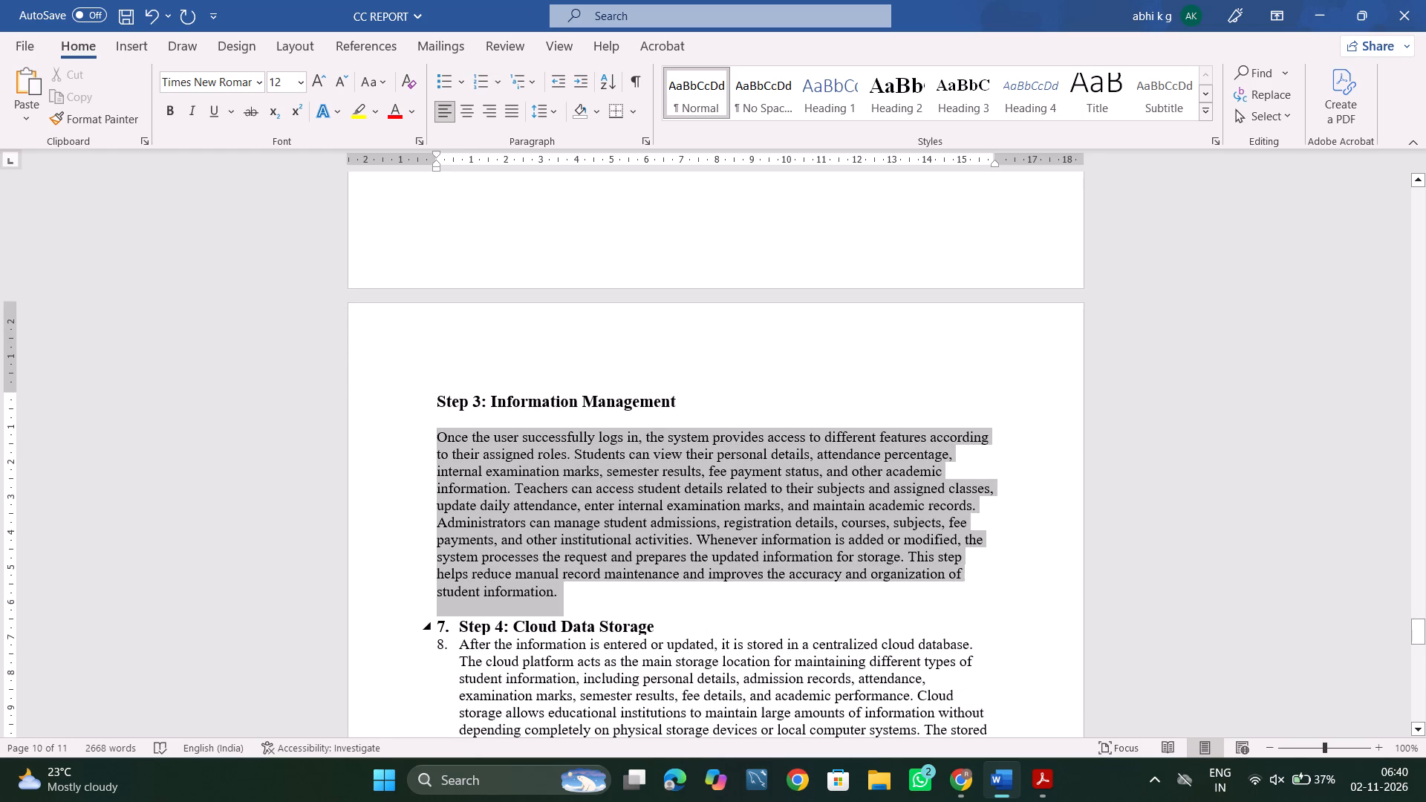
{"action": "left_click_drag", "start_coordinate": [587, 622], "coordinate": [574, 597]}
{"action": "left_click", "coordinate": [507, 117]}
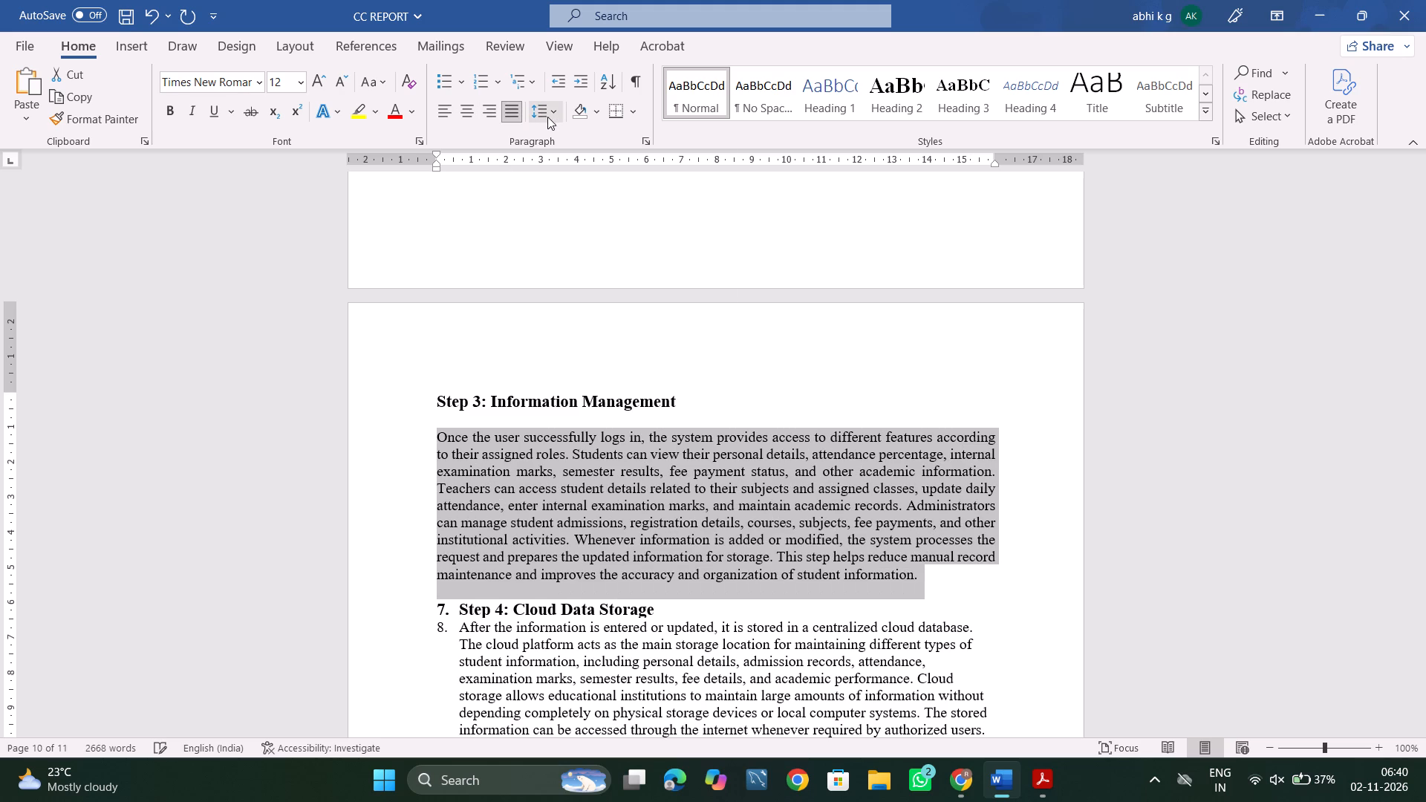
{"action": "left_click", "coordinate": [548, 117]}
{"action": "left_click", "coordinate": [571, 187]}
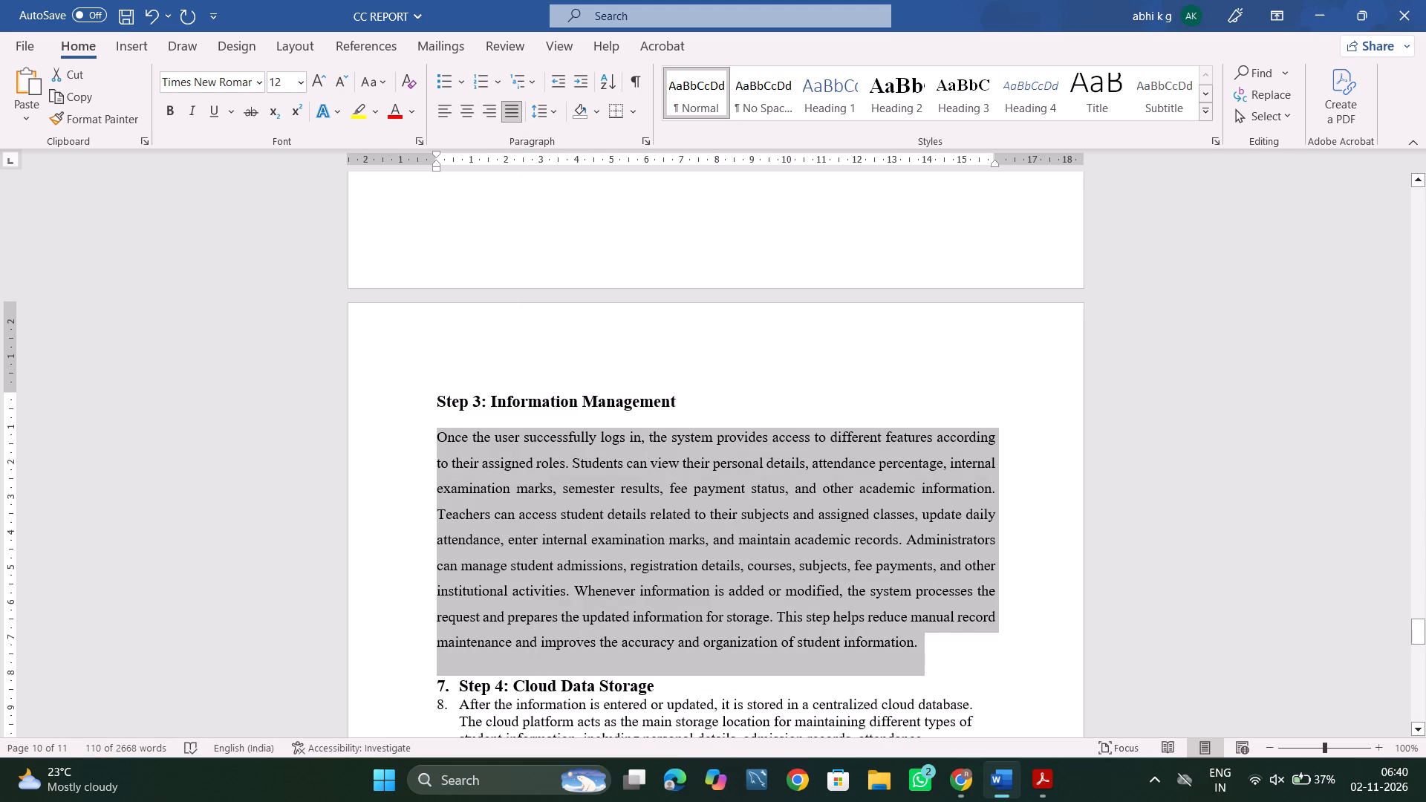
Remove the list numbering and indent from the Step 4: Cloud Data Storage heading and the paragraph below it.
{"action": "left_click", "coordinate": [463, 688]}
{"action": "key", "text": "BackSpace"}
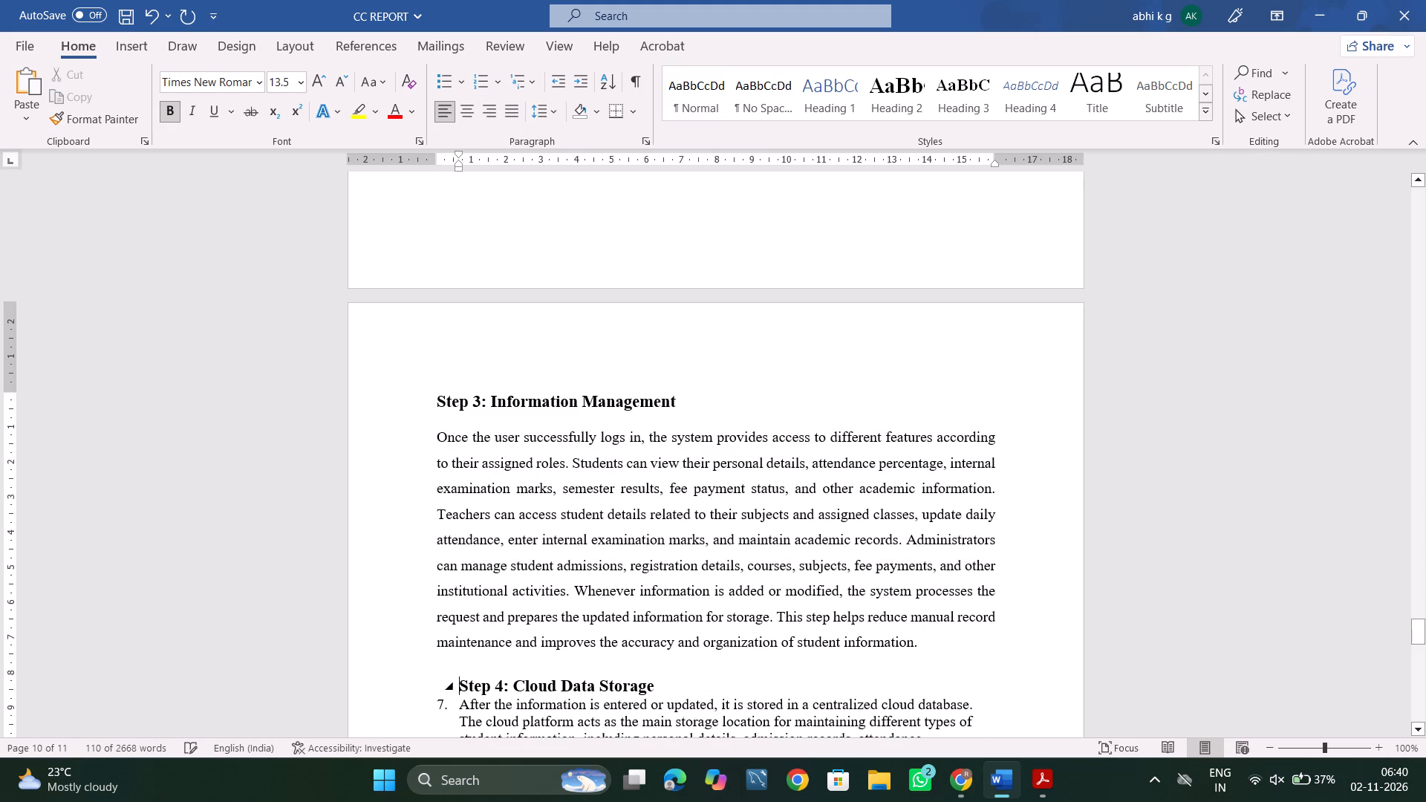
{"action": "key", "text": "BackSpace"}
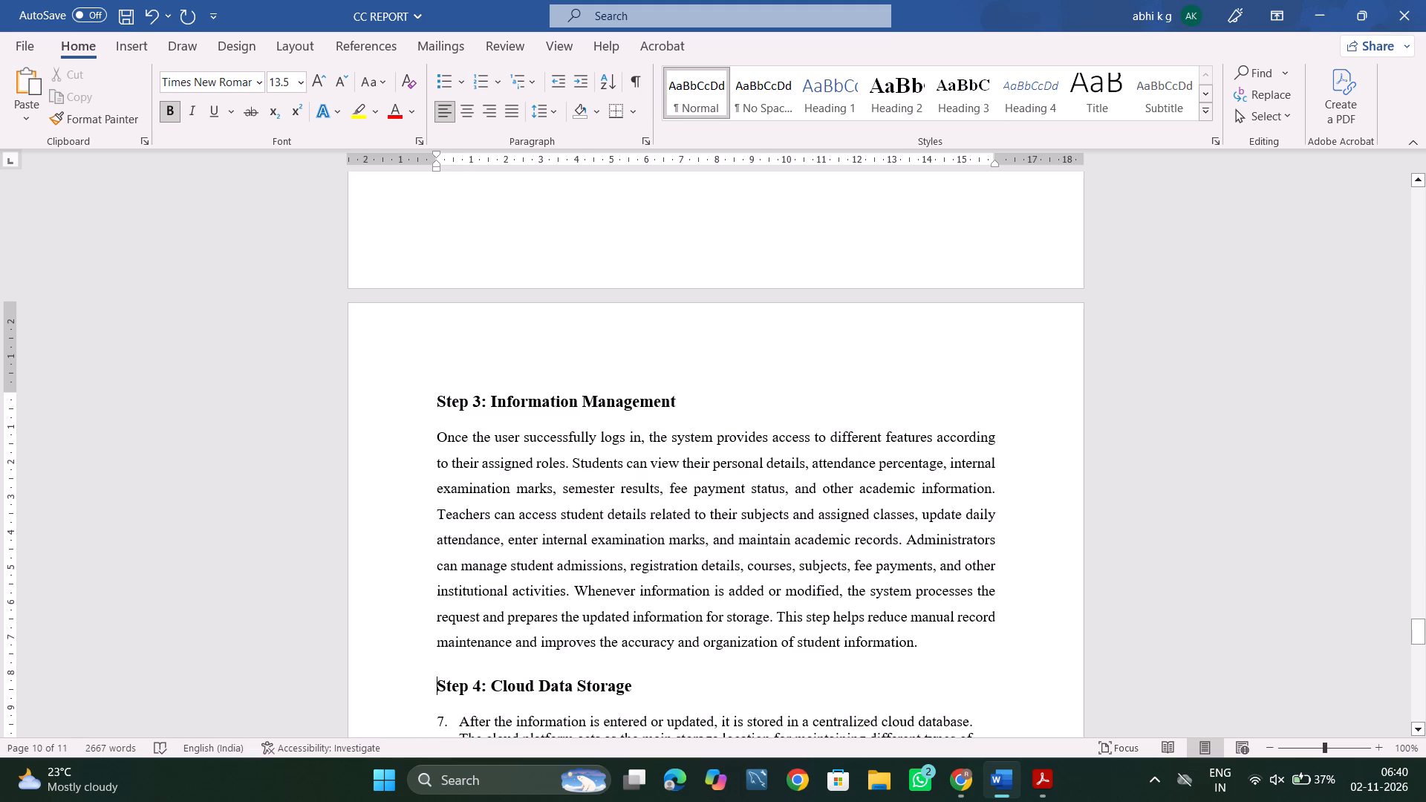
{"action": "left_click", "coordinate": [463, 720]}
{"action": "key", "text": "BackSpace"}
{"action": "key", "text": "BackSpace"}
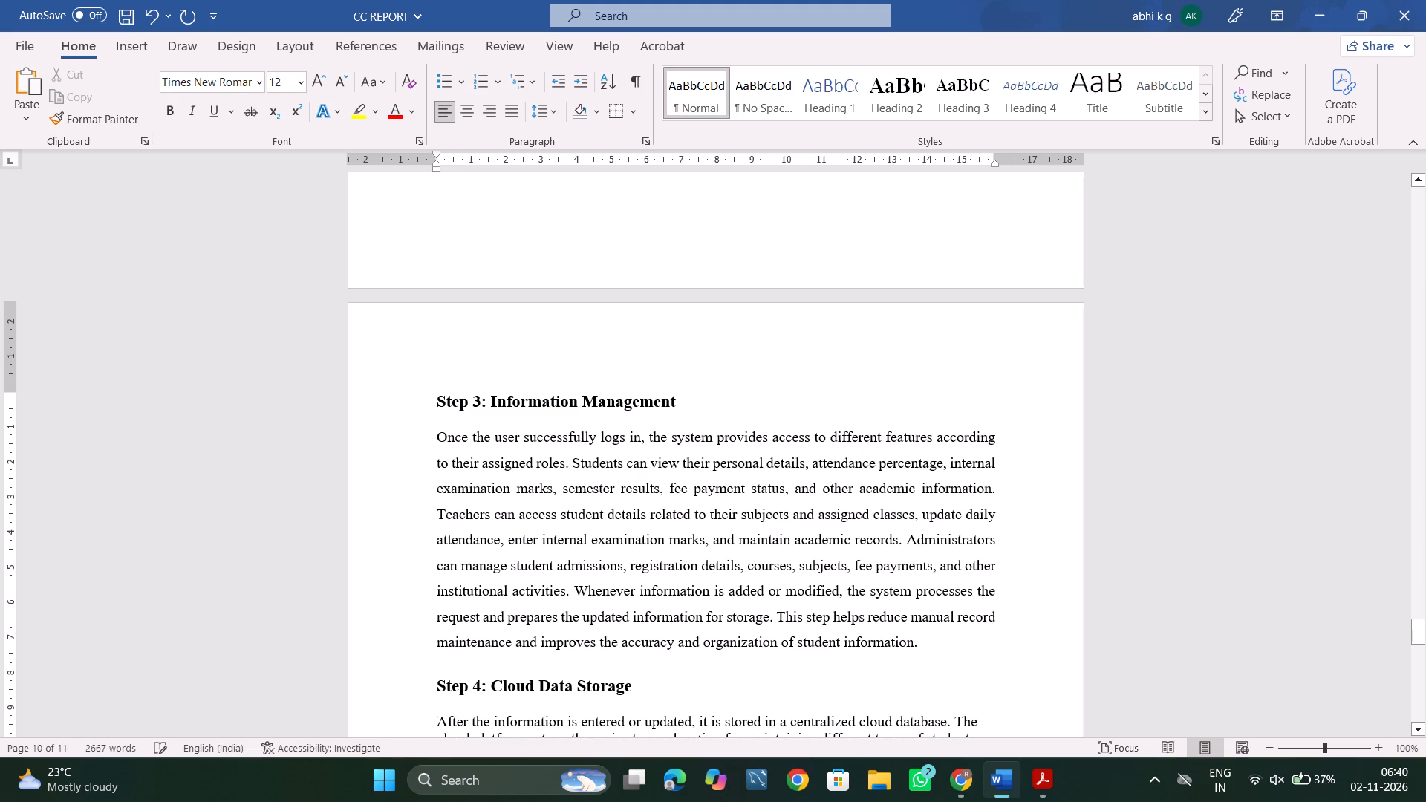
Justify the paragraph under Step 4: Cloud Data Storage and set its line spacing to 1.5.
{"action": "left_click_drag", "start_coordinate": [437, 718], "coordinate": [464, 766]}
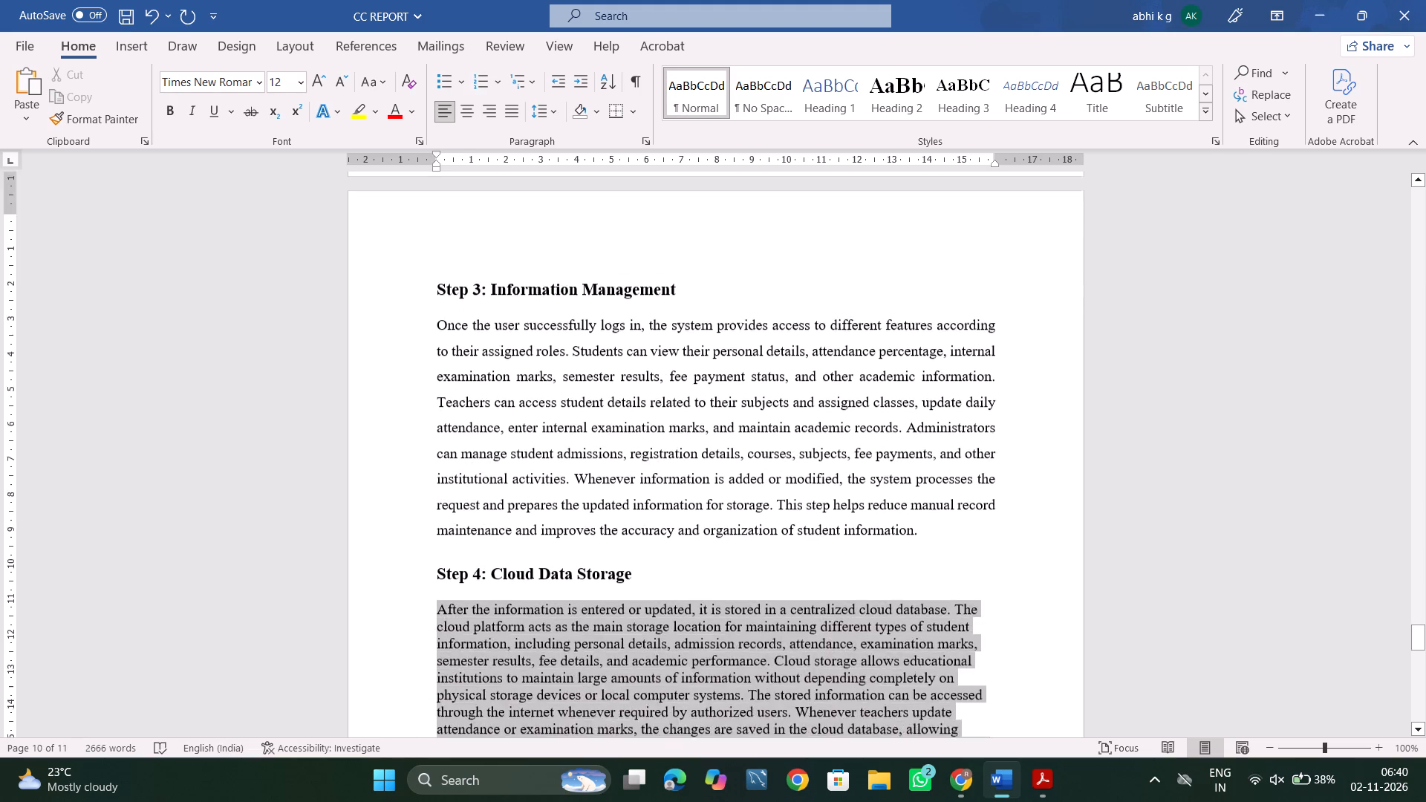
{"action": "left_click_drag", "start_coordinate": [464, 766], "coordinate": [723, 524]}
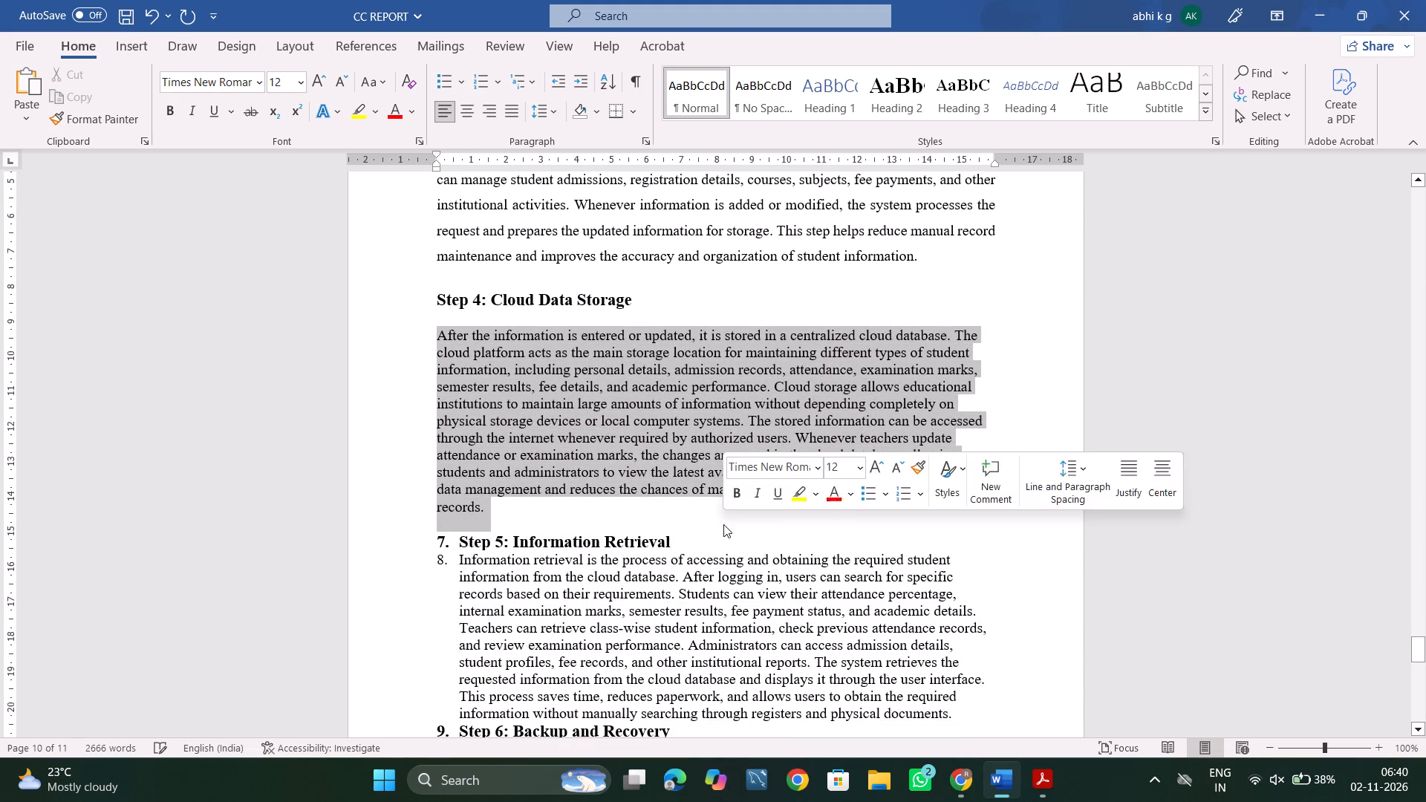
{"action": "left_click", "coordinate": [511, 108]}
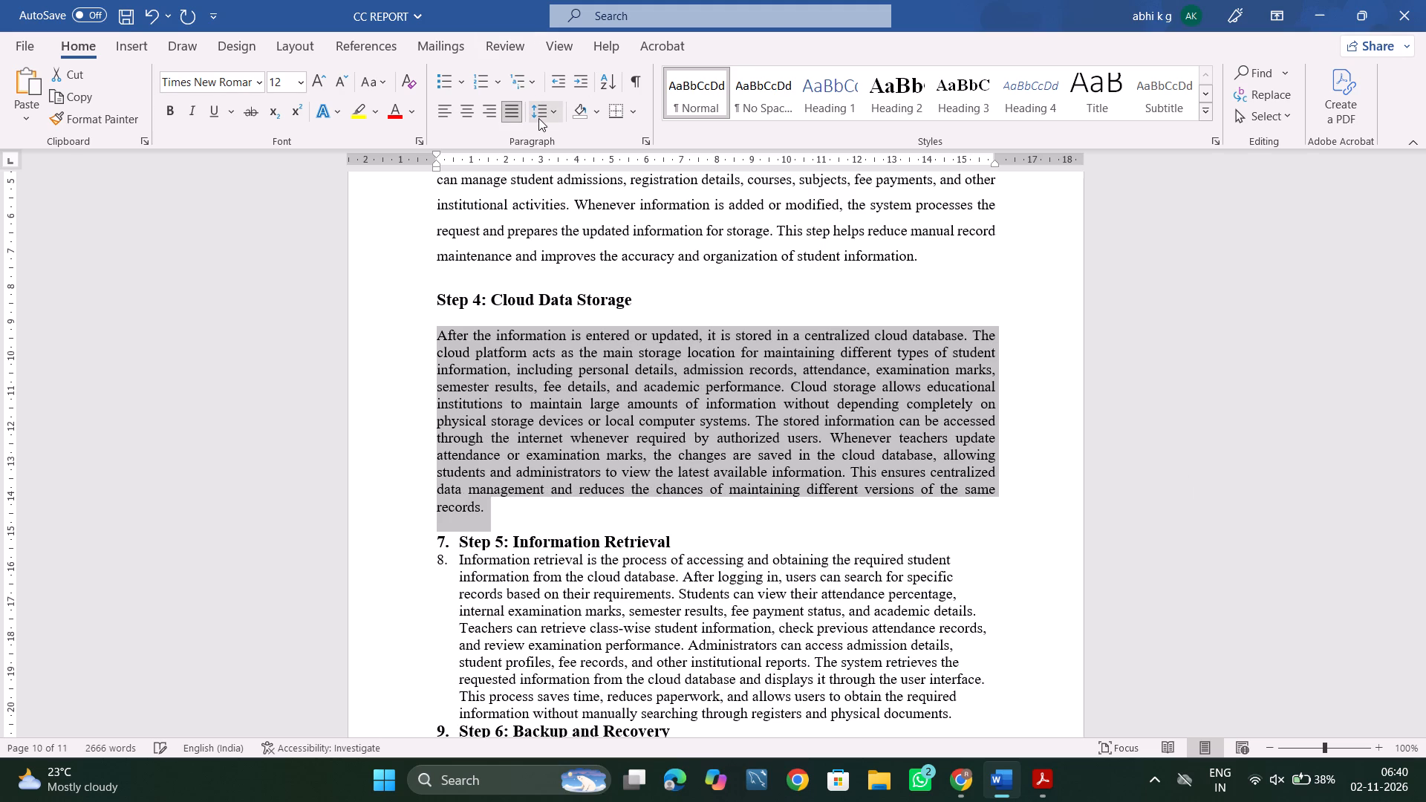
{"action": "left_click", "coordinate": [540, 118]}
{"action": "left_click", "coordinate": [570, 185]}
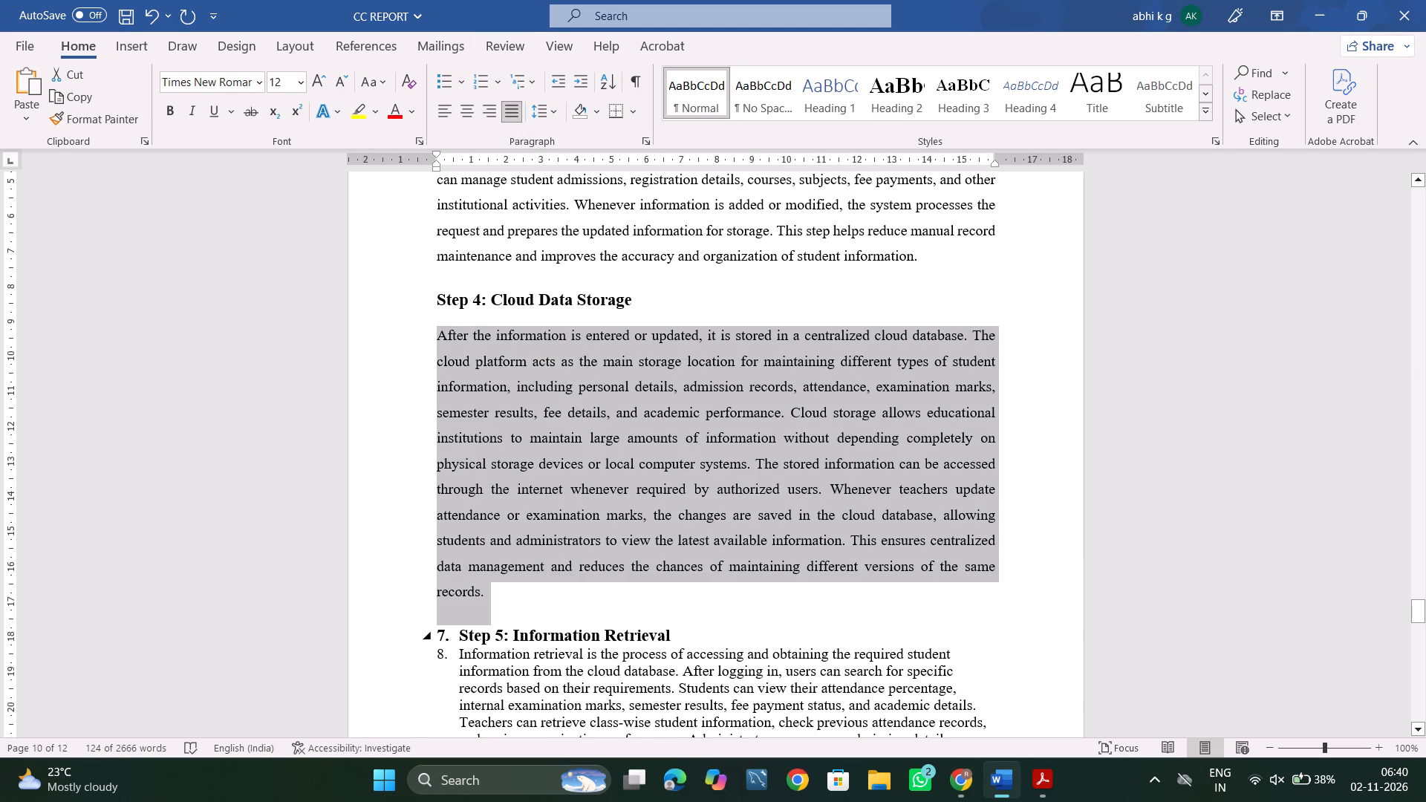
Remove the list numbering and indent from the Step 5: Information Retrieval heading and the paragraph below it.
{"action": "left_click", "coordinate": [462, 636]}
{"action": "key", "text": "BackSpace"}
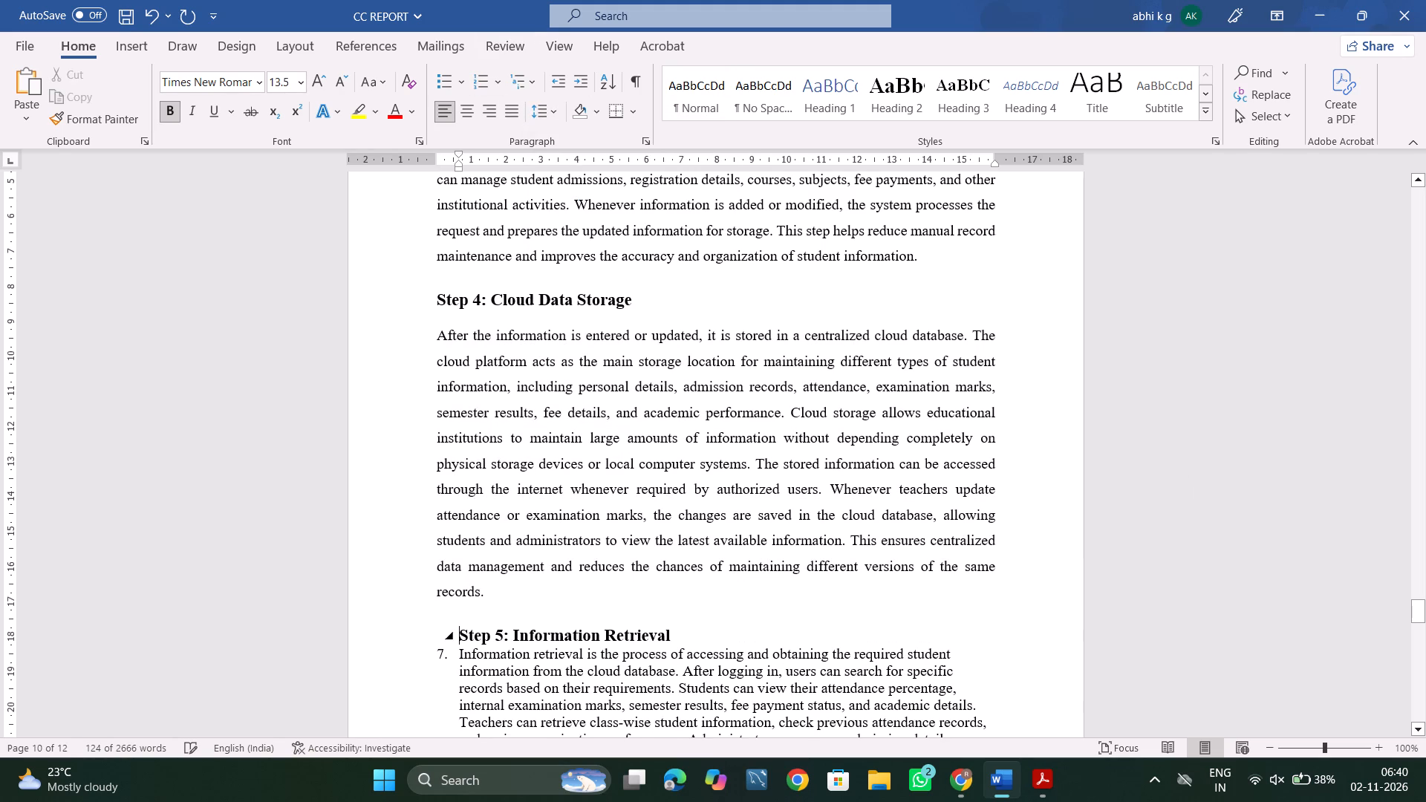
{"action": "key", "text": "BackSpace"}
{"action": "left_click", "coordinate": [459, 676]}
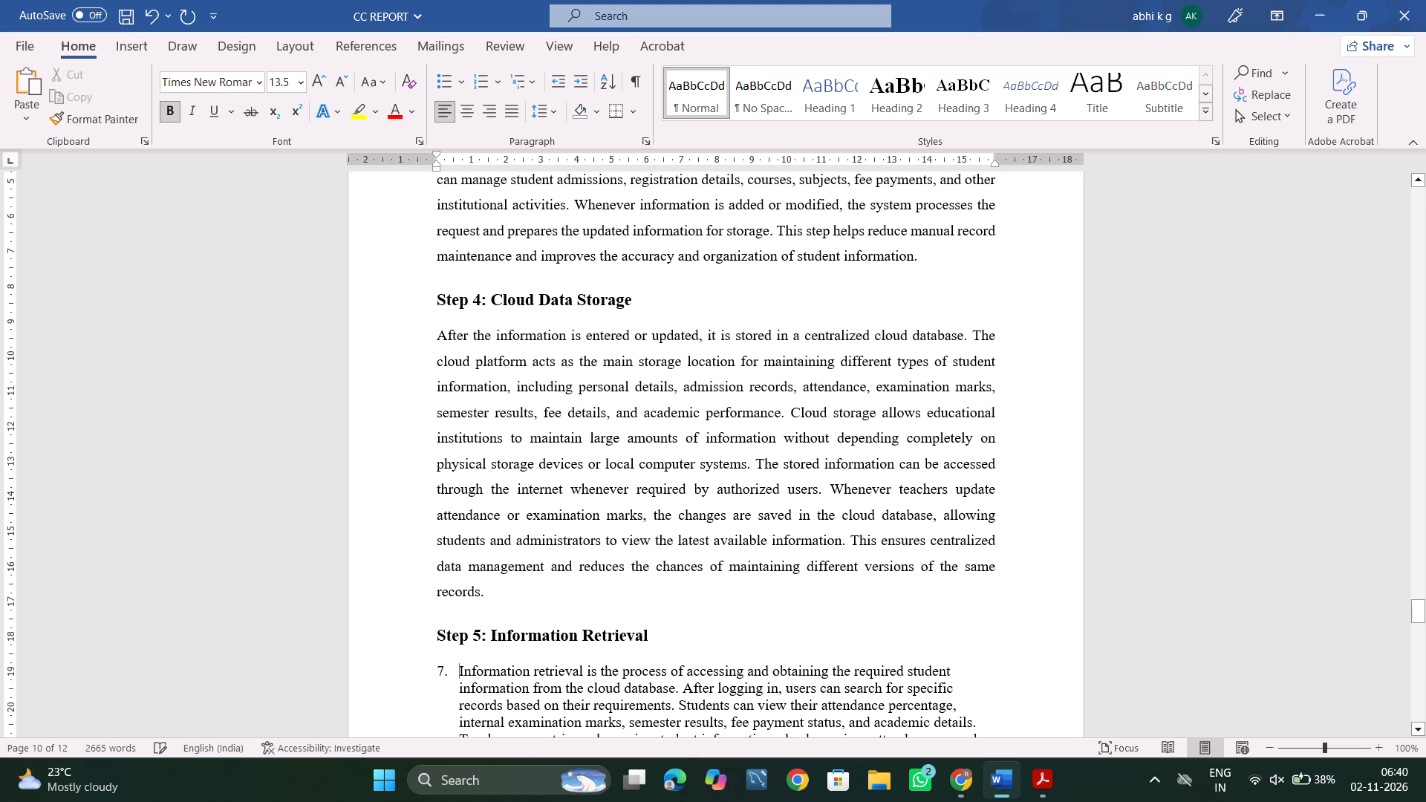
{"action": "key", "text": "BackSpace"}
{"action": "key", "text": "BackSpace"}
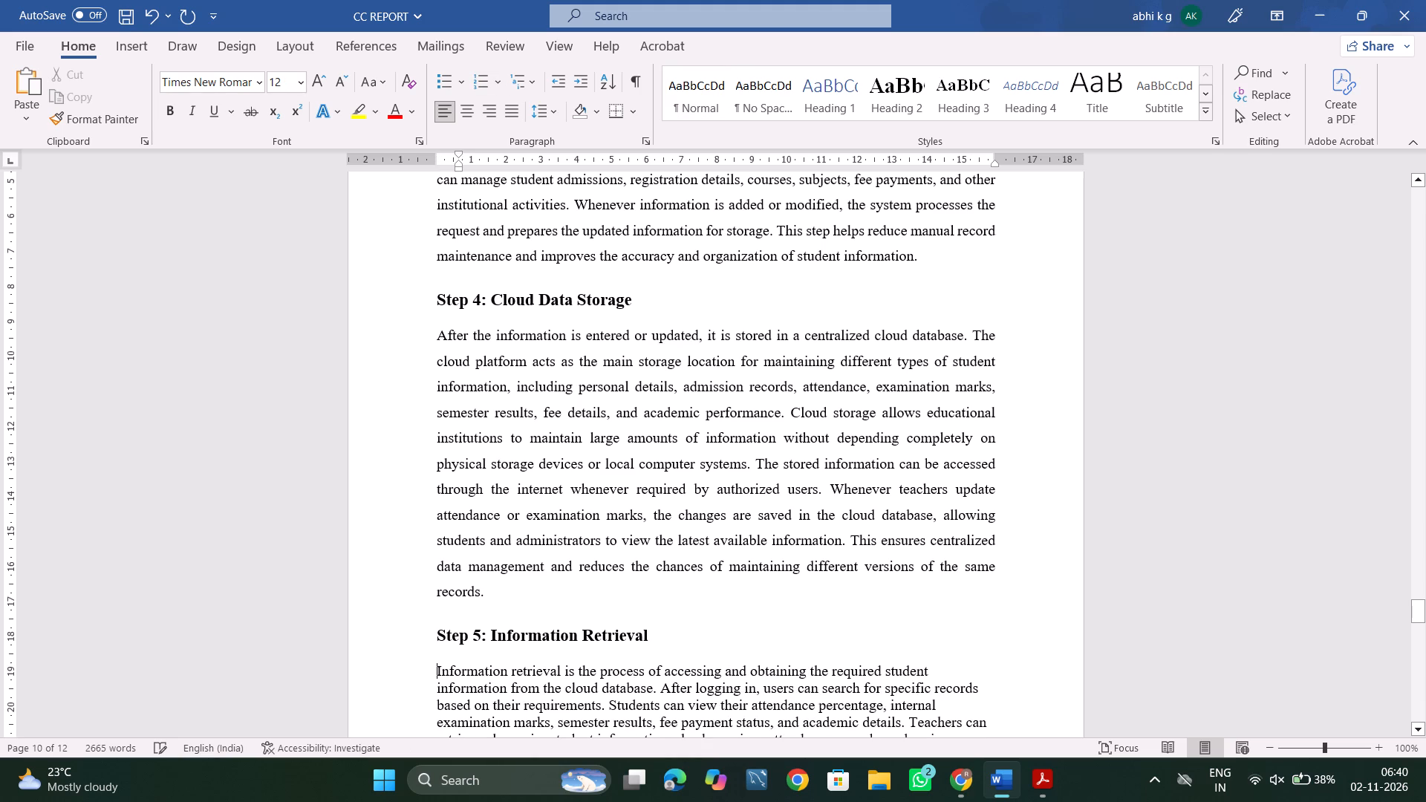
Justify the paragraph under Step 5: Information Retrieval and set its line spacing to 1.5.
{"action": "left_click_drag", "start_coordinate": [437, 665], "coordinate": [472, 703]}
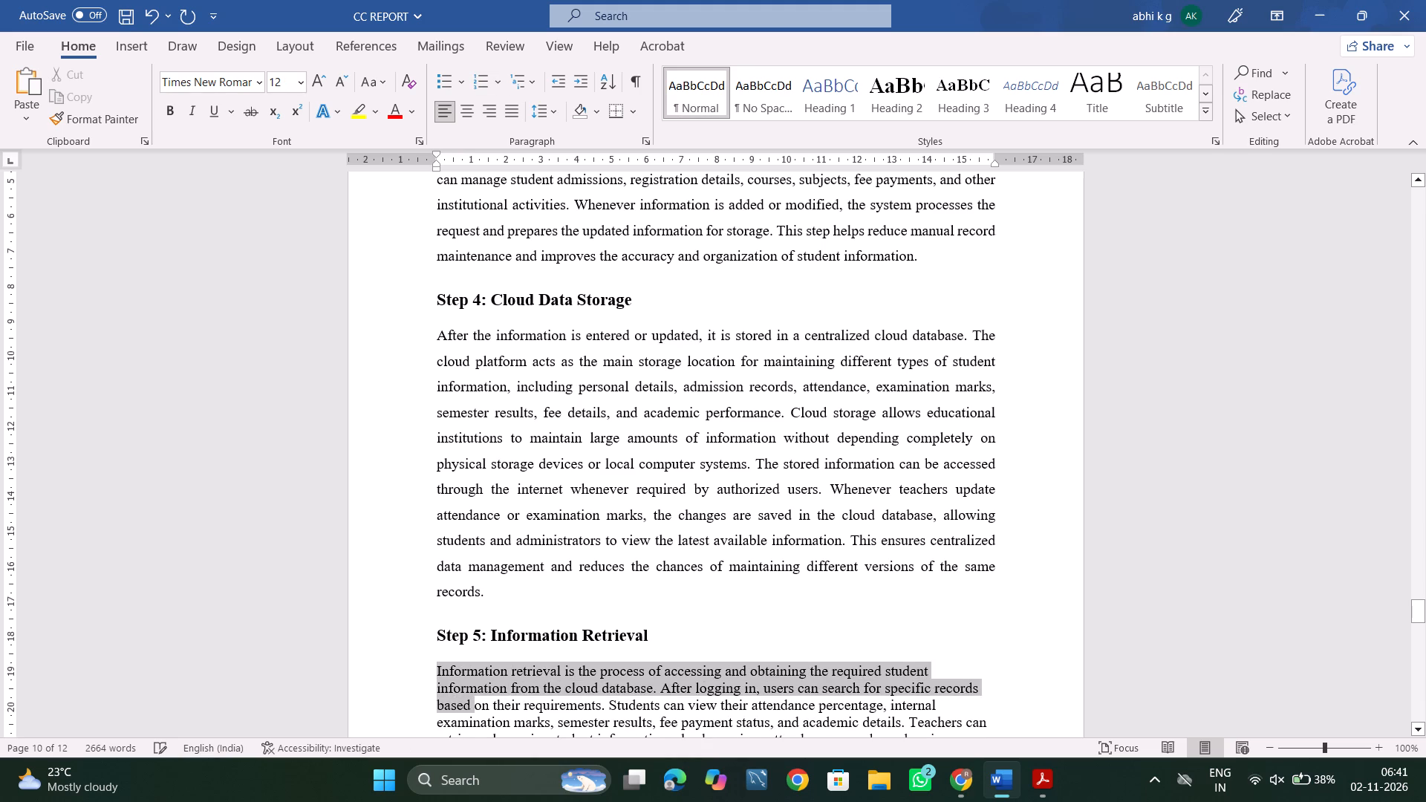
{"action": "left_click_drag", "start_coordinate": [472, 703], "coordinate": [736, 624]}
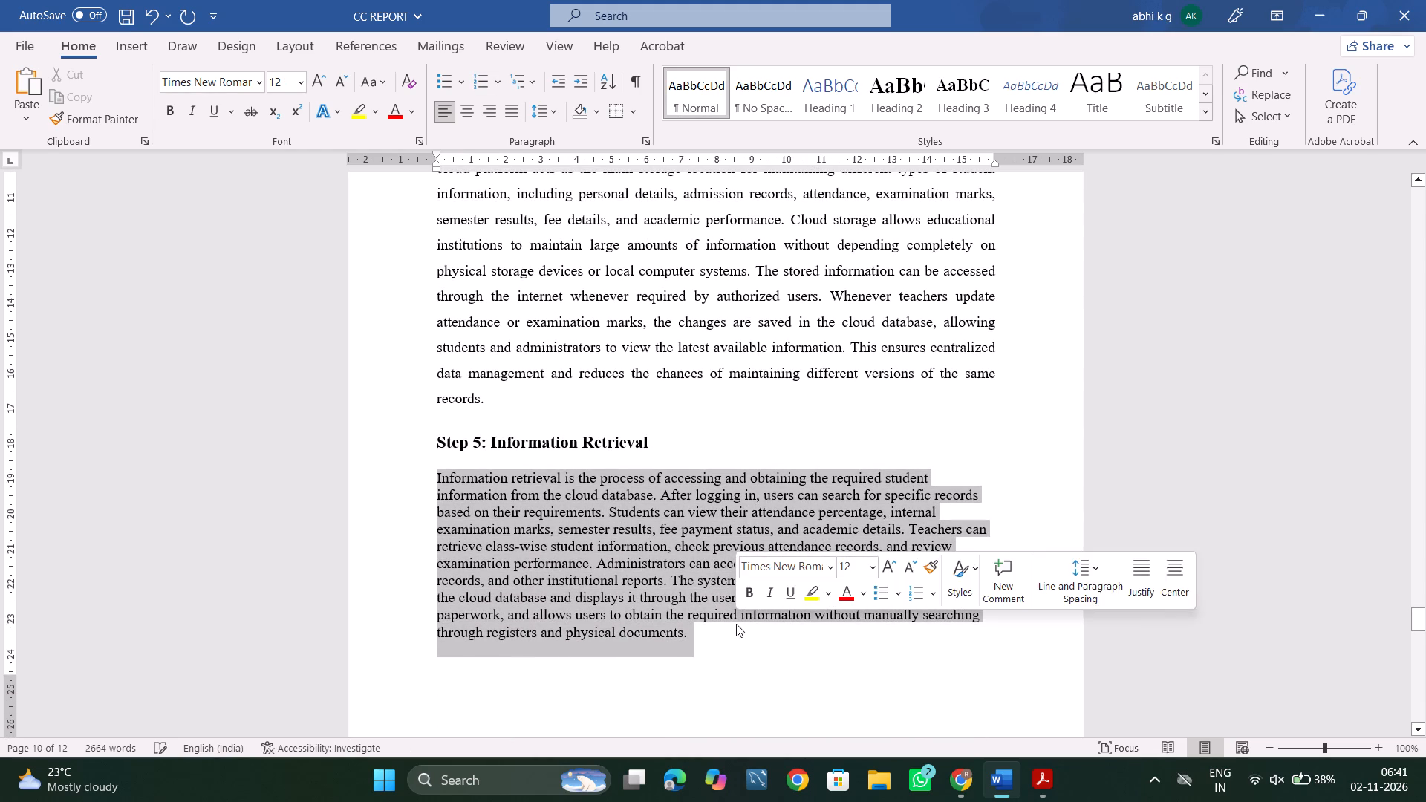
{"action": "left_click", "coordinate": [507, 120]}
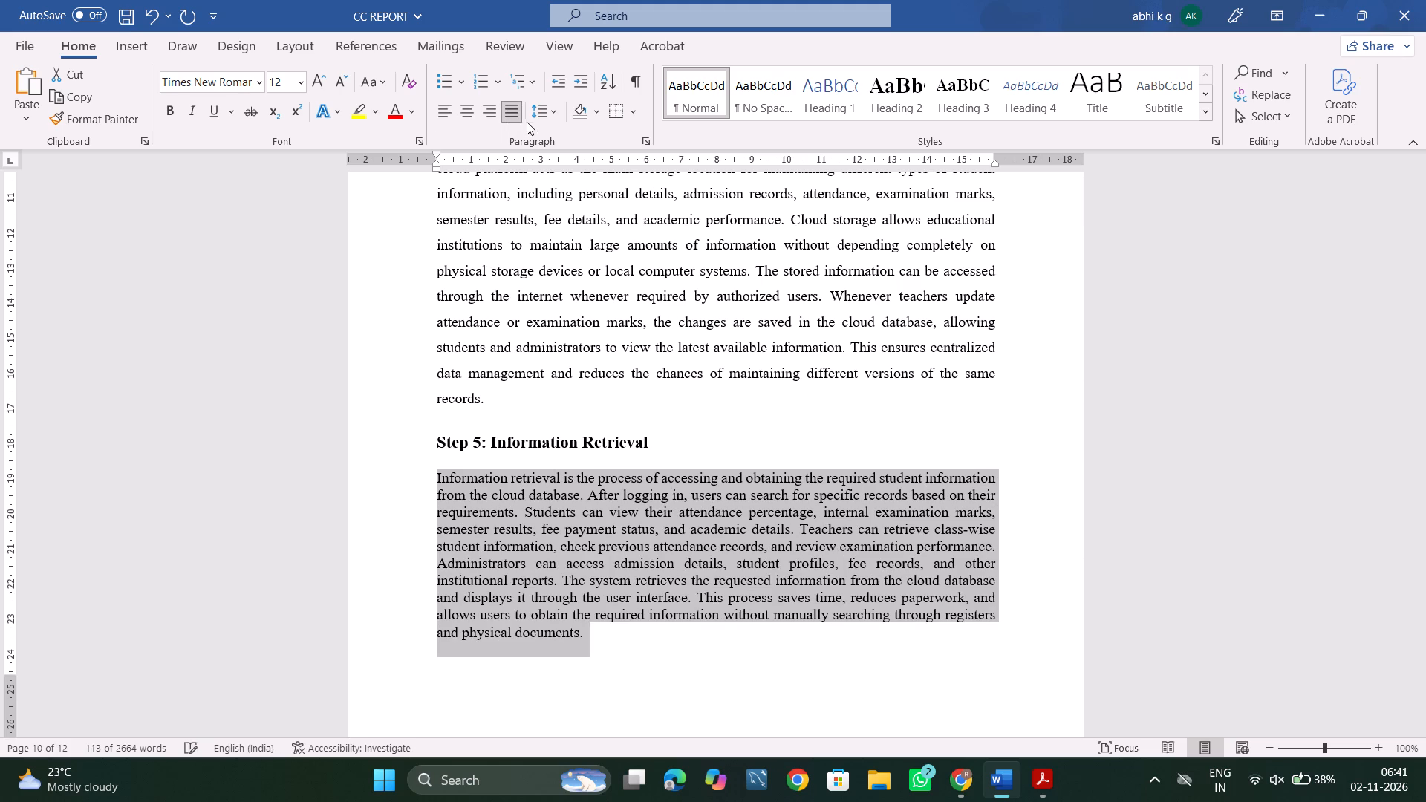
{"action": "left_click", "coordinate": [533, 121]}
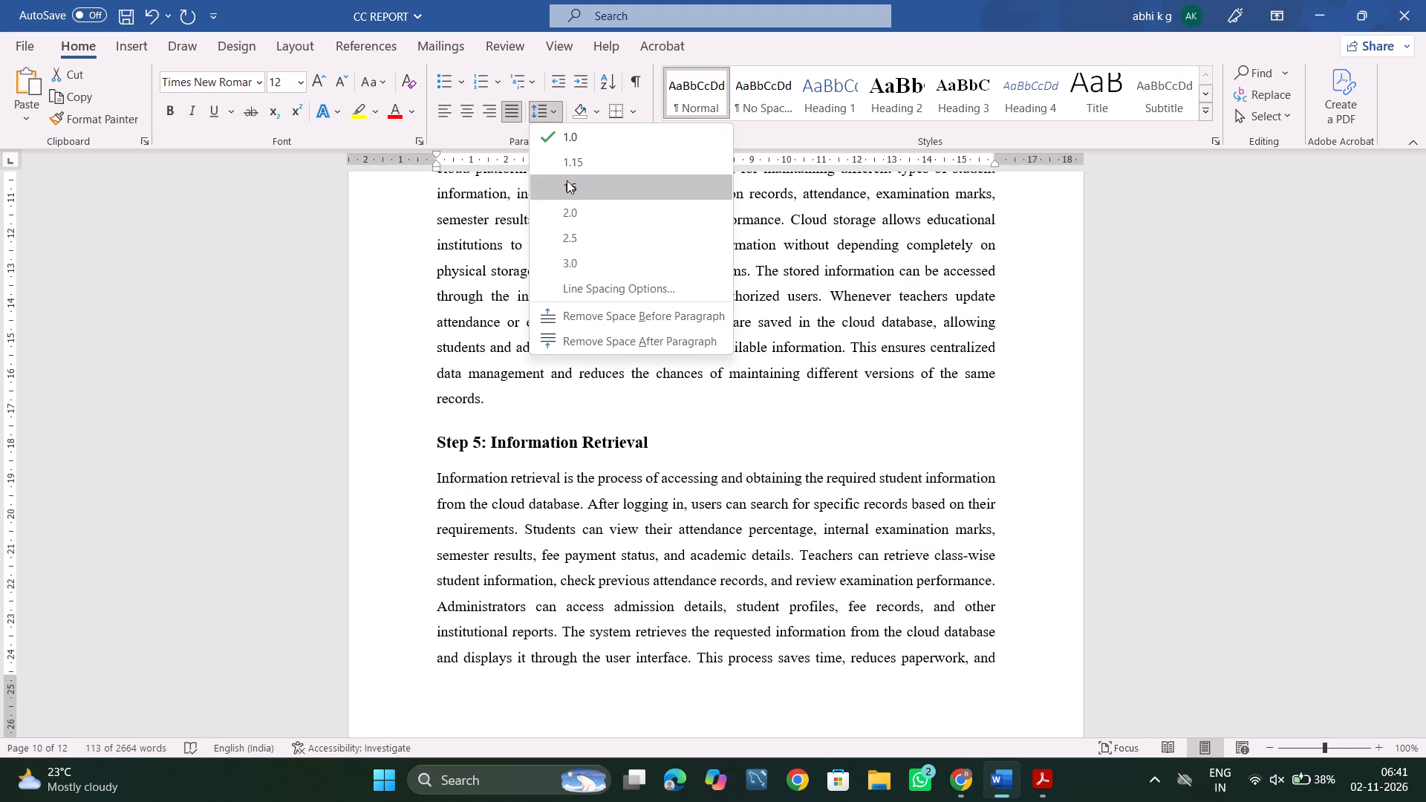
{"action": "left_click", "coordinate": [567, 181]}
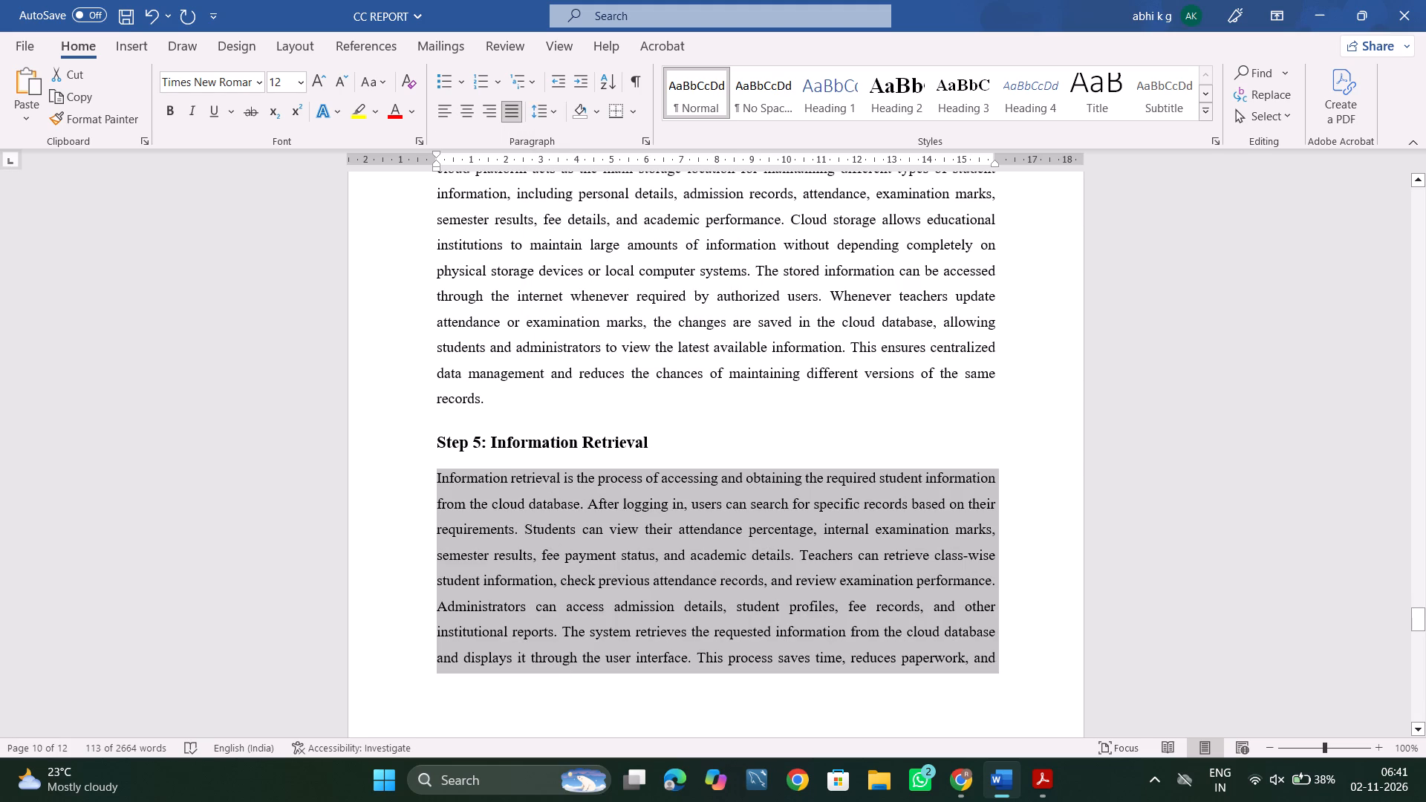
Split the Step 5: Information Retrieval paragraph so a new paragraph starts at "The system retrieves the requested information".
{"action": "left_click", "coordinate": [602, 705]}
{"action": "key", "text": "Down"}
{"action": "key", "text": "Down"}
{"action": "key", "text": "Down"}
{"action": "key", "text": "Down"}
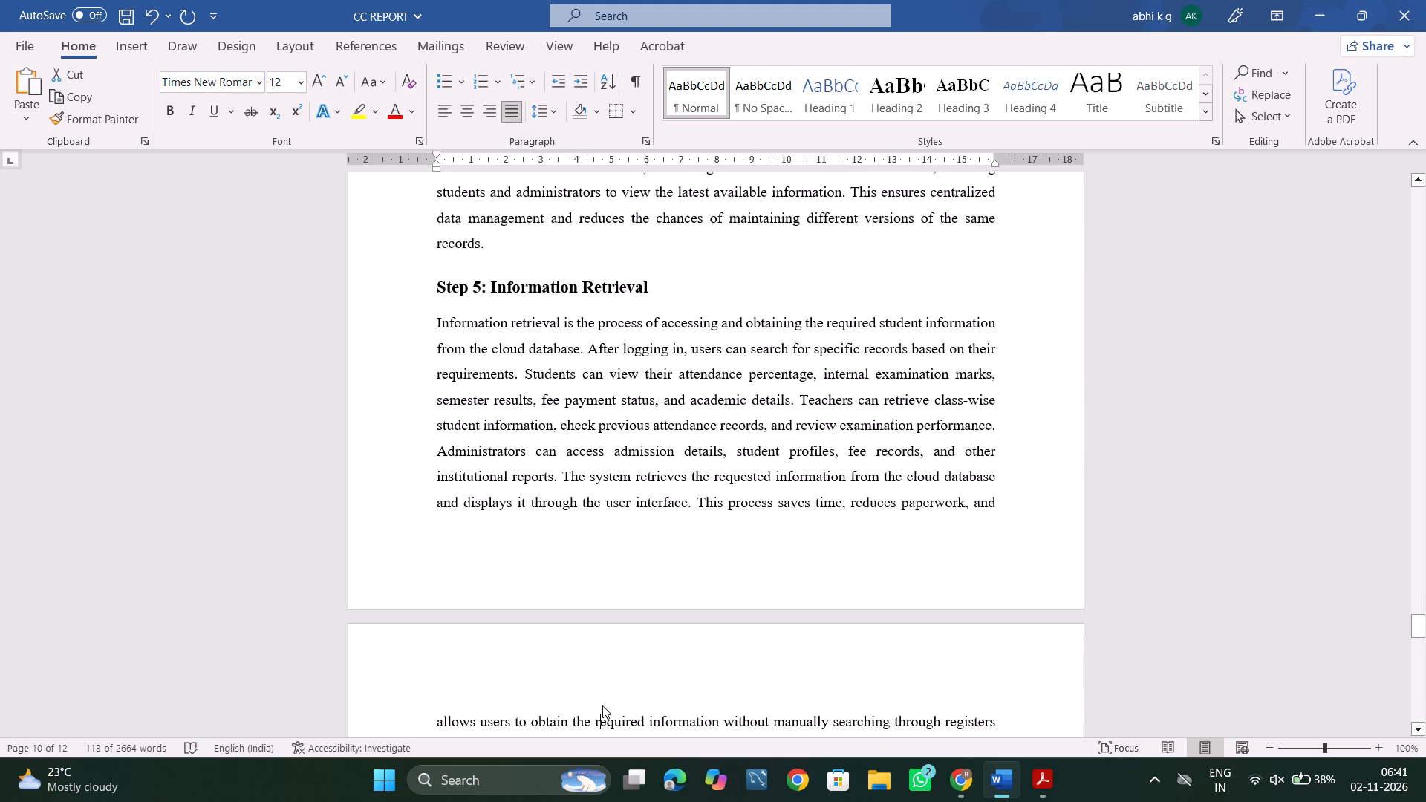
{"action": "key", "text": "Down"}
{"action": "key", "text": "Down"}
{"action": "key", "text": "Down"}
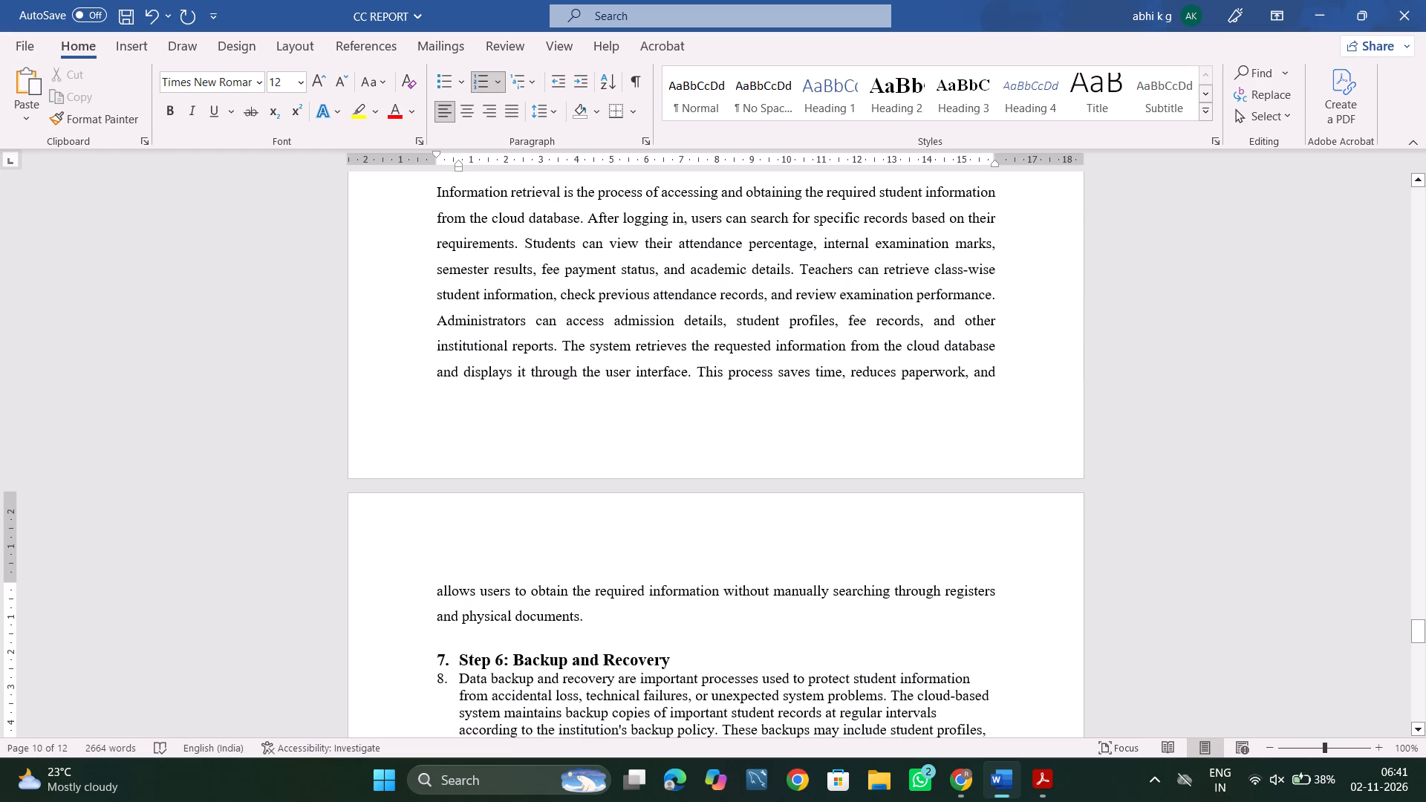
{"action": "left_click", "coordinate": [563, 345]}
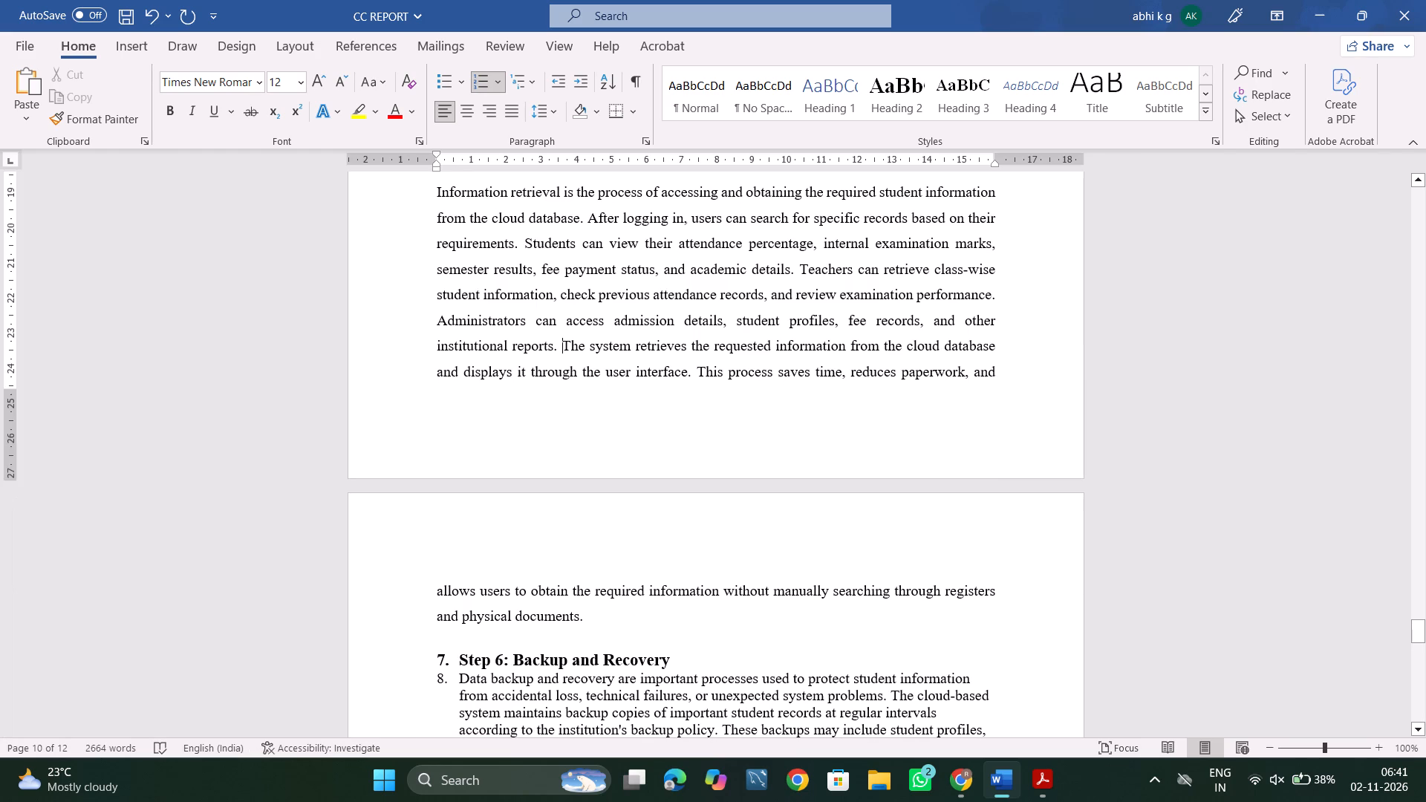
{"action": "key", "text": "Return"}
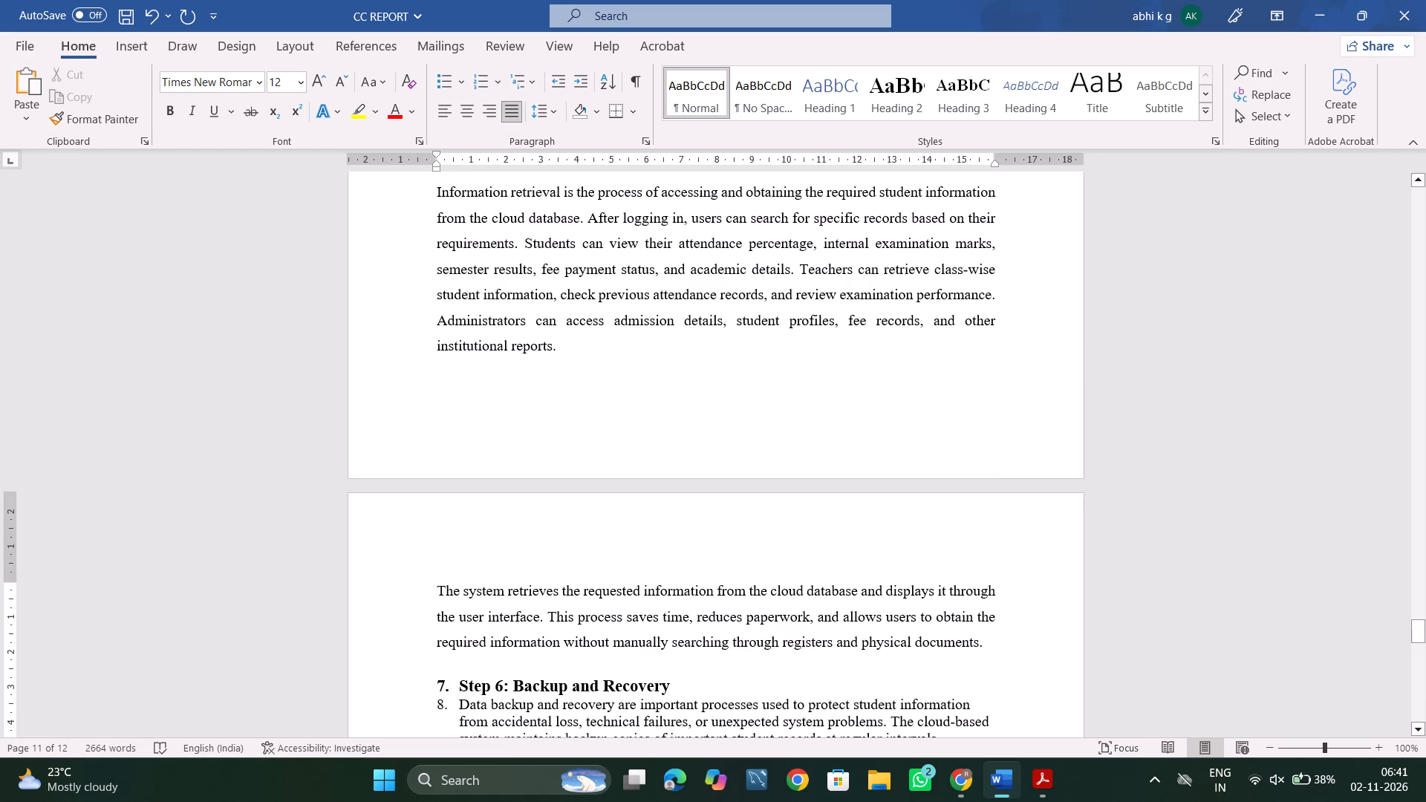
Remove the list numbering and indent from the Step 6: Backup and Recovery heading and the paragraph below it.
{"action": "left_click", "coordinate": [460, 693]}
{"action": "key", "text": "BackSpace"}
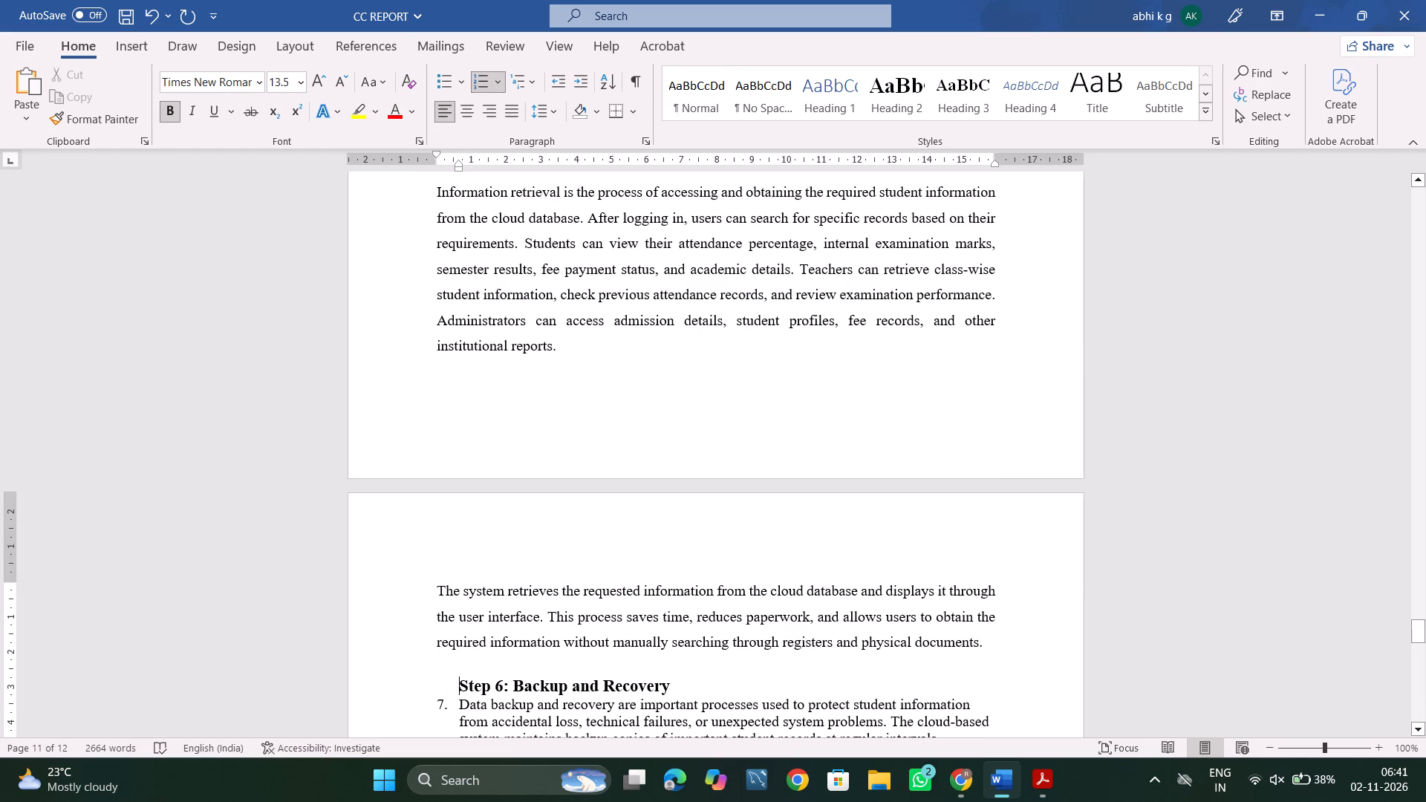
{"action": "key", "text": "BackSpace"}
{"action": "left_click", "coordinate": [460, 723]}
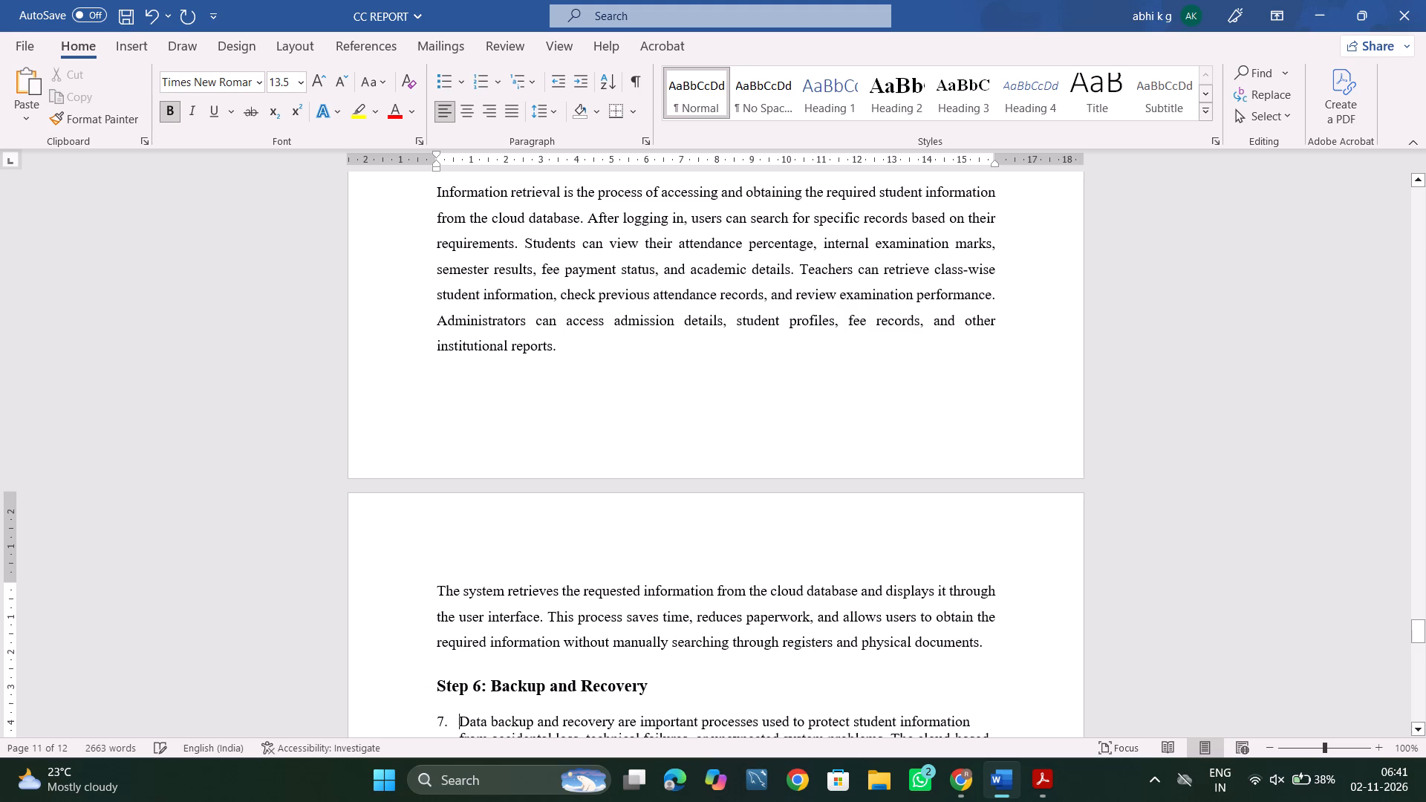
{"action": "key", "text": "BackSpace"}
{"action": "key", "text": "BackSpace"}
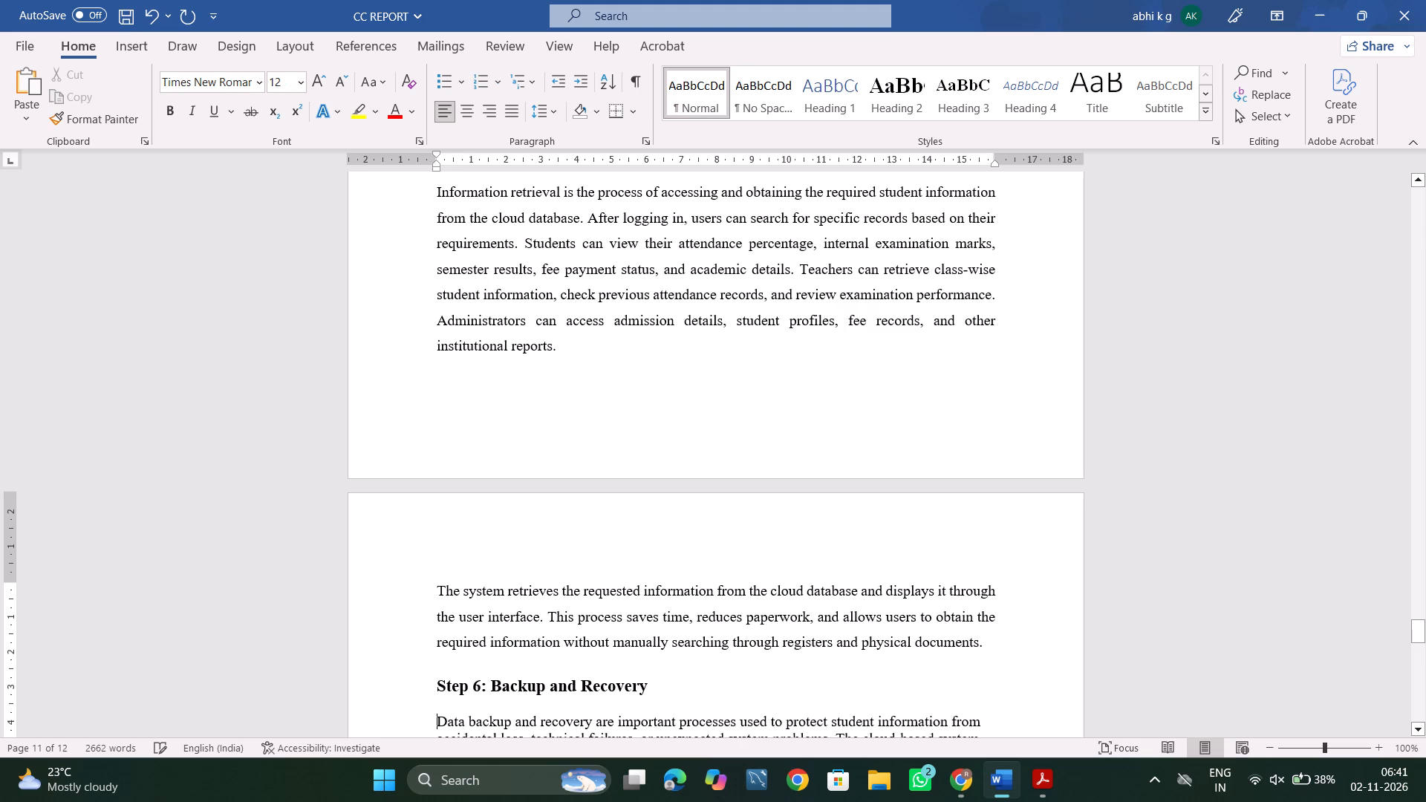
Justify the paragraph under Step 6: Backup and Recovery and set its line spacing to 1.5.
{"action": "left_click_drag", "start_coordinate": [434, 717], "coordinate": [686, 550]}
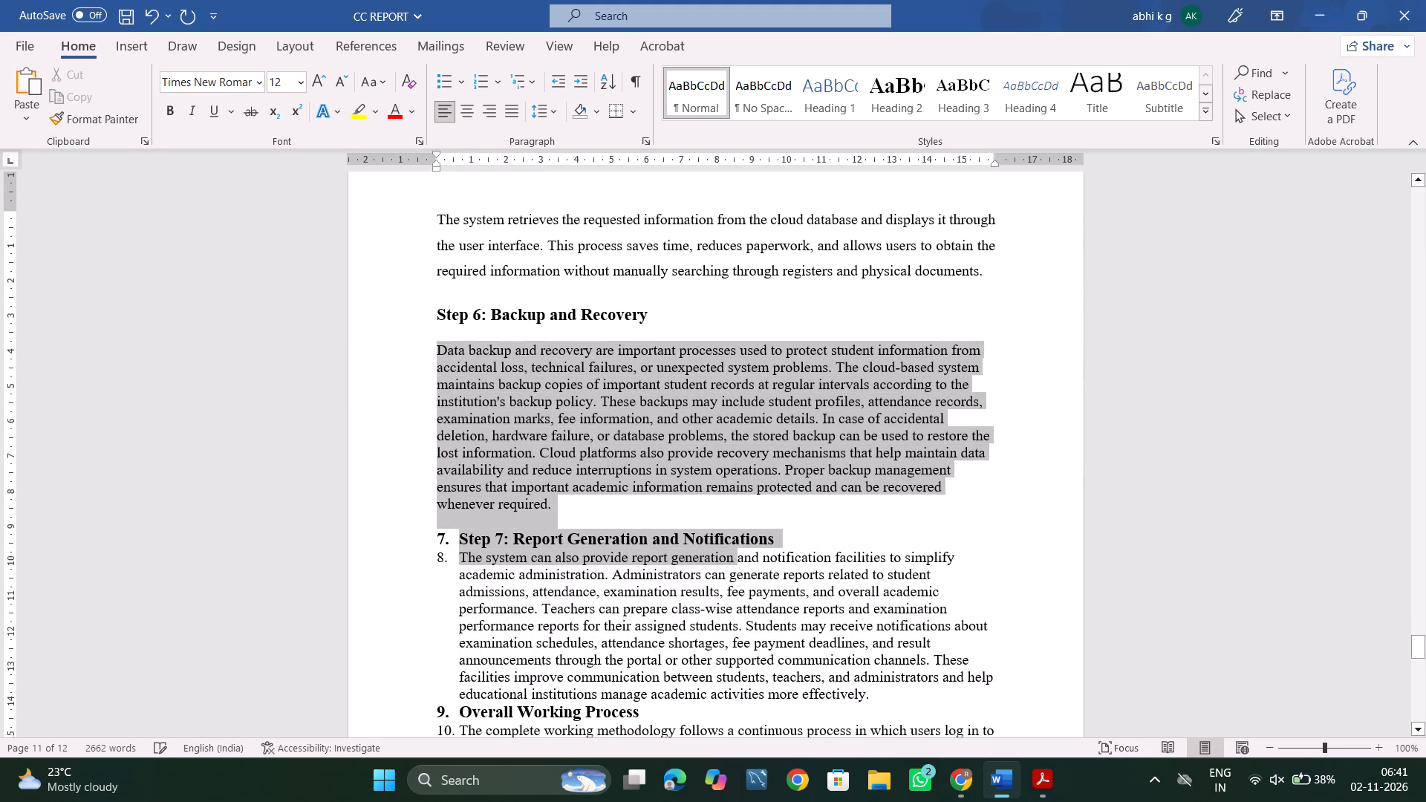
{"action": "left_click_drag", "start_coordinate": [686, 550], "coordinate": [561, 508]}
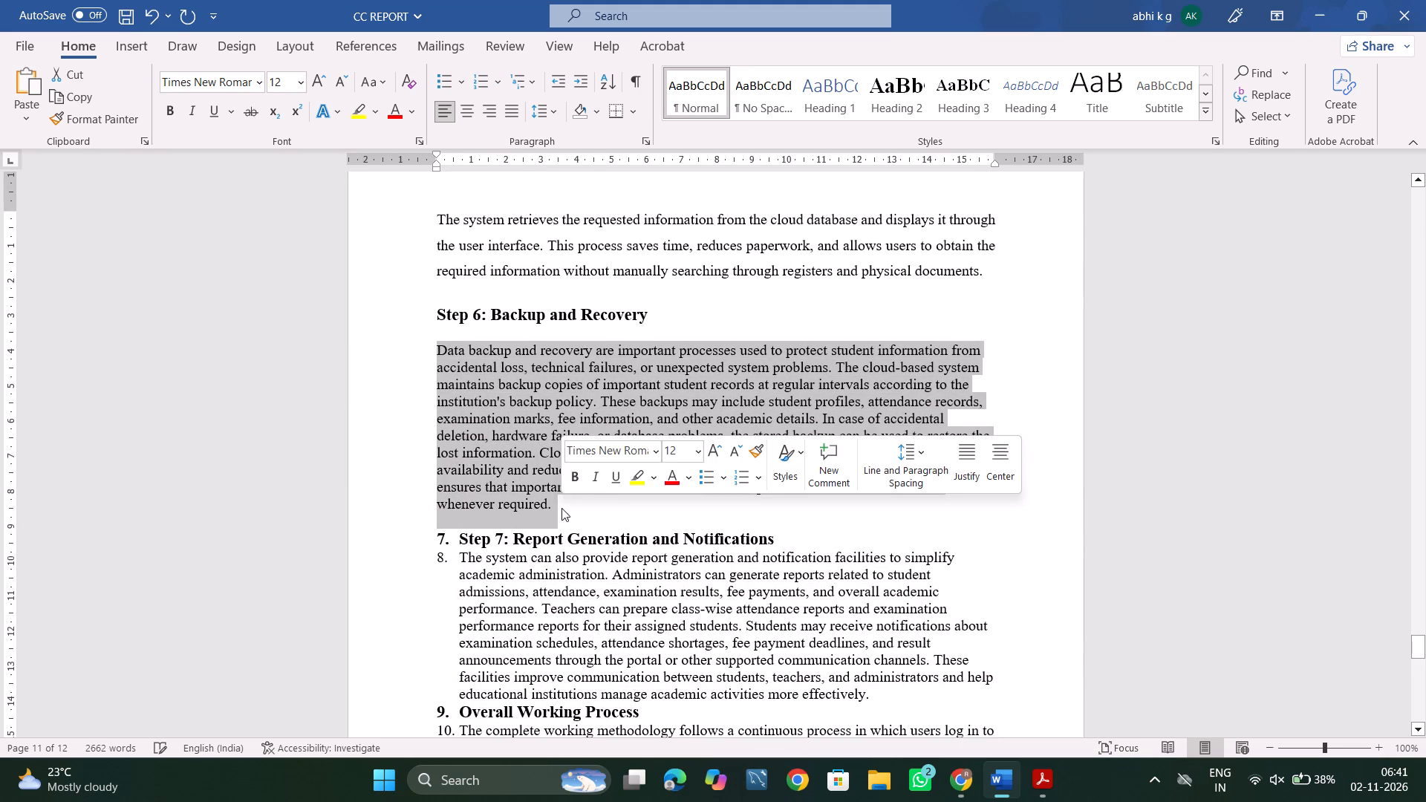
{"action": "left_click", "coordinate": [508, 114]}
{"action": "left_click", "coordinate": [542, 114]}
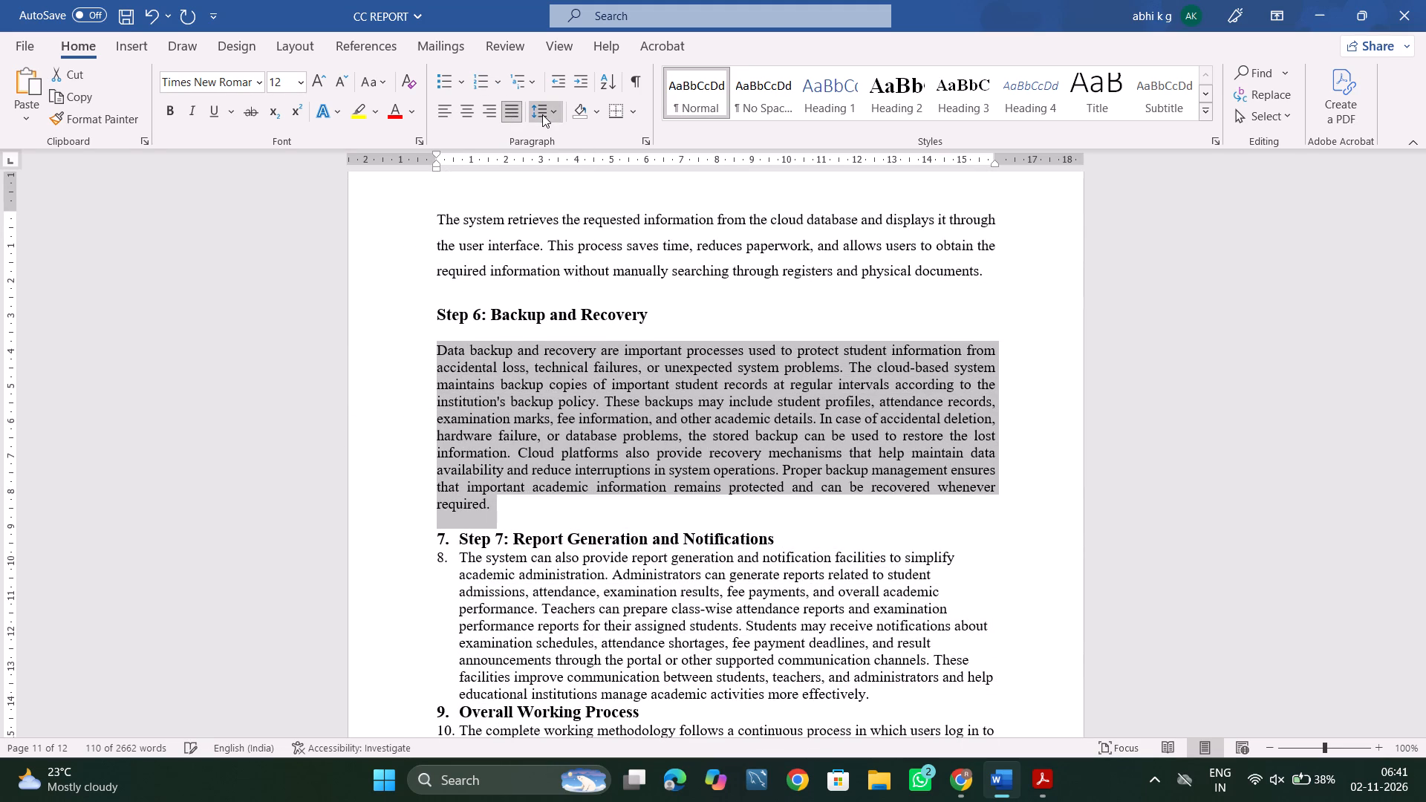
{"action": "left_click", "coordinate": [582, 189]}
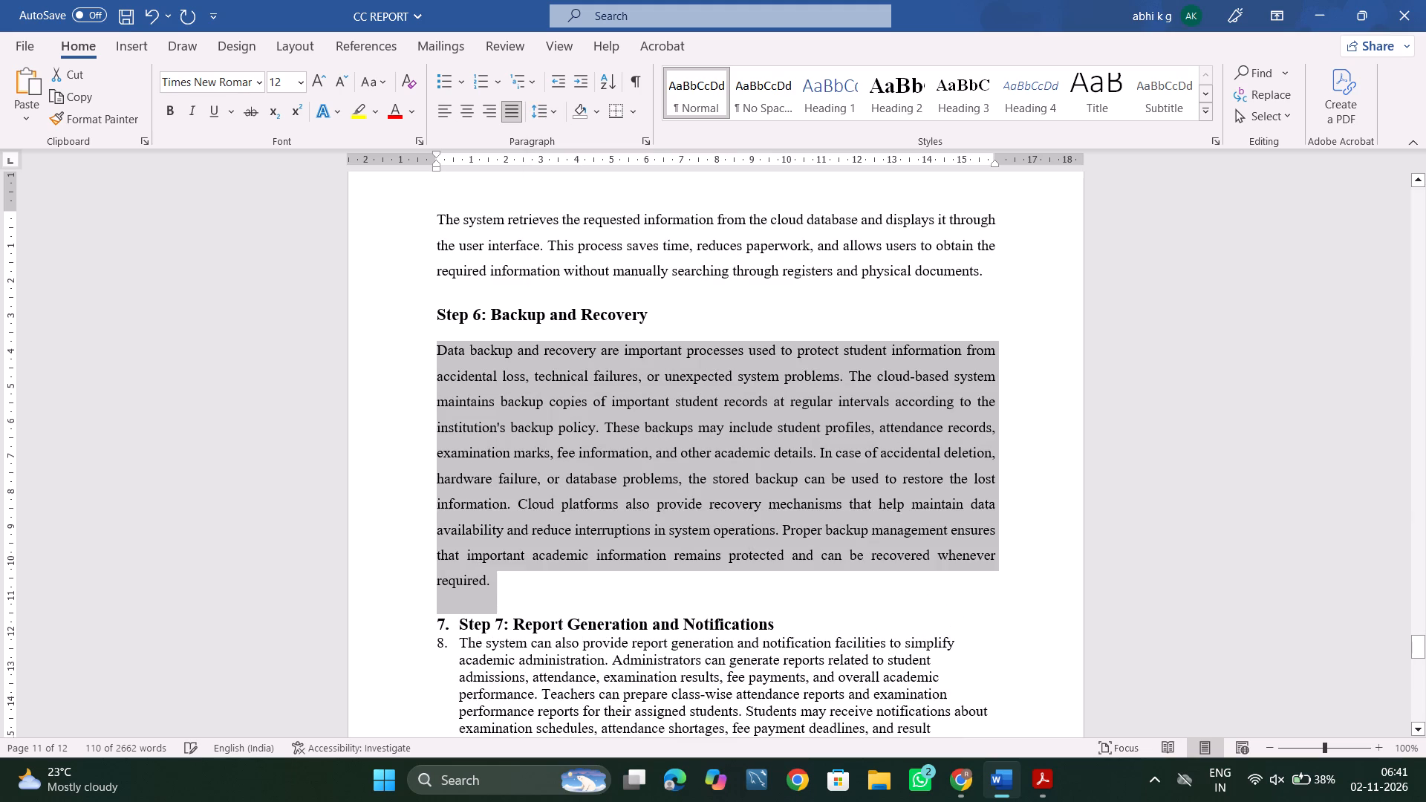
Remove the list numbering and indent from the Step 7: Report Generation and Notifications heading and the paragraph below it.
{"action": "left_click", "coordinate": [460, 628]}
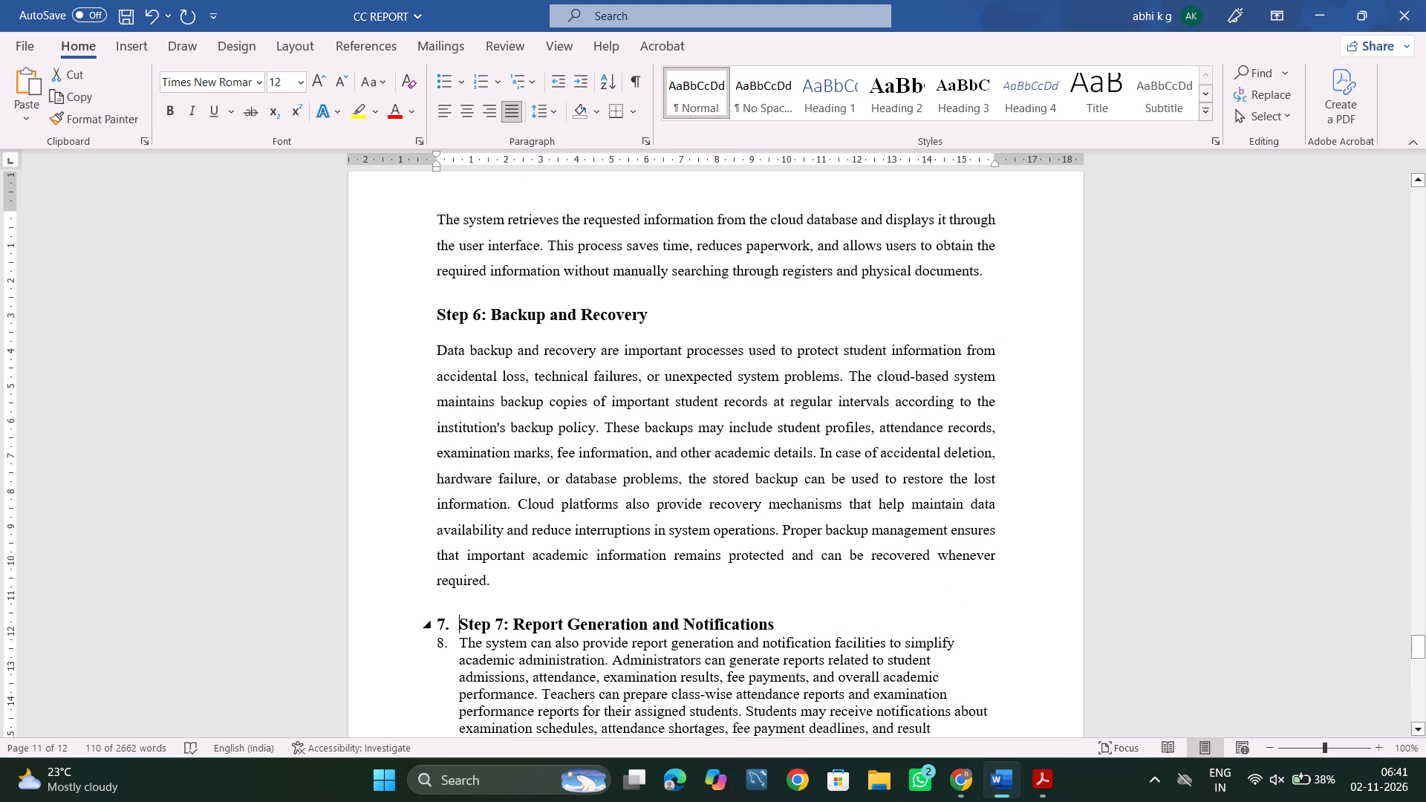
{"action": "key", "text": "BackSpace"}
{"action": "key", "text": "BackSpace"}
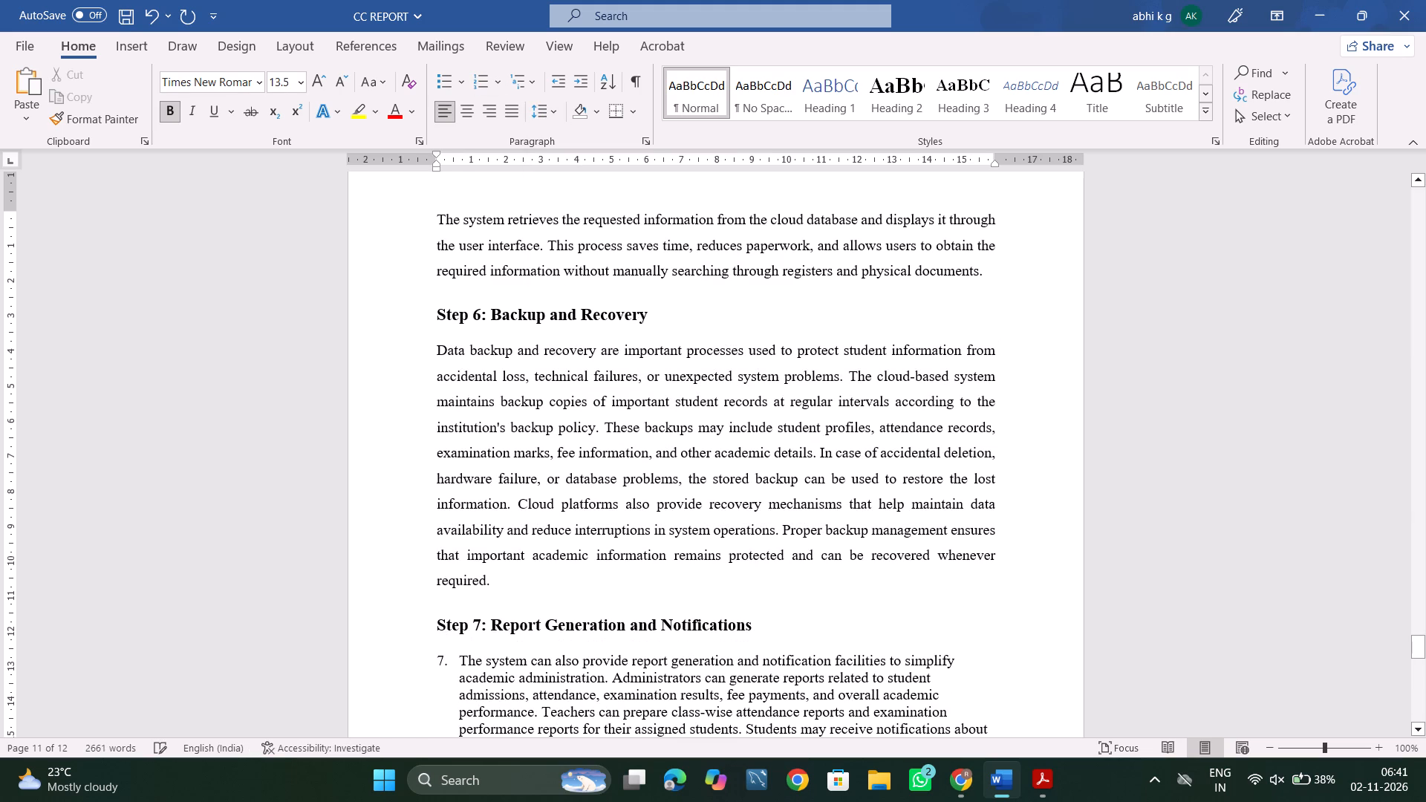
{"action": "left_click", "coordinate": [457, 659]}
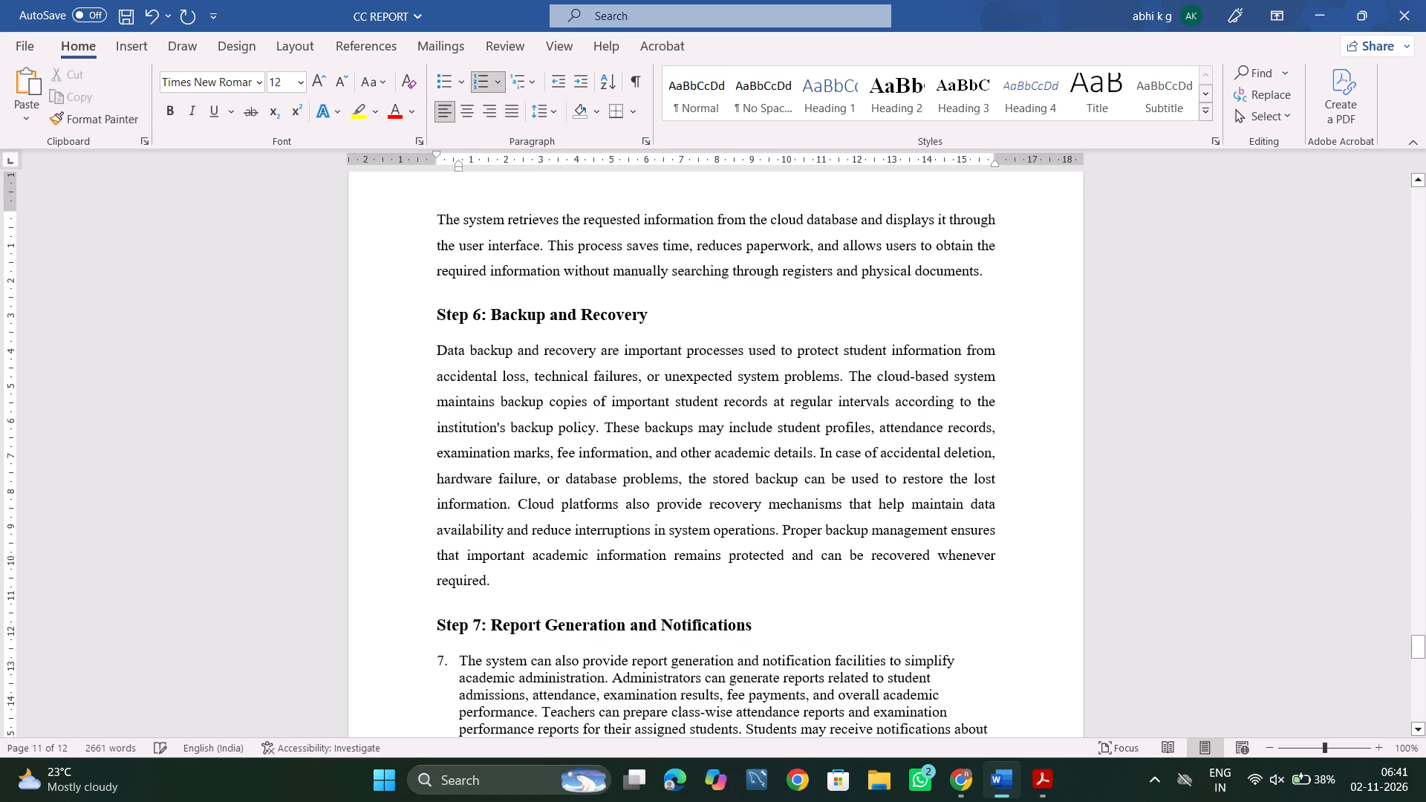
{"action": "key", "text": "BackSpace"}
{"action": "key", "text": "BackSpace"}
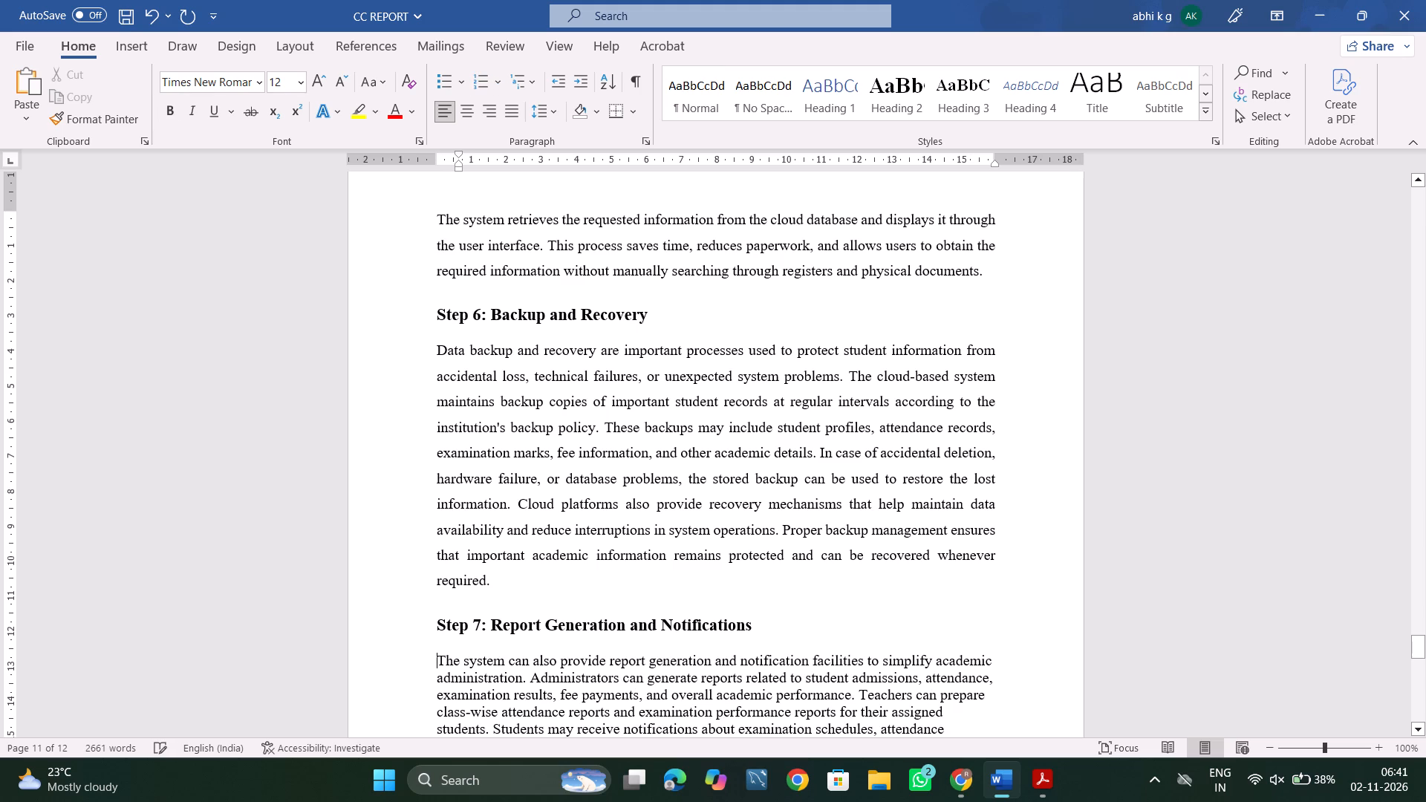
Justify the paragraph under Step 7: Report Generation and Notifications and set its line spacing to 1.5.
{"action": "left_click", "coordinate": [436, 659]}
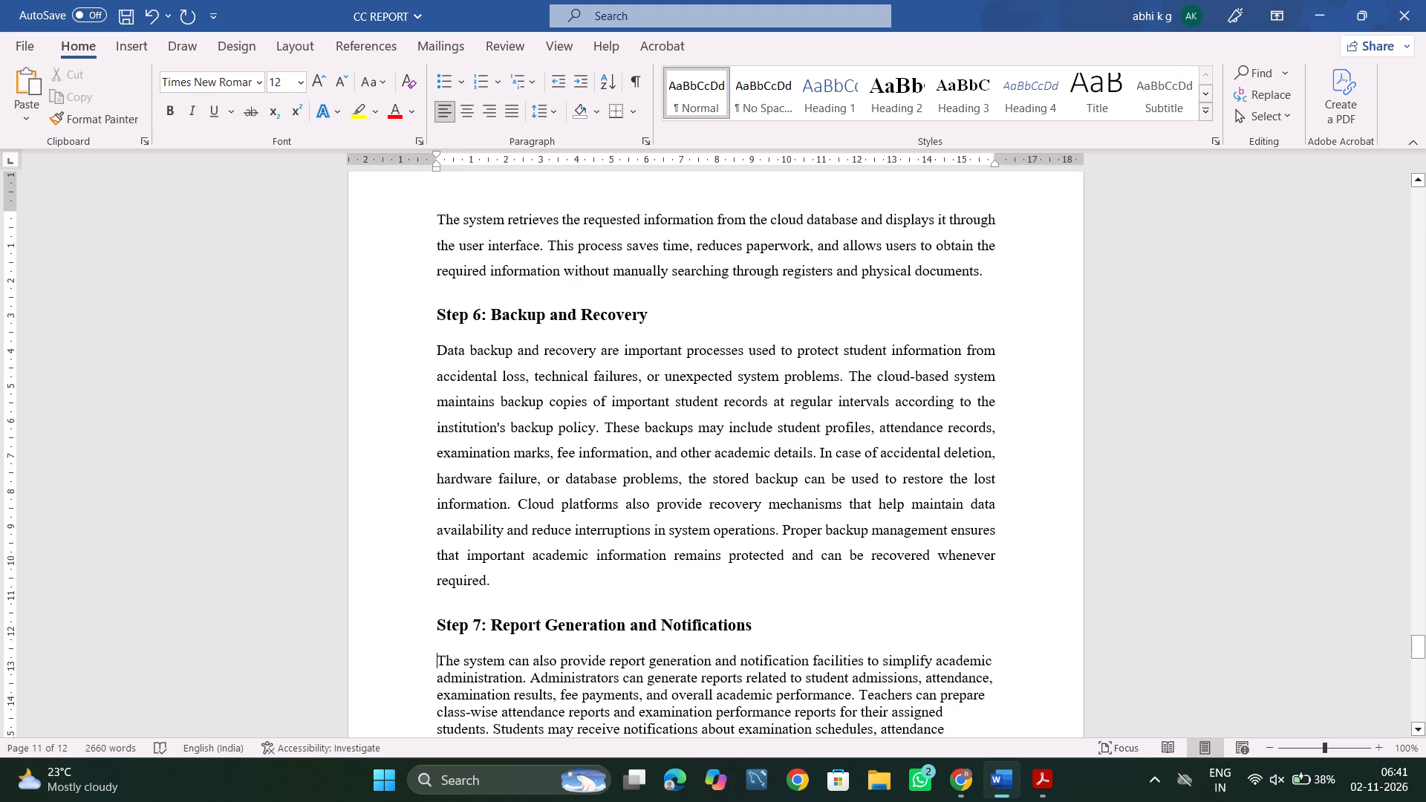
{"action": "left_click_drag", "start_coordinate": [434, 662], "coordinate": [485, 708]}
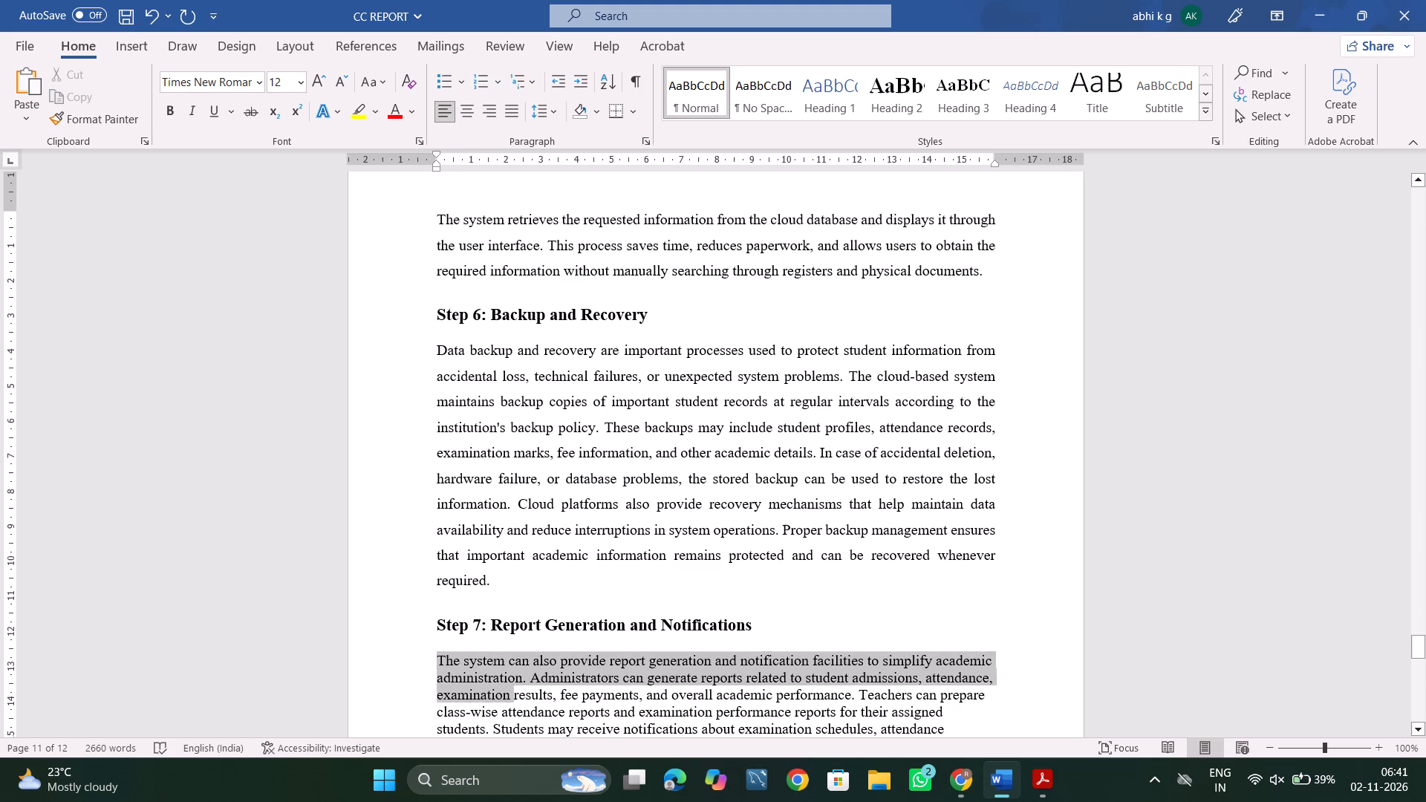
{"action": "left_click_drag", "start_coordinate": [485, 708], "coordinate": [612, 541]}
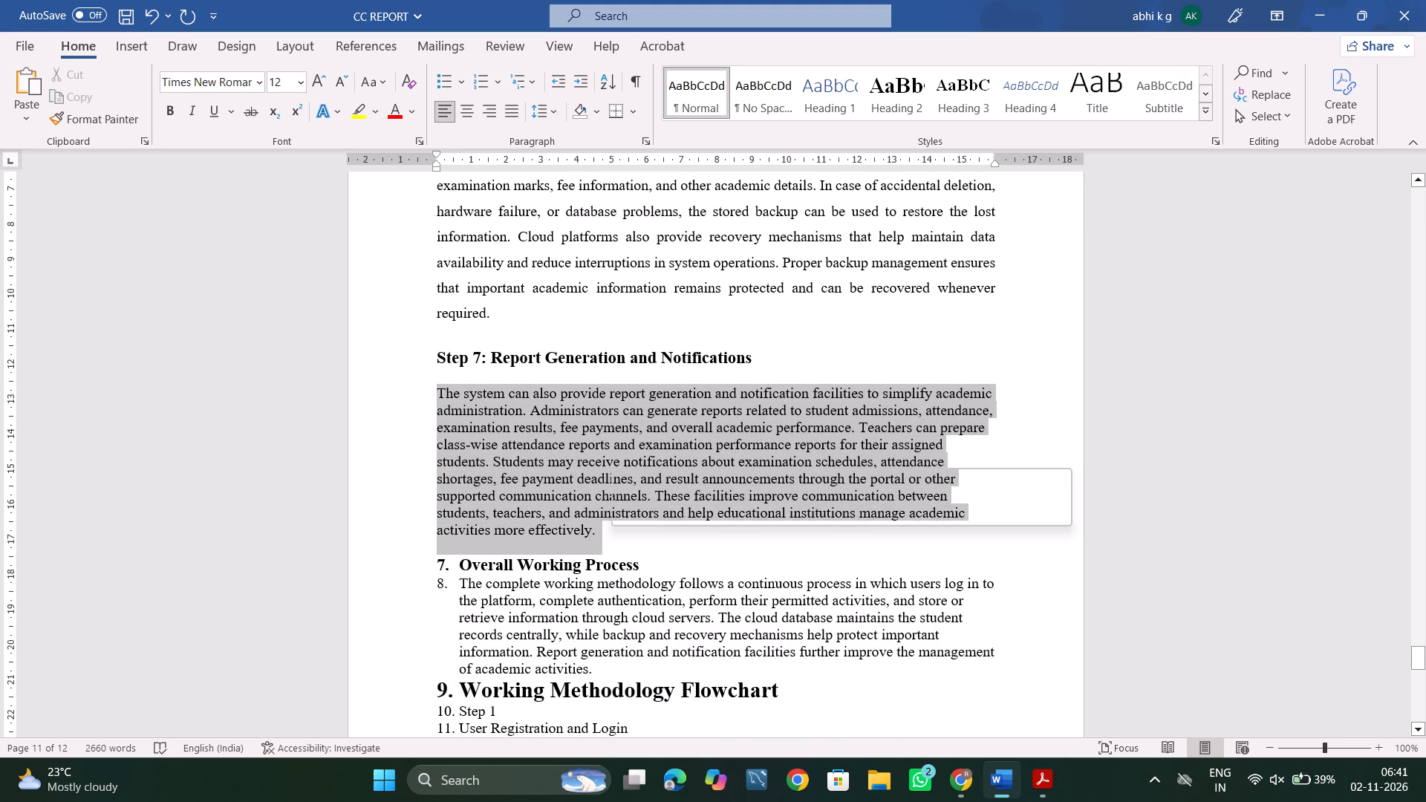
{"action": "left_click", "coordinate": [508, 107]}
{"action": "left_click", "coordinate": [541, 114]}
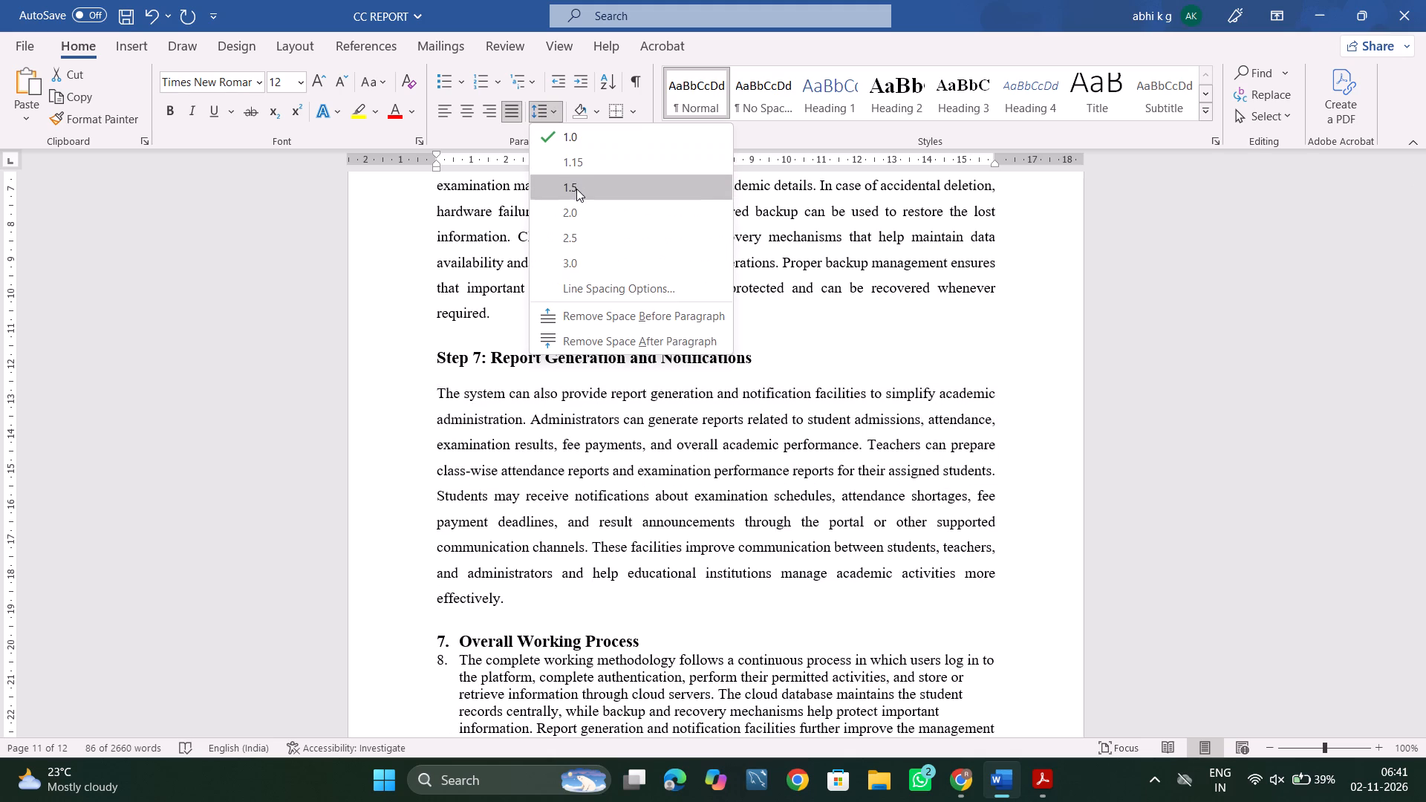
{"action": "left_click", "coordinate": [576, 189]}
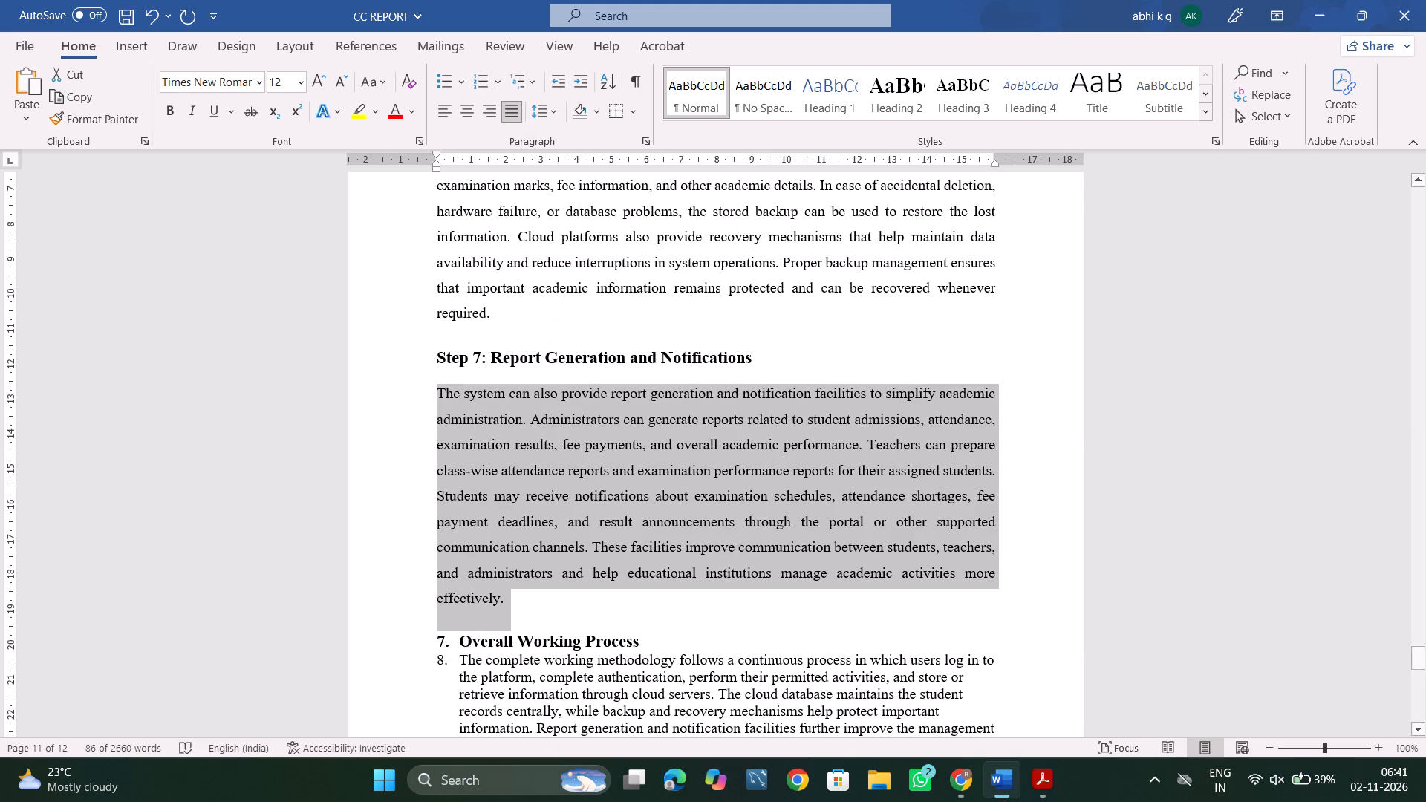
Remove the list numbering and indent from the Overall Working Process heading and the paragraph below it.
{"action": "left_click", "coordinate": [460, 643]}
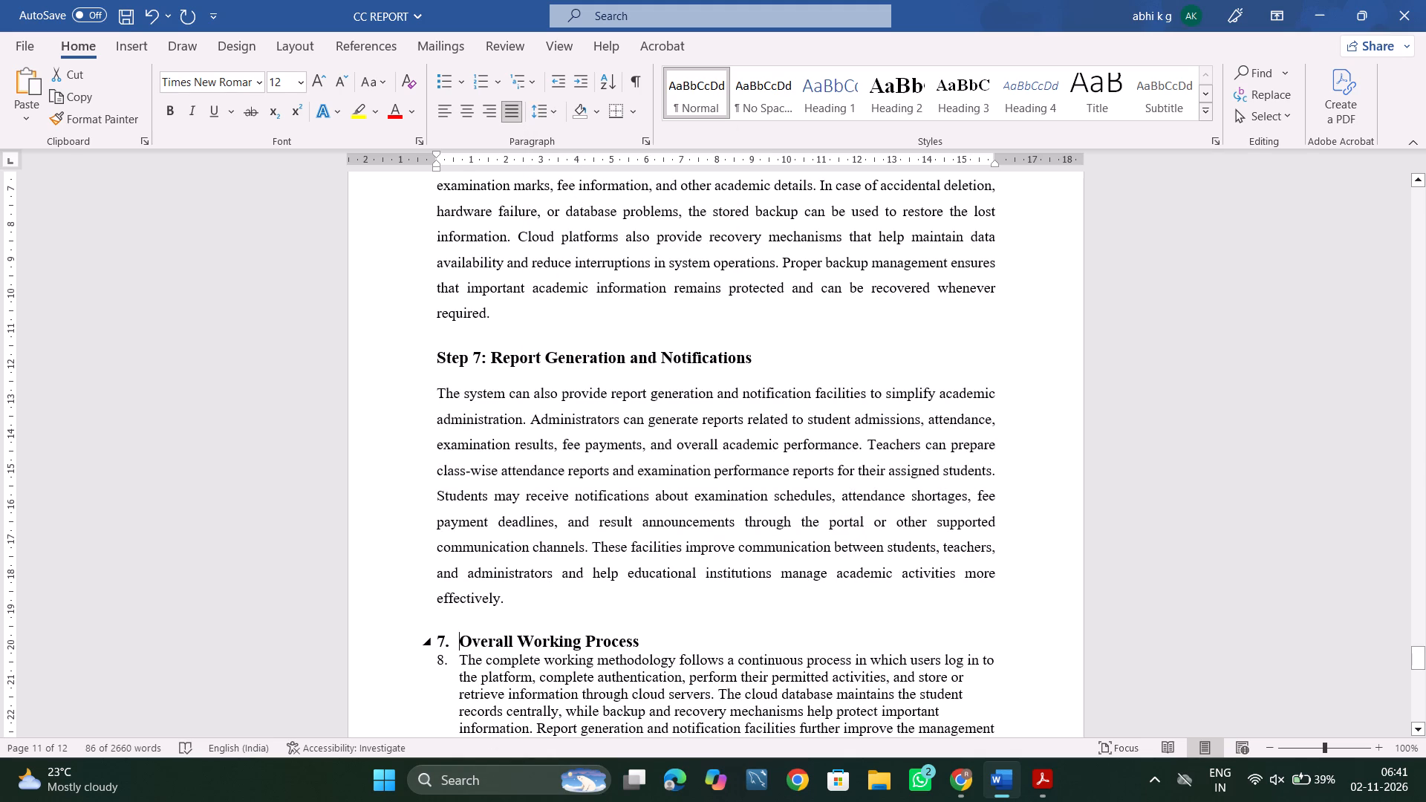
{"action": "key", "text": "BackSpace"}
{"action": "key", "text": "BackSpace"}
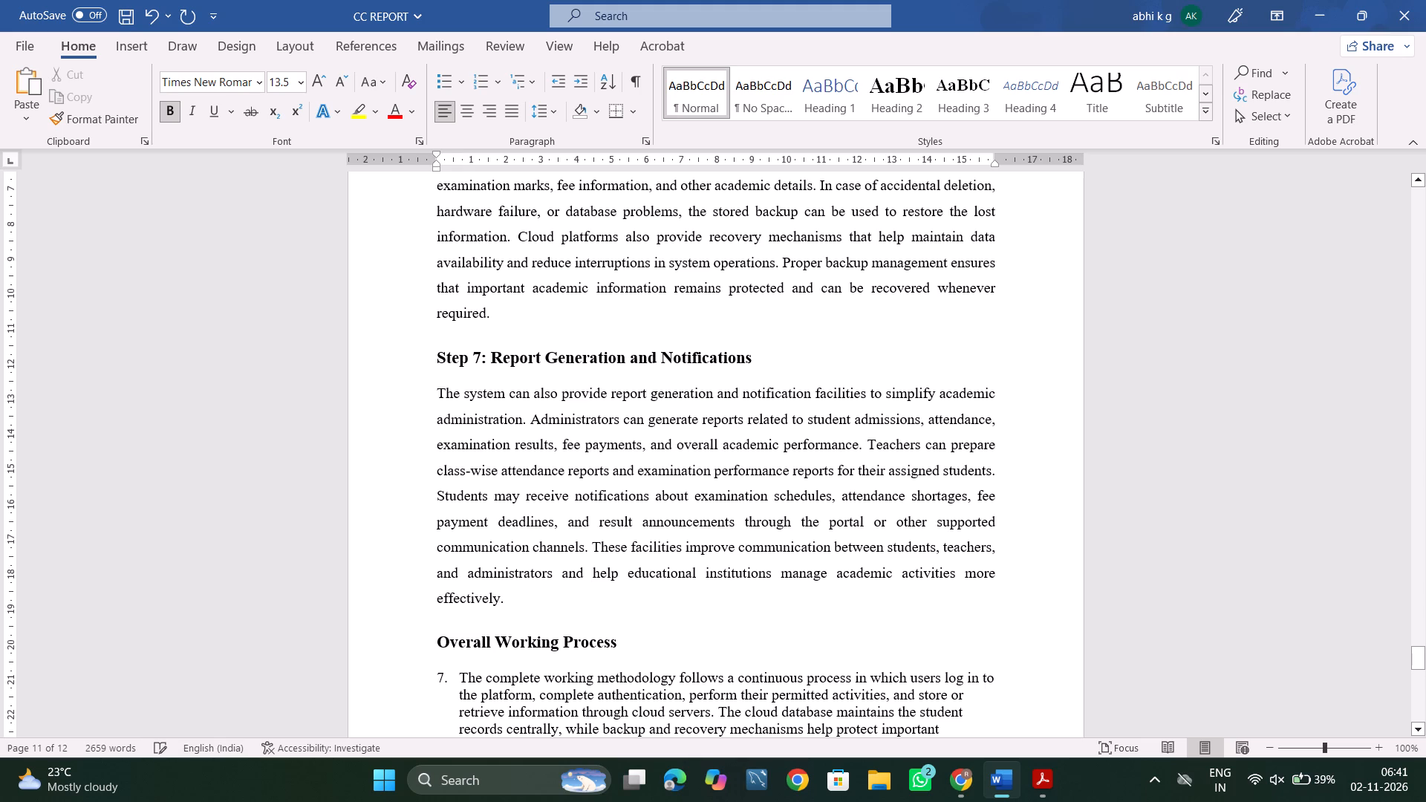
{"action": "left_click", "coordinate": [462, 673]}
{"action": "key", "text": "BackSpace"}
{"action": "key", "text": "BackSpace"}
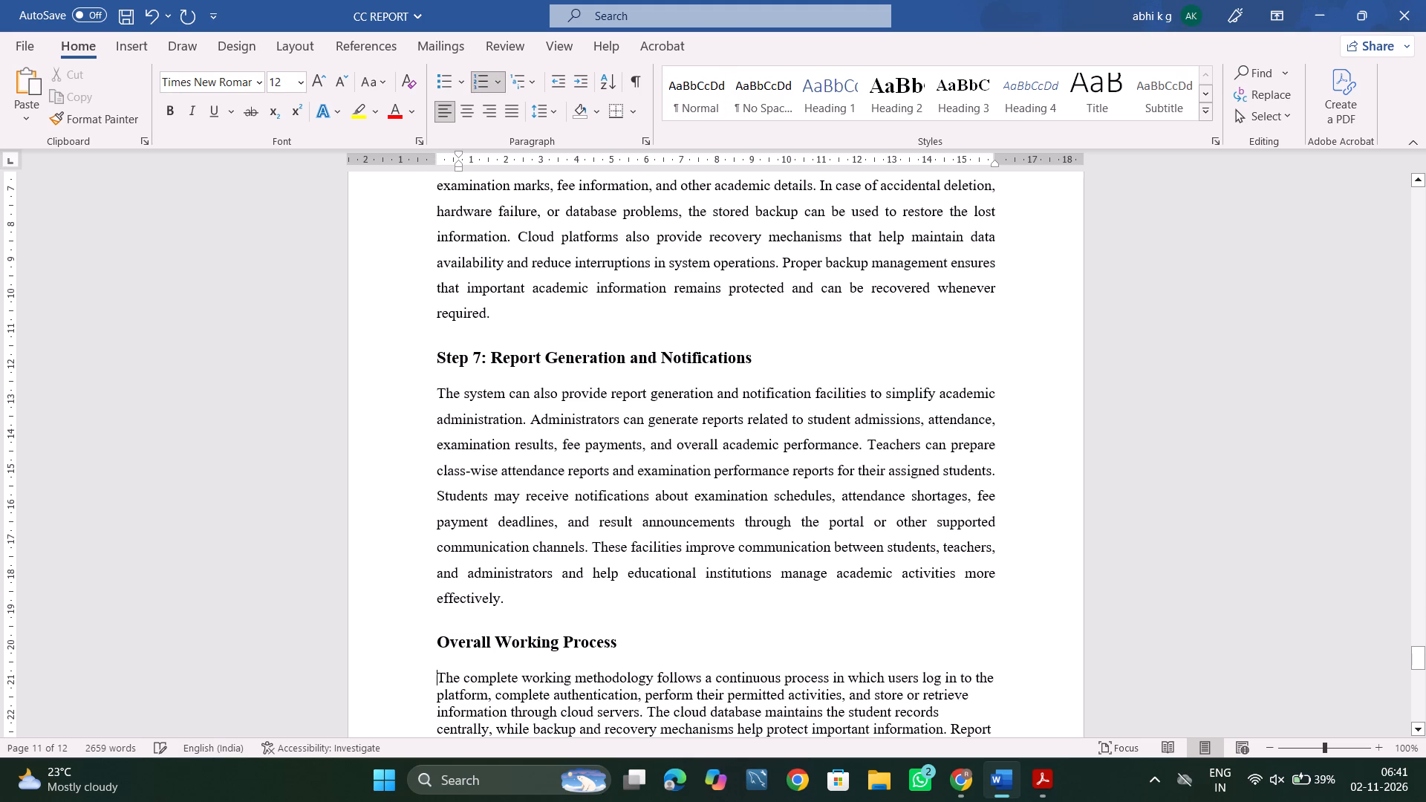
Justify the paragraph under Overall Working Process and set its line spacing to 1.5.
{"action": "left_click_drag", "start_coordinate": [437, 675], "coordinate": [492, 745]}
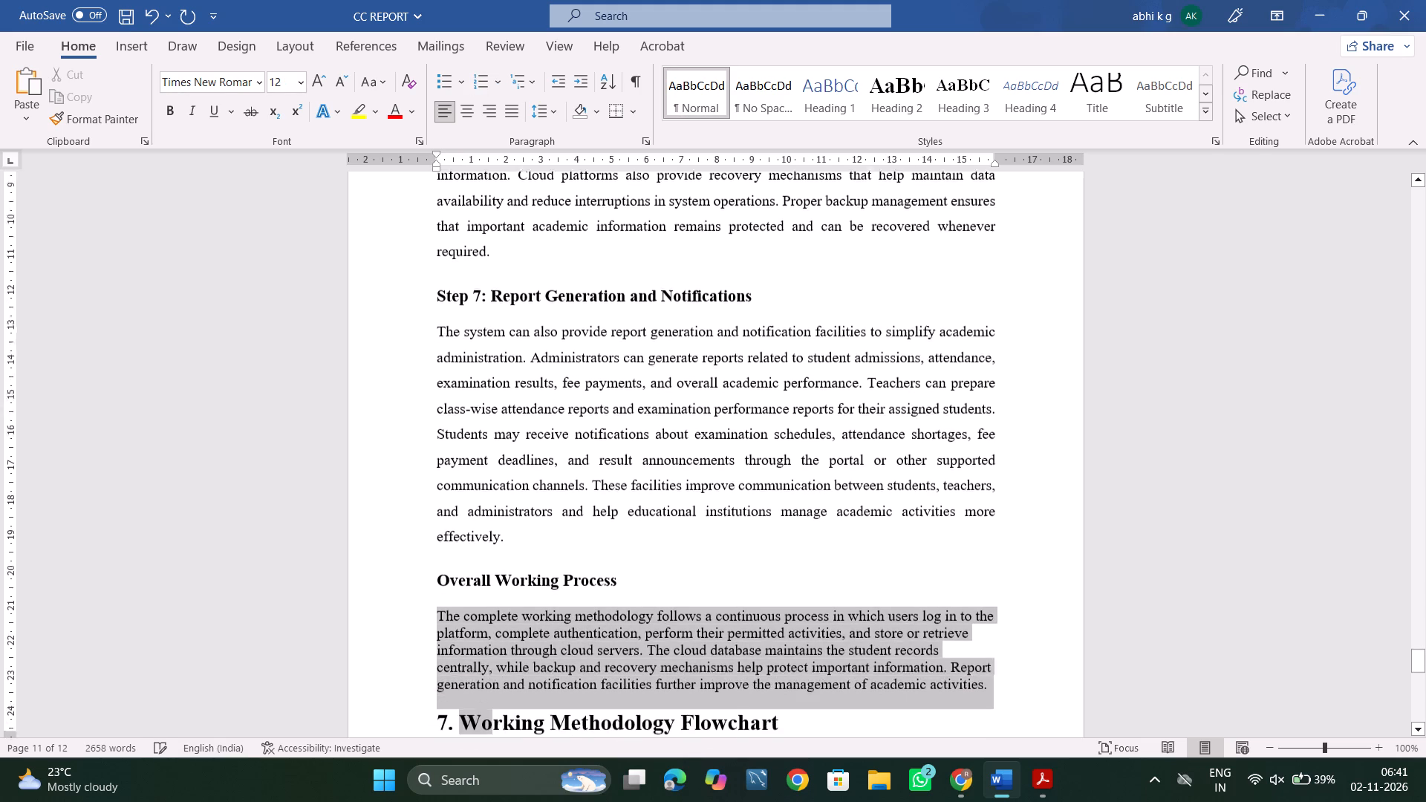
{"action": "left_click_drag", "start_coordinate": [492, 745], "coordinate": [970, 613]}
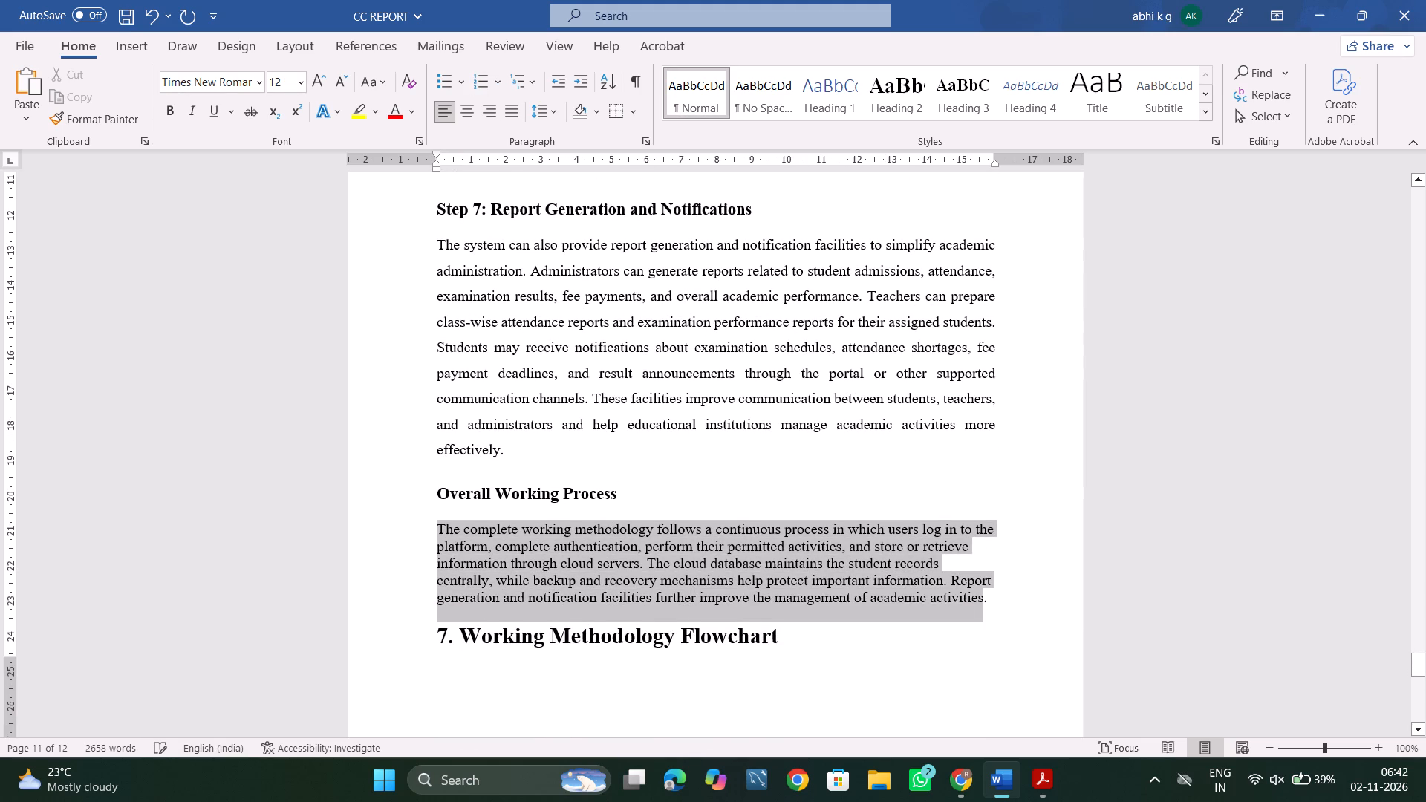
{"action": "left_click_drag", "start_coordinate": [970, 613], "coordinate": [992, 610]}
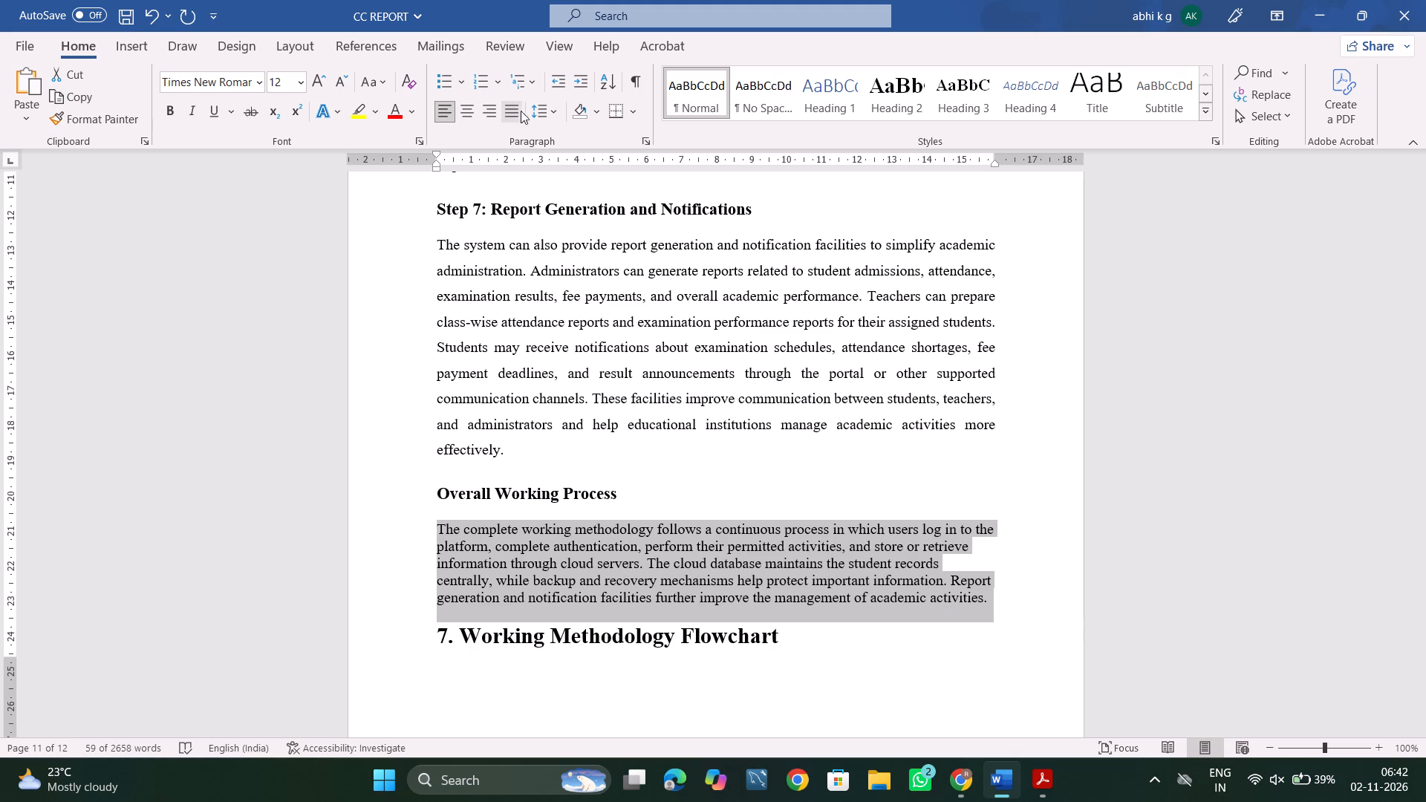
{"action": "left_click", "coordinate": [509, 108]}
{"action": "left_click", "coordinate": [538, 111]}
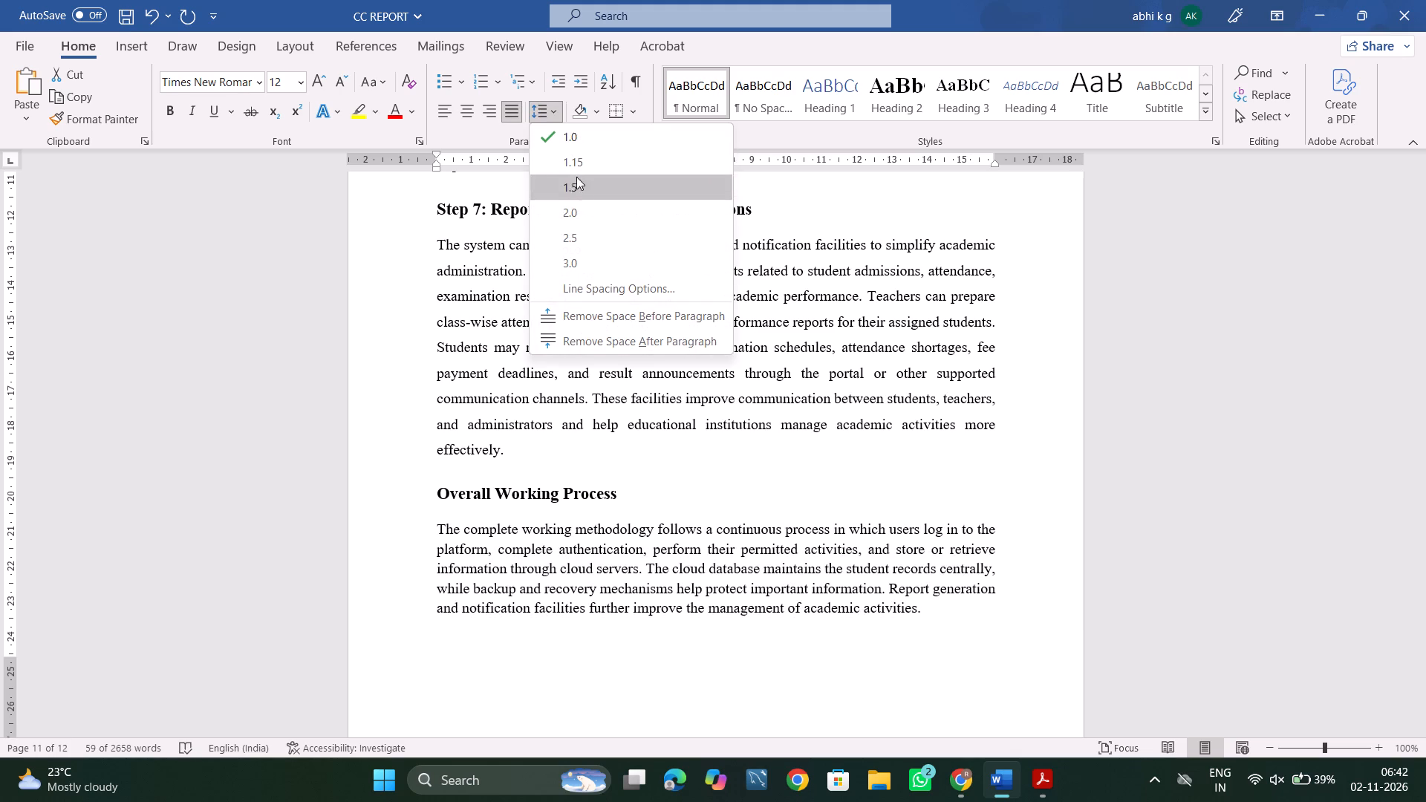
{"action": "left_click", "coordinate": [576, 187]}
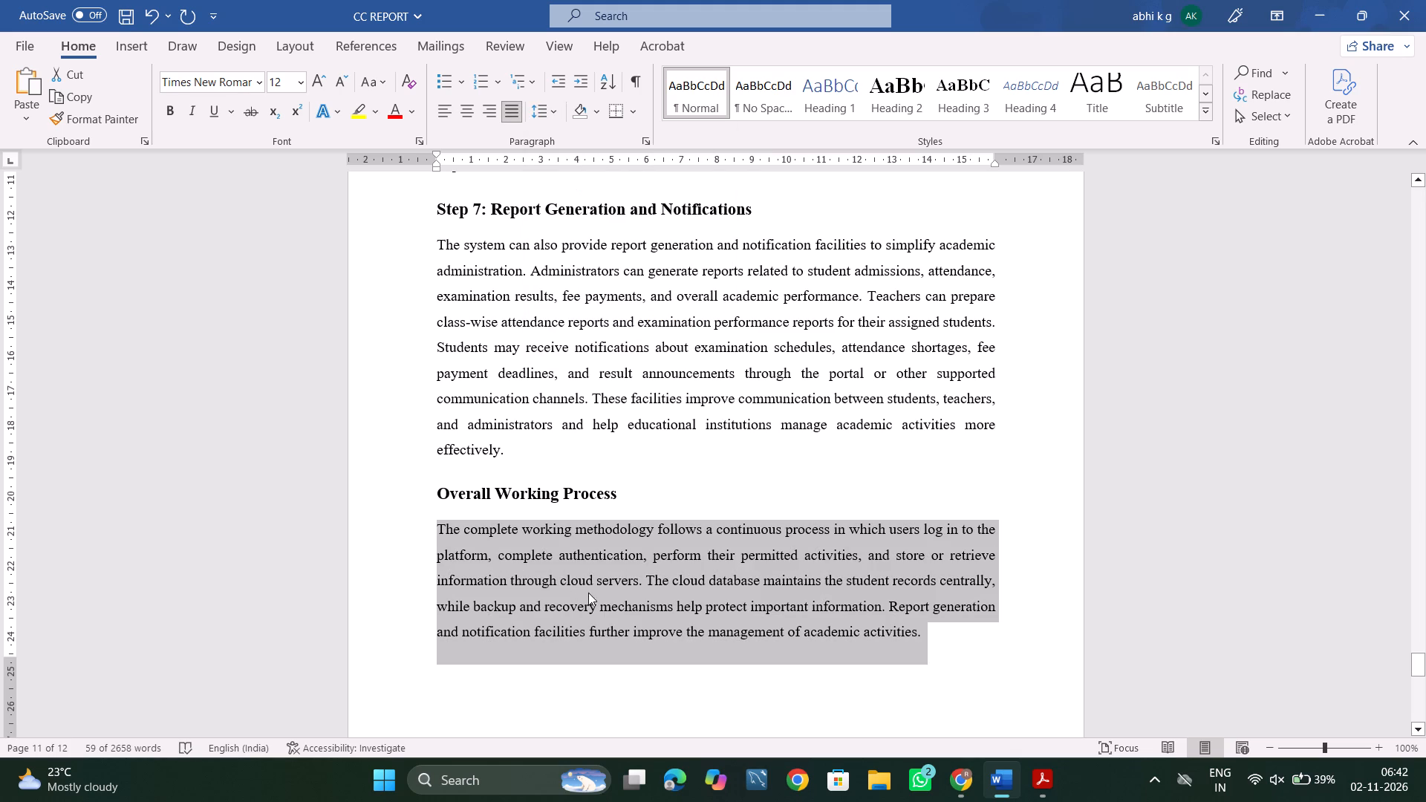
Remove the list numbering and indent from the Working Methodology Flowchart heading.
{"action": "left_click", "coordinate": [602, 667]}
{"action": "key", "text": "Down"}
{"action": "key", "text": "Down"}
{"action": "key", "text": "Down"}
{"action": "key", "text": "Down"}
{"action": "key", "text": "Down"}
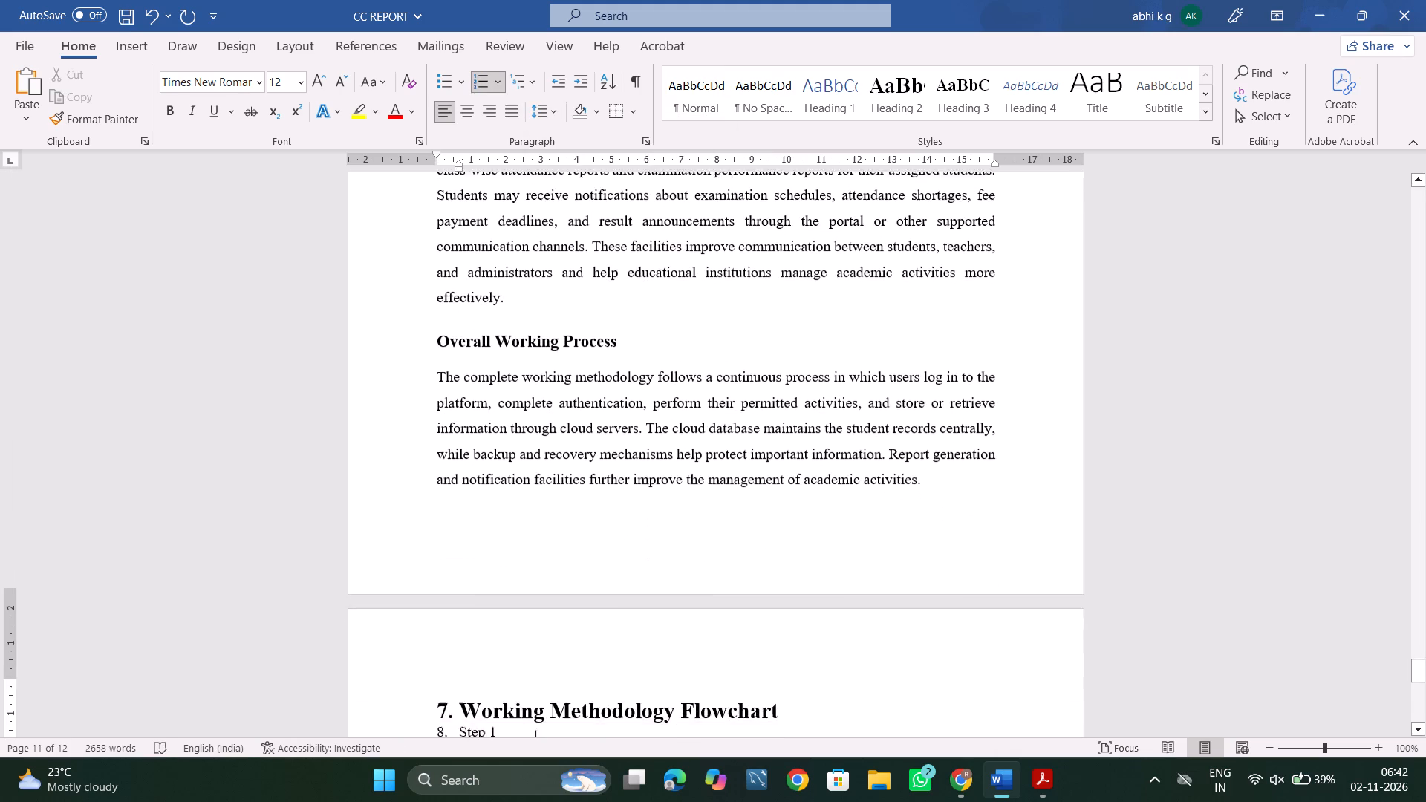
{"action": "key", "text": "Down"}
{"action": "key", "text": "Down"}
{"action": "key", "text": "Down"}
{"action": "key", "text": "Down"}
{"action": "key", "text": "Down"}
{"action": "key", "text": "Down"}
{"action": "key", "text": "Down"}
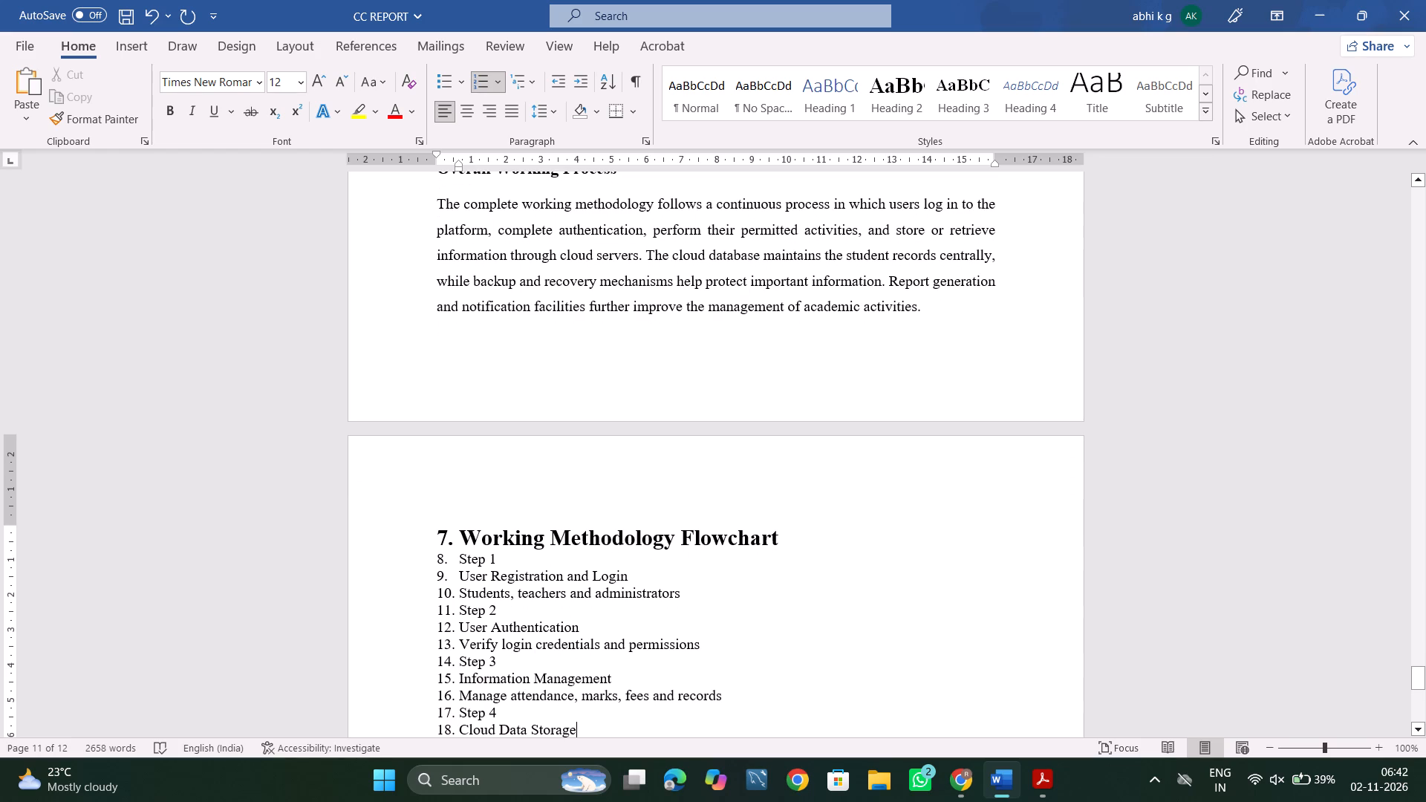
{"action": "left_click", "coordinate": [460, 538]}
{"action": "key", "text": "BackSpace"}
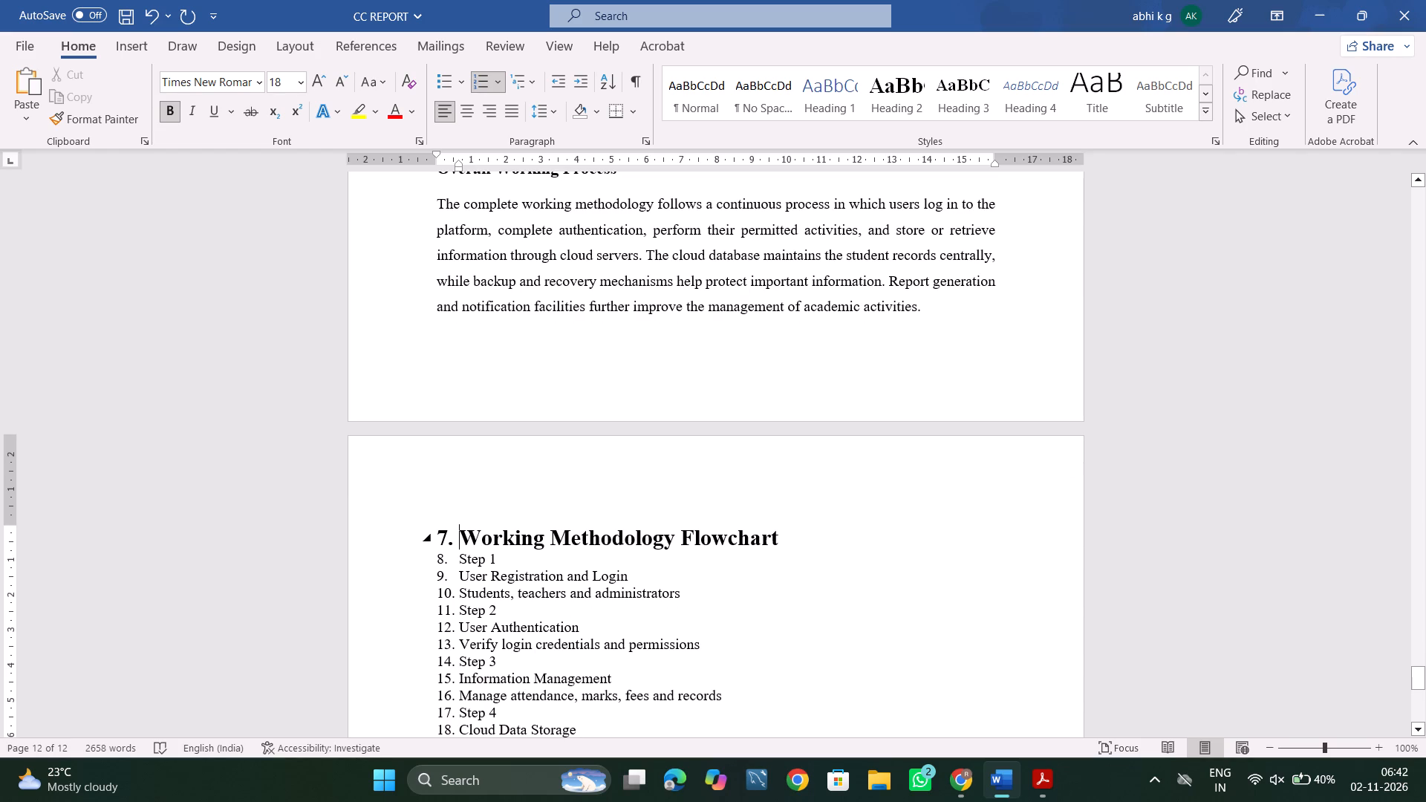
{"action": "key", "text": "BackSpace"}
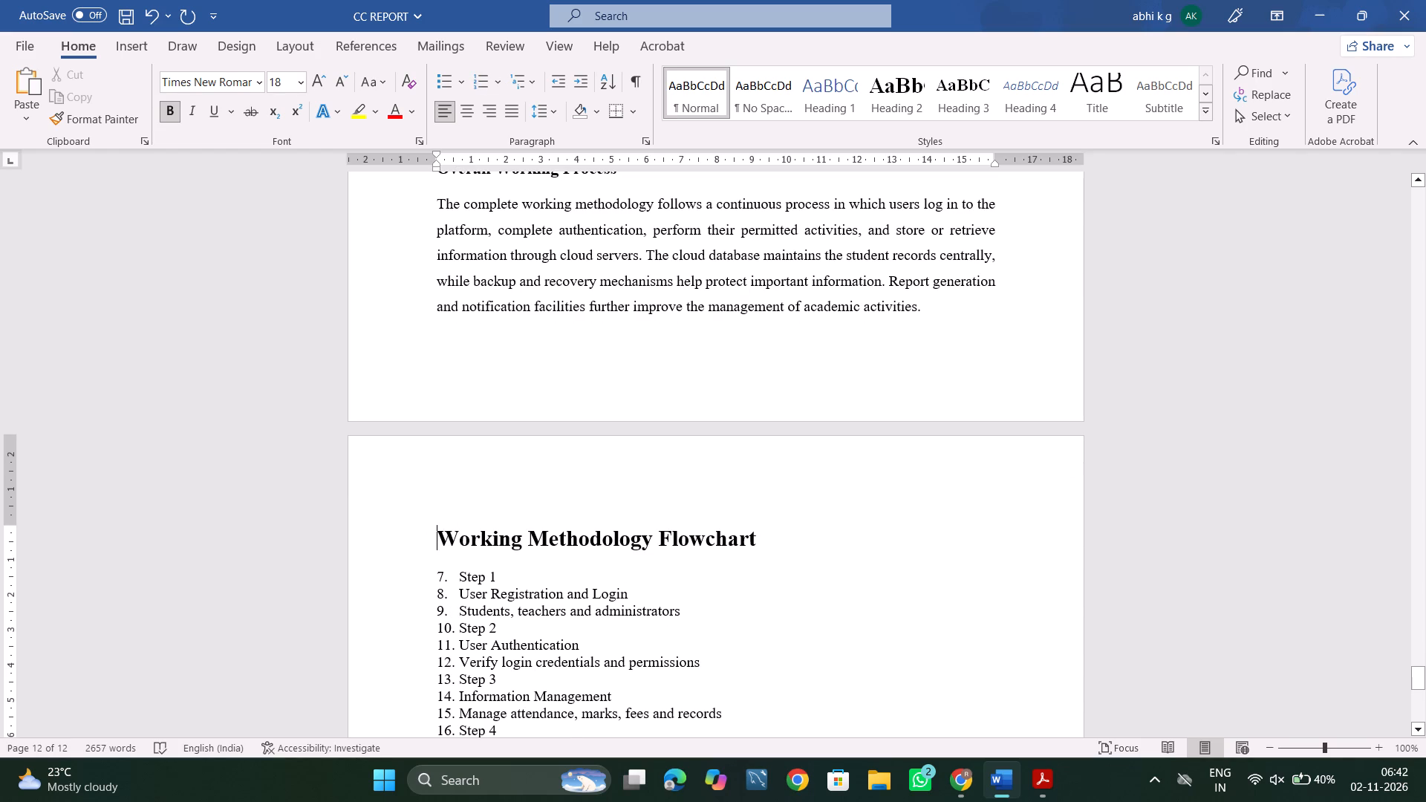
Delete all the numbered flowchart lines, from Step 1 through Generate reports and share updates, between the Working Methodology Flowchart heading and the Conclusion paragraph.
{"action": "left_click_drag", "start_coordinate": [437, 573], "coordinate": [415, 629]}
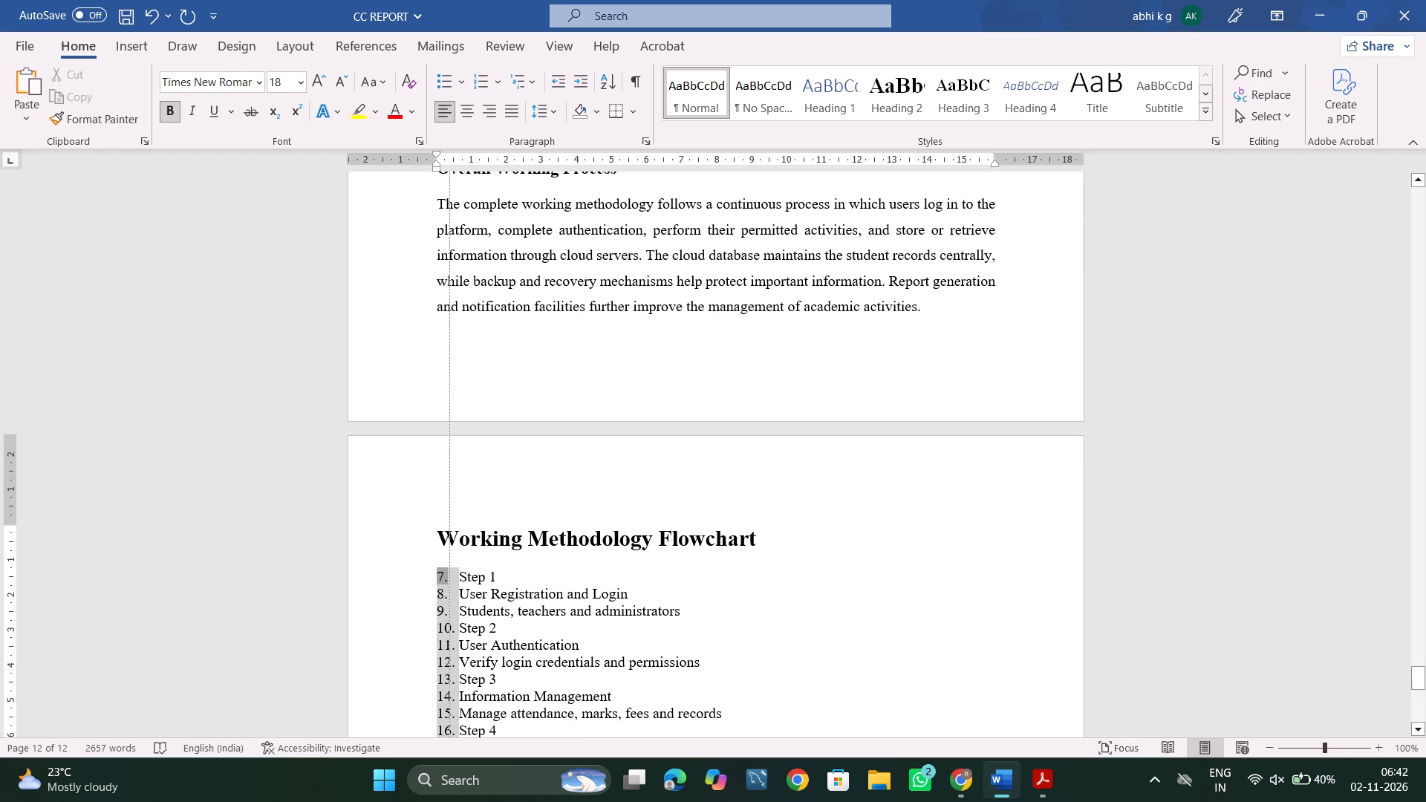
{"action": "left_click_drag", "start_coordinate": [415, 629], "coordinate": [411, 558]}
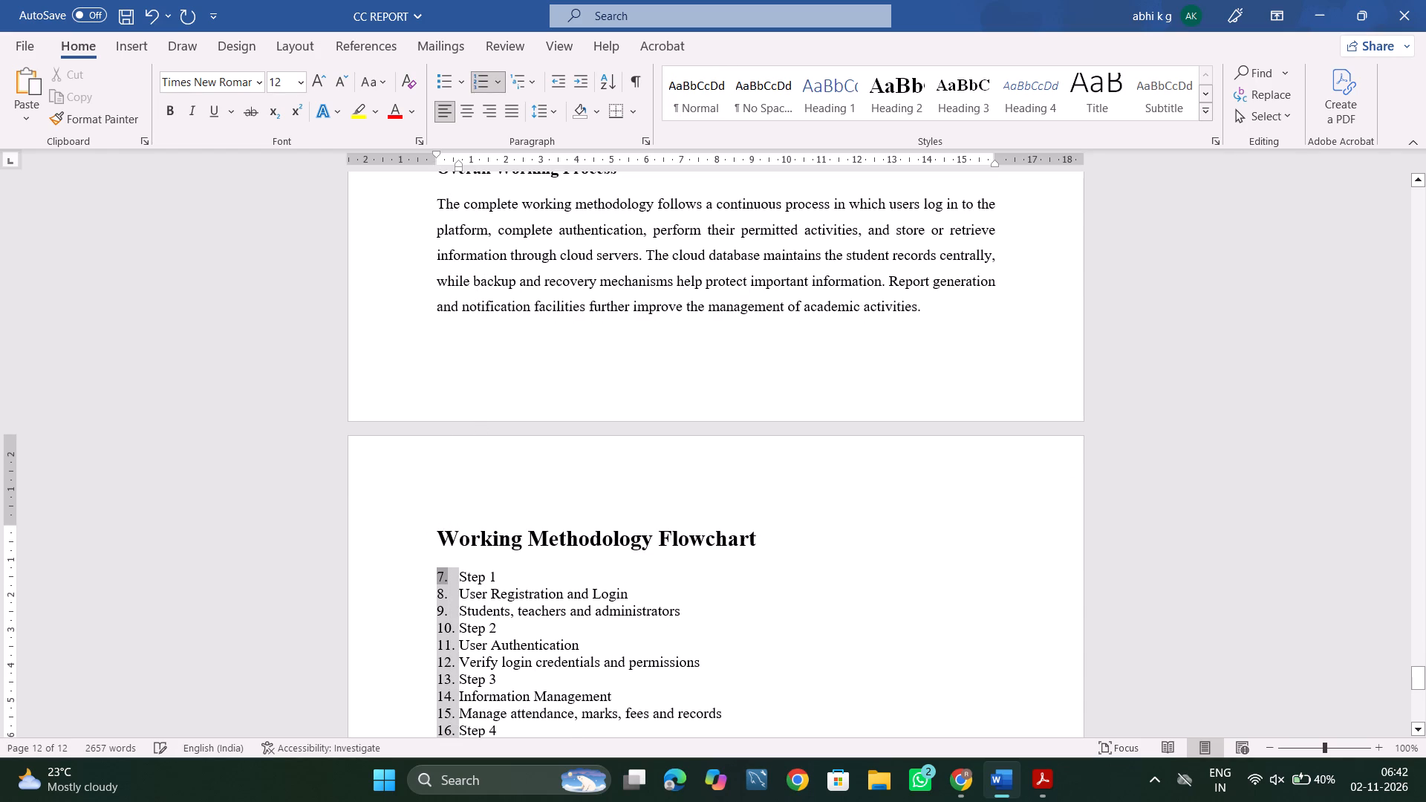
{"action": "left_click", "coordinate": [507, 575]}
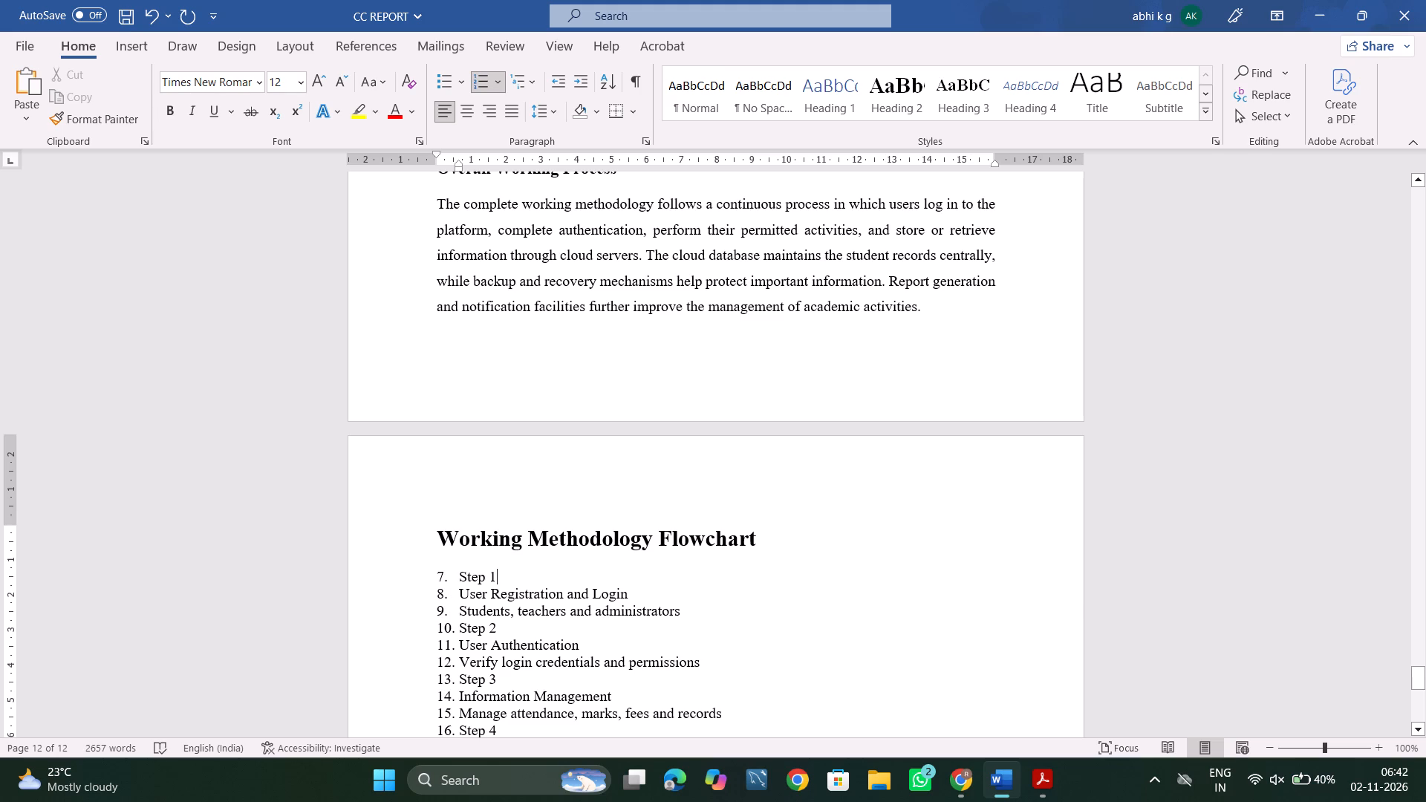
{"action": "left_click_drag", "start_coordinate": [600, 728], "coordinate": [524, 648]}
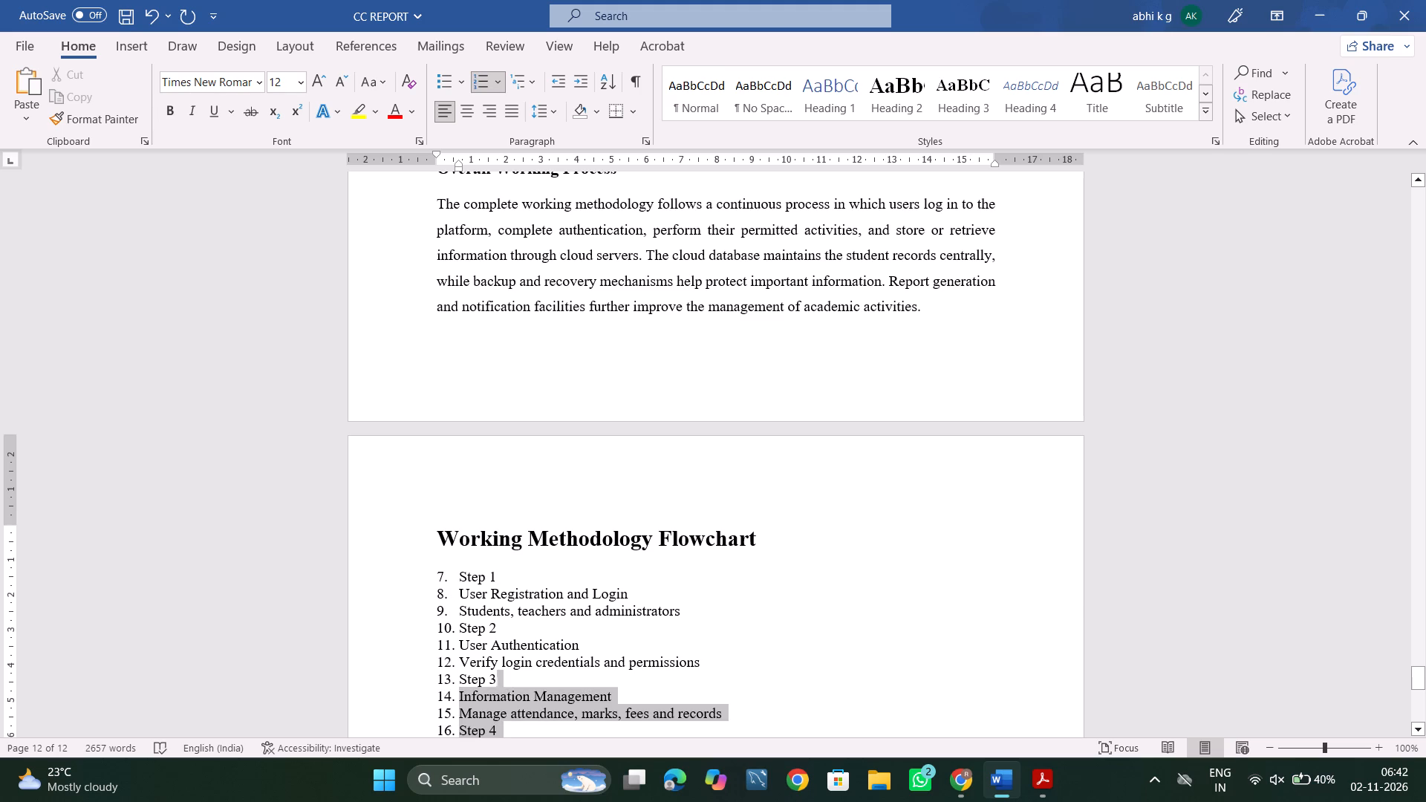
{"action": "left_click_drag", "start_coordinate": [524, 648], "coordinate": [476, 580]}
{"action": "key", "text": "BackSpace"}
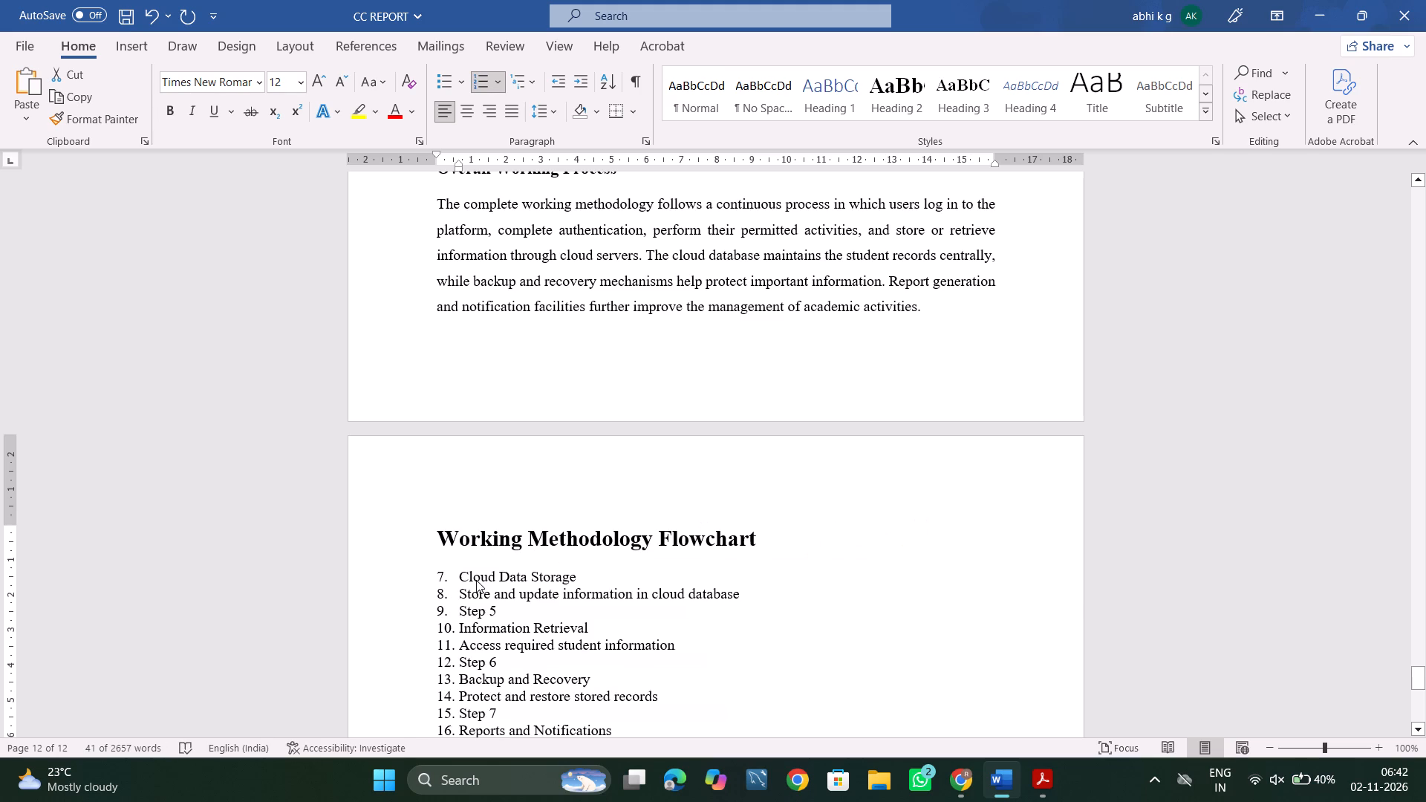
{"action": "left_click_drag", "start_coordinate": [620, 726], "coordinate": [455, 577]}
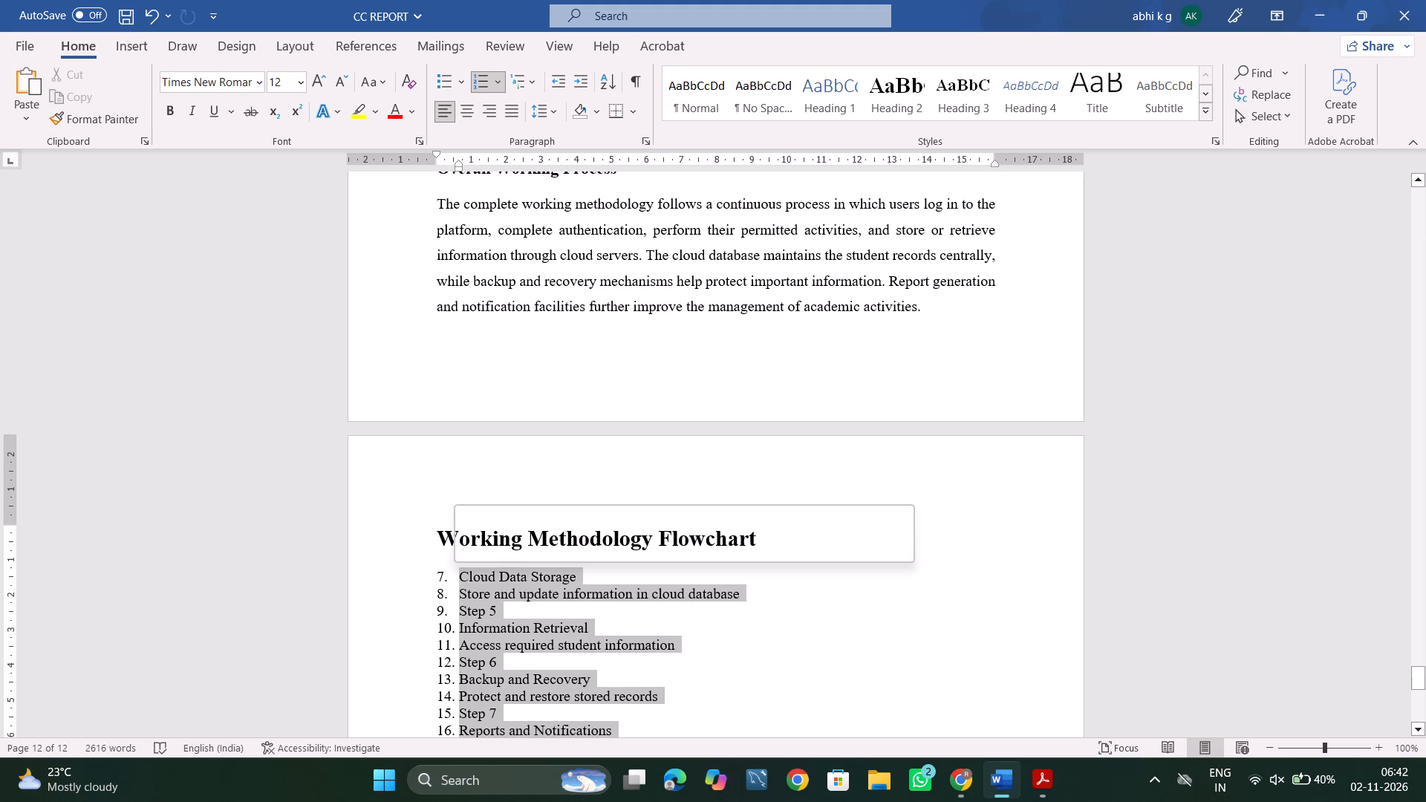
{"action": "key", "text": "BackSpace"}
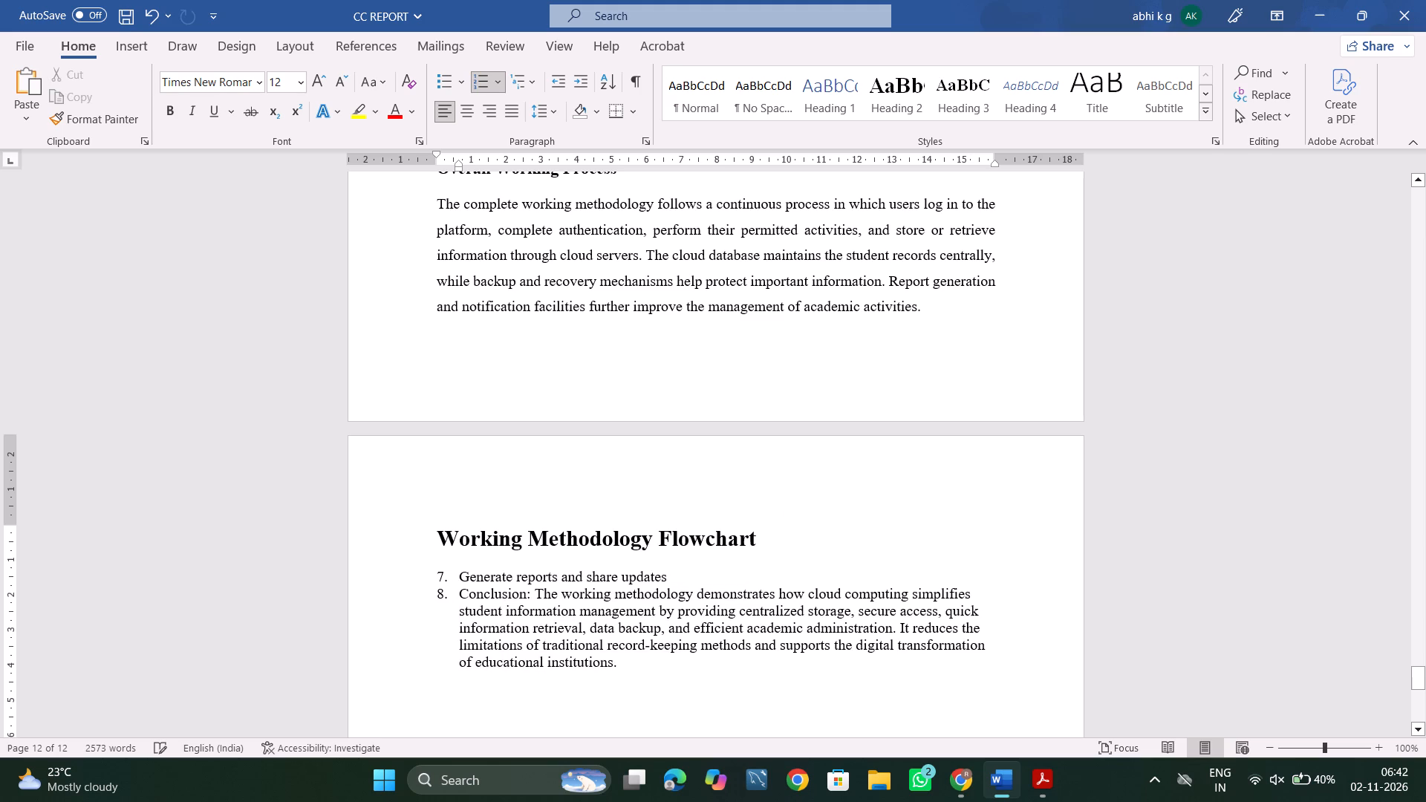
{"action": "left_click_drag", "start_coordinate": [680, 573], "coordinate": [435, 583]}
{"action": "key", "text": "BackSpace"}
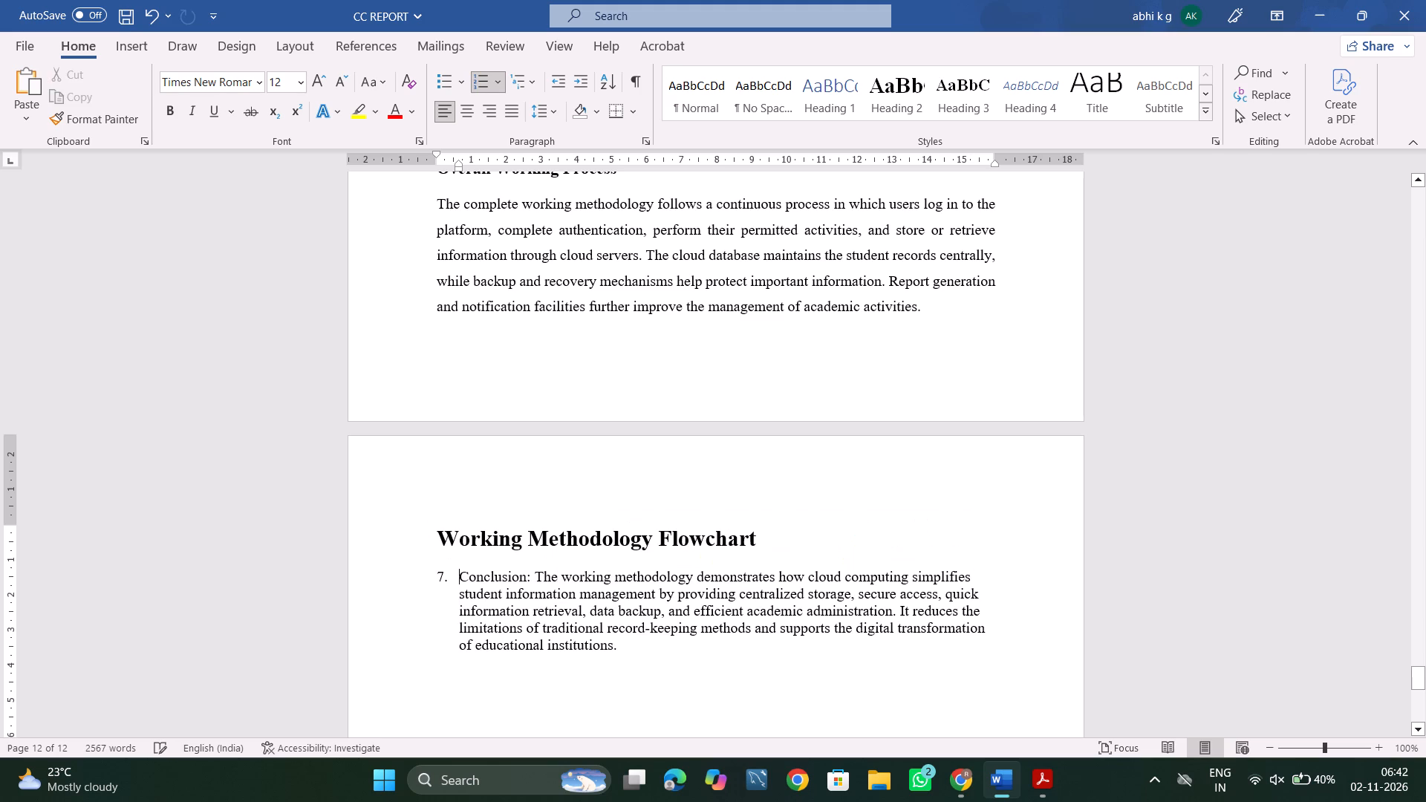
Remove the list numbering and indent from the Conclusion paragraph under Working Methodology Flowchart.
{"action": "key", "text": "BackSpace"}
{"action": "key", "text": "BackSpace"}
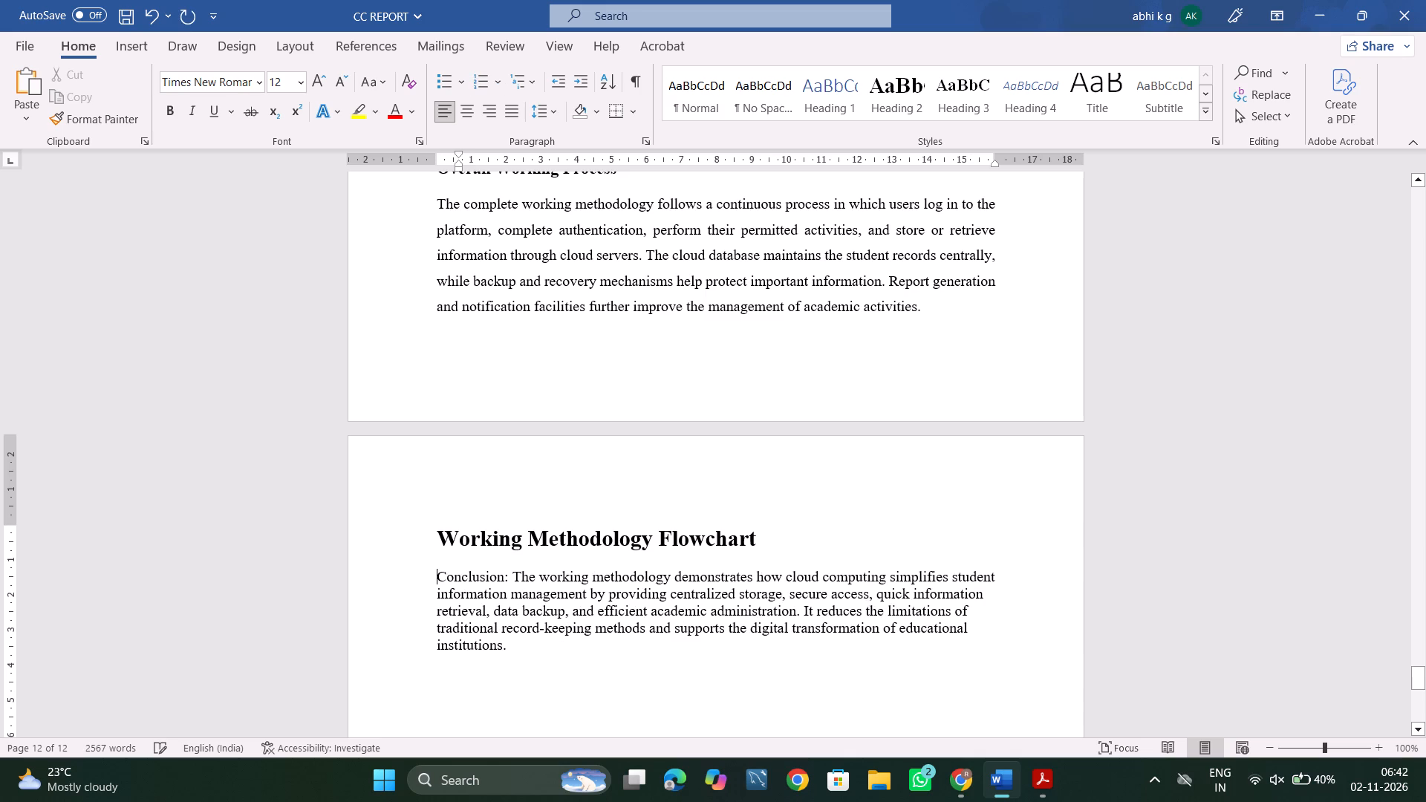
Justify the Conclusion paragraph under Working Methodology Flowchart and set its line spacing to 1.5.
{"action": "left_click_drag", "start_coordinate": [435, 572], "coordinate": [512, 654]}
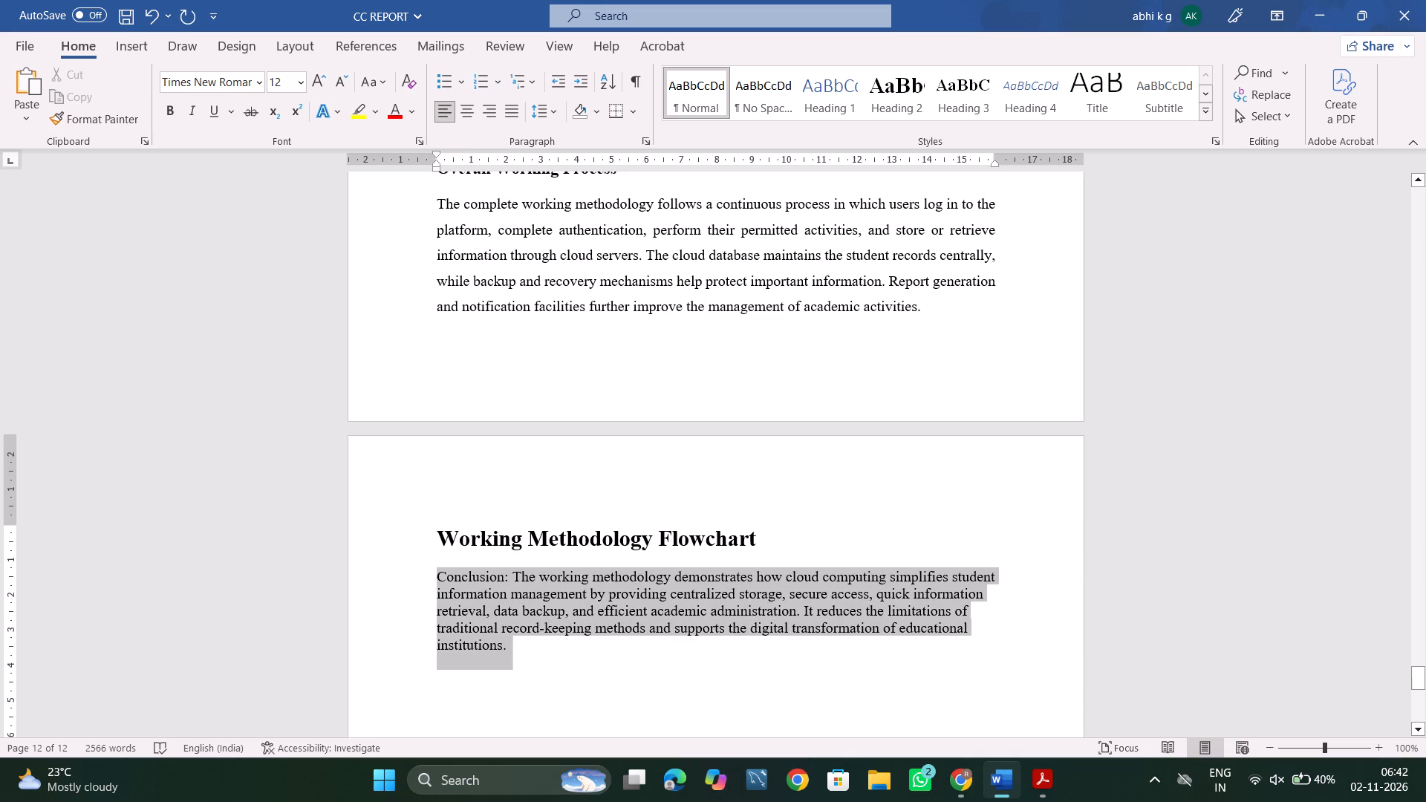
{"action": "left_click_drag", "start_coordinate": [512, 654], "coordinate": [518, 654]}
{"action": "left_click", "coordinate": [508, 115]}
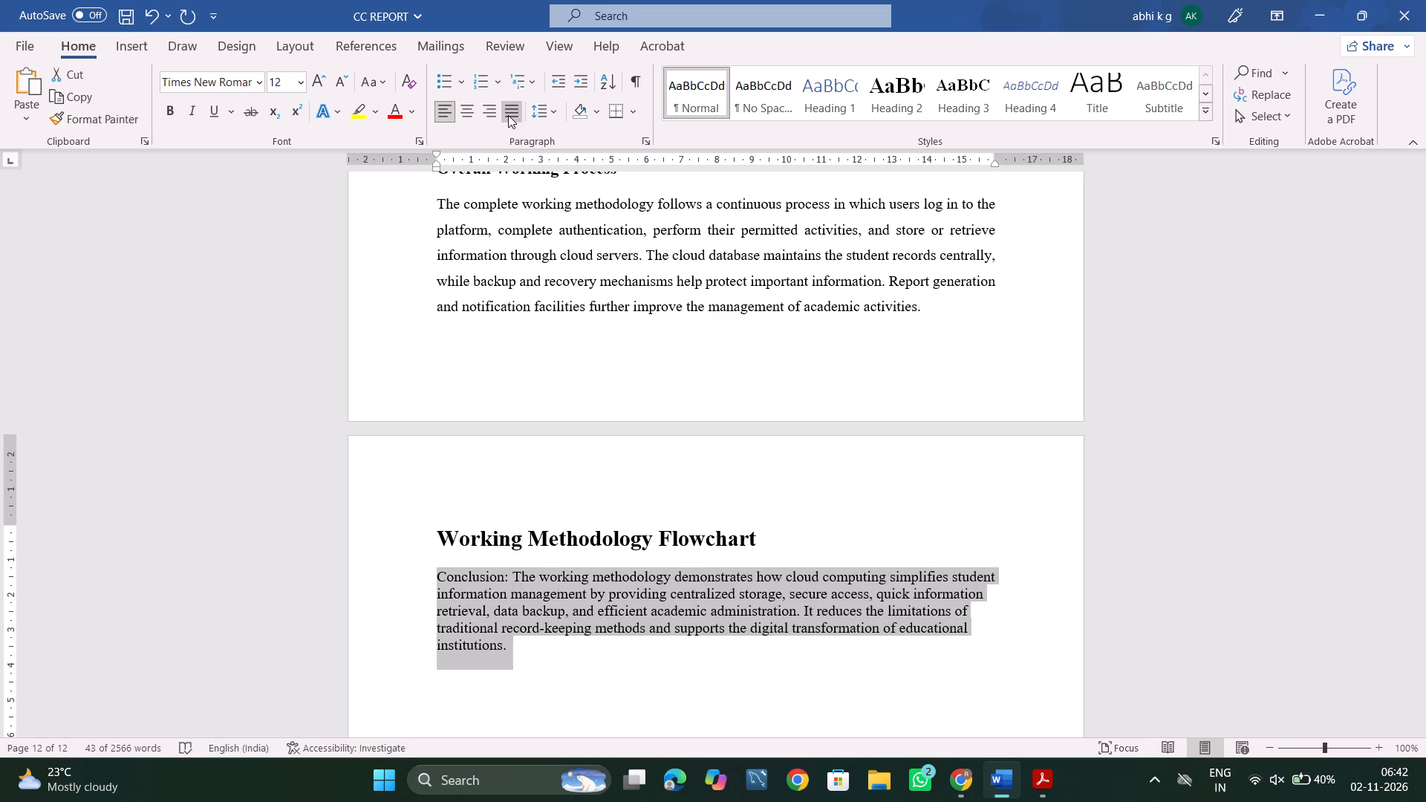
{"action": "left_click", "coordinate": [540, 117]}
{"action": "left_click", "coordinate": [573, 190]}
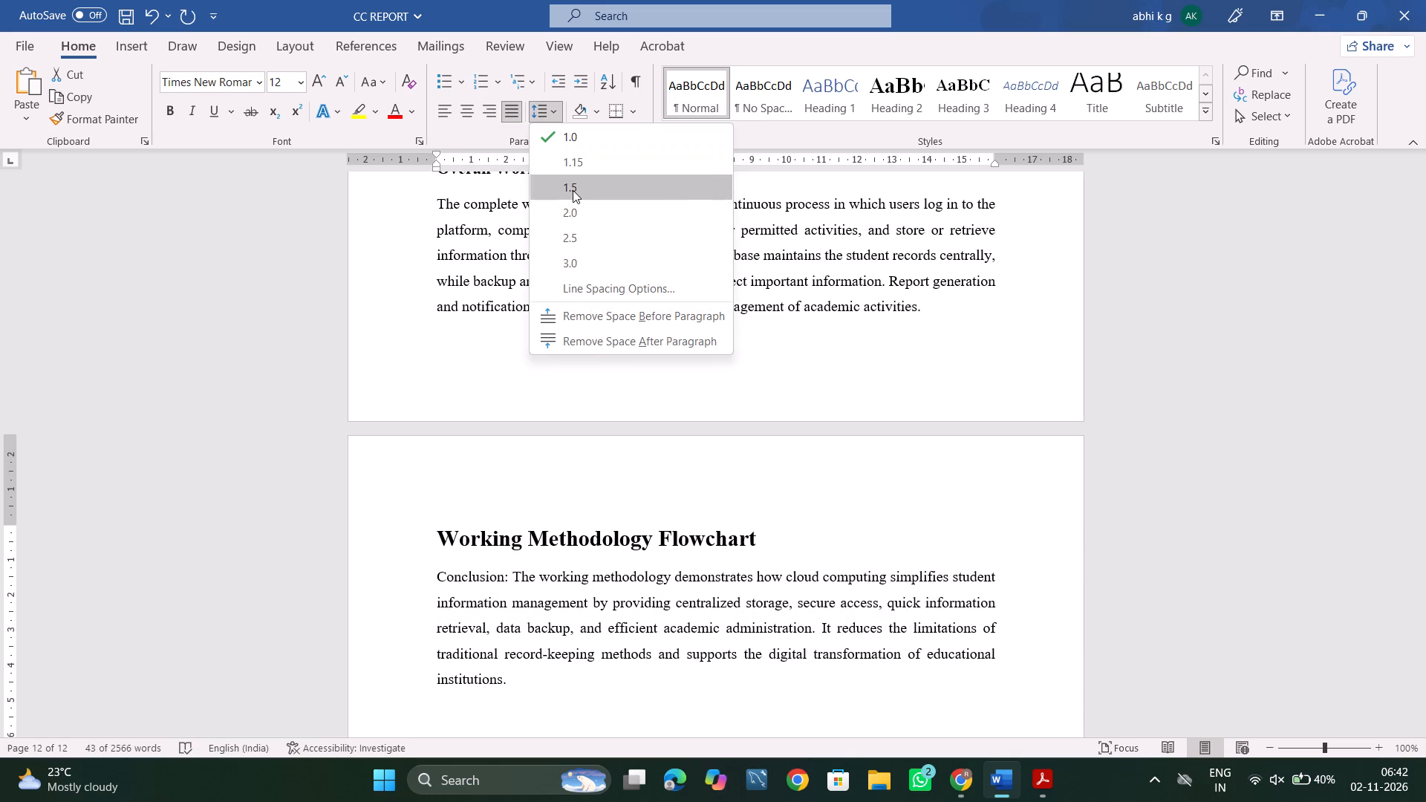
Insert 14 blank lines between the Working Methodology Flowchart heading and the Conclusion paragraph.
{"action": "left_click", "coordinate": [440, 576]}
{"action": "key", "text": "Return"}
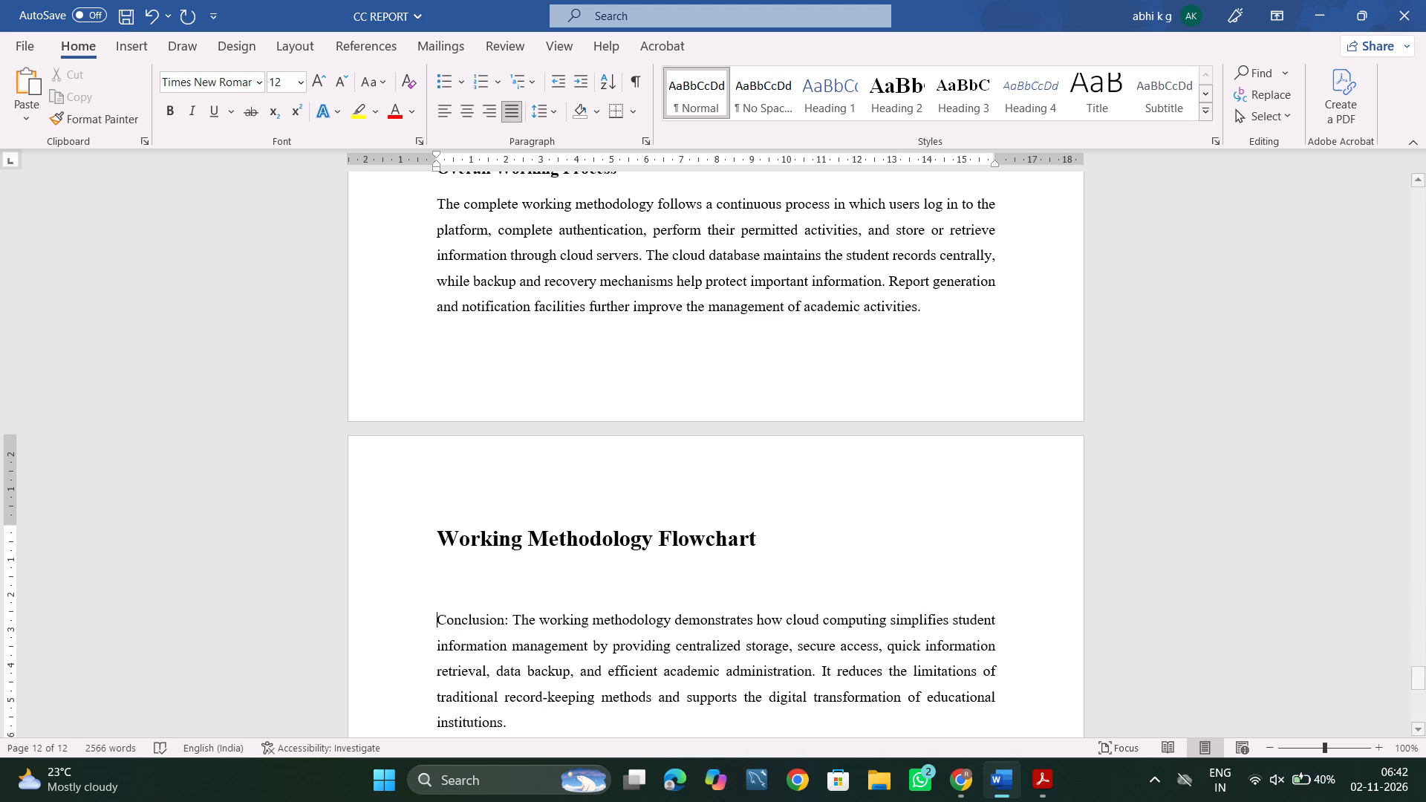
{"action": "key", "text": "Return"}
{"action": "key", "text": "Return"}
{"action": "key", "text": "Return"}
{"action": "key", "text": "Return"}
{"action": "key", "text": "Down"}
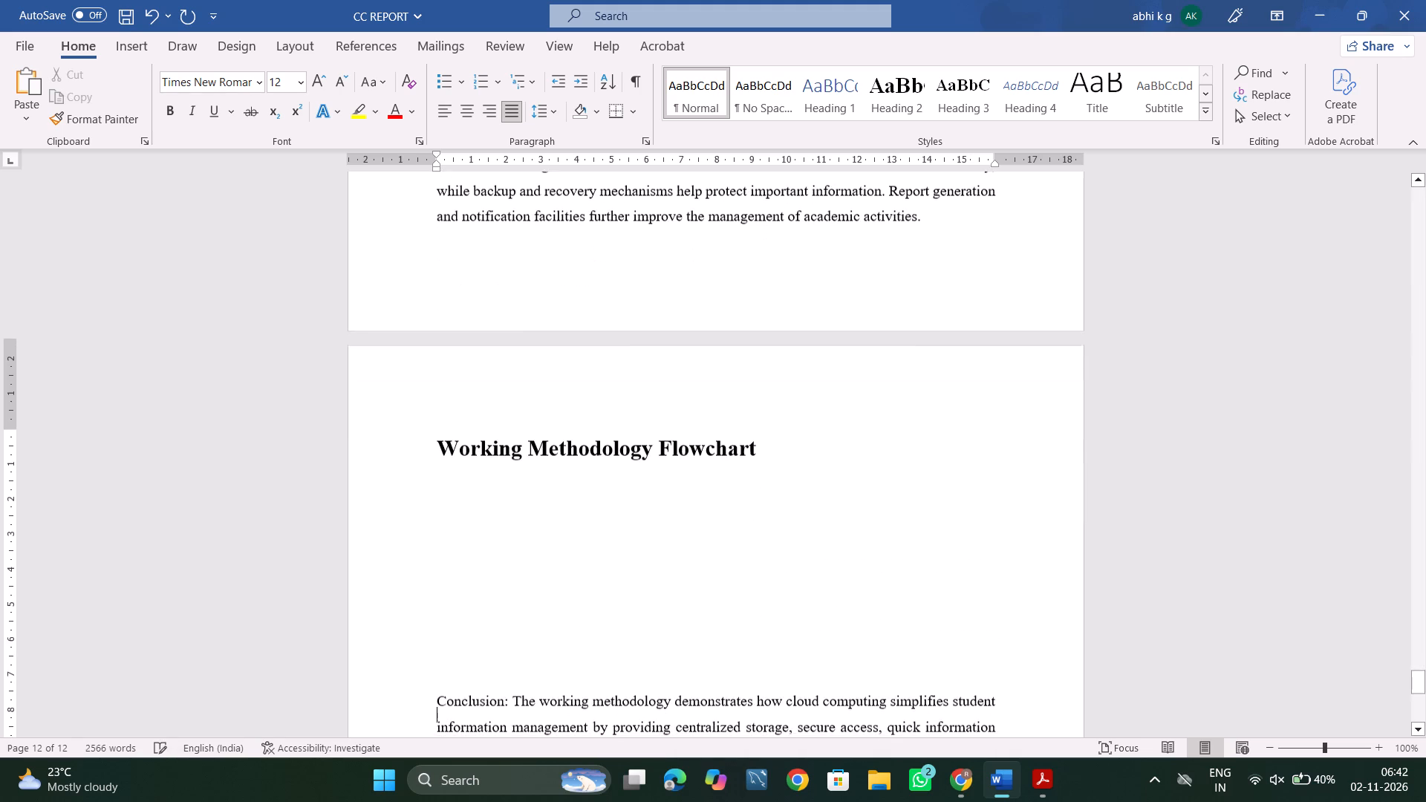
{"action": "key", "text": "Down"}
{"action": "key", "text": "Down"}
{"action": "key", "text": "Down"}
{"action": "key", "text": "Down"}
{"action": "key", "text": "Down"}
{"action": "key", "text": "Down"}
{"action": "key", "text": "Down"}
{"action": "key", "text": "Down"}
{"action": "key", "text": "Down"}
{"action": "key", "text": "Down"}
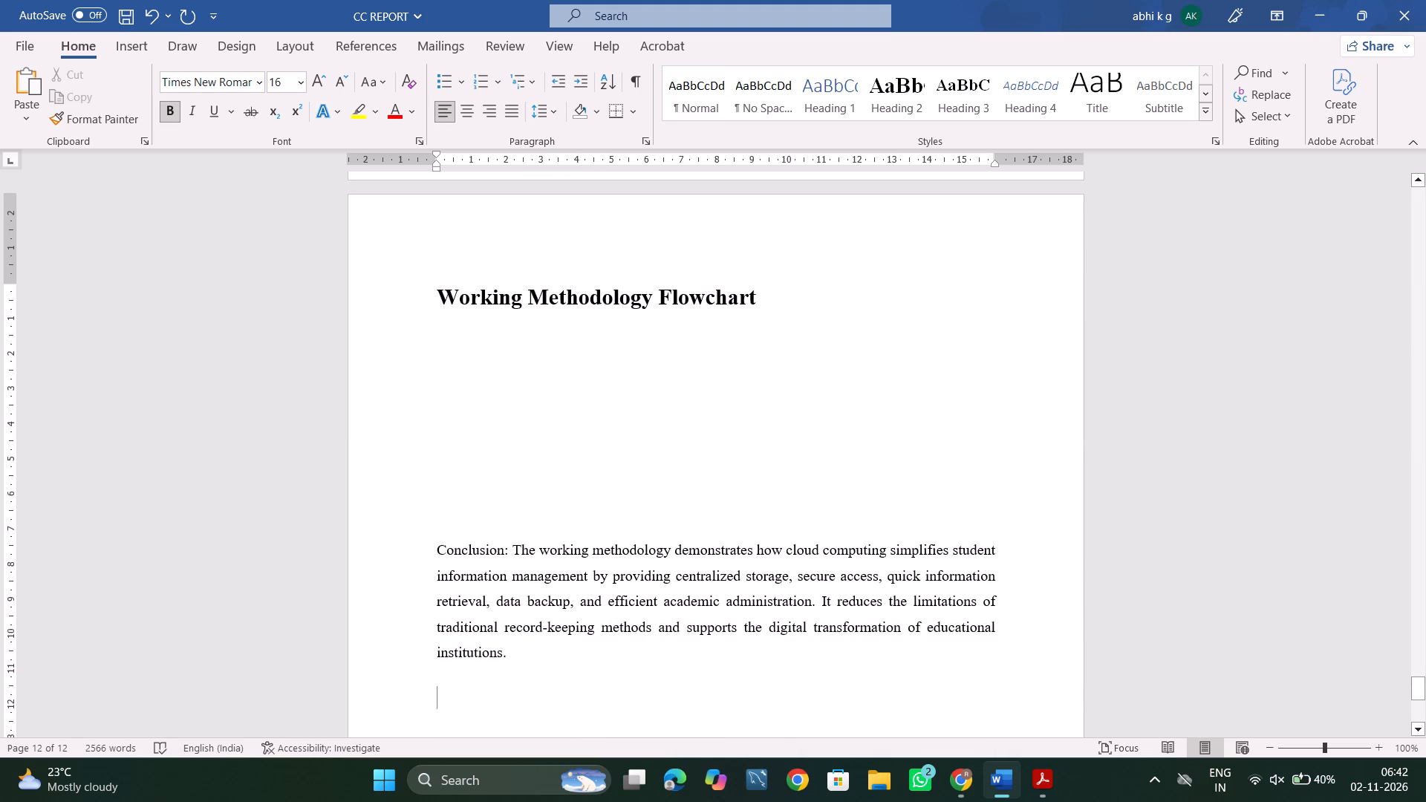
{"action": "left_click", "coordinate": [447, 489]}
{"action": "key", "text": "Return"}
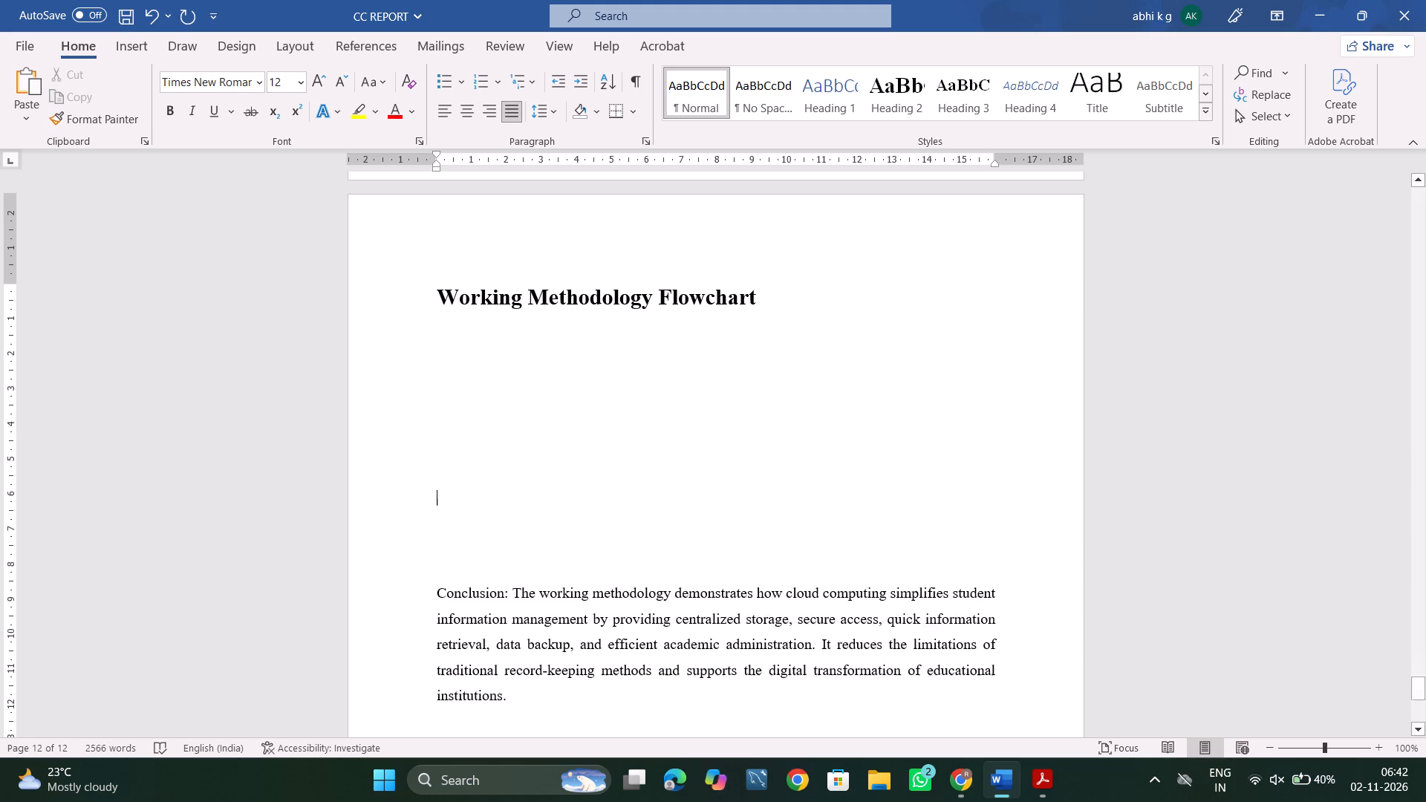
{"action": "key", "text": "Return"}
{"action": "key", "text": "Return"}
{"action": "key", "text": "Return"}
{"action": "key", "text": "Return"}
{"action": "key", "text": "Return"}
{"action": "key", "text": "Down"}
{"action": "key", "text": "Down"}
{"action": "key", "text": "Down"}
{"action": "key", "text": "Down"}
{"action": "key", "text": "Down"}
{"action": "key", "text": "Down"}
{"action": "key", "text": "Down"}
{"action": "key", "text": "Down"}
{"action": "key", "text": "Down"}
{"action": "key", "text": "Down"}
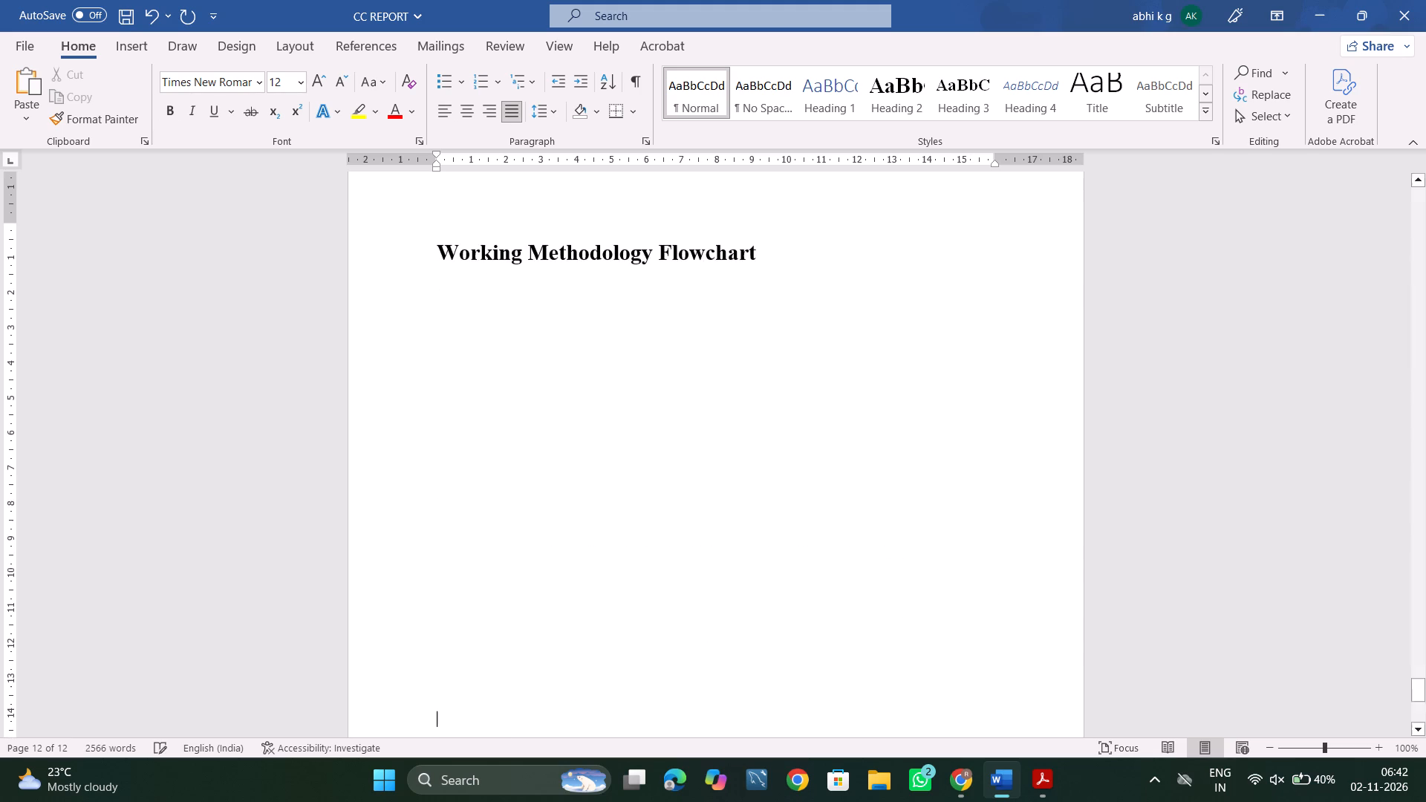
{"action": "key", "text": "Down"}
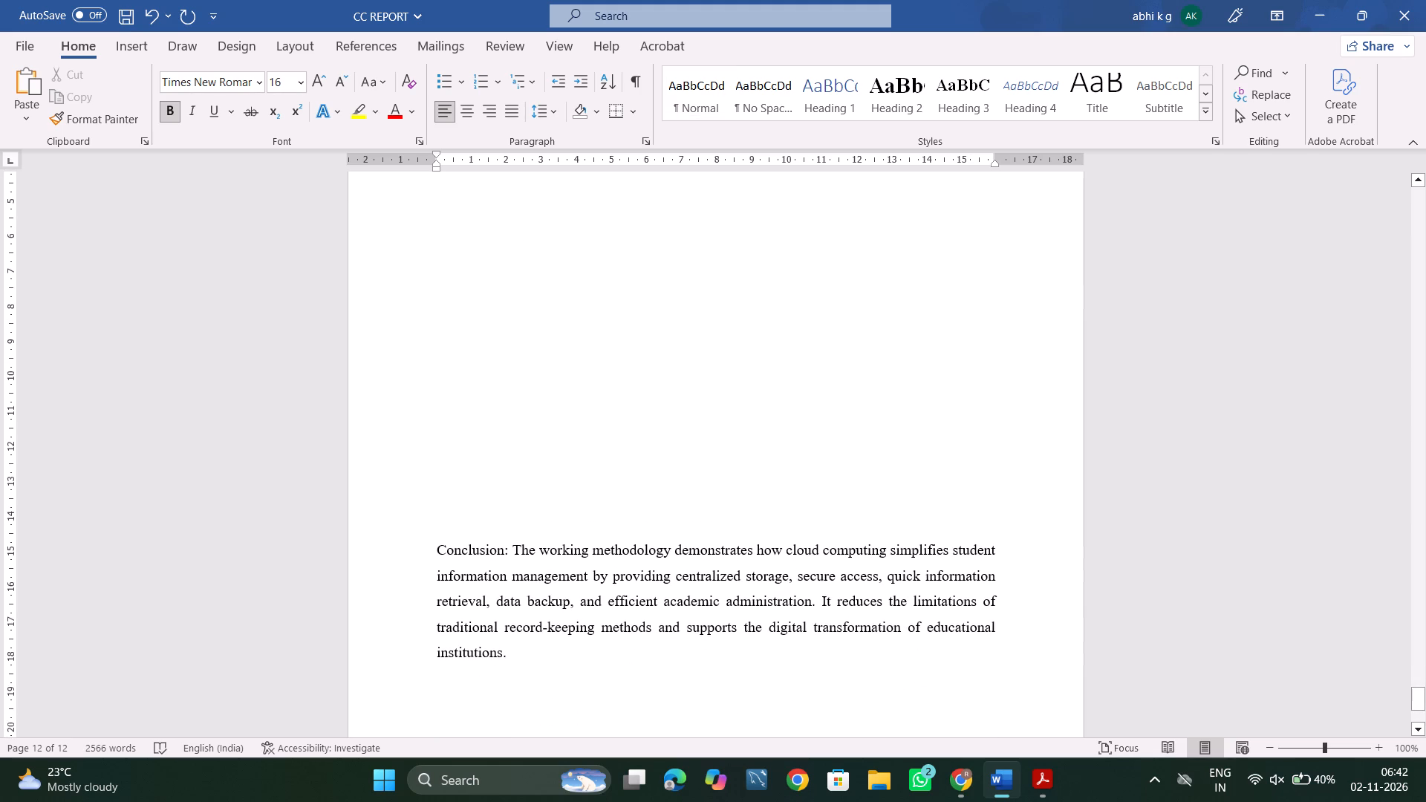
{"action": "left_click", "coordinate": [429, 449]}
{"action": "key", "text": "Return"}
{"action": "key", "text": "Return"}
{"action": "key", "text": "Return"}
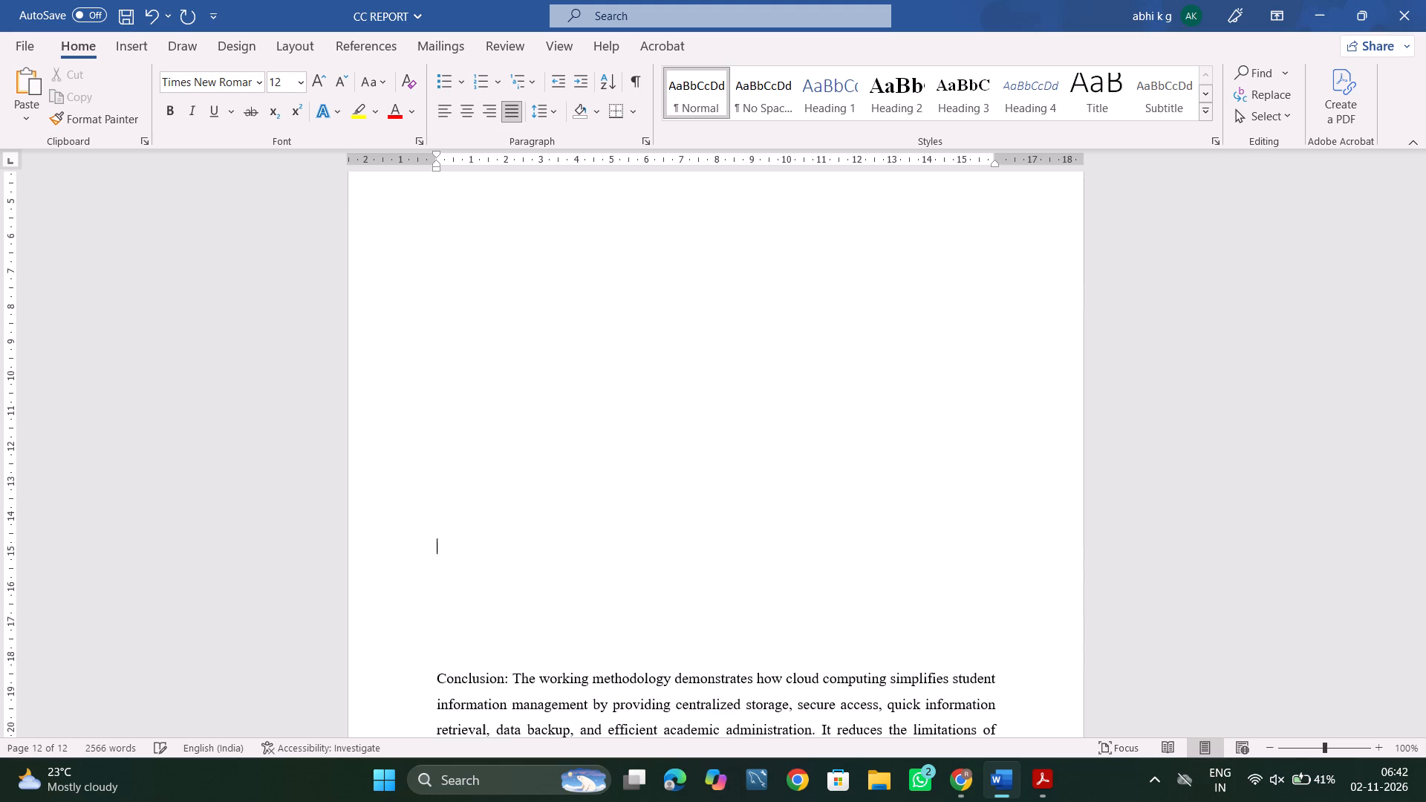
{"action": "key", "text": "Down"}
{"action": "key", "text": "Down"}
{"action": "key", "text": "Down"}
{"action": "key", "text": "Down"}
{"action": "key", "text": "Down"}
{"action": "key", "text": "Down"}
{"action": "key", "text": "Down"}
{"action": "key", "text": "Down"}
{"action": "key", "text": "Down"}
{"action": "key", "text": "Down"}
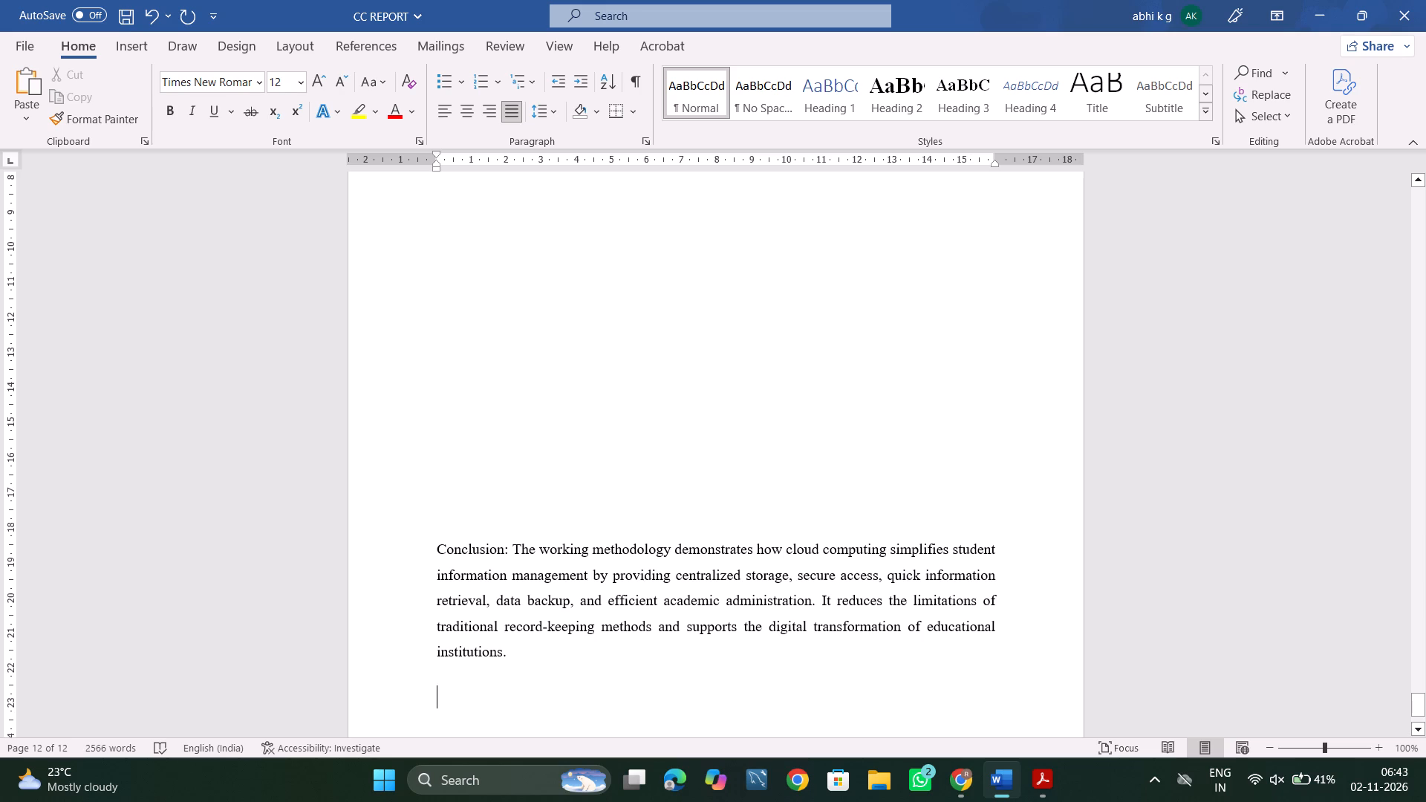
{"action": "left_click", "coordinate": [962, 791]}
{"action": "left_click", "coordinate": [359, 420]}
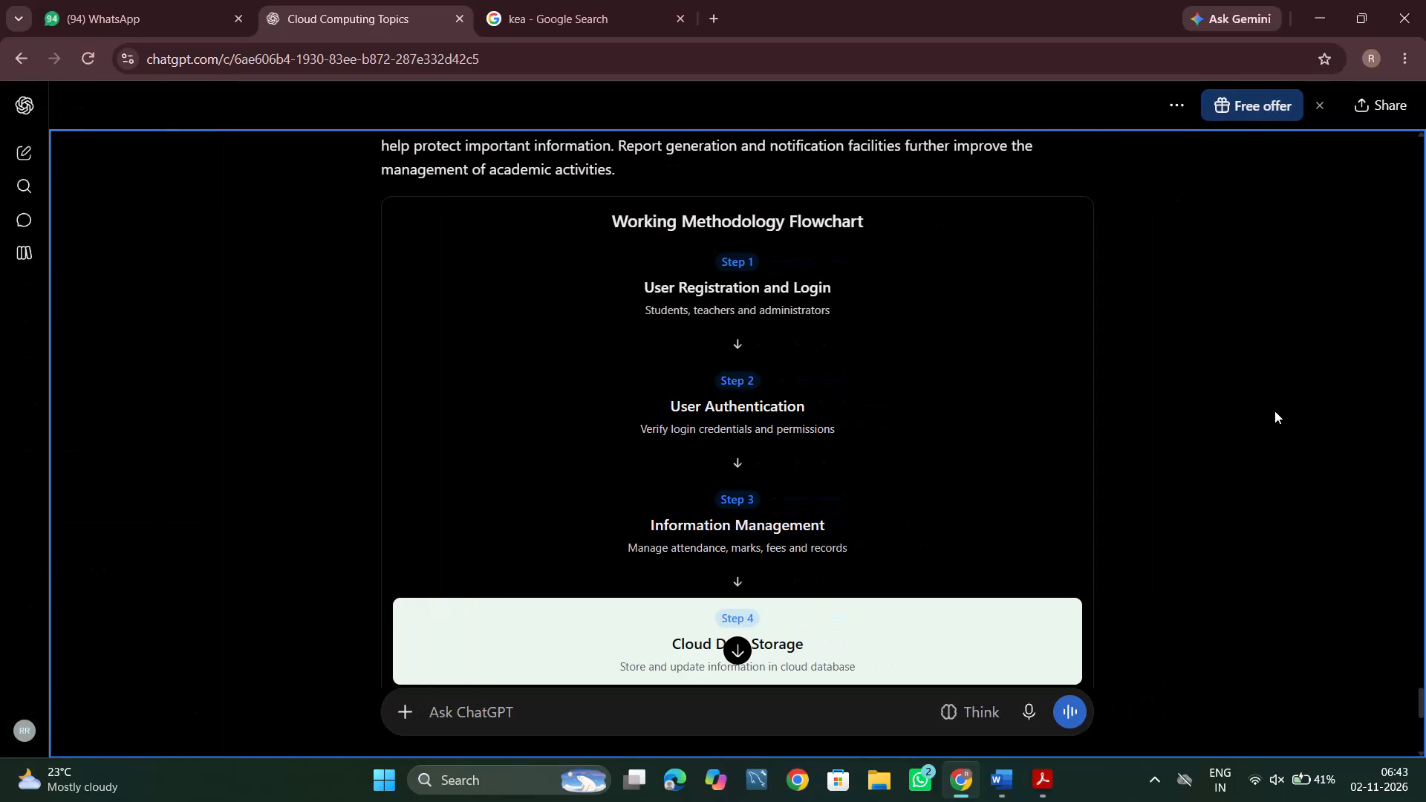
{"action": "key", "text": "shift+super+s"}
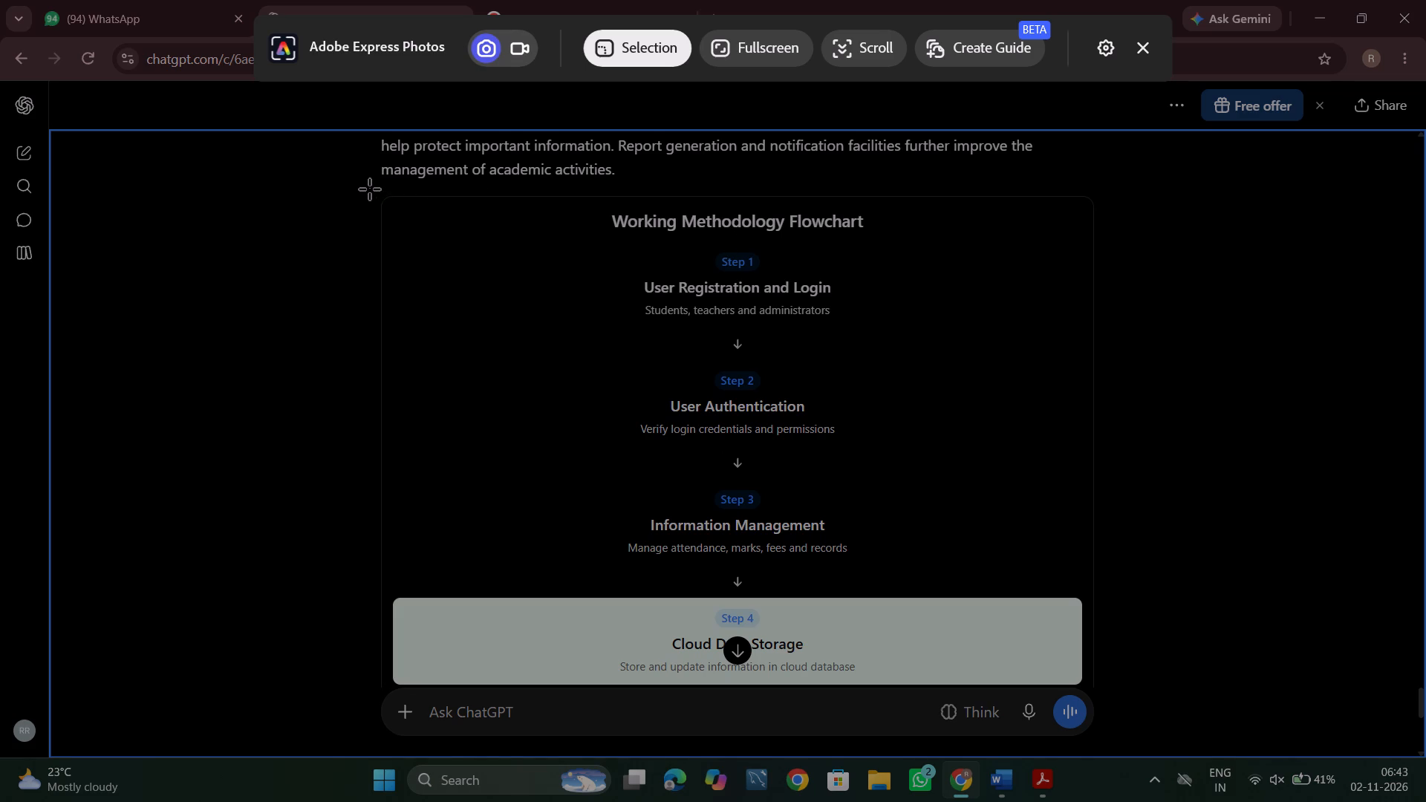
{"action": "left_click_drag", "start_coordinate": [370, 189], "coordinate": [981, 599]}
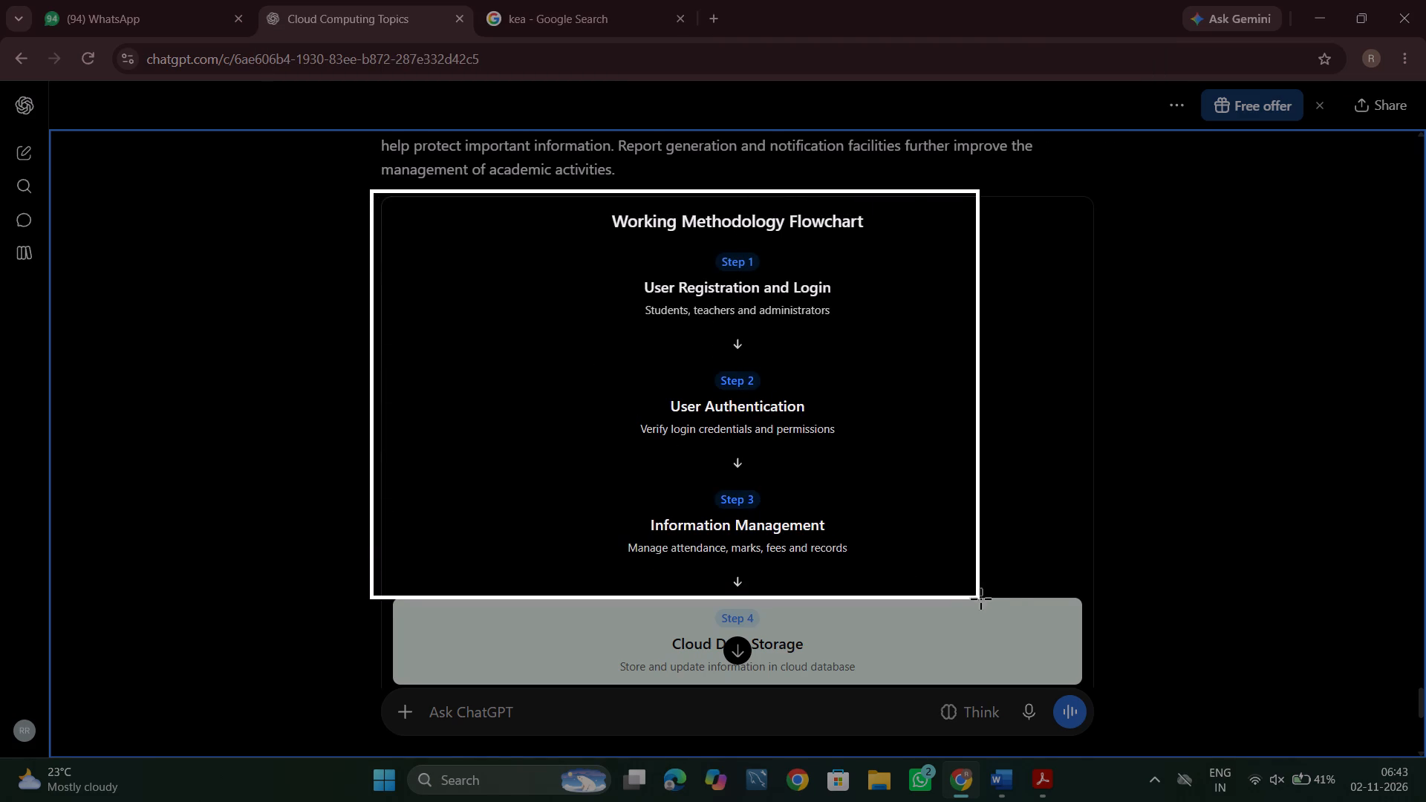
{"action": "left_click_drag", "start_coordinate": [981, 599], "coordinate": [1097, 595]}
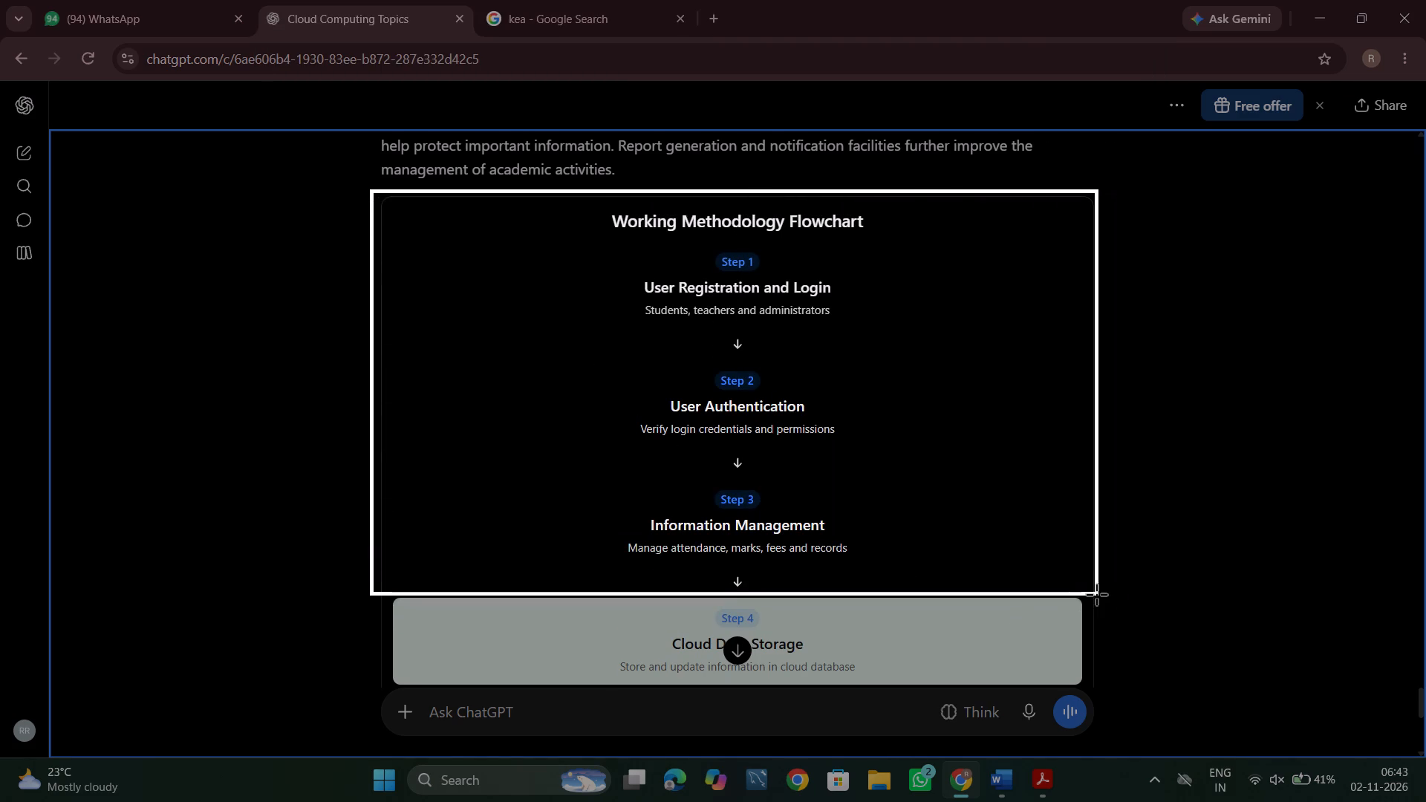
{"action": "left_click_drag", "start_coordinate": [1097, 595], "coordinate": [1107, 596]}
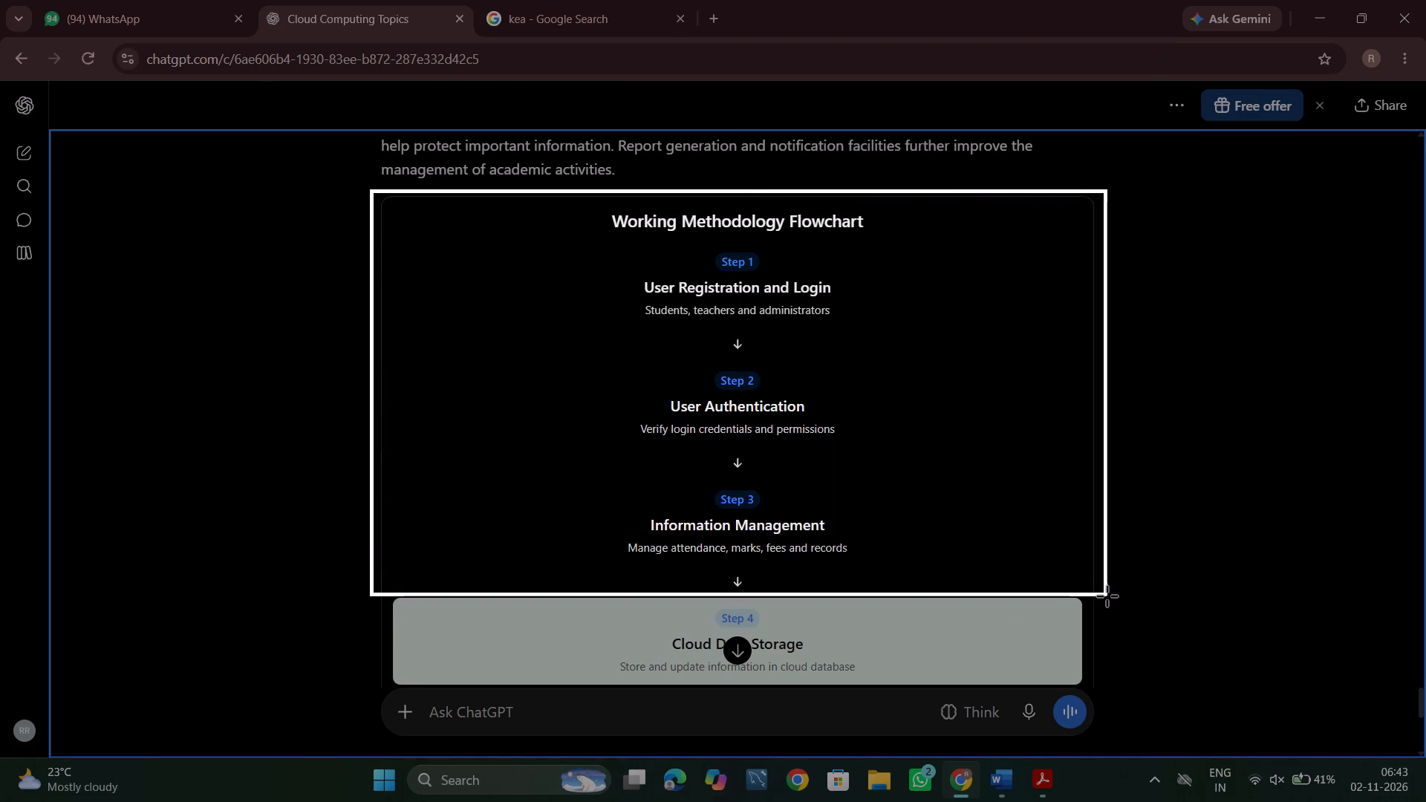
{"action": "left_click_drag", "start_coordinate": [1107, 596], "coordinate": [1104, 597]}
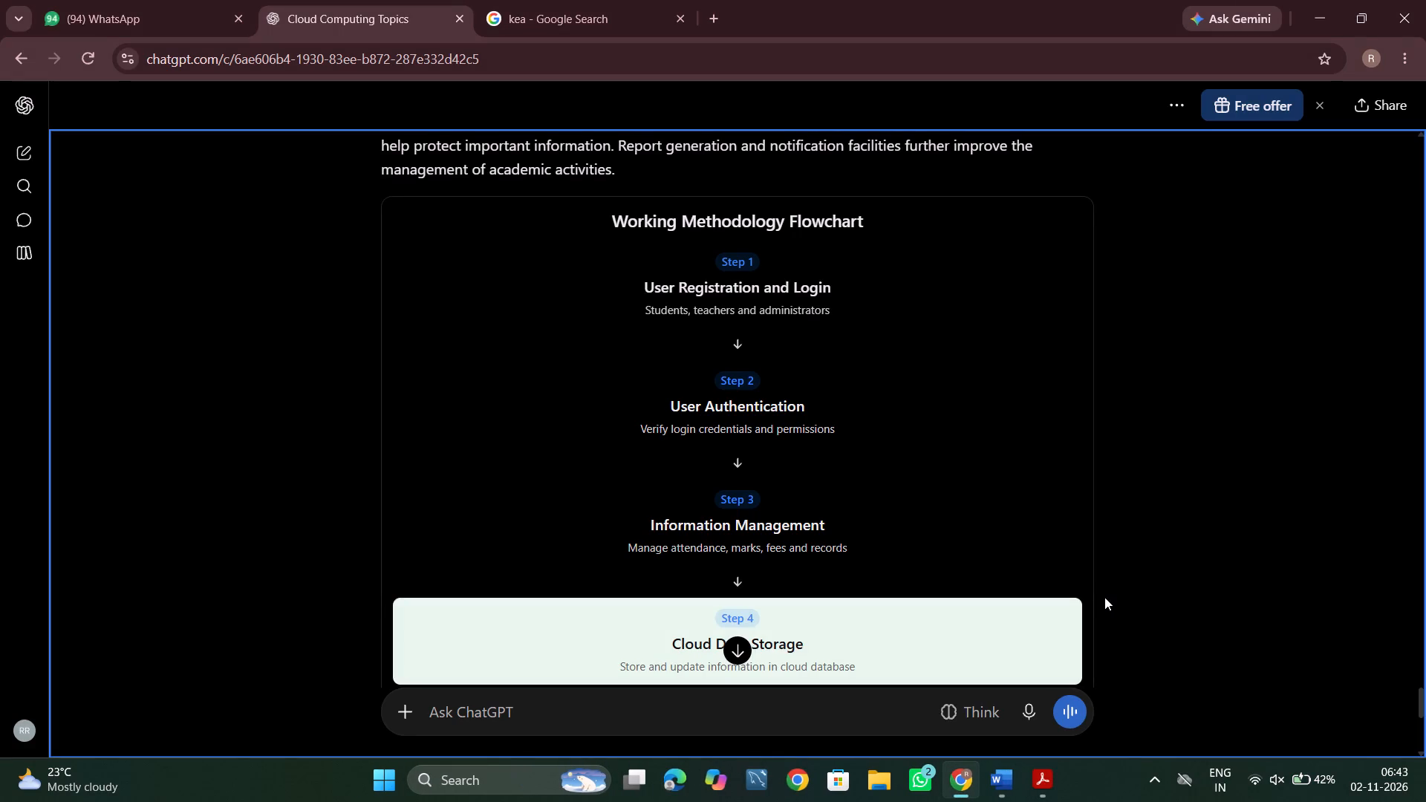
{"action": "left_click", "coordinate": [1197, 560]}
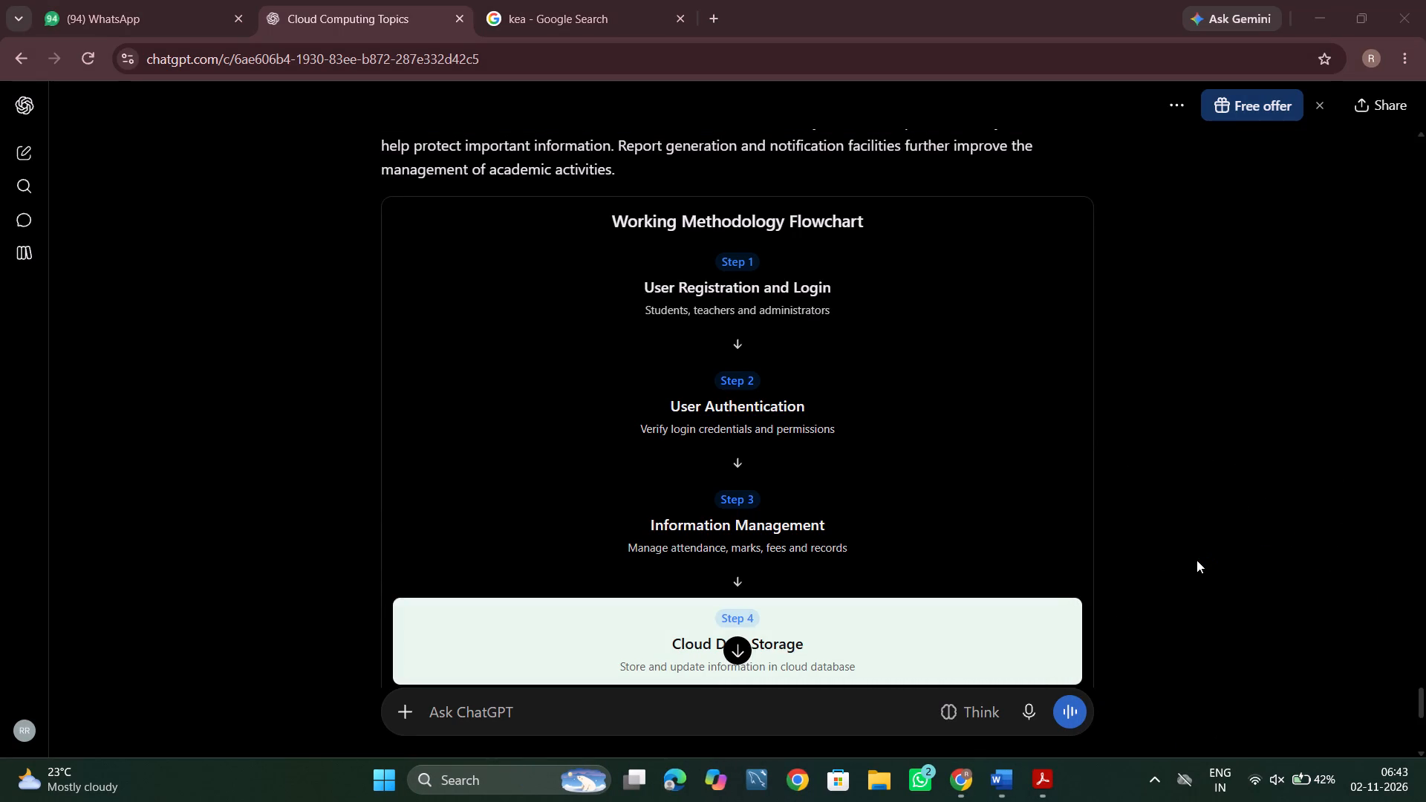
{"action": "left_click", "coordinate": [1197, 560]}
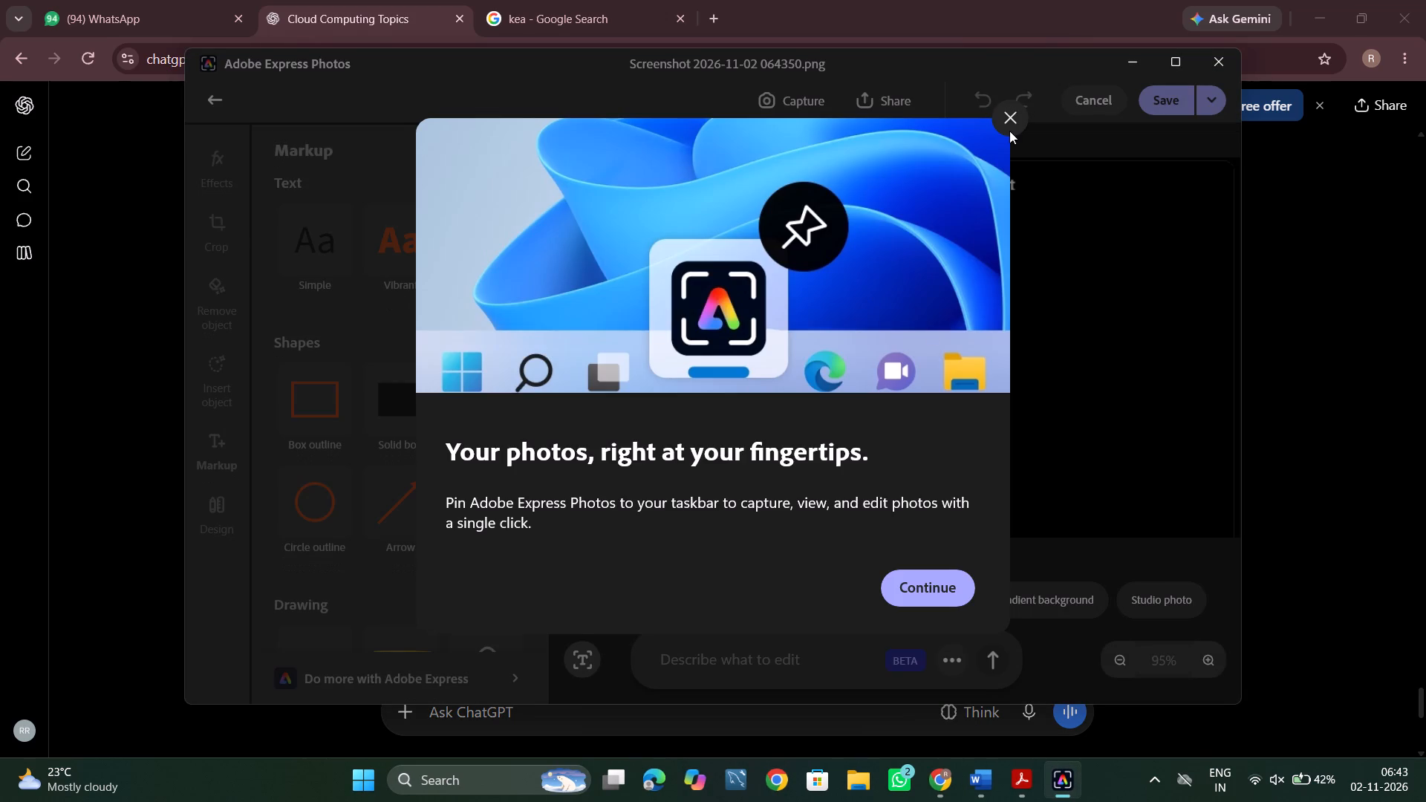
{"action": "left_click", "coordinate": [1009, 131]}
{"action": "left_click", "coordinate": [1009, 131]}
{"action": "left_click", "coordinate": [1009, 131]}
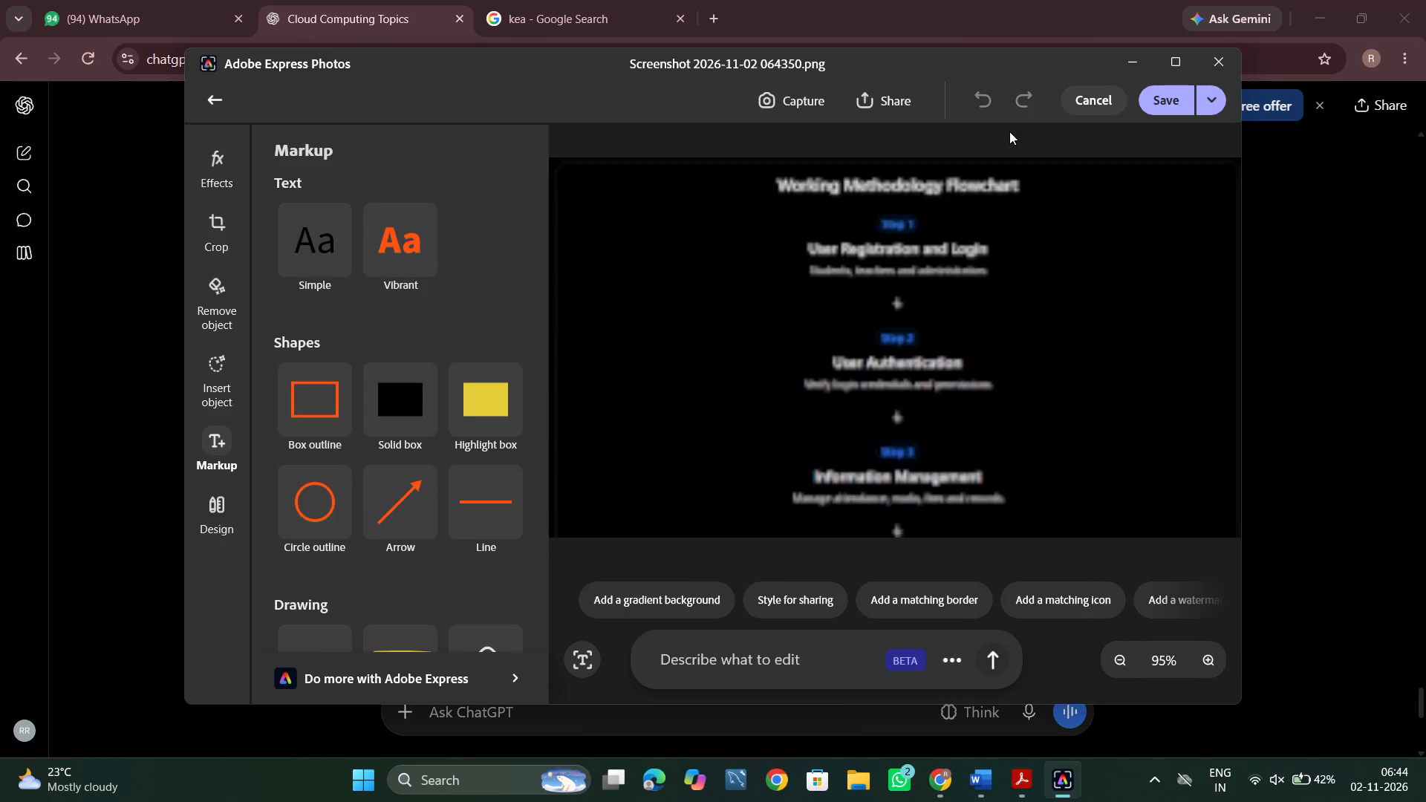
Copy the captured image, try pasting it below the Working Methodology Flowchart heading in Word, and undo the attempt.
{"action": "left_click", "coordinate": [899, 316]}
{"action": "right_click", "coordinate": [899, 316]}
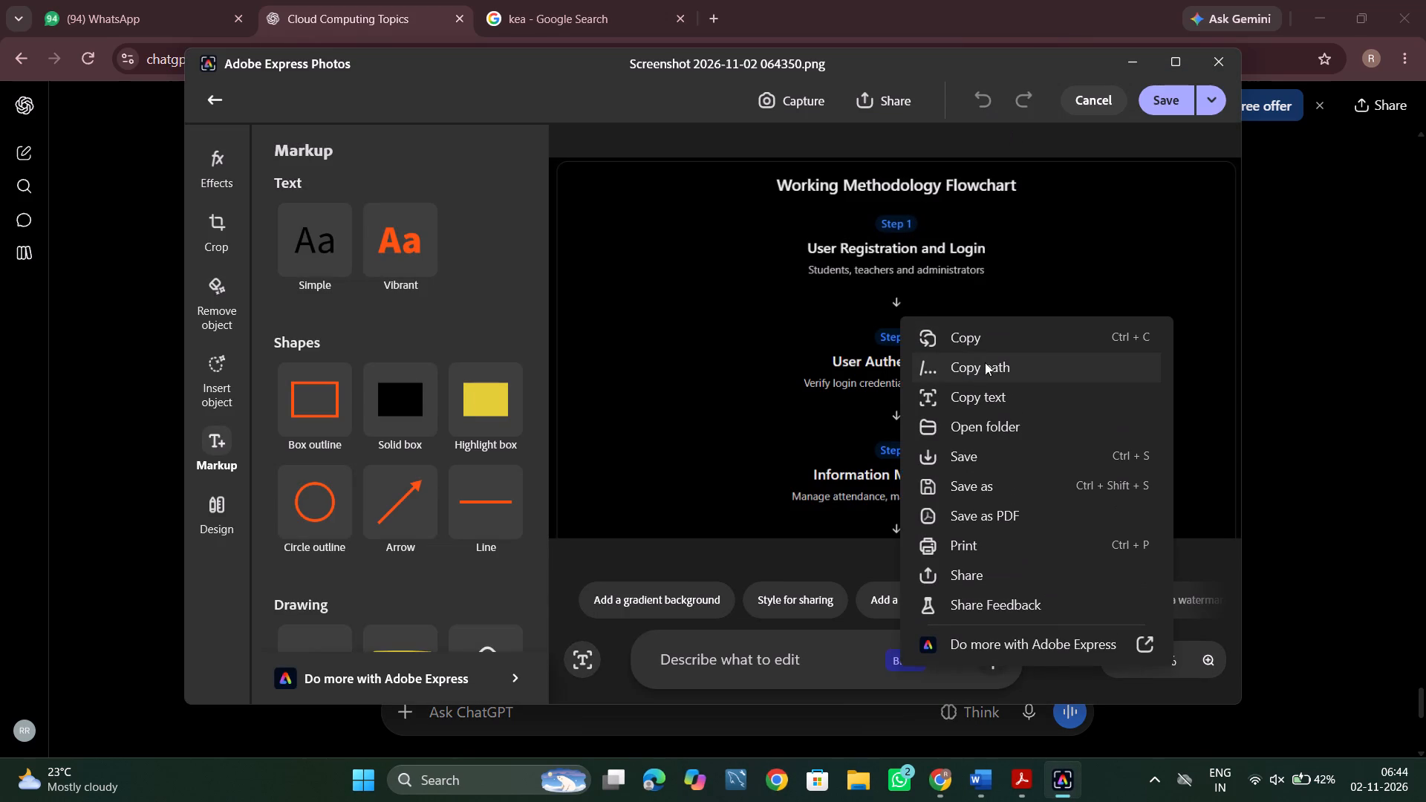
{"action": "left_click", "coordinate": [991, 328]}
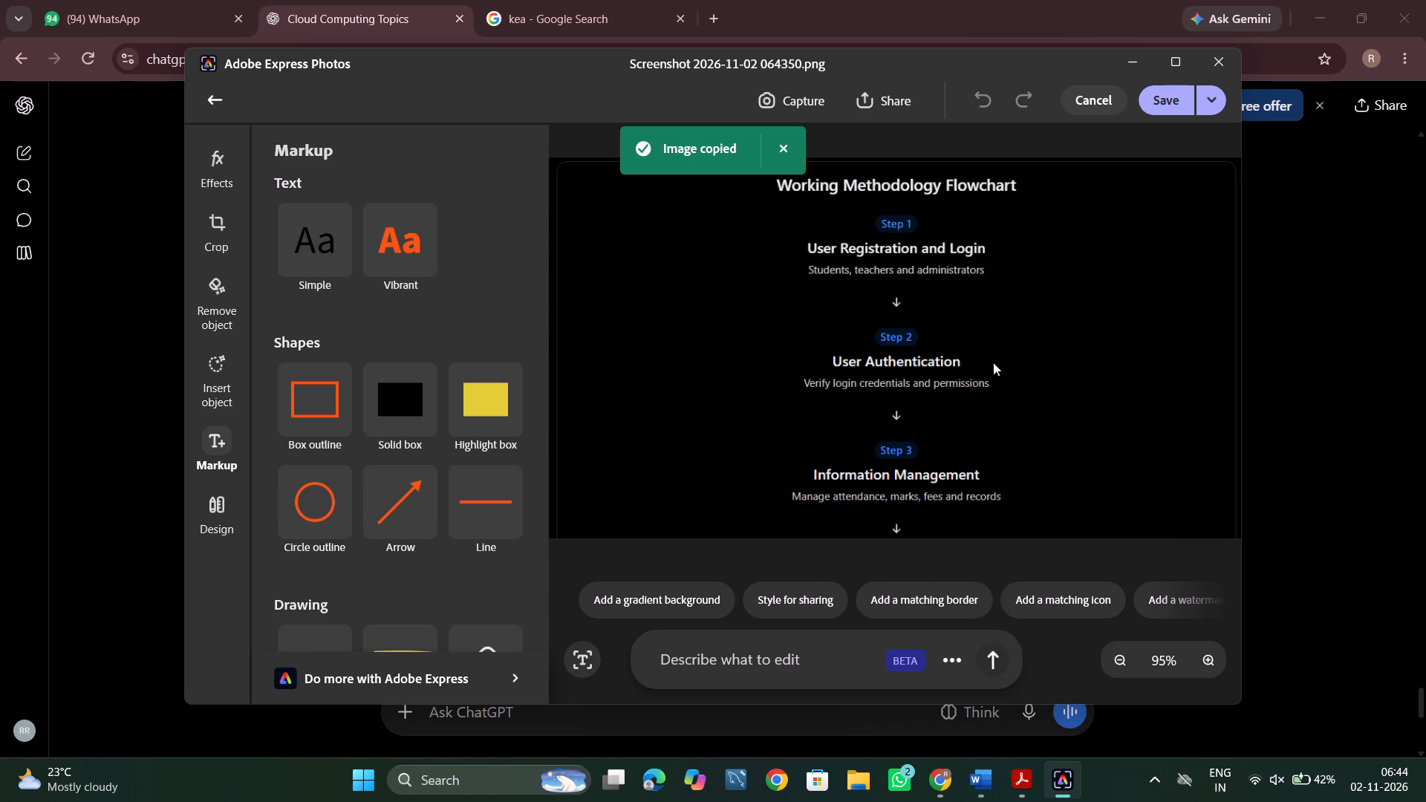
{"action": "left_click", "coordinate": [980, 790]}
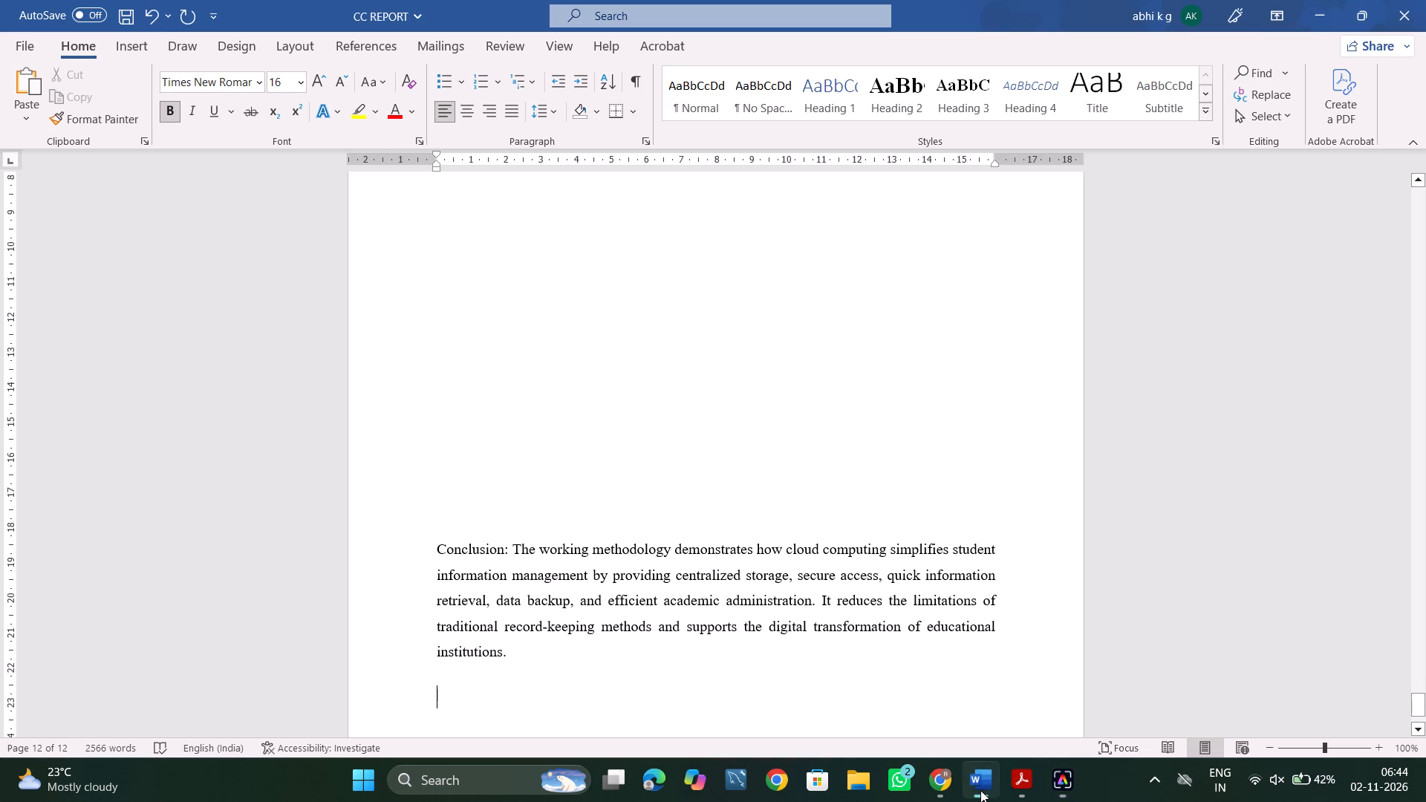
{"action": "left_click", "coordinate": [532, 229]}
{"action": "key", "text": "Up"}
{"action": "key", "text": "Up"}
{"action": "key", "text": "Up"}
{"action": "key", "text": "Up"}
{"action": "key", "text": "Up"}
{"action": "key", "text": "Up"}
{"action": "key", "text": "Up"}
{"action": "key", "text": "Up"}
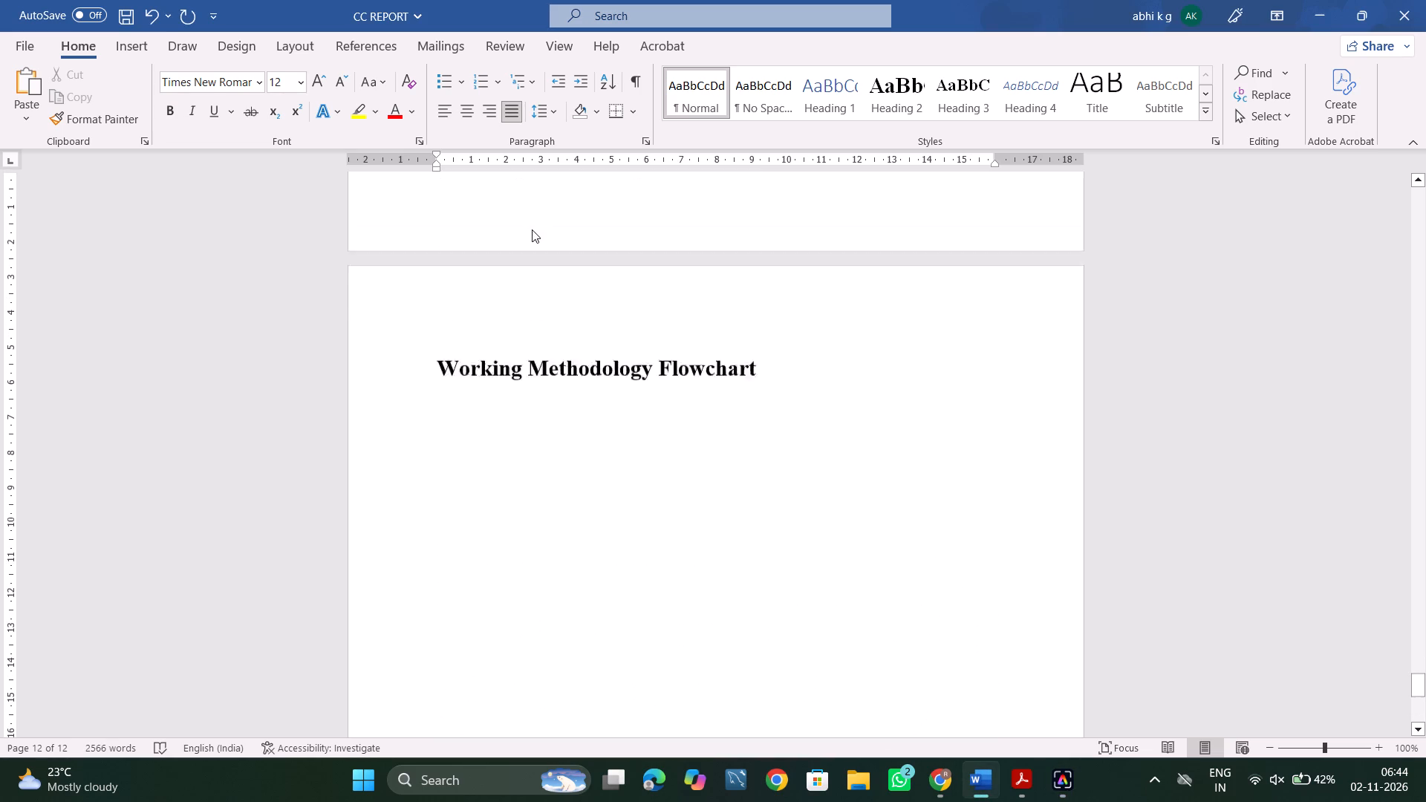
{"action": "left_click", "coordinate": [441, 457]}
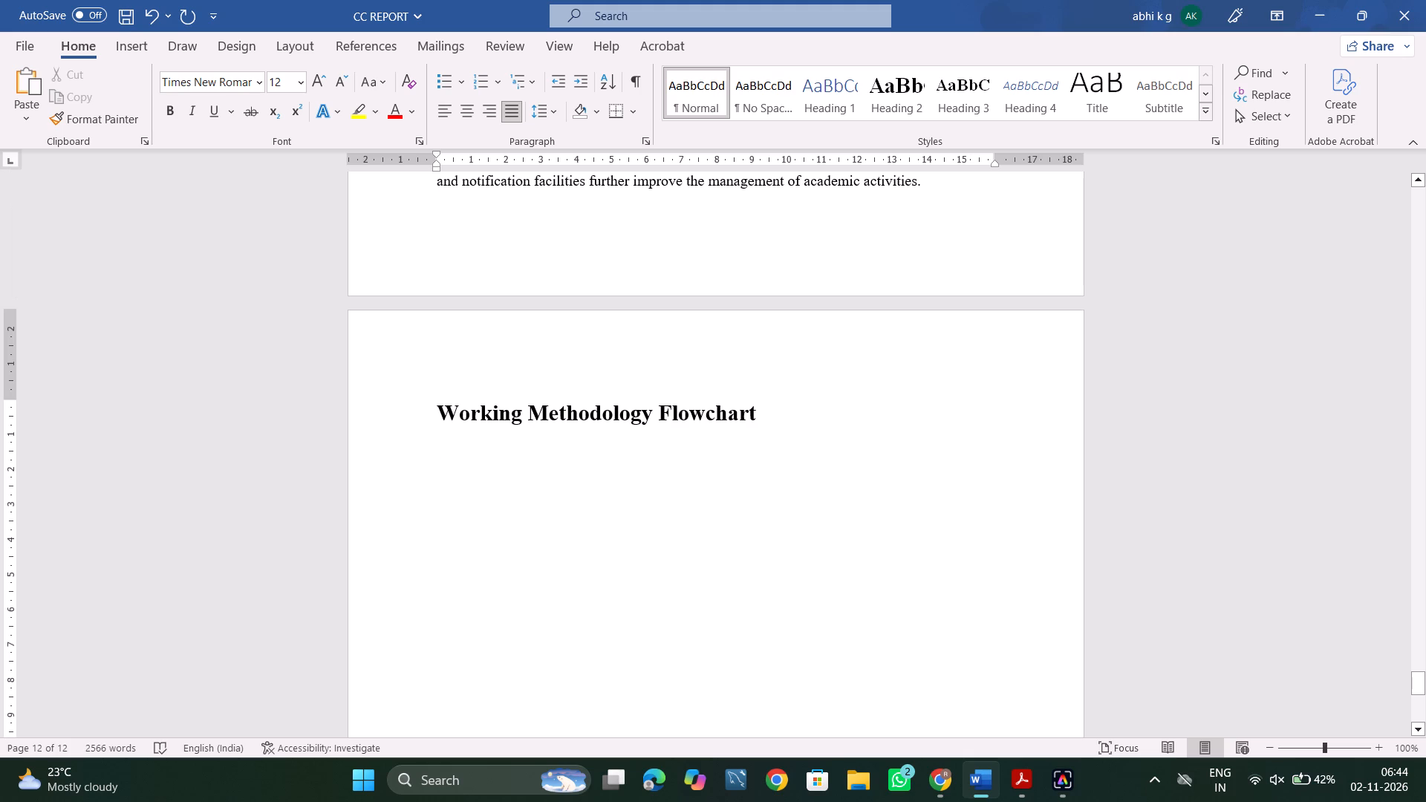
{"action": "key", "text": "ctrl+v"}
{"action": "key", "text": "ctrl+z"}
Return to Adobe Express Photos and save the captured flowchart image.
{"action": "left_click", "coordinate": [1057, 777]}
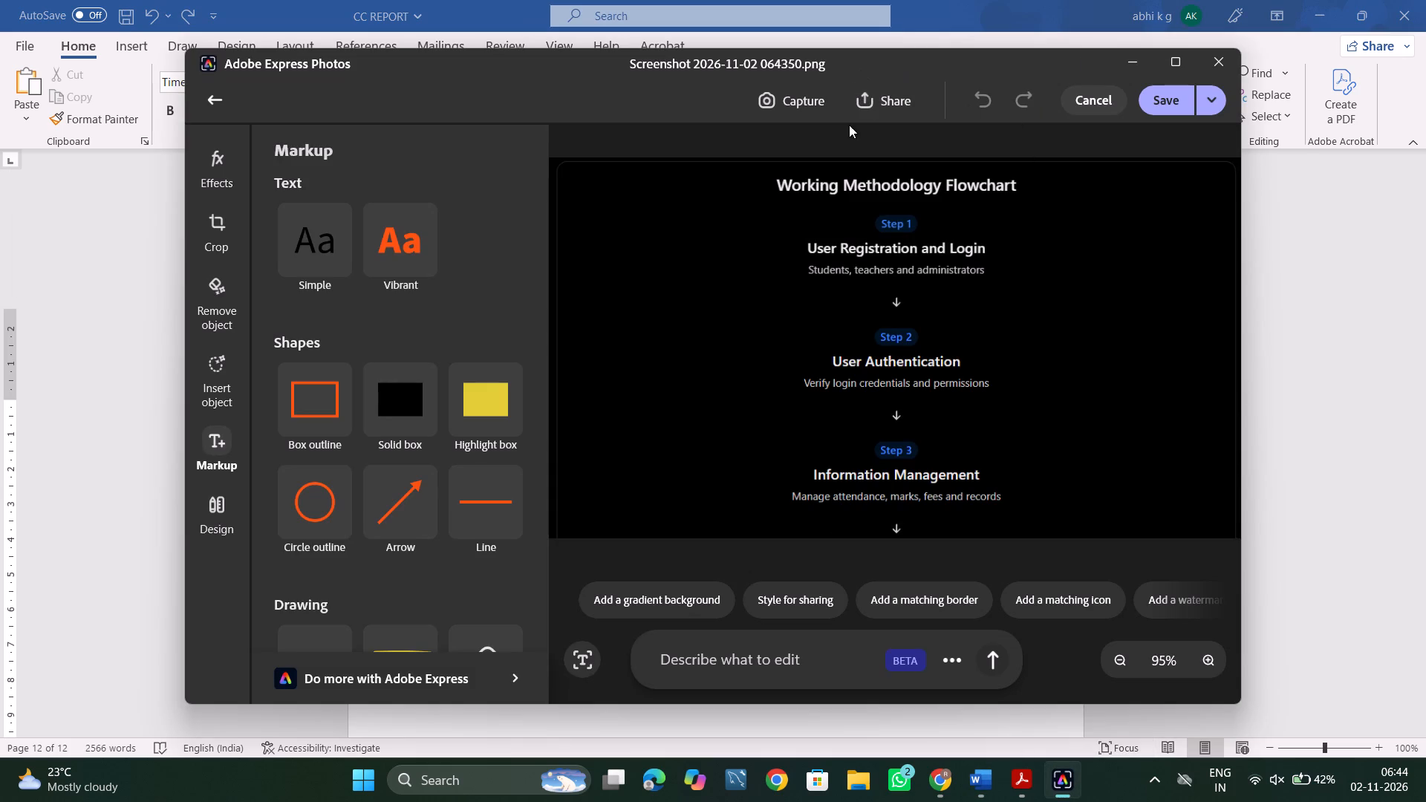
{"action": "right_click", "coordinate": [867, 358]}
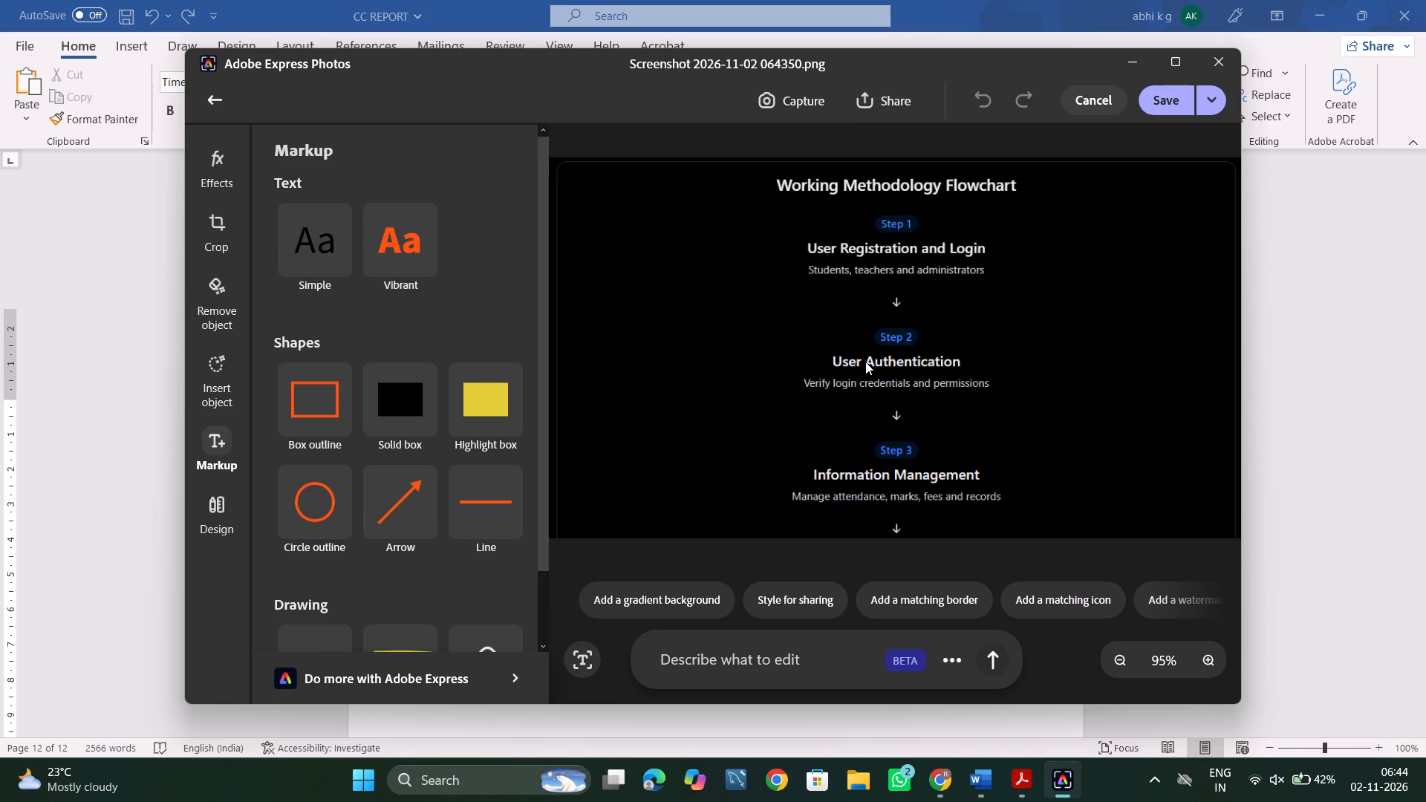
{"action": "right_click", "coordinate": [899, 347]}
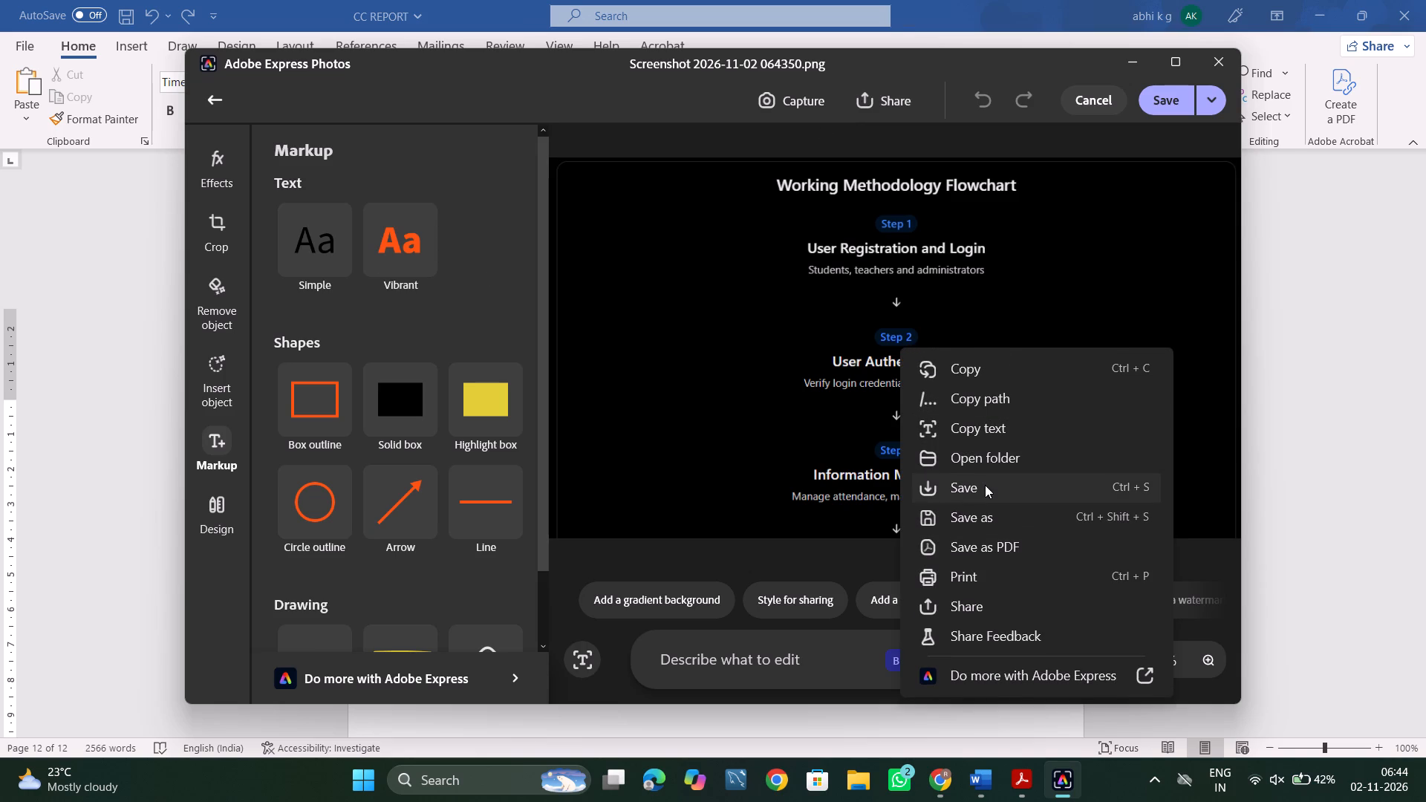
{"action": "left_click", "coordinate": [985, 486]}
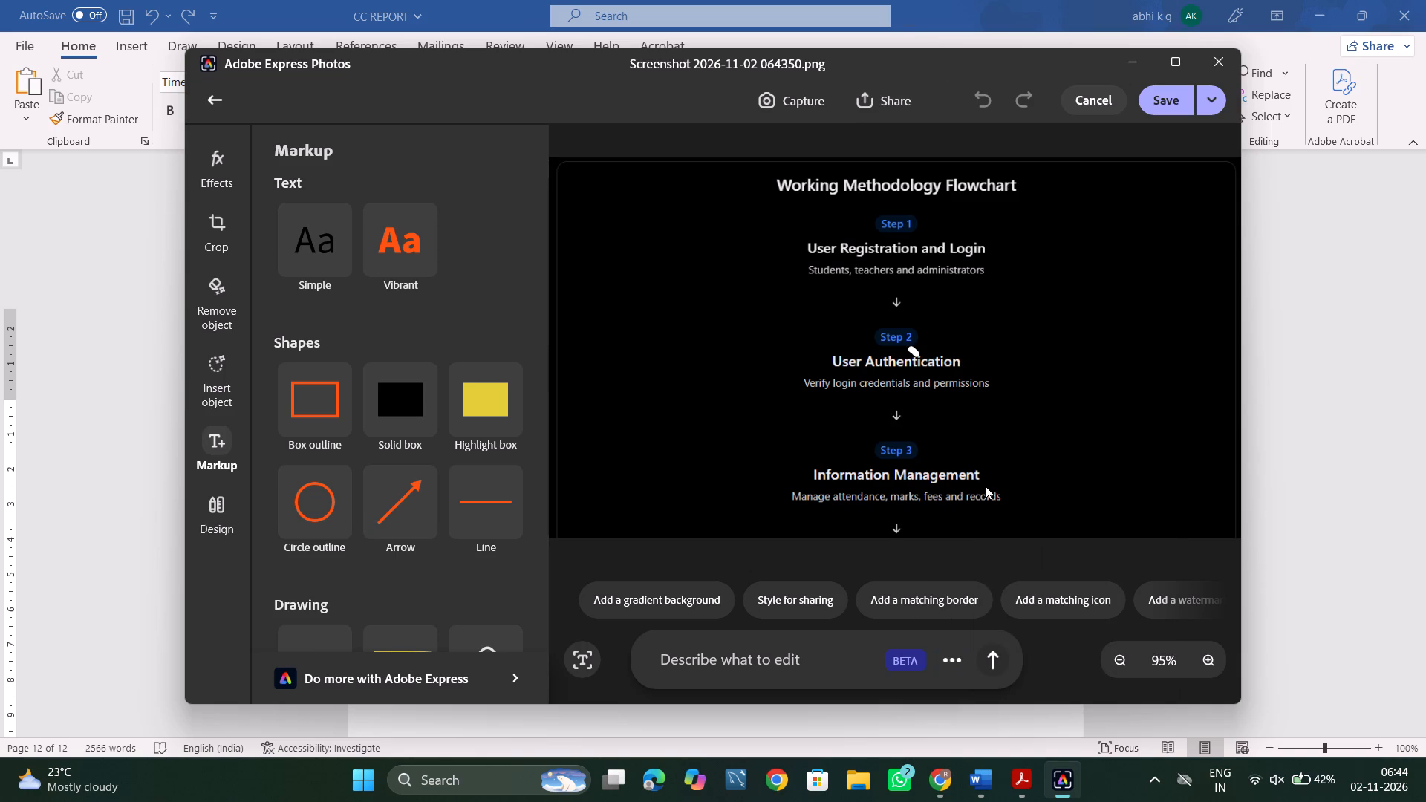
{"action": "double_click", "coordinate": [862, 784]}
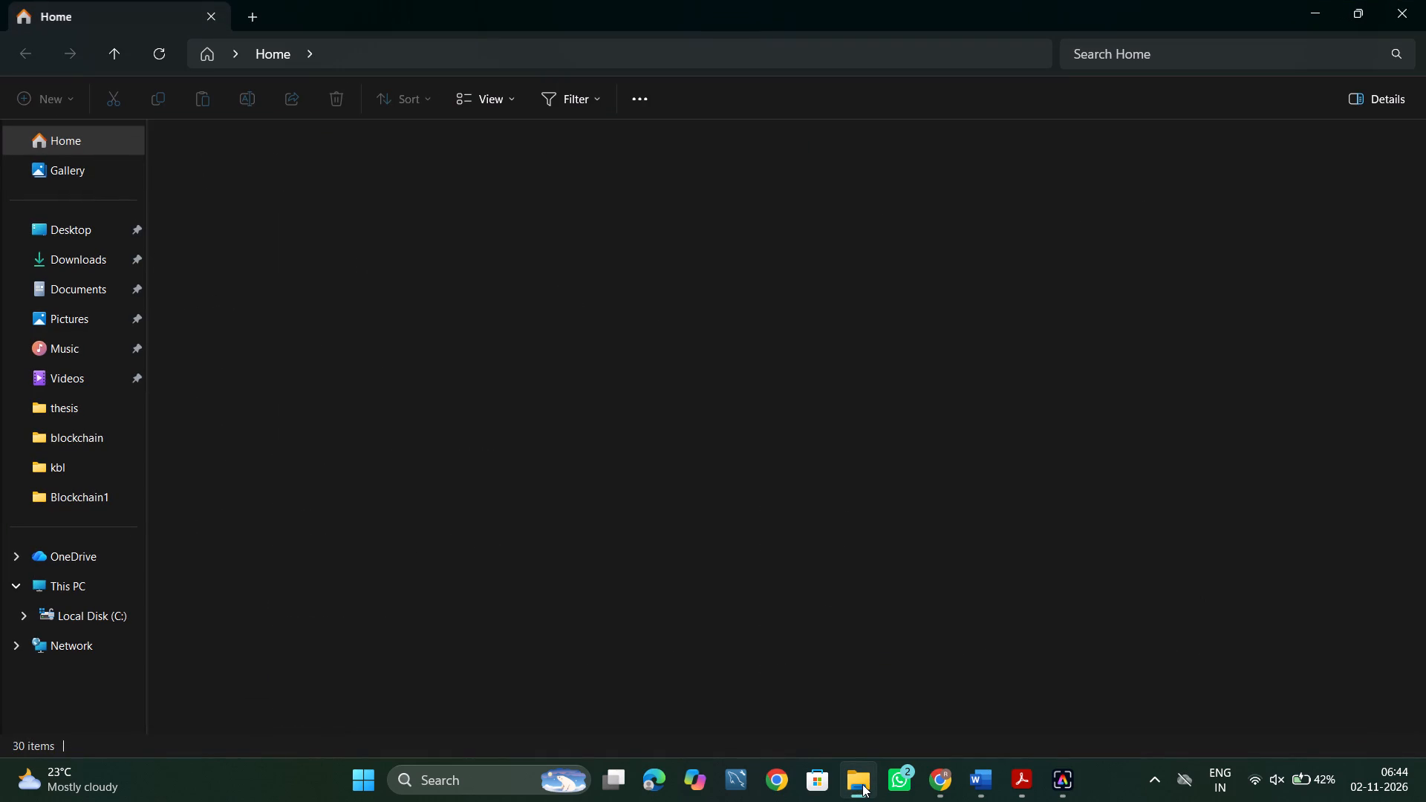
{"action": "left_click", "coordinate": [67, 315]}
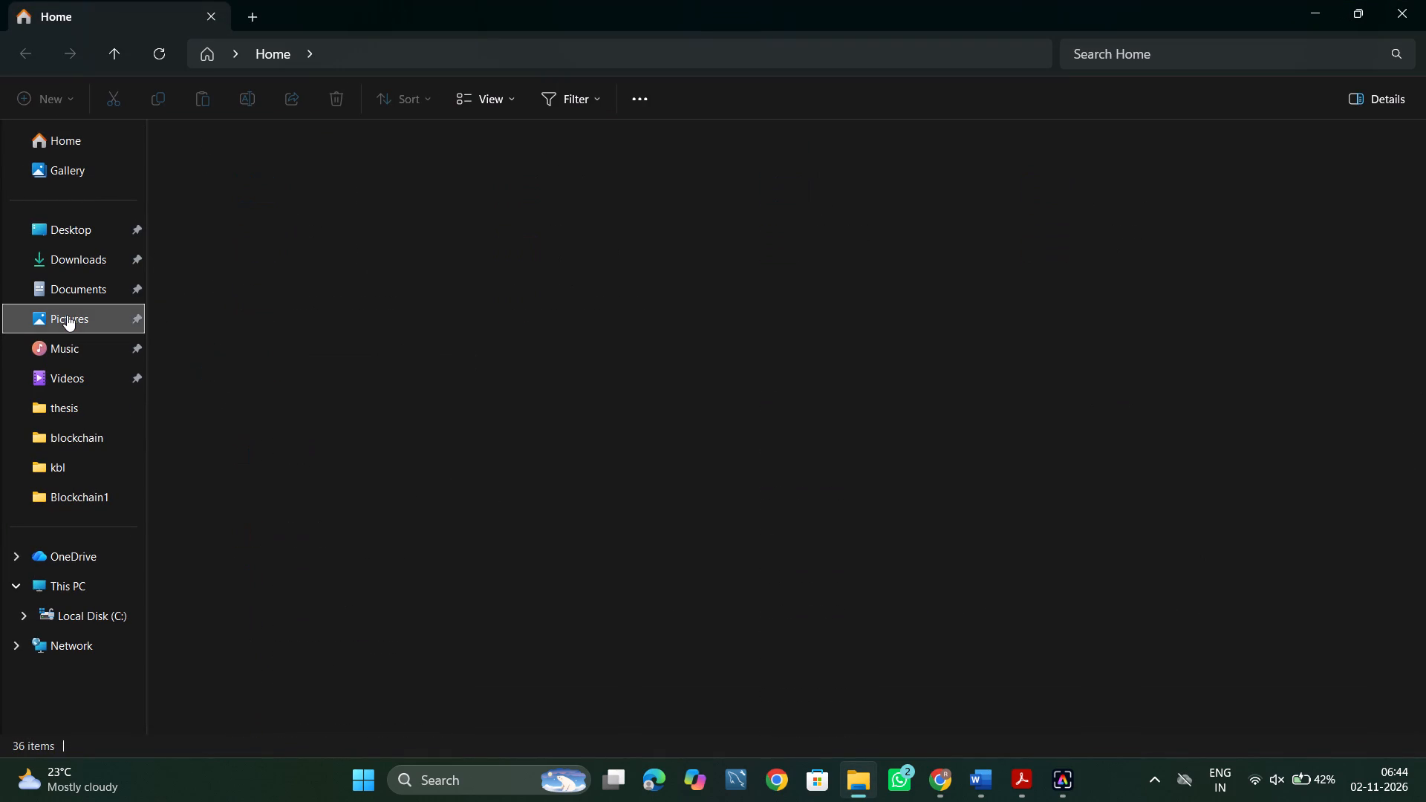
{"action": "double_click", "coordinate": [189, 170]}
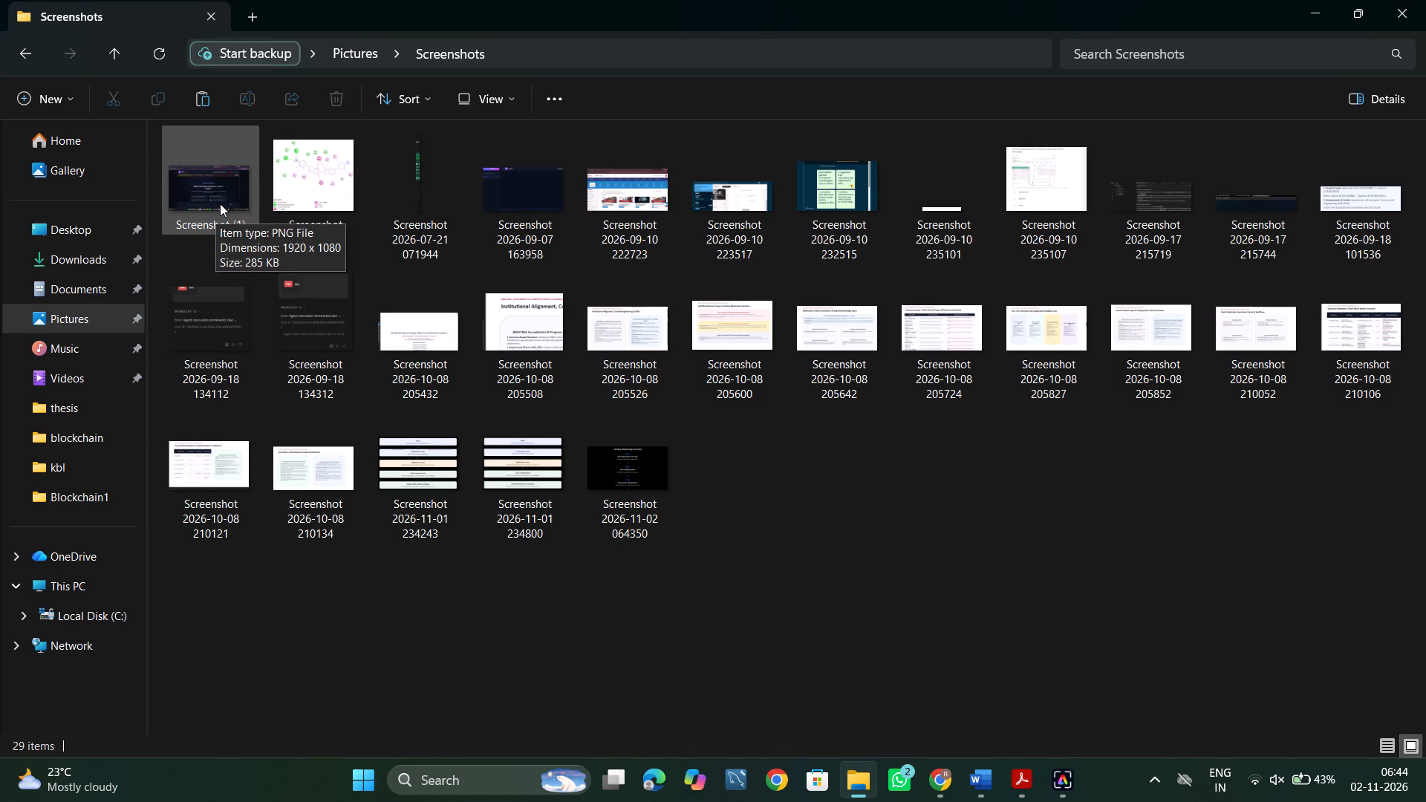
{"action": "right_click", "coordinate": [634, 518]}
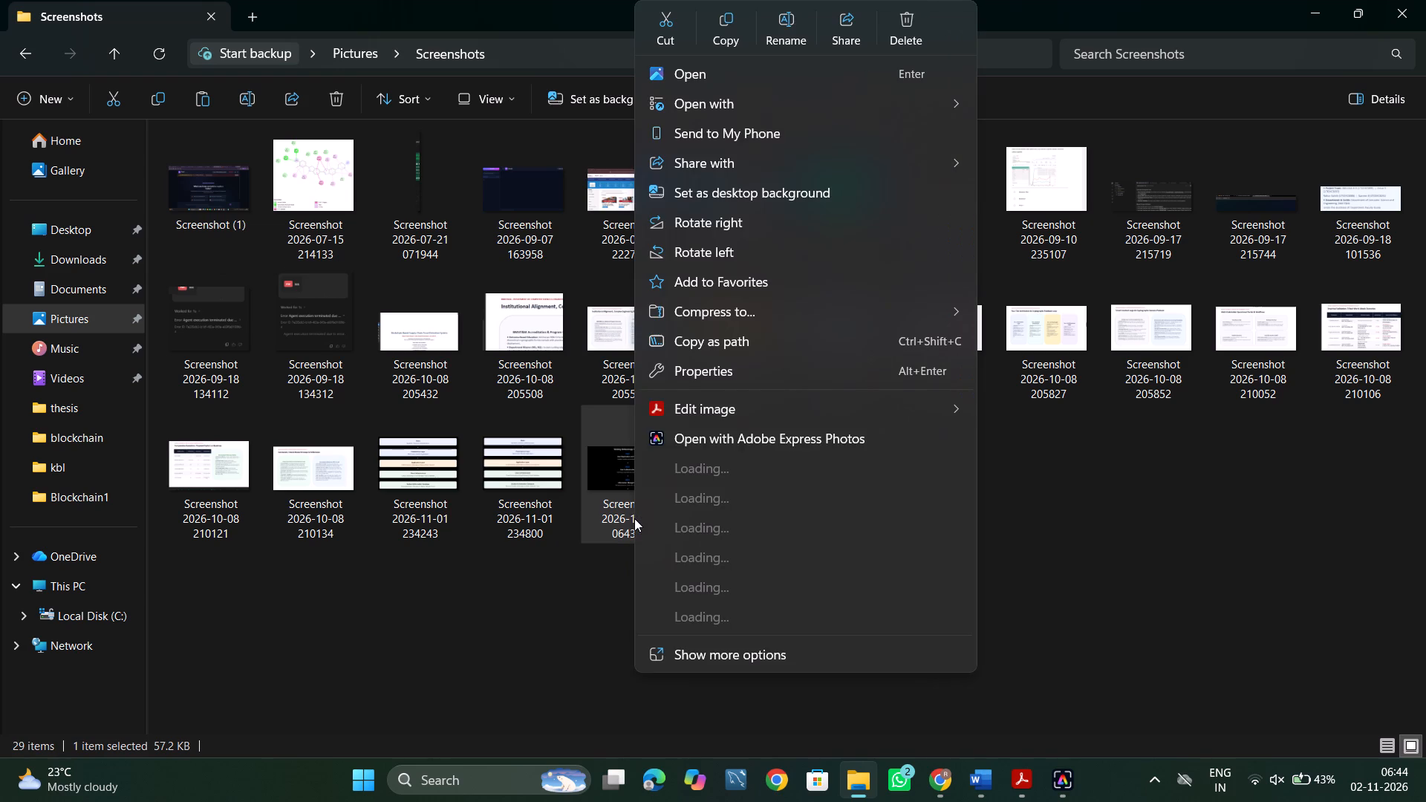
{"action": "left_click", "coordinate": [726, 38]}
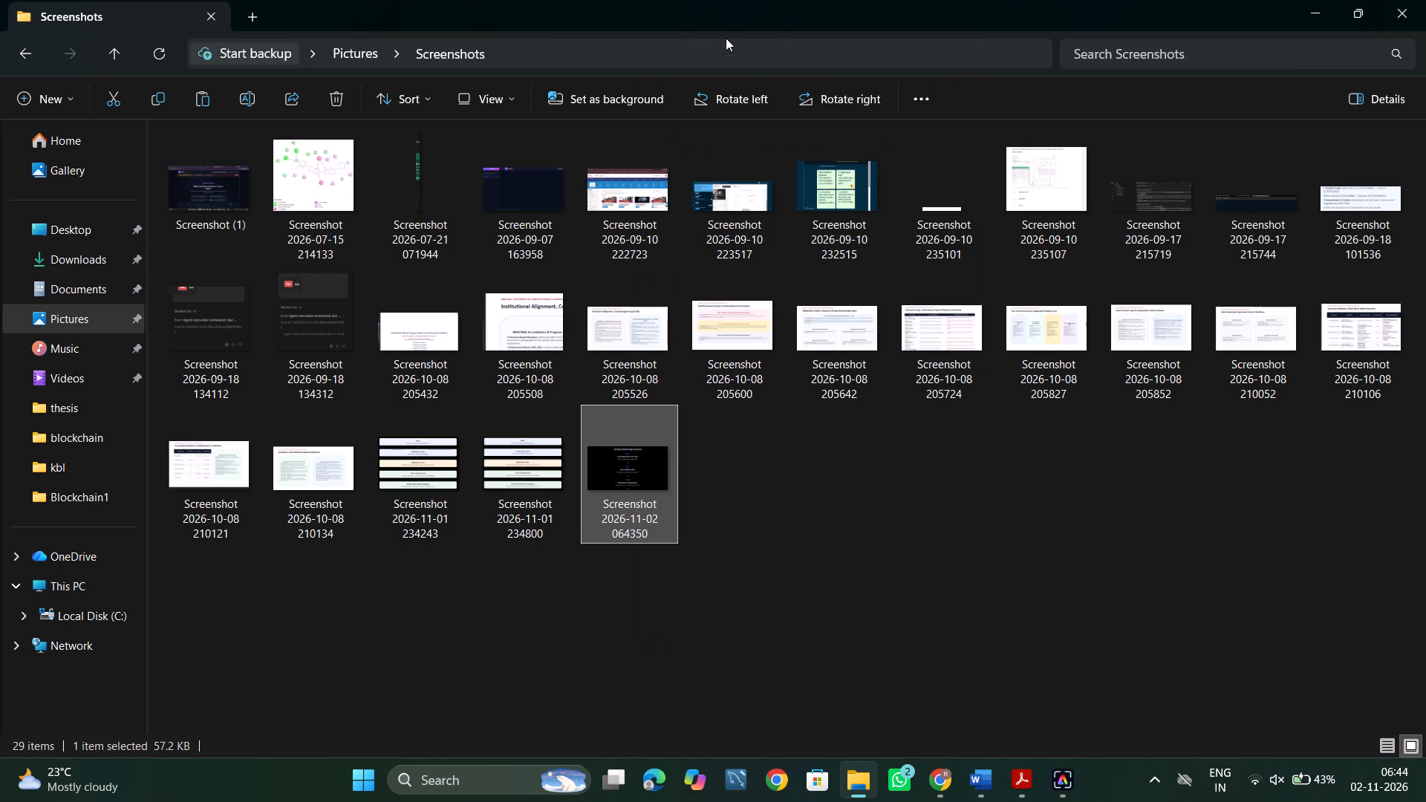
{"action": "left_click", "coordinate": [967, 793]}
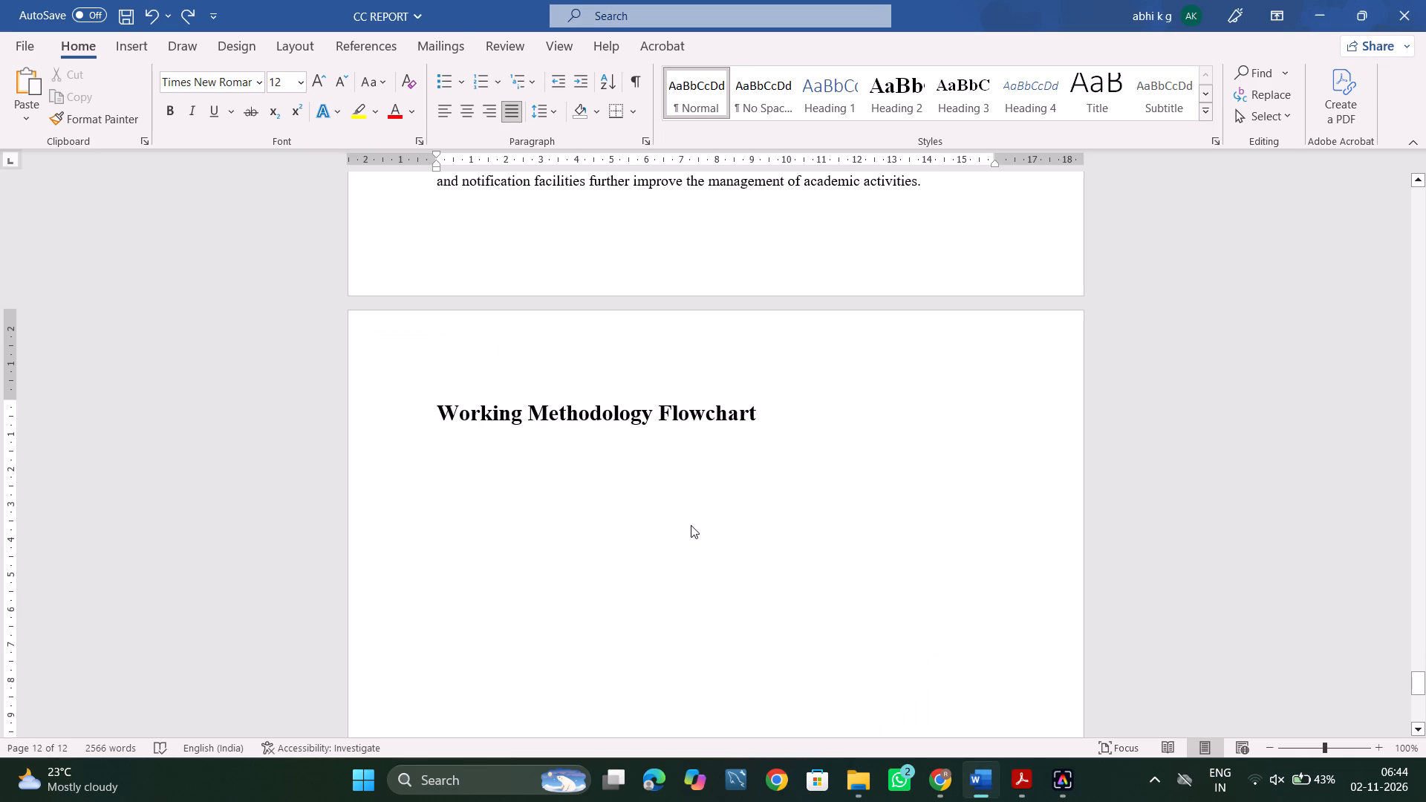
{"action": "key", "text": "ctrl+v"}
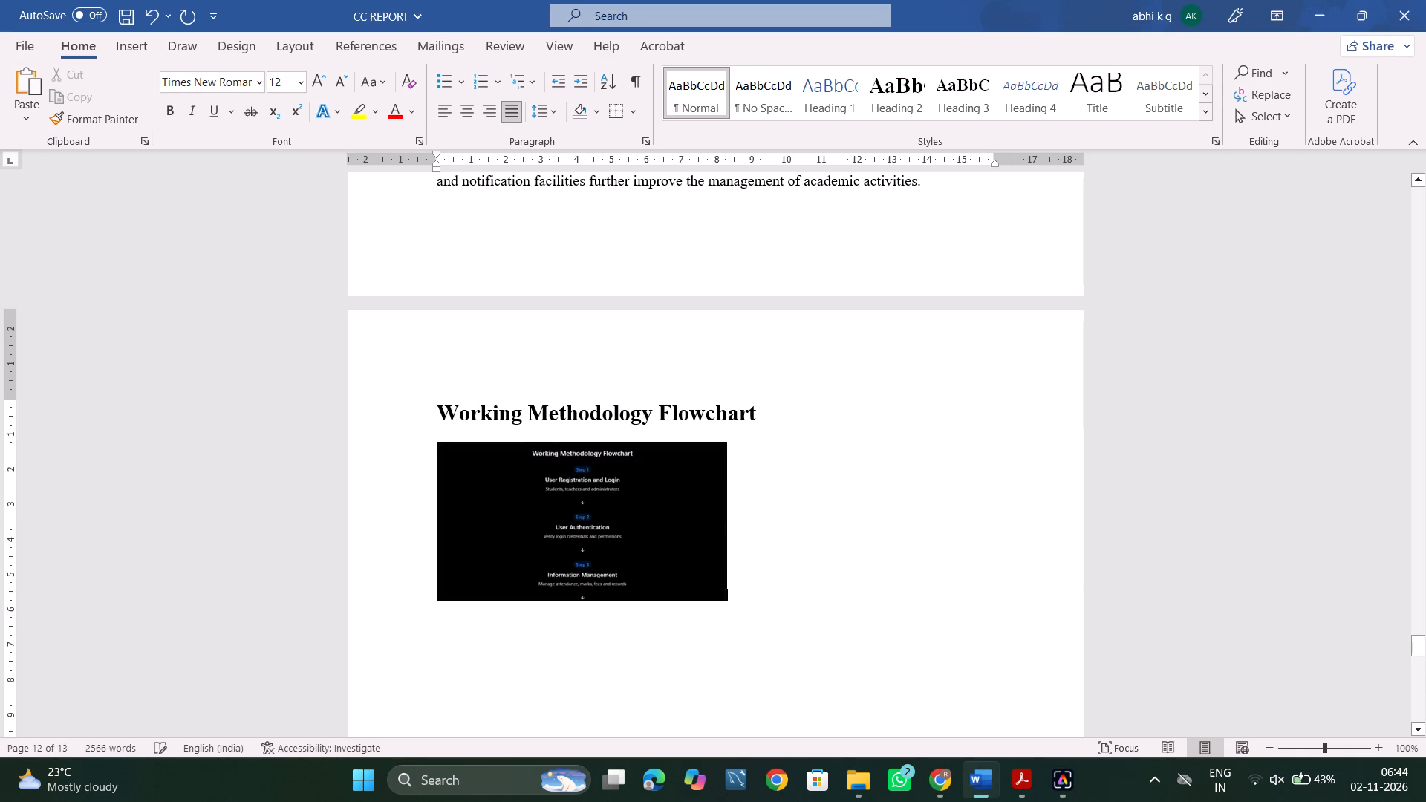
Enlarge the pasted flowchart picture to nearly the full text width, about 15.5 cm wide and about 10 cm tall.
{"action": "left_click", "coordinate": [641, 543]}
{"action": "left_click_drag", "start_coordinate": [641, 543], "coordinate": [664, 538]}
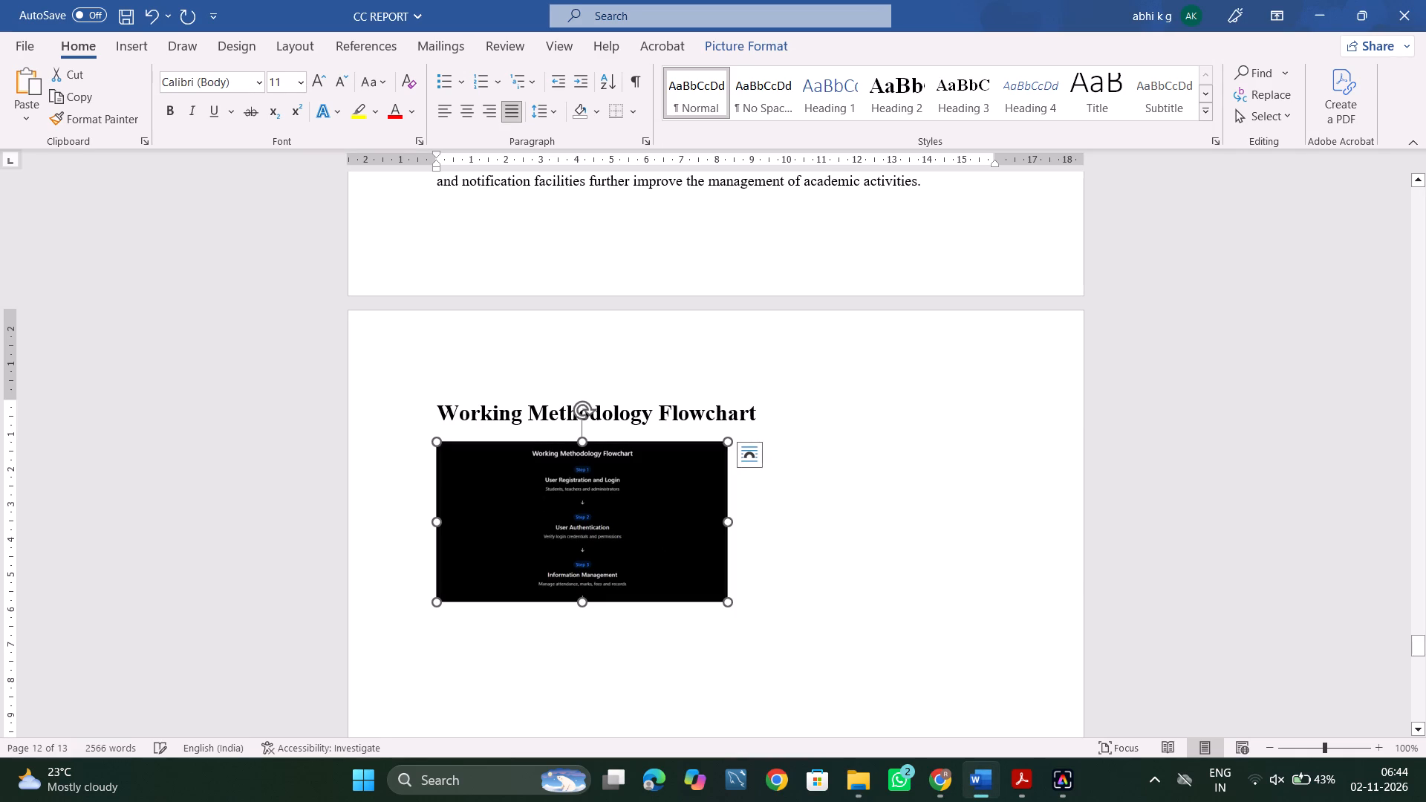
{"action": "left_click_drag", "start_coordinate": [735, 523], "coordinate": [889, 529]}
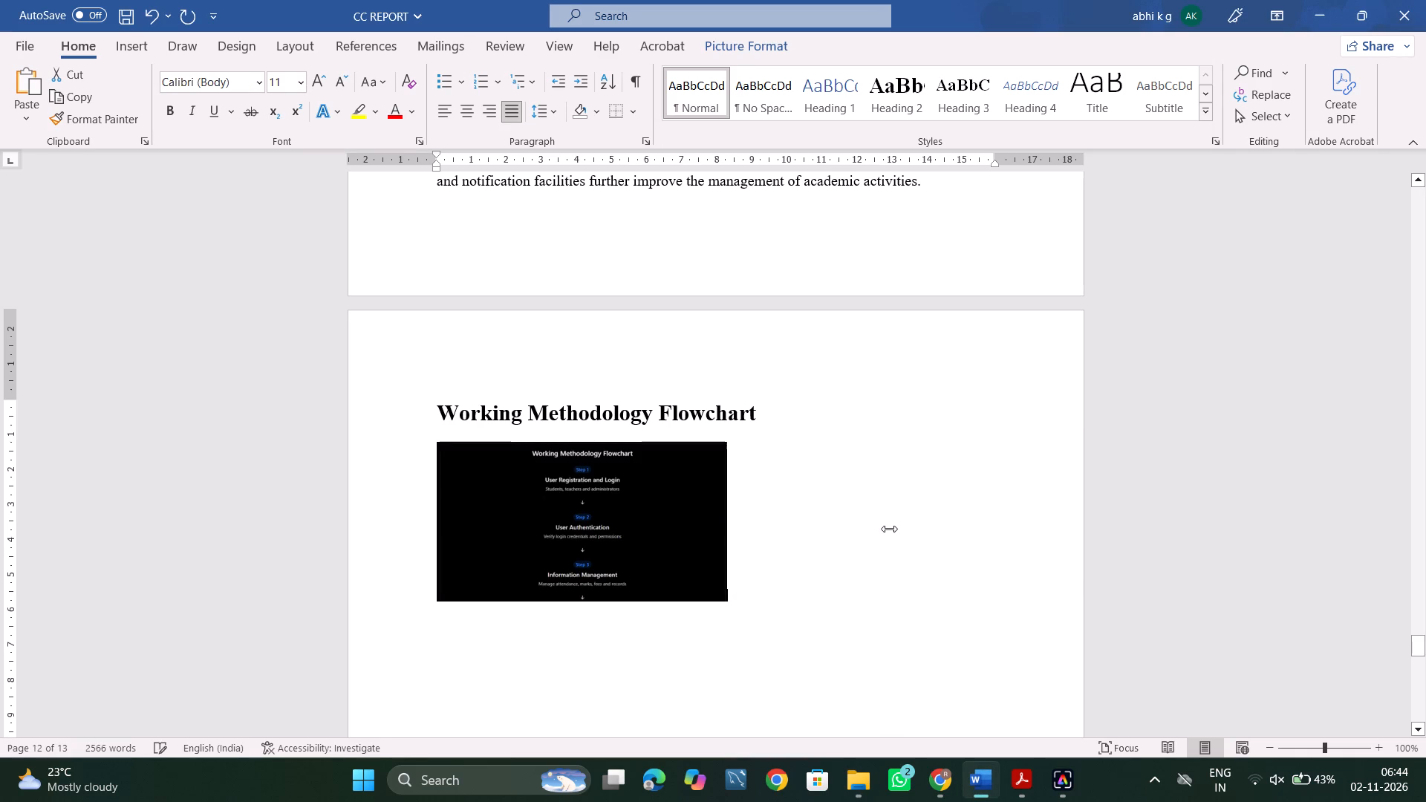
{"action": "left_click_drag", "start_coordinate": [889, 529], "coordinate": [887, 527]}
{"action": "left_click", "coordinate": [710, 532]}
{"action": "left_click_drag", "start_coordinate": [710, 532], "coordinate": [798, 528]}
{"action": "left_click_drag", "start_coordinate": [730, 524], "coordinate": [977, 515]}
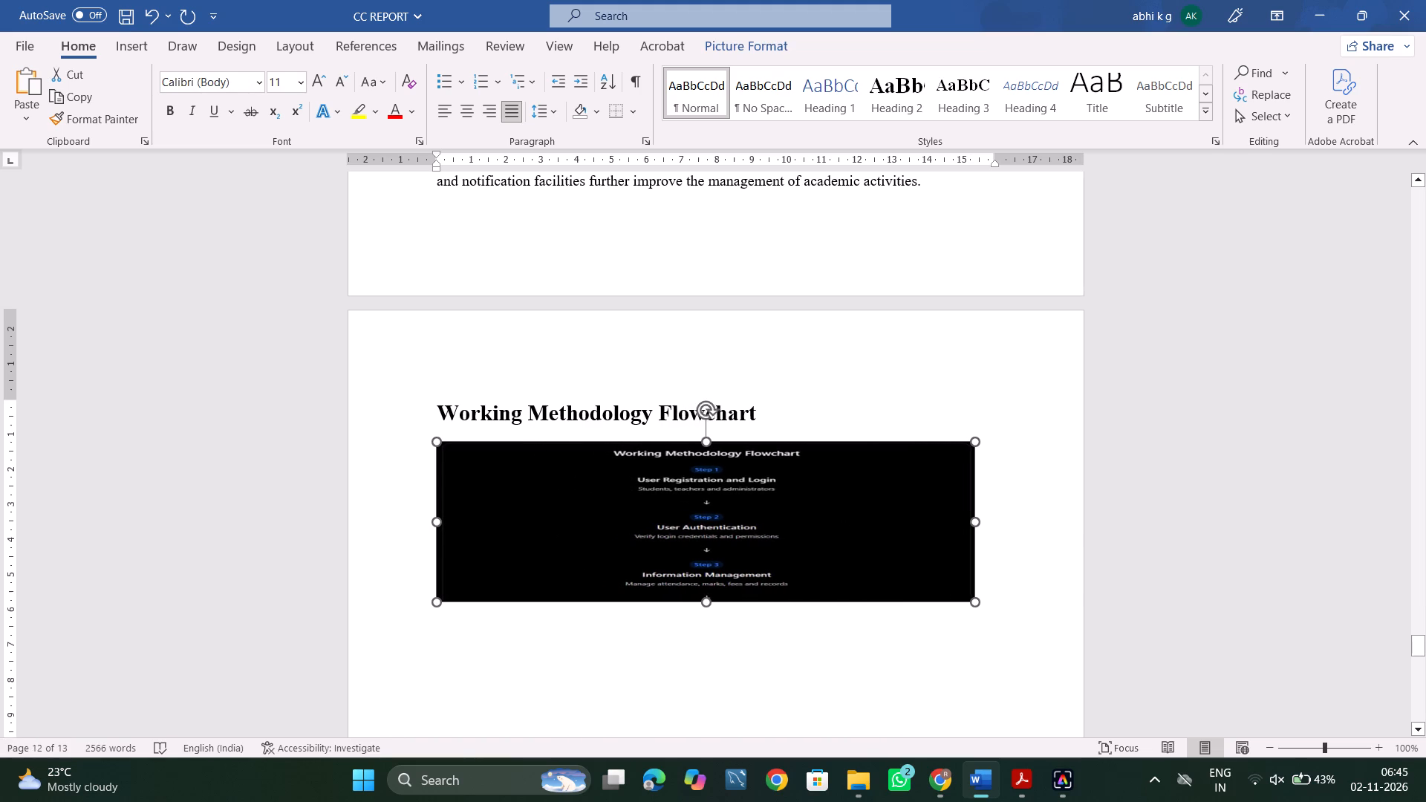
{"action": "left_click_drag", "start_coordinate": [977, 515], "coordinate": [980, 515]}
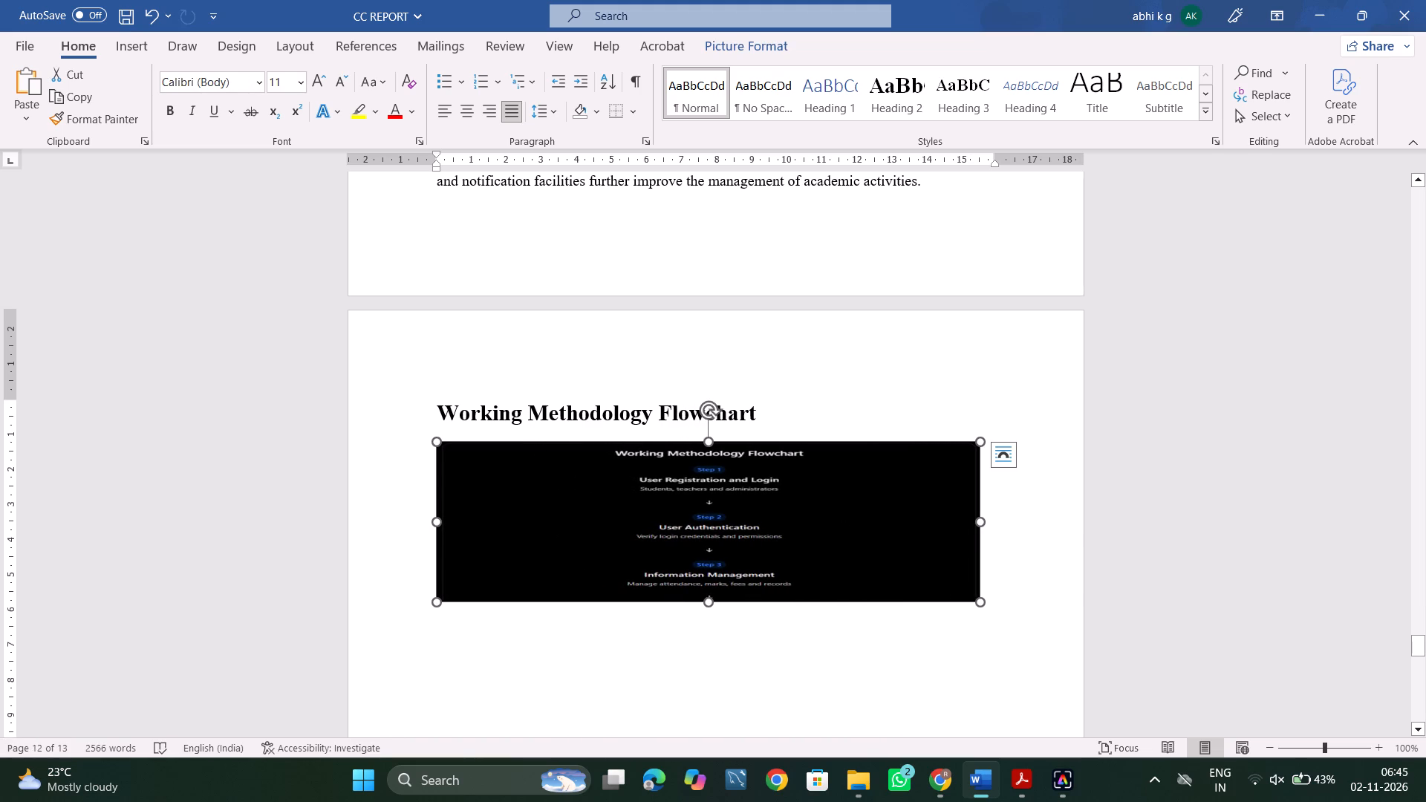
{"action": "left_click_drag", "start_coordinate": [708, 602], "coordinate": [717, 709]}
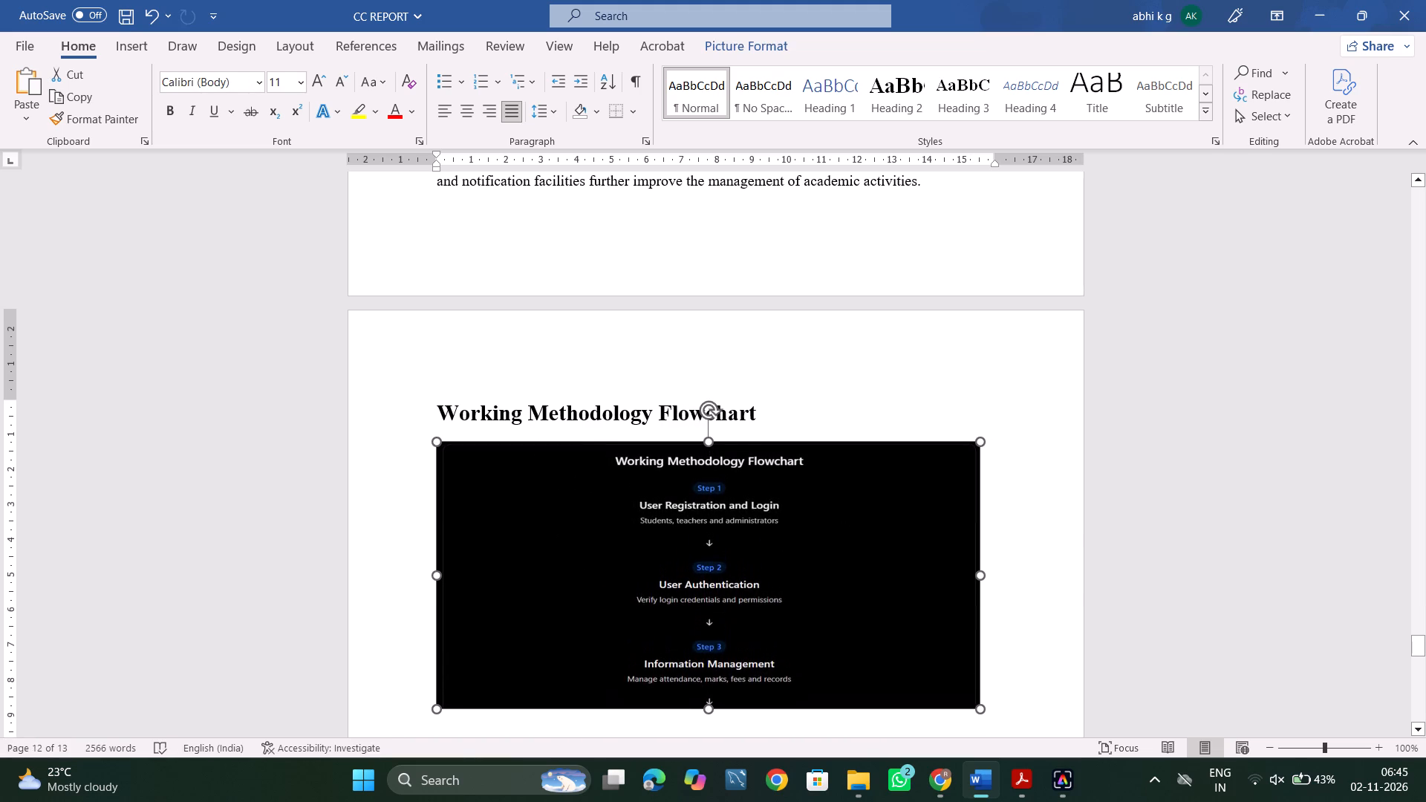
{"action": "left_click_drag", "start_coordinate": [717, 709], "coordinate": [718, 694]}
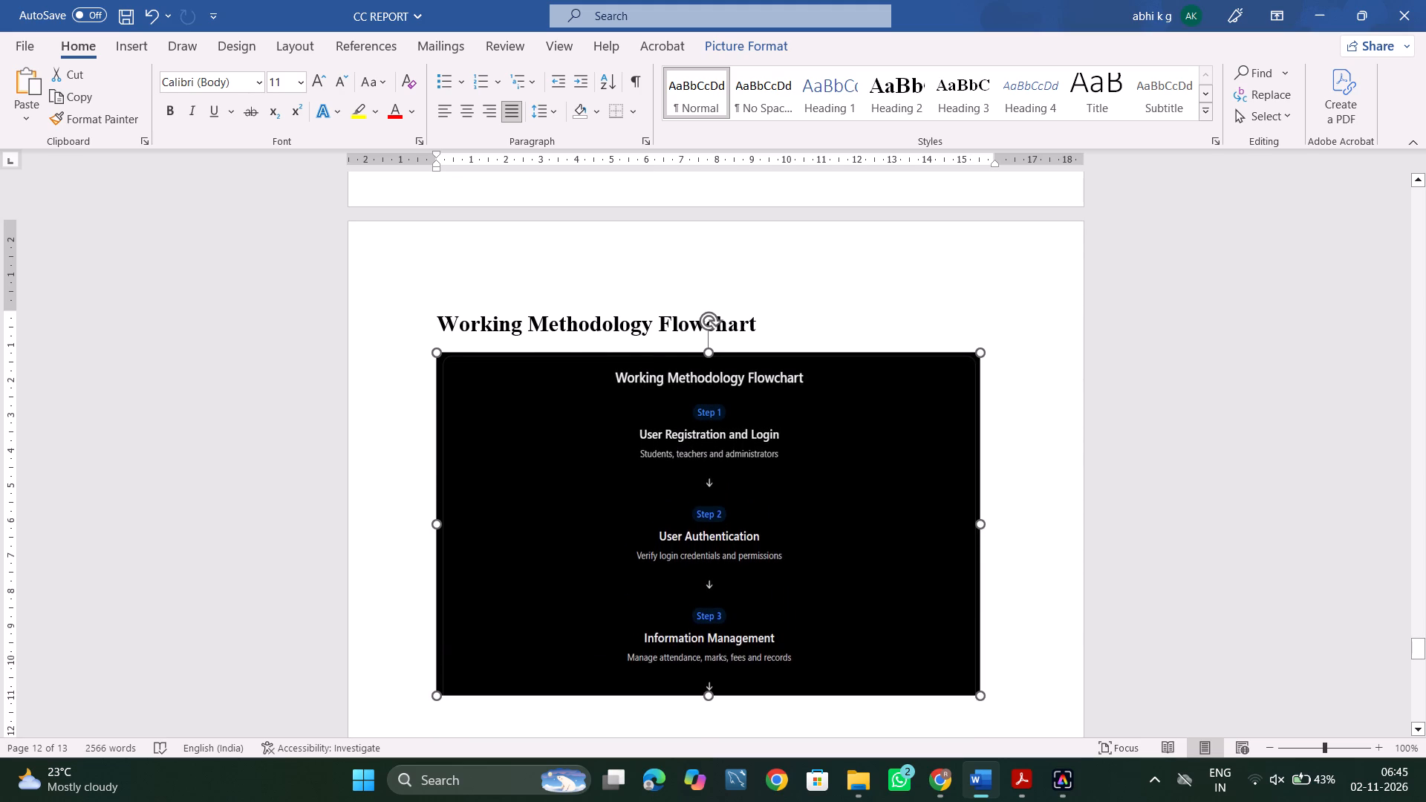
{"action": "left_click_drag", "start_coordinate": [718, 694], "coordinate": [718, 697]}
{"action": "left_click", "coordinate": [1231, 553]}
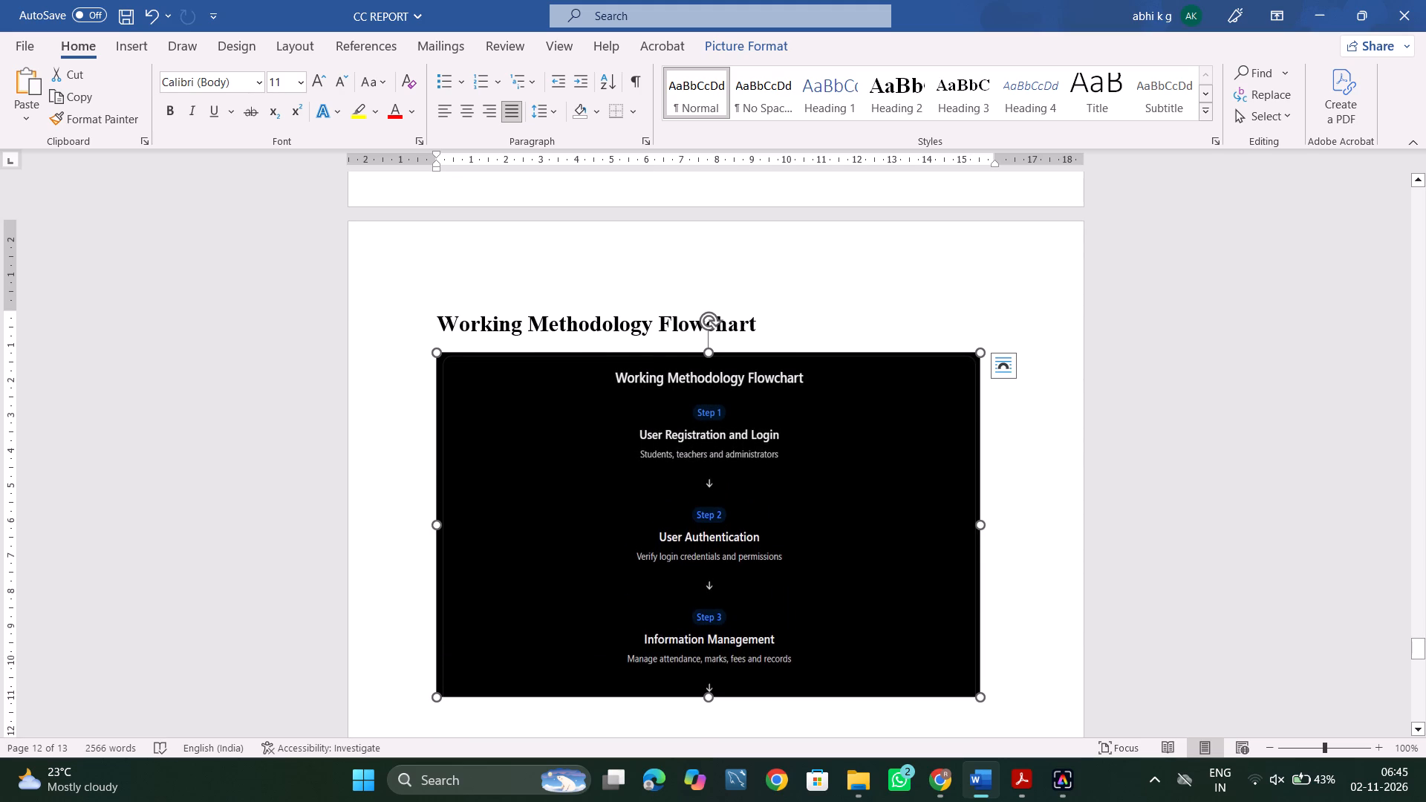
Switch to the ChatGPT flowchart in Chrome and capture a screenshot area covering Step 4 Cloud Data Storage through Step 7 Reports and Notifications.
{"action": "left_click", "coordinate": [945, 786]}
{"action": "left_click", "coordinate": [1189, 440]}
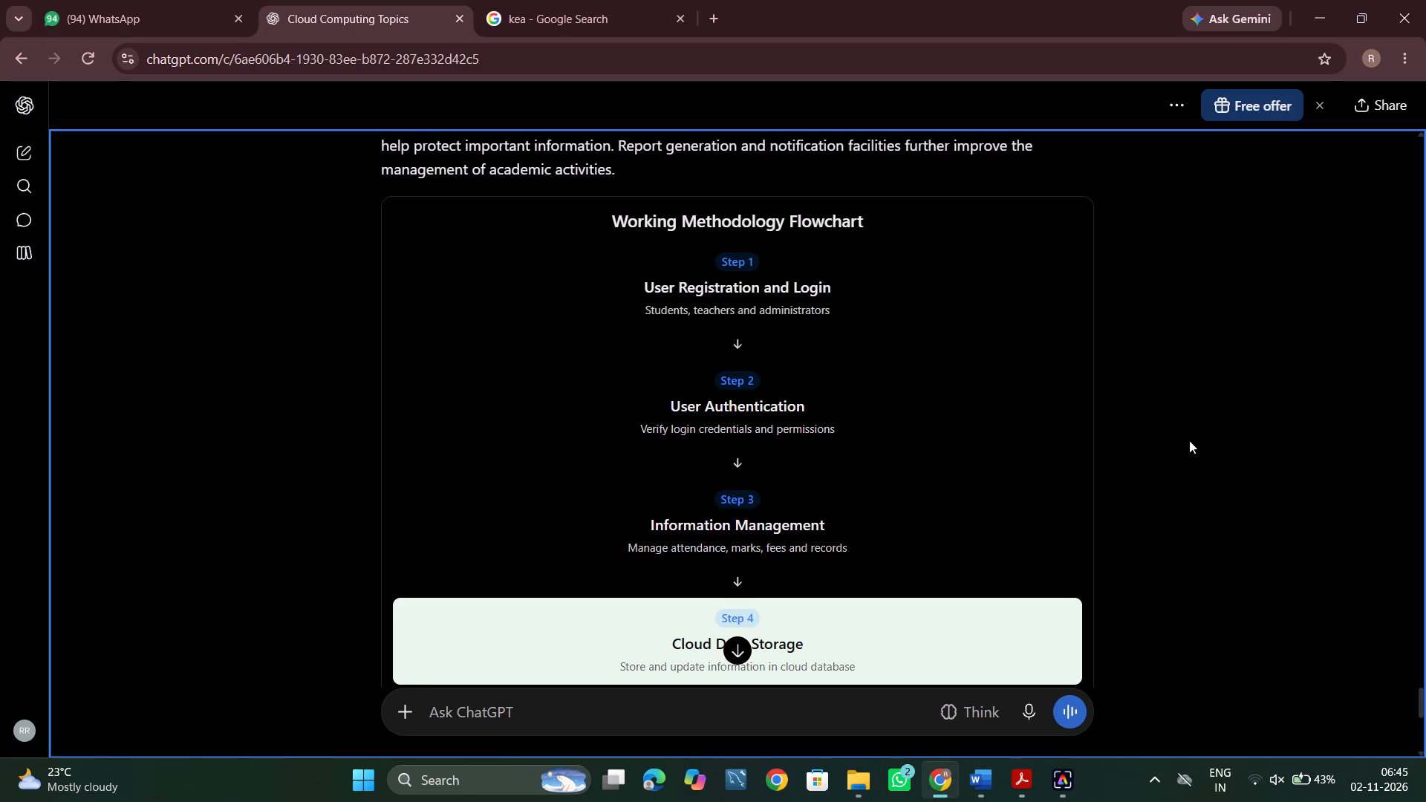
{"action": "key", "text": "Down"}
{"action": "key", "text": "Down"}
{"action": "key", "text": "Down"}
{"action": "key", "text": "Down"}
{"action": "key", "text": "Down"}
{"action": "key", "text": "Down"}
{"action": "key", "text": "Down"}
{"action": "key", "text": "Down"}
{"action": "key", "text": "Down"}
{"action": "key", "text": "Down"}
{"action": "key", "text": "Down"}
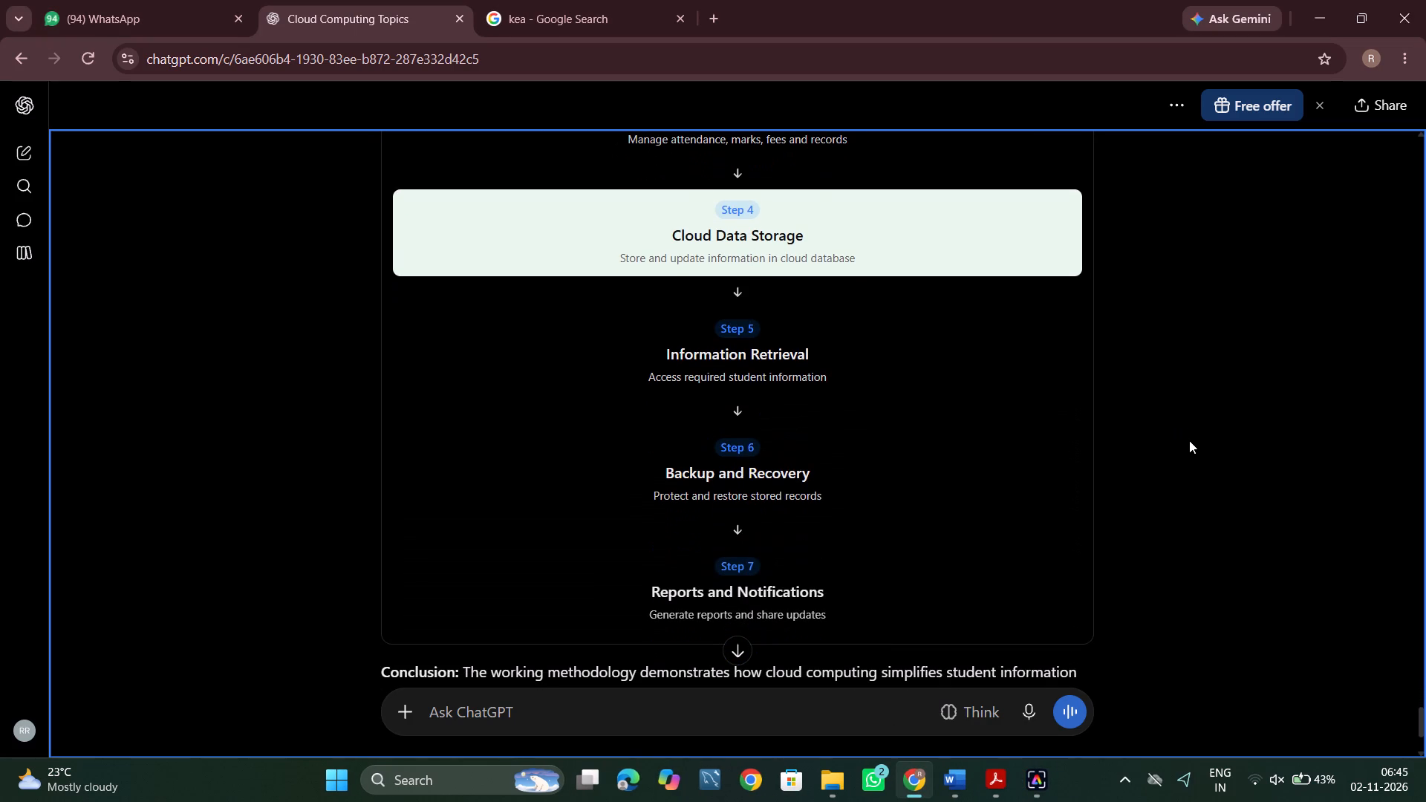
{"action": "key", "text": "Down"}
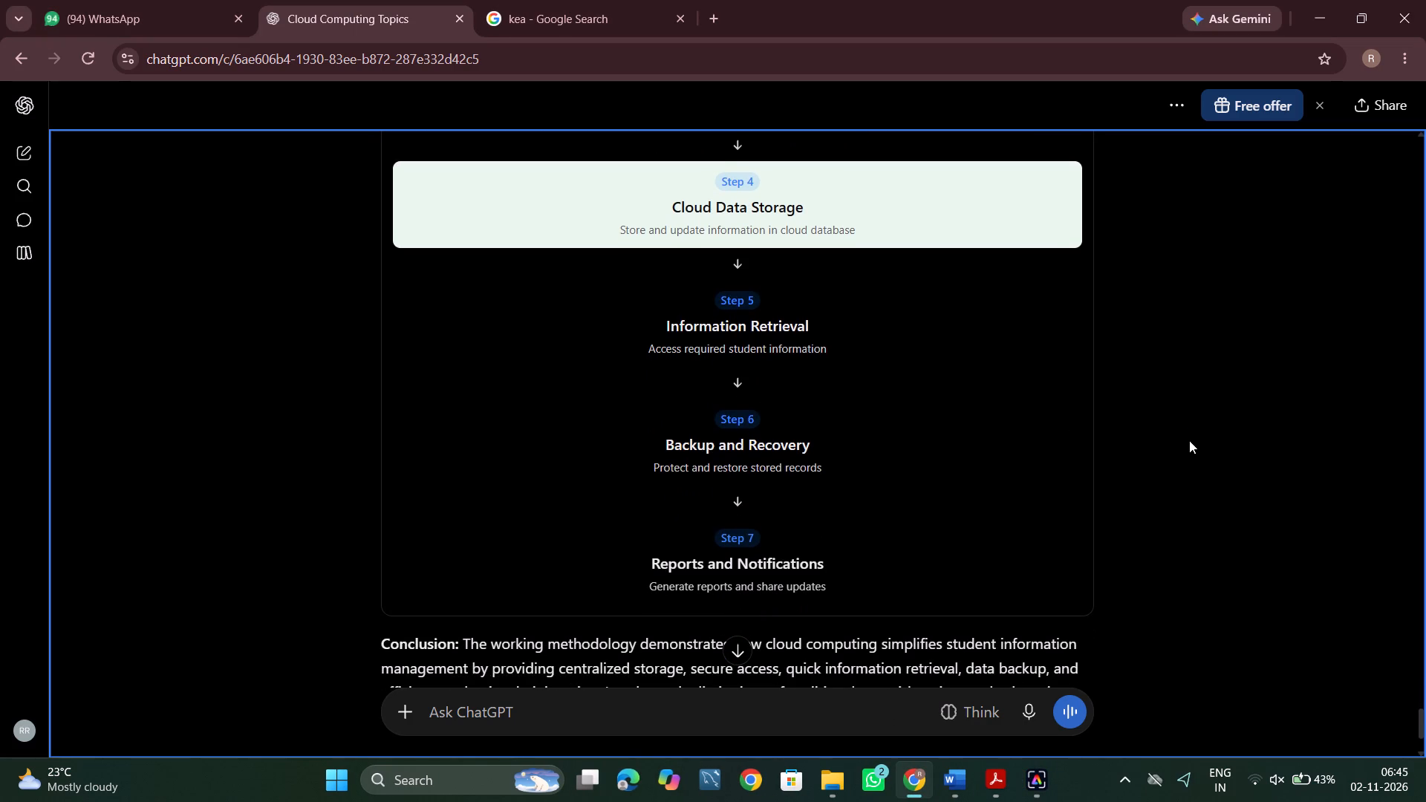
{"action": "key", "text": "shift+super+s"}
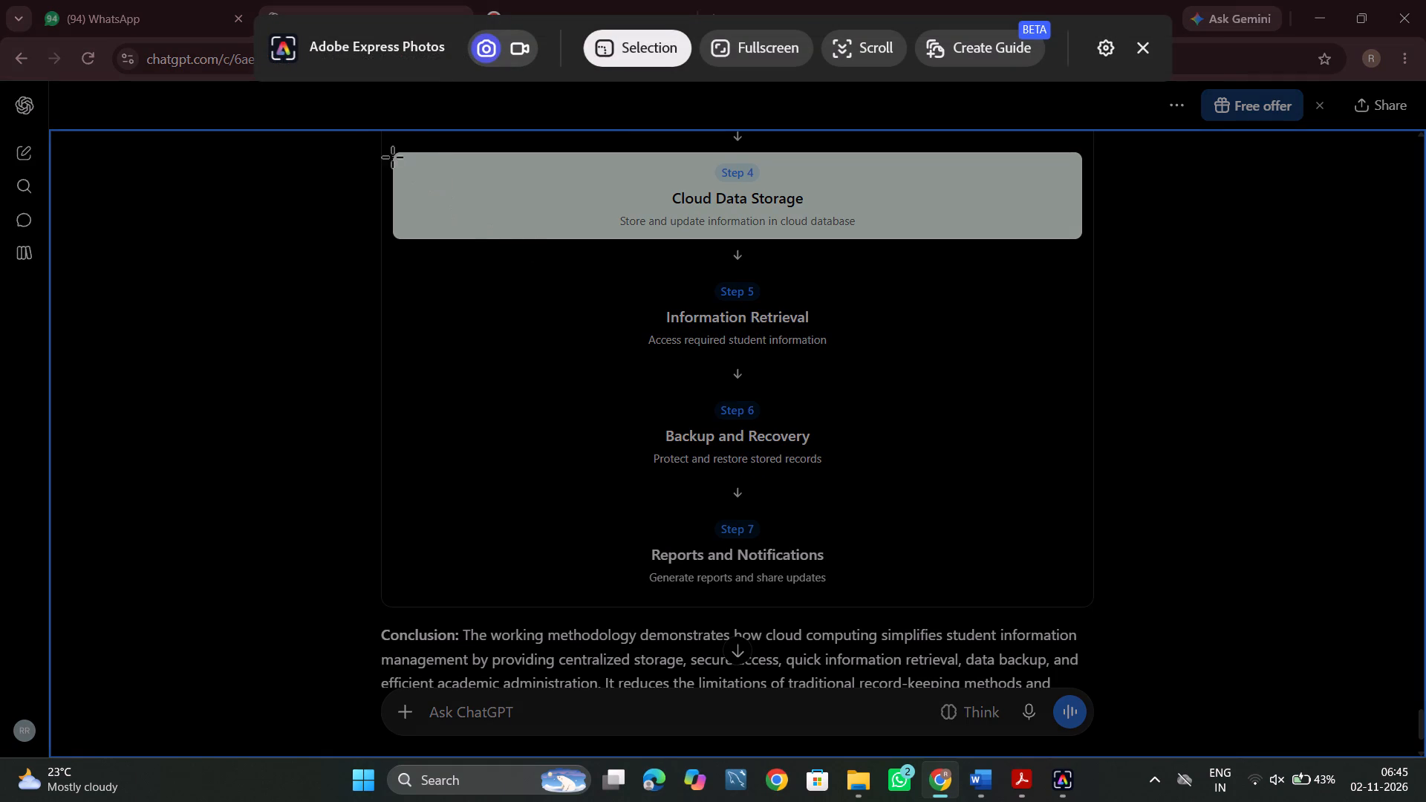
{"action": "left_click_drag", "start_coordinate": [372, 146], "coordinate": [465, 205]}
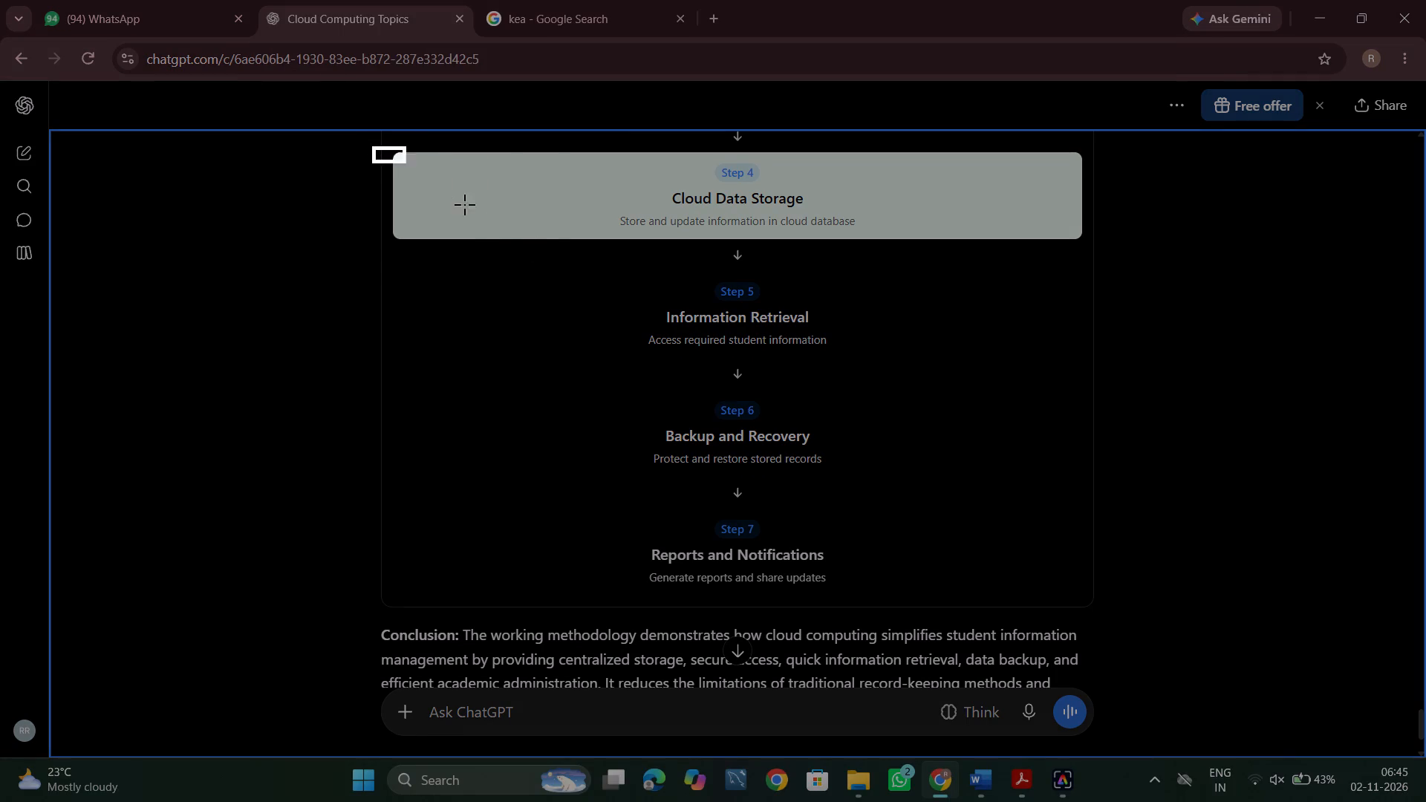
{"action": "left_click_drag", "start_coordinate": [465, 205], "coordinate": [870, 578]}
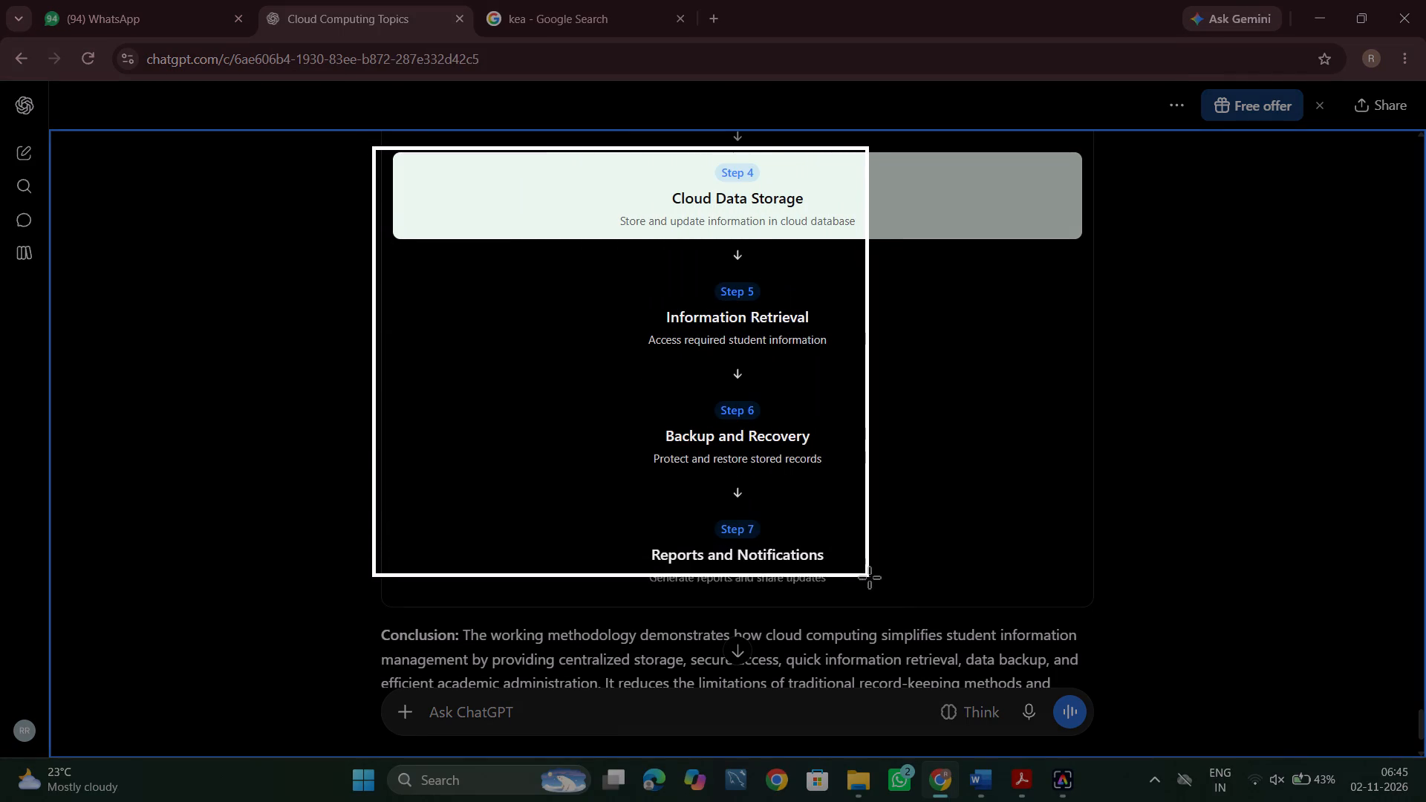
{"action": "left_click_drag", "start_coordinate": [870, 578], "coordinate": [970, 625]}
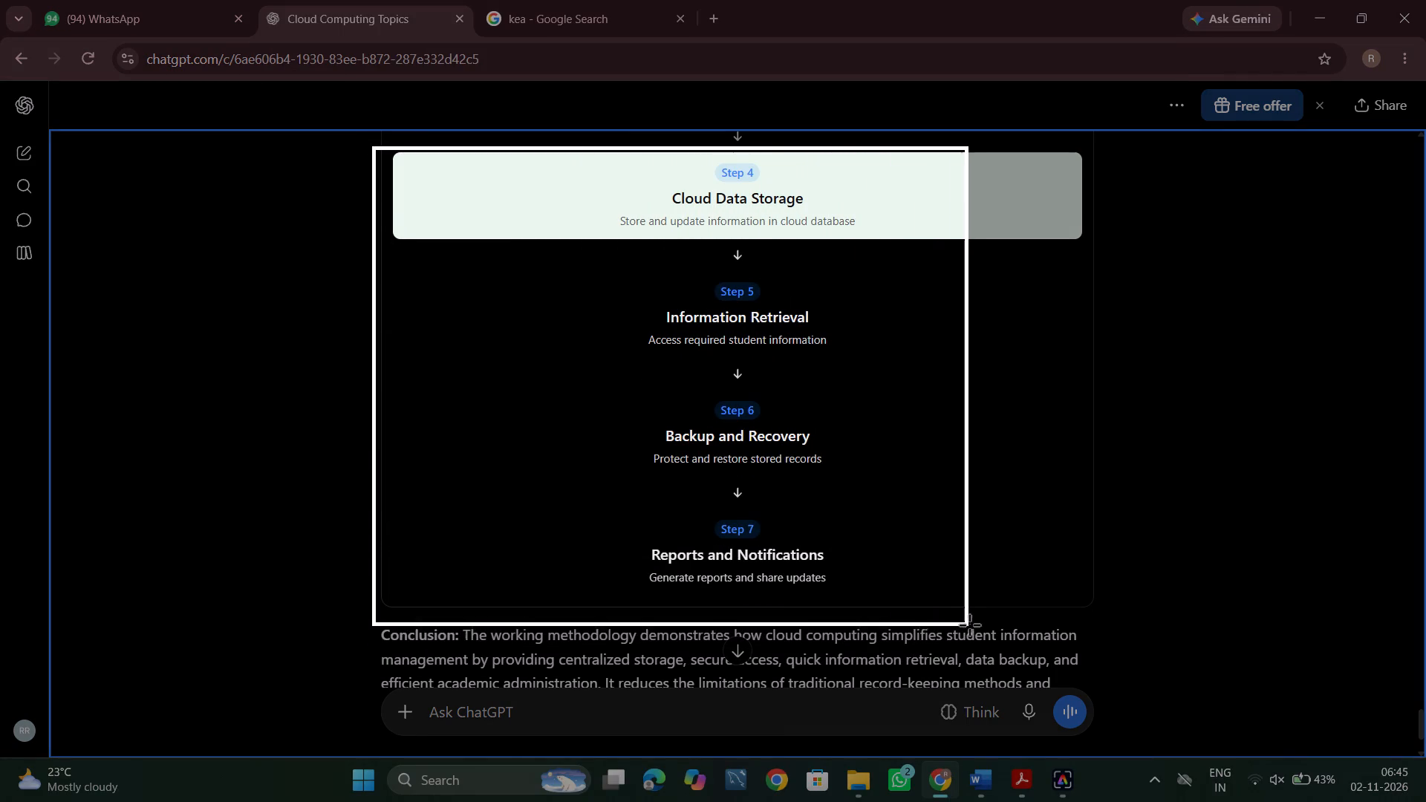
{"action": "left_click_drag", "start_coordinate": [970, 625], "coordinate": [1000, 619]}
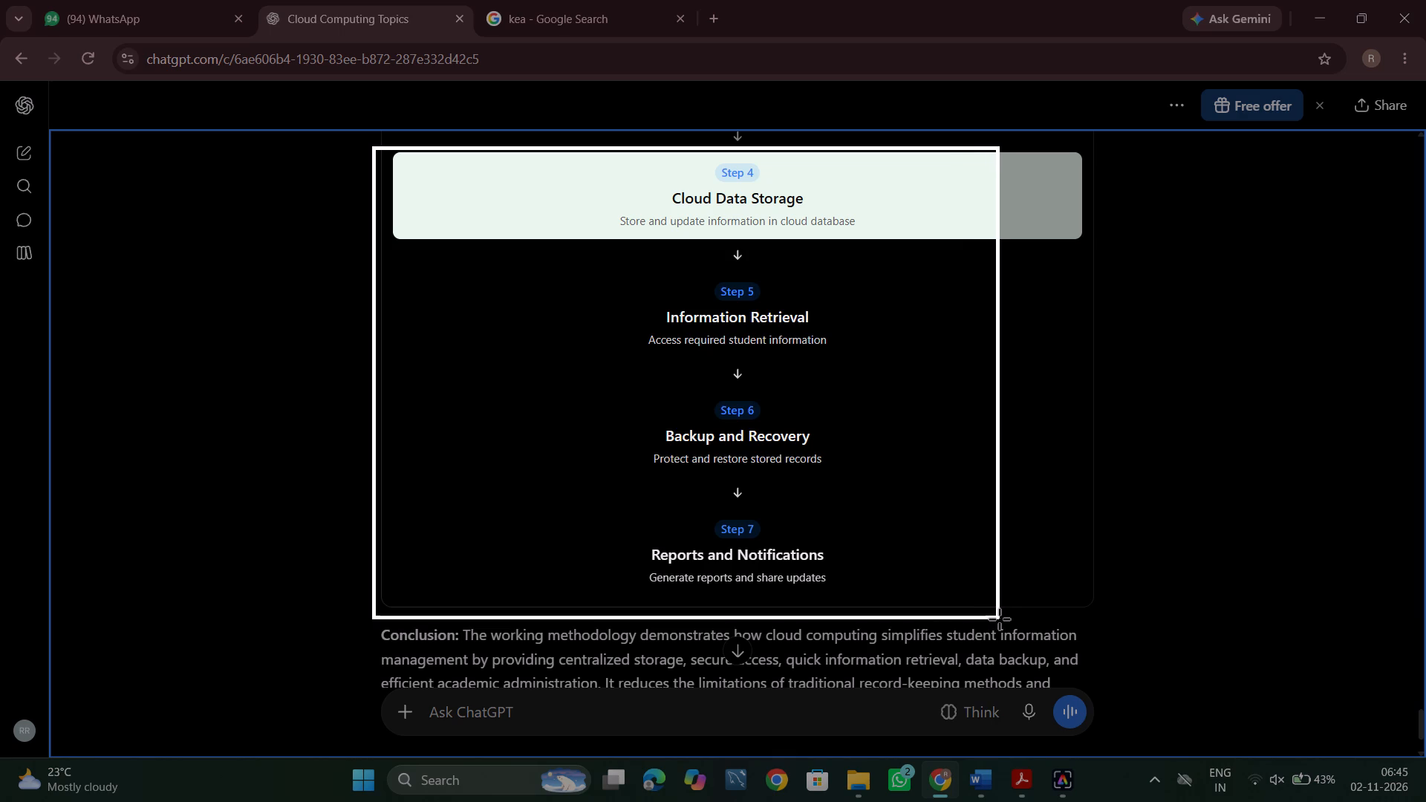
{"action": "left_click_drag", "start_coordinate": [1000, 619], "coordinate": [1108, 622]}
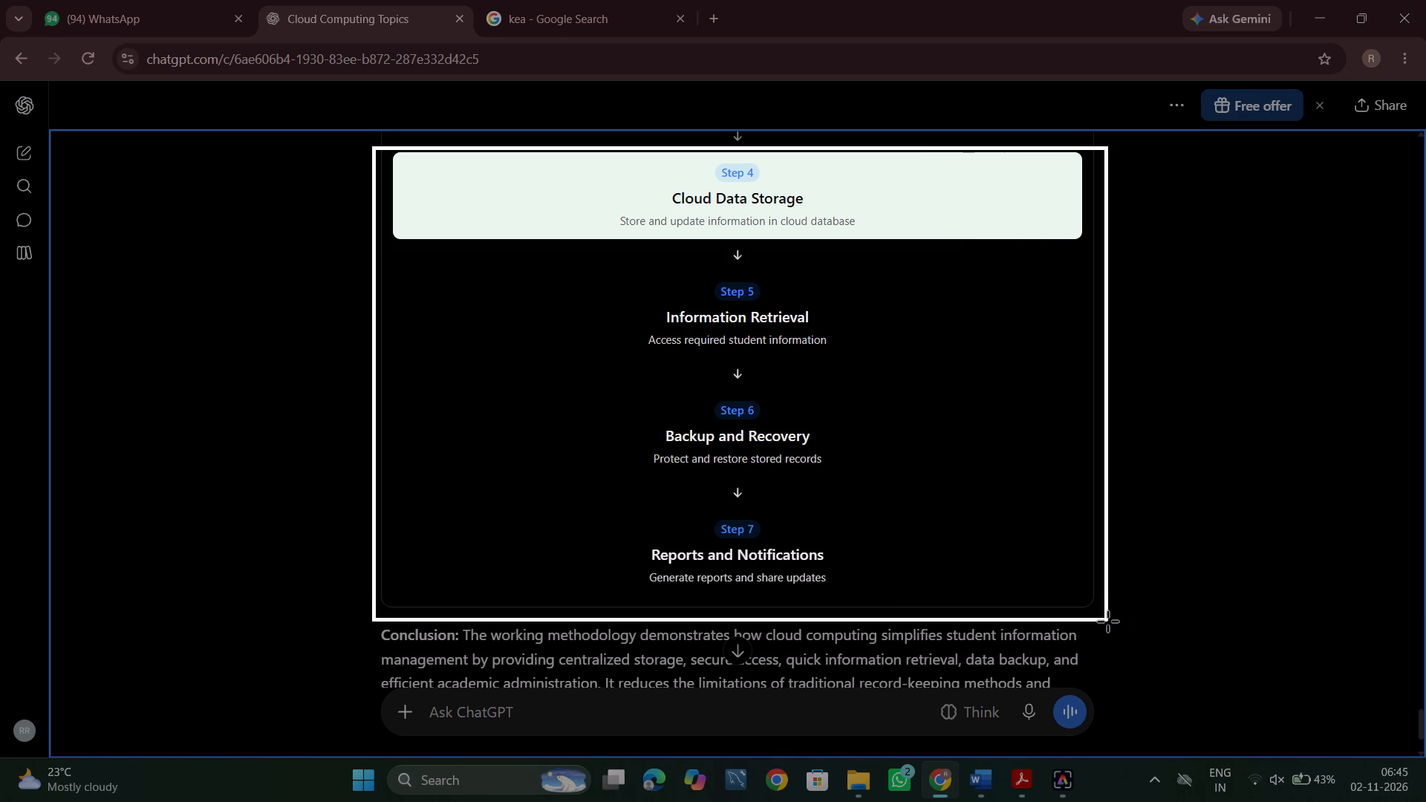
{"action": "left_click_drag", "start_coordinate": [1108, 622], "coordinate": [1107, 622]}
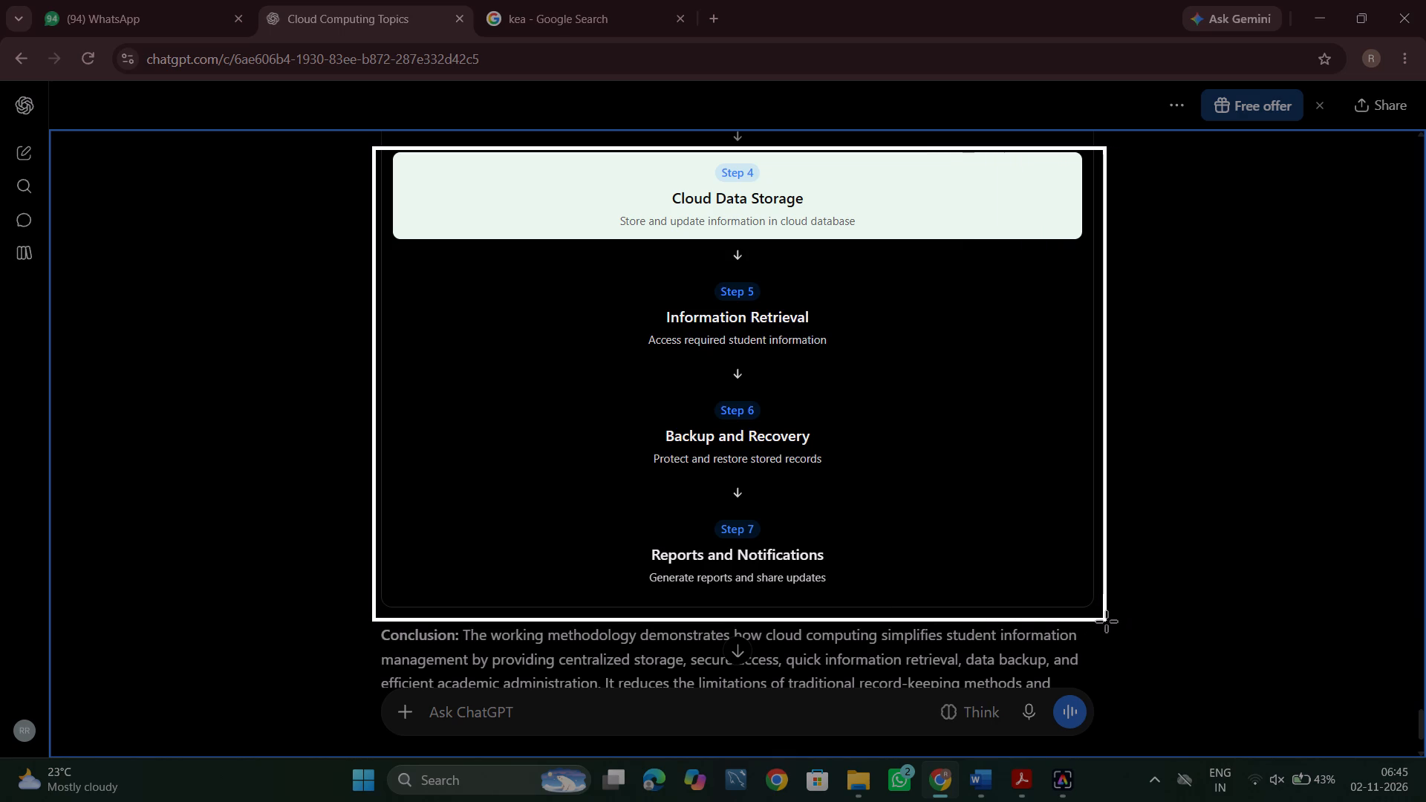
{"action": "left_click_drag", "start_coordinate": [1107, 622], "coordinate": [1104, 621]}
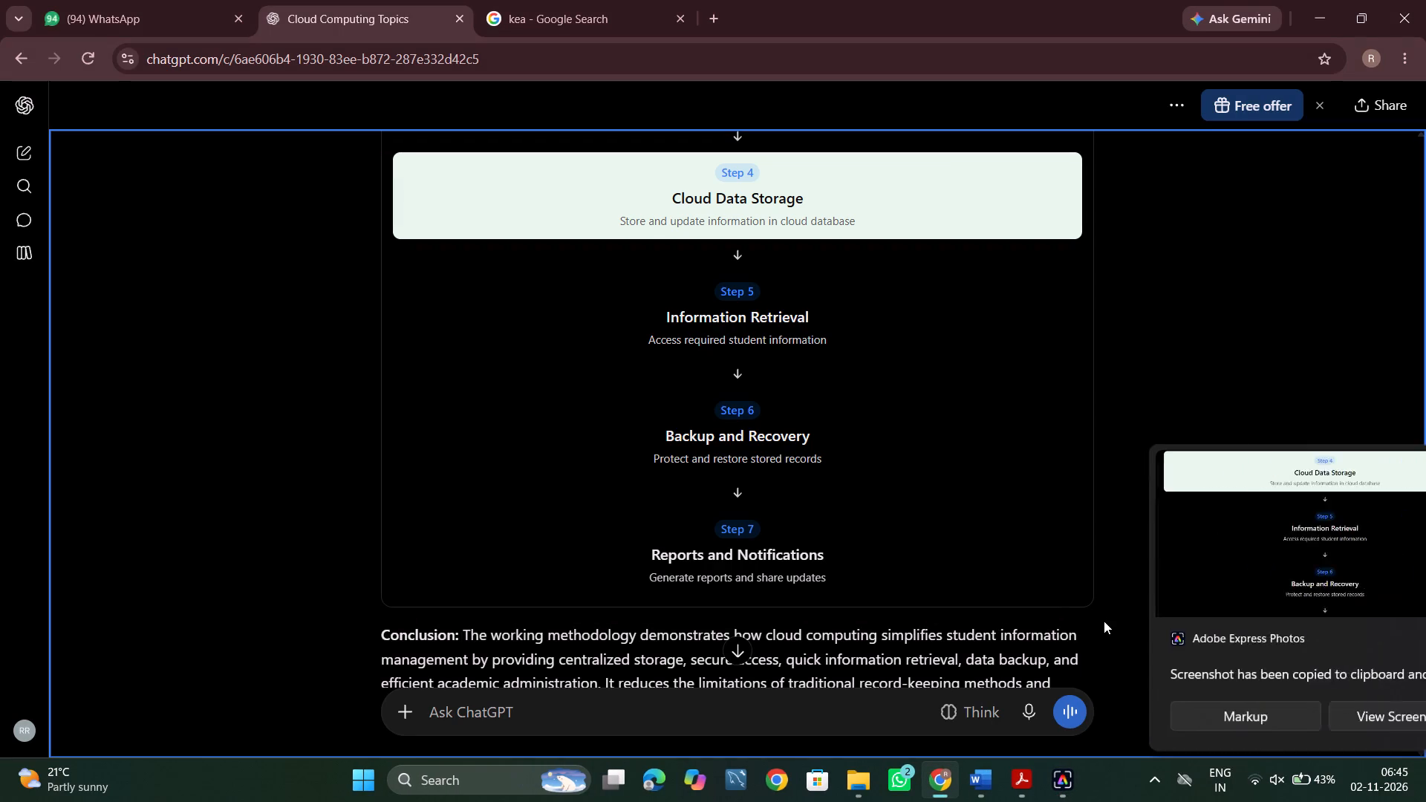
Open the new capture in Adobe Express Photos, save the image, and close the editor.
{"action": "left_click", "coordinate": [1280, 561]}
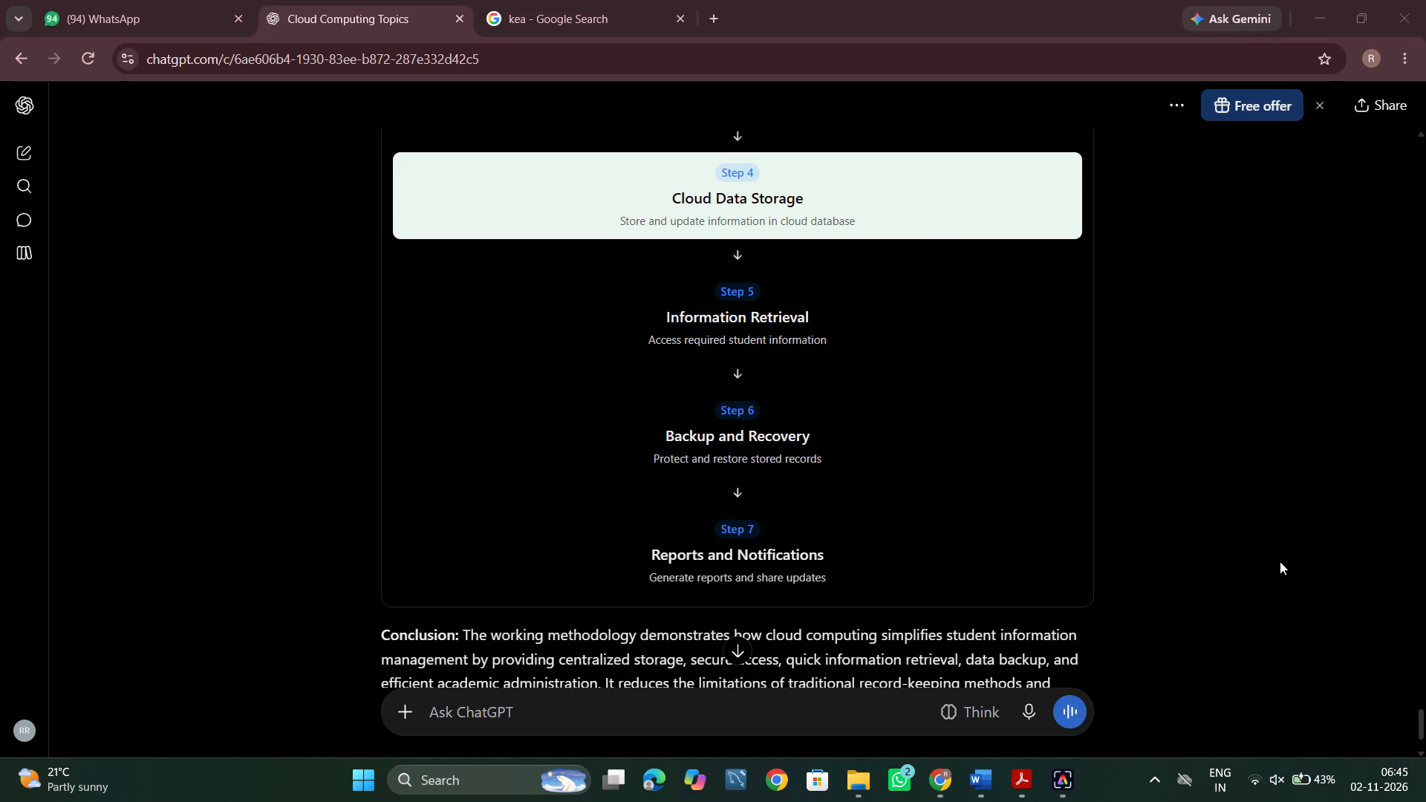
{"action": "right_click", "coordinate": [963, 389]}
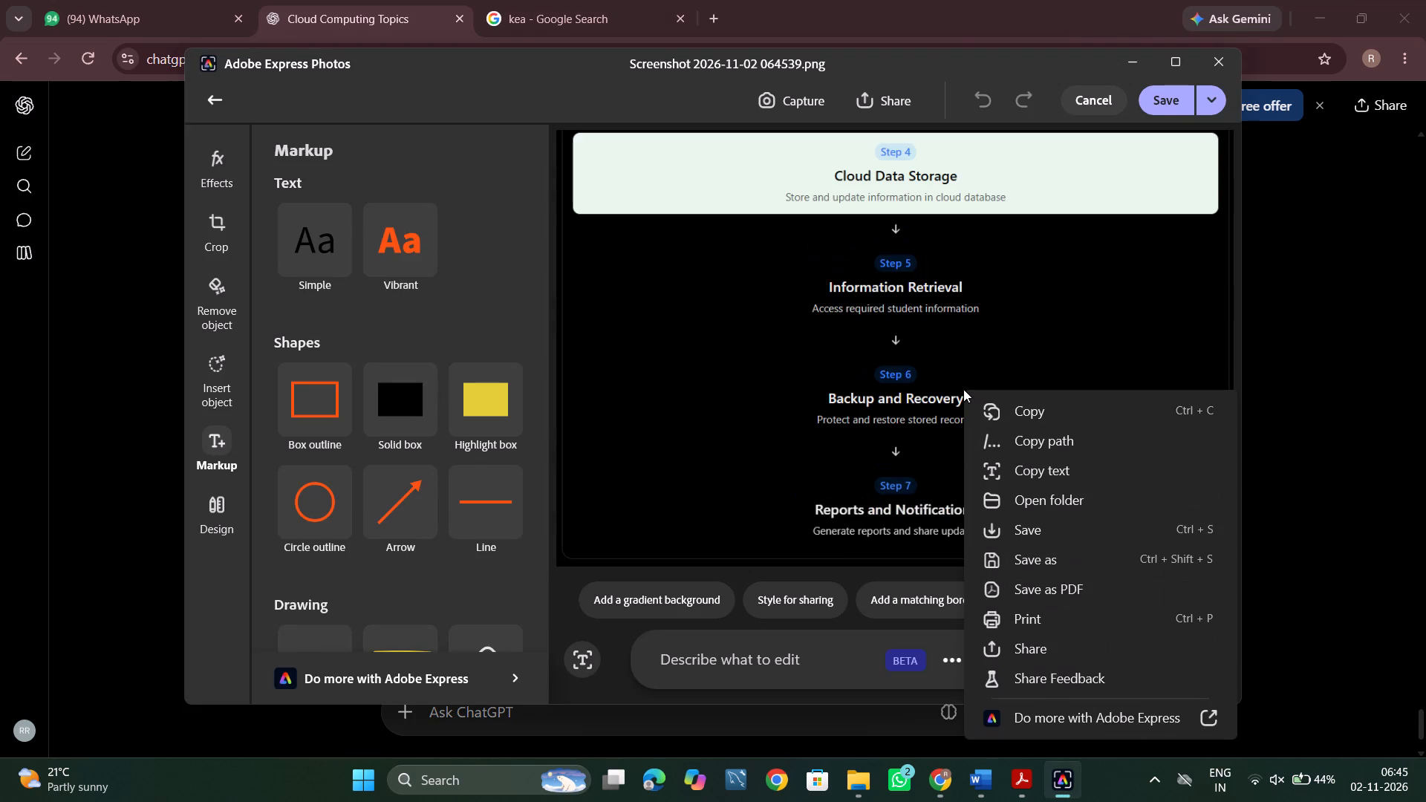
{"action": "left_click", "coordinate": [1040, 526]}
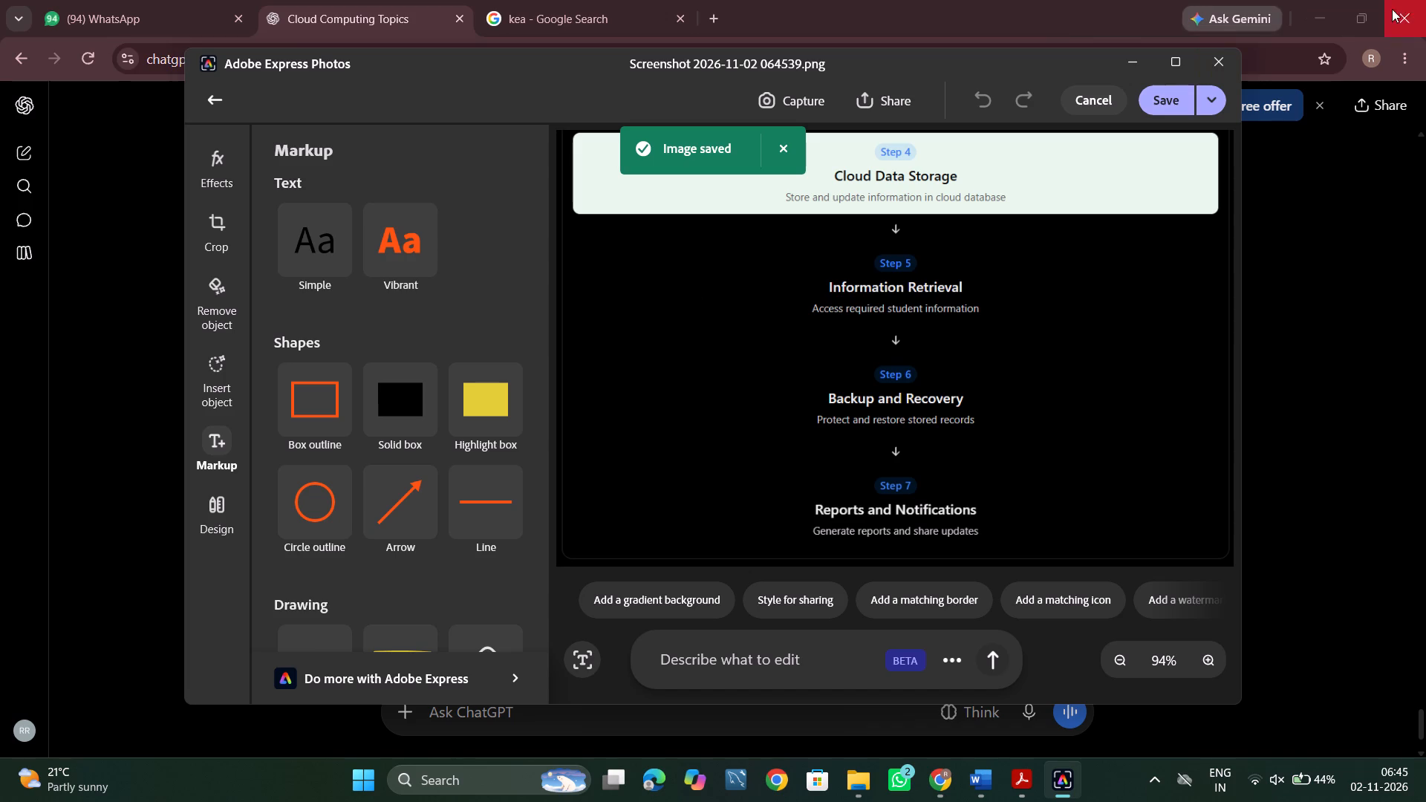
{"action": "left_click", "coordinate": [1233, 63]}
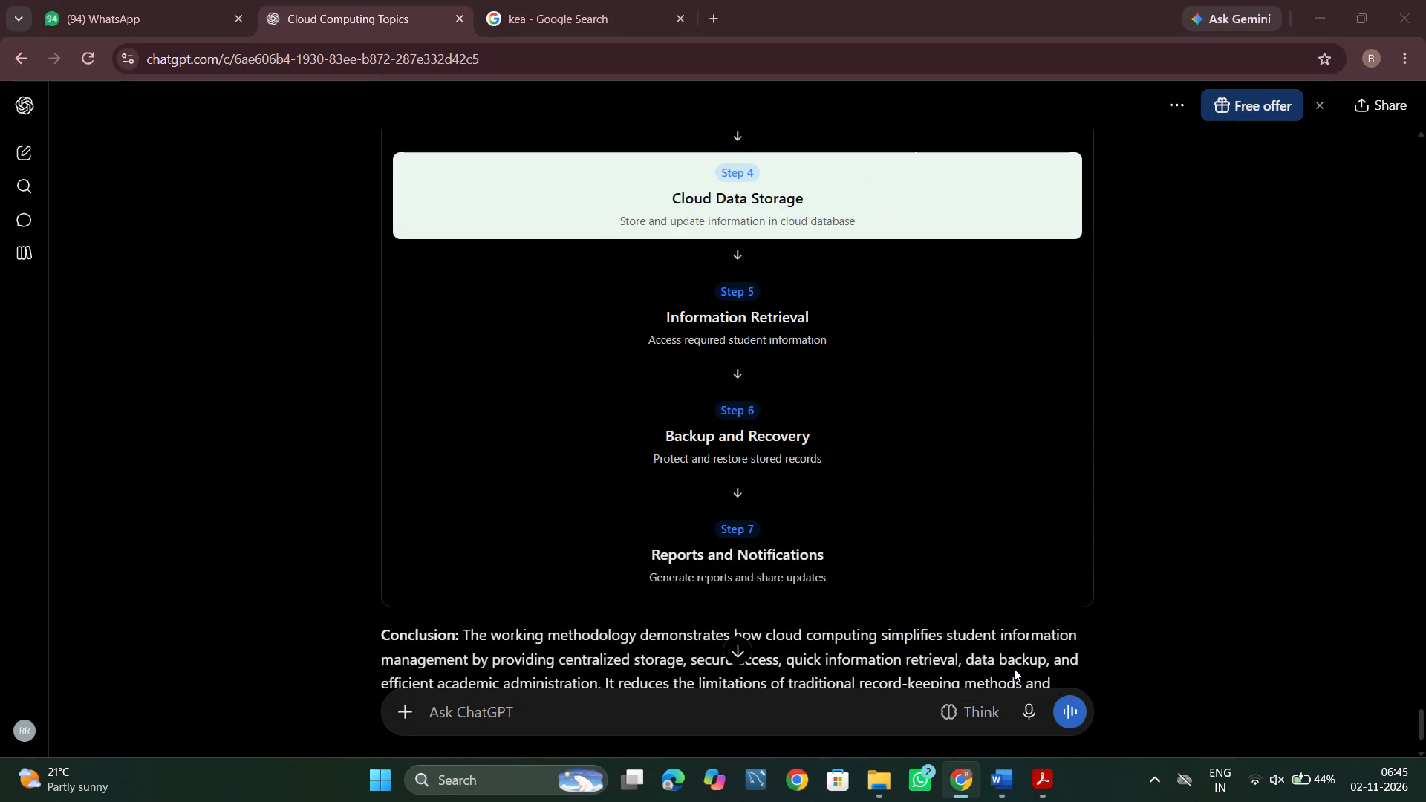
{"action": "left_click", "coordinate": [864, 794]}
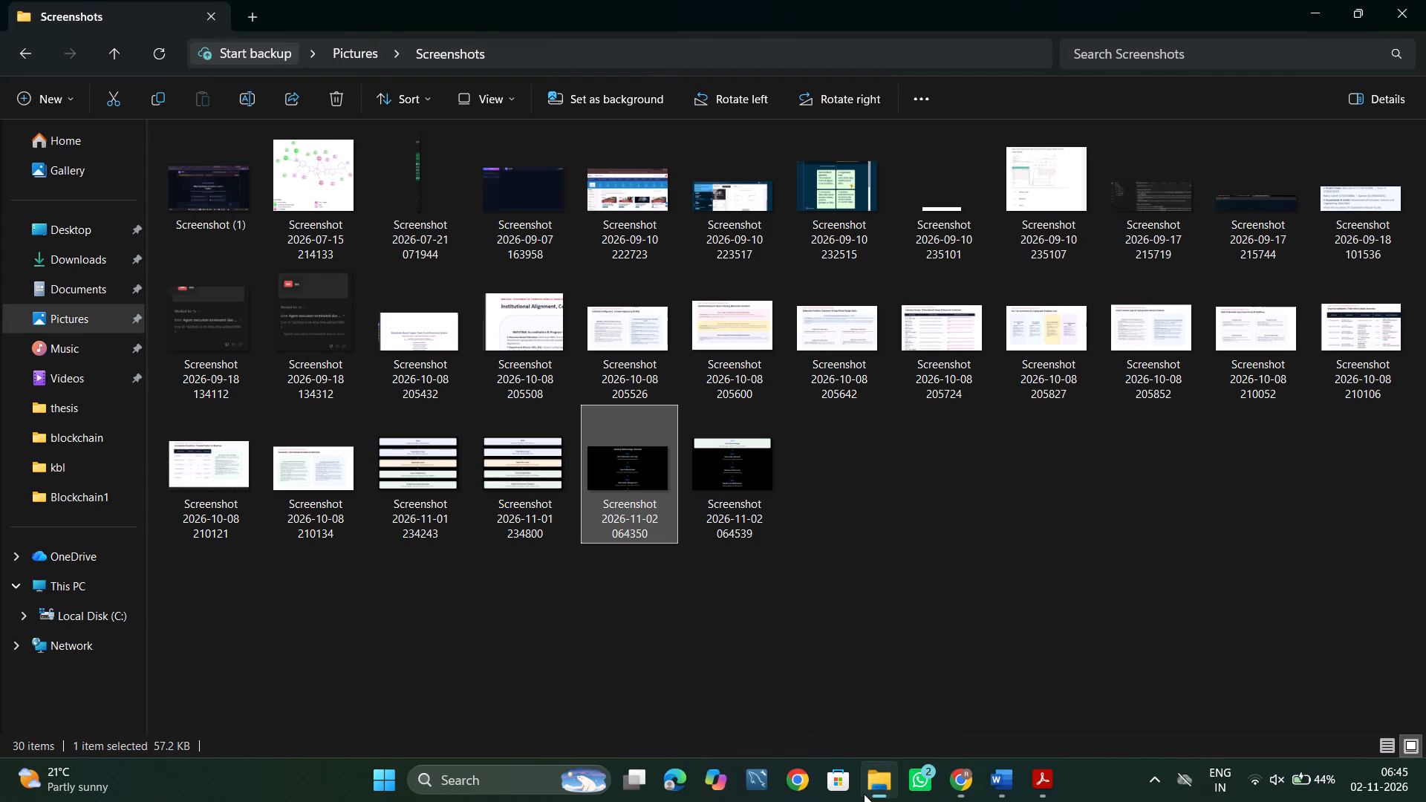
{"action": "right_click", "coordinate": [756, 498]}
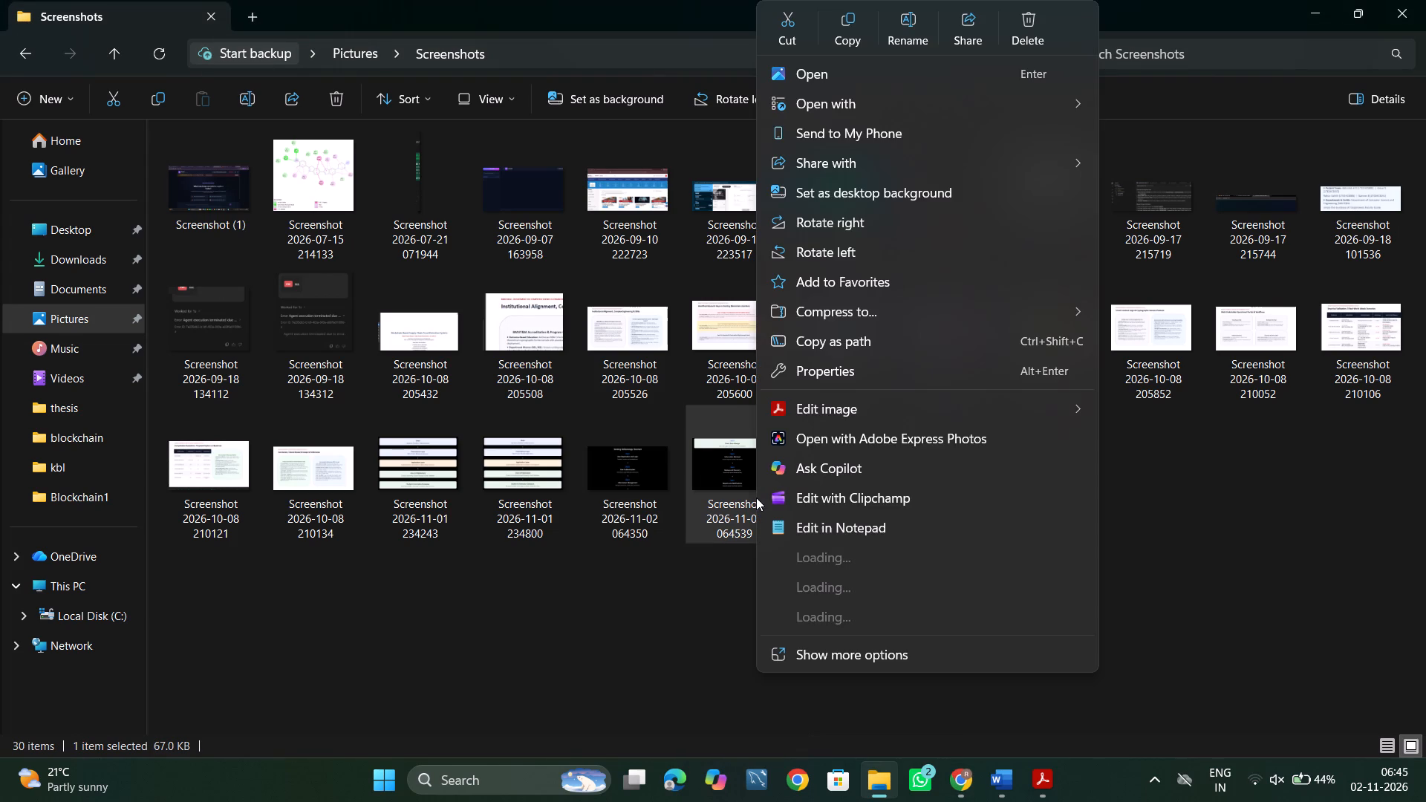
{"action": "left_click", "coordinate": [852, 29]}
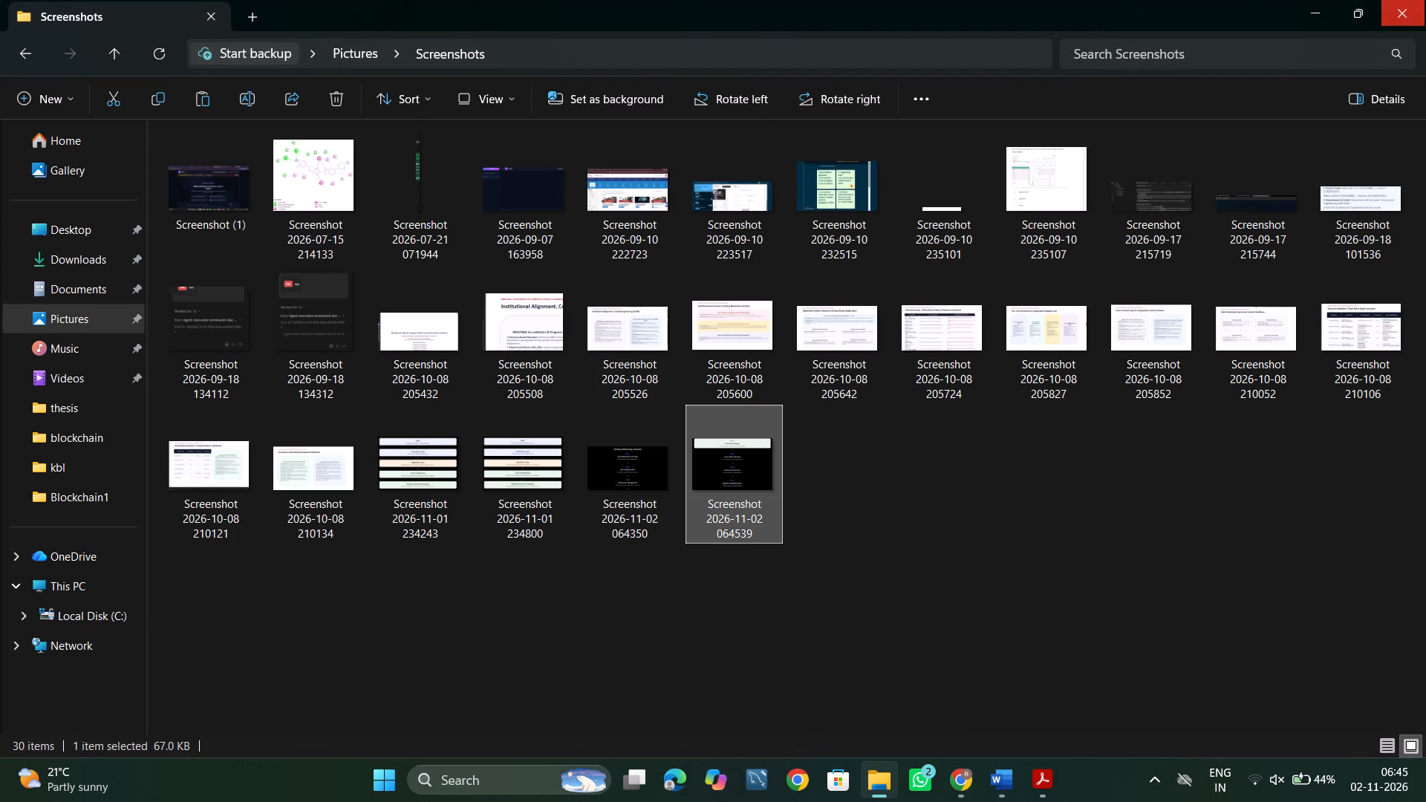
{"action": "left_click", "coordinate": [1425, 7]}
Return to the CC REPORT document in Word and paste the copied screenshot on the empty line below the first flowchart picture.
{"action": "left_click", "coordinate": [1006, 787]}
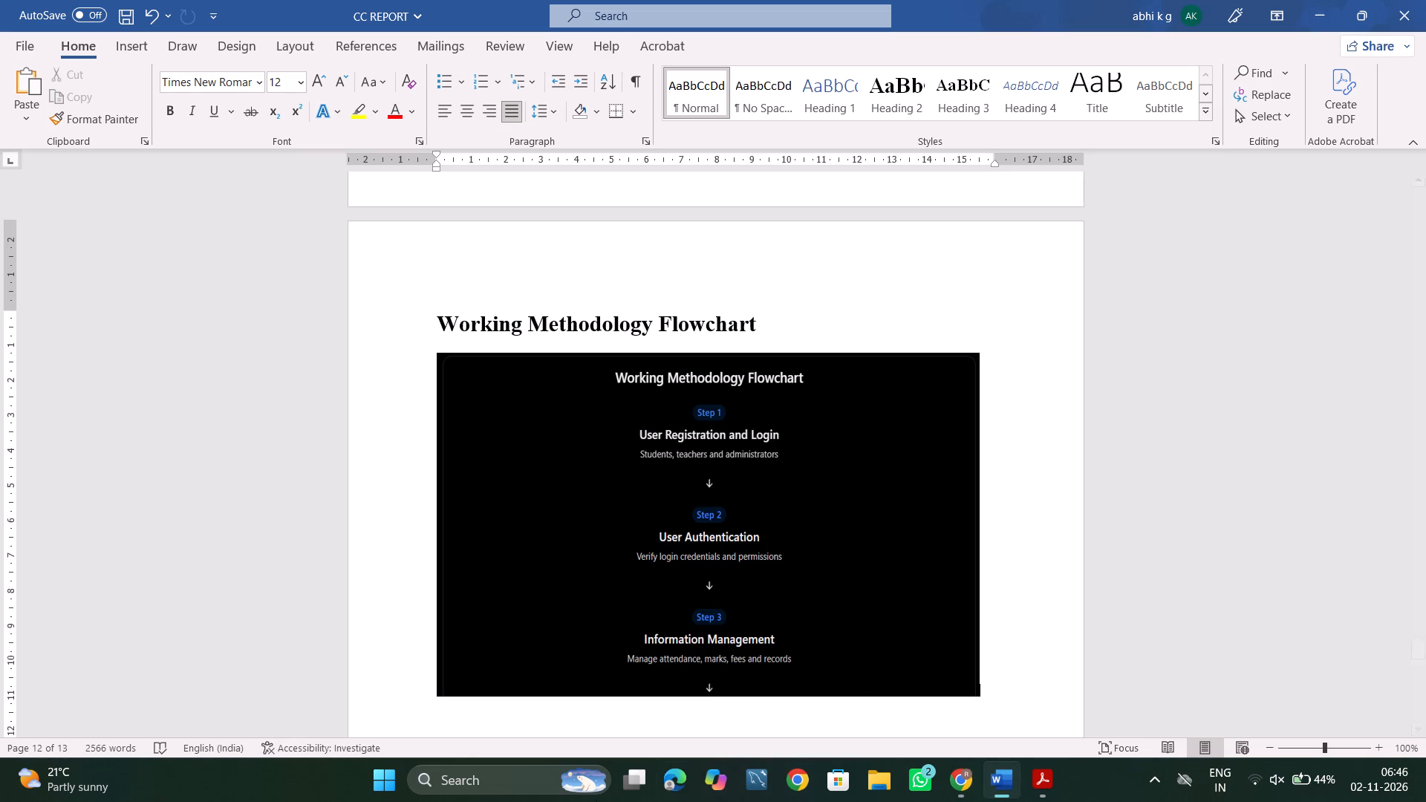
{"action": "left_click", "coordinate": [455, 713]}
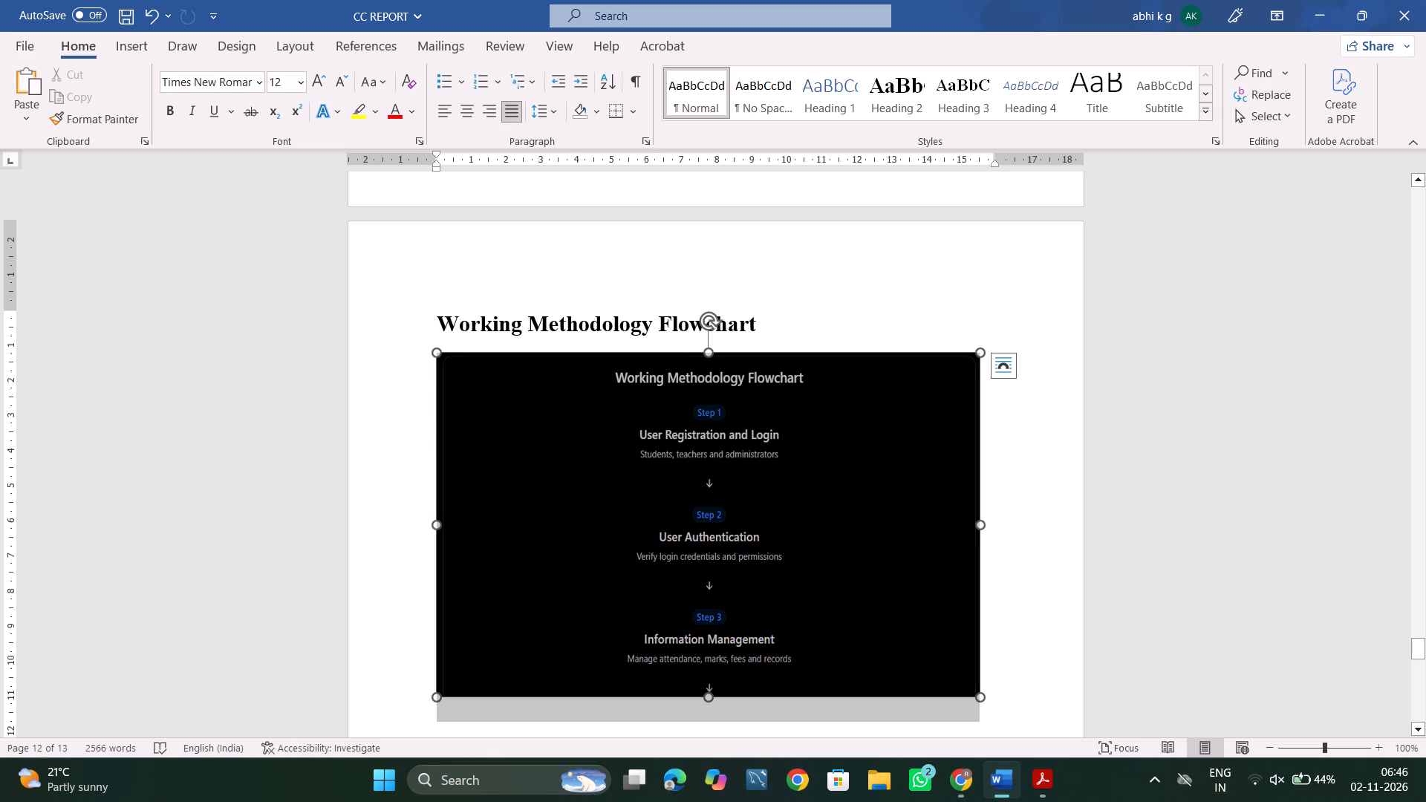
{"action": "left_click", "coordinate": [1182, 507]}
{"action": "key", "text": "Down"}
{"action": "key", "text": "Down"}
{"action": "key", "text": "Down"}
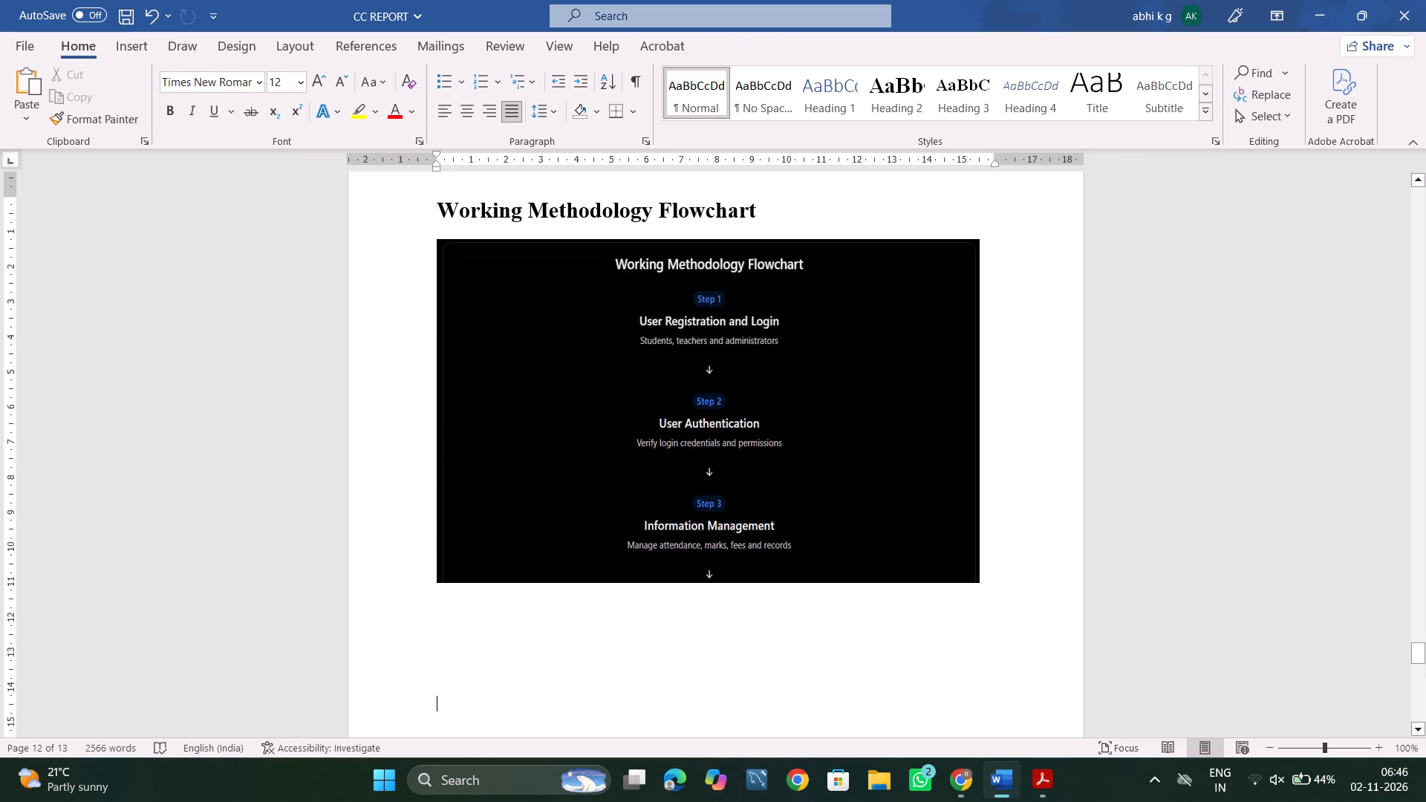
{"action": "left_click", "coordinate": [437, 608]}
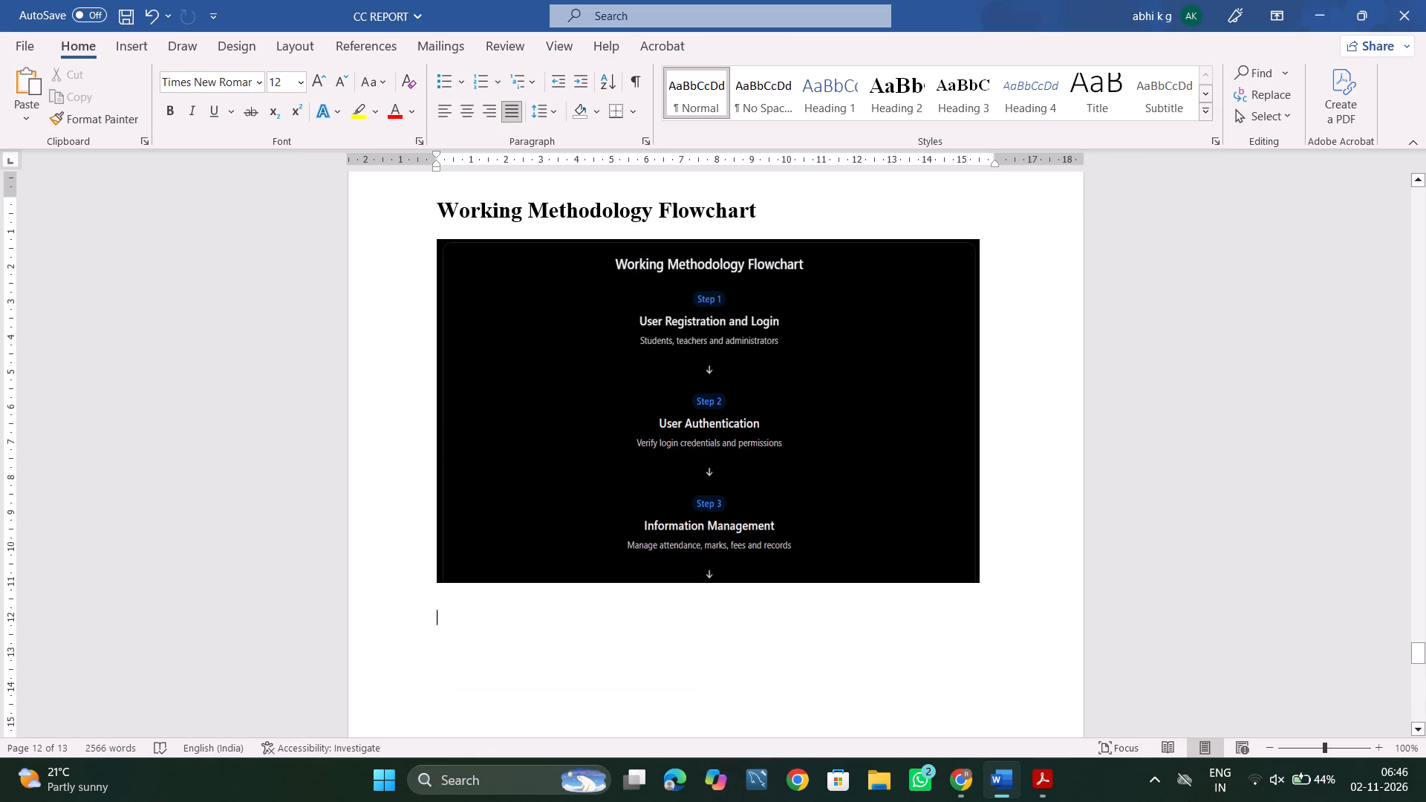
{"action": "left_click", "coordinate": [435, 599]}
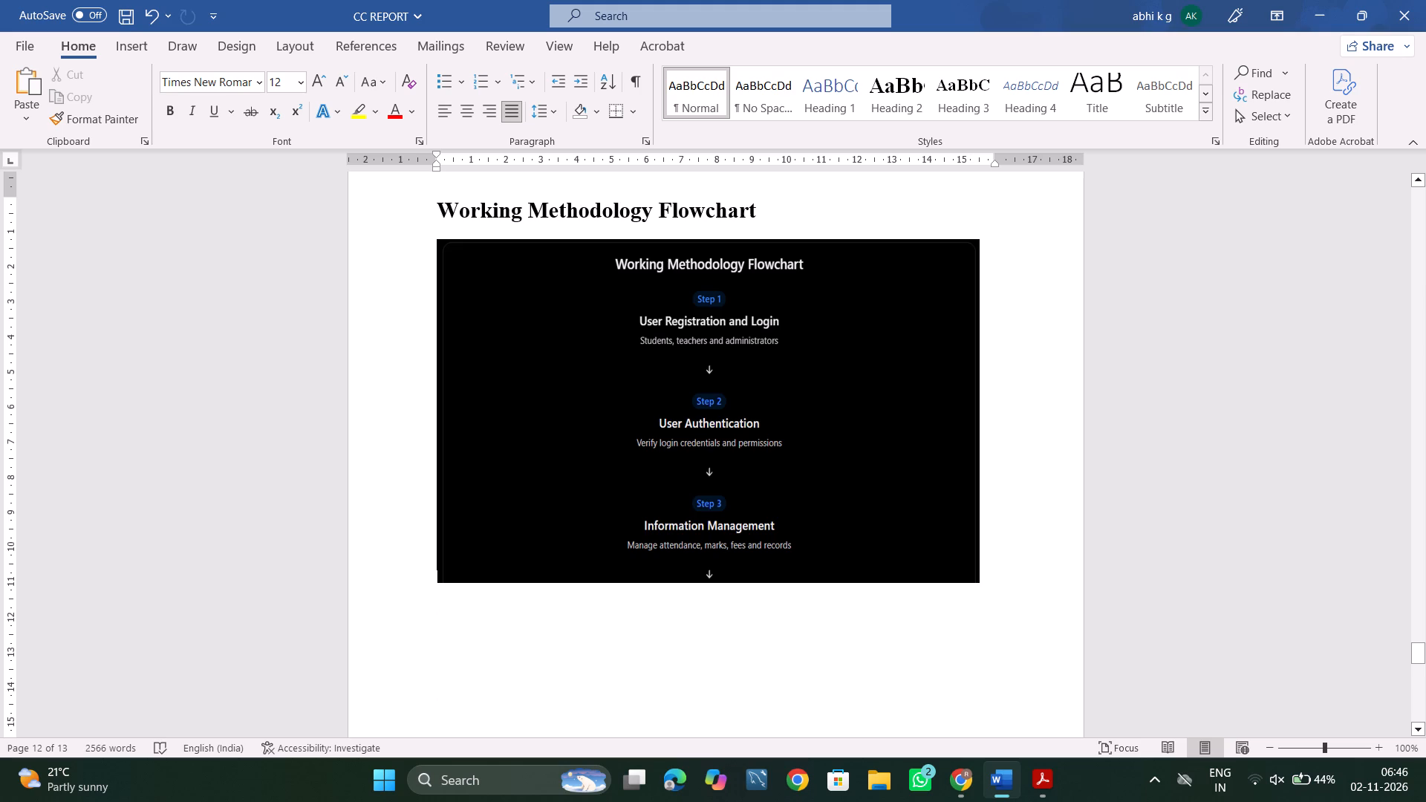
{"action": "left_click", "coordinate": [437, 601]}
{"action": "key", "text": "Return"}
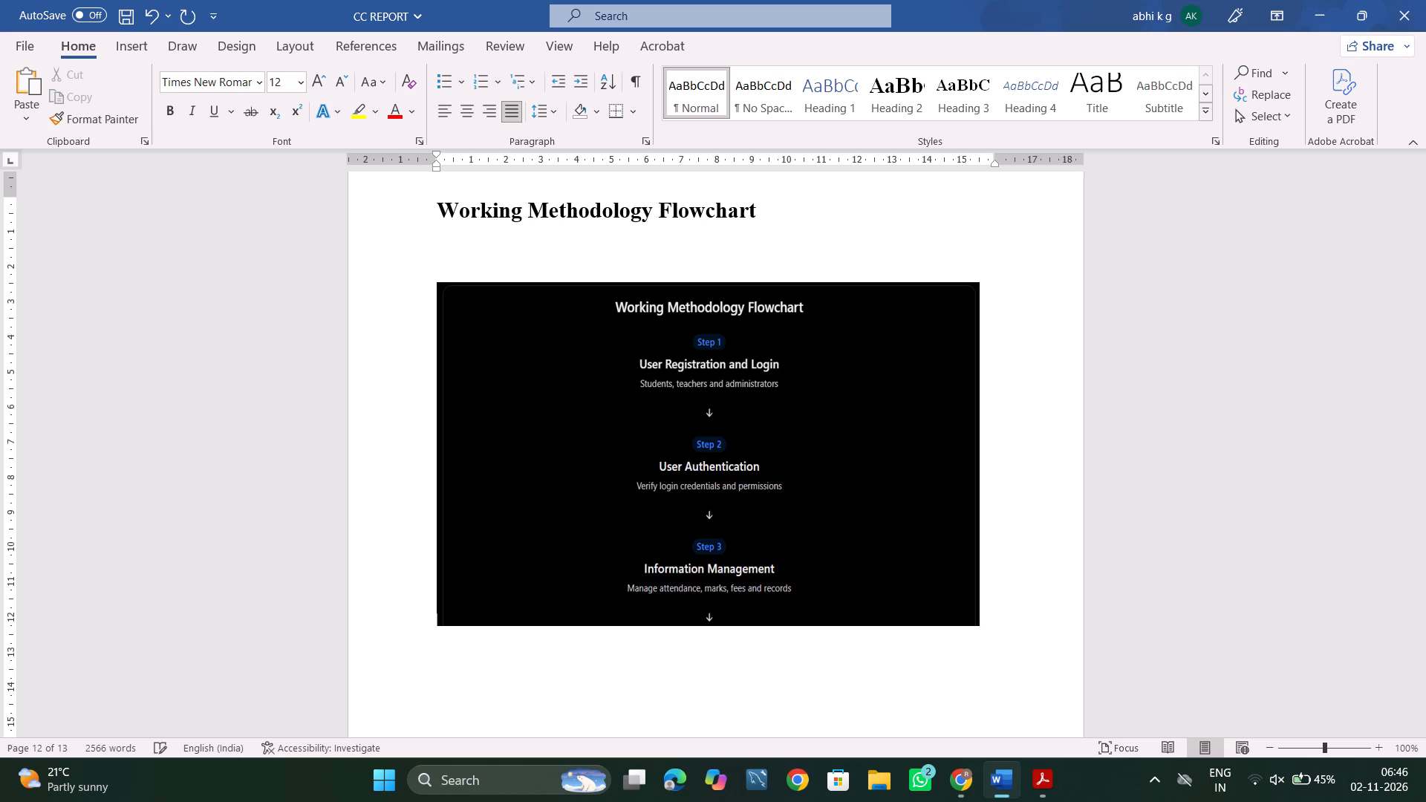
{"action": "key", "text": "ctrl+z"}
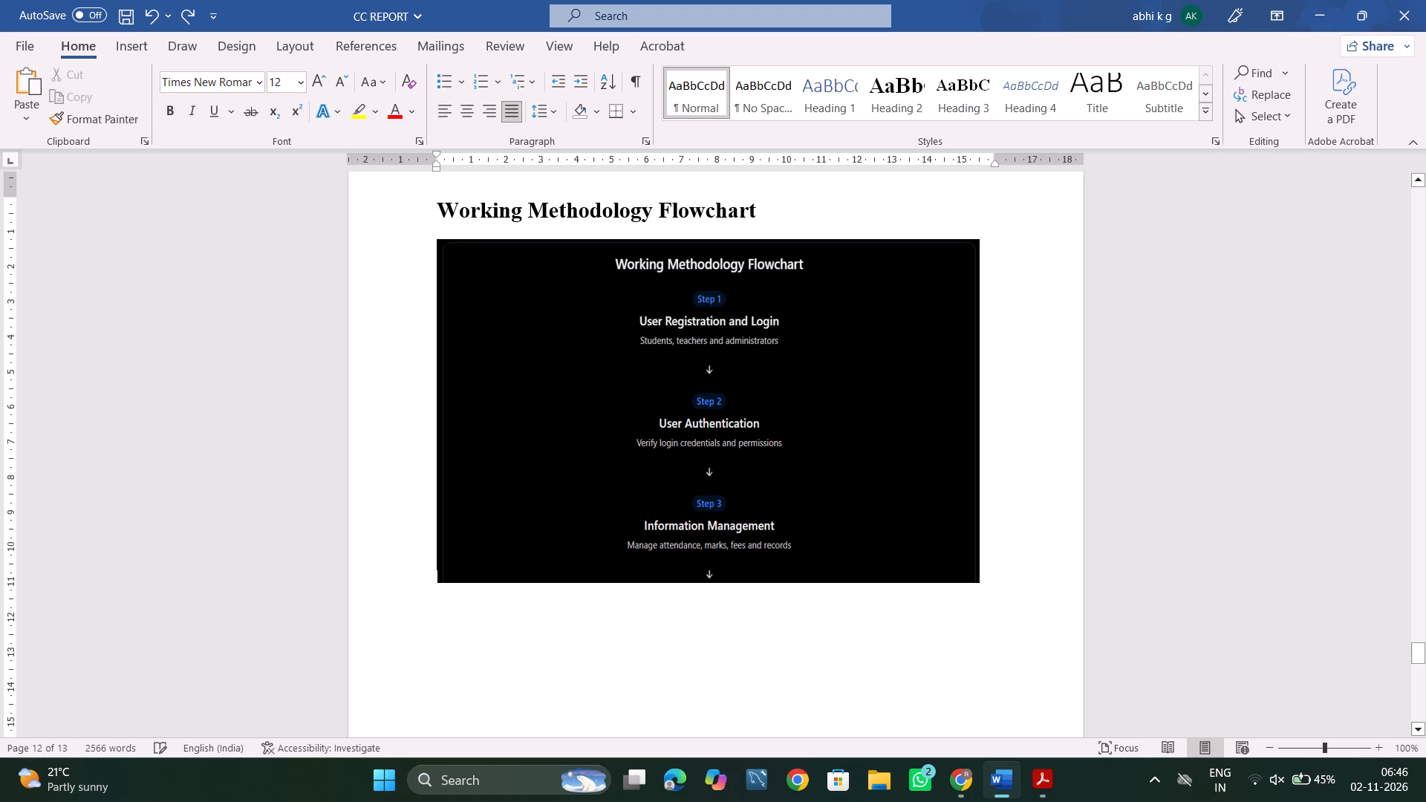
{"action": "left_click", "coordinate": [457, 624]}
{"action": "key", "text": "ctrl+v"}
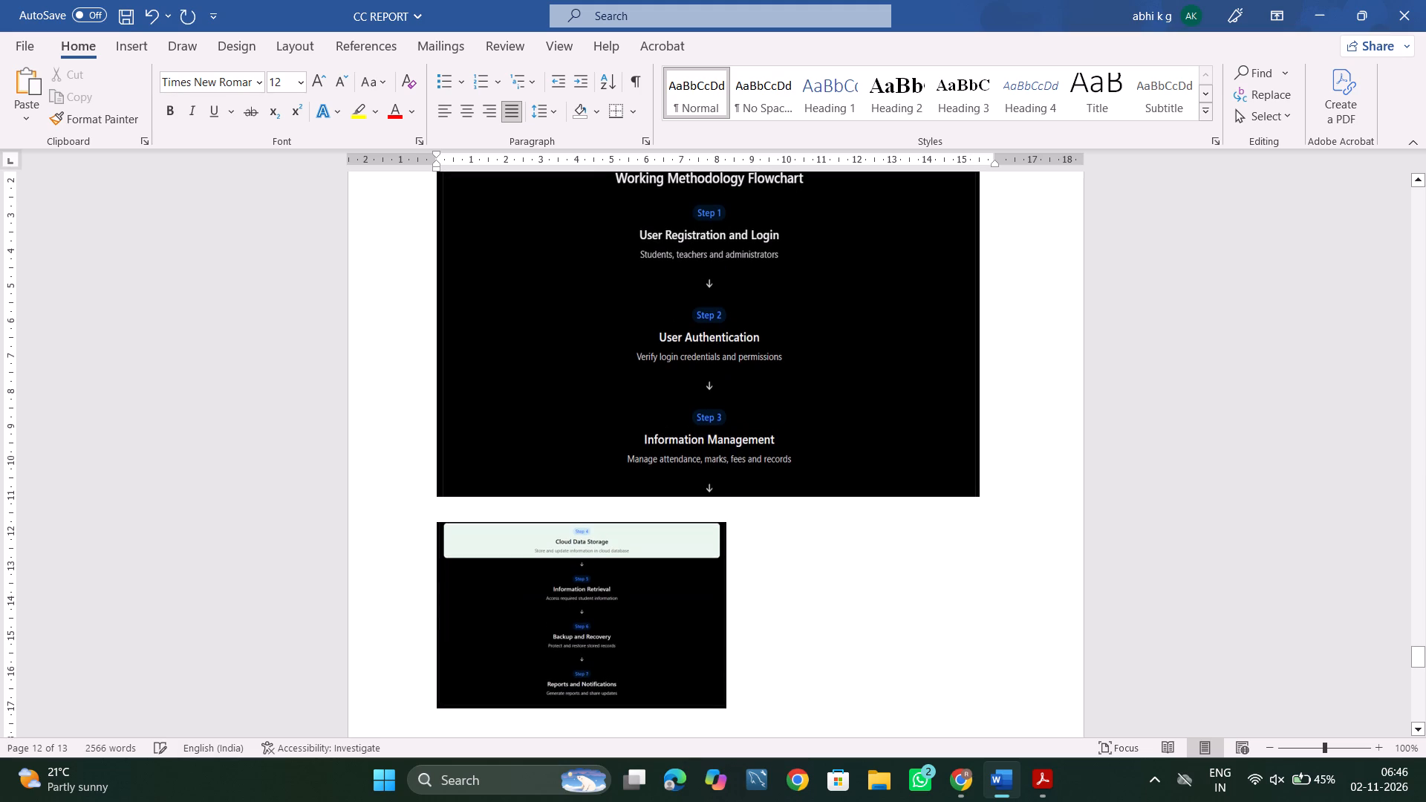
Enlarge the Steps 4 to 7 picture to match the first picture's width, about 15.5 cm wide and about 9 cm tall.
{"action": "left_click", "coordinate": [648, 662]}
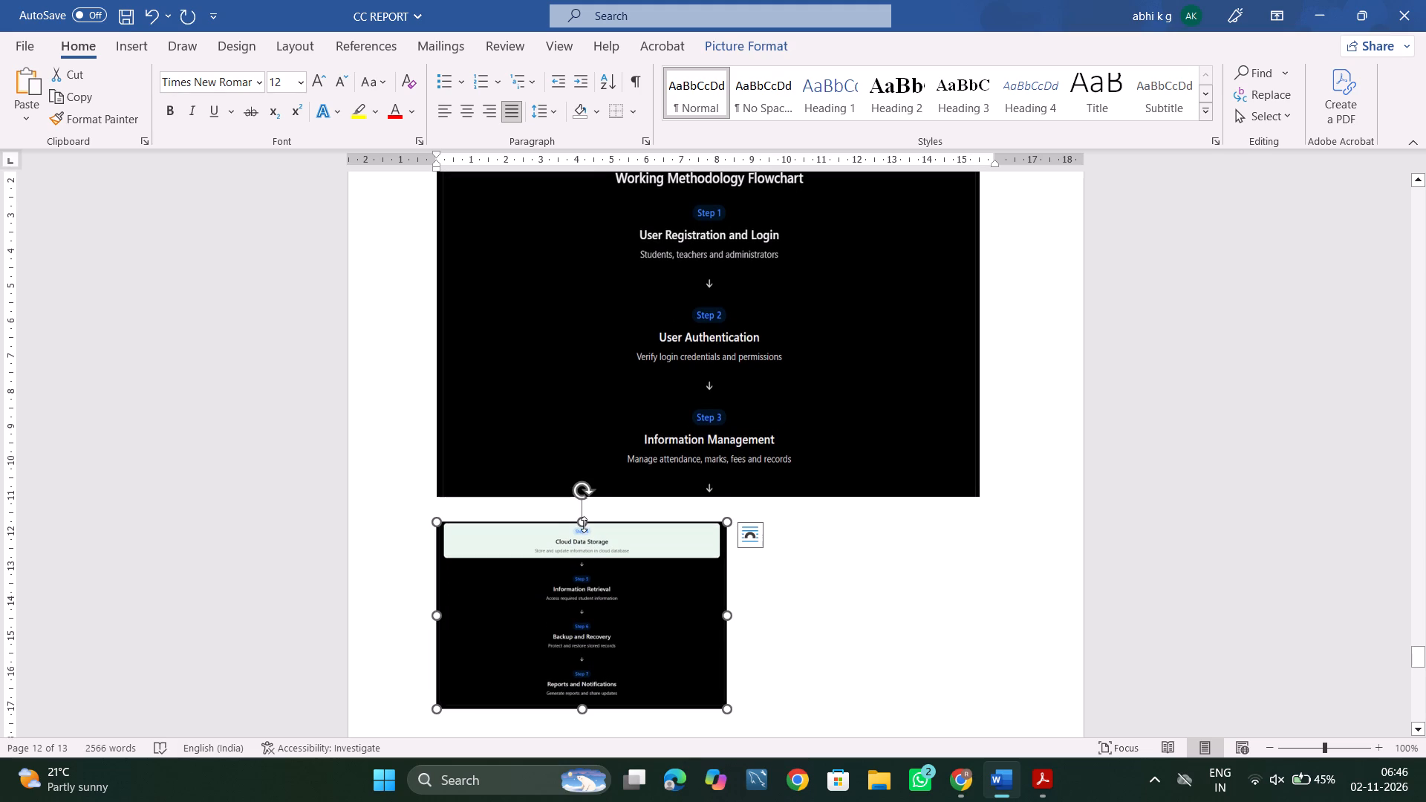
{"action": "left_click_drag", "start_coordinate": [584, 524], "coordinate": [597, 404]}
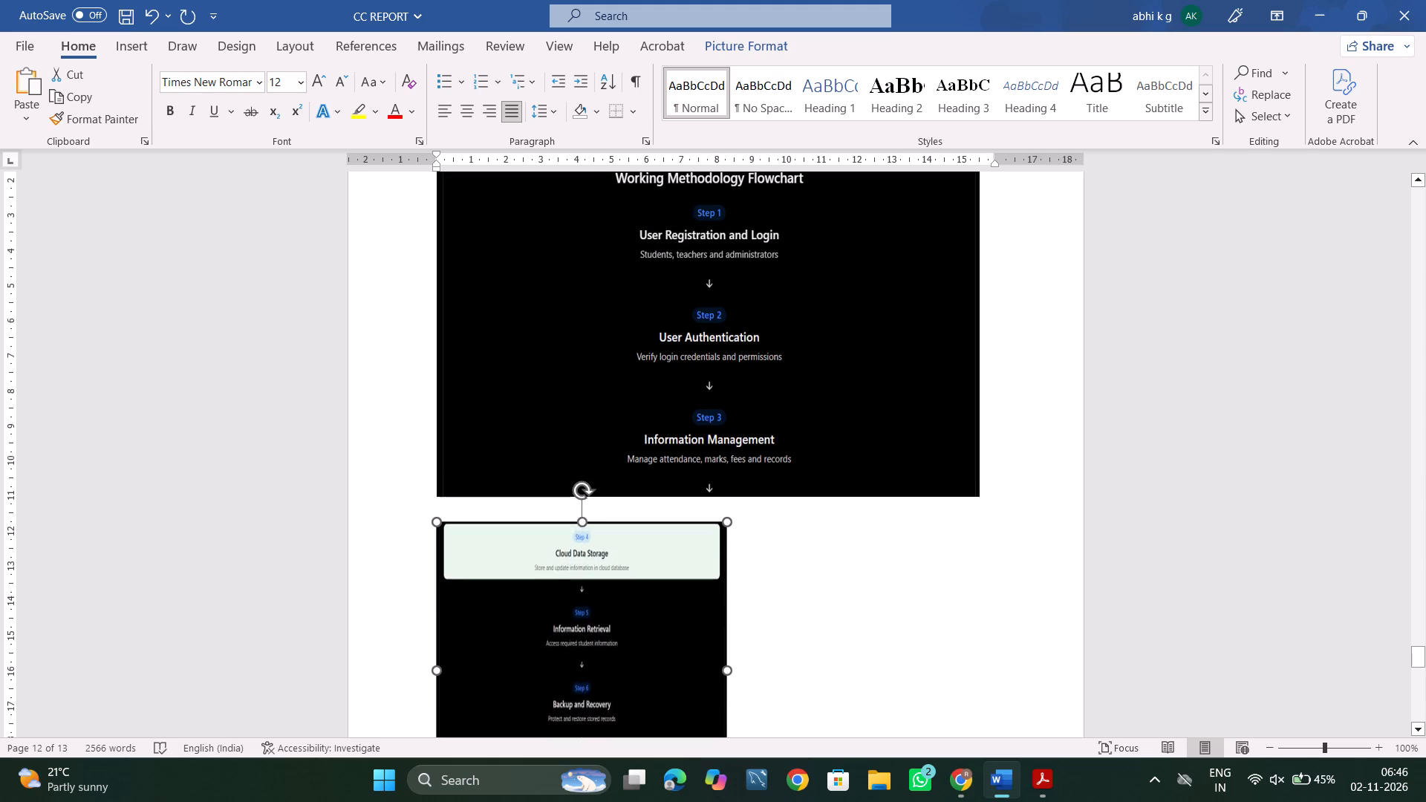
{"action": "left_click_drag", "start_coordinate": [597, 404], "coordinate": [597, 389]}
{"action": "left_click_drag", "start_coordinate": [732, 334], "coordinate": [988, 345]}
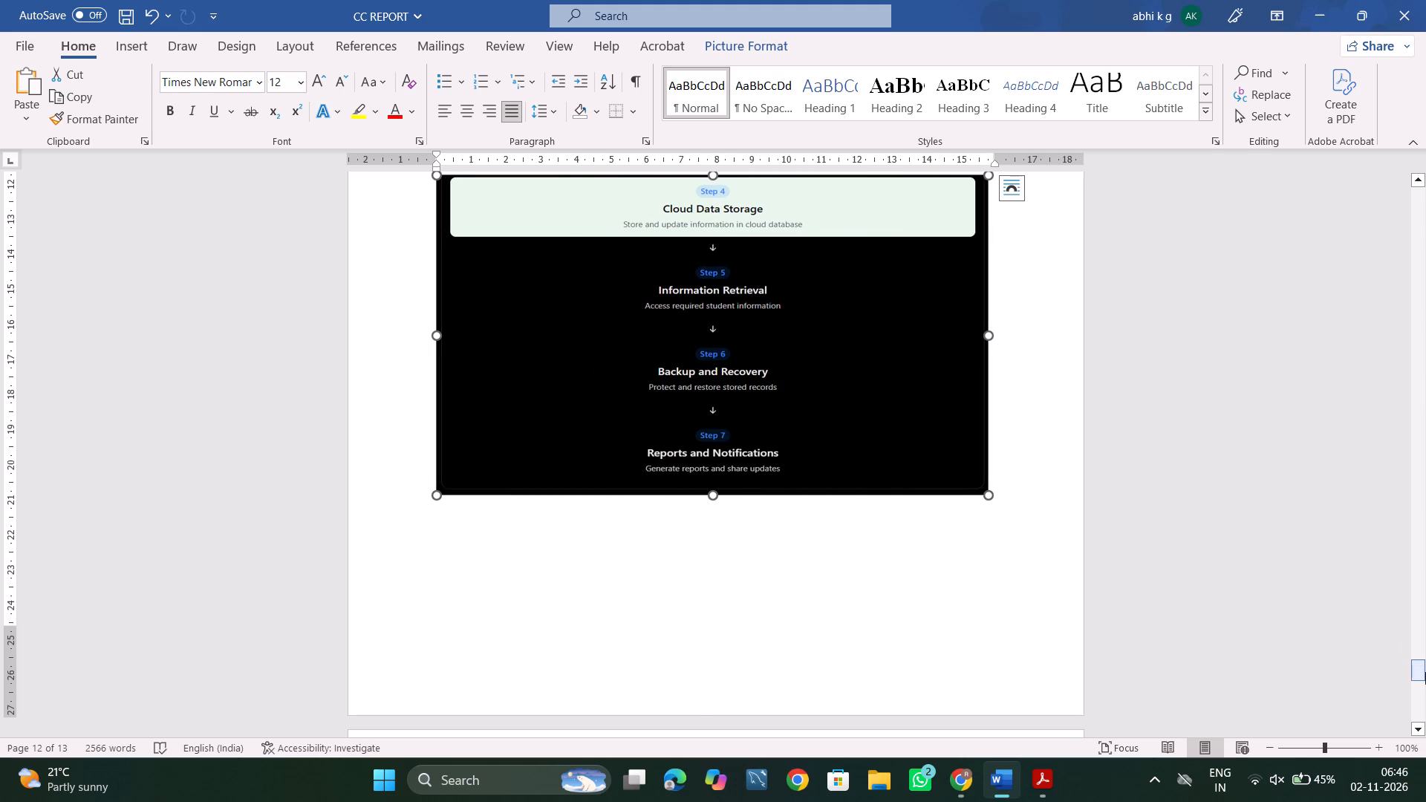
{"action": "left_click", "coordinate": [1425, 672]}
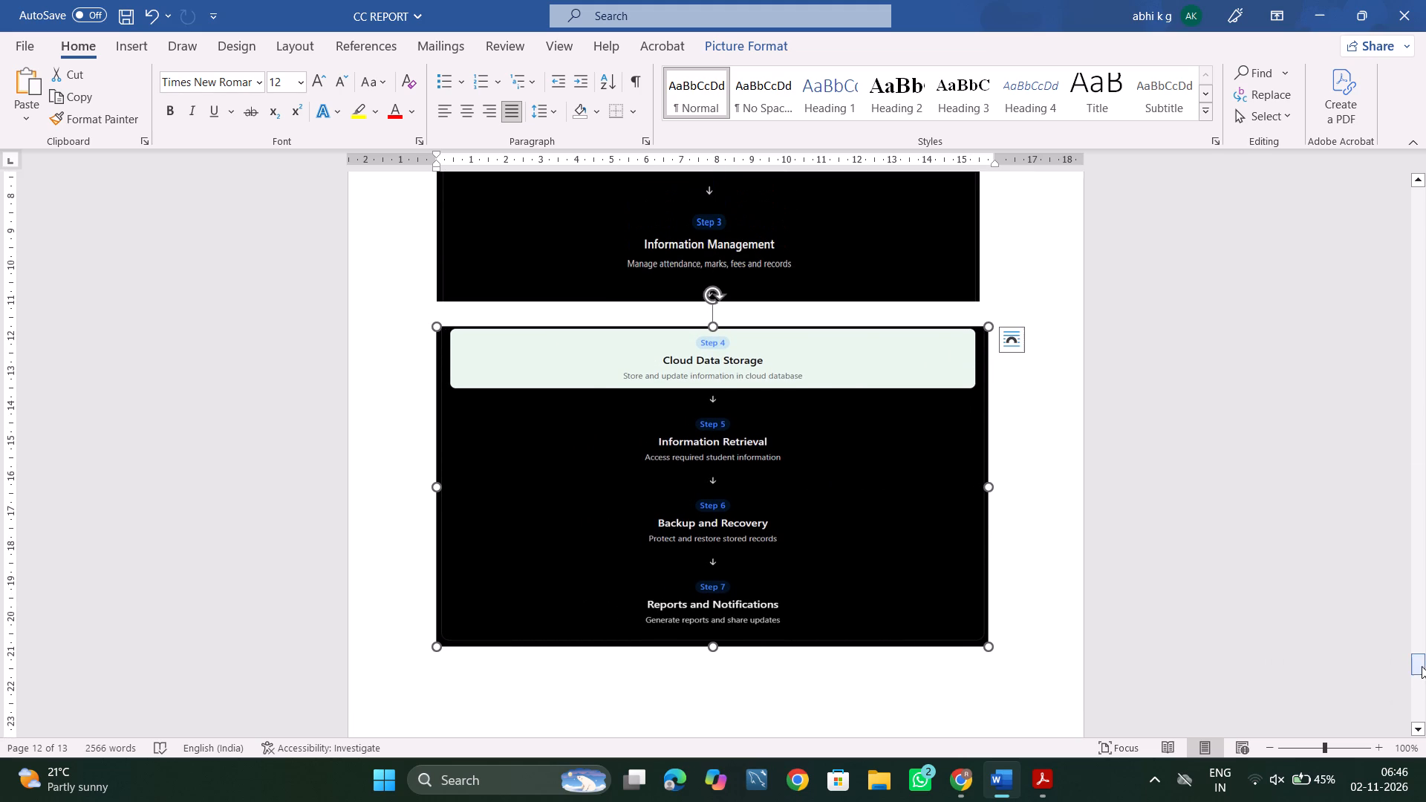
{"action": "left_click", "coordinate": [993, 487]}
{"action": "left_click", "coordinate": [993, 487]}
{"action": "left_click_drag", "start_coordinate": [993, 487], "coordinate": [986, 487]}
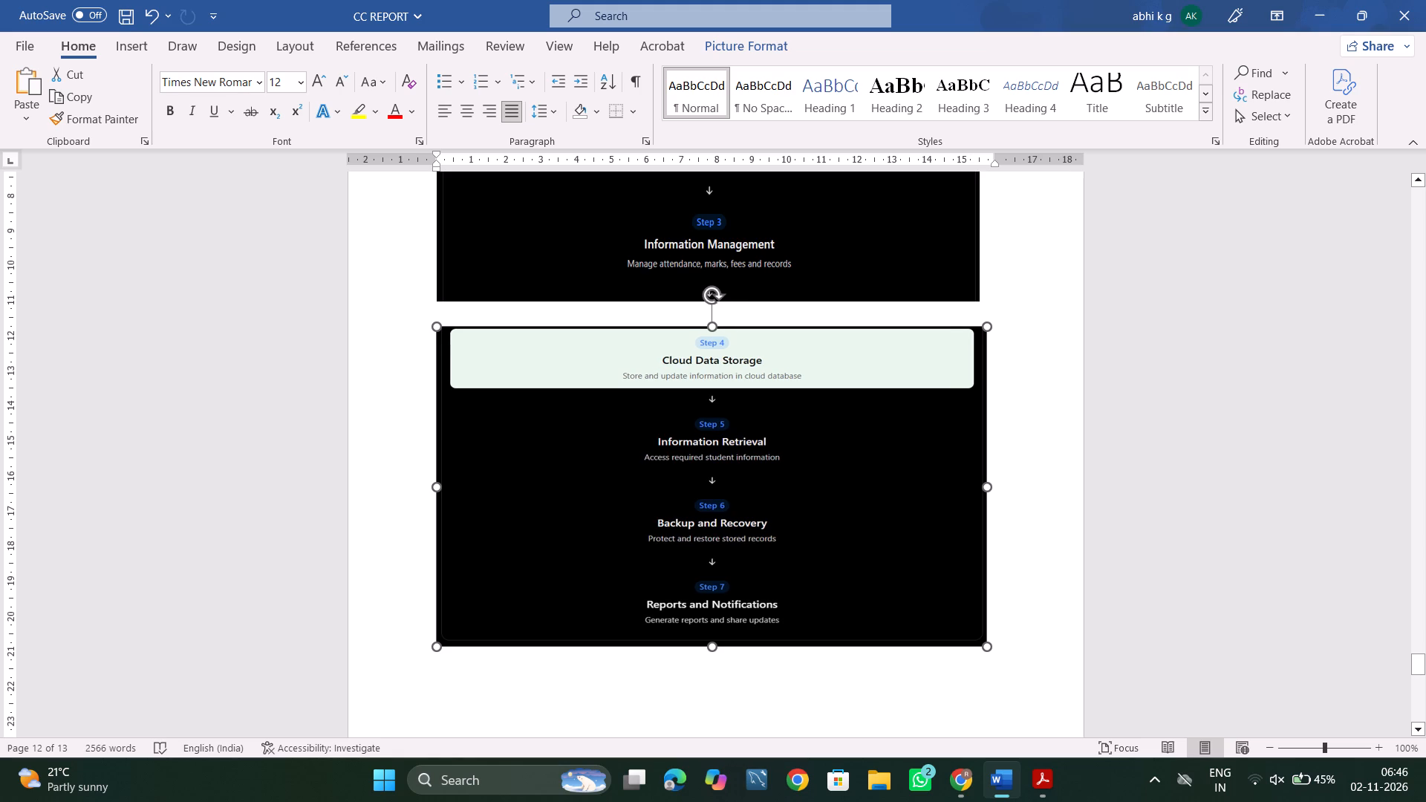
{"action": "left_click_drag", "start_coordinate": [986, 487], "coordinate": [980, 488]}
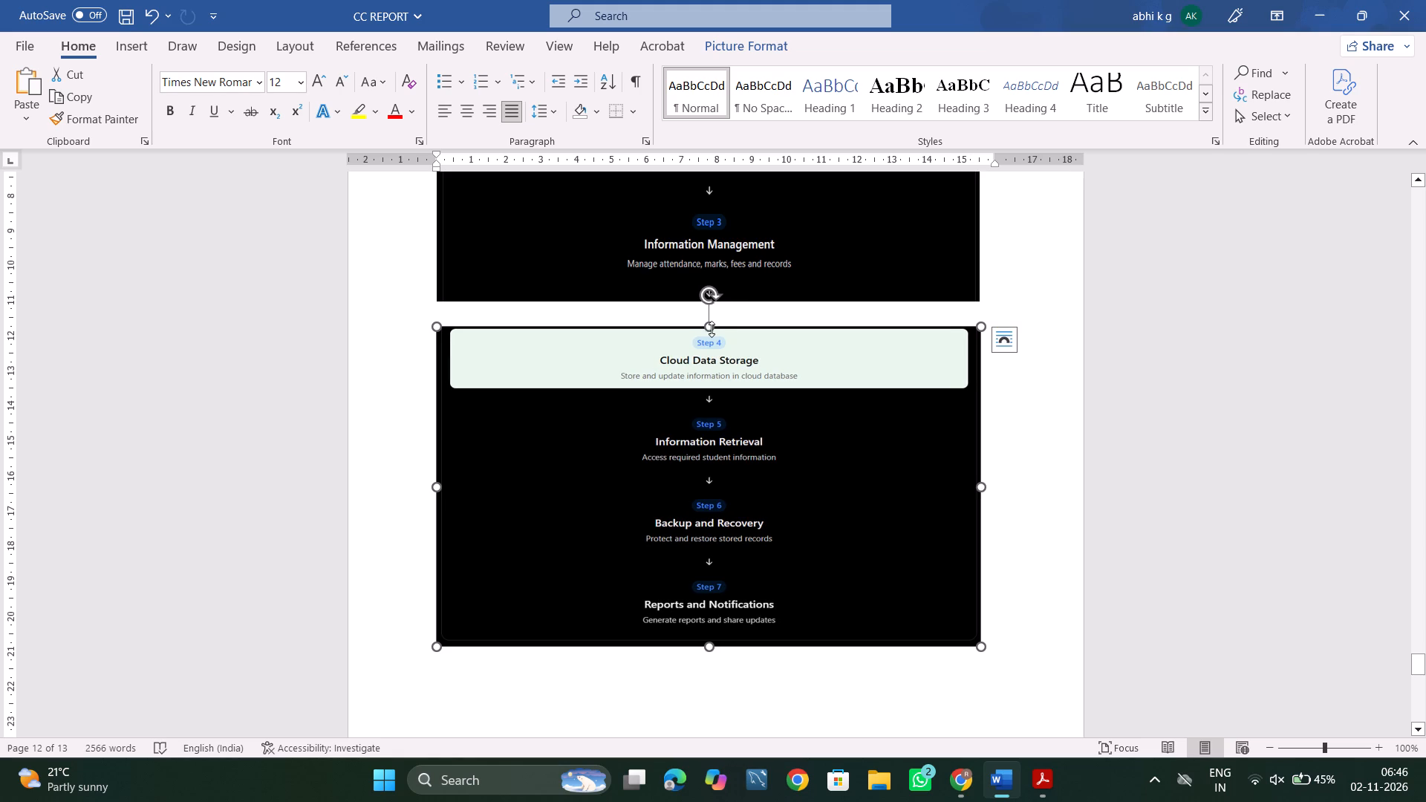
{"action": "left_click", "coordinate": [766, 229]}
Resize the first flowchart picture (Steps 1 to 3) to about 9.5 cm tall, keeping its width.
{"action": "left_click_drag", "start_coordinate": [708, 301], "coordinate": [709, 310]}
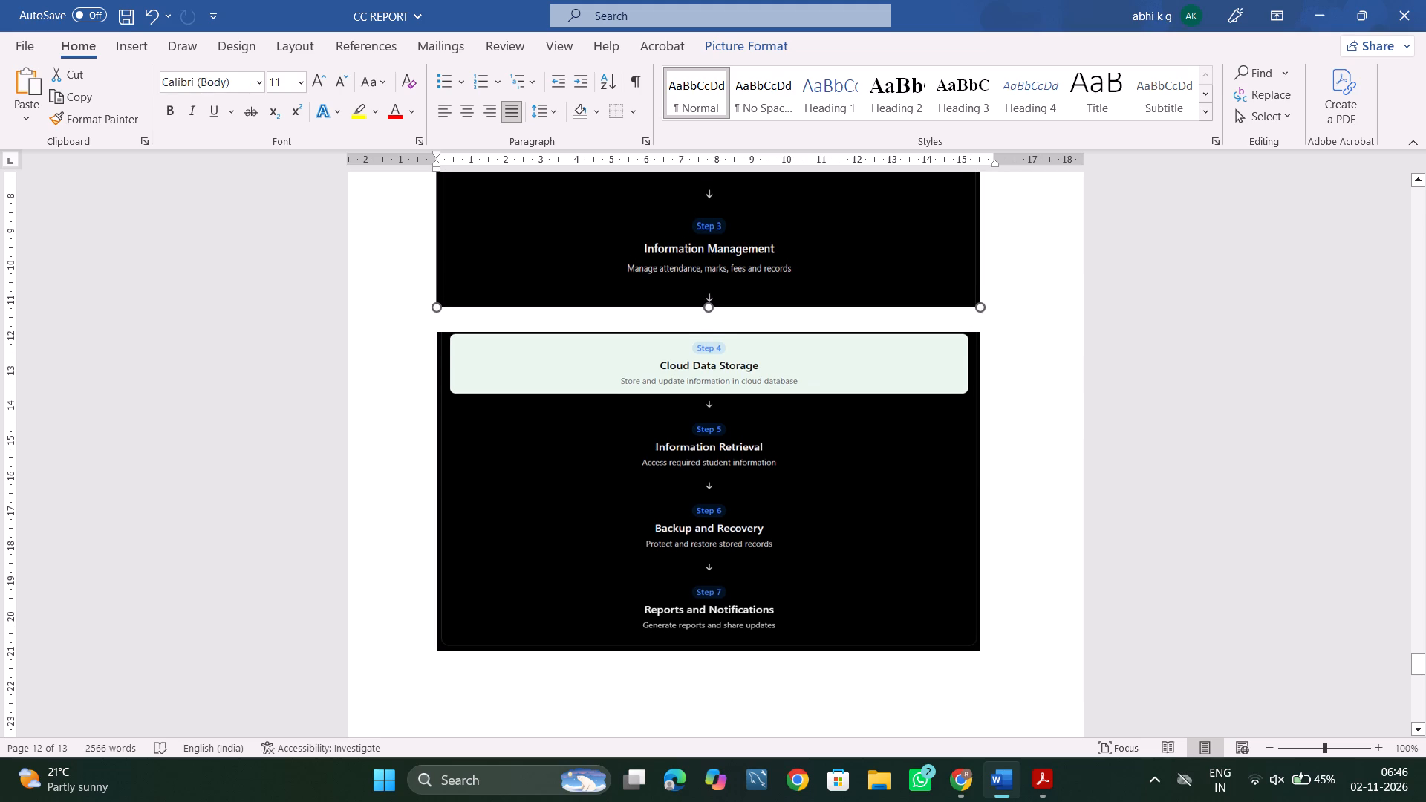
{"action": "left_click_drag", "start_coordinate": [709, 310], "coordinate": [714, 393]}
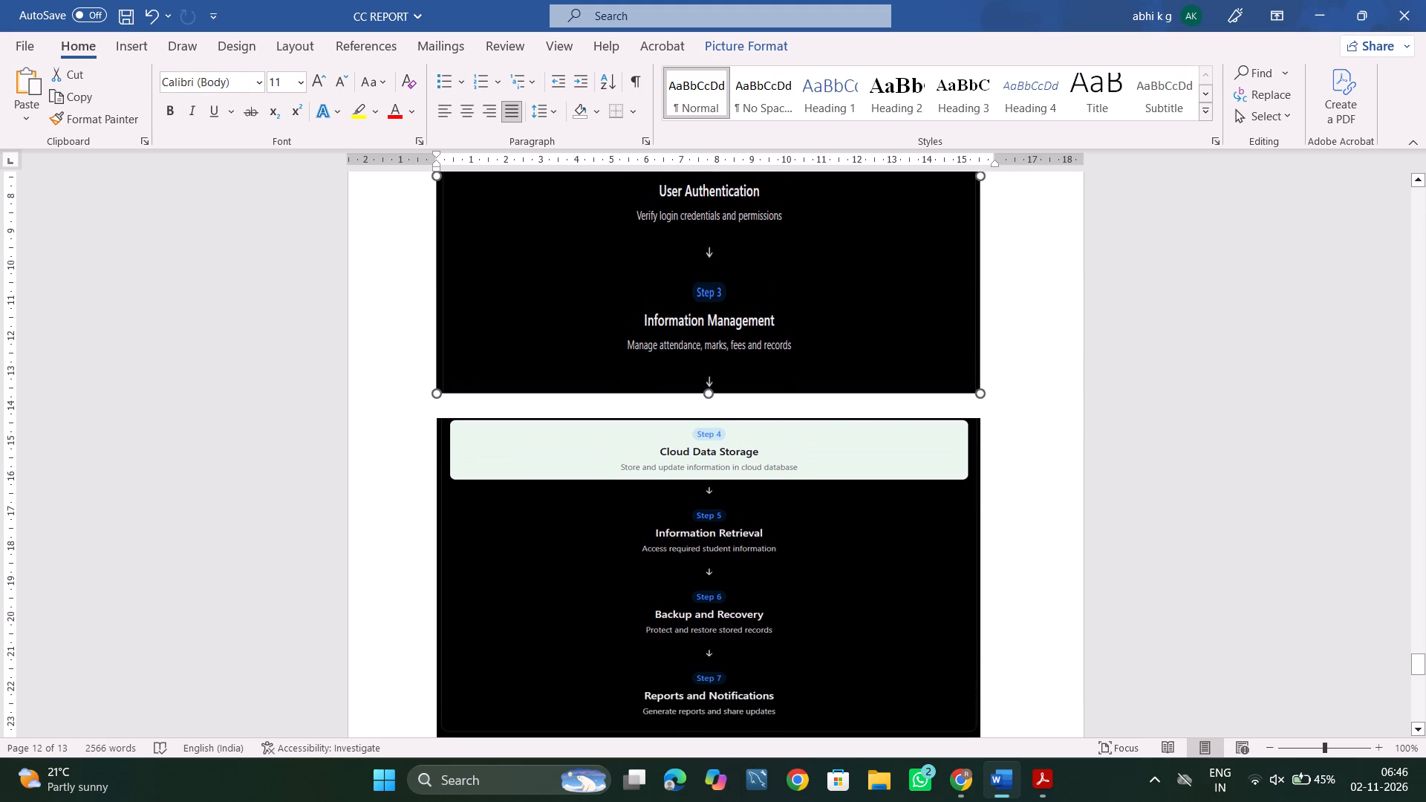
{"action": "left_click_drag", "start_coordinate": [714, 393], "coordinate": [714, 385]}
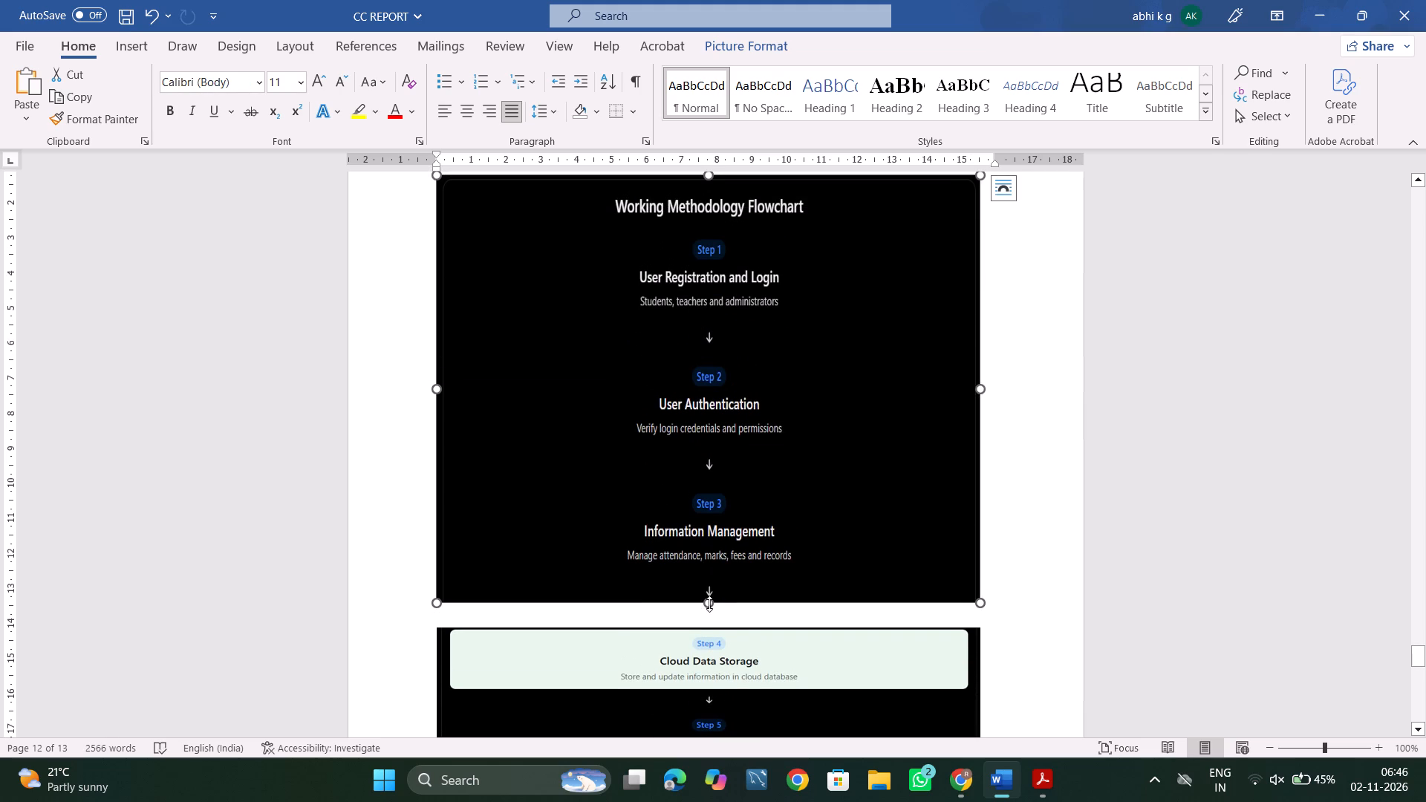
{"action": "left_click_drag", "start_coordinate": [709, 604], "coordinate": [709, 580]}
{"action": "left_click", "coordinate": [1139, 475]}
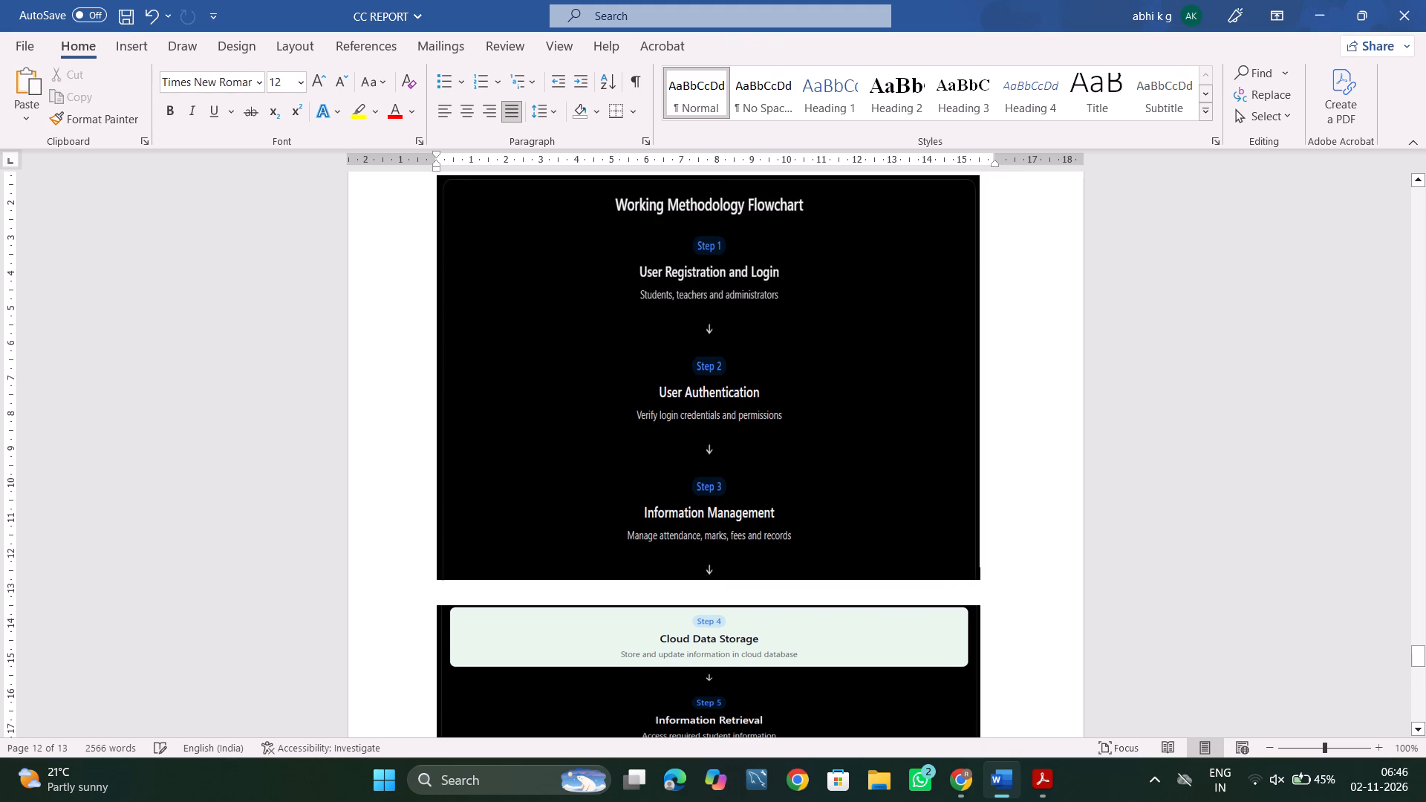
{"action": "left_click", "coordinate": [1417, 648]}
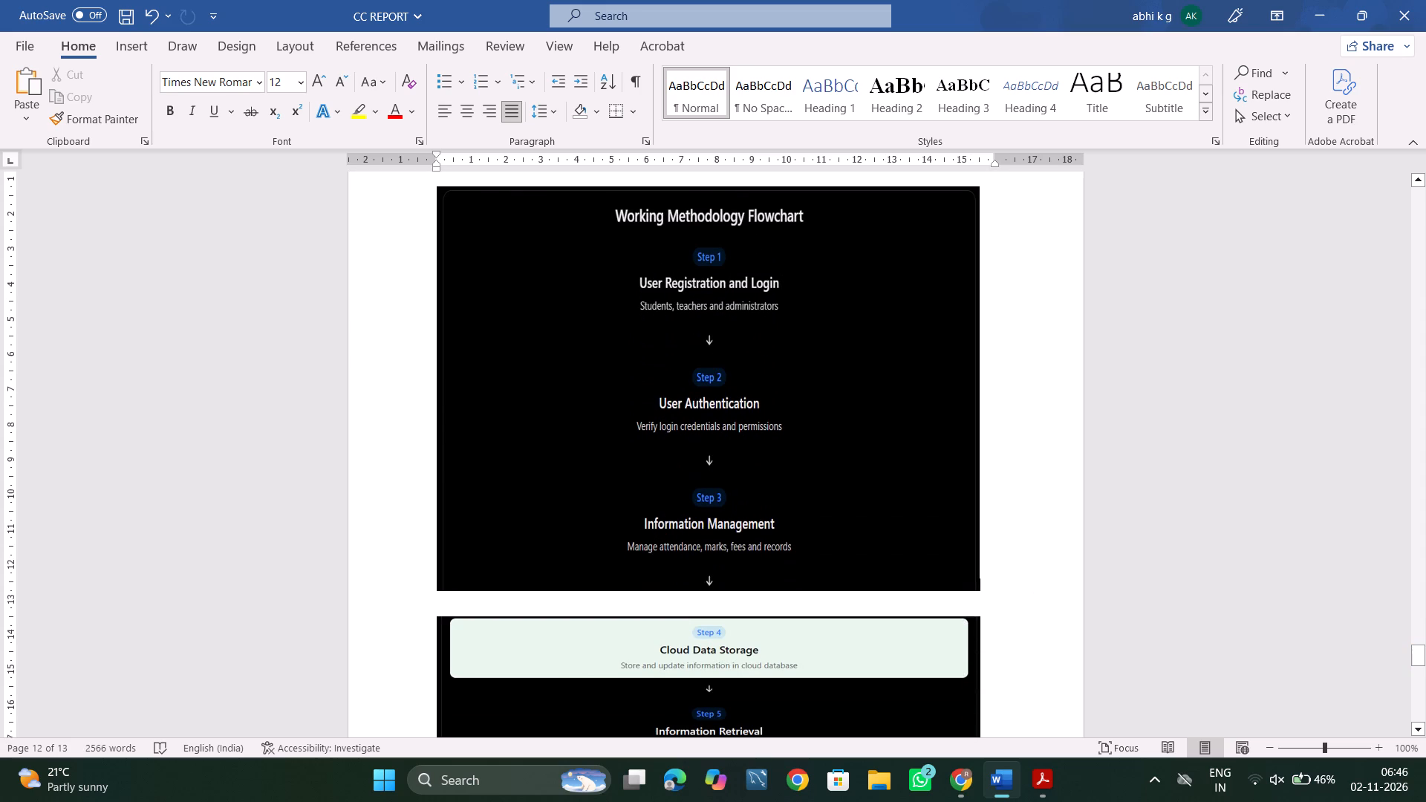
{"action": "left_click", "coordinate": [756, 555]}
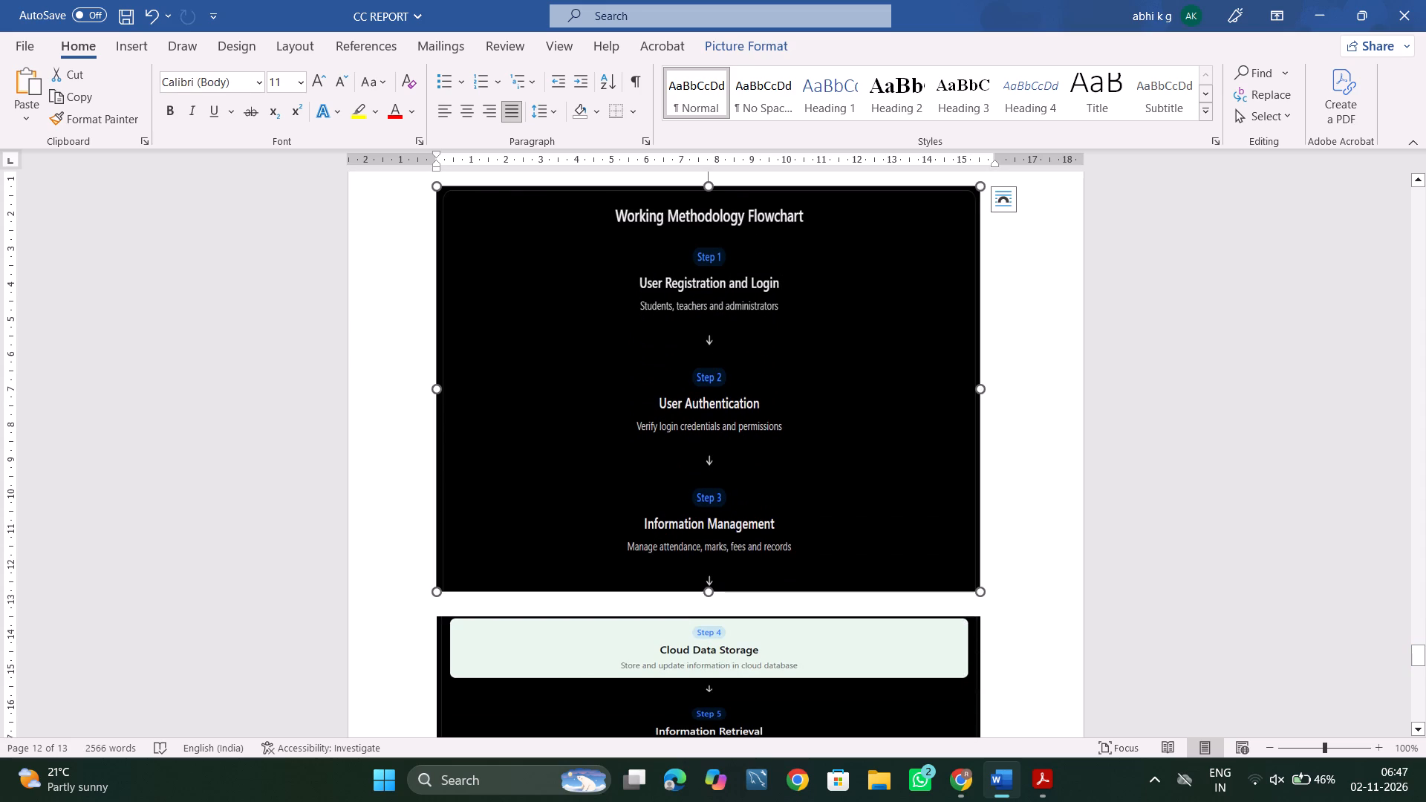
{"action": "left_click_drag", "start_coordinate": [707, 593], "coordinate": [706, 556]}
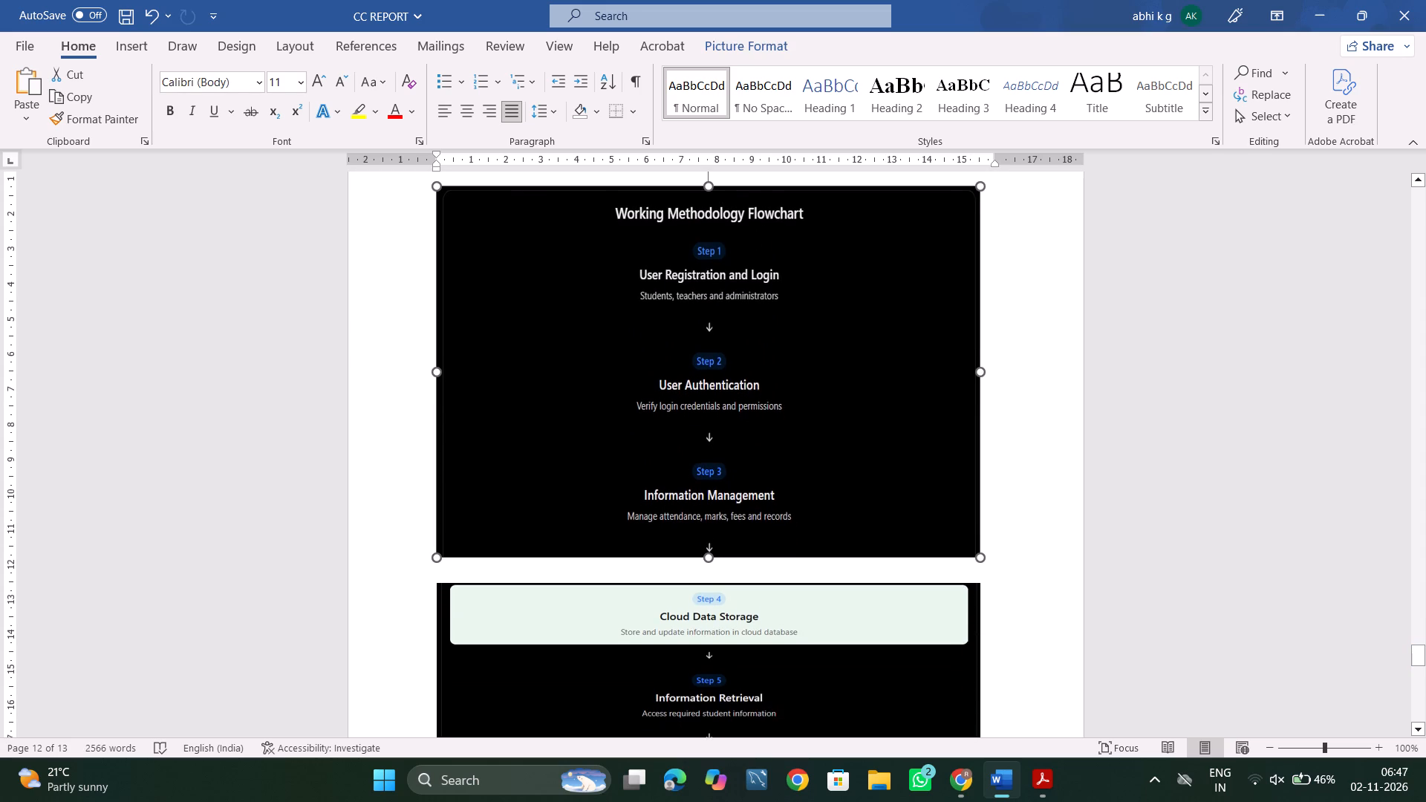
{"action": "left_click_drag", "start_coordinate": [706, 556], "coordinate": [711, 519]}
{"action": "left_click", "coordinate": [1159, 492]}
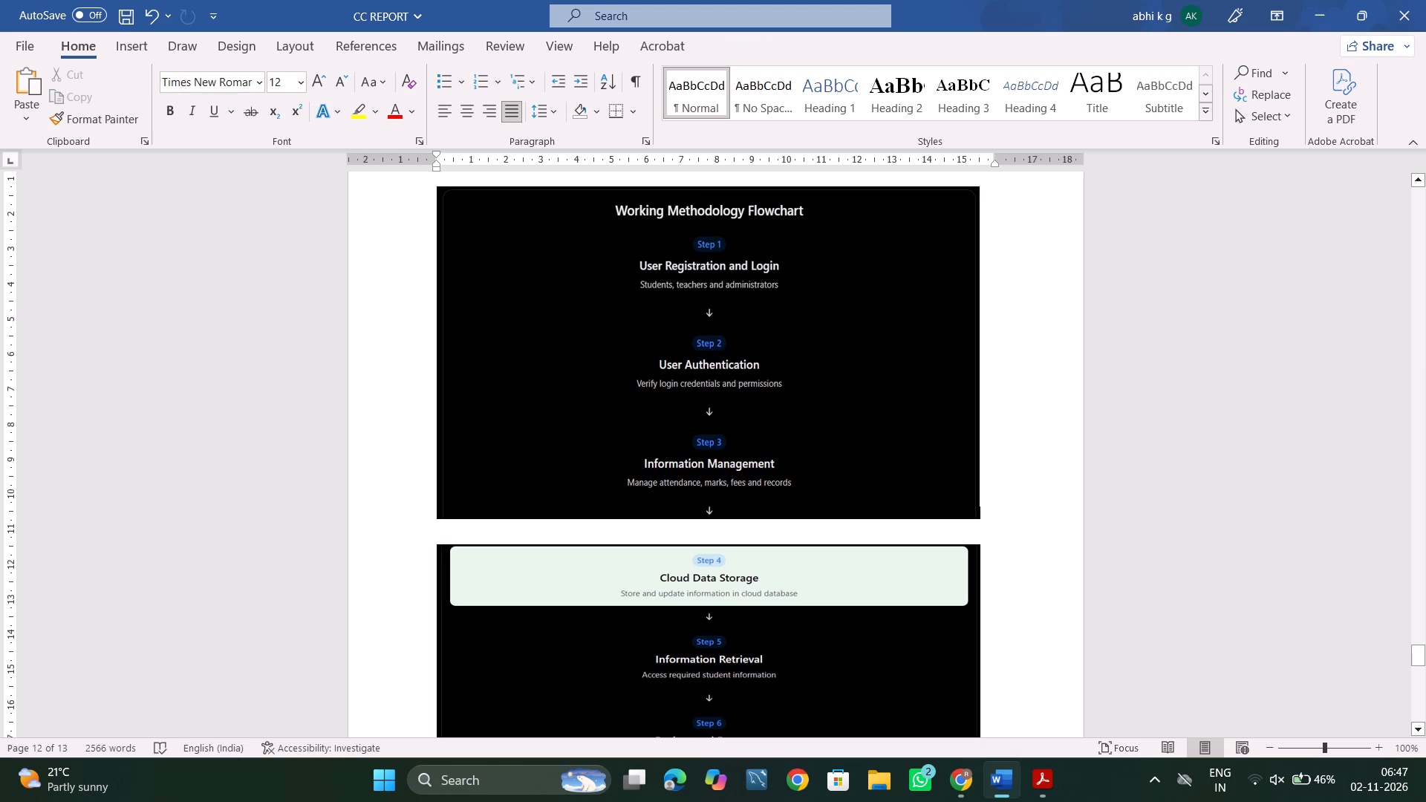
Delete the empty lines between the Steps 4 to 7 picture and the Conclusion paragraph so the text follows the picture directly.
{"action": "key", "text": "Down"}
{"action": "key", "text": "Down"}
{"action": "key", "text": "Down"}
{"action": "key", "text": "Down"}
{"action": "key", "text": "Down"}
{"action": "key", "text": "Down"}
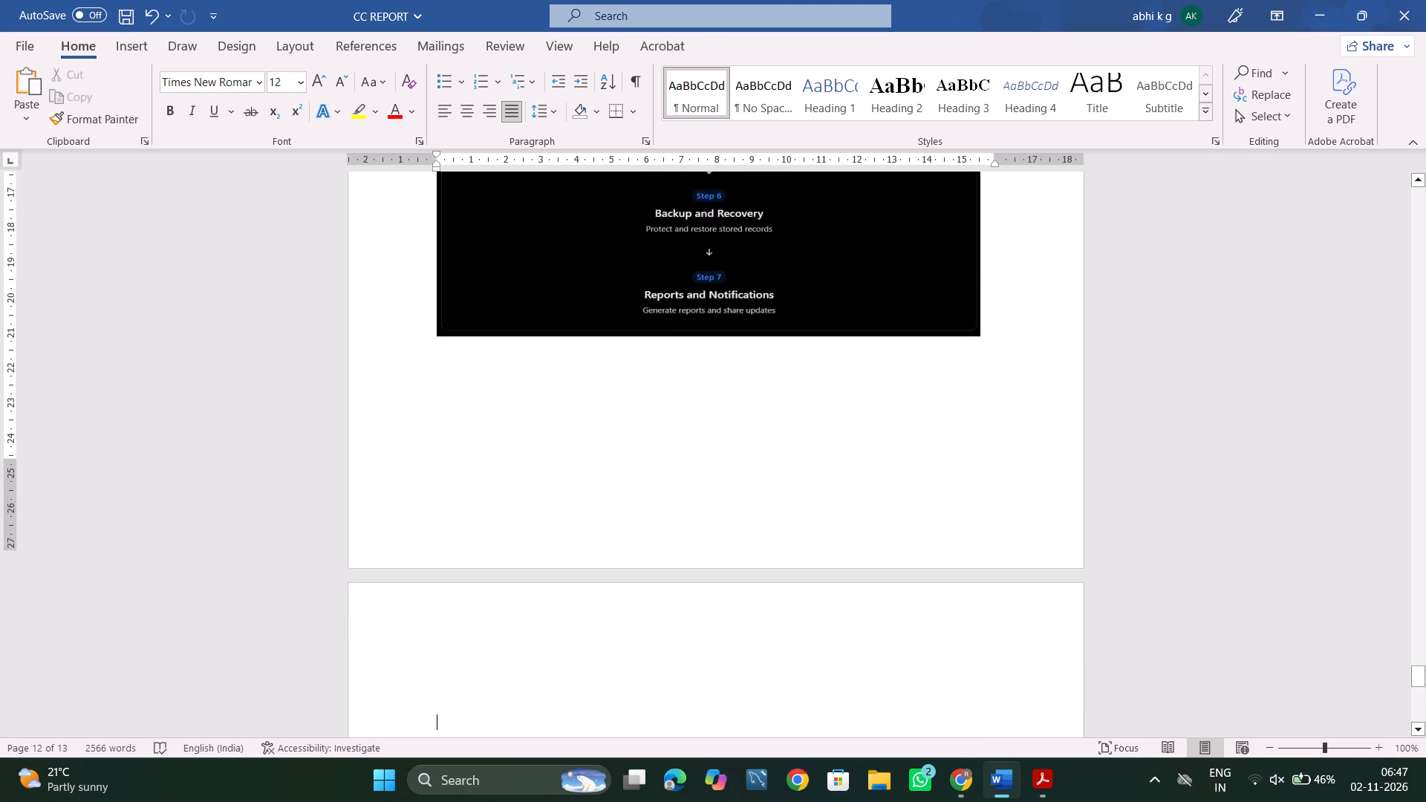
{"action": "key", "text": "Down"}
{"action": "key", "text": "Down"}
{"action": "key", "text": "Down"}
{"action": "key", "text": "Down"}
{"action": "key", "text": "Down"}
{"action": "key", "text": "Down"}
{"action": "key", "text": "Down"}
{"action": "key", "text": "Down"}
{"action": "key", "text": "Down"}
{"action": "key", "text": "Down"}
{"action": "key", "text": "Down"}
{"action": "key", "text": "Down"}
{"action": "key", "text": "Down"}
{"action": "key", "text": "Down"}
{"action": "key", "text": "Down"}
{"action": "key", "text": "Down"}
{"action": "key", "text": "Down"}
{"action": "key", "text": "Down"}
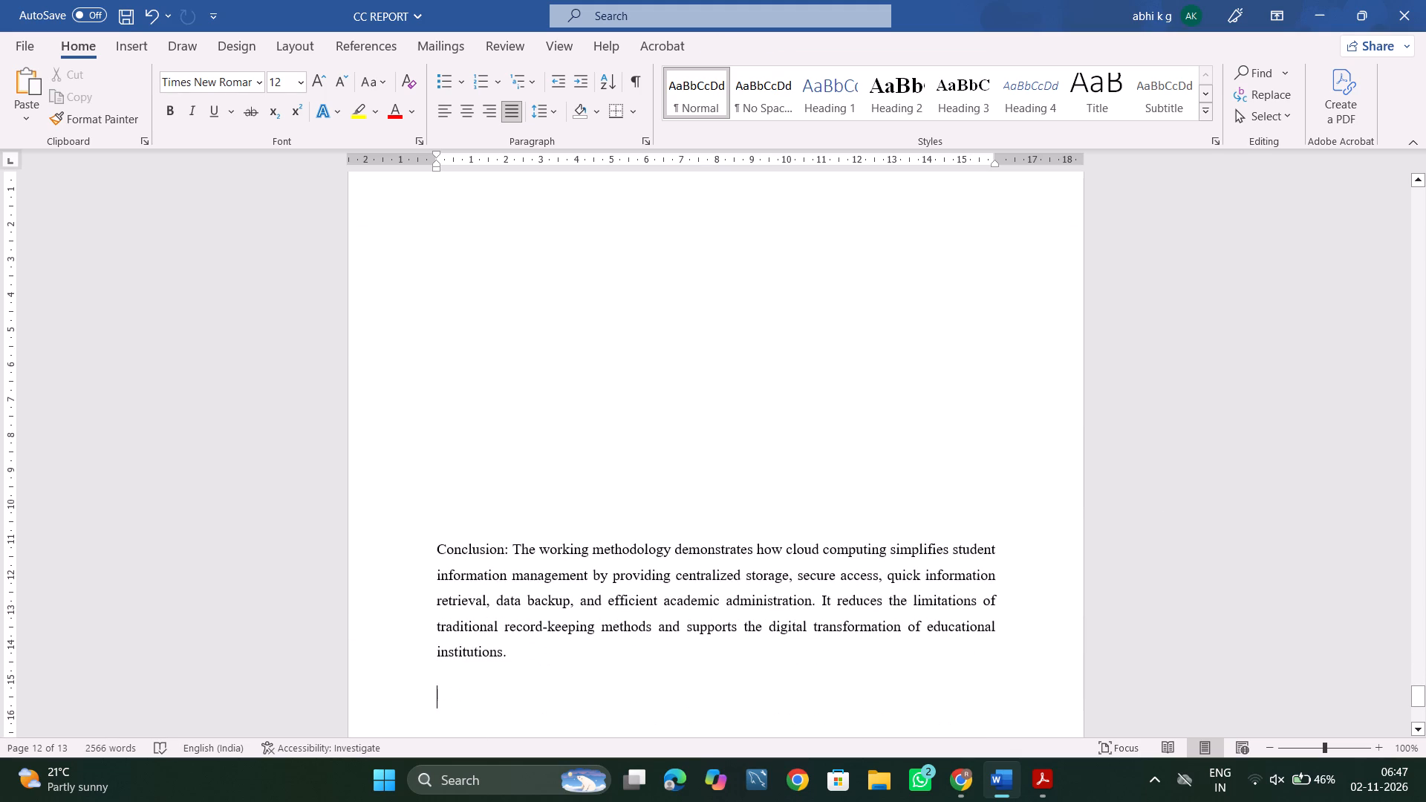
{"action": "left_click", "coordinate": [437, 509]}
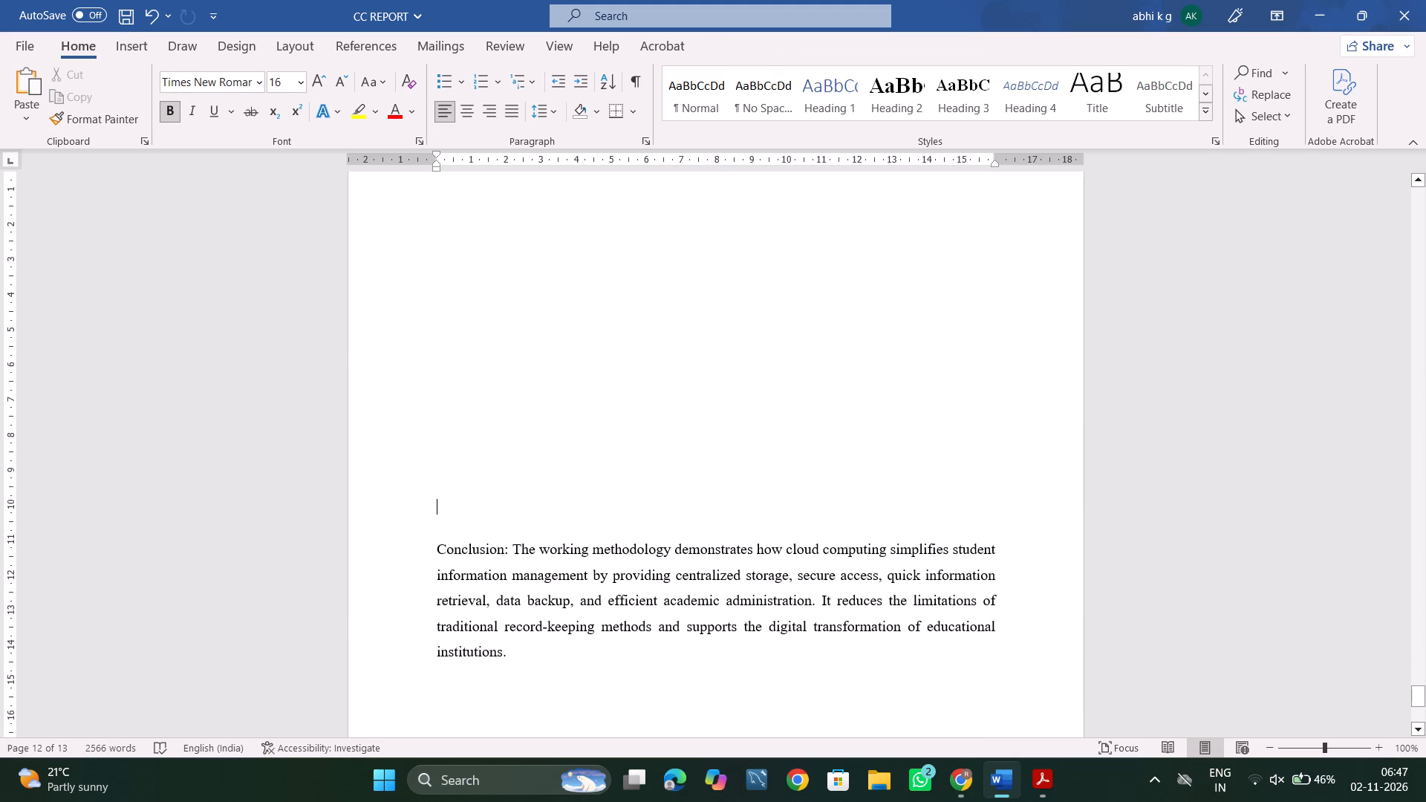
{"action": "key", "text": "BackSpace"}
{"action": "key", "text": "BackSpace"}
{"action": "key", "text": "BackSpace"}
{"action": "key", "text": "BackSpace"}
{"action": "key", "text": "BackSpace"}
{"action": "key", "text": "BackSpace"}
{"action": "key", "text": "BackSpace"}
{"action": "key", "text": "BackSpace"}
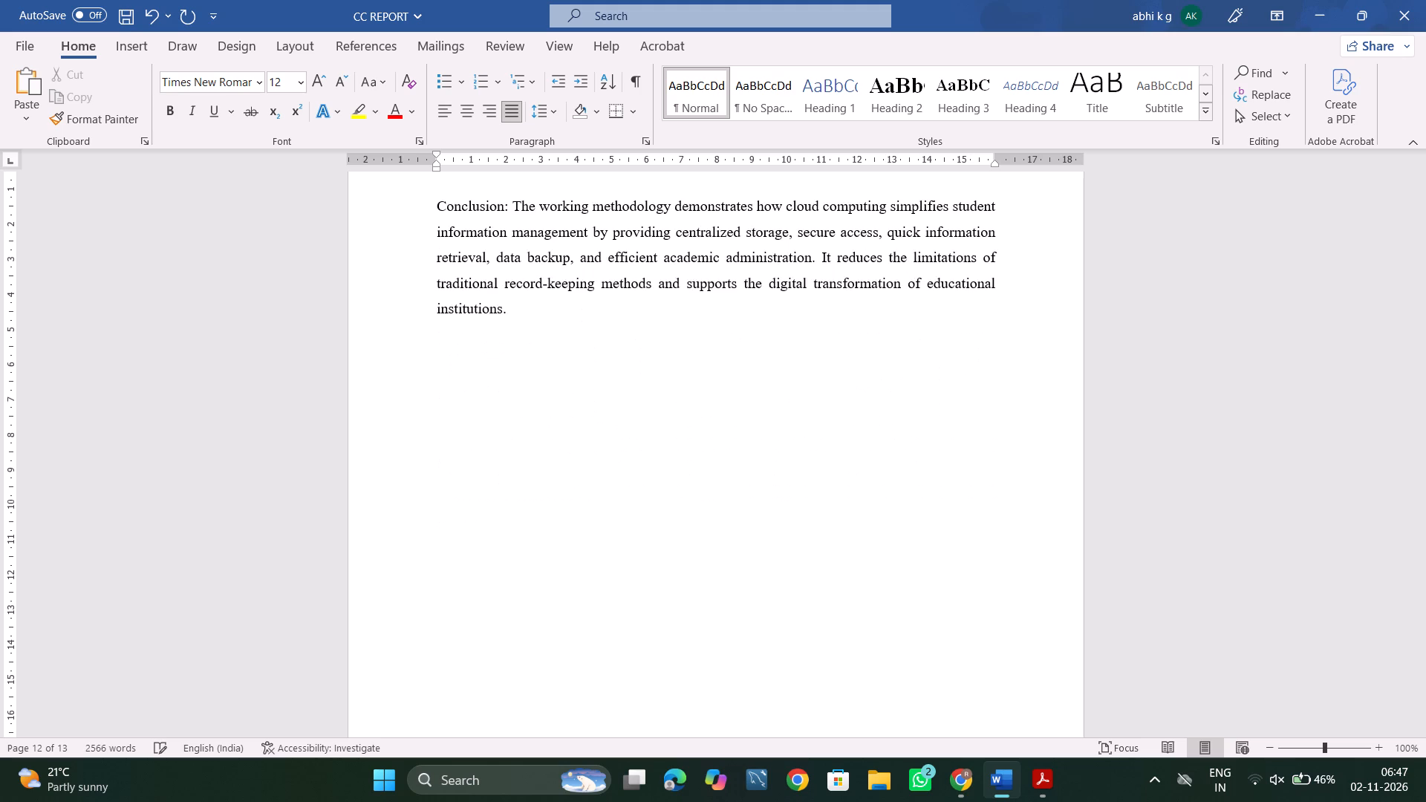
{"action": "key", "text": "BackSpace"}
{"action": "key", "text": "BackSpace"}
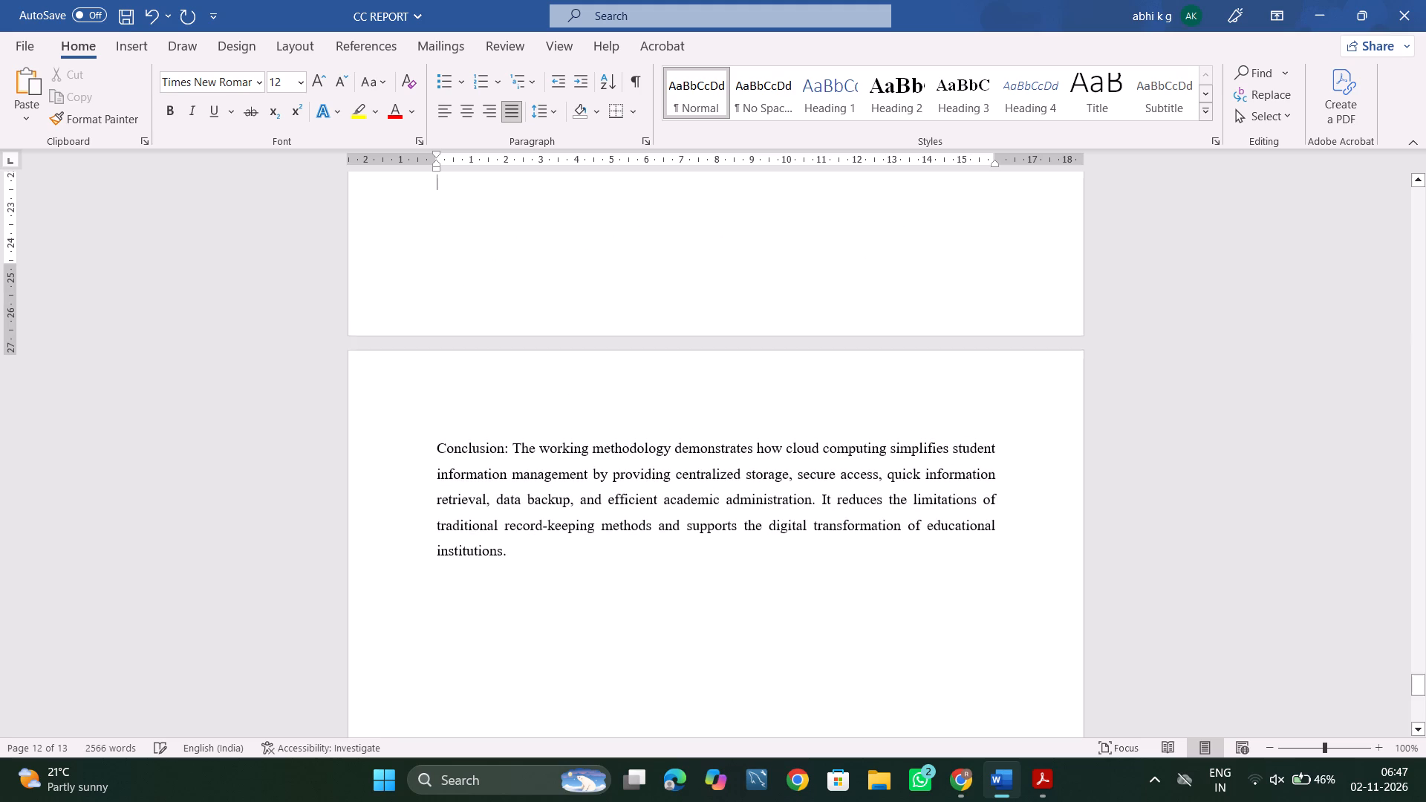
{"action": "key", "text": "BackSpace"}
{"action": "key", "text": "BackSpace"}
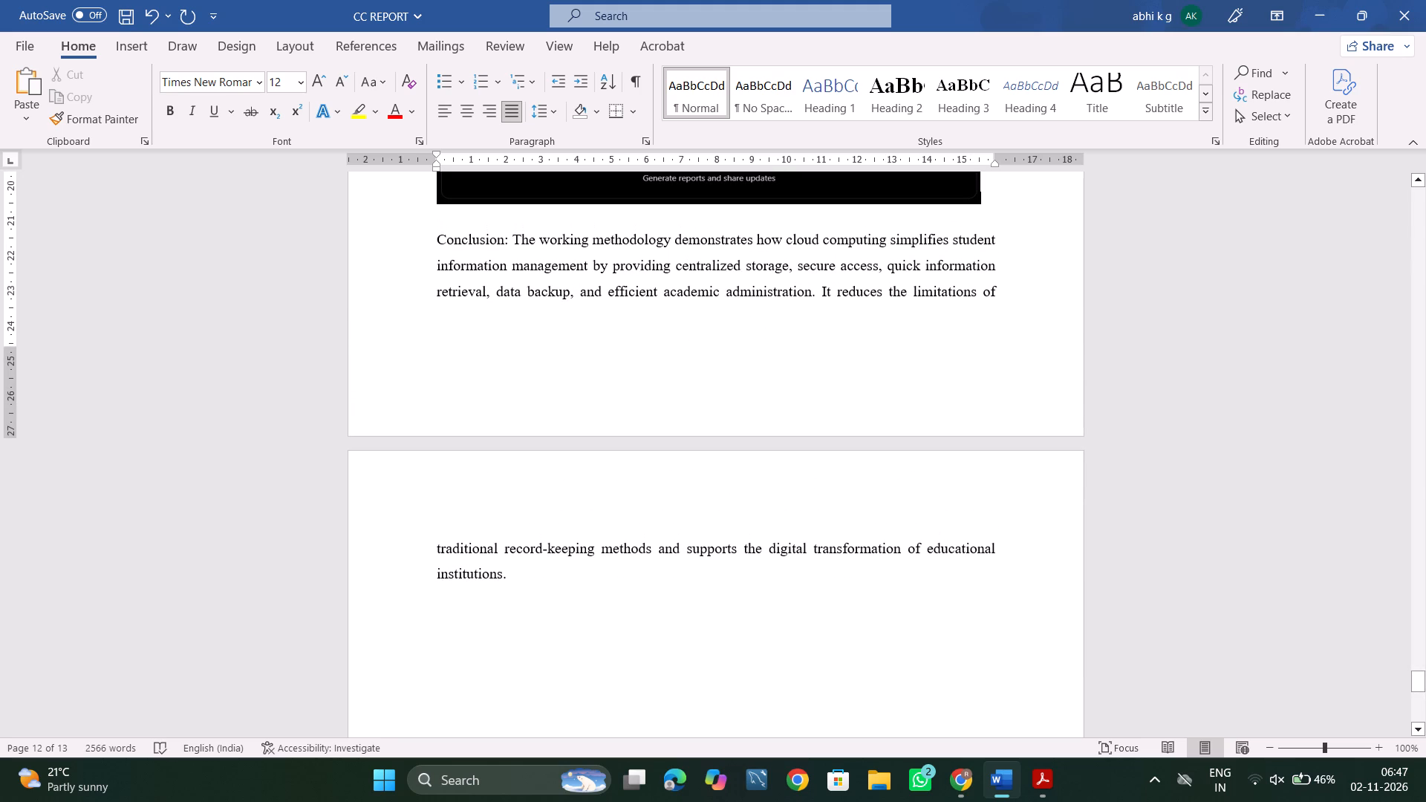
Review the layout from the Working Methodology Flowchart heading down to the end of the Conclusion paragraph.
{"action": "key", "text": "Up"}
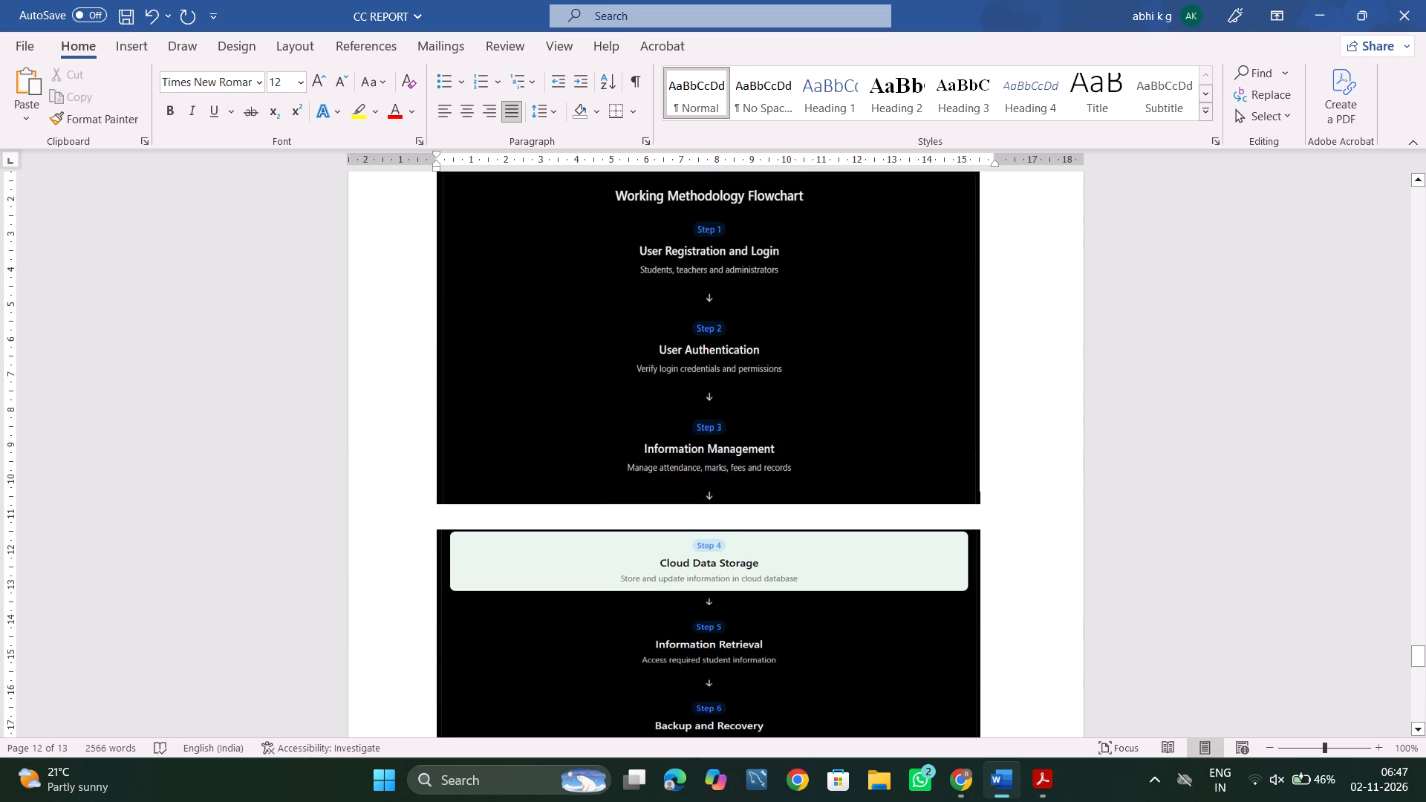
{"action": "key", "text": "Up"}
{"action": "key", "text": "Up"}
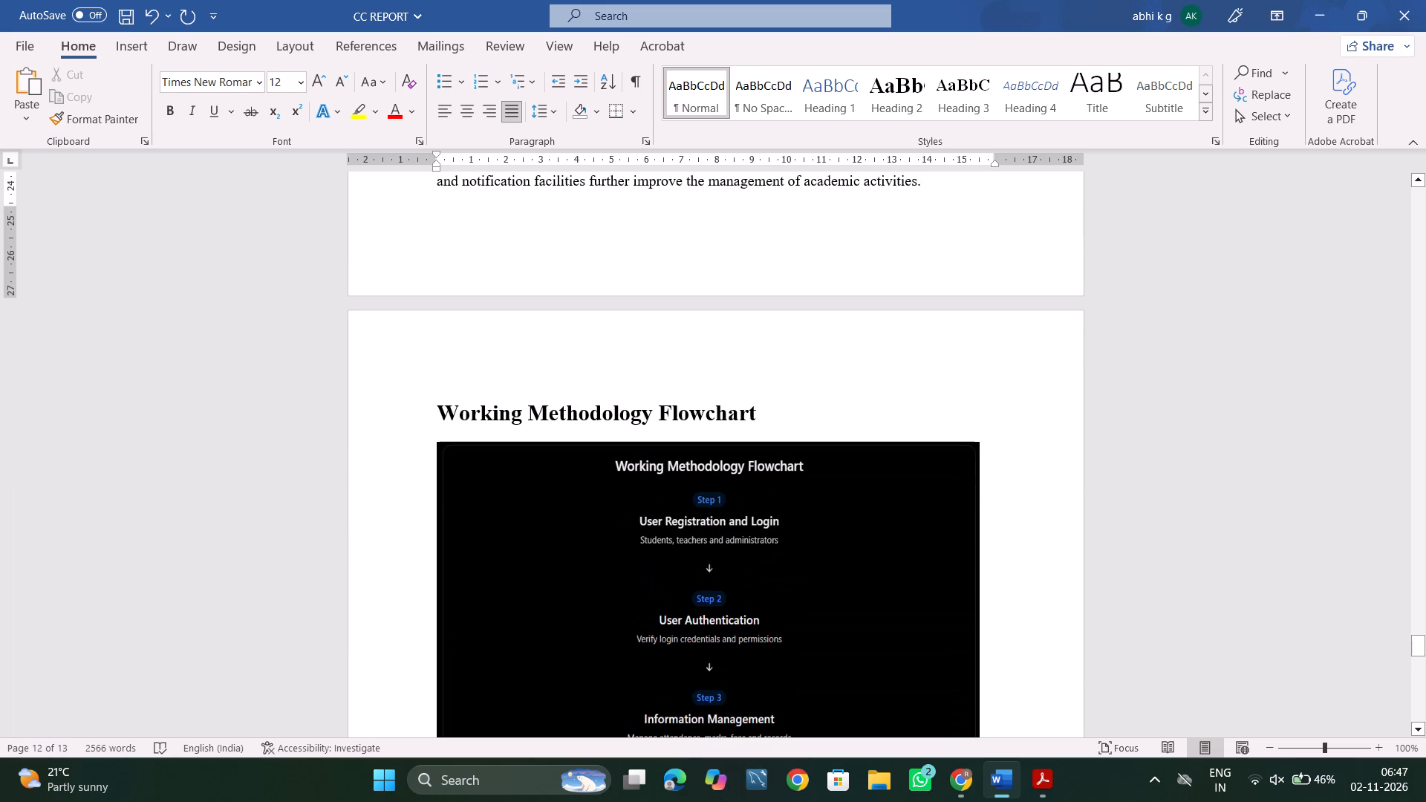
{"action": "key", "text": "Down"}
{"action": "key", "text": "Down"}
{"action": "key", "text": "Down"}
{"action": "key", "text": "Down"}
{"action": "key", "text": "Down"}
{"action": "key", "text": "Down"}
{"action": "key", "text": "Down"}
{"action": "key", "text": "Down"}
{"action": "key", "text": "Down"}
{"action": "key", "text": "Down"}
{"action": "key", "text": "Down"}
{"action": "key", "text": "Down"}
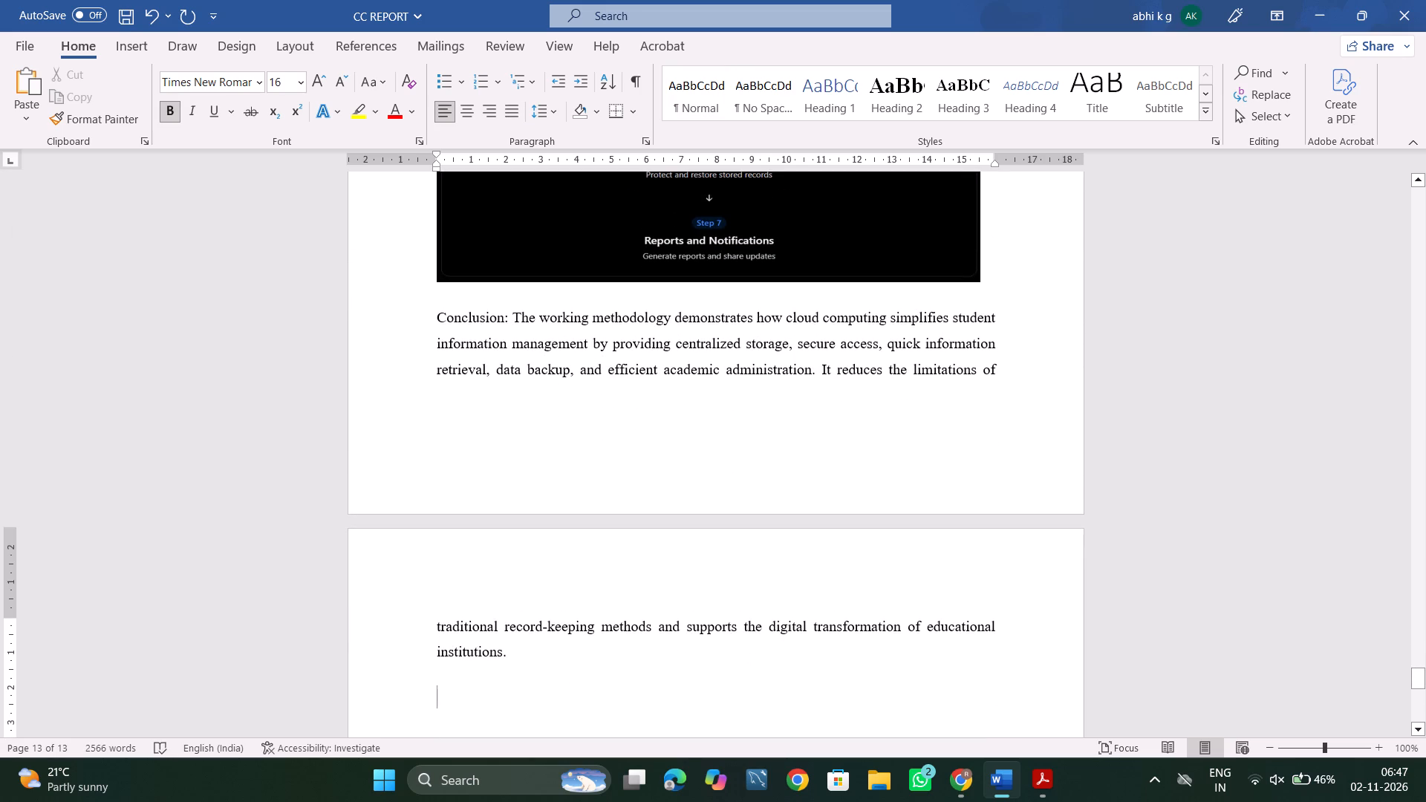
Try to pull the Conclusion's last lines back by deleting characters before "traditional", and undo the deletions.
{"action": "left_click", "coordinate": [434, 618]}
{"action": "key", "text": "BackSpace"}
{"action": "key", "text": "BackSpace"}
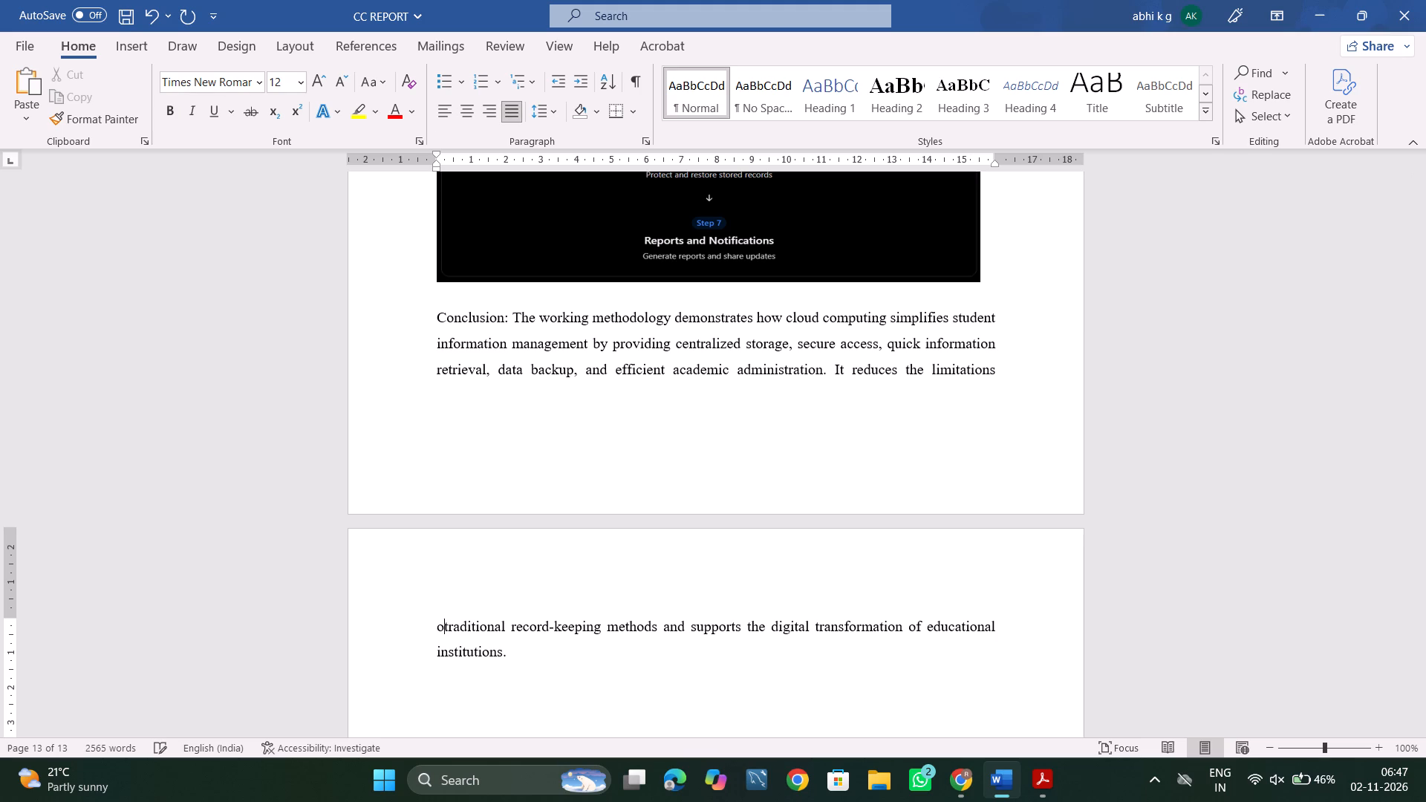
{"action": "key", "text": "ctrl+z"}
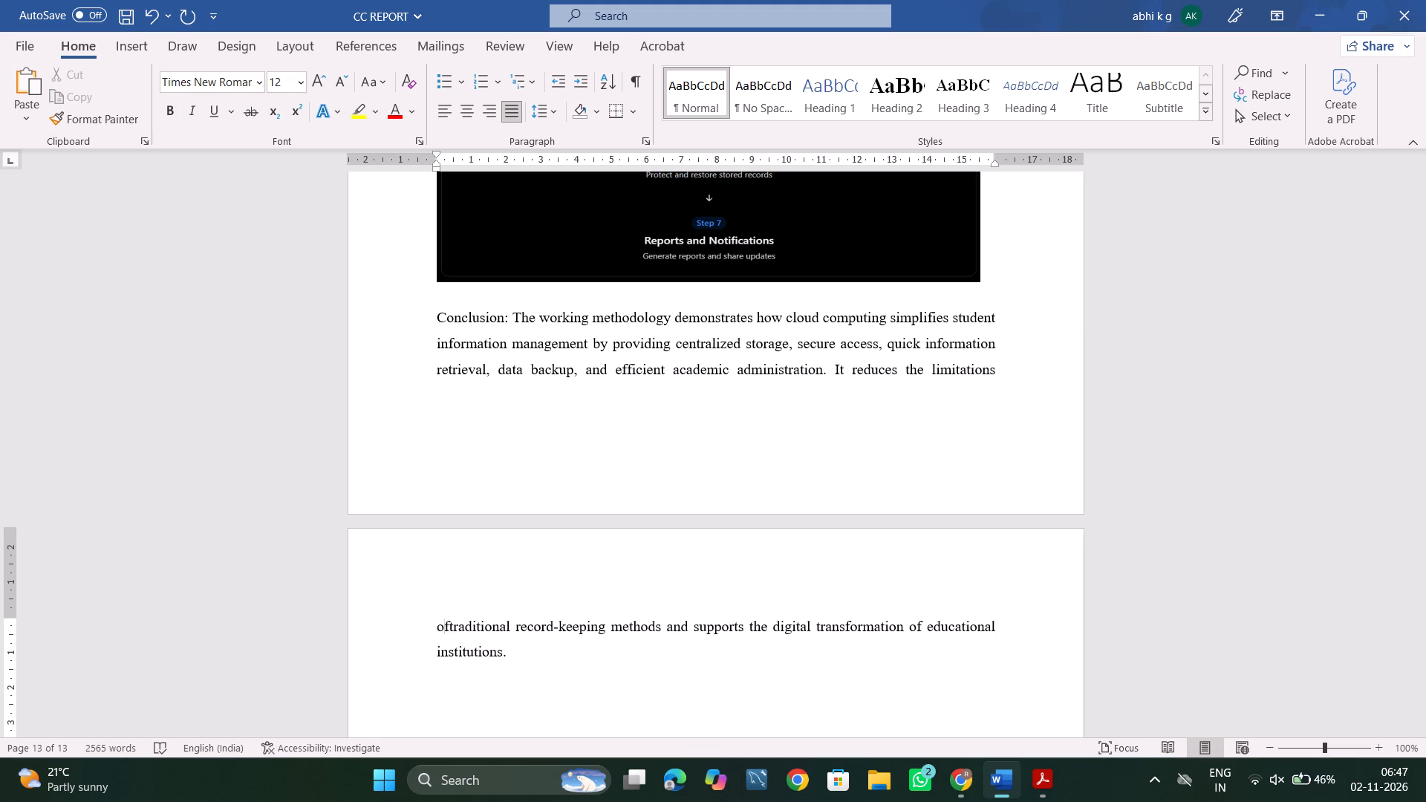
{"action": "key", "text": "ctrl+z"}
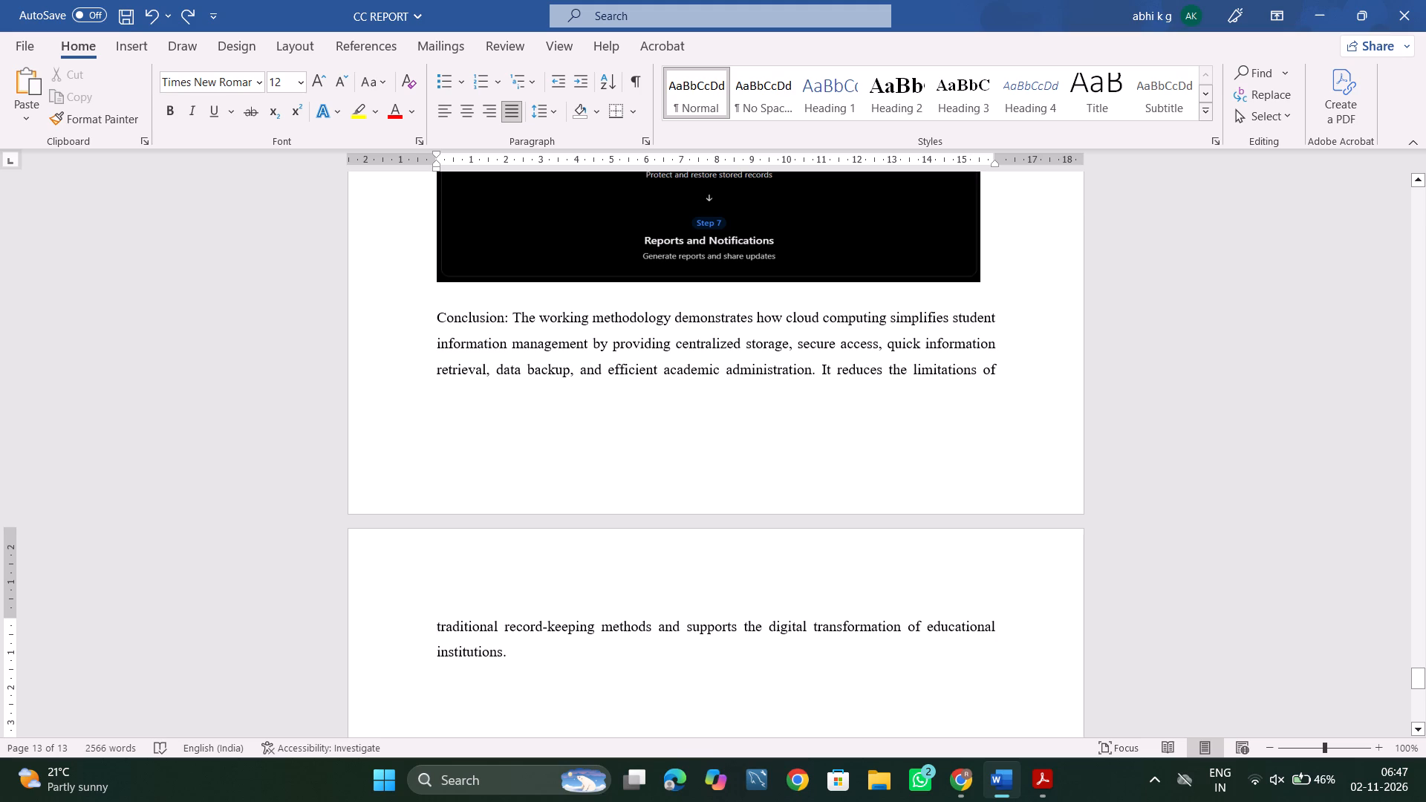
Delete the Conclusion's last sentence, from "It reduces the limitations of" through "educational institutions.".
{"action": "left_click_drag", "start_coordinate": [824, 369], "coordinate": [858, 642]}
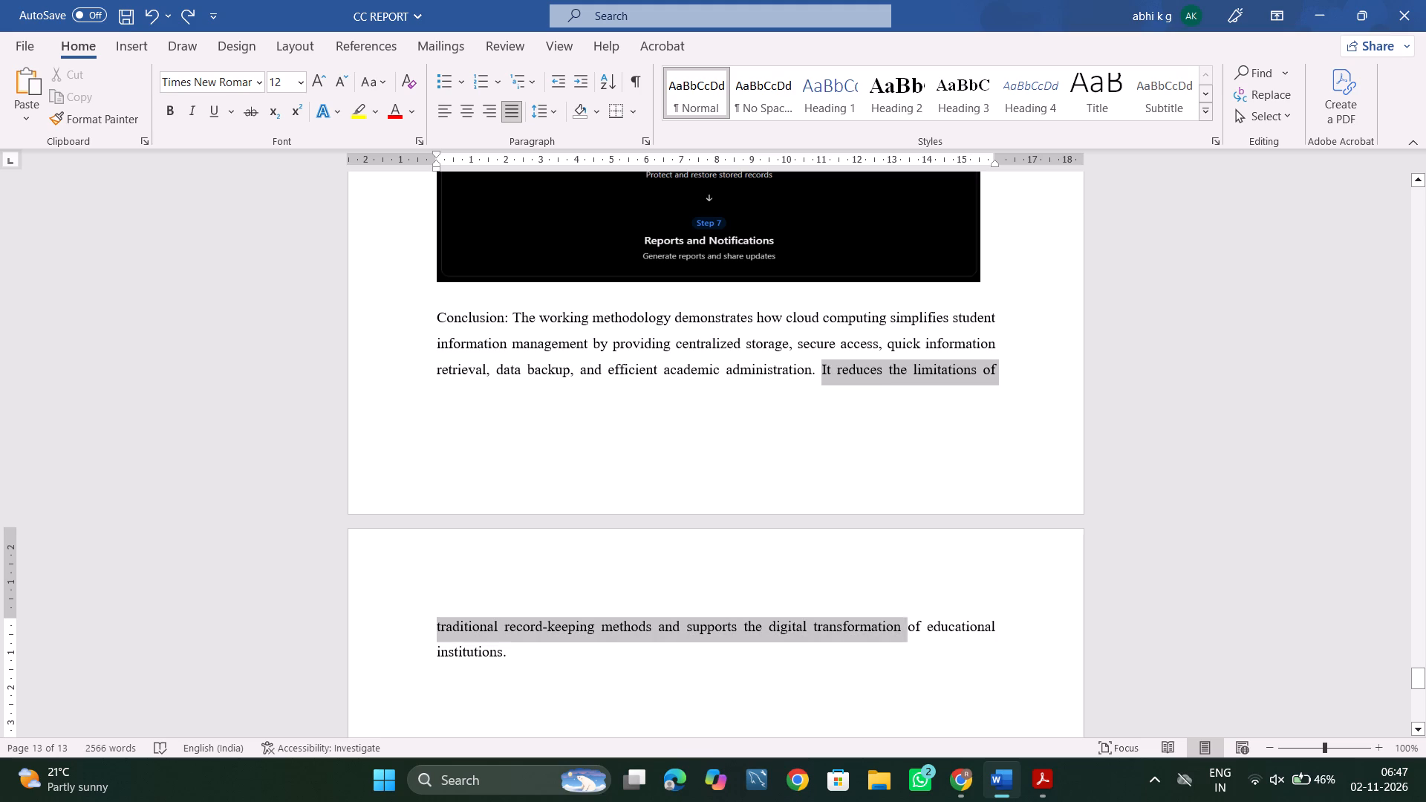
{"action": "left_click_drag", "start_coordinate": [858, 642], "coordinate": [856, 645]}
{"action": "key", "text": "BackSpace"}
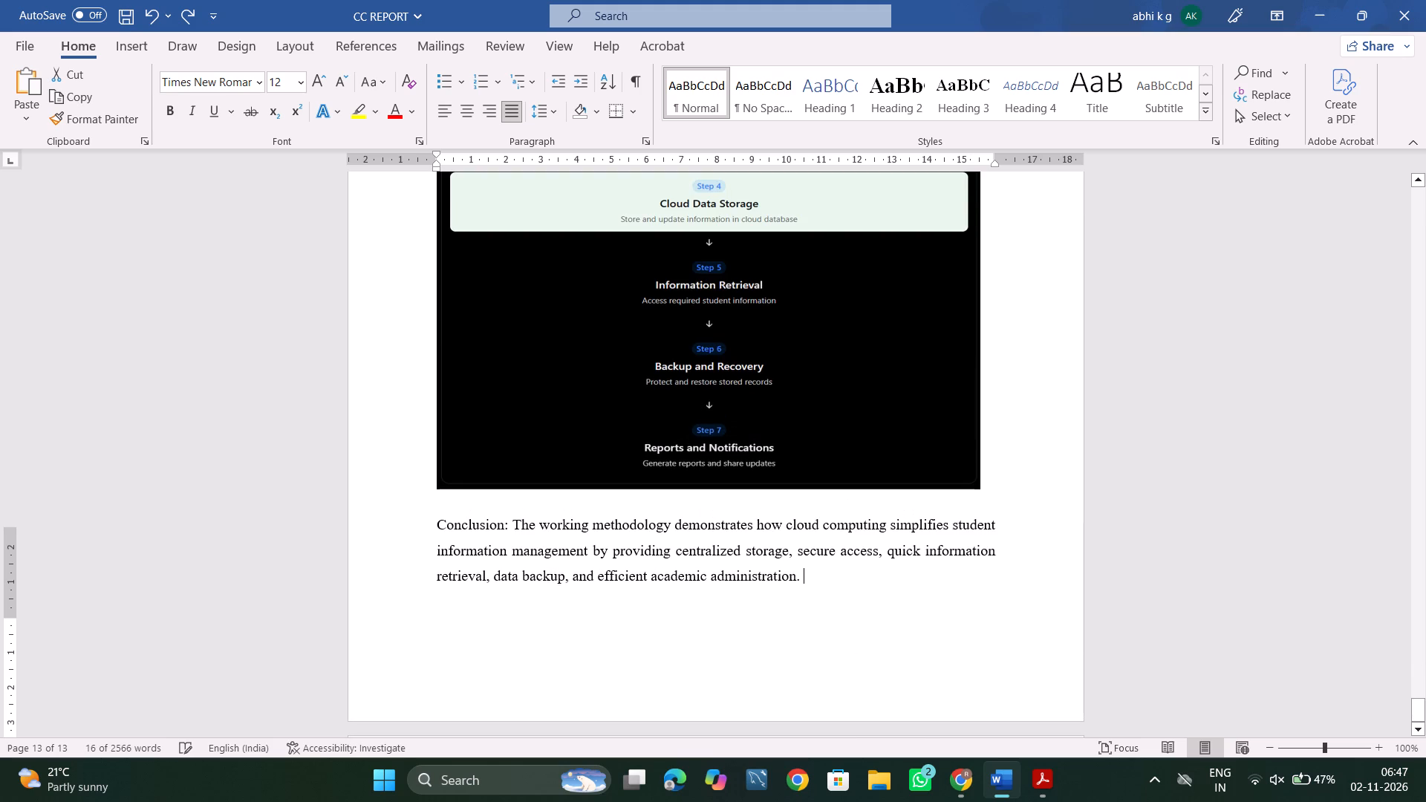
Review the section from the Overall Working Process text through both flowchart pictures to the end of the document.
{"action": "key", "text": "Up"}
{"action": "key", "text": "Up"}
{"action": "key", "text": "Up"}
{"action": "key", "text": "Up"}
{"action": "key", "text": "Up"}
{"action": "key", "text": "Up"}
{"action": "key", "text": "Up"}
{"action": "key", "text": "Up"}
{"action": "key", "text": "Up"}
{"action": "key", "text": "Up"}
{"action": "key", "text": "Up"}
{"action": "key", "text": "Up"}
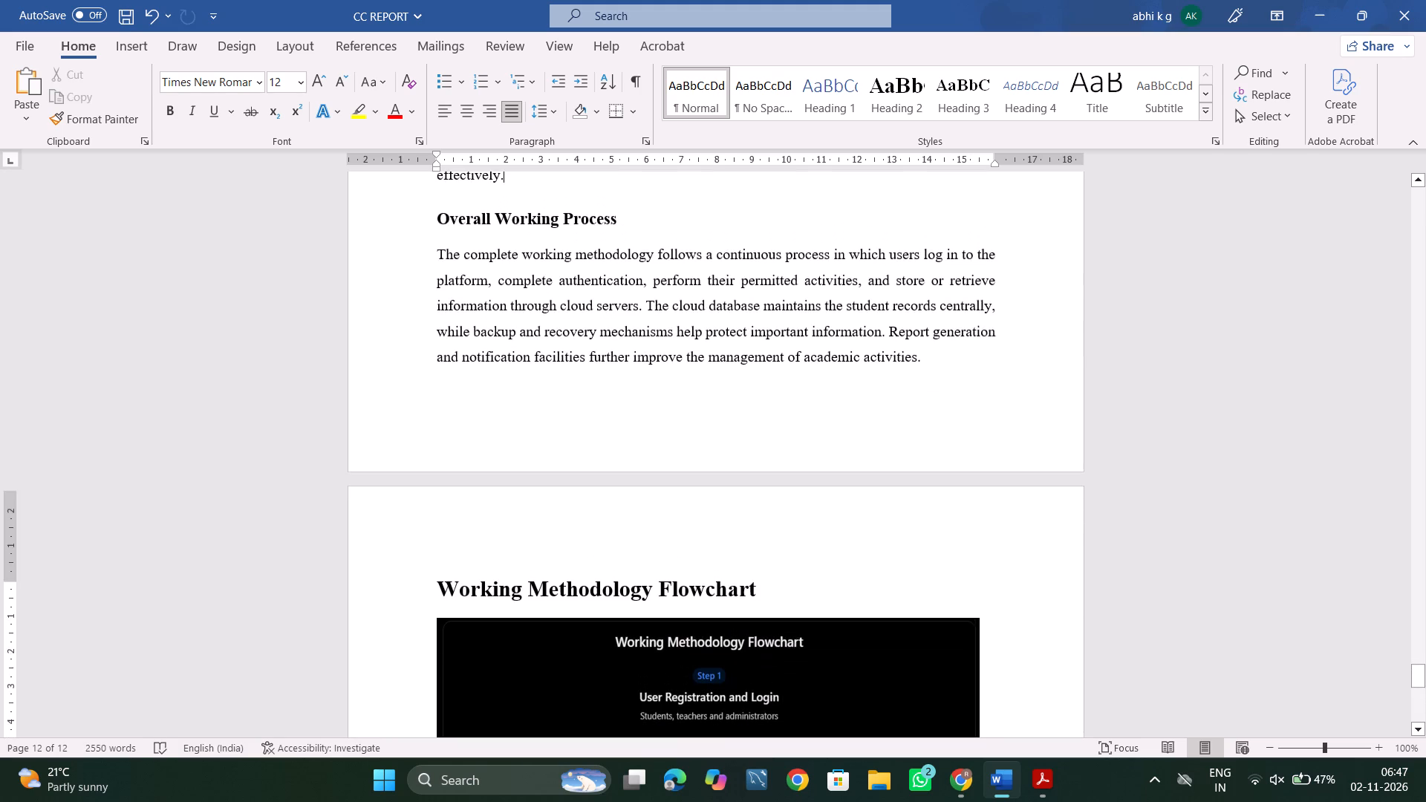
{"action": "key", "text": "Down"}
{"action": "key", "text": "Down"}
{"action": "key", "text": "Down"}
{"action": "key", "text": "Down"}
{"action": "key", "text": "Down"}
{"action": "key", "text": "Down"}
{"action": "key", "text": "Down"}
{"action": "key", "text": "Down"}
{"action": "key", "text": "Down"}
{"action": "key", "text": "Down"}
{"action": "key", "text": "Down"}
{"action": "key", "text": "Down"}
{"action": "key", "text": "Down"}
{"action": "key", "text": "Down"}
{"action": "key", "text": "Down"}
{"action": "key", "text": "Down"}
{"action": "key", "text": "Down"}
{"action": "key", "text": "Down"}
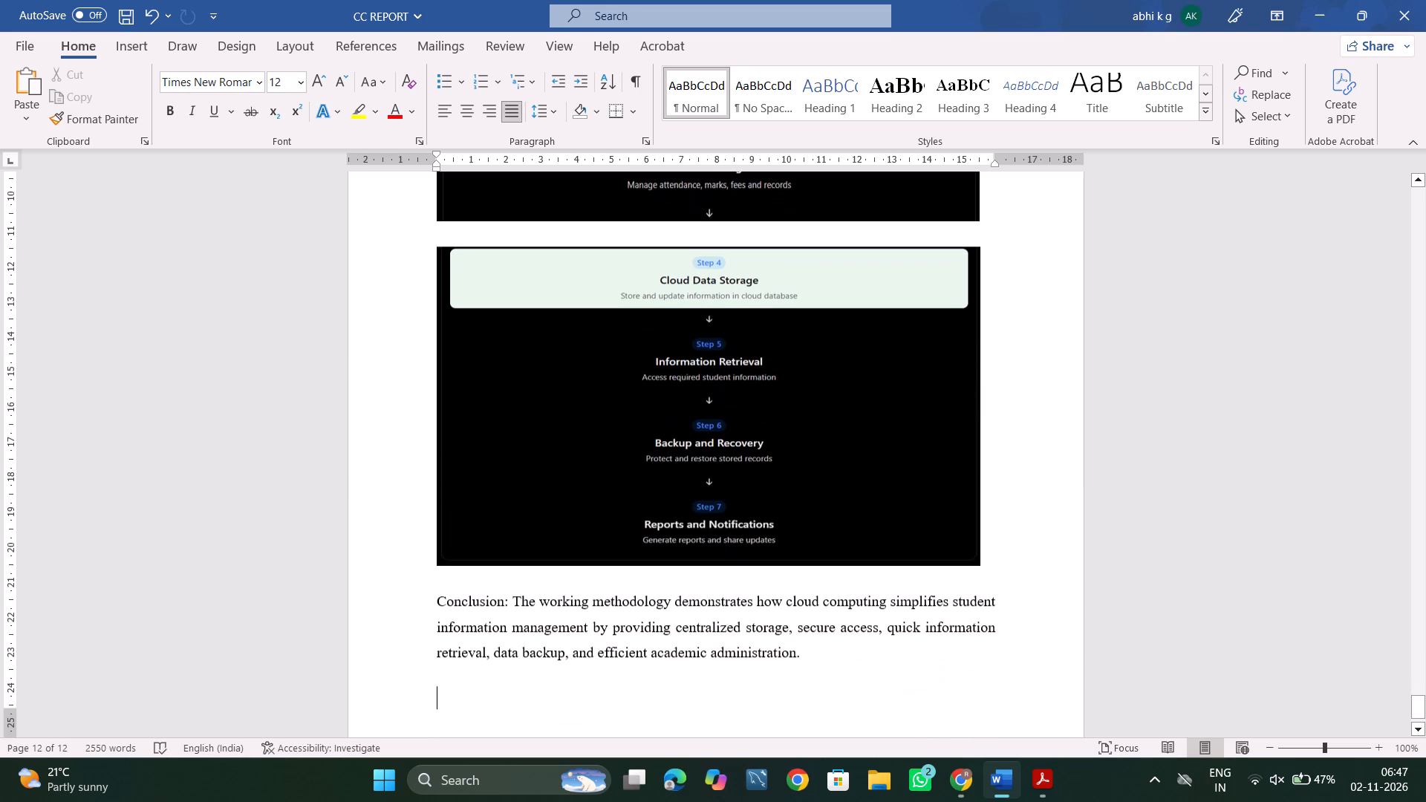
{"action": "key", "text": "Down"}
{"action": "key", "text": "Down"}
{"action": "key", "text": "Down"}
{"action": "key", "text": "Down"}
{"action": "key", "text": "Down"}
{"action": "key", "text": "Down"}
{"action": "key", "text": "Down"}
{"action": "key", "text": "Down"}
{"action": "key", "text": "Down"}
{"action": "key", "text": "Down"}
{"action": "key", "text": "Down"}
{"action": "key", "text": "Down"}
{"action": "key", "text": "Down"}
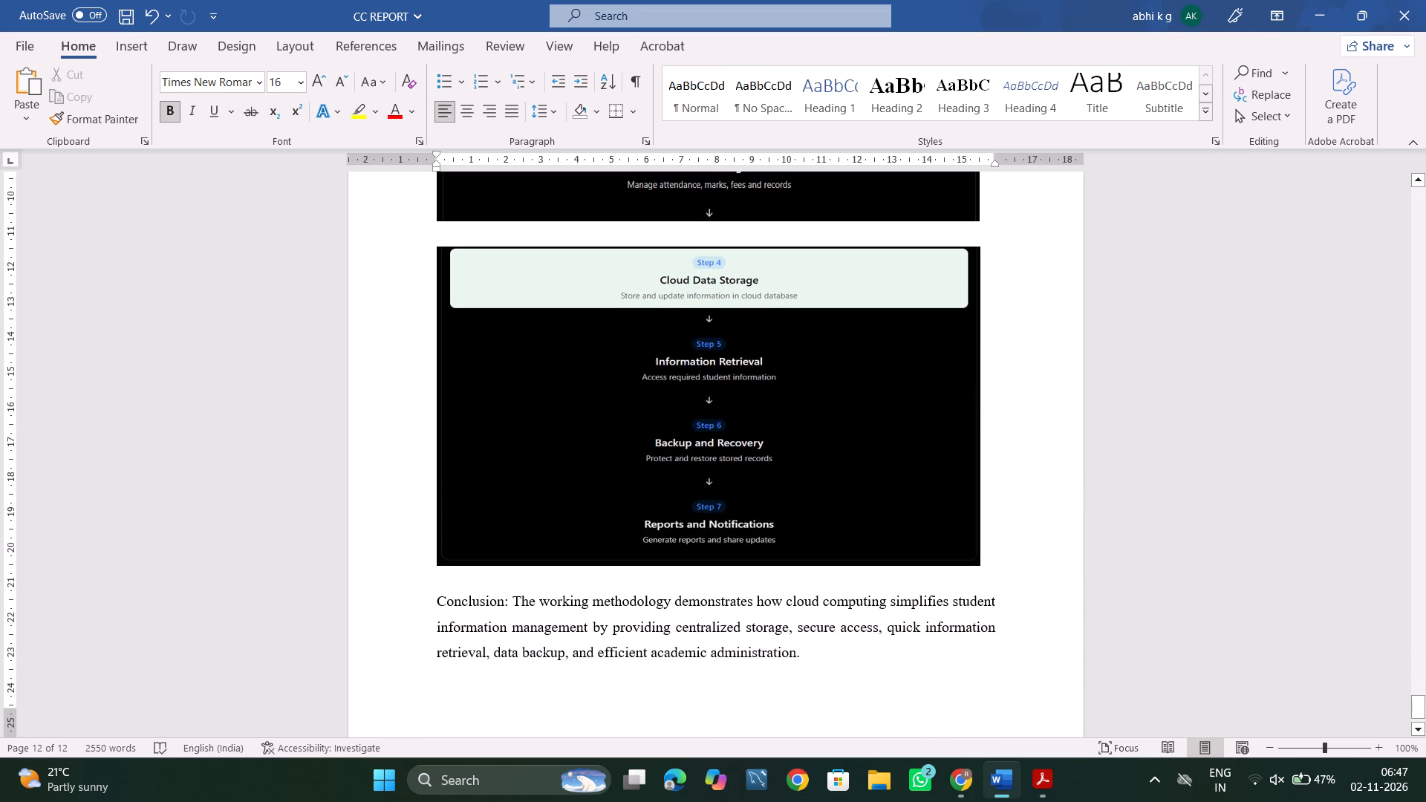
{"action": "key", "text": "Down"}
{"action": "key", "text": "Down"}
{"action": "key", "text": "Down"}
Save the CC REPORT document.
{"action": "left_click", "coordinate": [590, 700]}
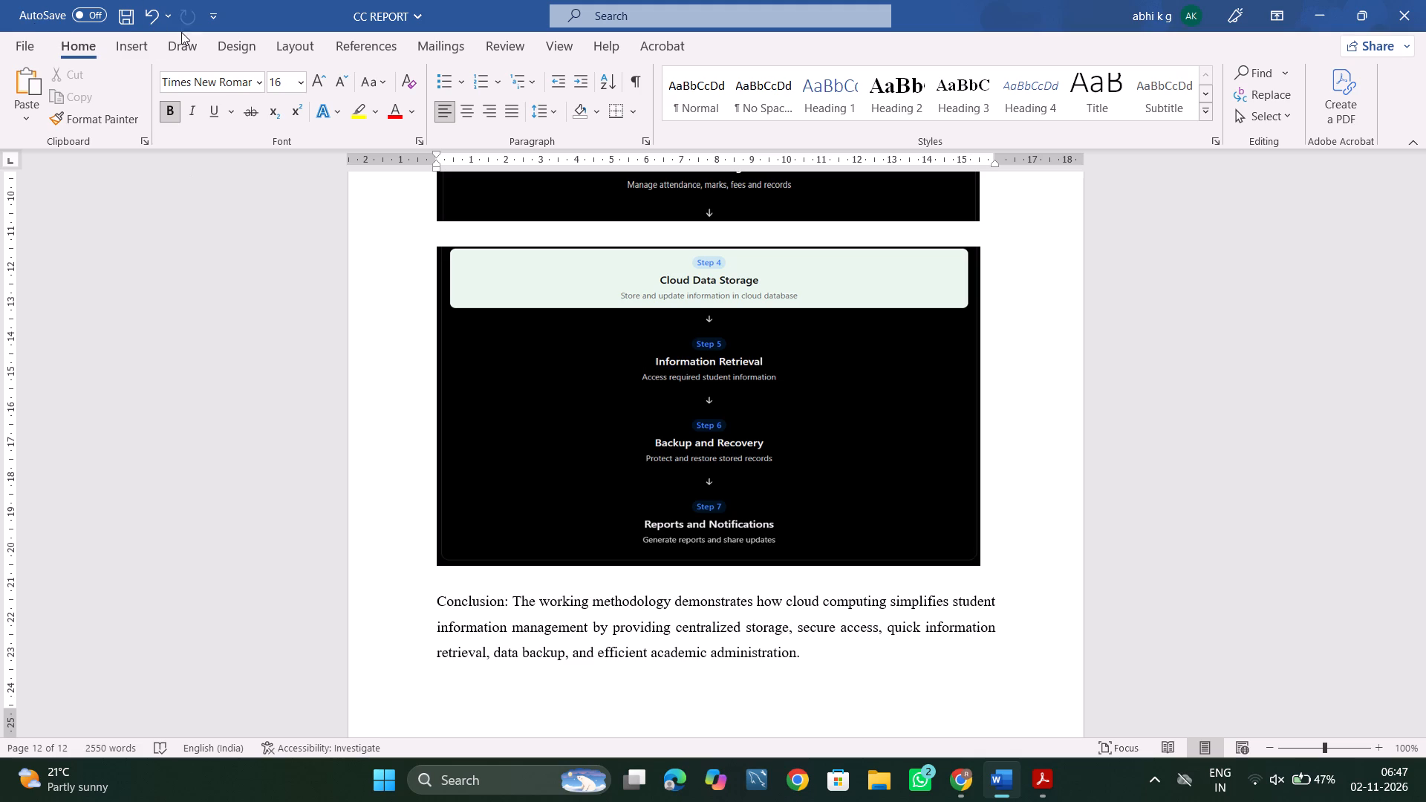
{"action": "key", "text": "ctrl+s"}
{"action": "key", "text": "ctrl+s"}
{"action": "key", "text": "ctrl+s"}
{"action": "key", "text": "ctrl+s"}
{"action": "key", "text": "ctrl+s"}
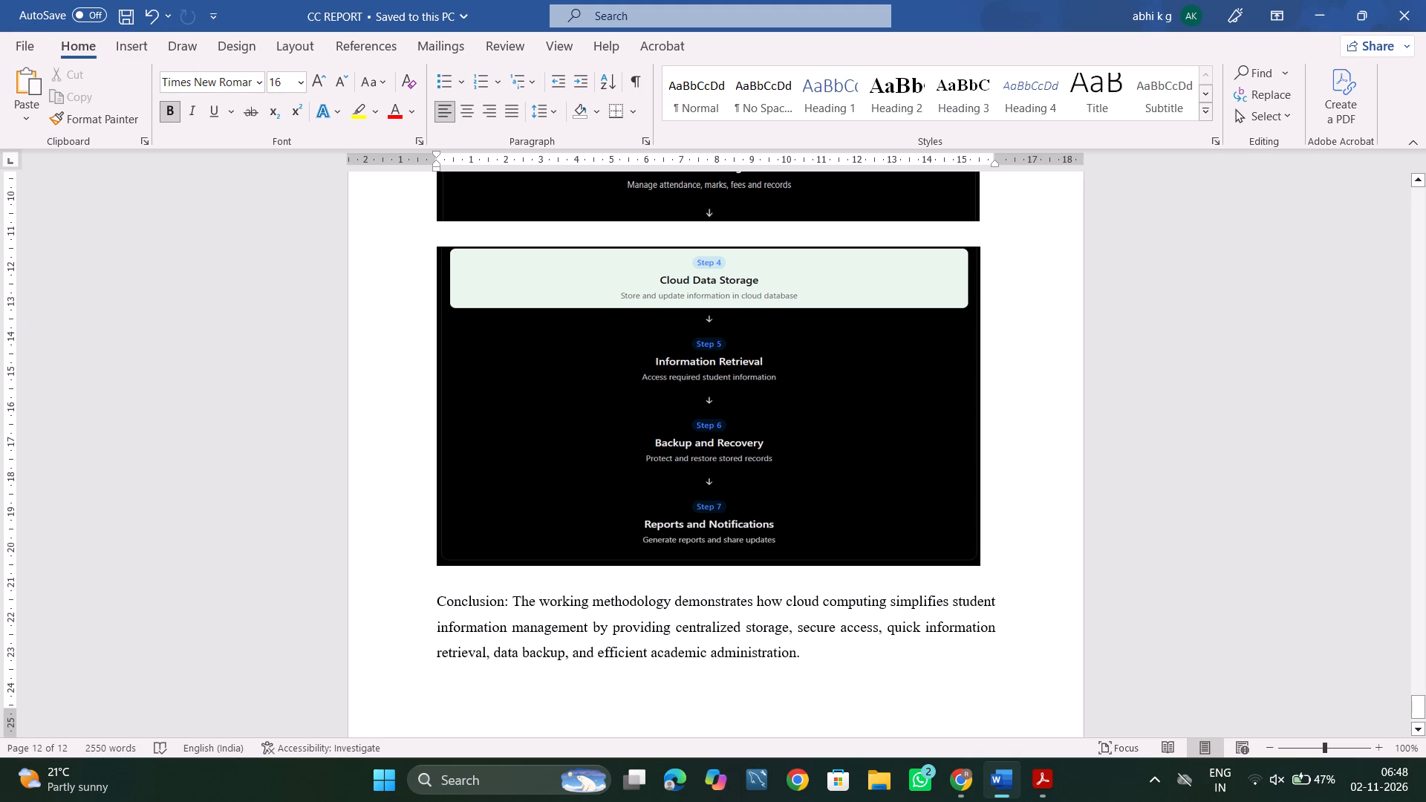
{"action": "left_click", "coordinate": [161, 392]}
{"action": "key", "text": "ctrl+s"}
{"action": "key", "text": "ctrl+s"}
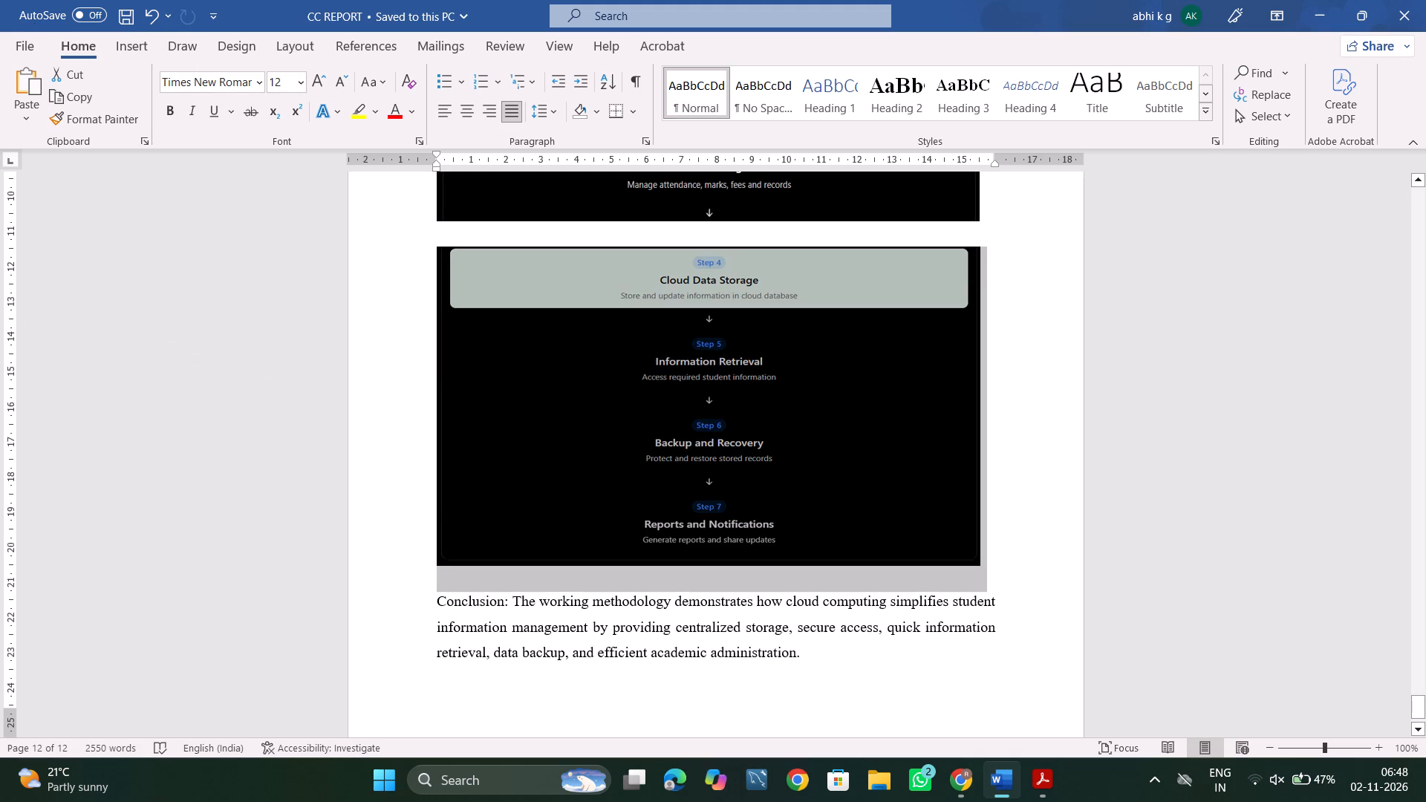
{"action": "key", "text": "ctrl+s"}
{"action": "key", "text": "ctrl+s"}
{"action": "key", "text": "ctrl+s"}
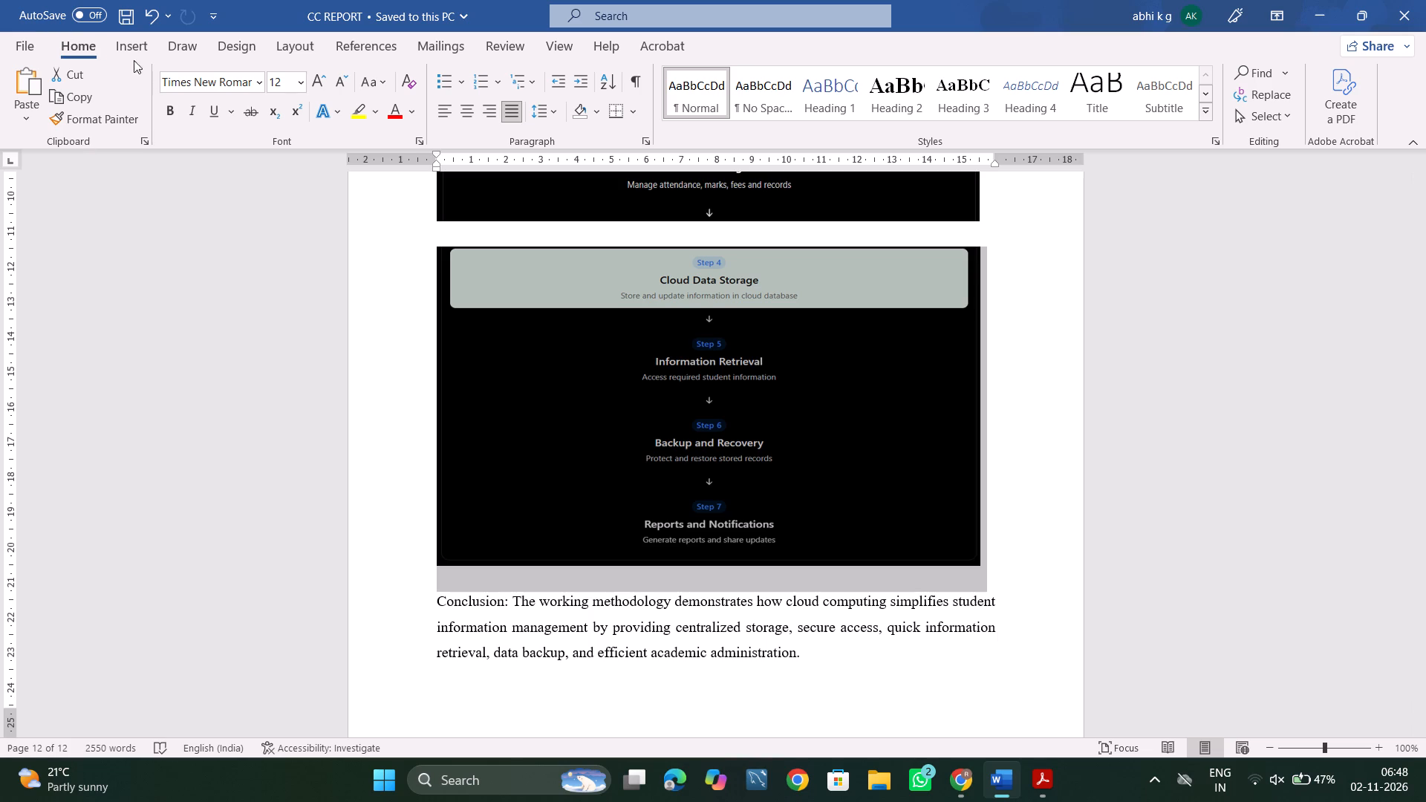
Insert a blank page at the Steps 4 to 7 picture, ahead of it.
{"action": "left_click", "coordinate": [129, 50]}
{"action": "left_click", "coordinate": [68, 88]}
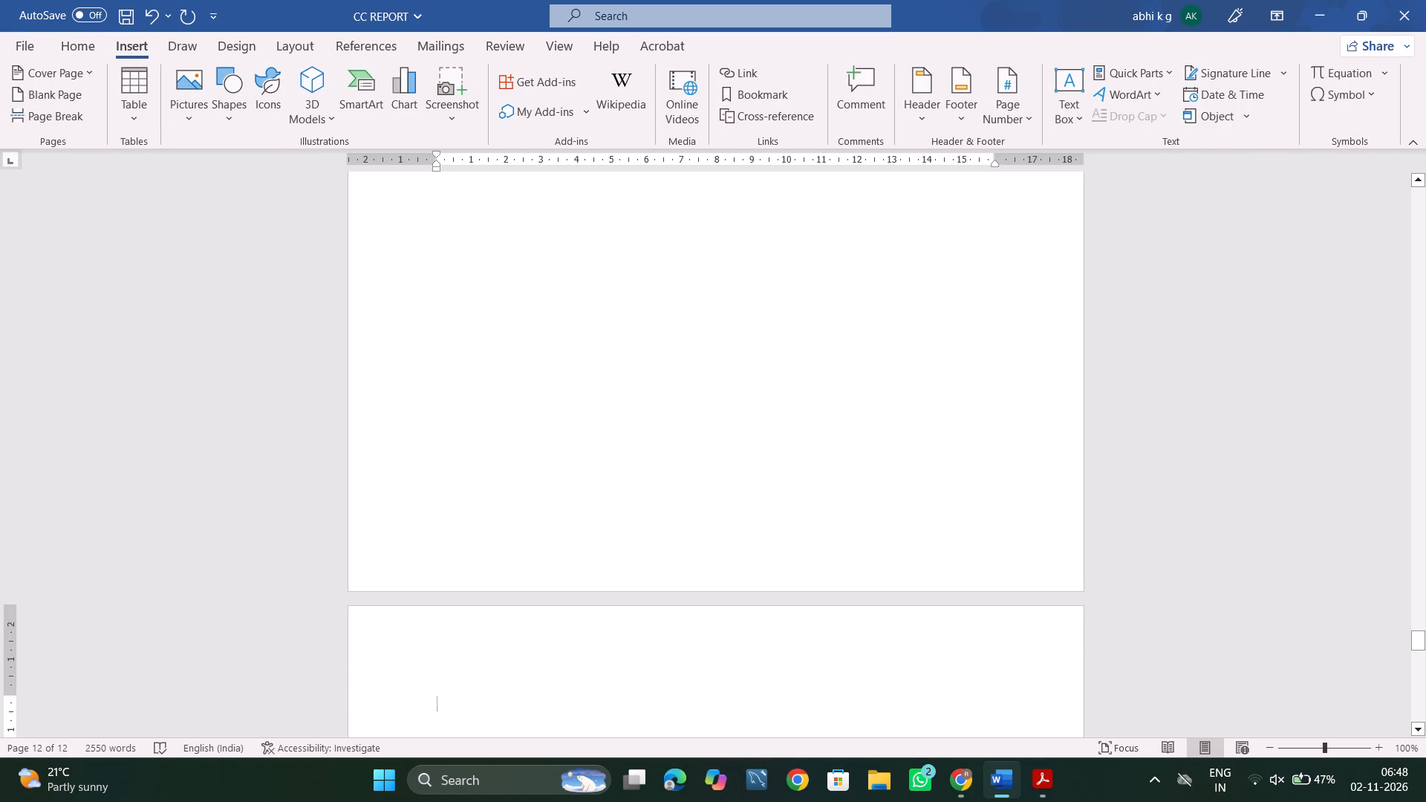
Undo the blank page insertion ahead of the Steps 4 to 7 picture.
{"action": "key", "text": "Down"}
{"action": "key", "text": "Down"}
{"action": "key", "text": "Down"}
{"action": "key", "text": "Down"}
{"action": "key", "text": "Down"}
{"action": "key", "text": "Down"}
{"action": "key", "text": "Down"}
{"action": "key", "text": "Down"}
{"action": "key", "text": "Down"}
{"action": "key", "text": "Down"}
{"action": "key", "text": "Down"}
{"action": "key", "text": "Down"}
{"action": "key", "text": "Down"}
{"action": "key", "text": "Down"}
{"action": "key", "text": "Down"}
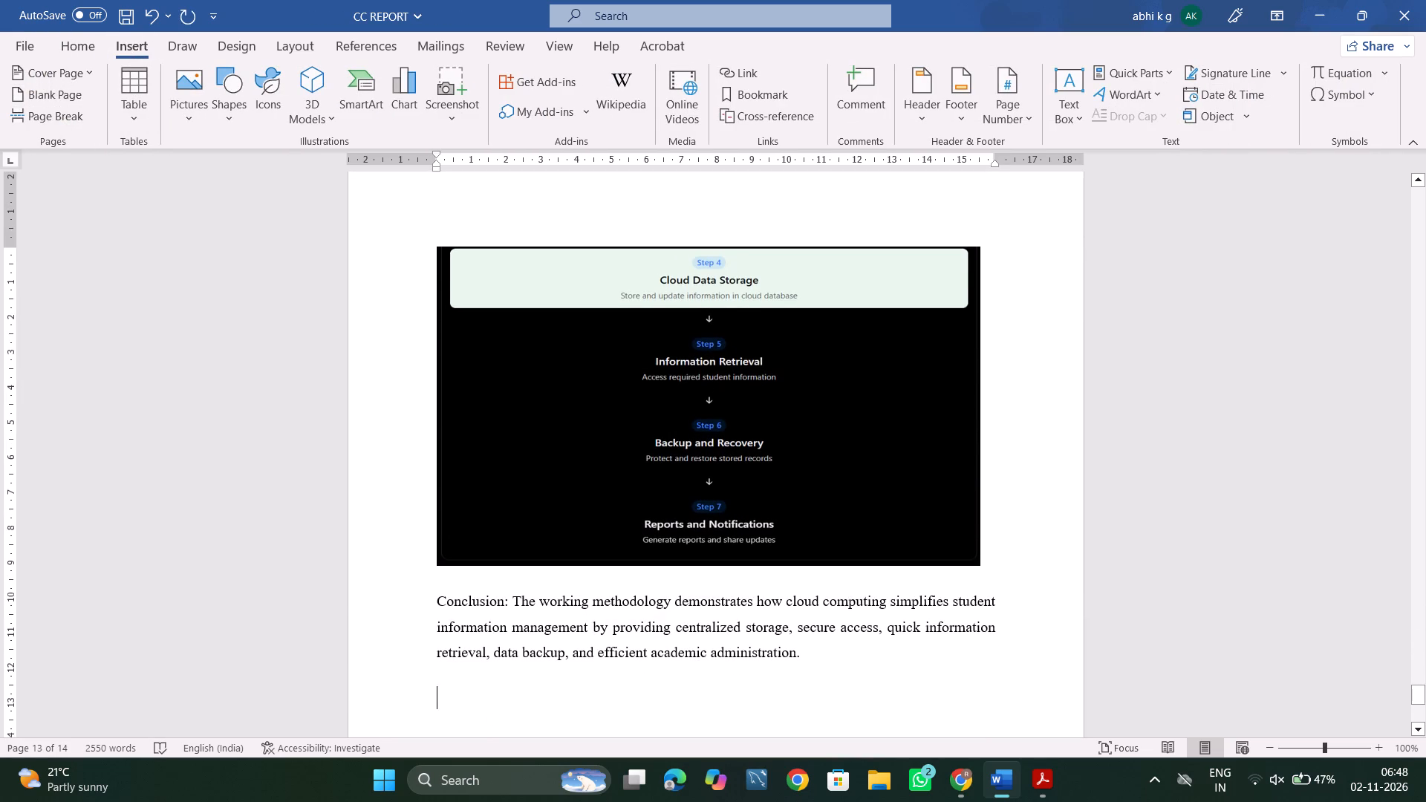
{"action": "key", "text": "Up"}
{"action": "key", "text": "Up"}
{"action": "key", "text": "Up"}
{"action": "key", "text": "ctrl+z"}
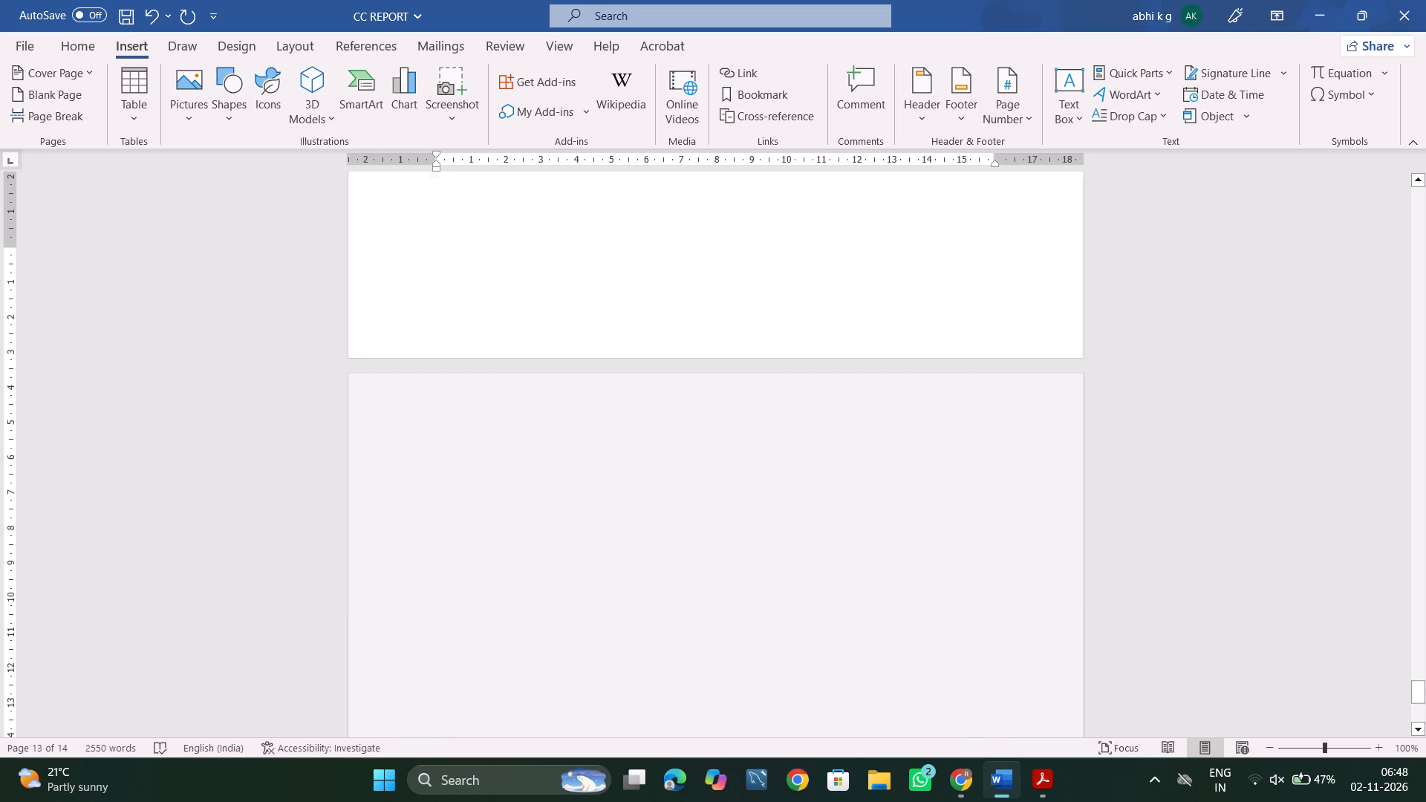
Insert a blank page after the Conclusion paragraph at the end of the document.
{"action": "key", "text": "Down"}
{"action": "key", "text": "Down"}
{"action": "key", "text": "Down"}
{"action": "key", "text": "Down"}
{"action": "key", "text": "Down"}
{"action": "key", "text": "Down"}
{"action": "key", "text": "Down"}
{"action": "key", "text": "Down"}
{"action": "key", "text": "Down"}
{"action": "key", "text": "Down"}
{"action": "key", "text": "Down"}
{"action": "key", "text": "Down"}
{"action": "key", "text": "Down"}
{"action": "key", "text": "Down"}
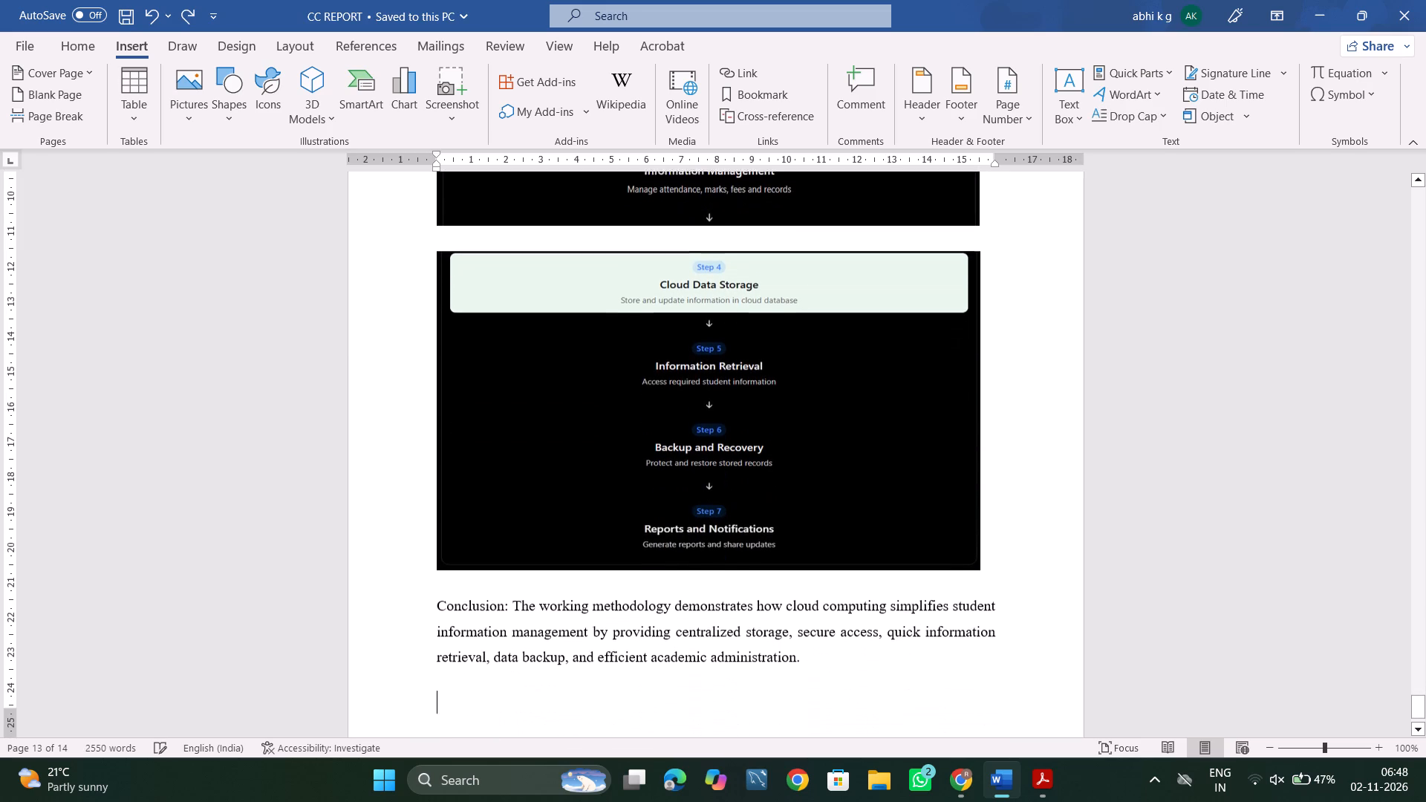
{"action": "double_click", "coordinate": [446, 706]}
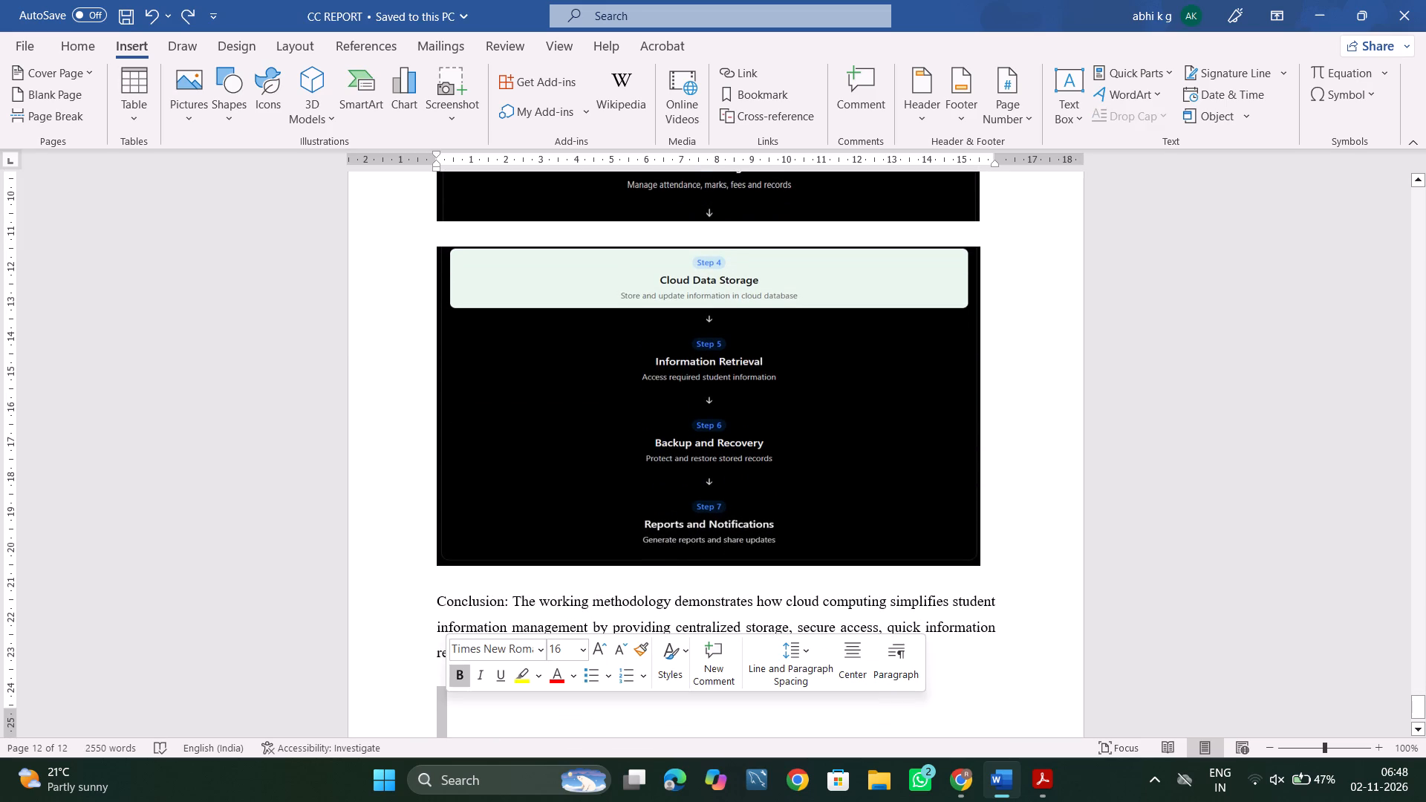
{"action": "left_click", "coordinate": [444, 706]}
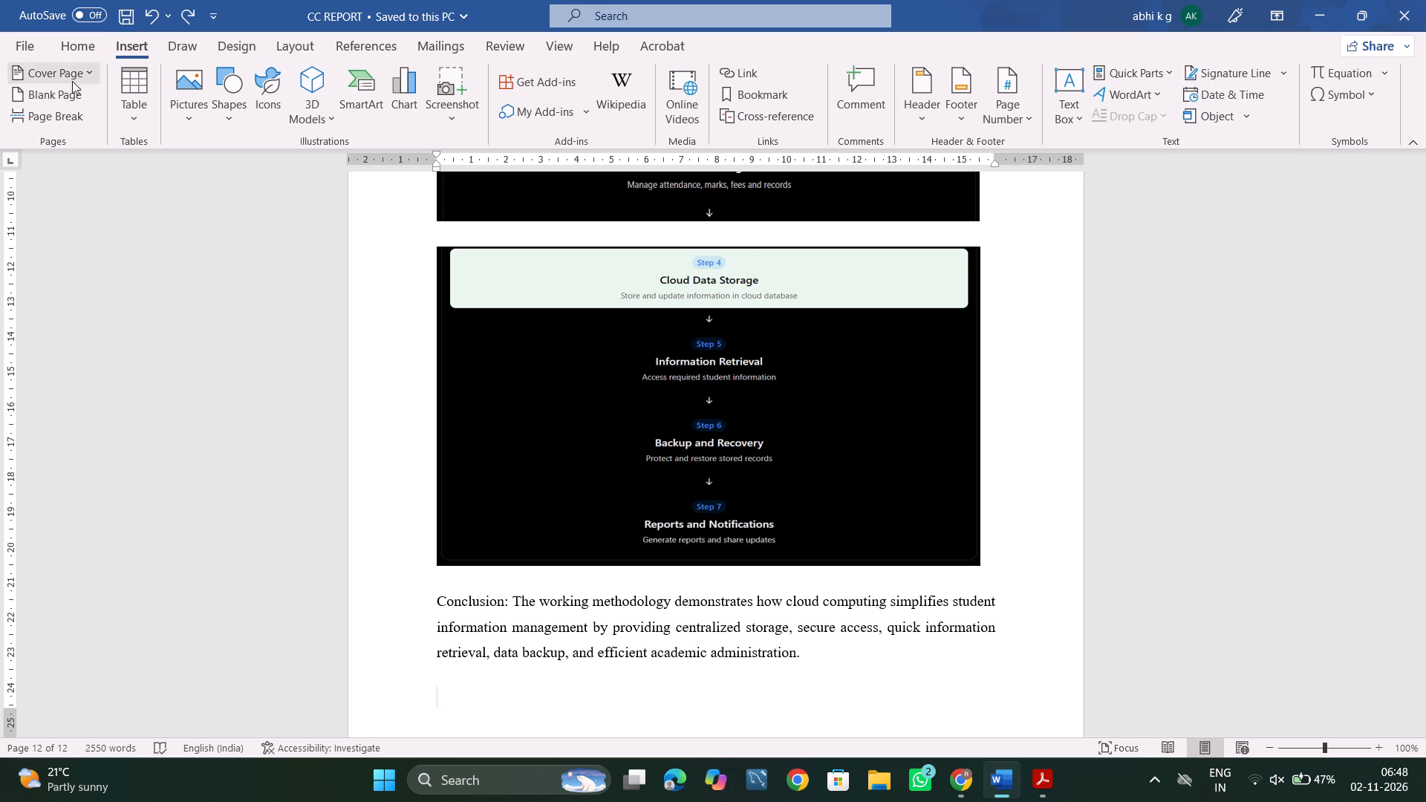
{"action": "left_click", "coordinate": [56, 101]}
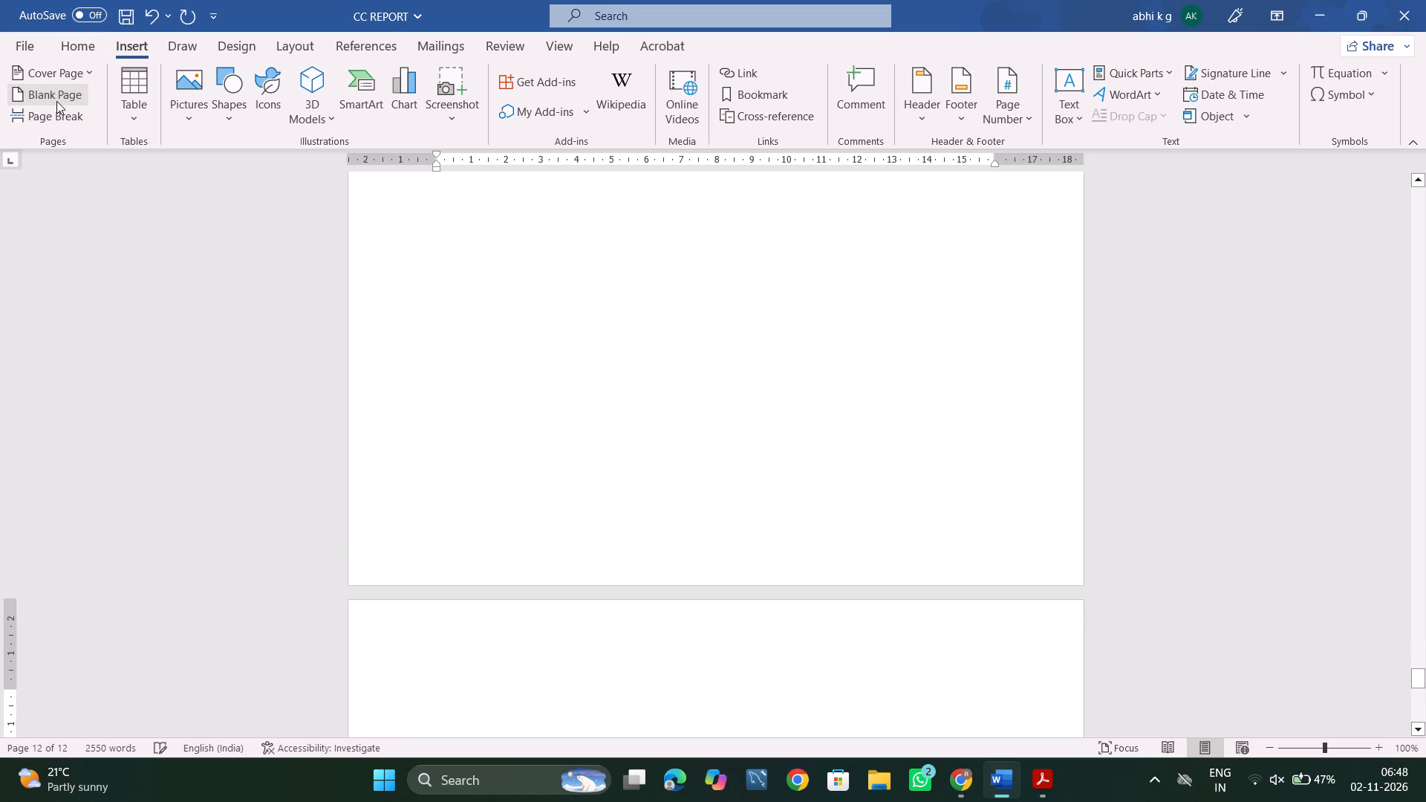
Place the text cursor at the start of the new blank page that follows the Conclusion.
{"action": "left_click_drag", "start_coordinate": [1425, 685], "coordinate": [1425, 705]}
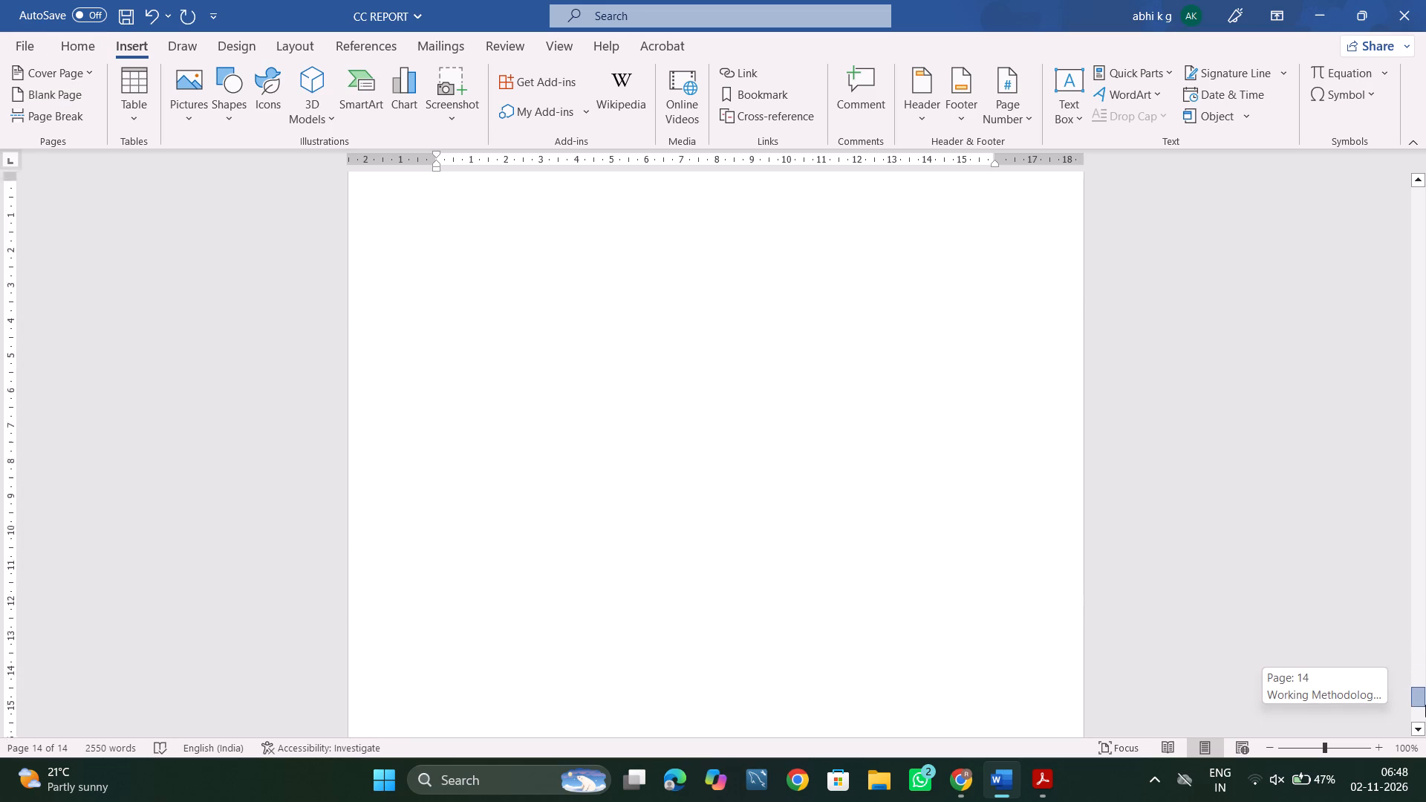
{"action": "left_click_drag", "start_coordinate": [1425, 705], "coordinate": [1415, 655]}
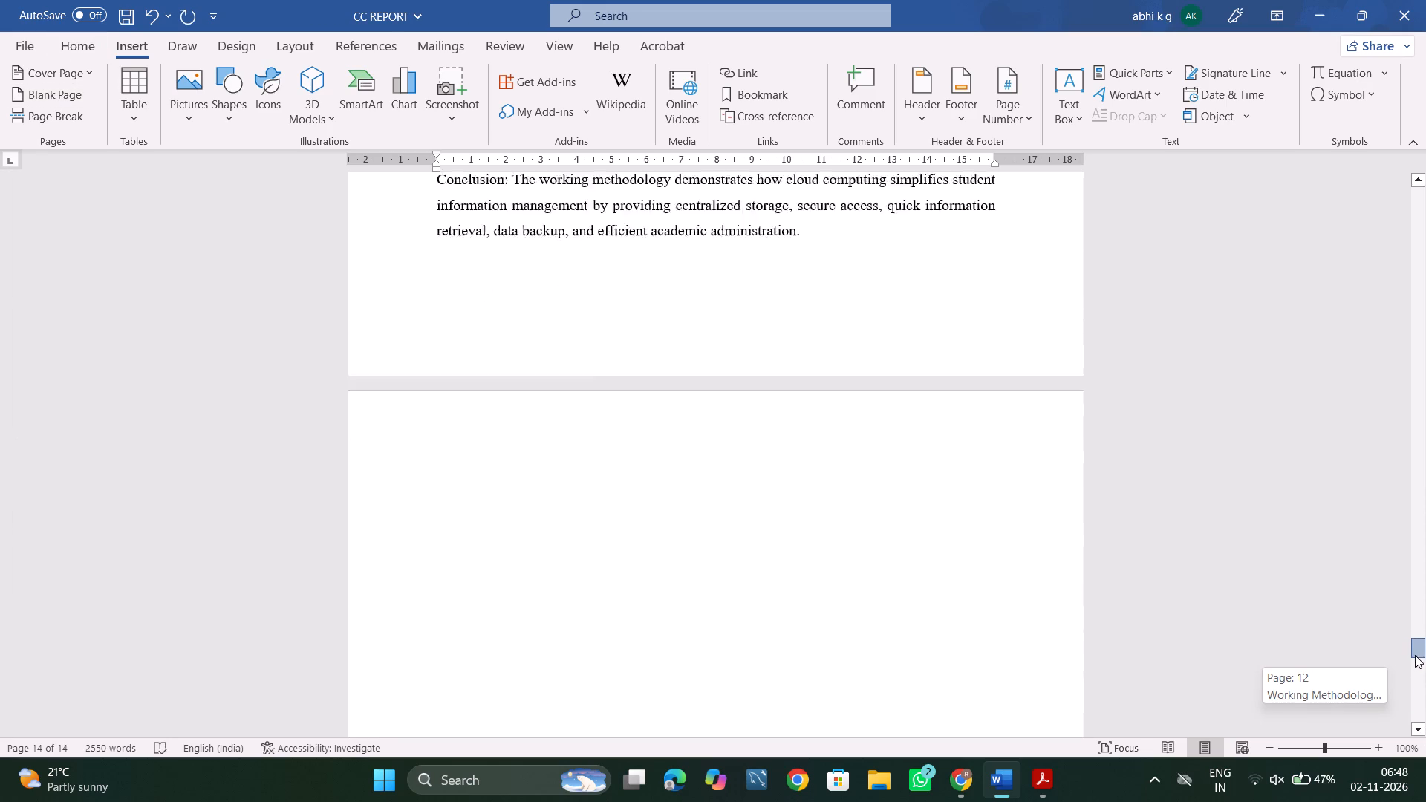
{"action": "left_click_drag", "start_coordinate": [1415, 655], "coordinate": [1421, 657]}
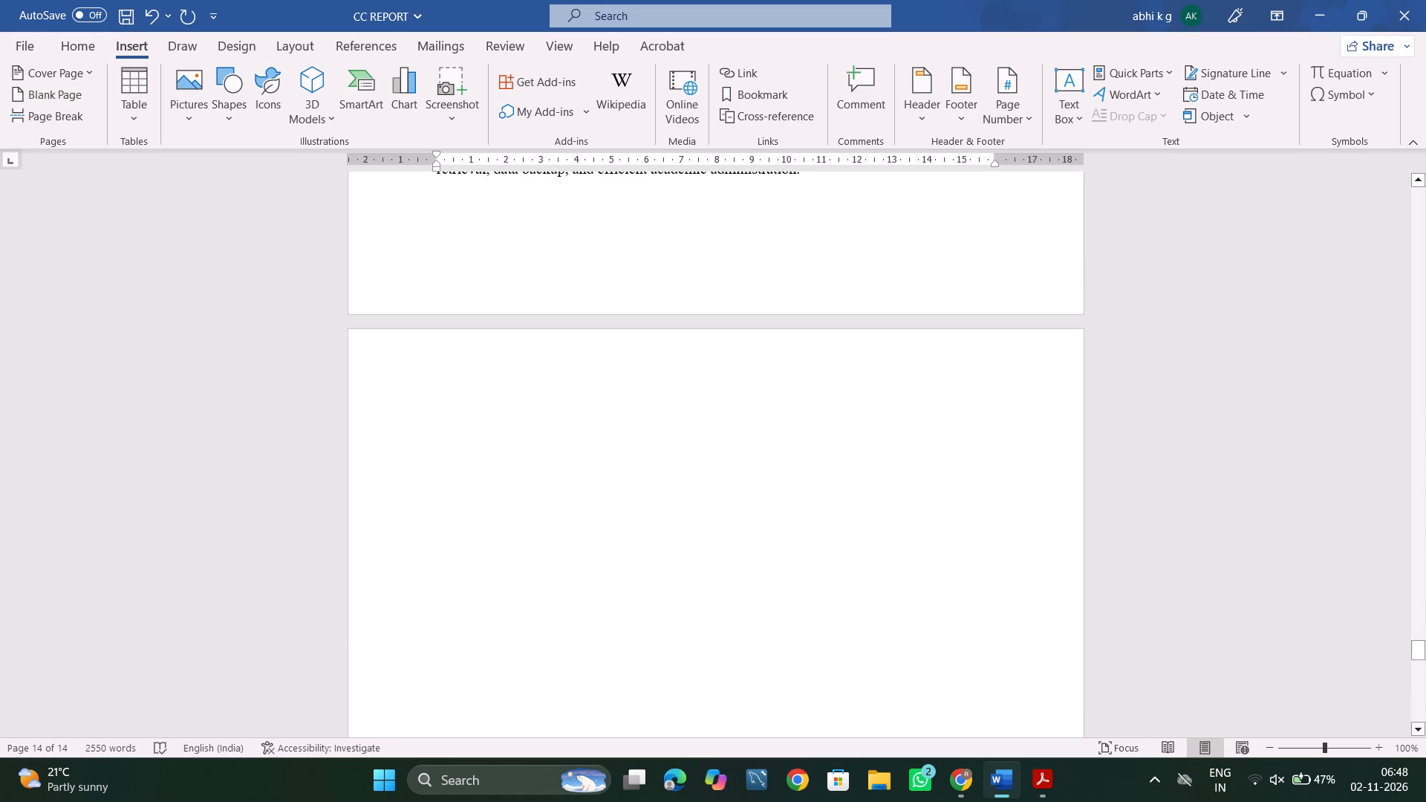
{"action": "left_click", "coordinate": [412, 434]}
{"action": "left_click", "coordinate": [405, 405]}
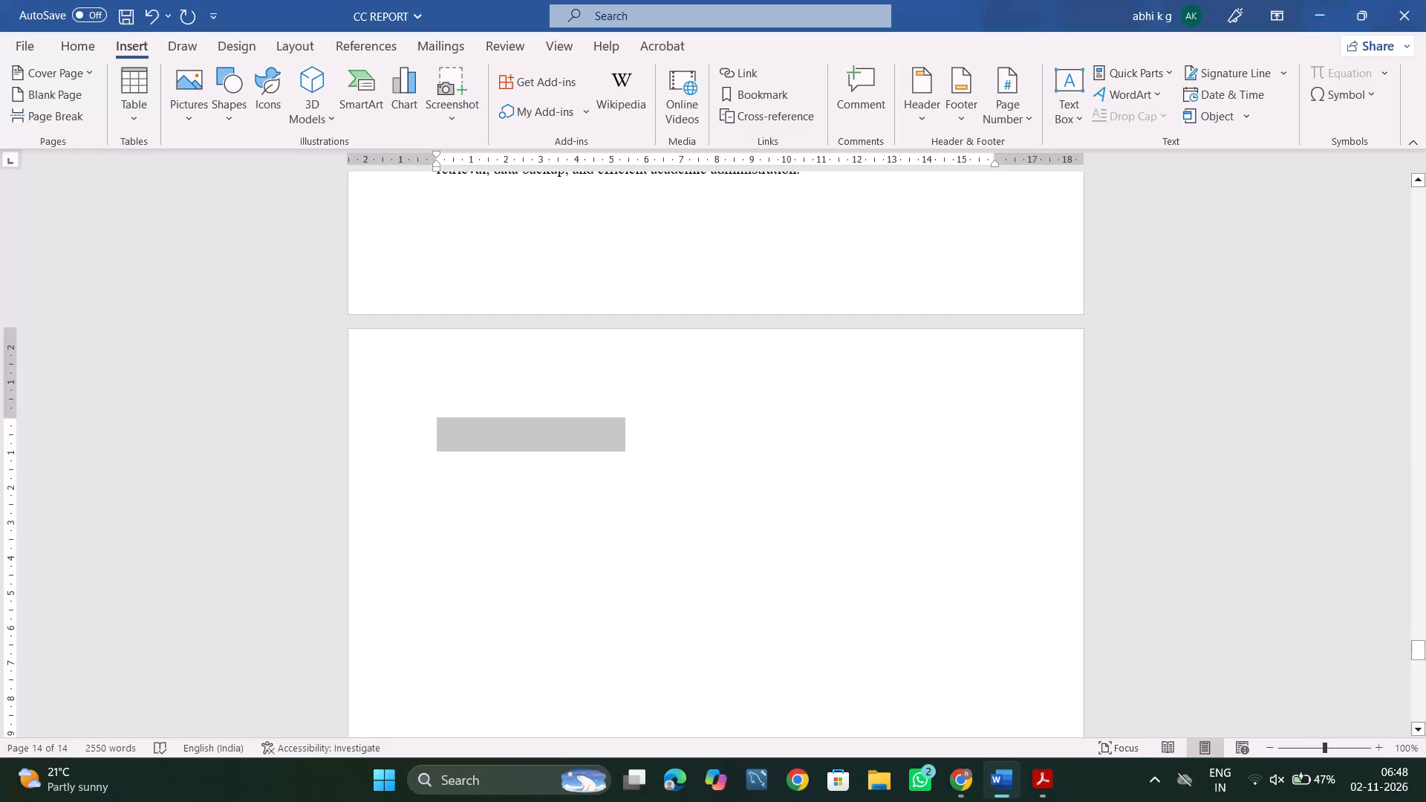
{"action": "left_click", "coordinate": [440, 427]}
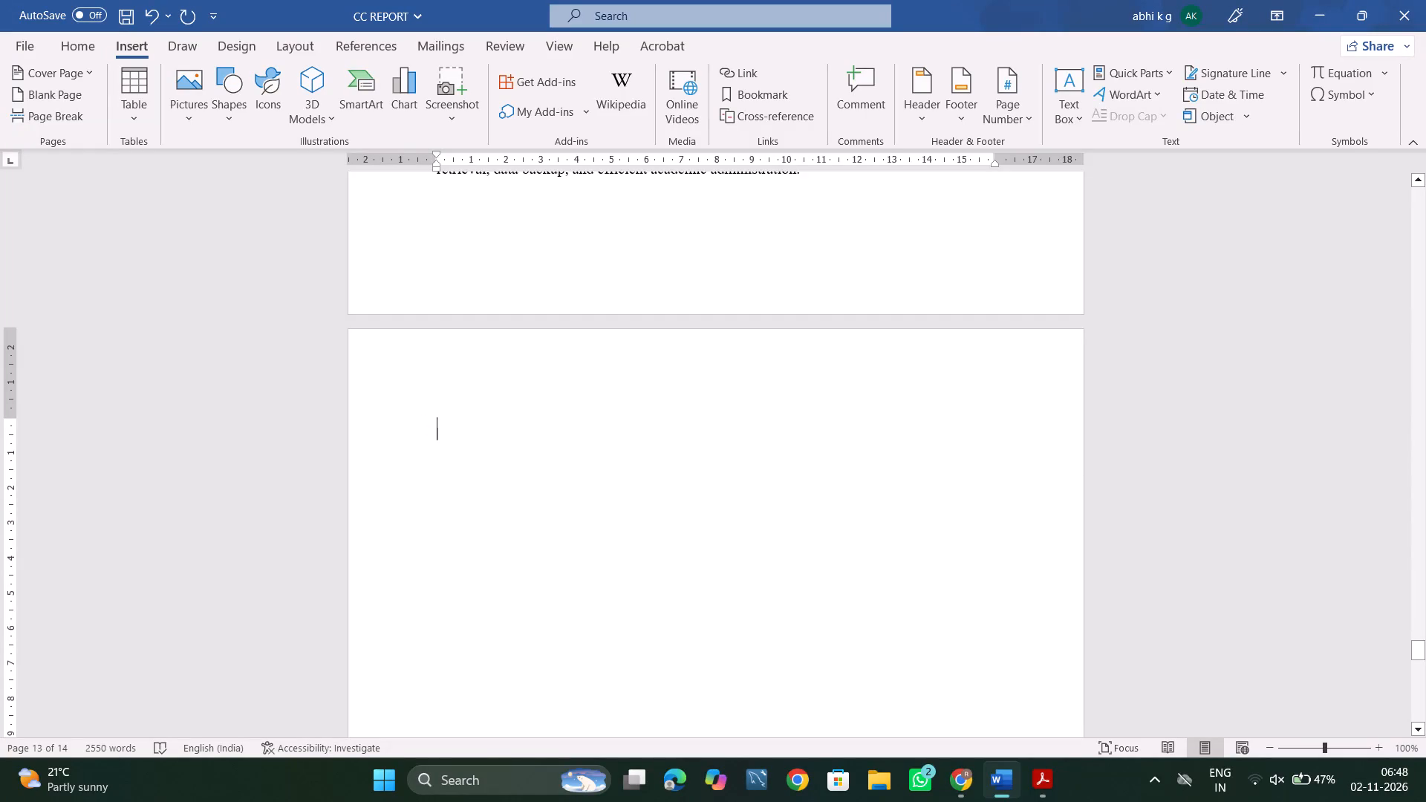
{"action": "left_click", "coordinate": [436, 417]}
{"action": "left_click", "coordinate": [436, 417]}
Switch to the ChatGPT conversation in Chrome and check the end of the latest Working Methodology answer.
{"action": "left_click", "coordinate": [972, 794]}
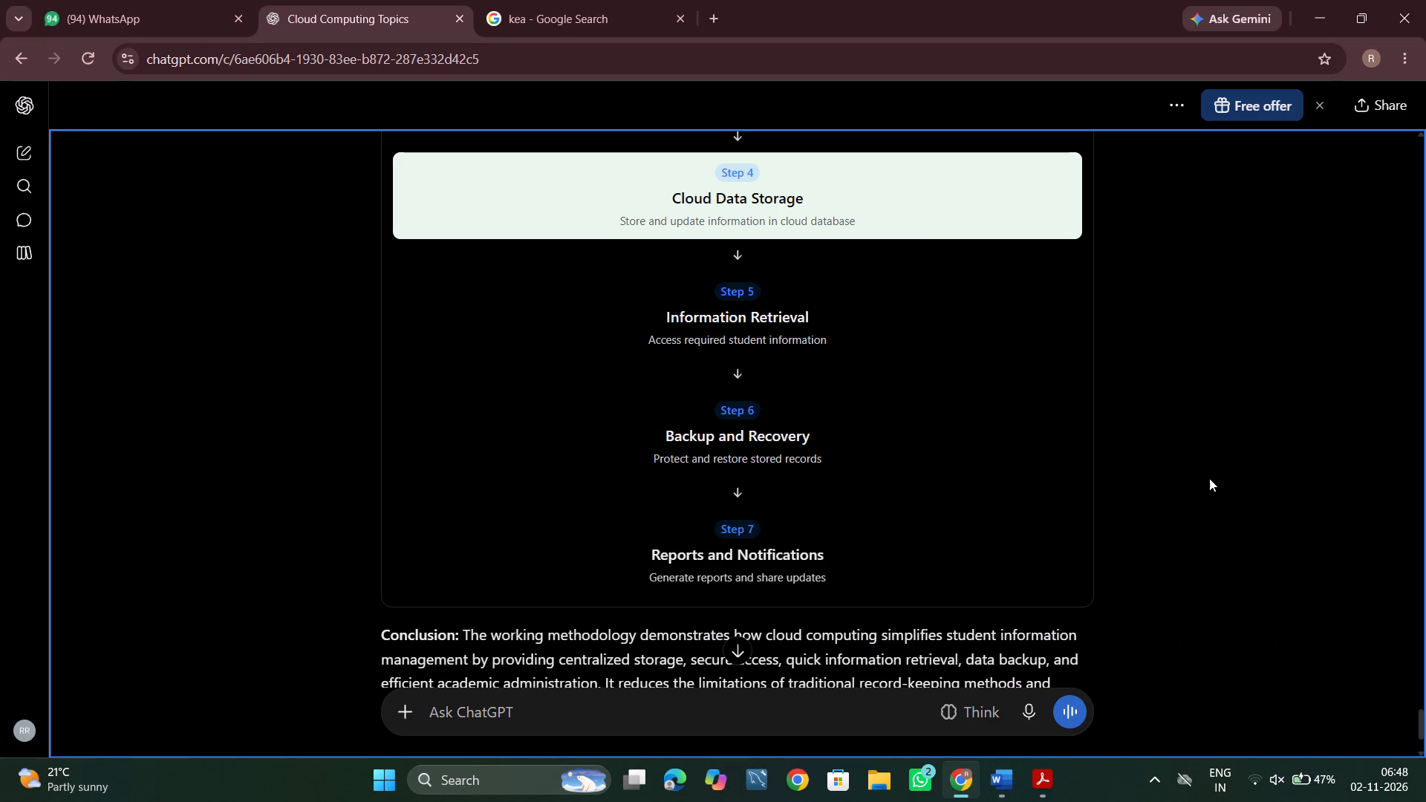
{"action": "left_click", "coordinate": [1210, 480]}
{"action": "key", "text": "Down"}
{"action": "key", "text": "Down"}
{"action": "key", "text": "Down"}
{"action": "key", "text": "Down"}
{"action": "key", "text": "Down"}
{"action": "key", "text": "Down"}
{"action": "key", "text": "Down"}
{"action": "key", "text": "Down"}
{"action": "key", "text": "Down"}
{"action": "key", "text": "Down"}
{"action": "key", "text": "Down"}
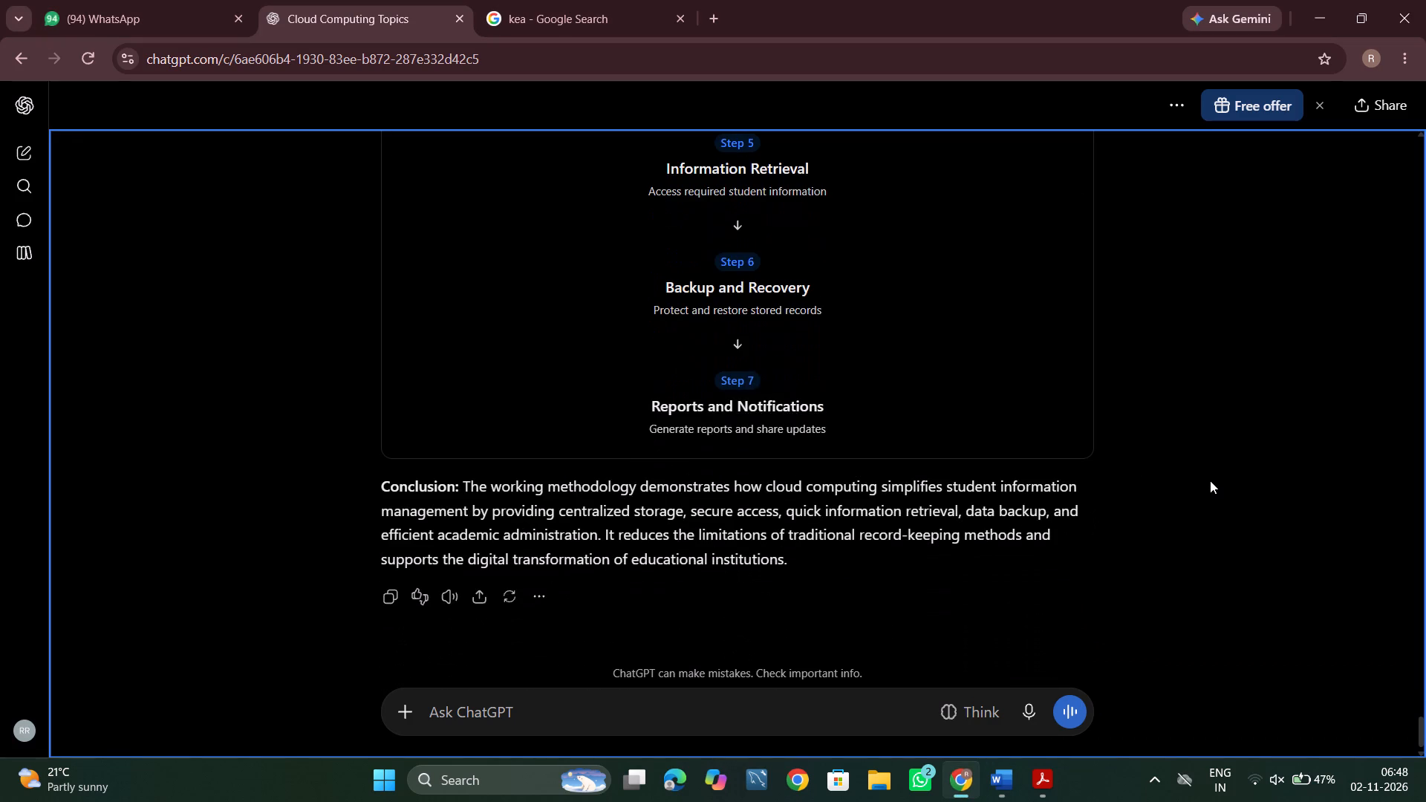
{"action": "key", "text": "Up"}
{"action": "key", "text": "Up"}
{"action": "key", "text": "Up"}
{"action": "key", "text": "Up"}
{"action": "key", "text": "Up"}
{"action": "key", "text": "Up"}
{"action": "key", "text": "Up"}
{"action": "key", "text": "Up"}
{"action": "key", "text": "Up"}
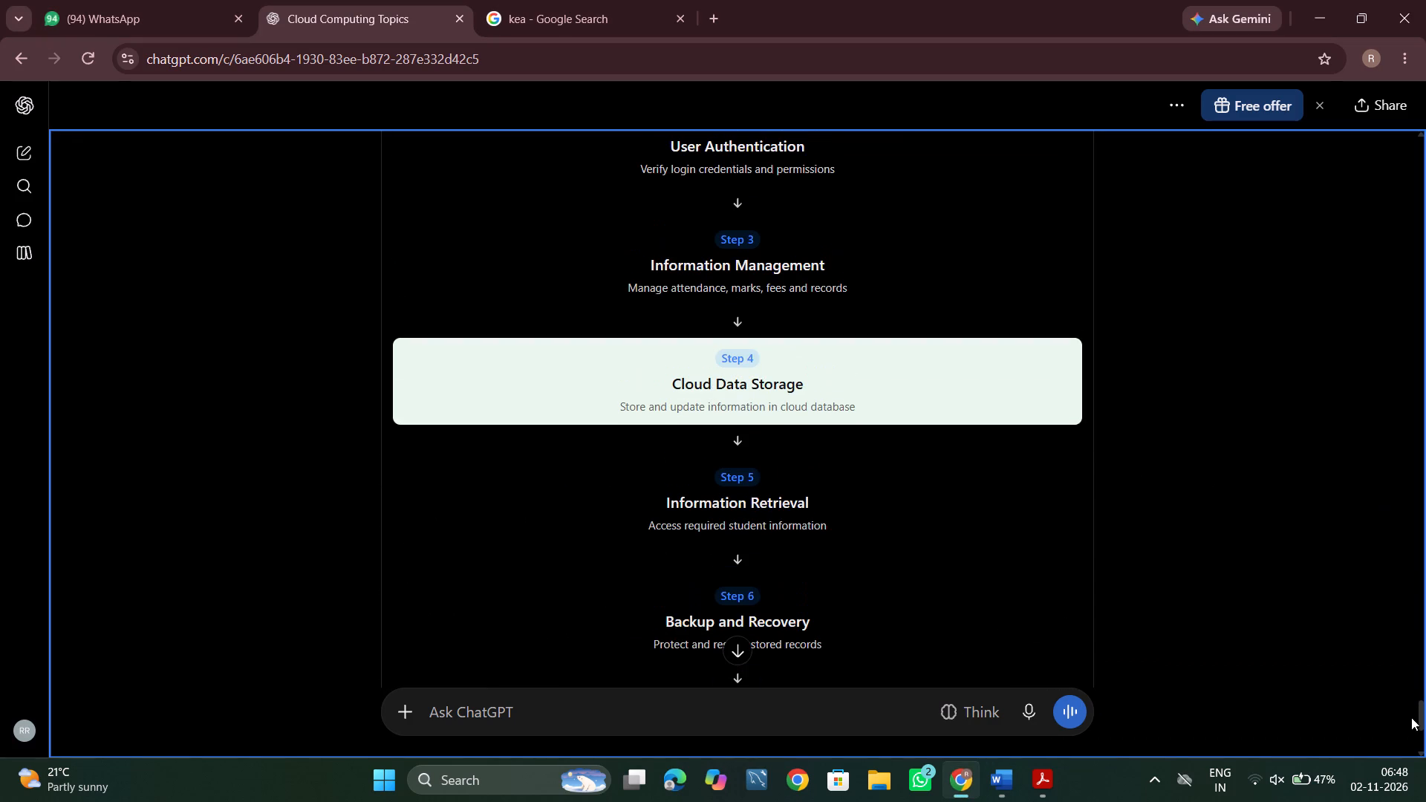
Look back through the conversation's earlier answers for the report section that follows Working Methodology.
{"action": "left_click_drag", "start_coordinate": [1425, 714], "coordinate": [1424, 583]}
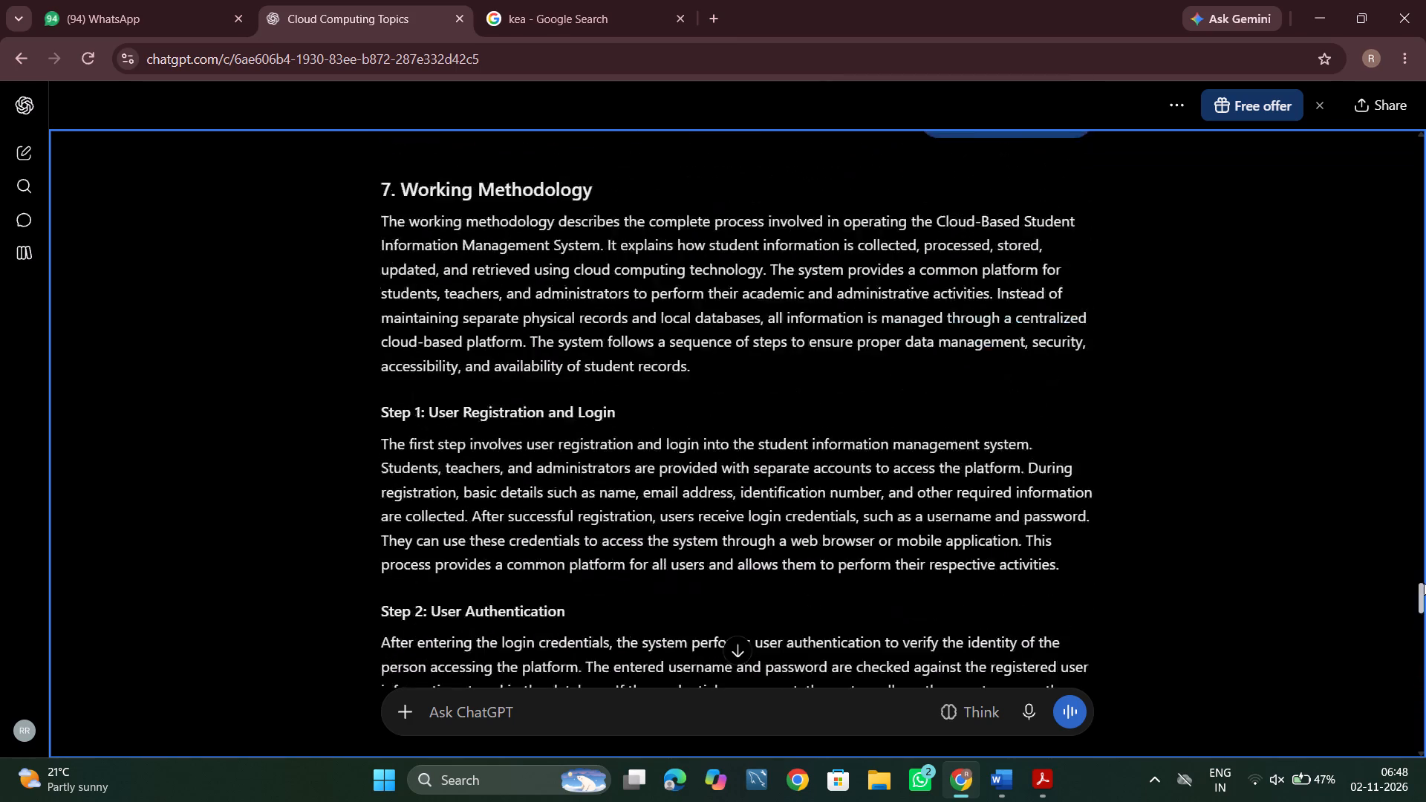
{"action": "left_click_drag", "start_coordinate": [1424, 583], "coordinate": [1409, 336]}
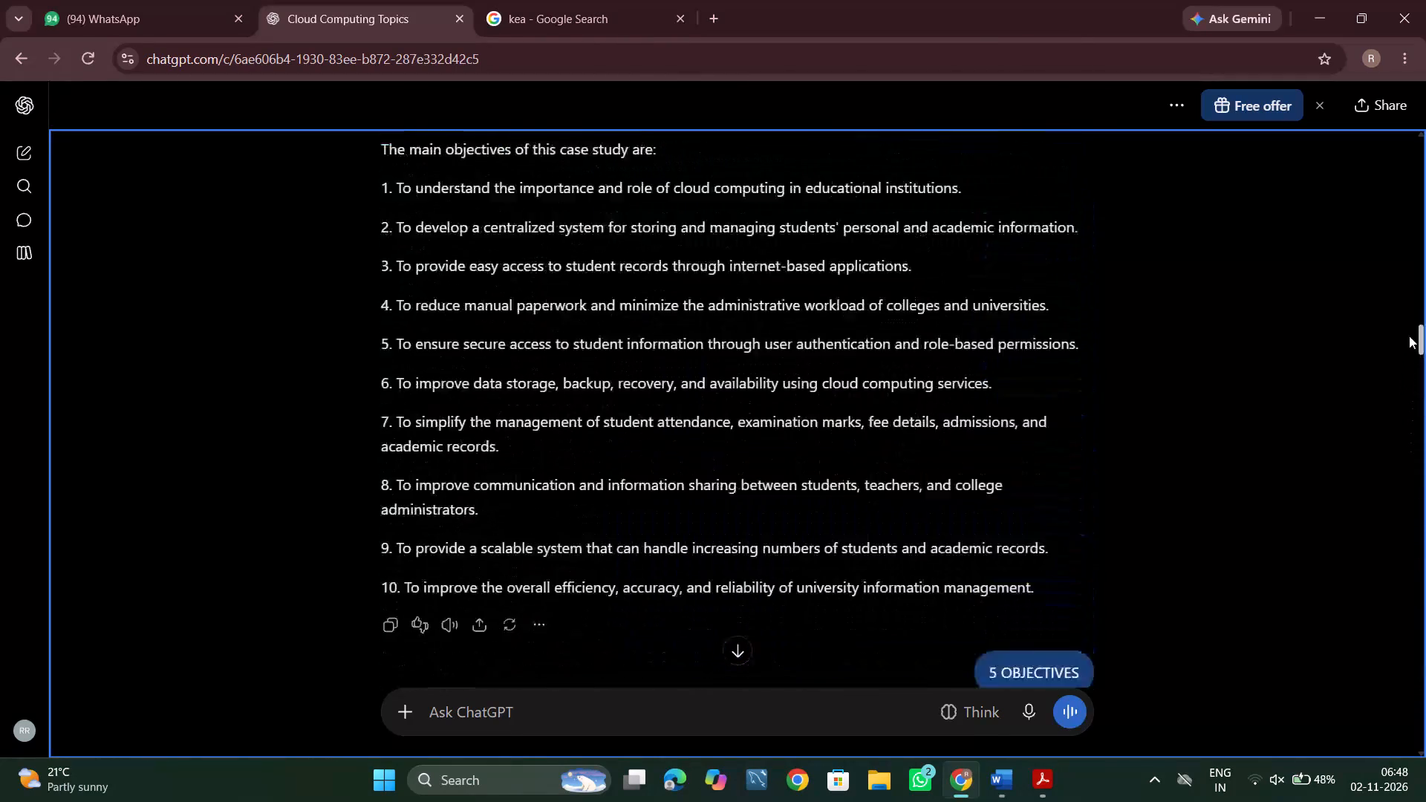
{"action": "left_click_drag", "start_coordinate": [1409, 336], "coordinate": [1425, 353]}
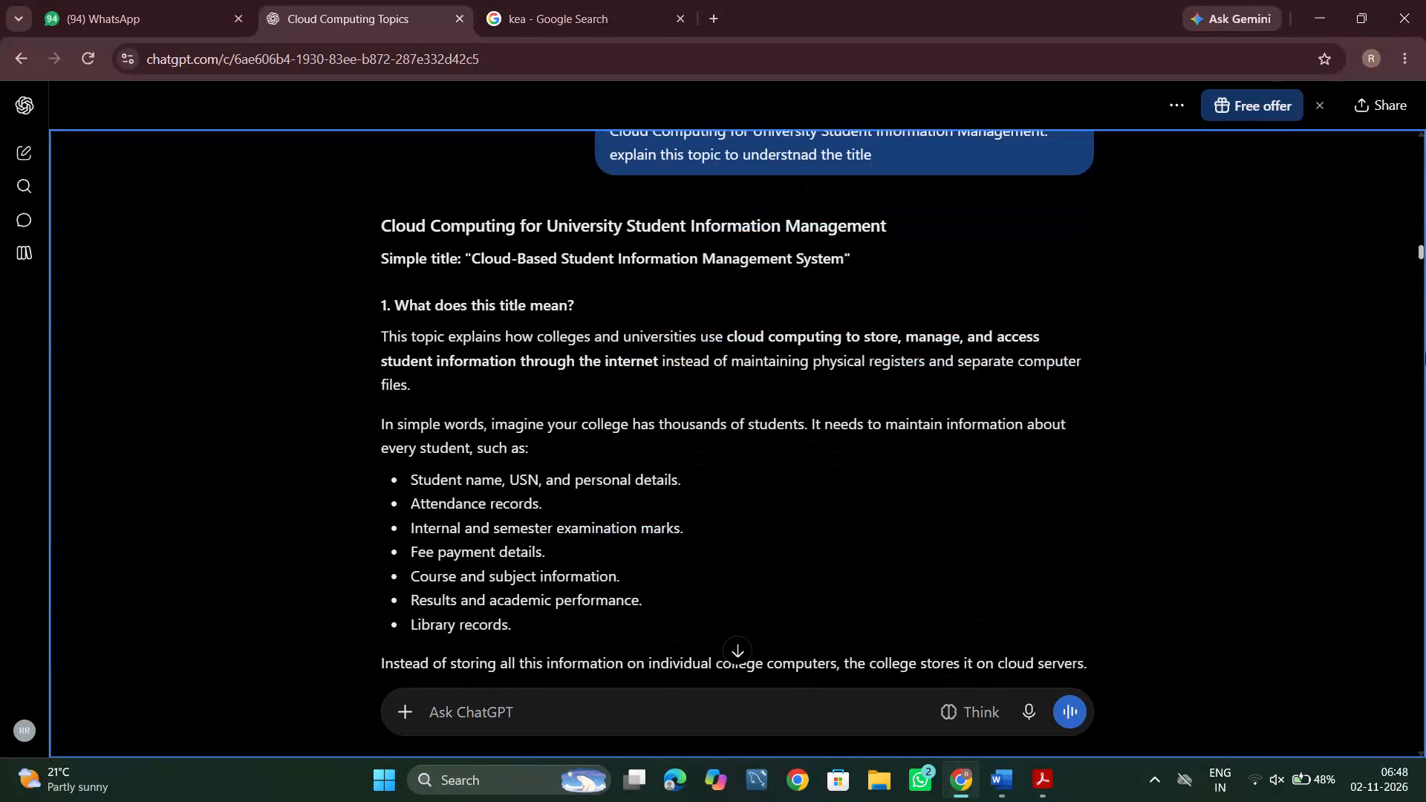
{"action": "left_click_drag", "start_coordinate": [1425, 353], "coordinate": [1423, 332]}
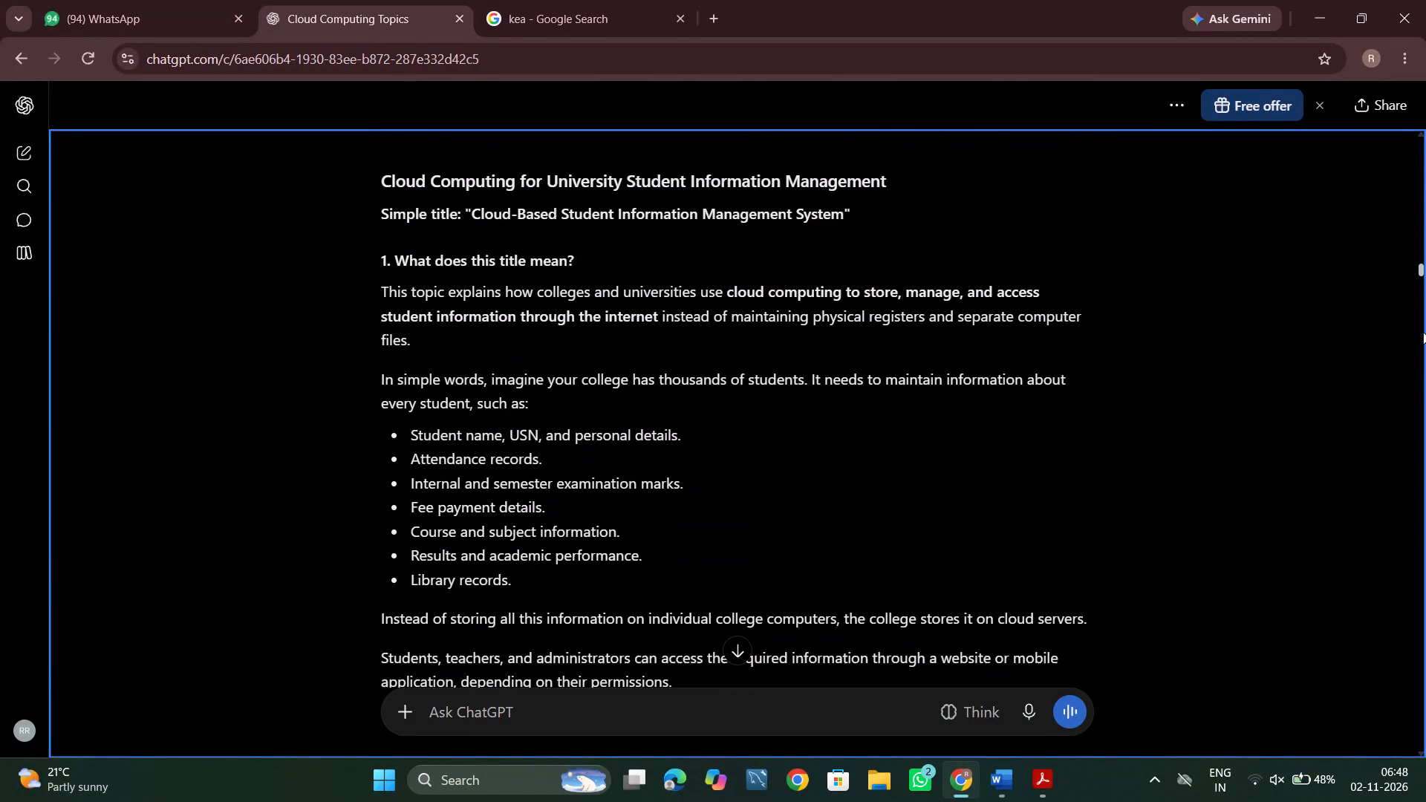
{"action": "left_click_drag", "start_coordinate": [1423, 332], "coordinate": [1424, 367]}
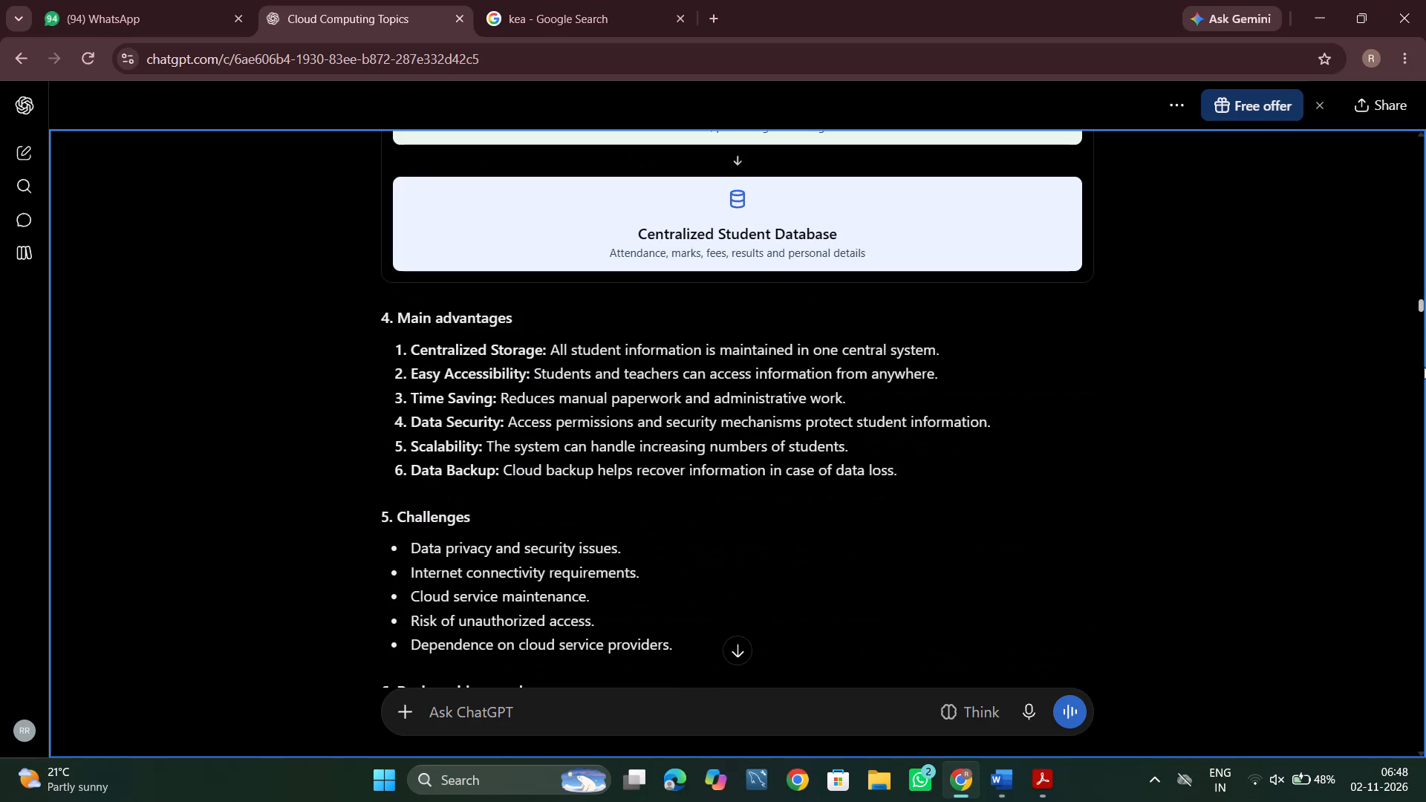
{"action": "left_click_drag", "start_coordinate": [1424, 367], "coordinate": [1425, 379]}
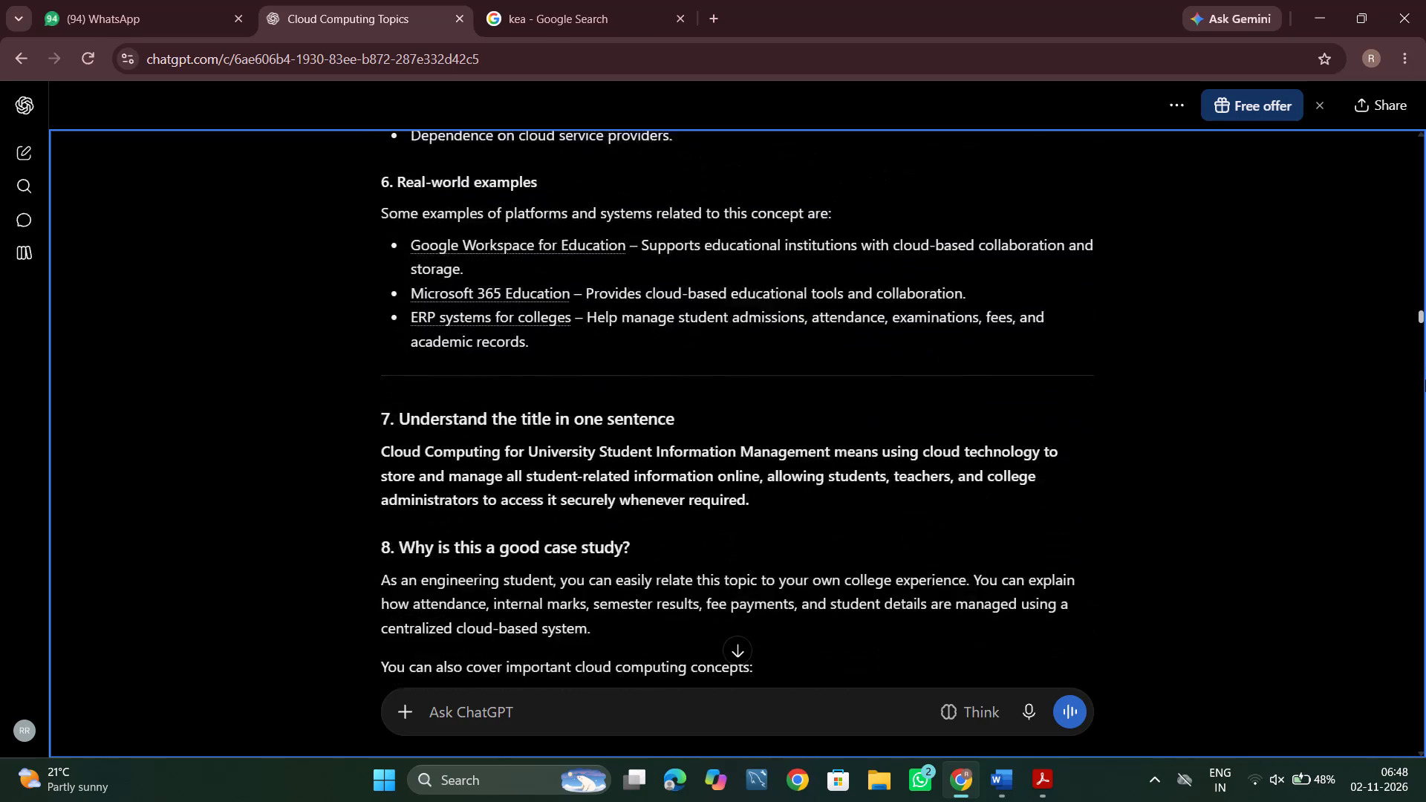
{"action": "left_click_drag", "start_coordinate": [1425, 379], "coordinate": [1425, 375]}
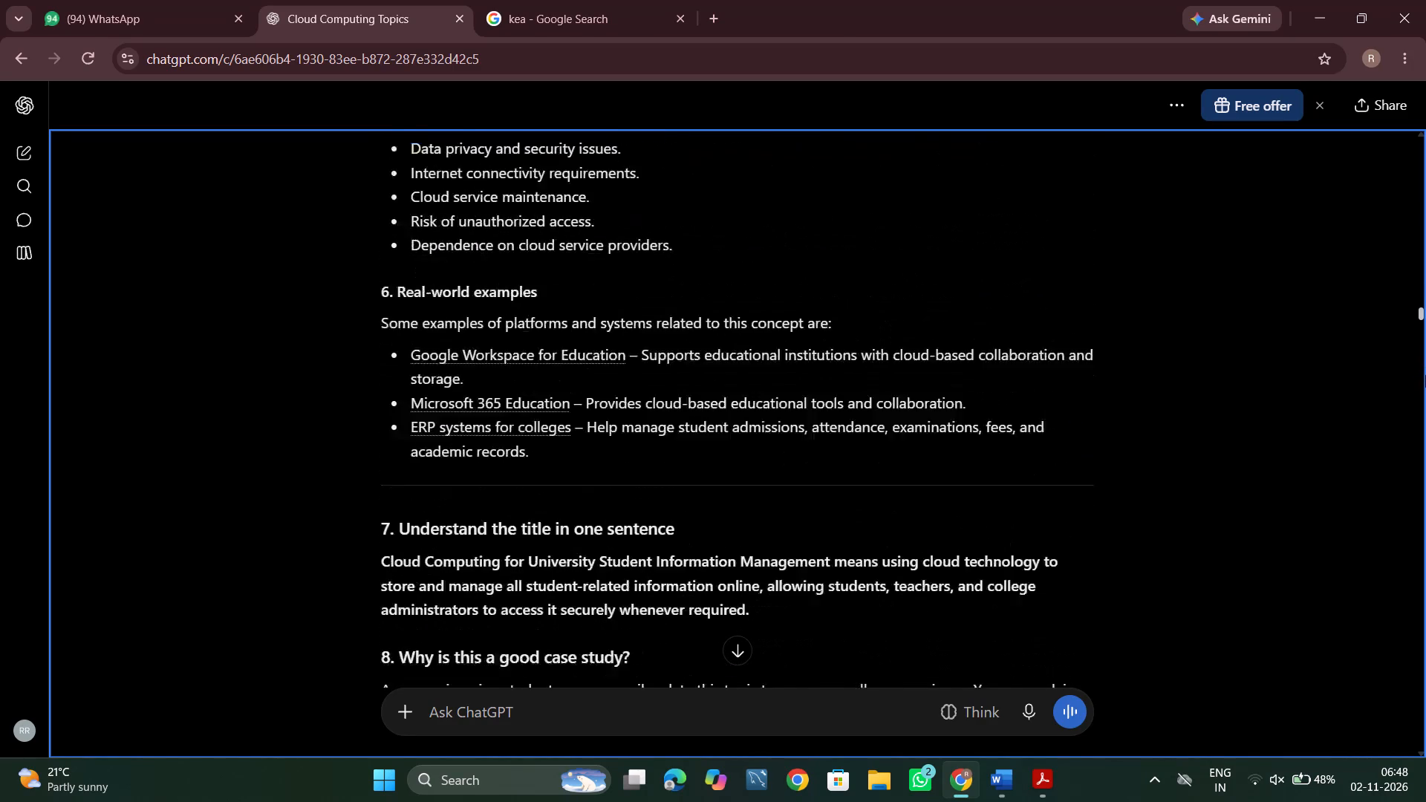
{"action": "left_click_drag", "start_coordinate": [1425, 375], "coordinate": [1425, 369]}
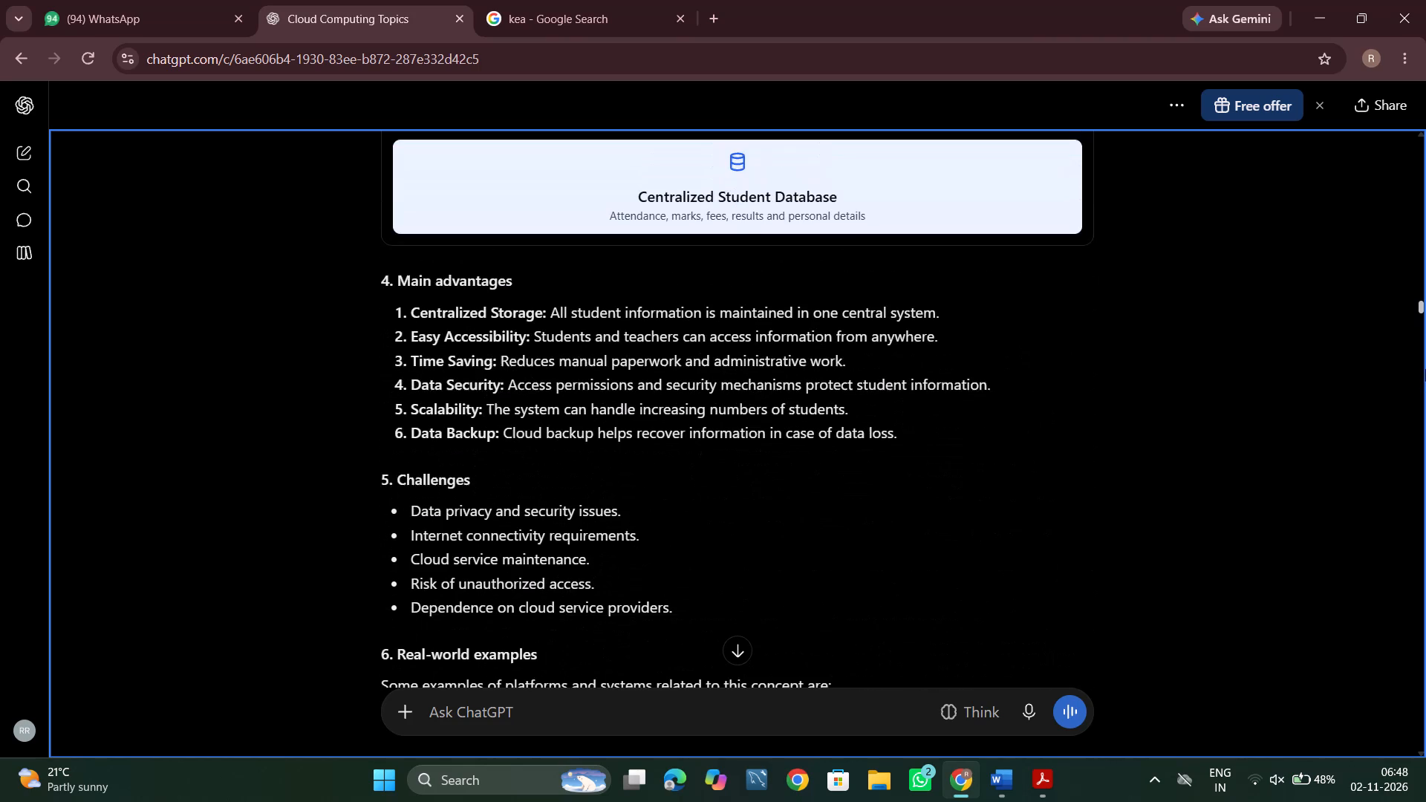
{"action": "left_click_drag", "start_coordinate": [1425, 369], "coordinate": [1425, 356]}
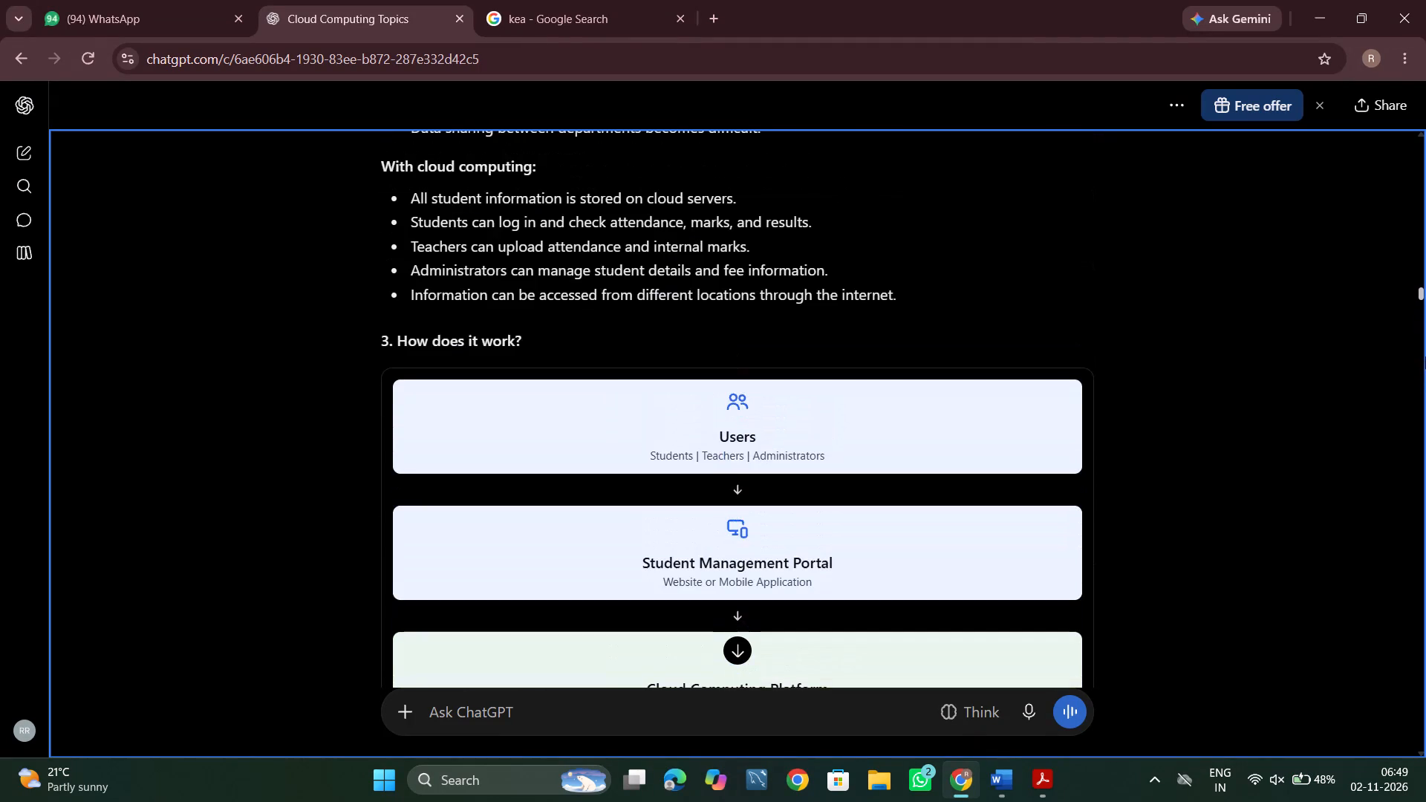
{"action": "left_click_drag", "start_coordinate": [1425, 356], "coordinate": [1422, 339]}
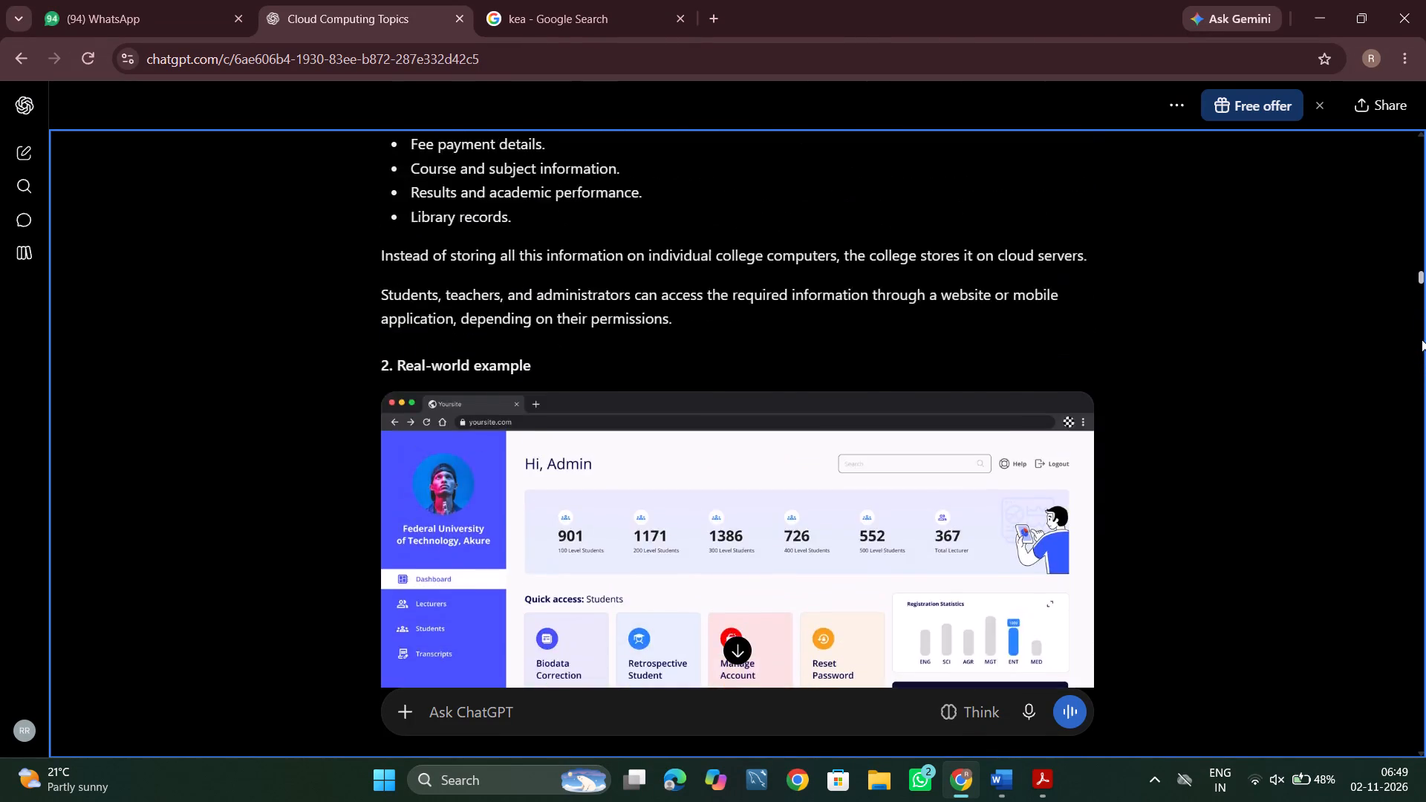
{"action": "left_click_drag", "start_coordinate": [1422, 339], "coordinate": [1421, 328]}
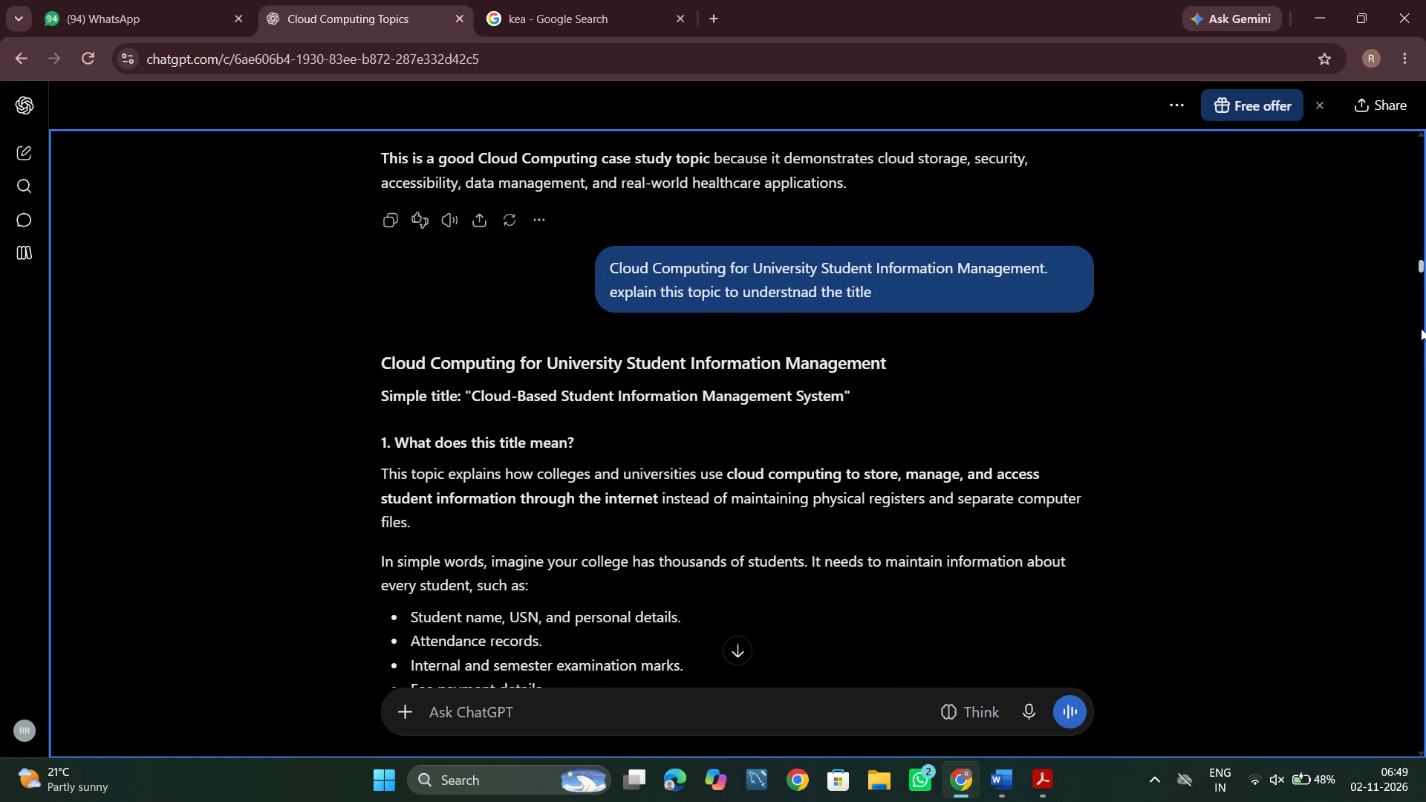
{"action": "left_click_drag", "start_coordinate": [1421, 328], "coordinate": [1423, 369]}
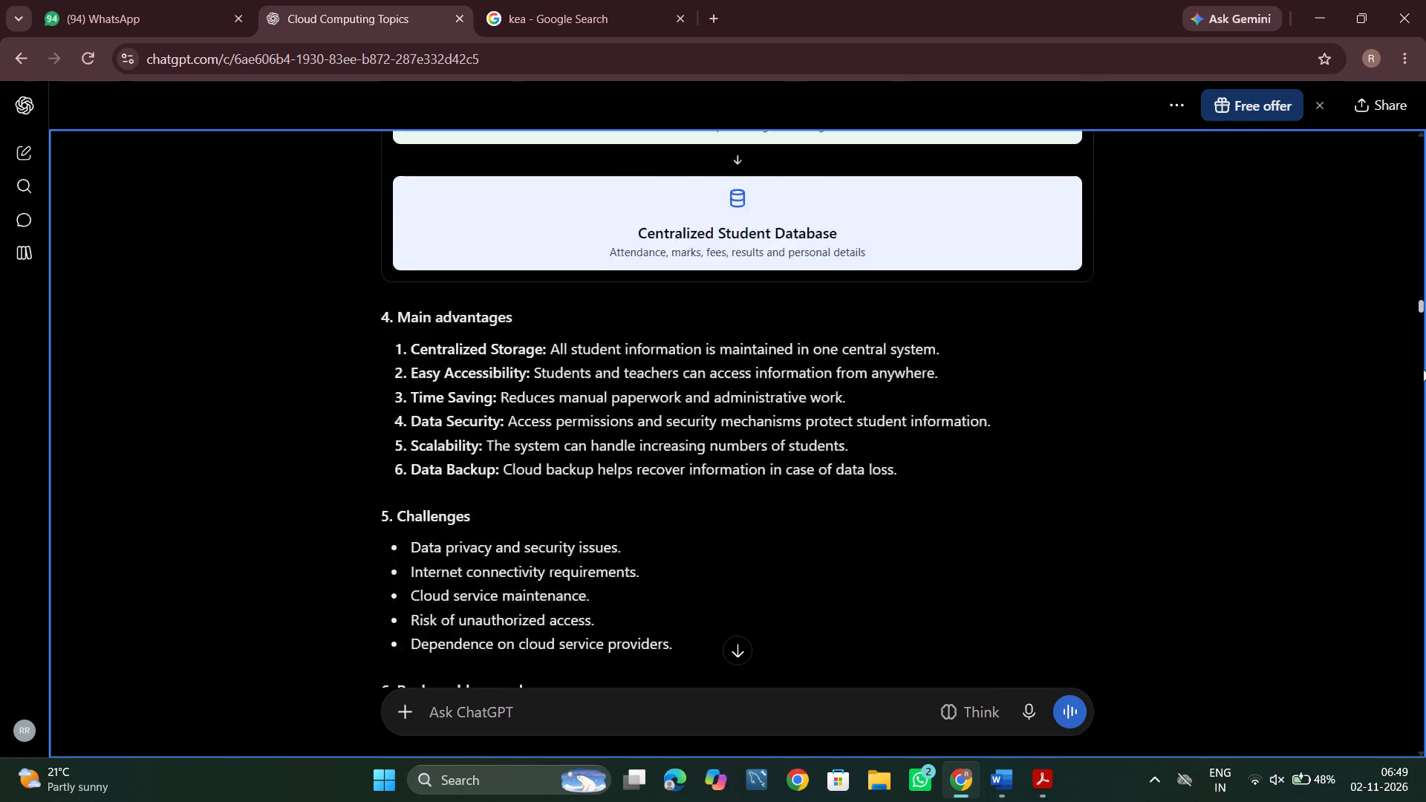
{"action": "left_click_drag", "start_coordinate": [1423, 369], "coordinate": [1425, 412]}
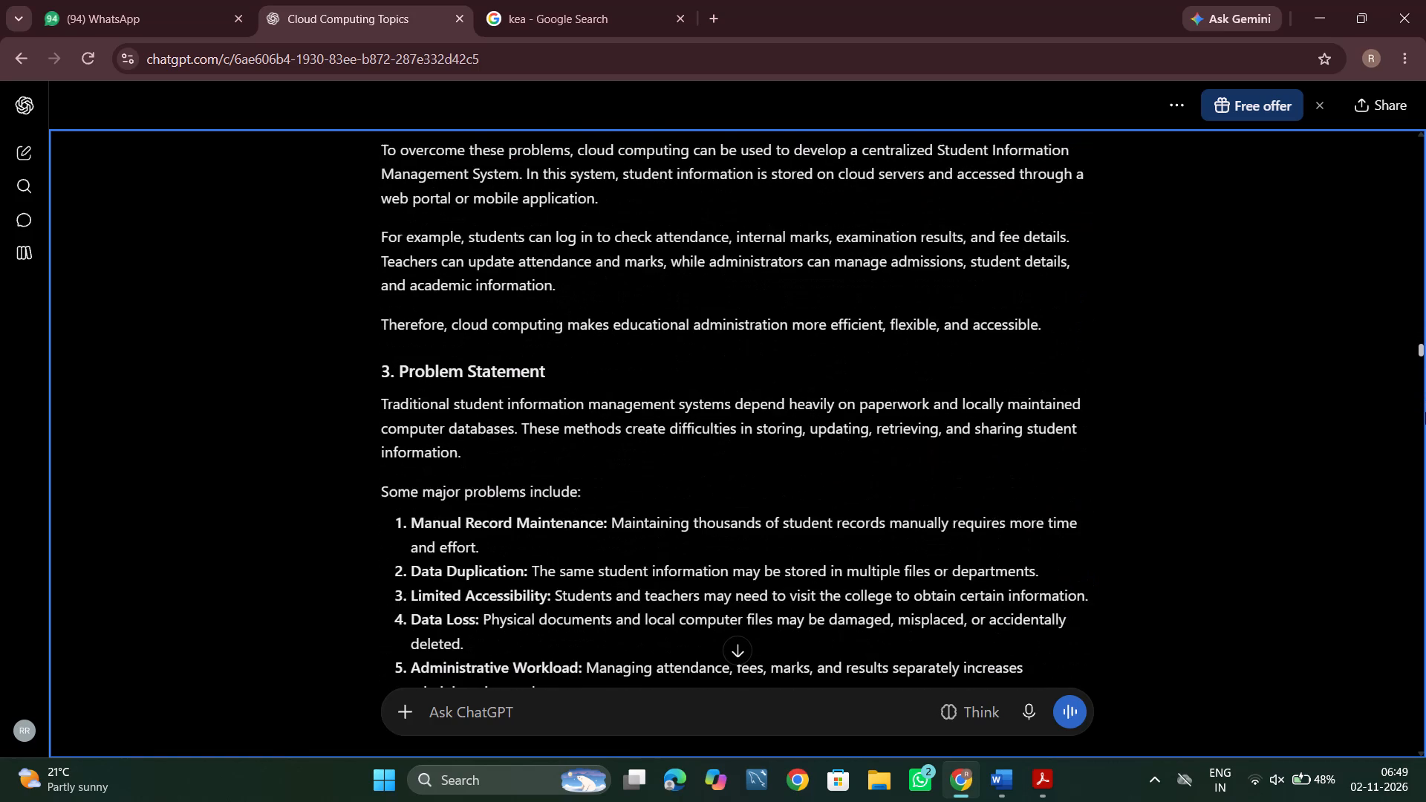
{"action": "left_click_drag", "start_coordinate": [1425, 412], "coordinate": [1425, 432]}
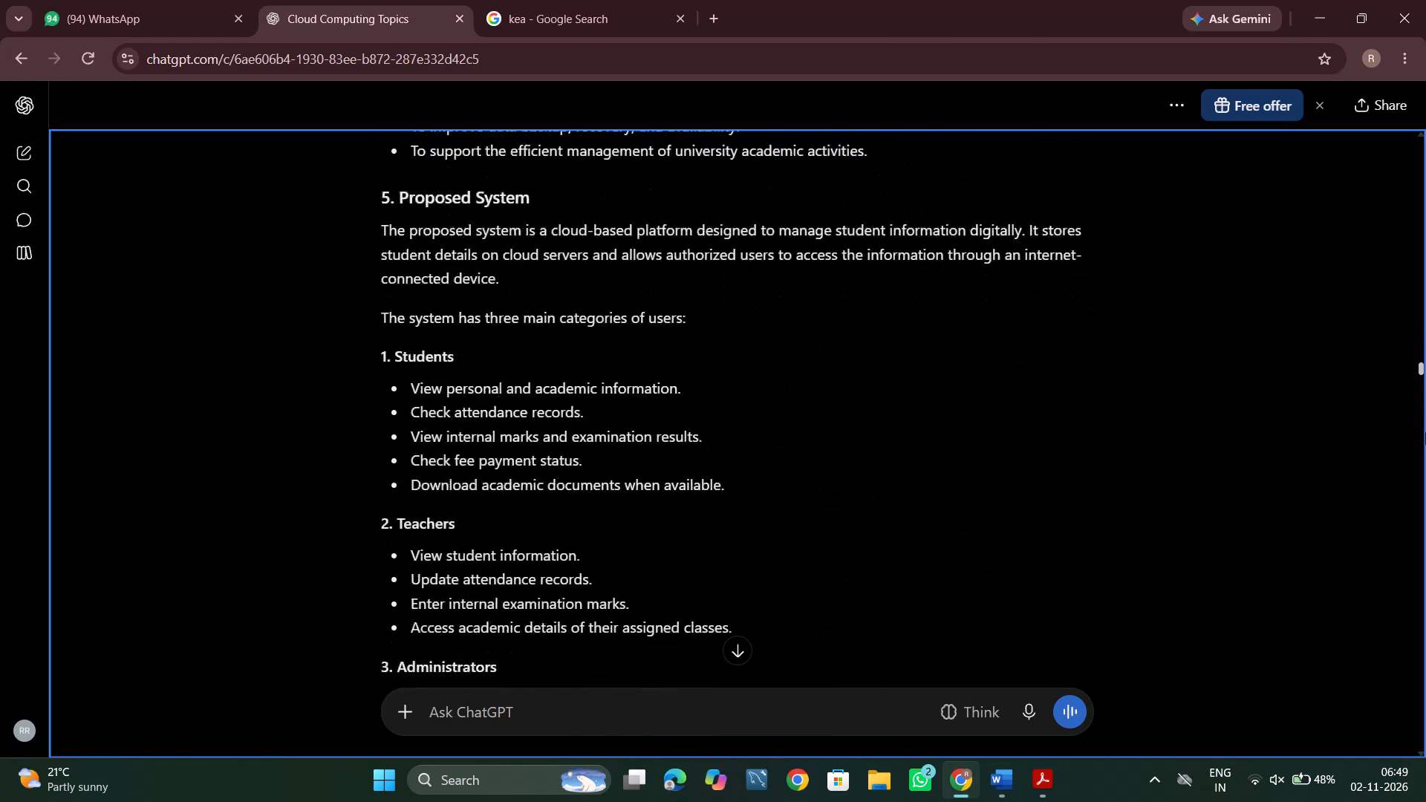
{"action": "left_click_drag", "start_coordinate": [1425, 432], "coordinate": [1425, 437]}
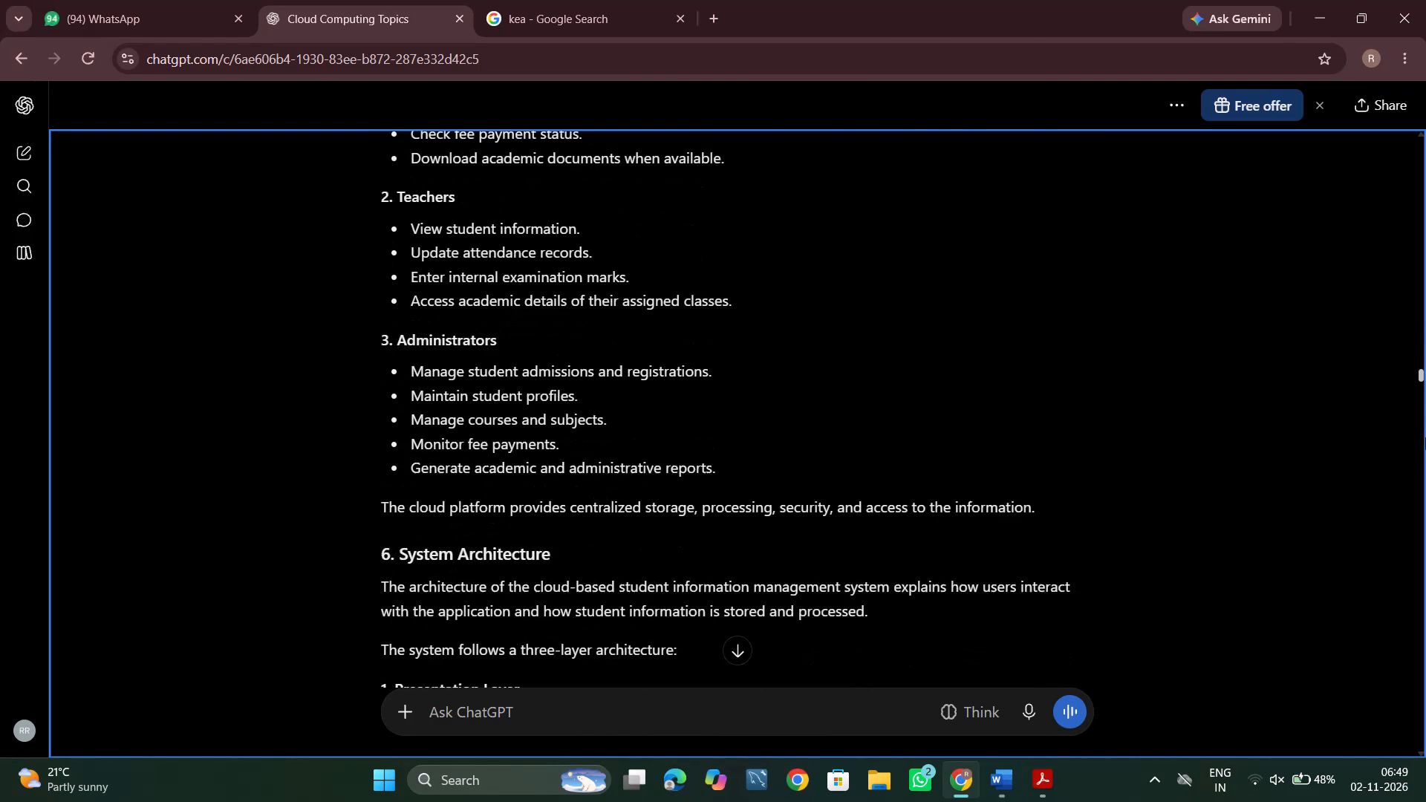
{"action": "left_click_drag", "start_coordinate": [1425, 437], "coordinate": [1425, 454]}
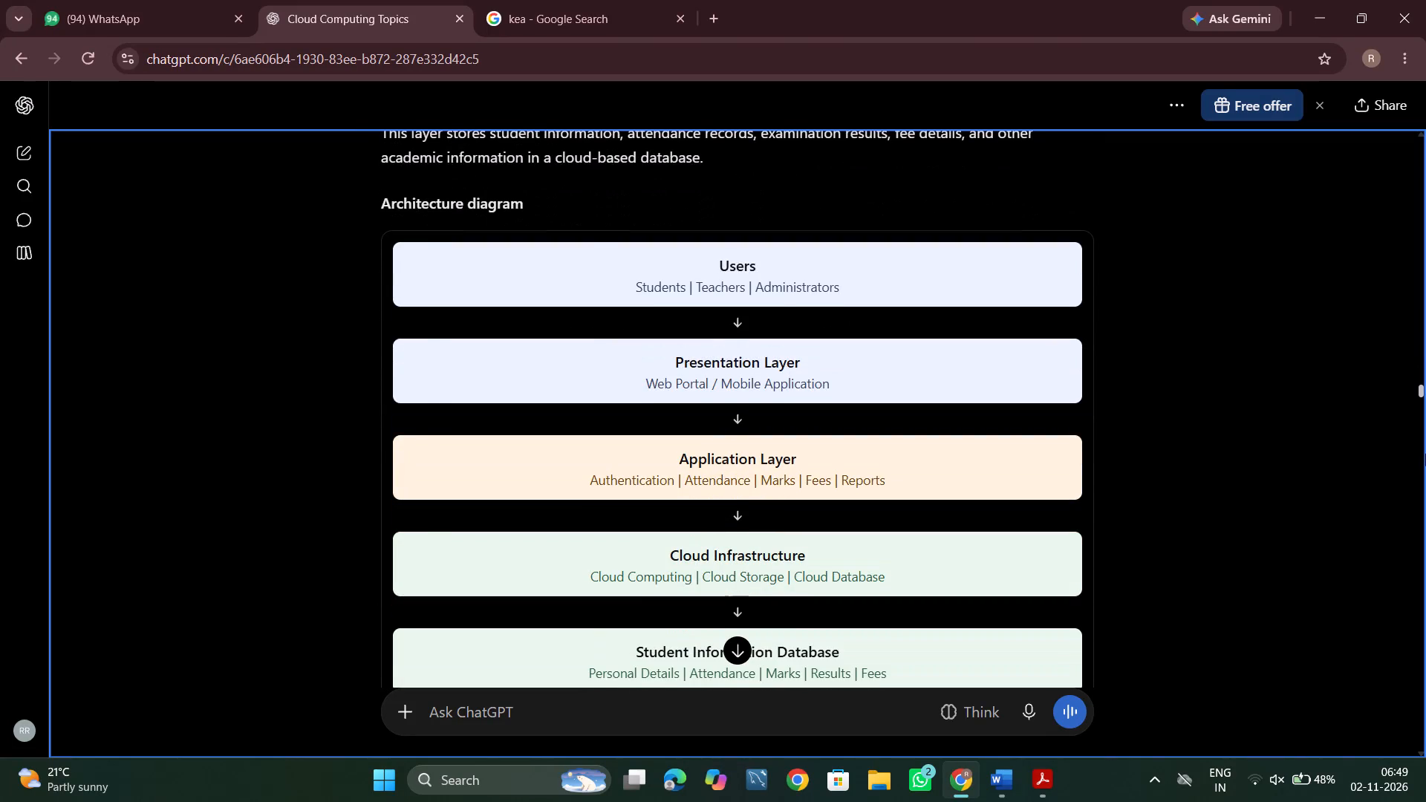
{"action": "left_click_drag", "start_coordinate": [1425, 454], "coordinate": [1425, 458]}
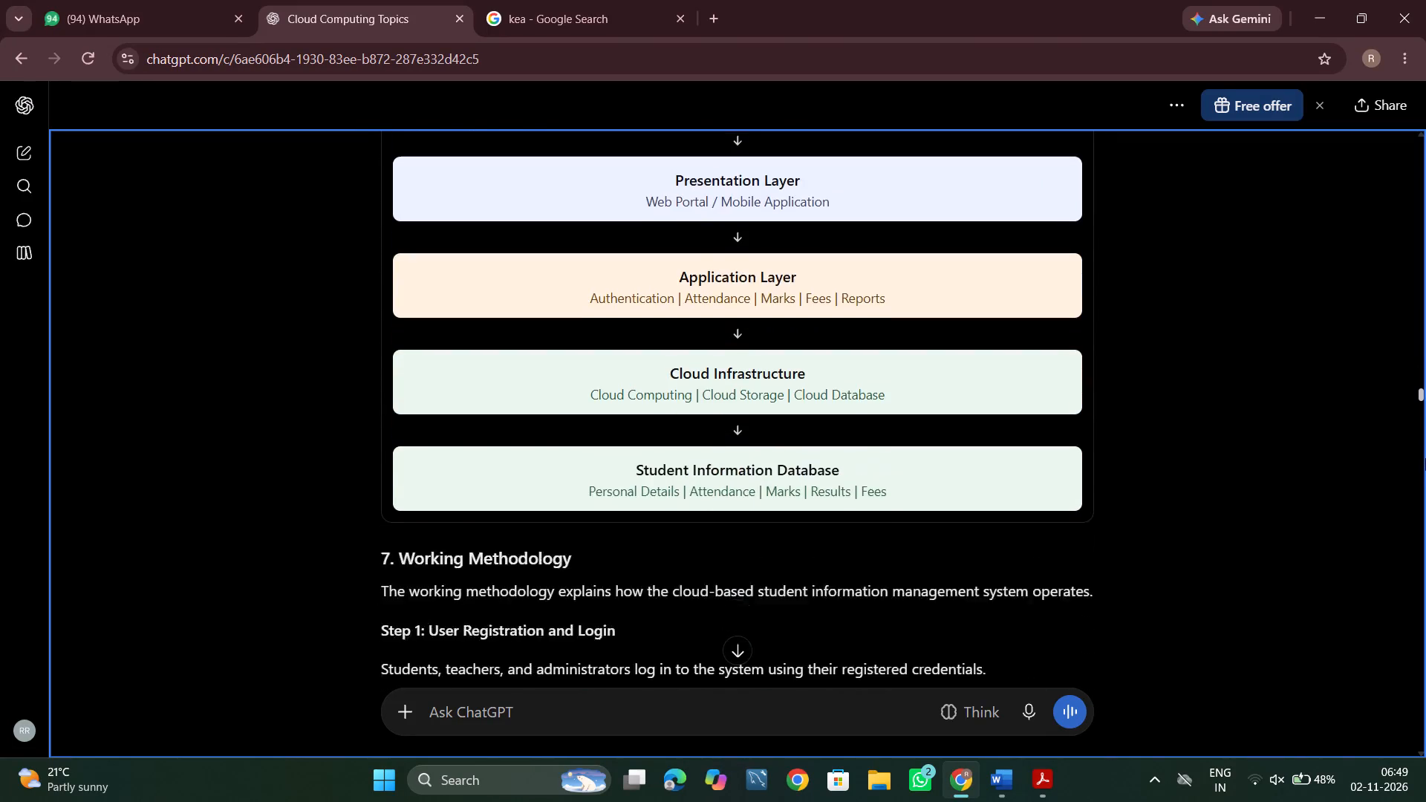
{"action": "left_click_drag", "start_coordinate": [1425, 458], "coordinate": [1425, 471]}
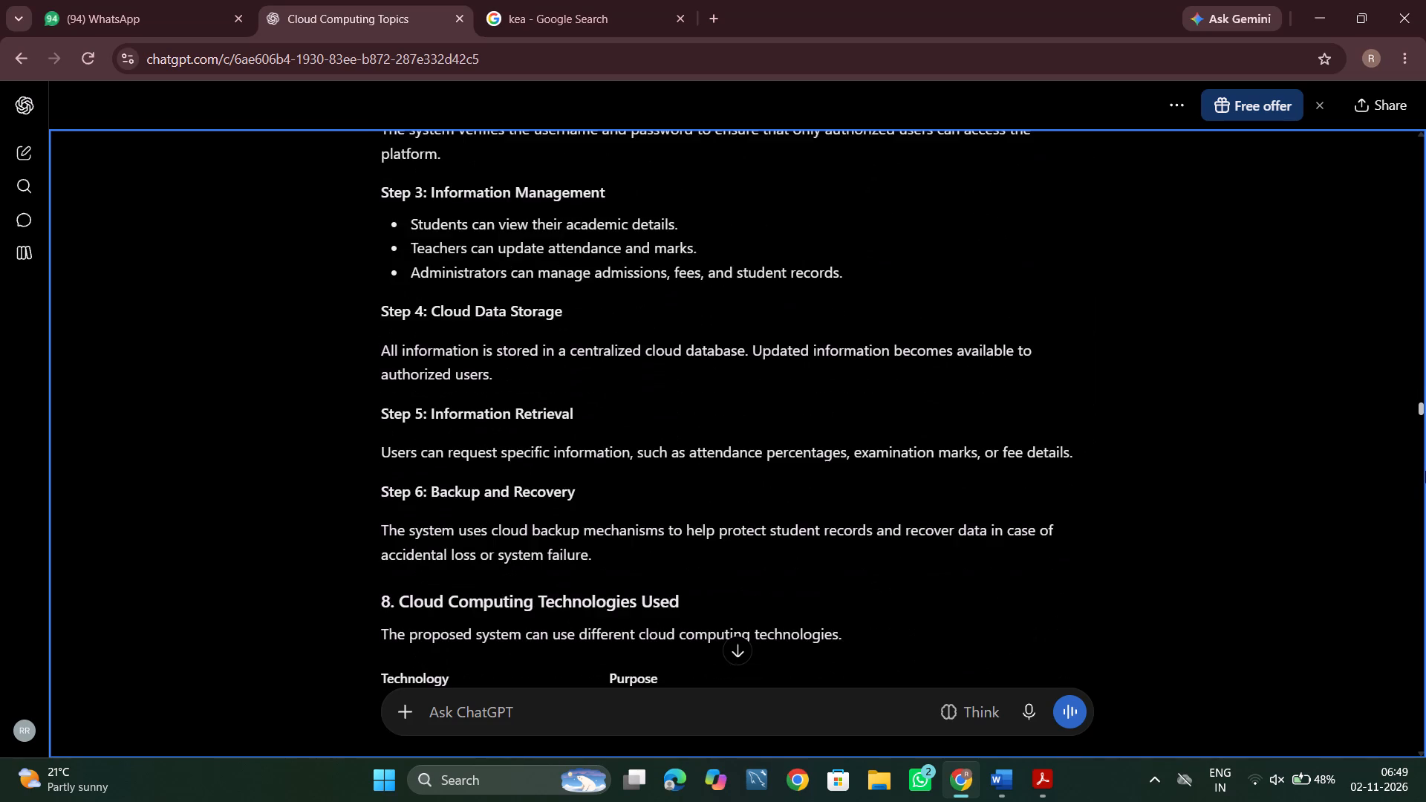
{"action": "left_click_drag", "start_coordinate": [1425, 471], "coordinate": [1425, 475]}
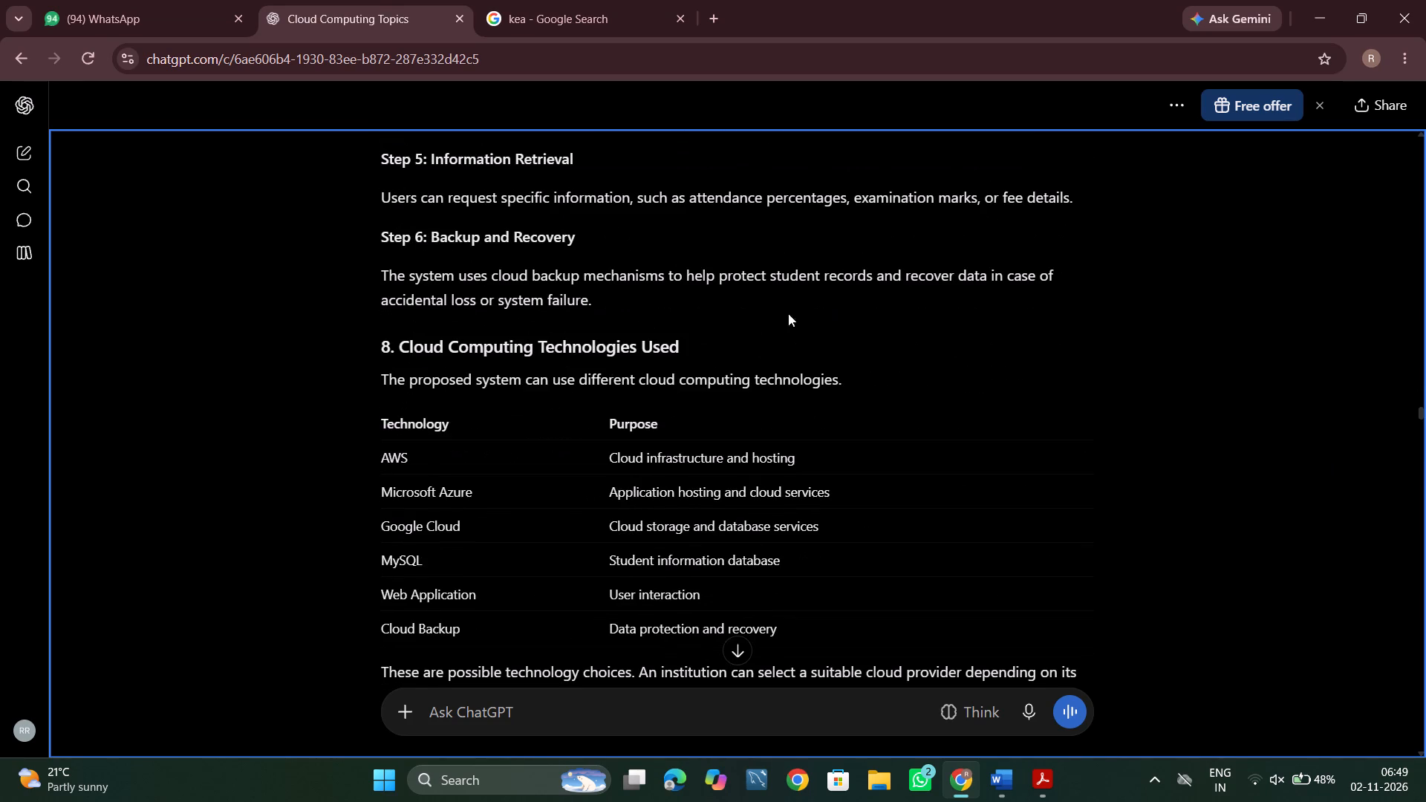
Copy the heading text "Cloud Computing Technologies Used" without its number from ChatGPT and paste it onto the blank page in the Word report.
{"action": "left_click_drag", "start_coordinate": [676, 346], "coordinate": [426, 342]}
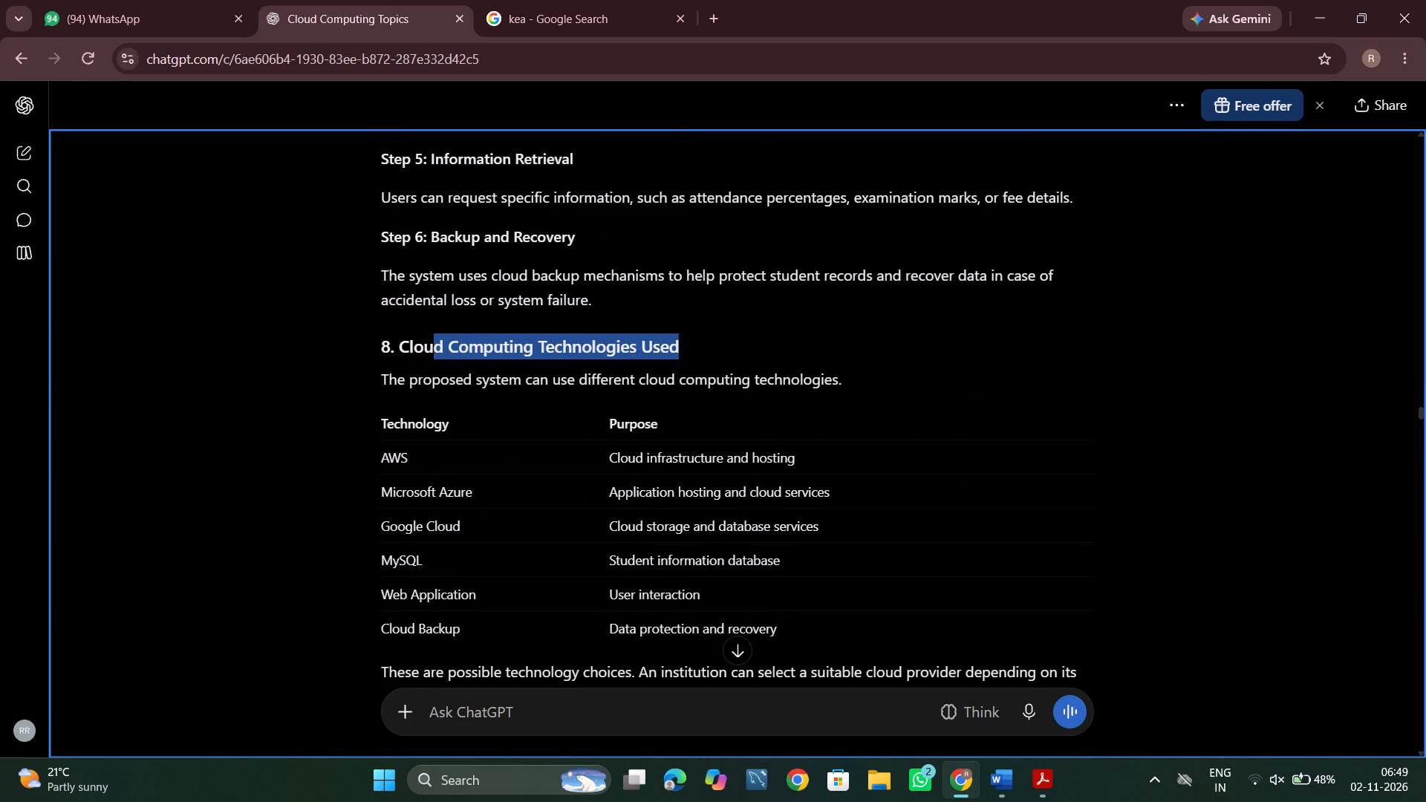
{"action": "left_click_drag", "start_coordinate": [426, 342], "coordinate": [400, 343]}
{"action": "key", "text": "ctrl+c"}
{"action": "key", "text": "ctrl+c"}
{"action": "key", "text": "ctrl+c"}
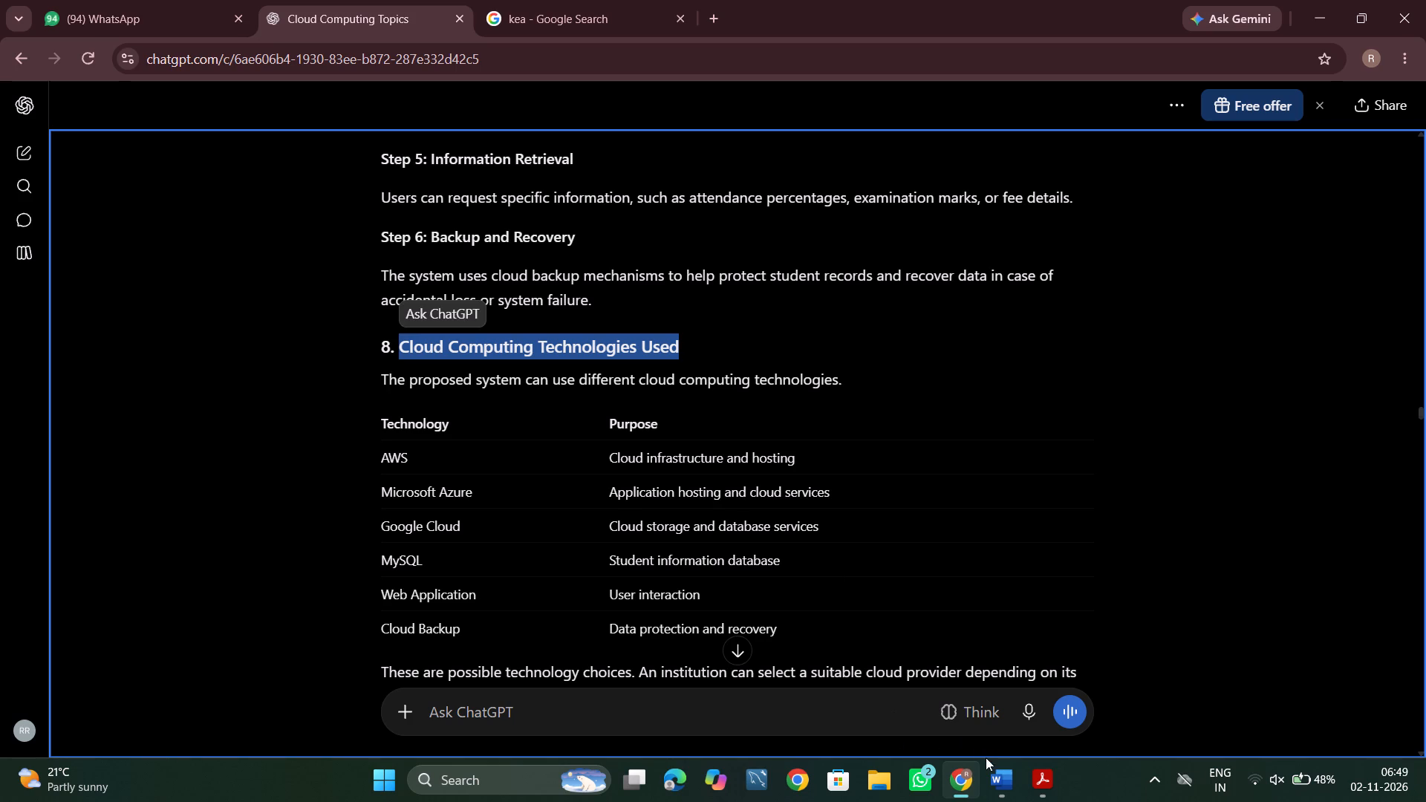
{"action": "left_click", "coordinate": [1006, 780]}
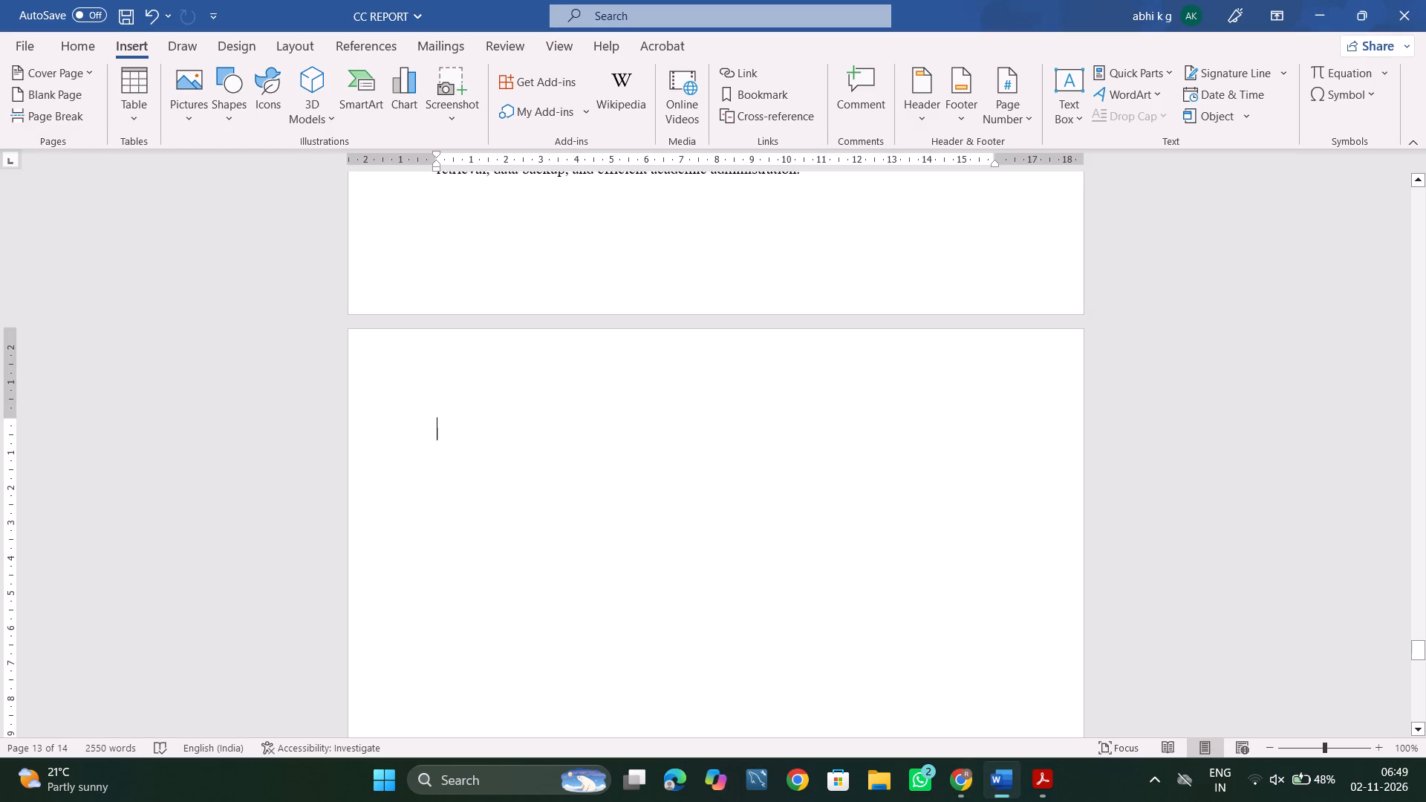
{"action": "left_click", "coordinate": [460, 429]}
{"action": "key", "text": "ctrl+v"}
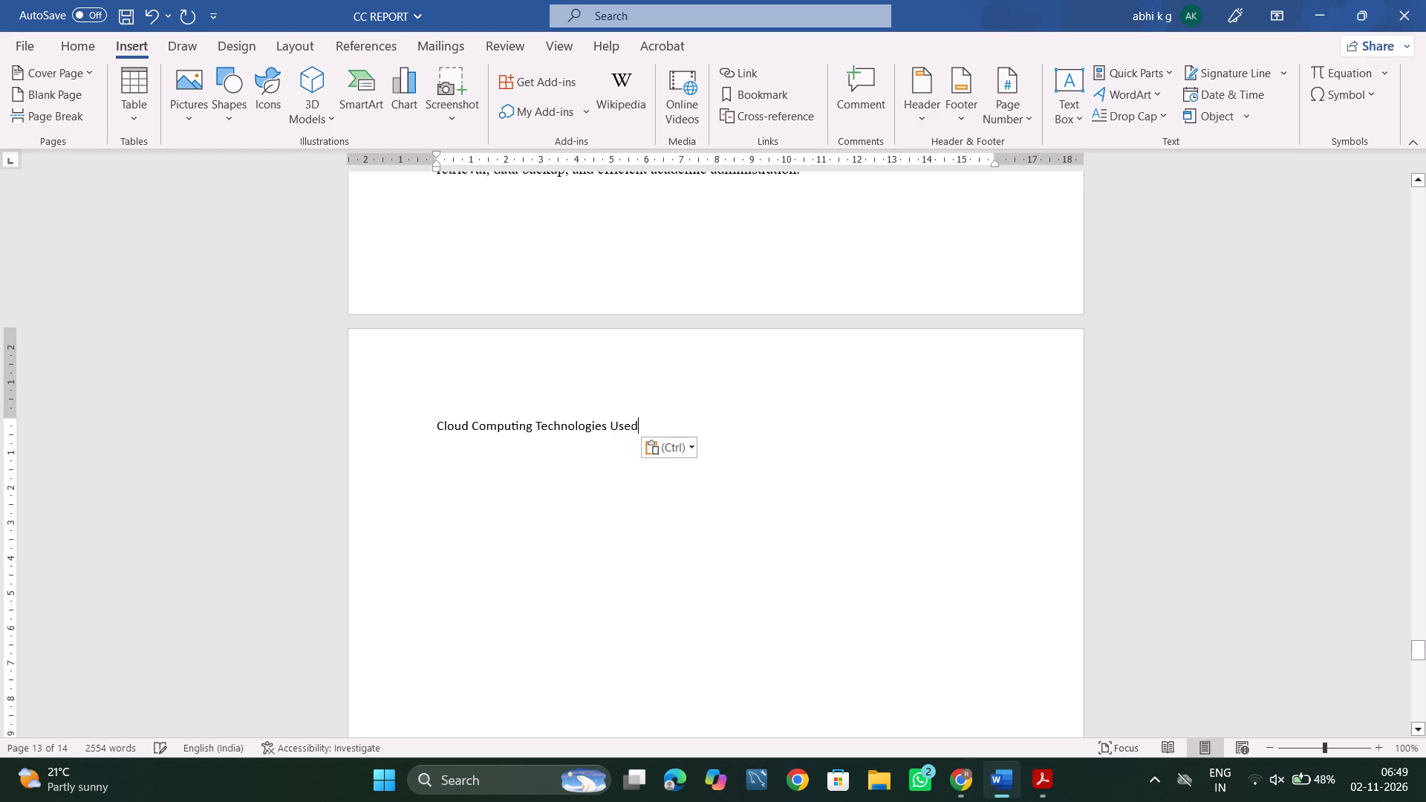
Format the pasted Cloud Computing Technologies Used heading as Times New Roman, size 16, bold.
{"action": "left_click_drag", "start_coordinate": [639, 421], "coordinate": [394, 407]}
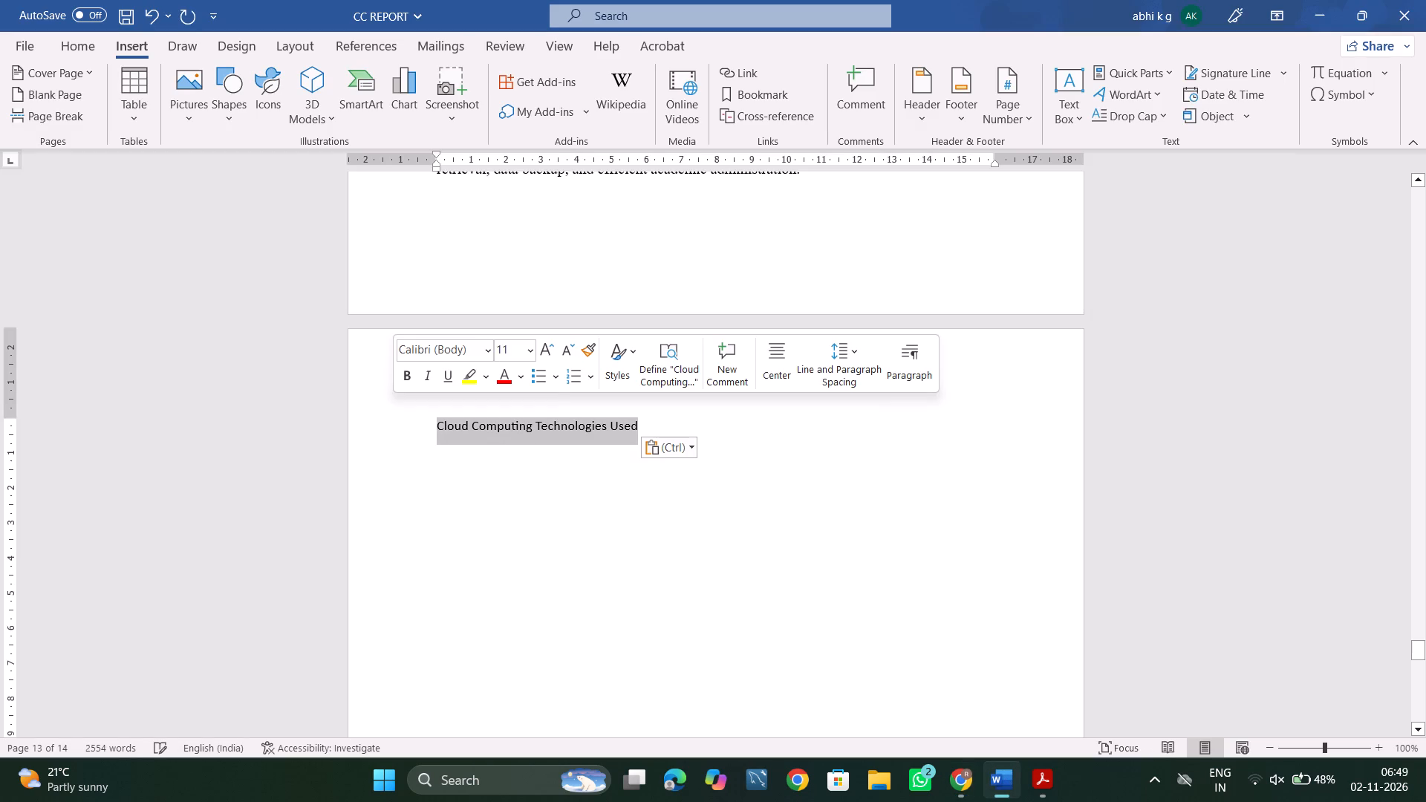
{"action": "left_click", "coordinate": [465, 348]}
{"action": "key", "text": "BackSpace"}
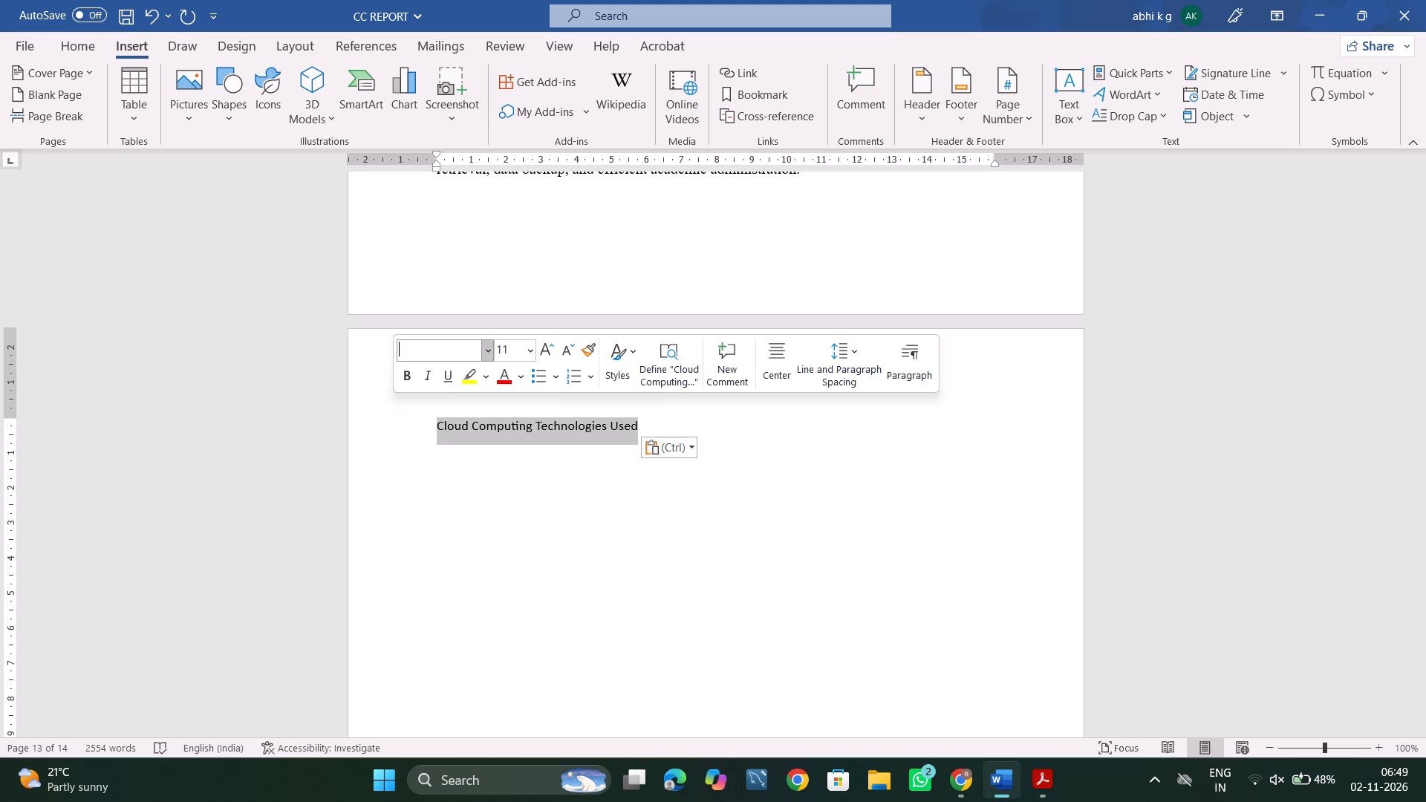
{"action": "key", "text": "t"}
{"action": "key", "text": "Tab"}
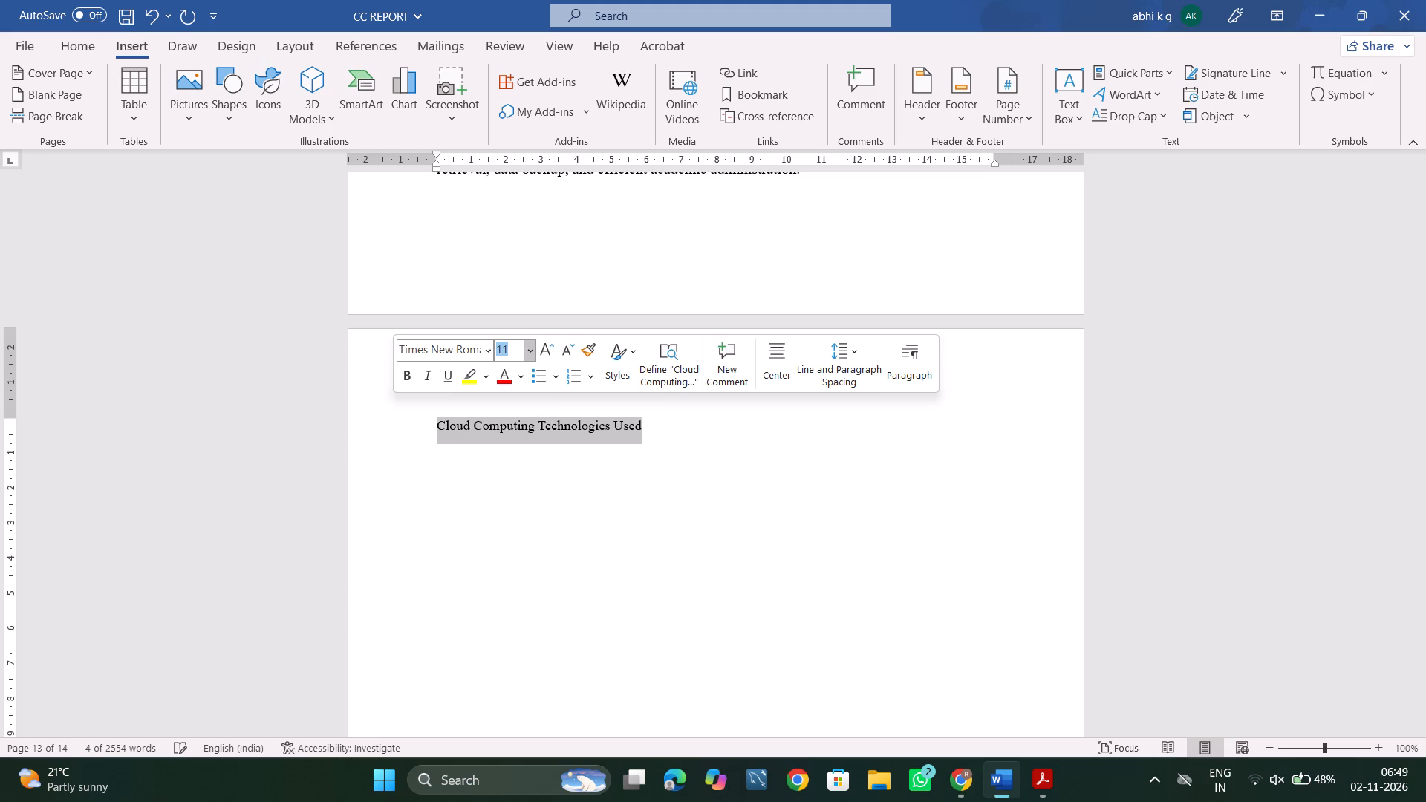
{"action": "key", "text": "BackSpace"}
{"action": "type", "text": "16"}
{"action": "key", "text": "Return"}
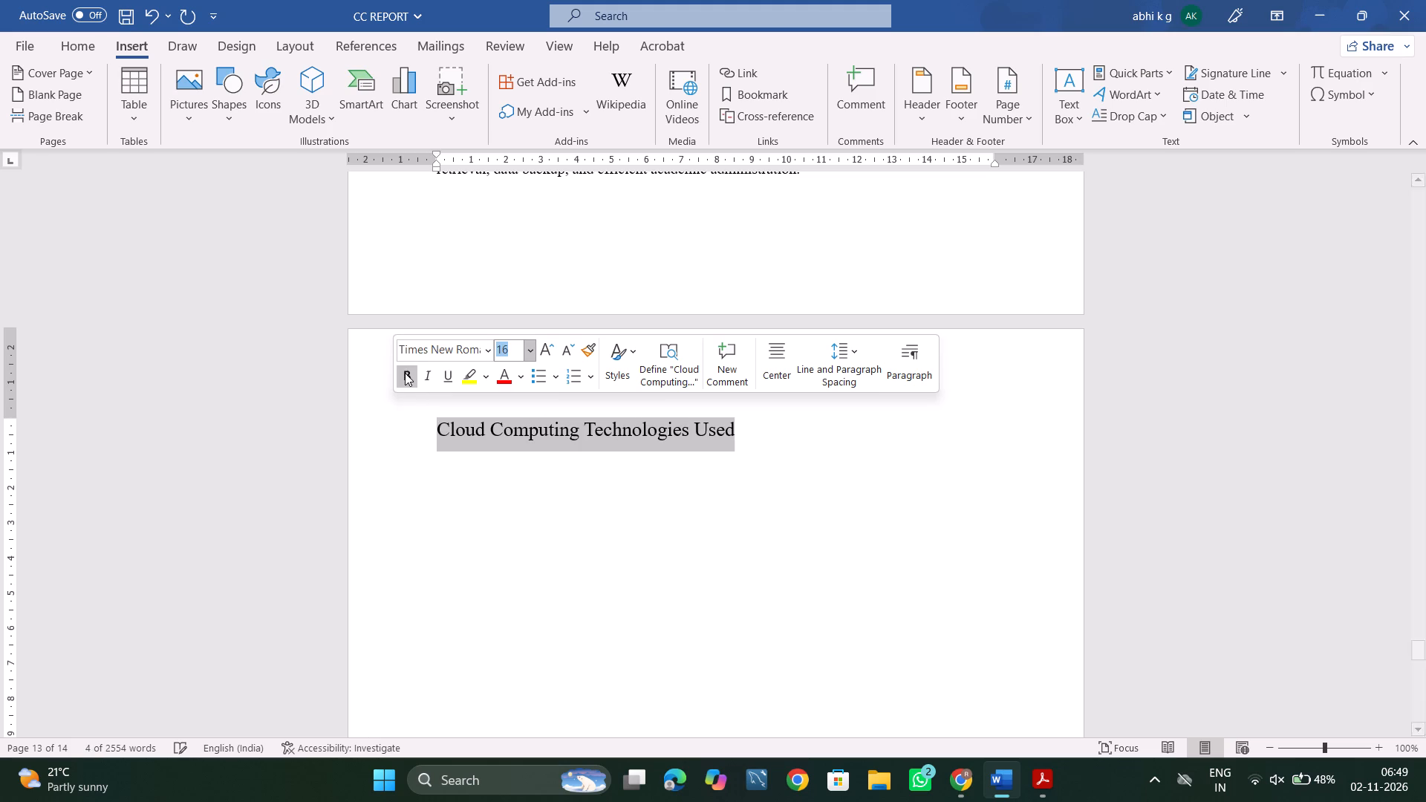
{"action": "left_click", "coordinate": [406, 373]}
{"action": "left_click", "coordinate": [906, 477]}
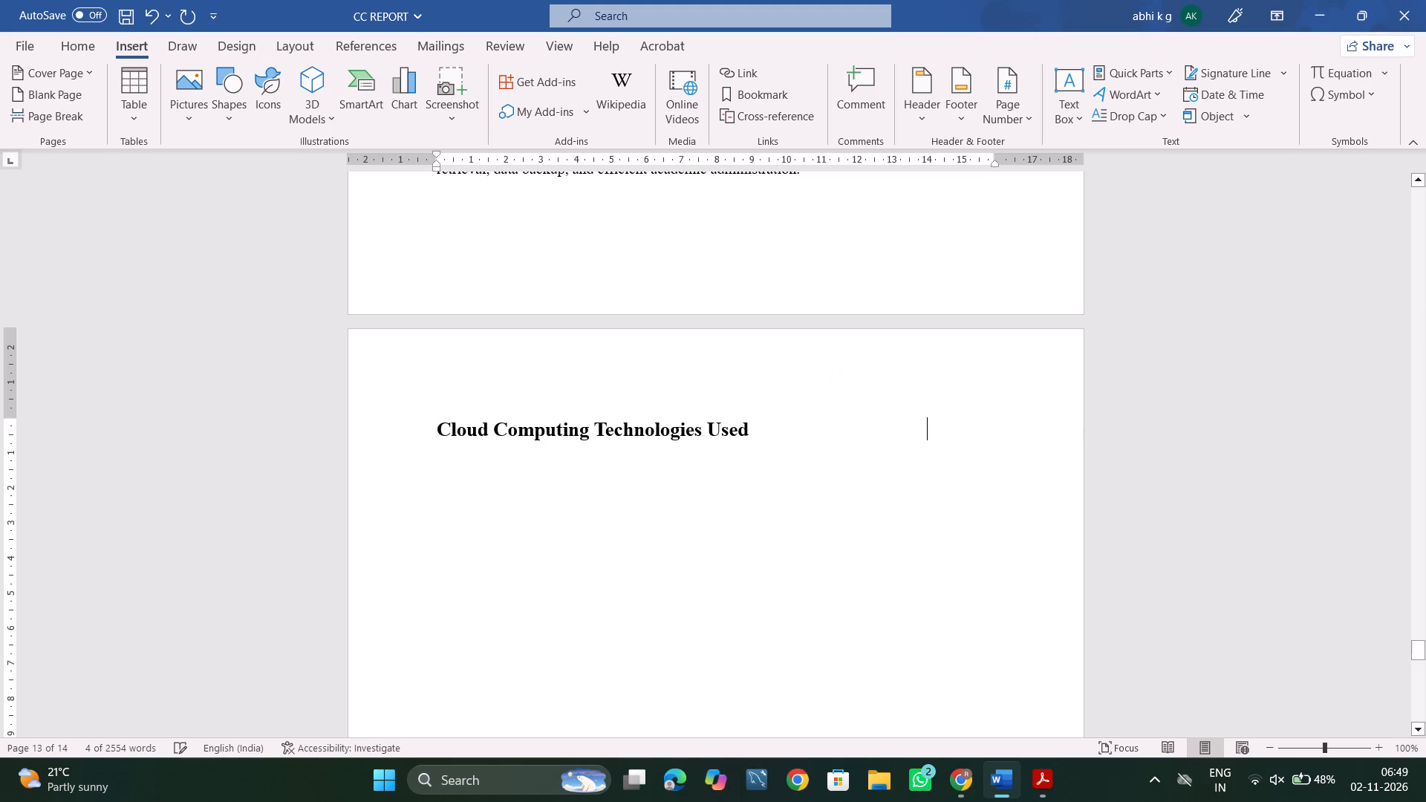
Copy the numbered formatting of the "6. METHODOLOGY" heading onto the Cloud Computing Technologies Used heading with Format Painter.
{"action": "left_click", "coordinate": [1234, 475]}
{"action": "key", "text": "Up"}
{"action": "key", "text": "Up"}
{"action": "key", "text": "Up"}
{"action": "key", "text": "Up"}
{"action": "key", "text": "Up"}
{"action": "key", "text": "Up"}
{"action": "key", "text": "Up"}
{"action": "key", "text": "Up"}
{"action": "key", "text": "Up"}
{"action": "key", "text": "Up"}
{"action": "key", "text": "Up"}
{"action": "key", "text": "Up"}
{"action": "key", "text": "Up"}
{"action": "key", "text": "Up"}
{"action": "key", "text": "Up"}
{"action": "key", "text": "Up"}
{"action": "key", "text": "Up"}
{"action": "key", "text": "Up"}
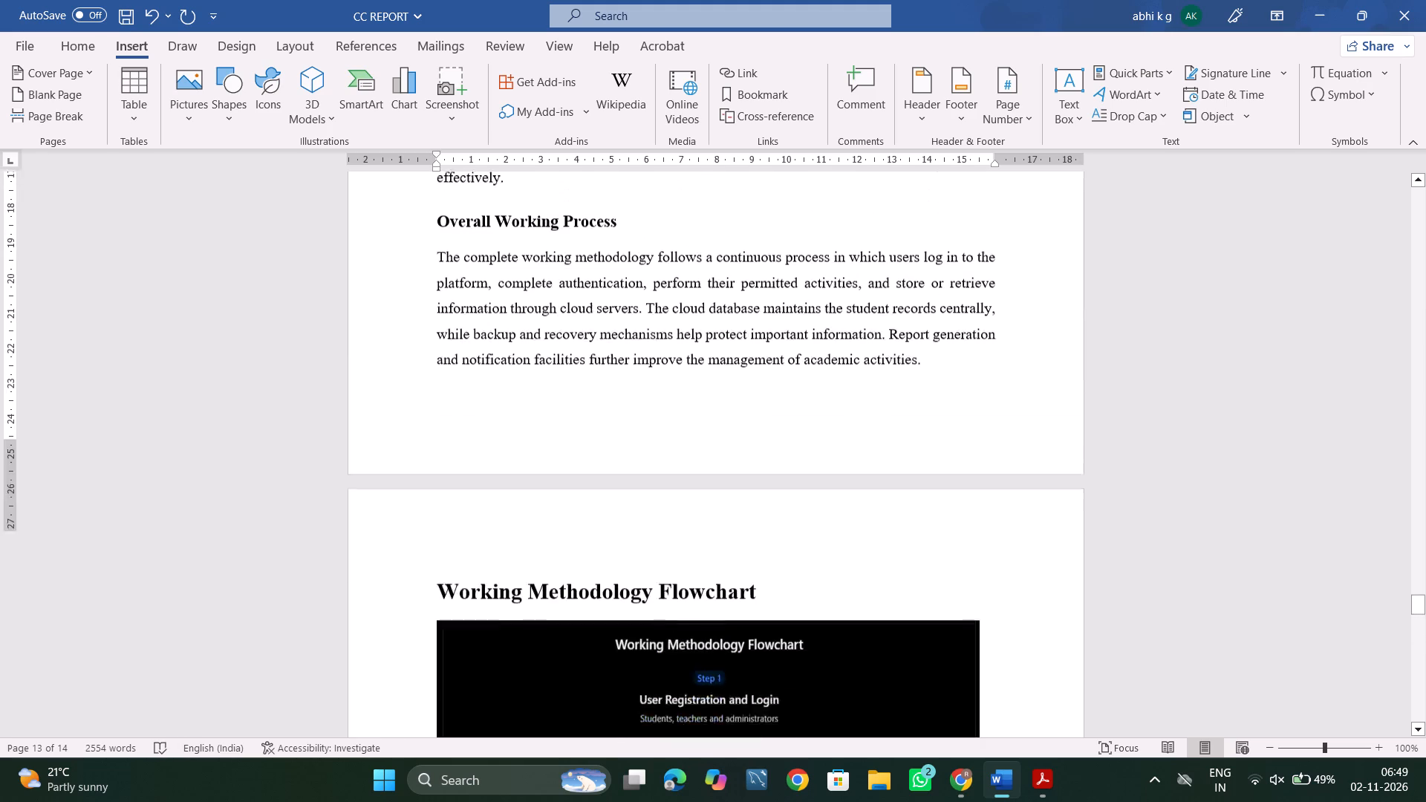
{"action": "key", "text": "Up"}
{"action": "key", "text": "Up"}
{"action": "key", "text": "Up"}
{"action": "key", "text": "Up"}
{"action": "key", "text": "Up"}
{"action": "key", "text": "Up"}
{"action": "key", "text": "Up"}
{"action": "key", "text": "Up"}
{"action": "key", "text": "Up"}
{"action": "key", "text": "Up"}
{"action": "key", "text": "Up"}
{"action": "key", "text": "Up"}
{"action": "key", "text": "Up"}
{"action": "key", "text": "Up"}
{"action": "key", "text": "Up"}
{"action": "key", "text": "Up"}
{"action": "key", "text": "Up"}
{"action": "key", "text": "Up"}
{"action": "key", "text": "Up"}
{"action": "key", "text": "Up"}
{"action": "key", "text": "Up"}
{"action": "key", "text": "Up"}
{"action": "key", "text": "Up"}
{"action": "key", "text": "Up"}
{"action": "key", "text": "Up"}
{"action": "key", "text": "Up"}
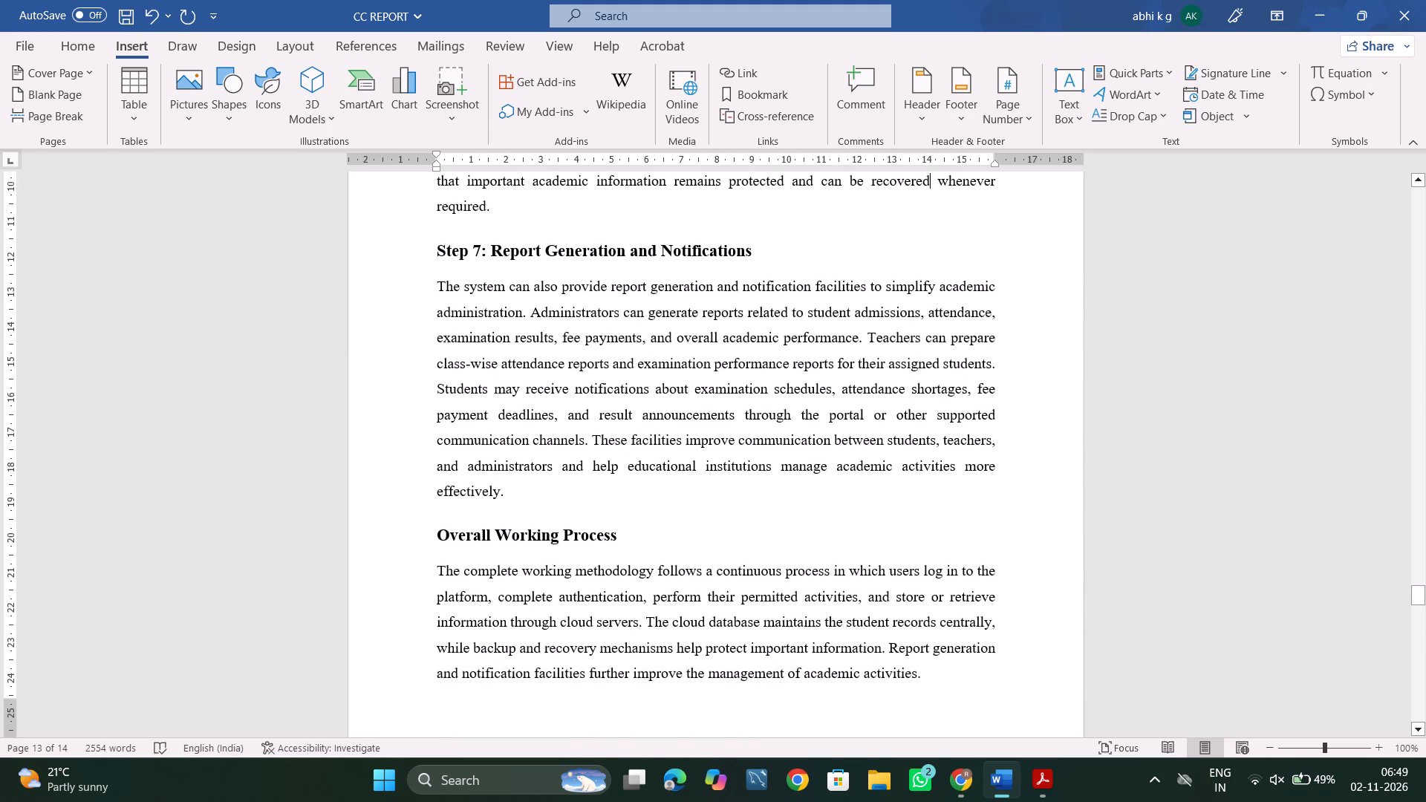
{"action": "key", "text": "Up"}
{"action": "key", "text": "Up"}
{"action": "key", "text": "Up"}
{"action": "key", "text": "Up"}
{"action": "key", "text": "Up"}
{"action": "key", "text": "Up"}
{"action": "key", "text": "Up"}
{"action": "key", "text": "Up"}
{"action": "key", "text": "Up"}
{"action": "key", "text": "Up"}
{"action": "key", "text": "Up"}
{"action": "key", "text": "Up"}
{"action": "key", "text": "Up"}
{"action": "key", "text": "Up"}
{"action": "key", "text": "Up"}
{"action": "key", "text": "Up"}
{"action": "key", "text": "Up"}
{"action": "key", "text": "Up"}
{"action": "key", "text": "Up"}
{"action": "key", "text": "Up"}
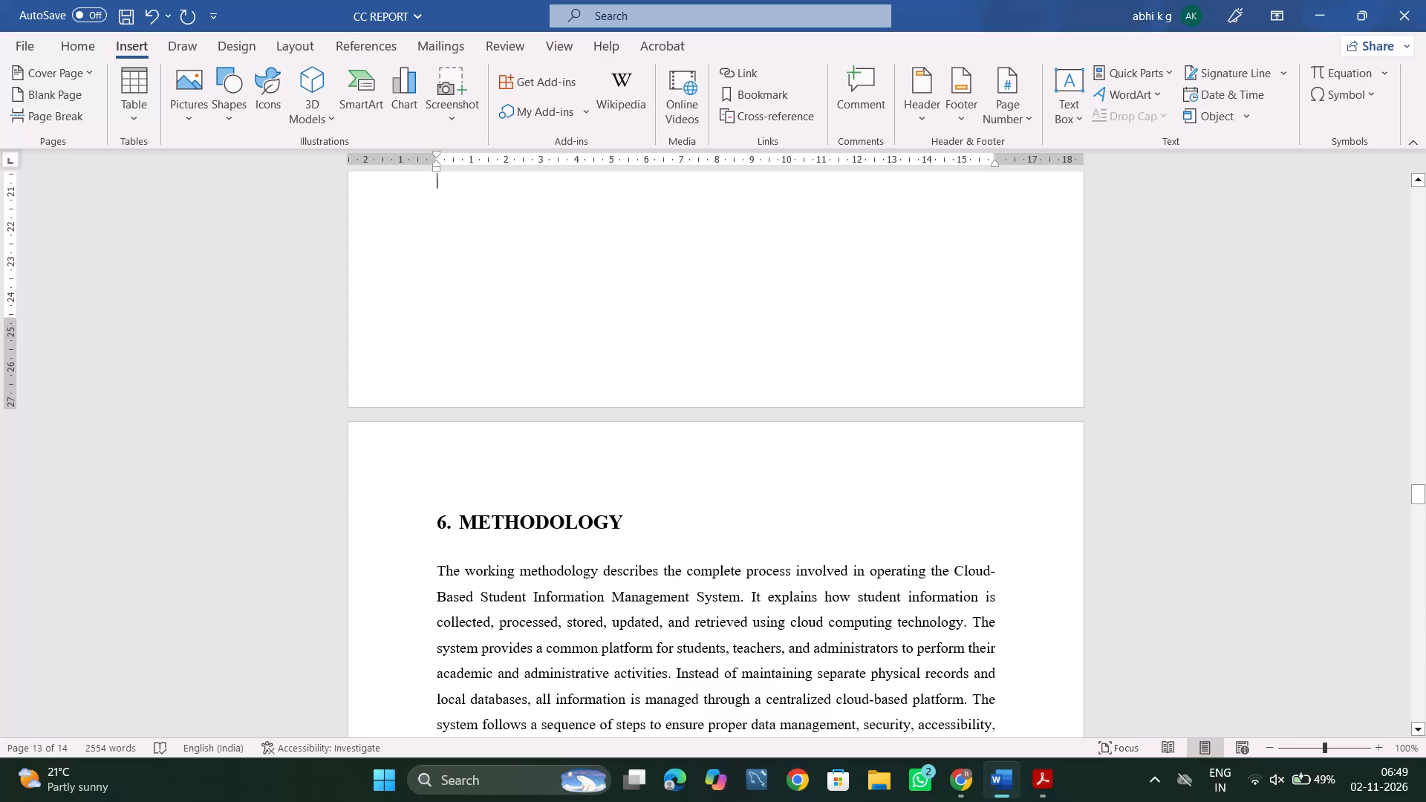
{"action": "left_click", "coordinate": [449, 521]}
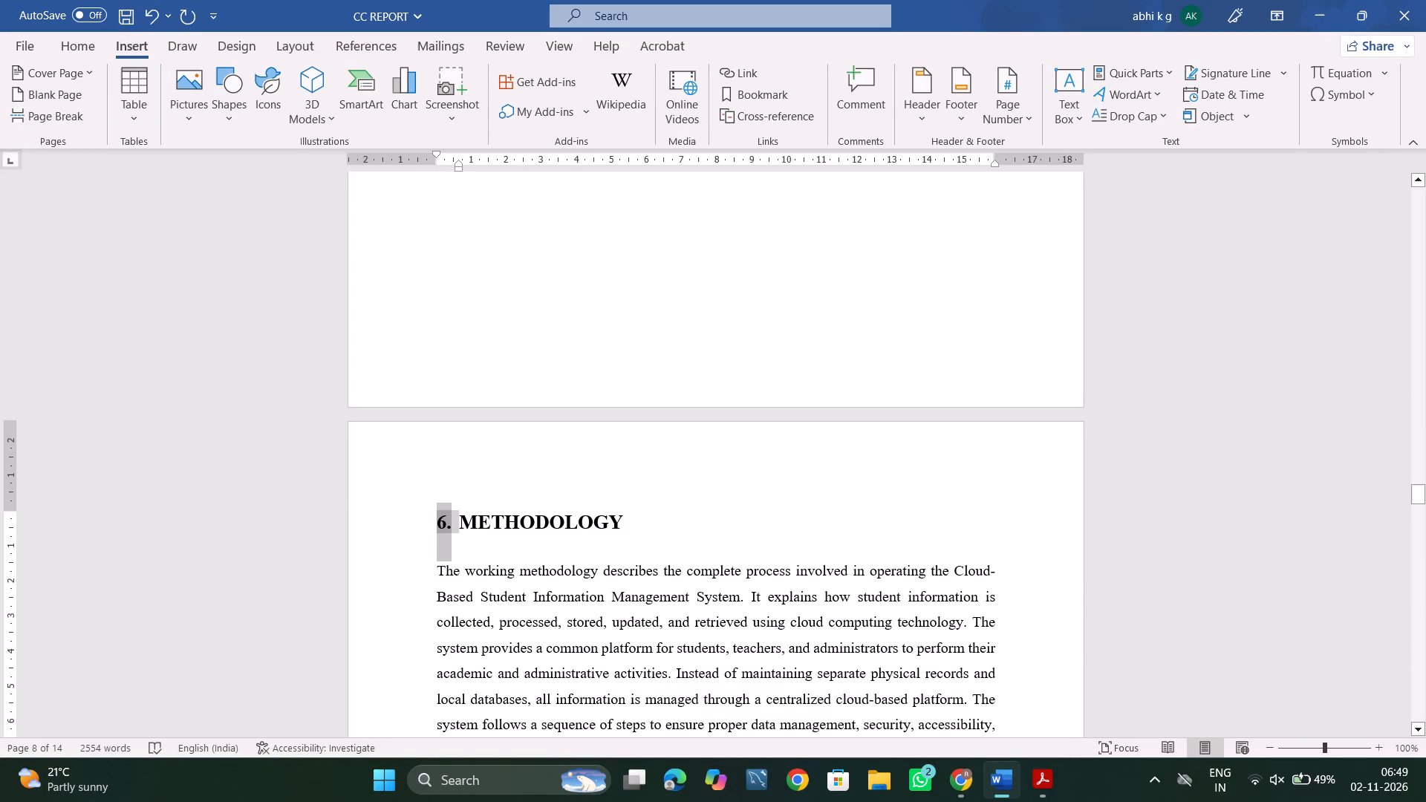
{"action": "left_click", "coordinate": [89, 52]}
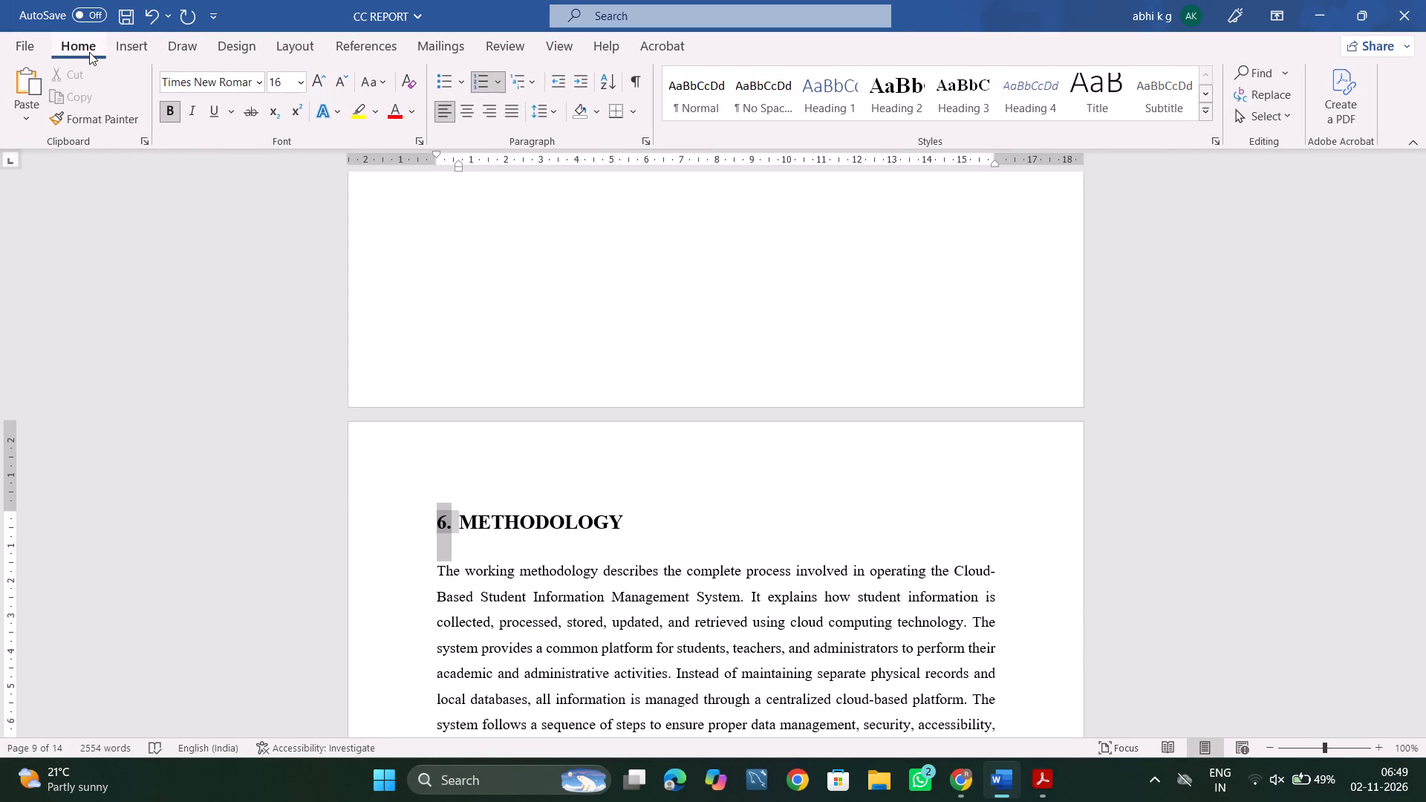
{"action": "left_click", "coordinate": [82, 124]}
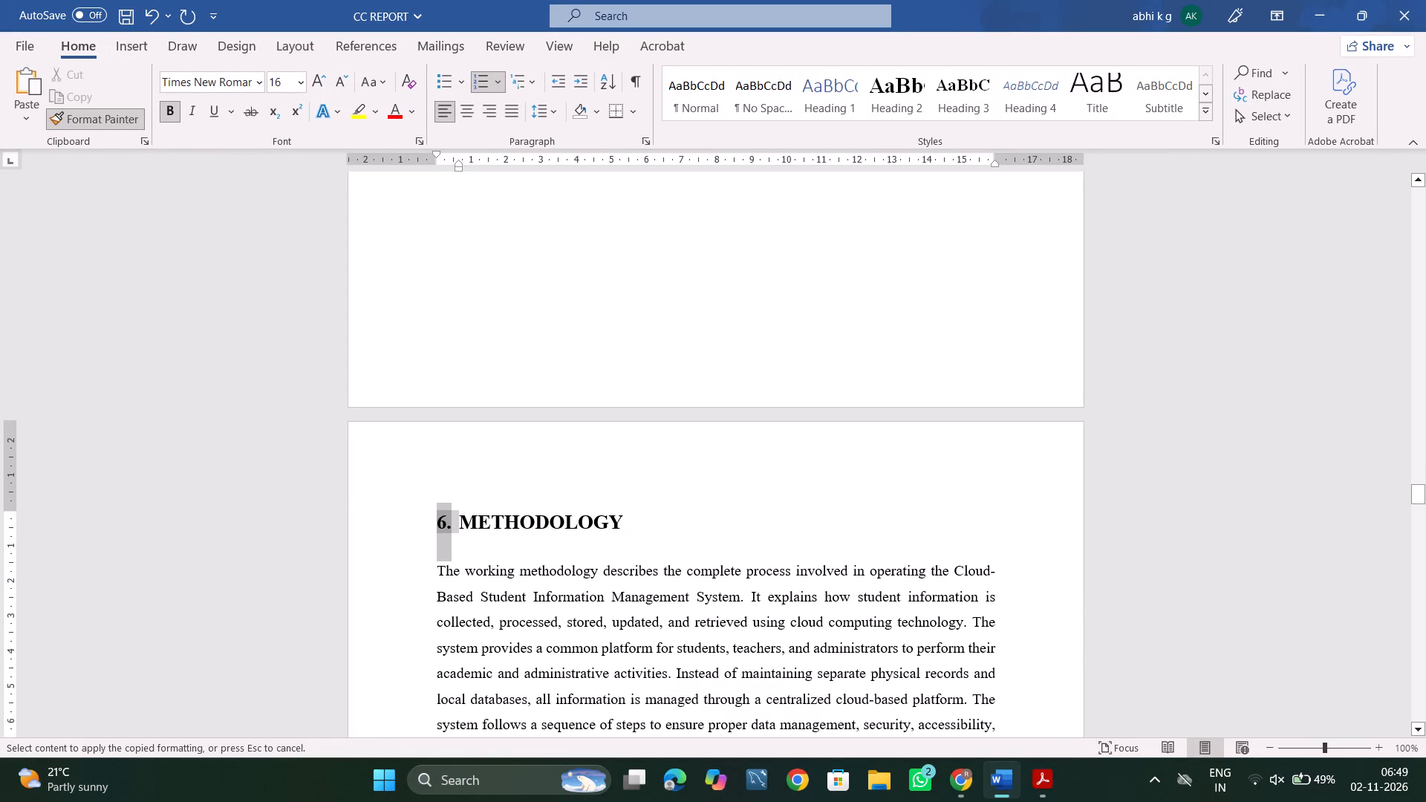
{"action": "key", "text": "Down"}
{"action": "key", "text": "Down"}
{"action": "key", "text": "Down"}
{"action": "key", "text": "Down"}
{"action": "key", "text": "Down"}
{"action": "key", "text": "Down"}
{"action": "key", "text": "Down"}
{"action": "key", "text": "Down"}
{"action": "key", "text": "Down"}
{"action": "key", "text": "Down"}
{"action": "key", "text": "Down"}
{"action": "key", "text": "Down"}
{"action": "key", "text": "Down"}
{"action": "key", "text": "Down"}
{"action": "key", "text": "Down"}
{"action": "key", "text": "Down"}
{"action": "key", "text": "Down"}
{"action": "key", "text": "Down"}
{"action": "key", "text": "Down"}
{"action": "key", "text": "Down"}
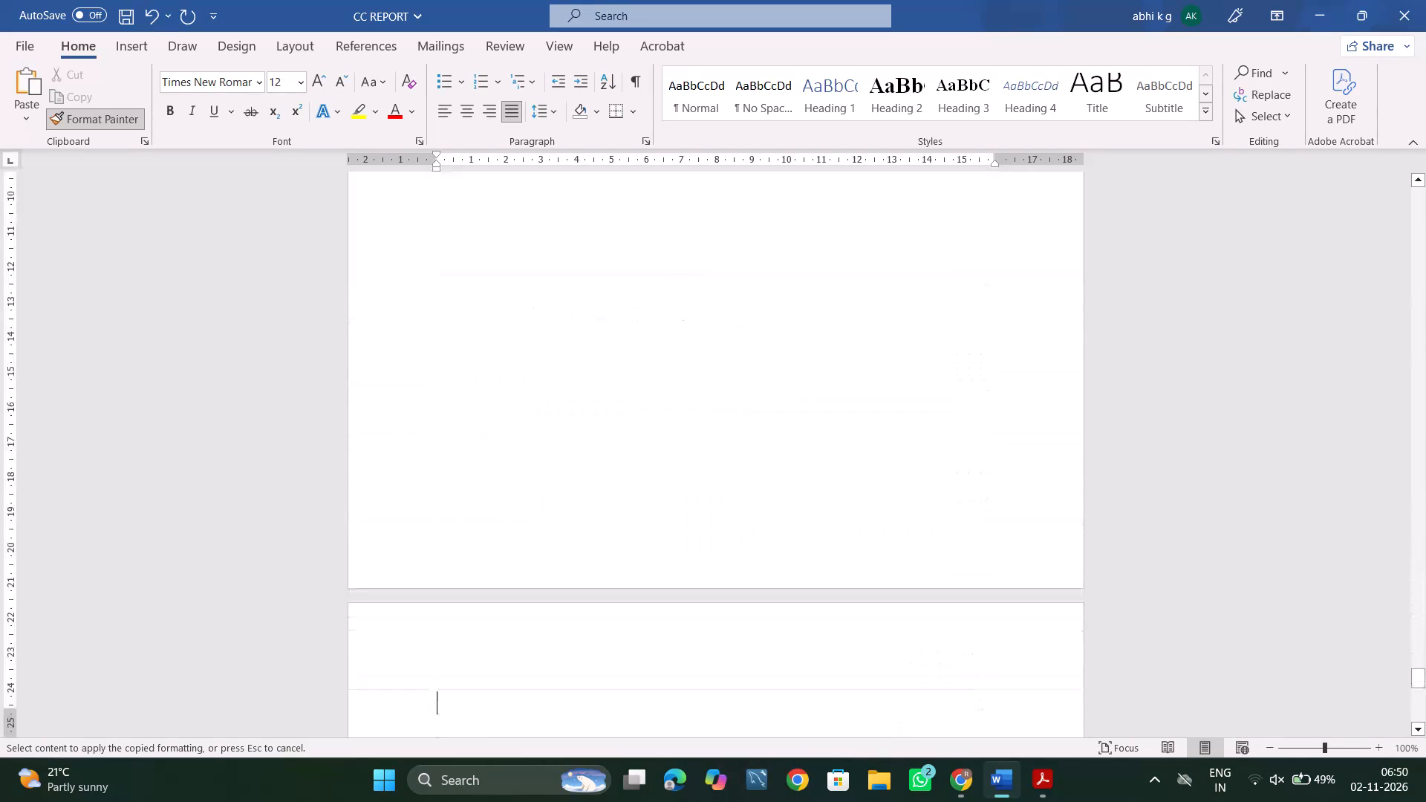
{"action": "key", "text": "Up"}
{"action": "key", "text": "Up"}
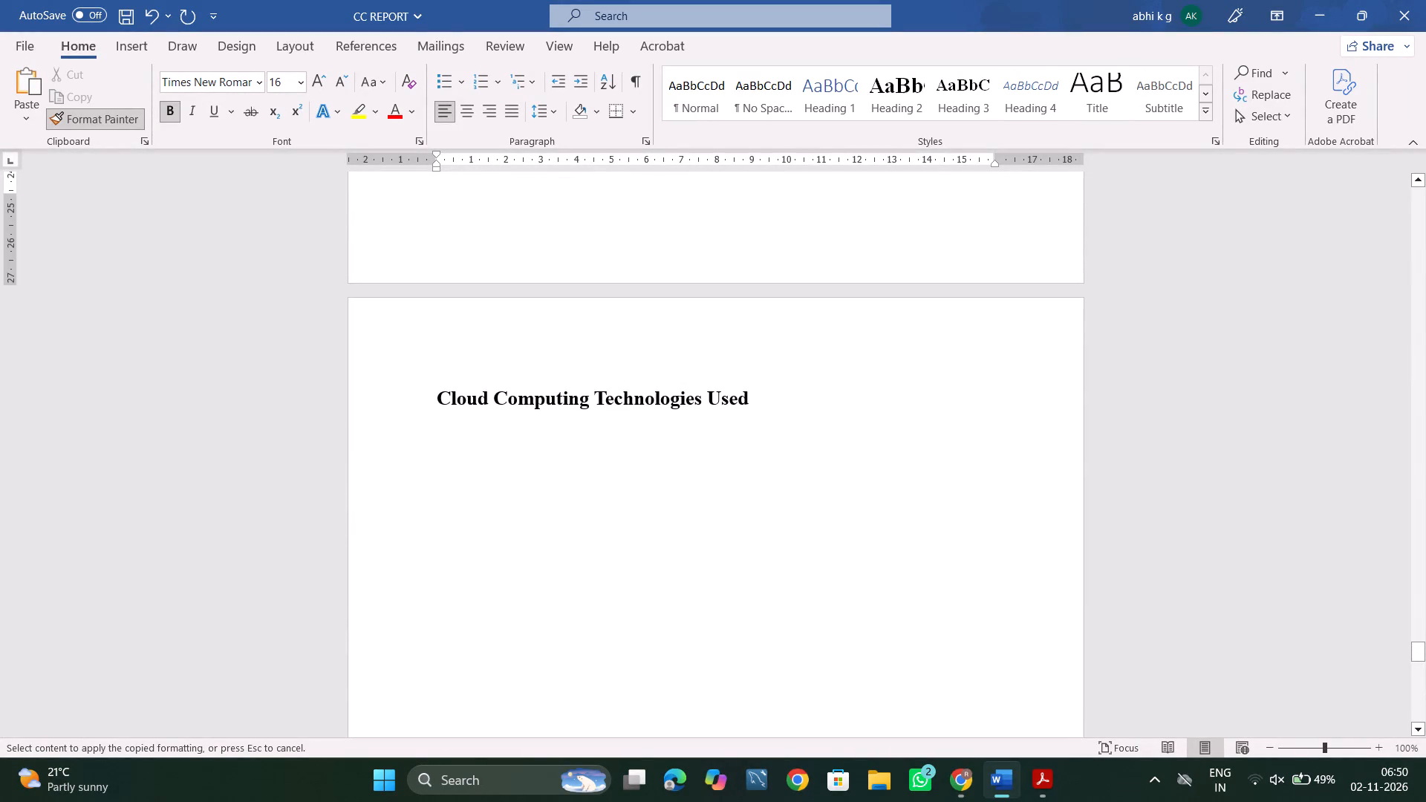
{"action": "left_click", "coordinate": [432, 402]}
{"action": "left_click", "coordinate": [773, 474]}
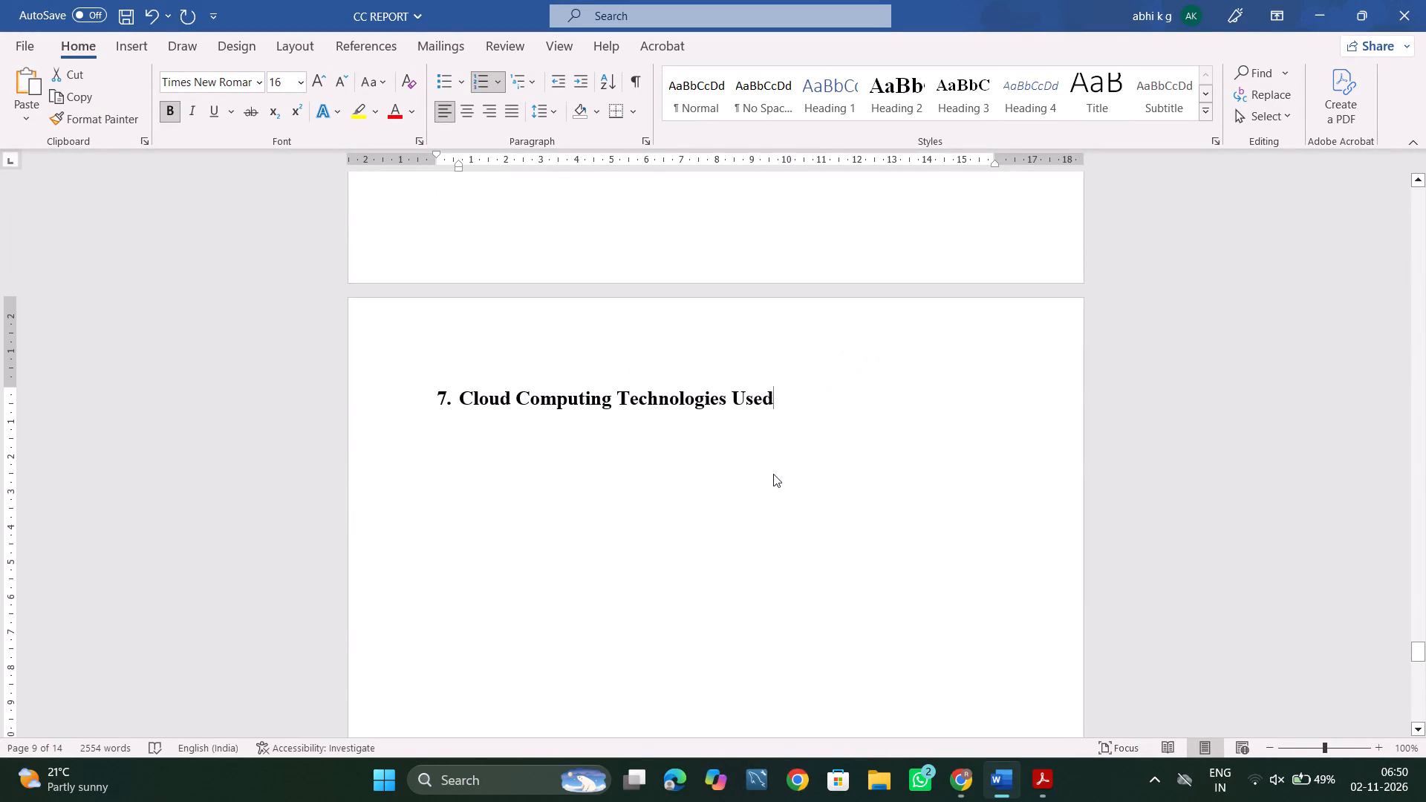
Start an unnumbered, unindented line below the Cloud Computing Technologies Used heading and place the text cursor there.
{"action": "key", "text": "Return"}
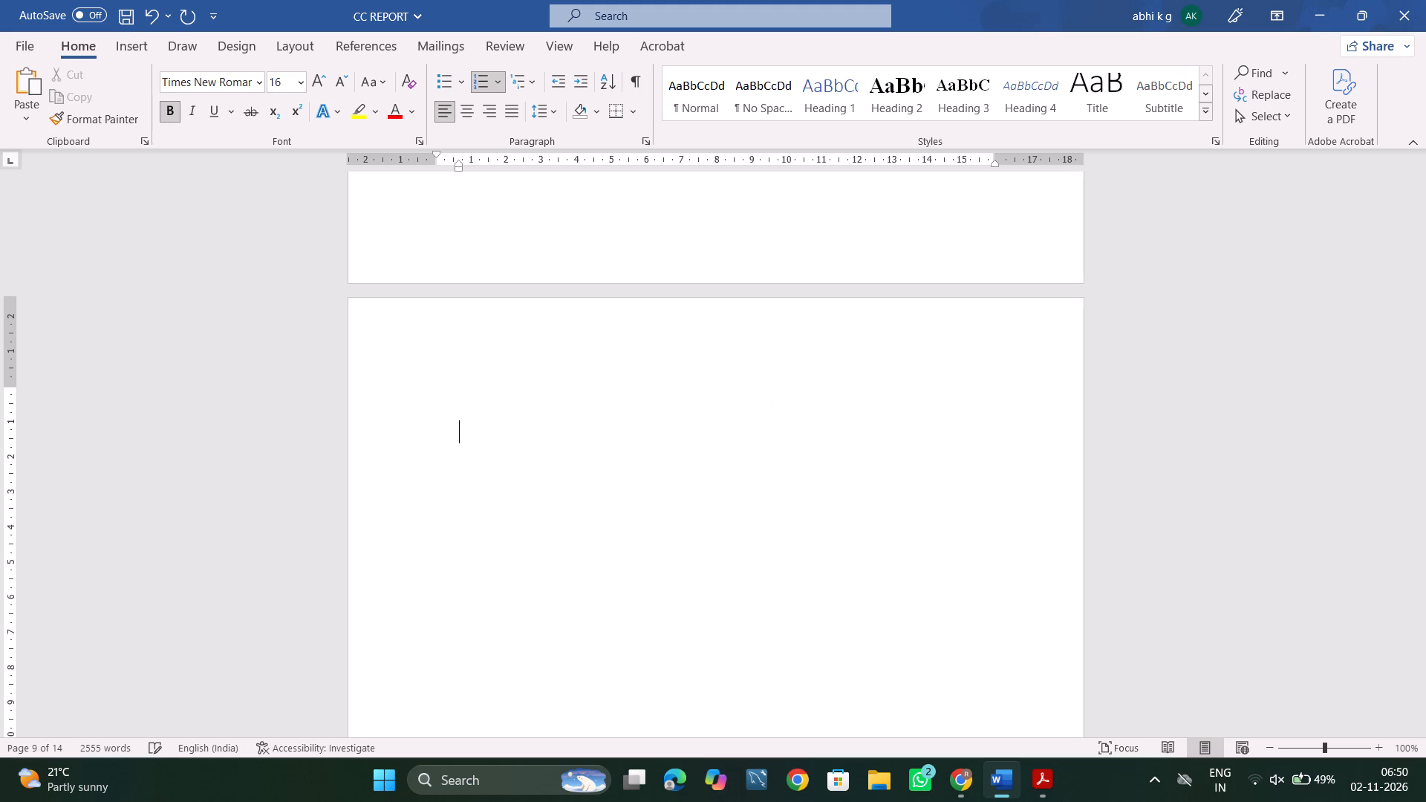
{"action": "key", "text": "BackSpace"}
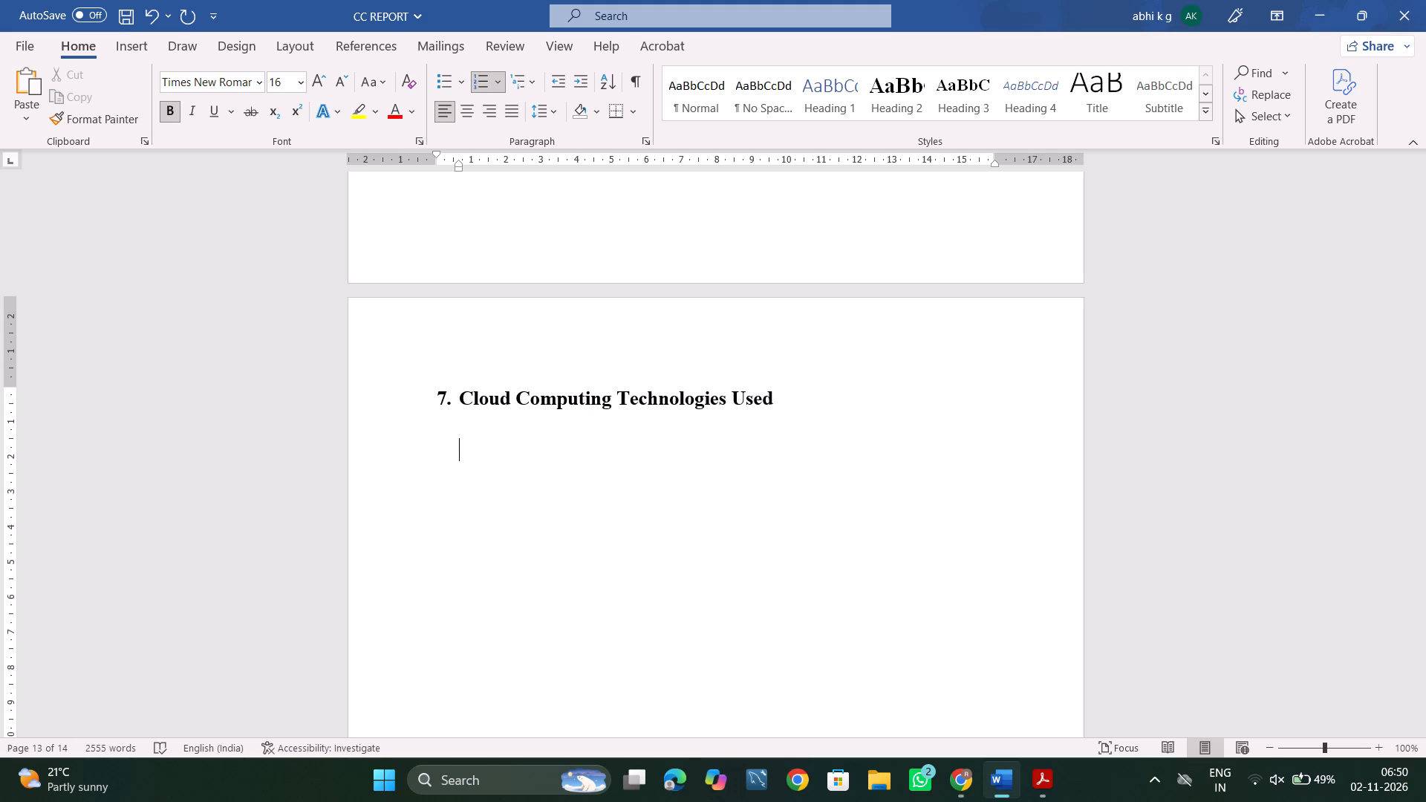
{"action": "key", "text": "BackSpace"}
{"action": "key", "text": "Up"}
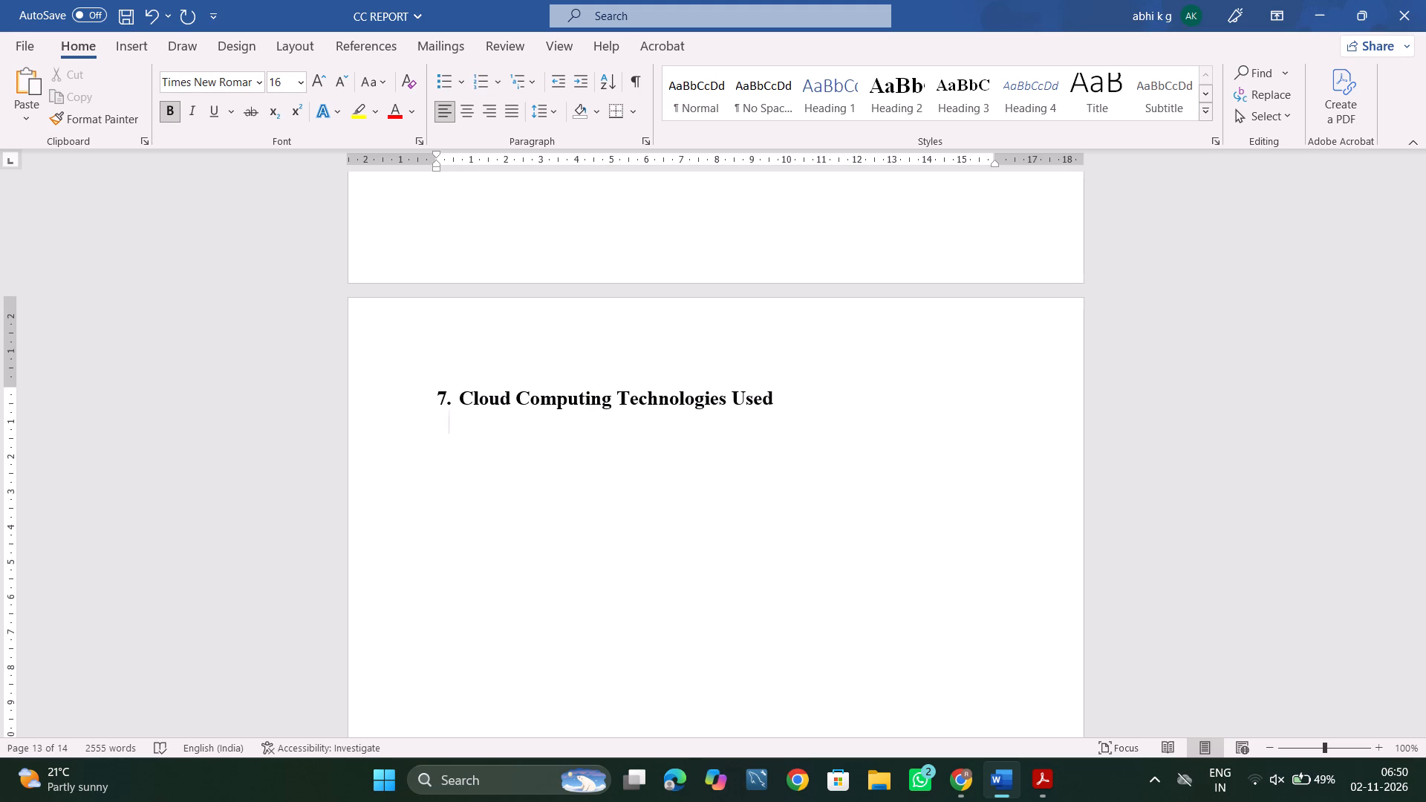
{"action": "key", "text": "Down"}
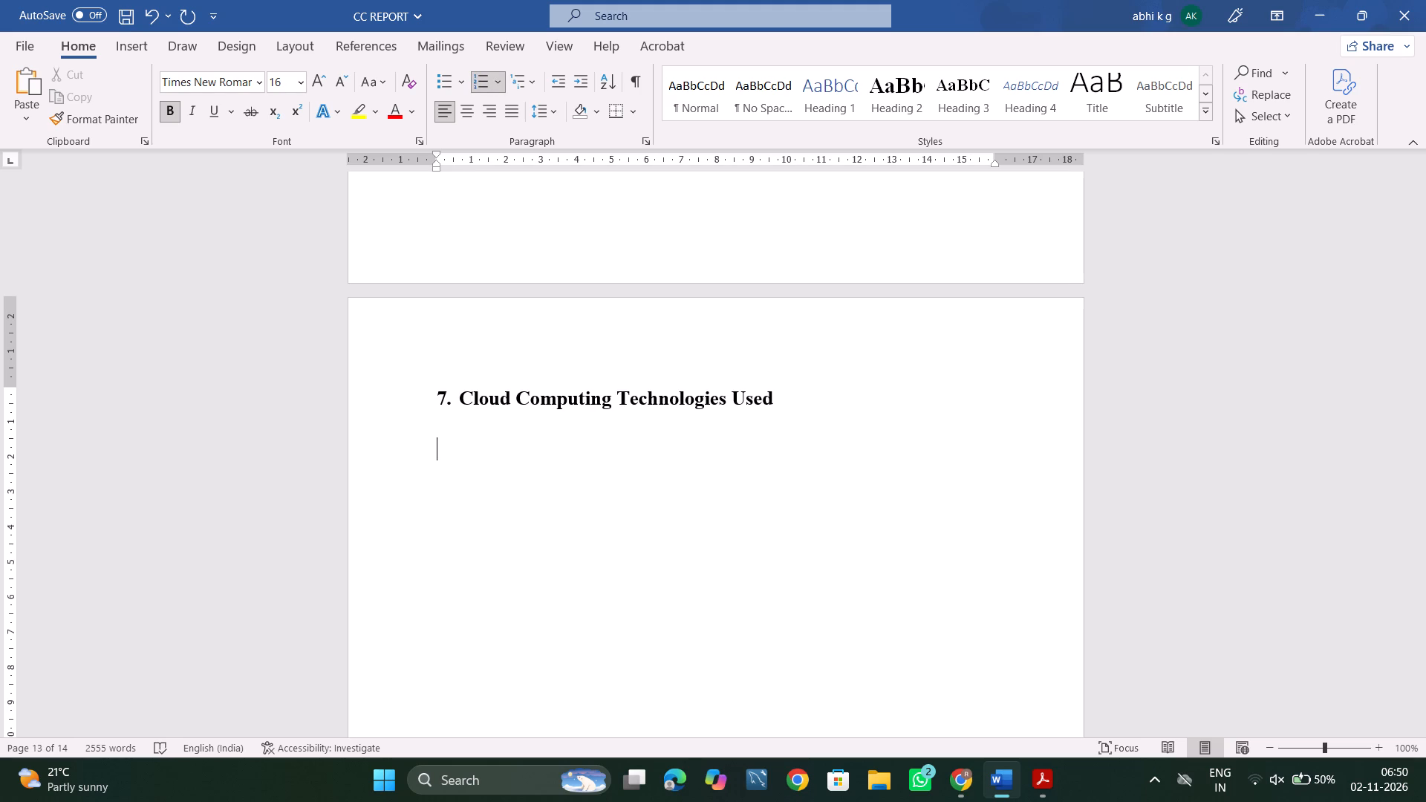
{"action": "left_click", "coordinate": [964, 783]}
{"action": "left_click", "coordinate": [412, 410]}
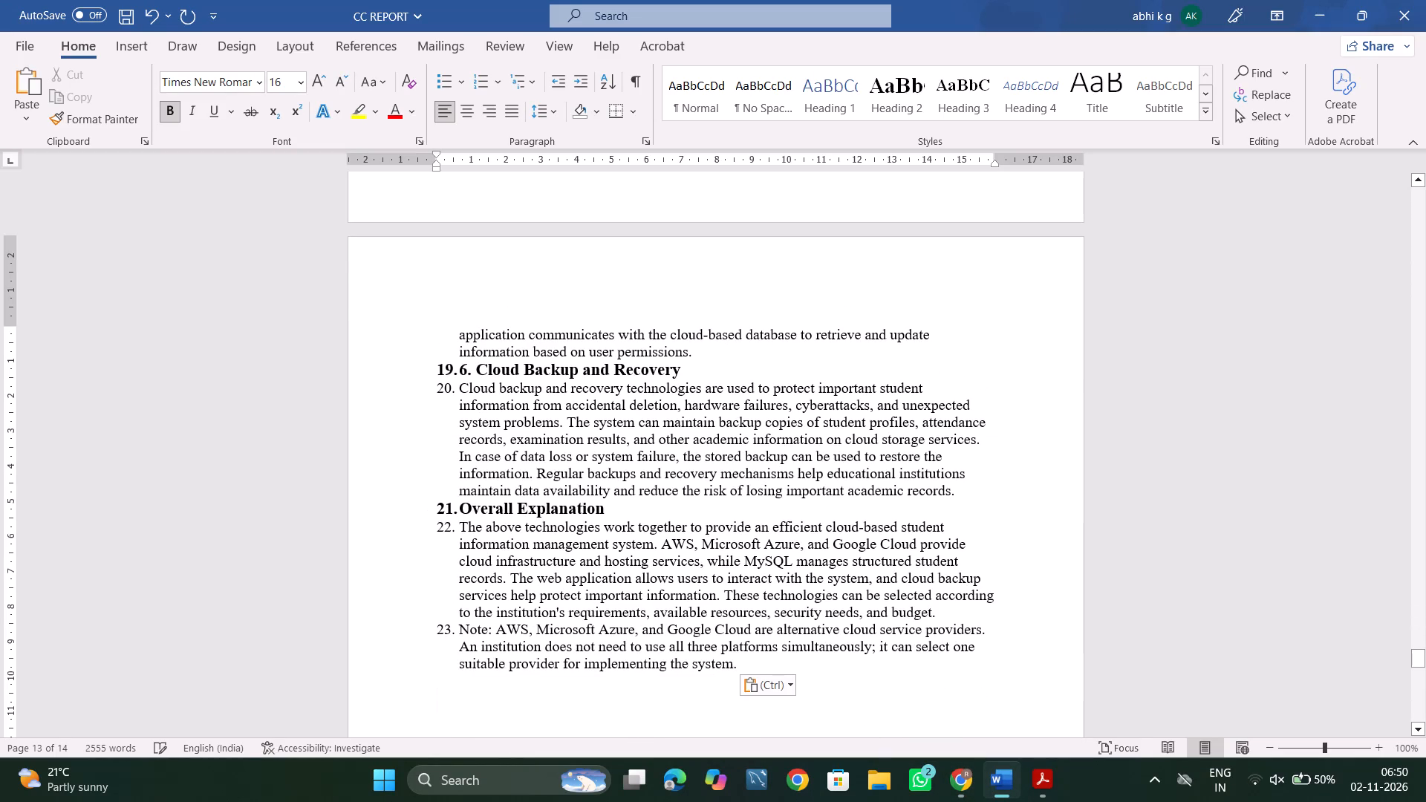
Remove the list number and indent from the pasted introductory paragraph, keeping it on its own line below the Cloud Computing Technologies Used heading.
{"action": "key", "text": "Up"}
{"action": "key", "text": "Up"}
{"action": "key", "text": "Up"}
{"action": "key", "text": "Up"}
{"action": "key", "text": "Up"}
{"action": "key", "text": "Up"}
{"action": "key", "text": "Up"}
{"action": "key", "text": "Up"}
{"action": "key", "text": "Up"}
{"action": "key", "text": "Up"}
{"action": "key", "text": "Up"}
{"action": "key", "text": "Up"}
{"action": "key", "text": "Up"}
{"action": "key", "text": "Up"}
{"action": "key", "text": "Up"}
{"action": "key", "text": "Up"}
{"action": "key", "text": "Up"}
{"action": "key", "text": "Up"}
{"action": "key", "text": "Up"}
{"action": "key", "text": "Up"}
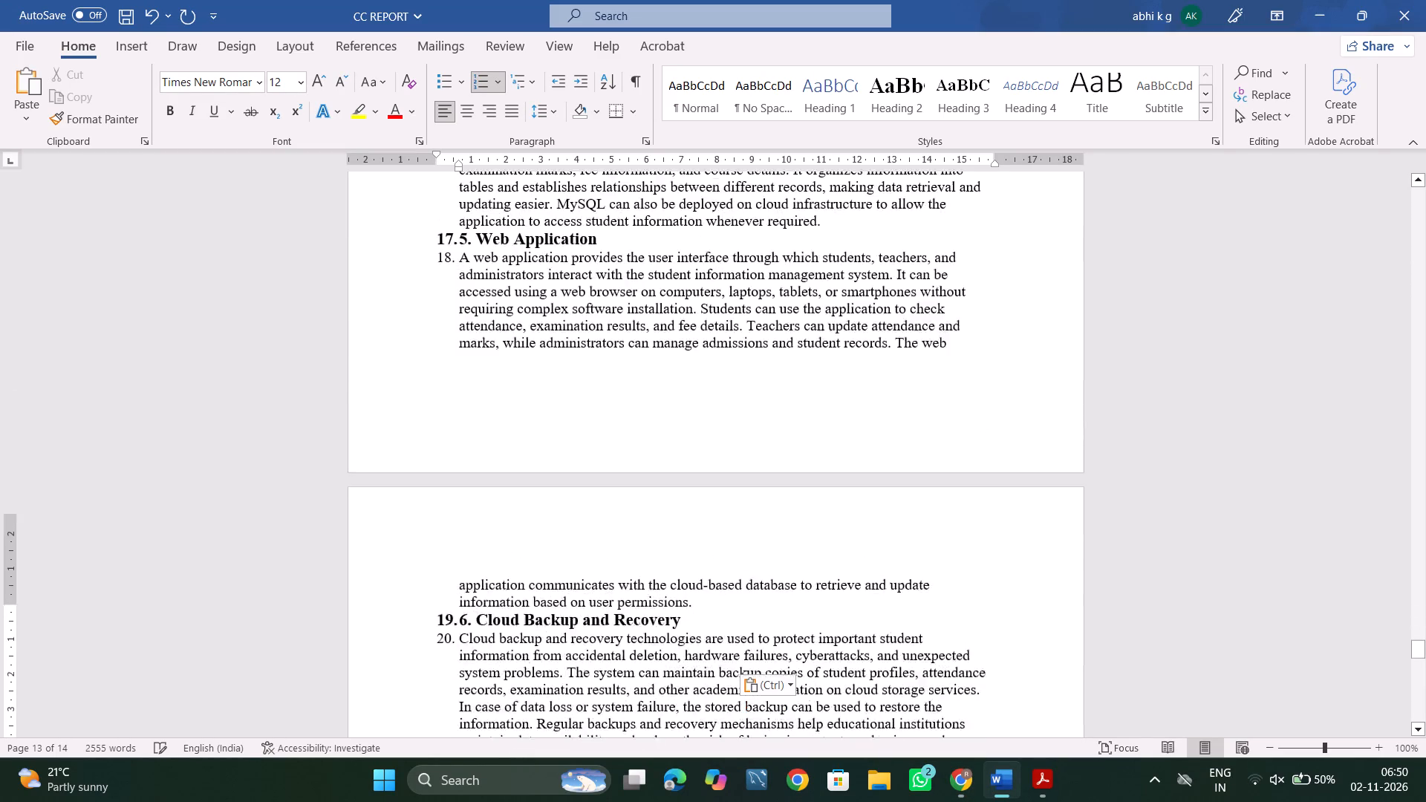
{"action": "key", "text": "Up"}
{"action": "key", "text": "Up"}
{"action": "key", "text": "Up"}
{"action": "key", "text": "Up"}
{"action": "key", "text": "Up"}
{"action": "key", "text": "Up"}
{"action": "key", "text": "Up"}
{"action": "key", "text": "Up"}
{"action": "key", "text": "Up"}
{"action": "key", "text": "Up"}
{"action": "key", "text": "Up"}
{"action": "key", "text": "Up"}
{"action": "key", "text": "Up"}
{"action": "key", "text": "Up"}
{"action": "key", "text": "Up"}
{"action": "key", "text": "Up"}
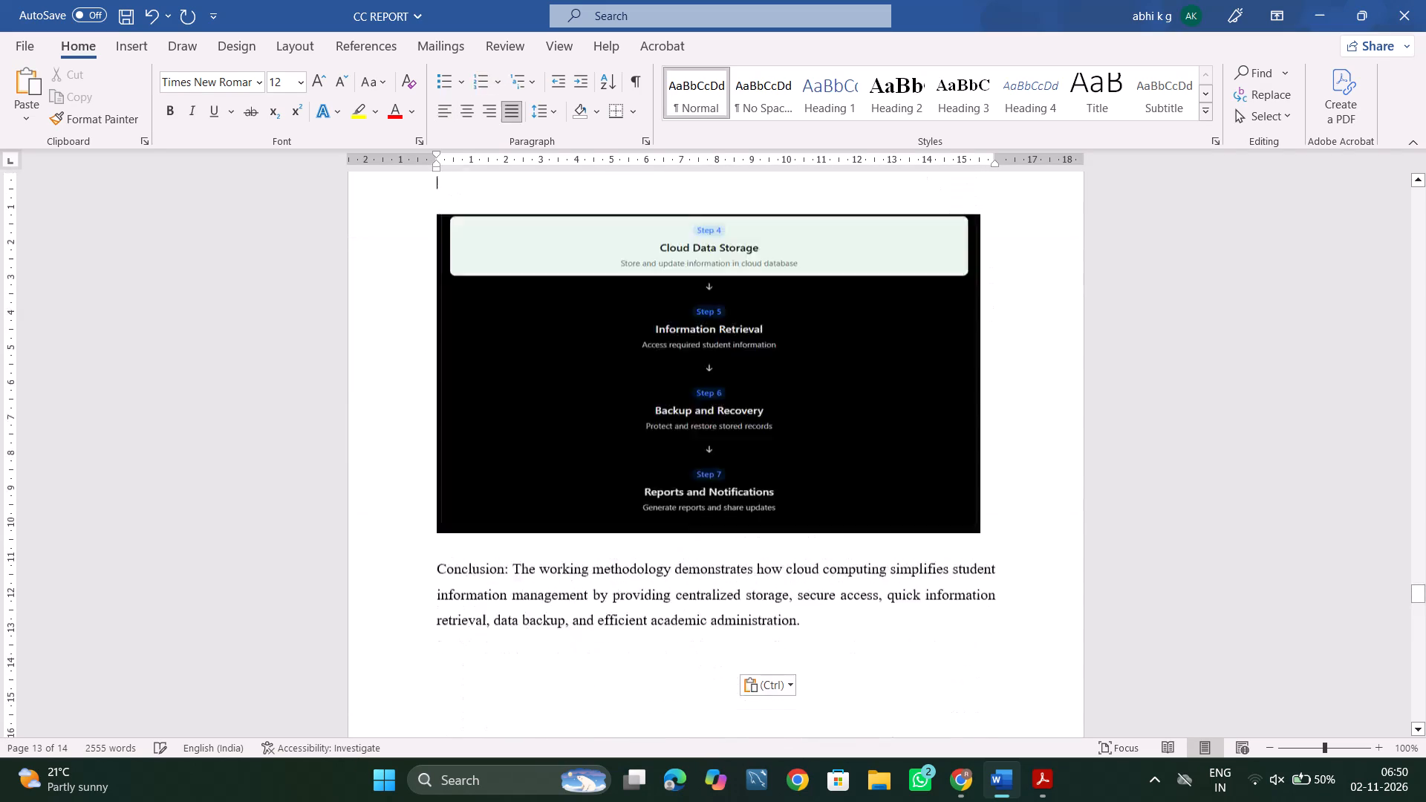
{"action": "key", "text": "Down"}
{"action": "key", "text": "Down"}
{"action": "key", "text": "Down"}
{"action": "key", "text": "Down"}
{"action": "key", "text": "Down"}
{"action": "key", "text": "Down"}
{"action": "key", "text": "Down"}
{"action": "key", "text": "Down"}
{"action": "key", "text": "Down"}
{"action": "key", "text": "Down"}
{"action": "key", "text": "Down"}
{"action": "key", "text": "Down"}
{"action": "key", "text": "Down"}
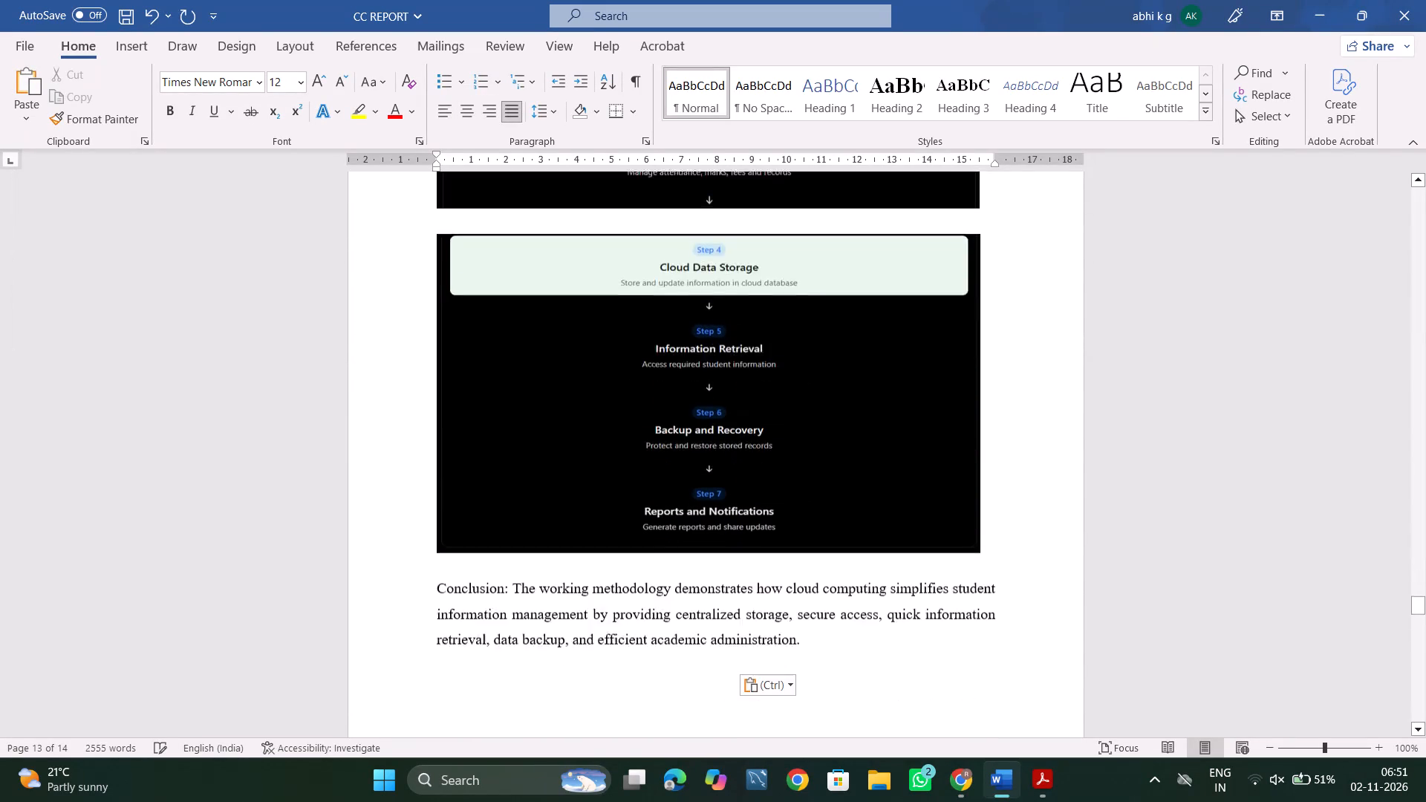
{"action": "key", "text": "Up"}
{"action": "key", "text": "Up"}
{"action": "key", "text": "Up"}
{"action": "key", "text": "Up"}
{"action": "key", "text": "Up"}
{"action": "key", "text": "Up"}
{"action": "key", "text": "Up"}
{"action": "key", "text": "Up"}
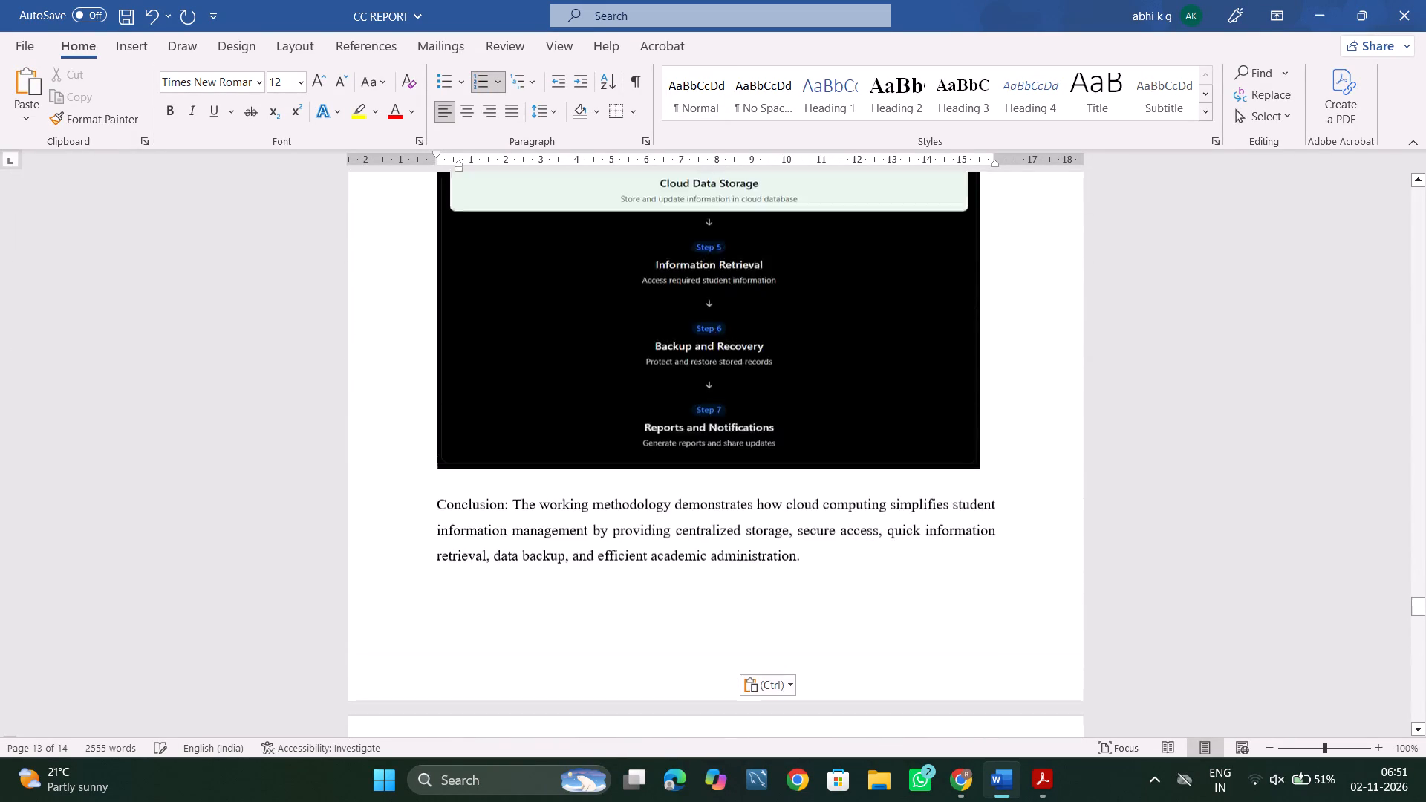
{"action": "key", "text": "Up"}
{"action": "key", "text": "Up"}
{"action": "key", "text": "Down"}
{"action": "key", "text": "Down"}
{"action": "key", "text": "Down"}
{"action": "key", "text": "Down"}
{"action": "key", "text": "Down"}
{"action": "key", "text": "Down"}
{"action": "key", "text": "Down"}
{"action": "key", "text": "Down"}
{"action": "key", "text": "Down"}
{"action": "key", "text": "Down"}
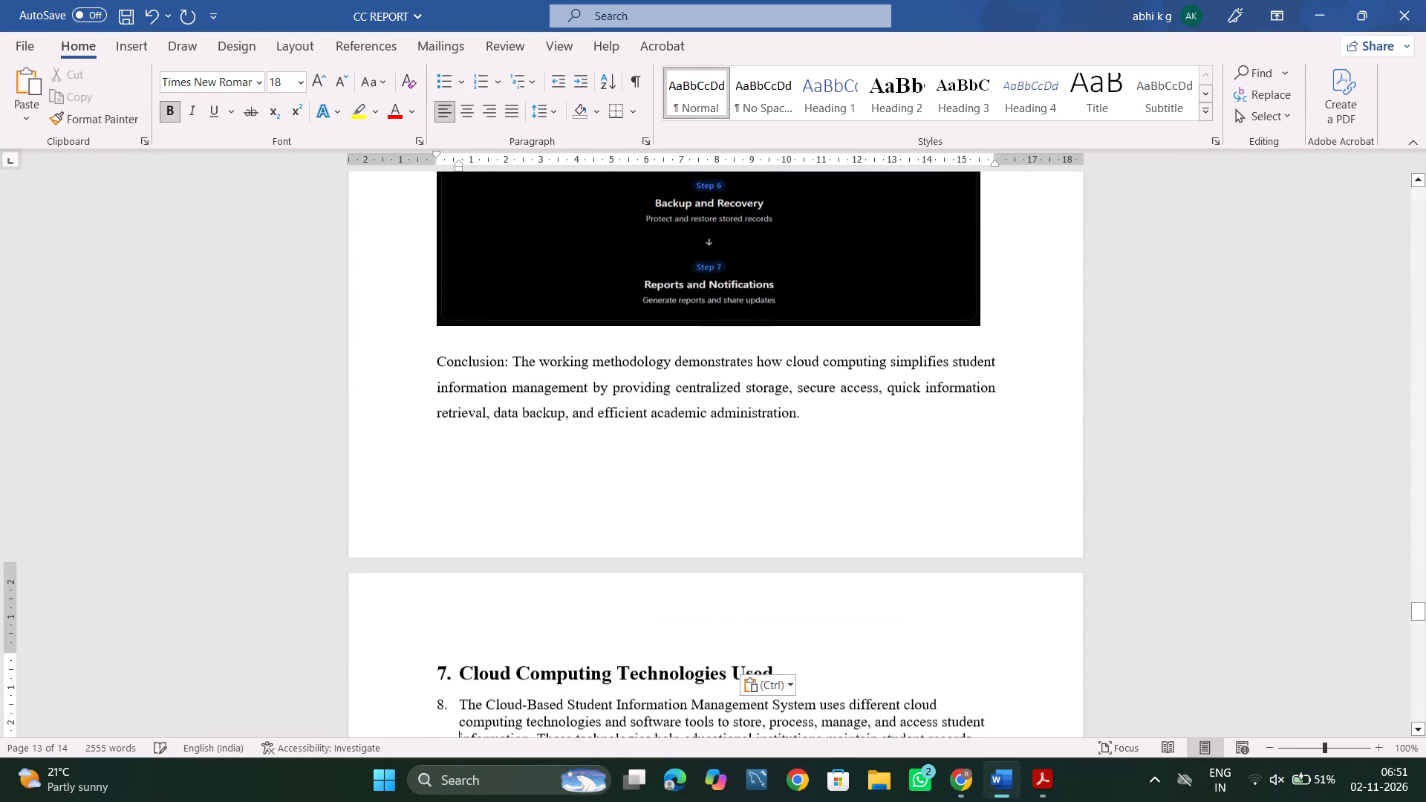
{"action": "key", "text": "Down"}
{"action": "key", "text": "Down"}
{"action": "key", "text": "Down"}
{"action": "key", "text": "Down"}
{"action": "key", "text": "Down"}
{"action": "key", "text": "Down"}
{"action": "key", "text": "Down"}
{"action": "key", "text": "Down"}
{"action": "key", "text": "Down"}
{"action": "key", "text": "Down"}
{"action": "key", "text": "Down"}
{"action": "key", "text": "Down"}
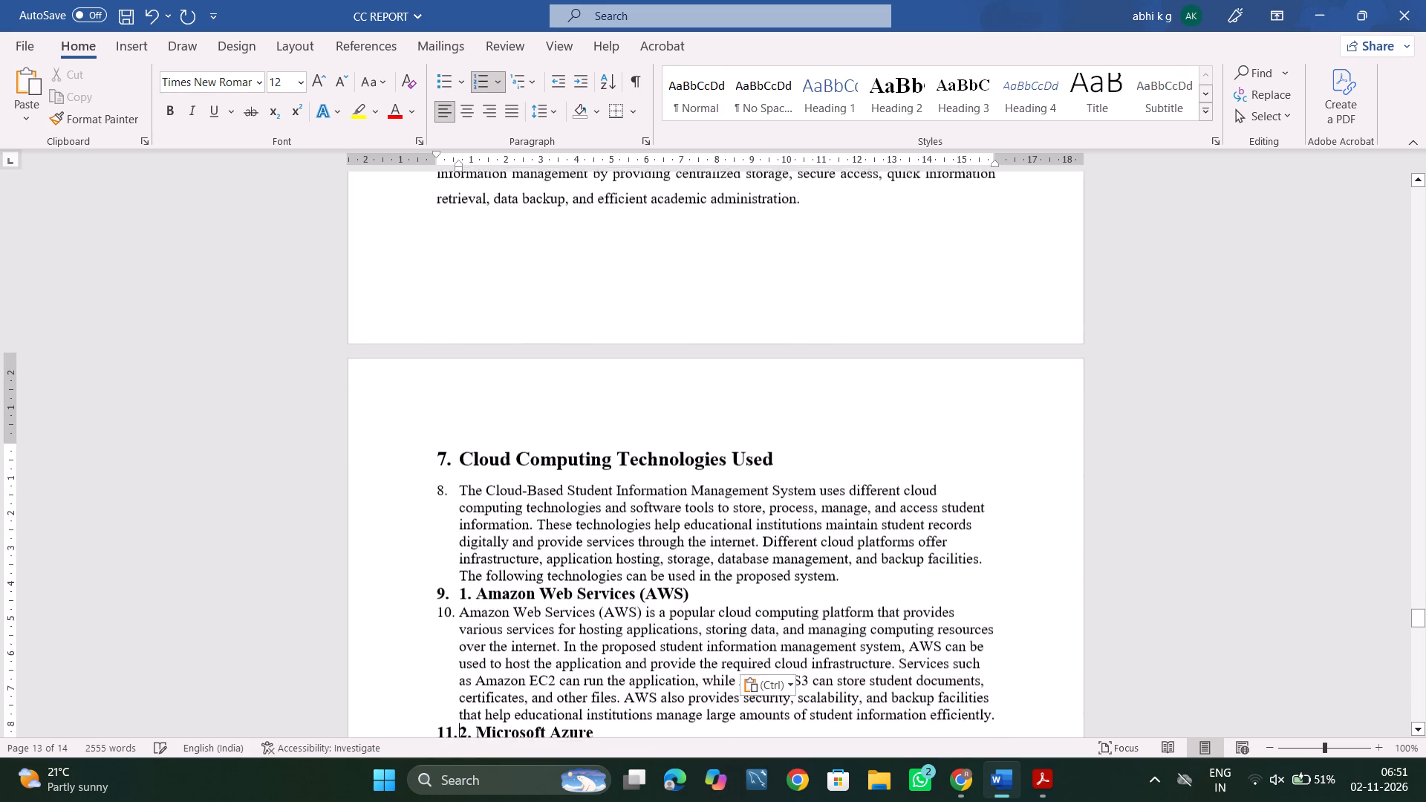
{"action": "key", "text": "Down"}
{"action": "left_click", "coordinate": [458, 469]}
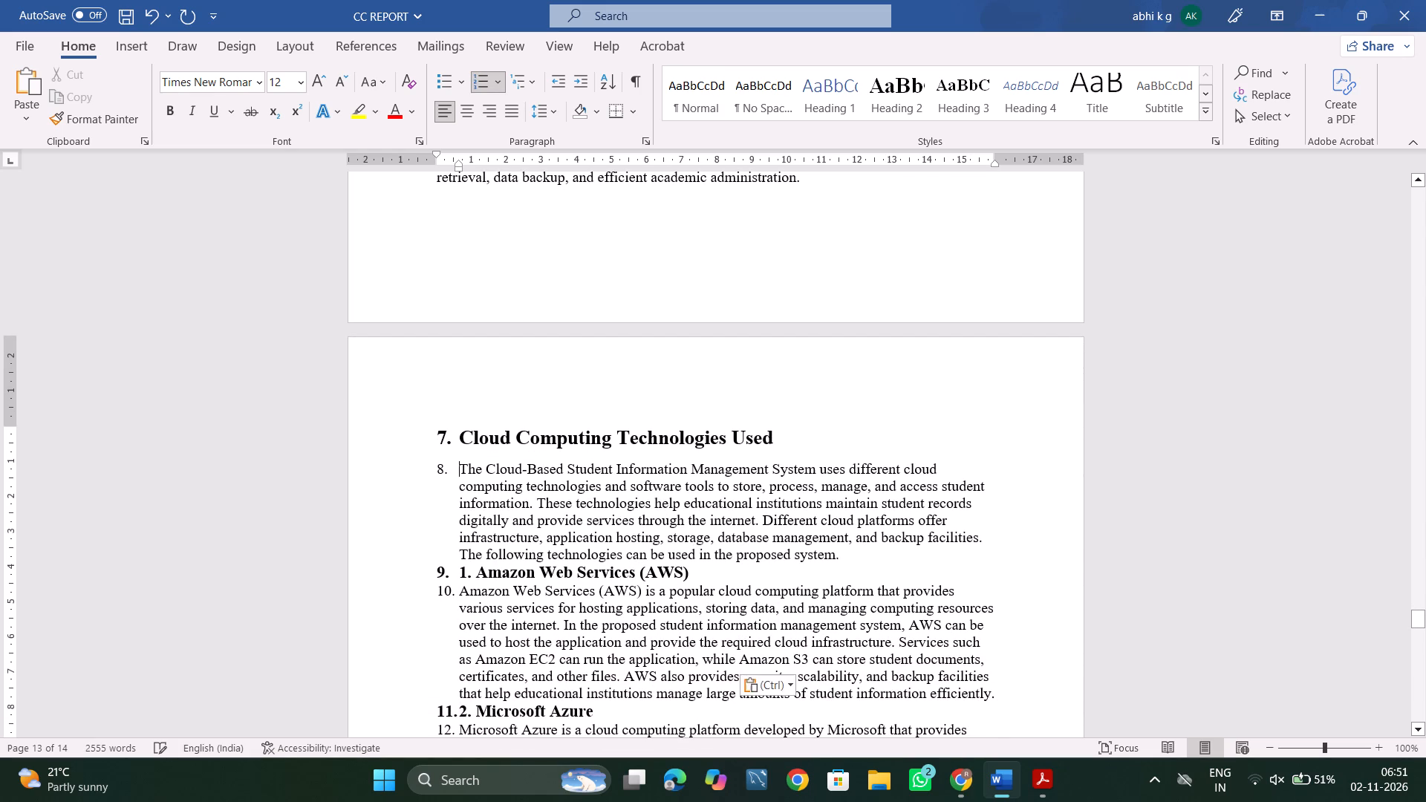
{"action": "key", "text": "BackSpace"}
{"action": "key", "text": "BackSpace"}
{"action": "key", "text": "BackSpace"}
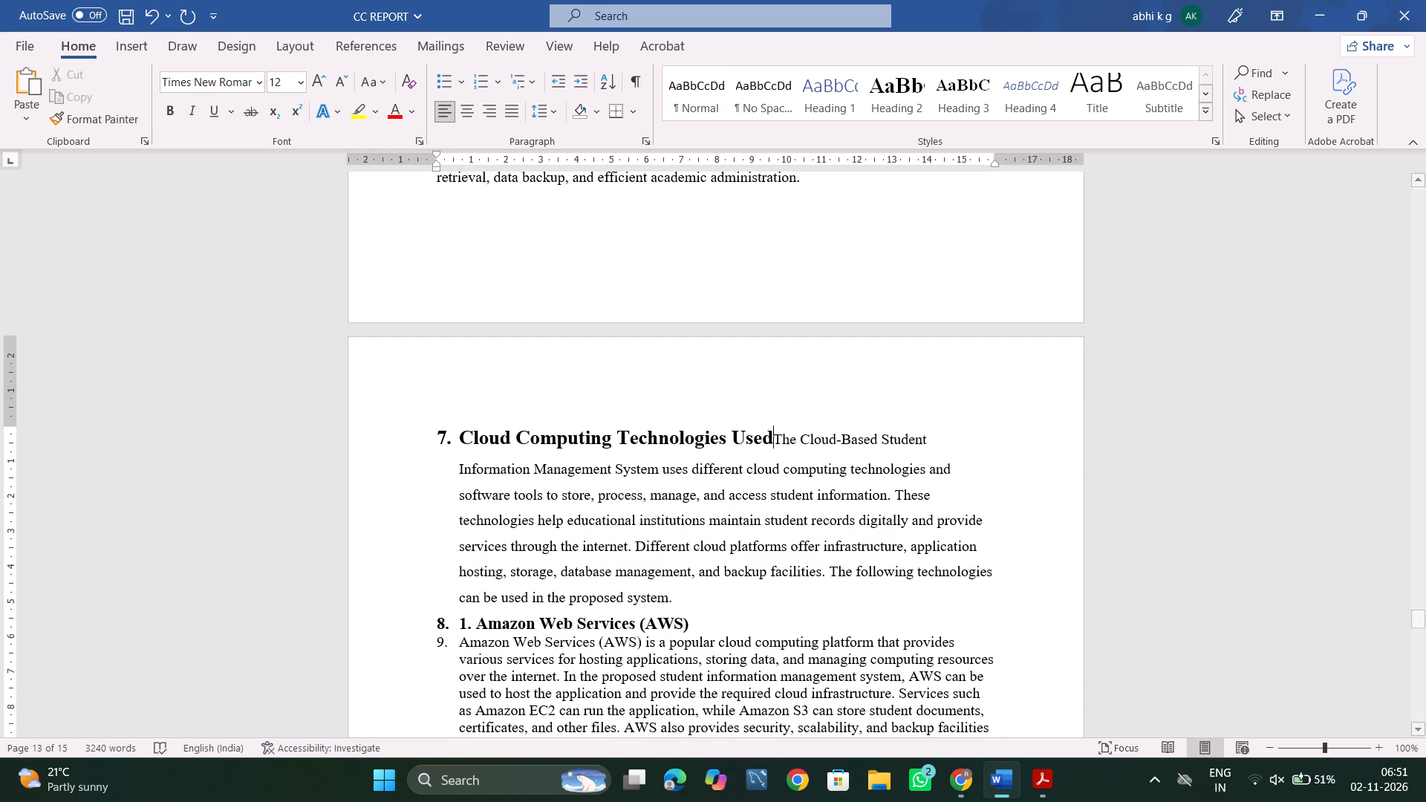
{"action": "key", "text": "Return"}
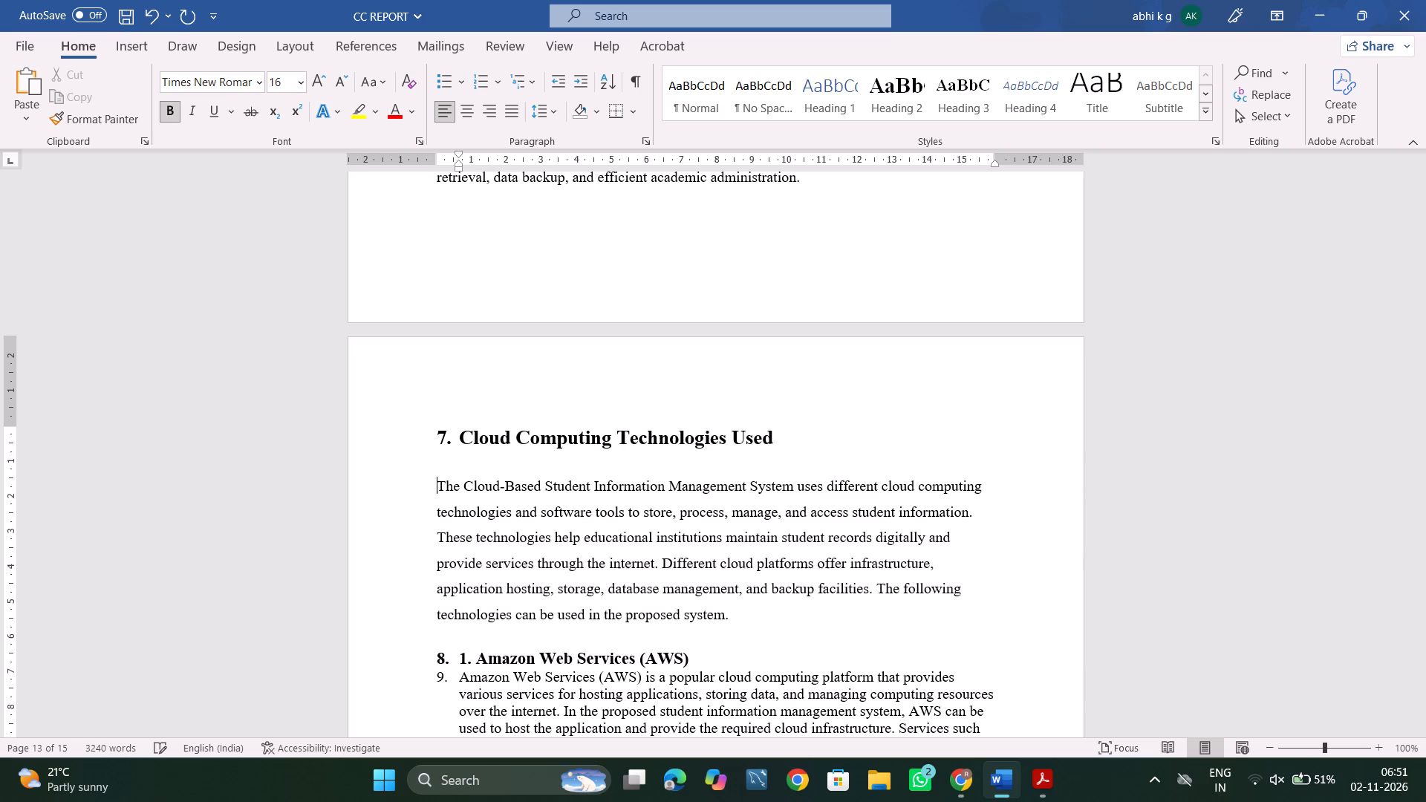
Justify the introductory paragraph of the Cloud Computing Technologies Used section.
{"action": "left_click_drag", "start_coordinate": [440, 486], "coordinate": [760, 639]}
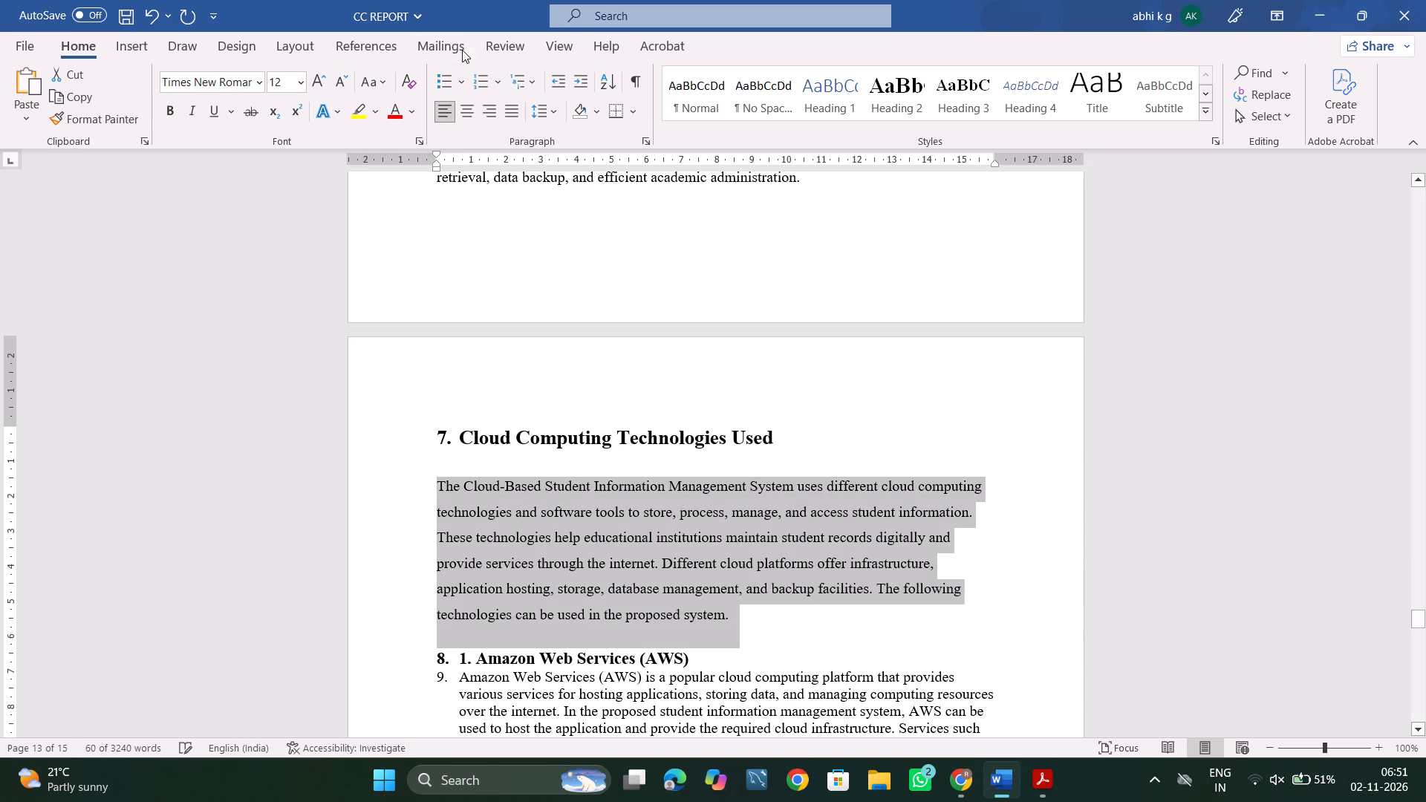
{"action": "left_click", "coordinate": [515, 110]}
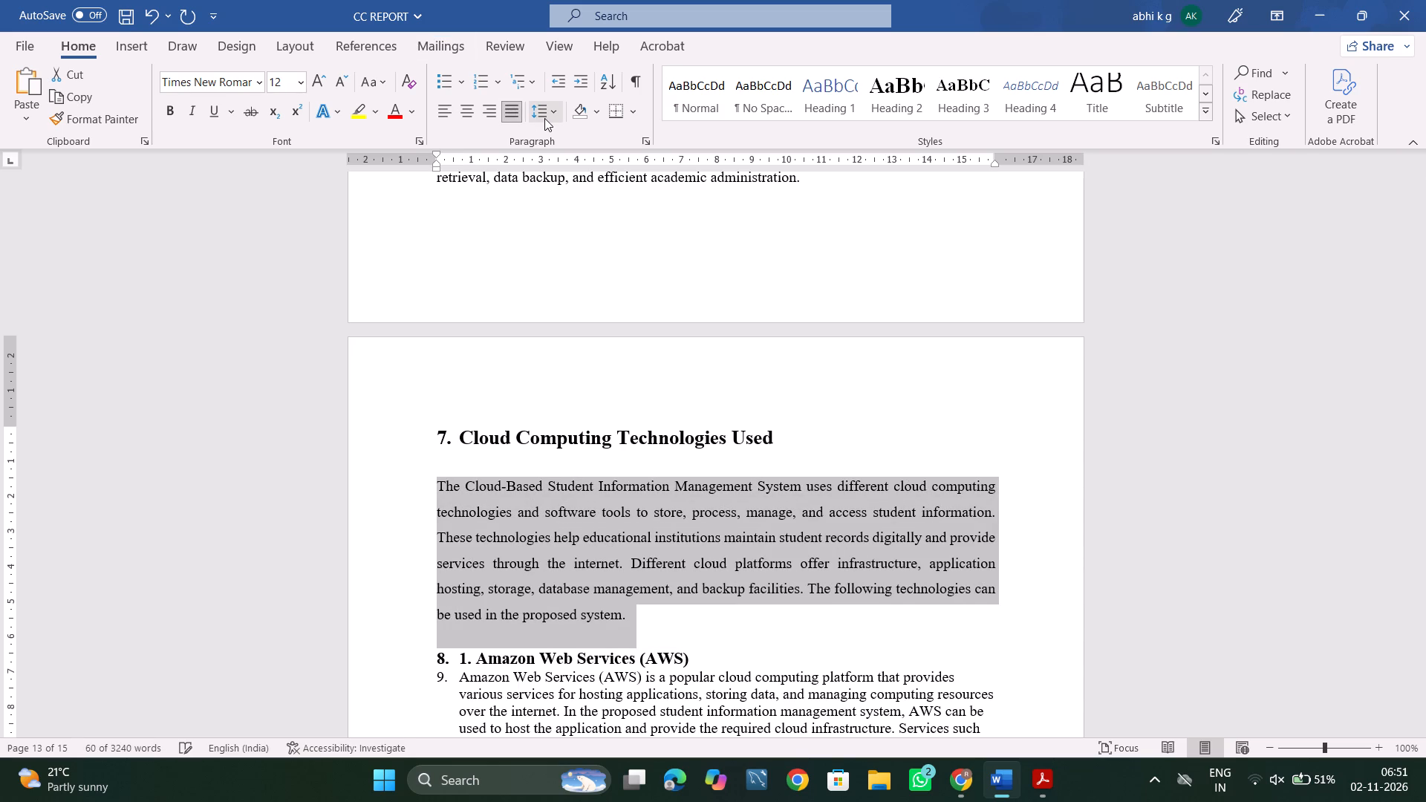
Remove the automatic list number and indent from the Amazon Web Services (AWS) subheading and number it 7.1 without a trailing period.
{"action": "left_click", "coordinate": [460, 659]}
{"action": "key", "text": "BackSpace"}
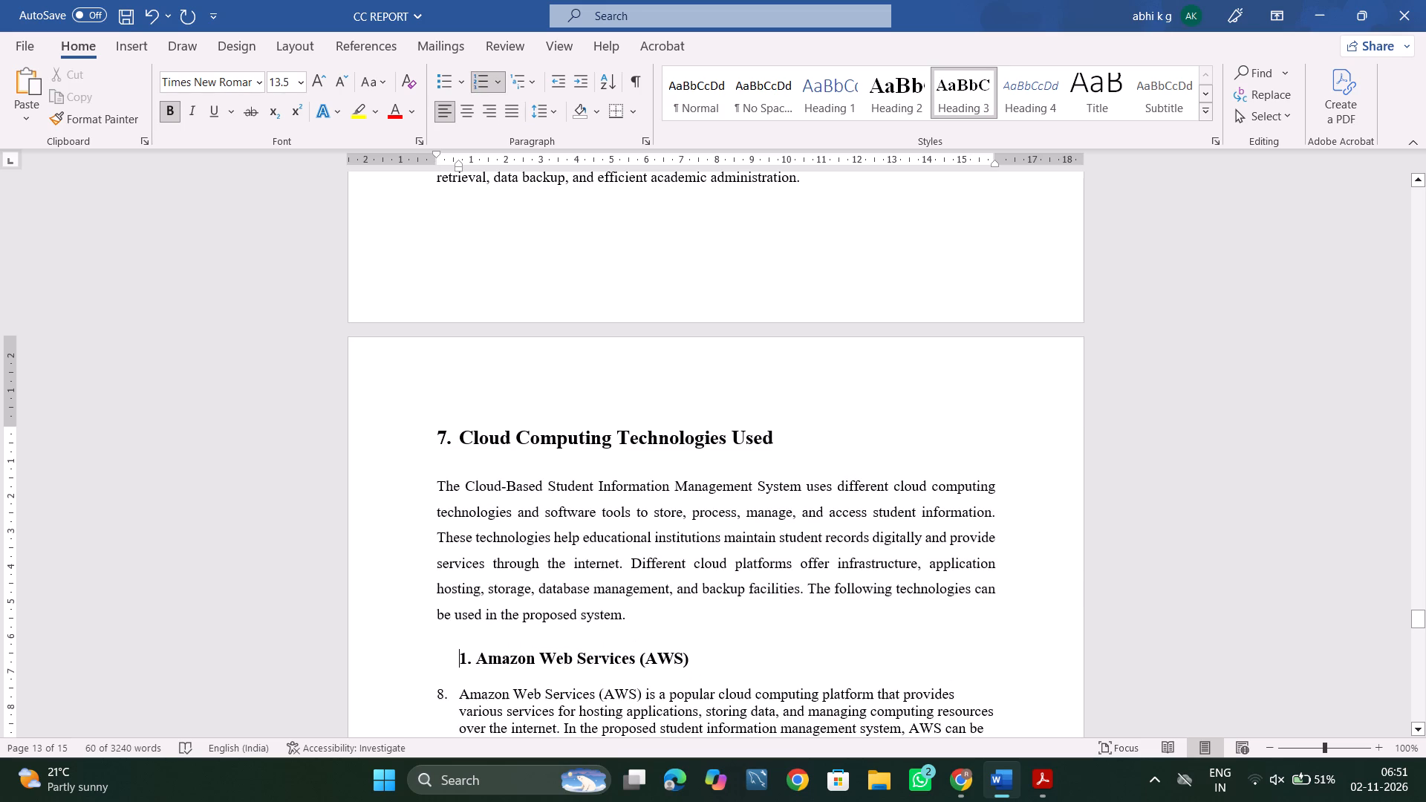
{"action": "key", "text": "BackSpace"}
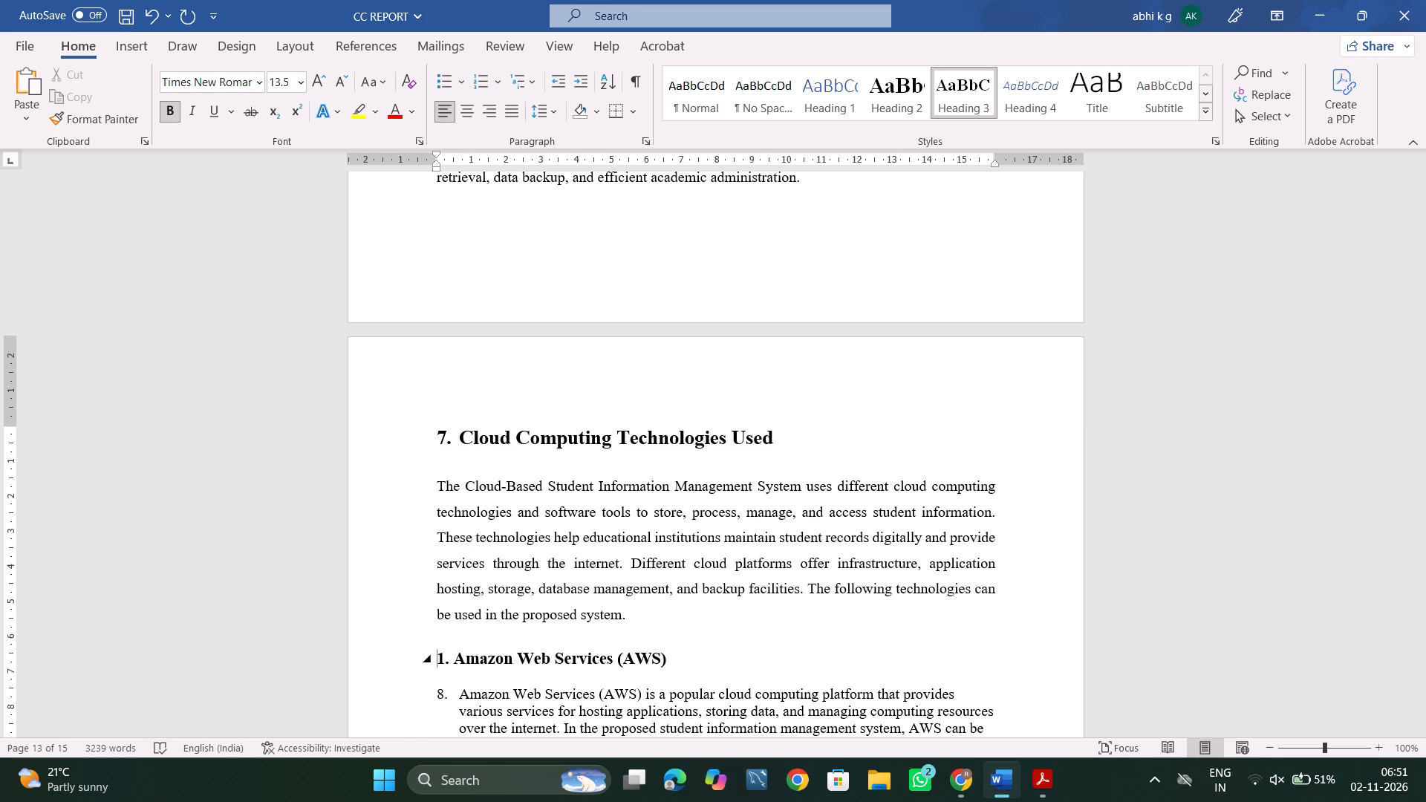
{"action": "key", "text": "7"}
{"action": "key", "text": "period"}
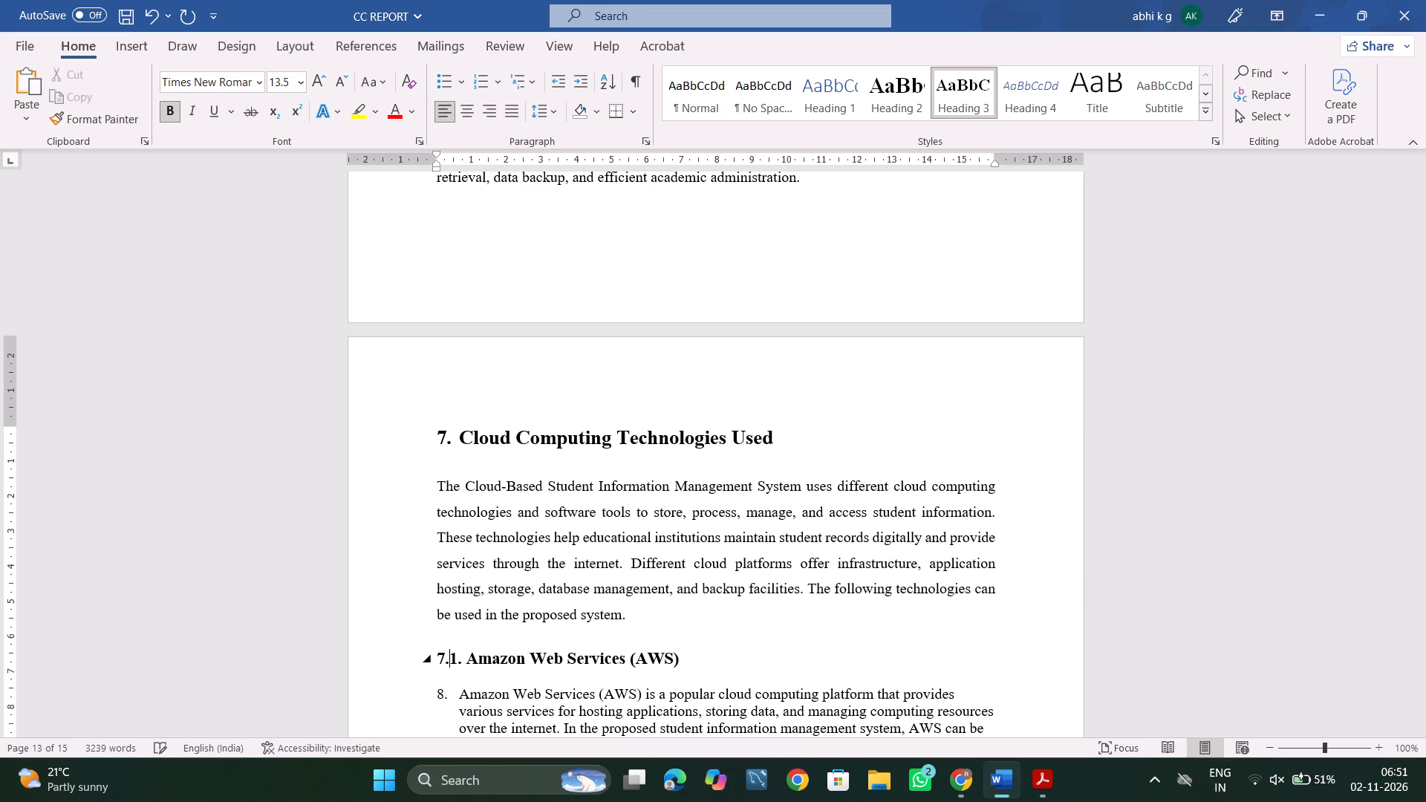
{"action": "left_click", "coordinate": [461, 661]}
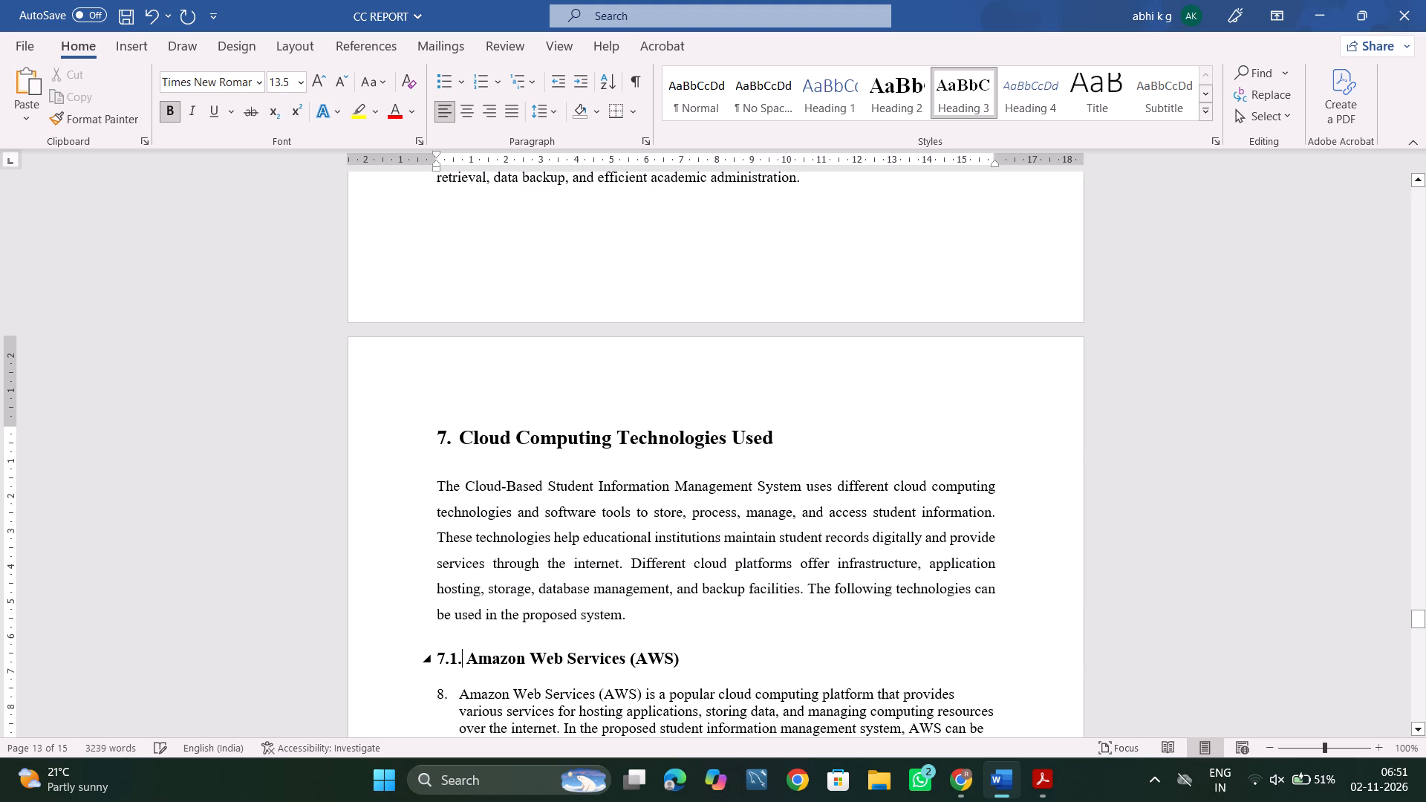
{"action": "key", "text": "BackSpace"}
{"action": "key", "text": "space"}
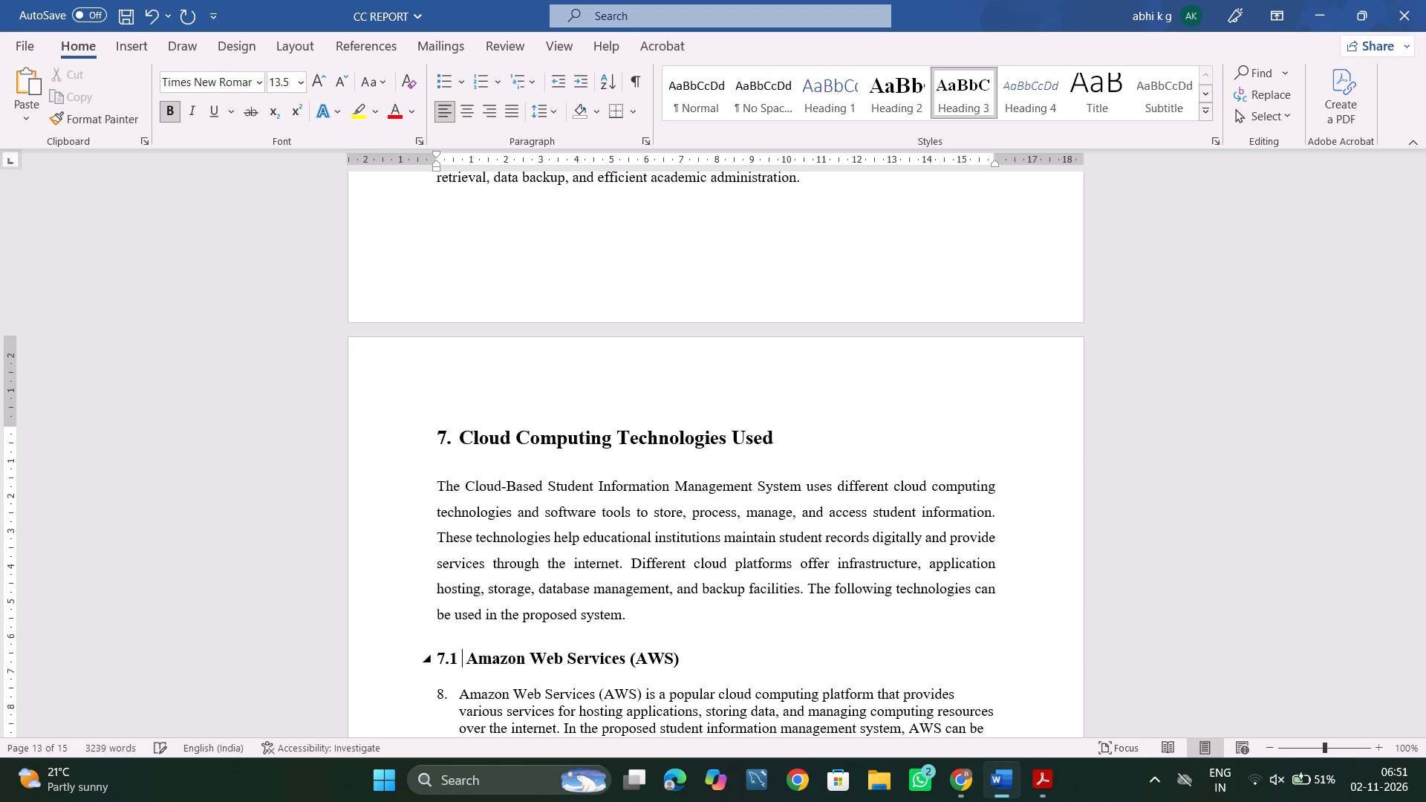
Remove the list number and indent from the Amazon Web Services paragraph, and delete the extra space after 7.1 in its subheading.
{"action": "left_click", "coordinate": [458, 697]}
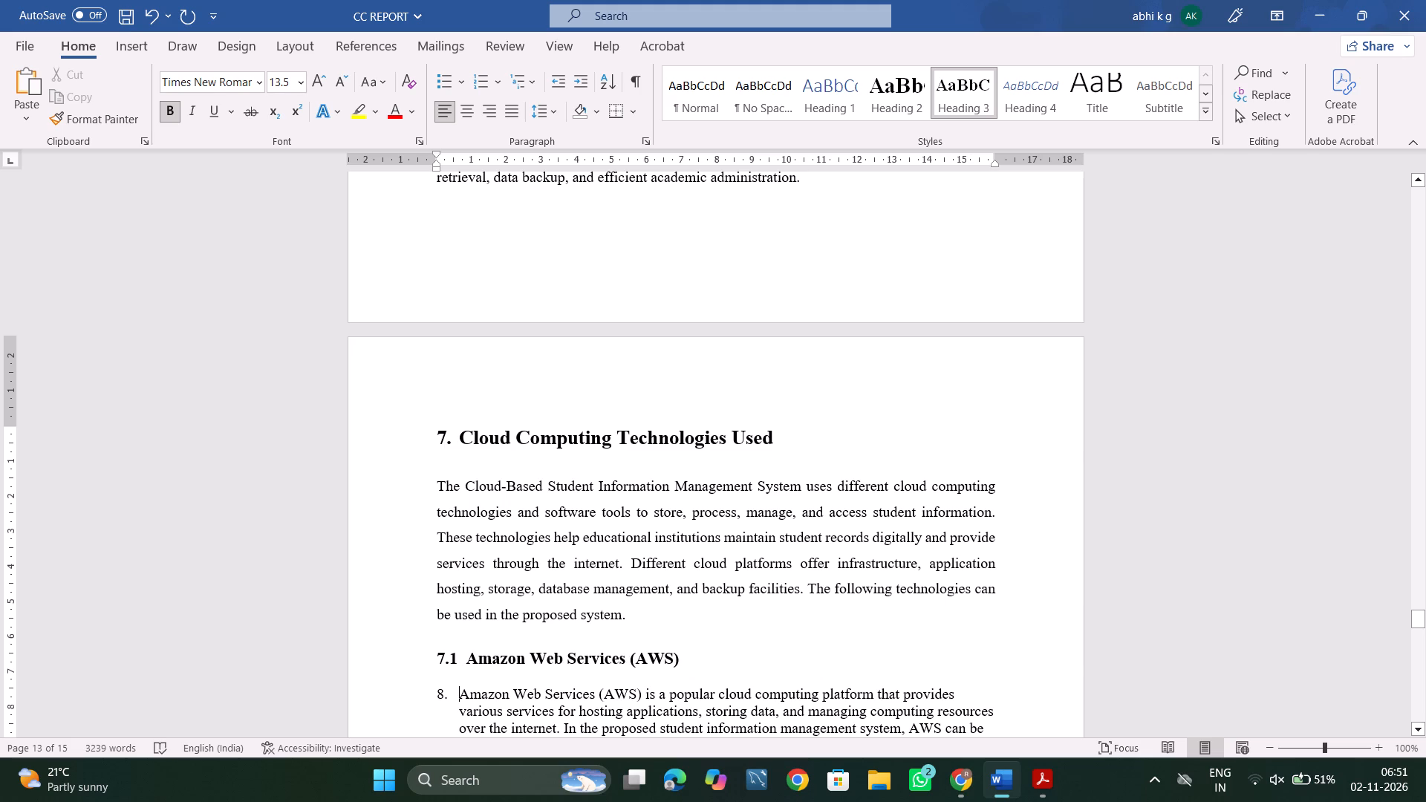
{"action": "key", "text": "BackSpace"}
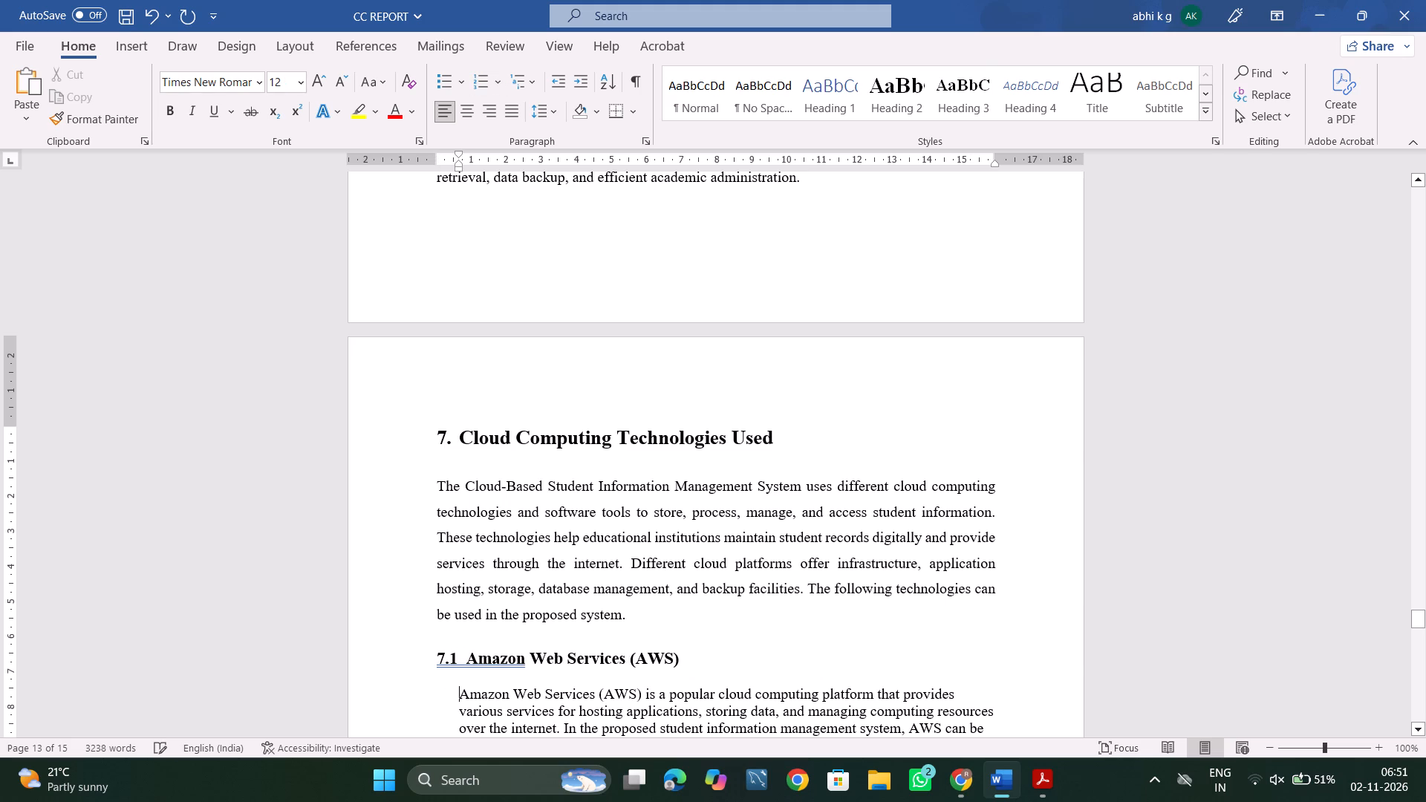
{"action": "left_click", "coordinate": [467, 667]}
{"action": "key", "text": "BackSpace"}
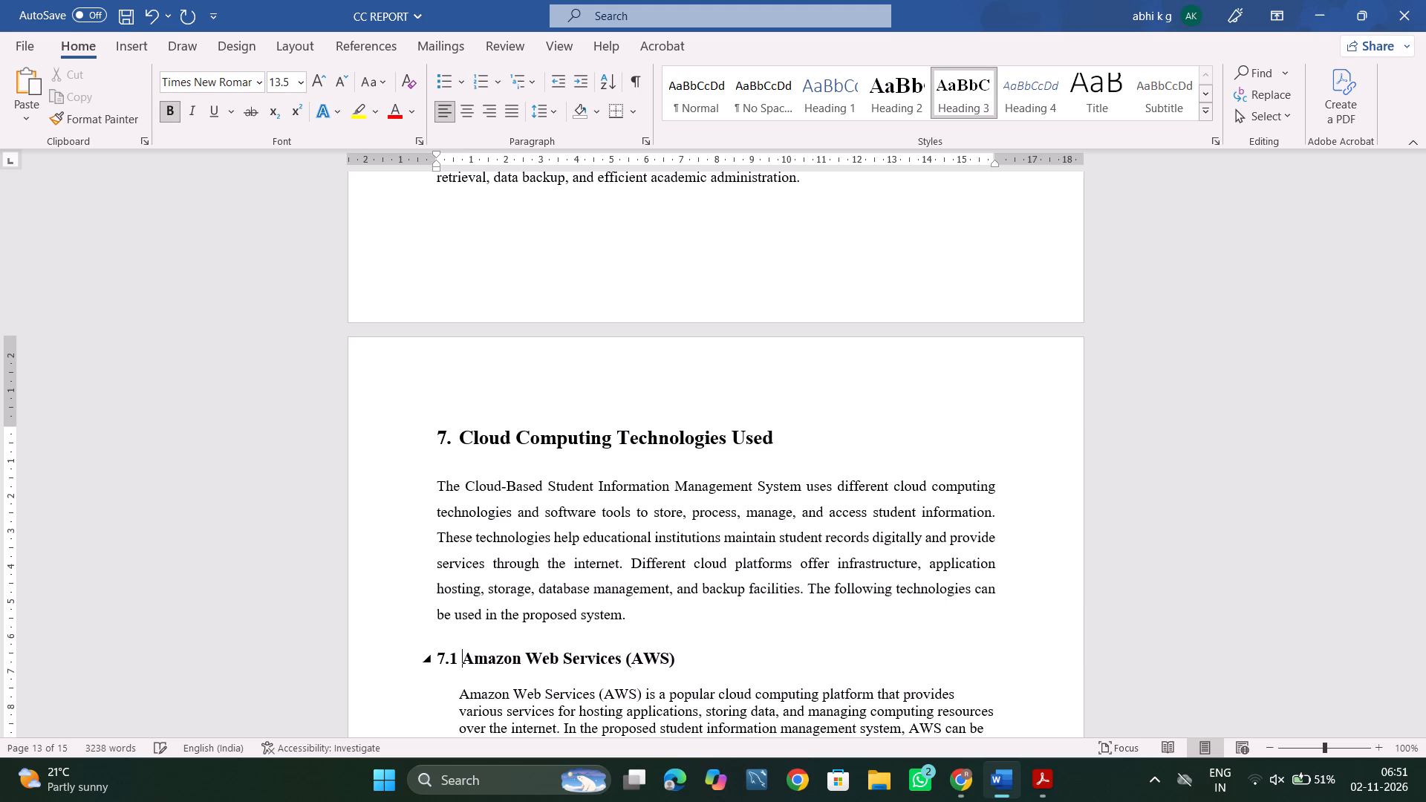
{"action": "left_click", "coordinate": [462, 691]}
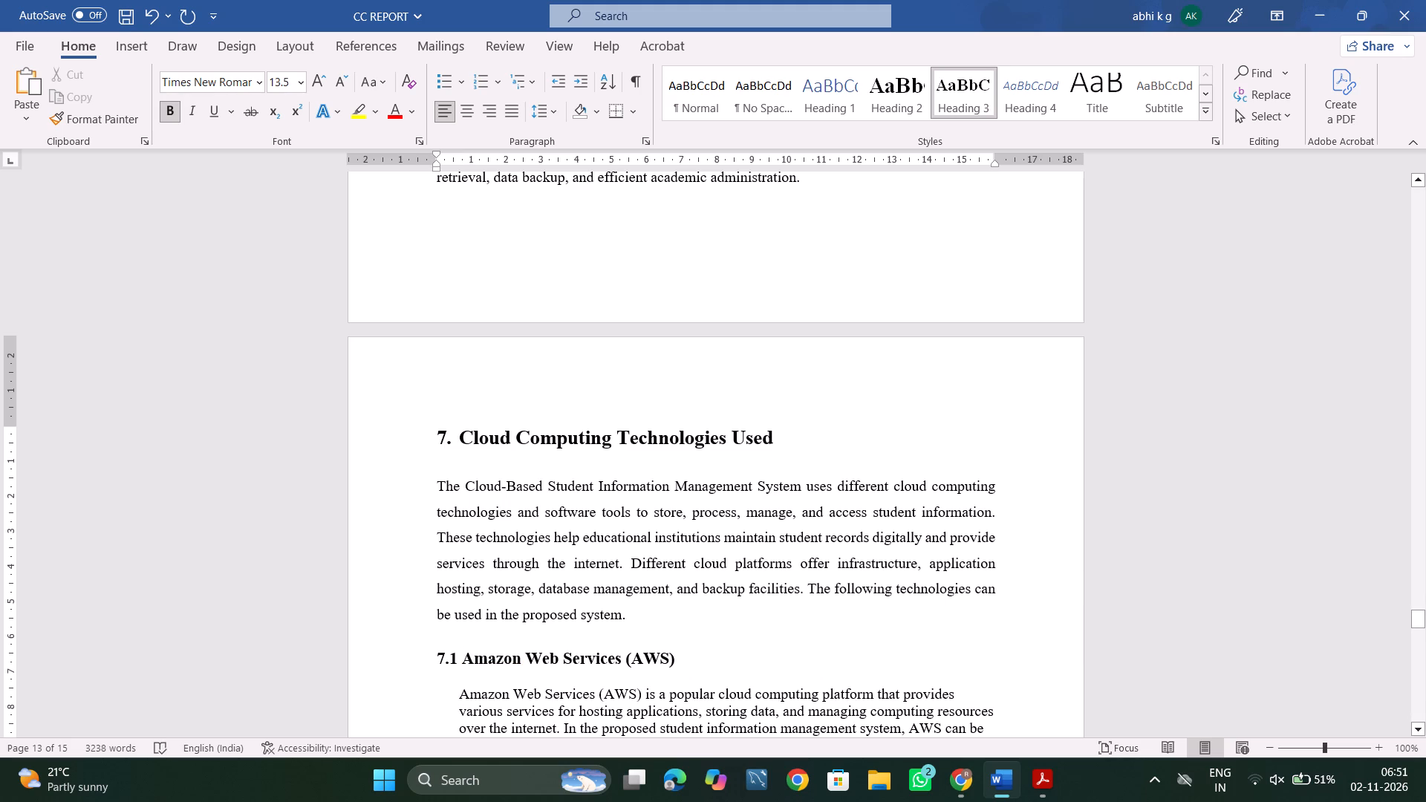
{"action": "key", "text": "BackSpace"}
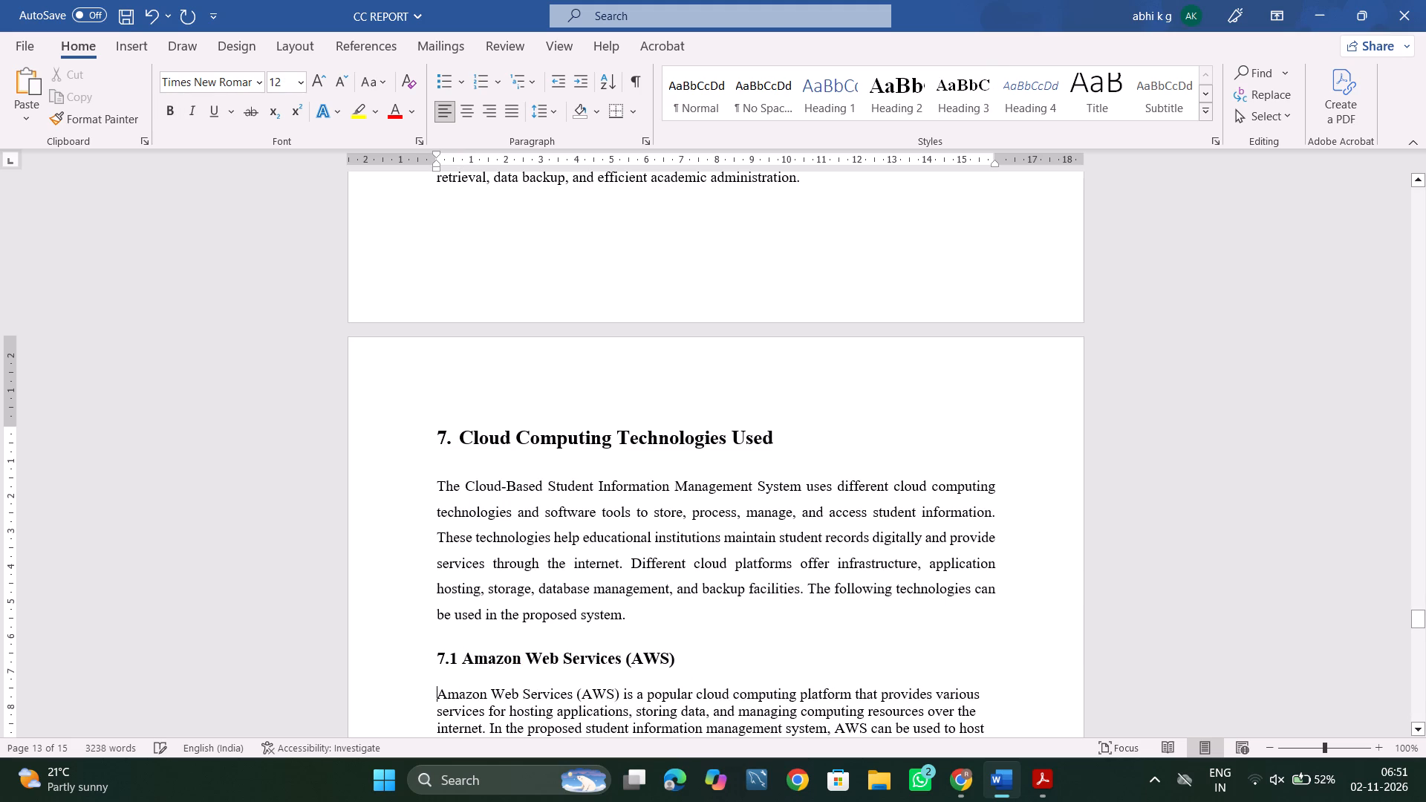
Justify the Amazon Web Services paragraph and set its line spacing to 1.5.
{"action": "left_click_drag", "start_coordinate": [437, 695], "coordinate": [684, 600]}
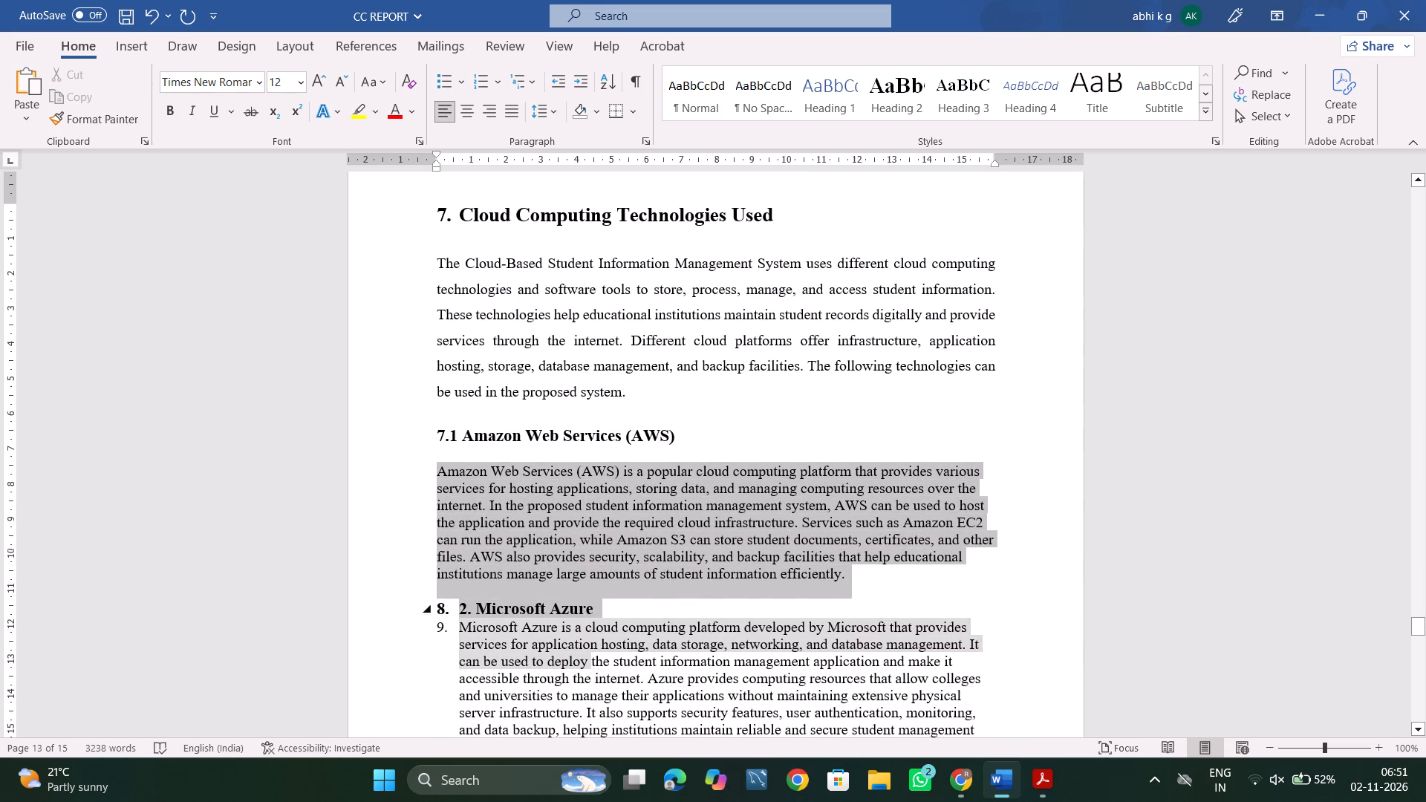
{"action": "left_click_drag", "start_coordinate": [684, 600], "coordinate": [896, 581]}
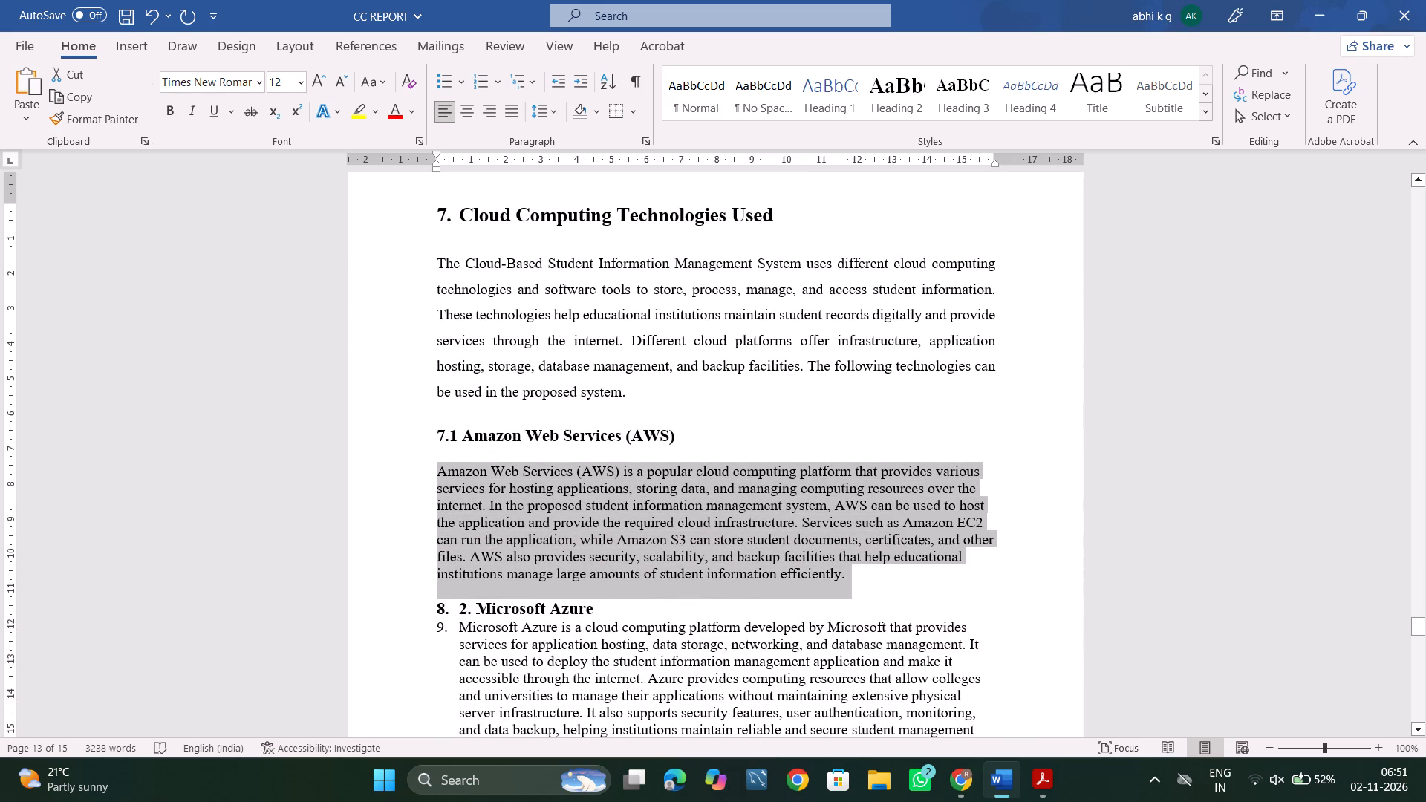
{"action": "left_click", "coordinate": [515, 120]}
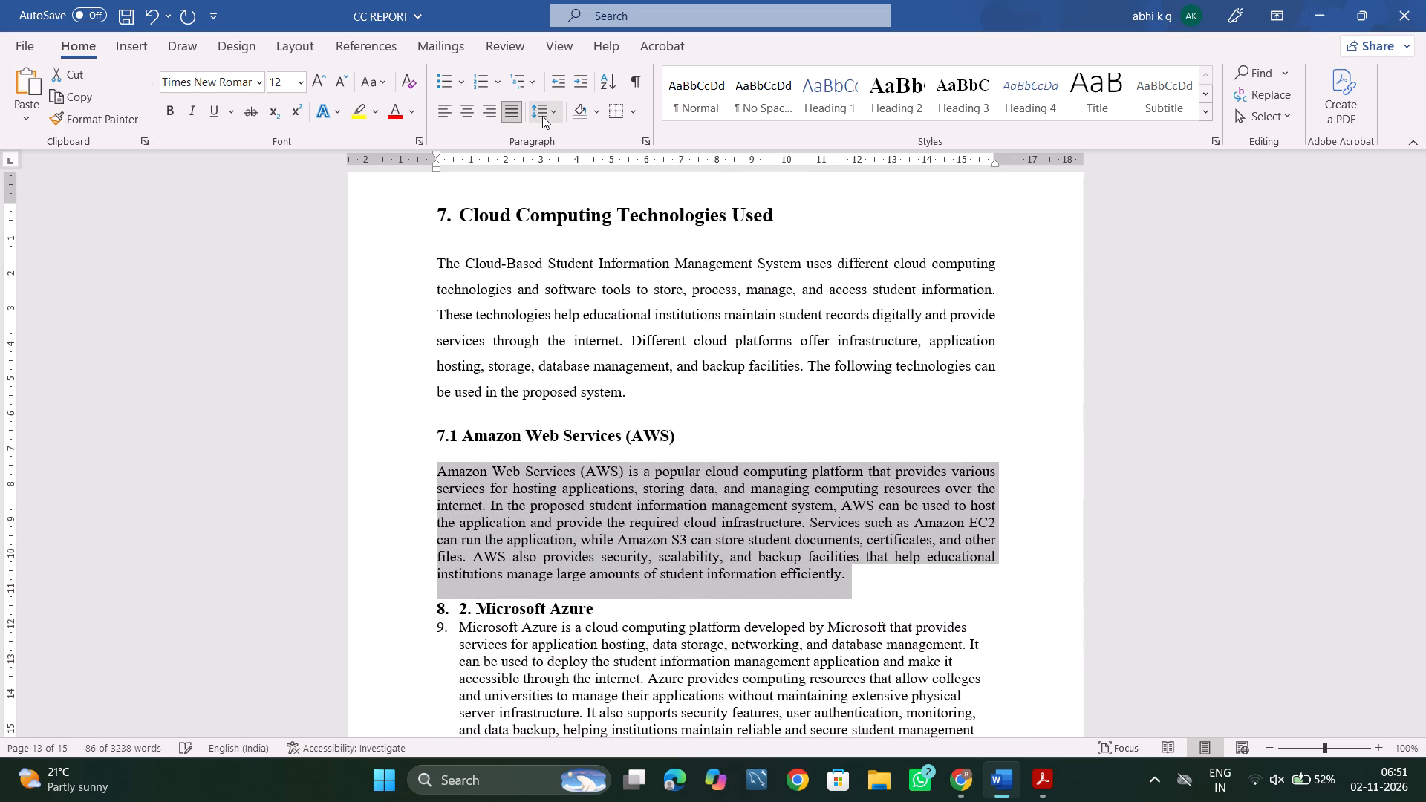
{"action": "left_click", "coordinate": [542, 116]}
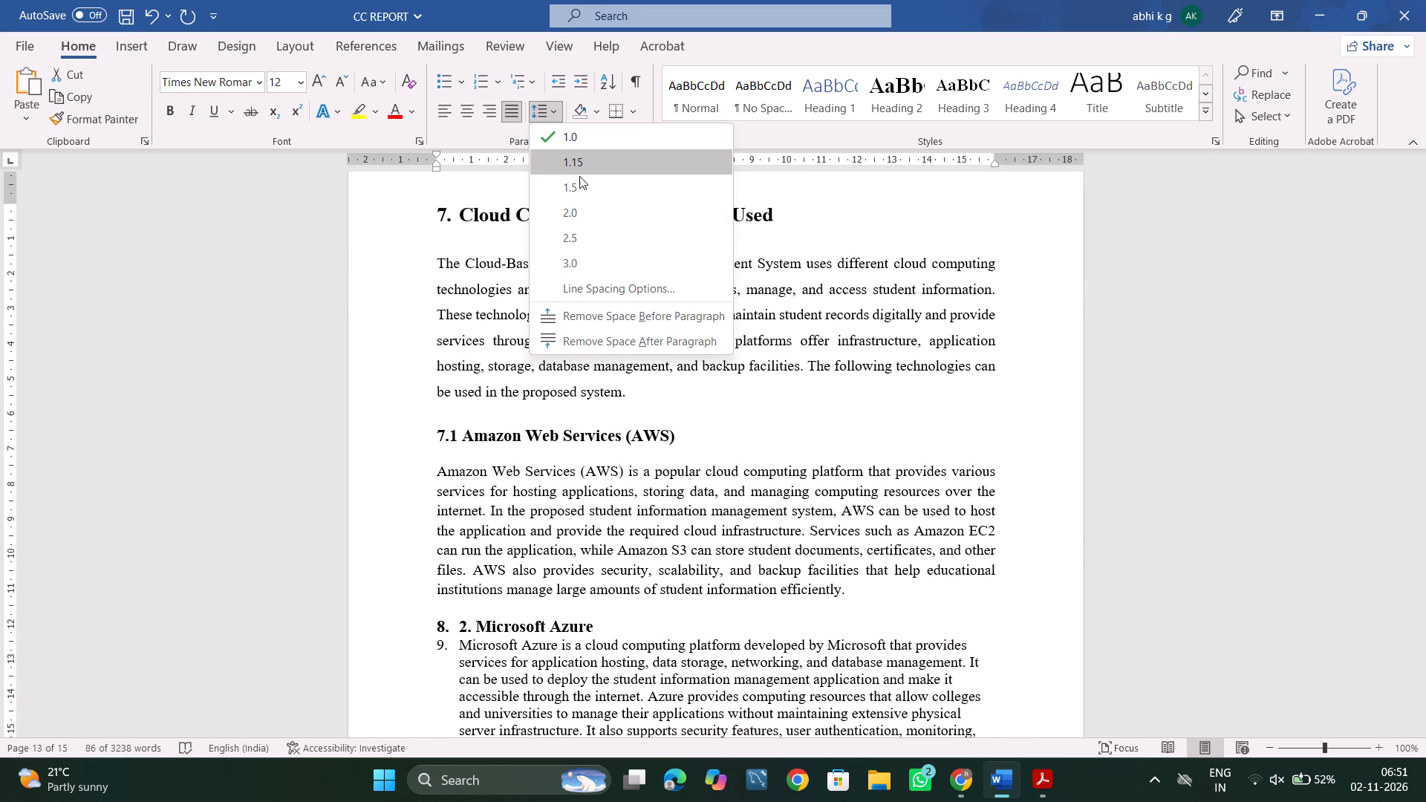
{"action": "left_click", "coordinate": [581, 183]}
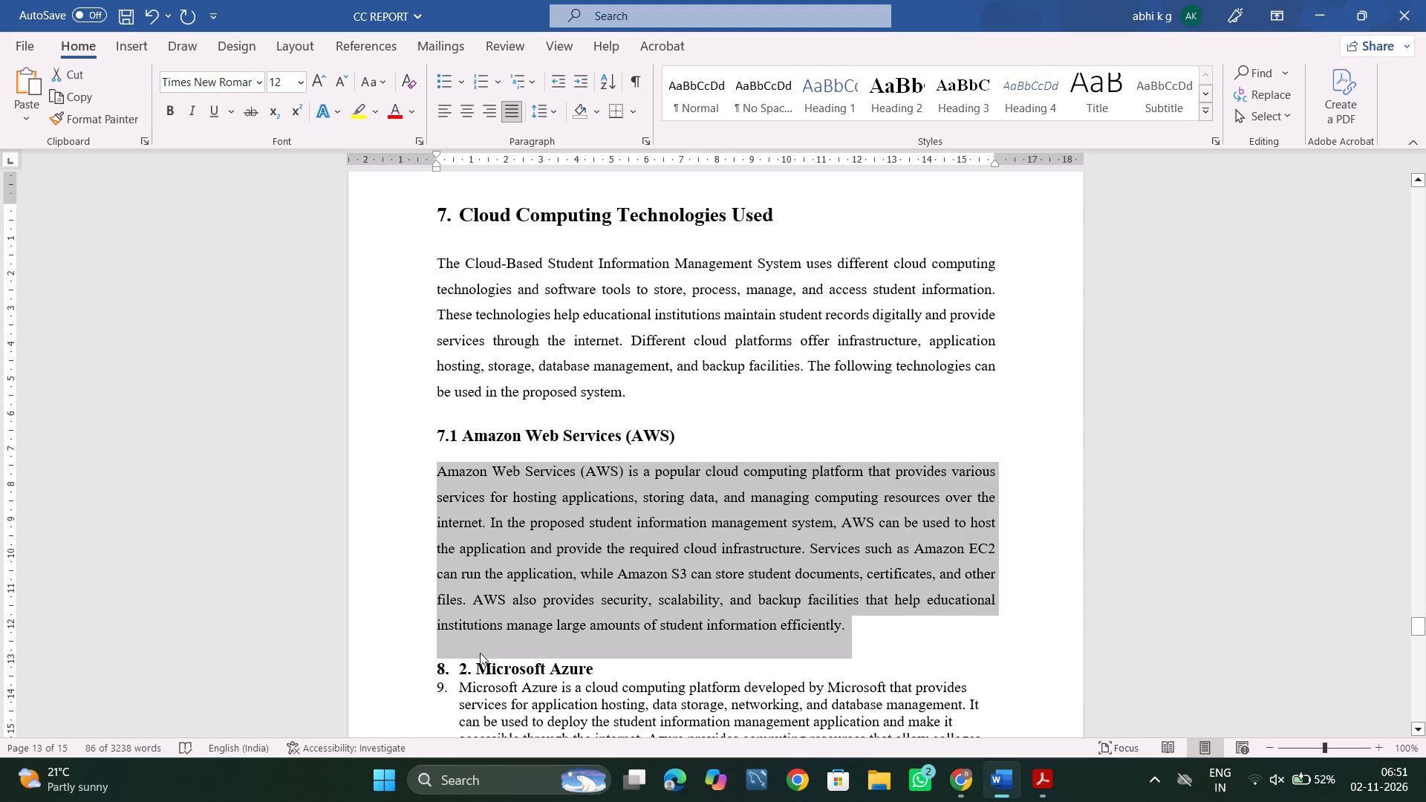
Remove the automatic list number and indent from the Microsoft Azure subheading and number it 7.2 without a trailing period.
{"action": "left_click", "coordinate": [462, 673]}
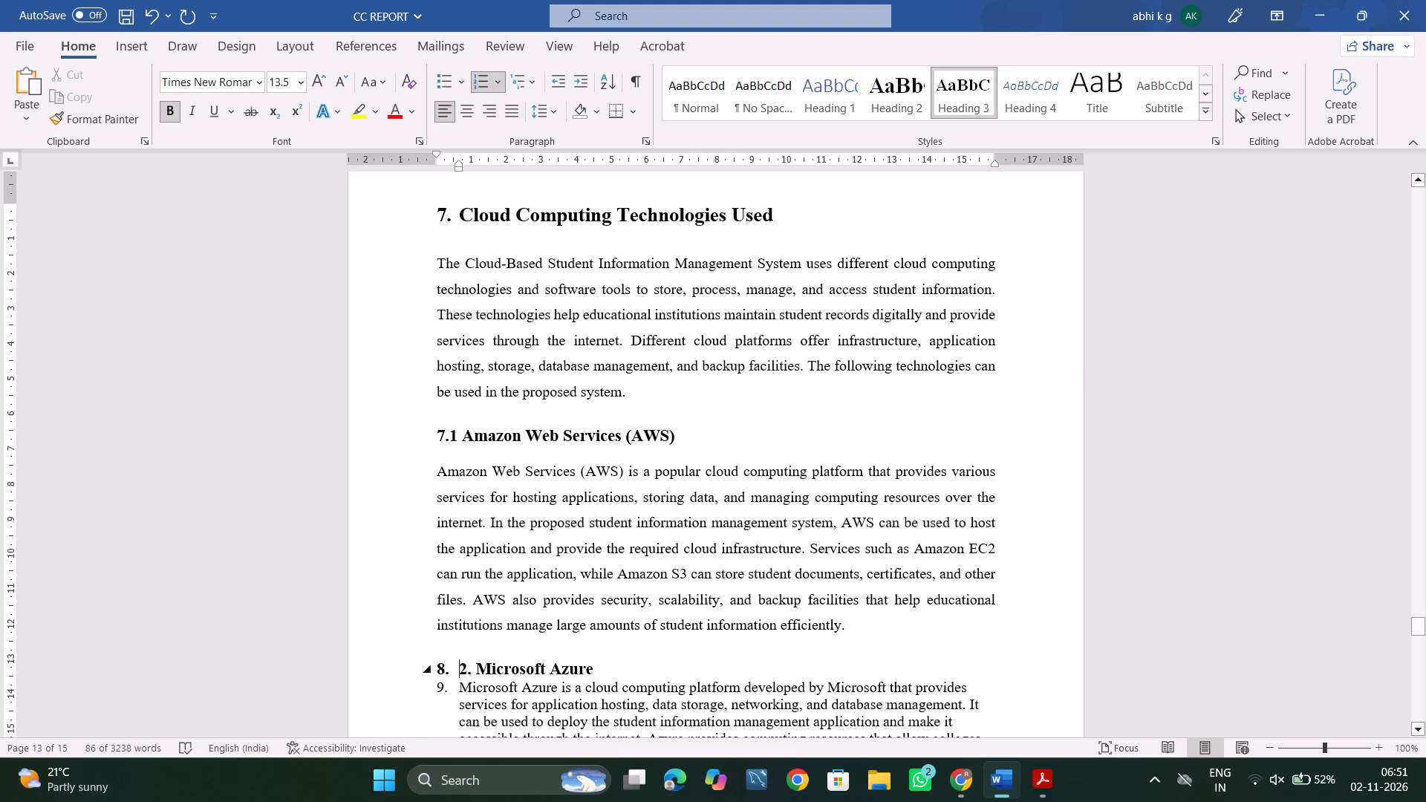
{"action": "key", "text": "BackSpace"}
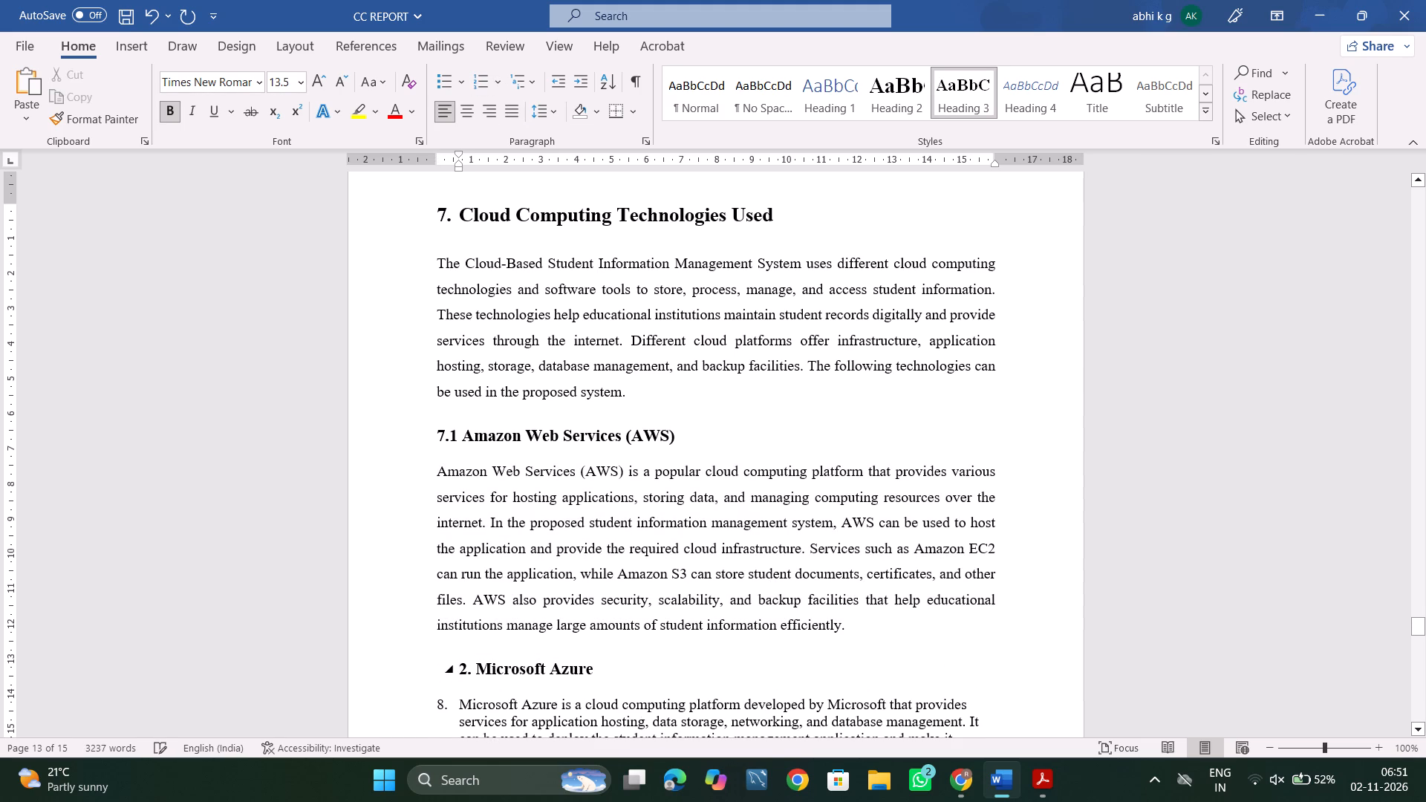
{"action": "key", "text": "BackSpace"}
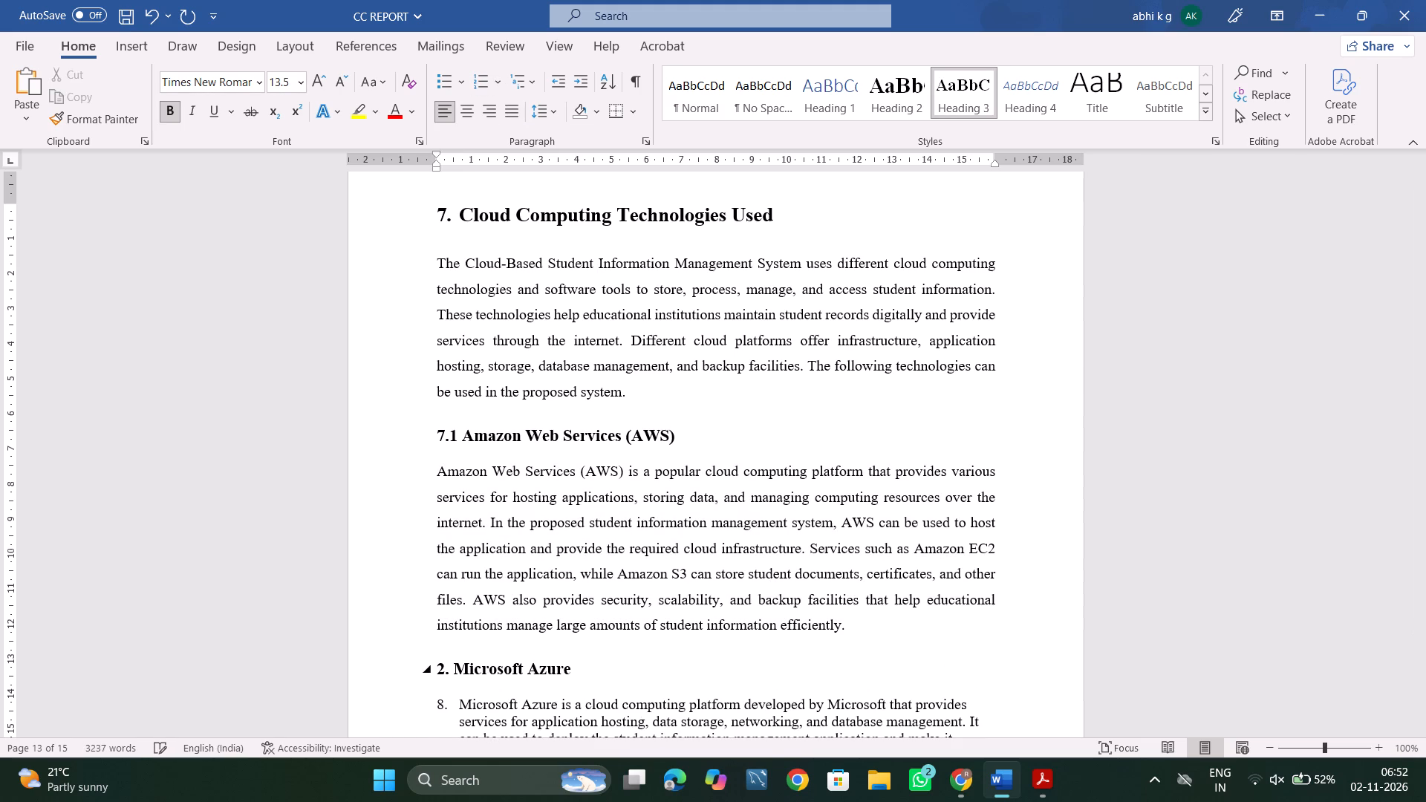
{"action": "key", "text": "7"}
{"action": "key", "text": "period"}
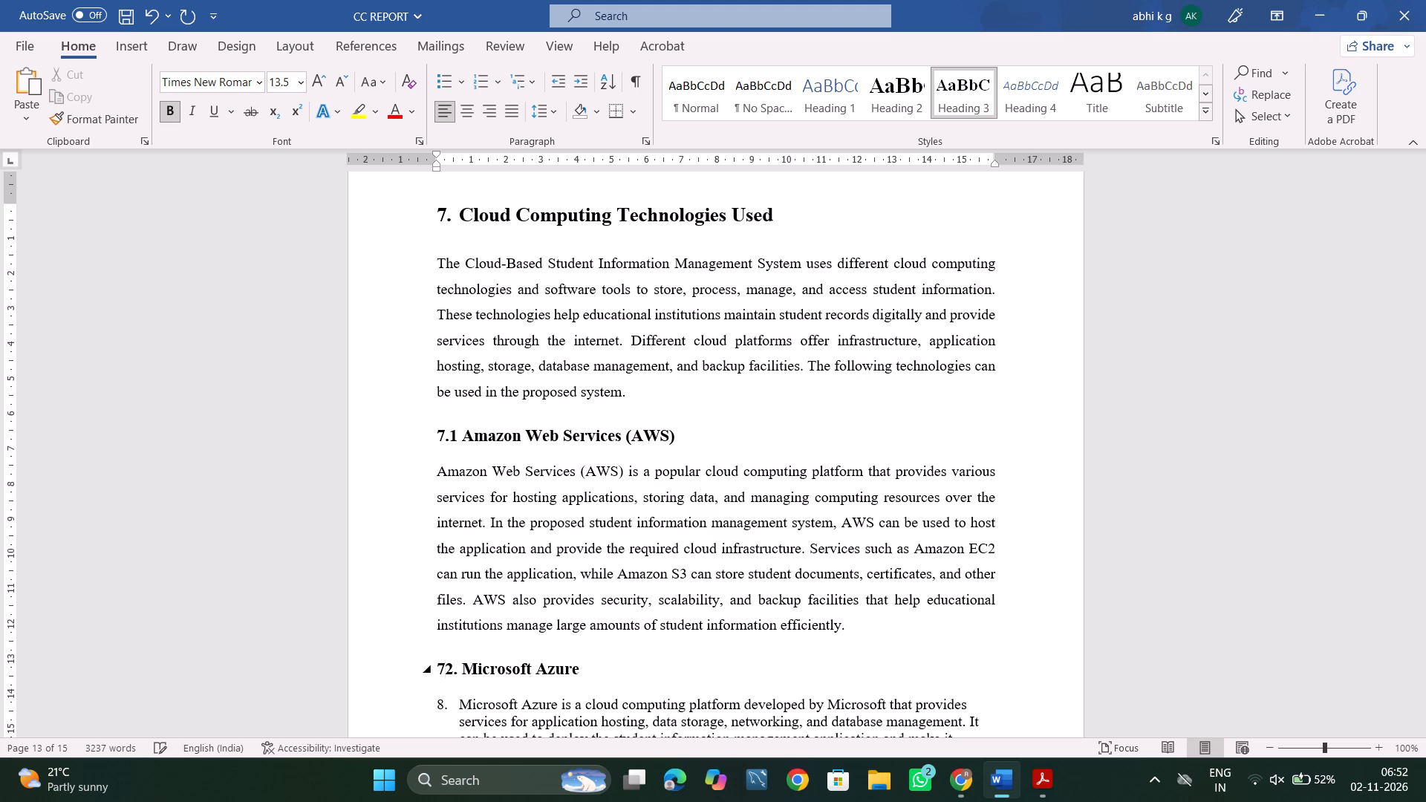
{"action": "left_click", "coordinate": [461, 677]}
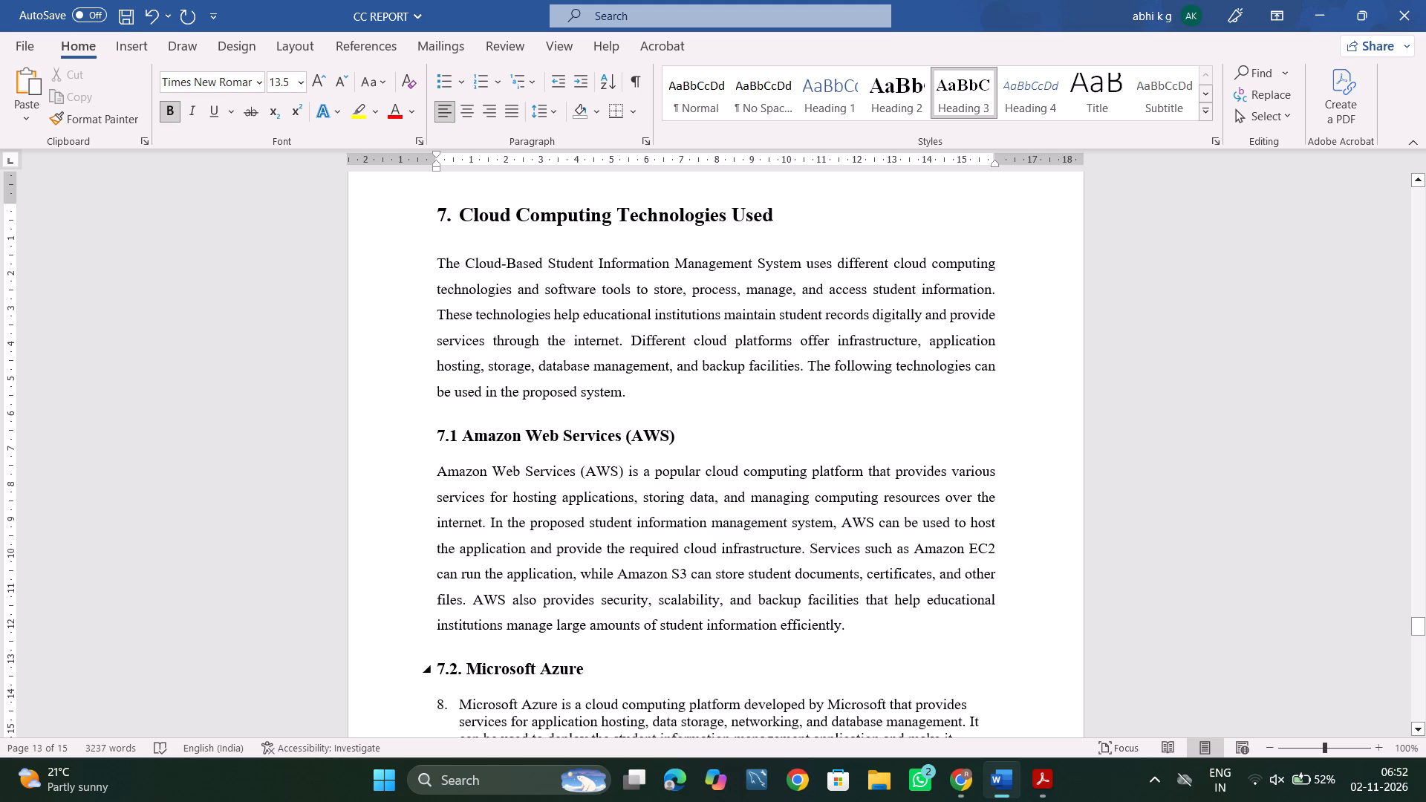
{"action": "key", "text": "BackSpace"}
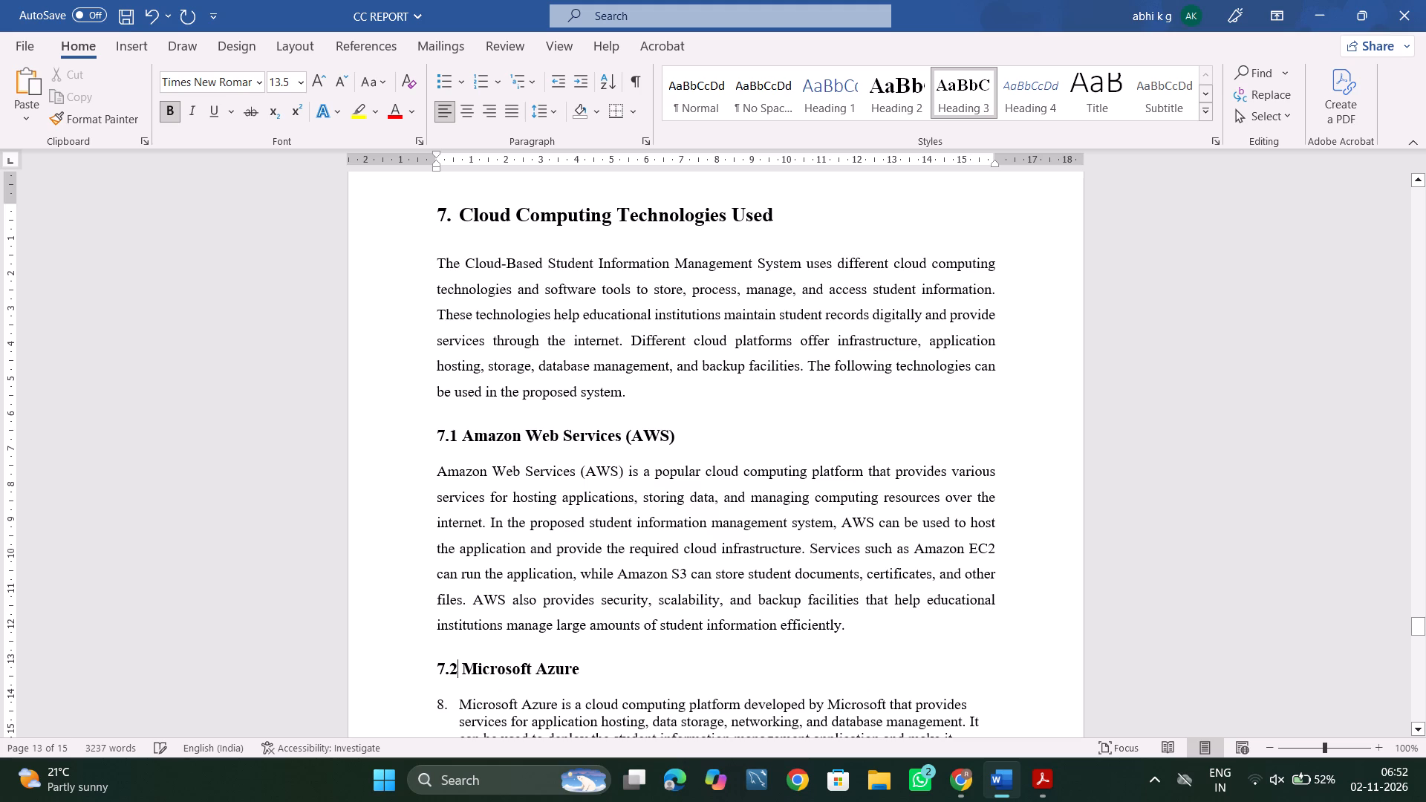
Remove the automatic list number and indent from the Microsoft Azure paragraph.
{"action": "left_click", "coordinate": [460, 705]}
{"action": "key", "text": "BackSpace"}
{"action": "key", "text": "BackSpace"}
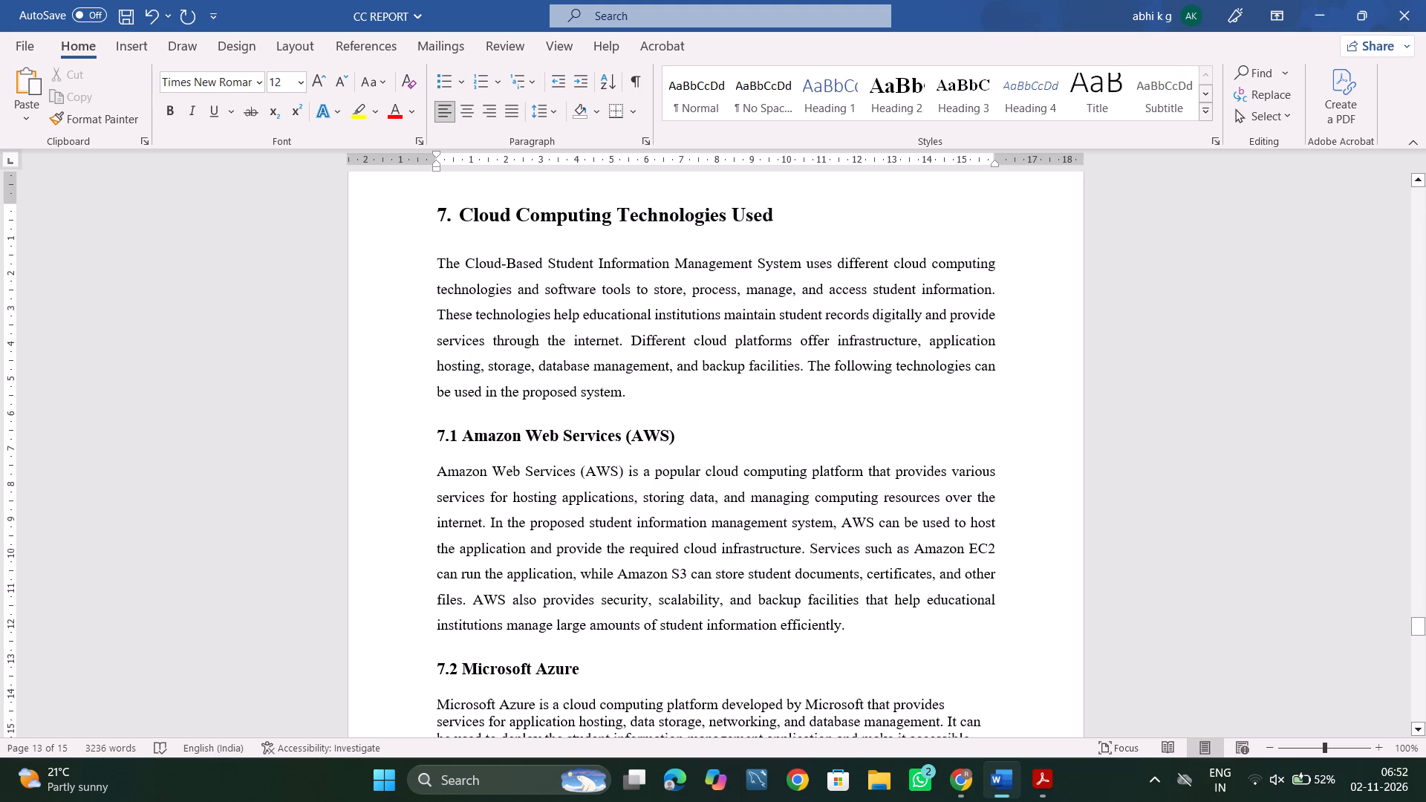
Justify the Microsoft Azure paragraph and set its line spacing to 1.5.
{"action": "left_click_drag", "start_coordinate": [439, 701], "coordinate": [867, 564]}
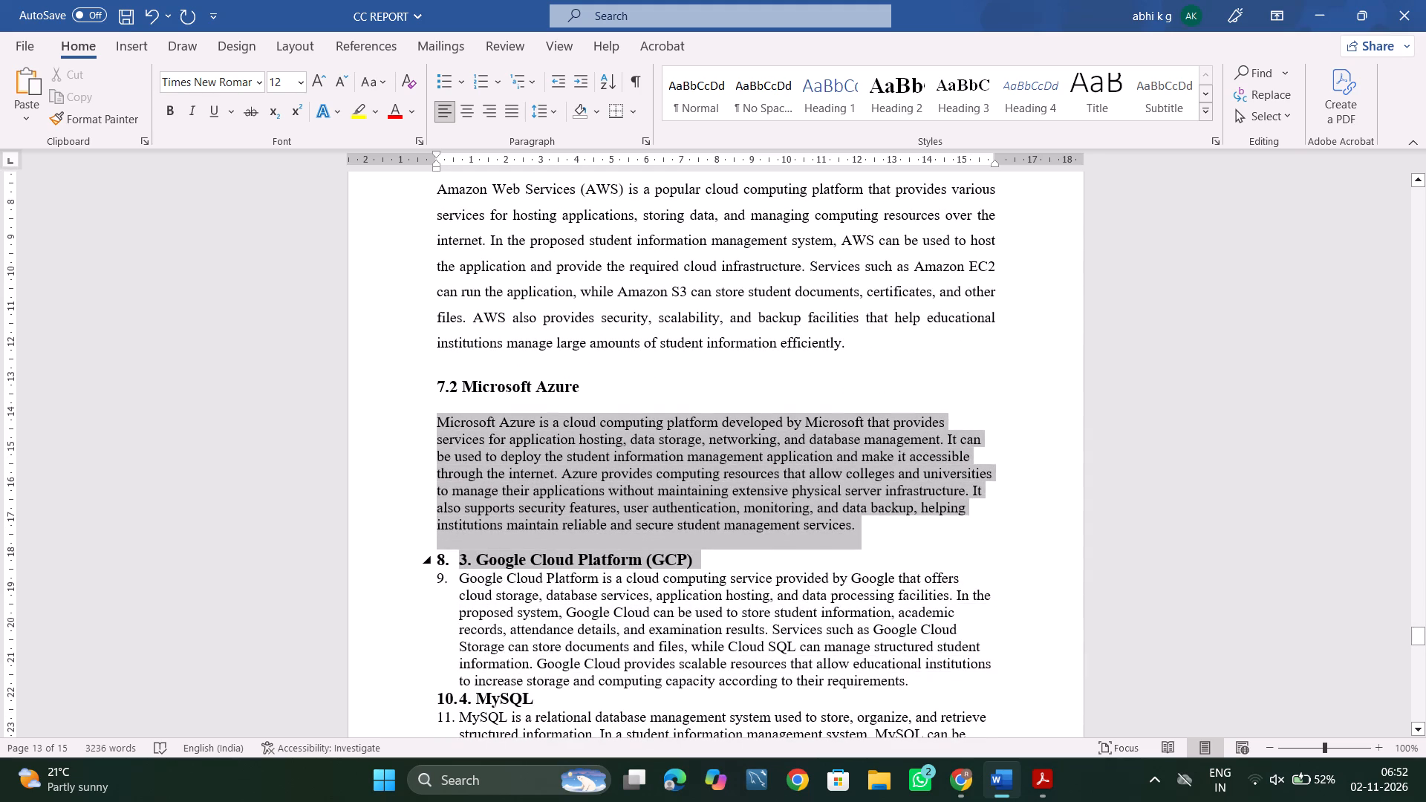
{"action": "left_click_drag", "start_coordinate": [867, 564], "coordinate": [913, 539]}
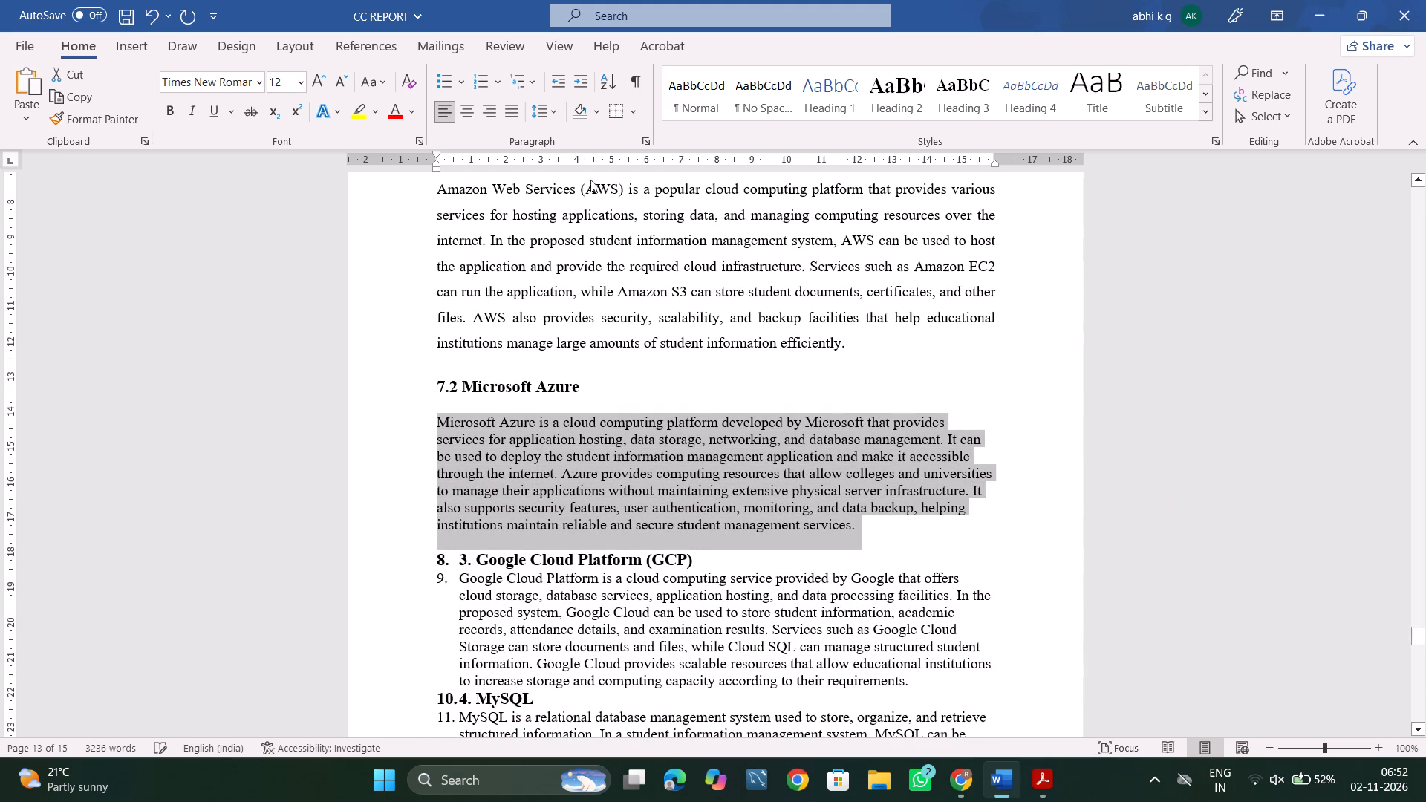
{"action": "left_click", "coordinate": [516, 112]}
{"action": "left_click", "coordinate": [546, 114]}
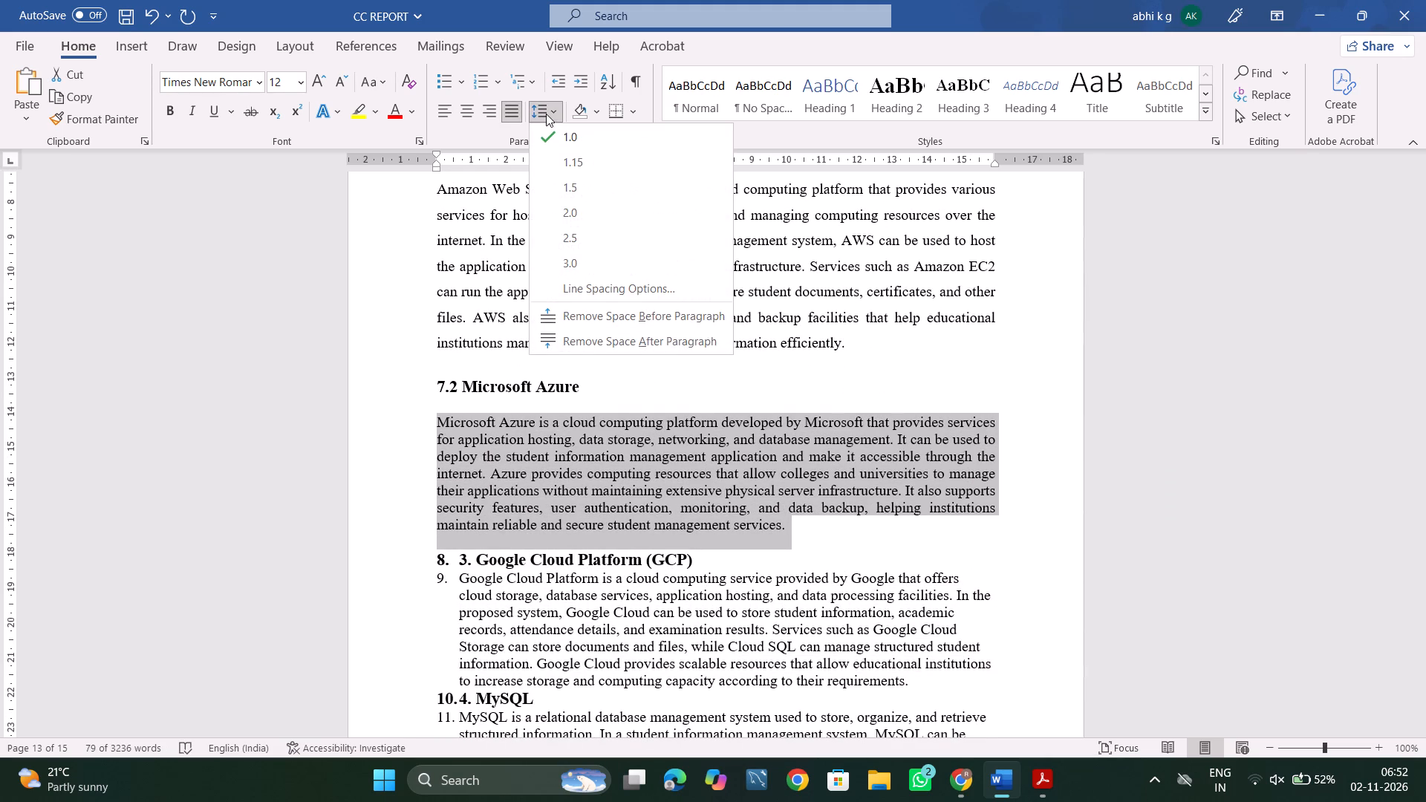
{"action": "left_click", "coordinate": [573, 193]}
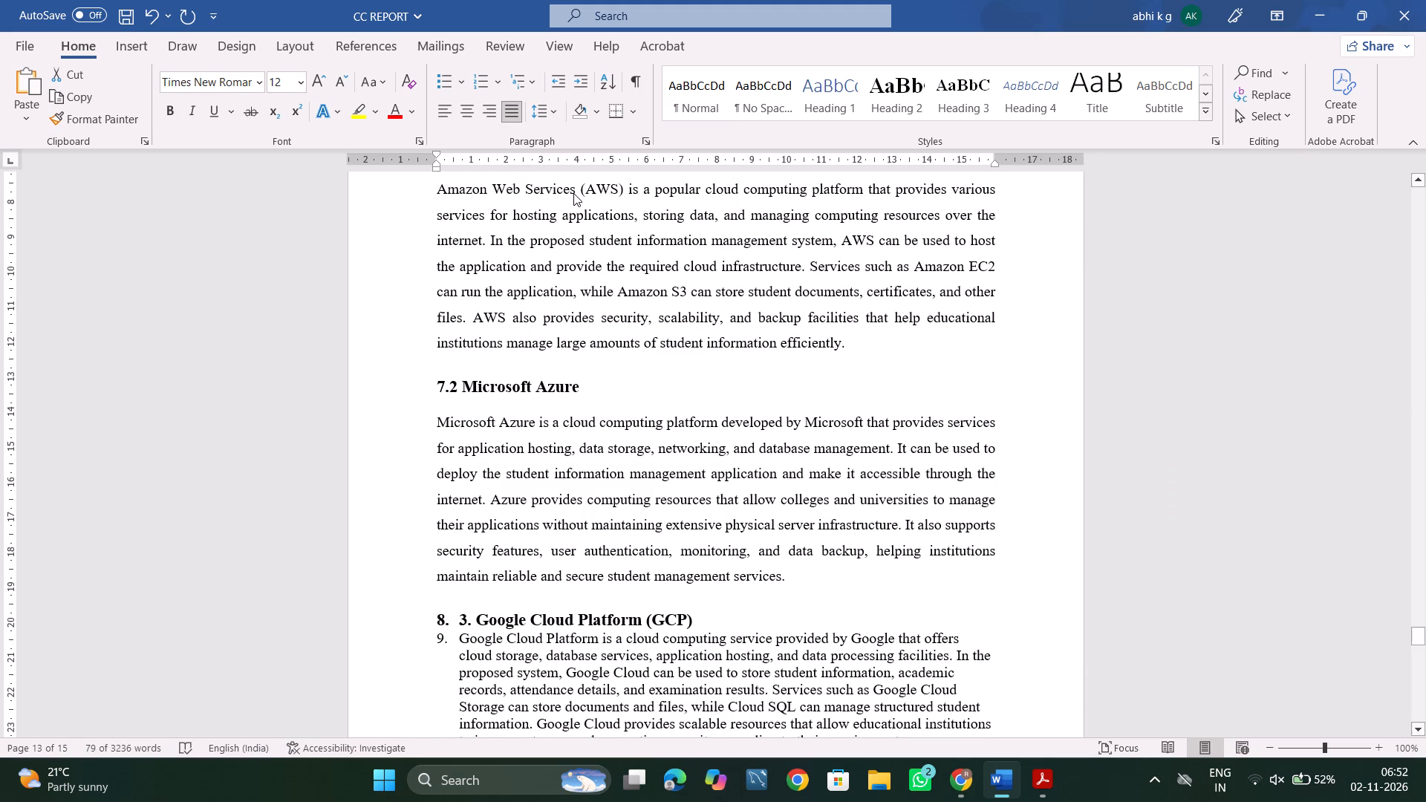
Remove the automatic list number and indent from the Google Cloud Platform (GCP) subheading and number it 8.3 without a trailing period.
{"action": "left_click", "coordinate": [458, 624]}
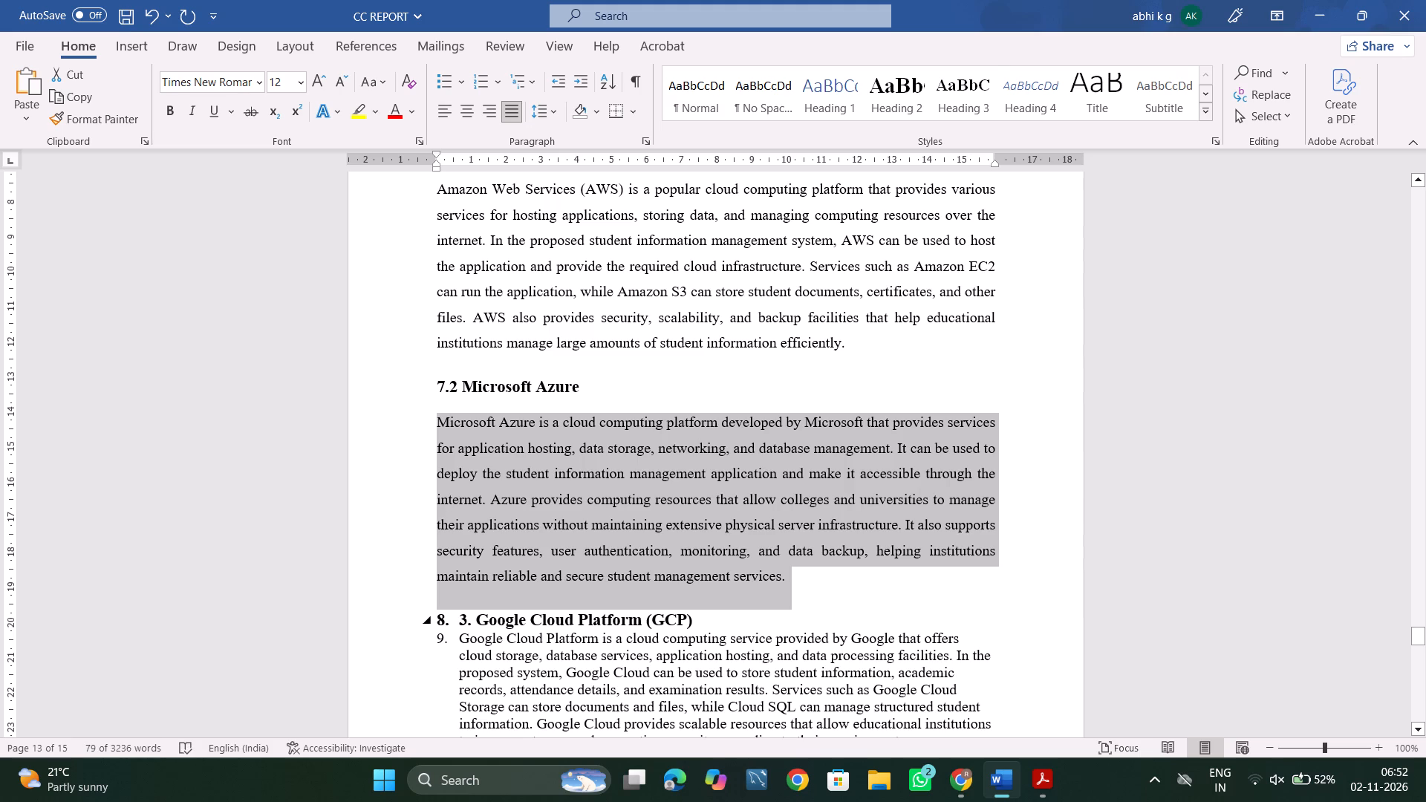
{"action": "key", "text": "BackSpace"}
{"action": "key", "text": "BackSpace"}
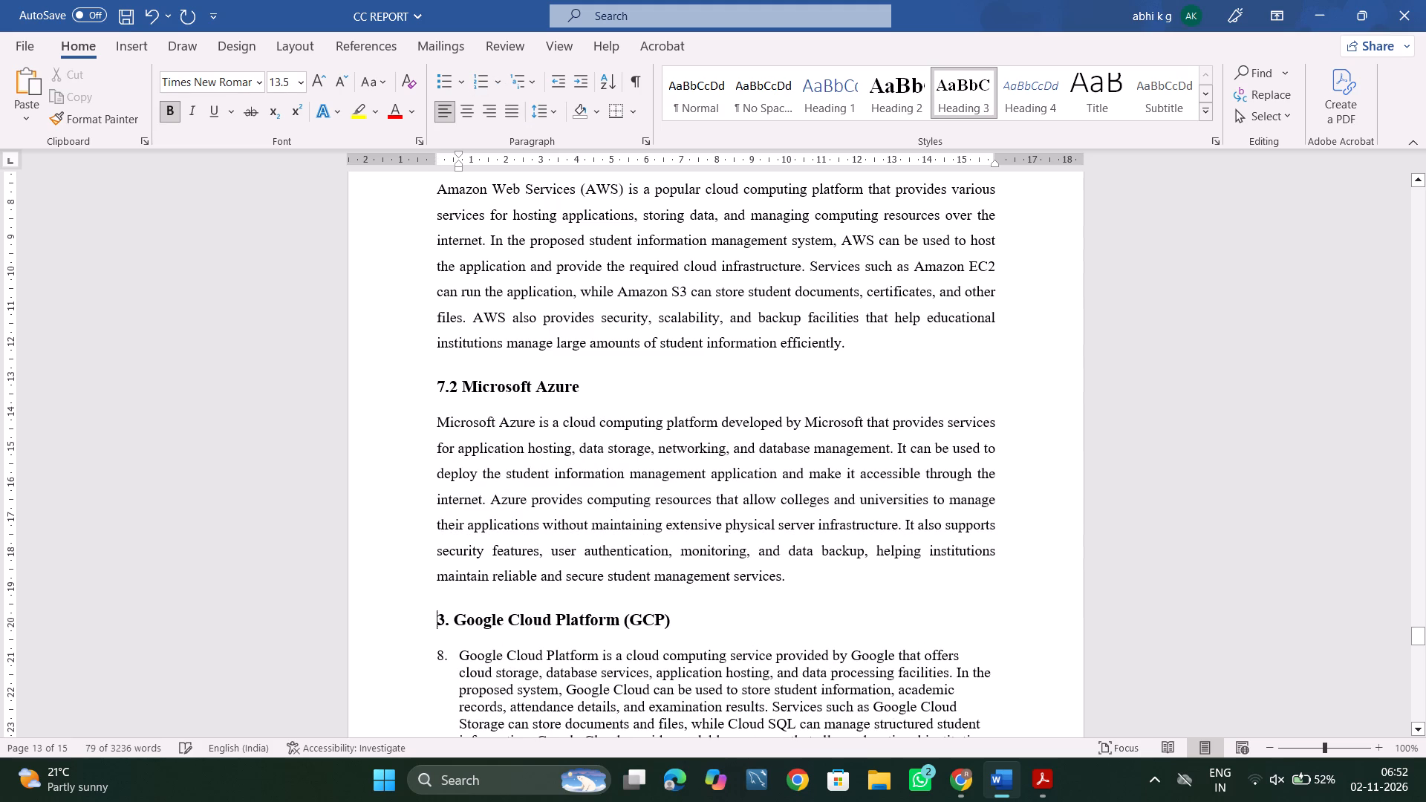
{"action": "type", "text": "8."}
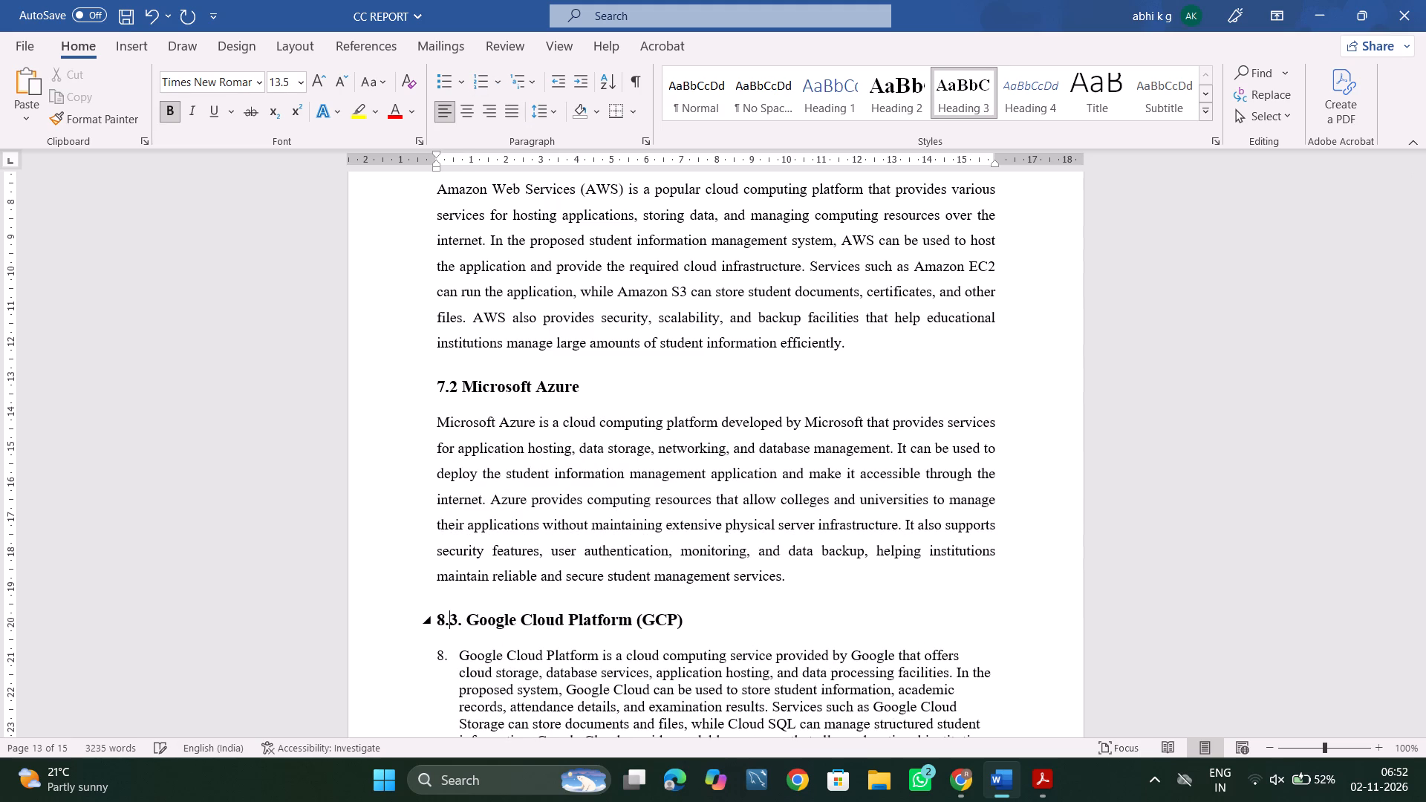
{"action": "left_click", "coordinate": [460, 623]}
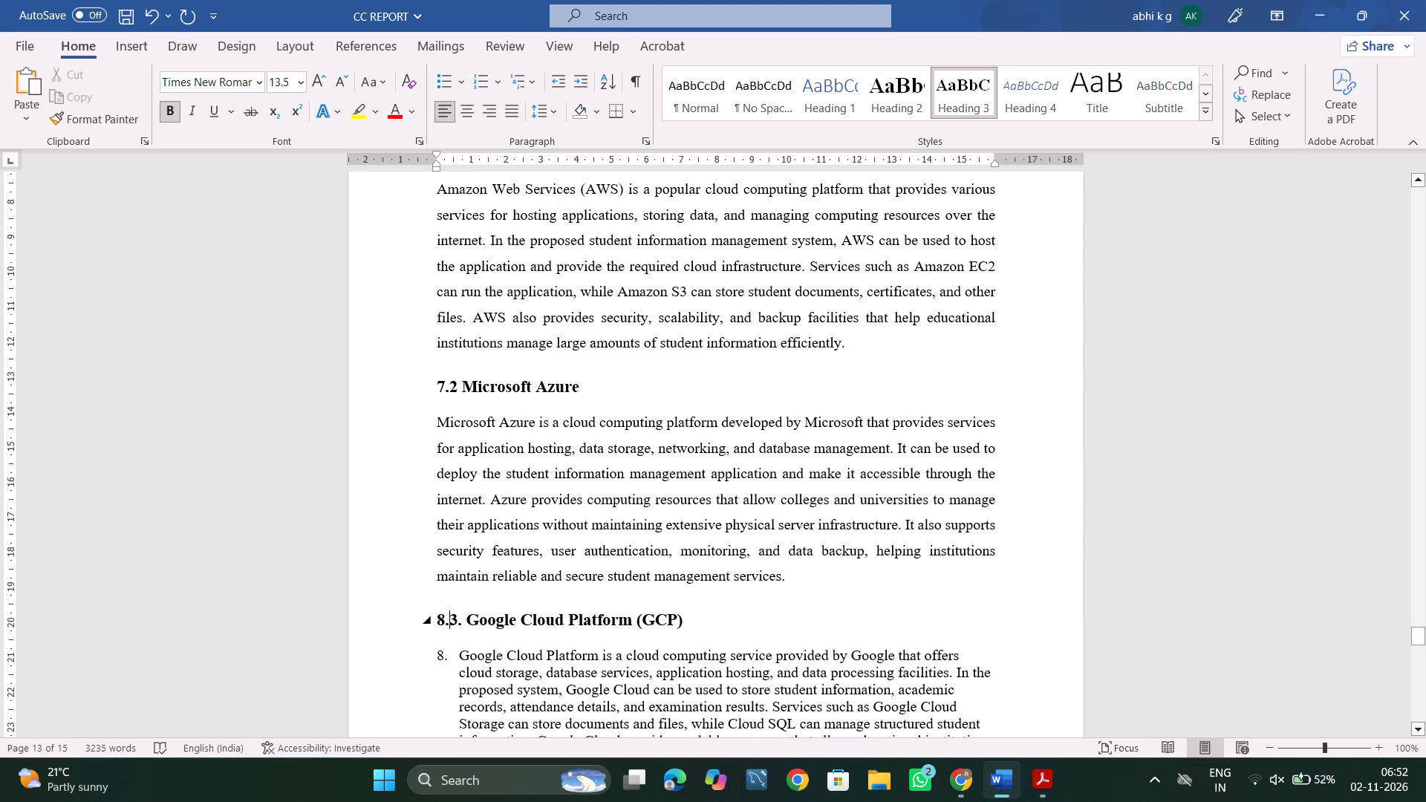
{"action": "key", "text": "BackSpace"}
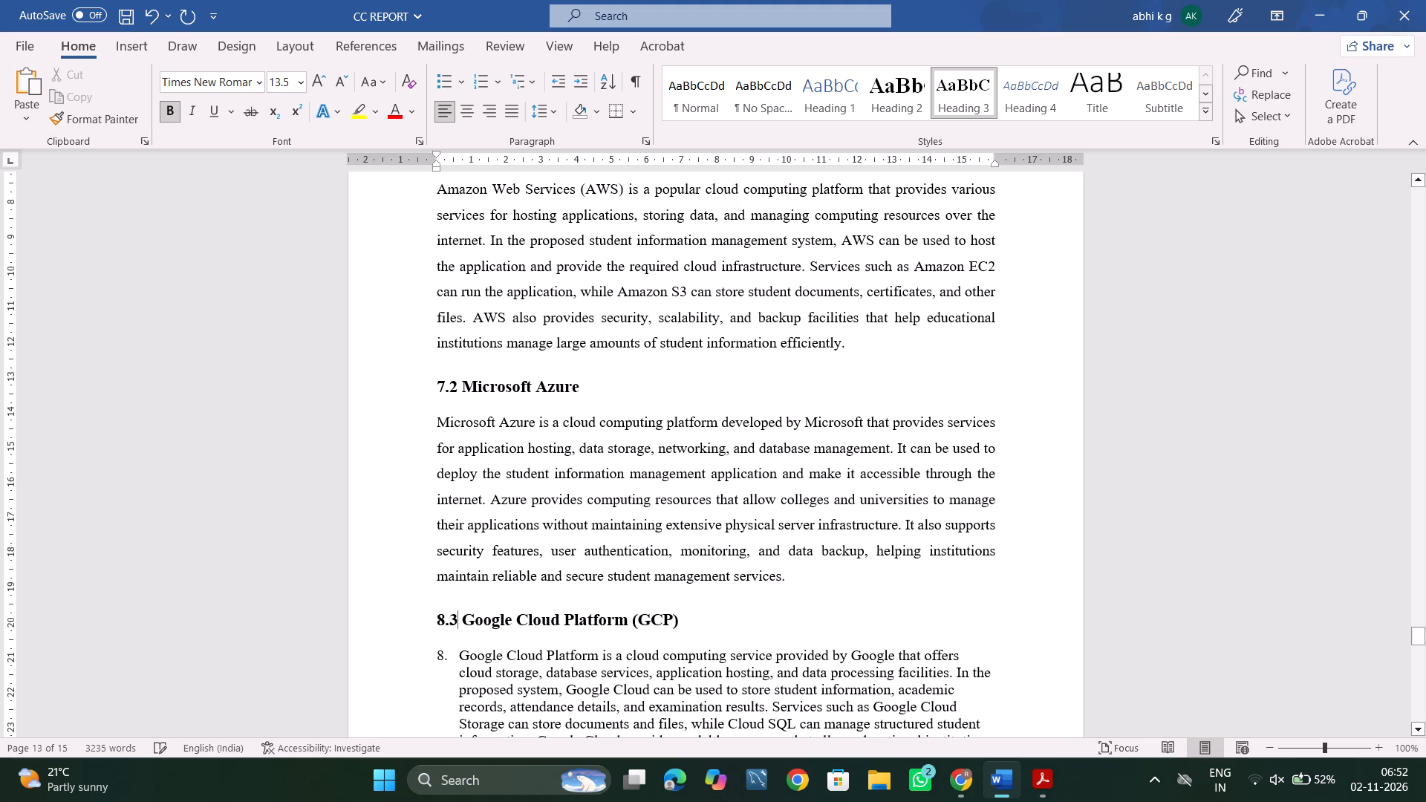
Remove the automatic list number and indent from the Google Cloud Platform paragraph.
{"action": "left_click", "coordinate": [459, 654]}
{"action": "key", "text": "BackSpace"}
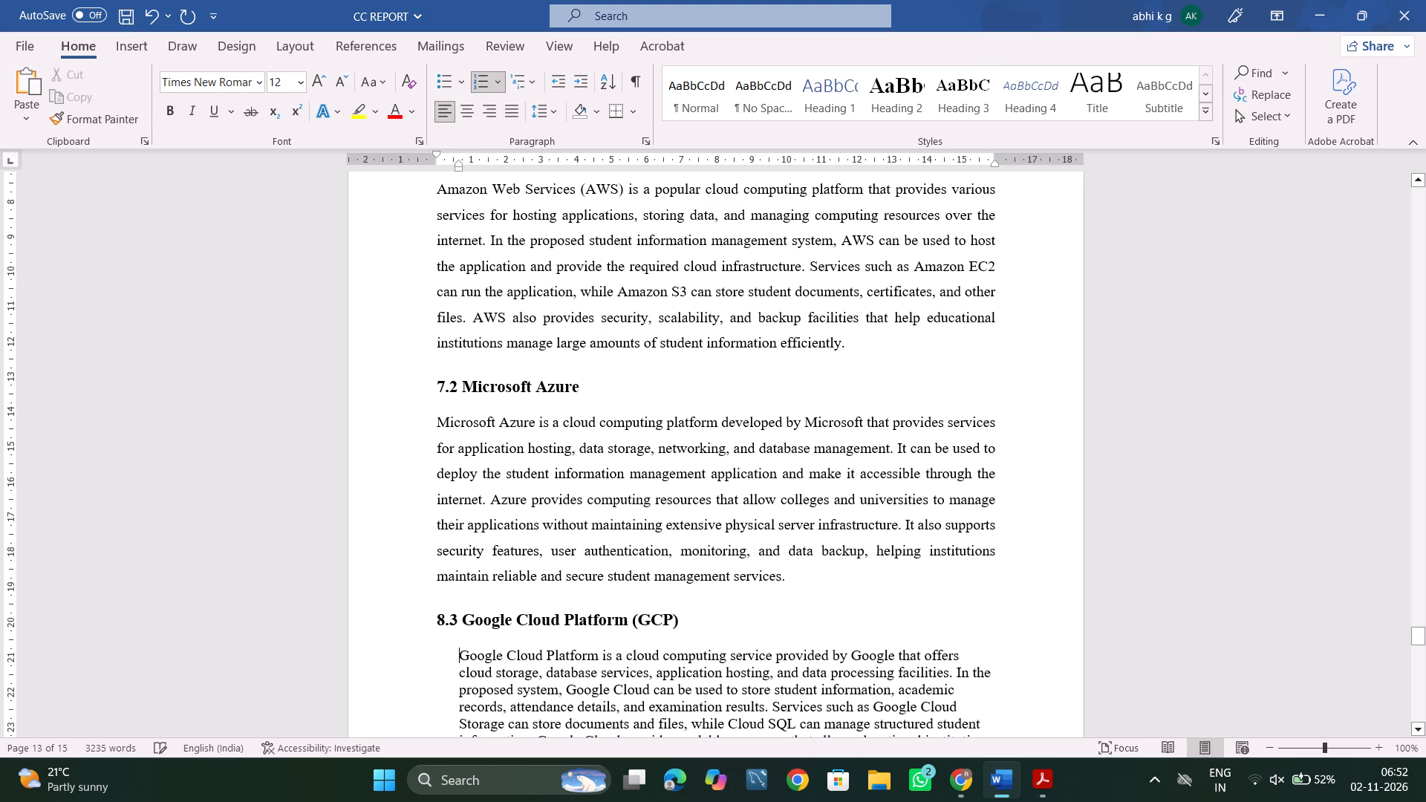
{"action": "key", "text": "BackSpace"}
Justify the Google Cloud Platform paragraph and set its line spacing to 1.5.
{"action": "left_click_drag", "start_coordinate": [437, 651], "coordinate": [821, 595]}
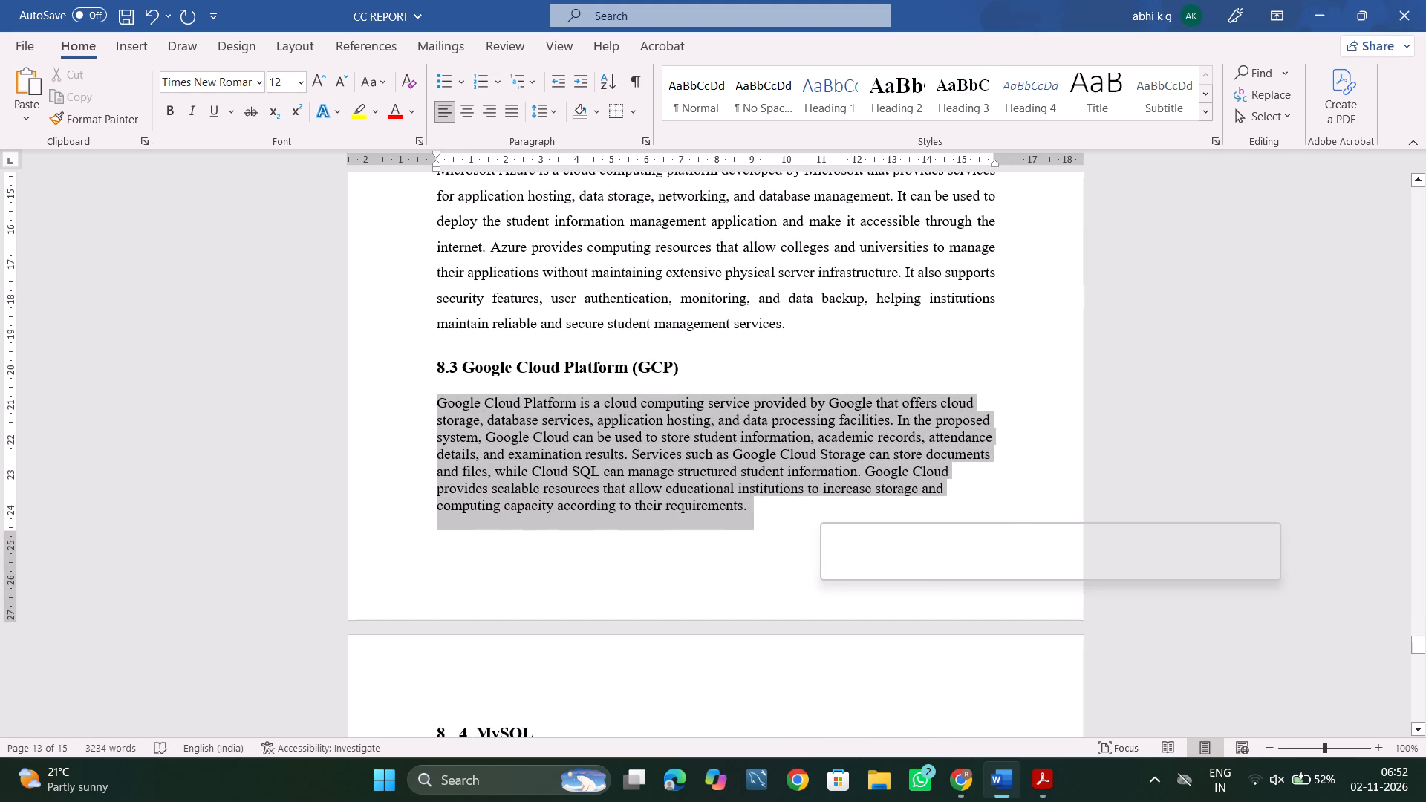
{"action": "left_click", "coordinate": [508, 119]}
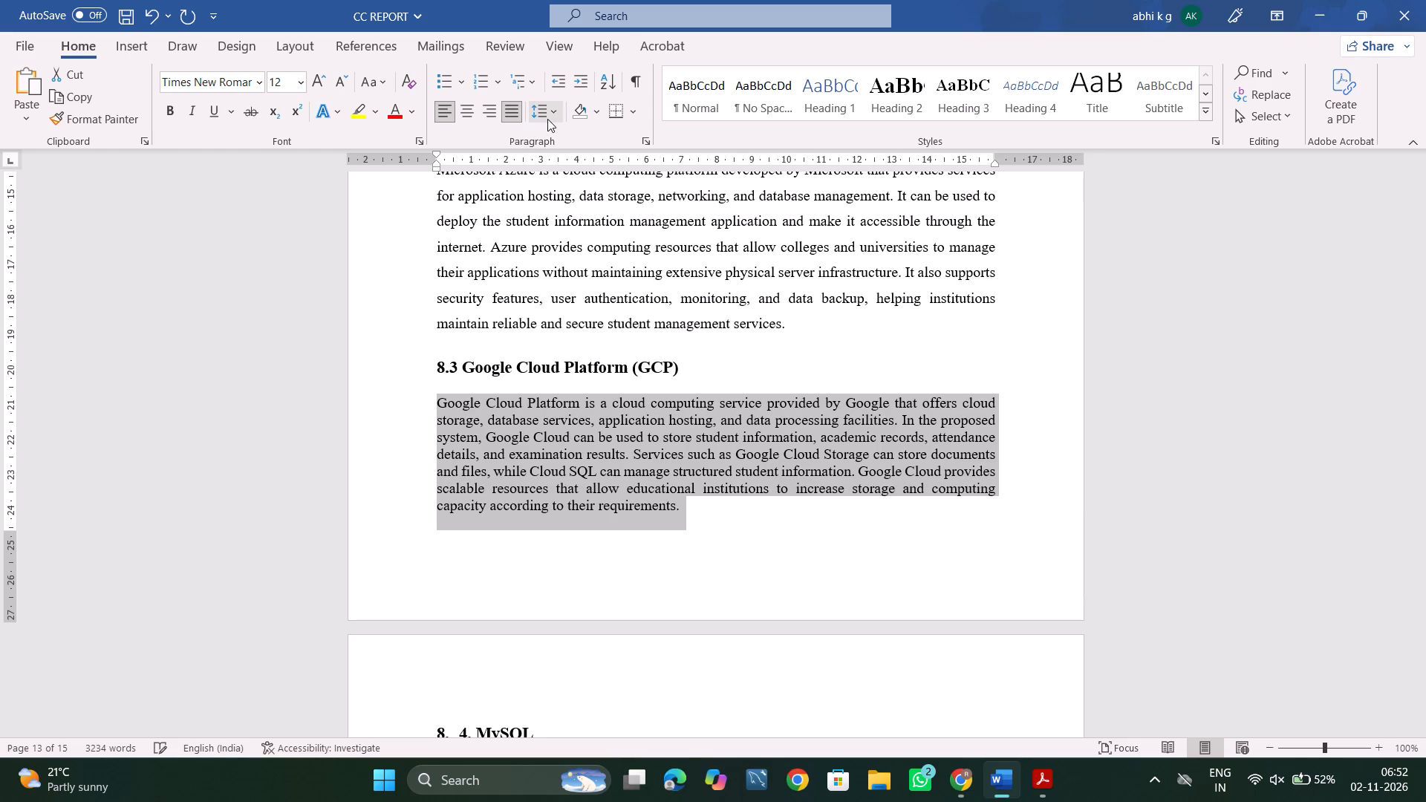
{"action": "left_click", "coordinate": [547, 119]}
{"action": "left_click", "coordinate": [575, 180]}
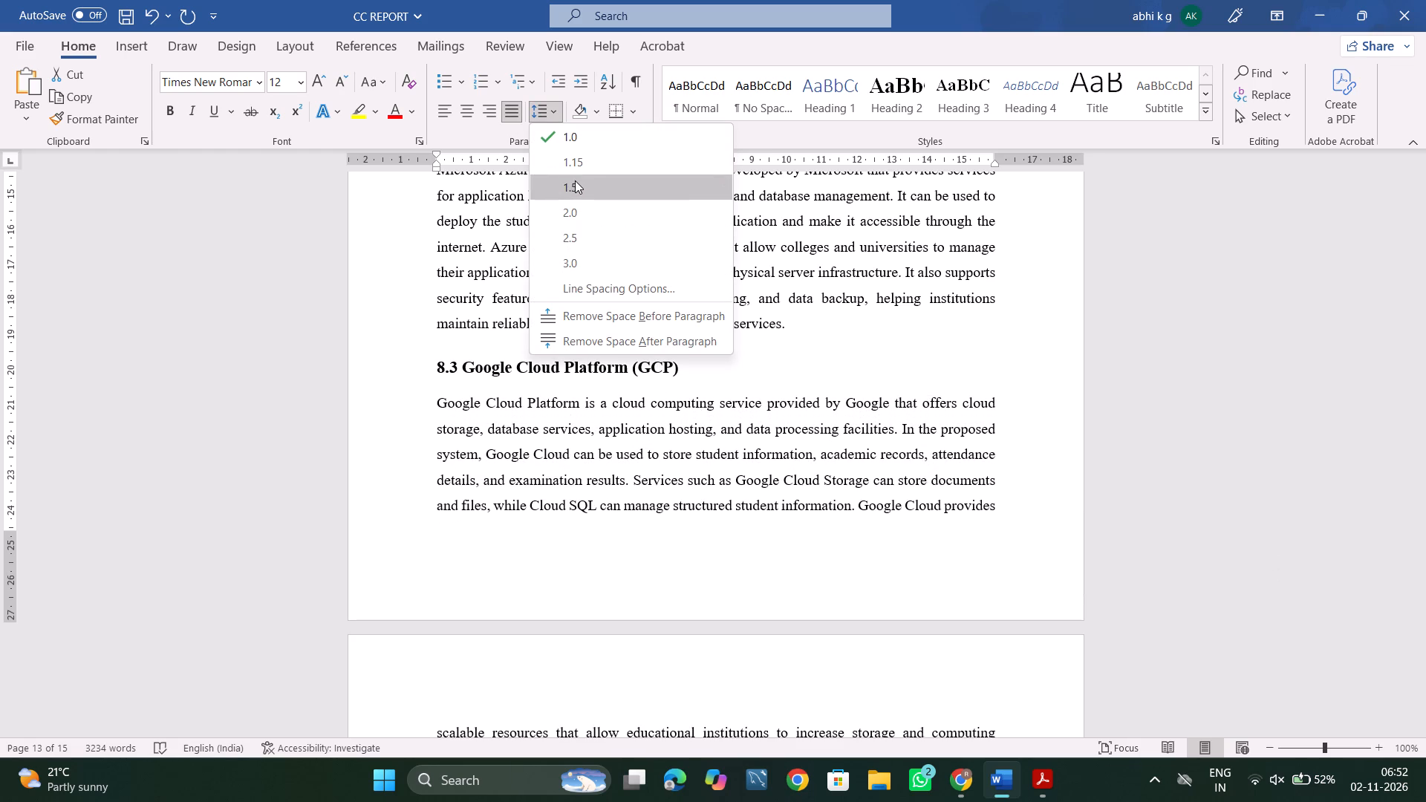
Delete the Google Cloud Platform paragraph's last sentence, starting "Google Cloud provides scalable resources", which runs over to the following page.
{"action": "left_click", "coordinate": [642, 604]}
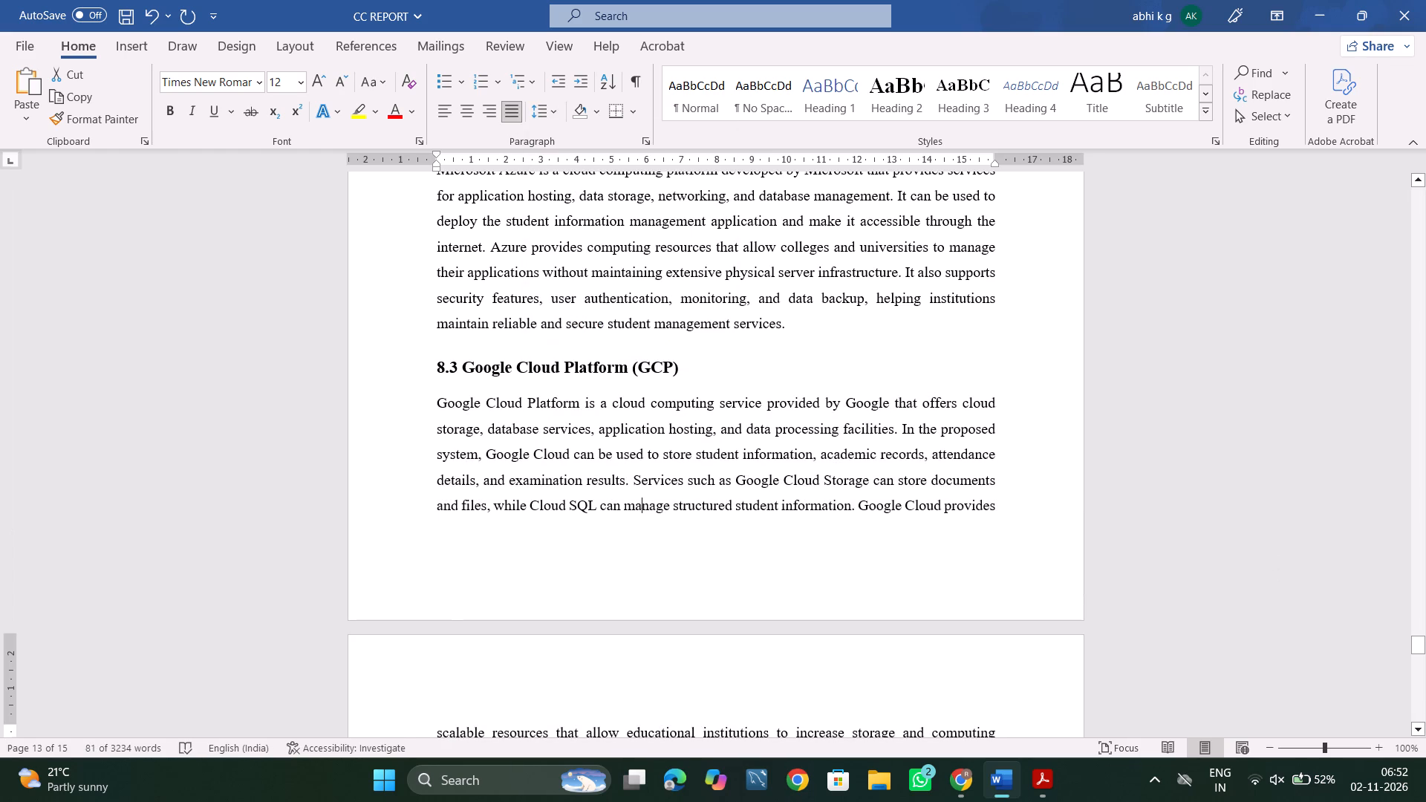
{"action": "key", "text": "Down"}
{"action": "key", "text": "Down"}
{"action": "key", "text": "Down"}
{"action": "key", "text": "Down"}
{"action": "key", "text": "Down"}
{"action": "key", "text": "Down"}
{"action": "key", "text": "Down"}
{"action": "key", "text": "Down"}
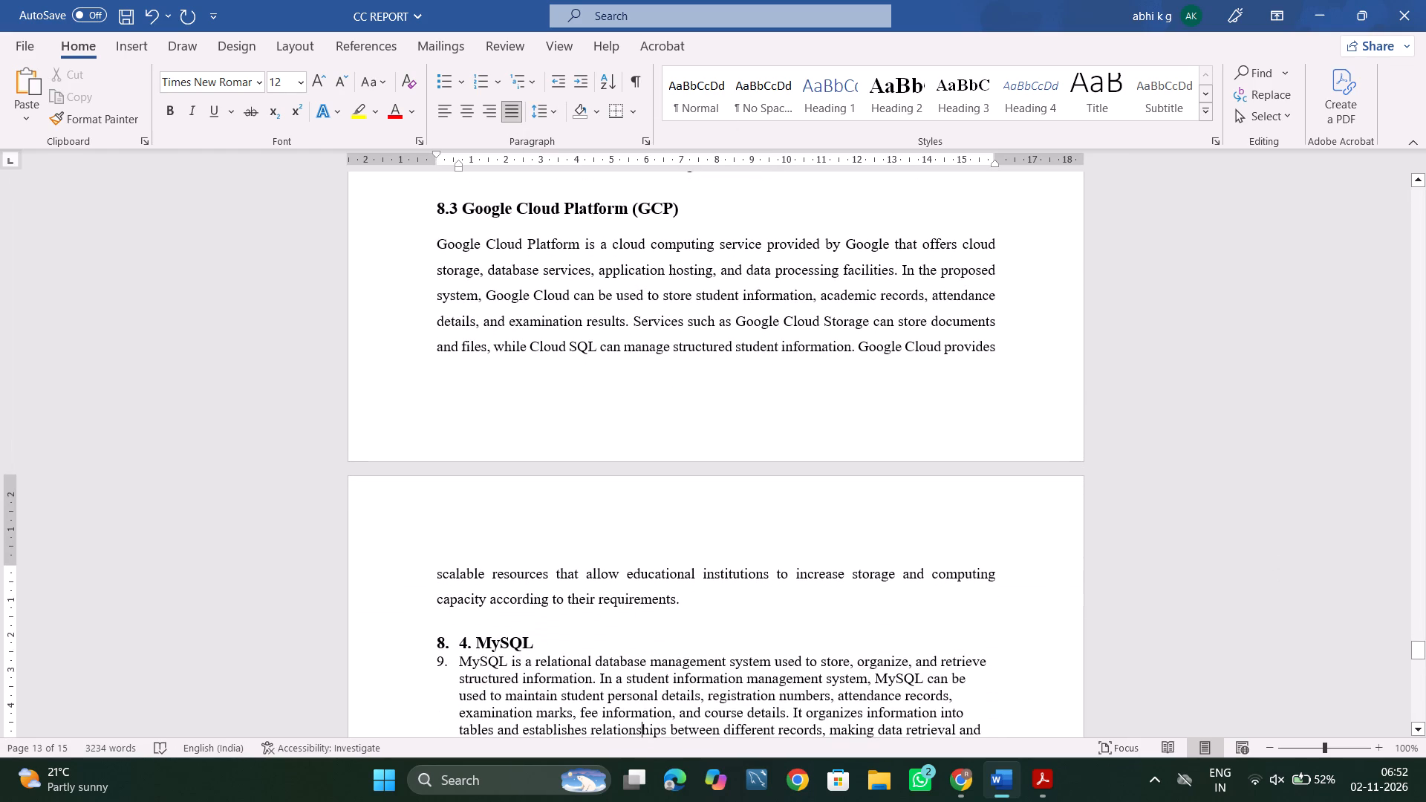
{"action": "left_click_drag", "start_coordinate": [861, 349], "coordinate": [872, 633]}
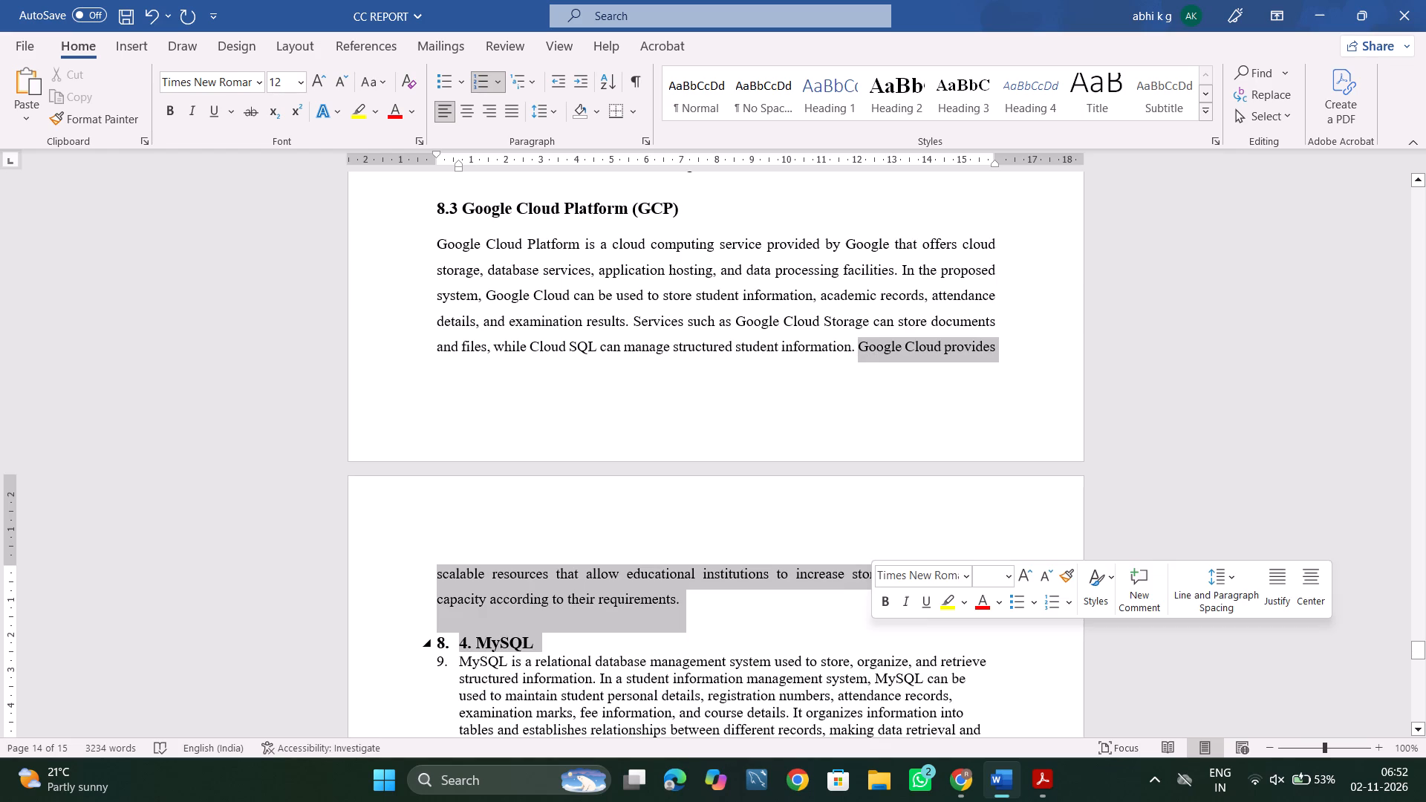
{"action": "left_click", "coordinate": [715, 601]}
{"action": "left_click_drag", "start_coordinate": [715, 601], "coordinate": [793, 475]}
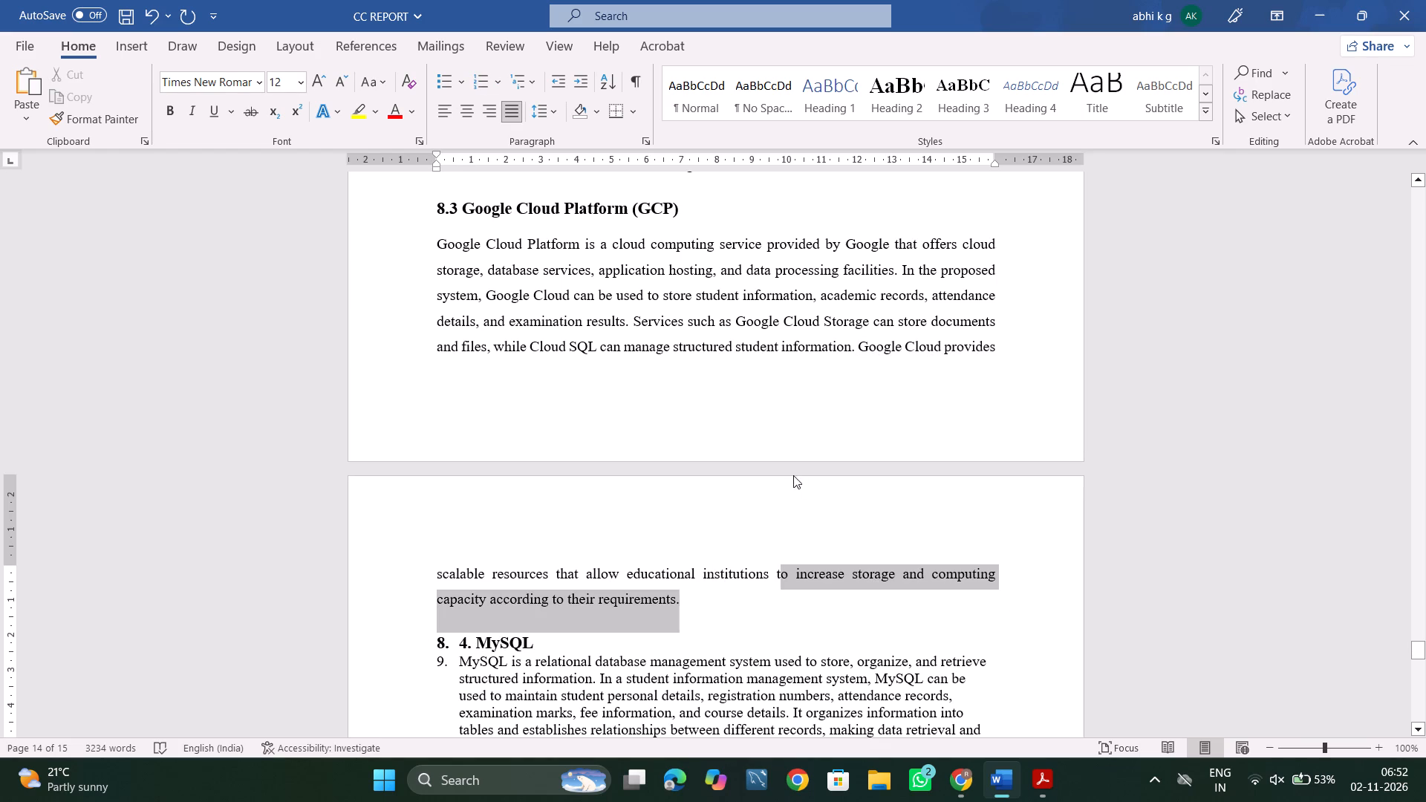
{"action": "left_click_drag", "start_coordinate": [793, 475], "coordinate": [858, 349]}
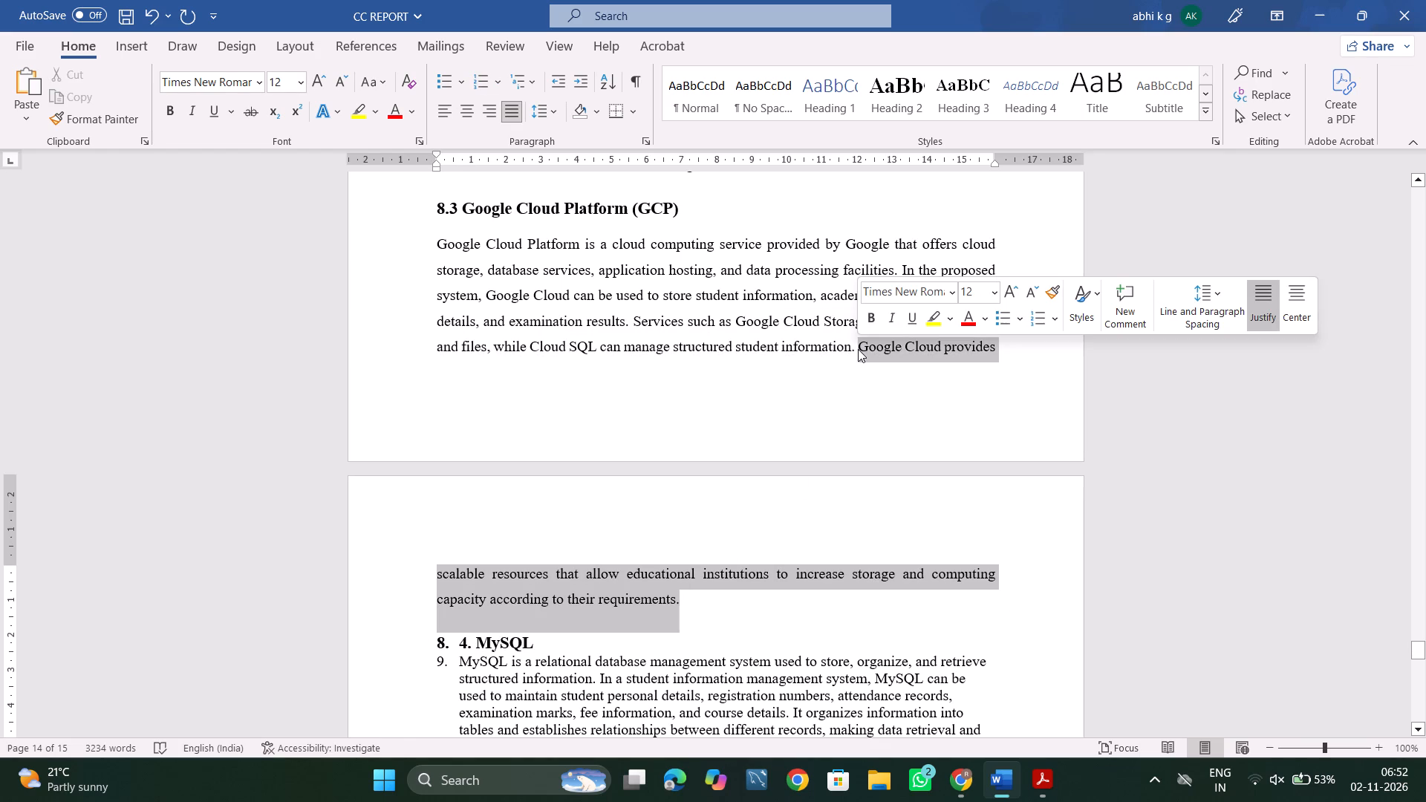
{"action": "key", "text": "BackSpace"}
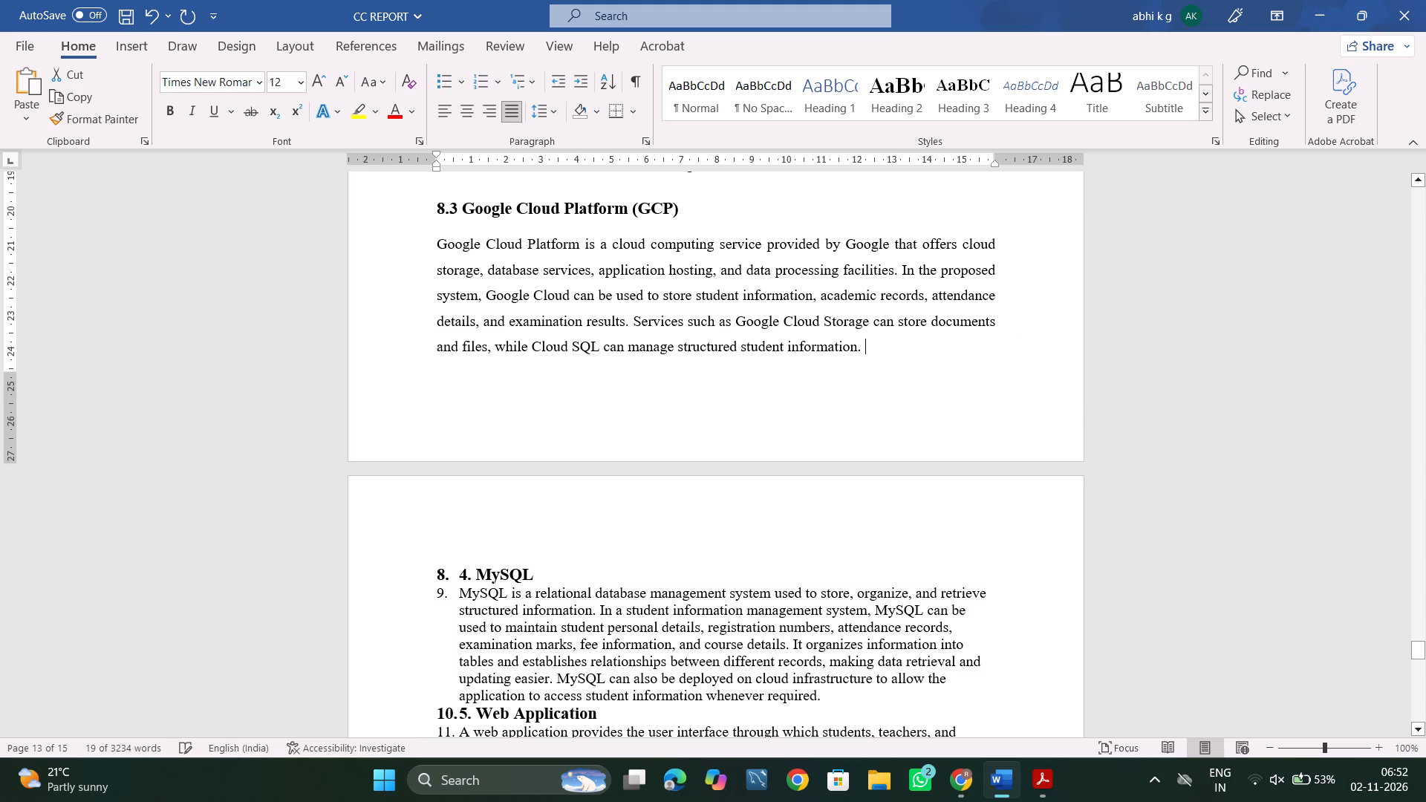
Remove the automatic list number and indent from the MySQL subheading and insert a 7 before its 4.
{"action": "left_click", "coordinate": [463, 573]}
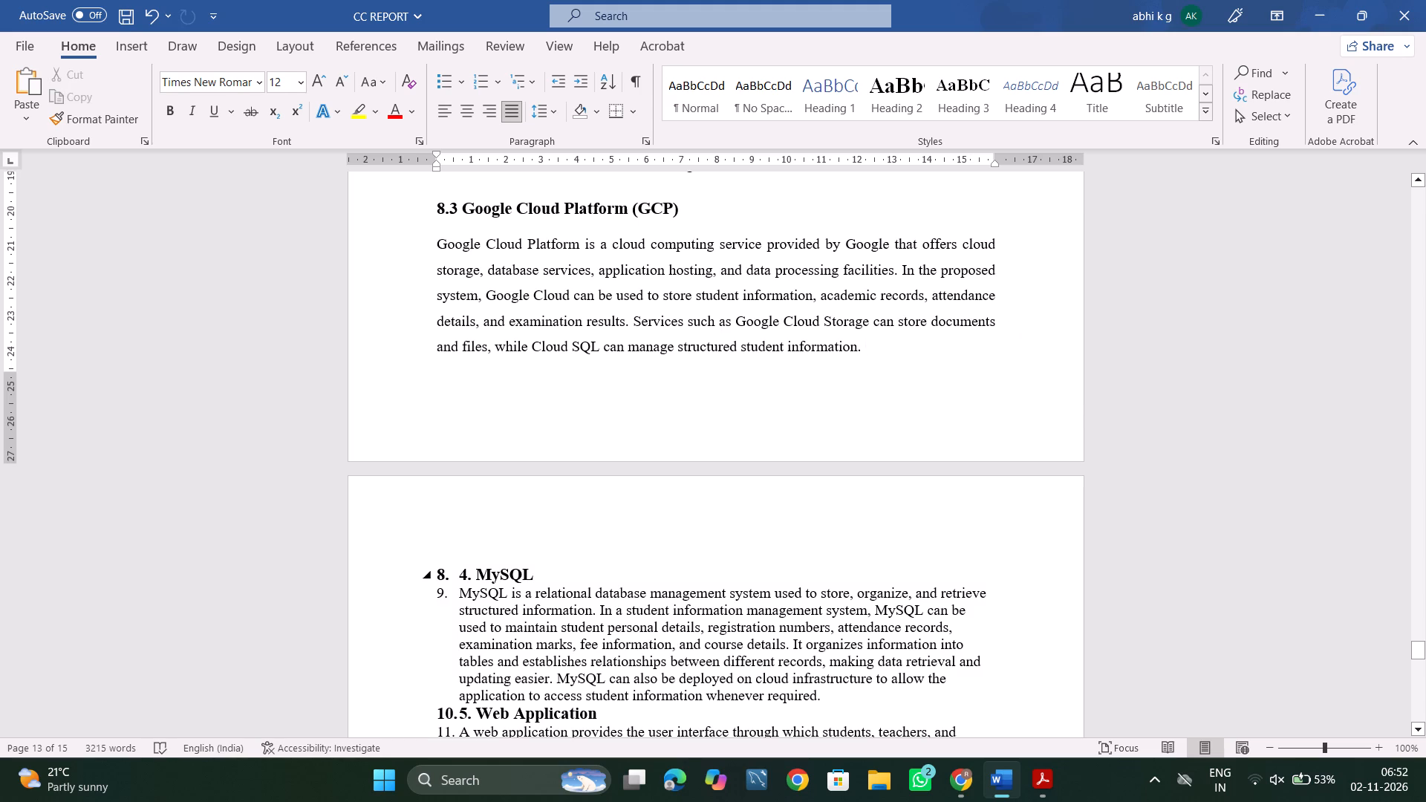
{"action": "key", "text": "BackSpace"}
{"action": "key", "text": "BackSpace"}
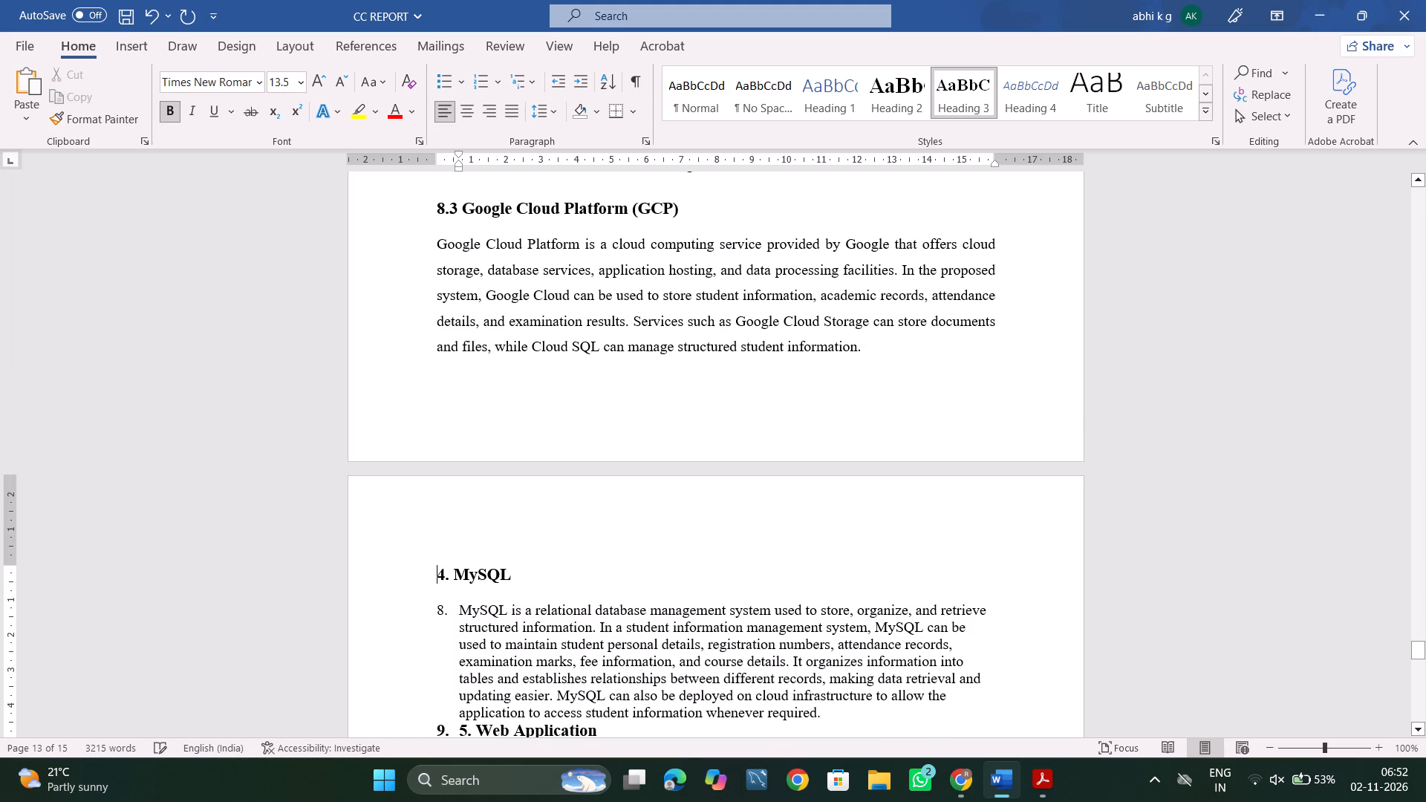
{"action": "key", "text": "7"}
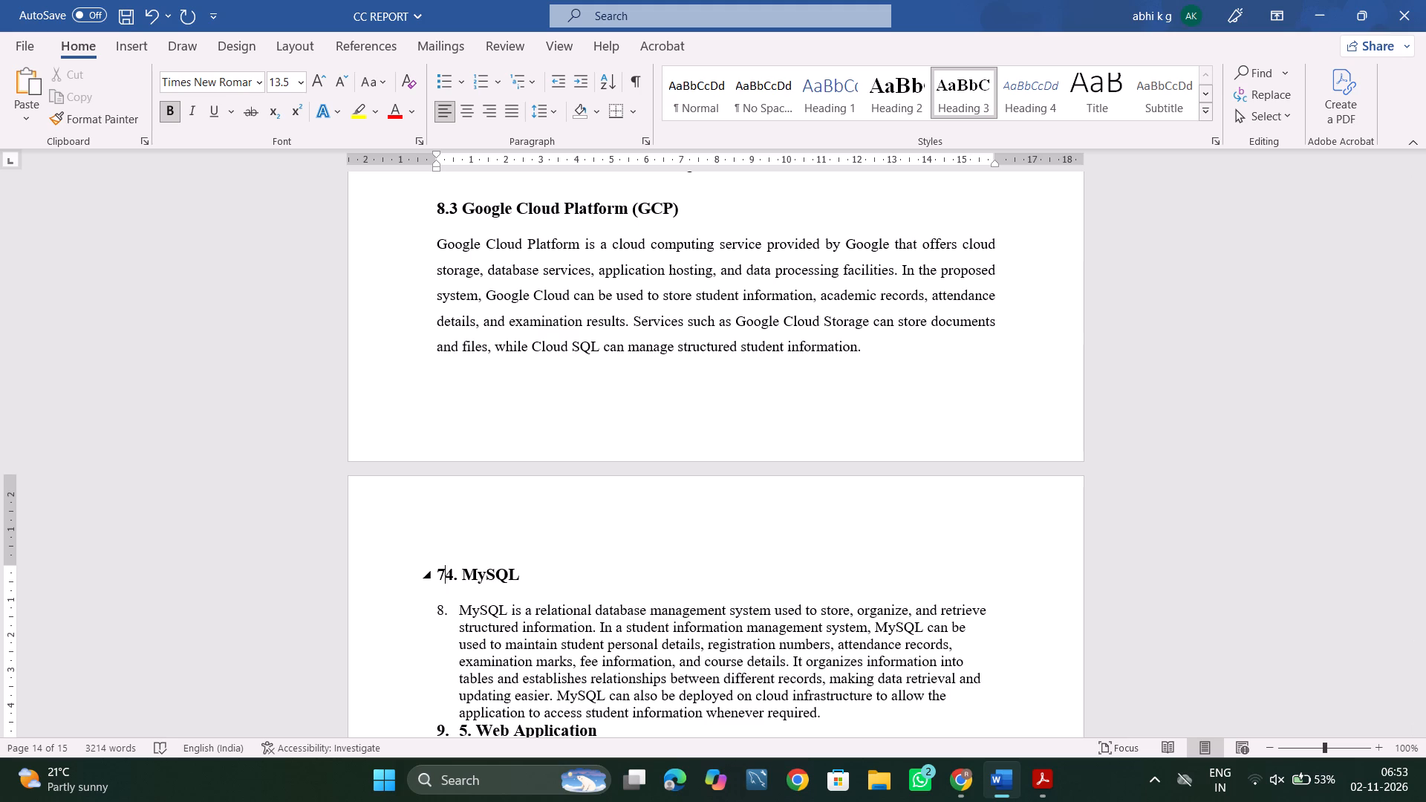
Check the preceding subheading numbers and correct the Google Cloud Platform (GCP) subheading number to 7.3.
{"action": "key", "text": "Up"}
{"action": "key", "text": "Up"}
{"action": "key", "text": "Up"}
{"action": "key", "text": "Up"}
{"action": "key", "text": "Up"}
{"action": "key", "text": "Up"}
{"action": "key", "text": "Up"}
{"action": "key", "text": "Up"}
{"action": "key", "text": "Up"}
{"action": "key", "text": "Up"}
{"action": "key", "text": "Up"}
{"action": "key", "text": "Up"}
{"action": "key", "text": "Up"}
{"action": "key", "text": "Up"}
{"action": "key", "text": "Up"}
{"action": "key", "text": "Up"}
{"action": "key", "text": "Up"}
{"action": "key", "text": "Up"}
{"action": "key", "text": "Up"}
{"action": "key", "text": "Up"}
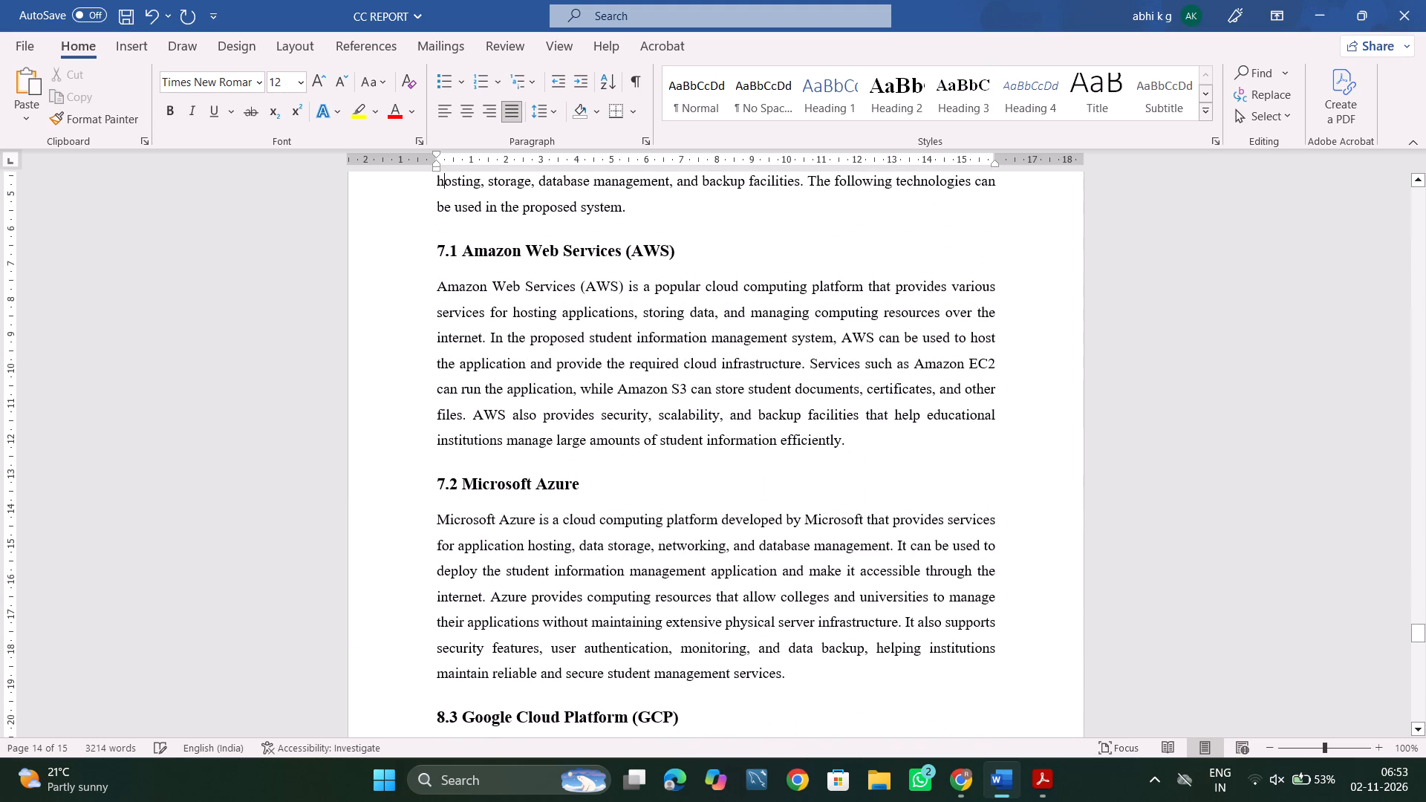
{"action": "key", "text": "Down"}
{"action": "key", "text": "Down"}
{"action": "key", "text": "Down"}
{"action": "key", "text": "Down"}
{"action": "key", "text": "Down"}
{"action": "key", "text": "Down"}
{"action": "key", "text": "Down"}
{"action": "key", "text": "Down"}
{"action": "key", "text": "Down"}
{"action": "key", "text": "Down"}
{"action": "key", "text": "Down"}
{"action": "key", "text": "Down"}
{"action": "key", "text": "Down"}
{"action": "key", "text": "Down"}
{"action": "key", "text": "Down"}
{"action": "key", "text": "Down"}
{"action": "key", "text": "Down"}
{"action": "key", "text": "Down"}
{"action": "key", "text": "Down"}
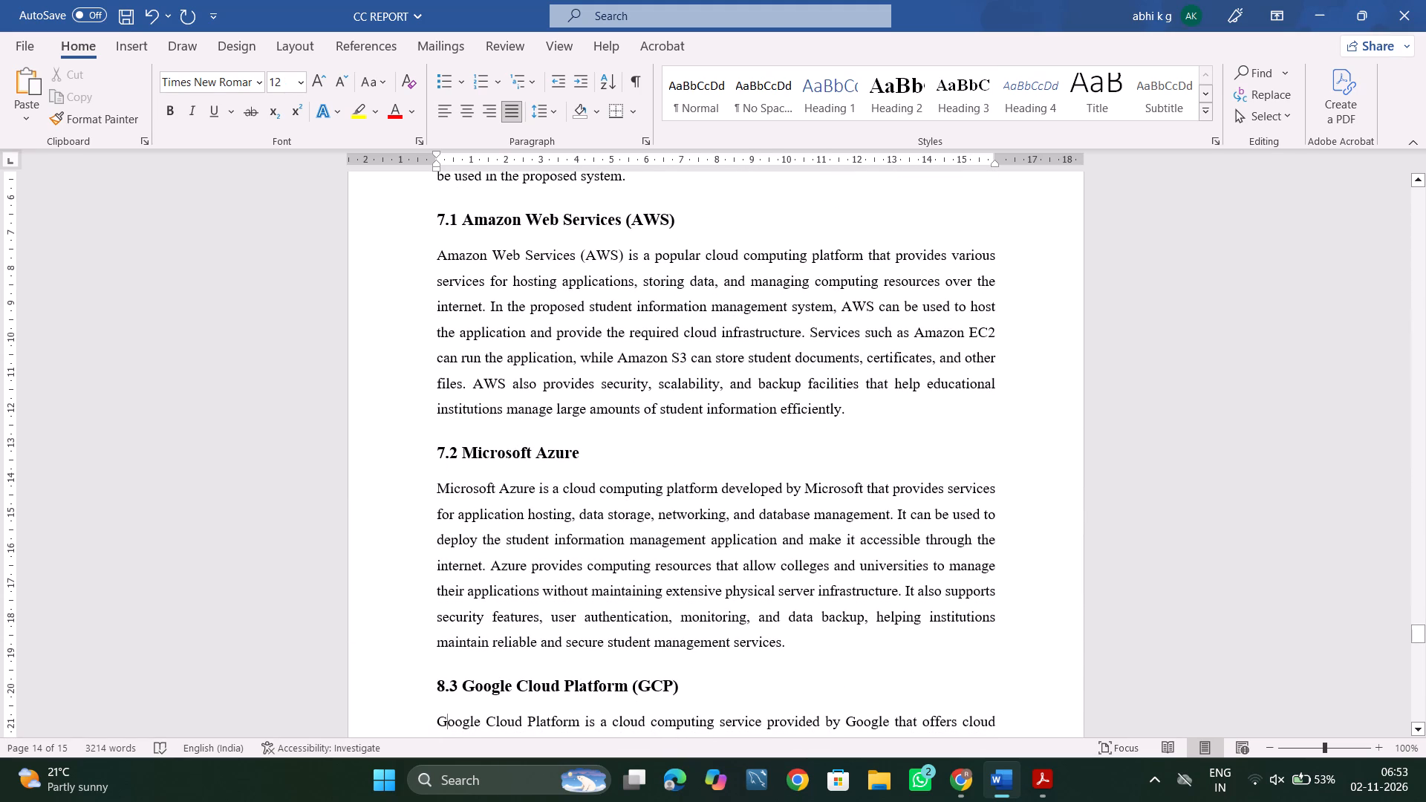
{"action": "left_click", "coordinate": [445, 688]}
{"action": "key", "text": "BackSpace"}
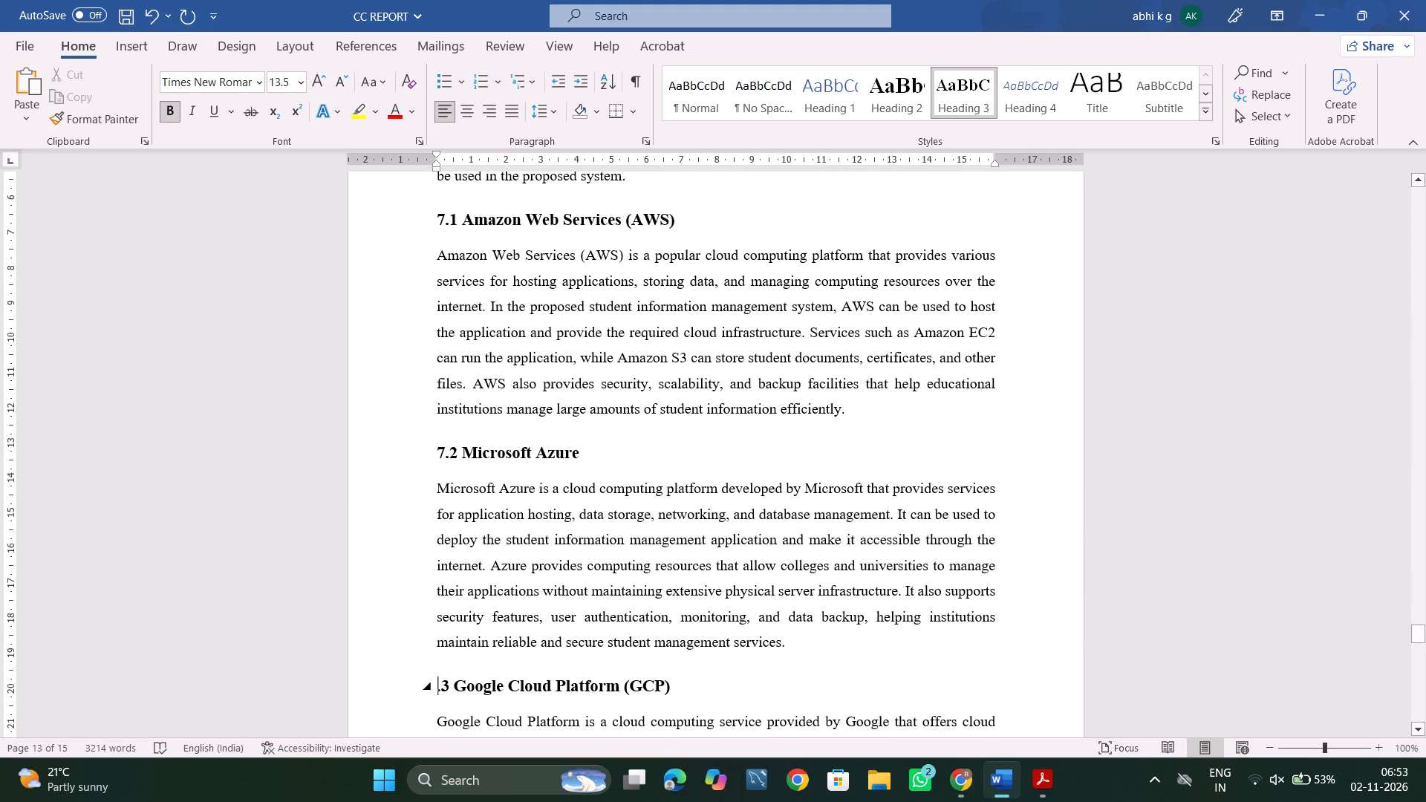
{"action": "key", "text": "7"}
Complete the MySQL subheading number as 7.4, adding the separating period and removing the trailing one.
{"action": "key", "text": "Down"}
{"action": "key", "text": "Down"}
{"action": "key", "text": "Down"}
{"action": "key", "text": "Down"}
{"action": "key", "text": "Down"}
{"action": "key", "text": "Down"}
{"action": "key", "text": "Down"}
{"action": "key", "text": "Down"}
{"action": "key", "text": "Down"}
{"action": "key", "text": "Down"}
{"action": "key", "text": "Down"}
{"action": "key", "text": "Down"}
{"action": "key", "text": "Down"}
{"action": "key", "text": "Down"}
{"action": "key", "text": "Down"}
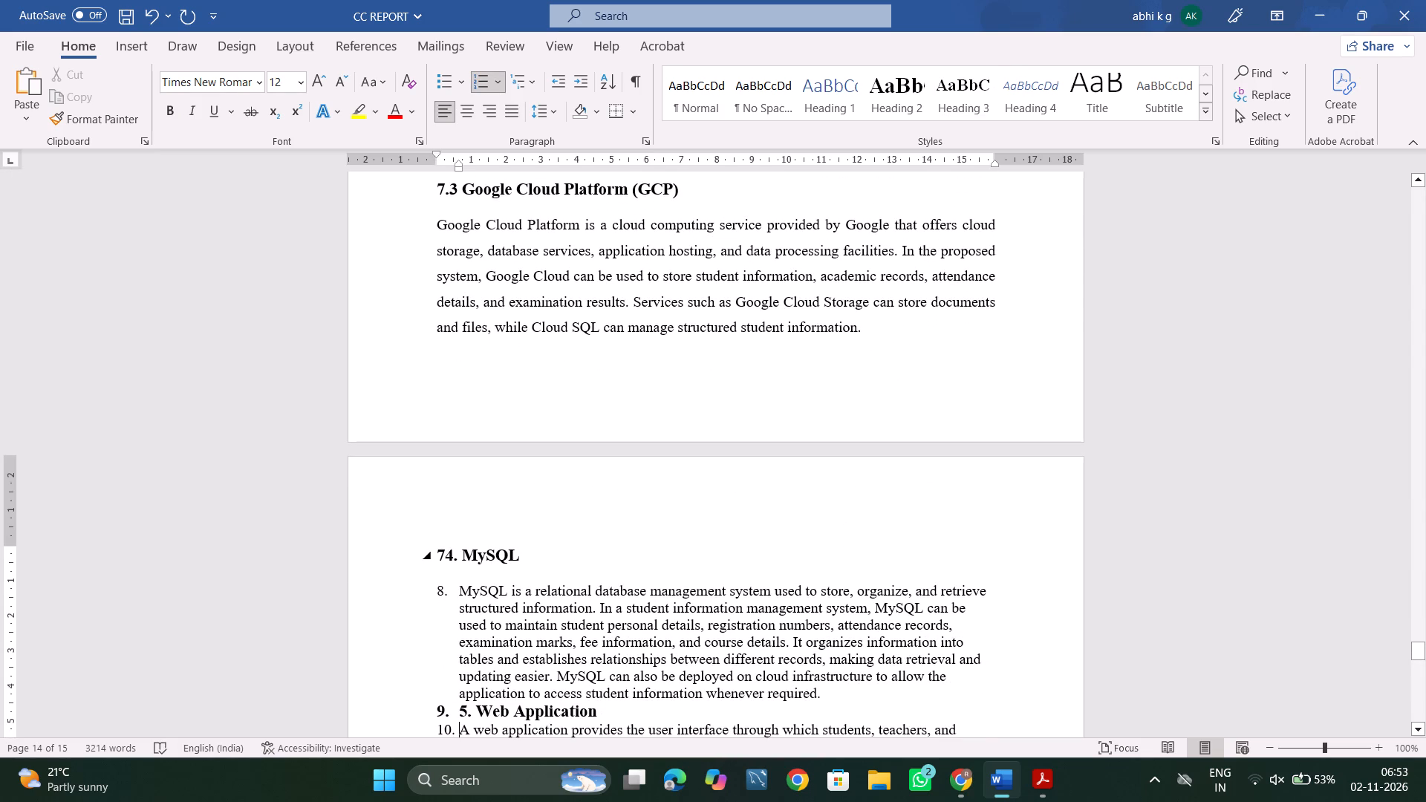
{"action": "left_click", "coordinate": [446, 555]}
{"action": "key", "text": "period"}
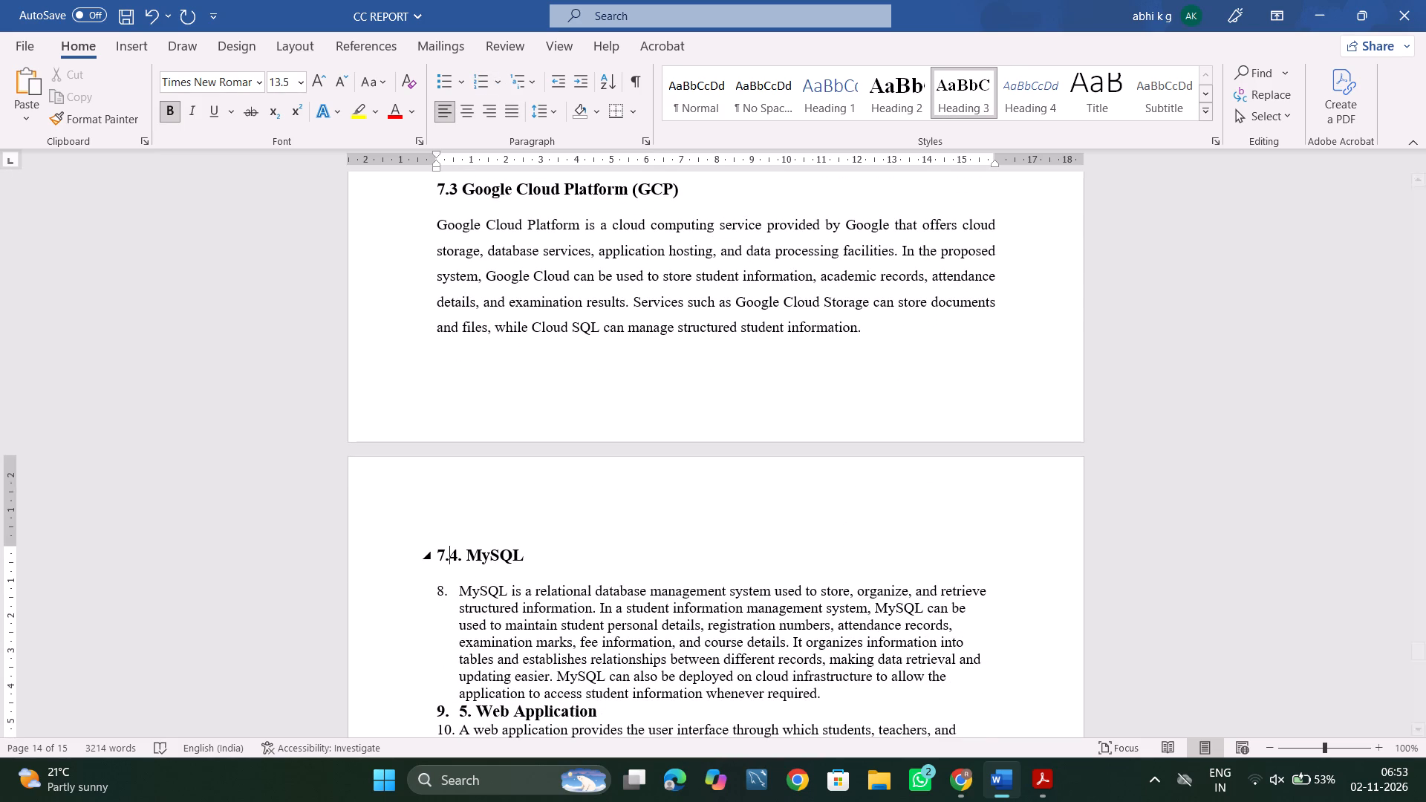
{"action": "key", "text": "Right"}
{"action": "key", "text": "Right"}
{"action": "key", "text": "BackSpace"}
Remove the automatic list number and indent from the body paragraph under the 7.4 MySQL subheading.
{"action": "left_click", "coordinate": [460, 588]}
{"action": "key", "text": "BackSpace"}
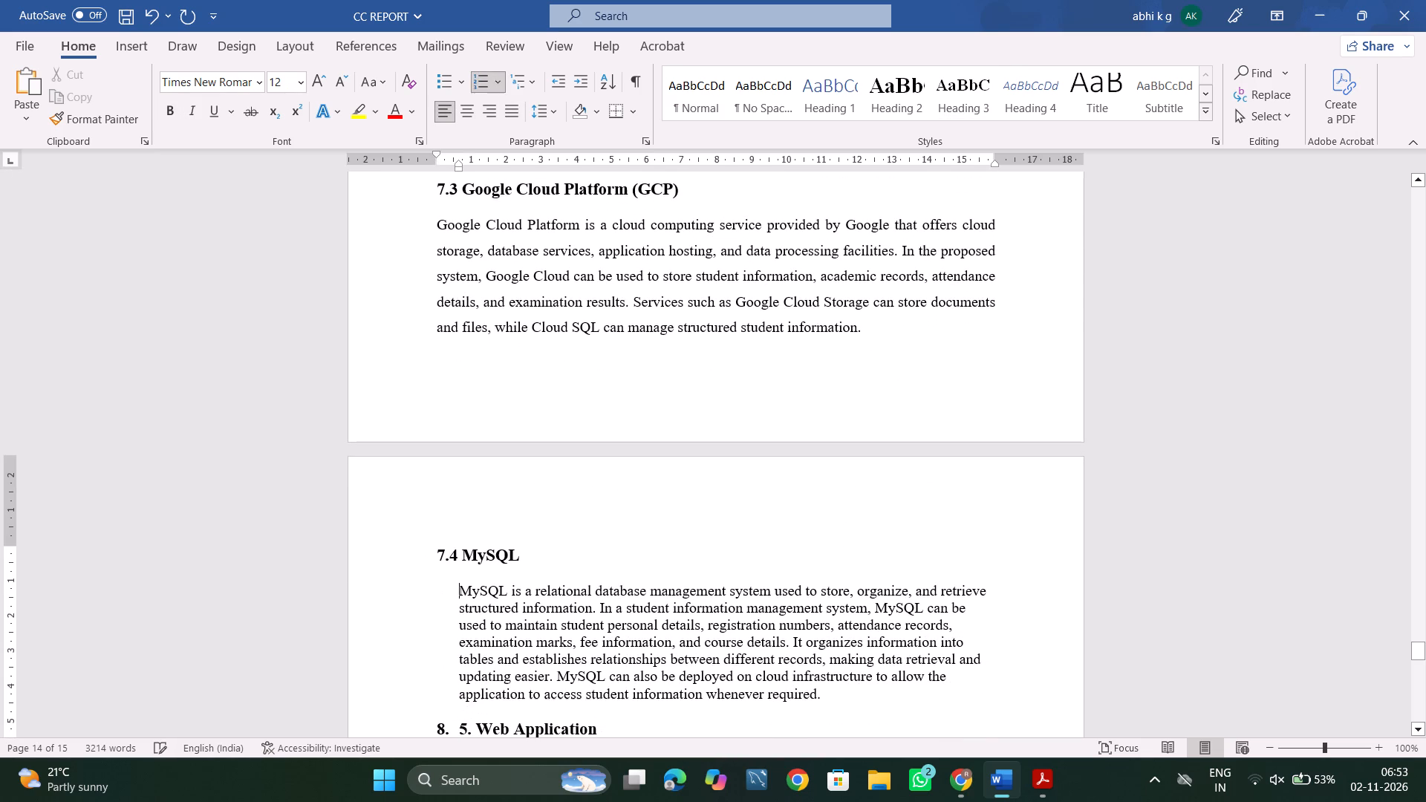
{"action": "key", "text": "BackSpace"}
Justify the MySQL body paragraph and set its line spacing to 1.5.
{"action": "left_click_drag", "start_coordinate": [437, 590], "coordinate": [699, 711]}
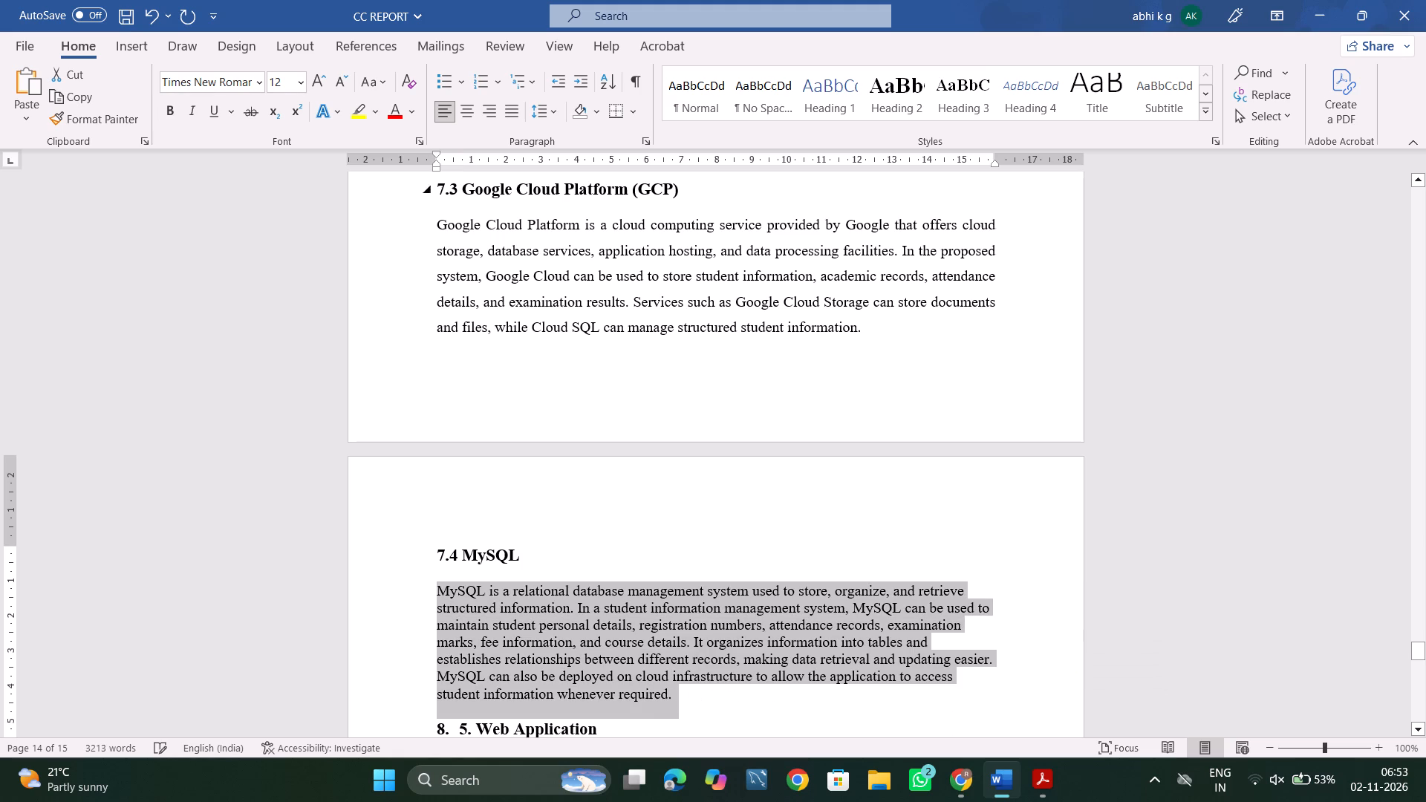
{"action": "left_click", "coordinate": [513, 125]}
{"action": "left_click", "coordinate": [513, 120]}
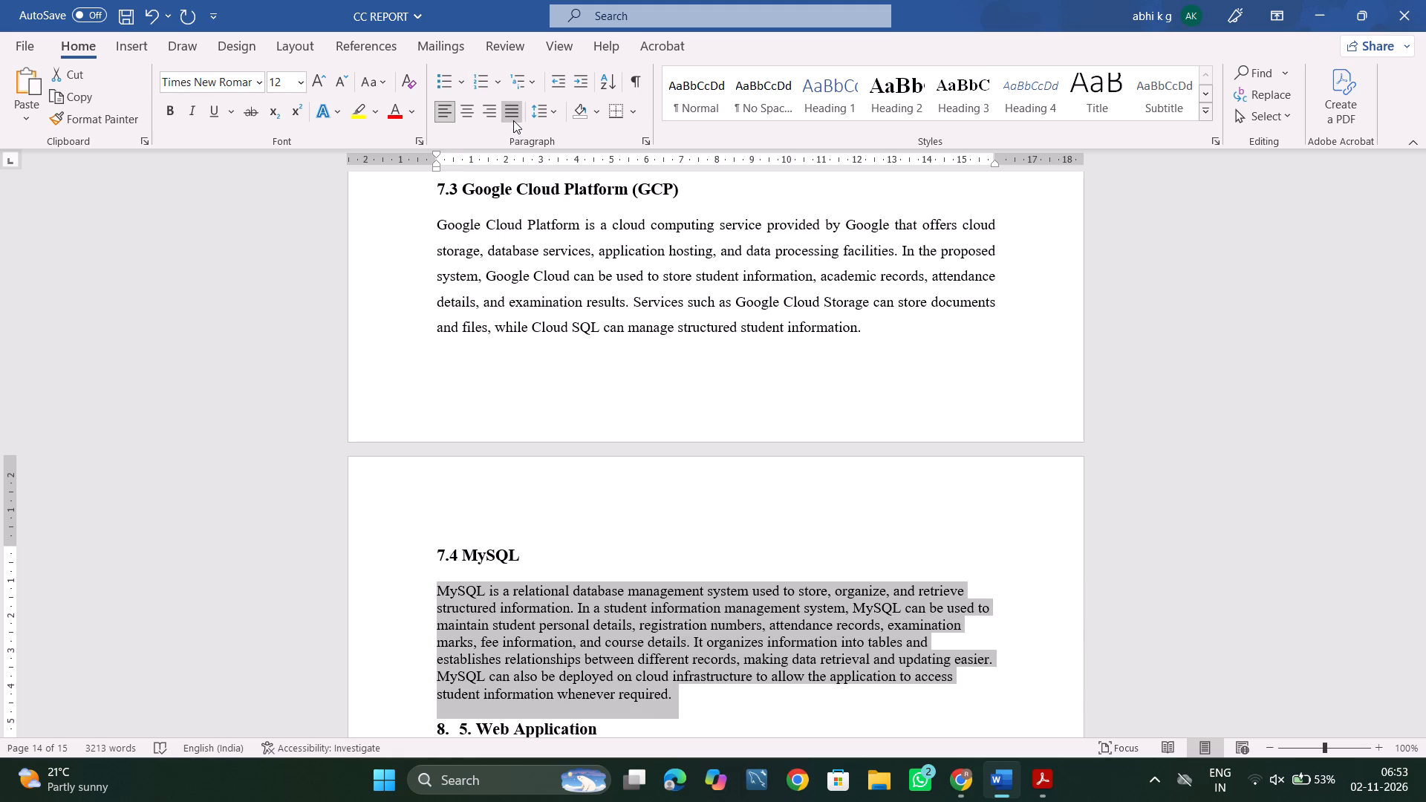
{"action": "left_click", "coordinate": [539, 119]}
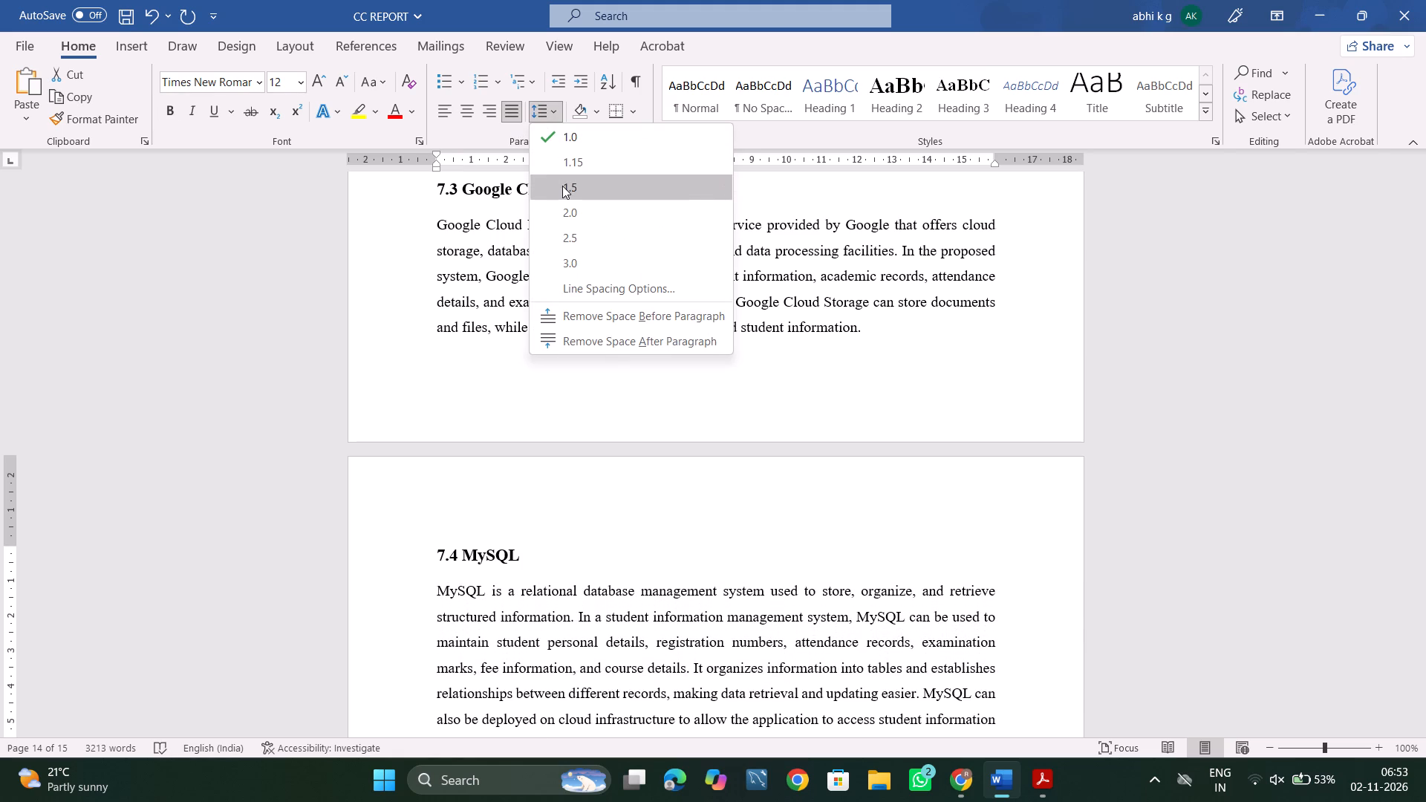
{"action": "left_click", "coordinate": [562, 186]}
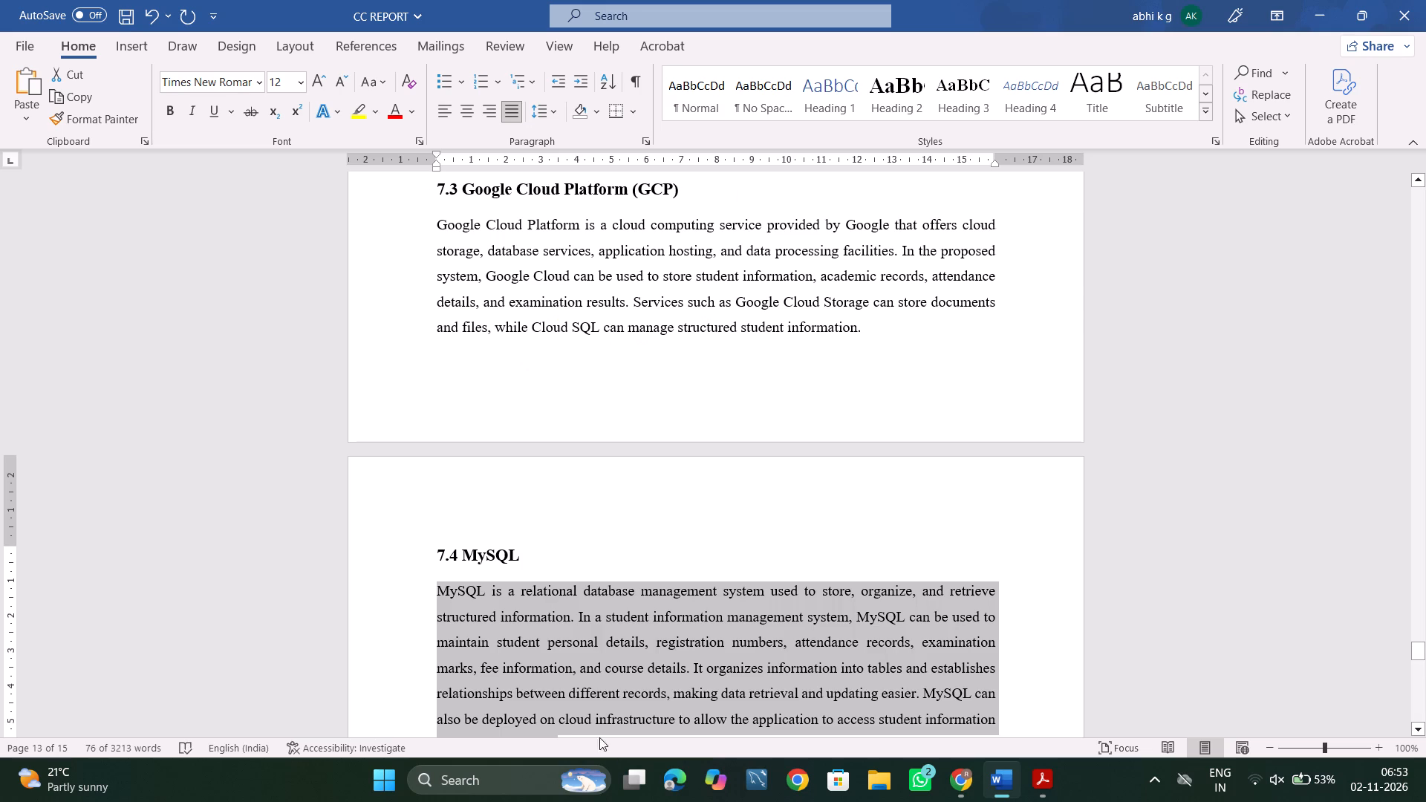
{"action": "left_click", "coordinate": [611, 751]}
{"action": "left_click", "coordinate": [642, 633]}
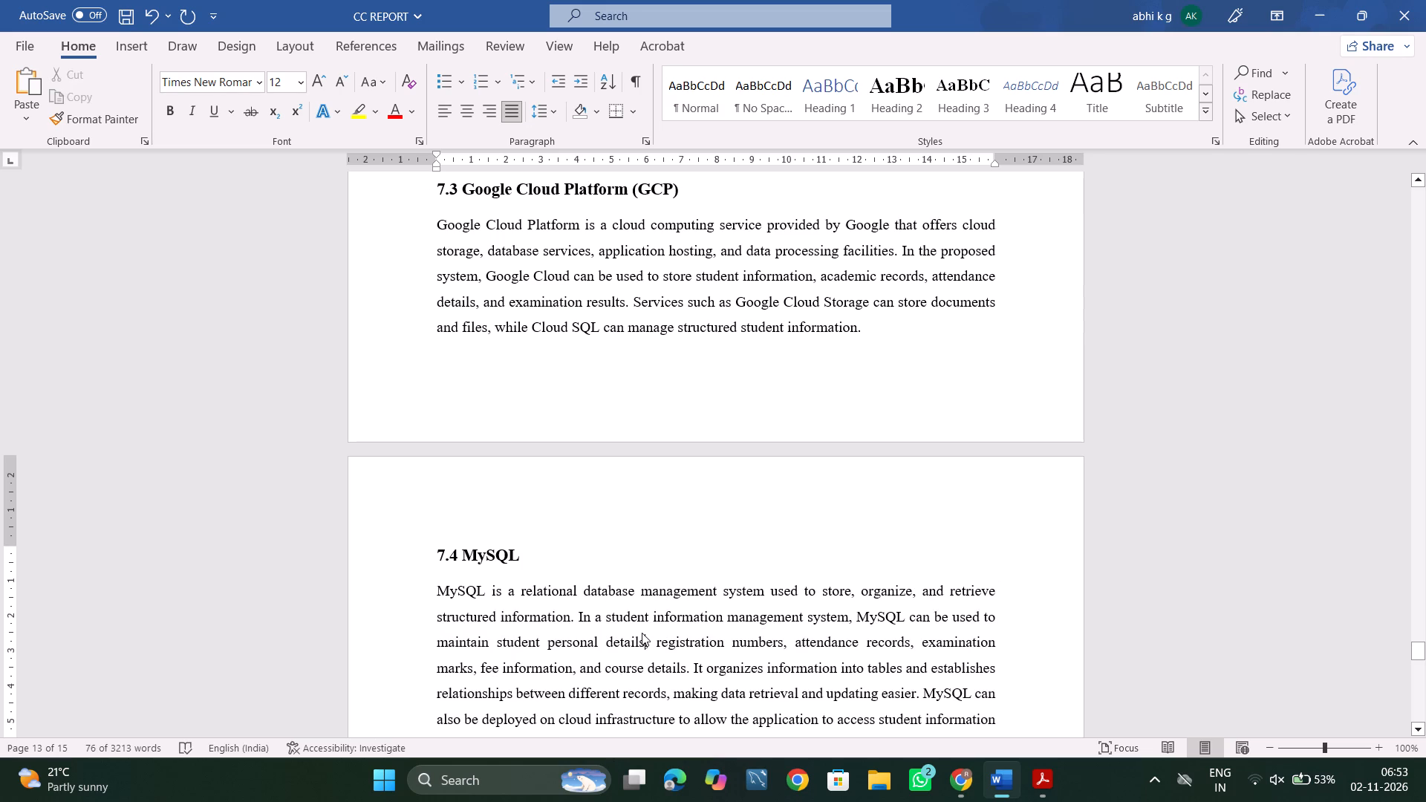
Renumber the Web Application subheading as 7.5, removing its automatic list number, indent and the period after the 5.
{"action": "key", "text": "Down"}
{"action": "key", "text": "Down"}
{"action": "key", "text": "Down"}
{"action": "key", "text": "Down"}
{"action": "key", "text": "Down"}
{"action": "key", "text": "Down"}
{"action": "key", "text": "Down"}
{"action": "key", "text": "Down"}
{"action": "key", "text": "Down"}
{"action": "key", "text": "Down"}
{"action": "key", "text": "Down"}
{"action": "key", "text": "Down"}
{"action": "key", "text": "Down"}
{"action": "key", "text": "Down"}
{"action": "key", "text": "Down"}
{"action": "key", "text": "Down"}
{"action": "key", "text": "Down"}
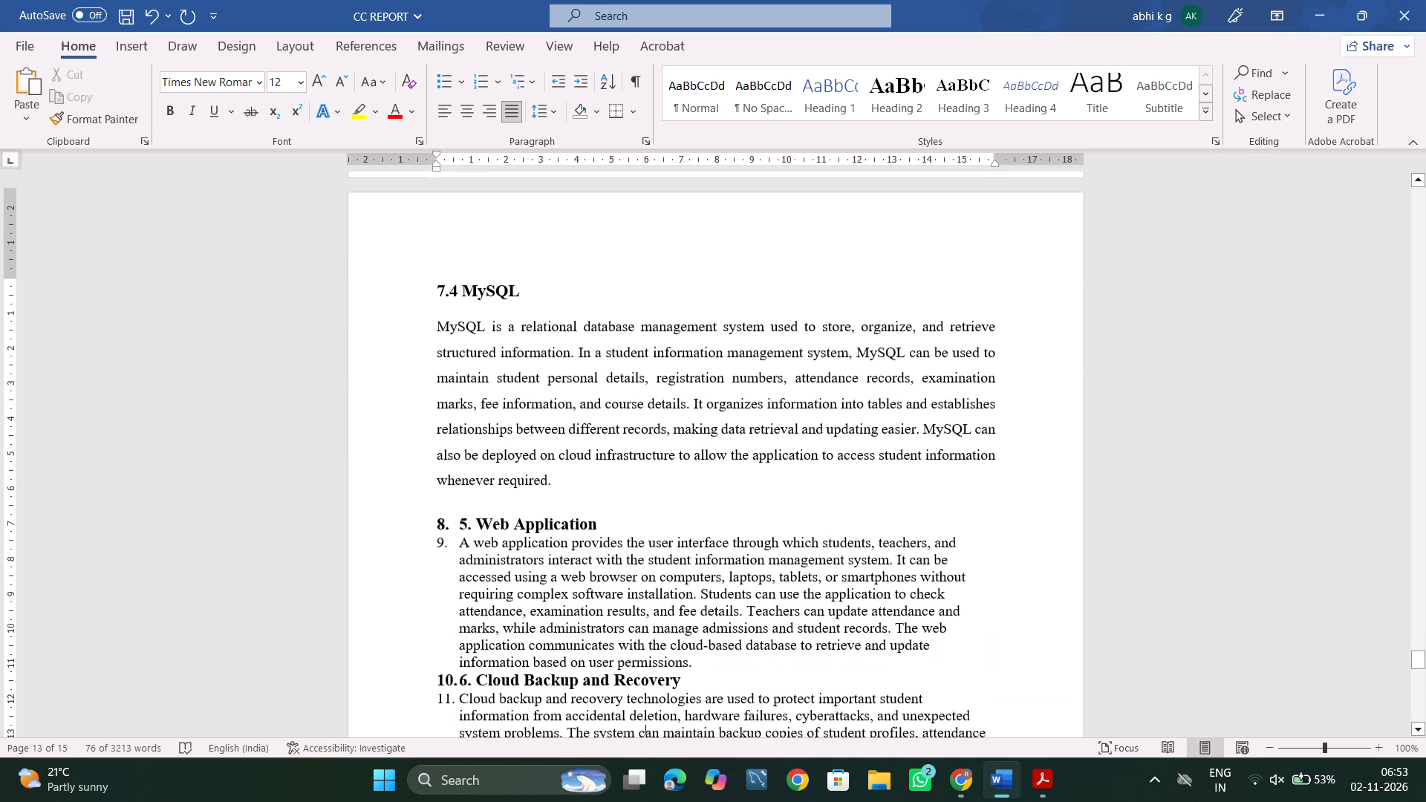
{"action": "left_click", "coordinate": [476, 518]}
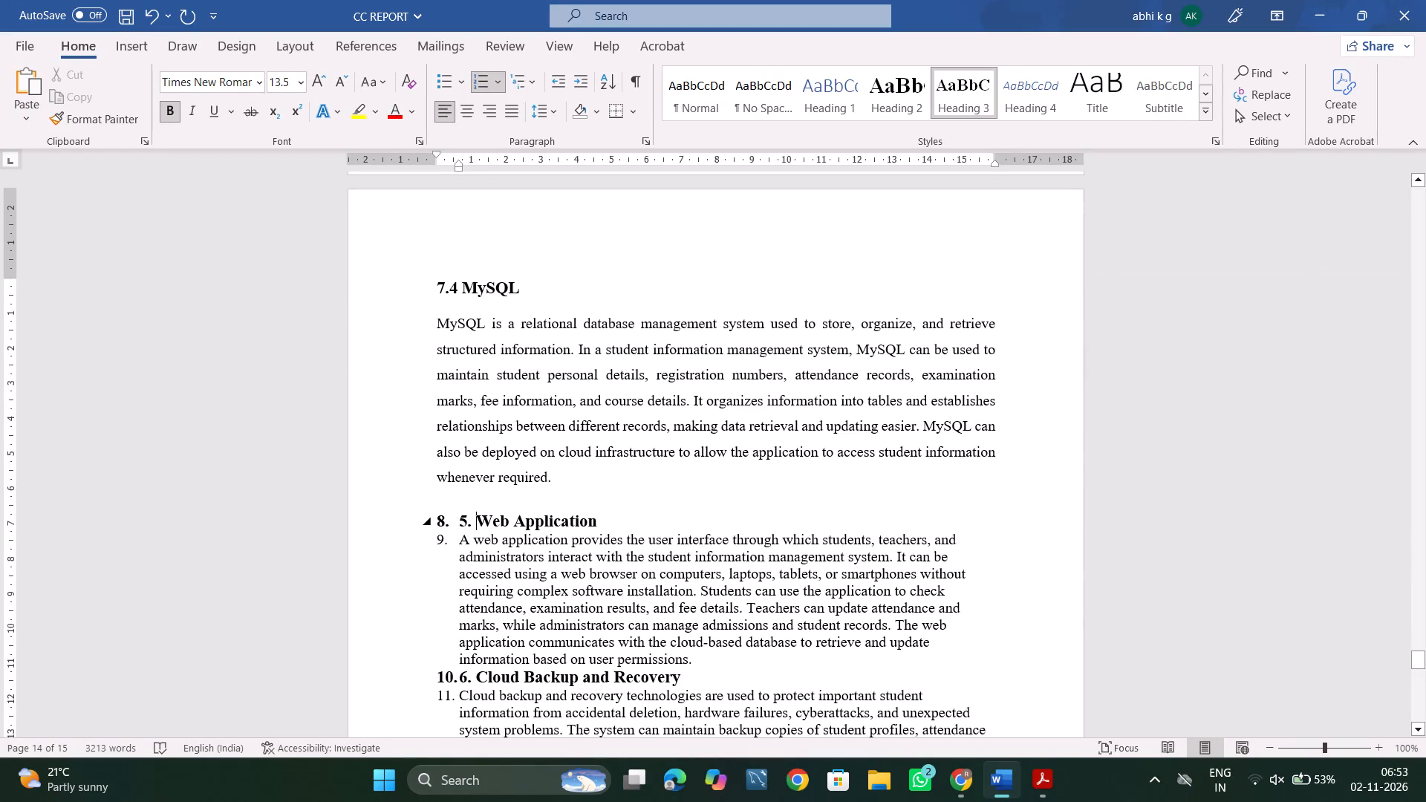
{"action": "left_click", "coordinate": [469, 524]}
{"action": "left_click", "coordinate": [471, 524]}
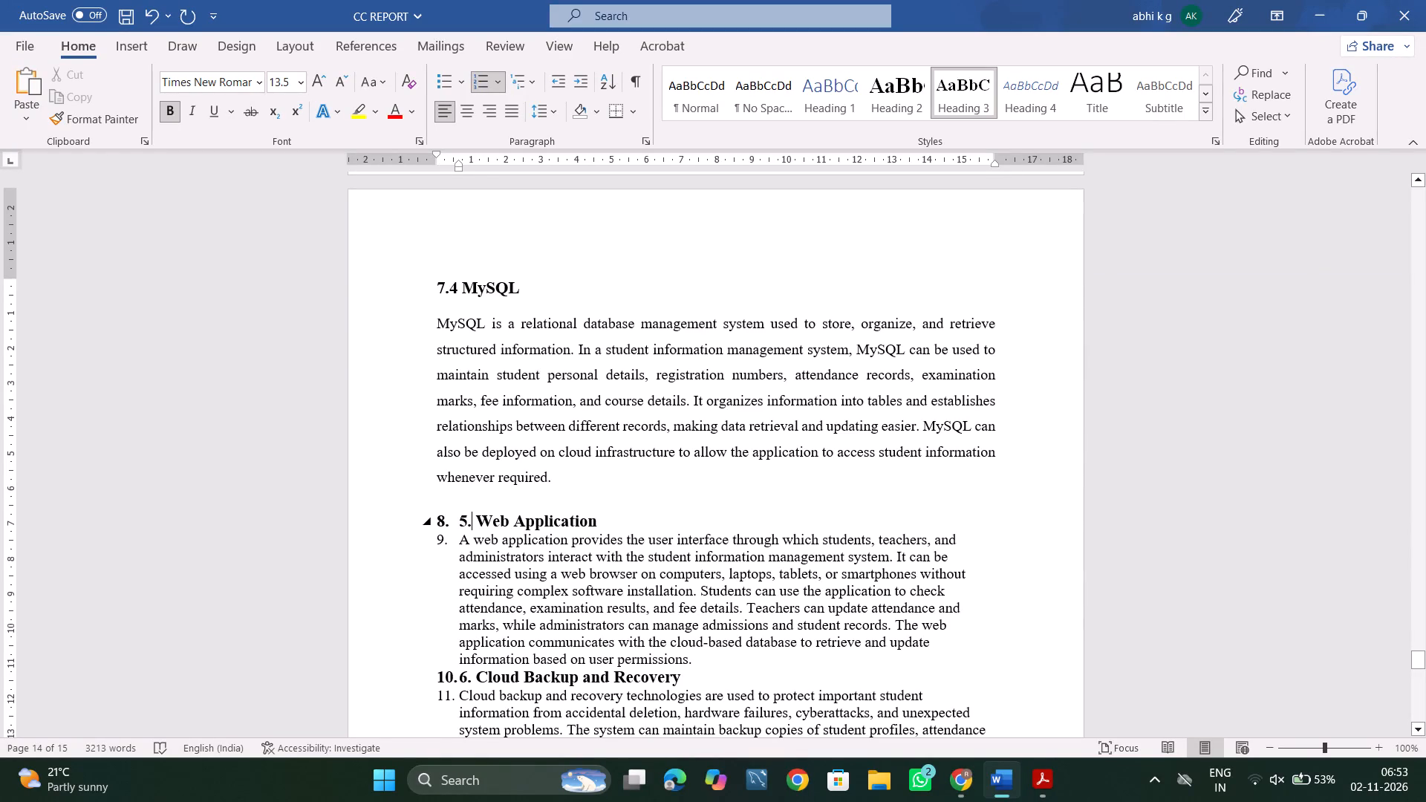
{"action": "key", "text": "BackSpace"}
{"action": "left_click", "coordinate": [460, 524]}
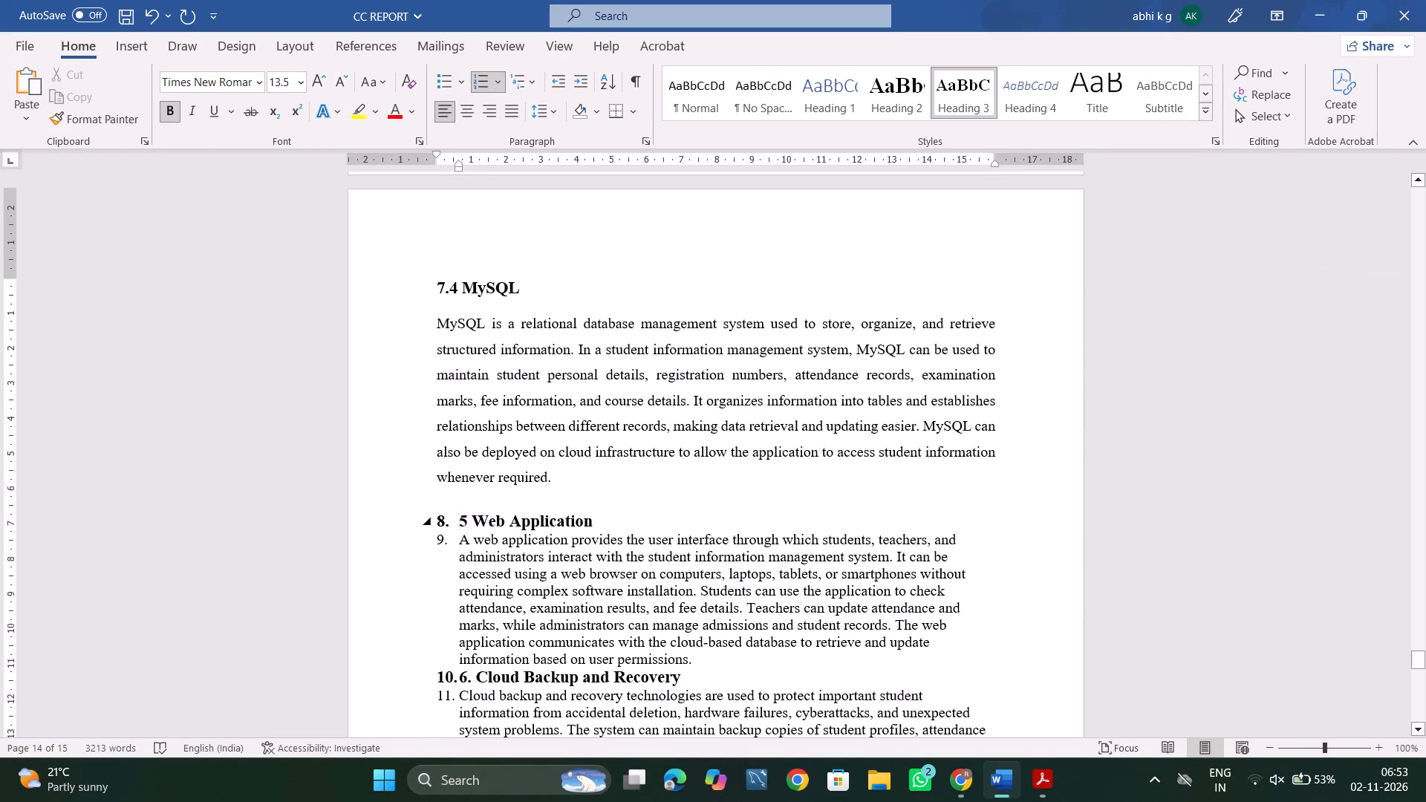
{"action": "key", "text": "BackSpace"}
{"action": "key", "text": "BackSpace"}
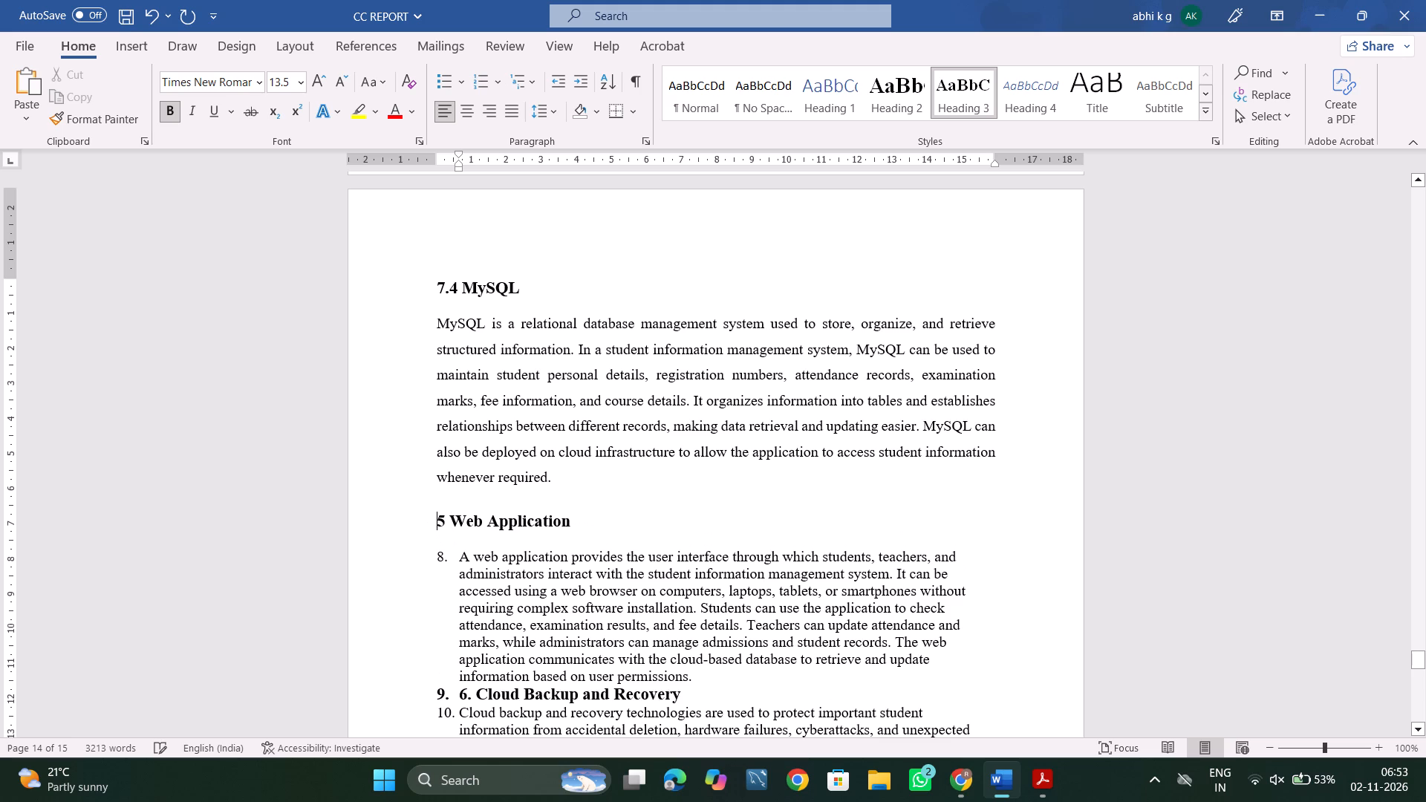
{"action": "key", "text": "7"}
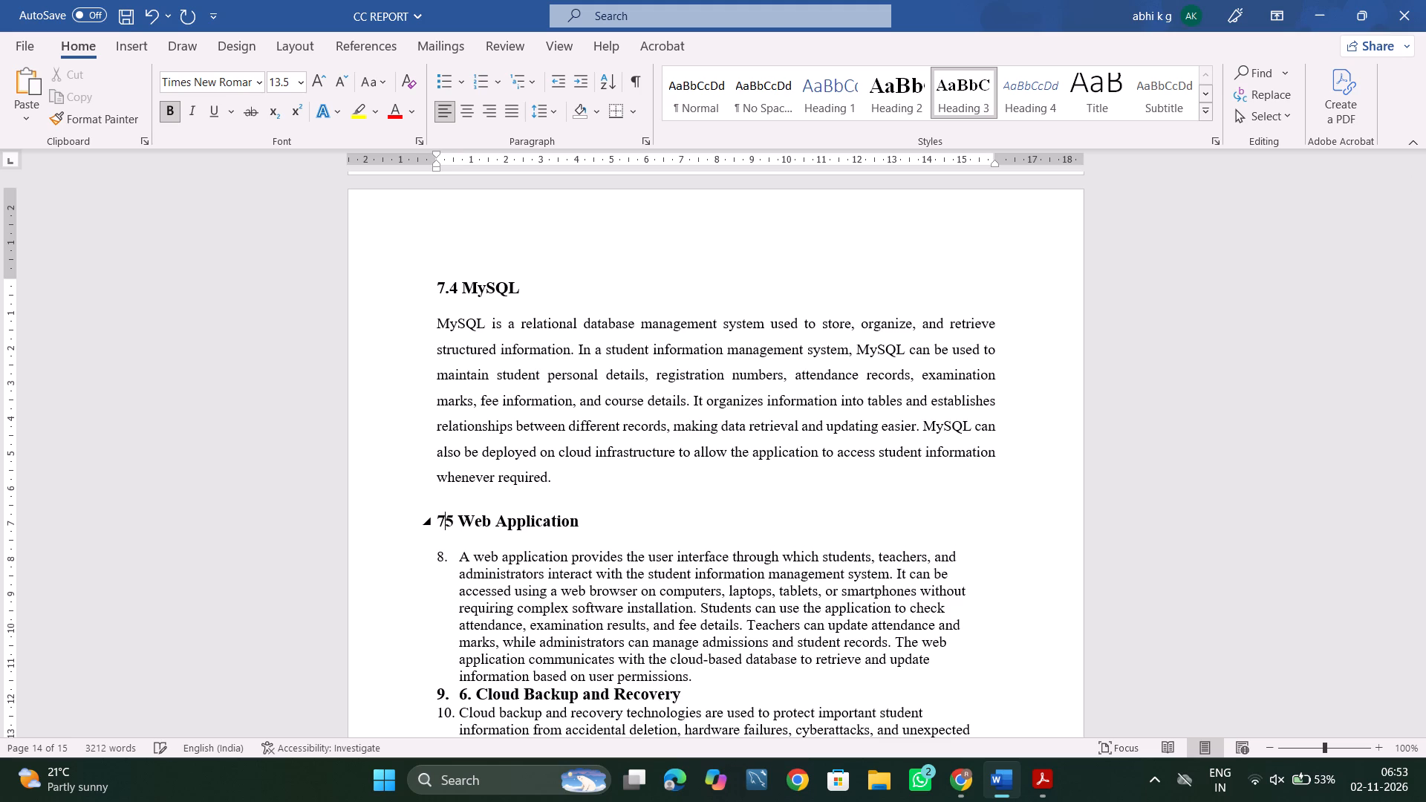
{"action": "key", "text": "period"}
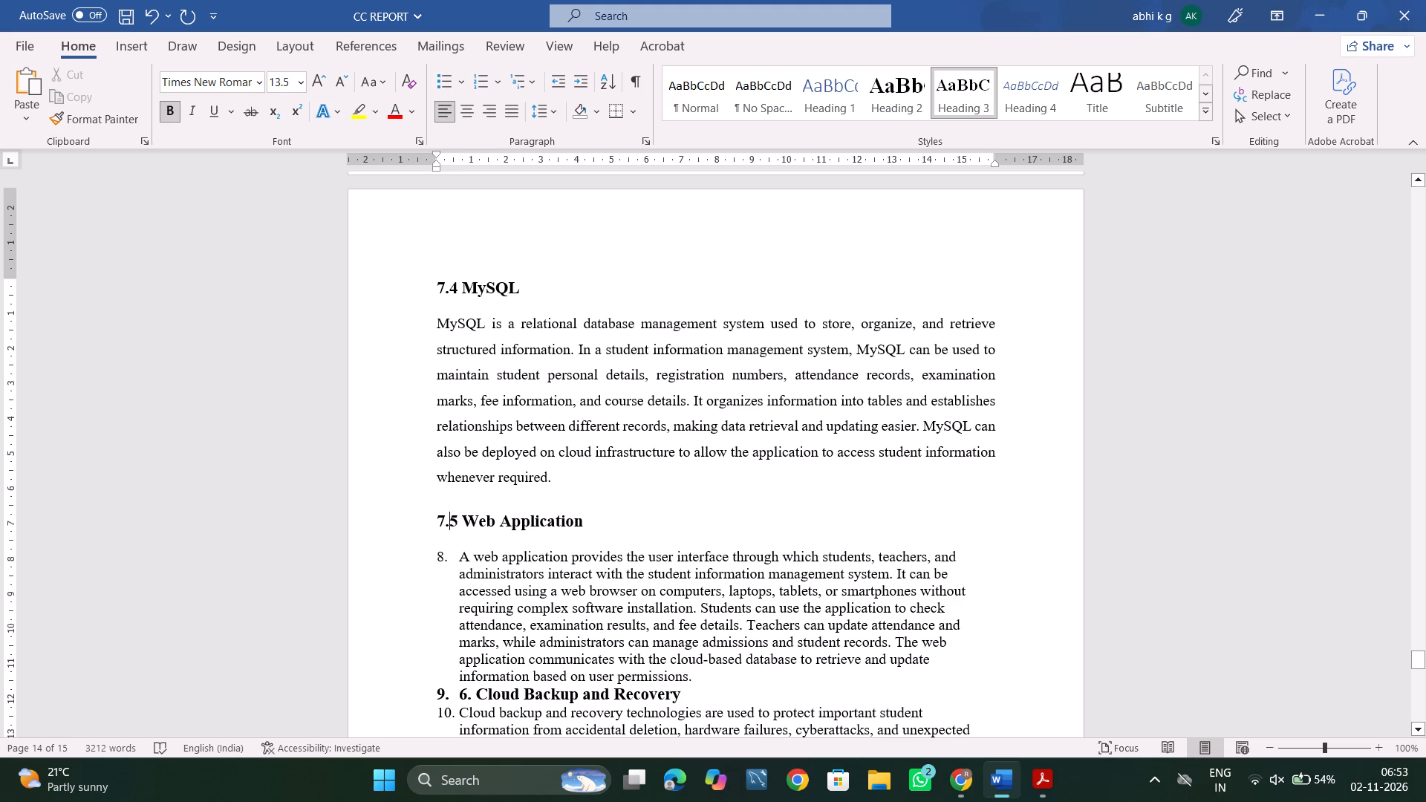
Remove the automatic list number and indent from the body paragraph under the Web Application subheading.
{"action": "left_click", "coordinate": [460, 555]}
{"action": "key", "text": "BackSpace"}
{"action": "key", "text": "BackSpace"}
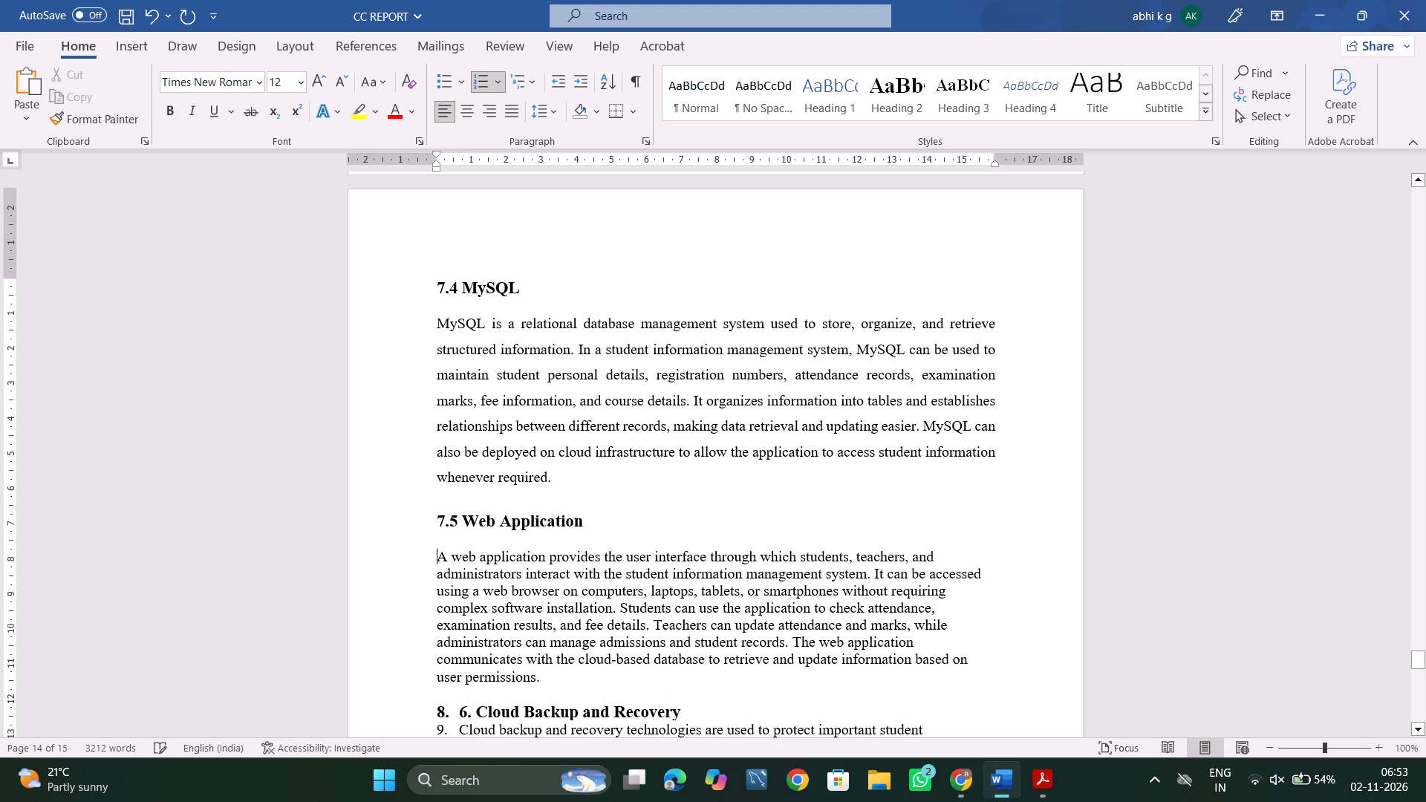
Justify the Web Application body paragraph and set its line spacing to 1.5.
{"action": "left_click_drag", "start_coordinate": [433, 557], "coordinate": [534, 653]}
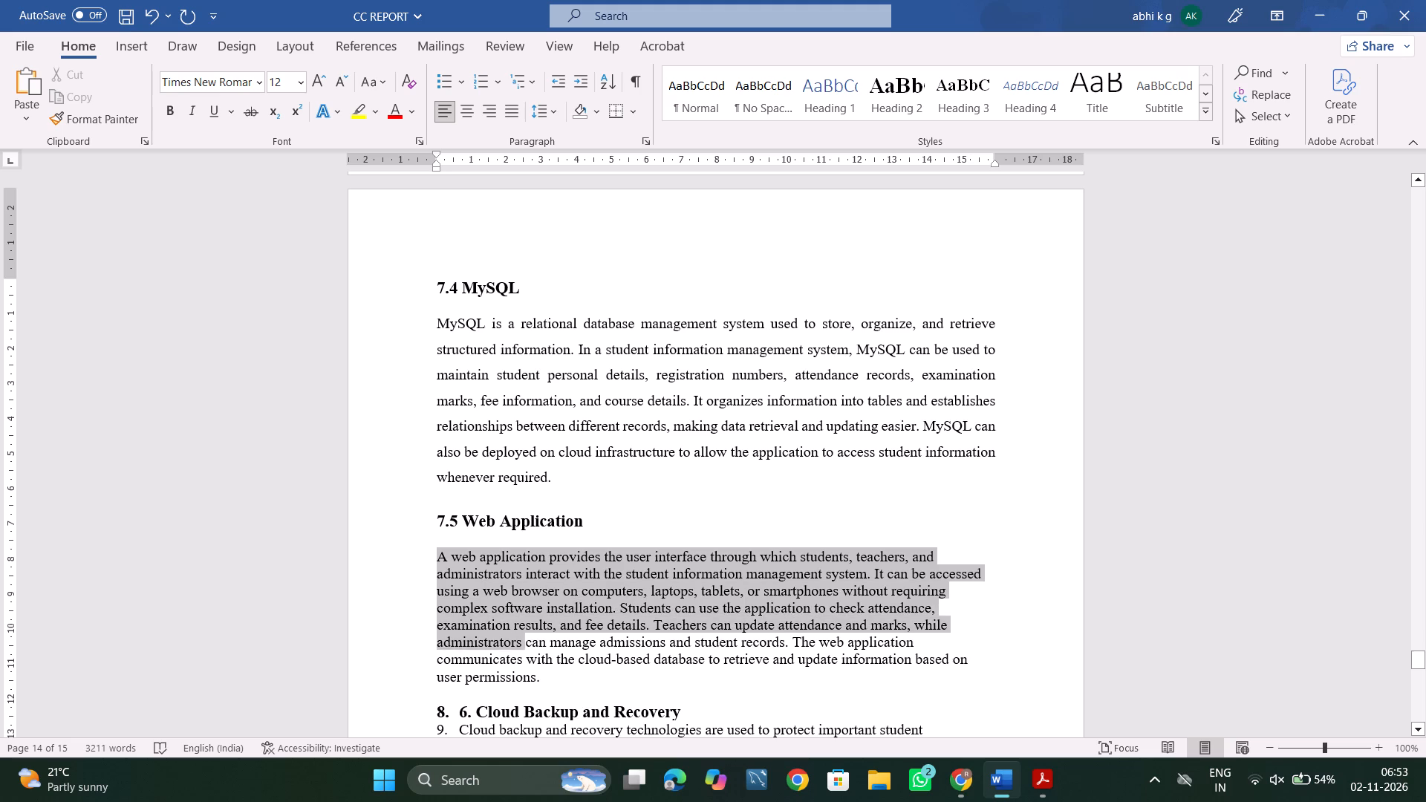
{"action": "left_click_drag", "start_coordinate": [534, 653], "coordinate": [557, 683]}
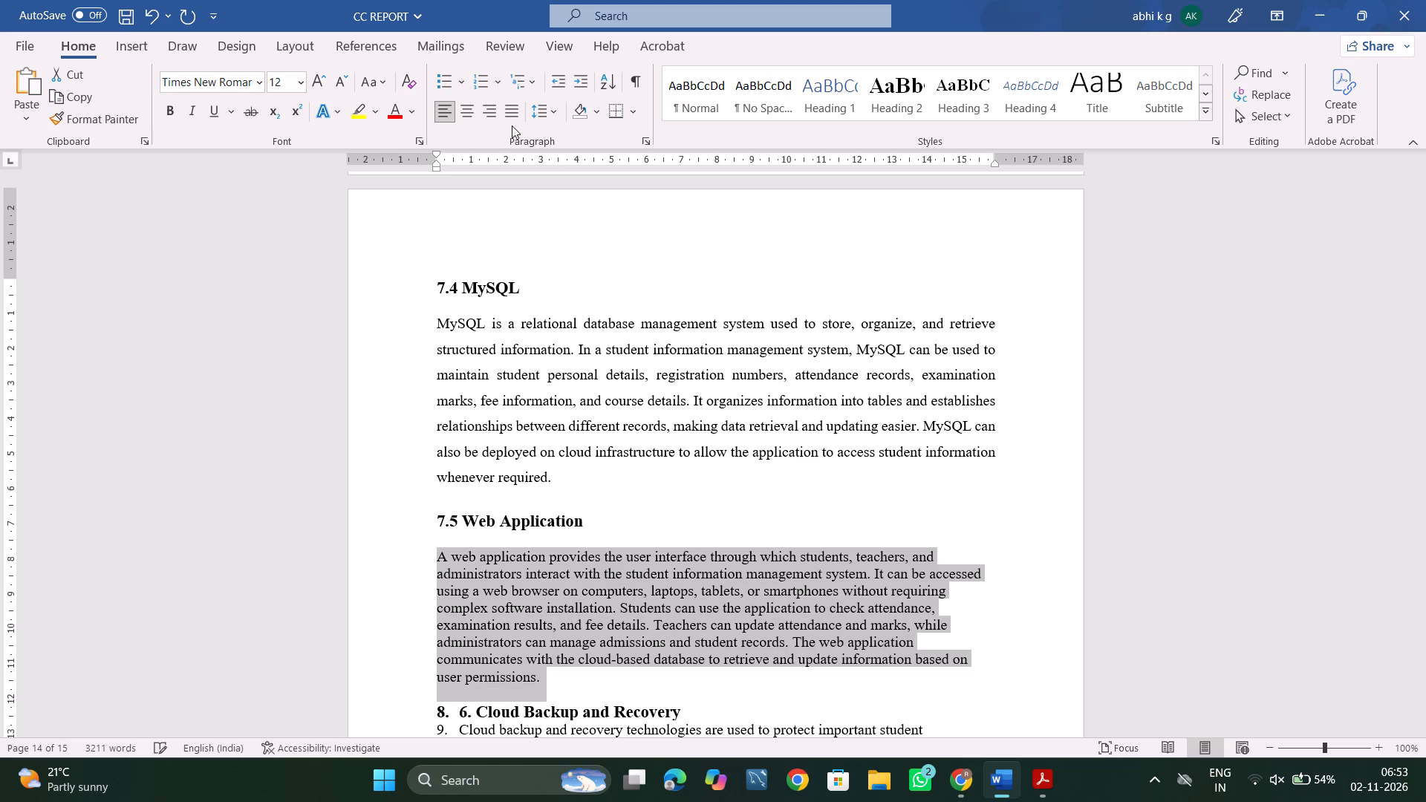
{"action": "left_click", "coordinate": [512, 120]}
{"action": "left_click", "coordinate": [556, 119]}
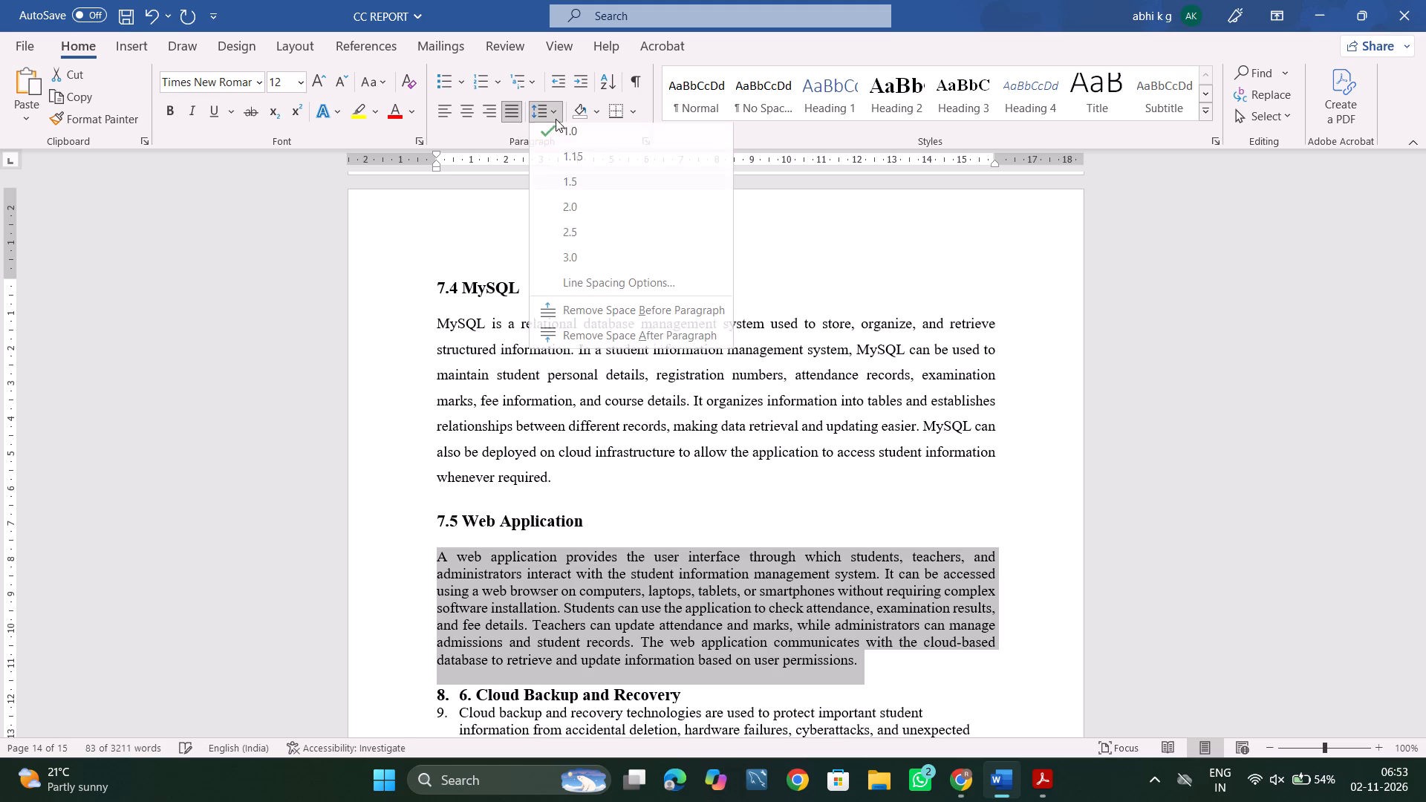
{"action": "left_click", "coordinate": [572, 186]}
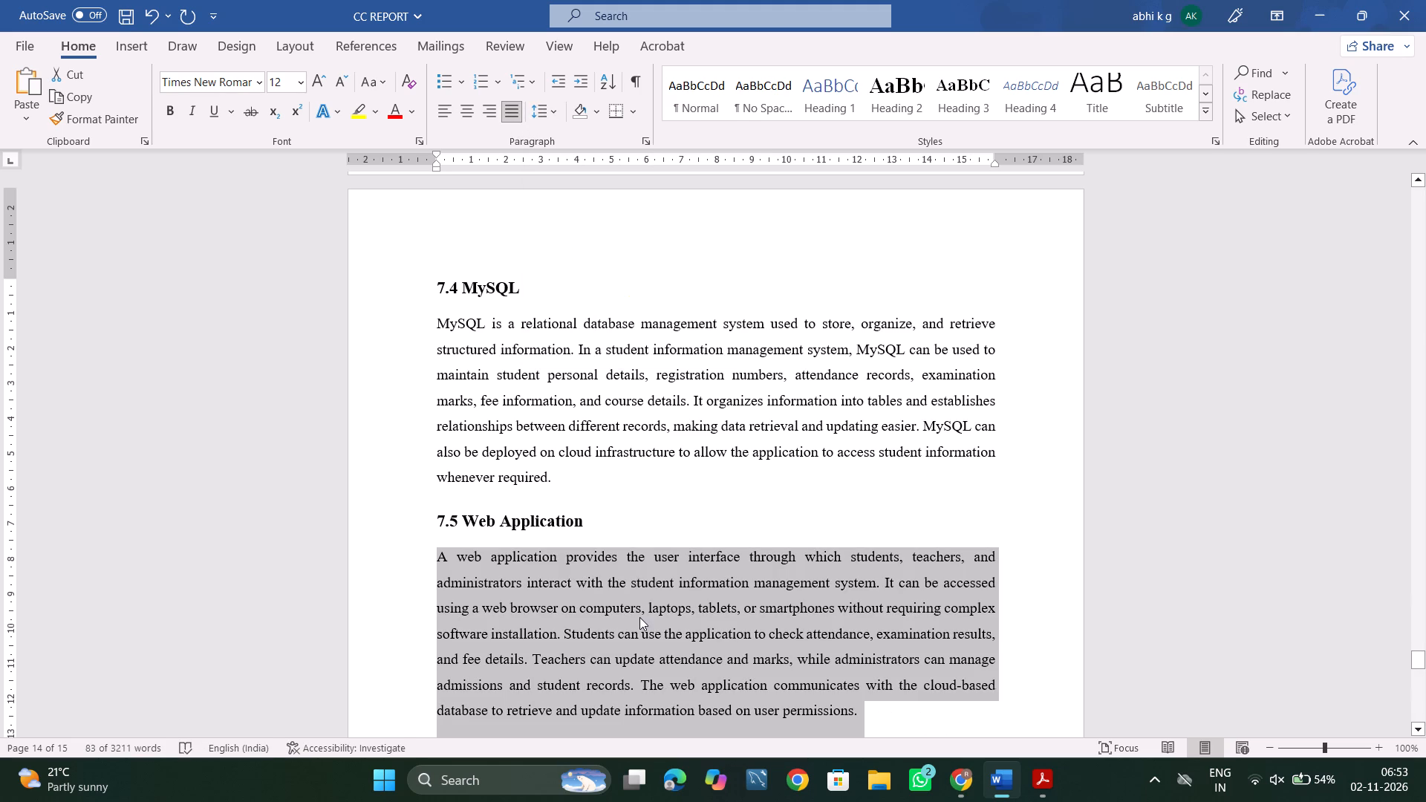
{"action": "left_click", "coordinate": [875, 715]}
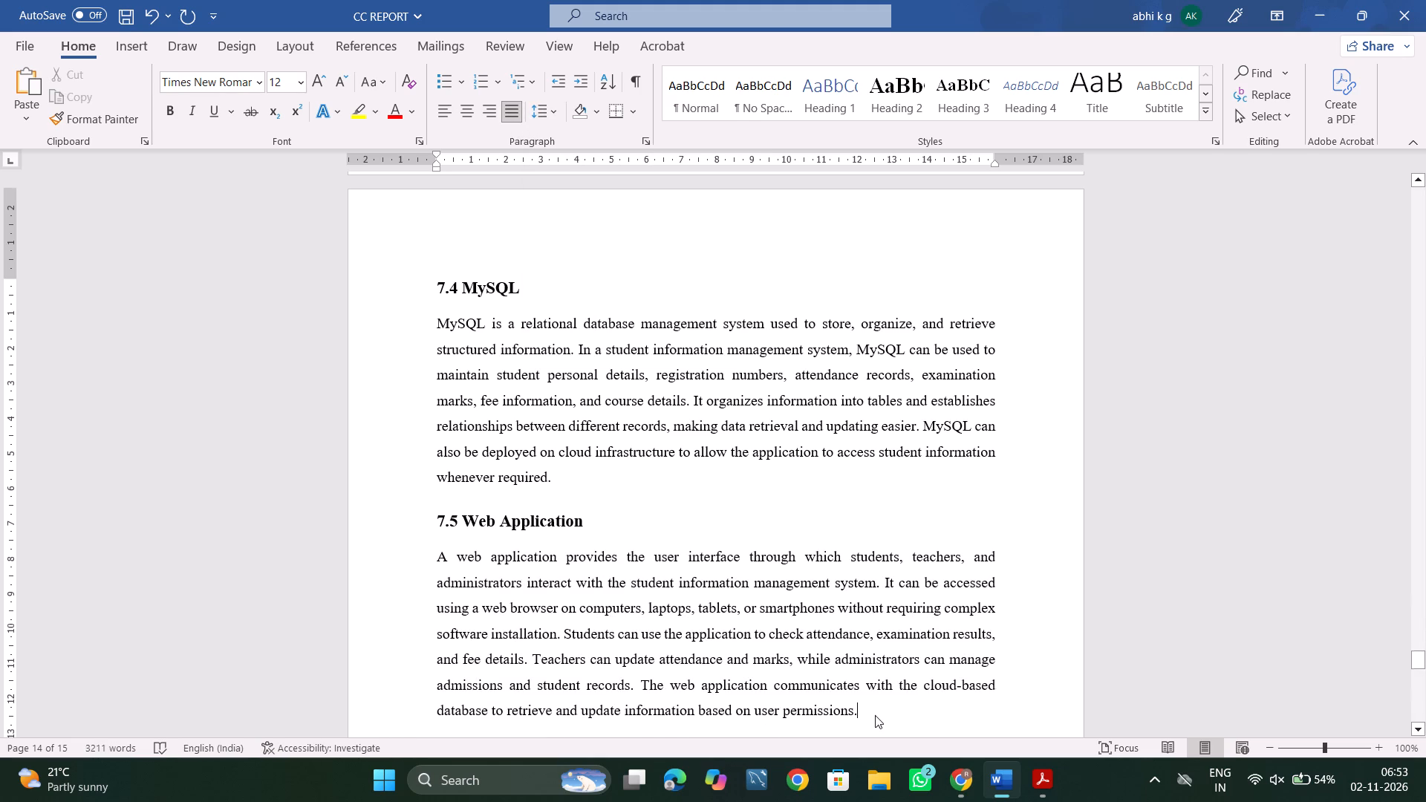
Renumber the Cloud Backup and Recovery subheading as 7.6, removing its automatic list number, indent and the period after the 6.
{"action": "key", "text": "Down"}
{"action": "key", "text": "Down"}
{"action": "key", "text": "Down"}
{"action": "key", "text": "Down"}
{"action": "key", "text": "Down"}
{"action": "key", "text": "Down"}
{"action": "key", "text": "Down"}
{"action": "key", "text": "Down"}
{"action": "key", "text": "Down"}
{"action": "key", "text": "Down"}
{"action": "key", "text": "Down"}
{"action": "key", "text": "Down"}
{"action": "key", "text": "Down"}
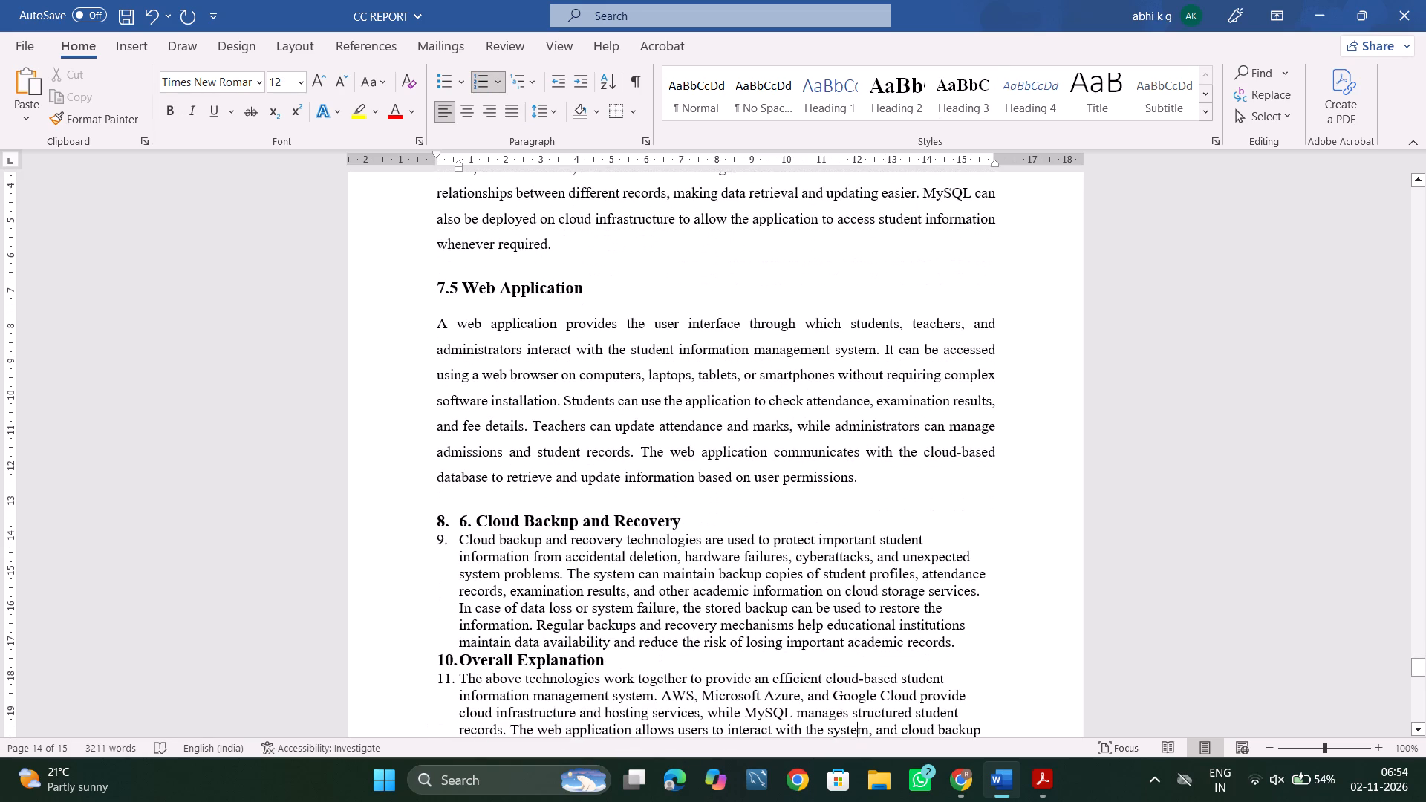
{"action": "left_click", "coordinate": [472, 525]}
{"action": "key", "text": "BackSpace"}
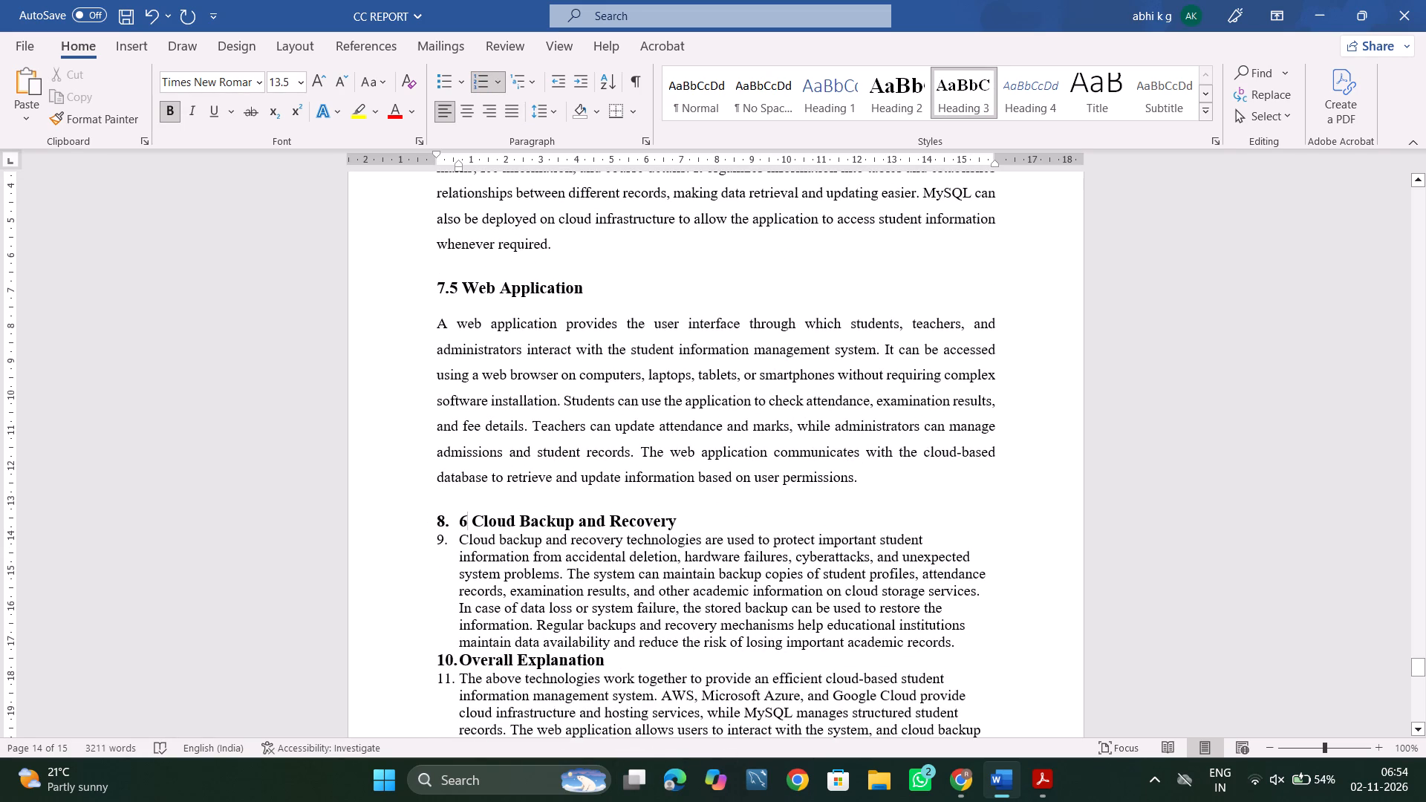
{"action": "left_click", "coordinate": [463, 521]}
{"action": "key", "text": "BackSpace"}
{"action": "key", "text": "BackSpace"}
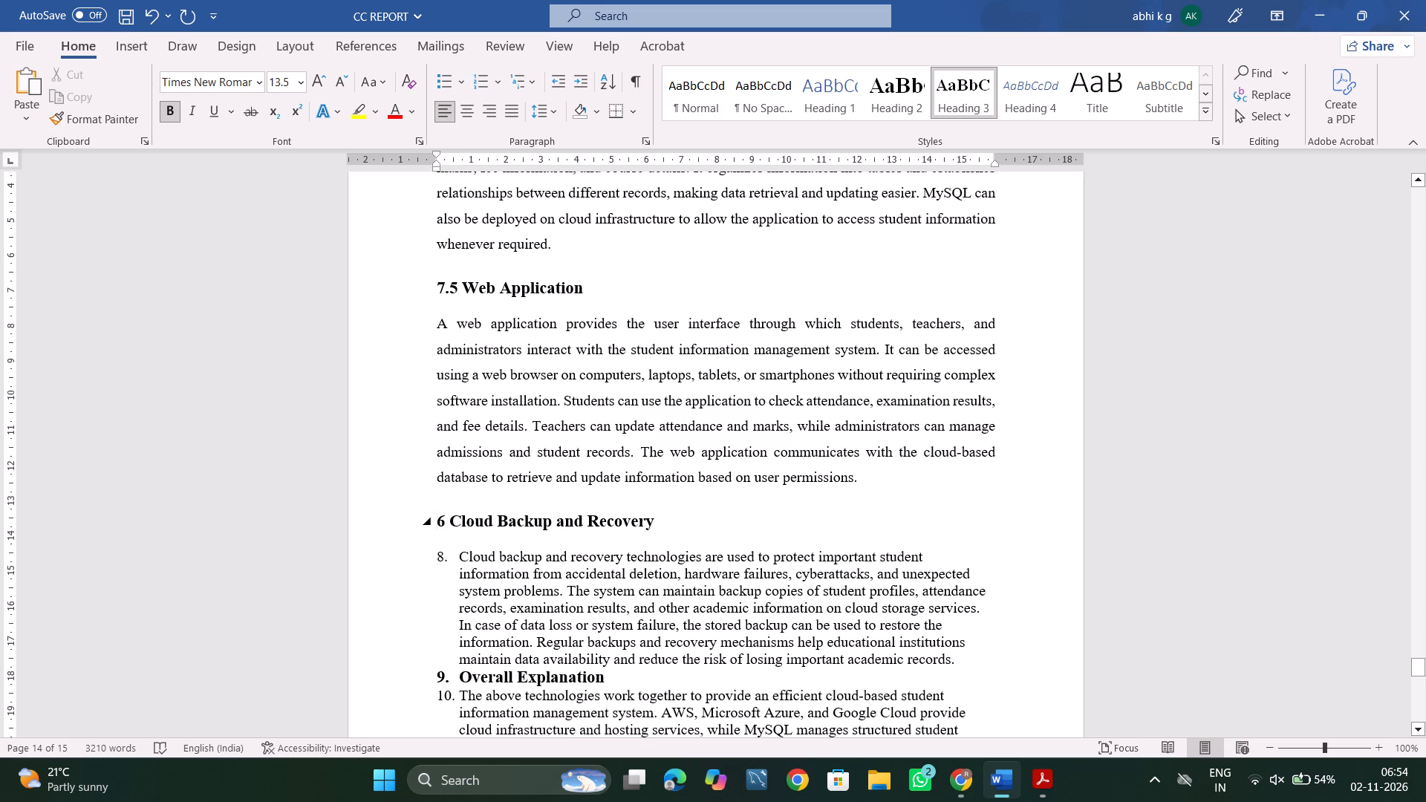
{"action": "key", "text": "7"}
{"action": "key", "text": "period"}
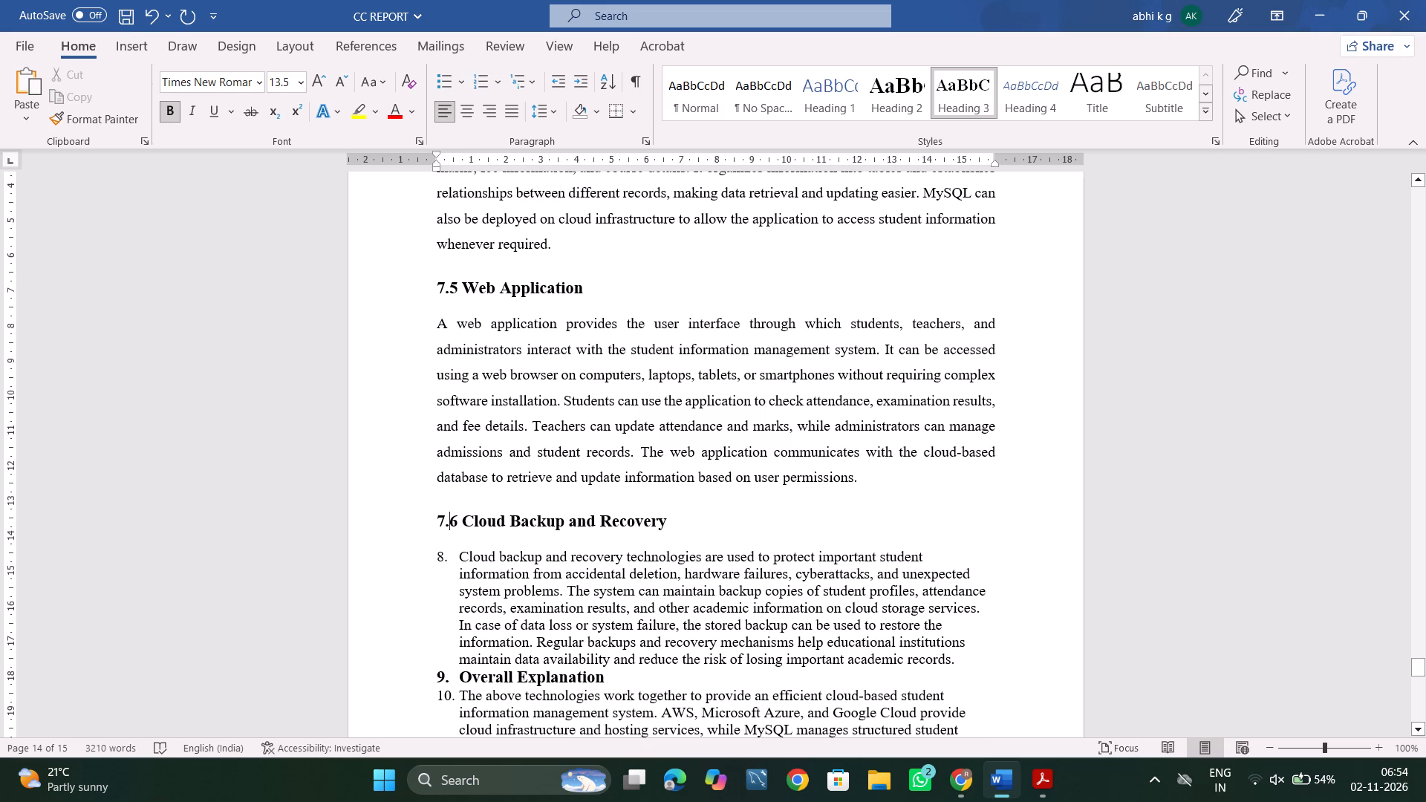
Remove the automatic list number and indent from the body paragraph under the Cloud Backup and Recovery subheading.
{"action": "left_click", "coordinate": [462, 554]}
{"action": "key", "text": "BackSpace"}
{"action": "key", "text": "BackSpace"}
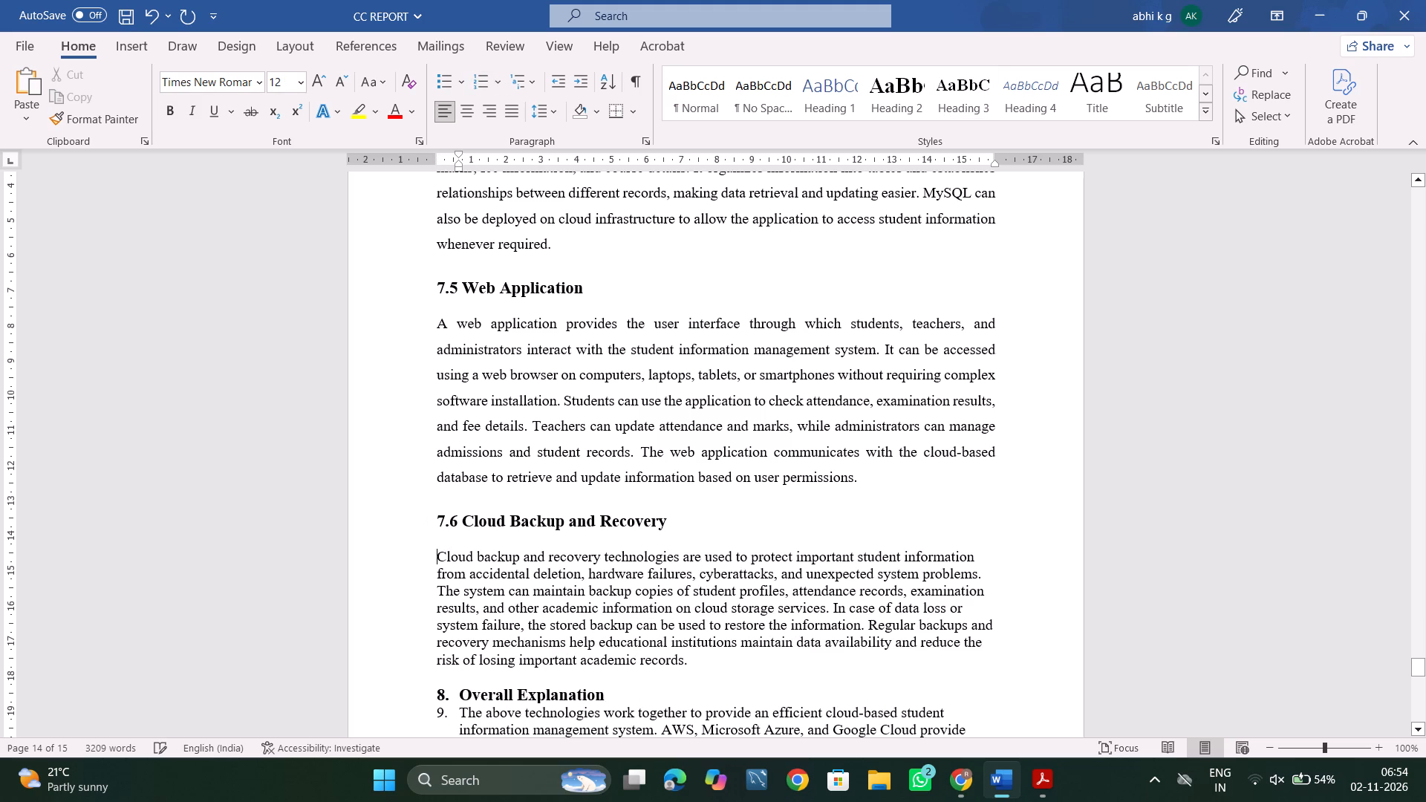
Justify the Cloud Backup and Recovery body paragraph and set its line spacing to 1.5.
{"action": "left_click_drag", "start_coordinate": [439, 555], "coordinate": [635, 667]}
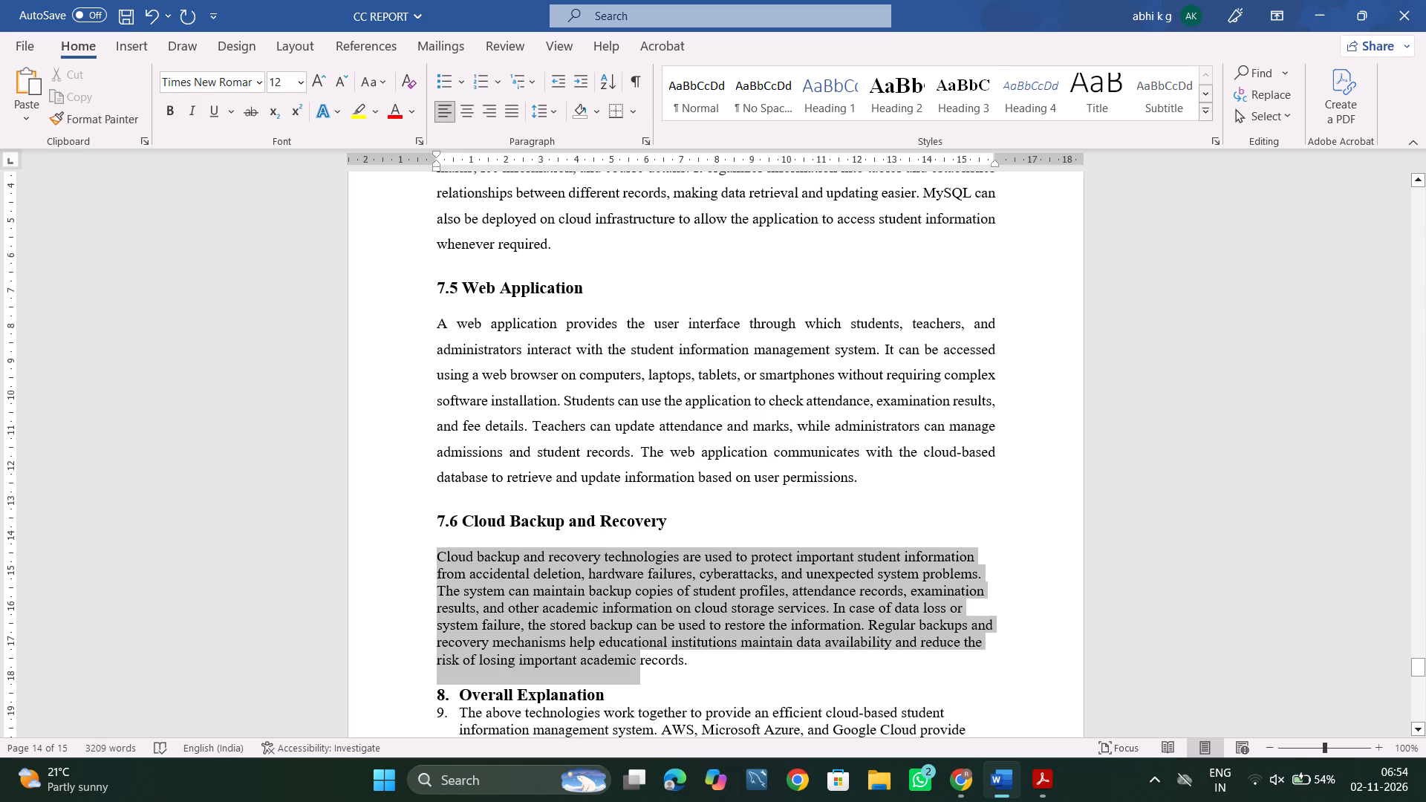
{"action": "left_click_drag", "start_coordinate": [635, 667], "coordinate": [724, 675]}
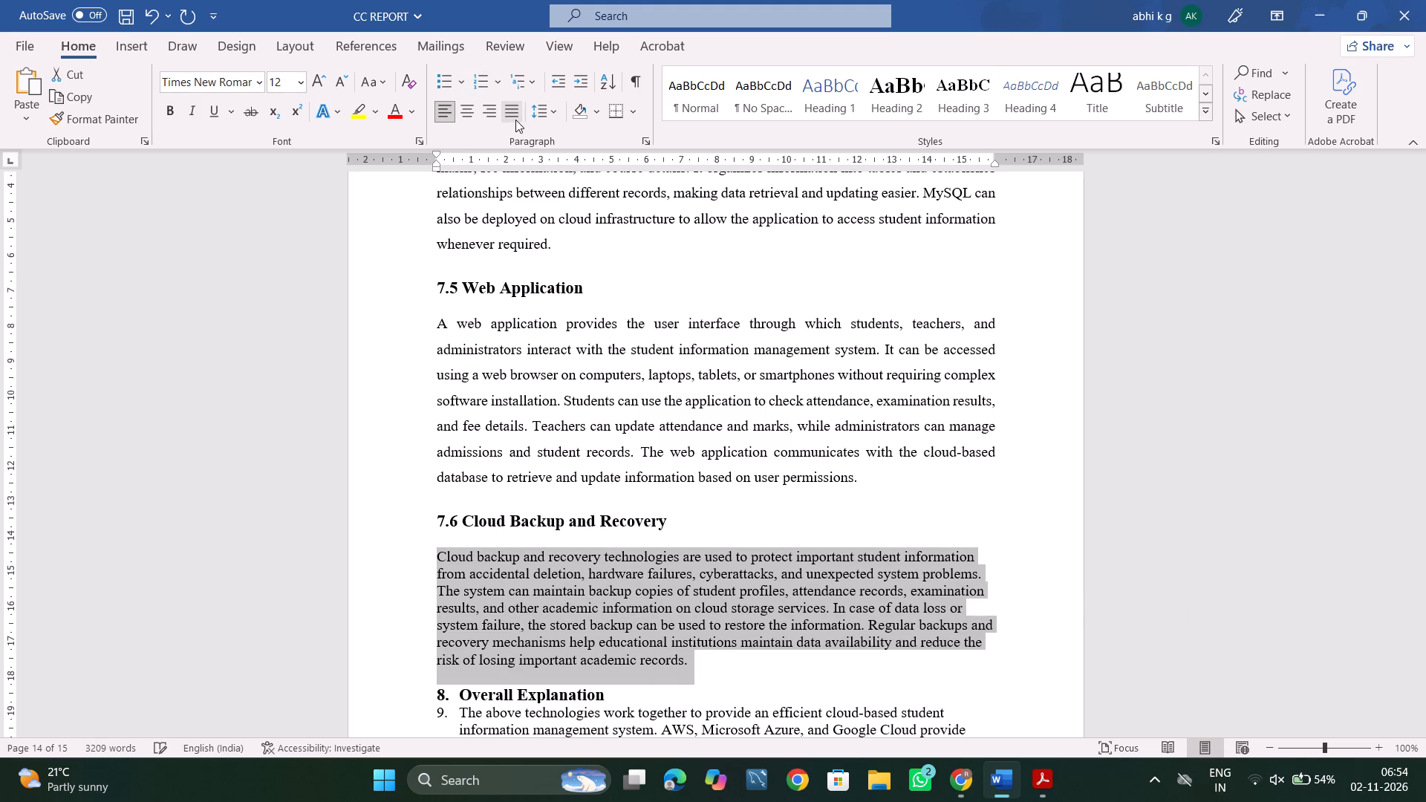
{"action": "left_click_drag", "start_coordinate": [515, 120], "coordinate": [518, 114]}
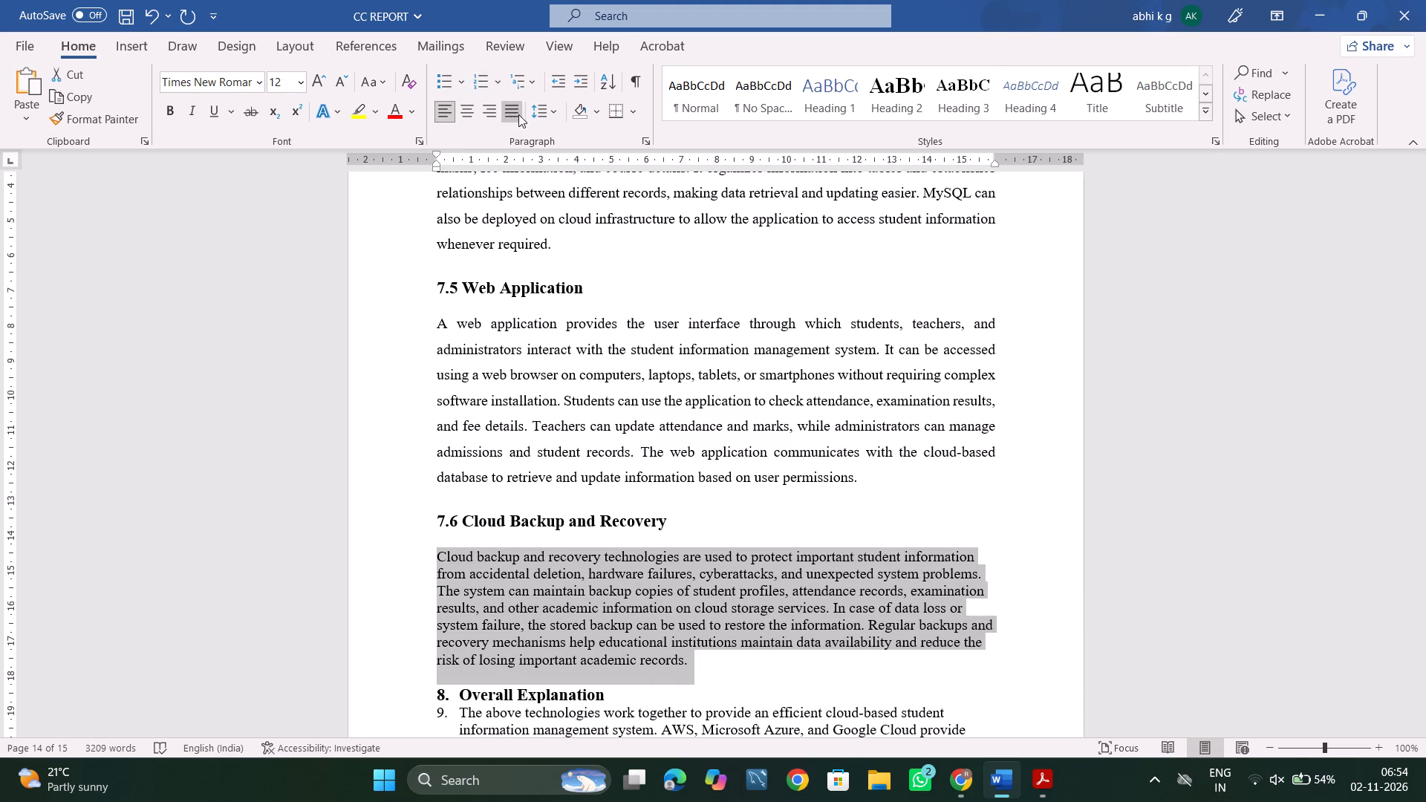
{"action": "left_click_drag", "start_coordinate": [518, 114], "coordinate": [510, 113]}
{"action": "left_click", "coordinate": [510, 113]}
{"action": "left_click", "coordinate": [510, 113]}
{"action": "left_click", "coordinate": [542, 117]}
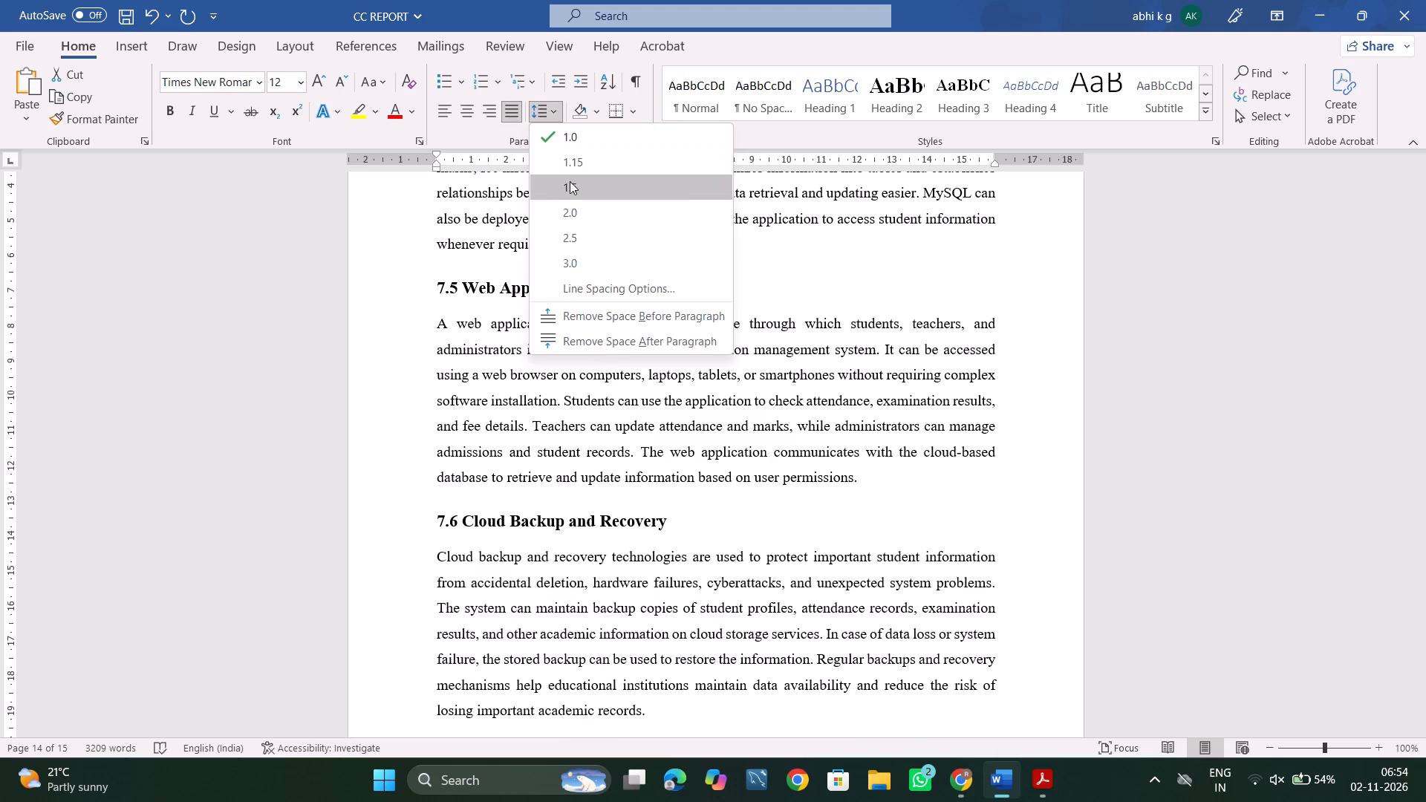
{"action": "left_click", "coordinate": [570, 182]}
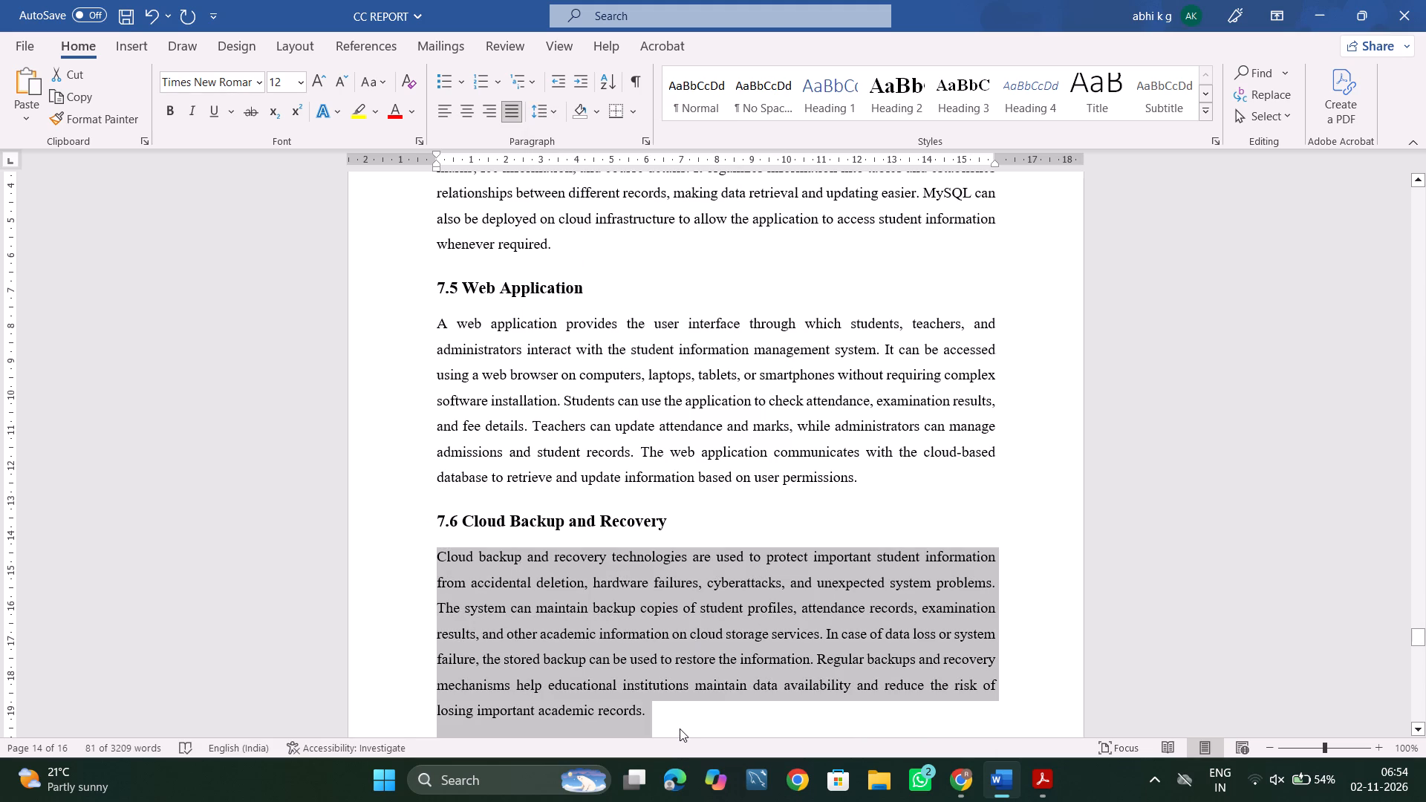
{"action": "left_click", "coordinate": [680, 728]}
Review the remaining pasted text after Cloud Backup and Recovery, covering the Overall Explanation and the closing note on cloud providers.
{"action": "key", "text": "Down"}
{"action": "key", "text": "Down"}
{"action": "key", "text": "Down"}
{"action": "key", "text": "Down"}
{"action": "key", "text": "Down"}
{"action": "key", "text": "Down"}
{"action": "key", "text": "Down"}
{"action": "key", "text": "Down"}
{"action": "key", "text": "Down"}
{"action": "key", "text": "Down"}
{"action": "key", "text": "Down"}
{"action": "key", "text": "Down"}
{"action": "key", "text": "Down"}
{"action": "key", "text": "Down"}
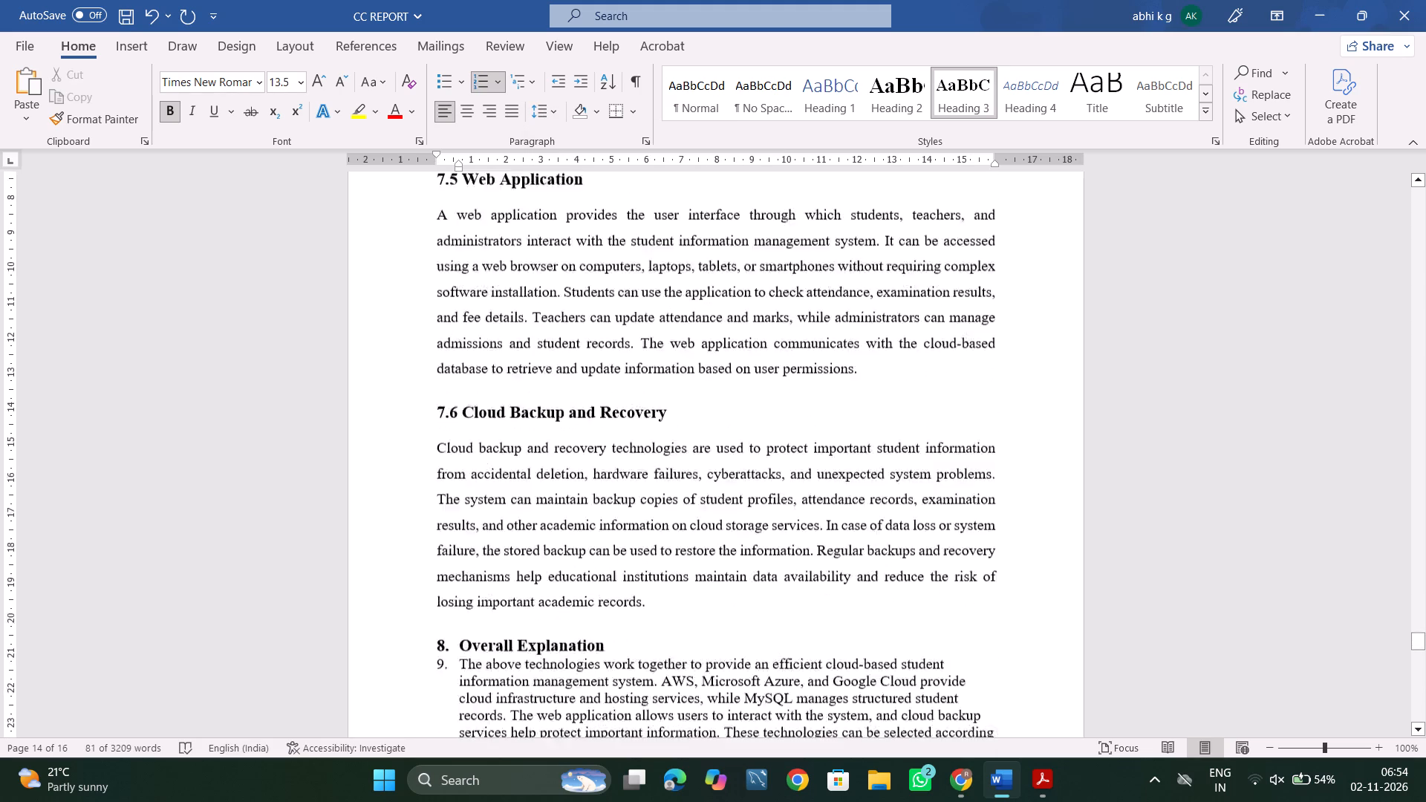
{"action": "key", "text": "Up"}
{"action": "key", "text": "Up"}
{"action": "key", "text": "Up"}
{"action": "key", "text": "Up"}
{"action": "key", "text": "Up"}
{"action": "key", "text": "Up"}
{"action": "key", "text": "Up"}
{"action": "key", "text": "Up"}
{"action": "key", "text": "Up"}
{"action": "key", "text": "Up"}
{"action": "key", "text": "Up"}
{"action": "key", "text": "Up"}
{"action": "key", "text": "Up"}
{"action": "key", "text": "Up"}
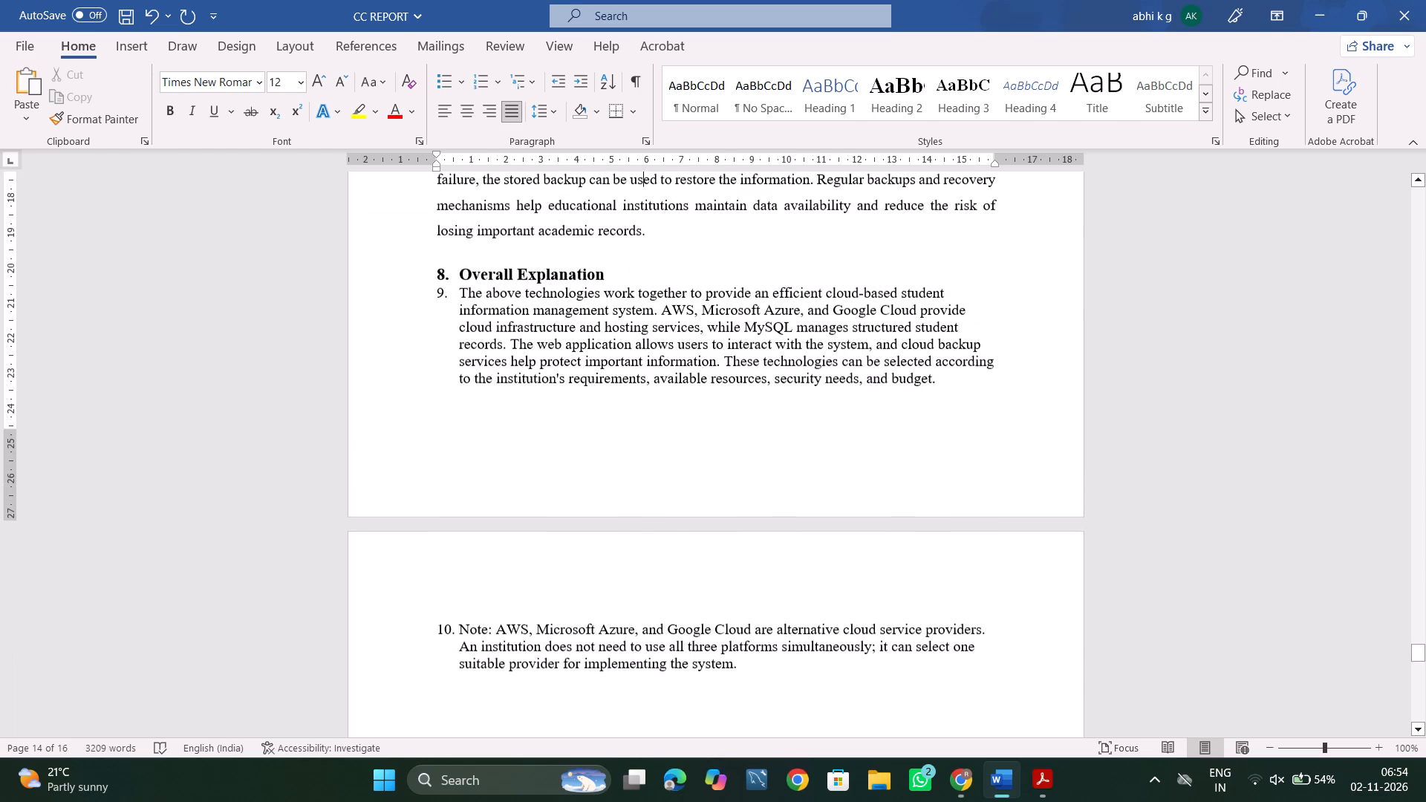
{"action": "key", "text": "Up"}
{"action": "key", "text": "Up"}
{"action": "key", "text": "Up"}
{"action": "key", "text": "Up"}
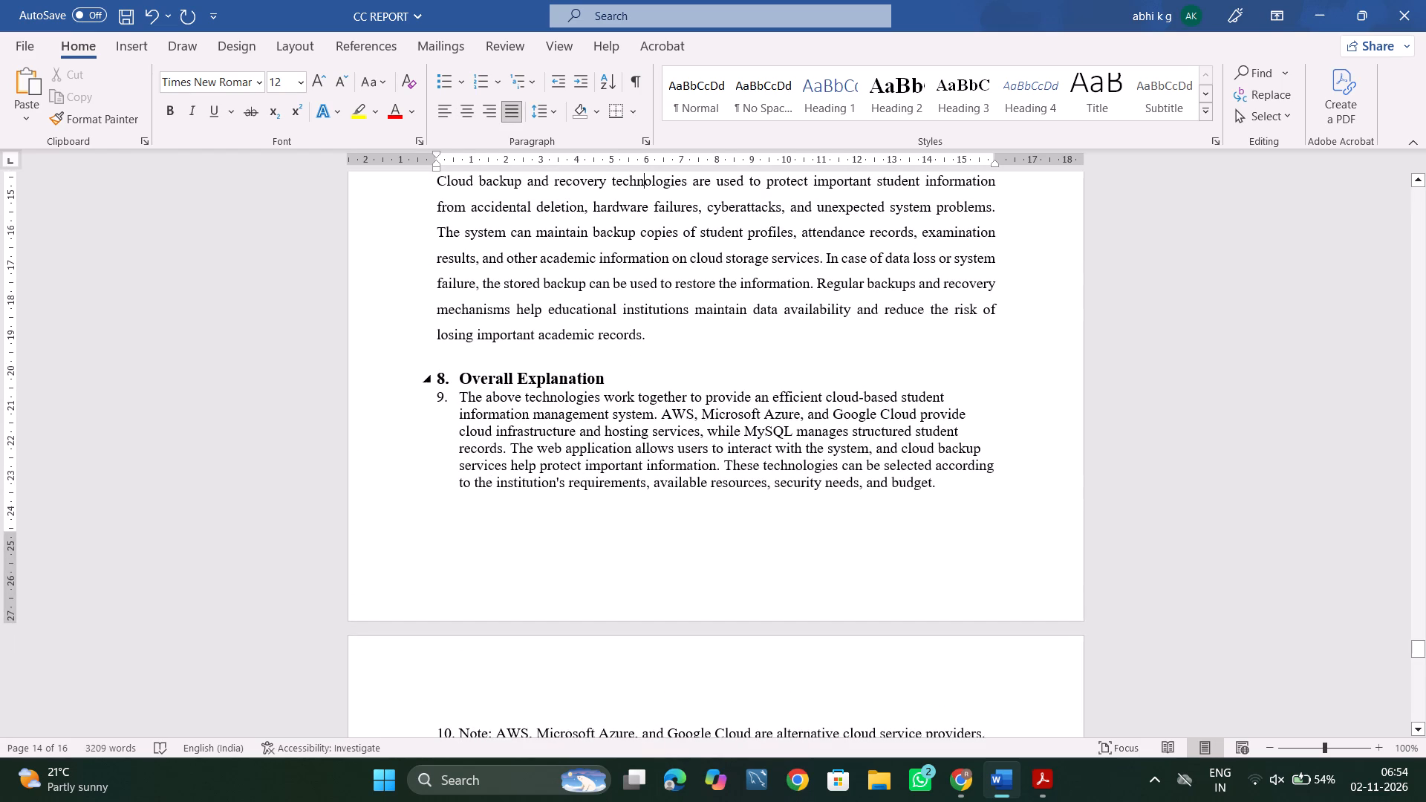
Delete the Overall Explanation heading and remove the automatic list number and indent from the paragraph under it.
{"action": "left_click_drag", "start_coordinate": [625, 371], "coordinate": [423, 377]}
{"action": "key", "text": "BackSpace"}
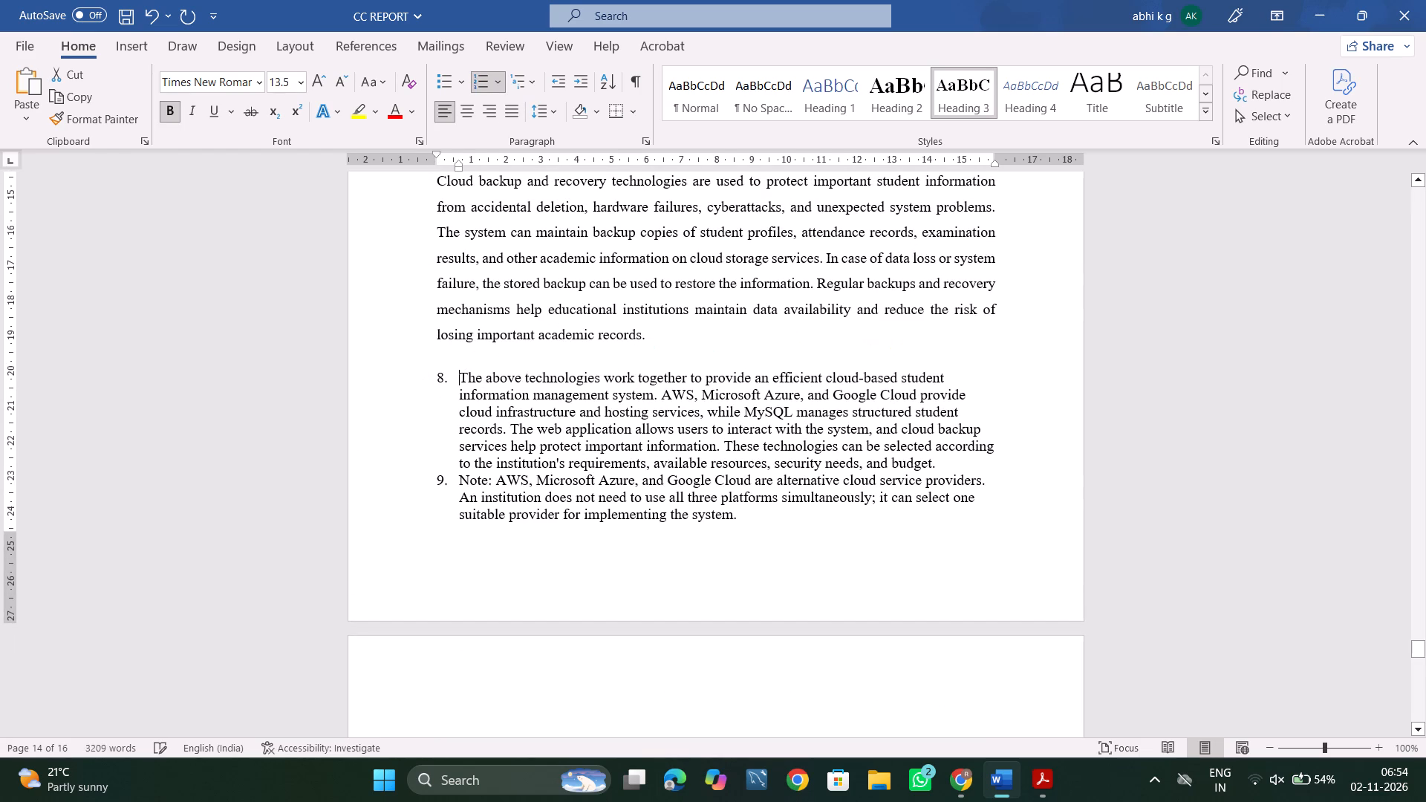
{"action": "key", "text": "BackSpace"}
{"action": "key", "text": "BackSpace"}
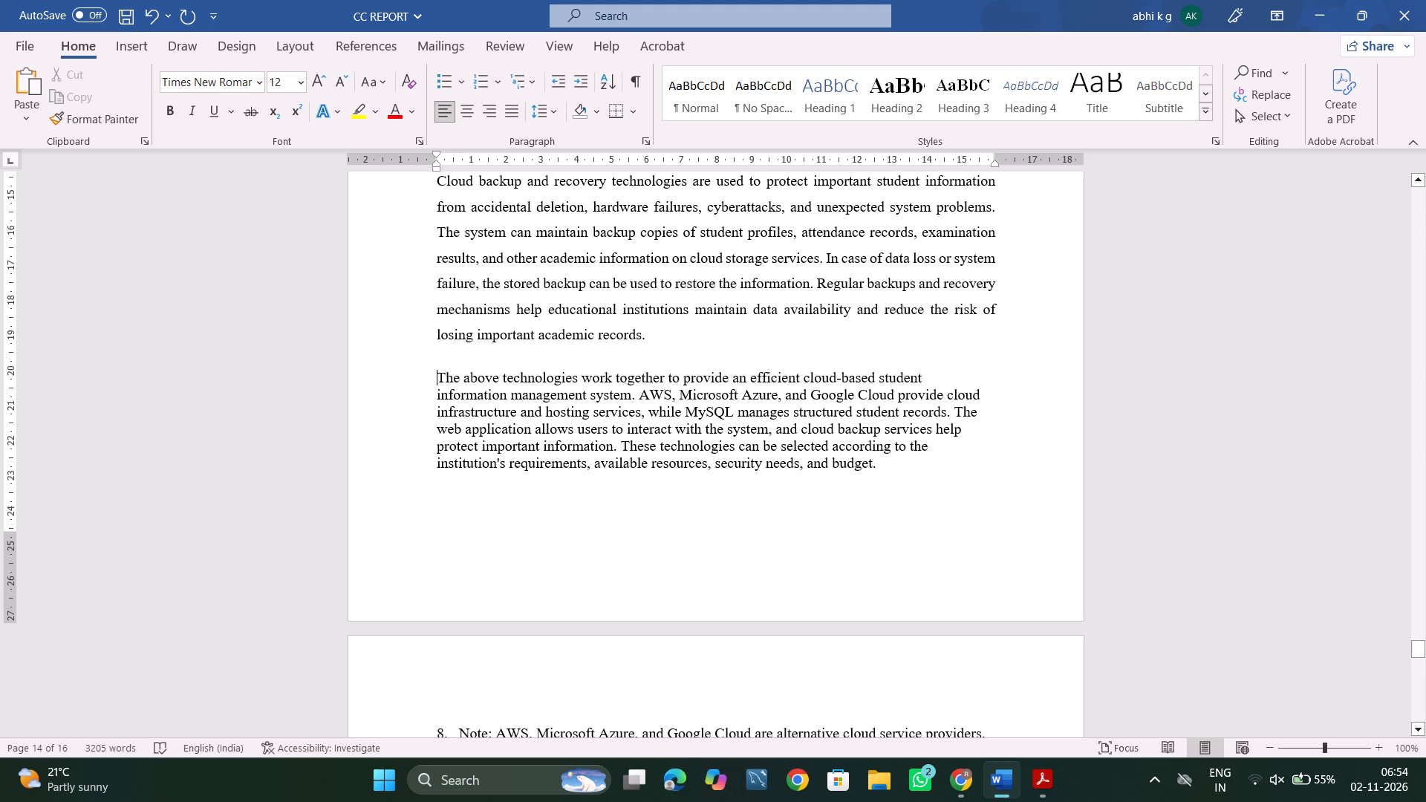
Justify the paragraph beginning "The above technologies work together" and set its line spacing to 1.5.
{"action": "left_click_drag", "start_coordinate": [435, 373], "coordinate": [903, 512]}
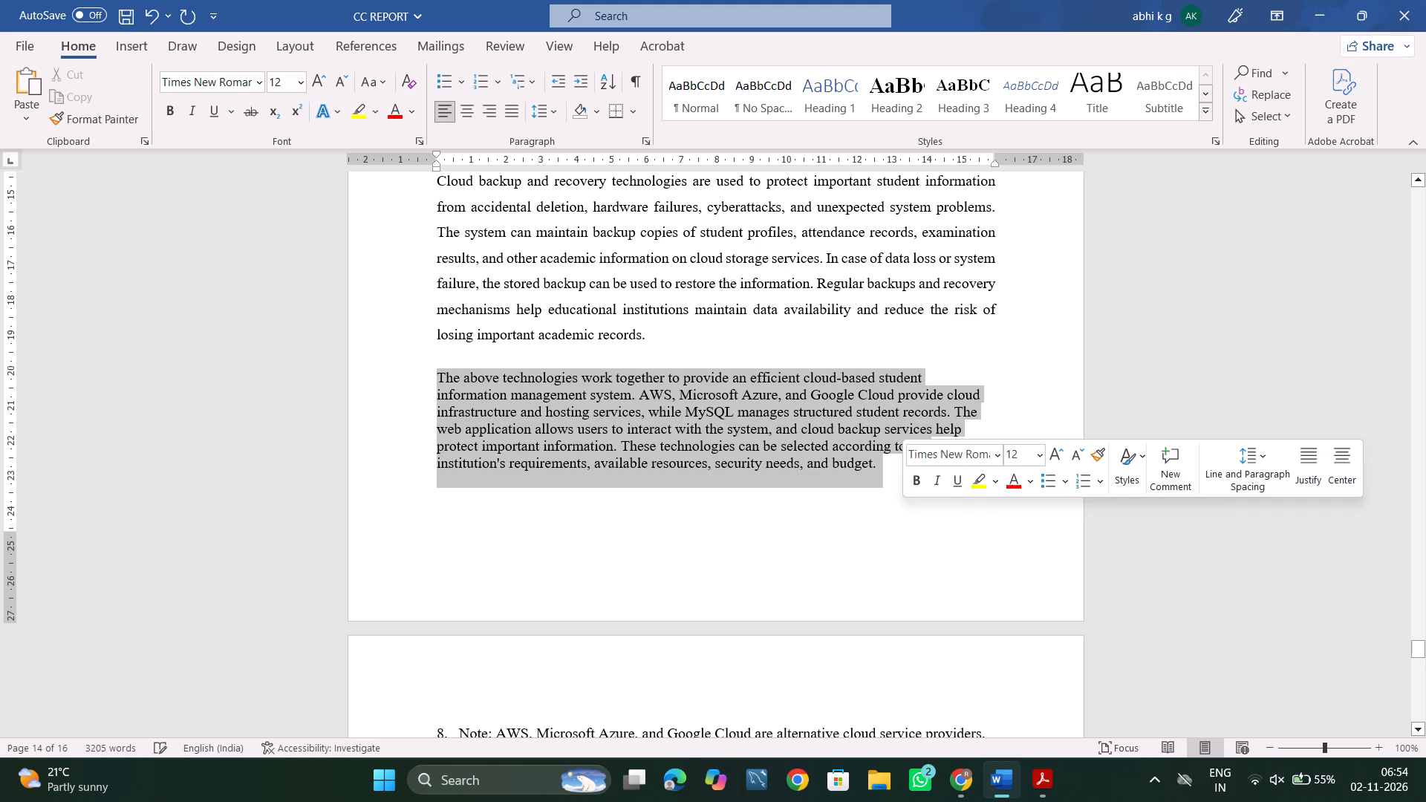
{"action": "left_click", "coordinate": [518, 113]}
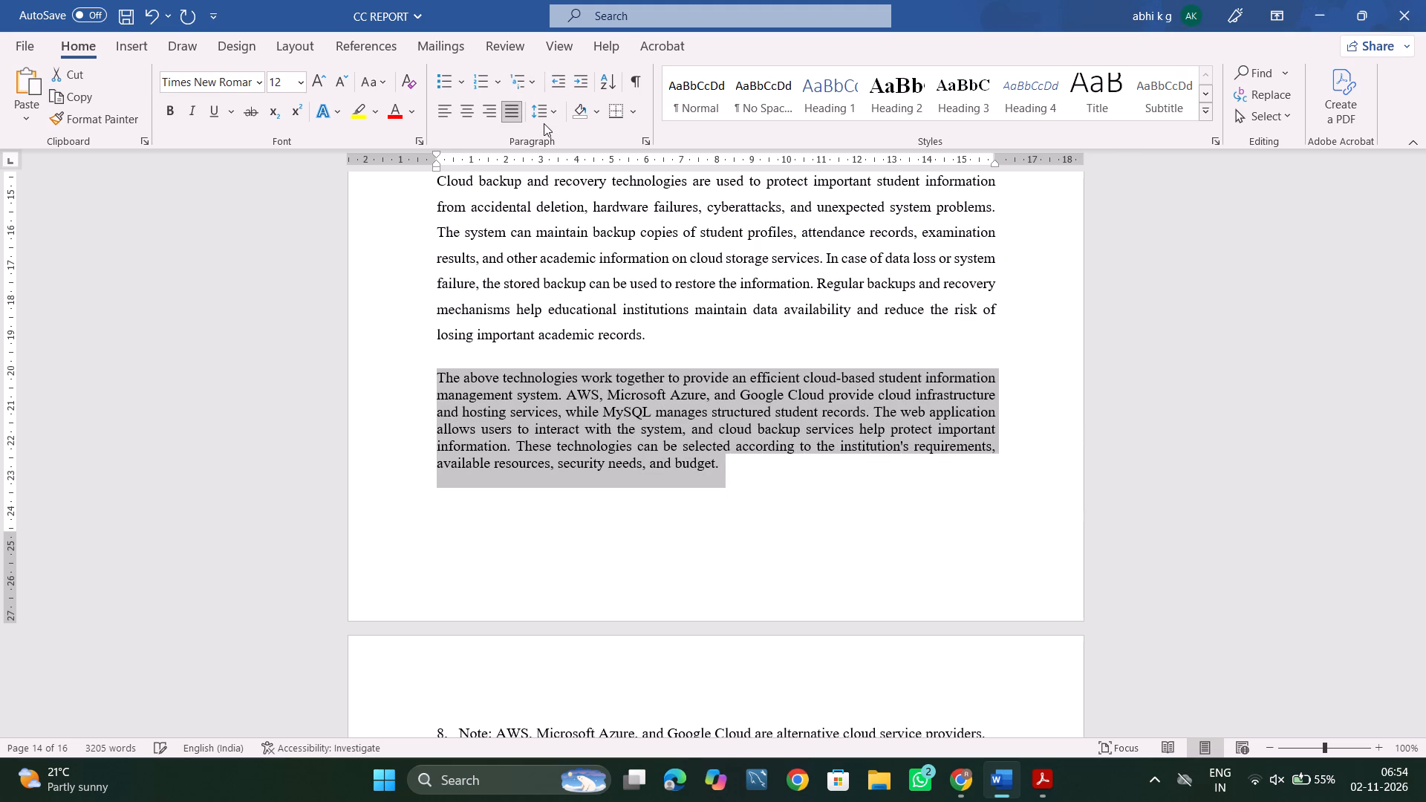
{"action": "left_click_drag", "start_coordinate": [546, 119], "coordinate": [571, 180]}
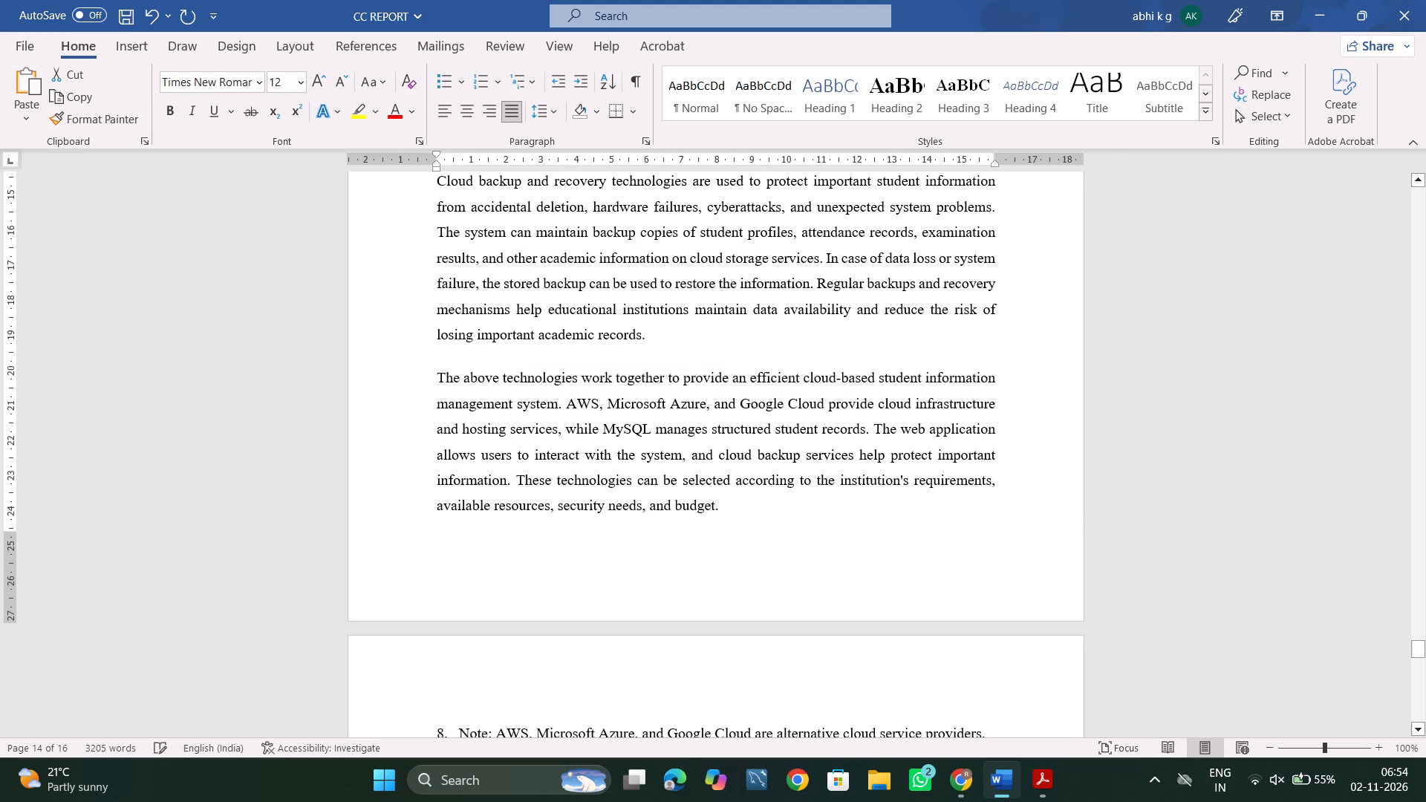
{"action": "left_click", "coordinate": [571, 180]}
Delete the closing Note about AWS, Microsoft Azure and Google Cloud with its list number, leaving an empty line for the next section.
{"action": "left_click", "coordinate": [515, 698]}
{"action": "key", "text": "Down"}
{"action": "key", "text": "Down"}
{"action": "key", "text": "Down"}
{"action": "key", "text": "Down"}
{"action": "key", "text": "Down"}
{"action": "key", "text": "Down"}
{"action": "key", "text": "Down"}
{"action": "key", "text": "Down"}
{"action": "key", "text": "Up"}
{"action": "key", "text": "Up"}
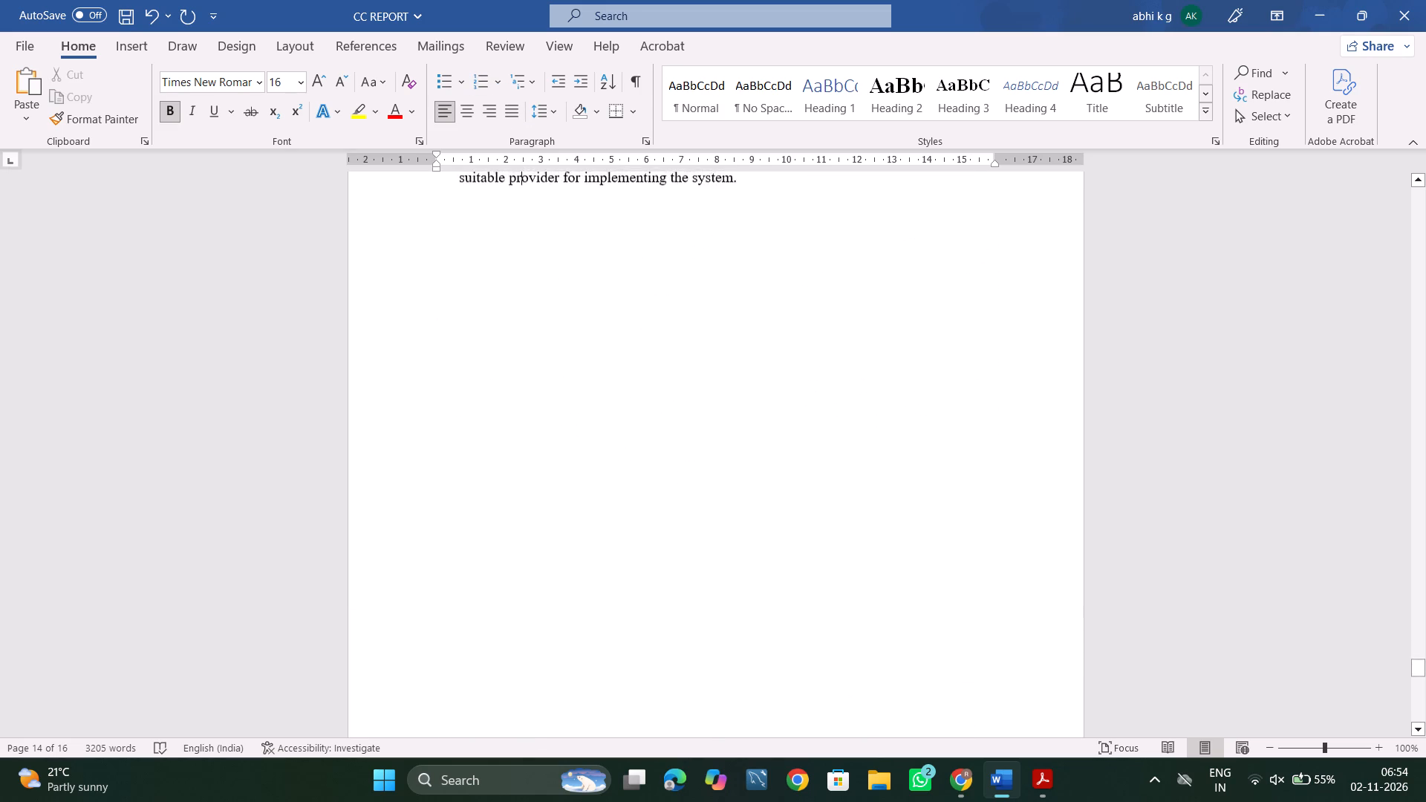
{"action": "key", "text": "Up"}
{"action": "key", "text": "Up"}
{"action": "key", "text": "Up"}
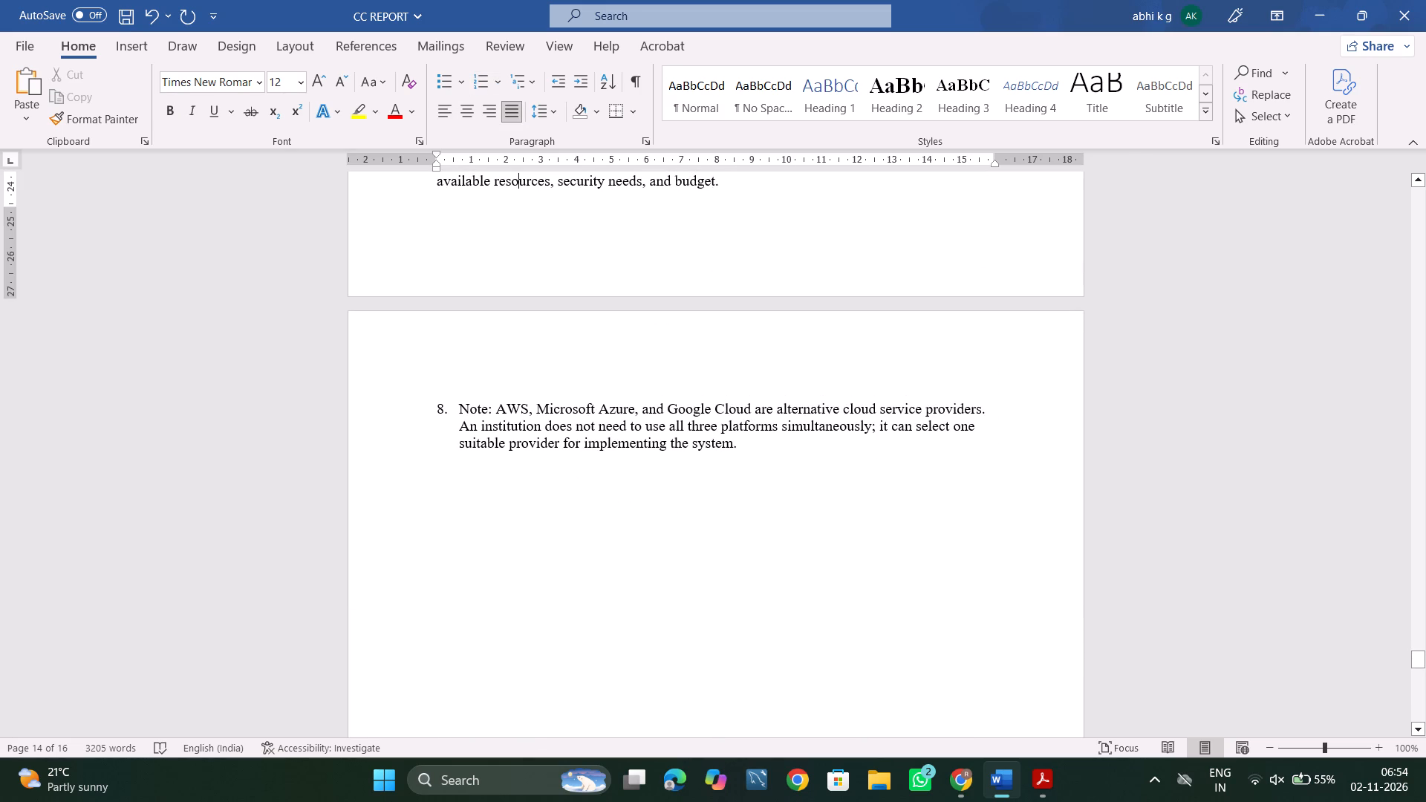
{"action": "left_click_drag", "start_coordinate": [758, 450], "coordinate": [426, 411]}
{"action": "key", "text": "BackSpace"}
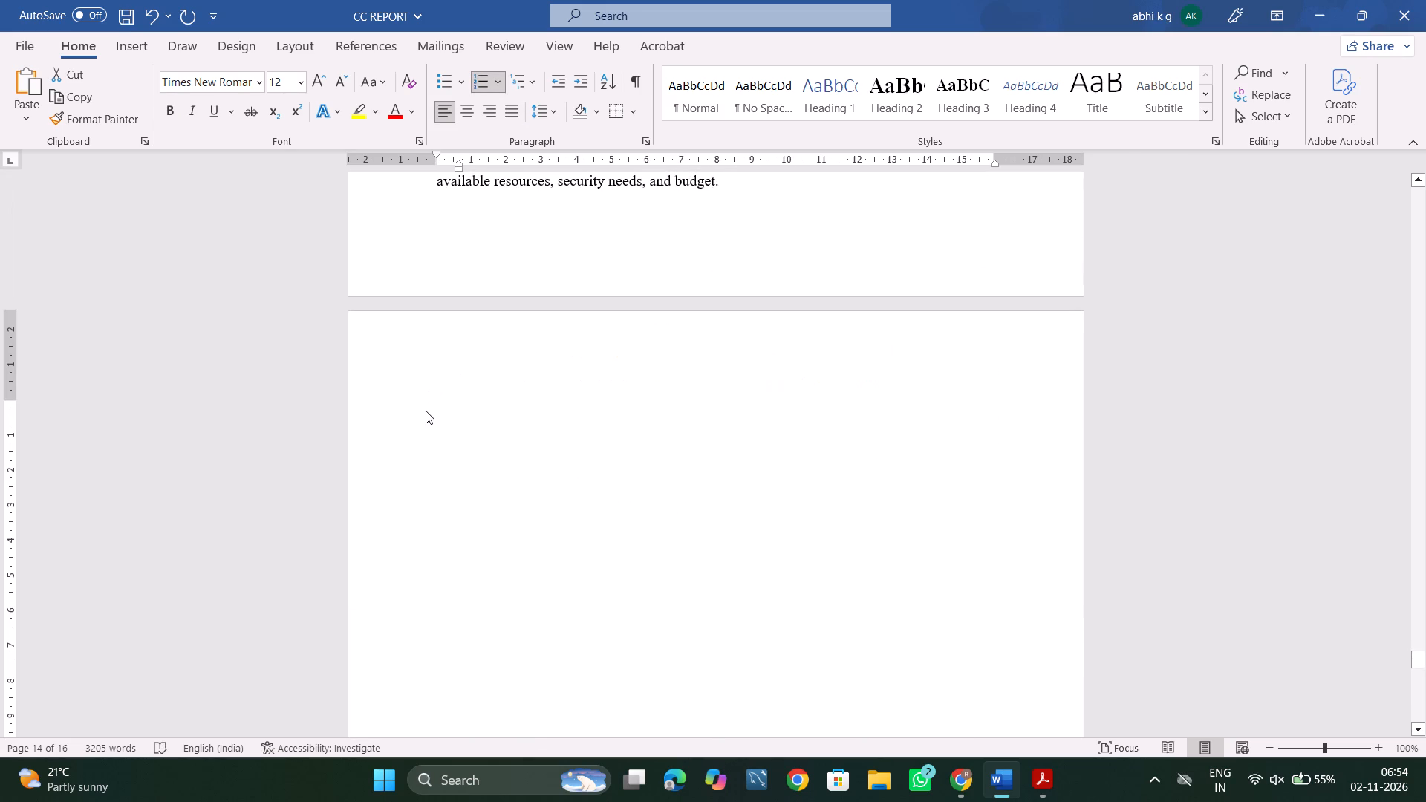
{"action": "key", "text": "BackSpace"}
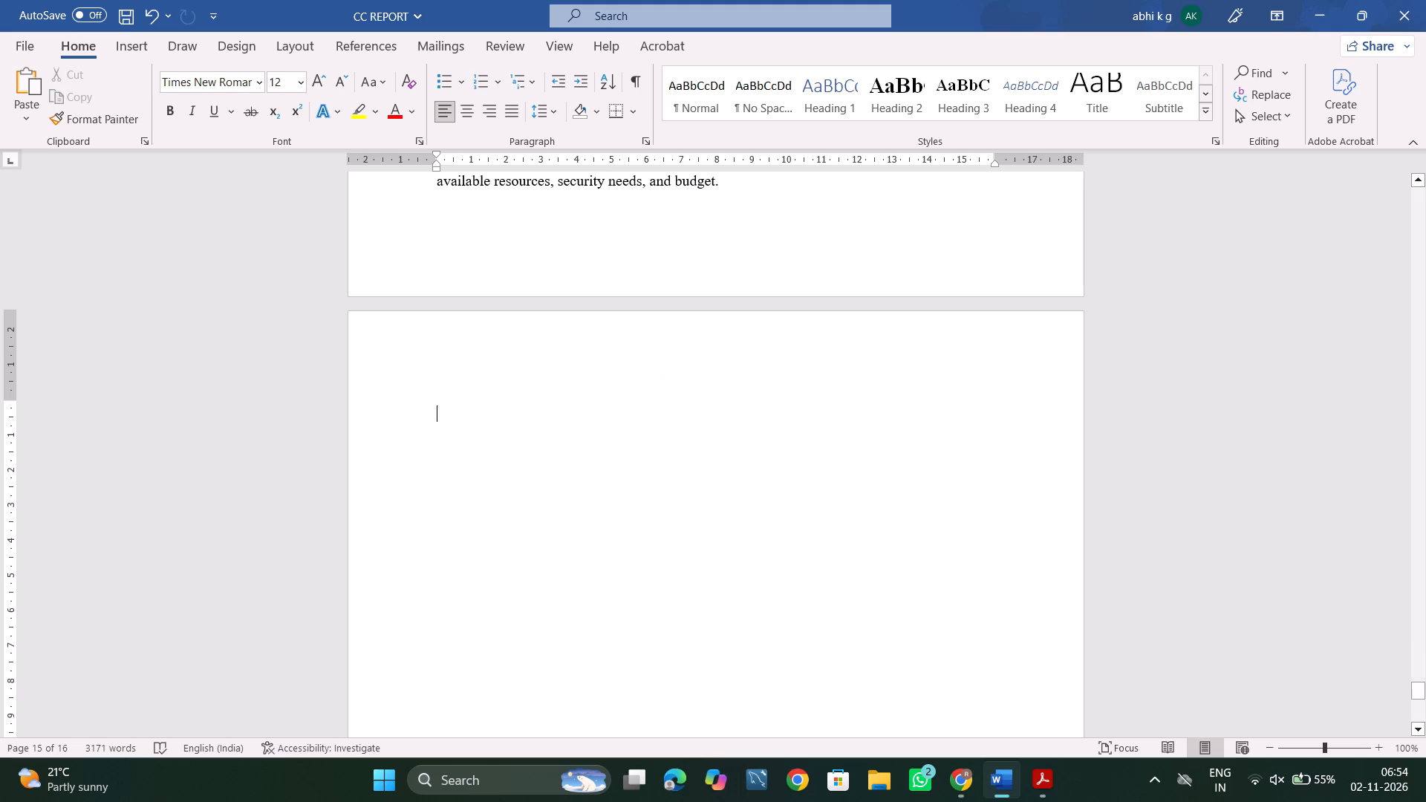
{"action": "key", "text": "Return"}
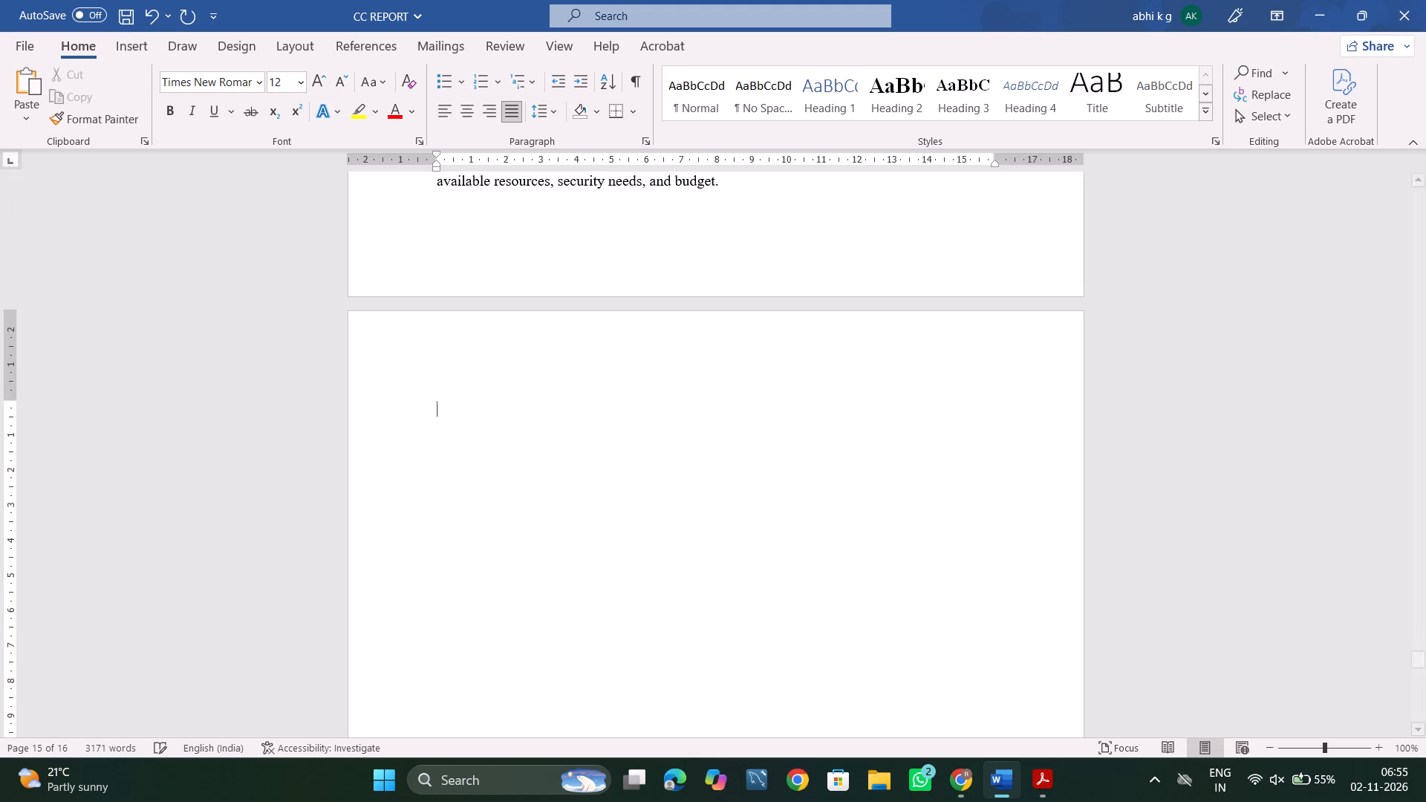
Save the CC REPORT document.
{"action": "key", "text": "ctrl+s"}
{"action": "key", "text": "ctrl+s"}
{"action": "key", "text": "ctrl+s"}
{"action": "key", "text": "ctrl+s"}
{"action": "key", "text": "ctrl+s"}
{"action": "key", "text": "ctrl+s"}
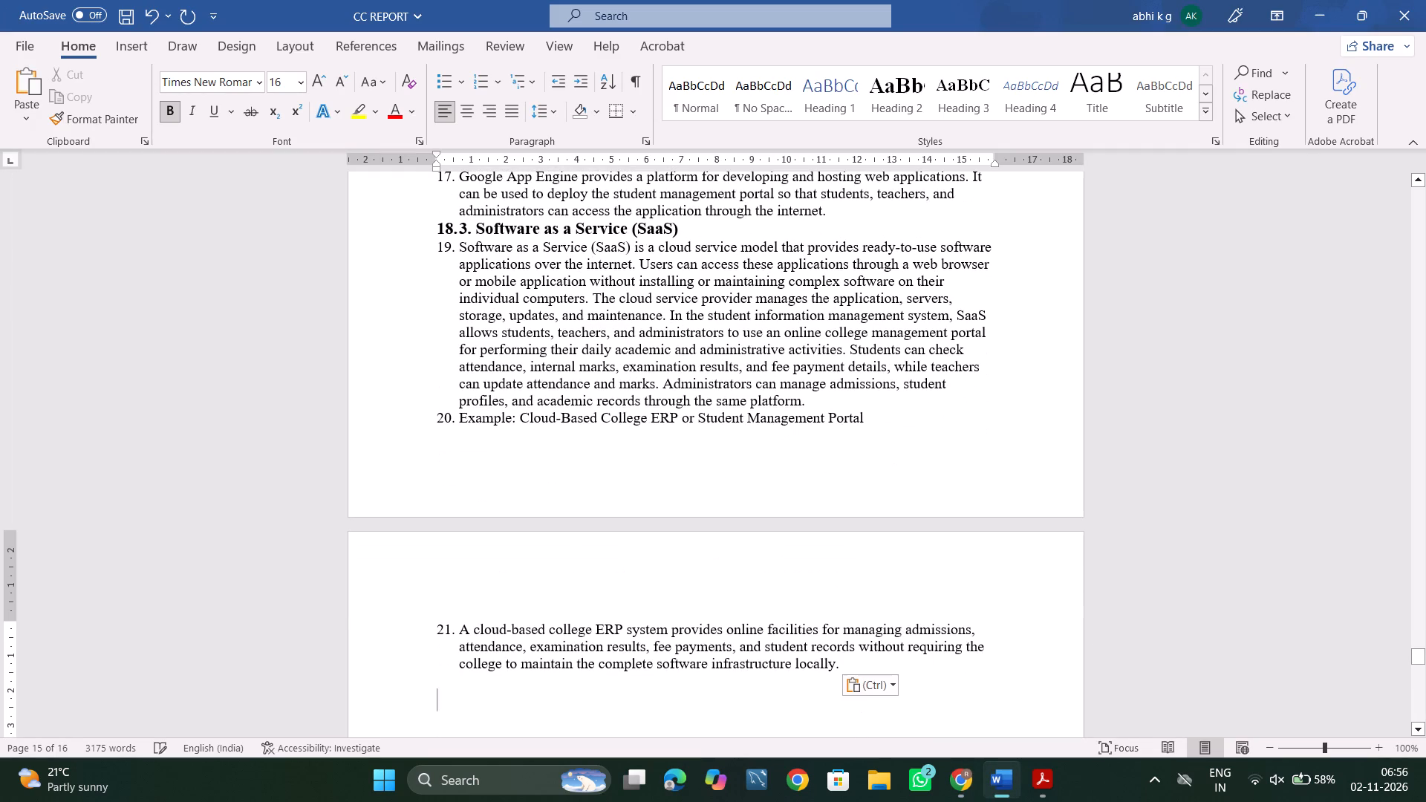
Remove the list numbering and indent from the introductory paragraph under the Cloud Service Models heading.
{"action": "key", "text": "Up"}
{"action": "key", "text": "Up"}
{"action": "key", "text": "Up"}
{"action": "key", "text": "Up"}
{"action": "key", "text": "Up"}
{"action": "key", "text": "Up"}
{"action": "key", "text": "Up"}
{"action": "key", "text": "Up"}
{"action": "key", "text": "Up"}
{"action": "key", "text": "Up"}
{"action": "key", "text": "Up"}
{"action": "key", "text": "Up"}
{"action": "key", "text": "Up"}
{"action": "key", "text": "Up"}
{"action": "key", "text": "Up"}
{"action": "key", "text": "Up"}
{"action": "key", "text": "Up"}
{"action": "key", "text": "Up"}
{"action": "key", "text": "Up"}
{"action": "key", "text": "Up"}
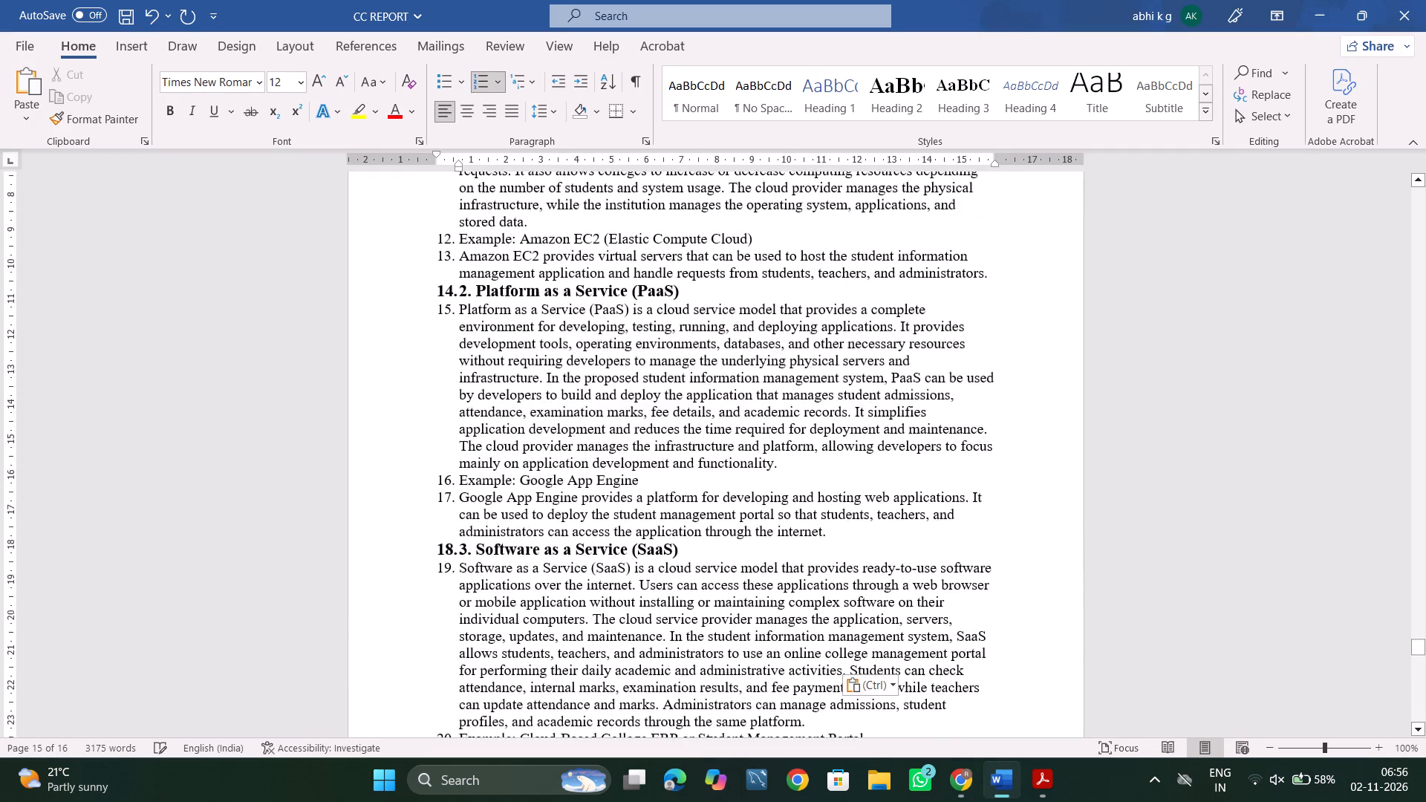
{"action": "key", "text": "Up"}
{"action": "key", "text": "Up"}
{"action": "key", "text": "Up"}
{"action": "key", "text": "Up"}
{"action": "key", "text": "Up"}
{"action": "key", "text": "Up"}
{"action": "key", "text": "Up"}
{"action": "key", "text": "Up"}
{"action": "key", "text": "Up"}
{"action": "key", "text": "Up"}
{"action": "key", "text": "Up"}
{"action": "key", "text": "Up"}
{"action": "key", "text": "Up"}
{"action": "key", "text": "Up"}
{"action": "key", "text": "Up"}
{"action": "key", "text": "Up"}
{"action": "key", "text": "Up"}
{"action": "key", "text": "Up"}
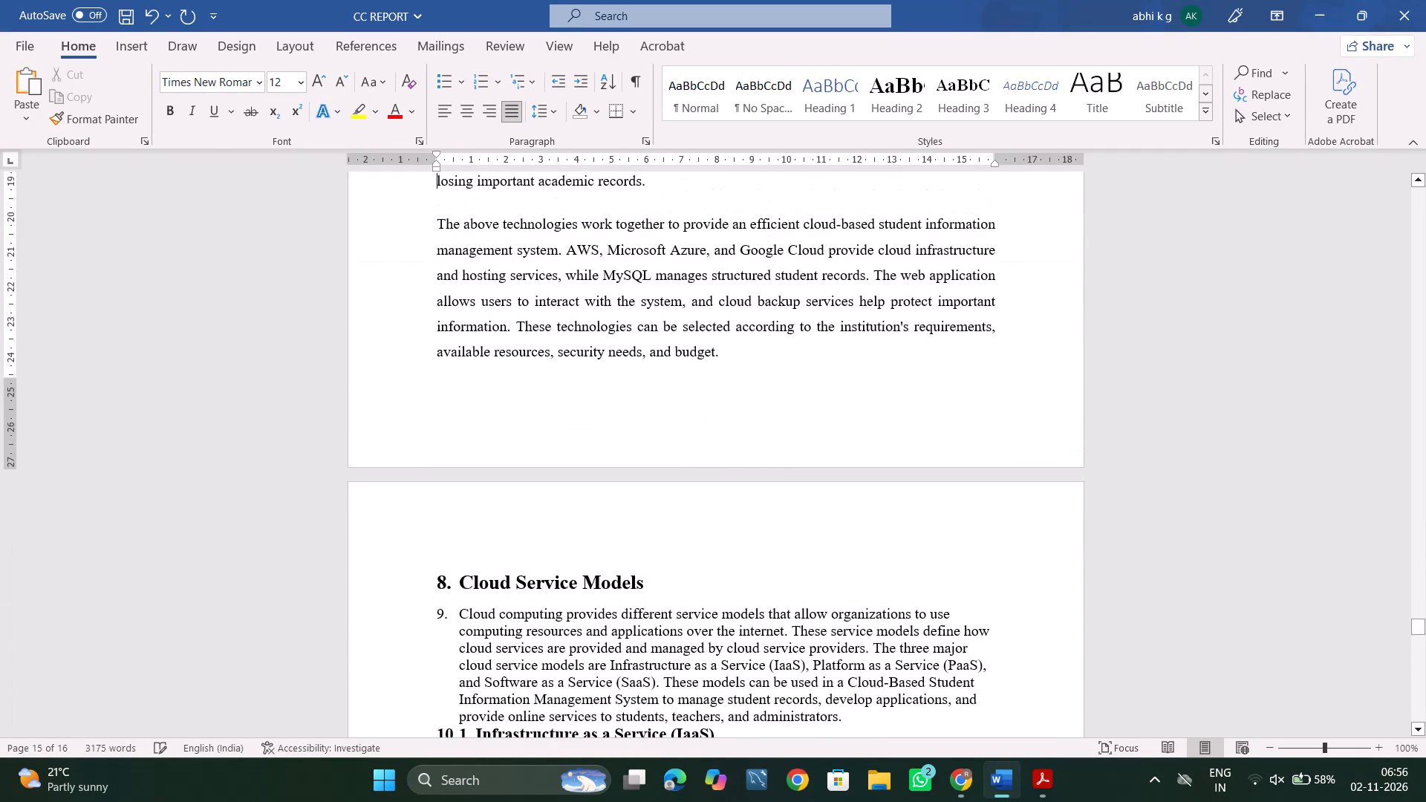
{"action": "left_click", "coordinate": [457, 613]}
{"action": "key", "text": "BackSpace"}
{"action": "key", "text": "BackSpace"}
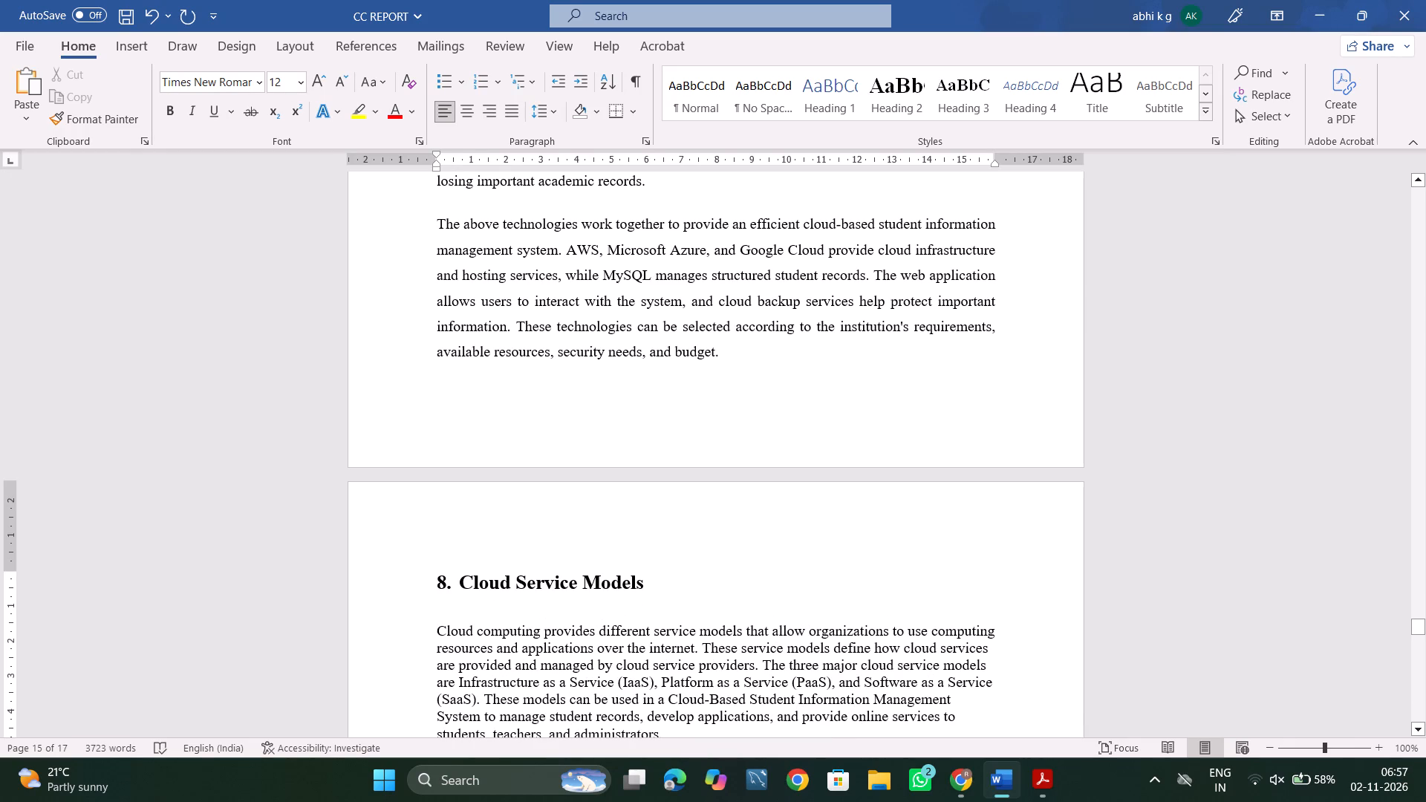
Justify the Cloud Service Models introductory paragraph and widen its line spacing to match the previous section's body text.
{"action": "left_click_drag", "start_coordinate": [432, 628], "coordinate": [713, 677]}
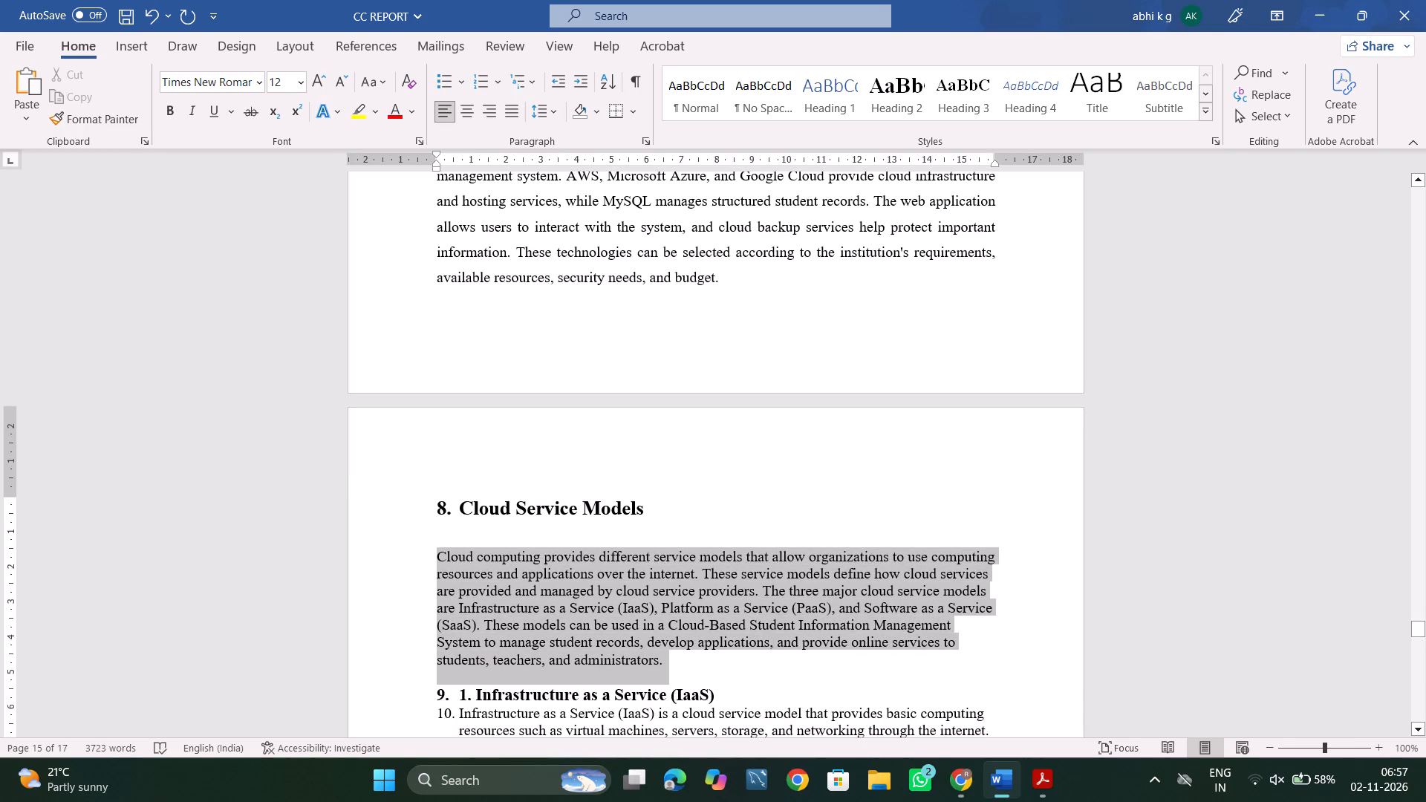
{"action": "left_click_drag", "start_coordinate": [713, 677], "coordinate": [714, 677]}
{"action": "left_click", "coordinate": [508, 112]}
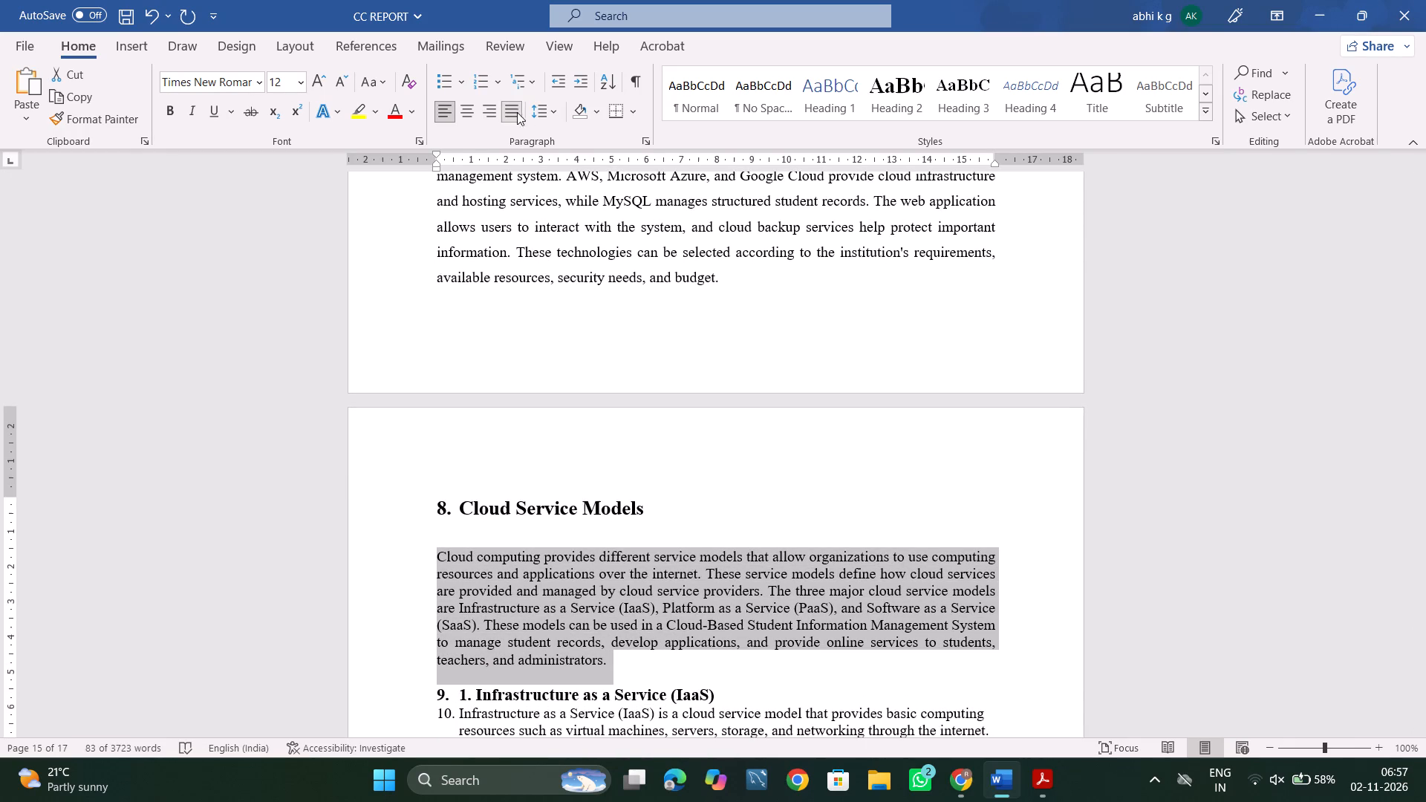
{"action": "left_click_drag", "start_coordinate": [538, 112], "coordinate": [585, 191]}
{"action": "left_click", "coordinate": [585, 191]}
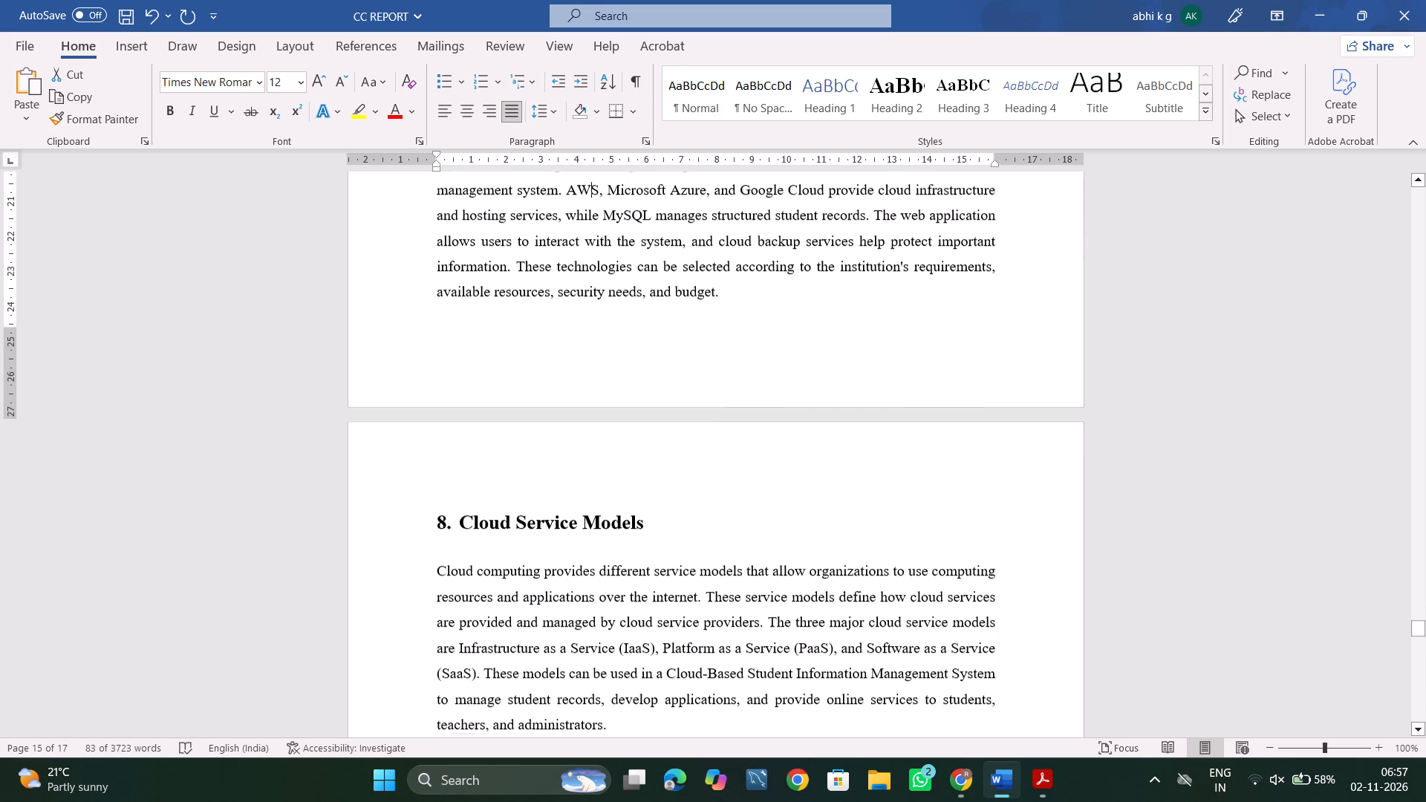
Replace the automatic list number and "1." on the Infrastructure as a Service (IaaS) heading with 8.1, flush with the margin.
{"action": "key", "text": "Down"}
{"action": "key", "text": "Down"}
{"action": "key", "text": "Down"}
{"action": "key", "text": "Down"}
{"action": "key", "text": "Down"}
{"action": "key", "text": "Down"}
{"action": "key", "text": "Down"}
{"action": "key", "text": "Down"}
{"action": "key", "text": "Down"}
{"action": "key", "text": "Down"}
{"action": "key", "text": "Down"}
{"action": "key", "text": "Down"}
{"action": "key", "text": "Down"}
{"action": "key", "text": "Down"}
{"action": "key", "text": "Down"}
{"action": "key", "text": "Down"}
{"action": "key", "text": "Down"}
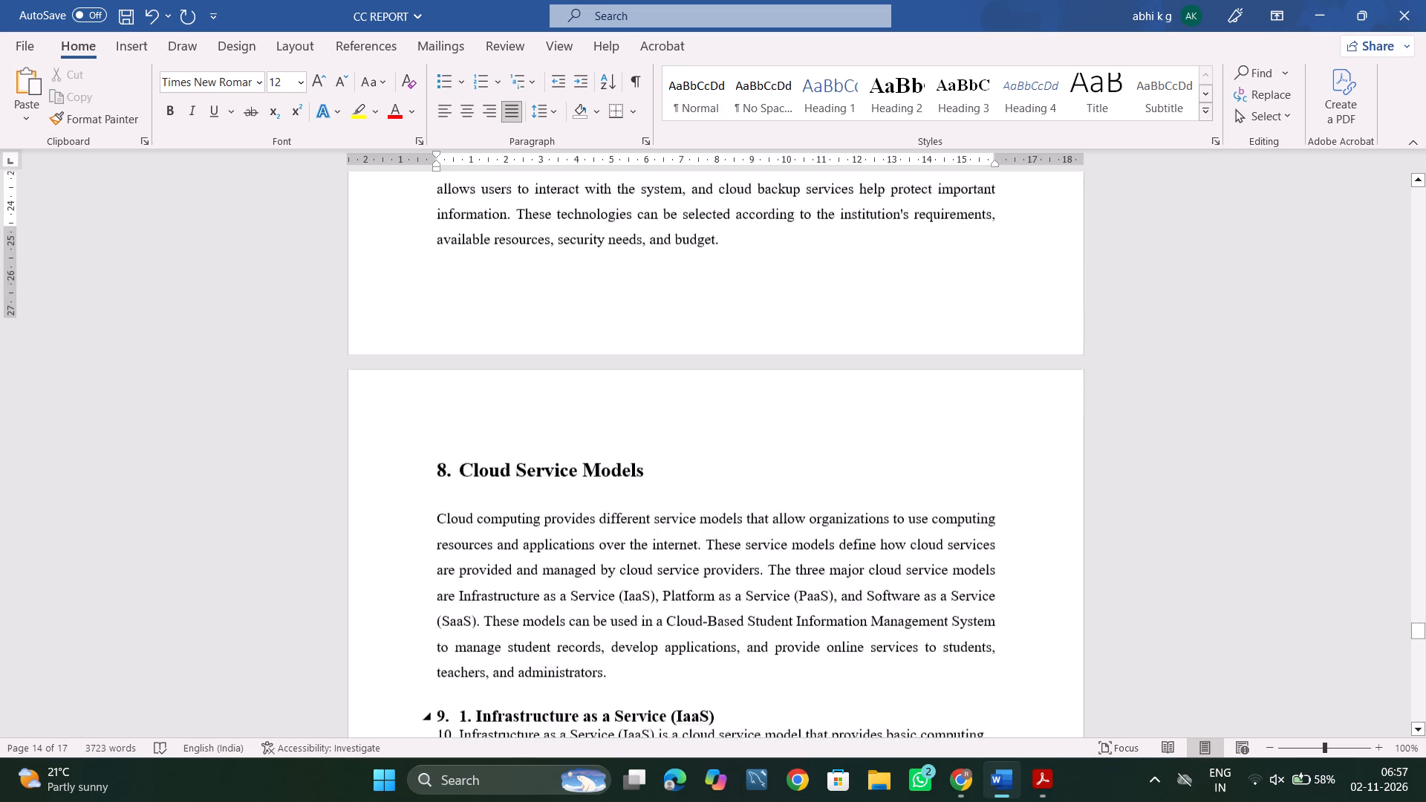
{"action": "key", "text": "Down"}
{"action": "key", "text": "Down"}
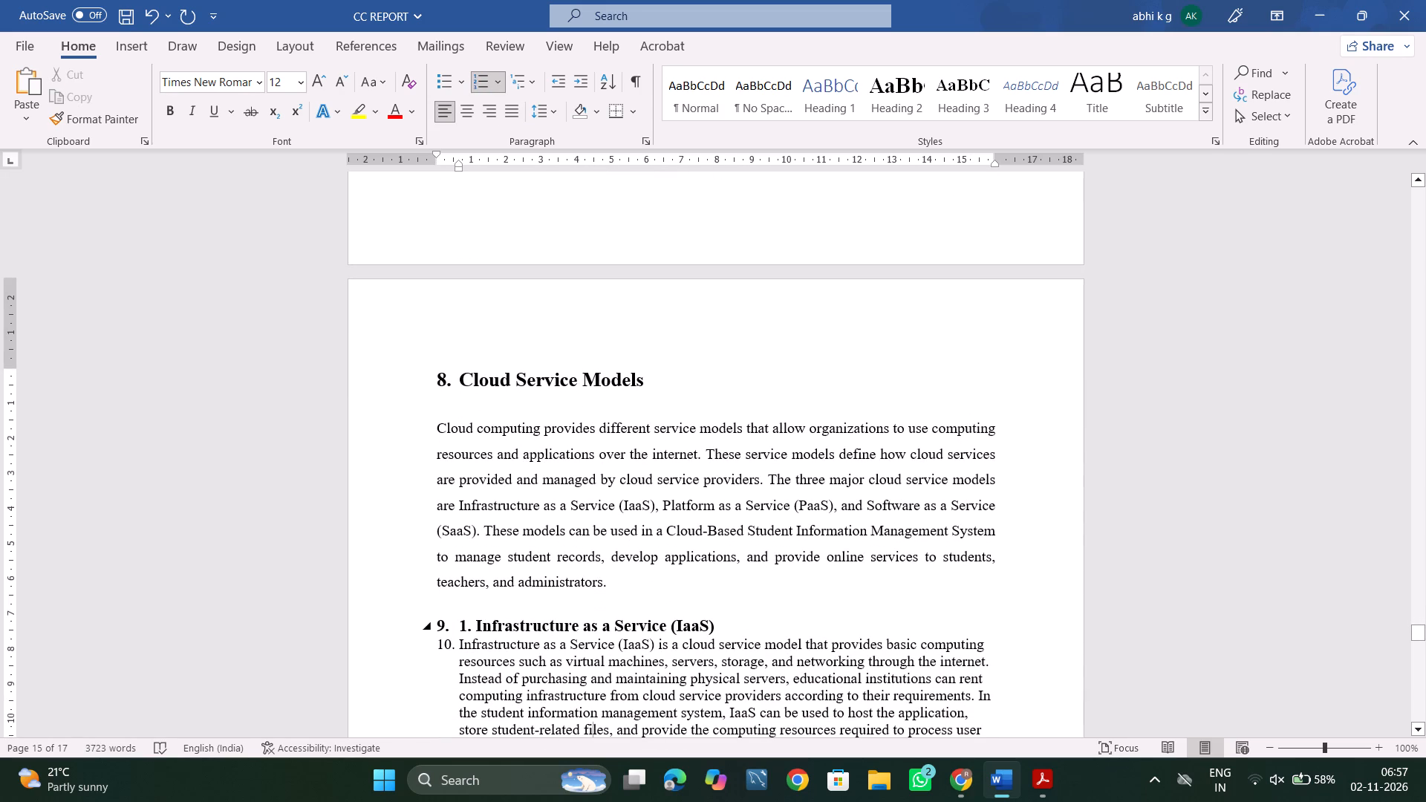
{"action": "left_click", "coordinate": [471, 627]}
{"action": "key", "text": "BackSpace"}
{"action": "key", "text": "BackSpace"}
{"action": "key", "text": "BackSpace"}
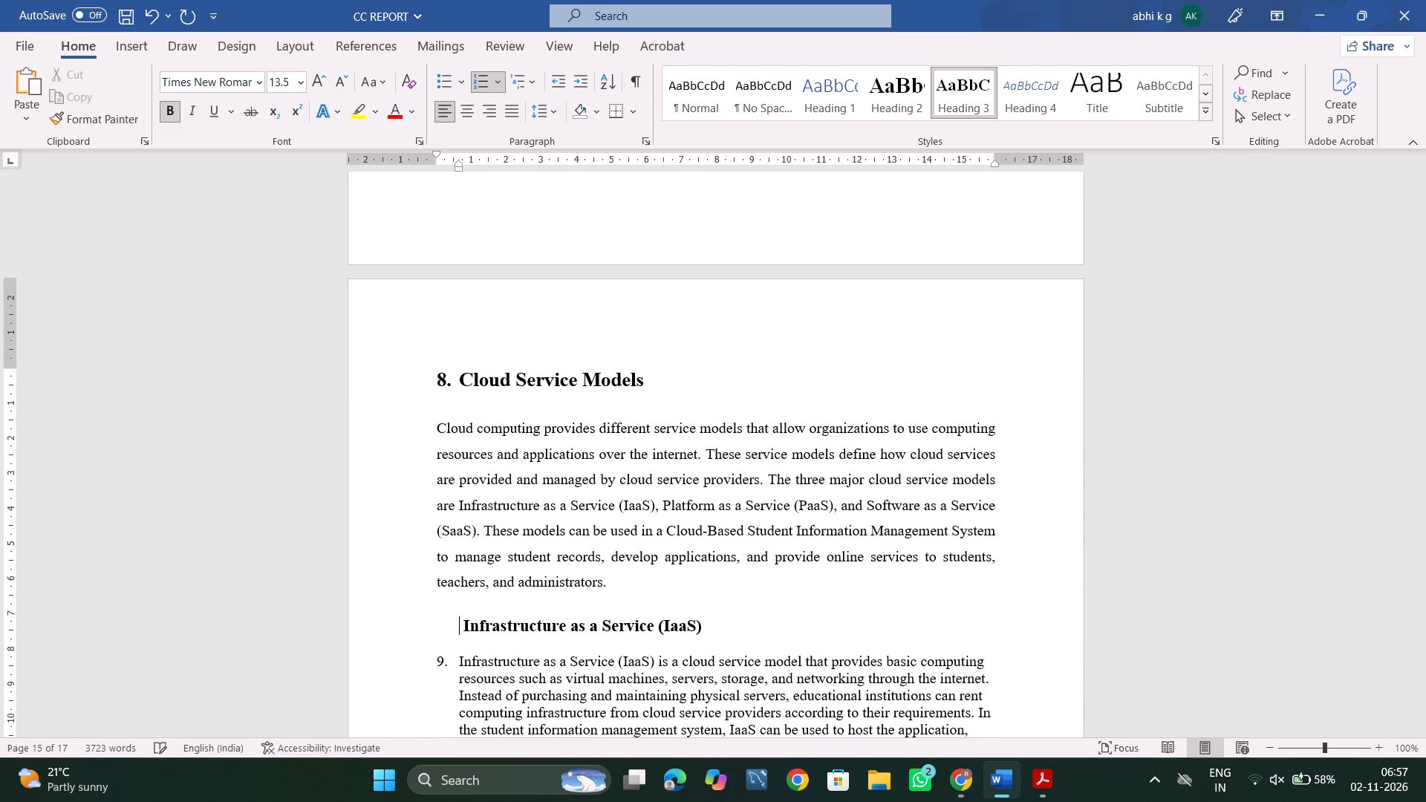
{"action": "key", "text": "BackSpace"}
{"action": "key", "text": "8"}
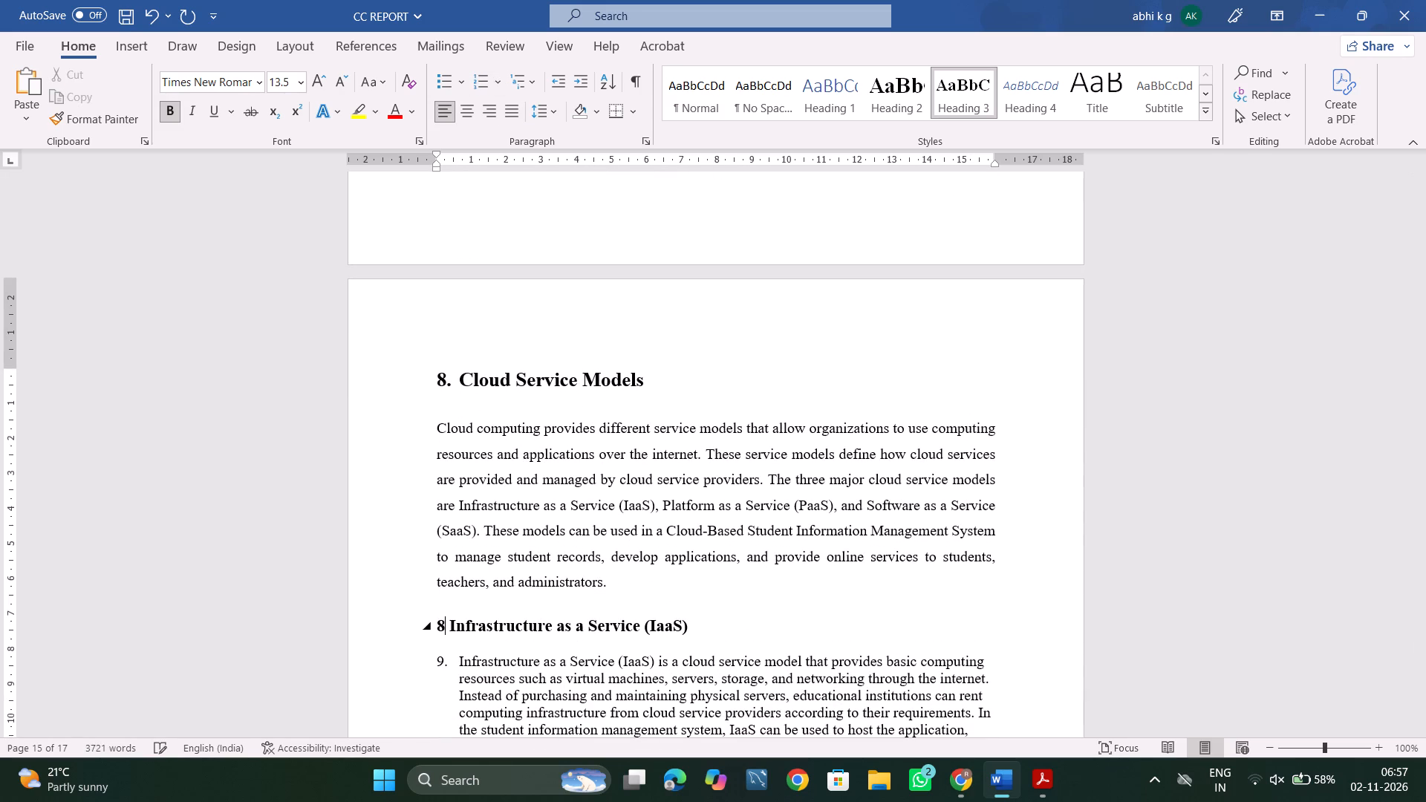
{"action": "type", "text": ".1"}
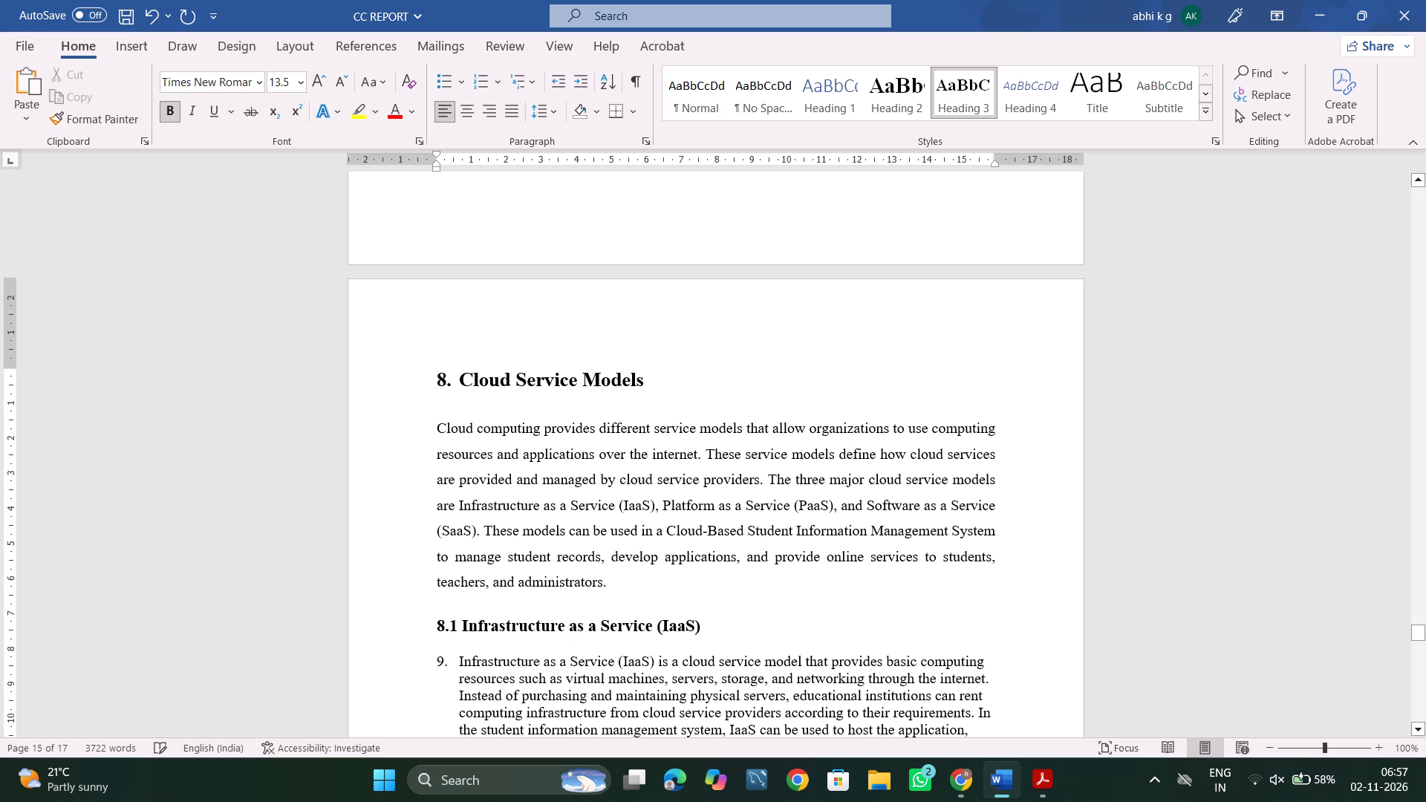
Remove the list numbering and indent from the paragraph under the 8.1 Infrastructure as a Service heading.
{"action": "left_click", "coordinate": [456, 661]}
{"action": "key", "text": "BackSpace"}
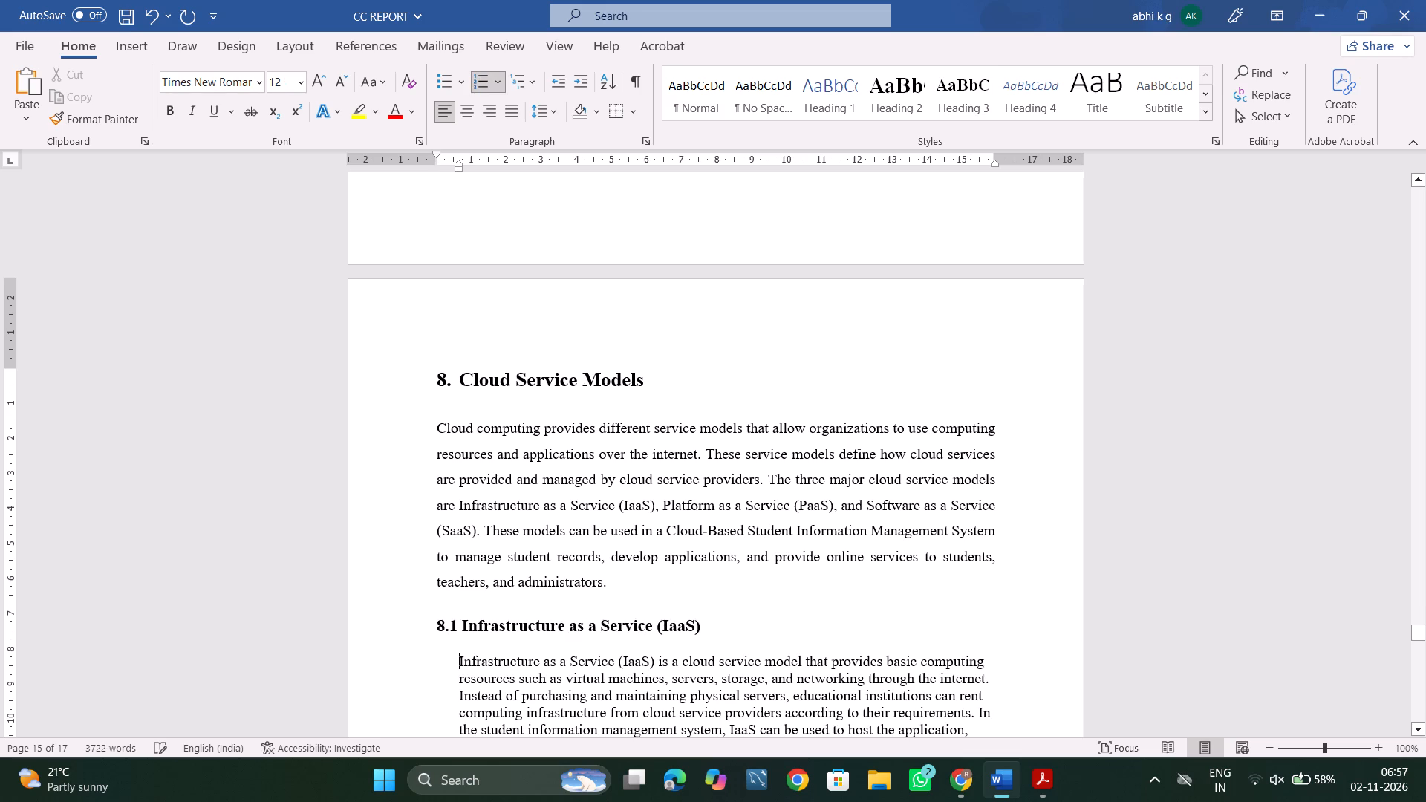
{"action": "key", "text": "BackSpace"}
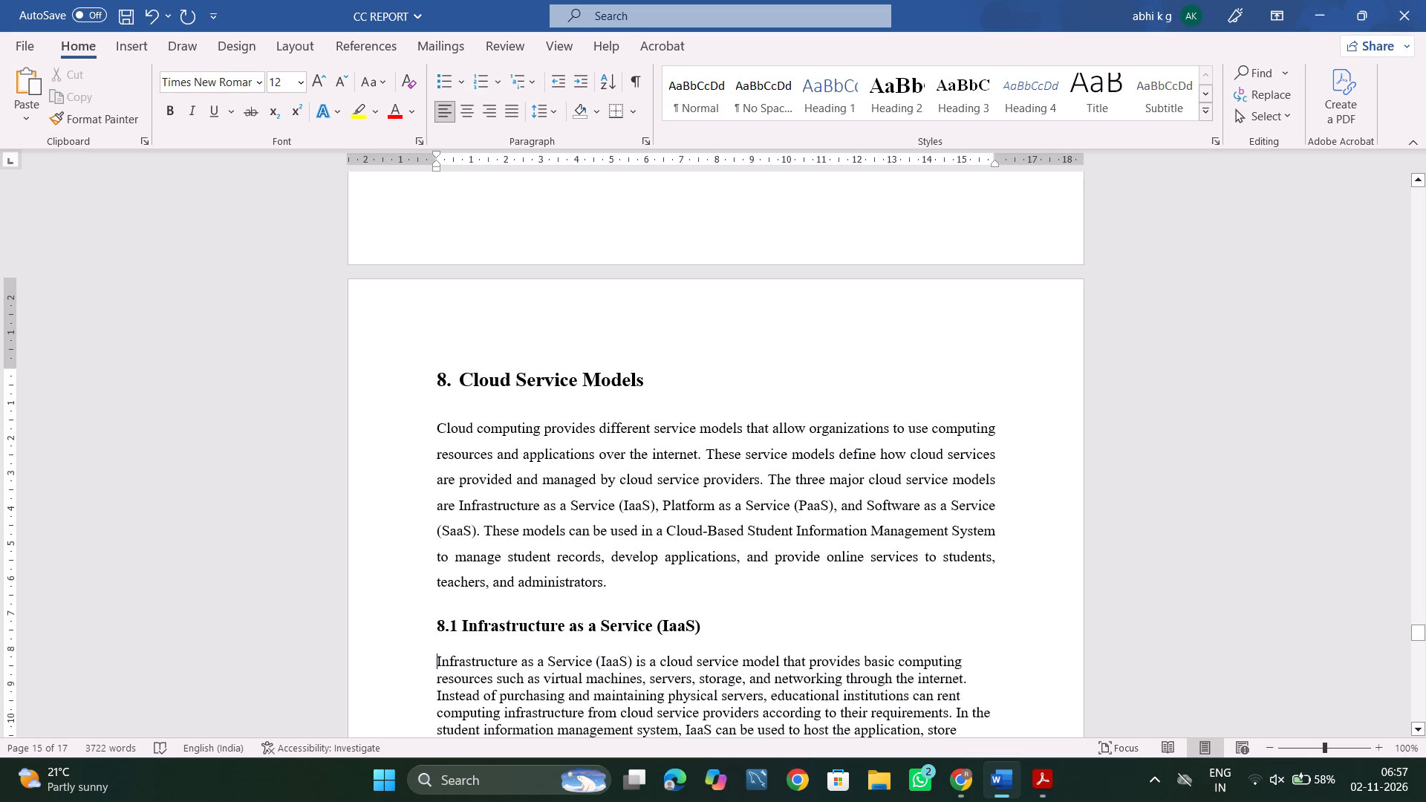
Justify the Infrastructure as a Service body paragraph and set its line spacing to 1.5.
{"action": "left_click_drag", "start_coordinate": [435, 661], "coordinate": [898, 327]}
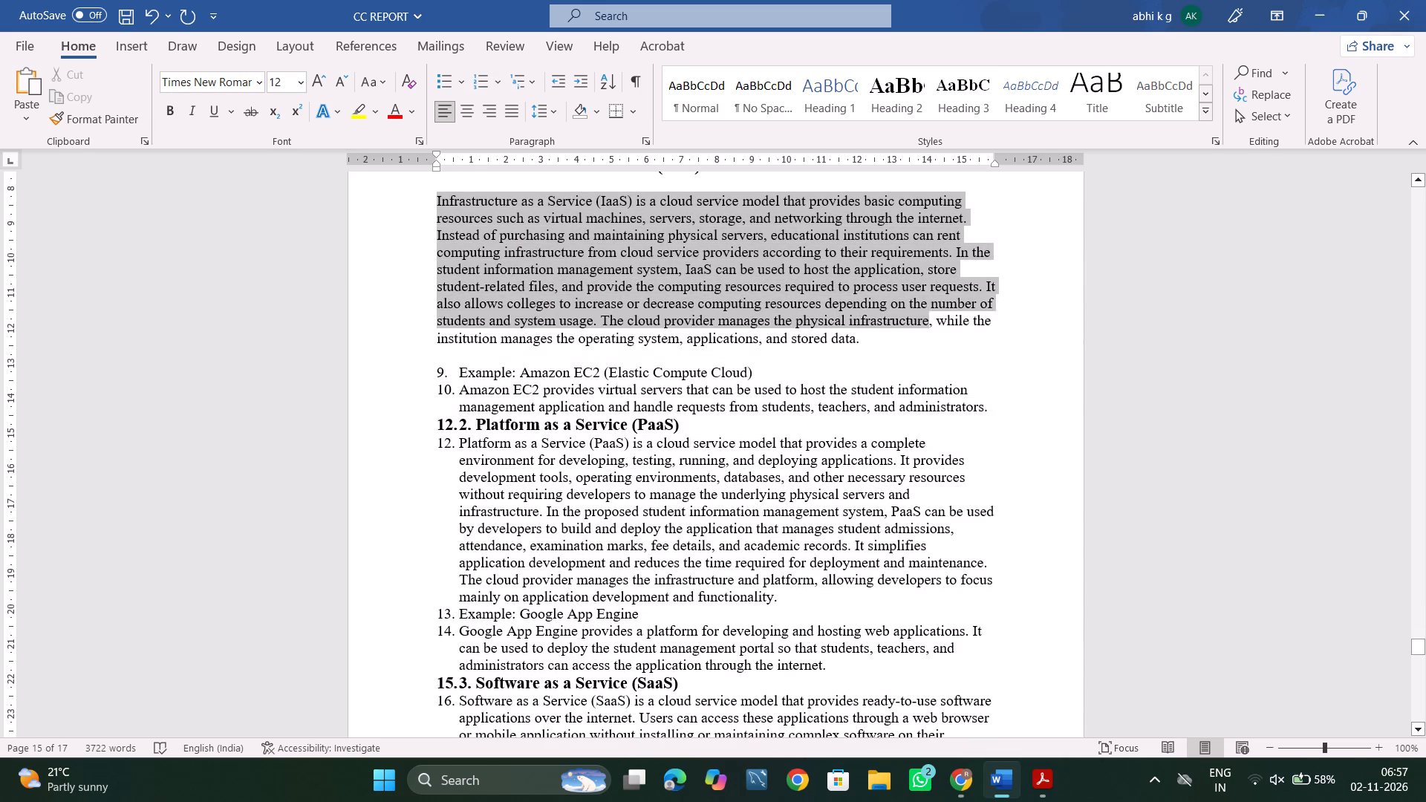
{"action": "left_click_drag", "start_coordinate": [898, 327], "coordinate": [908, 343]}
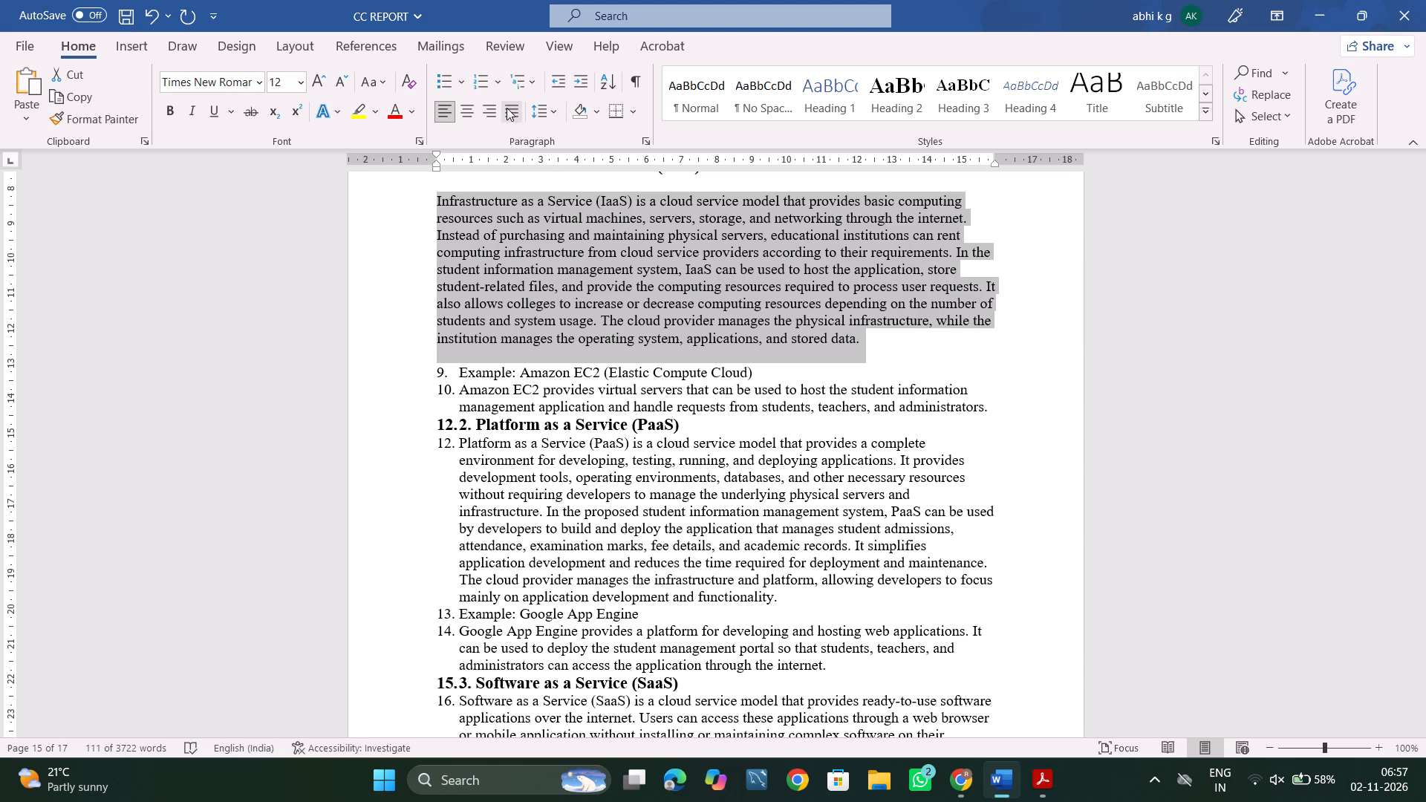
{"action": "left_click_drag", "start_coordinate": [507, 108], "coordinate": [518, 114]}
{"action": "left_click", "coordinate": [518, 114]}
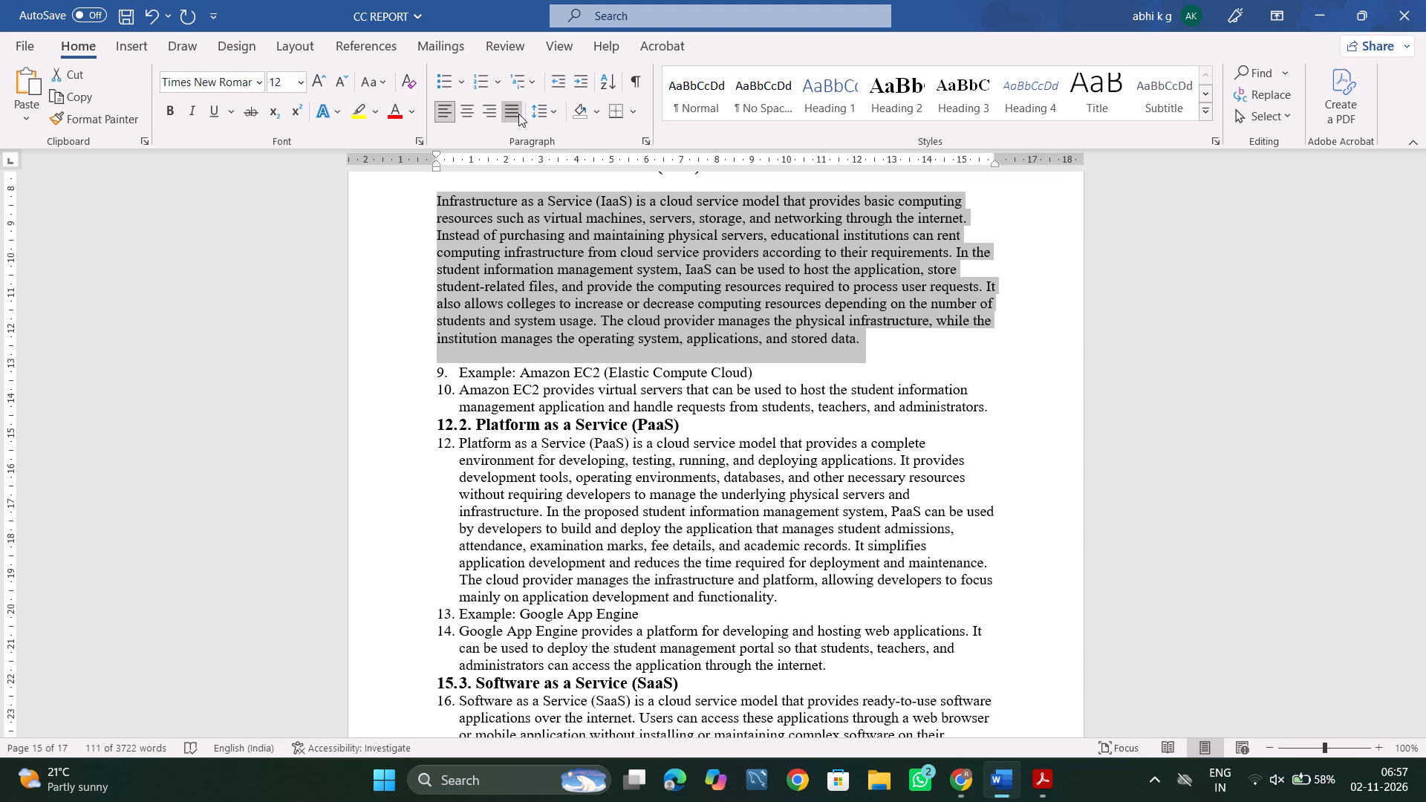
{"action": "left_click", "coordinate": [518, 114]}
{"action": "left_click_drag", "start_coordinate": [541, 113], "coordinate": [558, 134]}
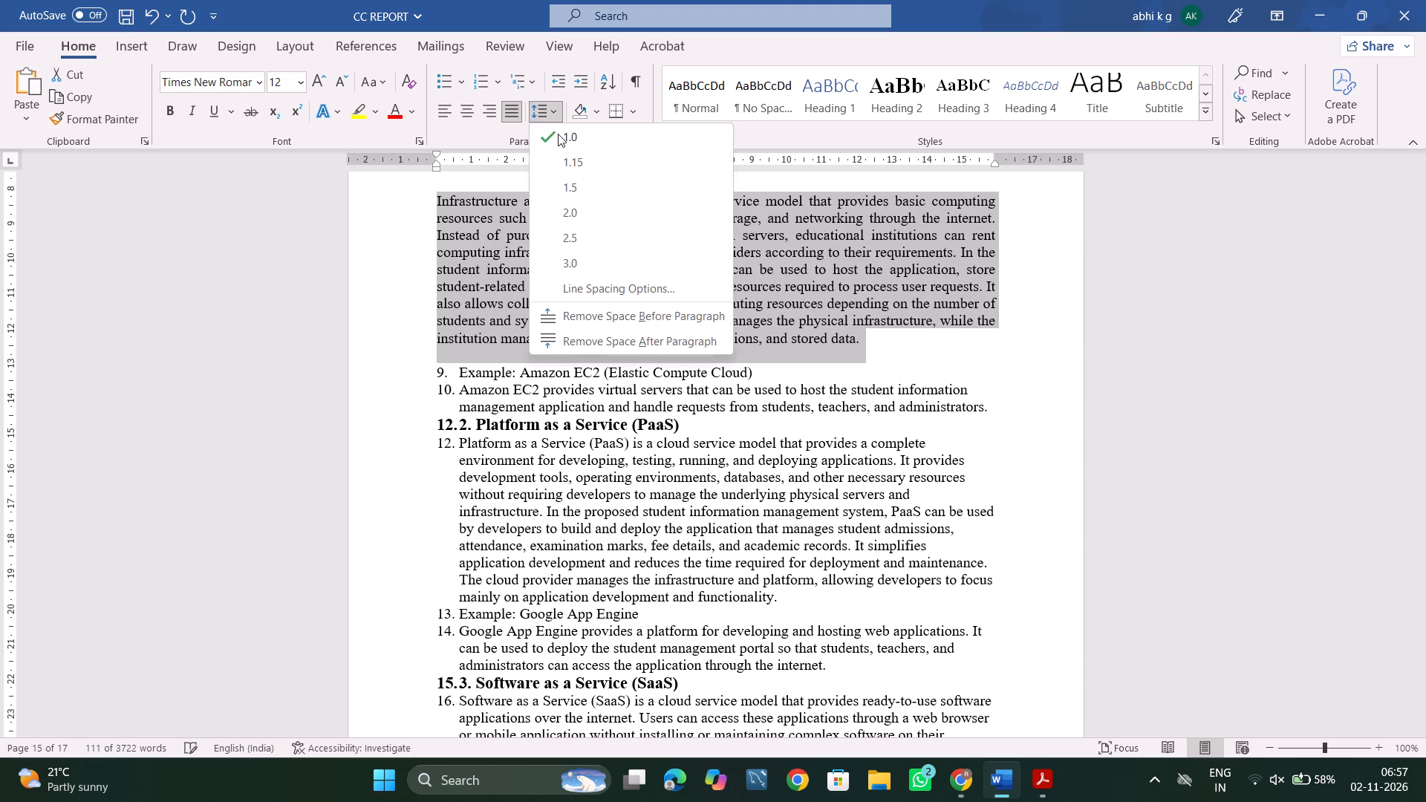
{"action": "left_click_drag", "start_coordinate": [558, 134], "coordinate": [581, 189]}
{"action": "left_click", "coordinate": [581, 189]}
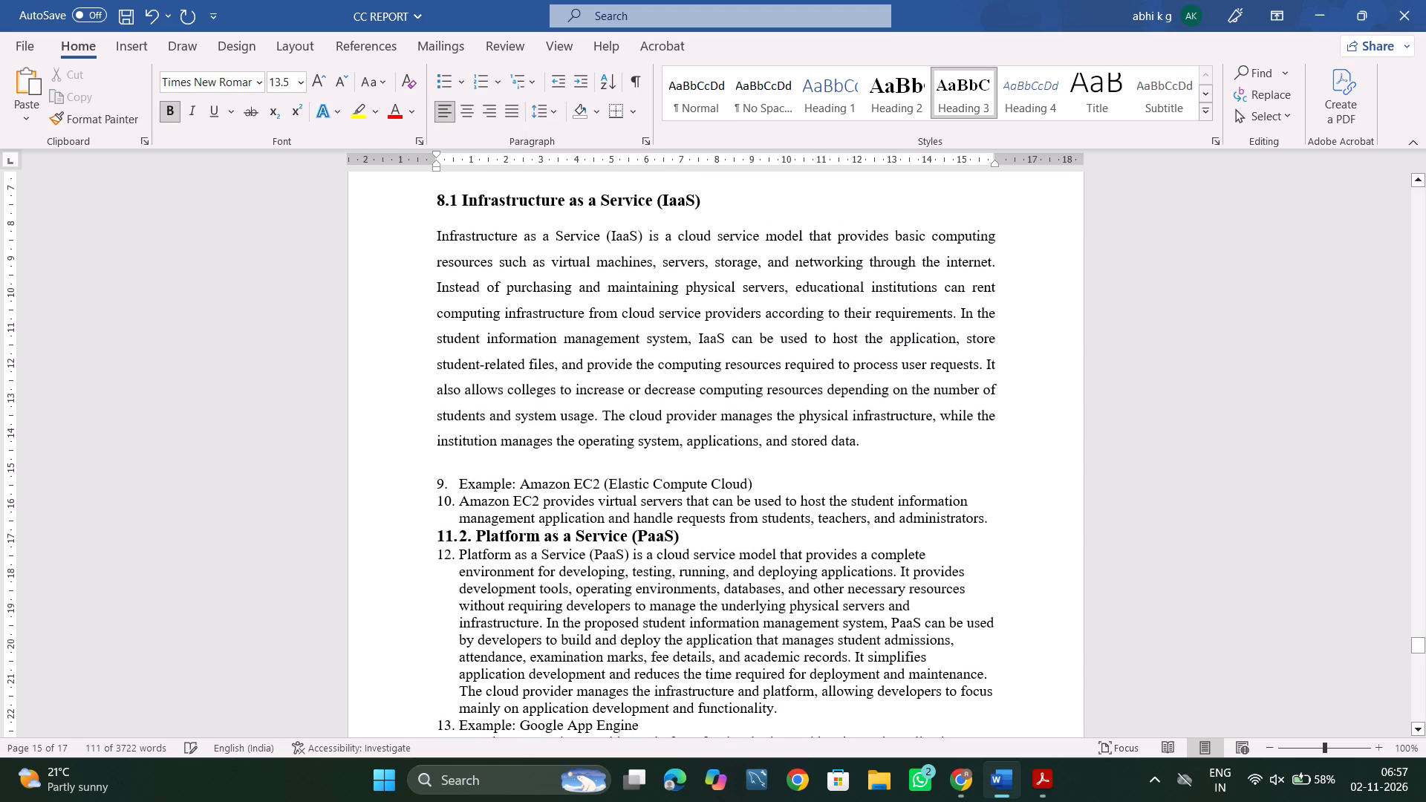
Remove the list numbering and indent from the Amazon EC2 example line and its description in section 8.1.
{"action": "left_click", "coordinate": [460, 486]}
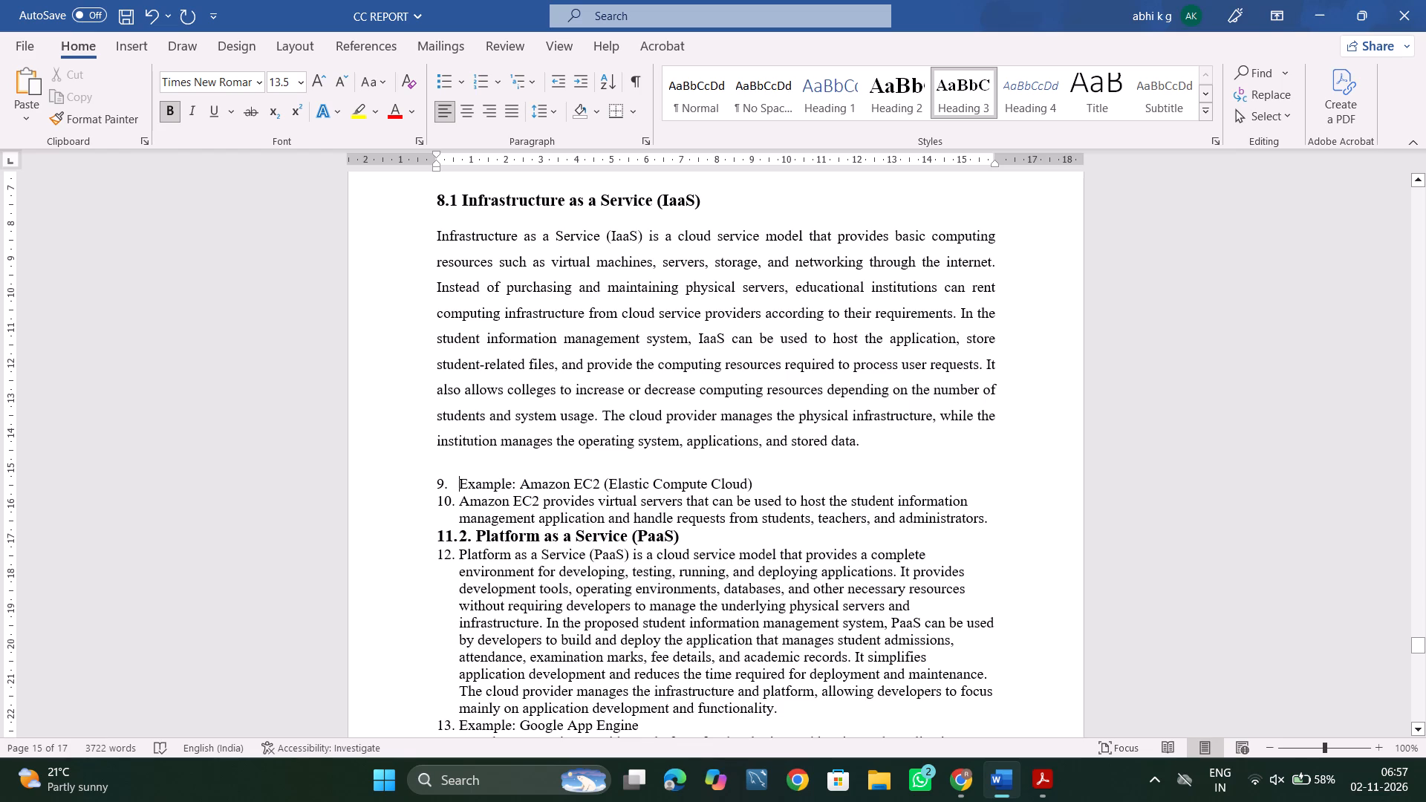
{"action": "key", "text": "BackSpace"}
{"action": "key", "text": "BackSpace"}
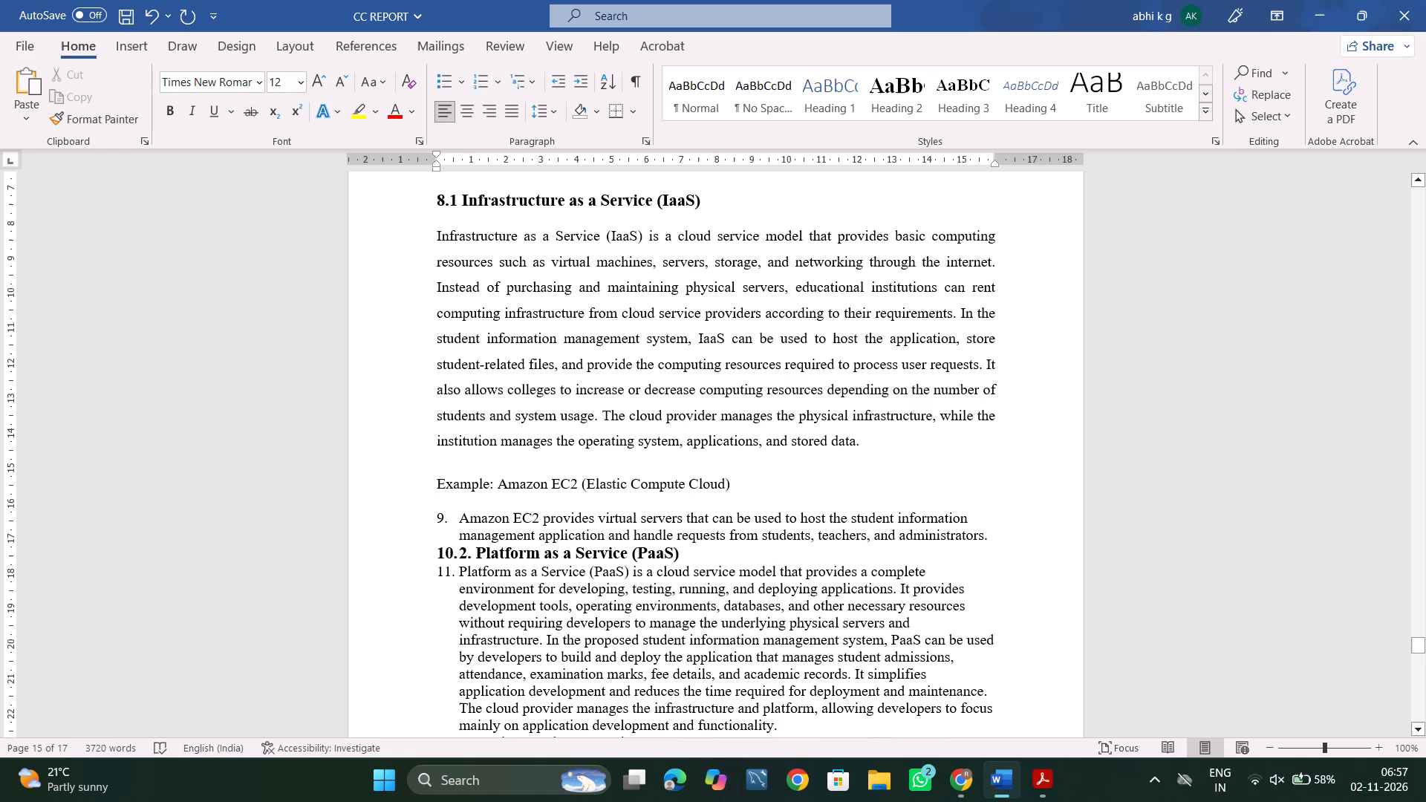
{"action": "left_click", "coordinate": [460, 521]}
{"action": "key", "text": "BackSpace"}
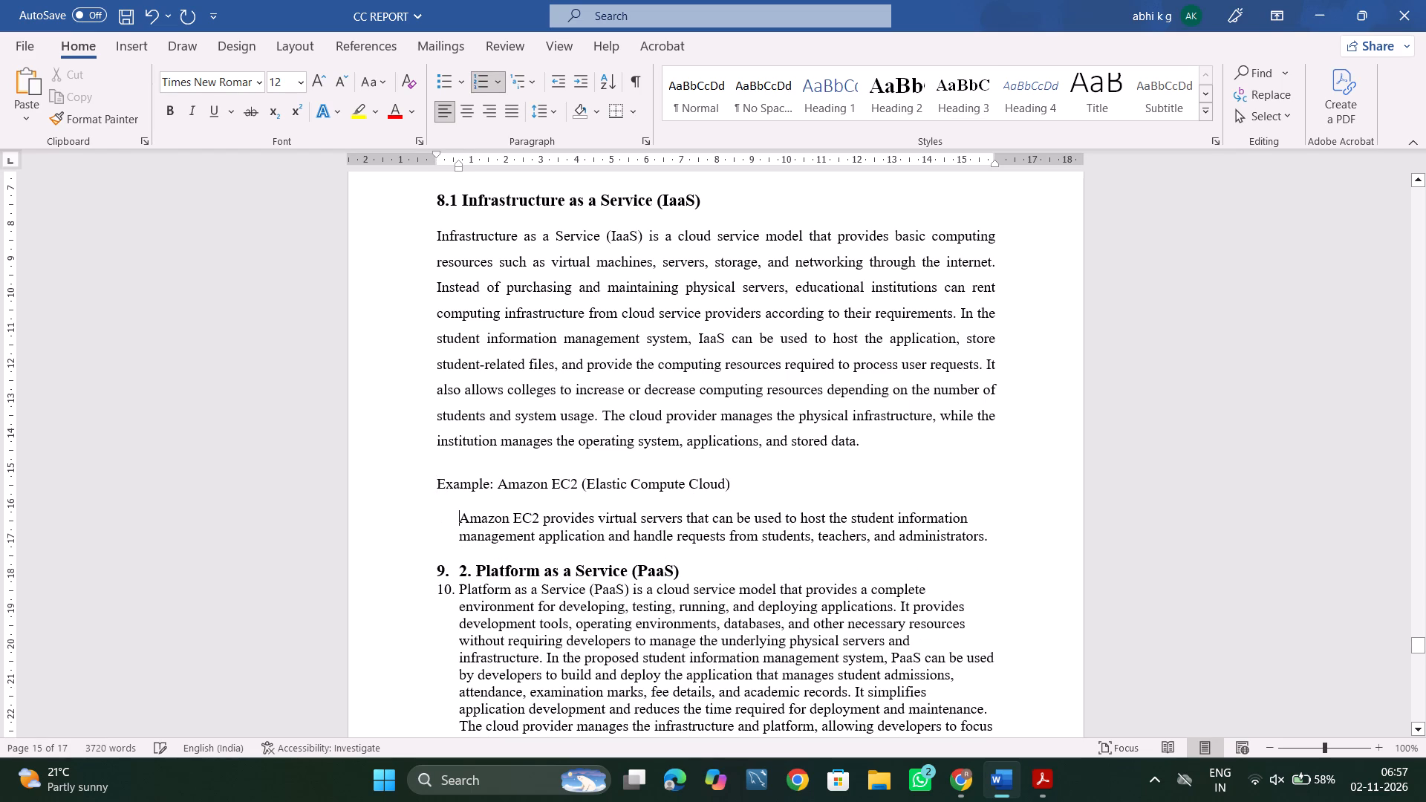
{"action": "key", "text": "BackSpace"}
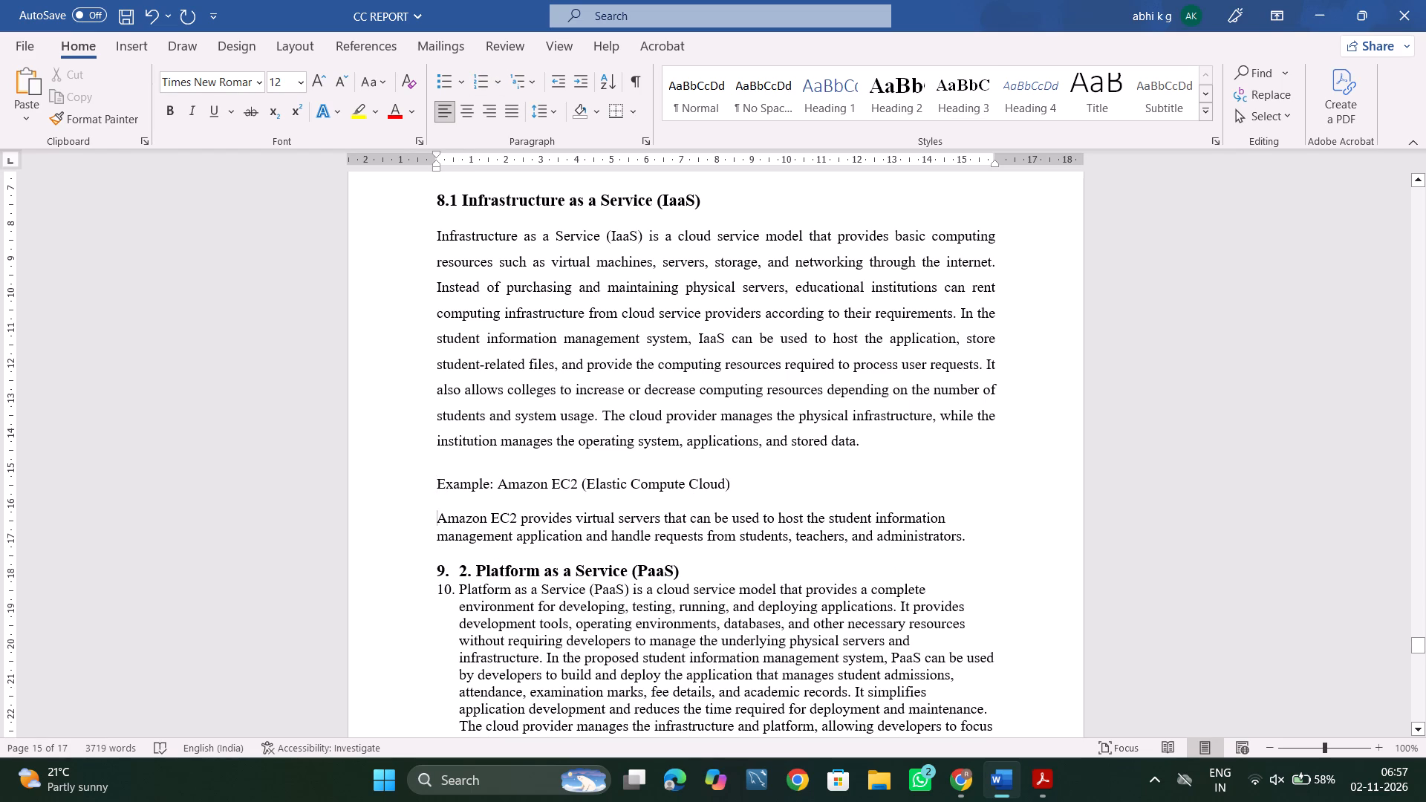
Set the line spacing of the Amazon EC2 example line and its description to 1.5.
{"action": "left_click_drag", "start_coordinate": [437, 479], "coordinate": [942, 540]}
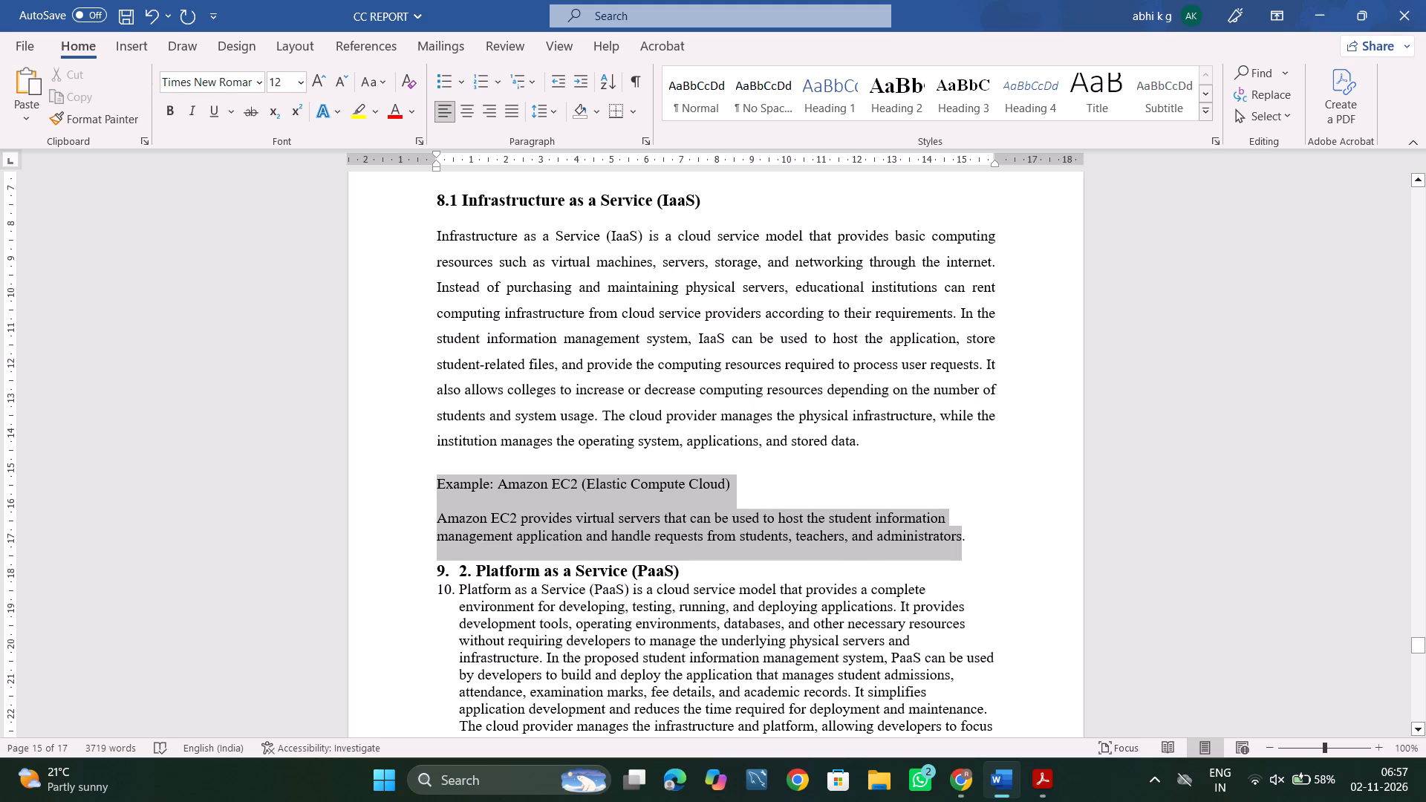
{"action": "left_click_drag", "start_coordinate": [942, 540], "coordinate": [972, 538]}
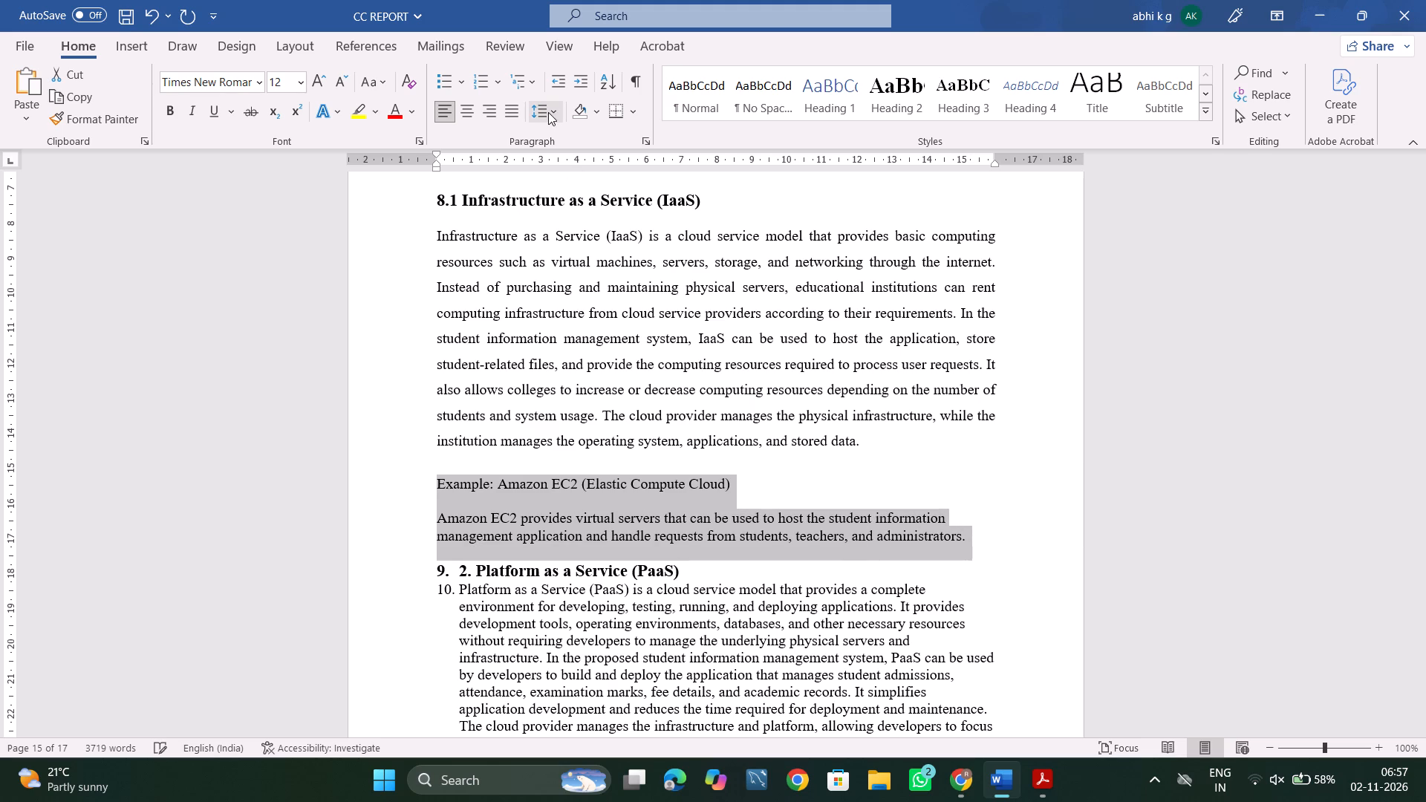
{"action": "left_click_drag", "start_coordinate": [548, 112], "coordinate": [579, 181]}
{"action": "left_click", "coordinate": [579, 181]}
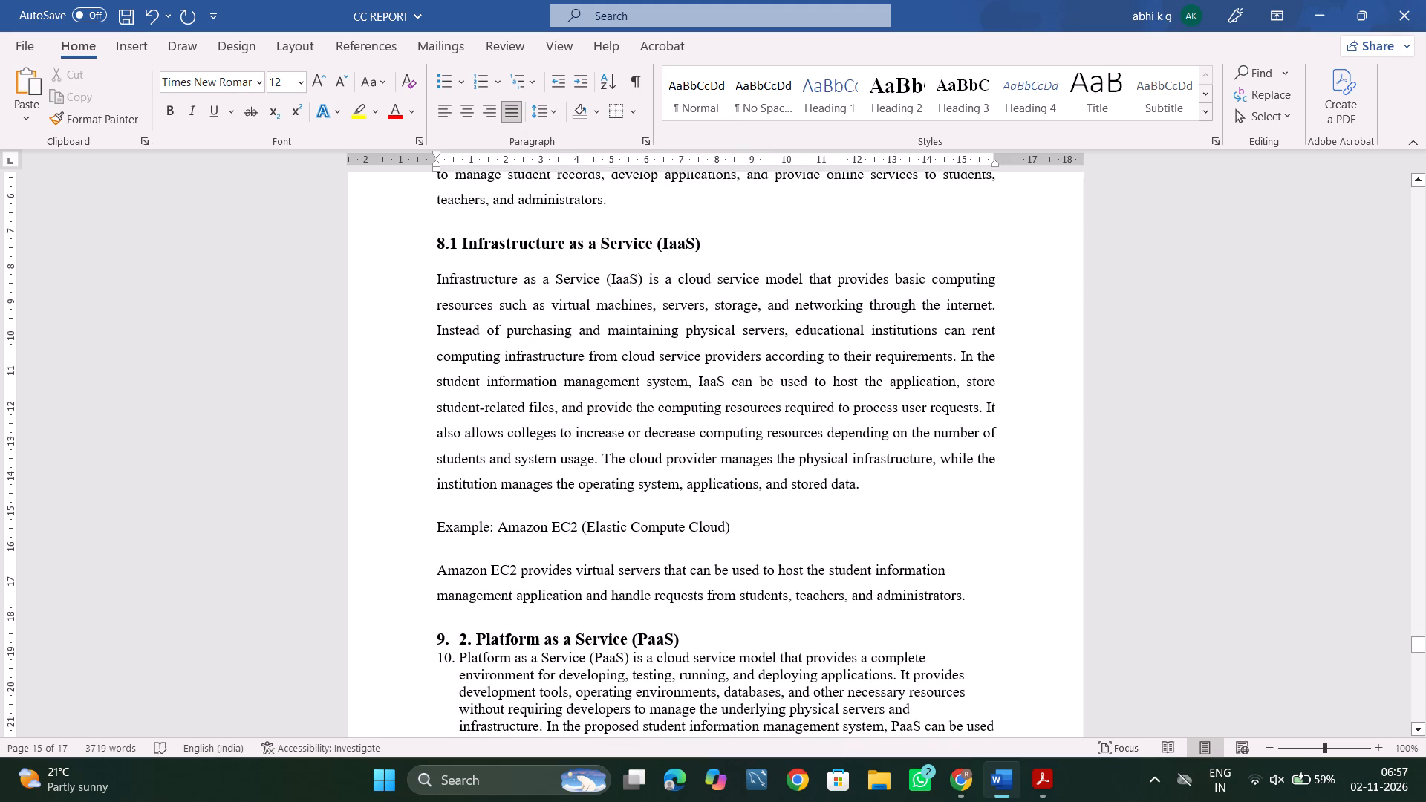
Make the "Example:" label before Amazon EC2 bold.
{"action": "left_click_drag", "start_coordinate": [492, 531], "coordinate": [427, 526]}
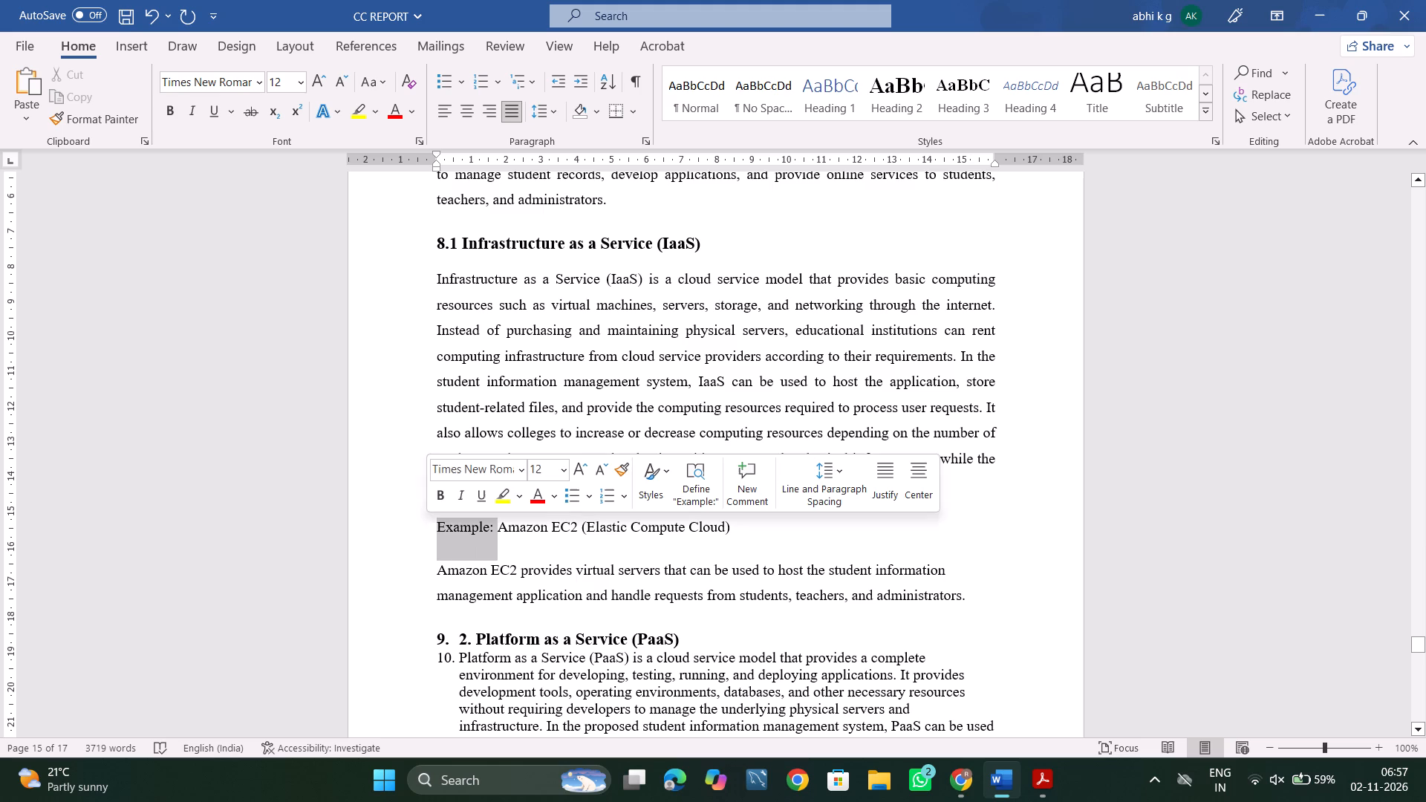
{"action": "left_click", "coordinate": [434, 495]}
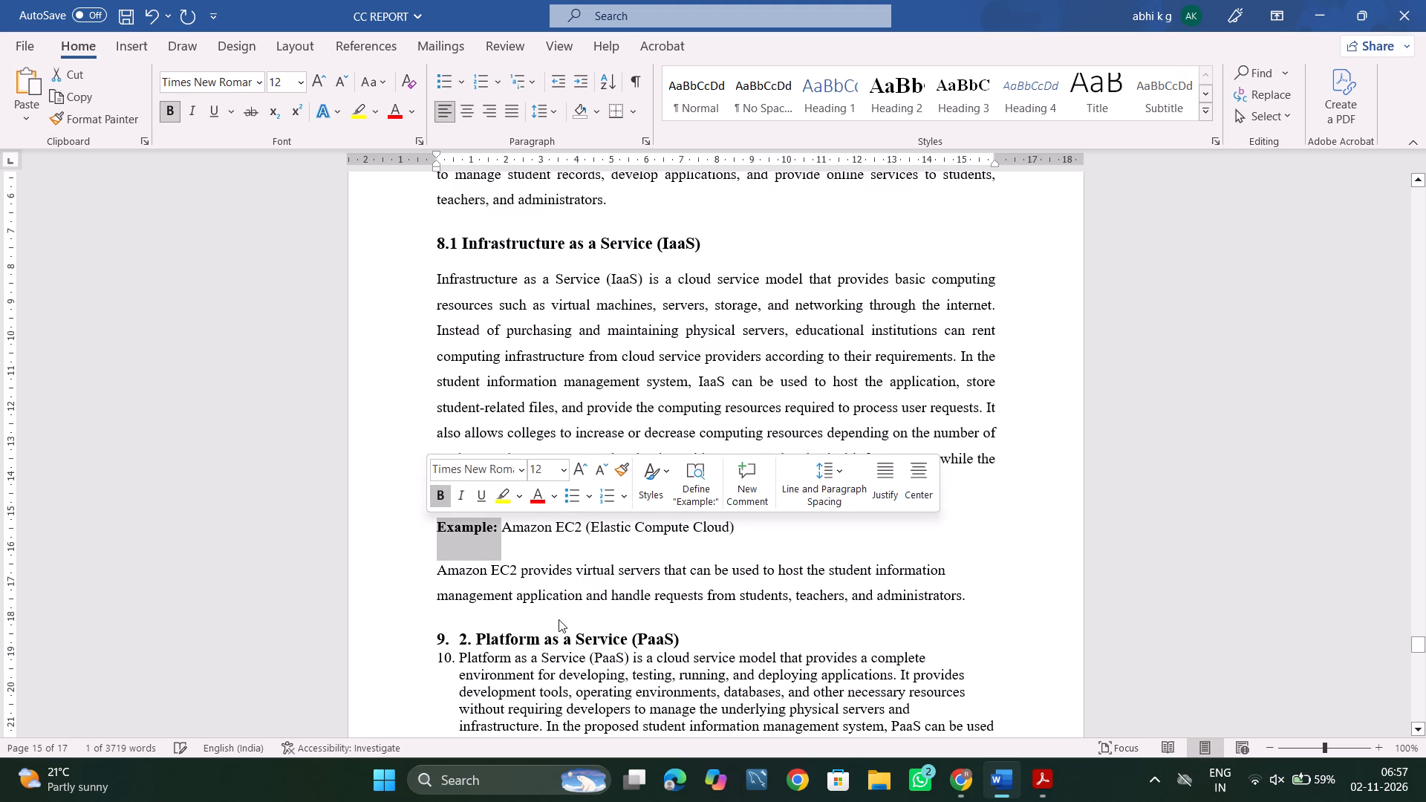
Replace the automatic list number and "2." on the Platform as a Service (PaaS) heading with 8.2, flush with the margin.
{"action": "left_click", "coordinate": [475, 642]}
{"action": "key", "text": "BackSpace"}
{"action": "key", "text": "BackSpace"}
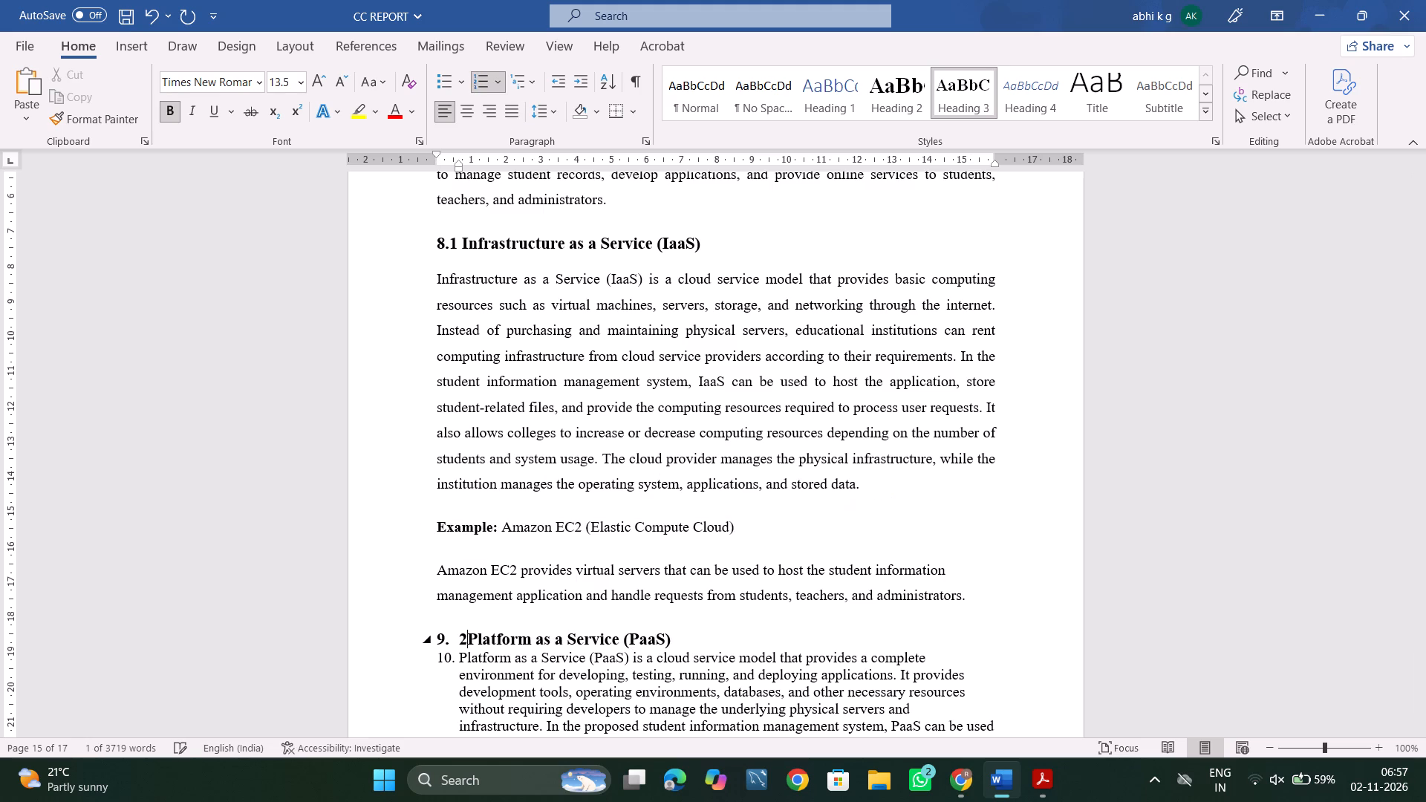
{"action": "key", "text": "BackSpace"}
{"action": "key", "text": "BackSpace"}
{"action": "key", "text": "BackSpace"}
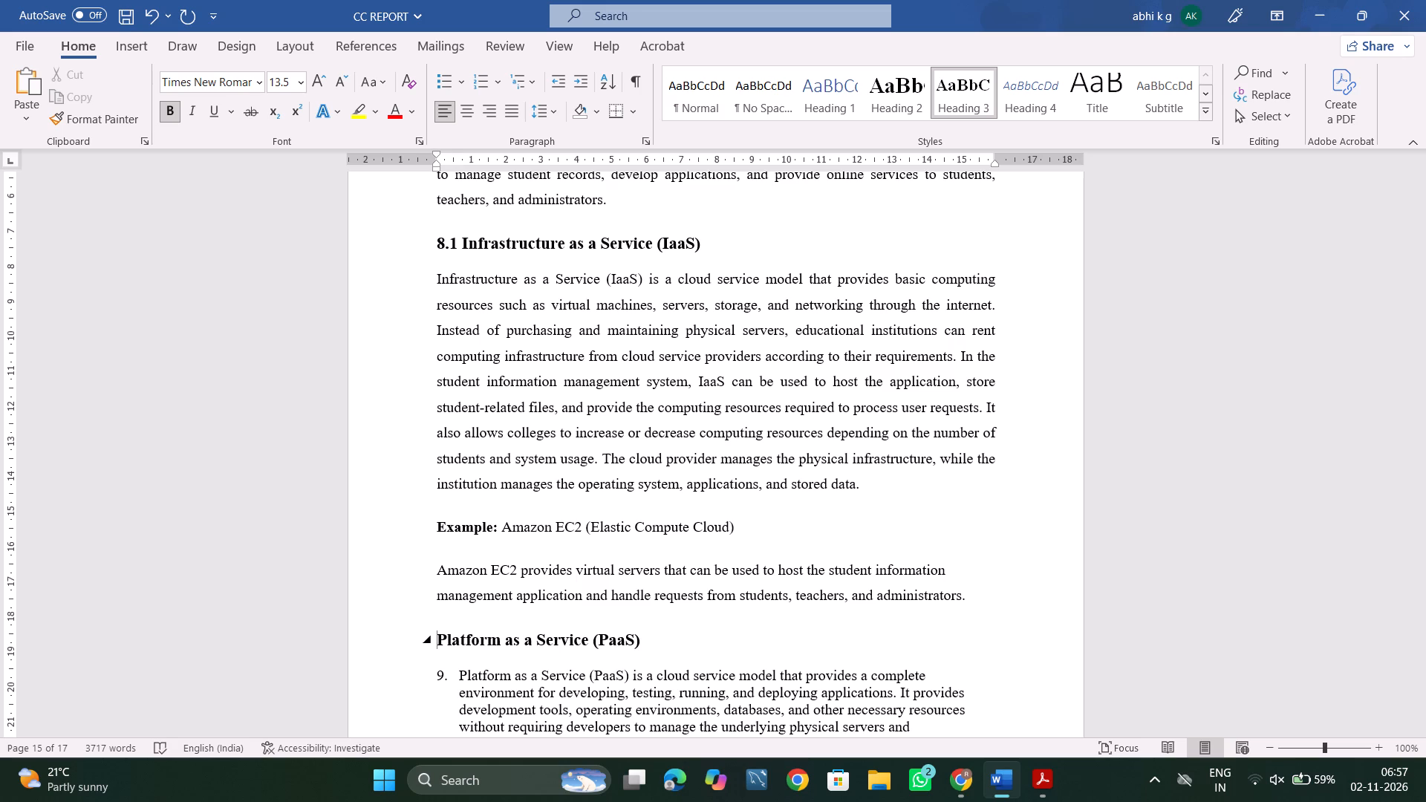
{"action": "key", "text": "8"}
{"action": "type", "text": ".2"}
{"action": "key", "text": "space"}
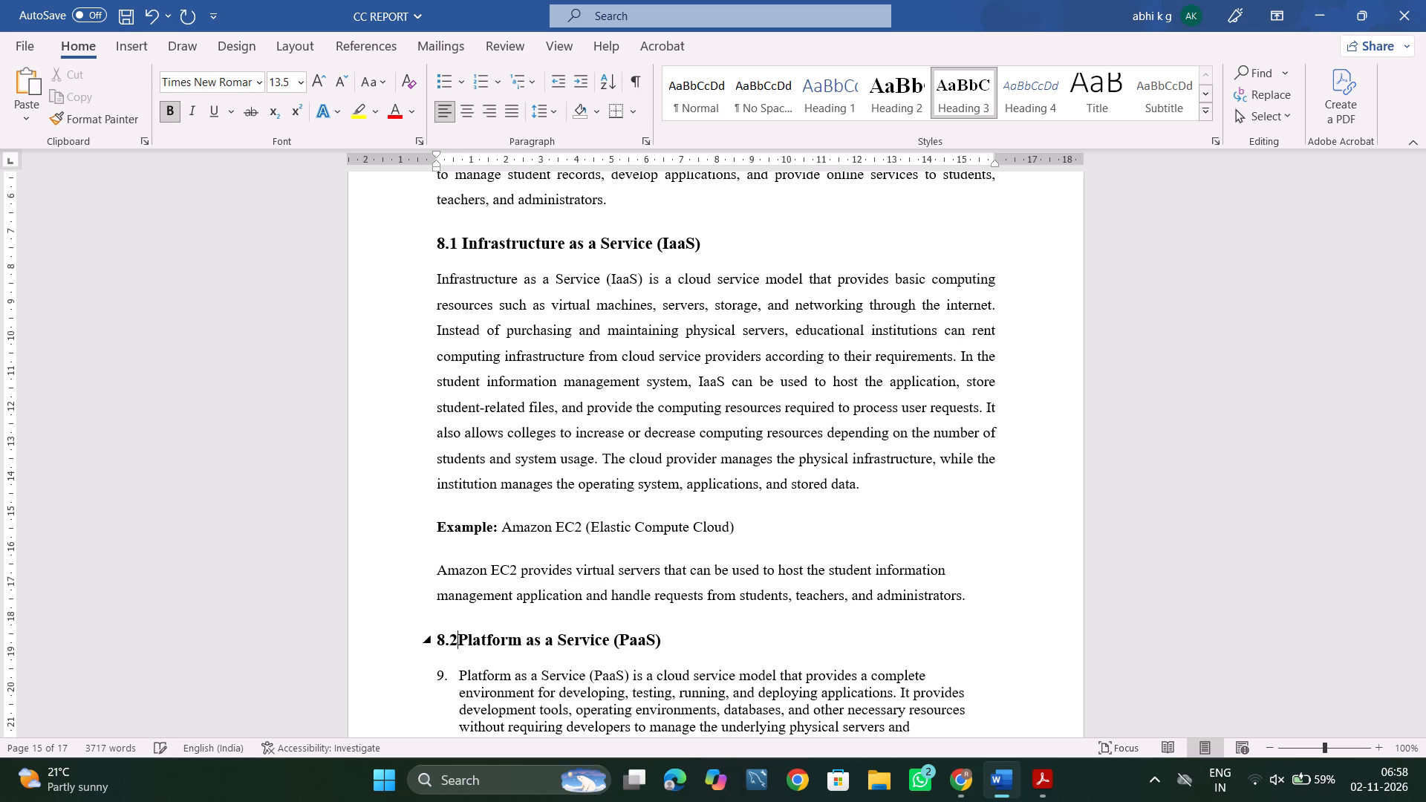
Remove the list numbering and indent from the paragraph under the 8.2 Platform as a Service heading.
{"action": "left_click", "coordinate": [455, 676]}
{"action": "key", "text": "BackSpace"}
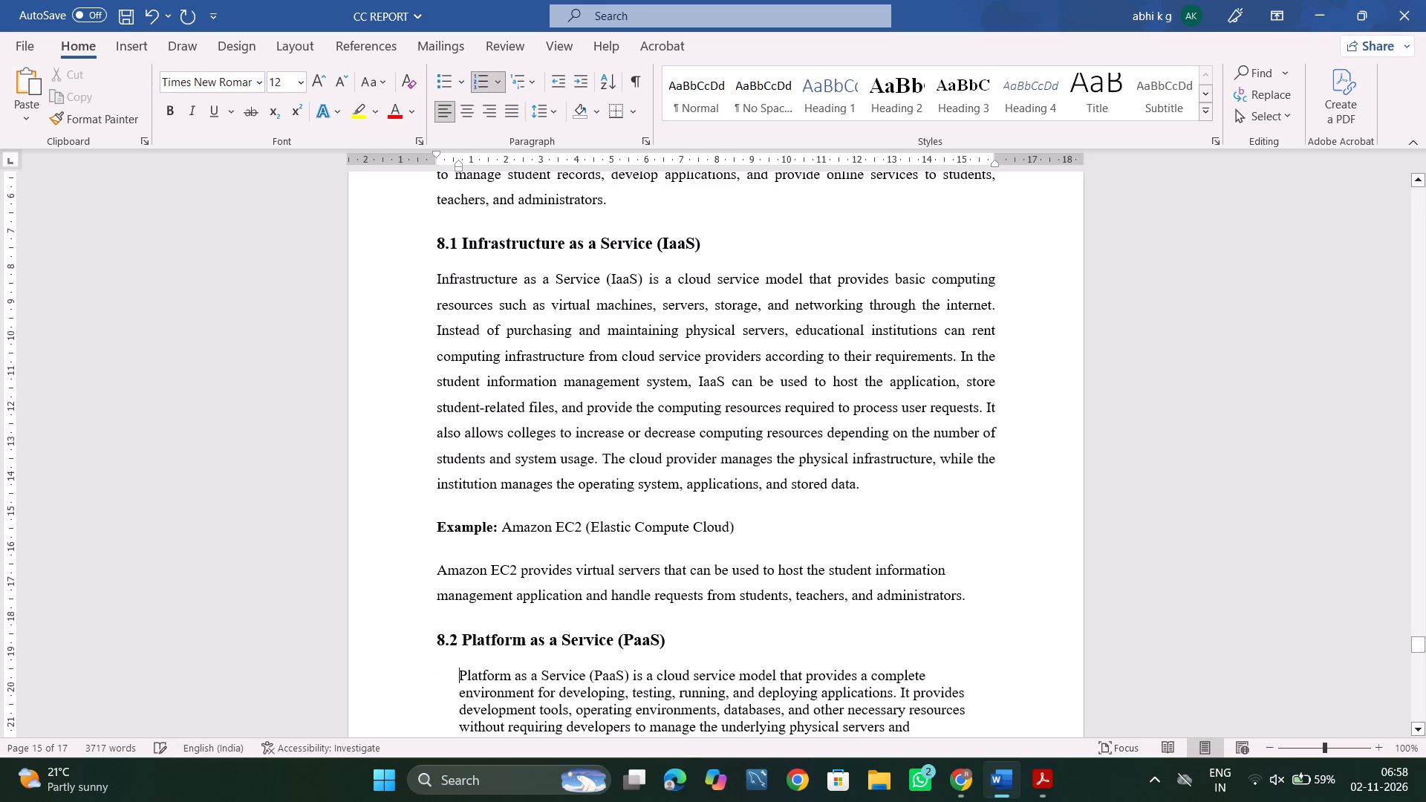
{"action": "key", "text": "BackSpace"}
Justify the Platform as a Service body paragraph and set its line spacing to 1.5.
{"action": "left_click_drag", "start_coordinate": [435, 671], "coordinate": [436, 679]}
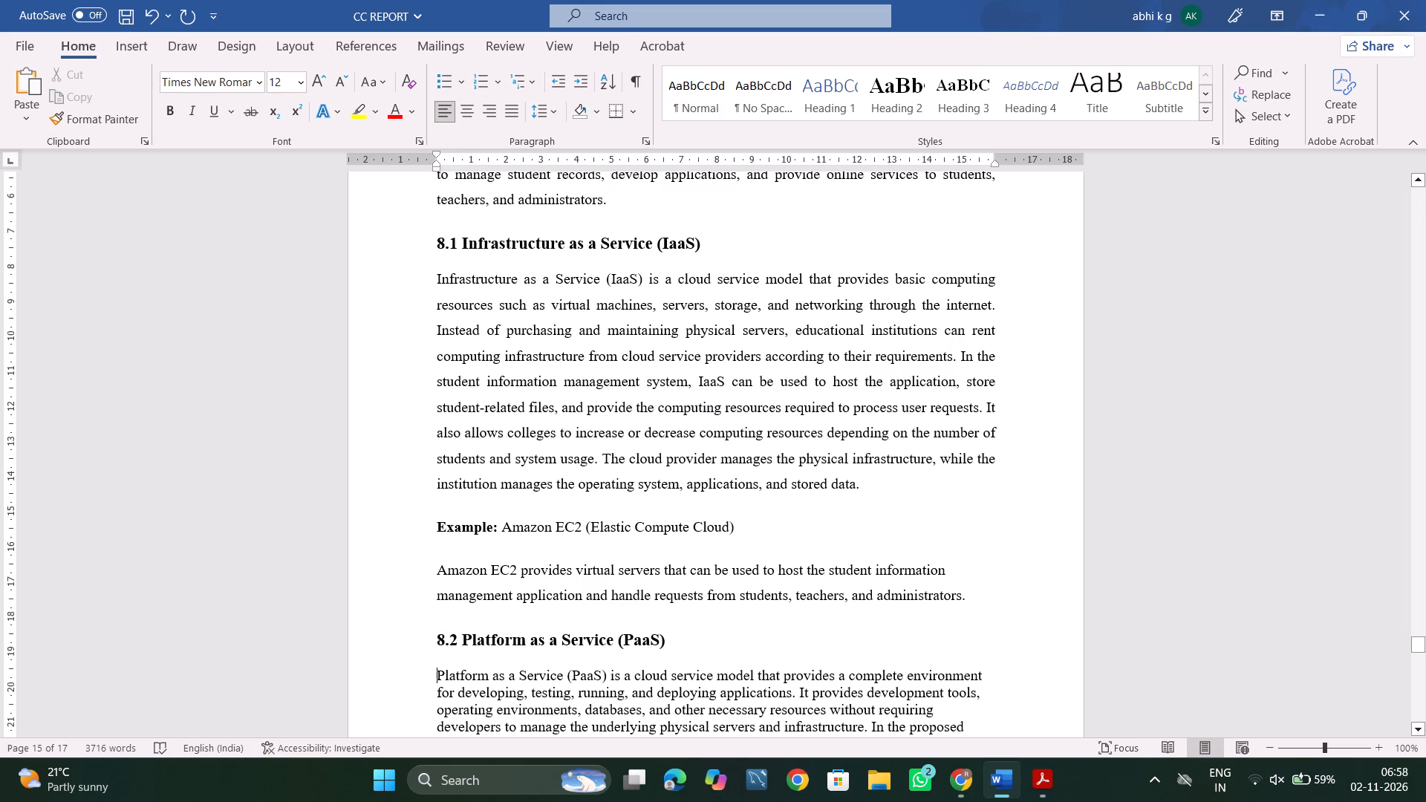
{"action": "left_click_drag", "start_coordinate": [436, 679], "coordinate": [531, 726]}
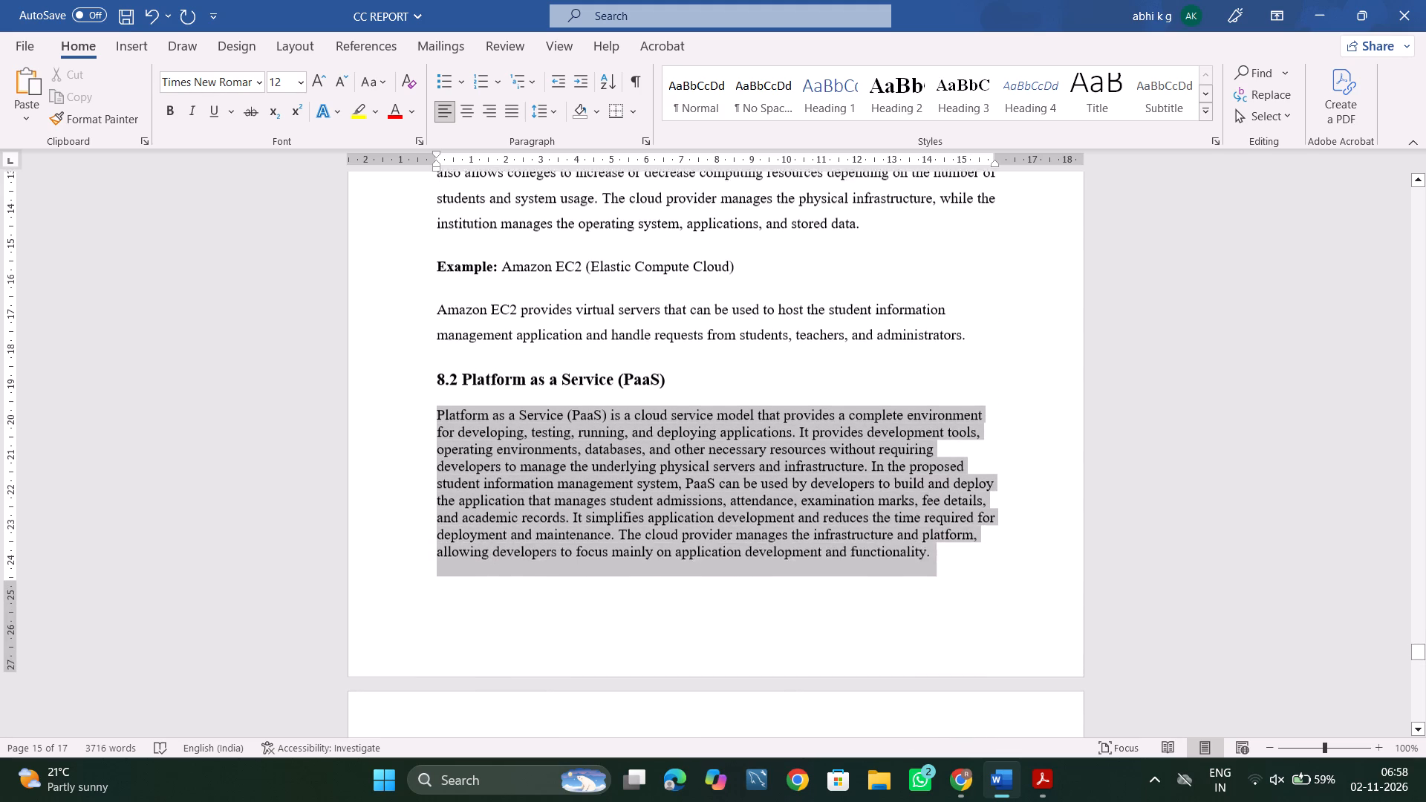
{"action": "left_click_drag", "start_coordinate": [531, 726], "coordinate": [963, 599]}
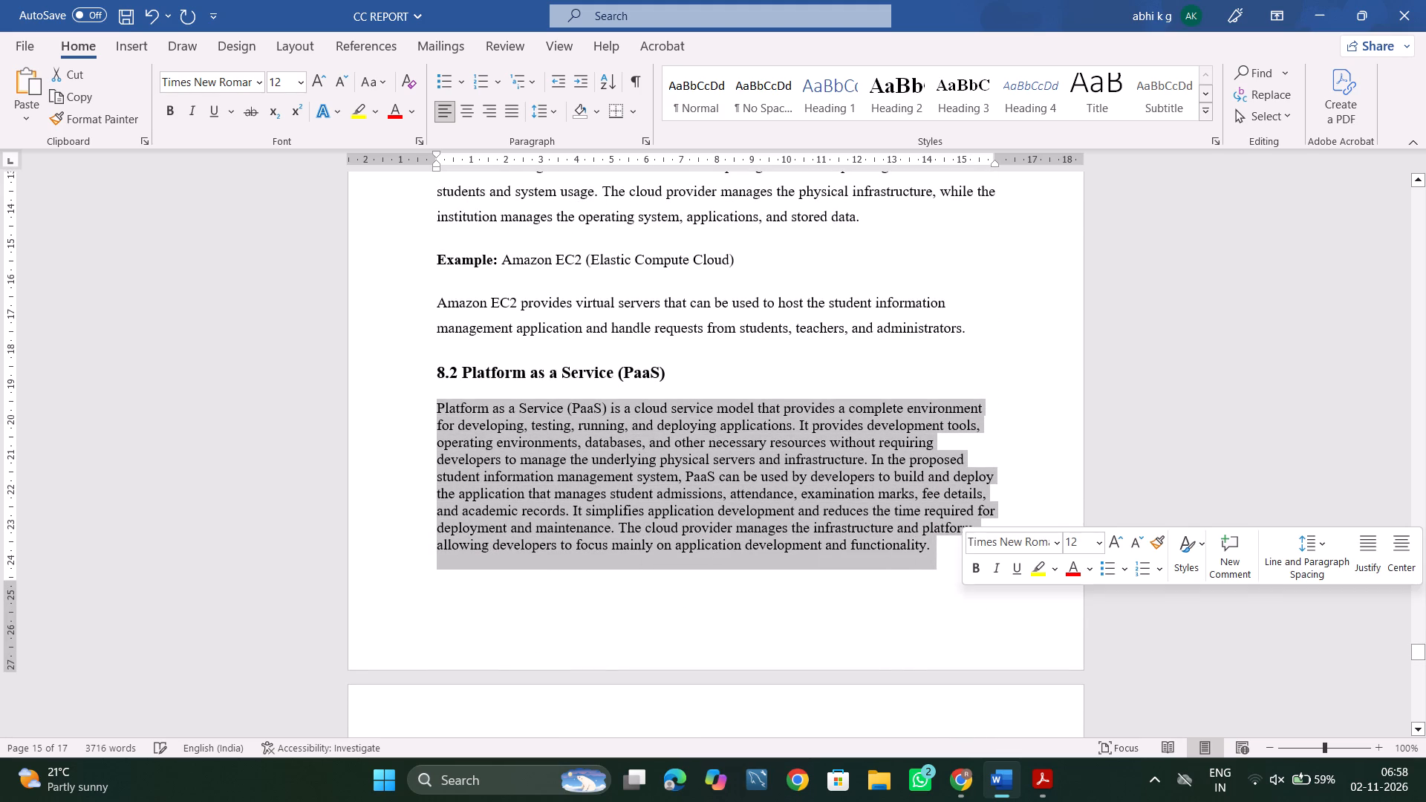
{"action": "left_click", "coordinate": [513, 111]}
{"action": "left_click_drag", "start_coordinate": [547, 112], "coordinate": [551, 123]}
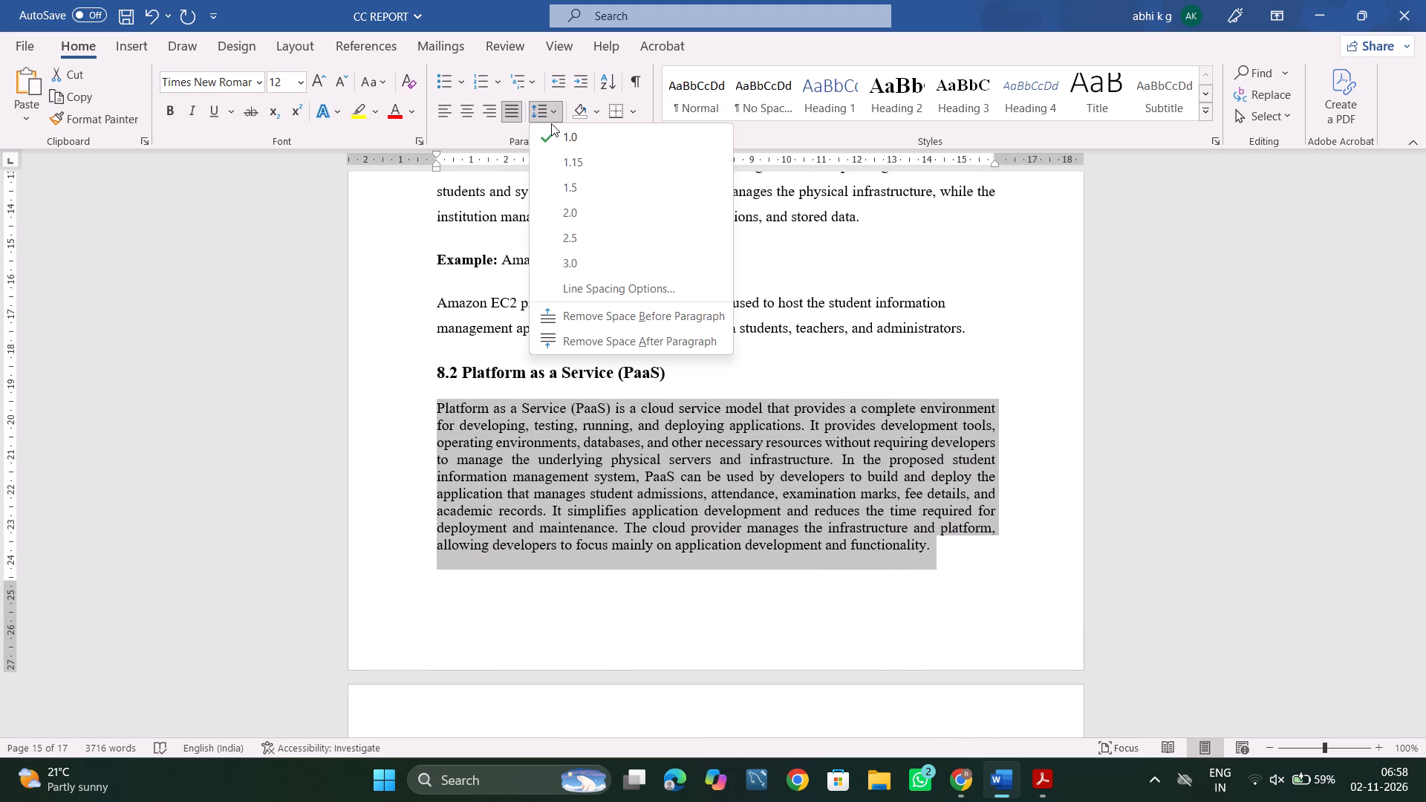
{"action": "left_click_drag", "start_coordinate": [551, 123], "coordinate": [578, 188]}
{"action": "left_click", "coordinate": [578, 188]}
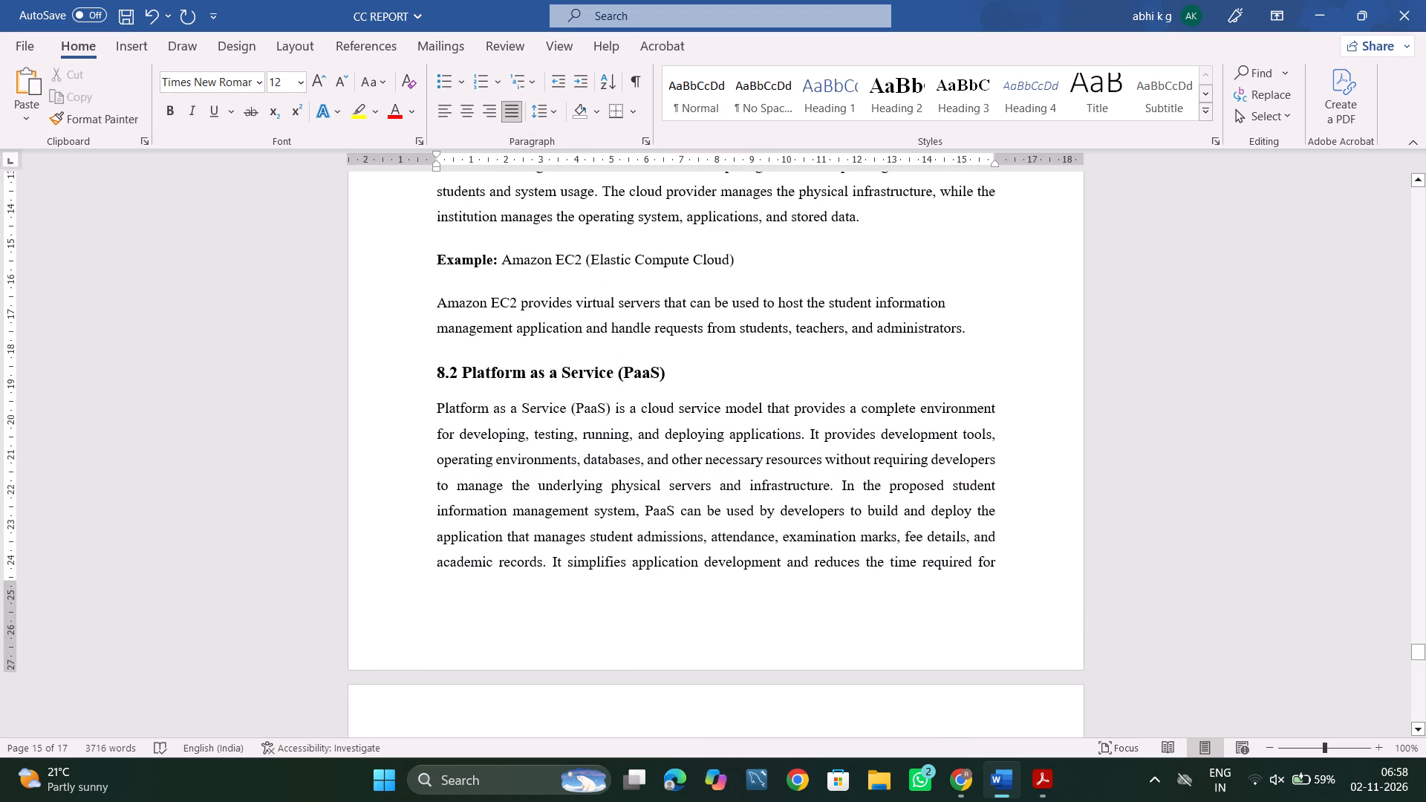
Remove the list numbering and indent from the Google App Engine example line and its description in section 8.2.
{"action": "left_click", "coordinate": [510, 555]}
{"action": "key", "text": "Down"}
{"action": "key", "text": "Down"}
{"action": "key", "text": "Down"}
{"action": "key", "text": "Down"}
{"action": "key", "text": "Down"}
{"action": "key", "text": "Down"}
{"action": "key", "text": "Down"}
{"action": "key", "text": "Down"}
{"action": "key", "text": "Down"}
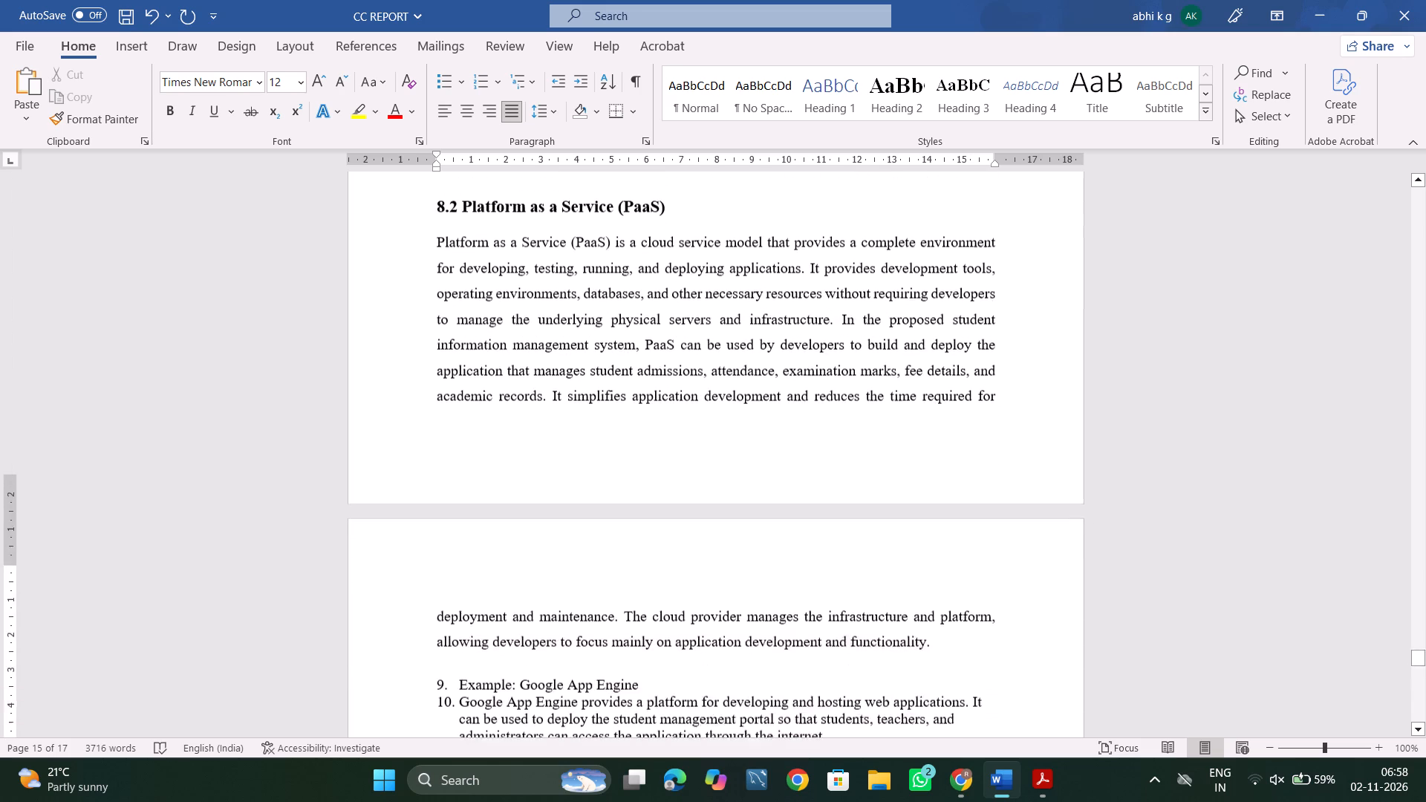
{"action": "key", "text": "Down"}
{"action": "key", "text": "Down"}
{"action": "key", "text": "Down"}
{"action": "key", "text": "Down"}
{"action": "key", "text": "Down"}
{"action": "key", "text": "Down"}
{"action": "key", "text": "Down"}
{"action": "key", "text": "Down"}
{"action": "key", "text": "Down"}
{"action": "key", "text": "Down"}
{"action": "key", "text": "Down"}
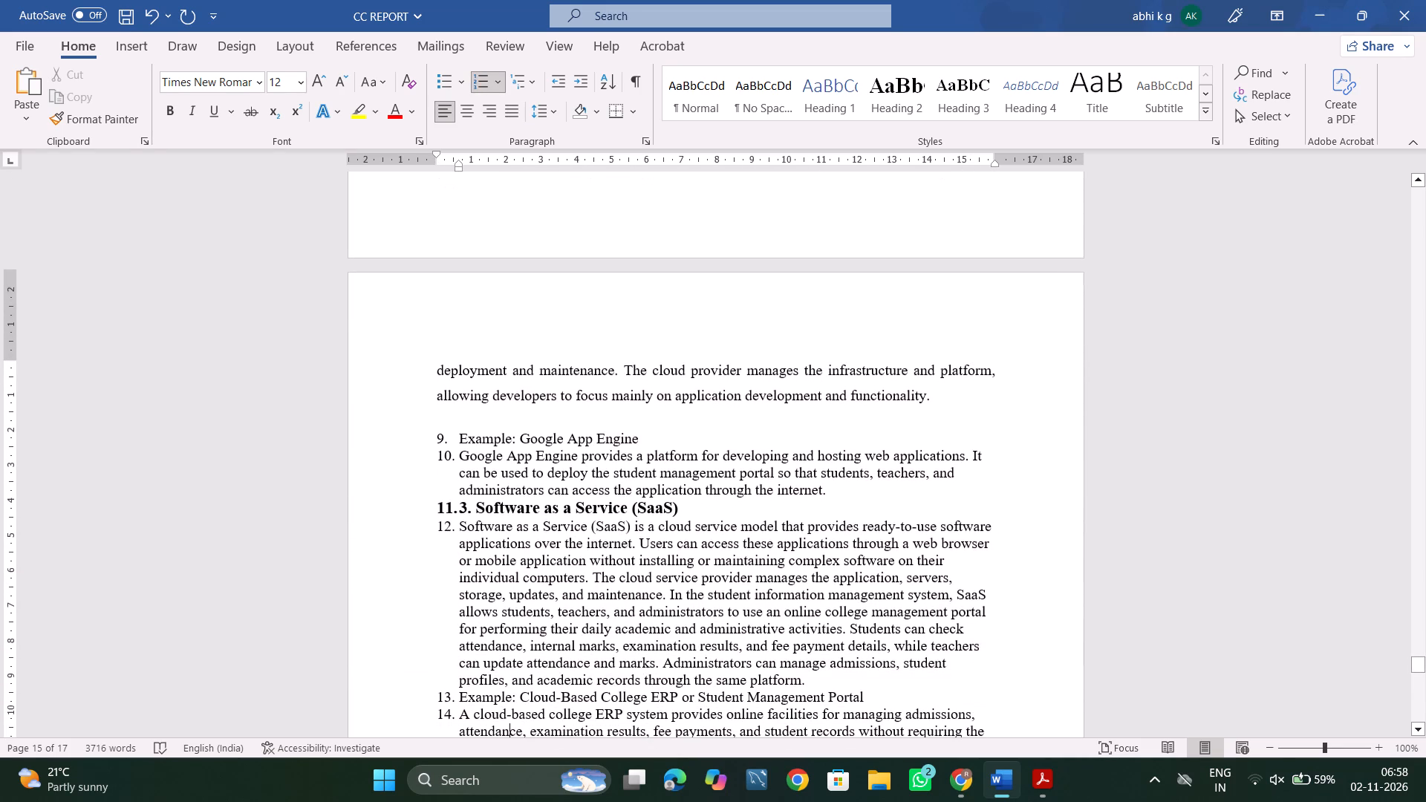
{"action": "left_click", "coordinate": [457, 440]}
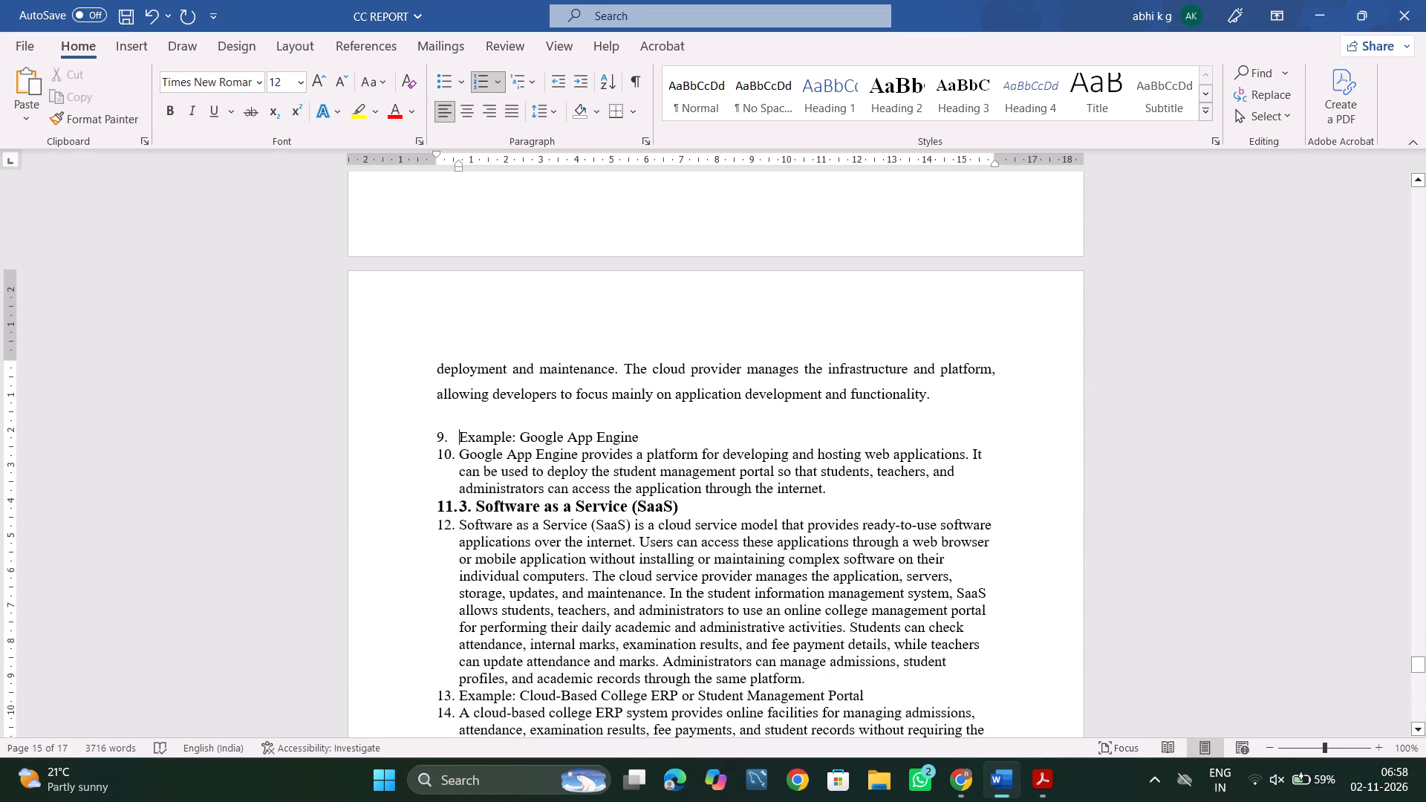
{"action": "key", "text": "BackSpace"}
{"action": "key", "text": "BackSpace"}
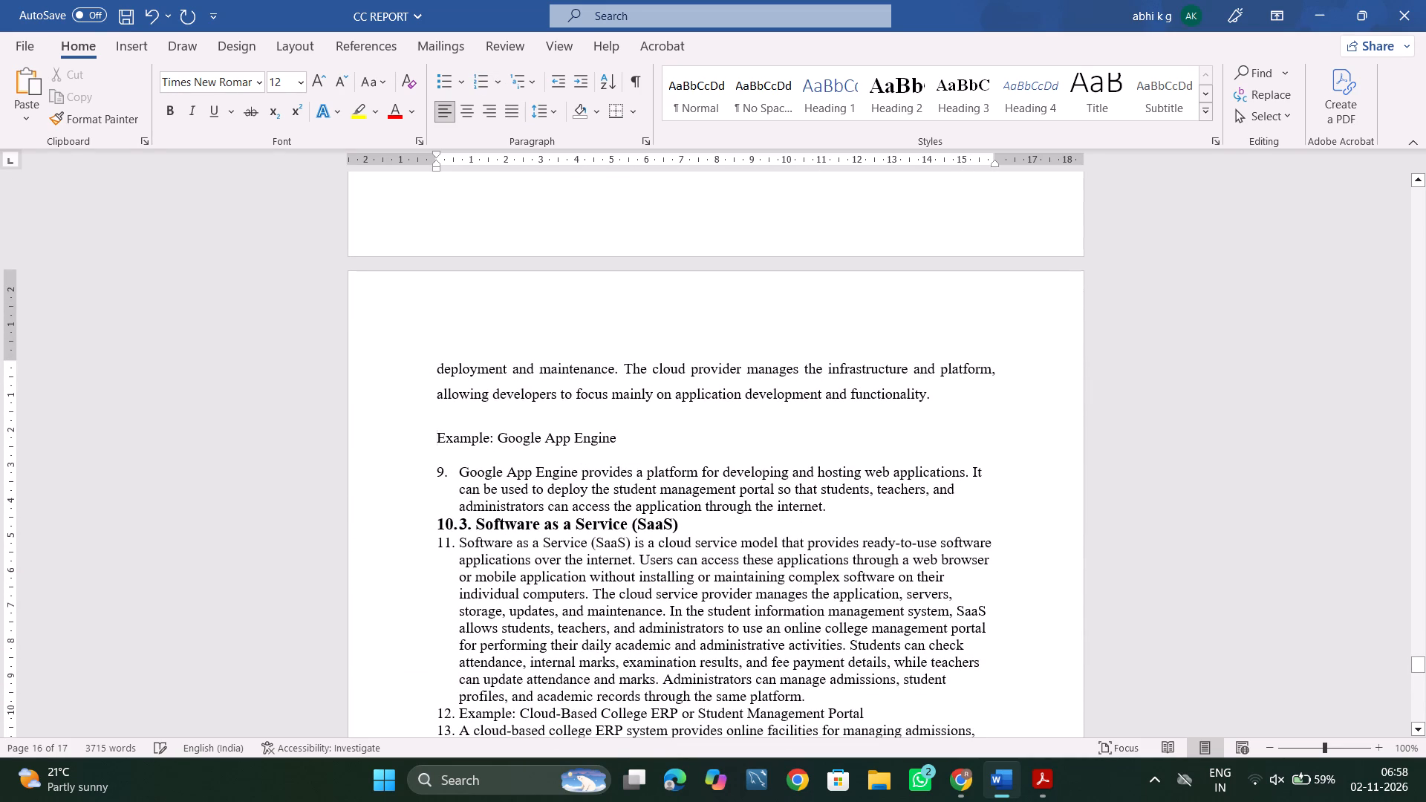
{"action": "left_click", "coordinate": [458, 475]}
{"action": "key", "text": "BackSpace"}
{"action": "key", "text": "BackSpace"}
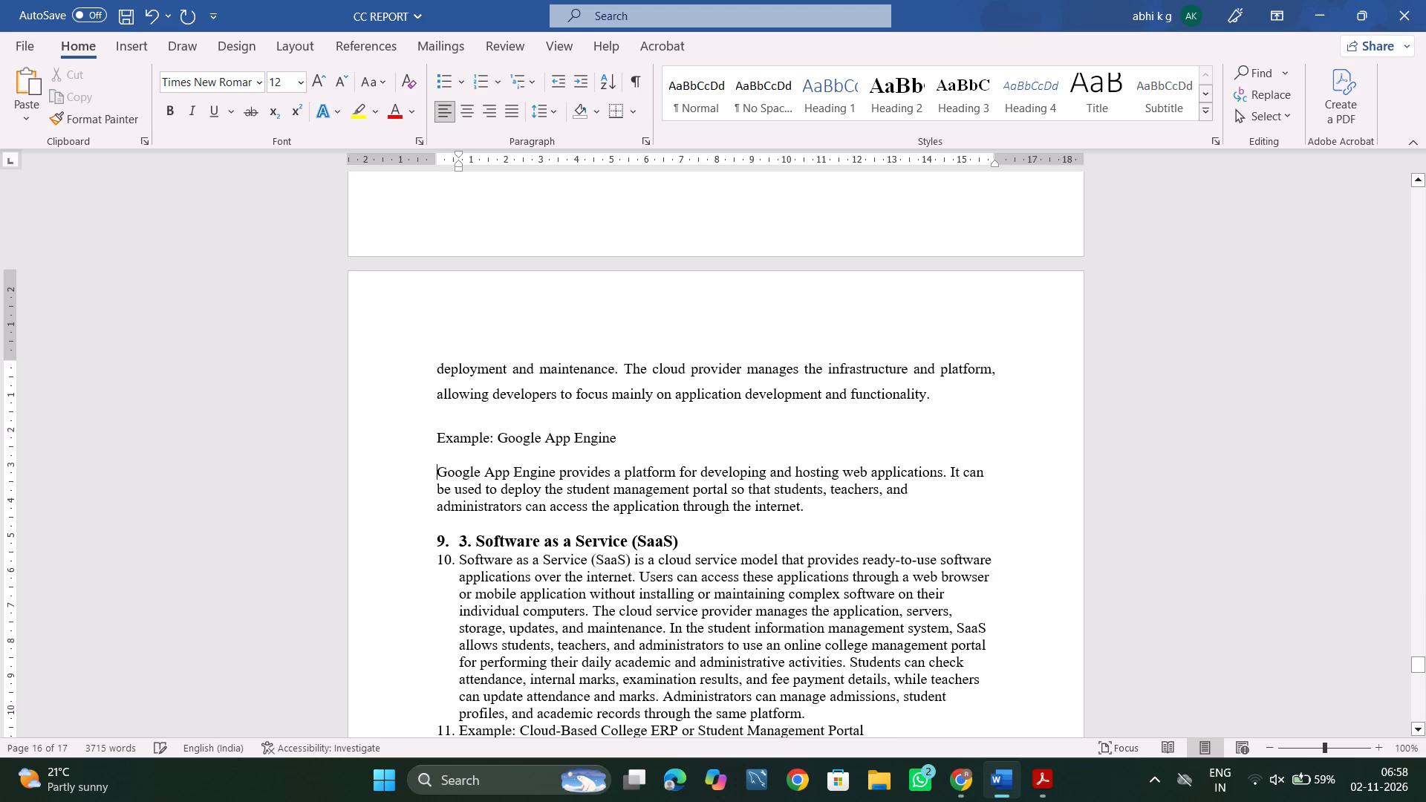
Justify the Google App Engine example line and its description in section 8.2 and set their line spacing to 1.5.
{"action": "left_click_drag", "start_coordinate": [438, 439], "coordinate": [786, 536]}
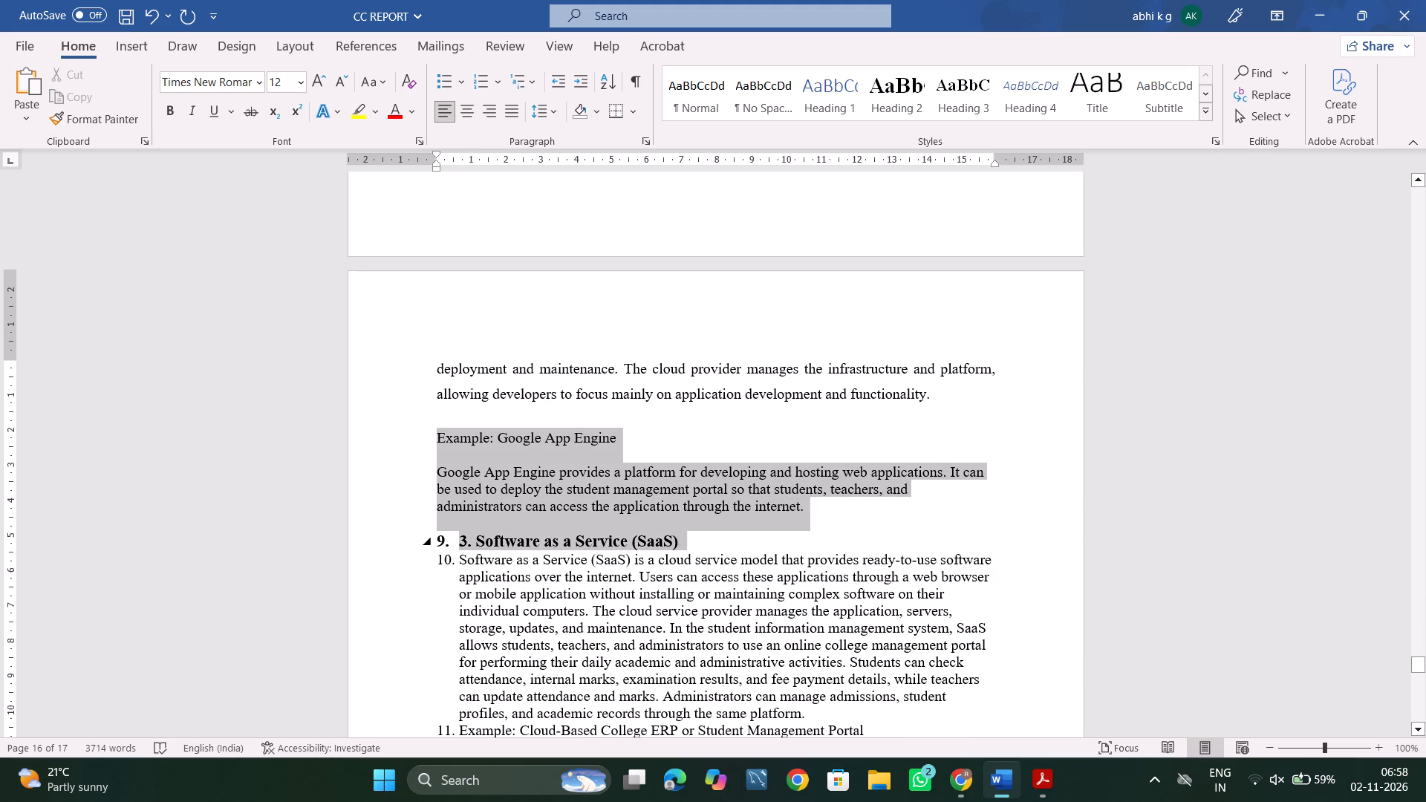
{"action": "left_click_drag", "start_coordinate": [786, 536], "coordinate": [815, 513]}
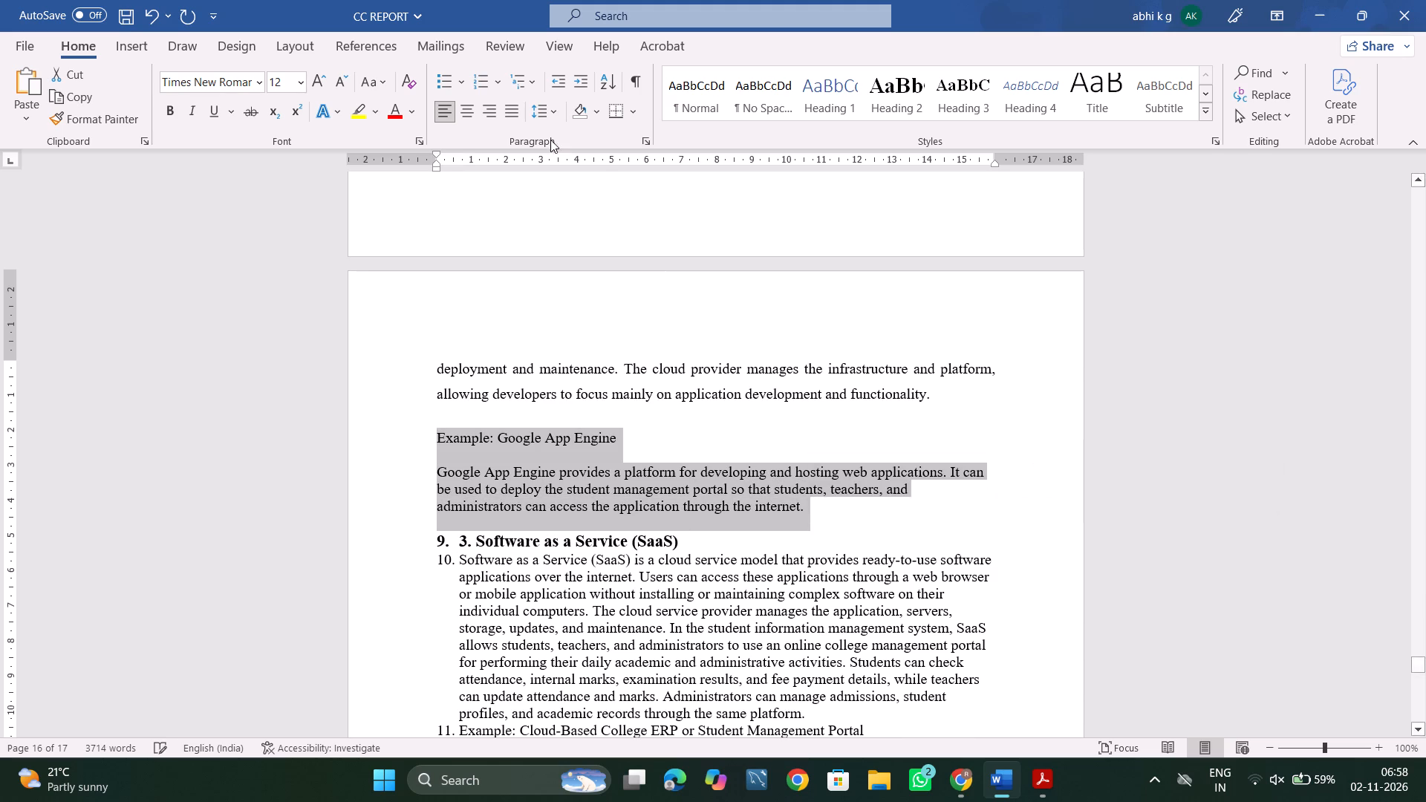
{"action": "left_click", "coordinate": [513, 122]}
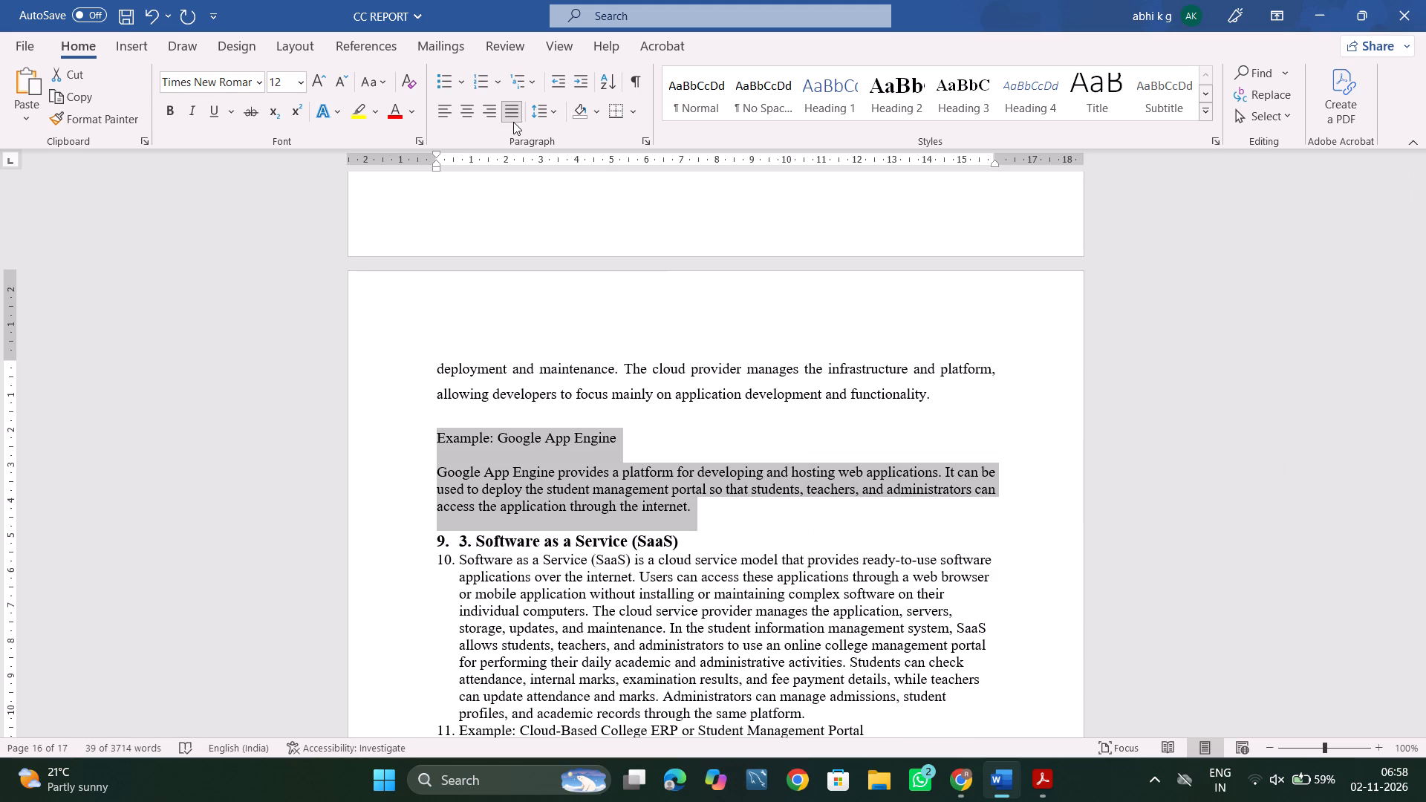
{"action": "left_click_drag", "start_coordinate": [538, 117], "coordinate": [580, 180]}
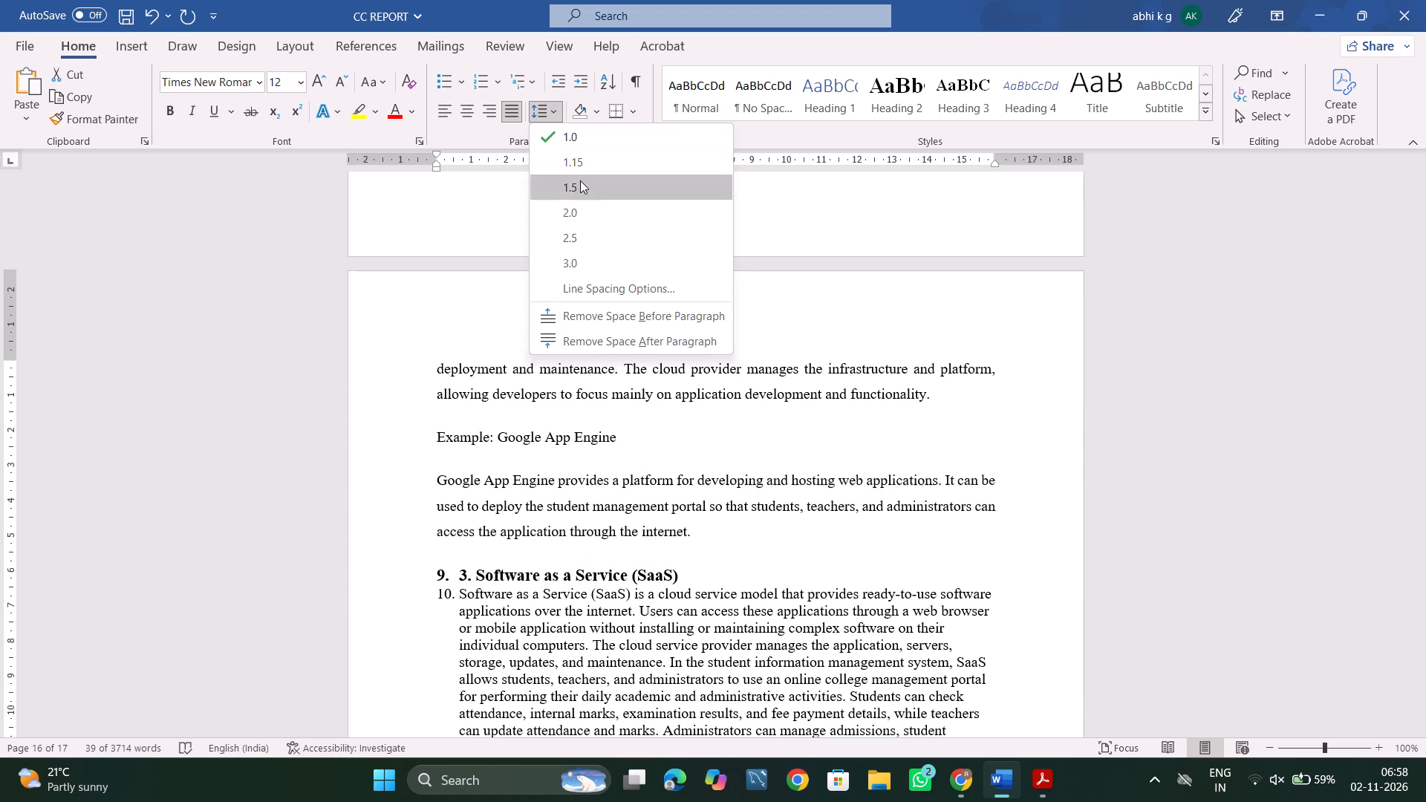
{"action": "left_click_drag", "start_coordinate": [580, 180], "coordinate": [580, 183]}
{"action": "left_click", "coordinate": [580, 183]}
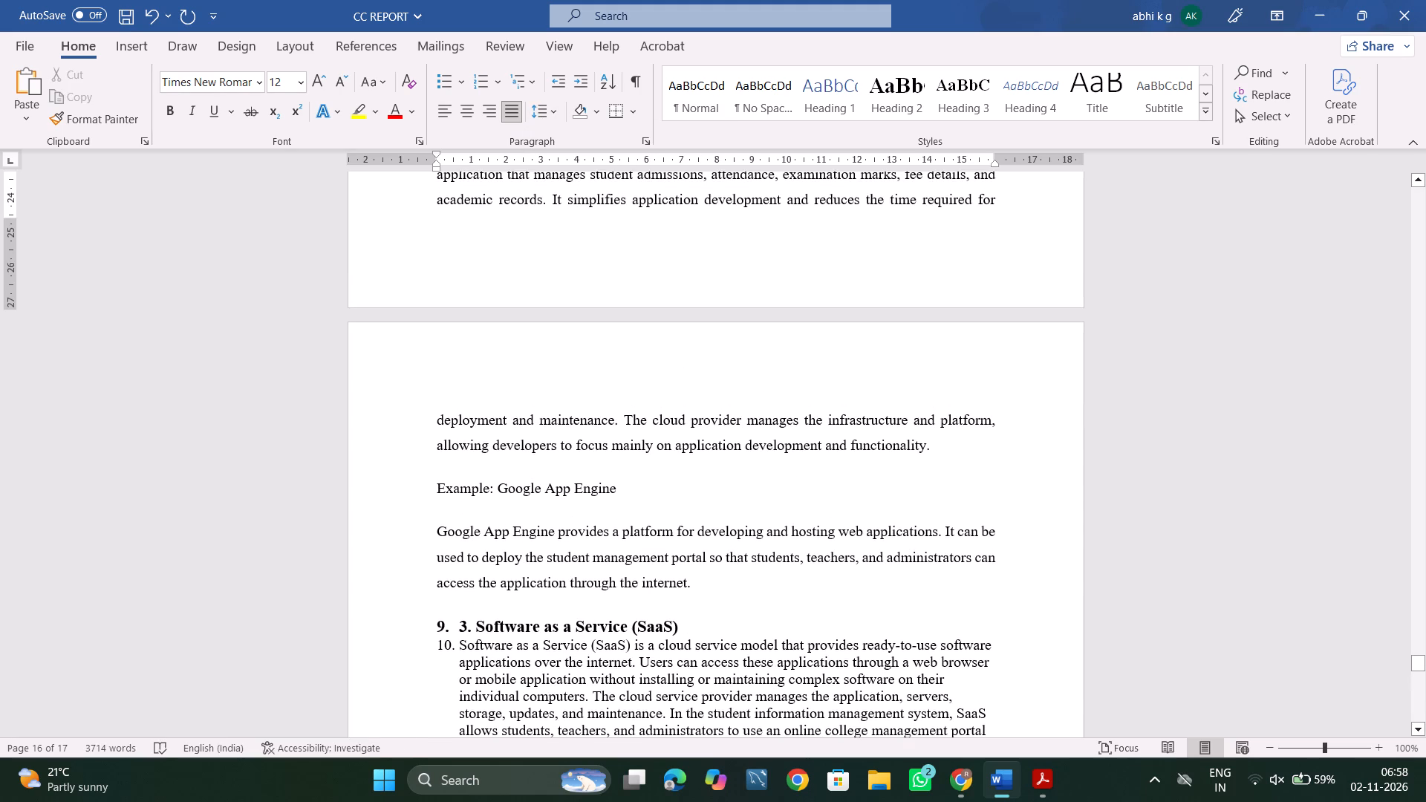
Make the "Example:" label before Google App Engine bold.
{"action": "left_click_drag", "start_coordinate": [492, 488], "coordinate": [441, 486]}
{"action": "left_click", "coordinate": [458, 459]}
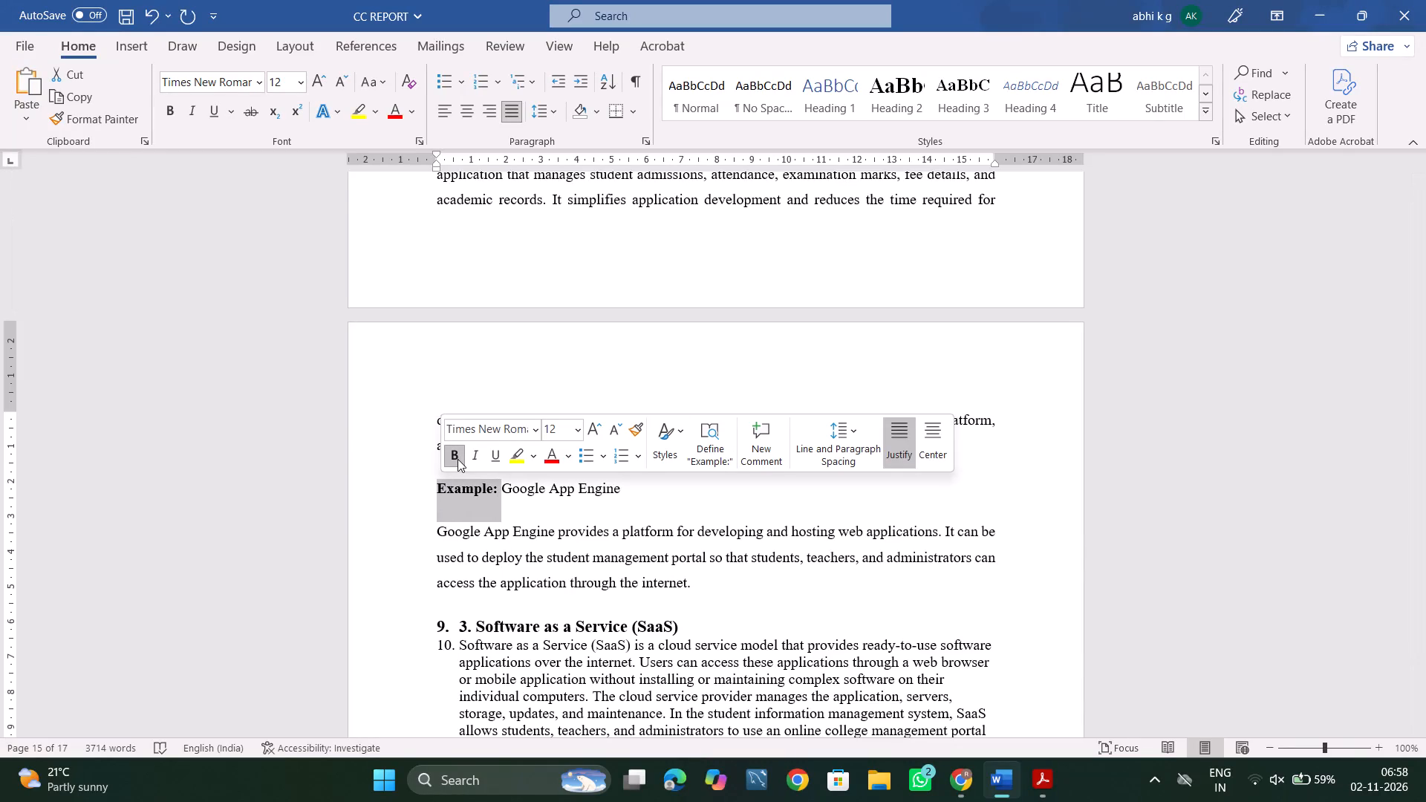
Replace the automatic list number and "3." on the Software as a Service (SaaS) heading with 8.3, flush with the margin.
{"action": "left_click", "coordinate": [479, 630]}
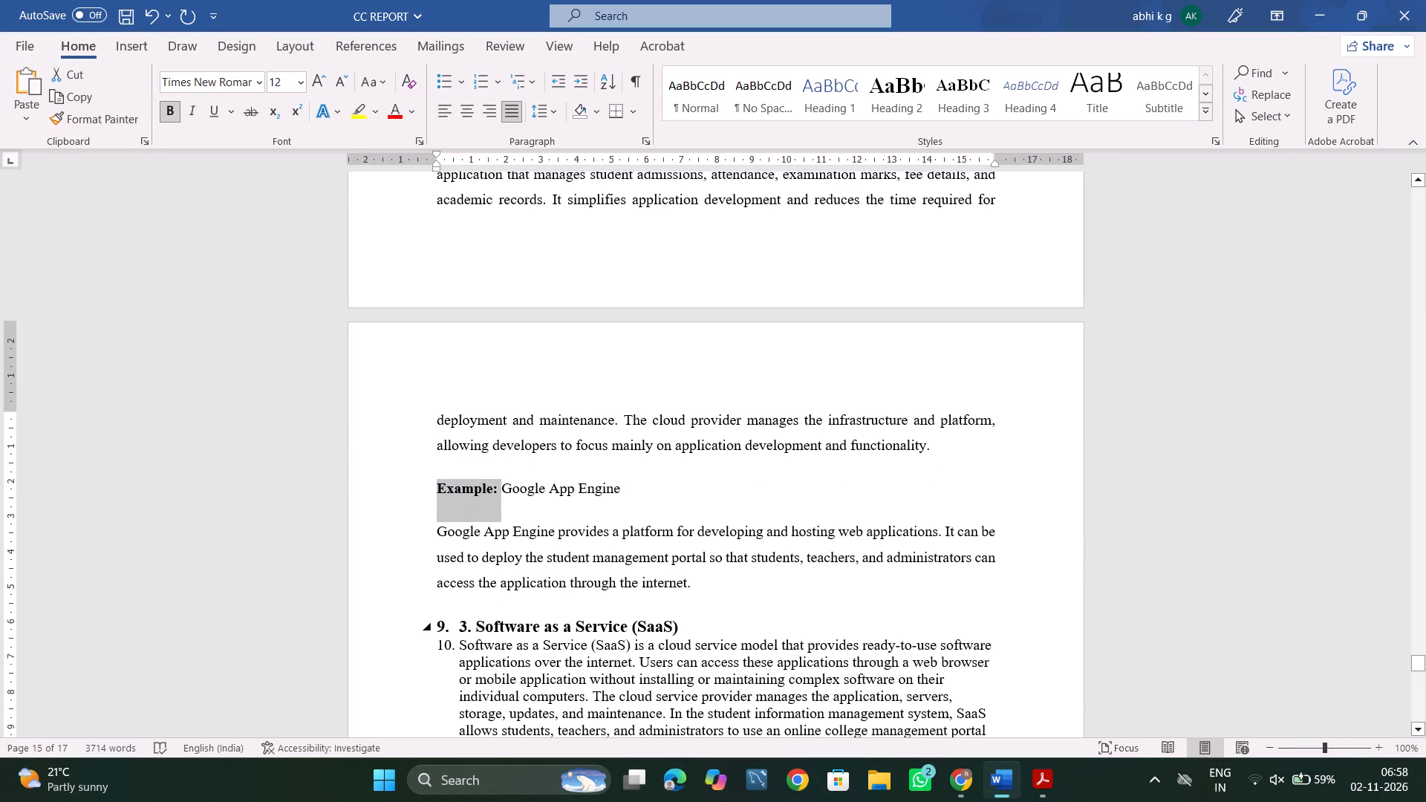
{"action": "key", "text": "BackSpace"}
{"action": "key", "text": "BackSpace"}
{"action": "key", "text": "BackSpace"}
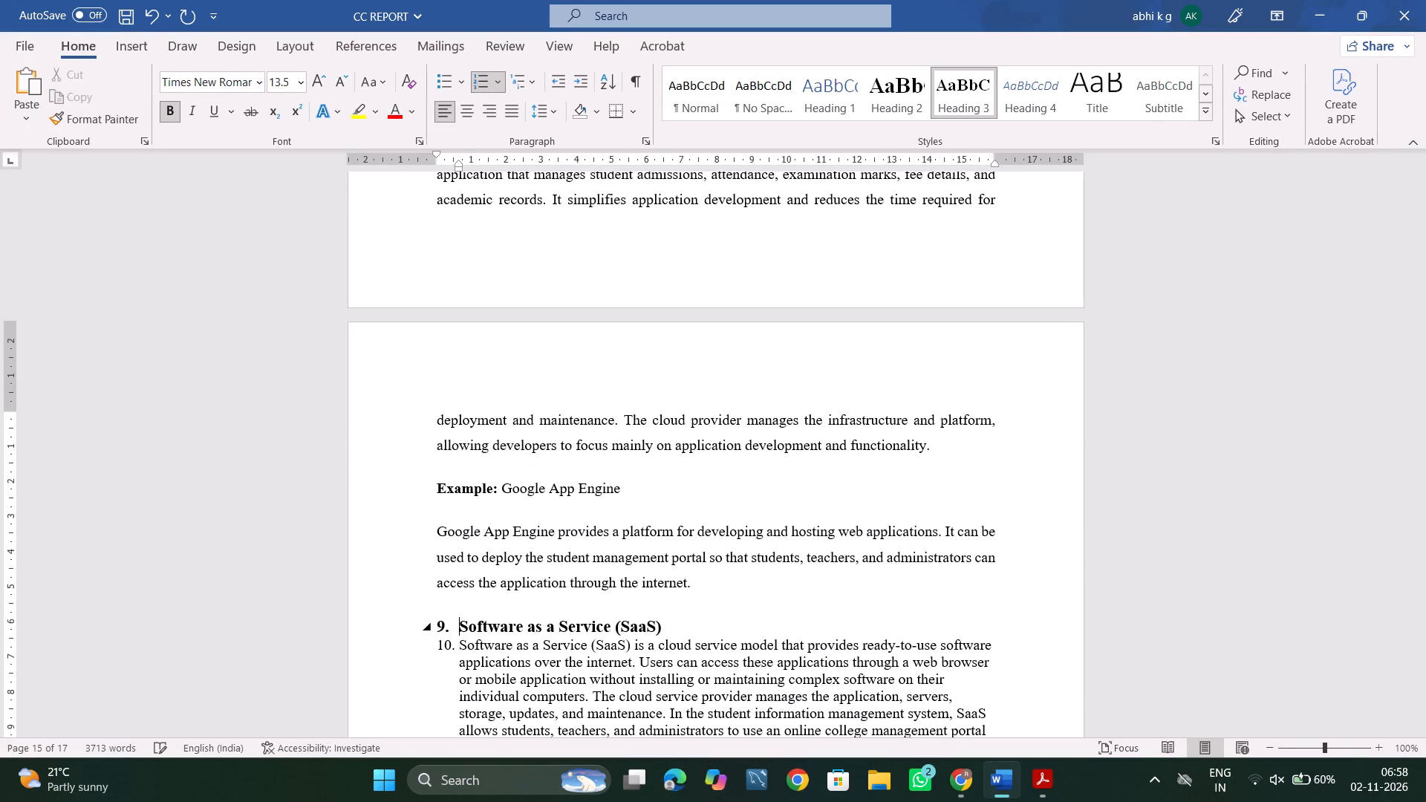
{"action": "key", "text": "BackSpace"}
{"action": "key", "text": "BackSpace"}
{"action": "key", "text": "8"}
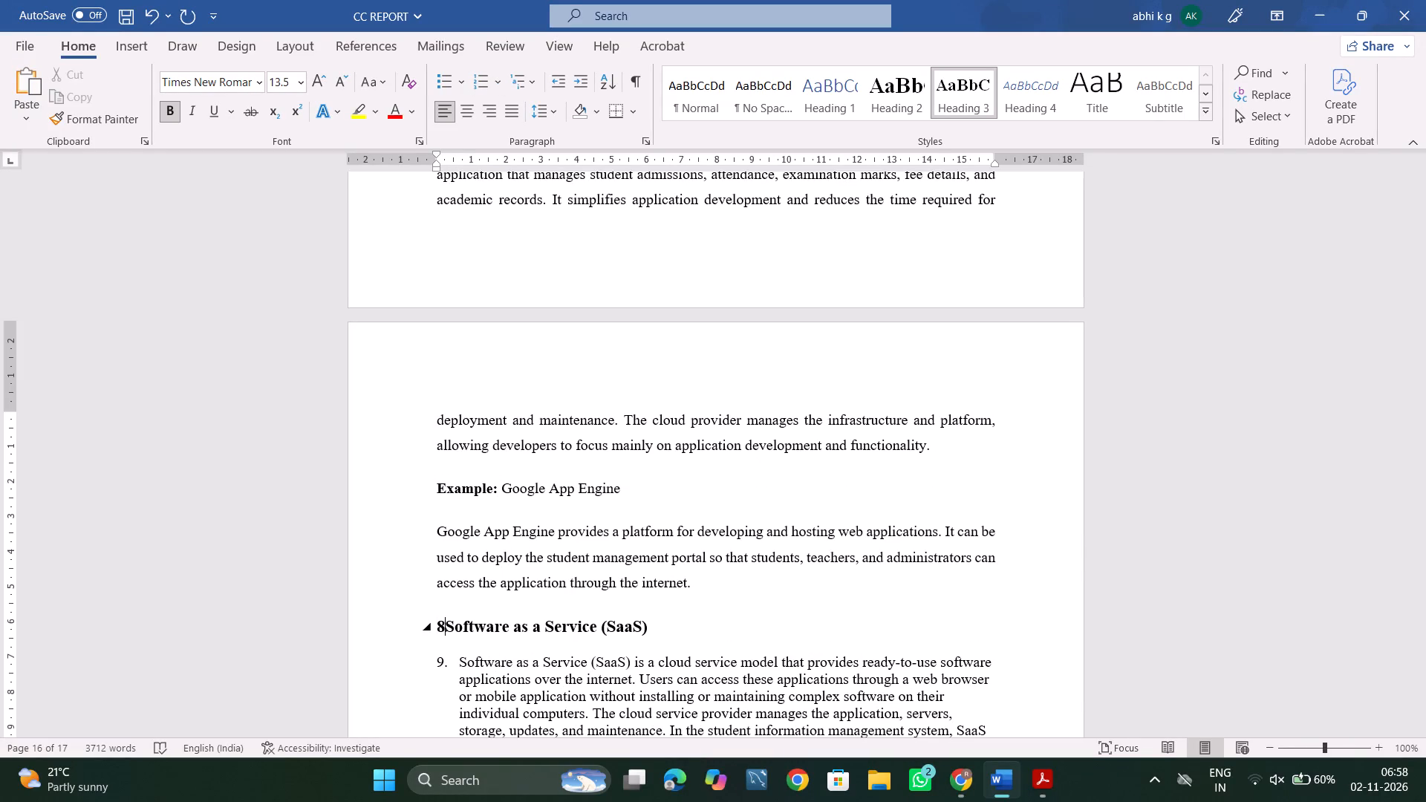
{"action": "type", "text": ".3"}
{"action": "key", "text": "space"}
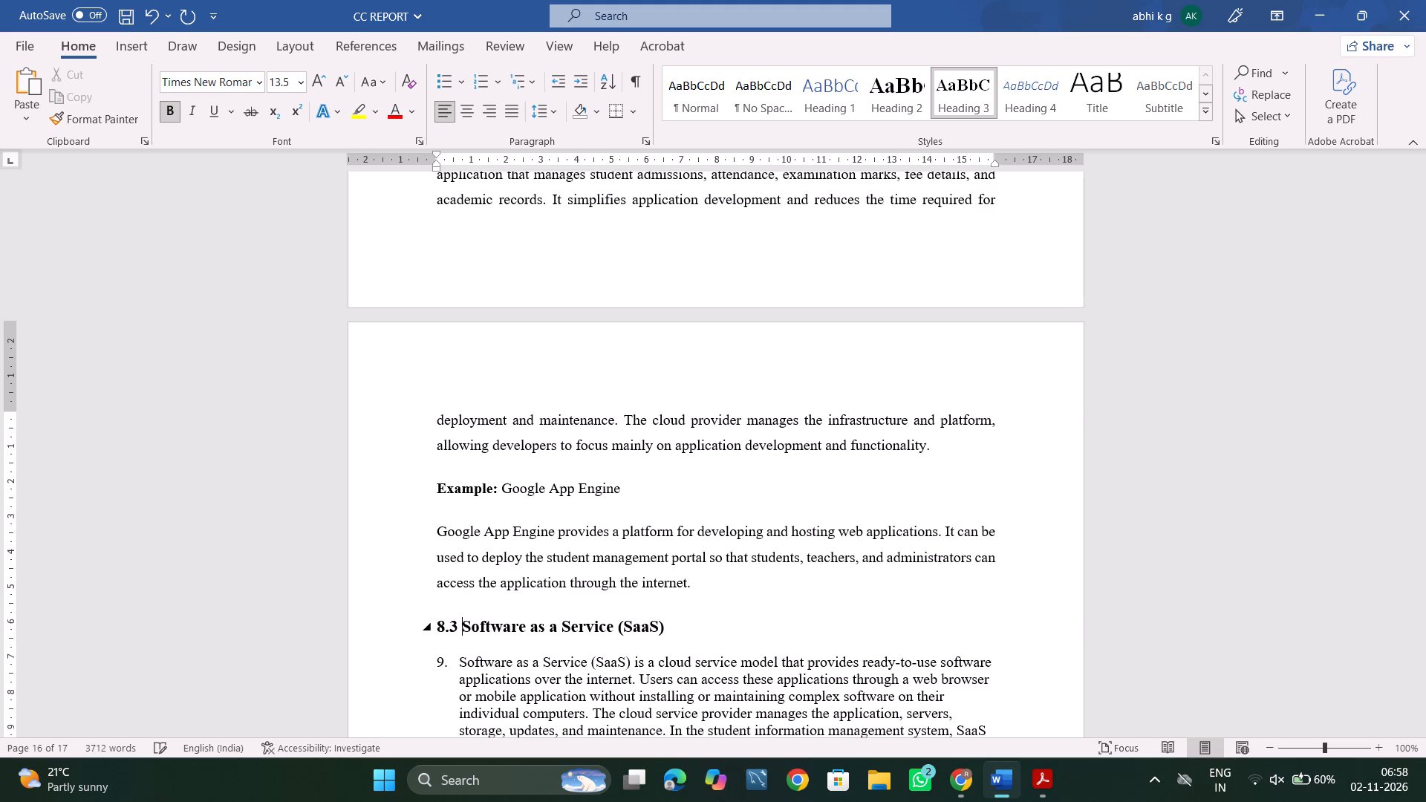
Remove the list numbering and indent from the paragraph under the 8.3 Software as a Service heading.
{"action": "left_click", "coordinate": [458, 665]}
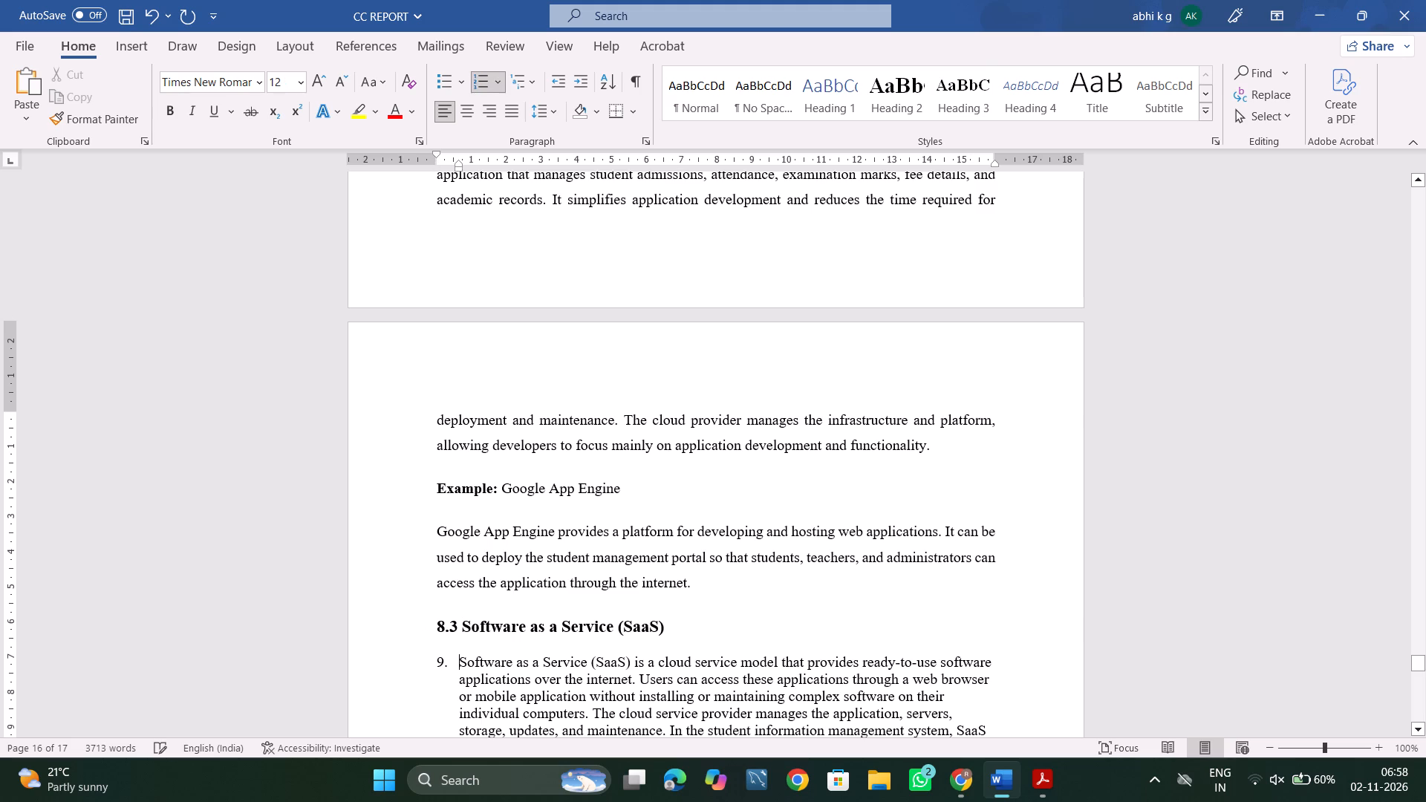
{"action": "key", "text": "BackSpace"}
{"action": "key", "text": "BackSpace"}
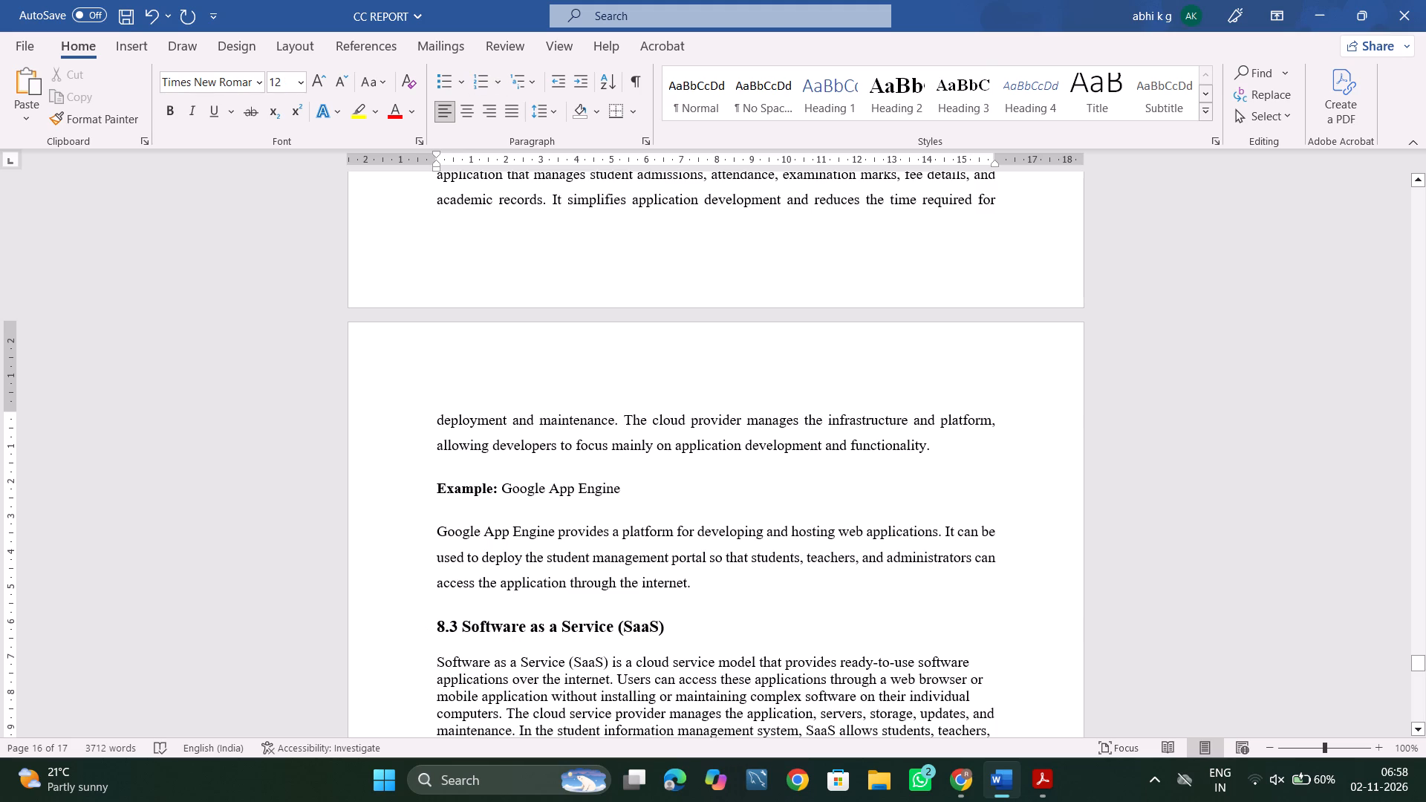
Justify the Software as a Service body paragraph and set its line spacing to 1.5.
{"action": "left_click_drag", "start_coordinate": [432, 661], "coordinate": [827, 570]}
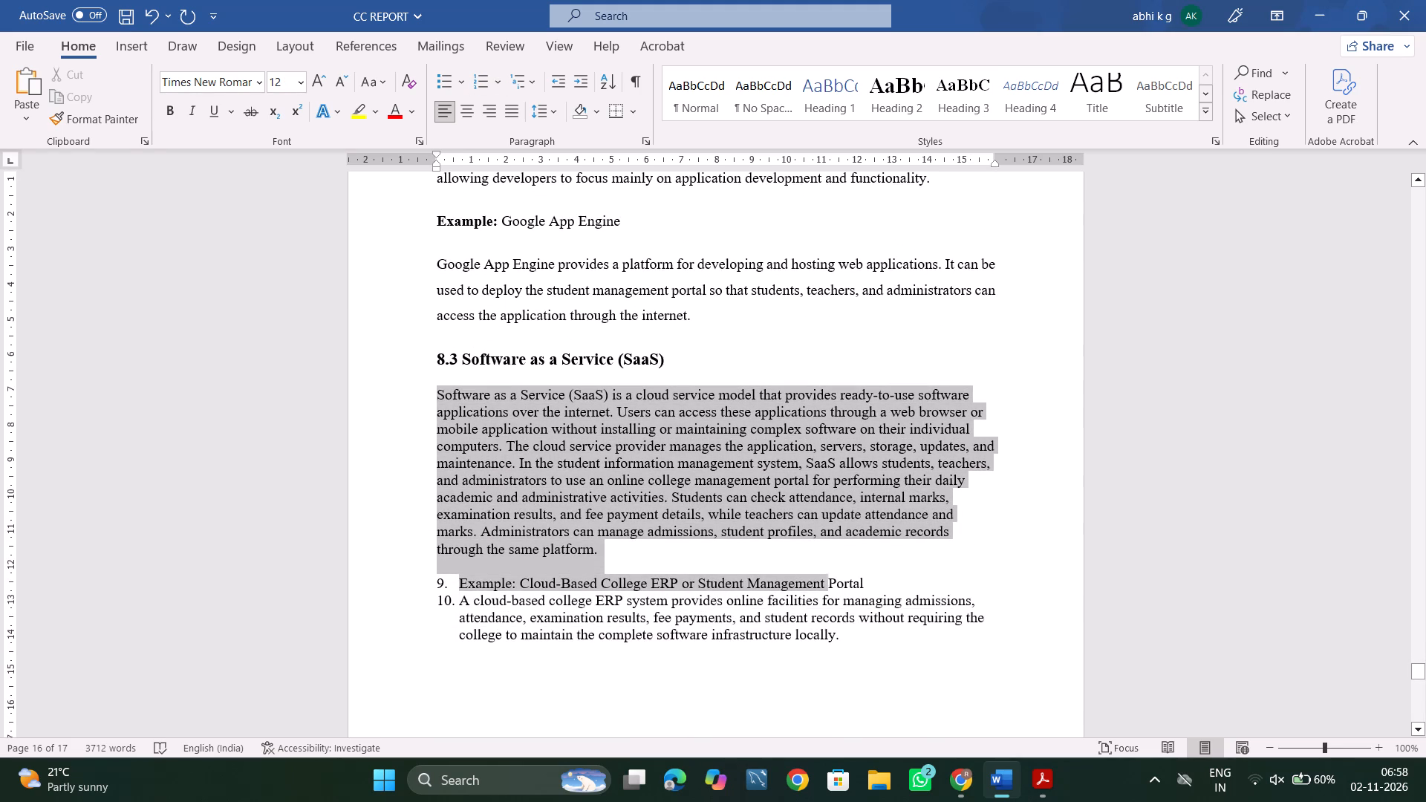
{"action": "left_click_drag", "start_coordinate": [827, 570], "coordinate": [629, 550]}
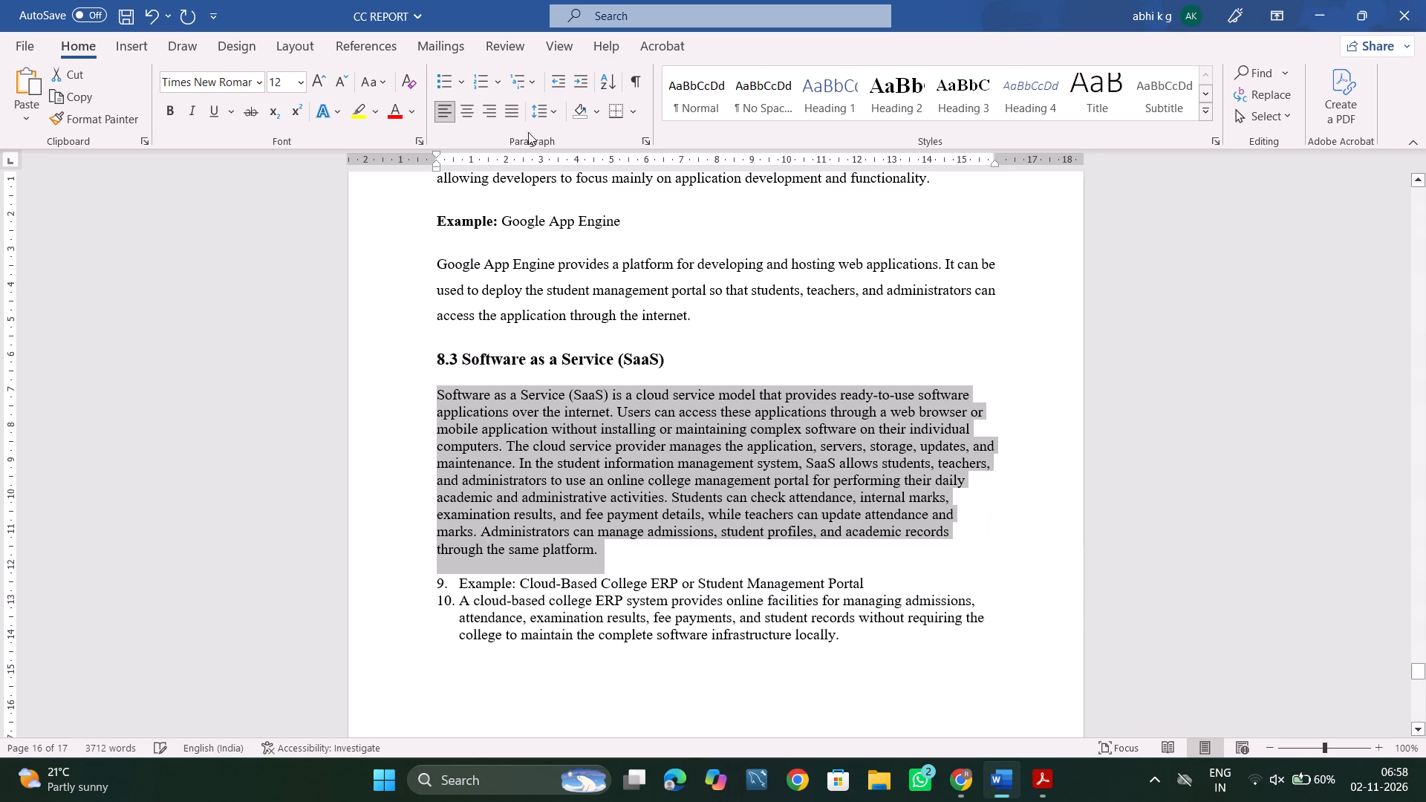
{"action": "left_click", "coordinate": [519, 113]}
{"action": "left_click_drag", "start_coordinate": [550, 110], "coordinate": [573, 158]}
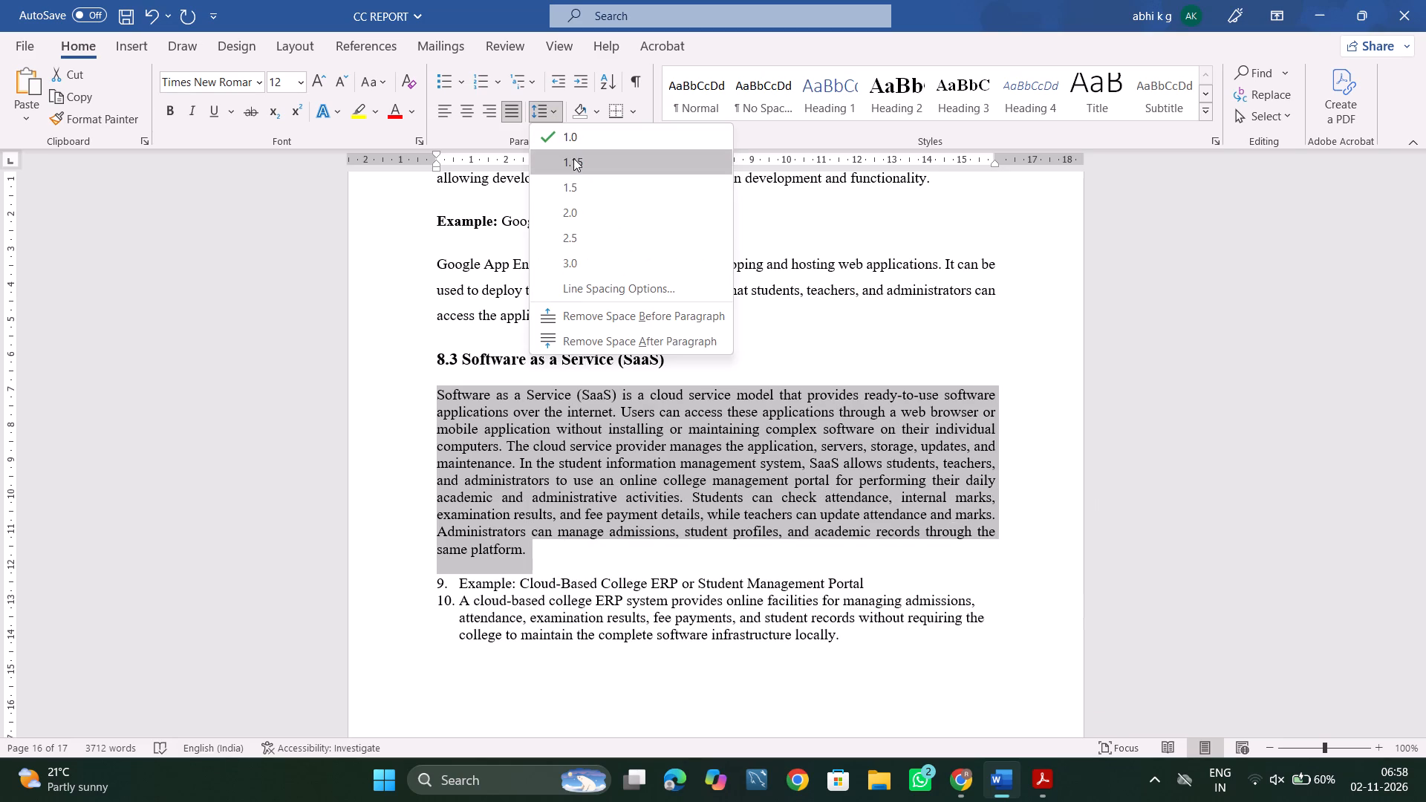
{"action": "left_click_drag", "start_coordinate": [573, 158], "coordinate": [576, 183]}
{"action": "left_click", "coordinate": [576, 183]}
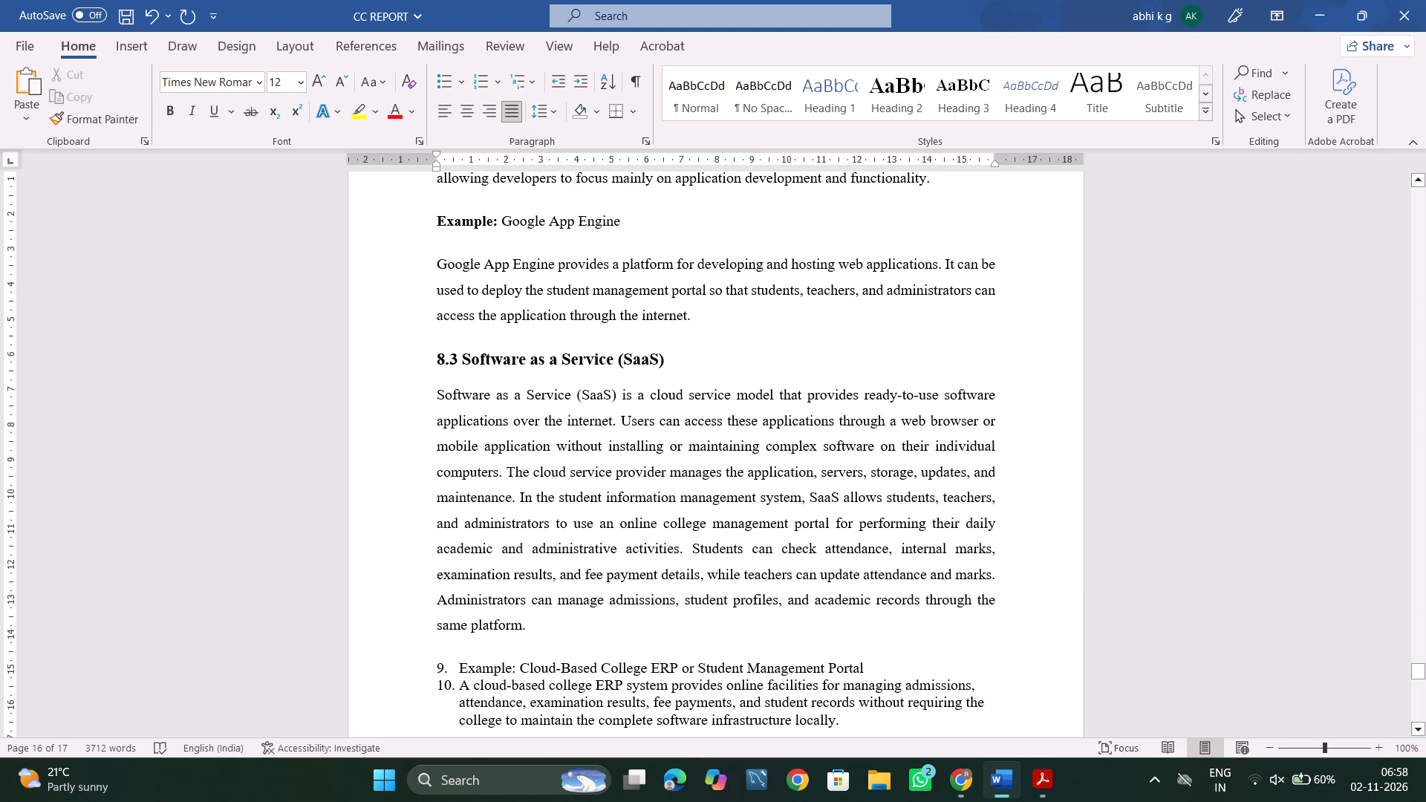
Remove the list numbering and indent from the Cloud-Based College ERP example line and its description in section 8.3.
{"action": "left_click", "coordinate": [455, 672]}
{"action": "key", "text": "BackSpace"}
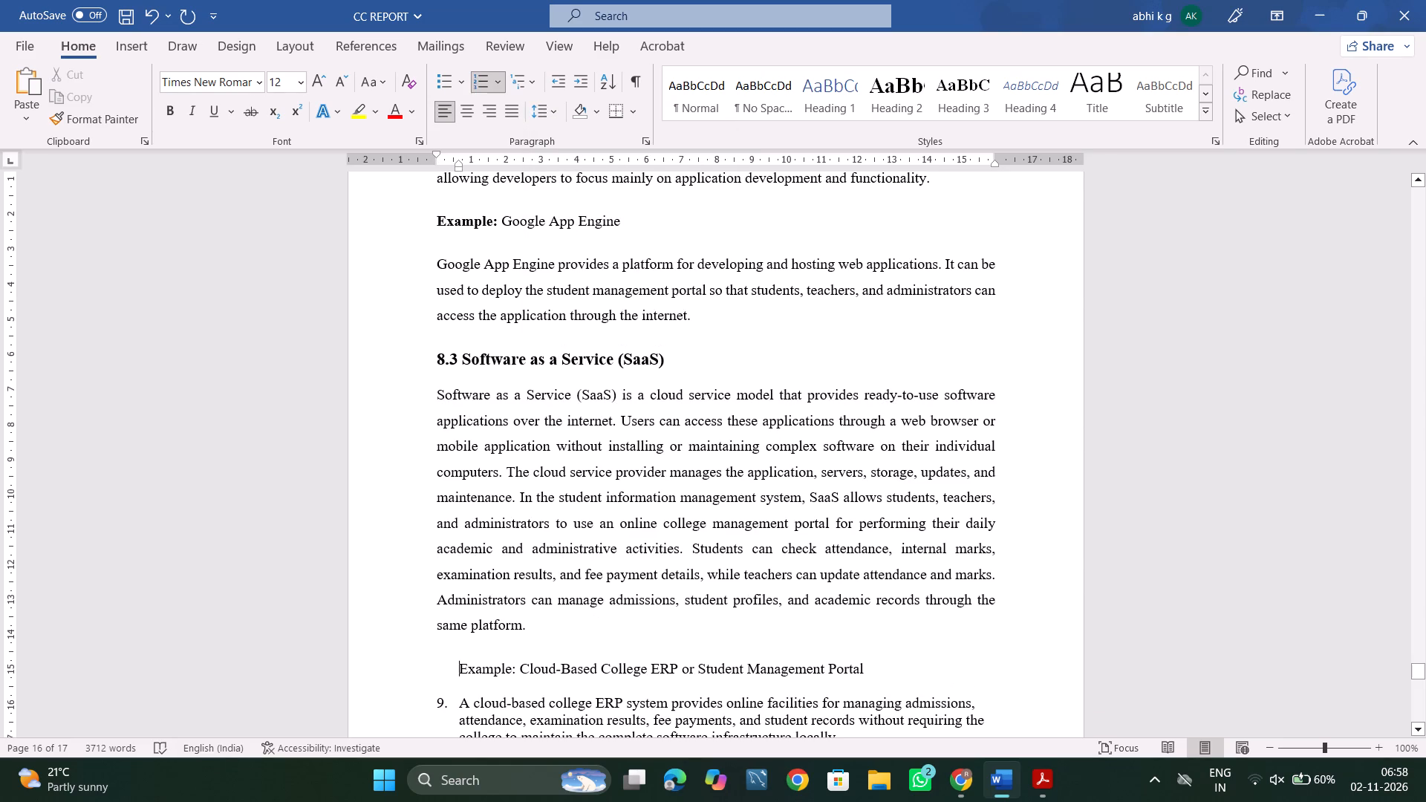
{"action": "key", "text": "BackSpace"}
{"action": "double_click", "coordinate": [455, 708]}
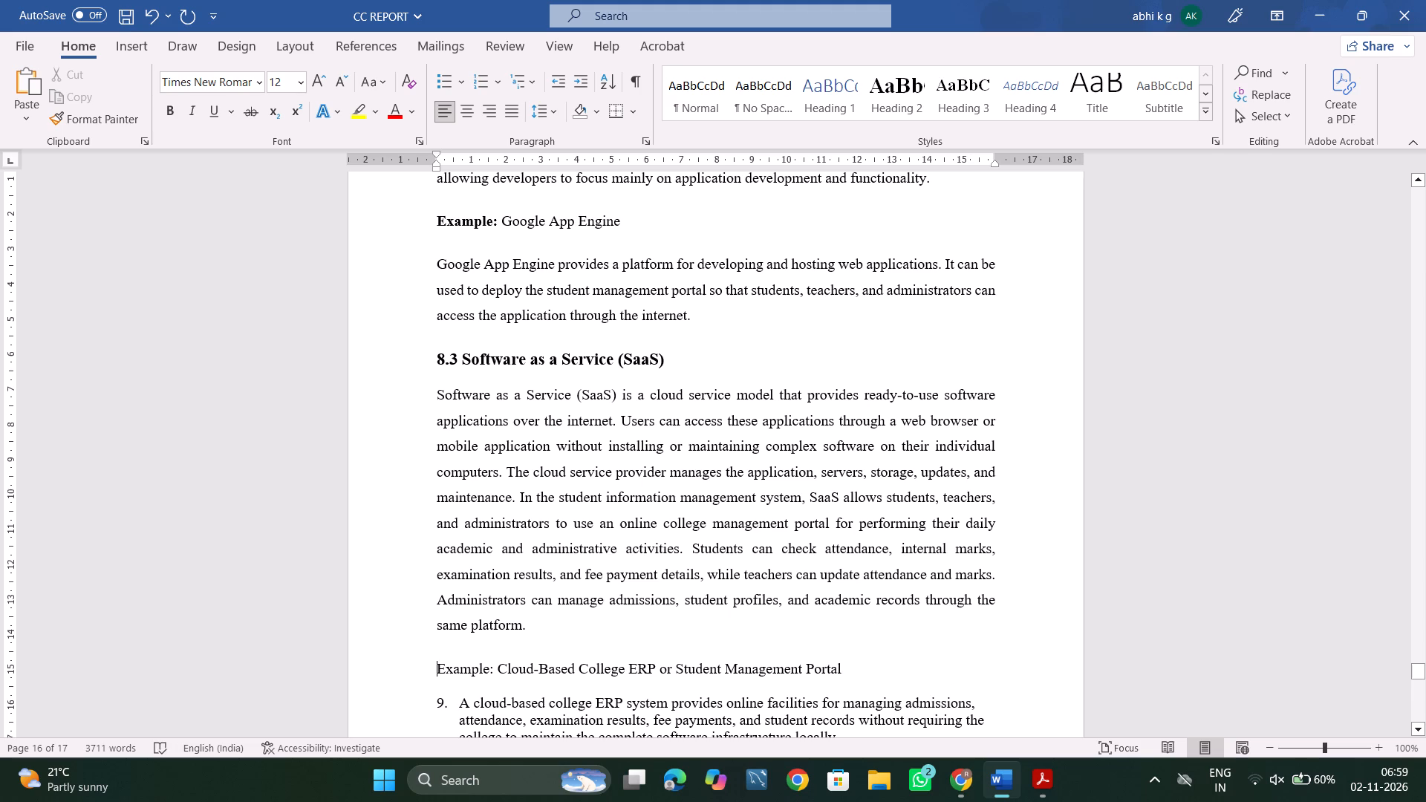
{"action": "left_click", "coordinate": [455, 708]}
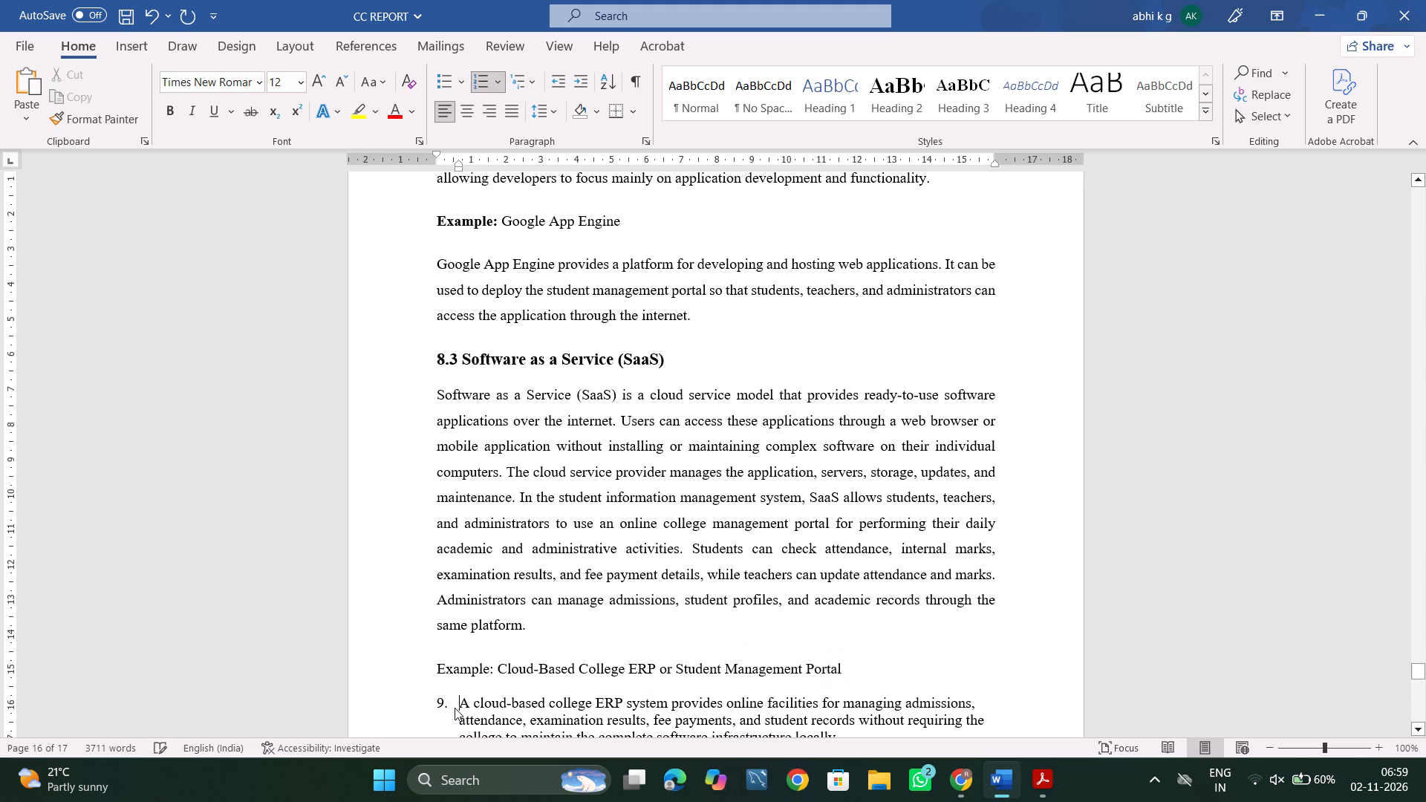
{"action": "key", "text": "BackSpace"}
{"action": "key", "text": "BackSpace"}
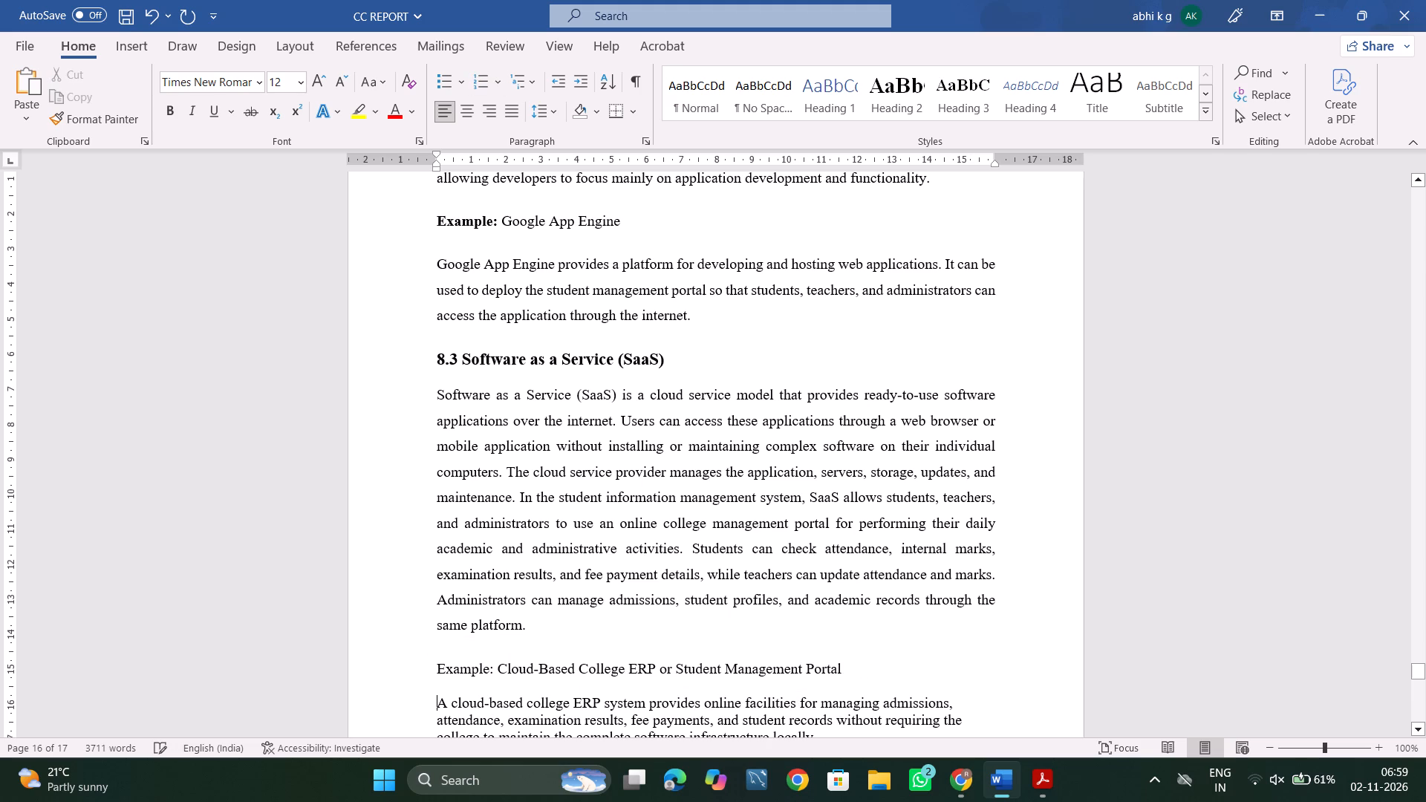
Set the line spacing of the cloud-based college ERP description to 1.5 and justify it.
{"action": "left_click_drag", "start_coordinate": [436, 700], "coordinate": [468, 737]}
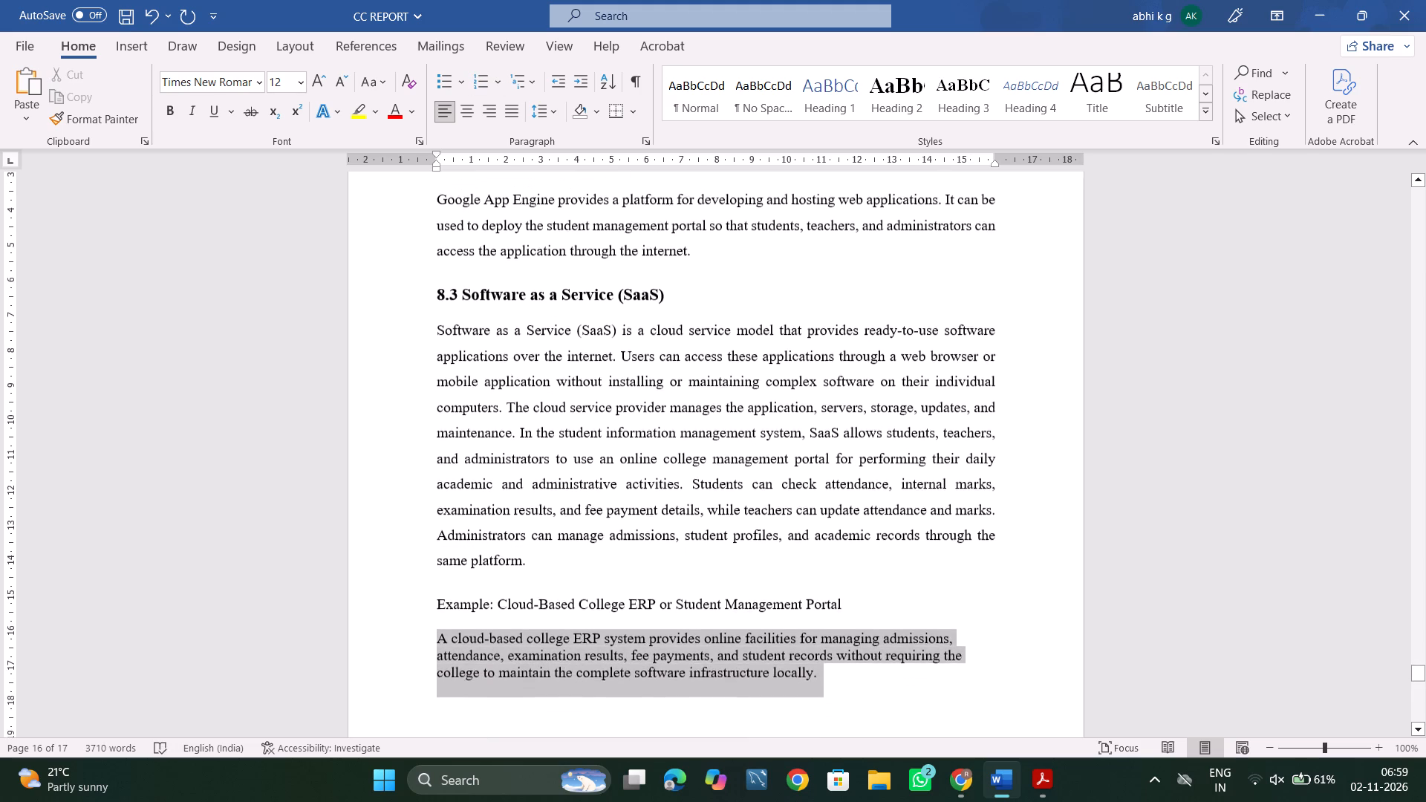
{"action": "left_click_drag", "start_coordinate": [468, 737], "coordinate": [825, 677]}
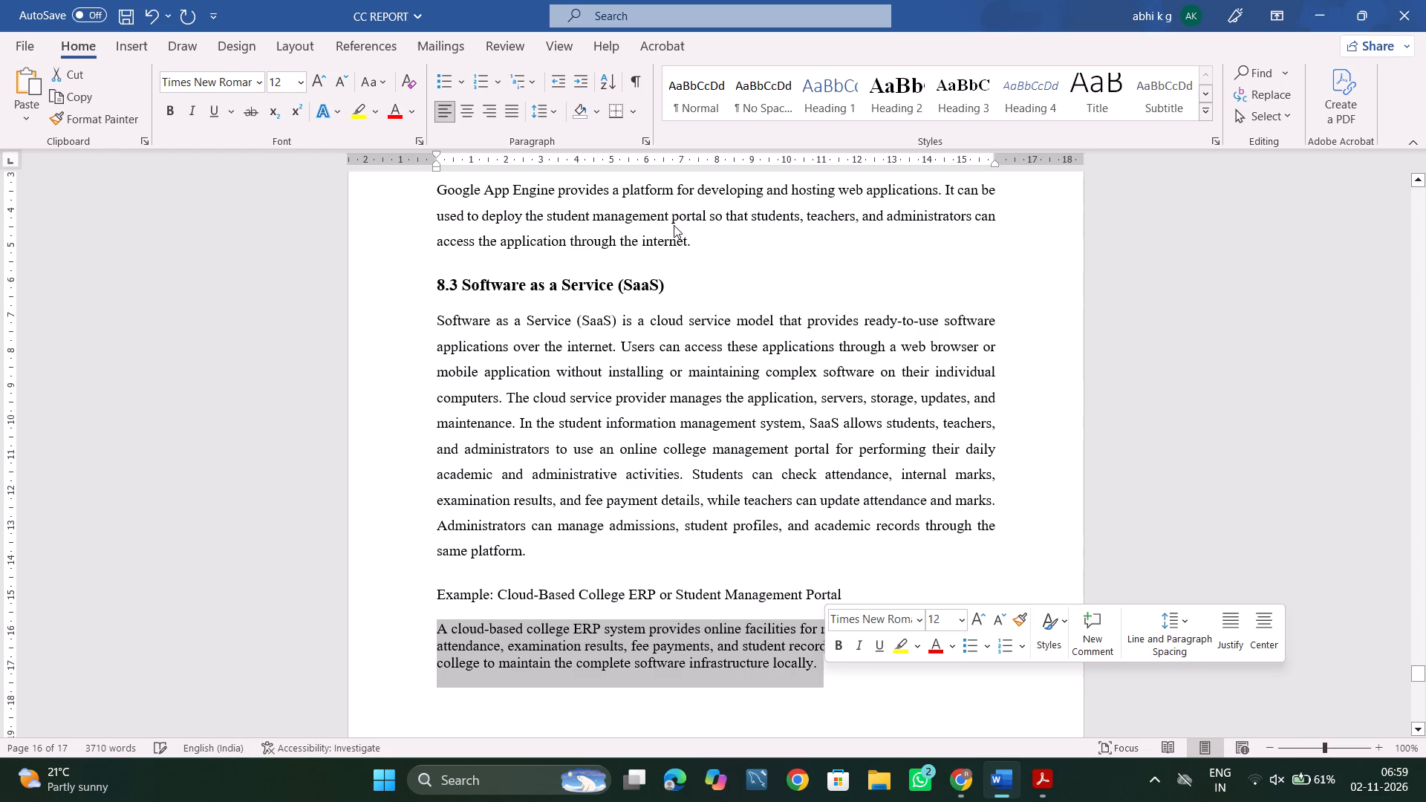
{"action": "left_click_drag", "start_coordinate": [515, 113], "coordinate": [542, 115]}
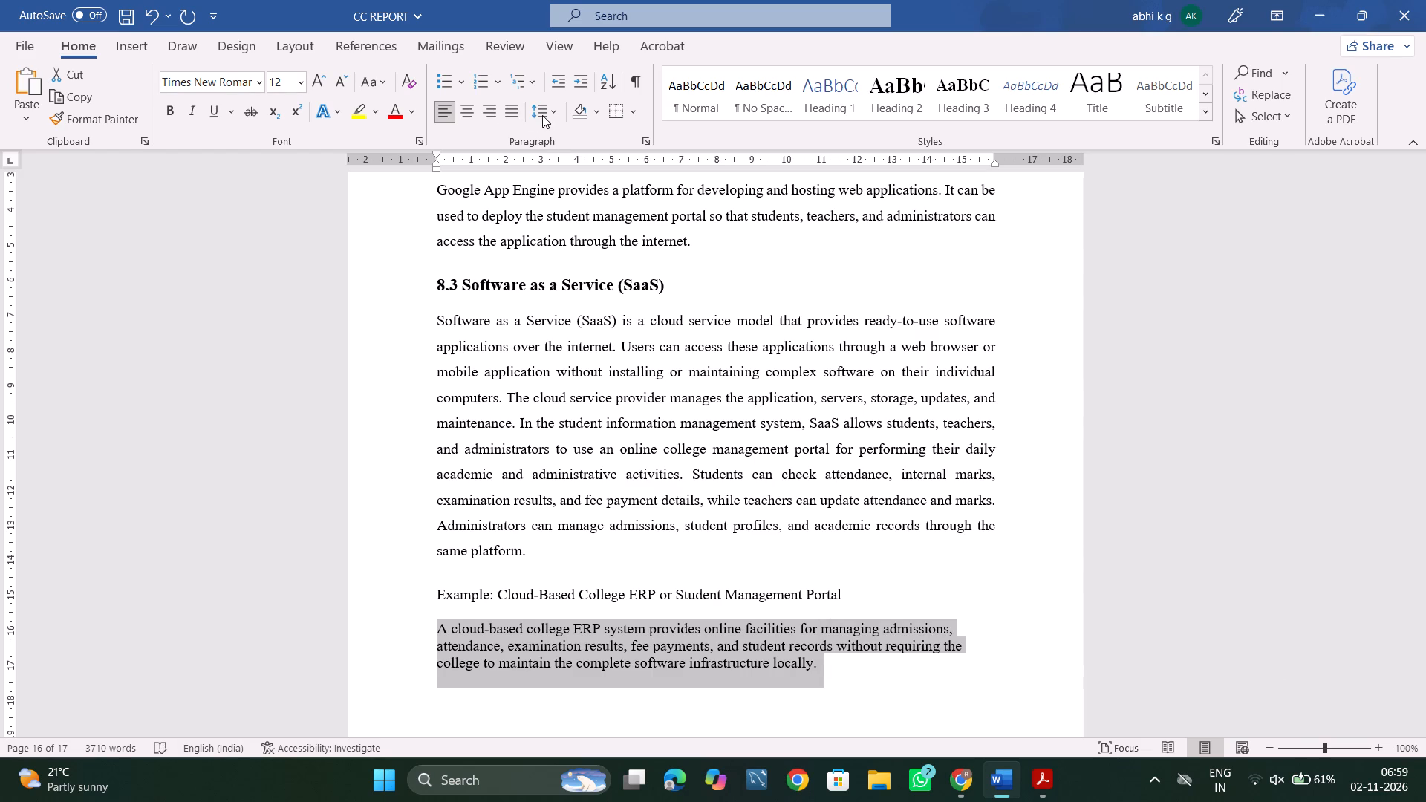
{"action": "left_click_drag", "start_coordinate": [542, 115], "coordinate": [542, 116]}
{"action": "left_click", "coordinate": [542, 116]}
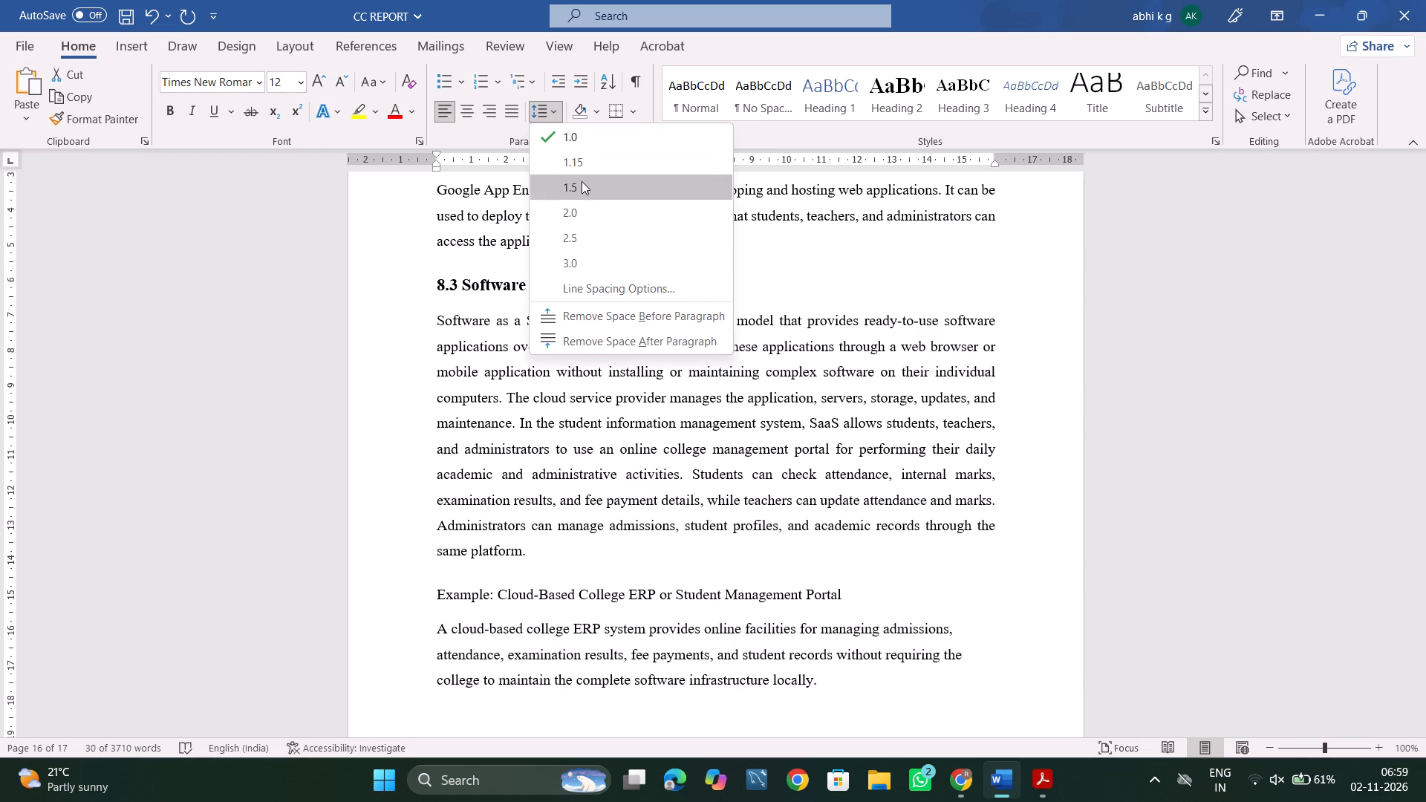
{"action": "left_click", "coordinate": [582, 181]}
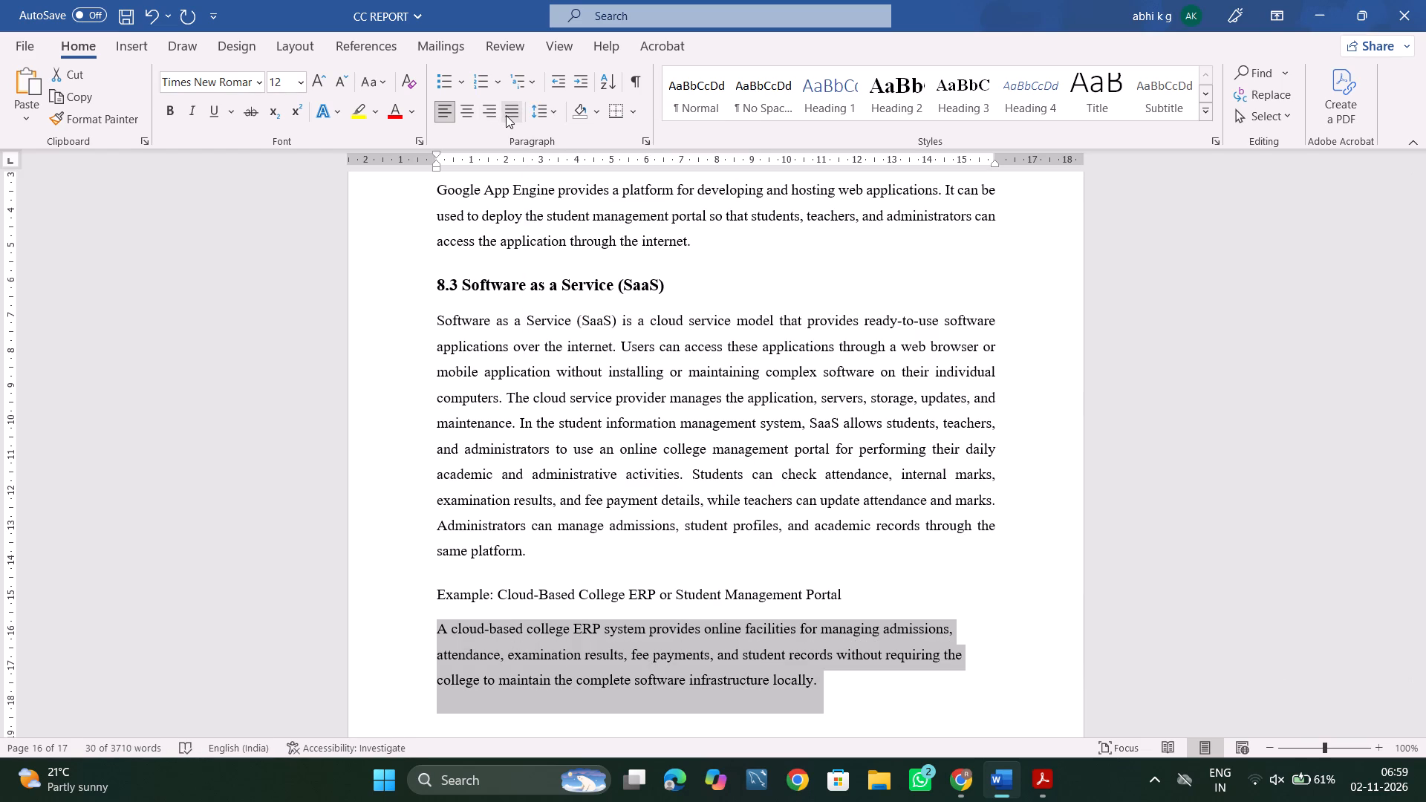
{"action": "left_click", "coordinate": [506, 115]}
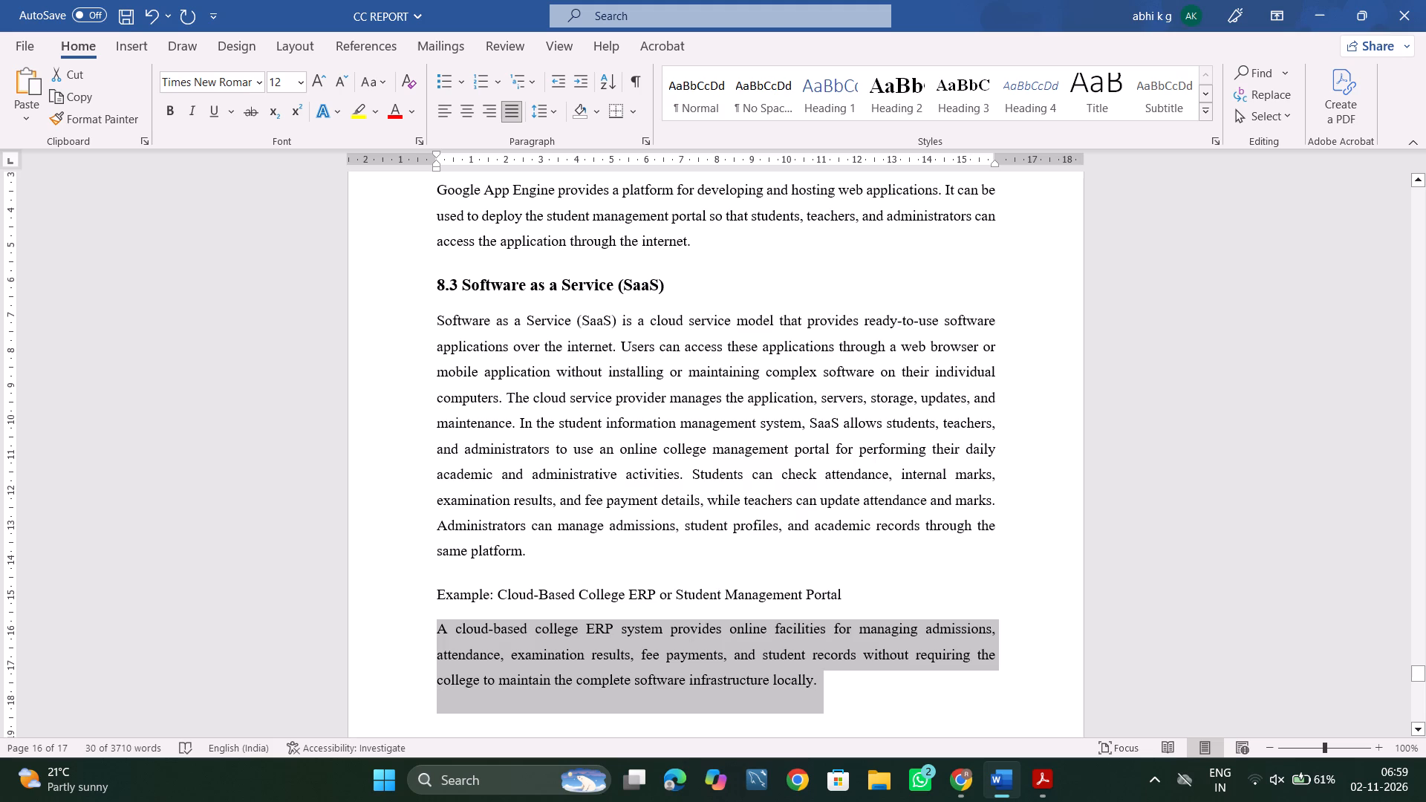
Make the "Example:" label before Cloud-Based College ERP or Student Management Portal bold.
{"action": "left_click_drag", "start_coordinate": [494, 596], "coordinate": [425, 591]}
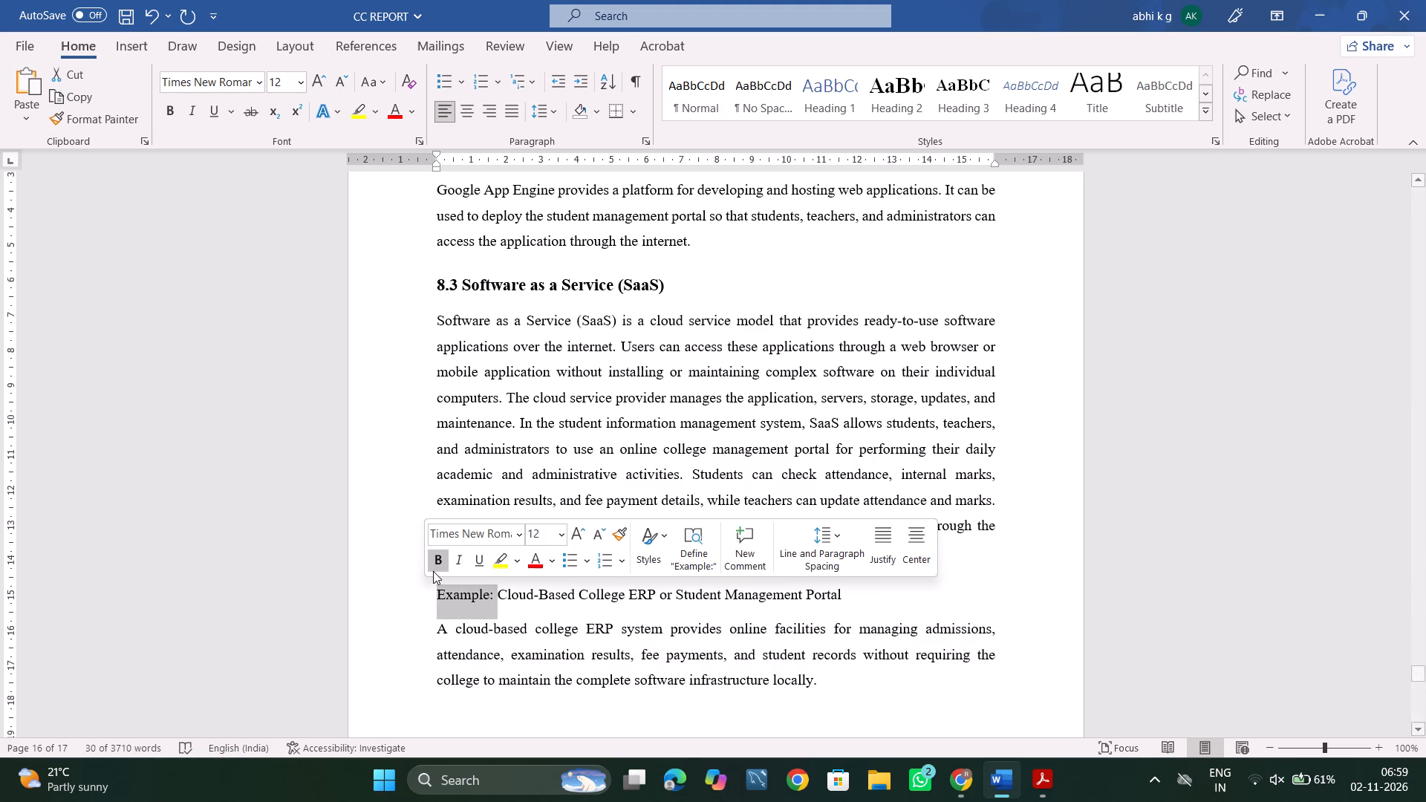
{"action": "left_click", "coordinate": [433, 571]}
Place the insertion point on the blank page following section 8.3 and save the document.
{"action": "left_click", "coordinate": [847, 682]}
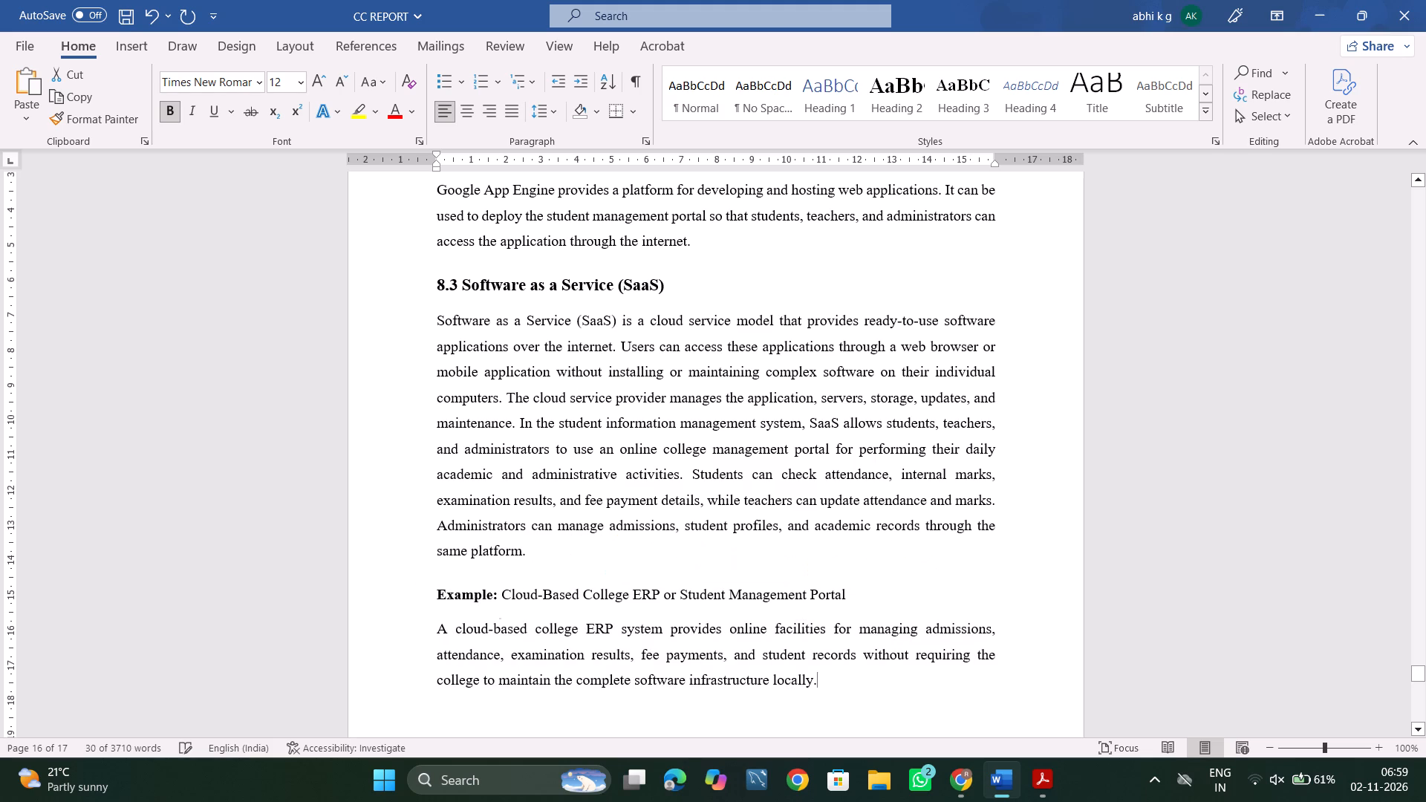
{"action": "key", "text": "Down"}
{"action": "key", "text": "Down"}
{"action": "key", "text": "Down"}
{"action": "key", "text": "Down"}
{"action": "key", "text": "Down"}
{"action": "key", "text": "Down"}
{"action": "key", "text": "Down"}
{"action": "key", "text": "Down"}
{"action": "key", "text": "Down"}
{"action": "key", "text": "Down"}
{"action": "key", "text": "Down"}
{"action": "key", "text": "Down"}
{"action": "key", "text": "Down"}
{"action": "key", "text": "Down"}
{"action": "key", "text": "Down"}
{"action": "key", "text": "Down"}
{"action": "key", "text": "Down"}
{"action": "key", "text": "Down"}
{"action": "key", "text": "Down"}
{"action": "key", "text": "Down"}
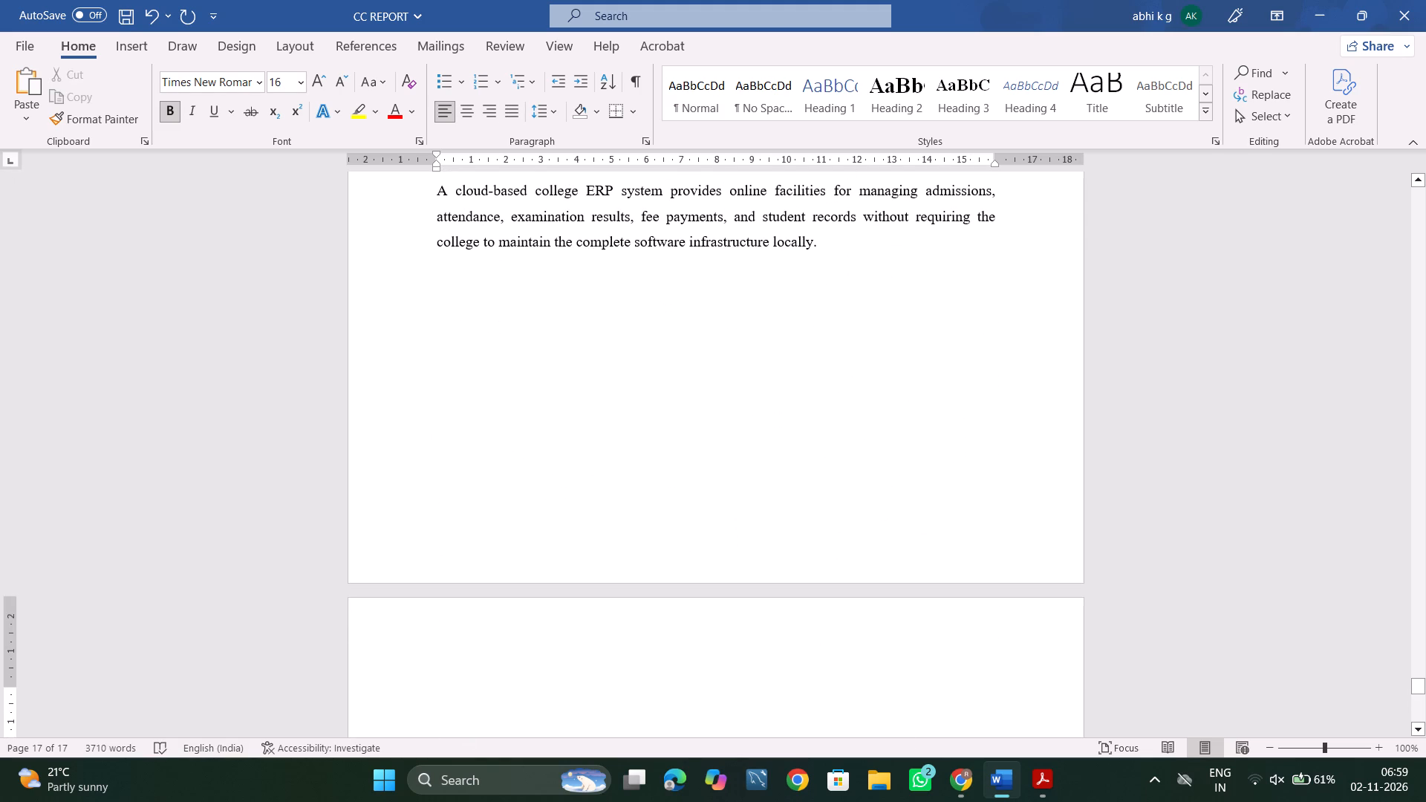
{"action": "key", "text": "ctrl+s"}
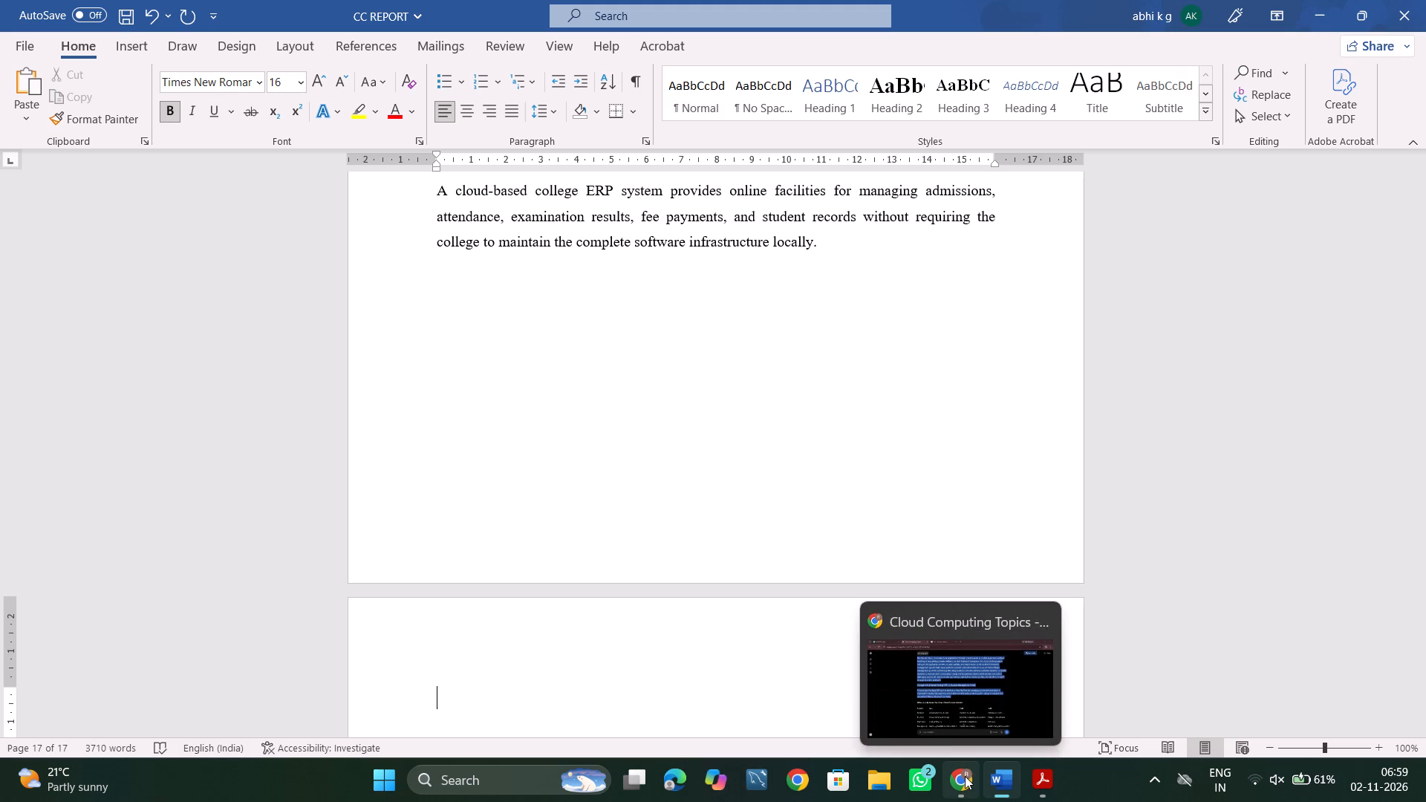
{"action": "key", "text": "ctrl+s"}
{"action": "key", "text": "ctrl+s"}
{"action": "left_click", "coordinate": [965, 776]}
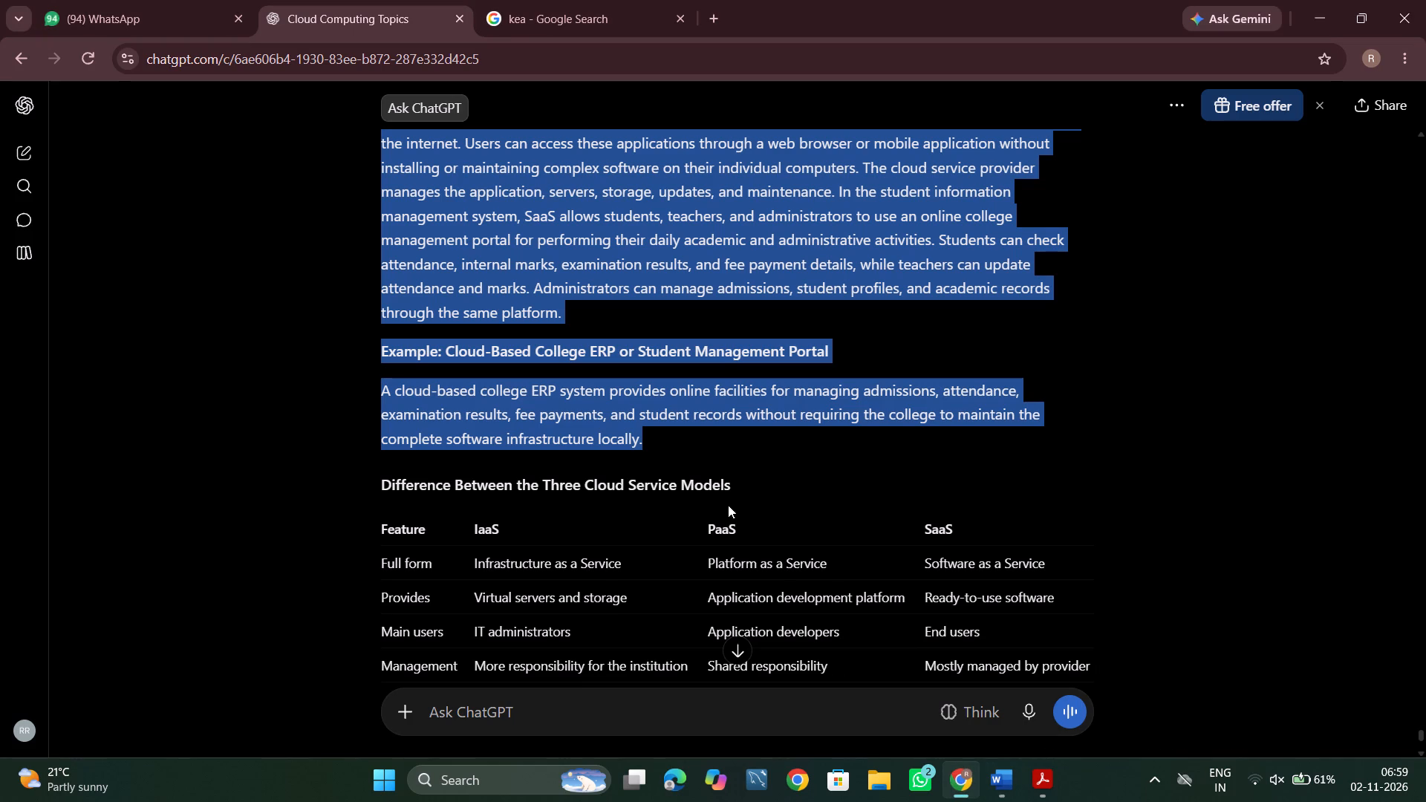
{"action": "left_click", "coordinate": [1187, 469]}
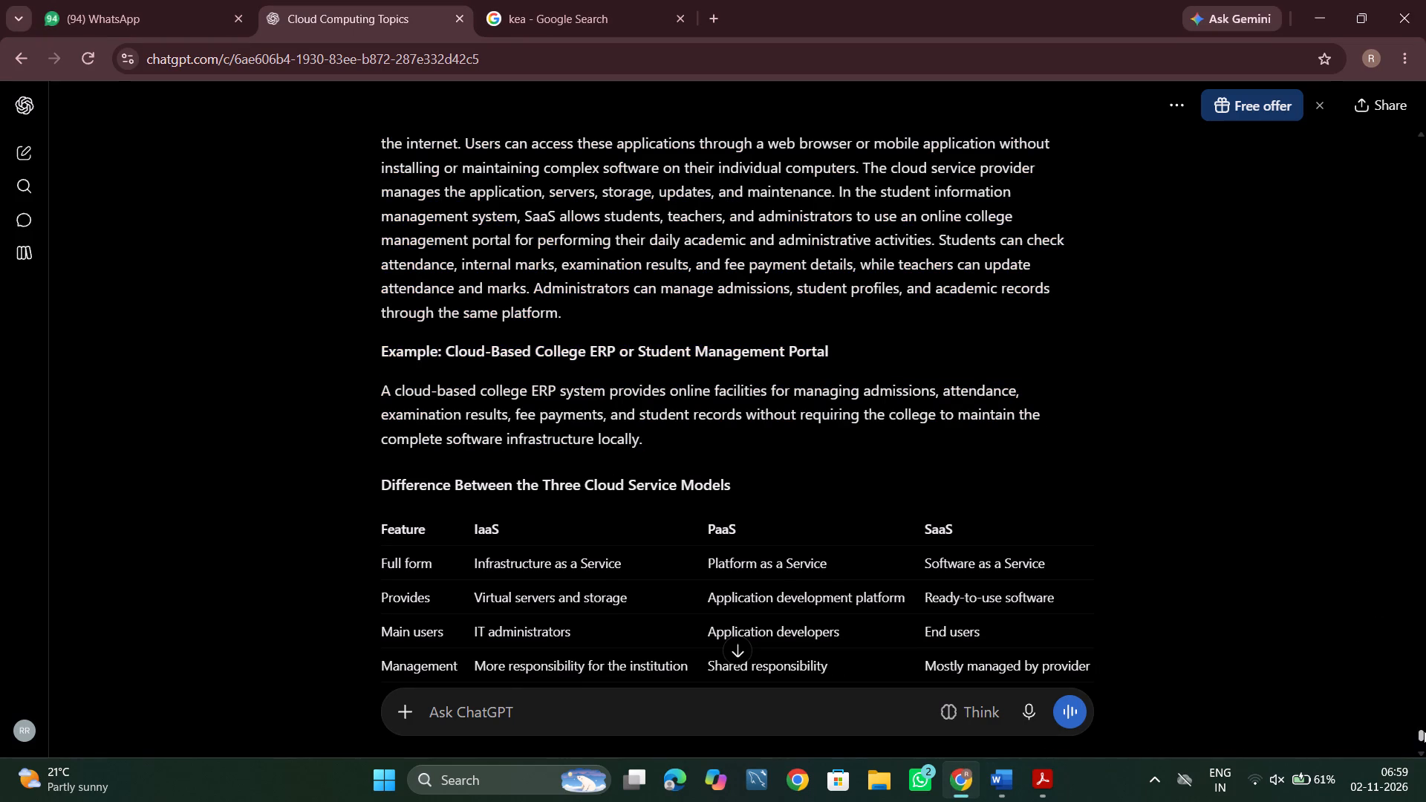
{"action": "left_click_drag", "start_coordinate": [1424, 731], "coordinate": [1419, 475]}
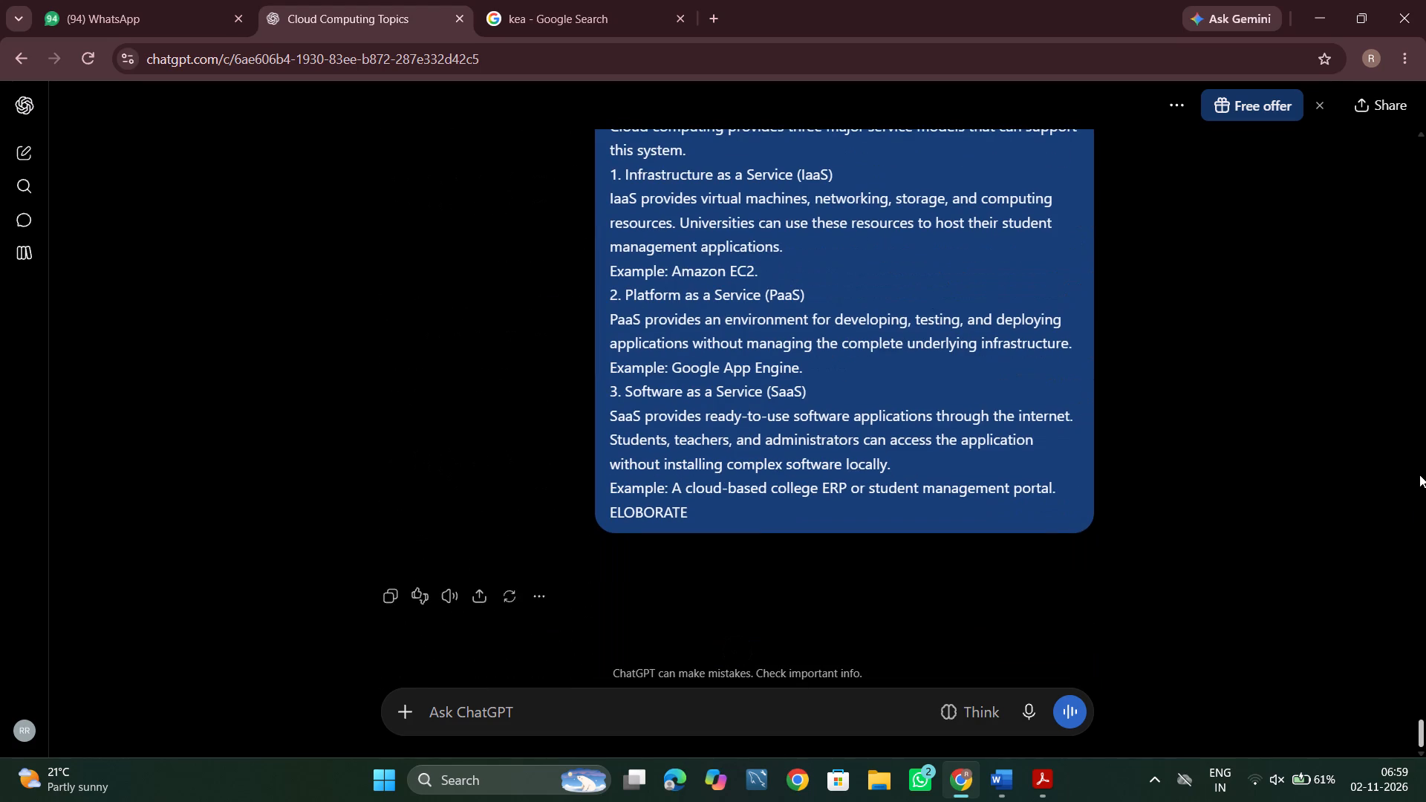
{"action": "left_click_drag", "start_coordinate": [1419, 475], "coordinate": [1425, 443]}
{"action": "triple_click", "coordinate": [1425, 443]}
{"action": "triple_click", "coordinate": [1425, 443]}
{"action": "triple_click", "coordinate": [1425, 443]}
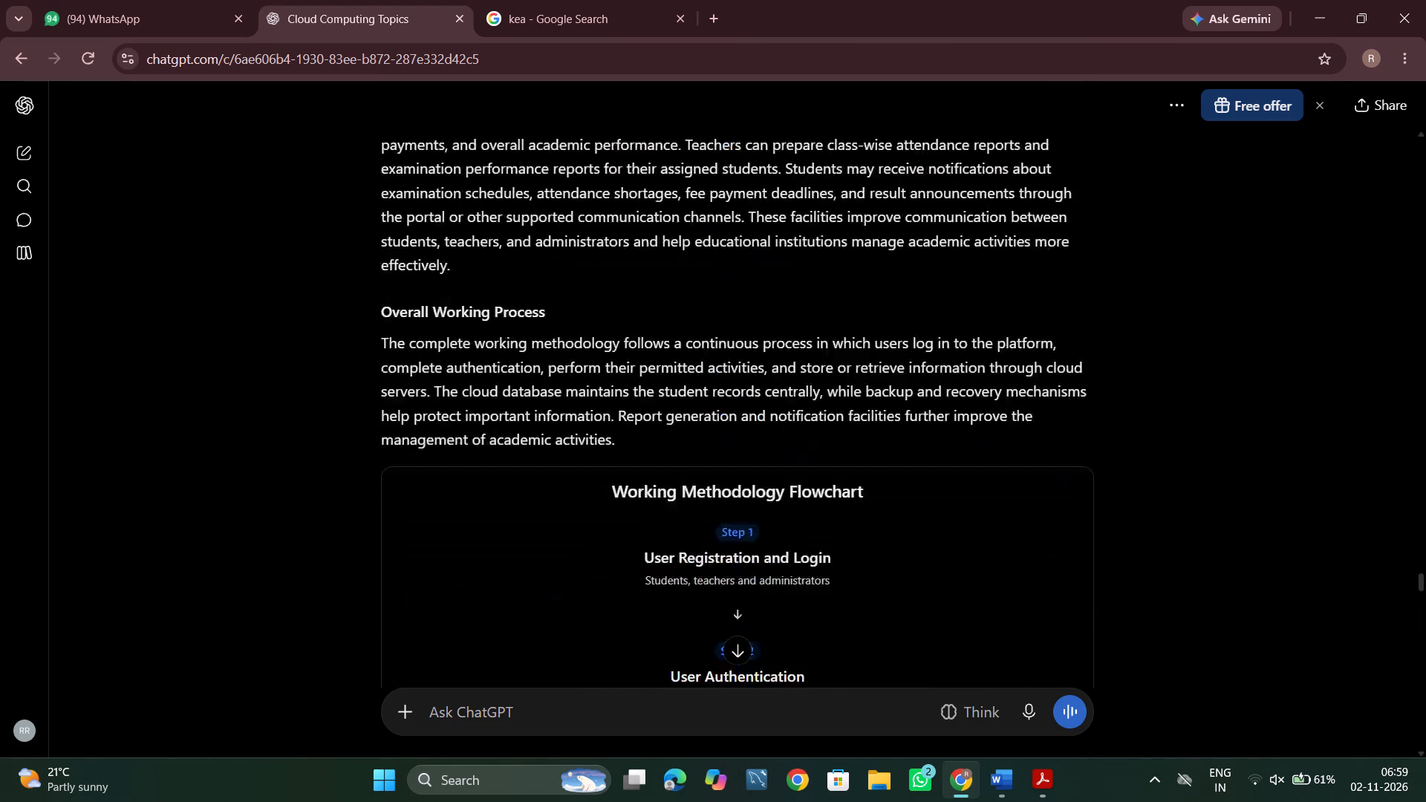
{"action": "double_click", "coordinate": [1425, 443]}
{"action": "triple_click", "coordinate": [1425, 443]}
{"action": "triple_click", "coordinate": [1425, 443]}
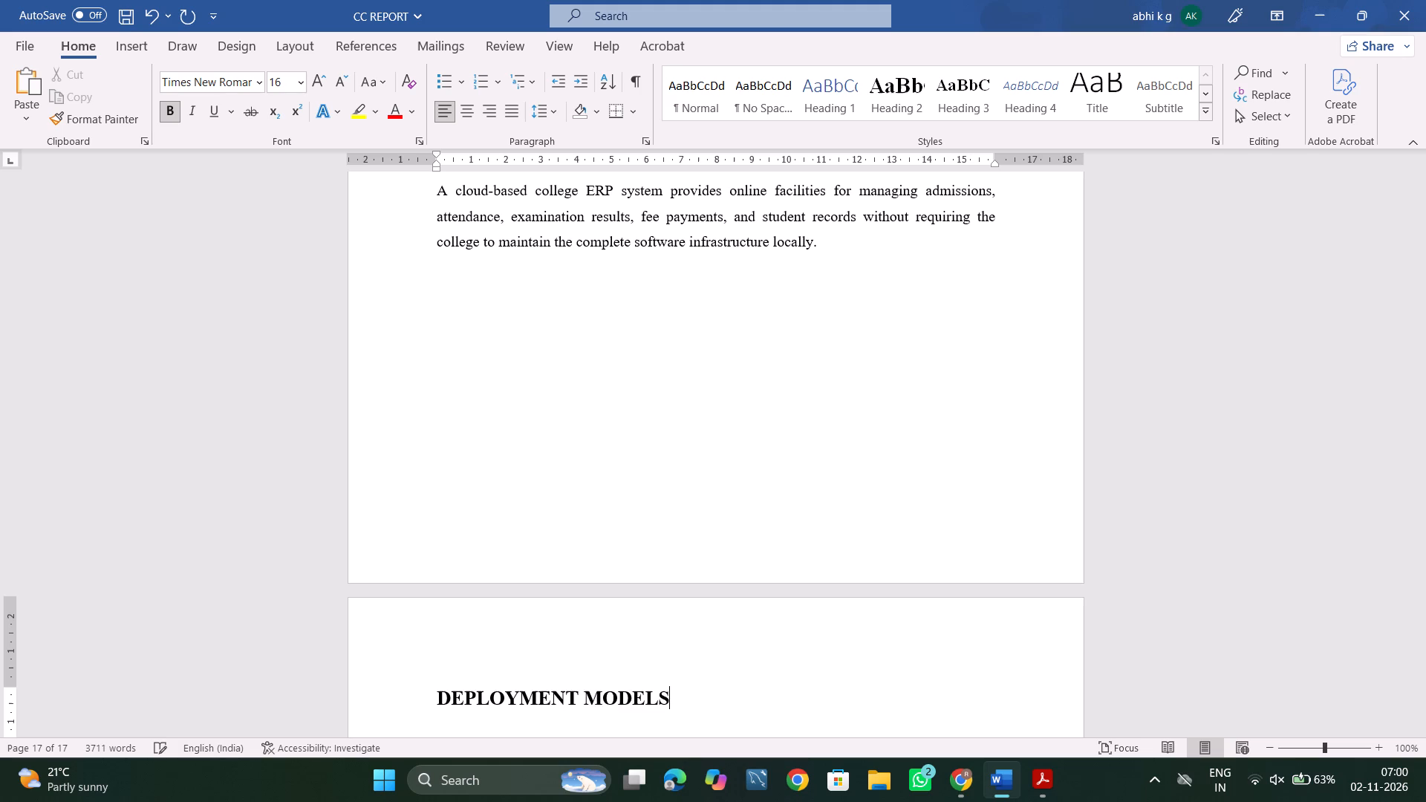
Copy the numbered heading format from "8. Cloud Service Models" onto the "DEPLOYMENT MODELS" heading with Format Painter.
{"action": "left_click", "coordinate": [435, 691]}
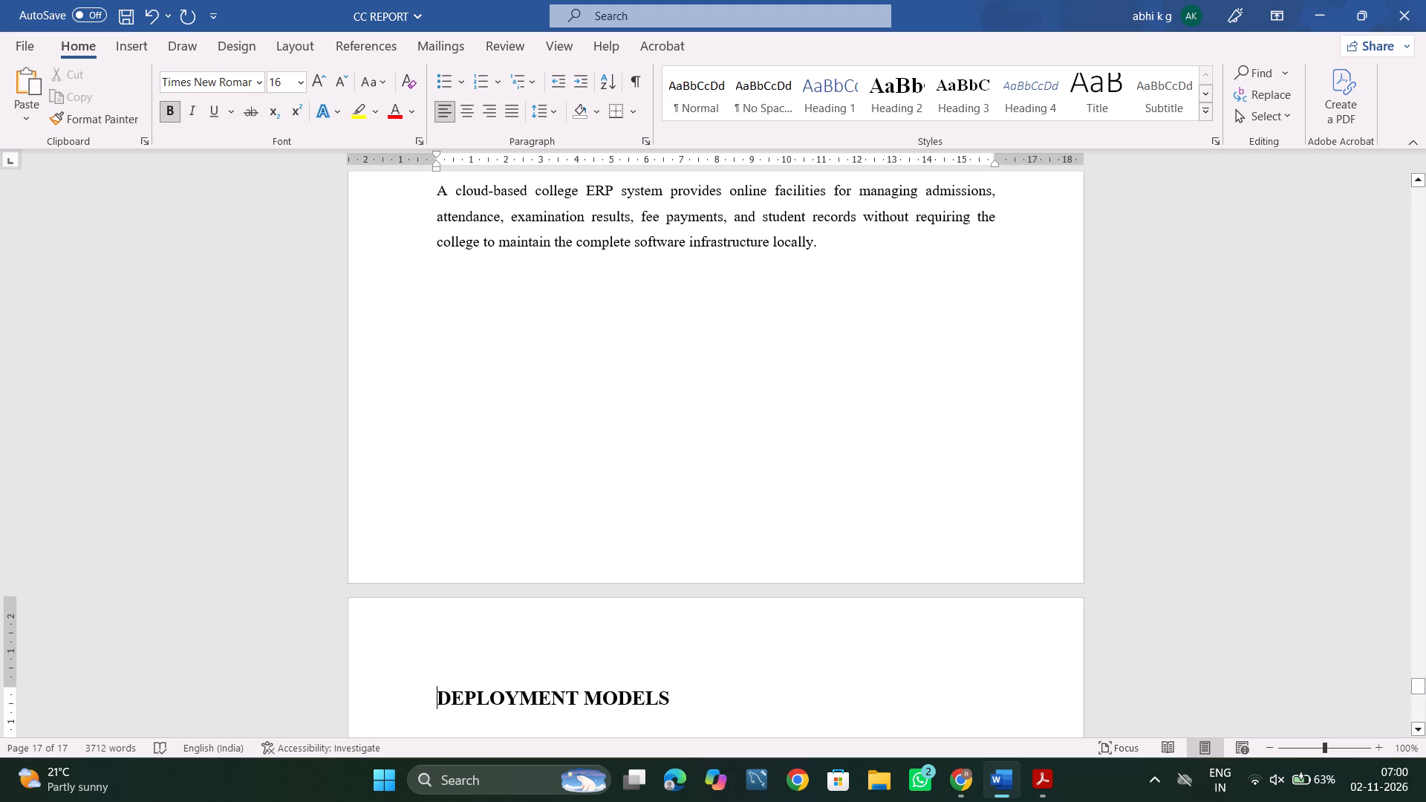
{"action": "key", "text": "Up"}
{"action": "key", "text": "Up"}
{"action": "key", "text": "Up"}
{"action": "key", "text": "Up"}
{"action": "key", "text": "Up"}
{"action": "key", "text": "Up"}
{"action": "key", "text": "Up"}
{"action": "key", "text": "Up"}
{"action": "key", "text": "Up"}
{"action": "key", "text": "Up"}
{"action": "key", "text": "Up"}
{"action": "key", "text": "Up"}
{"action": "key", "text": "Up"}
{"action": "key", "text": "Up"}
{"action": "key", "text": "Up"}
{"action": "key", "text": "Up"}
{"action": "key", "text": "Up"}
{"action": "key", "text": "Up"}
{"action": "key", "text": "Up"}
{"action": "key", "text": "Up"}
{"action": "key", "text": "Up"}
{"action": "key", "text": "Up"}
{"action": "key", "text": "Up"}
{"action": "key", "text": "Up"}
{"action": "key", "text": "Up"}
{"action": "key", "text": "Up"}
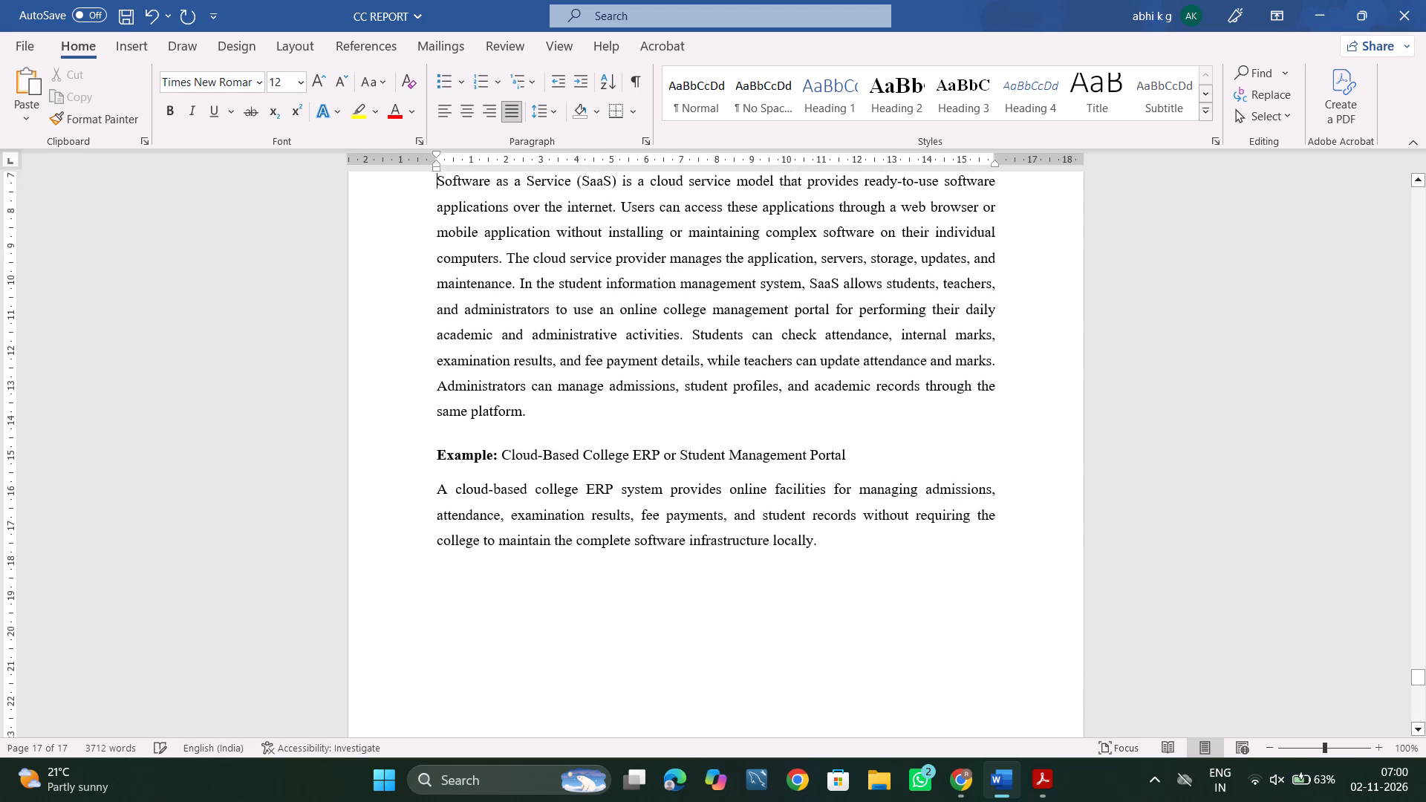
{"action": "key", "text": "Up"}
{"action": "key", "text": "Up"}
{"action": "key", "text": "Up"}
{"action": "key", "text": "Up"}
{"action": "key", "text": "Up"}
{"action": "key", "text": "Up"}
{"action": "key", "text": "Up"}
{"action": "key", "text": "Up"}
{"action": "key", "text": "Up"}
{"action": "key", "text": "Up"}
{"action": "key", "text": "Up"}
{"action": "key", "text": "Up"}
{"action": "key", "text": "Up"}
{"action": "key", "text": "Up"}
{"action": "key", "text": "Up"}
{"action": "key", "text": "Up"}
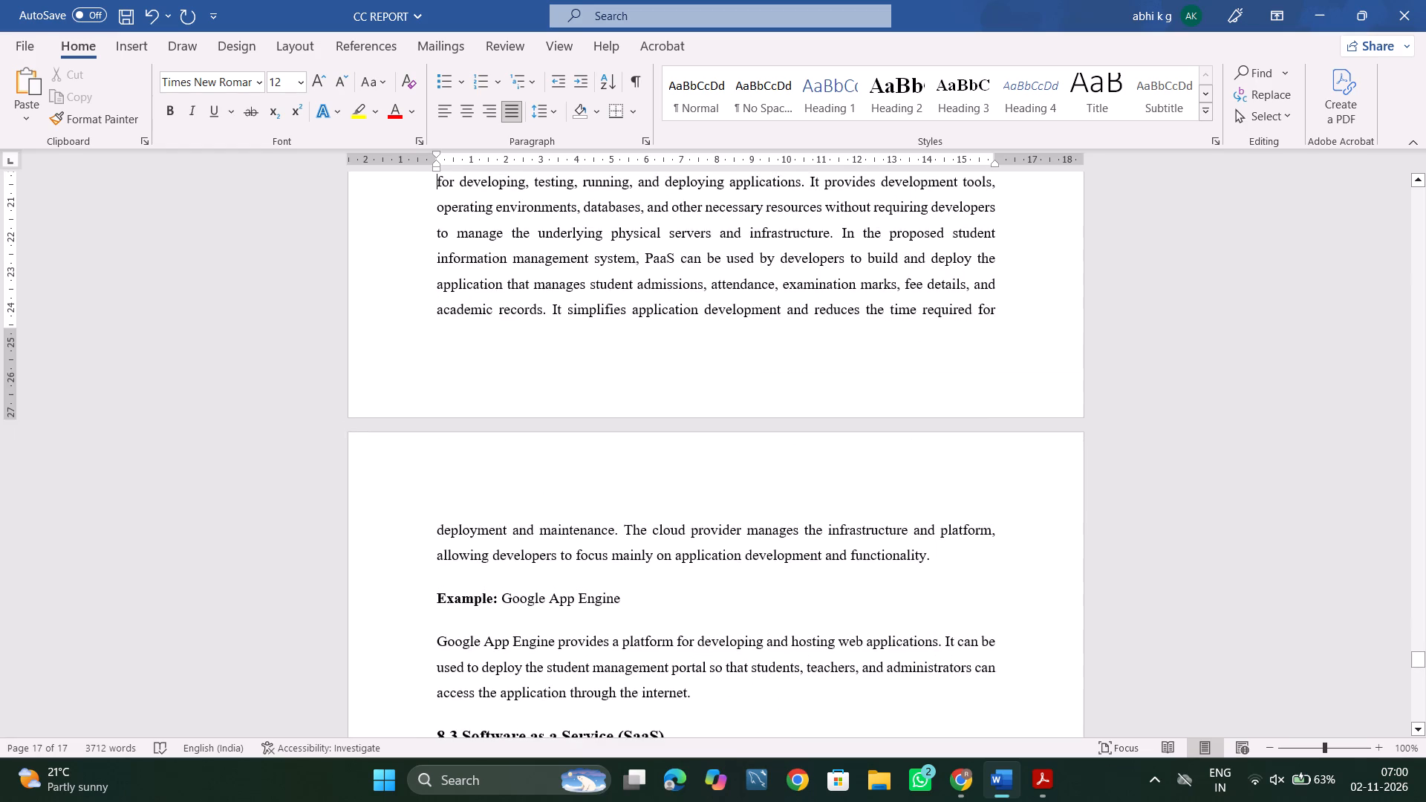
{"action": "key", "text": "Up"}
{"action": "key", "text": "Up"}
{"action": "key", "text": "Up"}
{"action": "key", "text": "Up"}
{"action": "key", "text": "Up"}
{"action": "key", "text": "Up"}
{"action": "key", "text": "Up"}
{"action": "key", "text": "Up"}
{"action": "key", "text": "Up"}
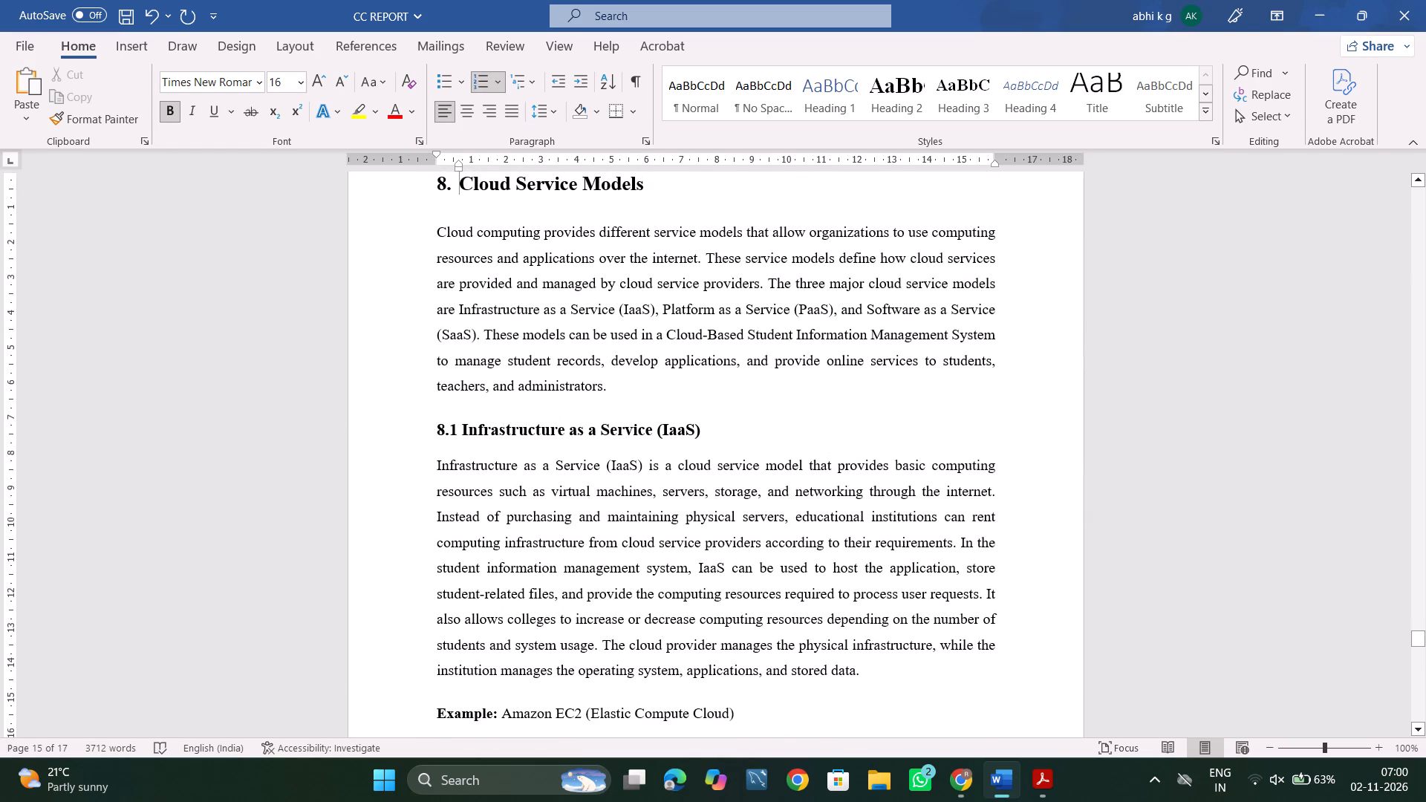
{"action": "left_click", "coordinate": [441, 181]}
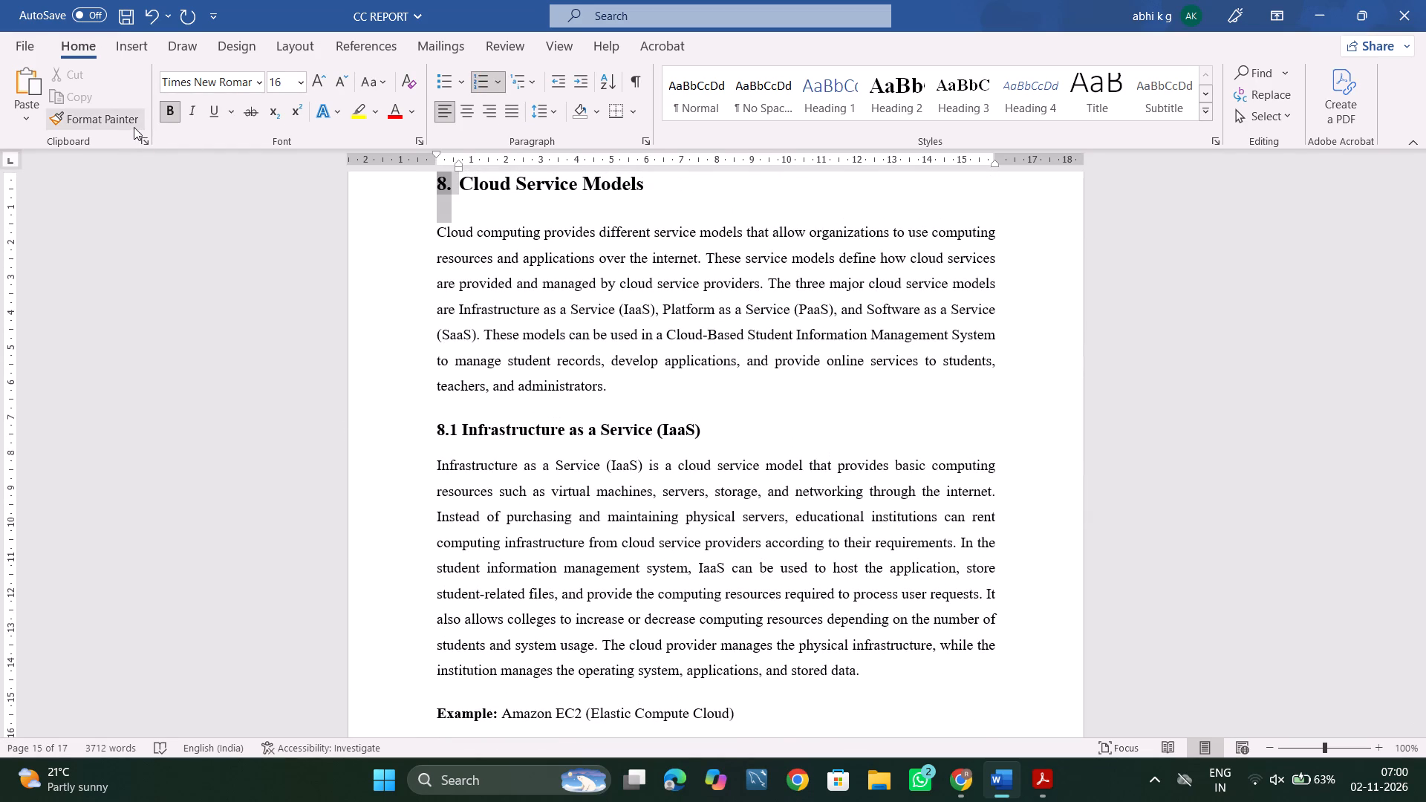
{"action": "left_click", "coordinate": [134, 127]}
{"action": "key", "text": "Down"}
{"action": "key", "text": "Down"}
{"action": "key", "text": "Down"}
{"action": "key", "text": "Down"}
{"action": "key", "text": "Down"}
{"action": "key", "text": "Down"}
{"action": "key", "text": "Down"}
{"action": "key", "text": "Down"}
{"action": "key", "text": "Down"}
{"action": "key", "text": "Down"}
{"action": "key", "text": "Down"}
{"action": "key", "text": "Down"}
{"action": "key", "text": "Down"}
{"action": "key", "text": "Down"}
{"action": "key", "text": "Down"}
{"action": "key", "text": "Down"}
{"action": "key", "text": "Down"}
{"action": "key", "text": "Down"}
{"action": "key", "text": "Down"}
{"action": "key", "text": "Down"}
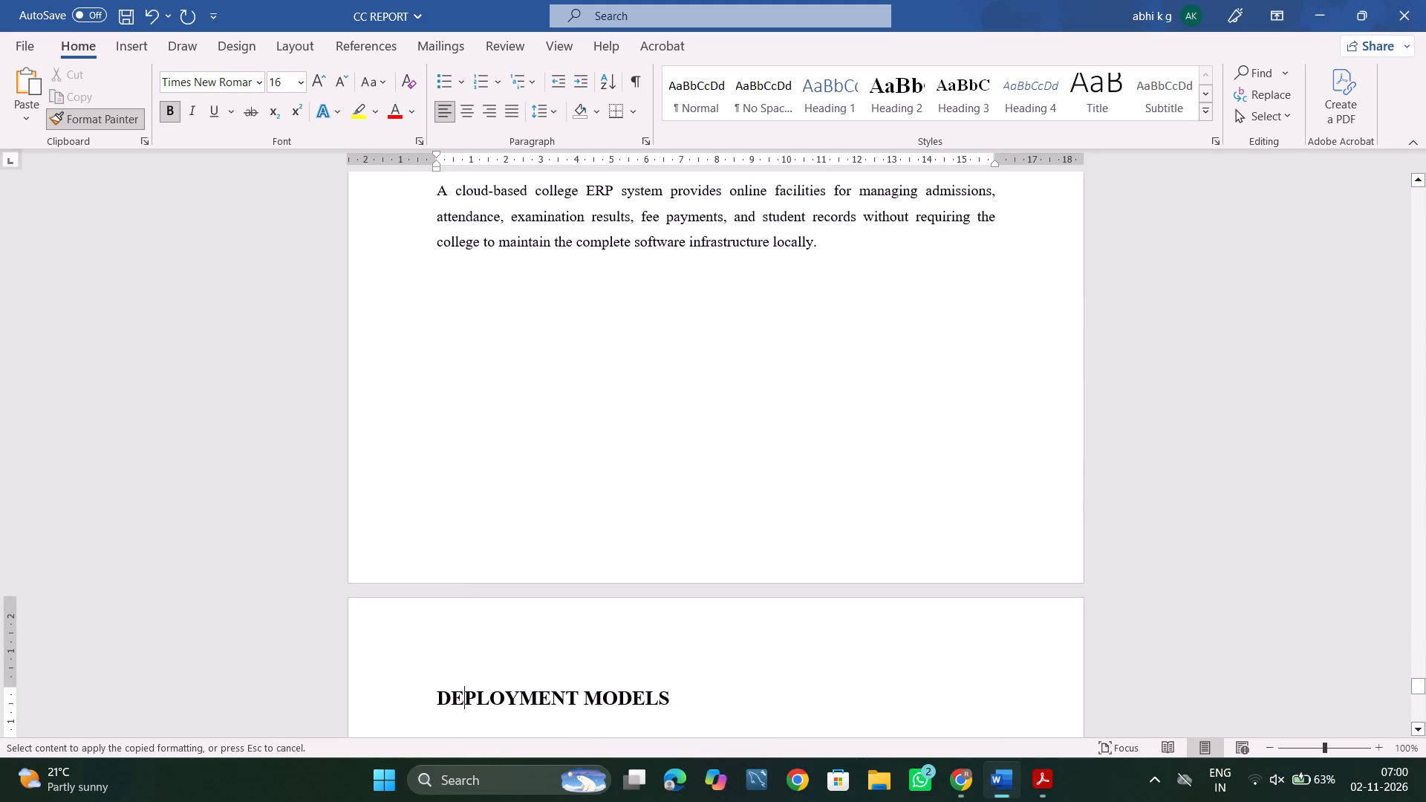
{"action": "left_click", "coordinate": [438, 694]}
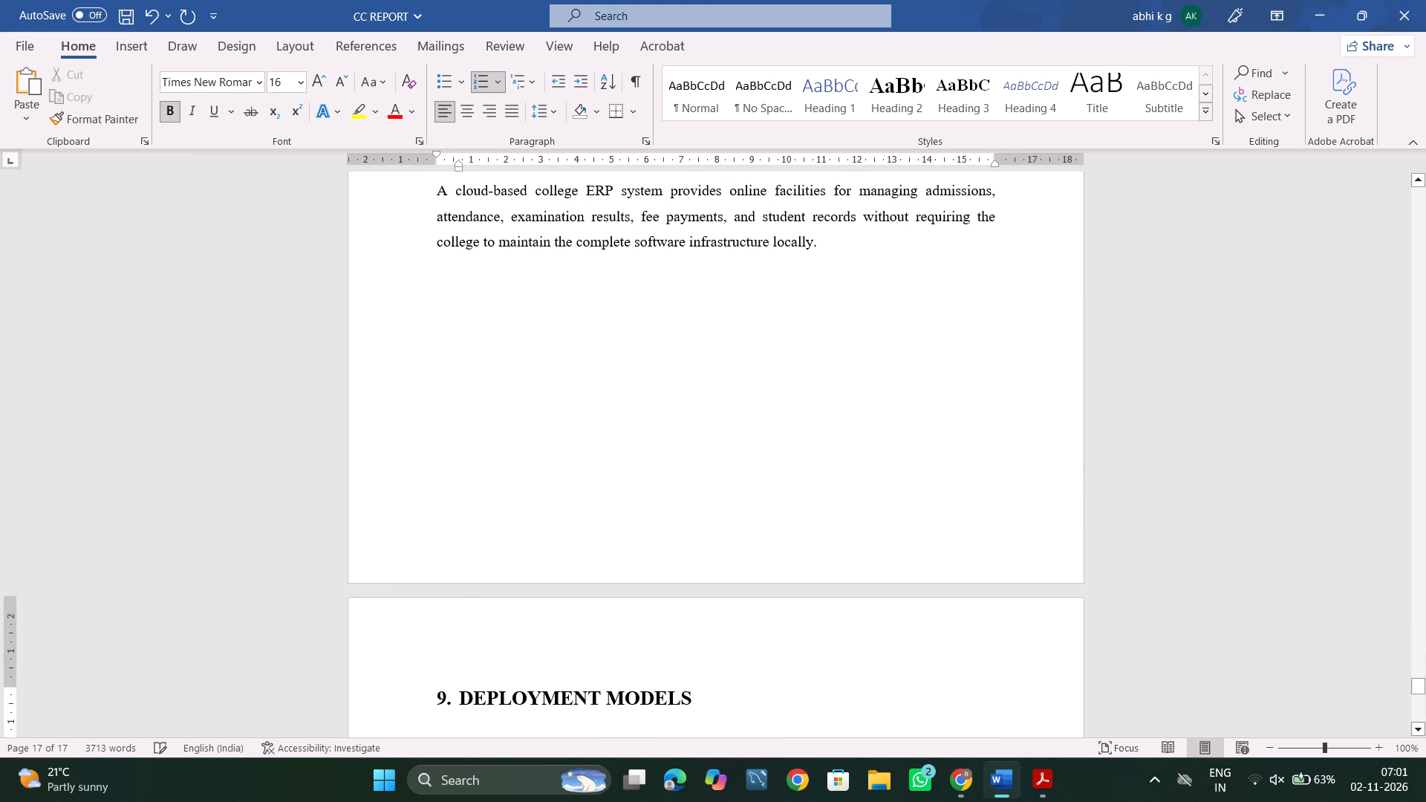
Start an unnumbered line below the "DEPLOYMENT MODELS" heading and paste the copied elaborated deployment text there.
{"action": "left_click", "coordinate": [712, 694]}
{"action": "key", "text": "Return"}
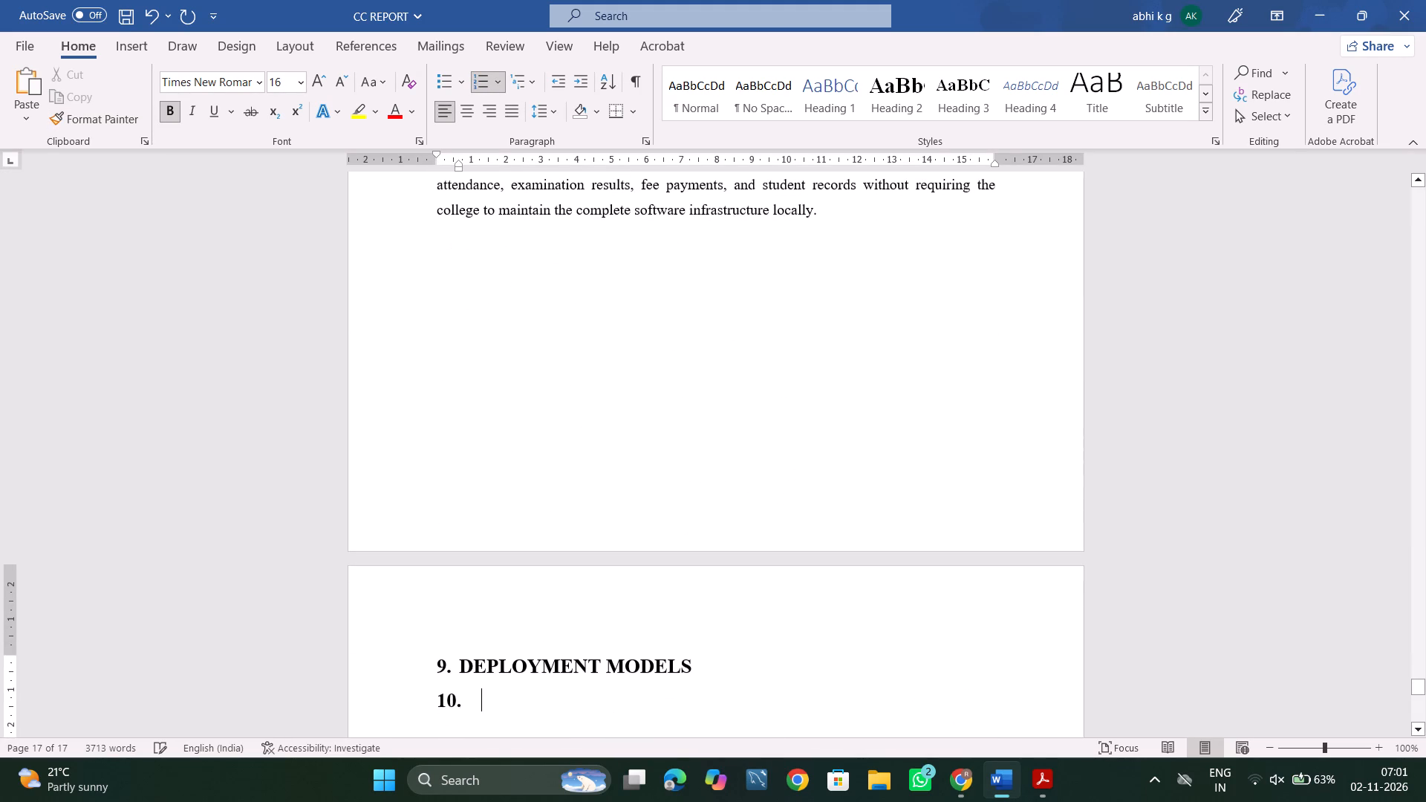
{"action": "key", "text": "BackSpace"}
{"action": "key", "text": "BackSpace"}
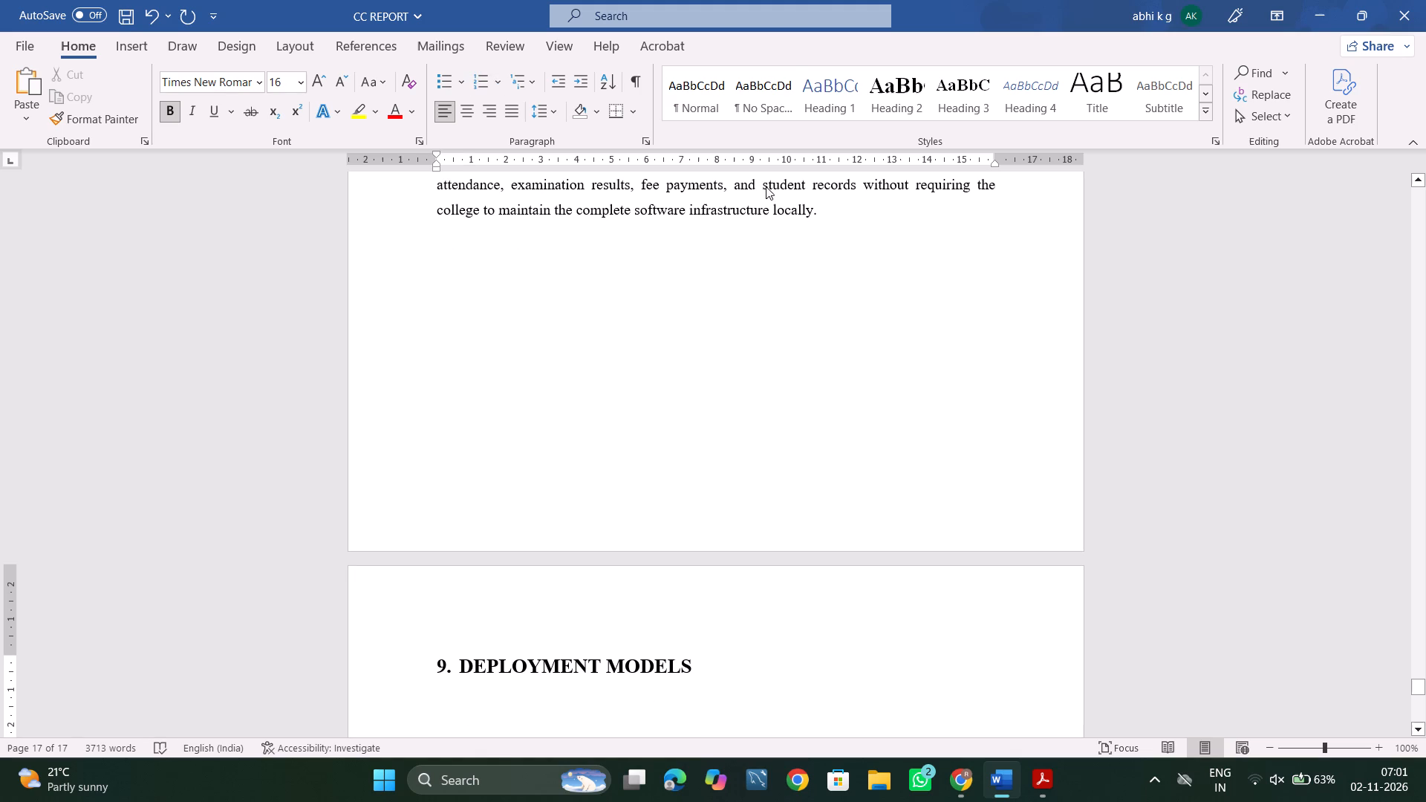
{"action": "left_click", "coordinate": [683, 109]}
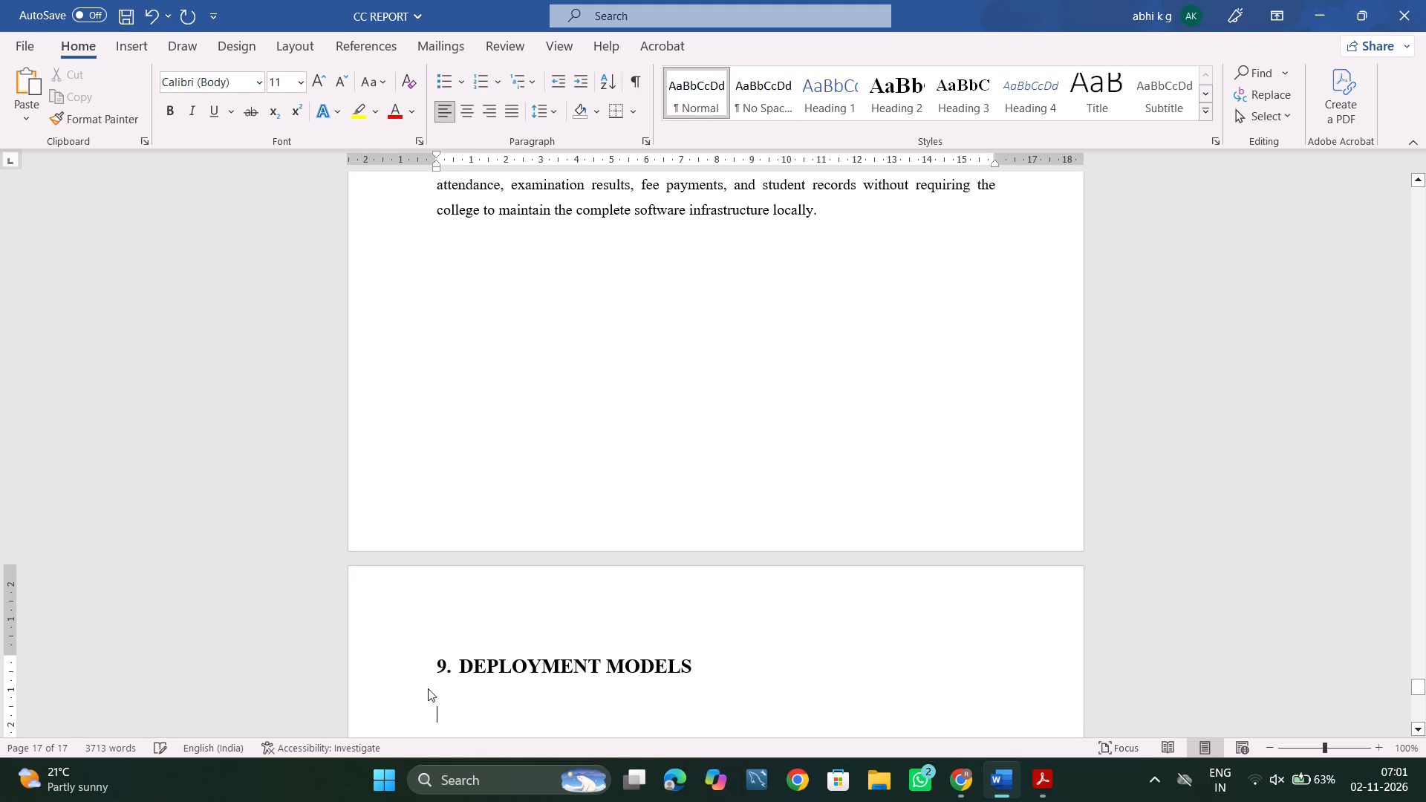
{"action": "left_click", "coordinate": [445, 702]}
{"action": "left_click", "coordinate": [423, 731]}
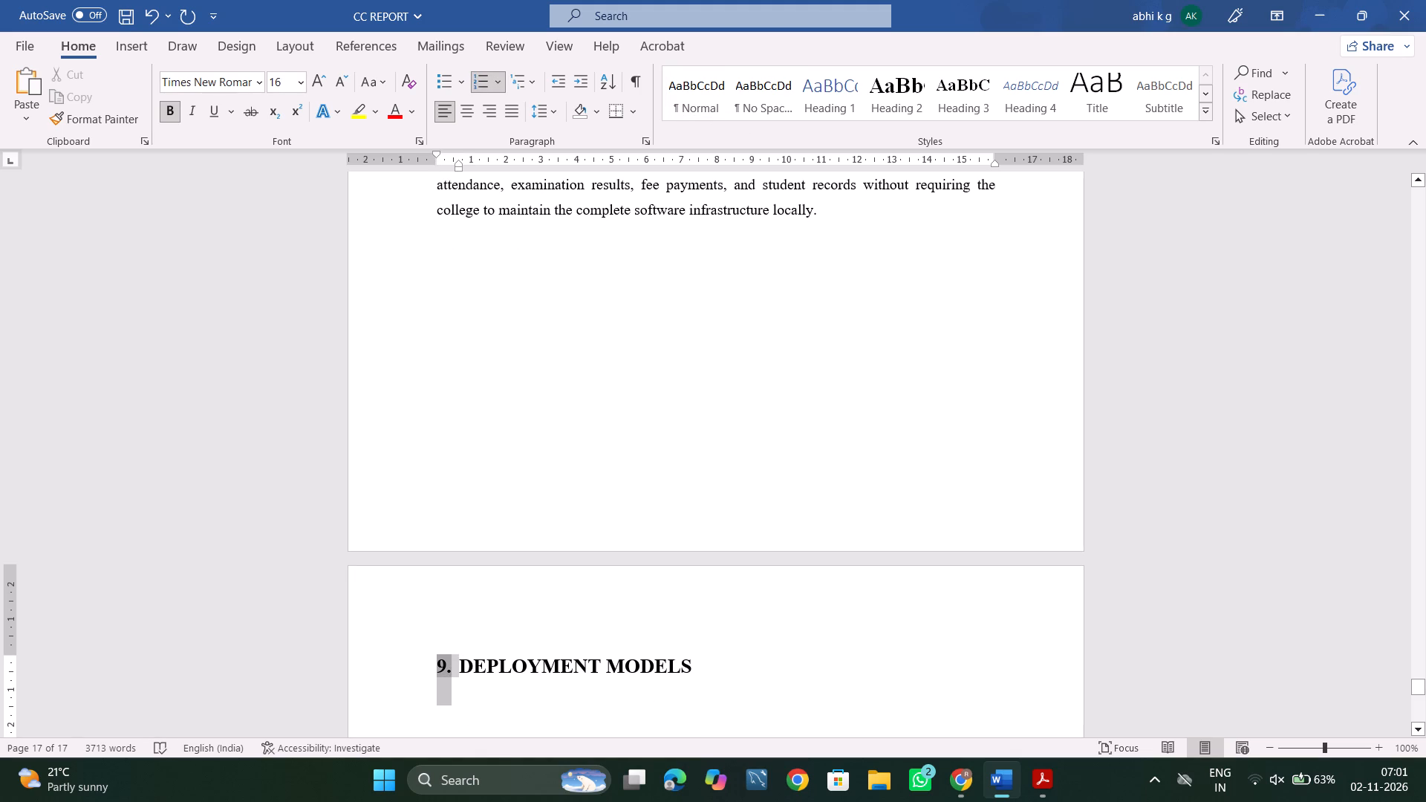
{"action": "left_click", "coordinate": [629, 585]}
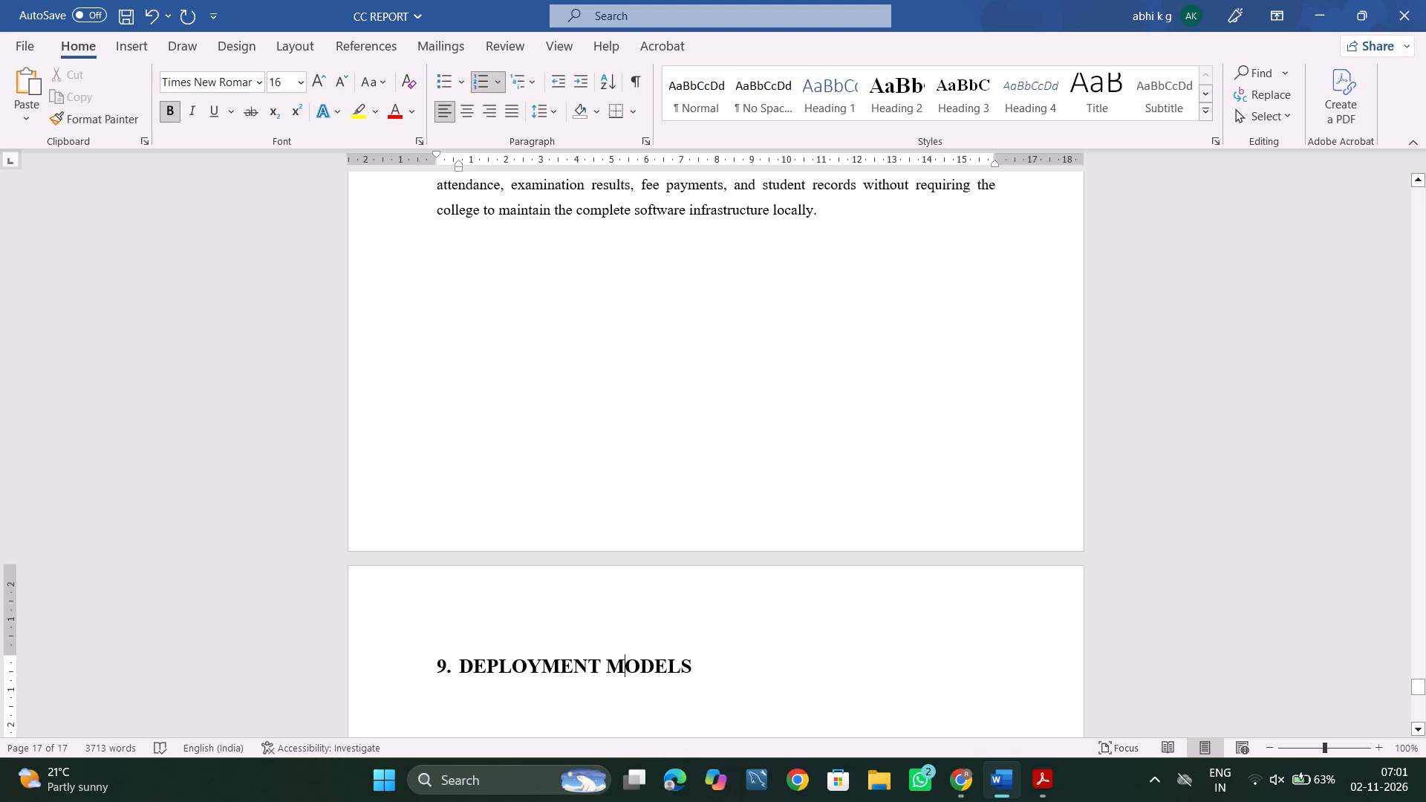
{"action": "left_click", "coordinate": [445, 710]}
{"action": "key", "text": "ctrl+v"}
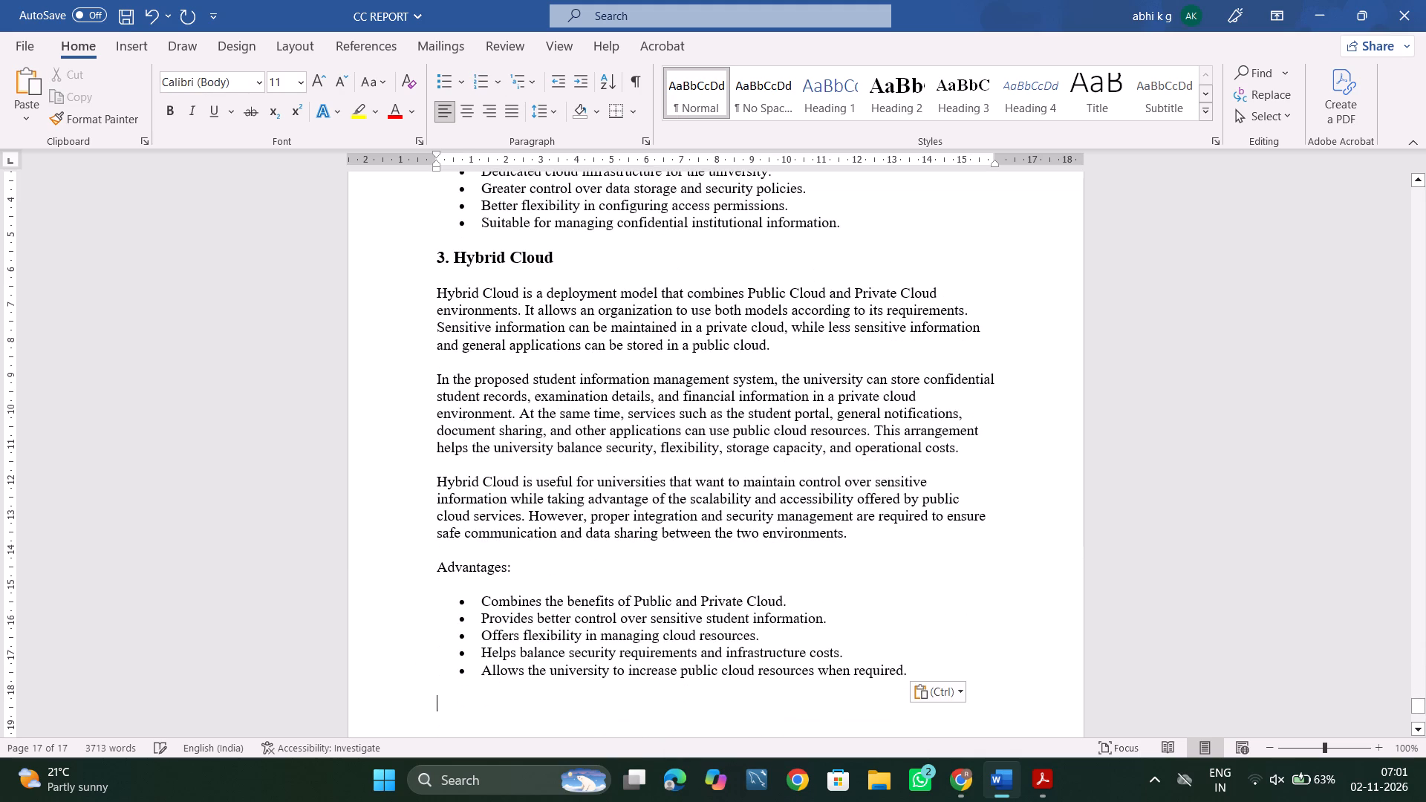
Justify the introductory paragraph under "DEPLOYMENT MODELS" and widen its line spacing to match section 8's body text.
{"action": "key", "text": "Up"}
{"action": "key", "text": "Up"}
{"action": "key", "text": "Up"}
{"action": "key", "text": "Up"}
{"action": "key", "text": "Up"}
{"action": "key", "text": "Up"}
{"action": "key", "text": "Up"}
{"action": "key", "text": "Up"}
{"action": "key", "text": "Up"}
{"action": "key", "text": "Up"}
{"action": "key", "text": "Up"}
{"action": "key", "text": "Up"}
{"action": "key", "text": "Up"}
{"action": "key", "text": "Up"}
{"action": "key", "text": "Up"}
{"action": "key", "text": "Up"}
{"action": "key", "text": "Up"}
{"action": "key", "text": "Up"}
{"action": "key", "text": "Up"}
{"action": "key", "text": "Up"}
{"action": "key", "text": "Up"}
{"action": "key", "text": "Up"}
{"action": "key", "text": "Up"}
{"action": "key", "text": "Up"}
{"action": "key", "text": "Up"}
{"action": "key", "text": "Up"}
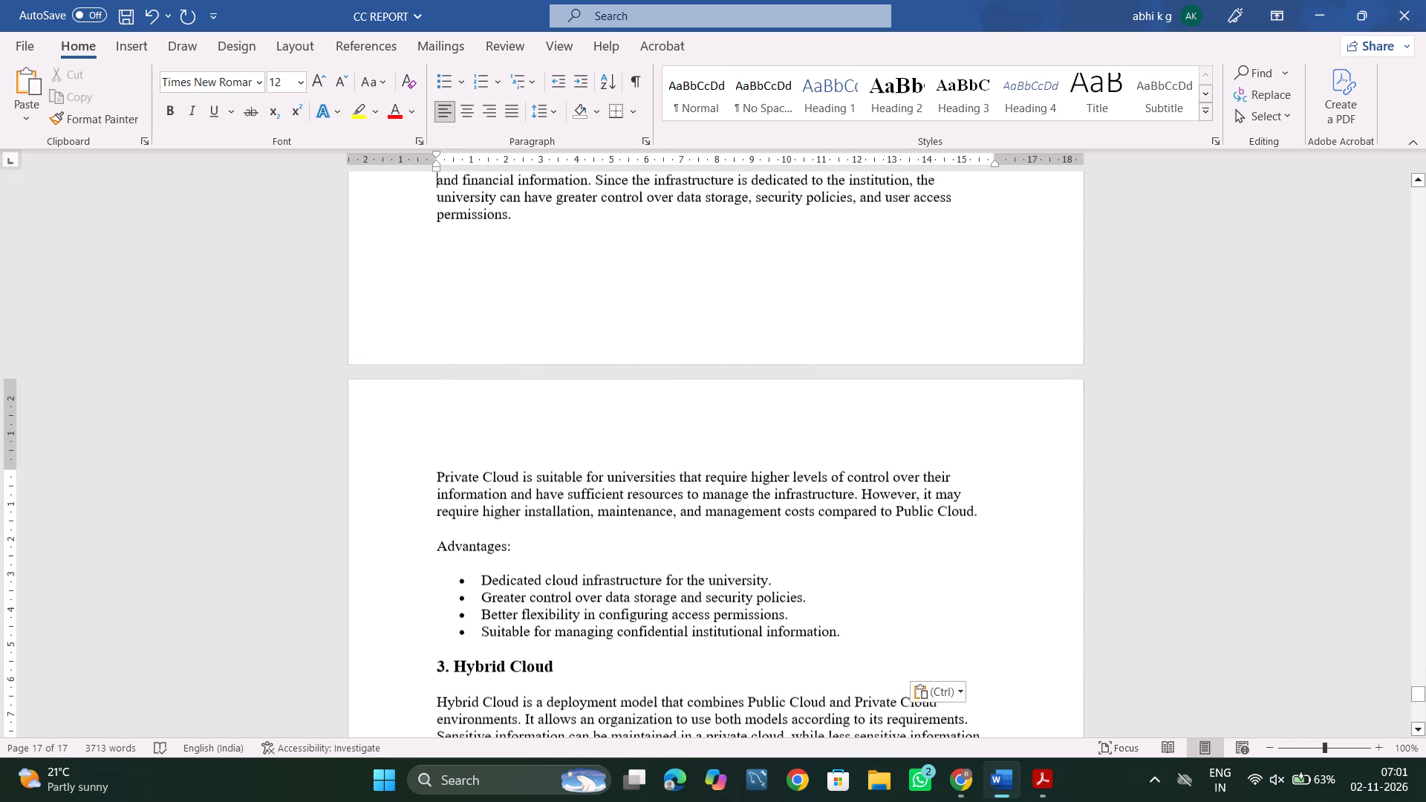
{"action": "key", "text": "Up"}
{"action": "key", "text": "Up"}
{"action": "key", "text": "Up"}
{"action": "key", "text": "Up"}
{"action": "key", "text": "Up"}
{"action": "key", "text": "Up"}
{"action": "key", "text": "Up"}
{"action": "key", "text": "Up"}
{"action": "key", "text": "Up"}
{"action": "key", "text": "Up"}
{"action": "key", "text": "Up"}
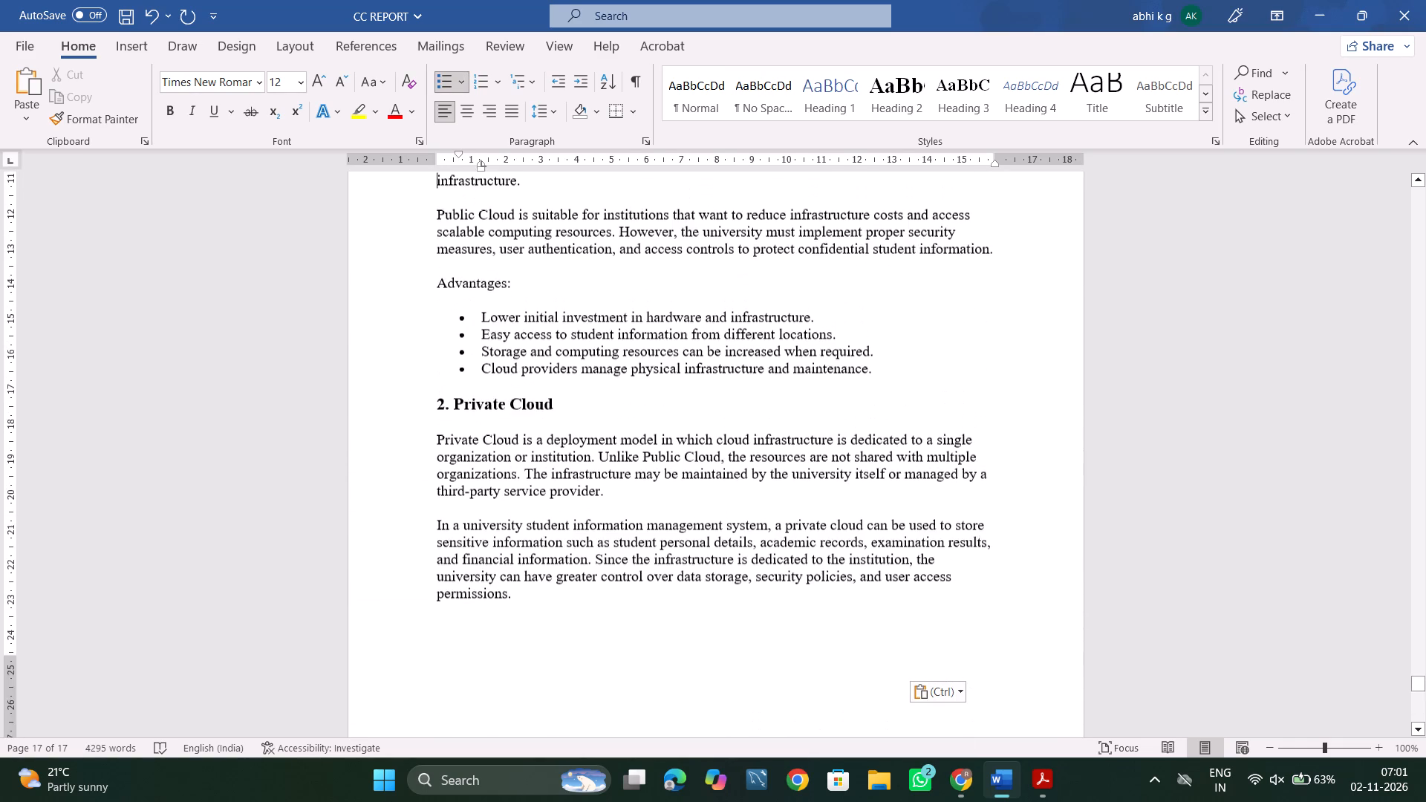
{"action": "key", "text": "Up"}
{"action": "key", "text": "Up"}
{"action": "key", "text": "Up"}
{"action": "key", "text": "Up"}
{"action": "key", "text": "Up"}
{"action": "key", "text": "Up"}
{"action": "key", "text": "Up"}
{"action": "key", "text": "Up"}
{"action": "key", "text": "Up"}
{"action": "key", "text": "Up"}
{"action": "key", "text": "Up"}
{"action": "key", "text": "Up"}
{"action": "key", "text": "Up"}
{"action": "key", "text": "Up"}
{"action": "key", "text": "Up"}
{"action": "key", "text": "Up"}
{"action": "key", "text": "Up"}
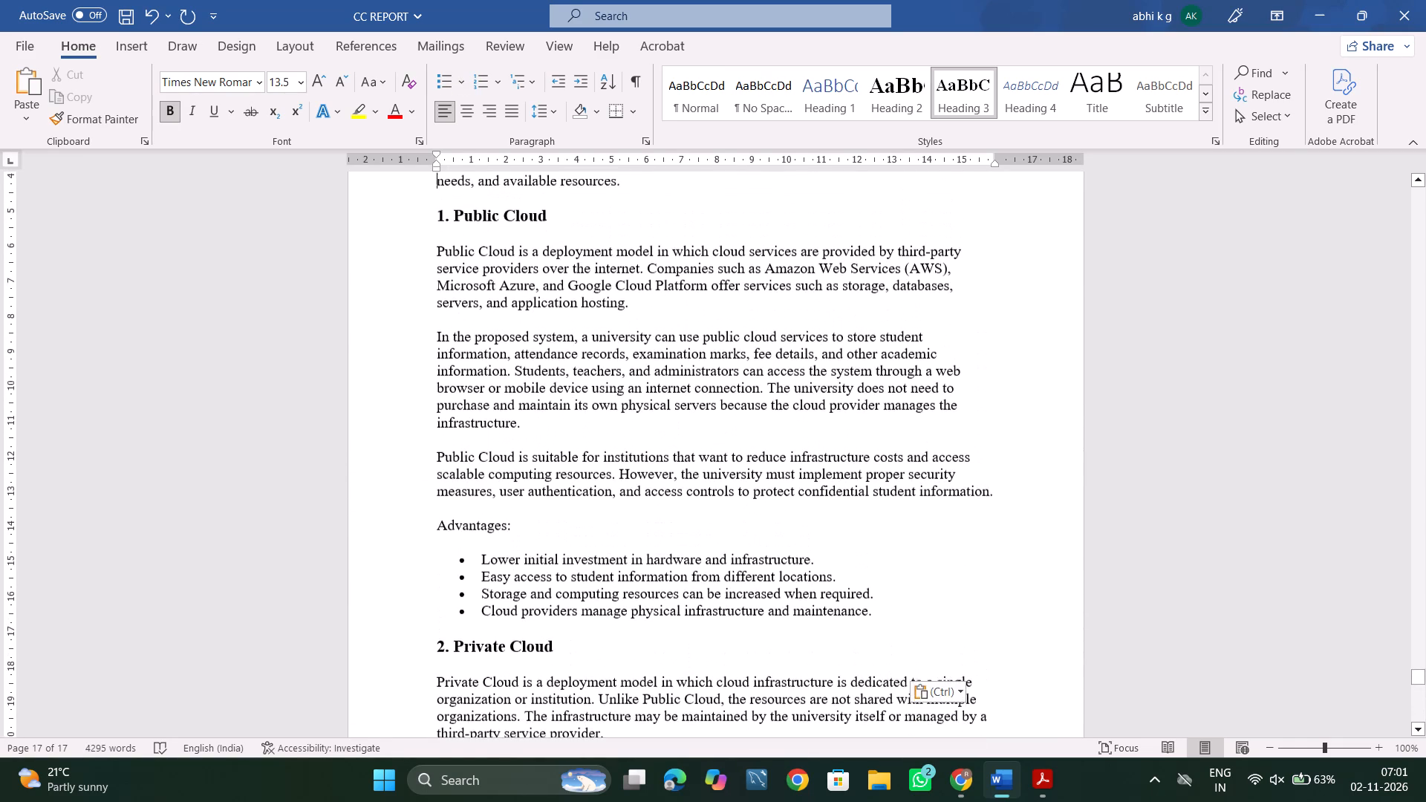
{"action": "key", "text": "Up"}
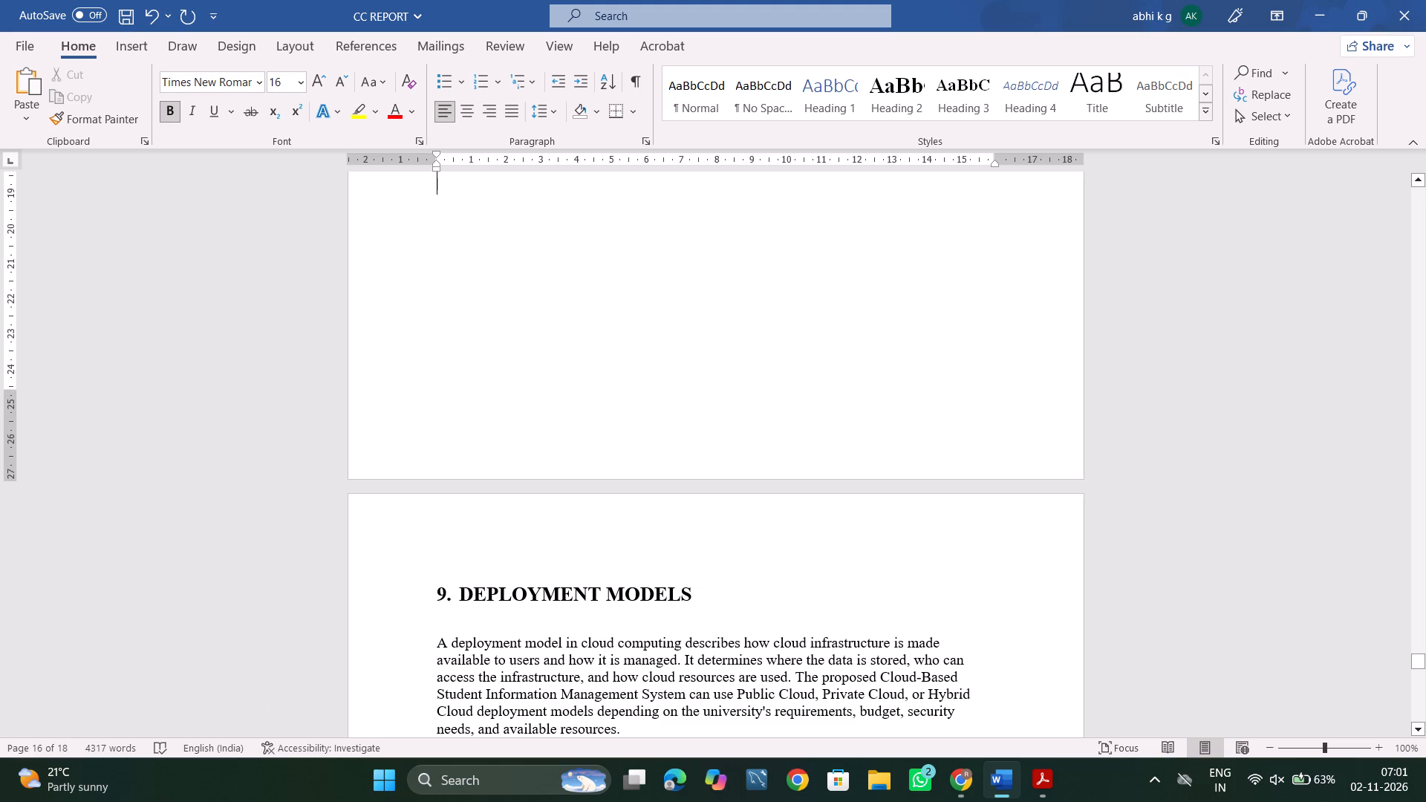
{"action": "left_click_drag", "start_coordinate": [439, 642], "coordinate": [633, 653]}
{"action": "left_click", "coordinate": [509, 116]}
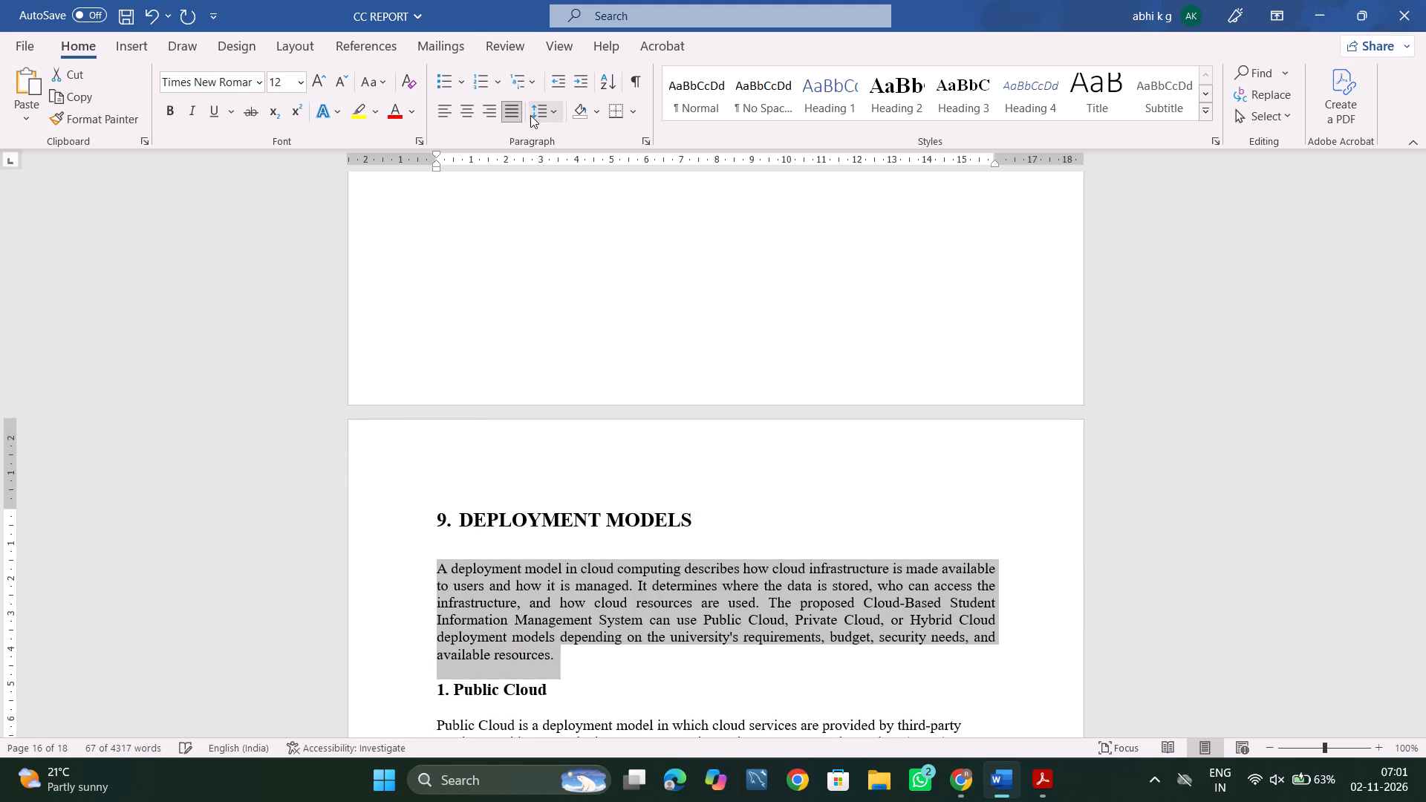
{"action": "left_click_drag", "start_coordinate": [544, 114], "coordinate": [574, 199]}
{"action": "left_click", "coordinate": [574, 199]}
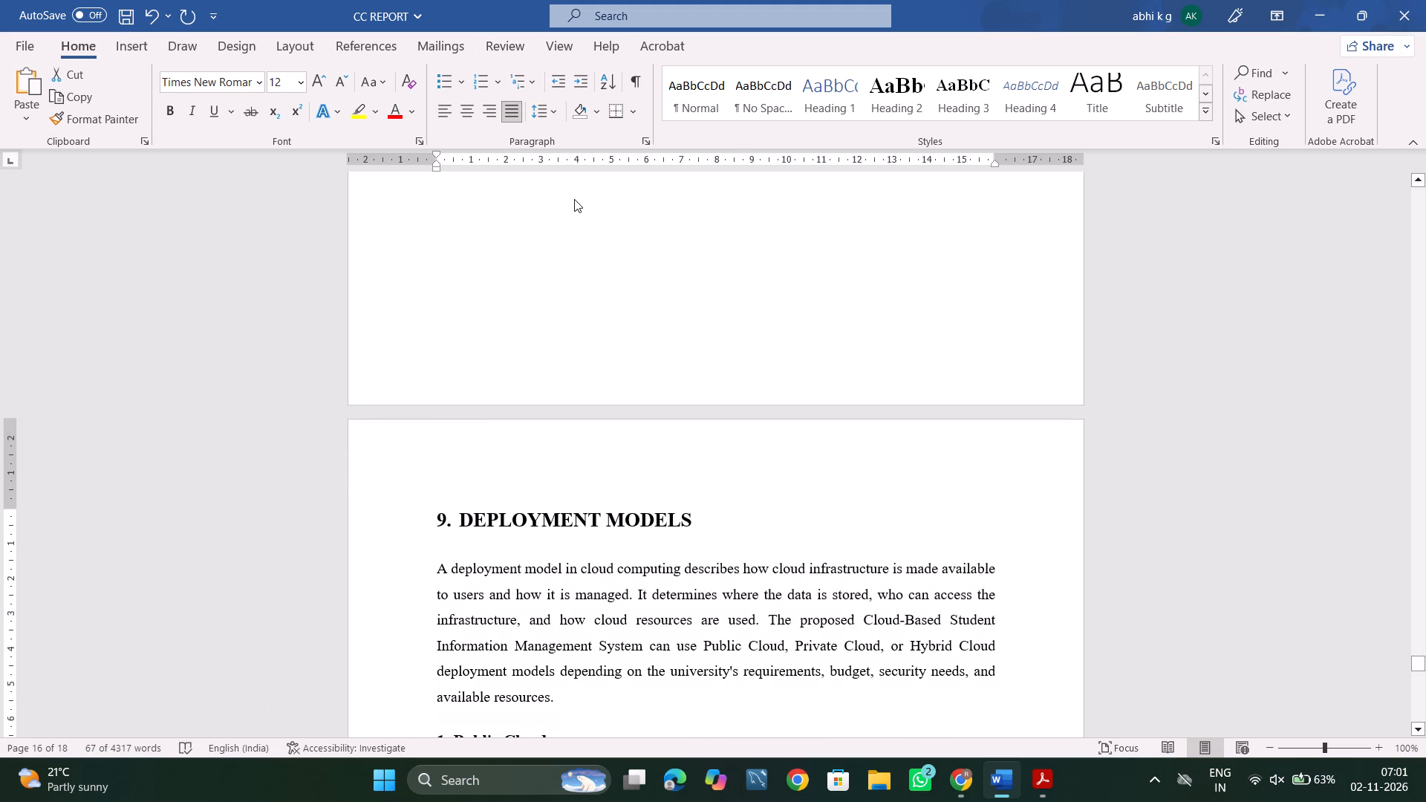
Renumber the "1. Public Cloud" subheading as "9.1 Public Cloud".
{"action": "key", "text": "Down"}
{"action": "key", "text": "Down"}
{"action": "key", "text": "Down"}
{"action": "key", "text": "Down"}
{"action": "key", "text": "Down"}
{"action": "key", "text": "Down"}
{"action": "key", "text": "Down"}
{"action": "key", "text": "Down"}
{"action": "key", "text": "Down"}
{"action": "key", "text": "Down"}
{"action": "key", "text": "Down"}
{"action": "key", "text": "Down"}
{"action": "key", "text": "Down"}
{"action": "key", "text": "Down"}
{"action": "key", "text": "Down"}
{"action": "key", "text": "Down"}
{"action": "key", "text": "Down"}
{"action": "key", "text": "Down"}
{"action": "key", "text": "Down"}
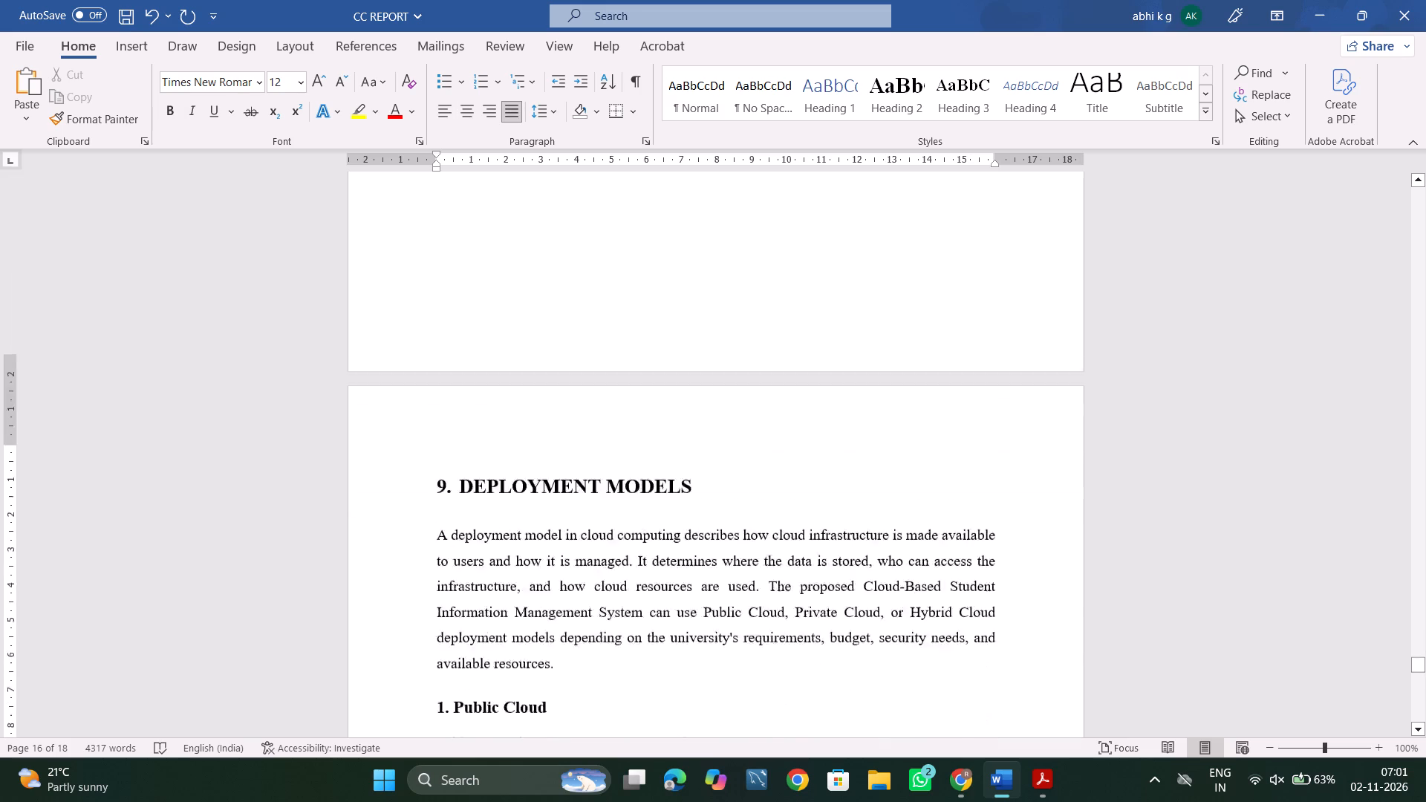
{"action": "left_click", "coordinate": [455, 490]}
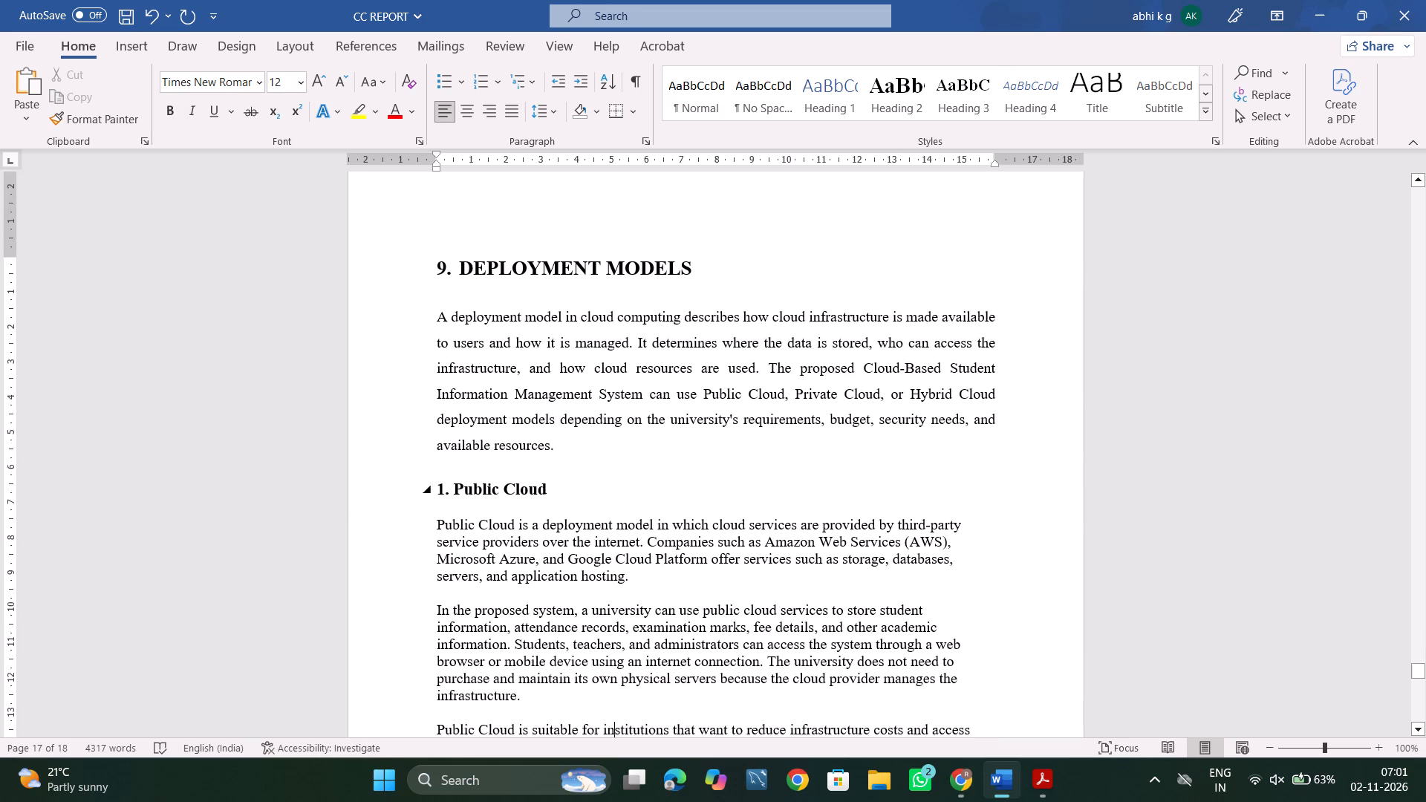
{"action": "key", "text": "BackSpace"}
{"action": "key", "text": "BackSpace"}
{"action": "key", "text": "BackSpace"}
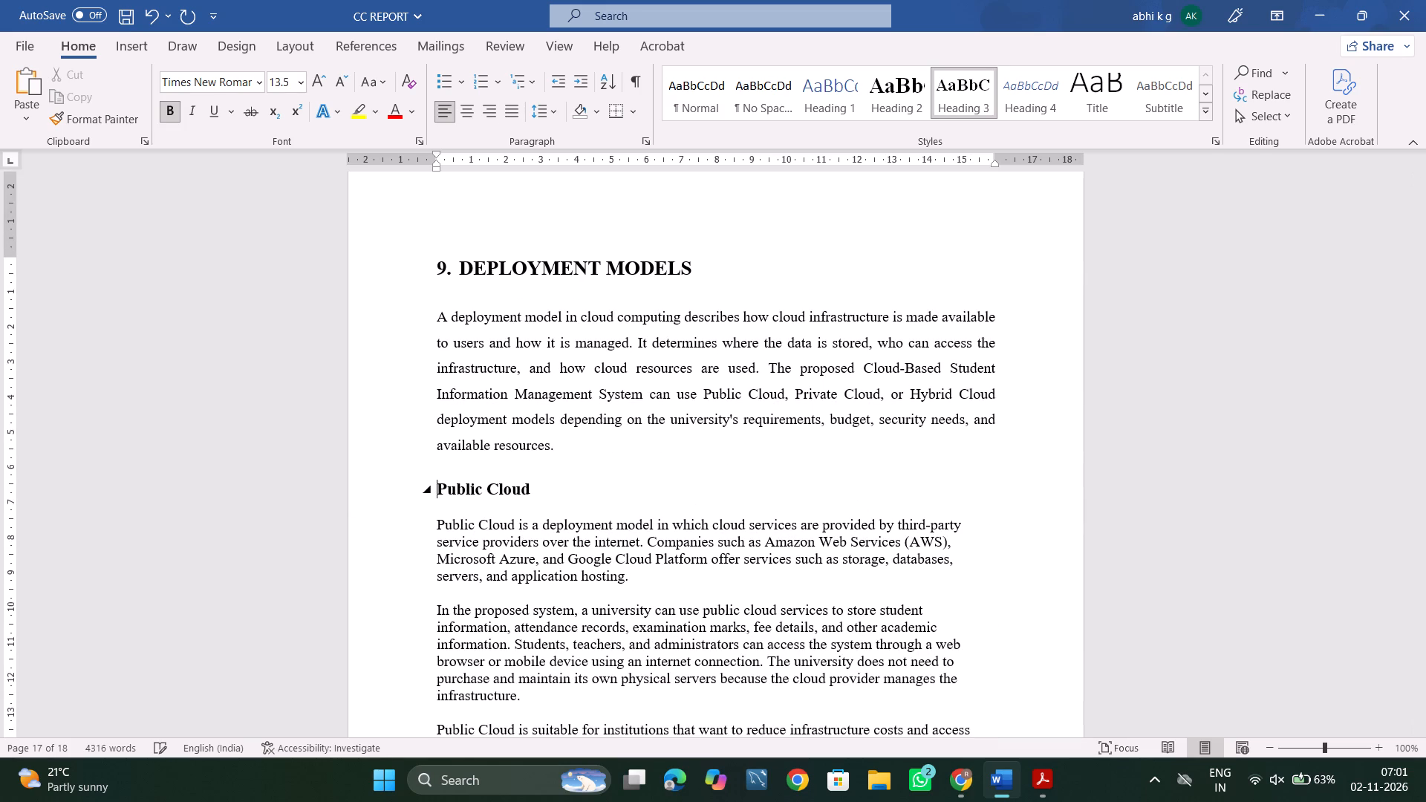
{"action": "type", "text": "9.1"}
{"action": "key", "text": "space"}
Justify the three body paragraphs under "9.1 Public Cloud" and set their line spacing to 1.5.
{"action": "left_click_drag", "start_coordinate": [435, 523], "coordinate": [463, 555]}
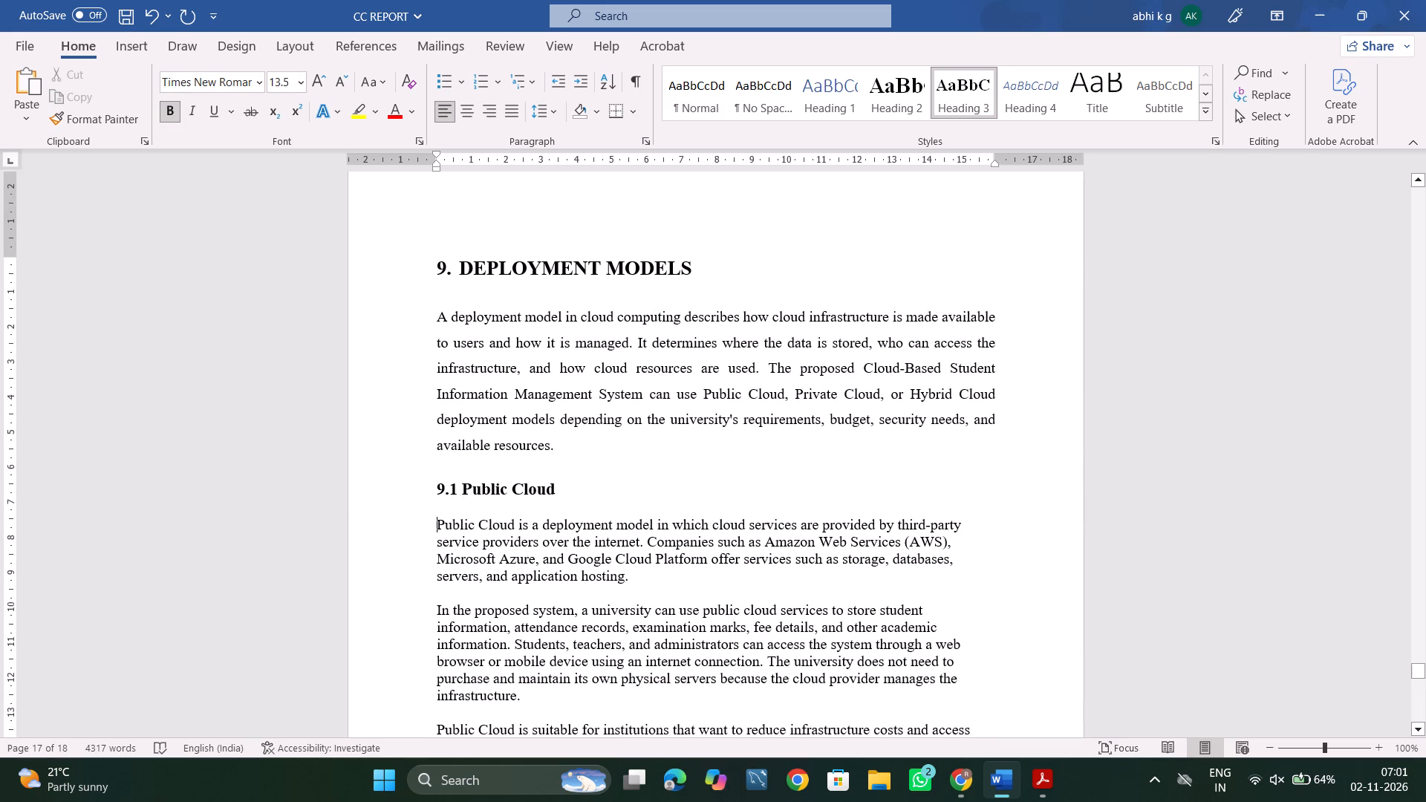
{"action": "left_click_drag", "start_coordinate": [463, 555], "coordinate": [532, 717]}
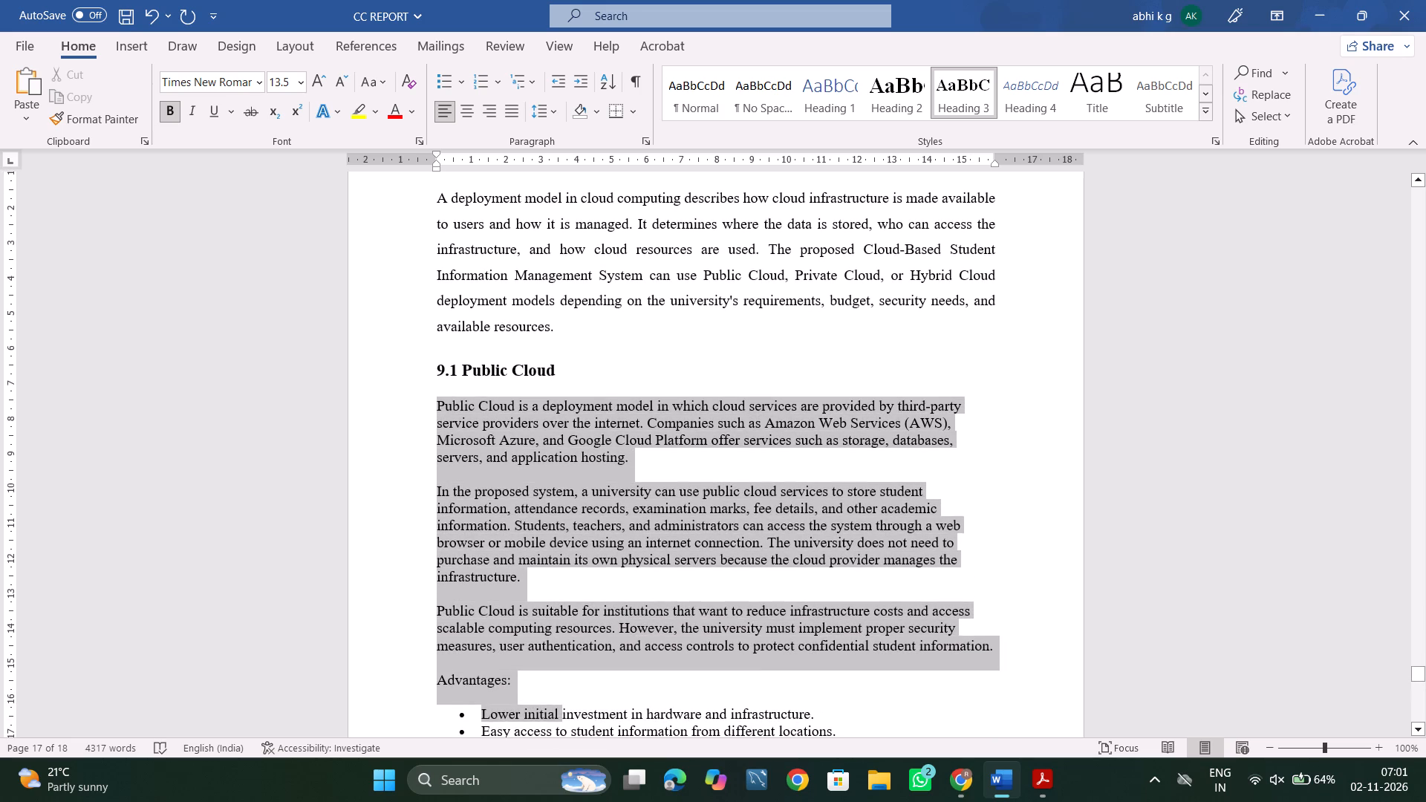
{"action": "left_click_drag", "start_coordinate": [532, 717], "coordinate": [1052, 651]}
{"action": "left_click", "coordinate": [514, 114]}
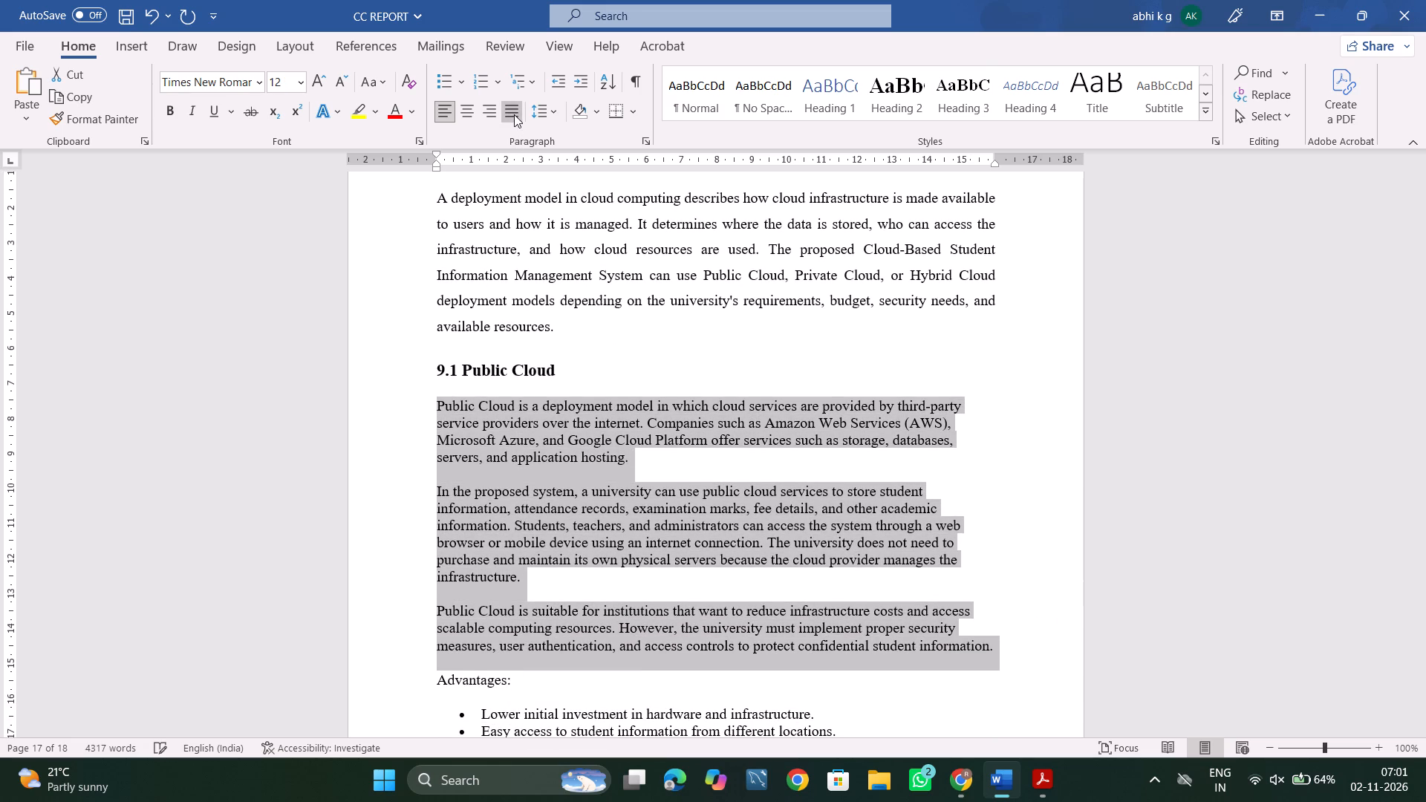
{"action": "left_click", "coordinate": [540, 116]}
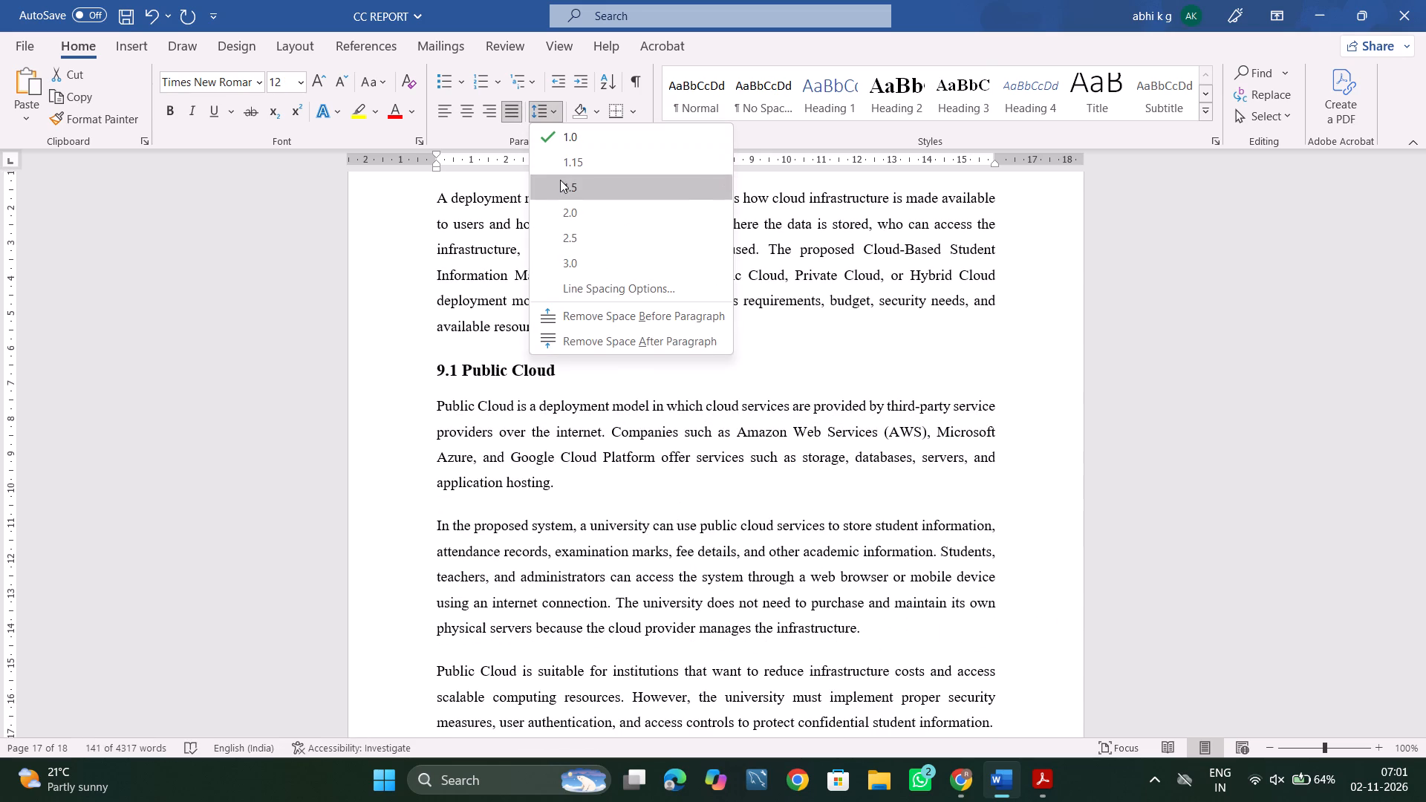
{"action": "left_click", "coordinate": [563, 181]}
{"action": "left_click", "coordinate": [495, 529]}
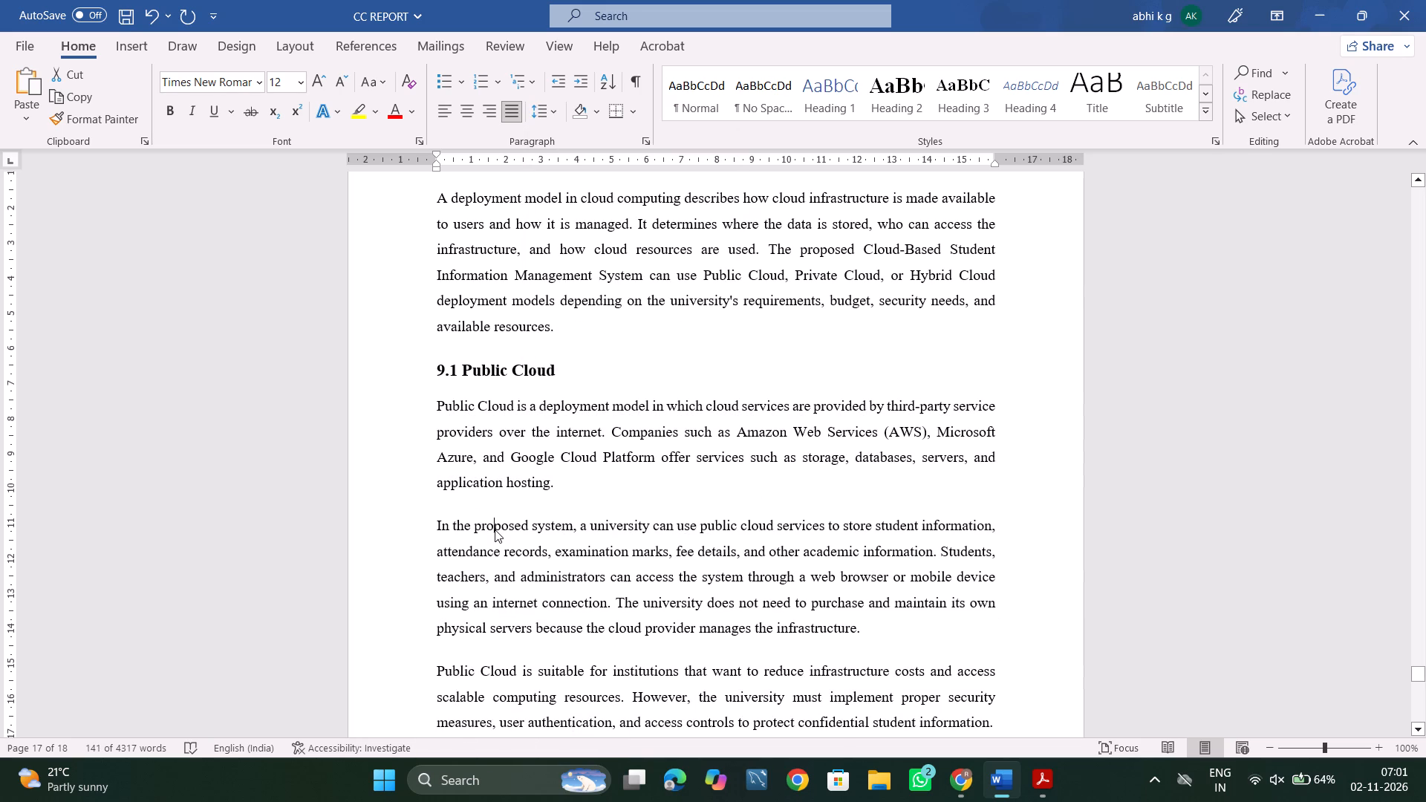
Bold the "Advantages:" label in the Public Cloud subsection and set the bulleted list below it to 1.5 line spacing.
{"action": "key", "text": "Down"}
{"action": "key", "text": "Down"}
{"action": "key", "text": "Down"}
{"action": "key", "text": "Down"}
{"action": "key", "text": "Down"}
{"action": "key", "text": "Down"}
{"action": "key", "text": "Down"}
{"action": "key", "text": "Down"}
{"action": "key", "text": "Down"}
{"action": "key", "text": "Down"}
{"action": "key", "text": "Down"}
{"action": "key", "text": "Down"}
{"action": "key", "text": "Down"}
{"action": "key", "text": "Down"}
{"action": "key", "text": "Down"}
{"action": "key", "text": "Down"}
{"action": "key", "text": "Down"}
{"action": "key", "text": "Down"}
{"action": "key", "text": "Down"}
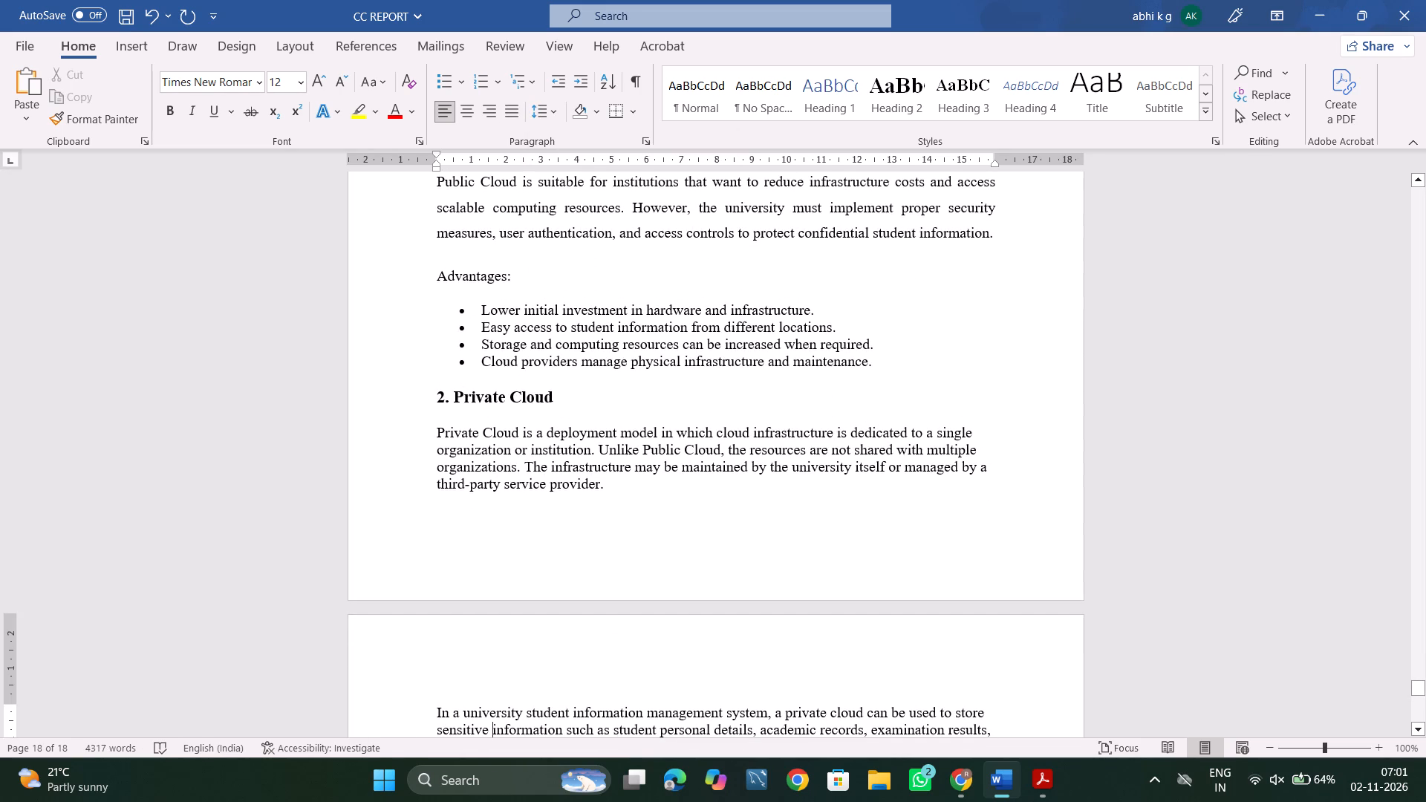
{"action": "left_click_drag", "start_coordinate": [517, 281], "coordinate": [417, 275]}
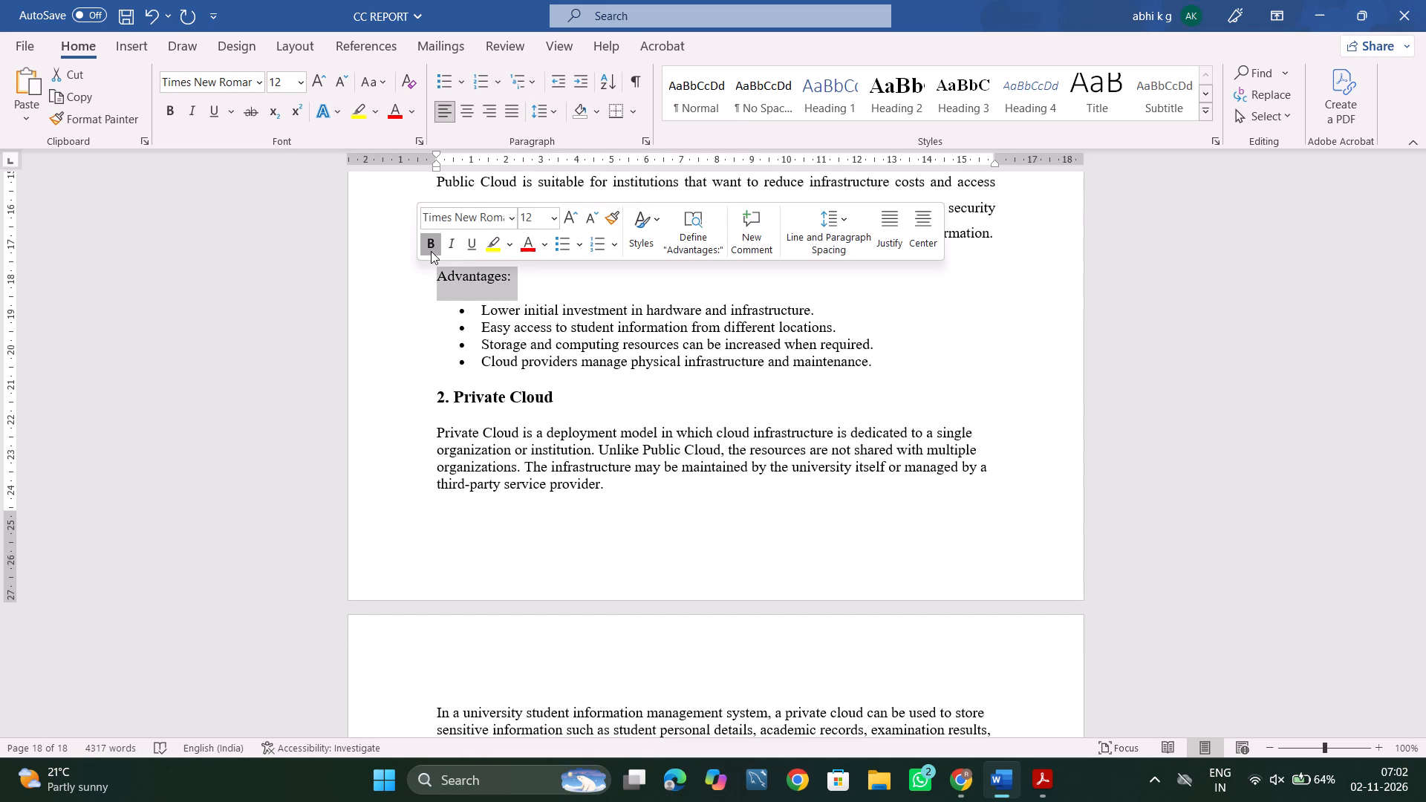
{"action": "left_click", "coordinate": [431, 251]}
{"action": "left_click_drag", "start_coordinate": [481, 310], "coordinate": [692, 363]}
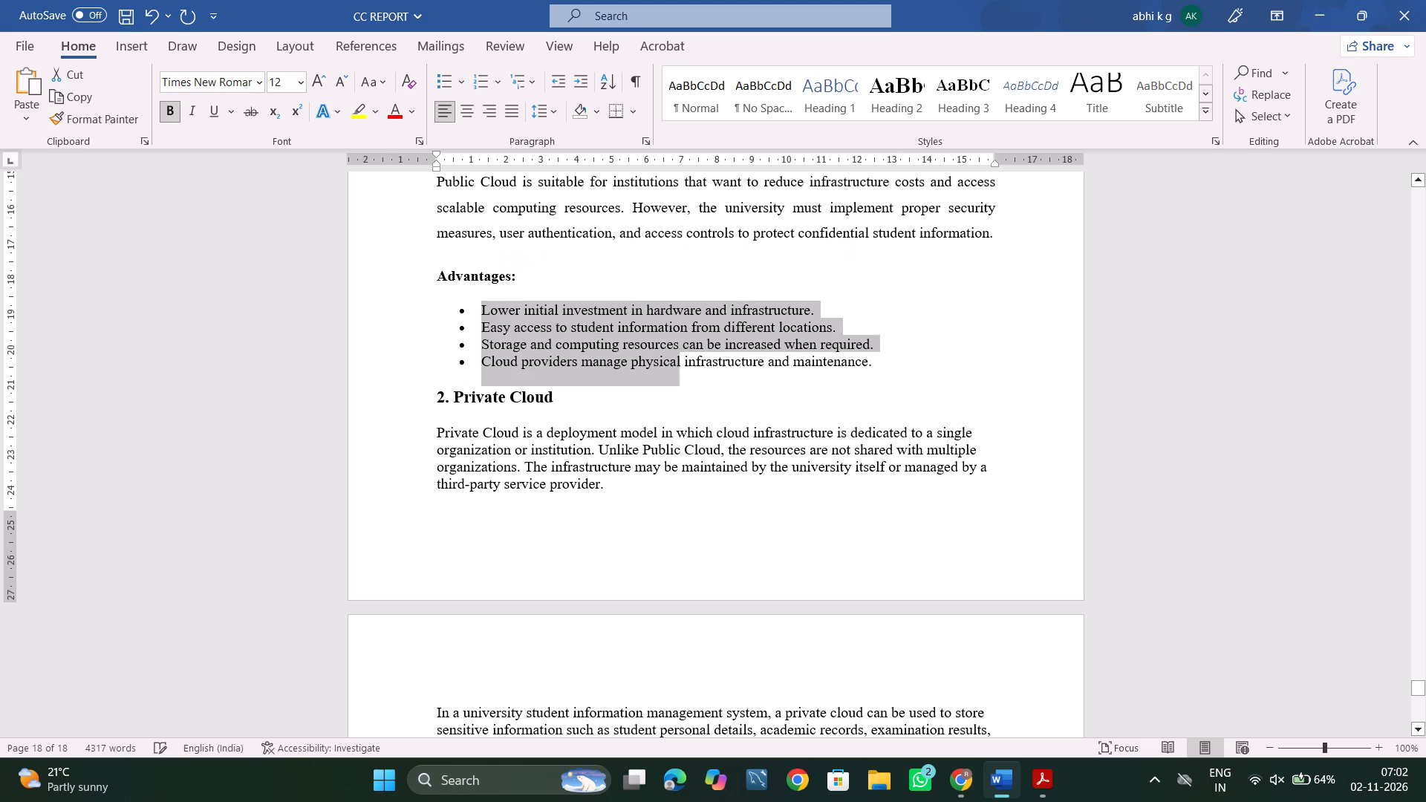
{"action": "left_click_drag", "start_coordinate": [692, 363], "coordinate": [883, 379]}
{"action": "left_click_drag", "start_coordinate": [548, 110], "coordinate": [581, 190]}
{"action": "left_click", "coordinate": [581, 190]}
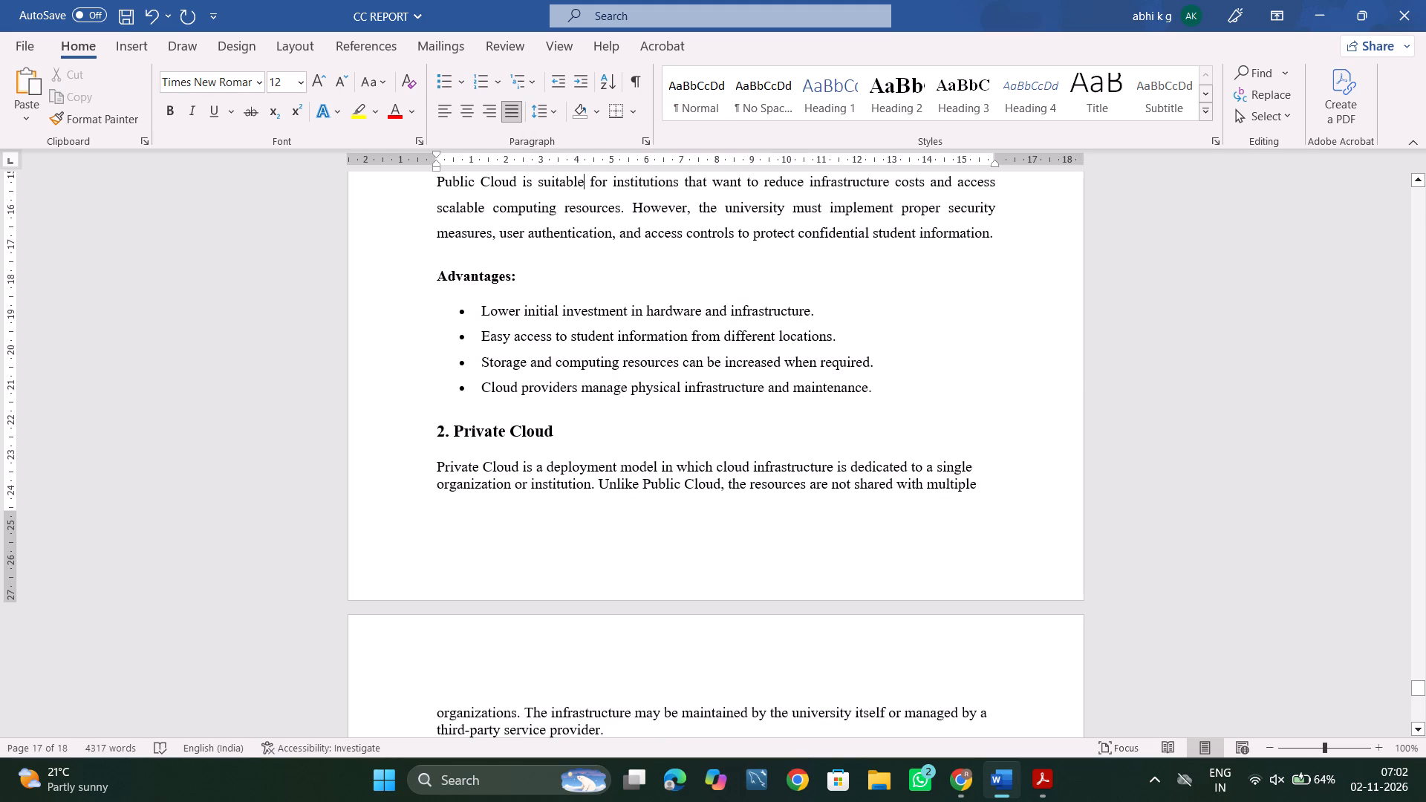
Remove the round bullets from the four Public Cloud advantages and apply the arrowhead bullet style to them instead.
{"action": "left_click", "coordinate": [481, 314]}
{"action": "key", "text": "BackSpace"}
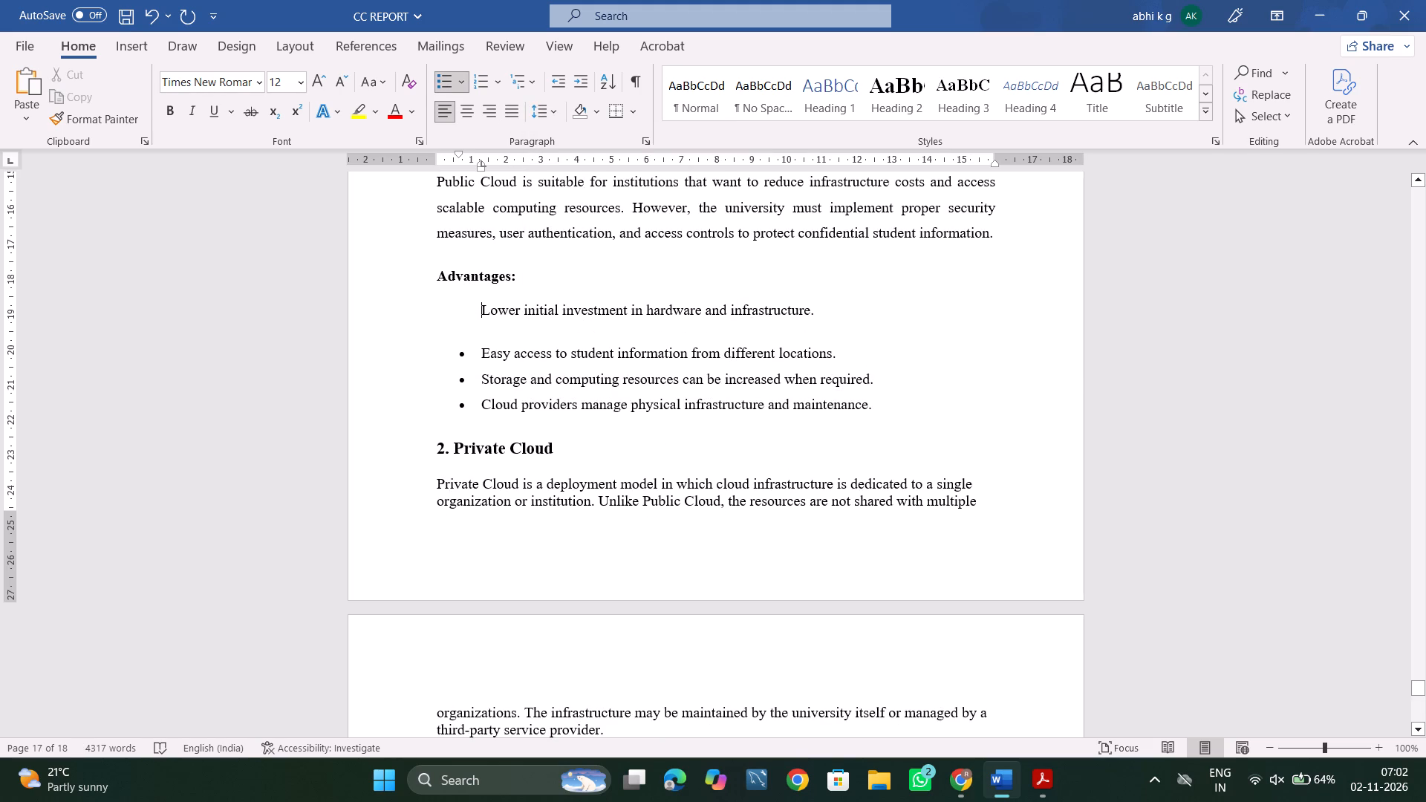
{"action": "key", "text": "Down"}
{"action": "key", "text": "BackSpace"}
{"action": "key", "text": "Down"}
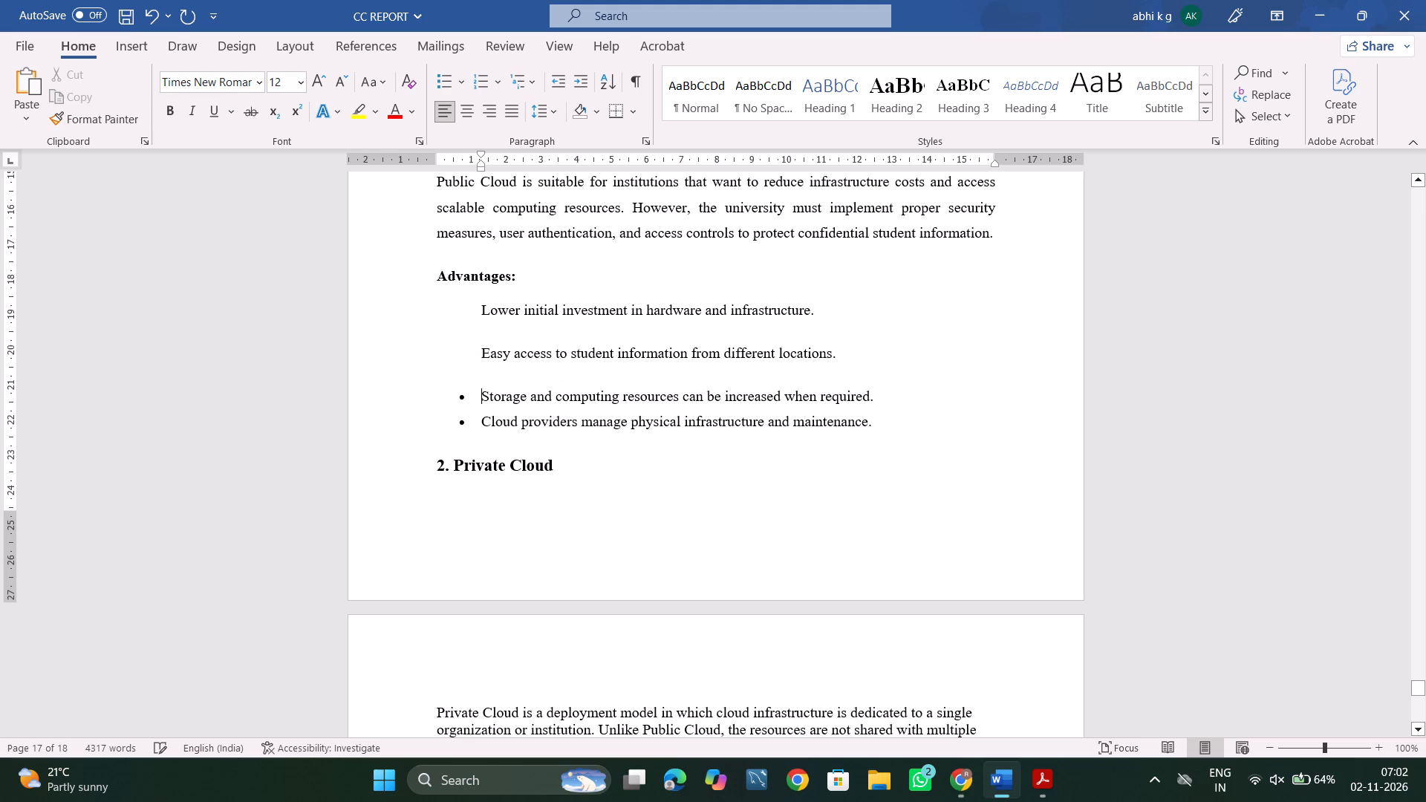
{"action": "key", "text": "BackSpace"}
{"action": "key", "text": "Down"}
{"action": "key", "text": "BackSpace"}
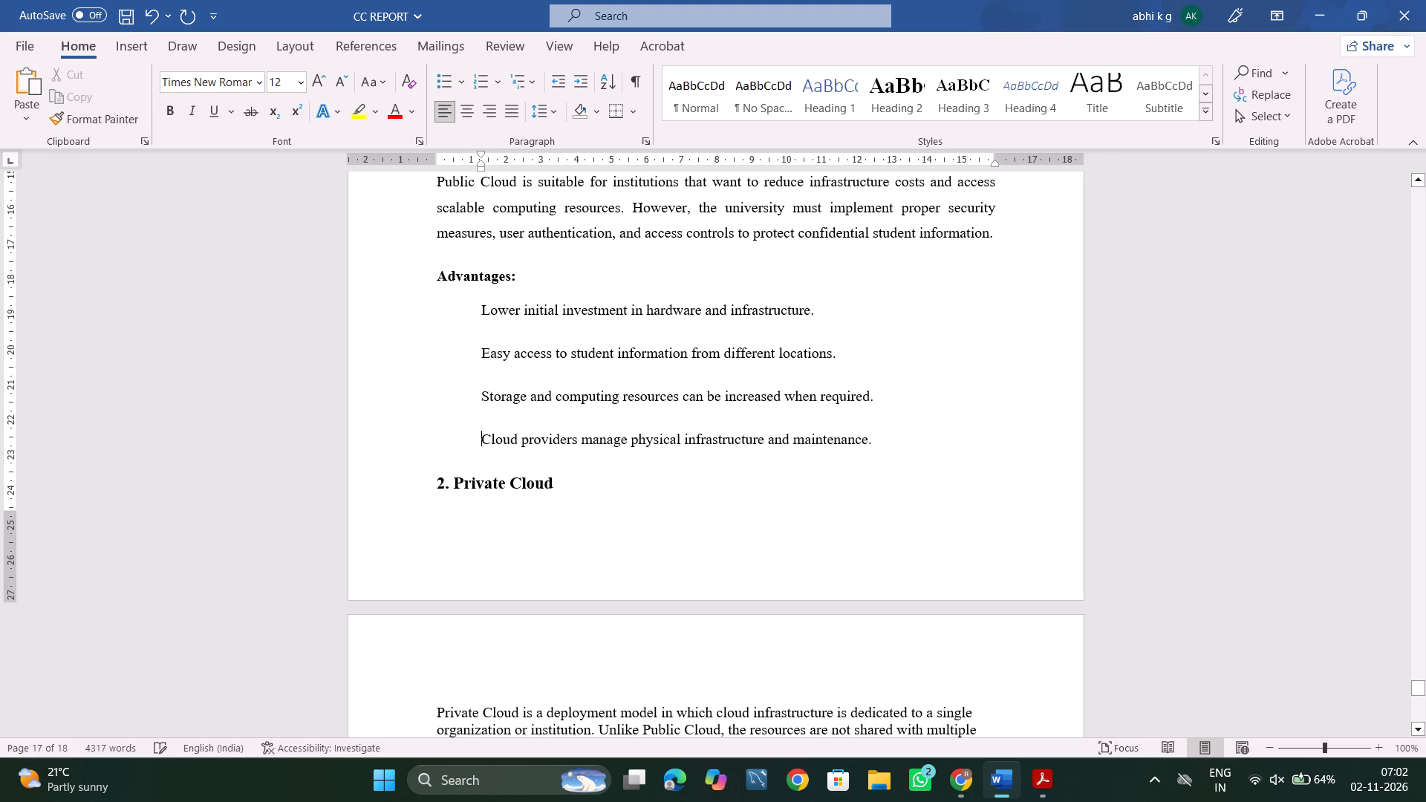
{"action": "left_click_drag", "start_coordinate": [478, 310], "coordinate": [922, 461]}
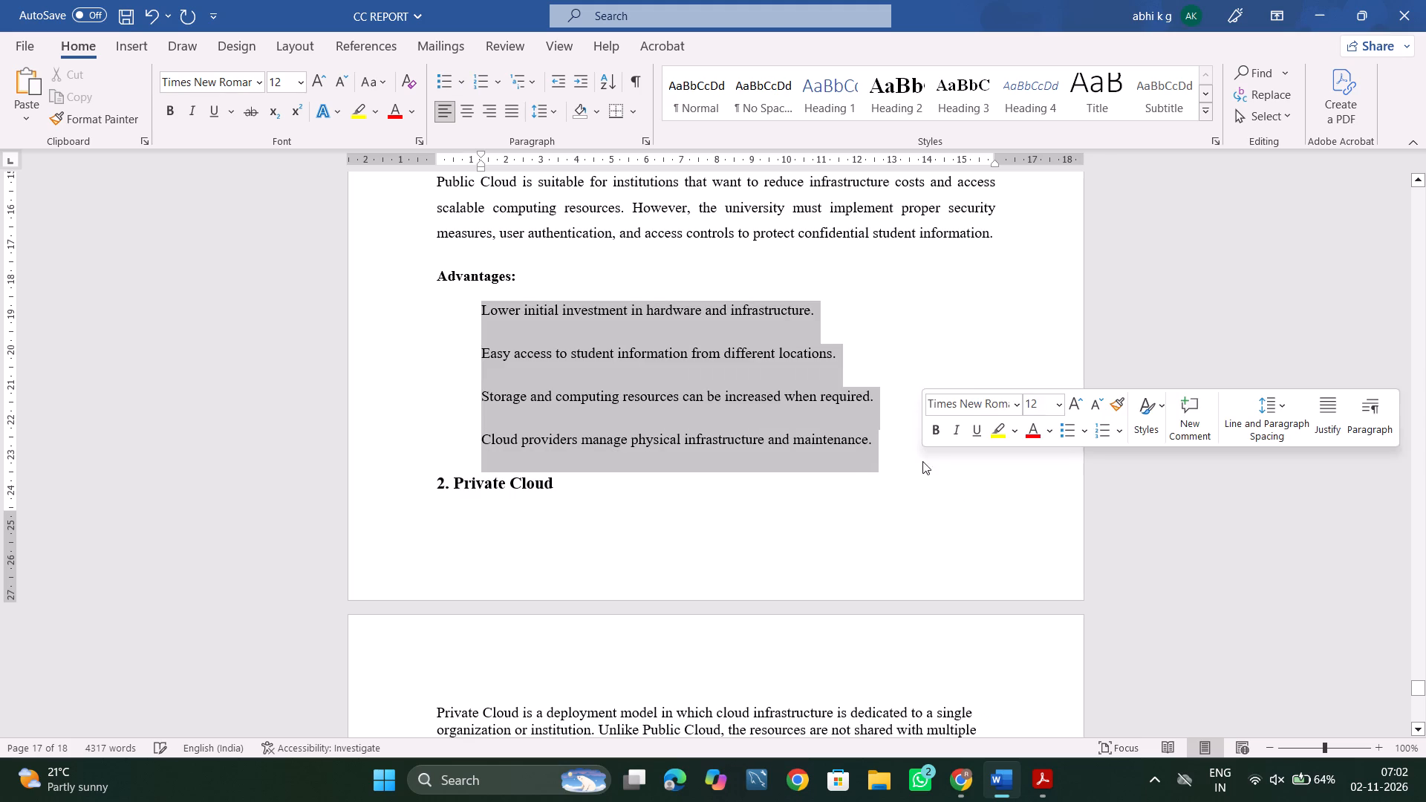
{"action": "left_click", "coordinate": [460, 86]}
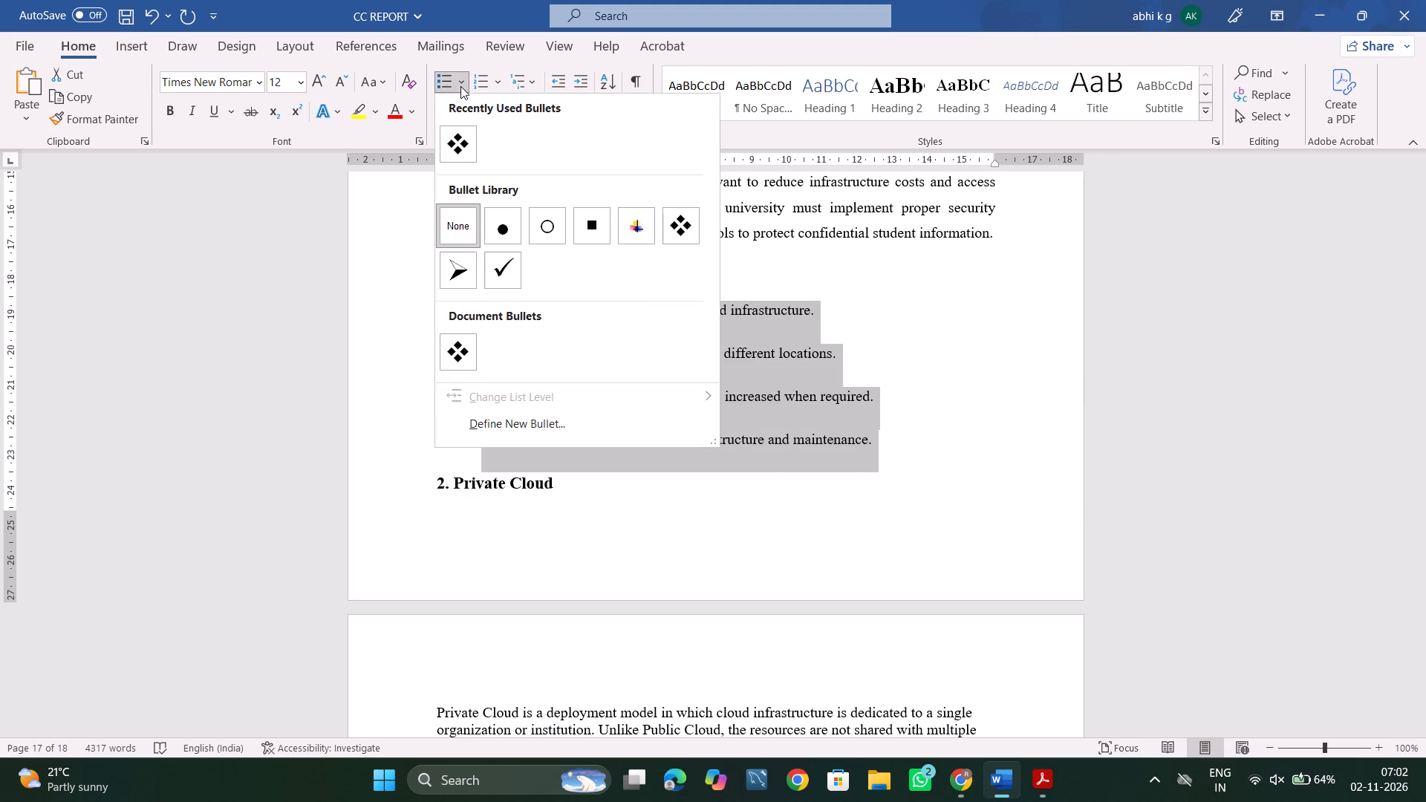
{"action": "left_click", "coordinate": [463, 274]}
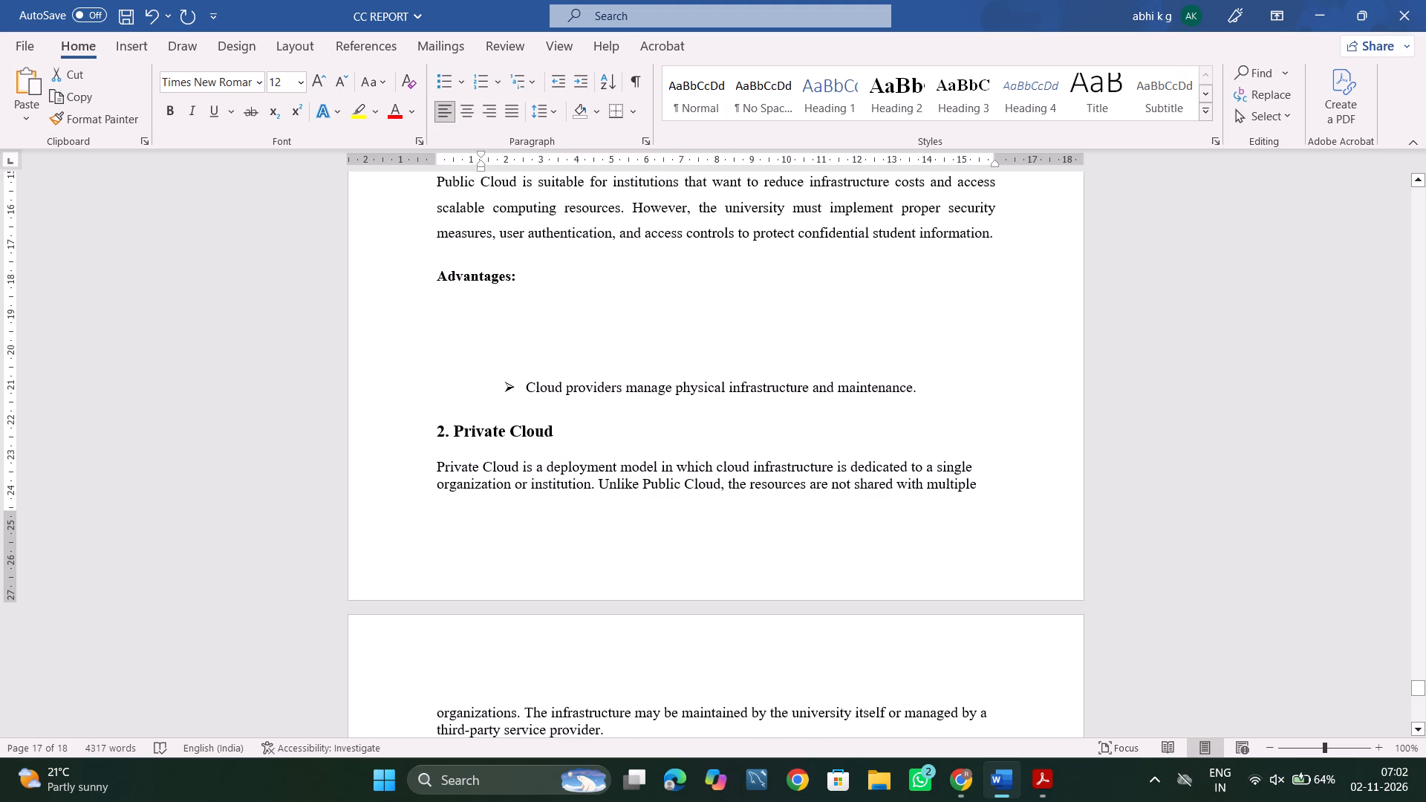
{"action": "left_click", "coordinate": [496, 516]}
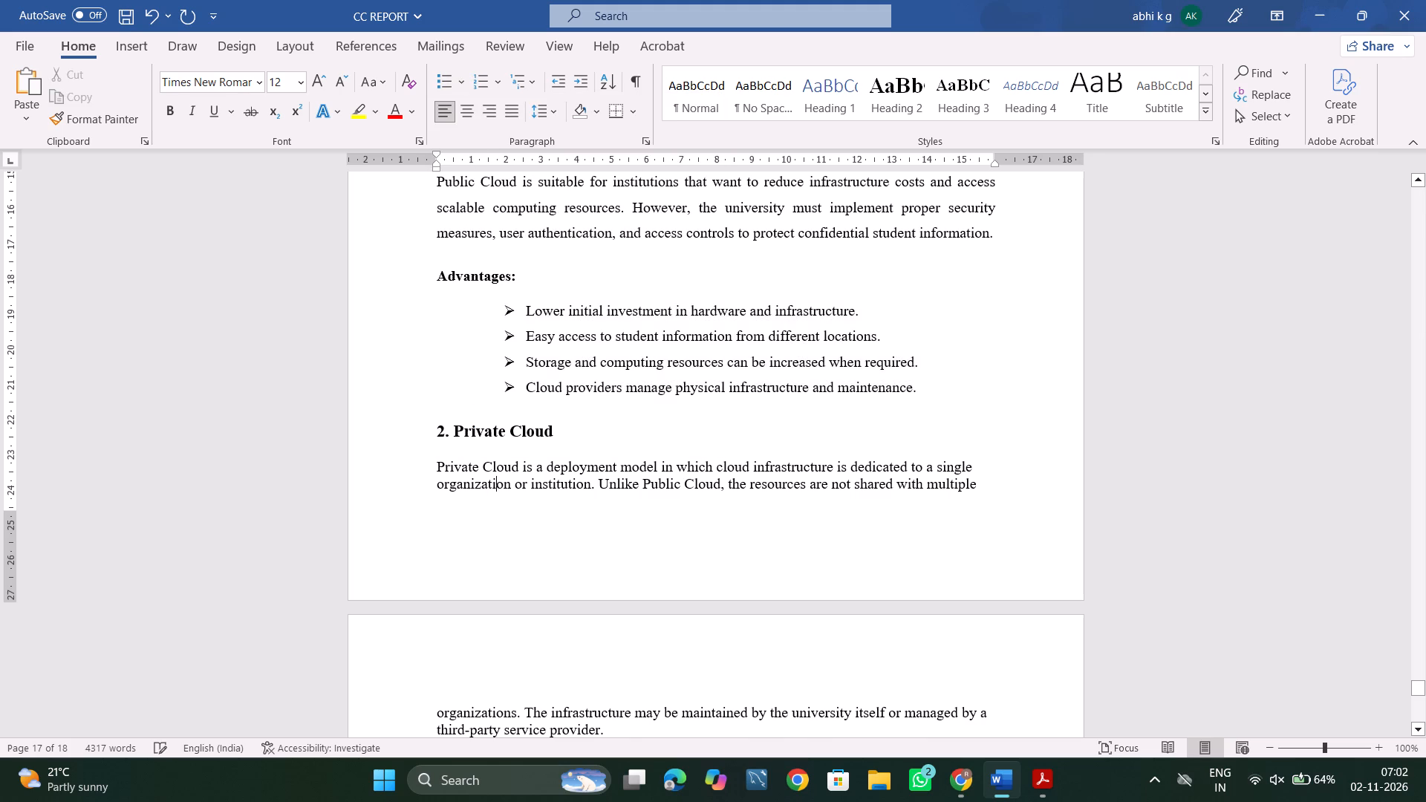
Renumber the "2. Private Cloud" subheading as "9.2 Private Cloud".
{"action": "left_click", "coordinate": [452, 434]}
{"action": "key", "text": "BackSpace"}
{"action": "key", "text": "BackSpace"}
{"action": "key", "text": "BackSpace"}
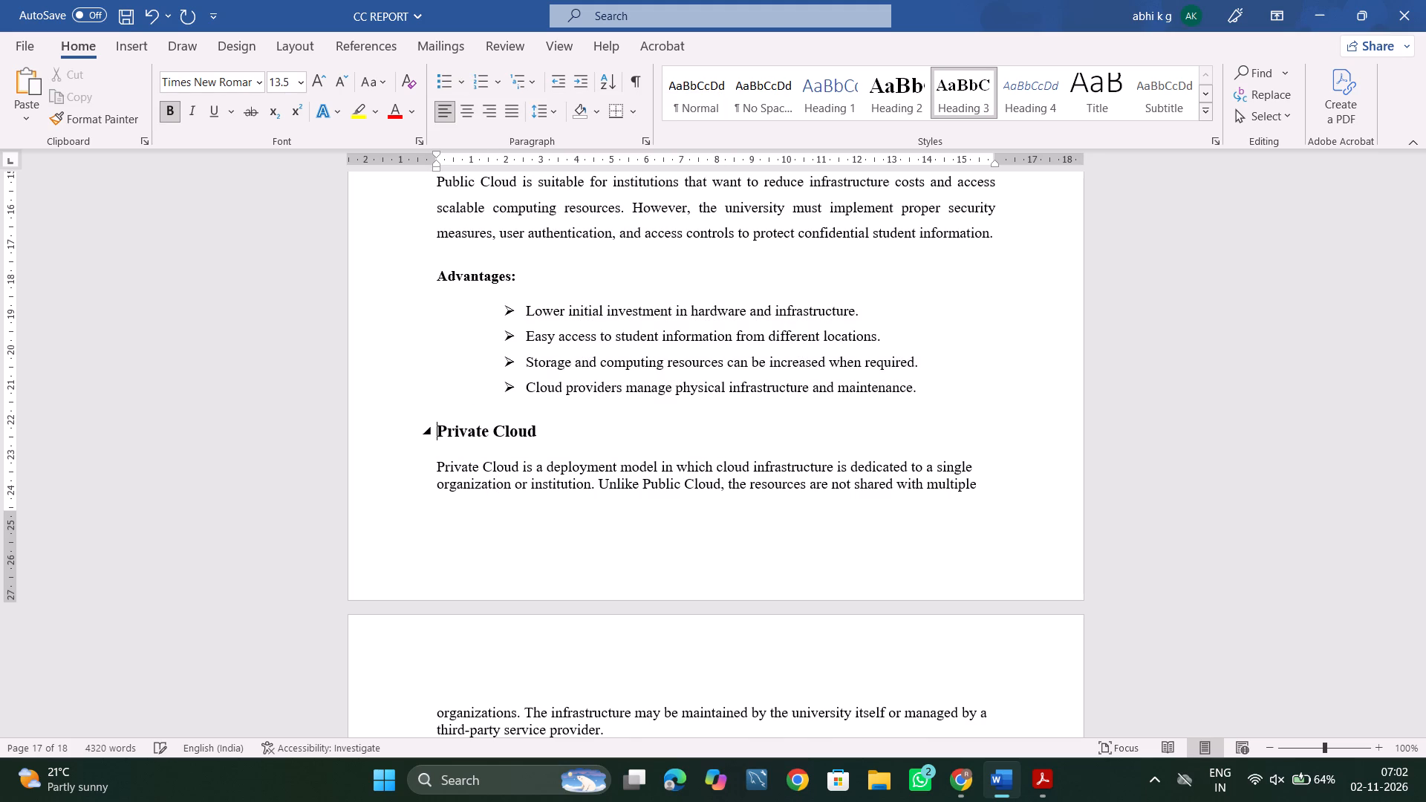
{"action": "type", "text": "9.2"}
{"action": "key", "text": "space"}
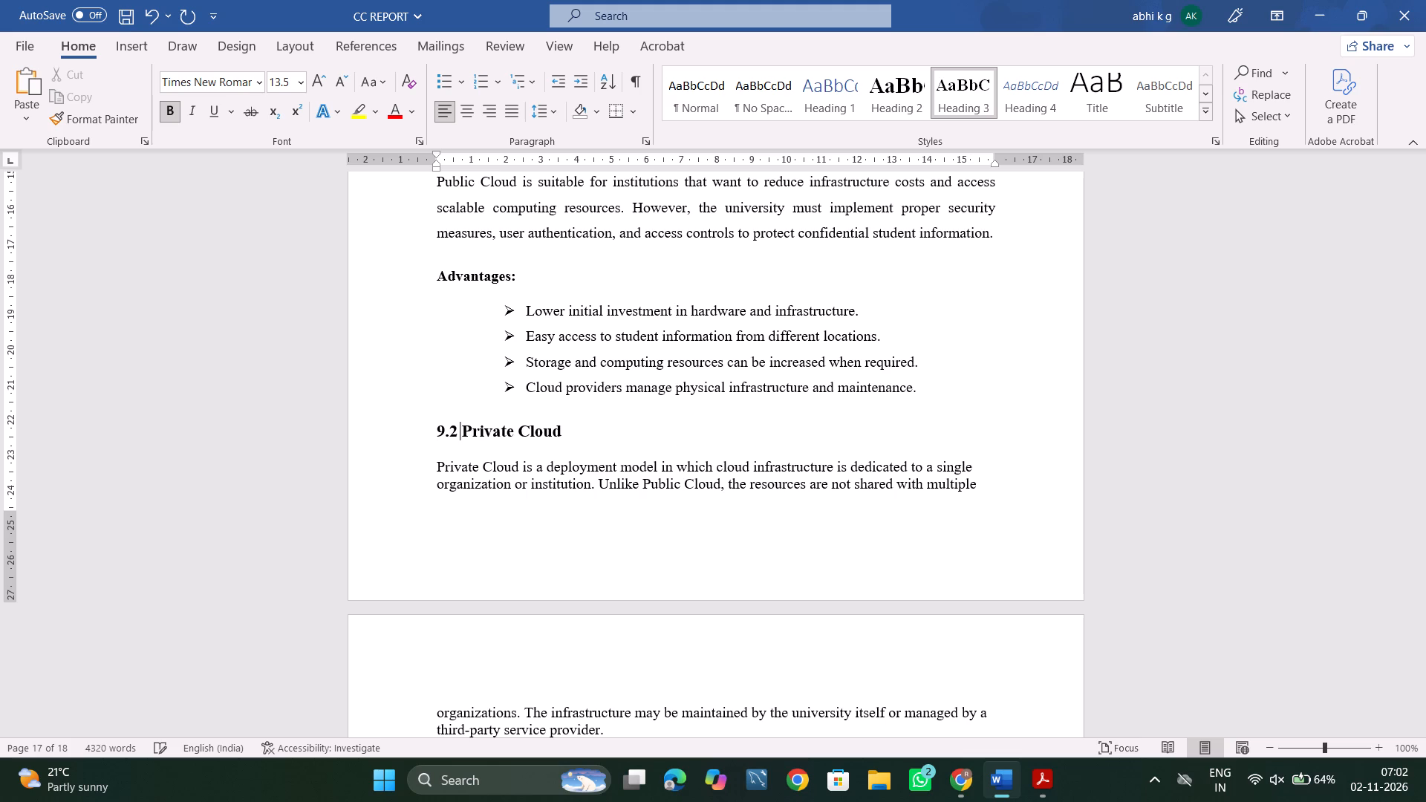
Insert blank unbulleted lines after the last Public Cloud advantage to push "9.2 Private Cloud" onto the next page.
{"action": "left_click", "coordinate": [514, 411]}
{"action": "left_click", "coordinate": [915, 396]}
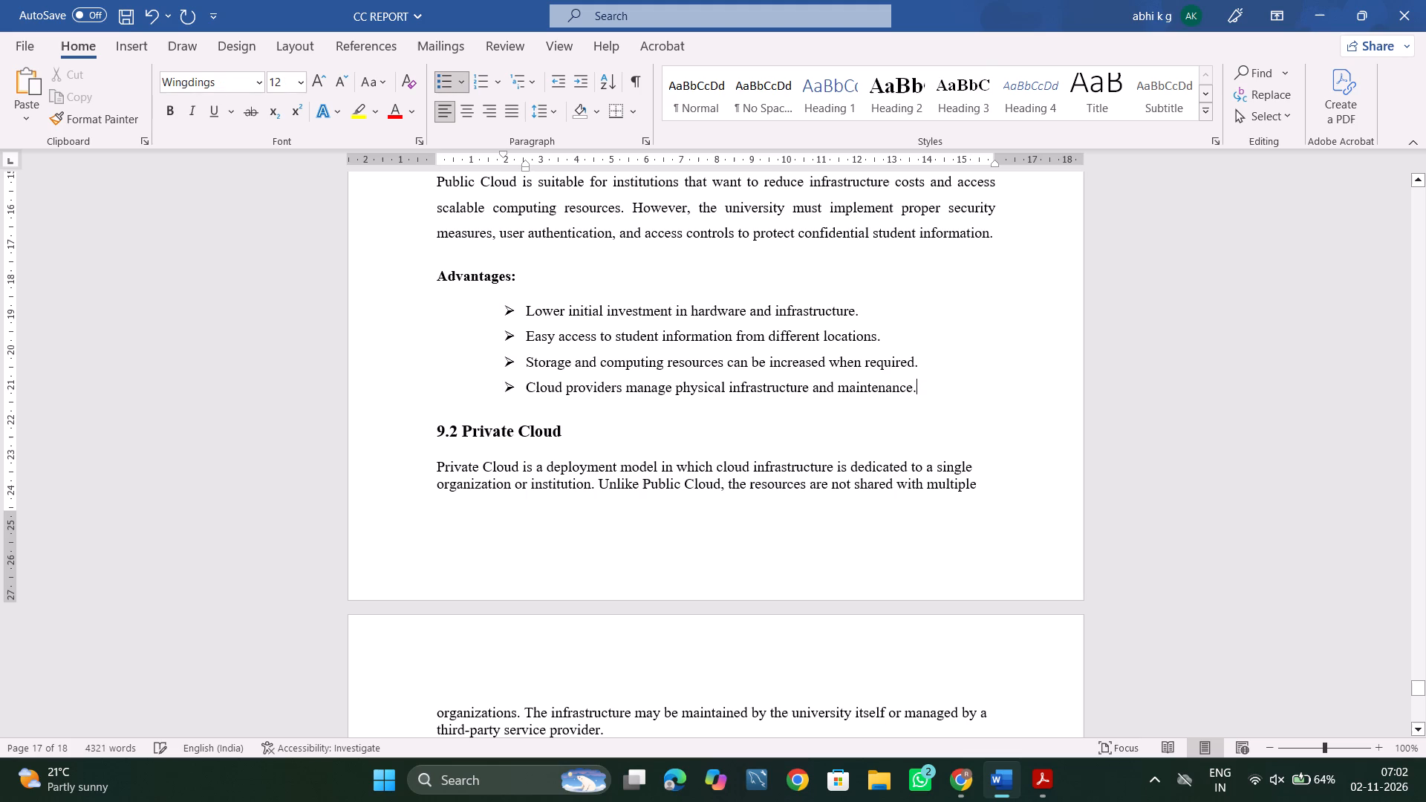
{"action": "key", "text": "Return"}
{"action": "key", "text": "Return"}
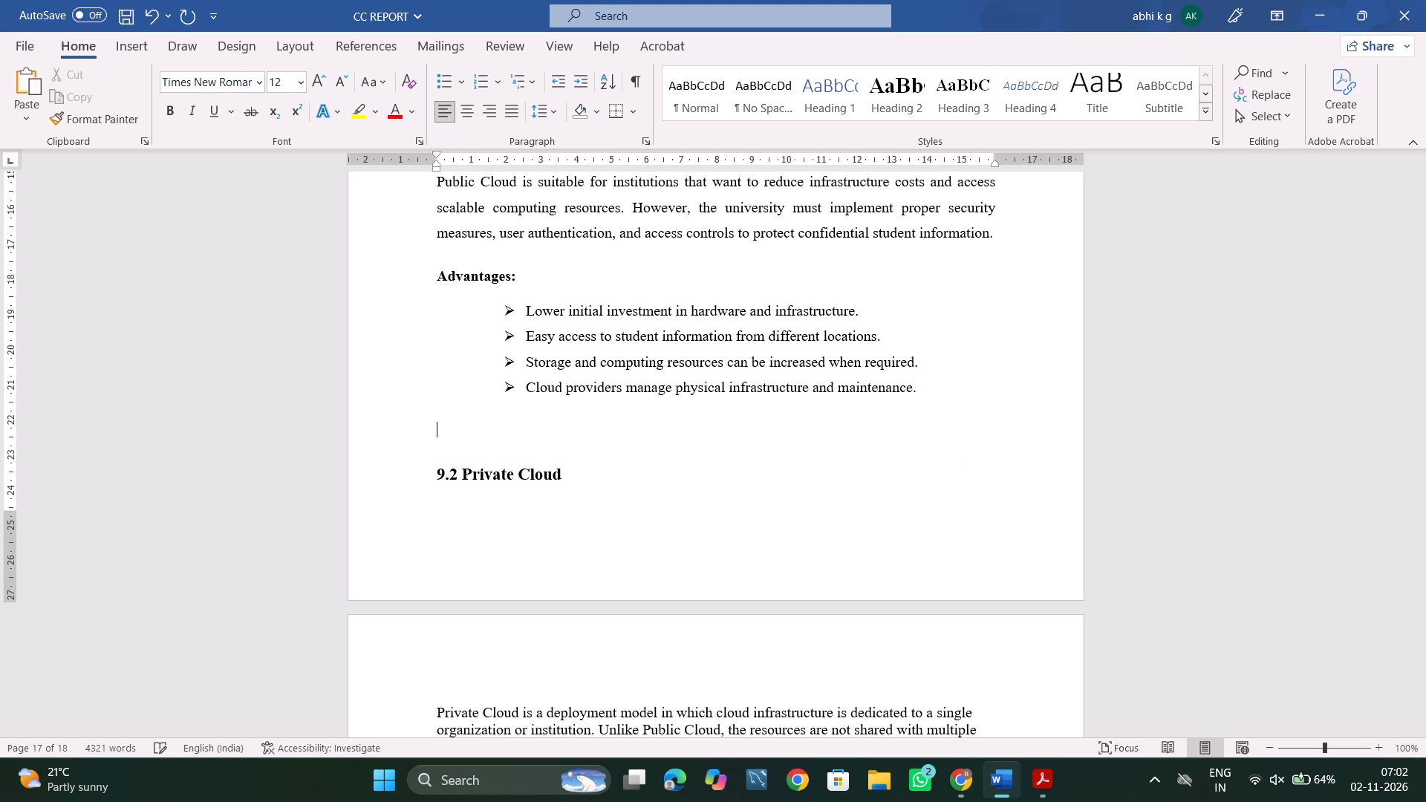
{"action": "key", "text": "Return"}
Justify the three body paragraphs under "9.2 Private Cloud" and set their line spacing to 1.5.
{"action": "key", "text": "Down"}
{"action": "key", "text": "Down"}
{"action": "key", "text": "Down"}
{"action": "key", "text": "Down"}
{"action": "key", "text": "Down"}
{"action": "key", "text": "Down"}
{"action": "key", "text": "Down"}
{"action": "key", "text": "Down"}
{"action": "key", "text": "Down"}
{"action": "key", "text": "Down"}
{"action": "key", "text": "Down"}
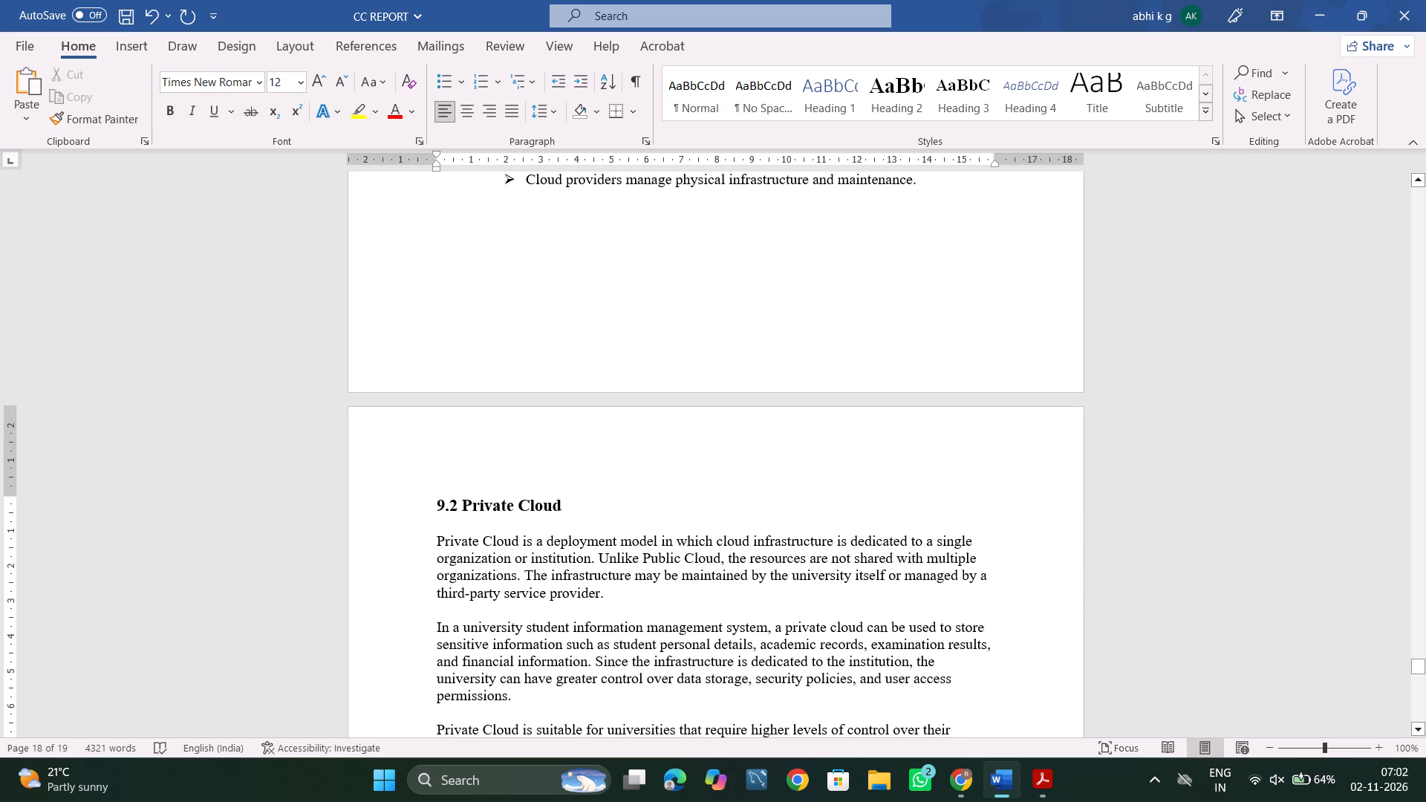
{"action": "left_click_drag", "start_coordinate": [437, 538], "coordinate": [753, 353]}
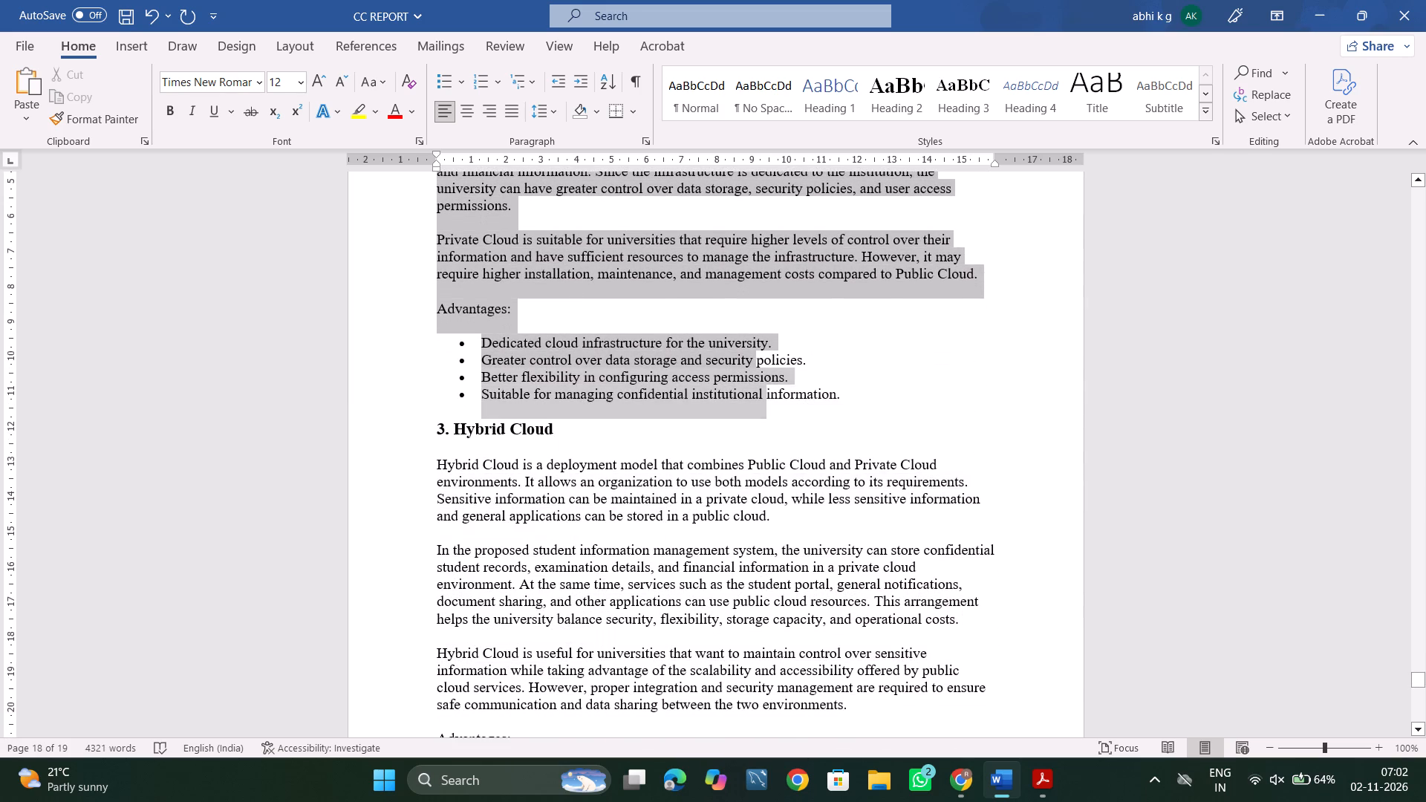
{"action": "left_click_drag", "start_coordinate": [753, 353], "coordinate": [1056, 273]}
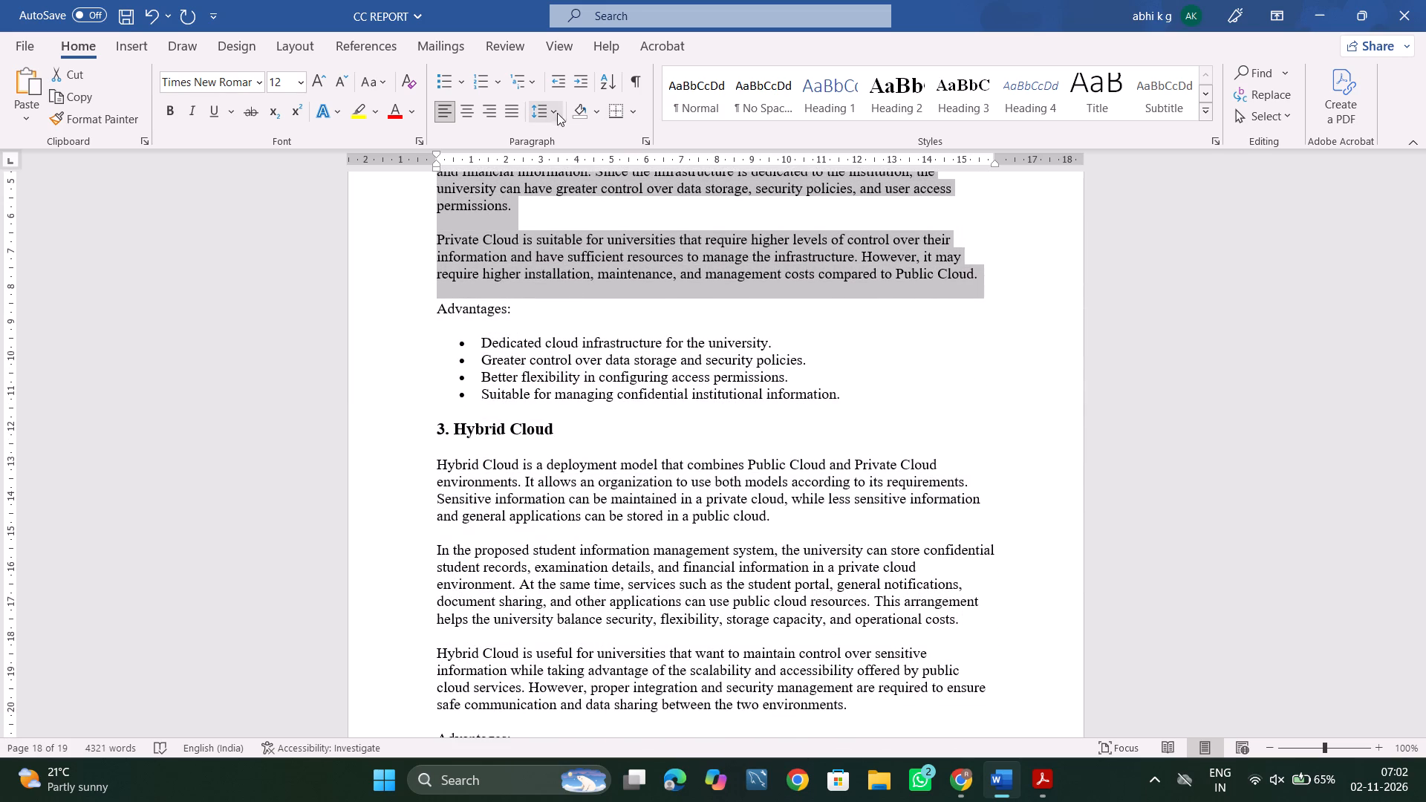
{"action": "left_click", "coordinate": [515, 114]}
{"action": "left_click", "coordinate": [541, 112]}
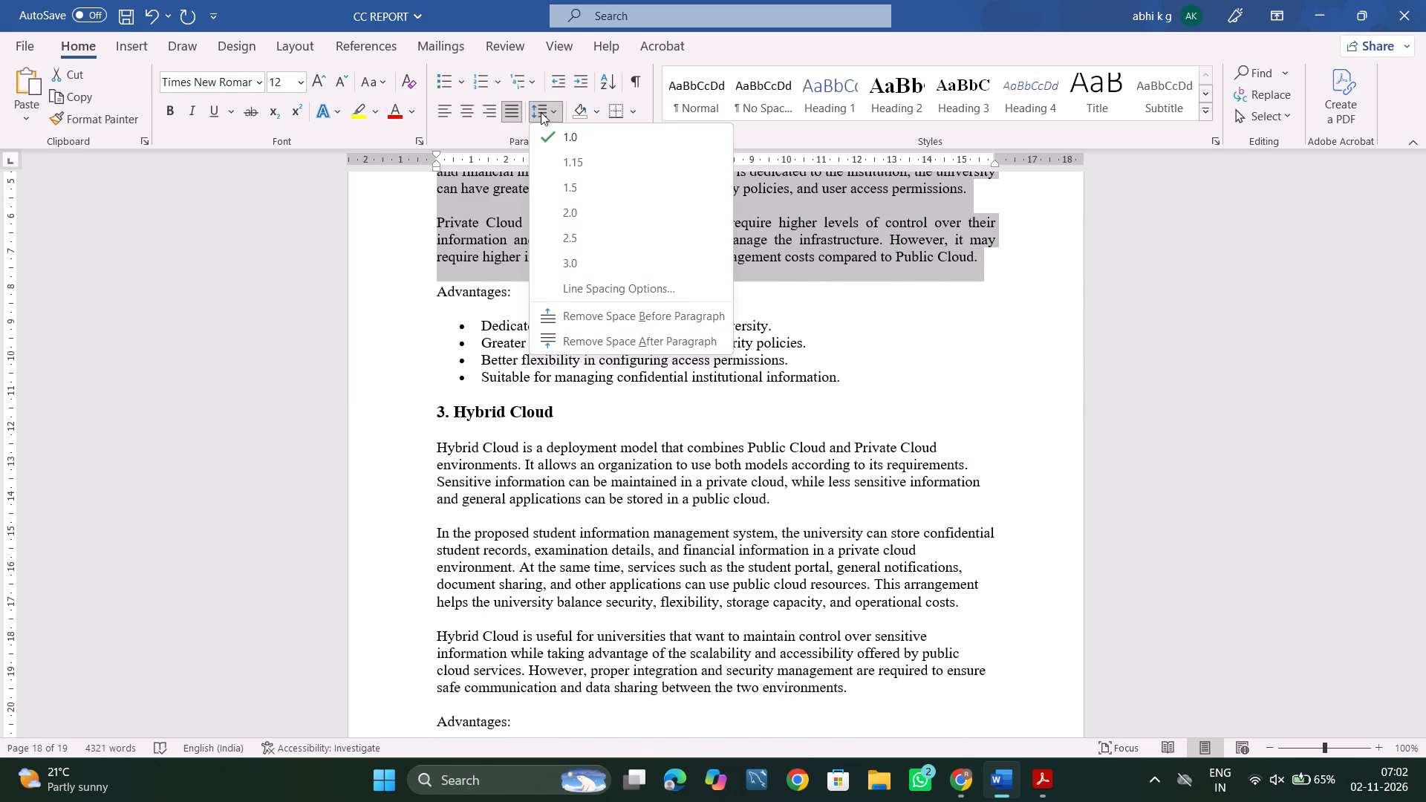
{"action": "left_click", "coordinate": [573, 193]}
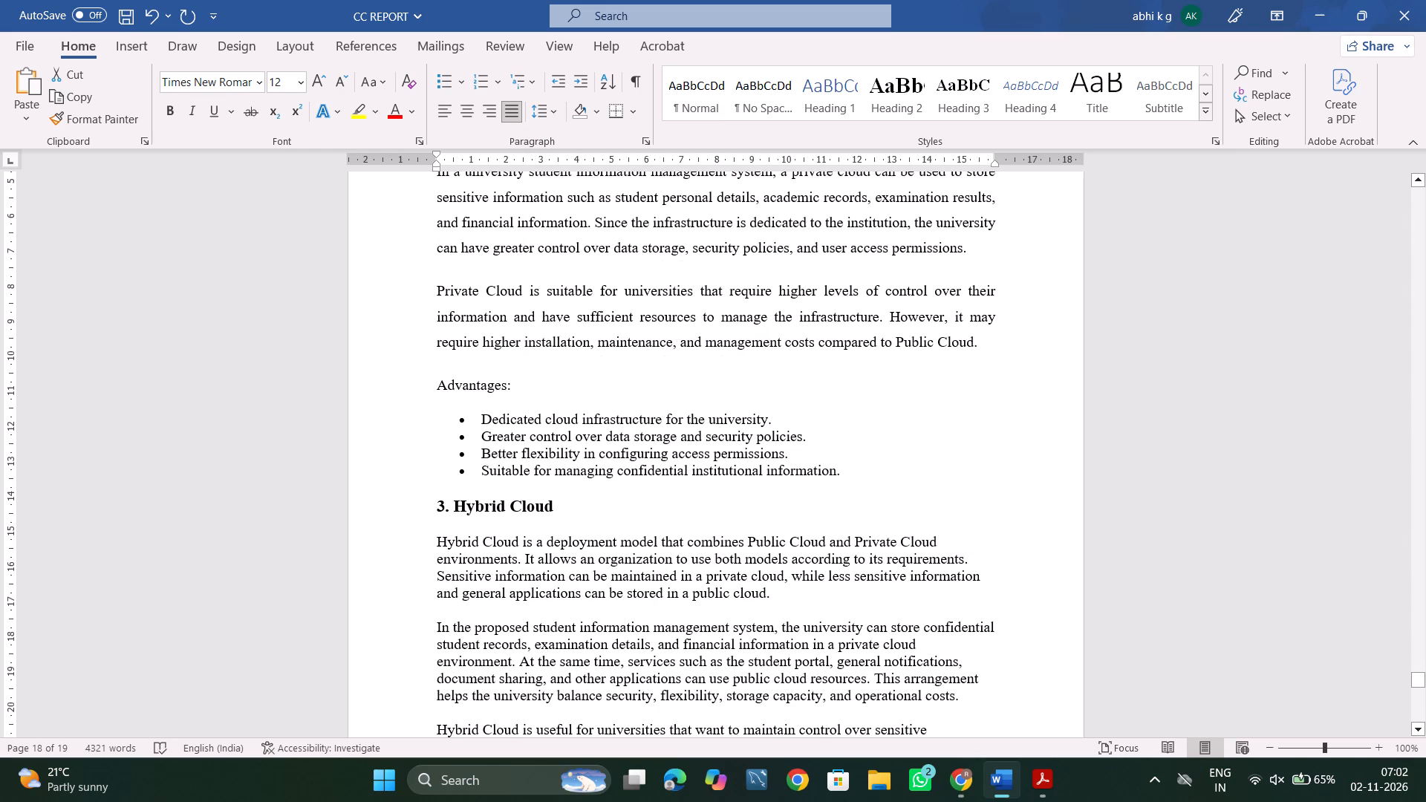
Bold the "Advantages:" label in the Private Cloud subsection and set the bulleted list below it to 1.5 line spacing.
{"action": "left_click_drag", "start_coordinate": [520, 388], "coordinate": [410, 383]}
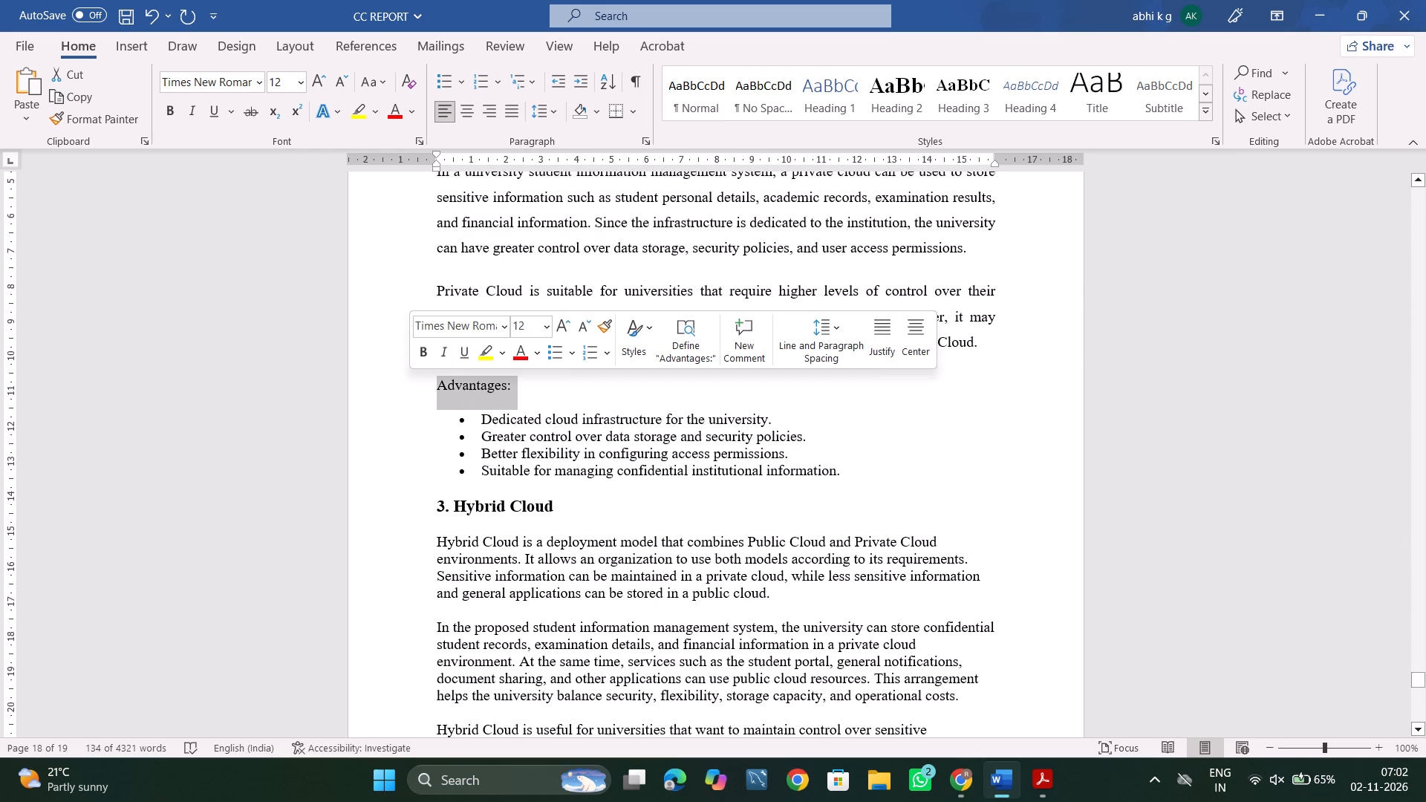
{"action": "left_click", "coordinate": [426, 353]}
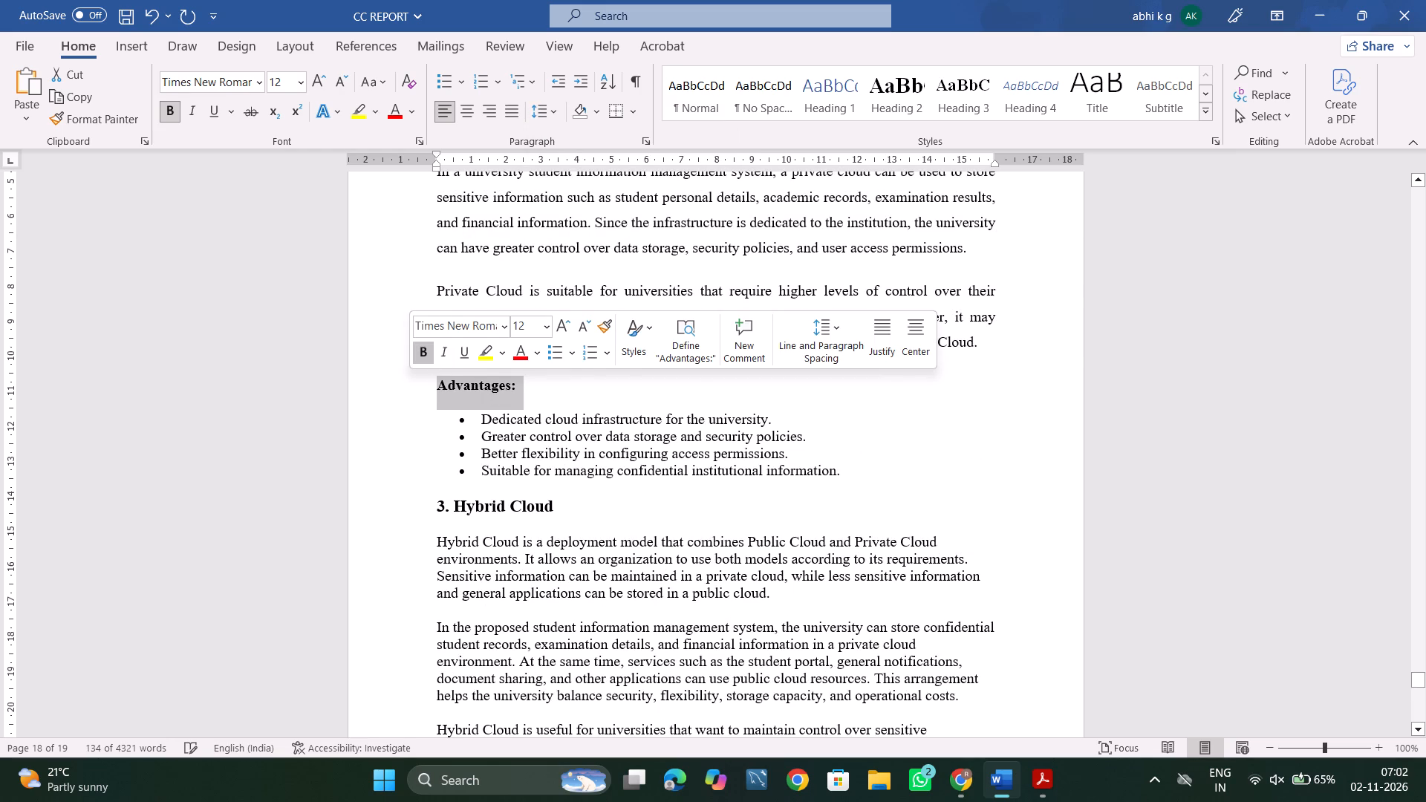
{"action": "left_click_drag", "start_coordinate": [481, 414], "coordinate": [850, 480]}
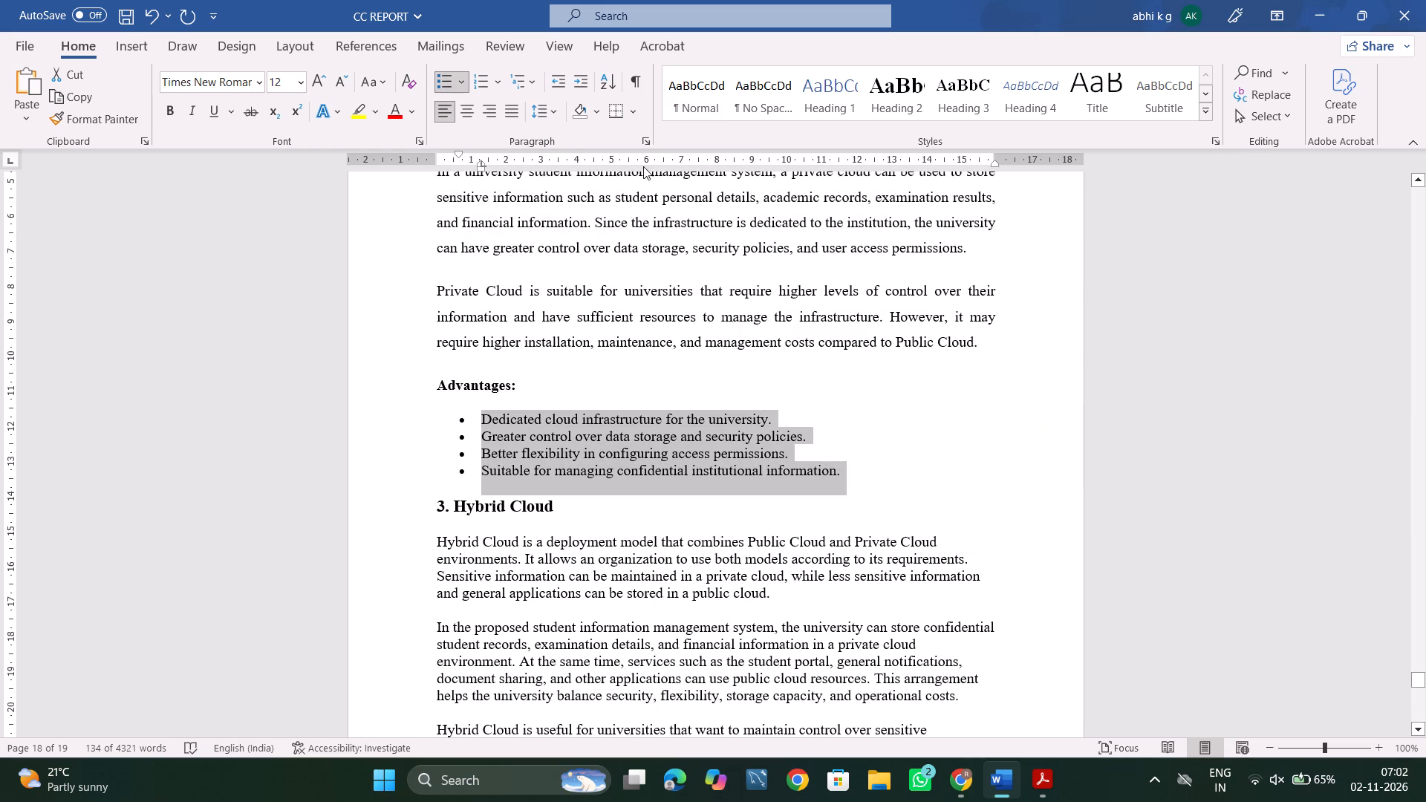
{"action": "left_click_drag", "start_coordinate": [542, 117], "coordinate": [570, 182]}
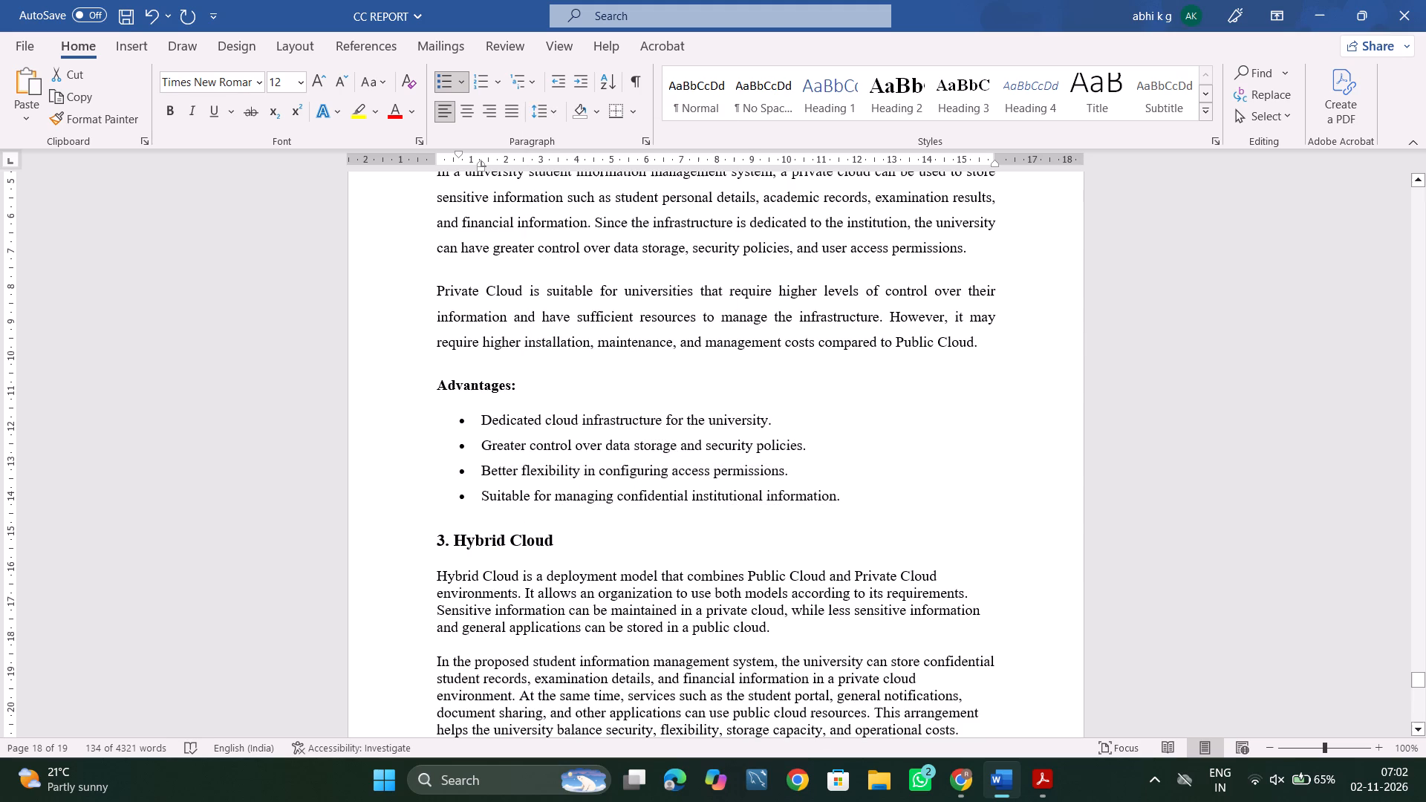
{"action": "left_click", "coordinate": [570, 182]}
Replace the round bullets of the four Private Cloud advantages with arrow-shaped bullets.
{"action": "left_click", "coordinate": [477, 456]}
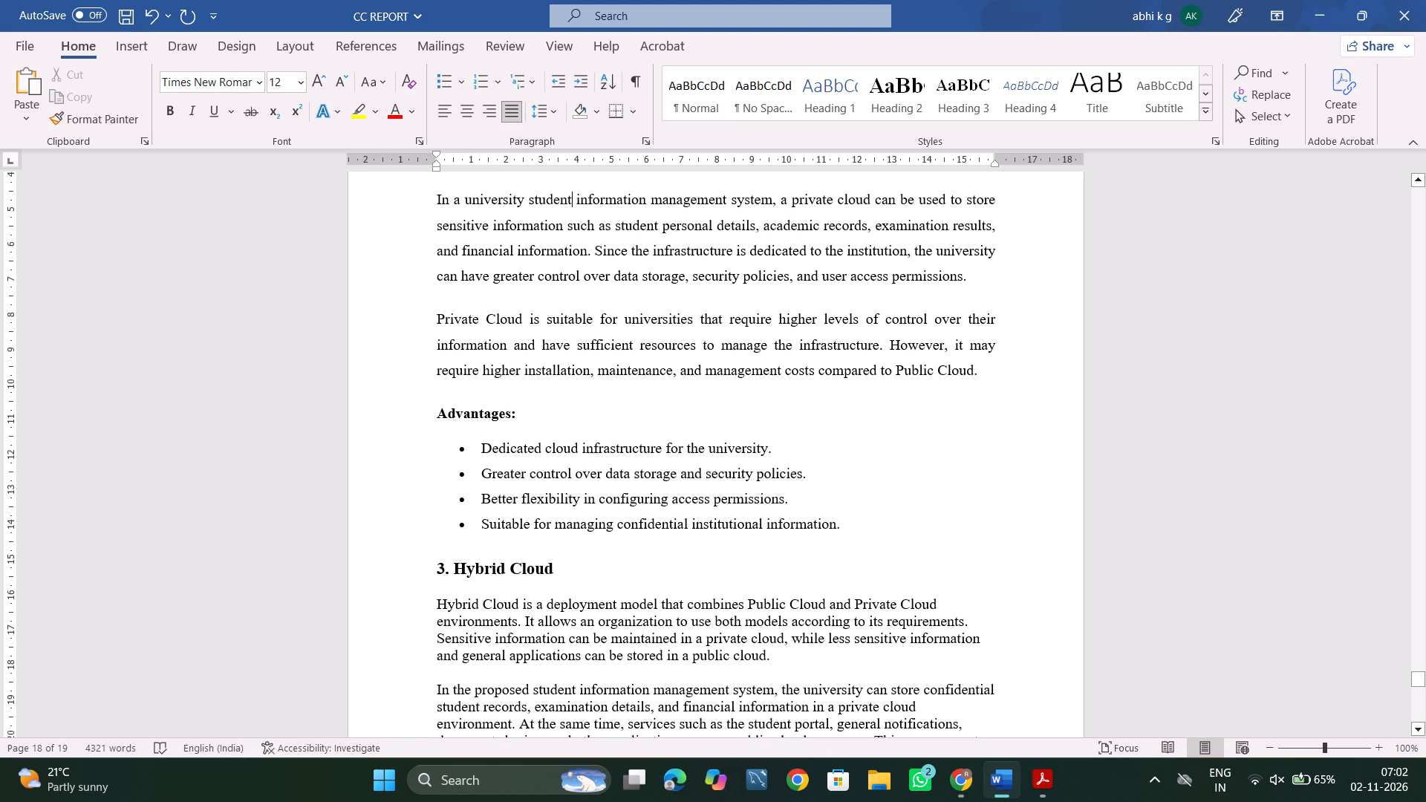
{"action": "key", "text": "BackSpace"}
{"action": "key", "text": "Down"}
{"action": "key", "text": "BackSpace"}
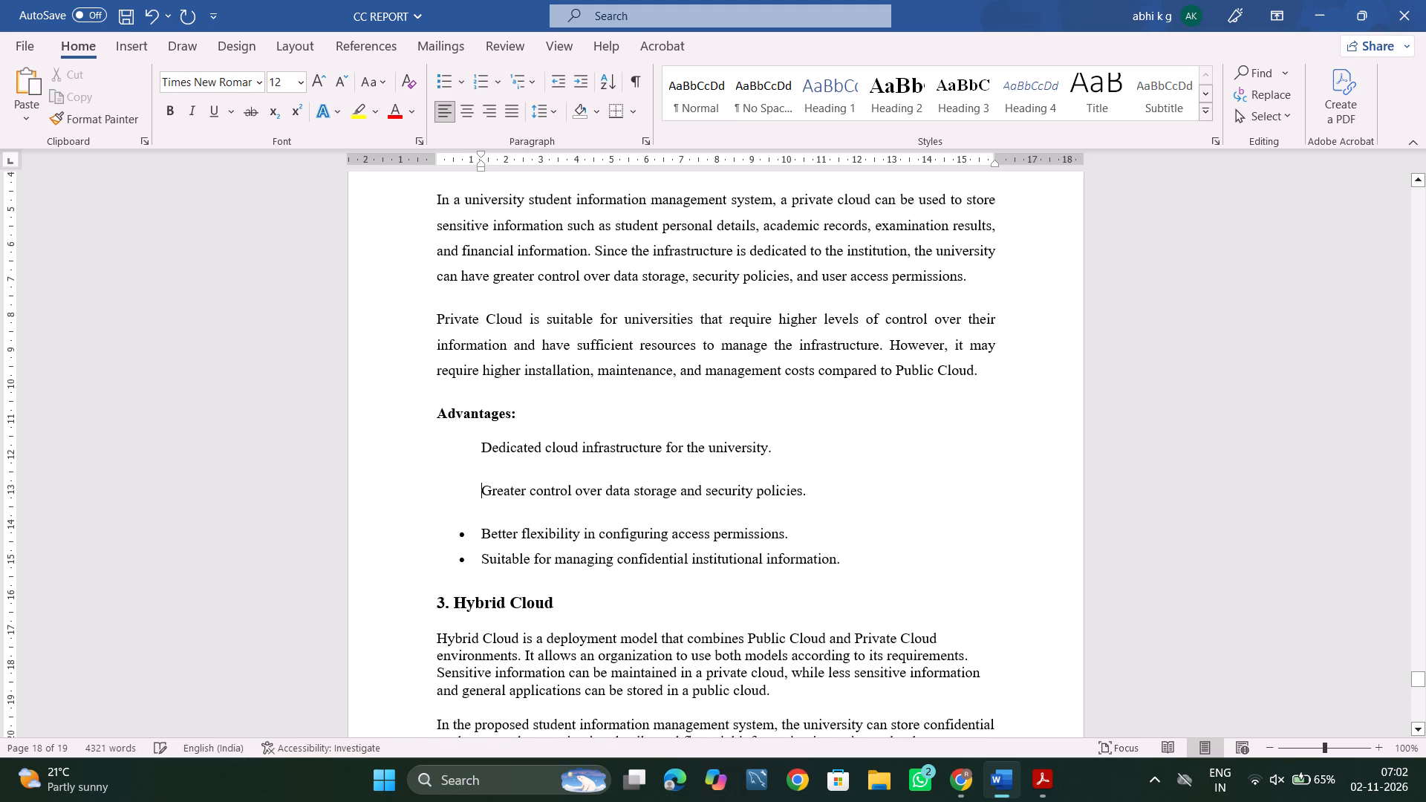
{"action": "key", "text": "Down"}
{"action": "key", "text": "BackSpace"}
{"action": "key", "text": "Down"}
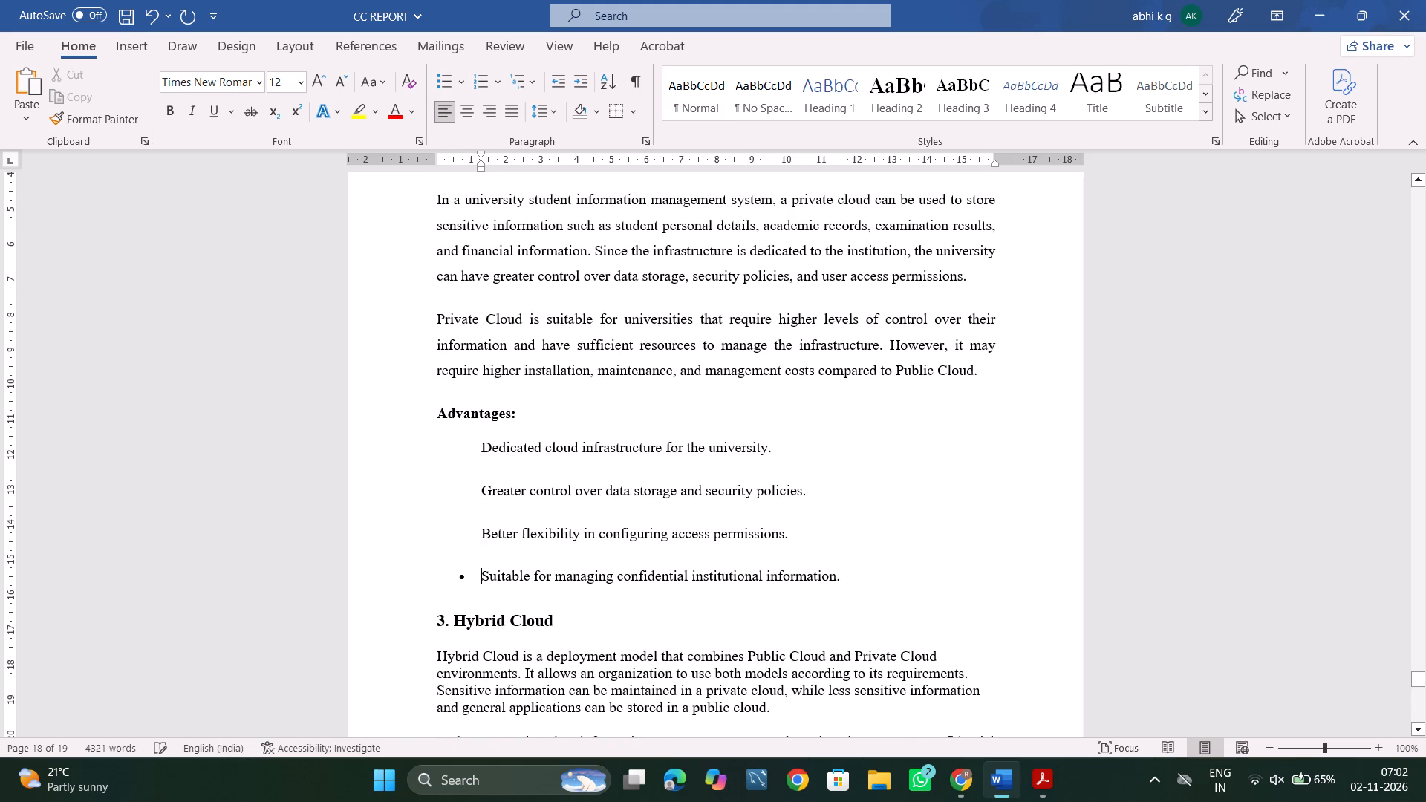
{"action": "key", "text": "BackSpace"}
{"action": "left_click_drag", "start_coordinate": [481, 446], "coordinate": [868, 579]}
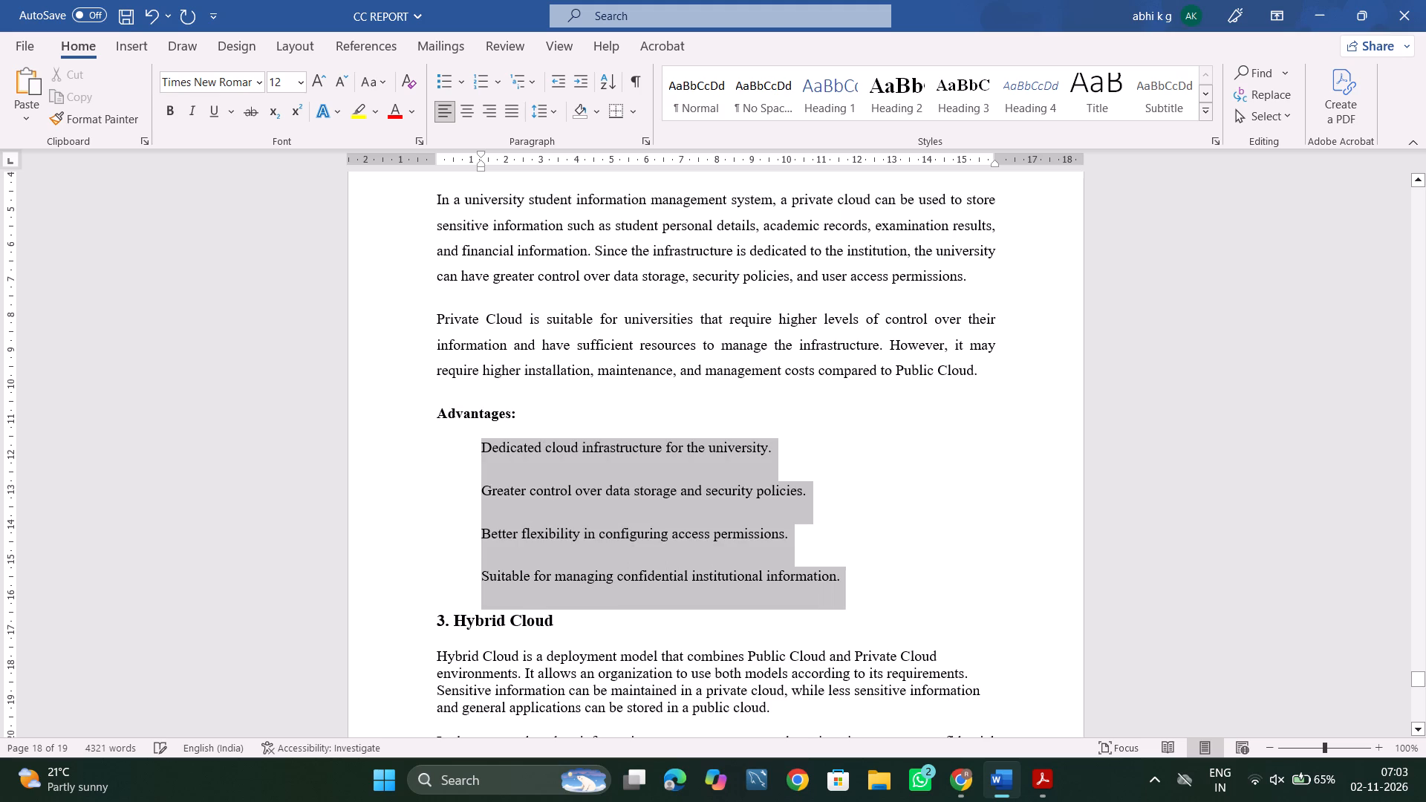
{"action": "left_click_drag", "start_coordinate": [868, 579], "coordinate": [873, 579]}
{"action": "left_click", "coordinate": [462, 88]}
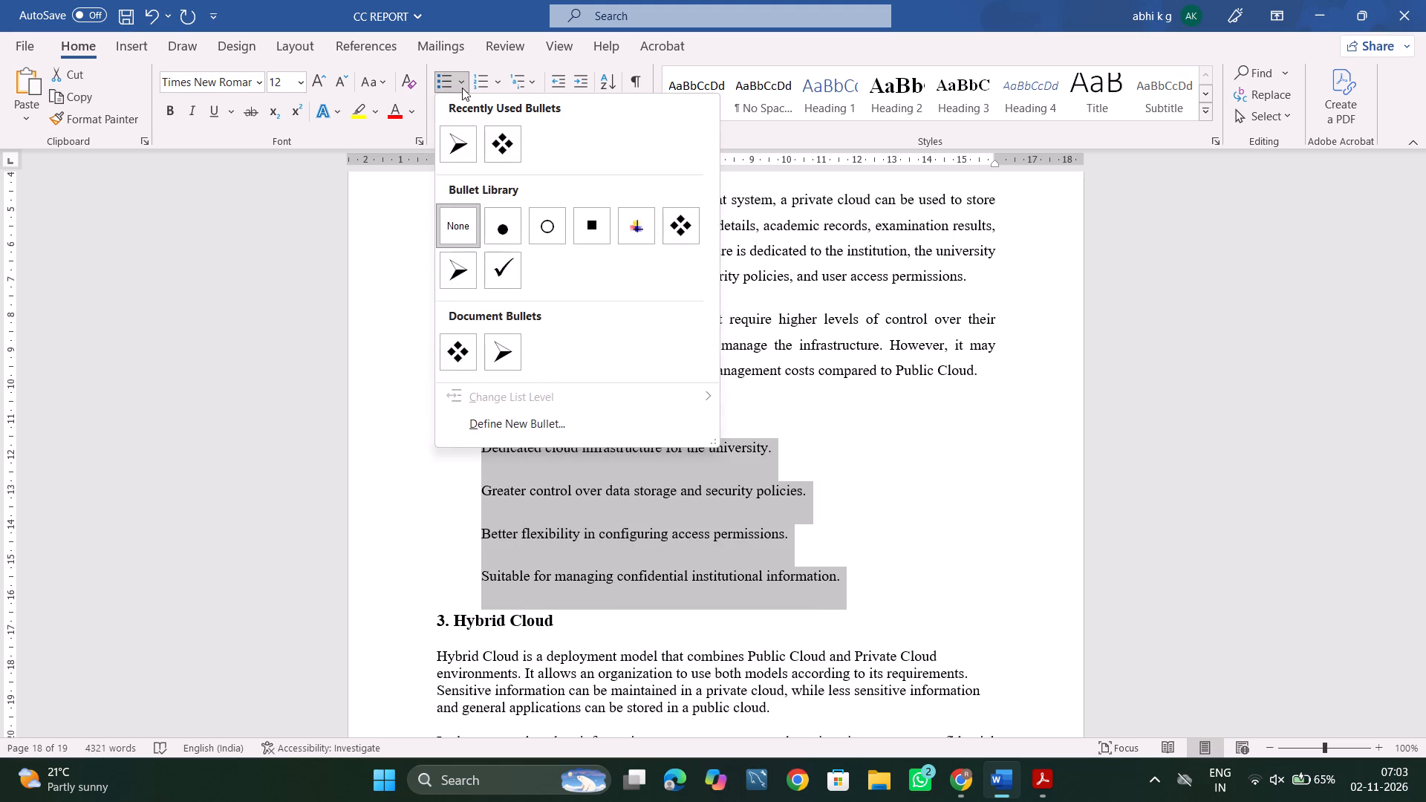
{"action": "left_click", "coordinate": [467, 272]}
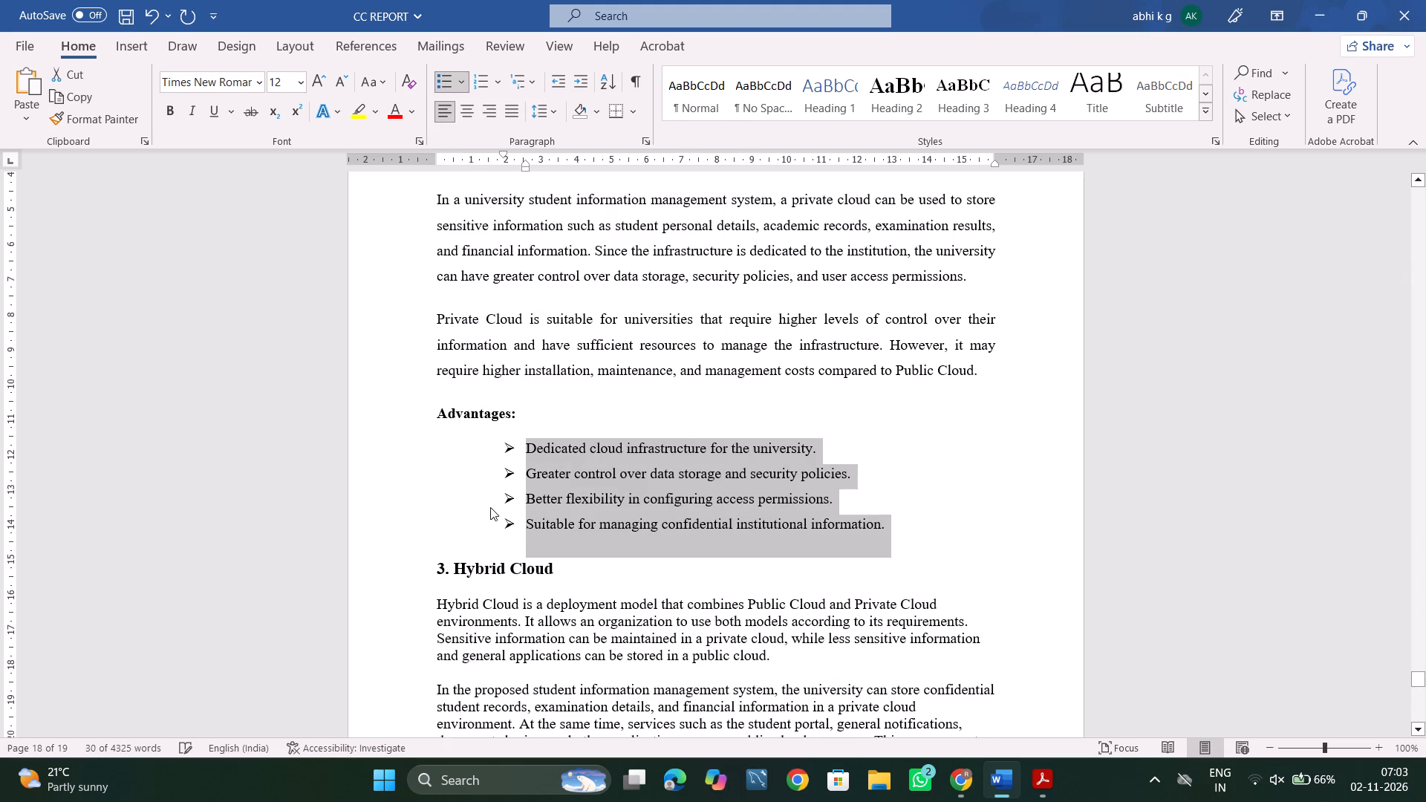
Renumber the "3. Hybrid Cloud" subheading as "9.3 Hybrid Cloud".
{"action": "left_click", "coordinate": [563, 572]}
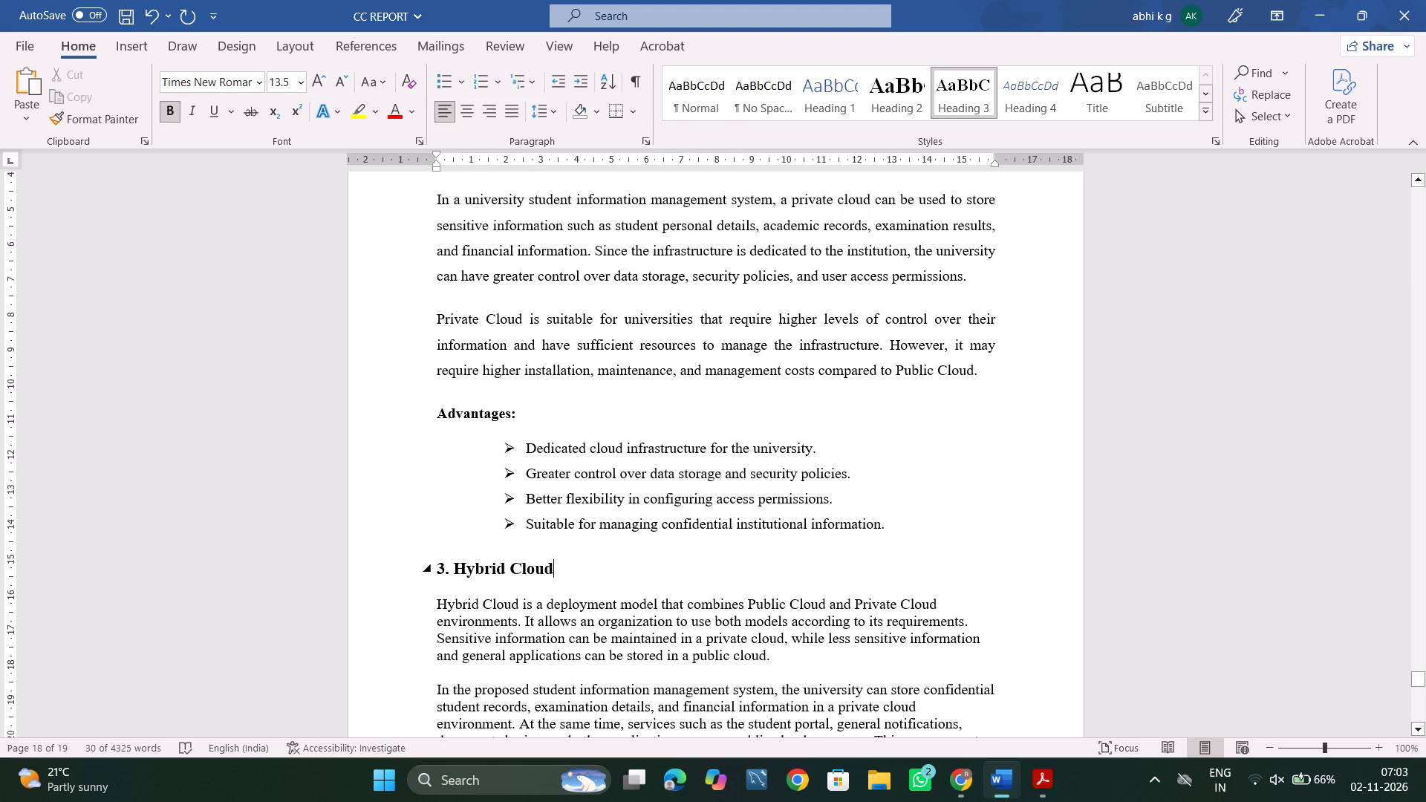
{"action": "left_click", "coordinate": [440, 567]}
{"action": "key", "text": "9"}
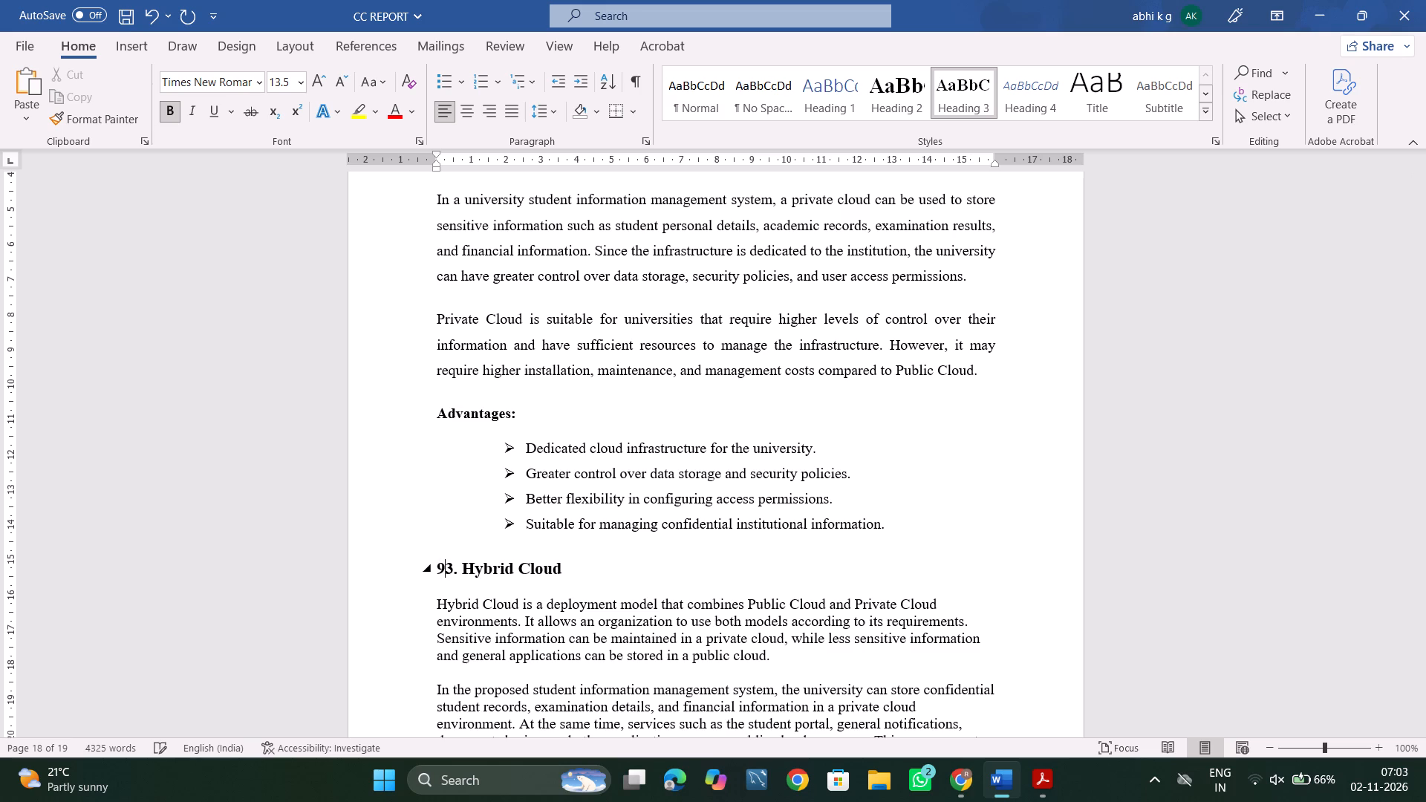
{"action": "key", "text": "period"}
{"action": "key", "text": "Right"}
{"action": "key", "text": "Right"}
{"action": "key", "text": "BackSpace"}
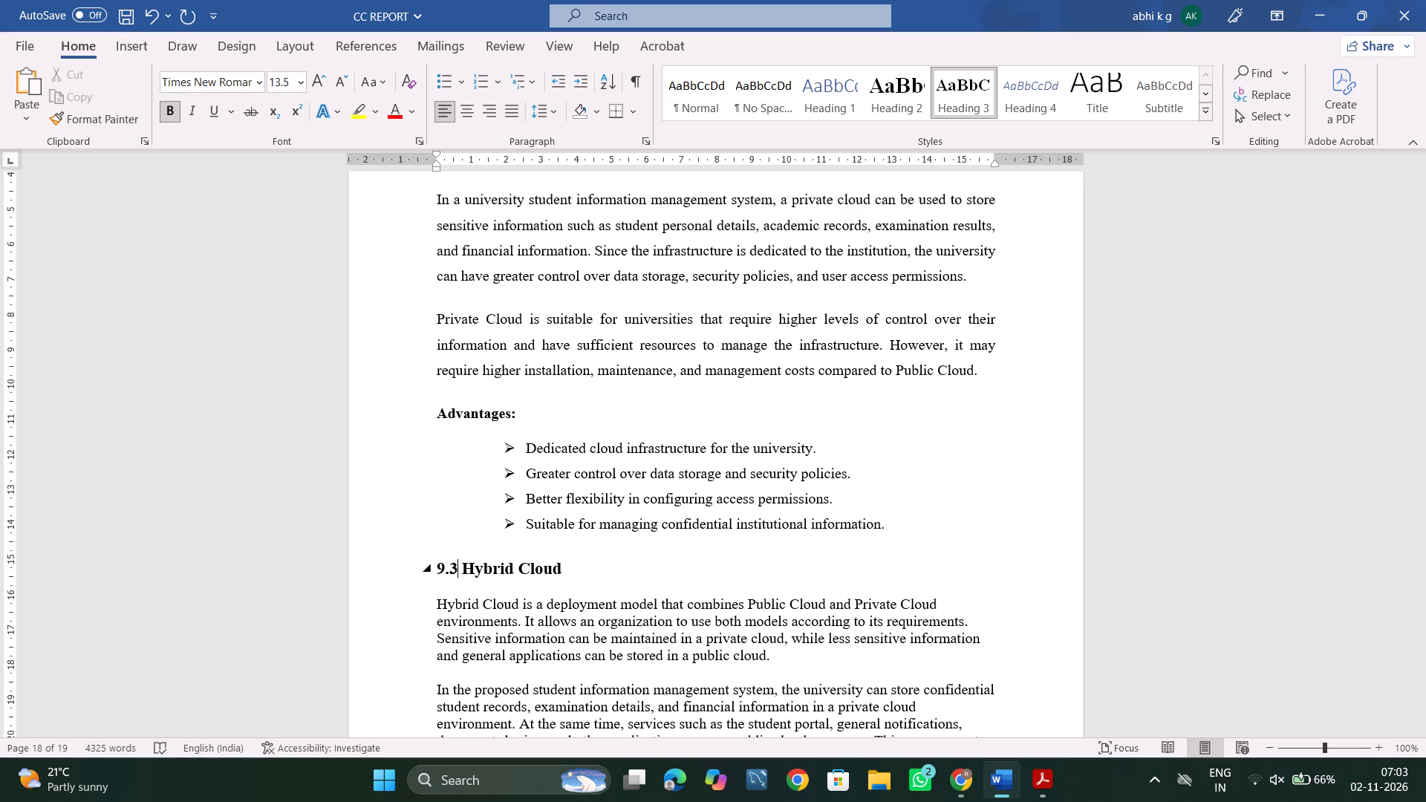
Justify the three body paragraphs under "9.3 Hybrid Cloud" and set their line spacing to 1.5.
{"action": "left_click_drag", "start_coordinate": [433, 601], "coordinate": [505, 760]}
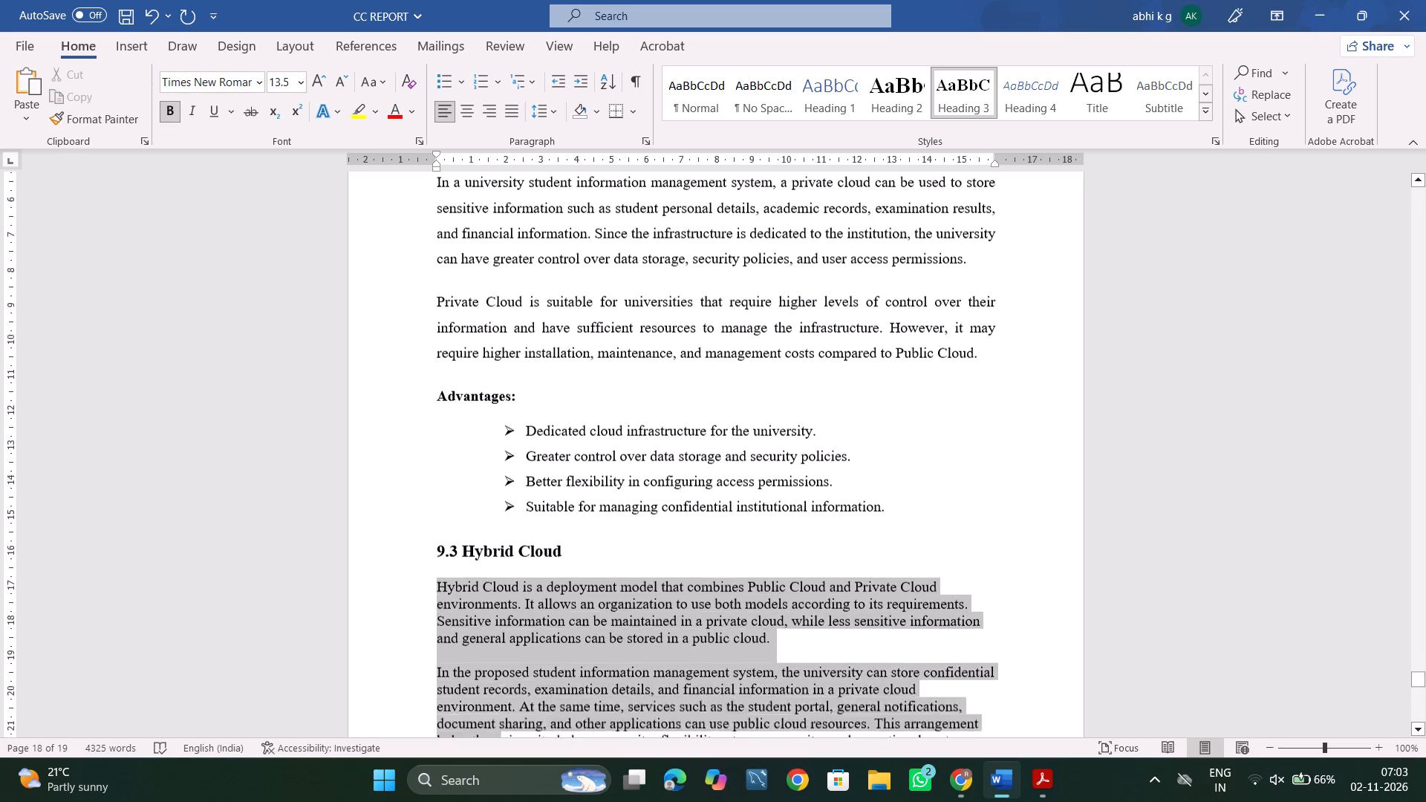
{"action": "left_click_drag", "start_coordinate": [505, 760], "coordinate": [882, 436]}
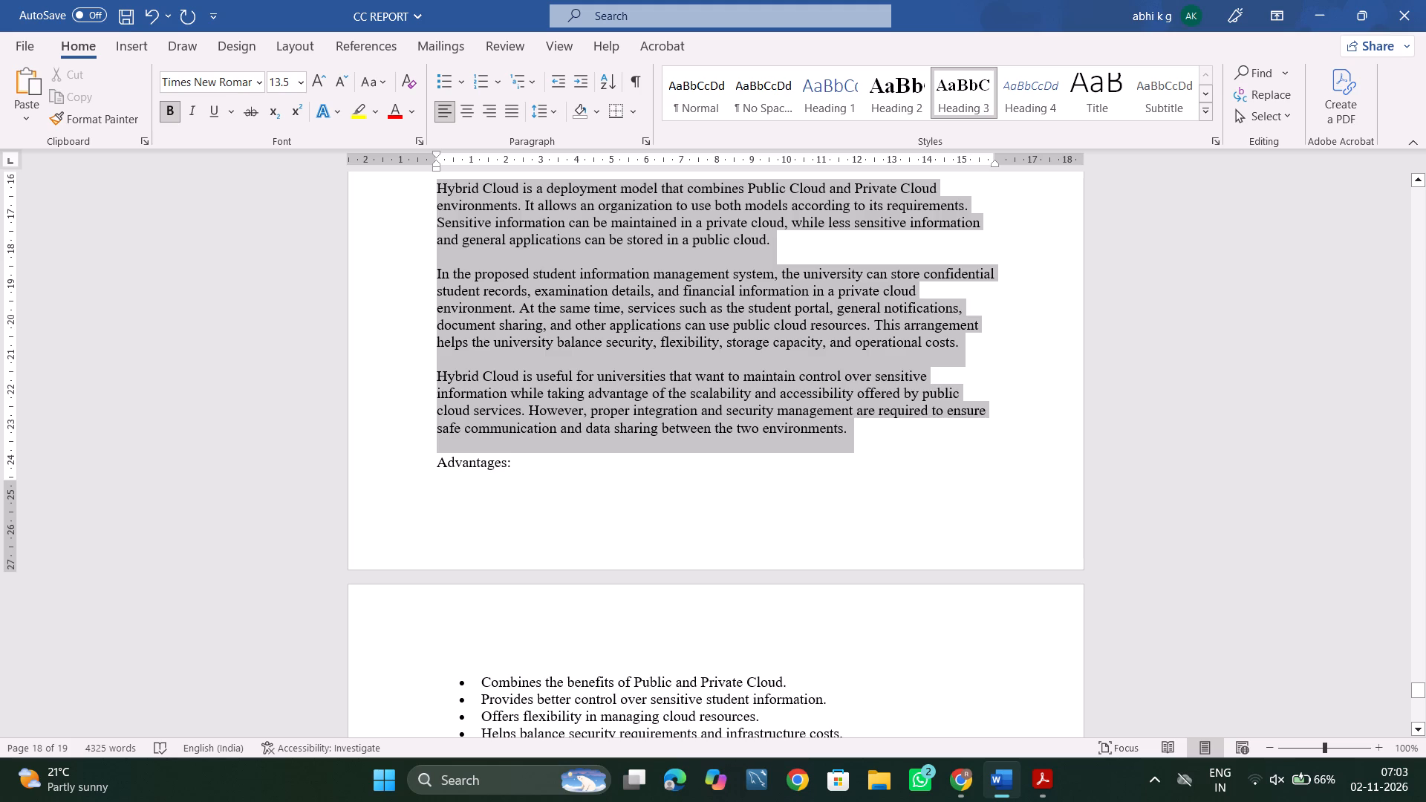
{"action": "left_click_drag", "start_coordinate": [882, 436], "coordinate": [885, 437]}
{"action": "left_click", "coordinate": [507, 112]}
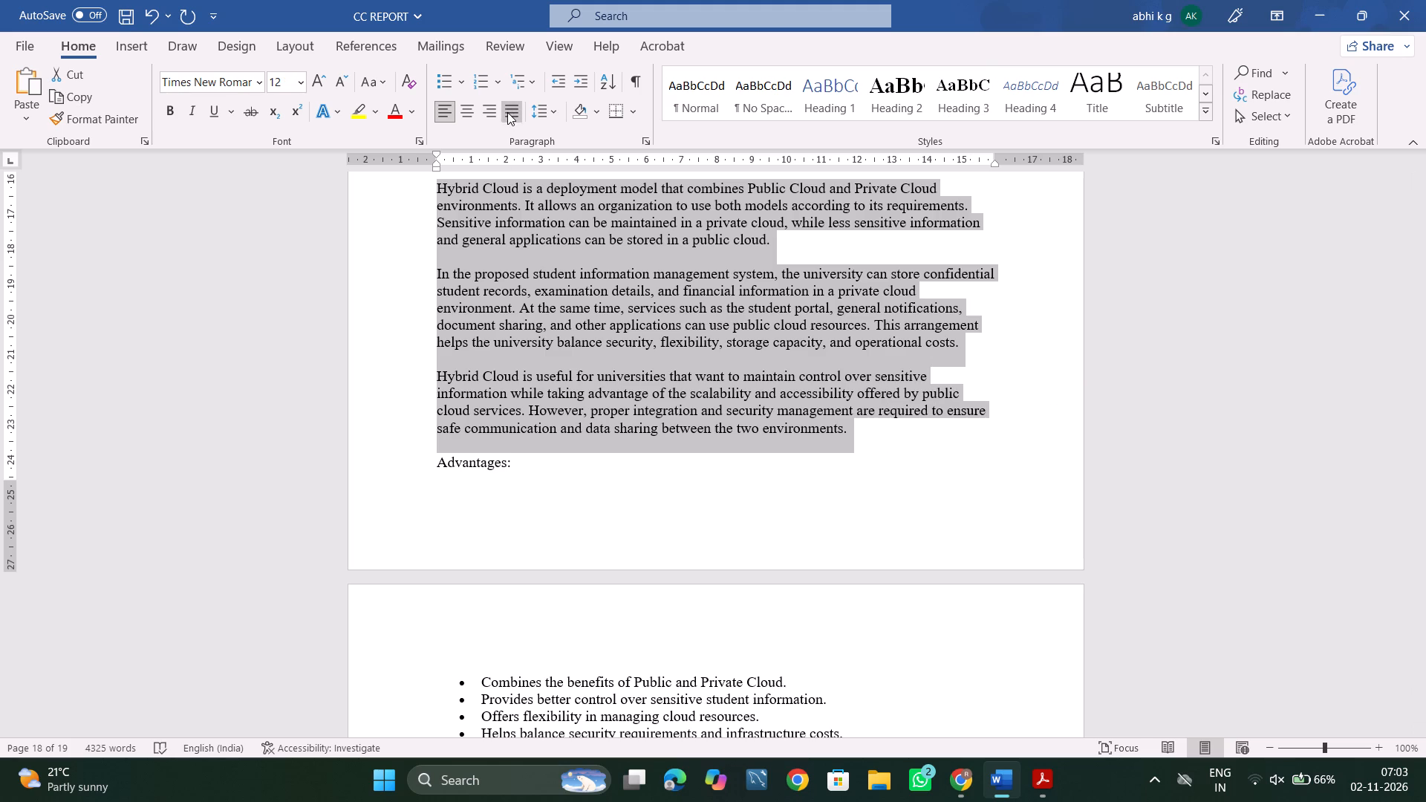
{"action": "left_click", "coordinate": [547, 111]}
{"action": "left_click", "coordinate": [580, 185]}
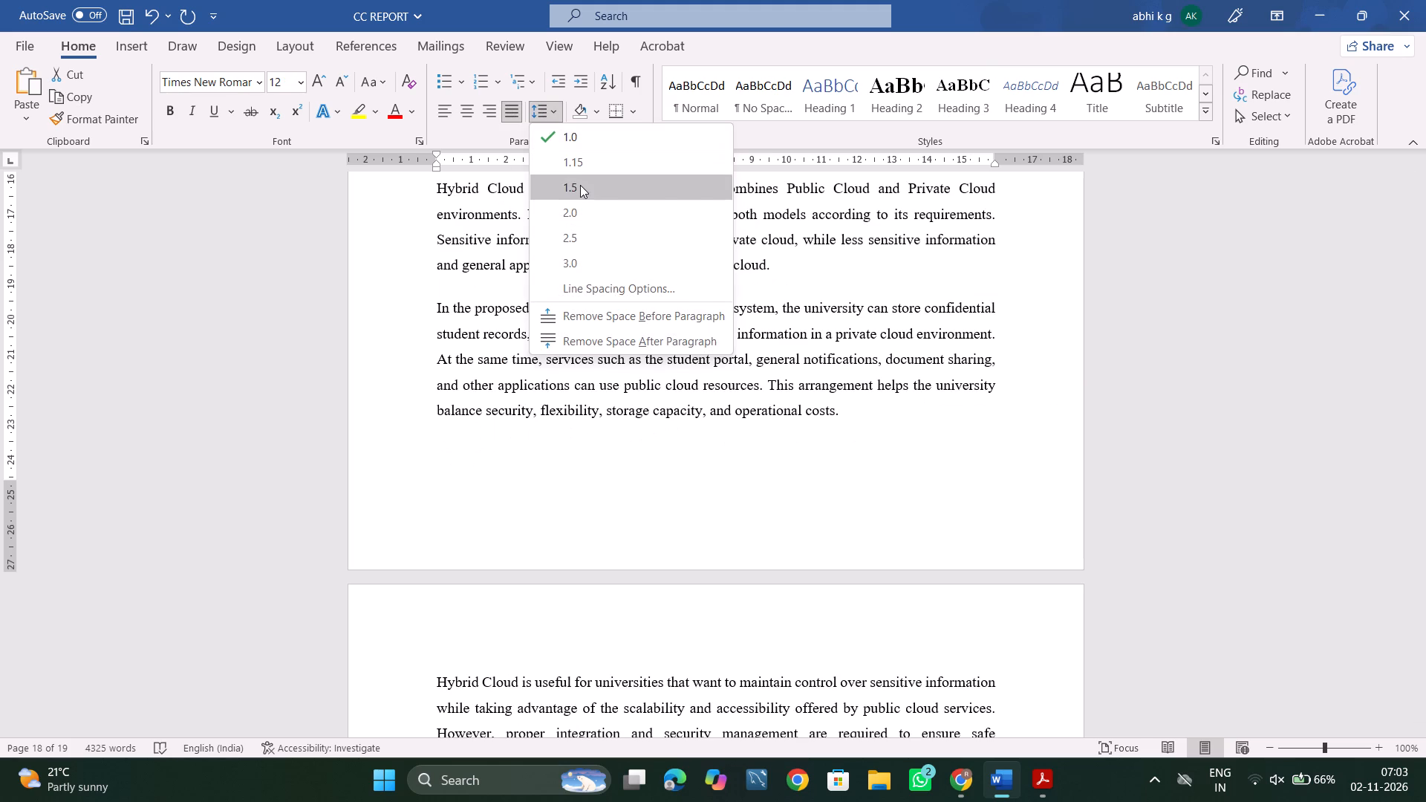
{"action": "left_click", "coordinate": [668, 544]}
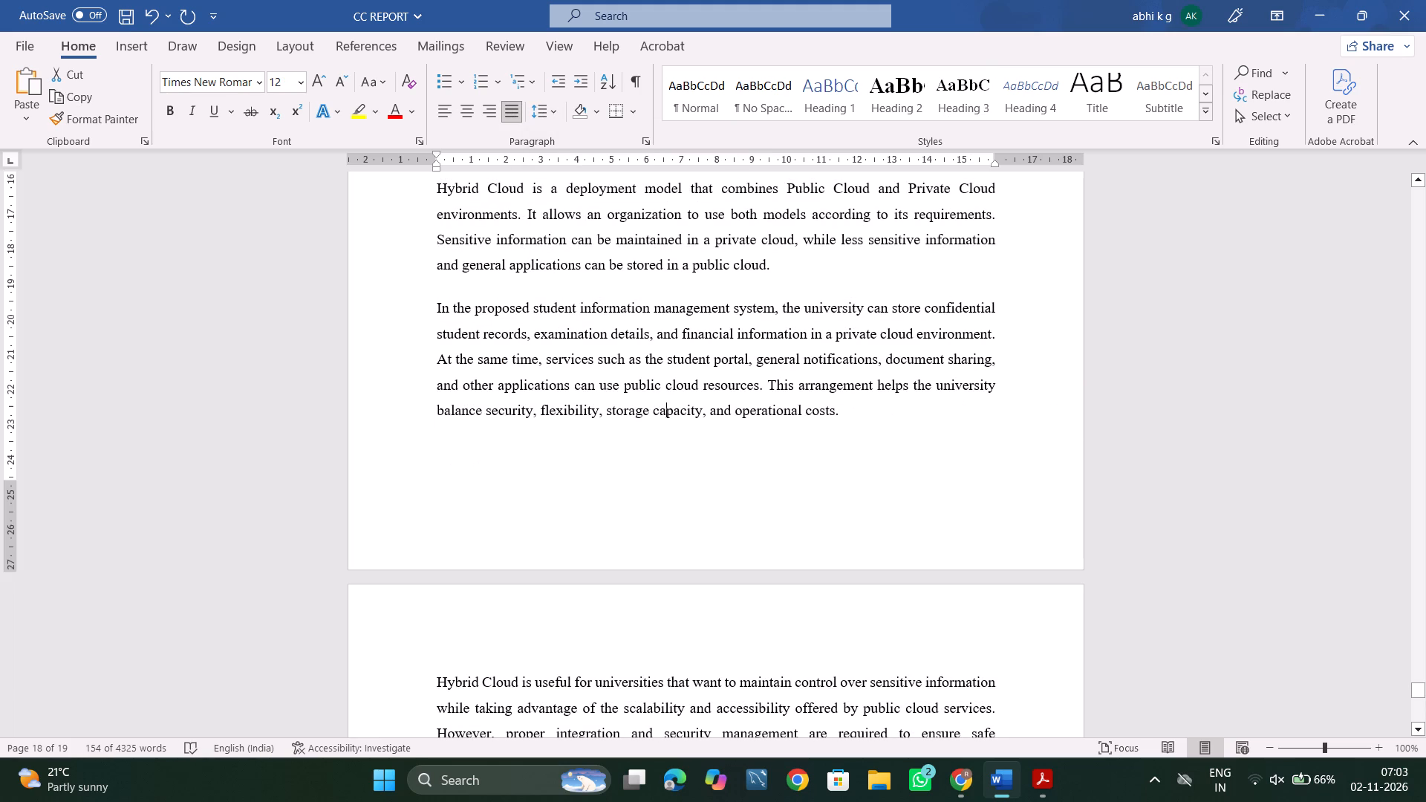
Bold the "Advantages:" label in the Hybrid Cloud subsection and set the bulleted list below it to 1.5 line spacing.
{"action": "key", "text": "Down"}
{"action": "key", "text": "Down"}
{"action": "key", "text": "Down"}
{"action": "key", "text": "Down"}
{"action": "key", "text": "Down"}
{"action": "key", "text": "Down"}
{"action": "key", "text": "Down"}
{"action": "key", "text": "Down"}
{"action": "key", "text": "Down"}
{"action": "key", "text": "Down"}
{"action": "key", "text": "Down"}
{"action": "key", "text": "Down"}
{"action": "key", "text": "Down"}
{"action": "key", "text": "Down"}
{"action": "key", "text": "Down"}
{"action": "key", "text": "Down"}
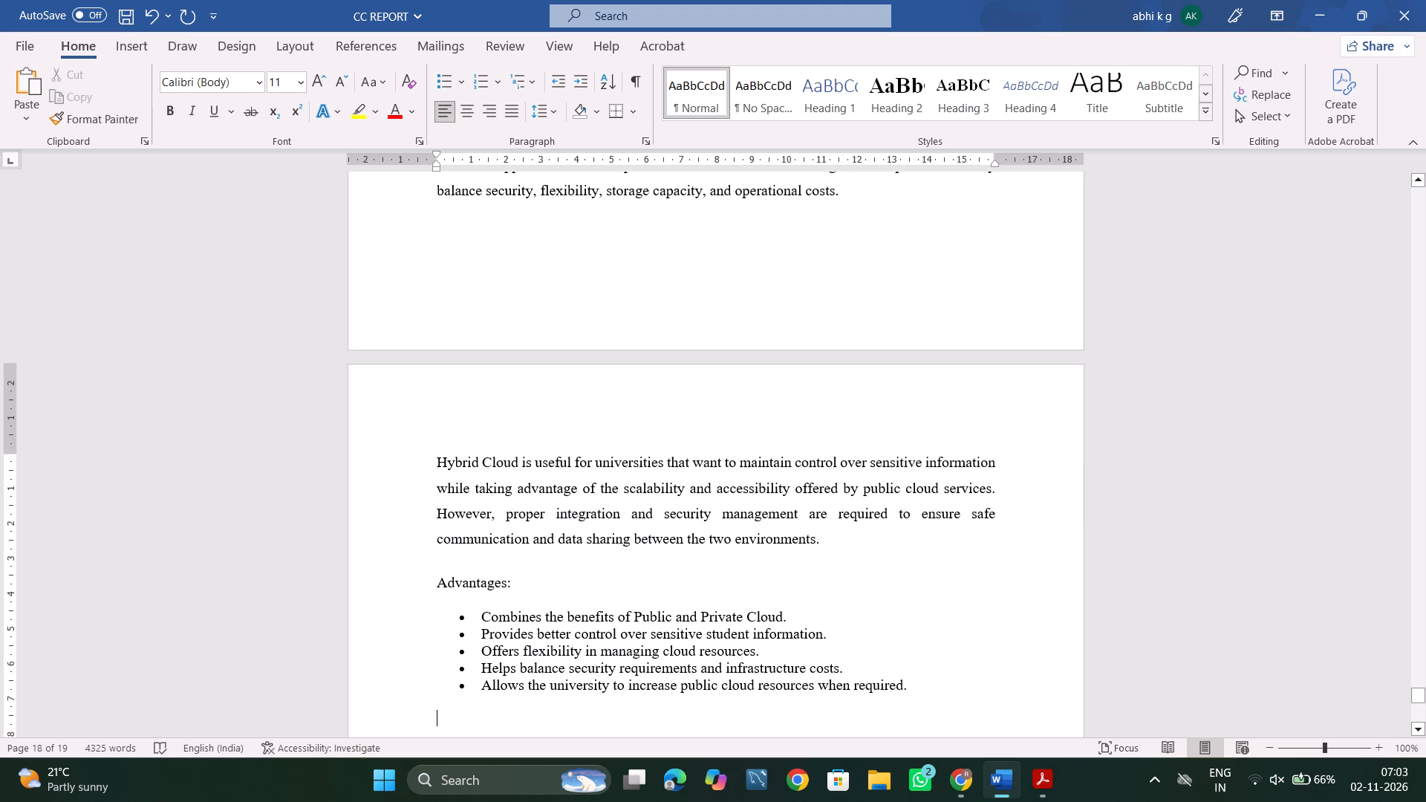
{"action": "left_click_drag", "start_coordinate": [516, 586], "coordinate": [407, 581]}
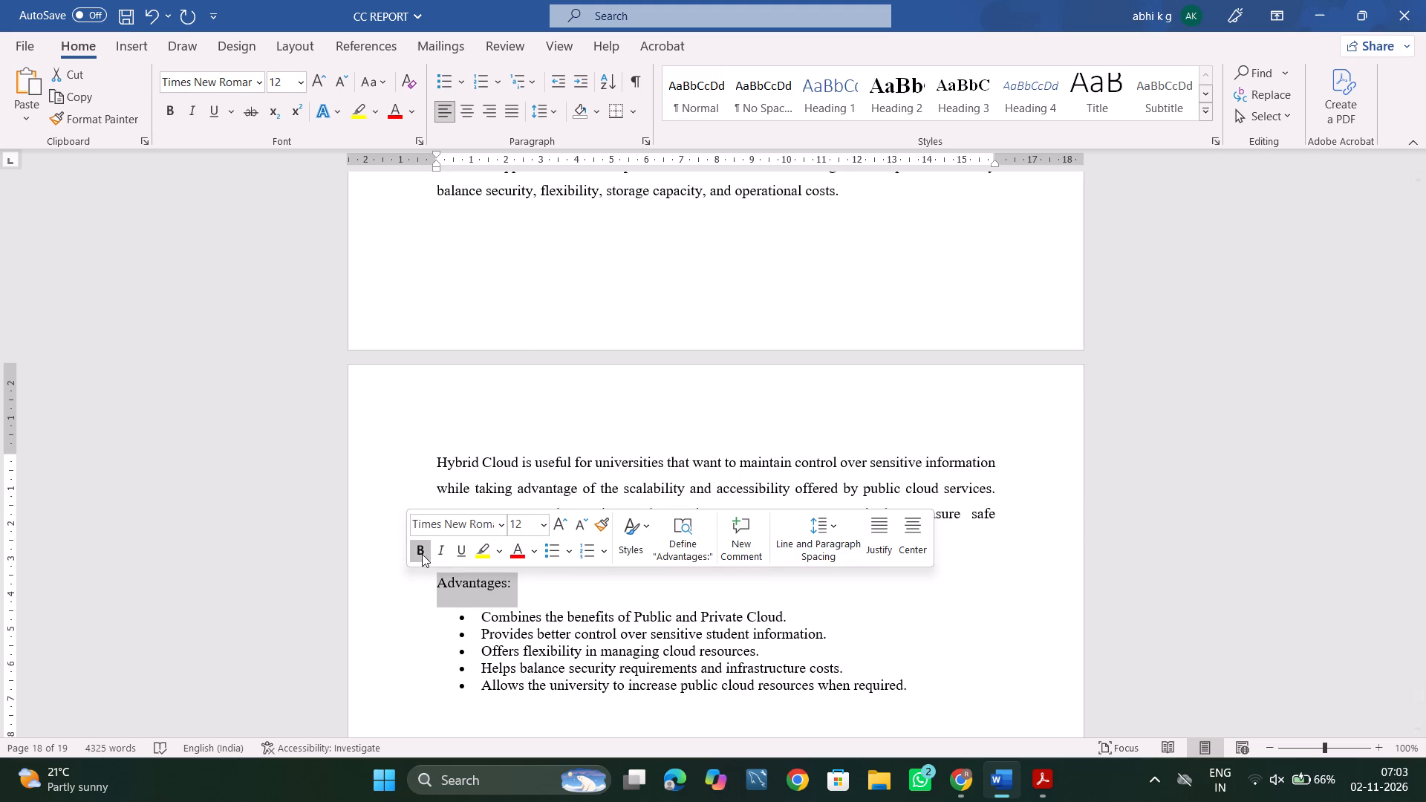
{"action": "left_click", "coordinate": [421, 554]}
{"action": "left_click_drag", "start_coordinate": [481, 617], "coordinate": [915, 695]}
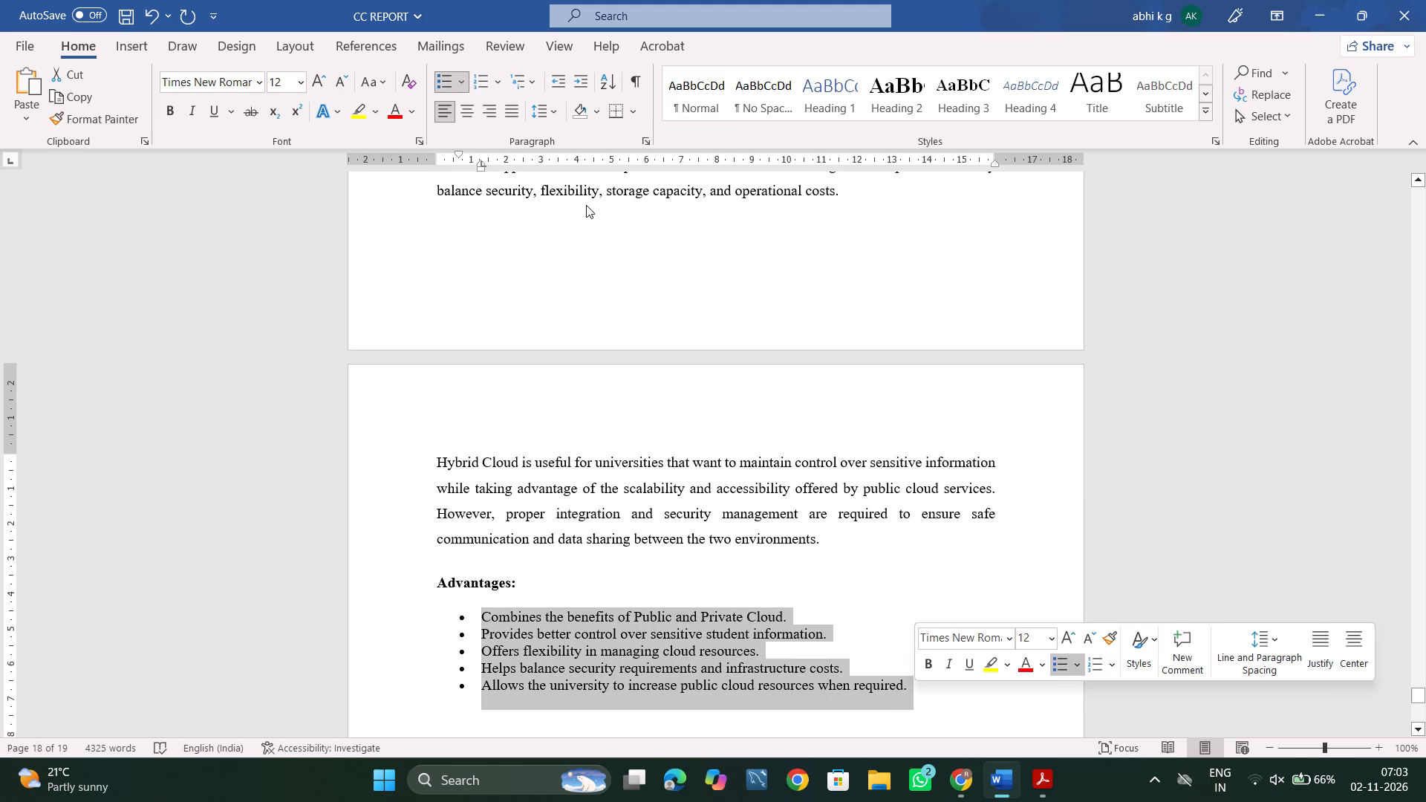
{"action": "left_click_drag", "start_coordinate": [544, 114], "coordinate": [570, 177]}
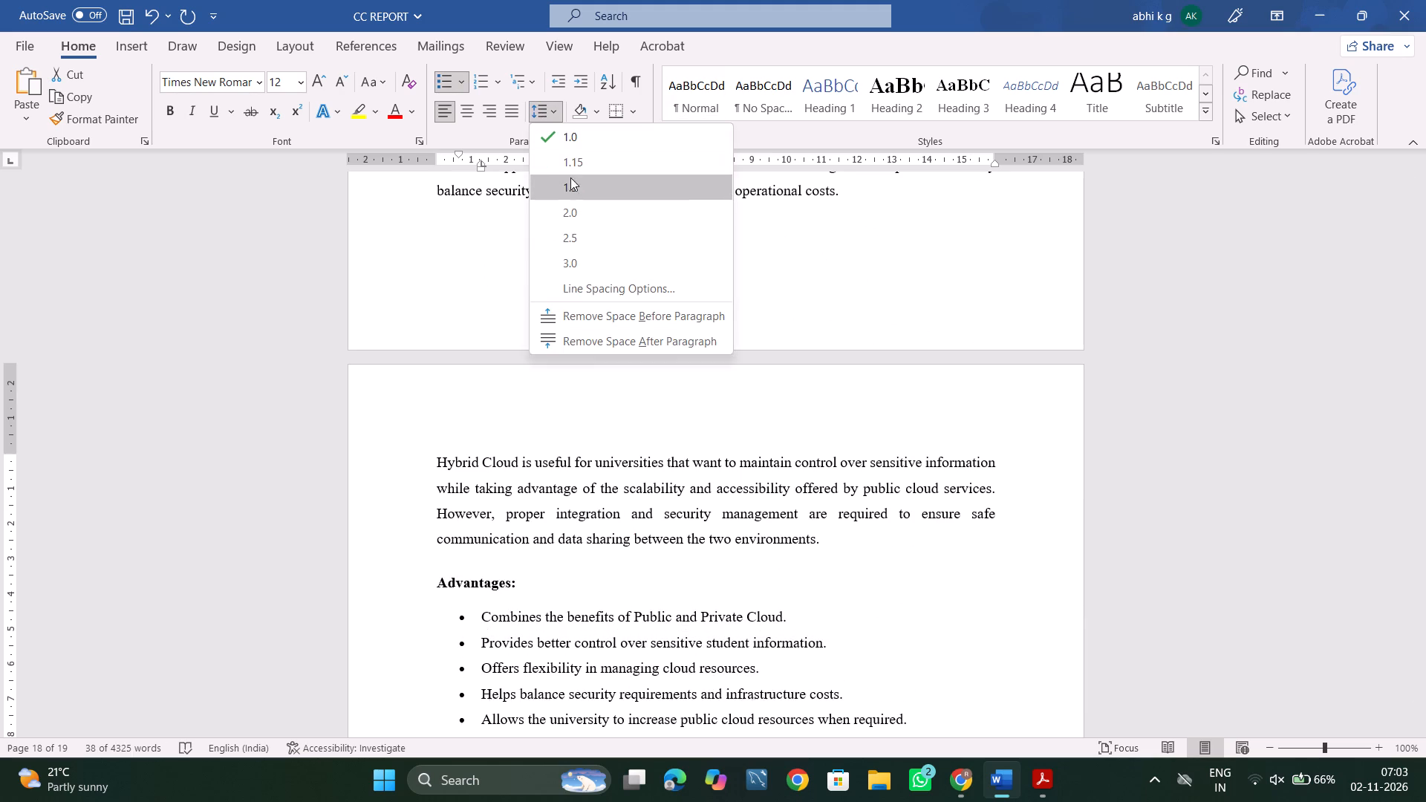
{"action": "left_click_drag", "start_coordinate": [570, 177], "coordinate": [571, 181]}
{"action": "left_click", "coordinate": [571, 181]}
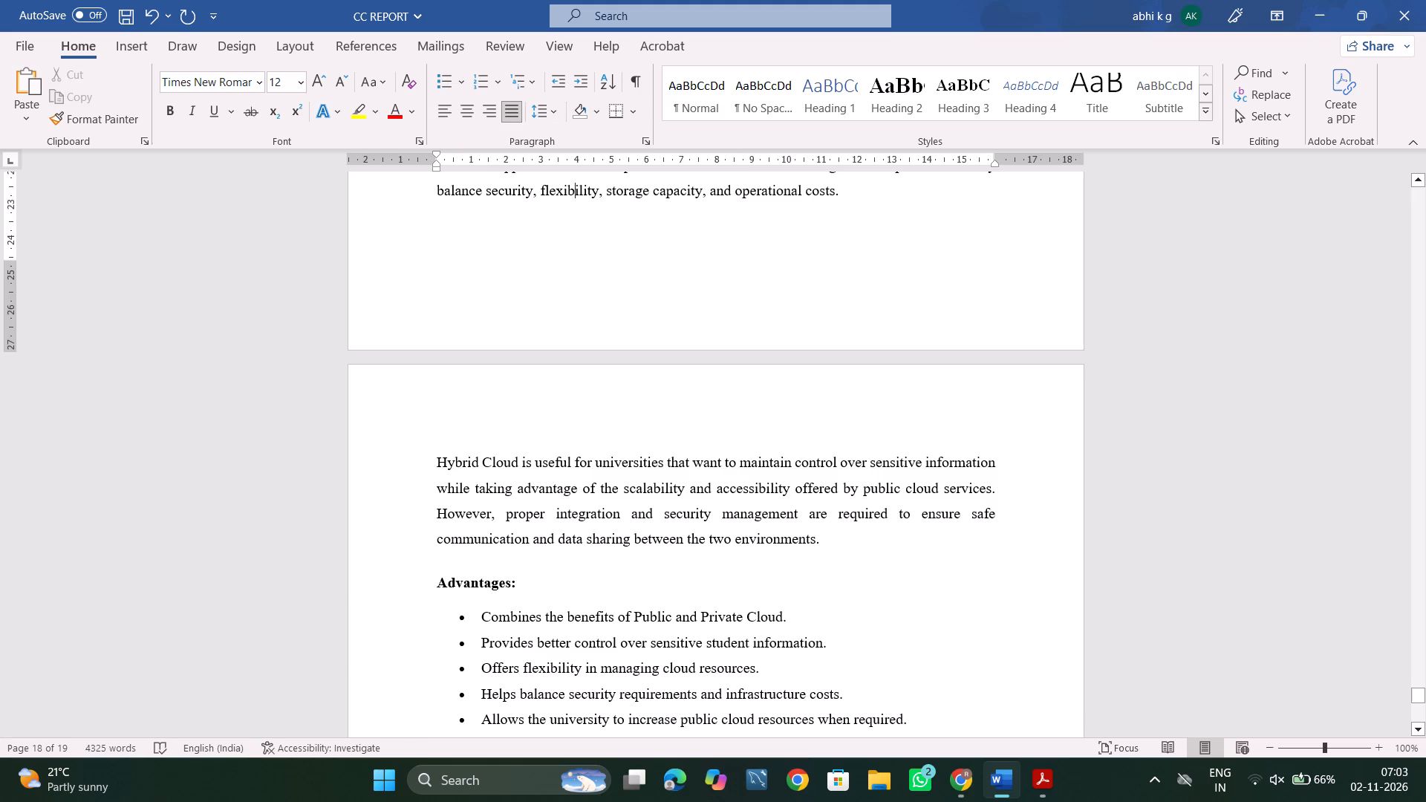
Replace the round bullets of the five Hybrid Cloud advantages with arrow-shaped bullets.
{"action": "left_click", "coordinate": [486, 620]}
{"action": "key", "text": "BackSpace"}
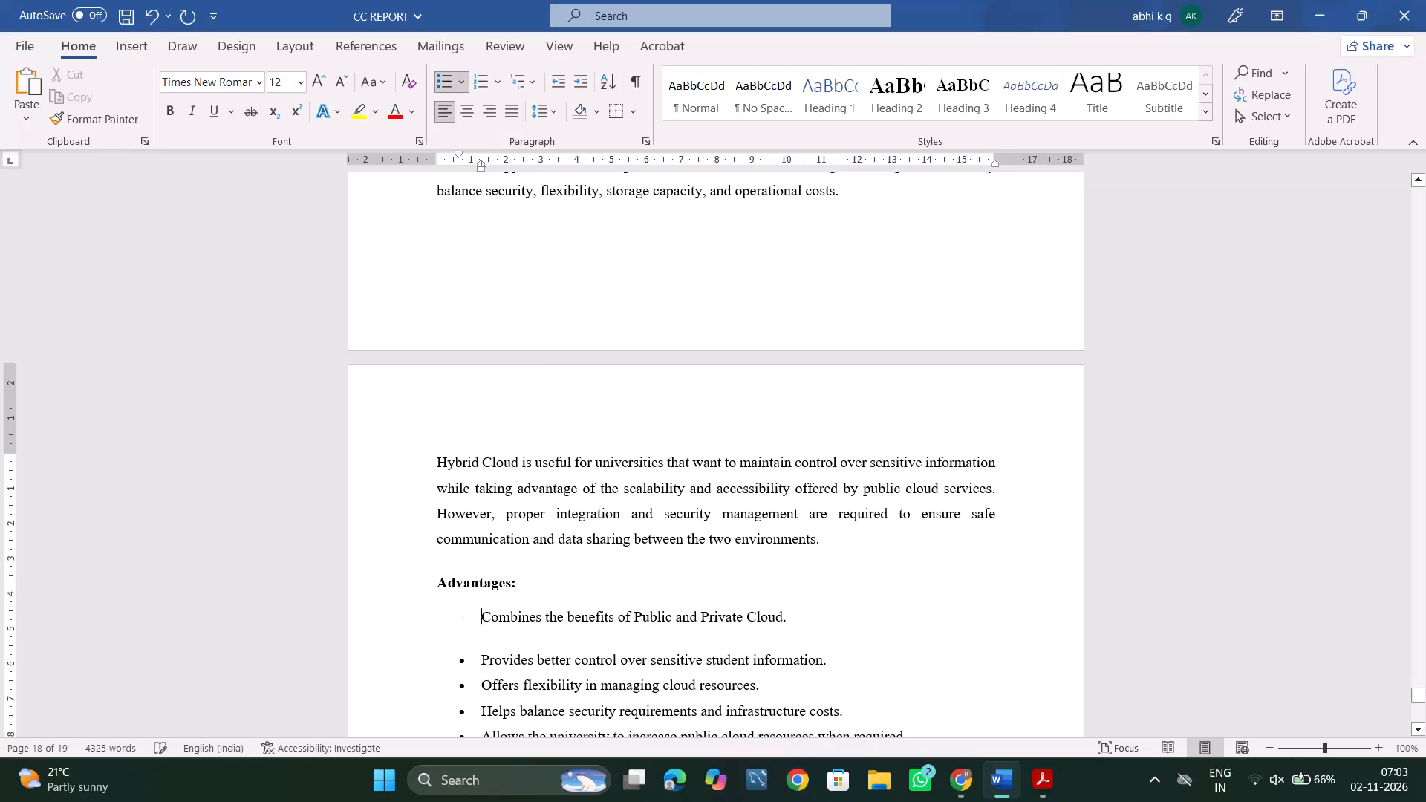
{"action": "key", "text": "Down"}
{"action": "key", "text": "BackSpace"}
{"action": "key", "text": "Down"}
{"action": "key", "text": "BackSpace"}
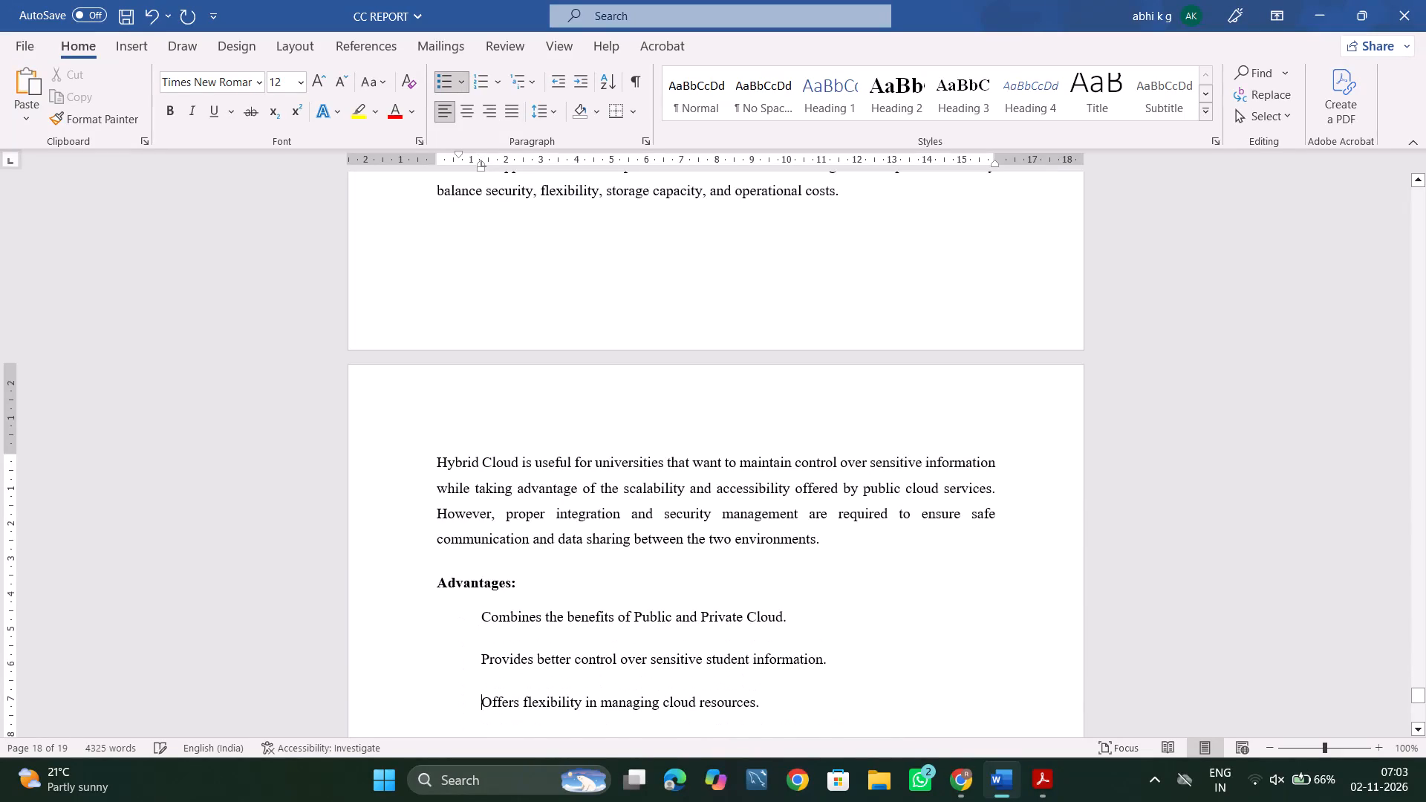
{"action": "key", "text": "Down"}
{"action": "key", "text": "BackSpace"}
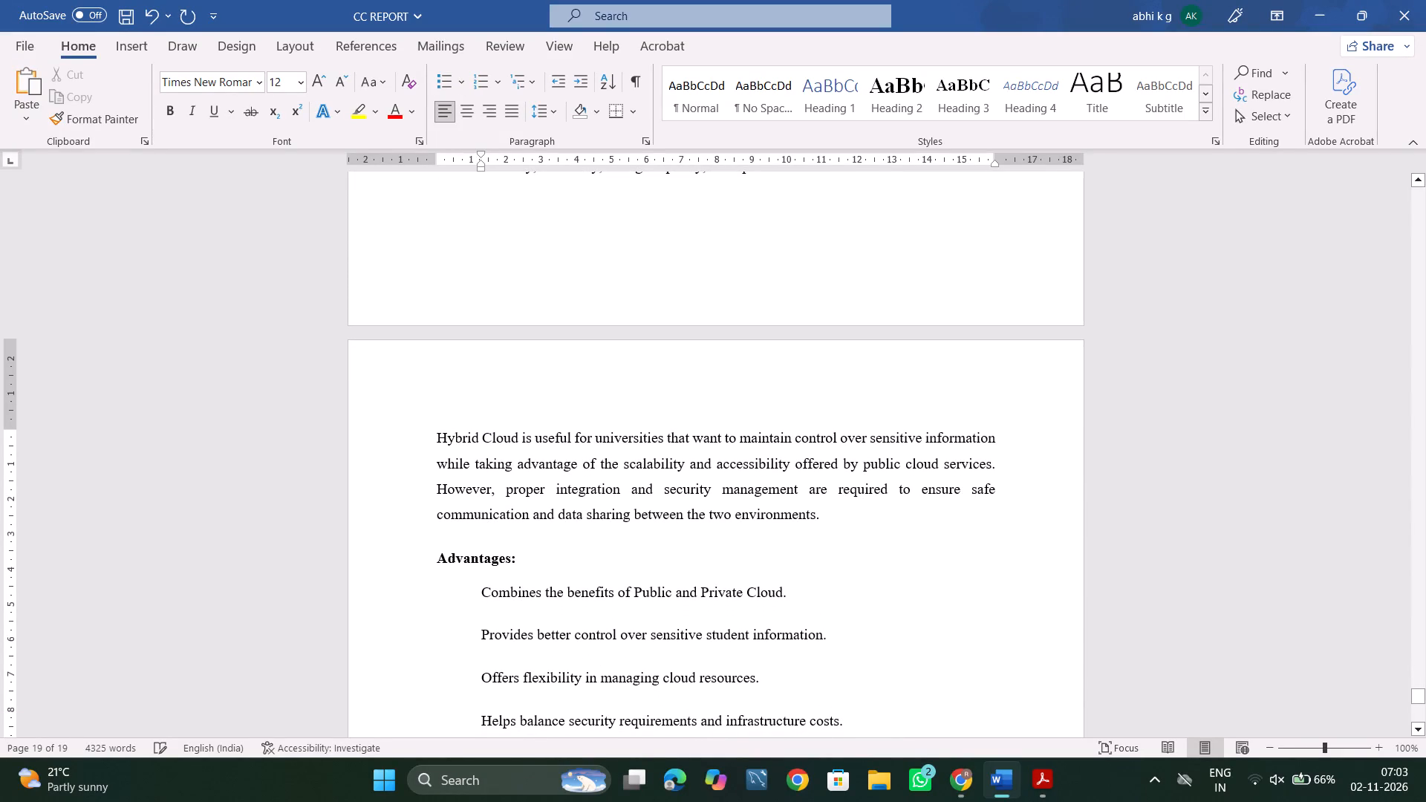
{"action": "left_click_drag", "start_coordinate": [483, 593], "coordinate": [795, 547]}
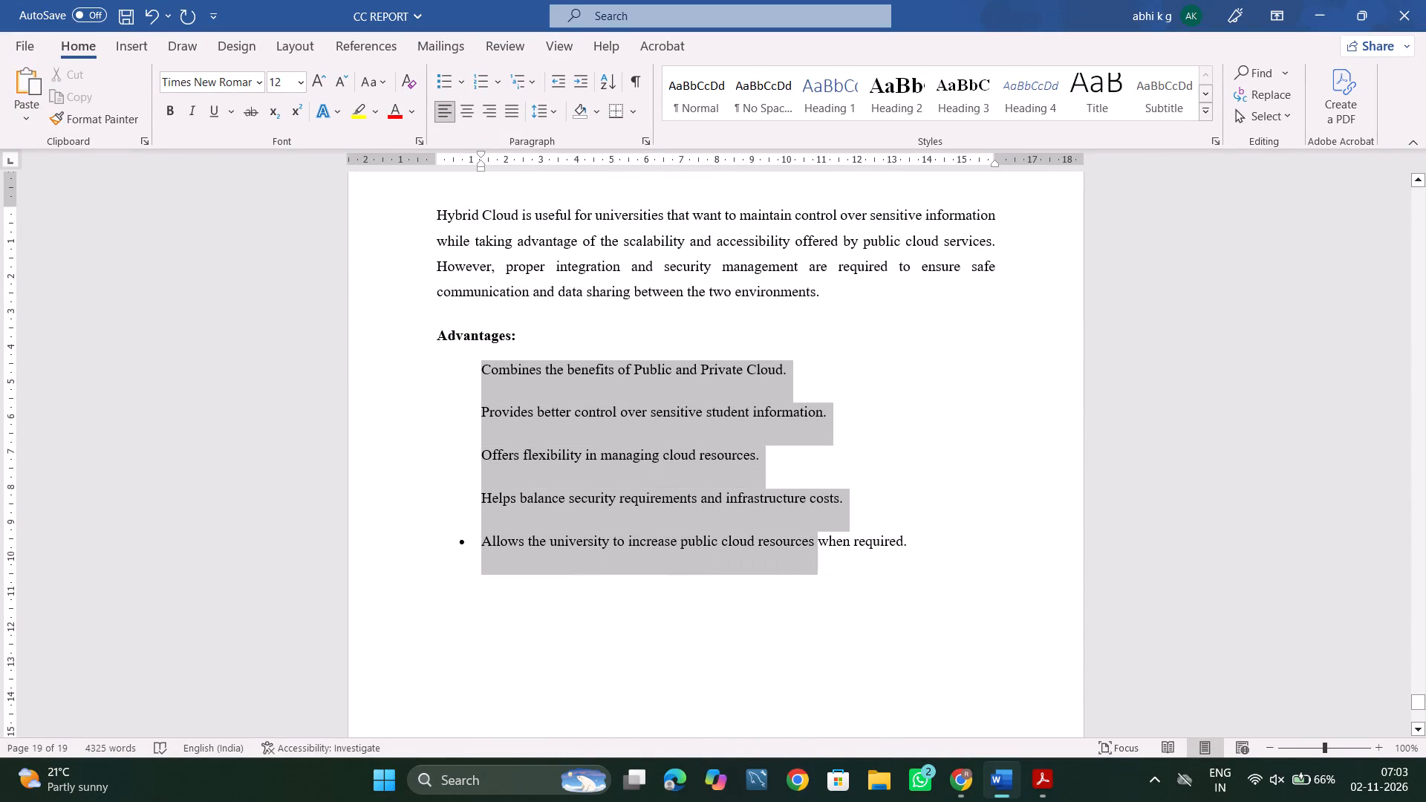
{"action": "left_click_drag", "start_coordinate": [795, 547], "coordinate": [939, 508]}
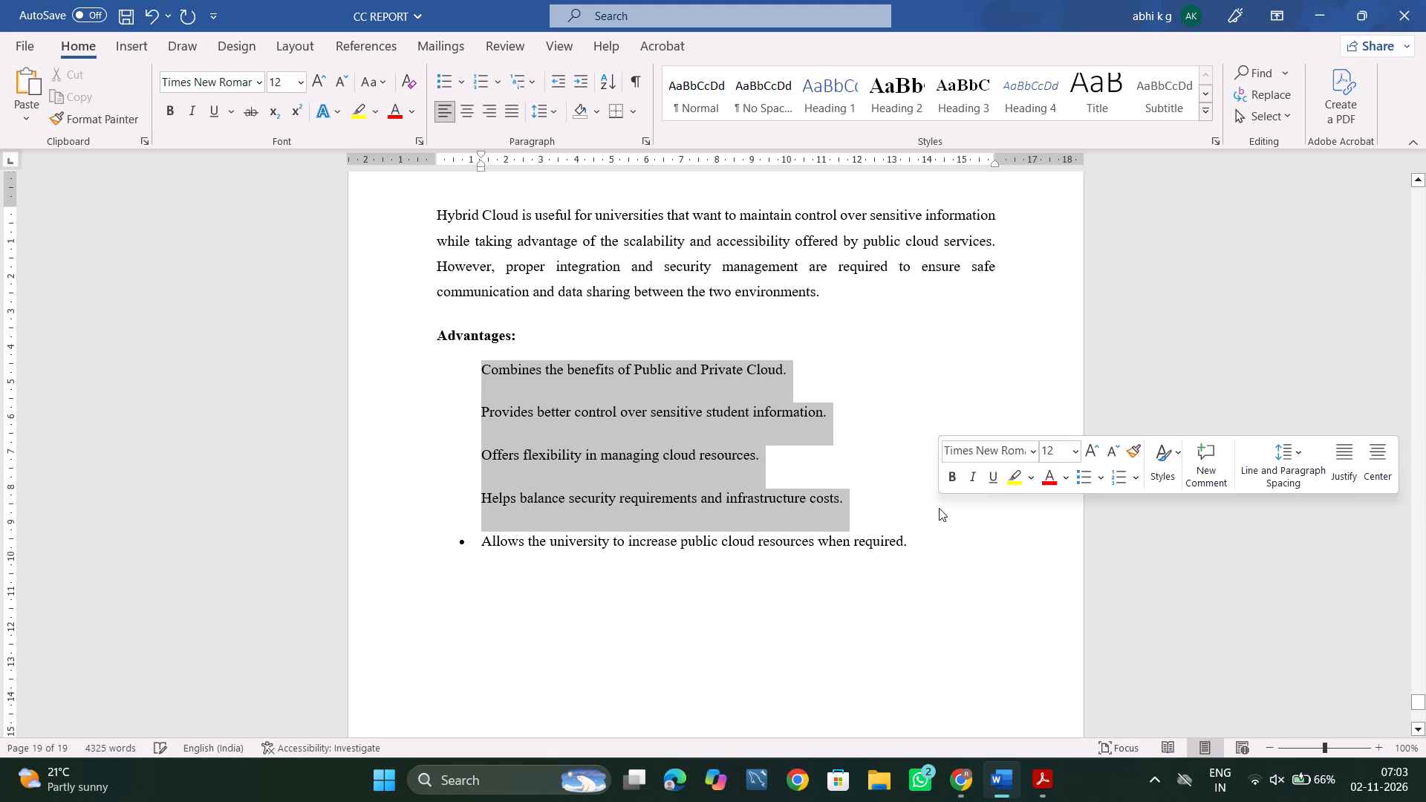
{"action": "left_click", "coordinate": [485, 554]}
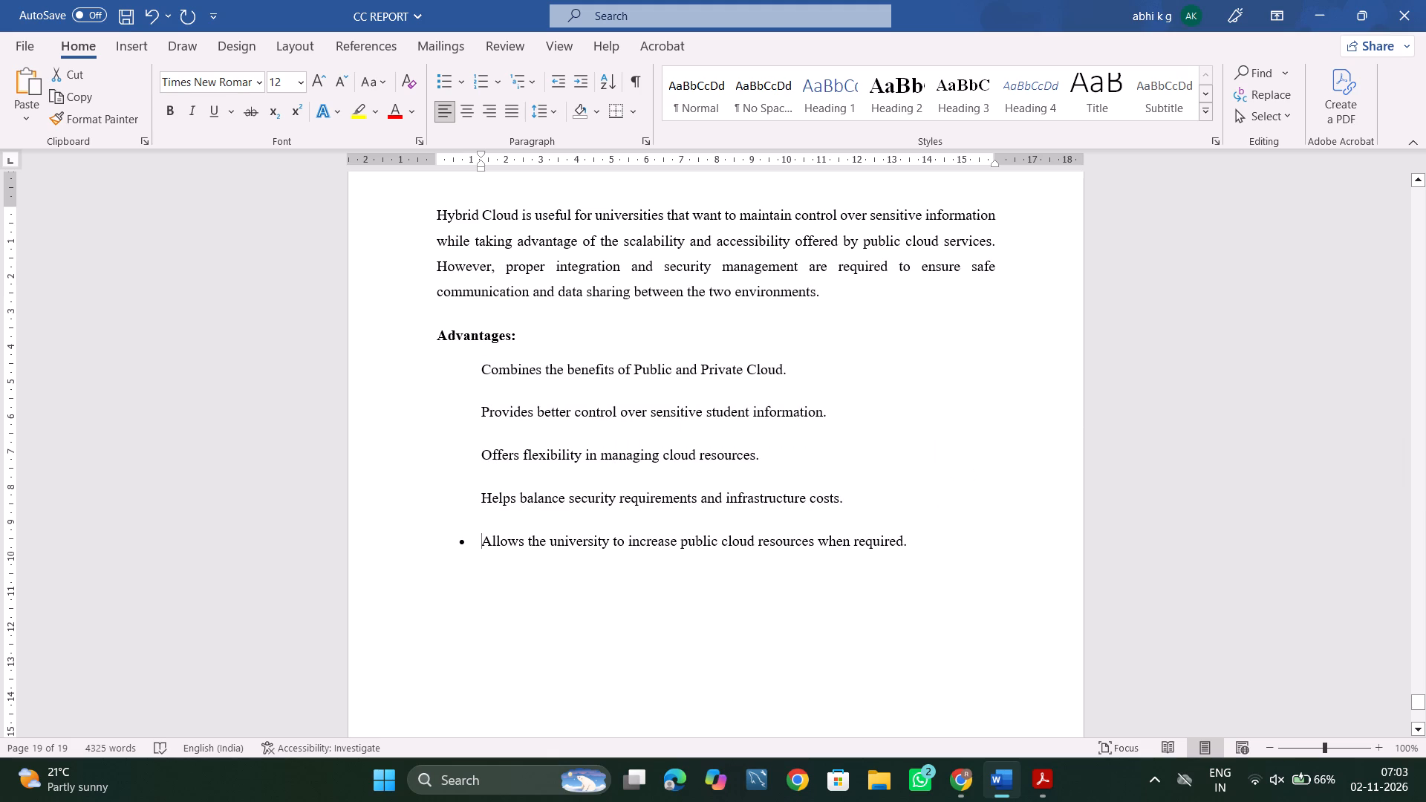
{"action": "key", "text": "BackSpace"}
{"action": "left_click_drag", "start_coordinate": [482, 373], "coordinate": [943, 570]}
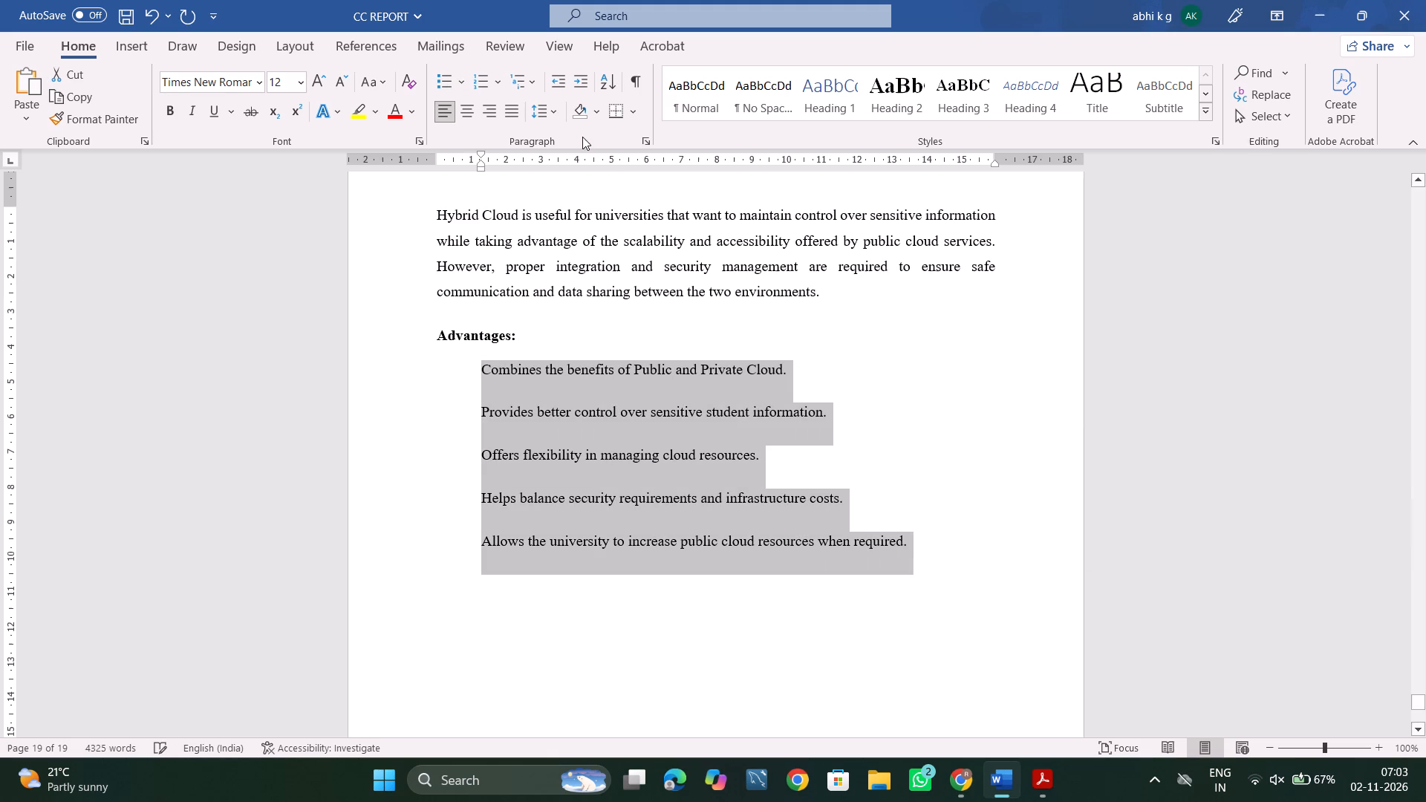
{"action": "left_click", "coordinate": [460, 84]}
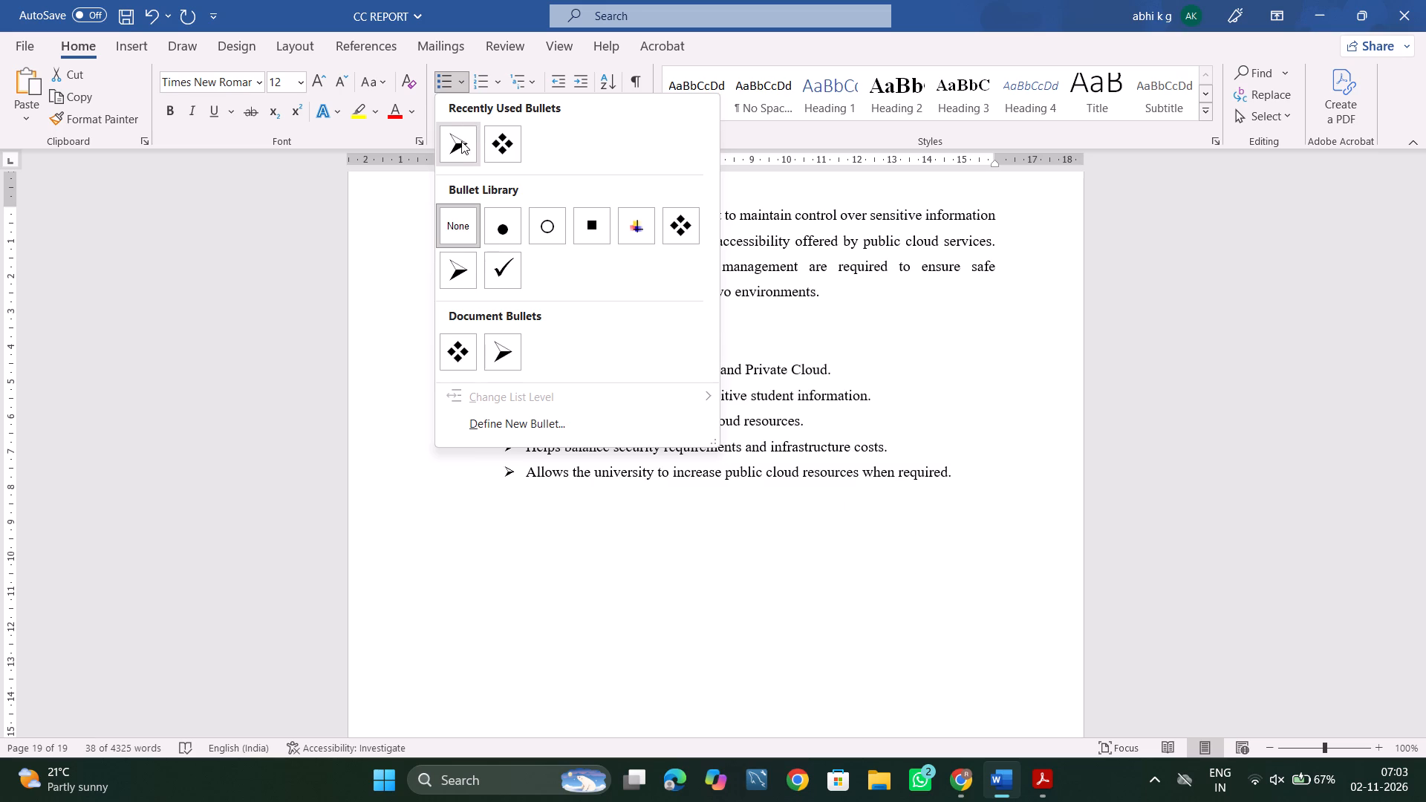
{"action": "left_click", "coordinate": [461, 141]}
Insert a blank page below the Hybrid Cloud advantages list at the end of the report.
{"action": "left_click", "coordinate": [606, 597]}
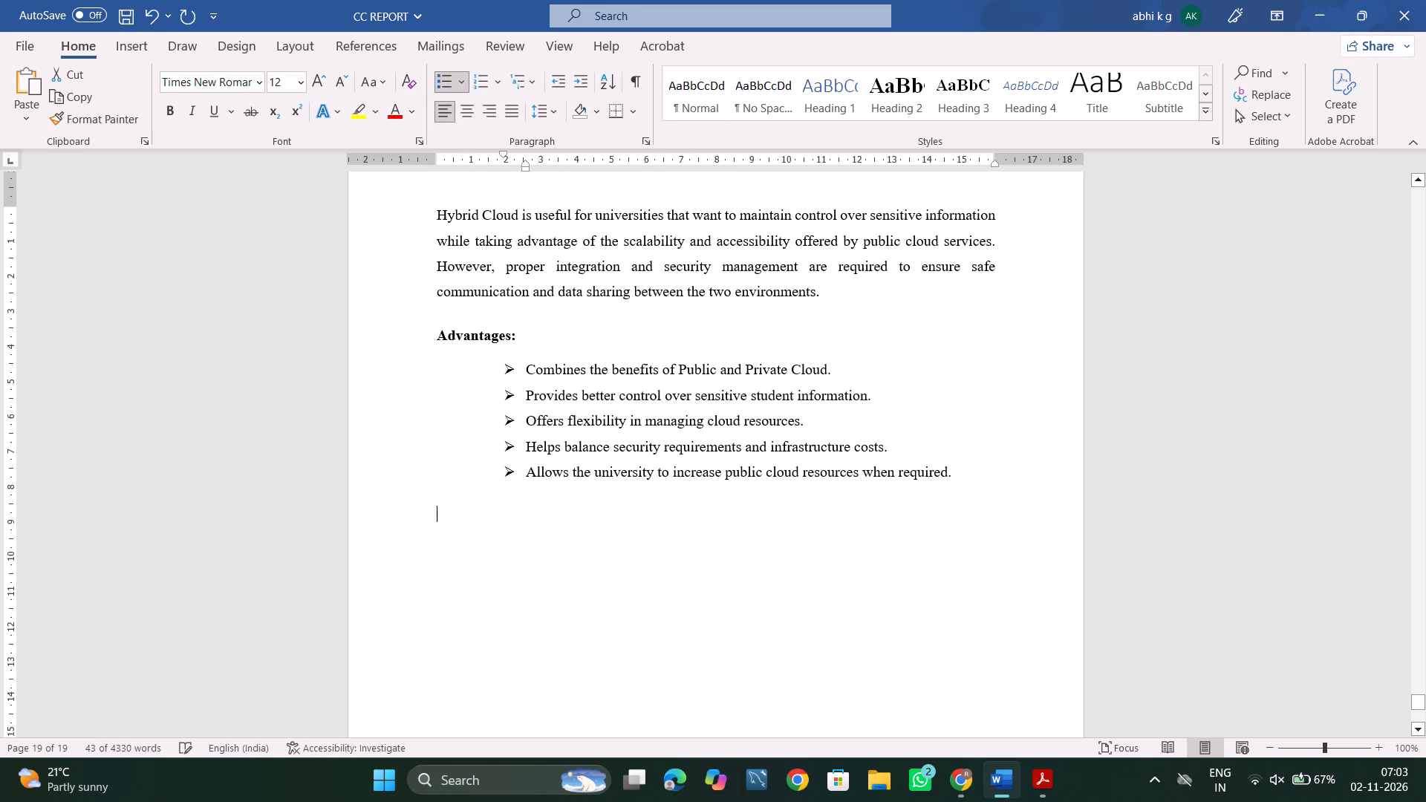
{"action": "key", "text": "Down"}
{"action": "key", "text": "Down"}
{"action": "key", "text": "Down"}
{"action": "key", "text": "Down"}
{"action": "key", "text": "Down"}
{"action": "key", "text": "Down"}
{"action": "key", "text": "Down"}
{"action": "key", "text": "Down"}
{"action": "key", "text": "Down"}
{"action": "key", "text": "Down"}
{"action": "key", "text": "Down"}
{"action": "key", "text": "Down"}
{"action": "key", "text": "Down"}
{"action": "key", "text": "Down"}
{"action": "key", "text": "Down"}
{"action": "key", "text": "Down"}
{"action": "key", "text": "Down"}
{"action": "key", "text": "Down"}
{"action": "key", "text": "Down"}
{"action": "key", "text": "Down"}
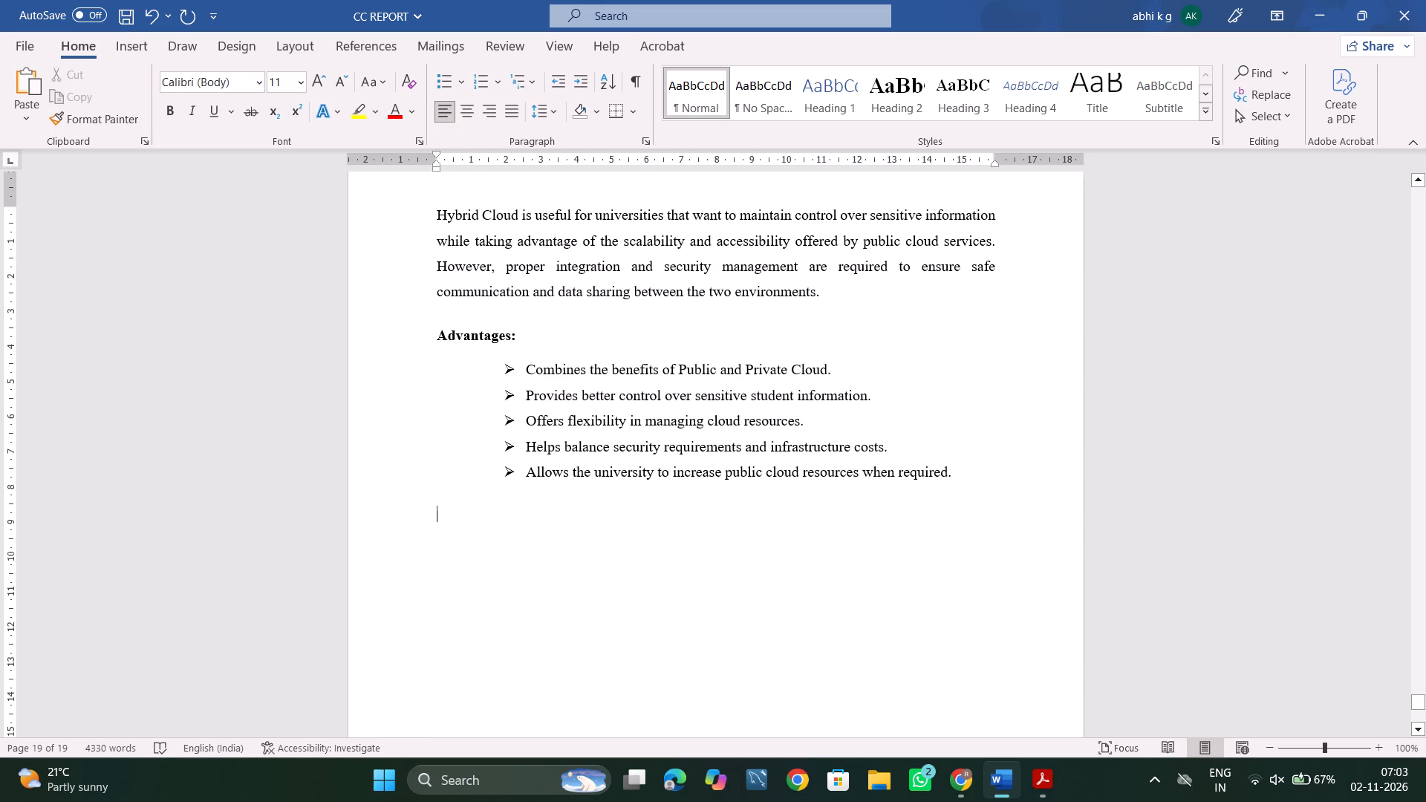
{"action": "key", "text": "Down"}
{"action": "key", "text": "Down"}
{"action": "double_click", "coordinate": [606, 597]}
{"action": "left_click", "coordinate": [134, 50]}
{"action": "left_click", "coordinate": [79, 91]}
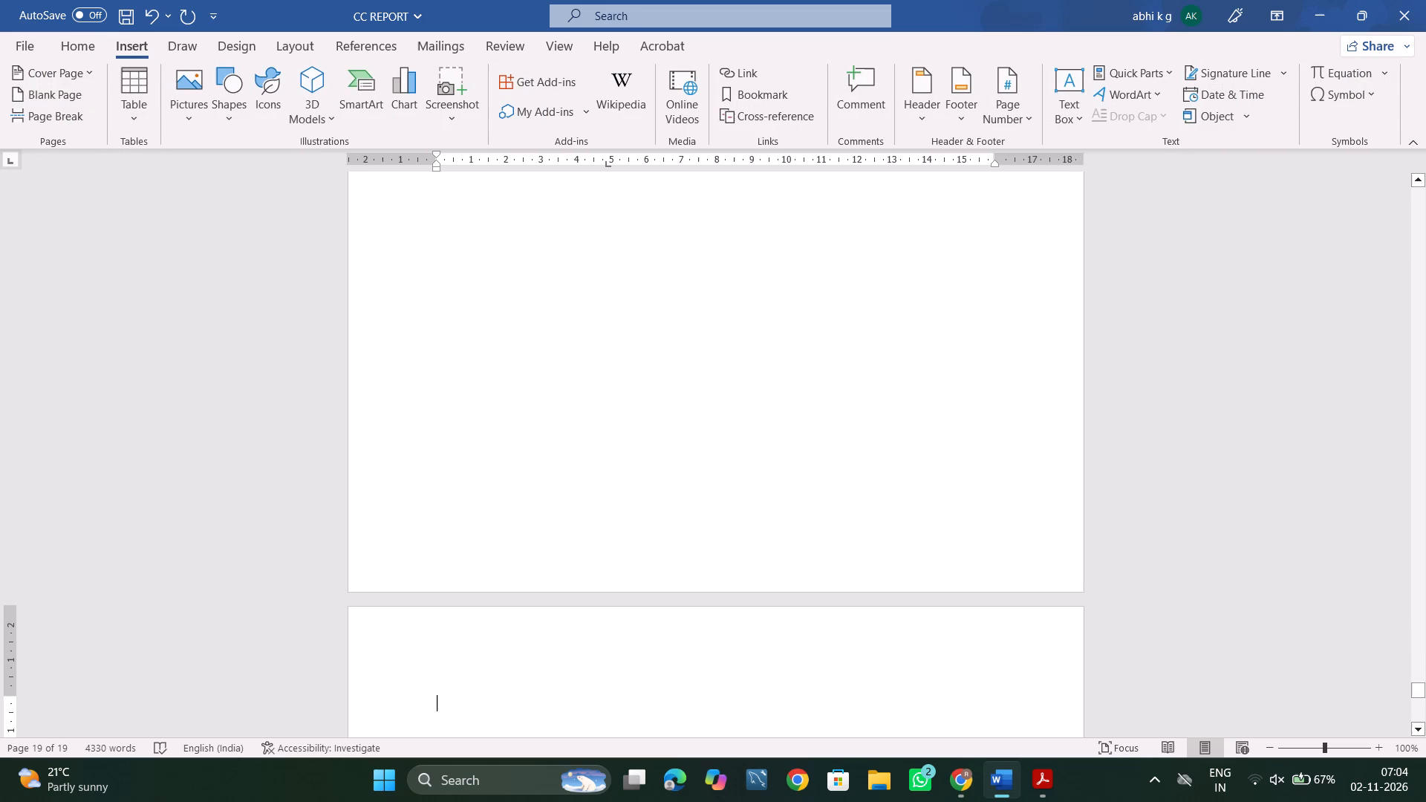
Save the CC REPORT document.
{"action": "key", "text": "ctrl+s"}
{"action": "key", "text": "ctrl+s"}
{"action": "key", "text": "ctrl+s"}
{"action": "key", "text": "ctrl+s"}
{"action": "key", "text": "ctrl+s"}
{"action": "key", "text": "ctrl+s"}
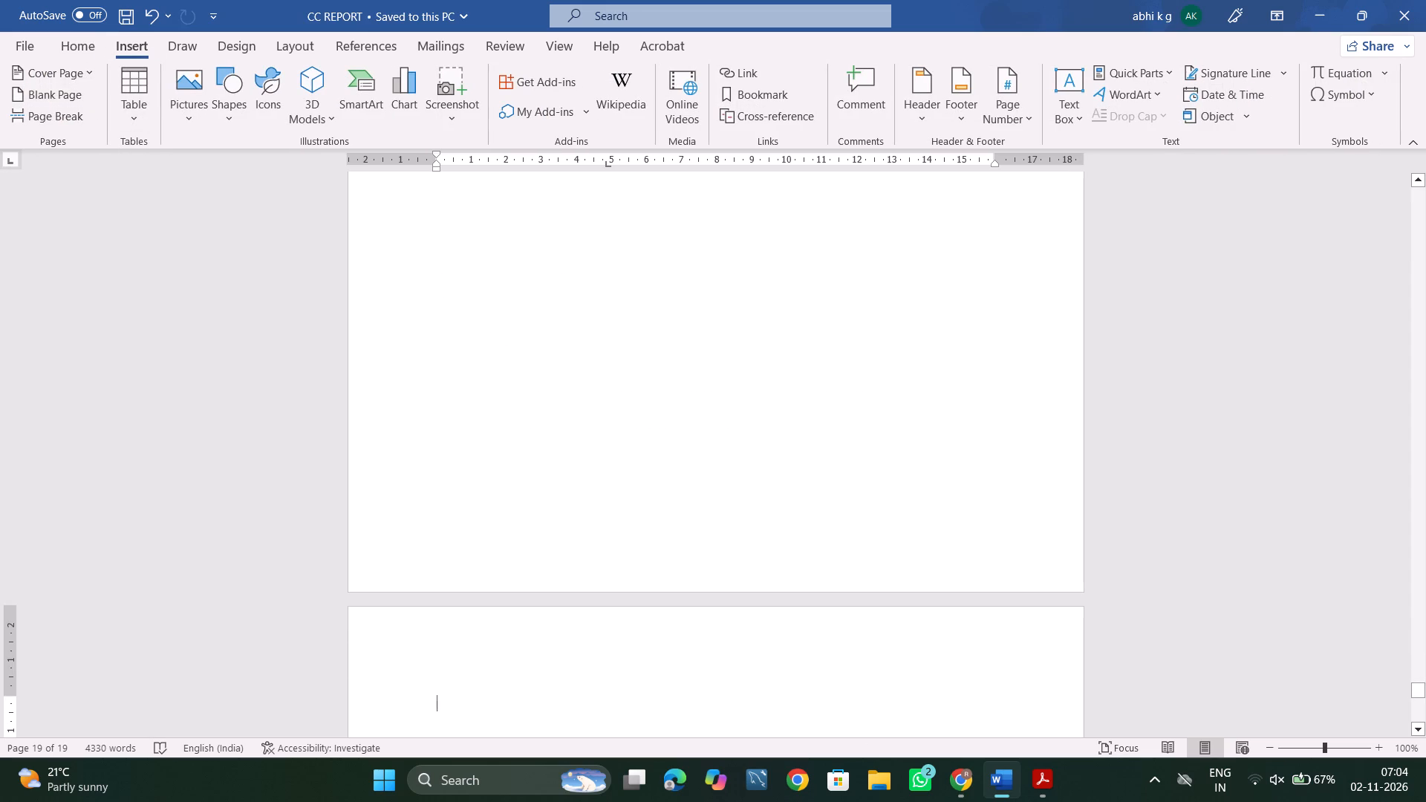
Switch to the ChatGPT conversation in Chrome and look back through the earlier report prompts and responses.
{"action": "left_click", "coordinate": [965, 791]}
{"action": "left_click", "coordinate": [1303, 604]}
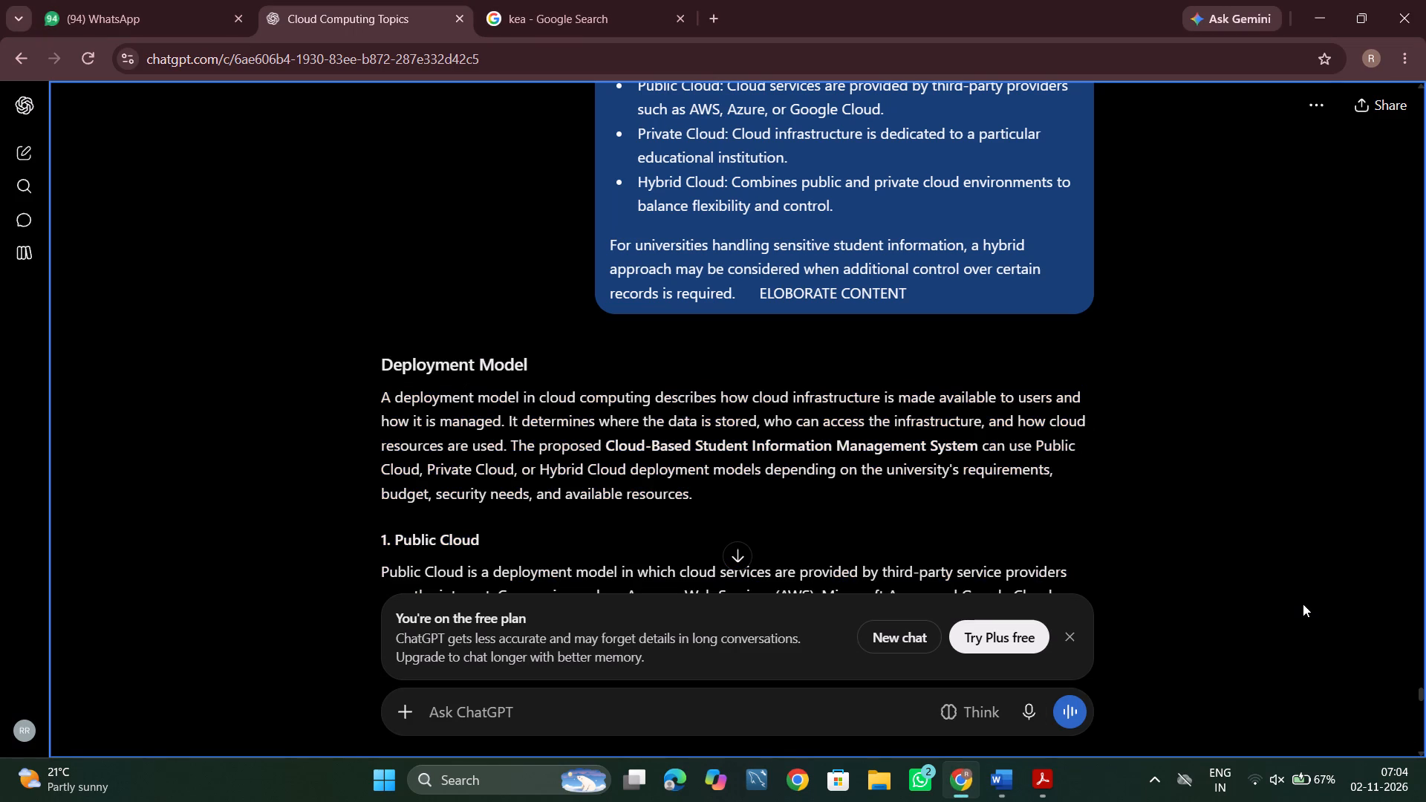
{"action": "left_click_drag", "start_coordinate": [1425, 691], "coordinate": [1418, 627]}
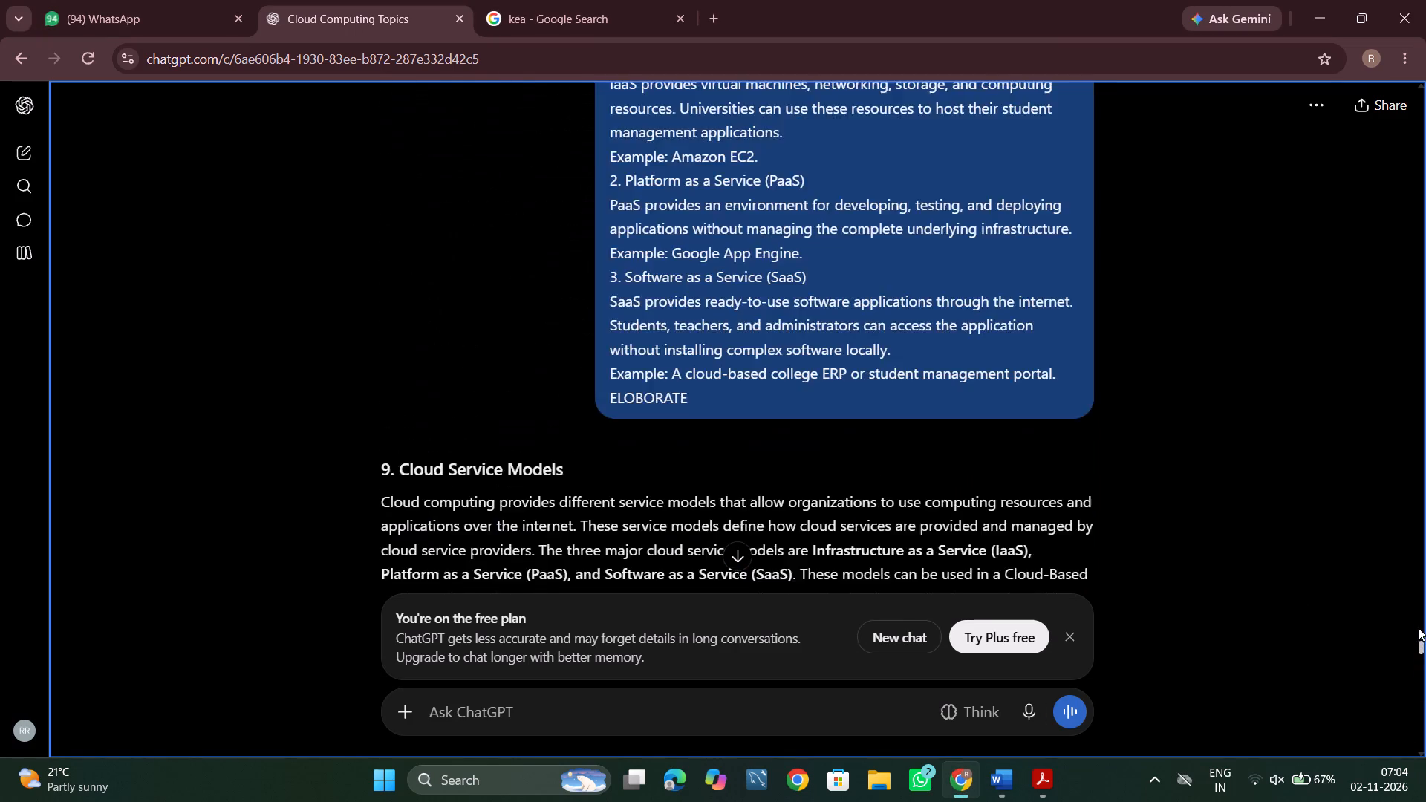
{"action": "left_click_drag", "start_coordinate": [1418, 627], "coordinate": [1417, 458]}
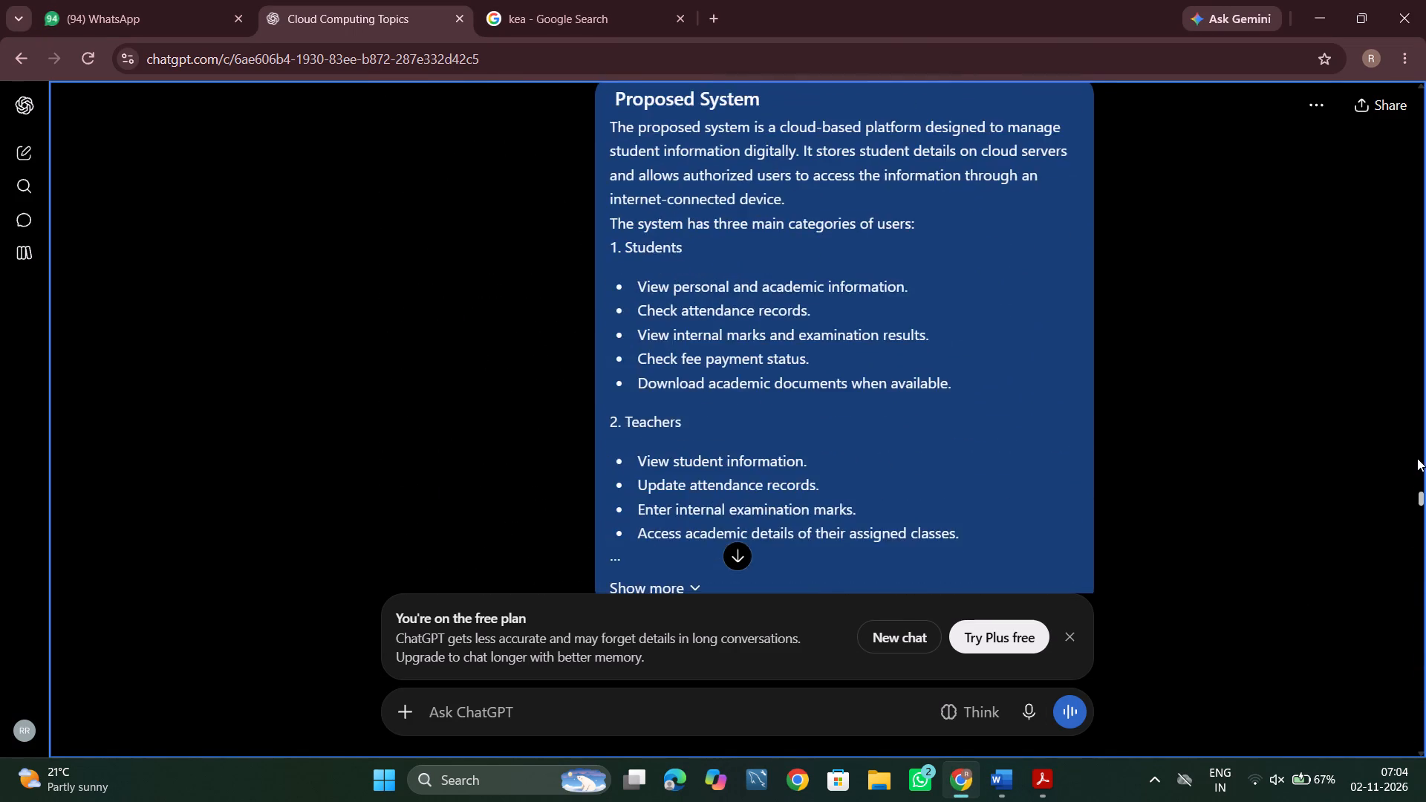
Copy section 11, Security and Privacy, with its six security mechanisms from the original report outline in the ChatGPT conversation.
{"action": "left_click_drag", "start_coordinate": [1417, 458], "coordinate": [1417, 329]}
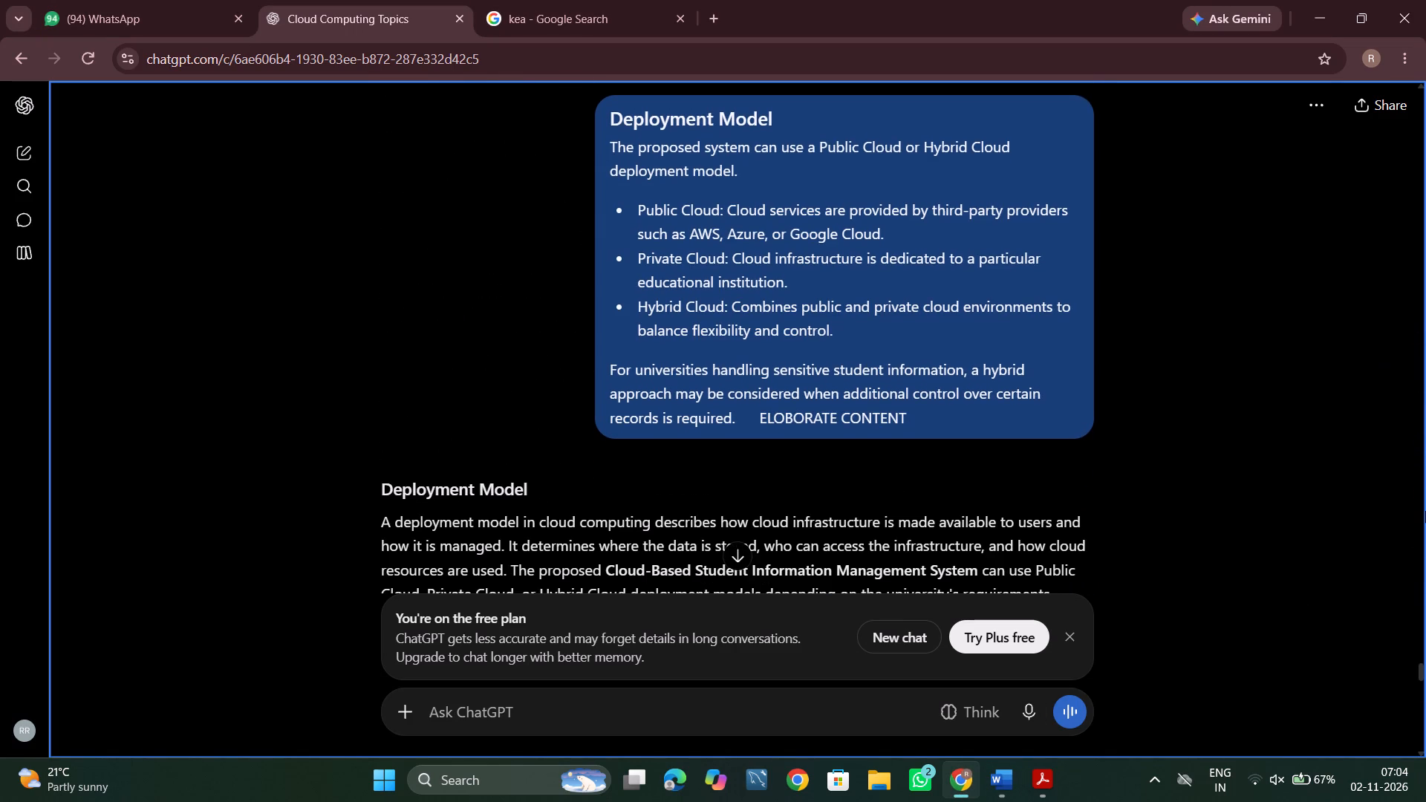
{"action": "triple_click", "coordinate": [1425, 500]}
{"action": "triple_click", "coordinate": [1425, 500]}
{"action": "triple_click", "coordinate": [1425, 500]}
{"action": "triple_click", "coordinate": [1425, 500]}
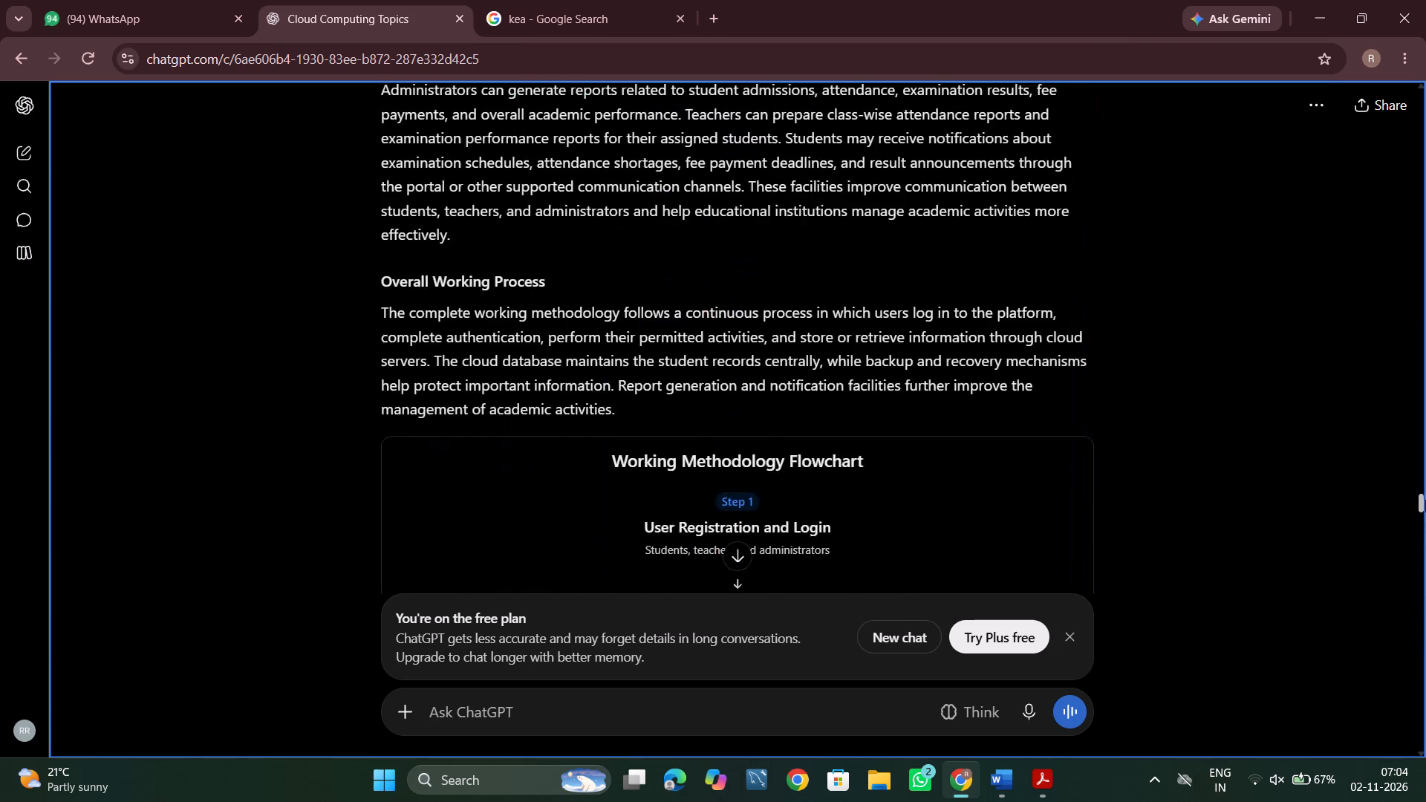
{"action": "left_click_drag", "start_coordinate": [1425, 500], "coordinate": [1423, 393]}
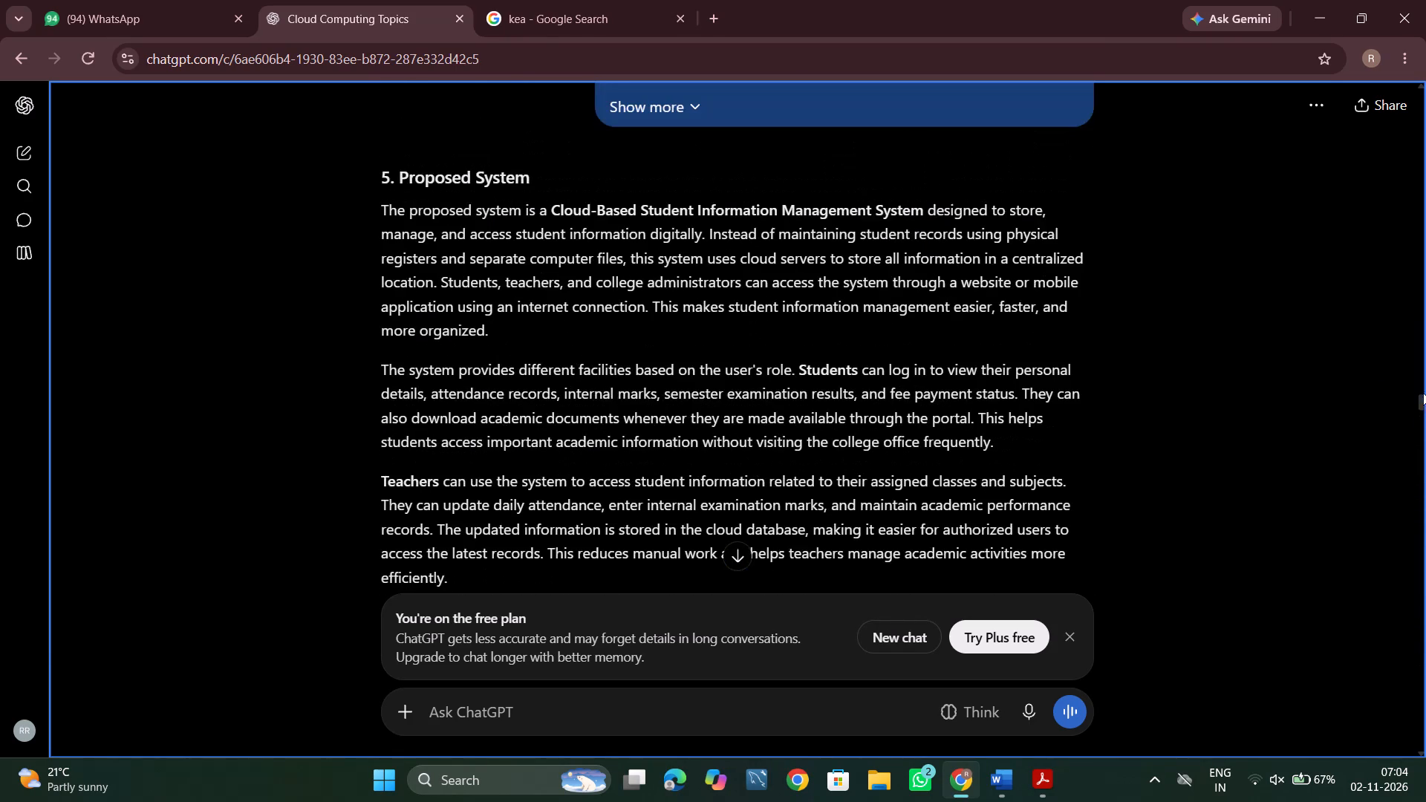
{"action": "left_click_drag", "start_coordinate": [1423, 393], "coordinate": [1421, 323]}
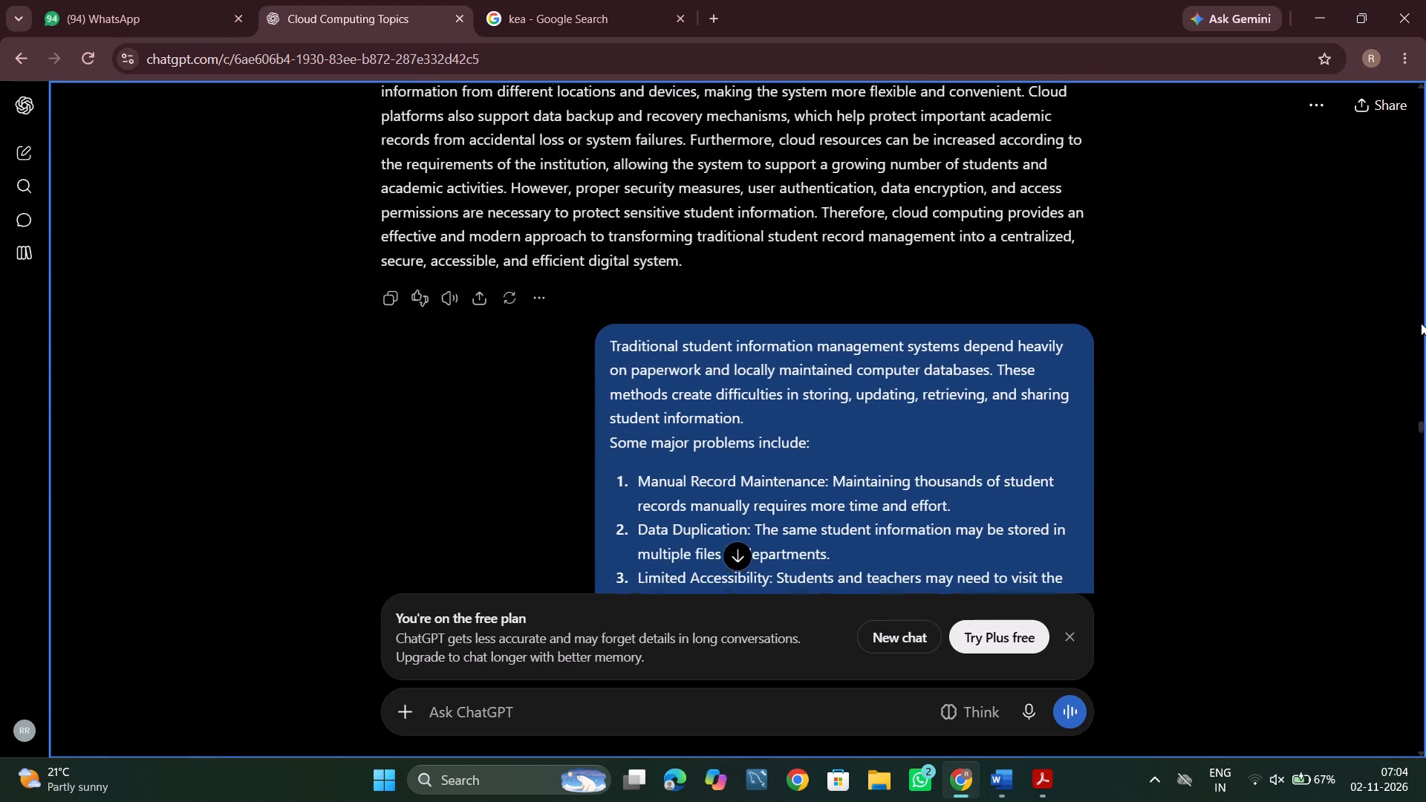
{"action": "left_click_drag", "start_coordinate": [1421, 323], "coordinate": [1418, 180]}
{"action": "left_click", "coordinate": [1272, 365]}
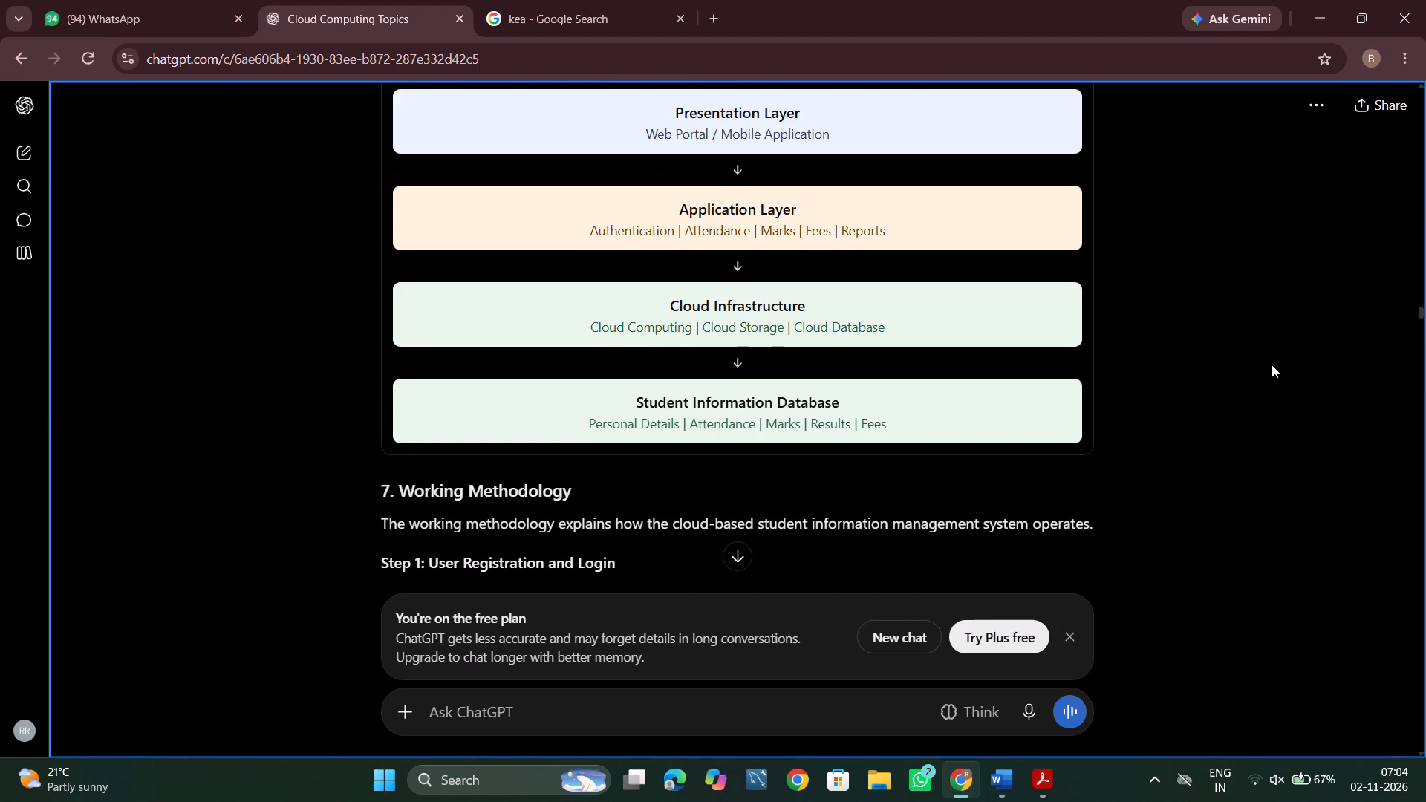
{"action": "key", "text": "Down"}
{"action": "key", "text": "Down"}
{"action": "key", "text": "Down"}
{"action": "key", "text": "Down"}
{"action": "key", "text": "Down"}
{"action": "key", "text": "Down"}
{"action": "key", "text": "Down"}
{"action": "key", "text": "Down"}
{"action": "key", "text": "Down"}
{"action": "key", "text": "Down"}
{"action": "key", "text": "Down"}
{"action": "key", "text": "Down"}
{"action": "key", "text": "Down"}
{"action": "key", "text": "Down"}
{"action": "key", "text": "Down"}
{"action": "key", "text": "Down"}
{"action": "key", "text": "Down"}
{"action": "key", "text": "Down"}
{"action": "key", "text": "Down"}
{"action": "key", "text": "Down"}
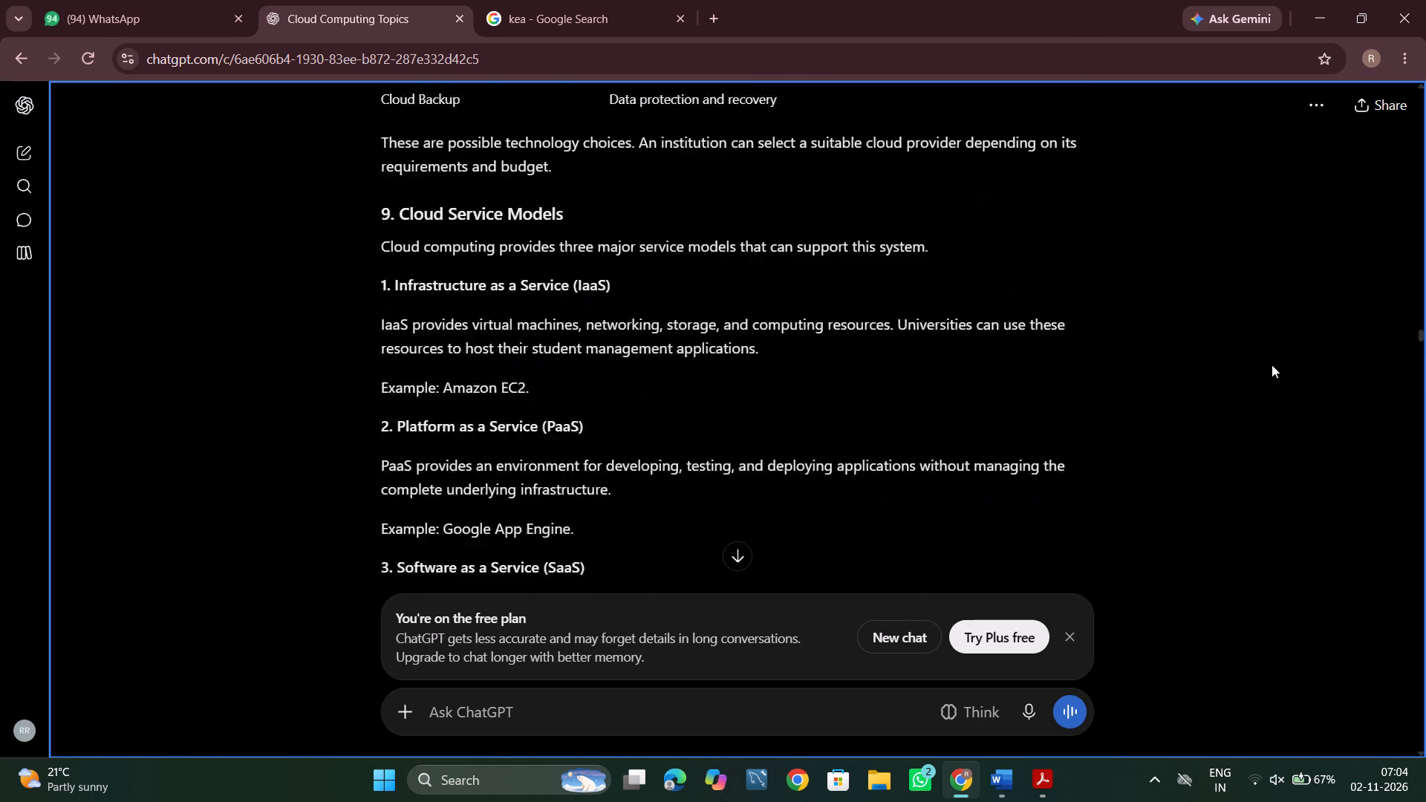
{"action": "key", "text": "Down"}
{"action": "key", "text": "Down"}
{"action": "key", "text": "Down"}
{"action": "key", "text": "Down"}
{"action": "key", "text": "Down"}
{"action": "key", "text": "Down"}
{"action": "key", "text": "Down"}
{"action": "key", "text": "Down"}
{"action": "key", "text": "Down"}
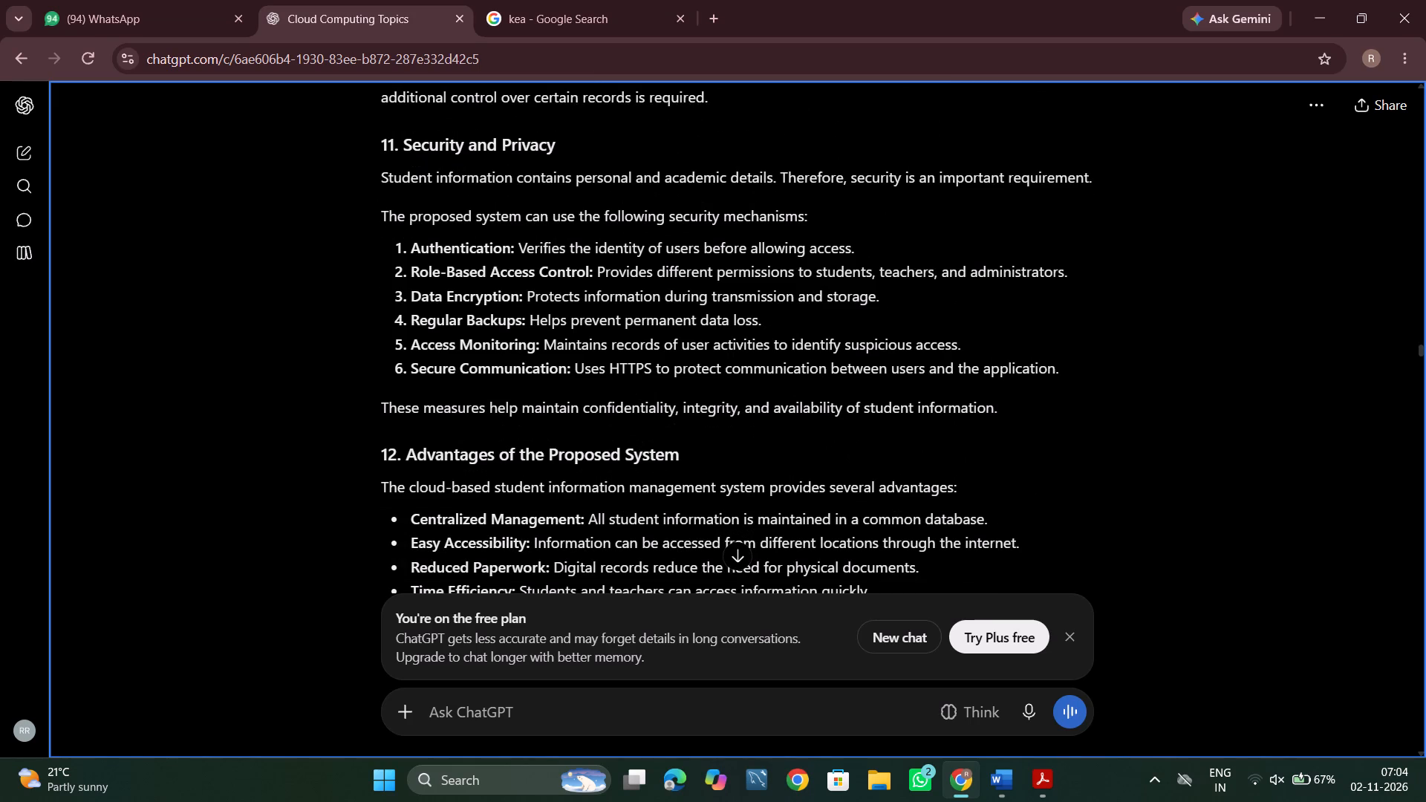
{"action": "left_click_drag", "start_coordinate": [404, 143], "coordinate": [1047, 431]}
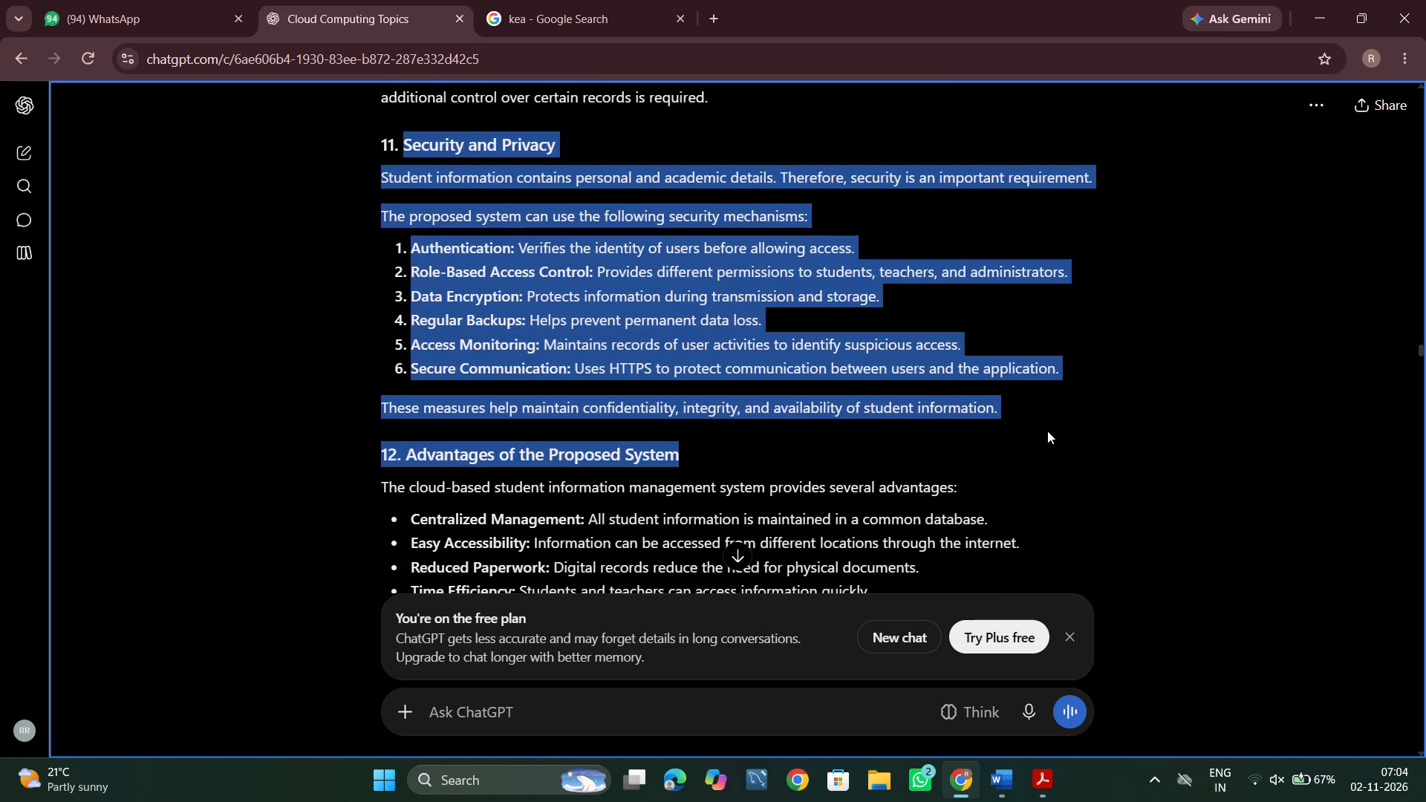
{"action": "key", "text": "ctrl+c"}
{"action": "key", "text": "ctrl+c"}
{"action": "key", "text": "ctrl+c"}
{"action": "key", "text": "ctrl+c"}
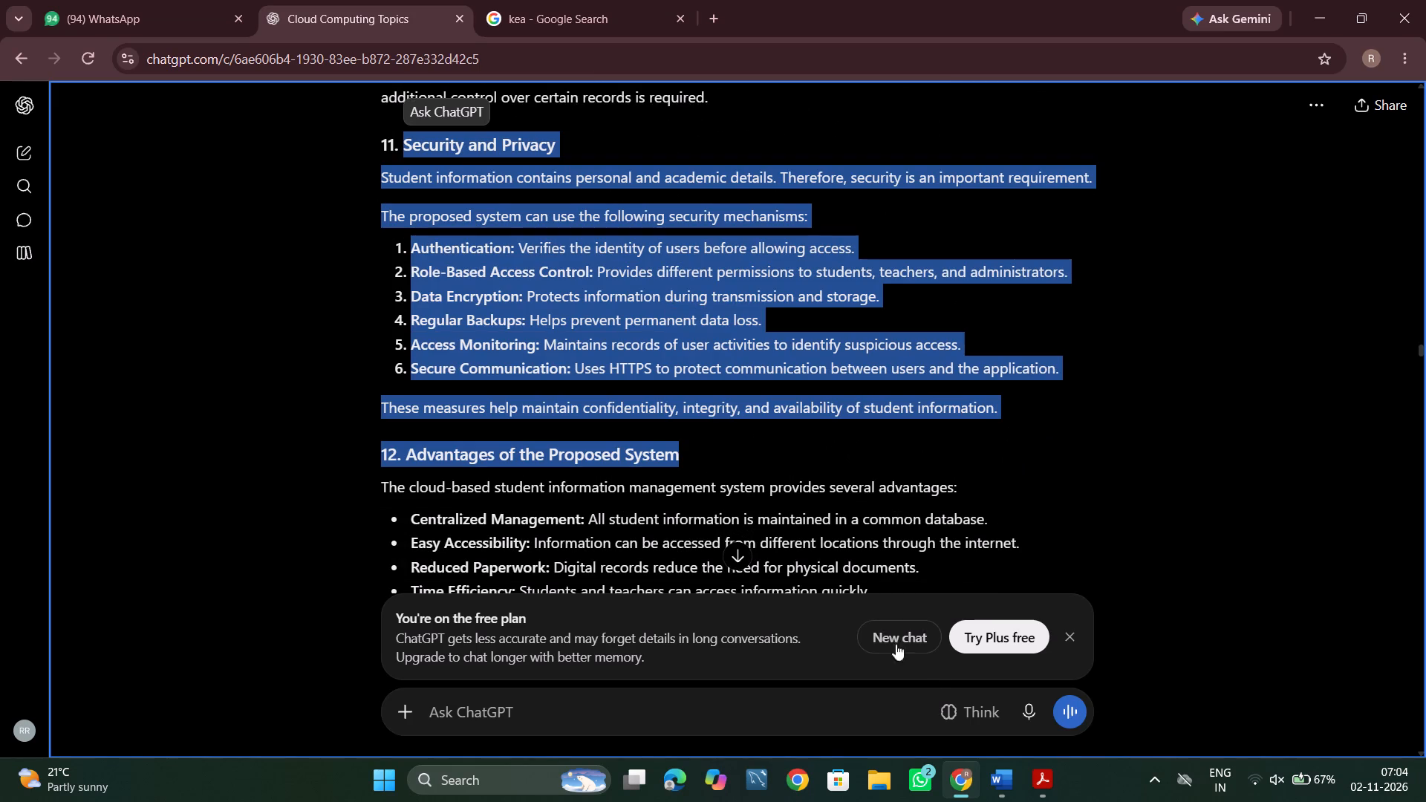
Send ChatGPT the copied Security and Privacy text without the section 12 heading, ending with the request "ELOBORATE THIS CONTENT".
{"action": "left_click", "coordinate": [716, 718]}
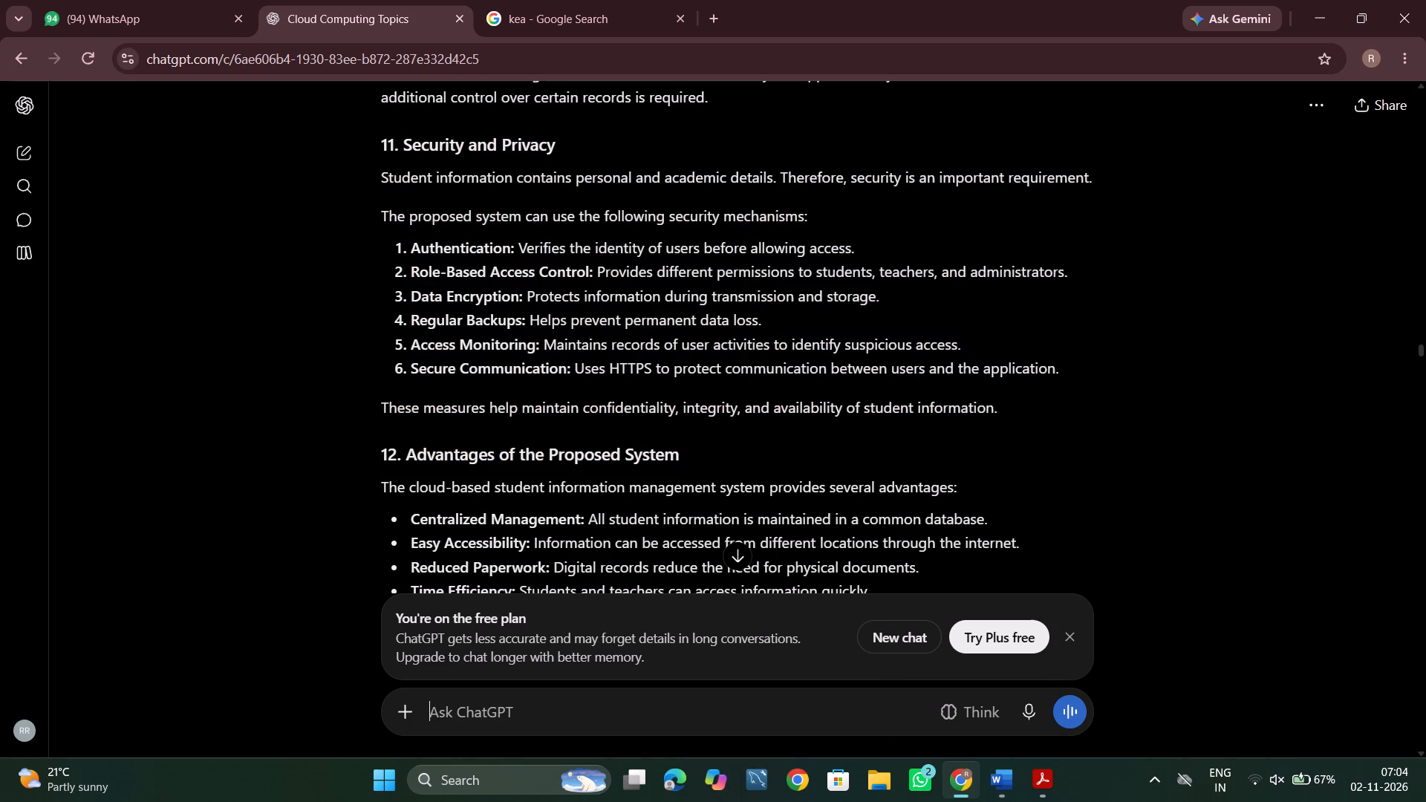
{"action": "key", "text": "ctrl+v"}
{"action": "key", "text": "space"}
{"action": "key", "text": "space"}
{"action": "key", "text": "space"}
{"action": "key", "text": "space"}
{"action": "key", "text": "space"}
{"action": "key", "text": "space"}
{"action": "key", "text": "space"}
{"action": "key", "text": "space"}
{"action": "key", "text": "space"}
{"action": "key", "text": "space"}
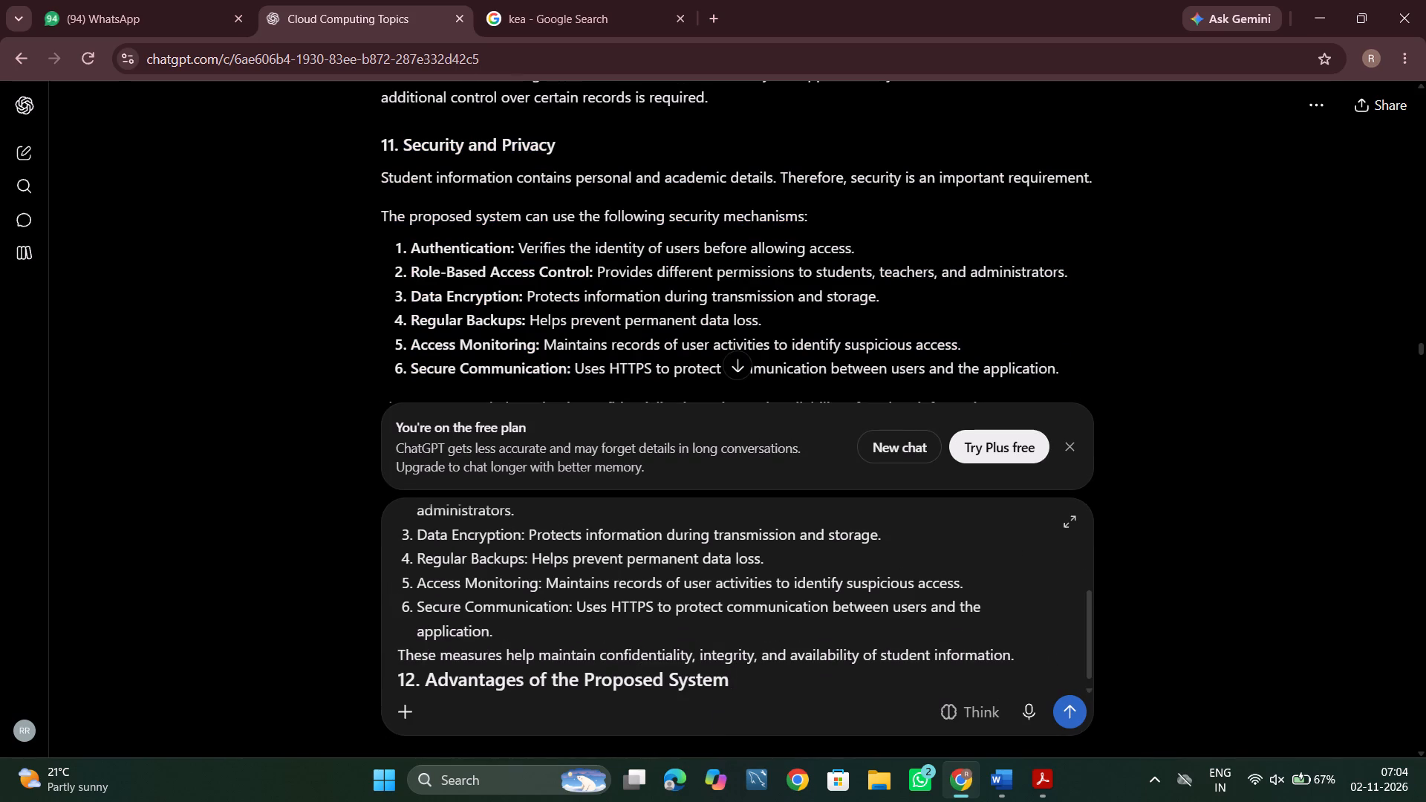
{"action": "left_click_drag", "start_coordinate": [749, 682], "coordinate": [351, 706]}
{"action": "key", "text": "BackSpace"}
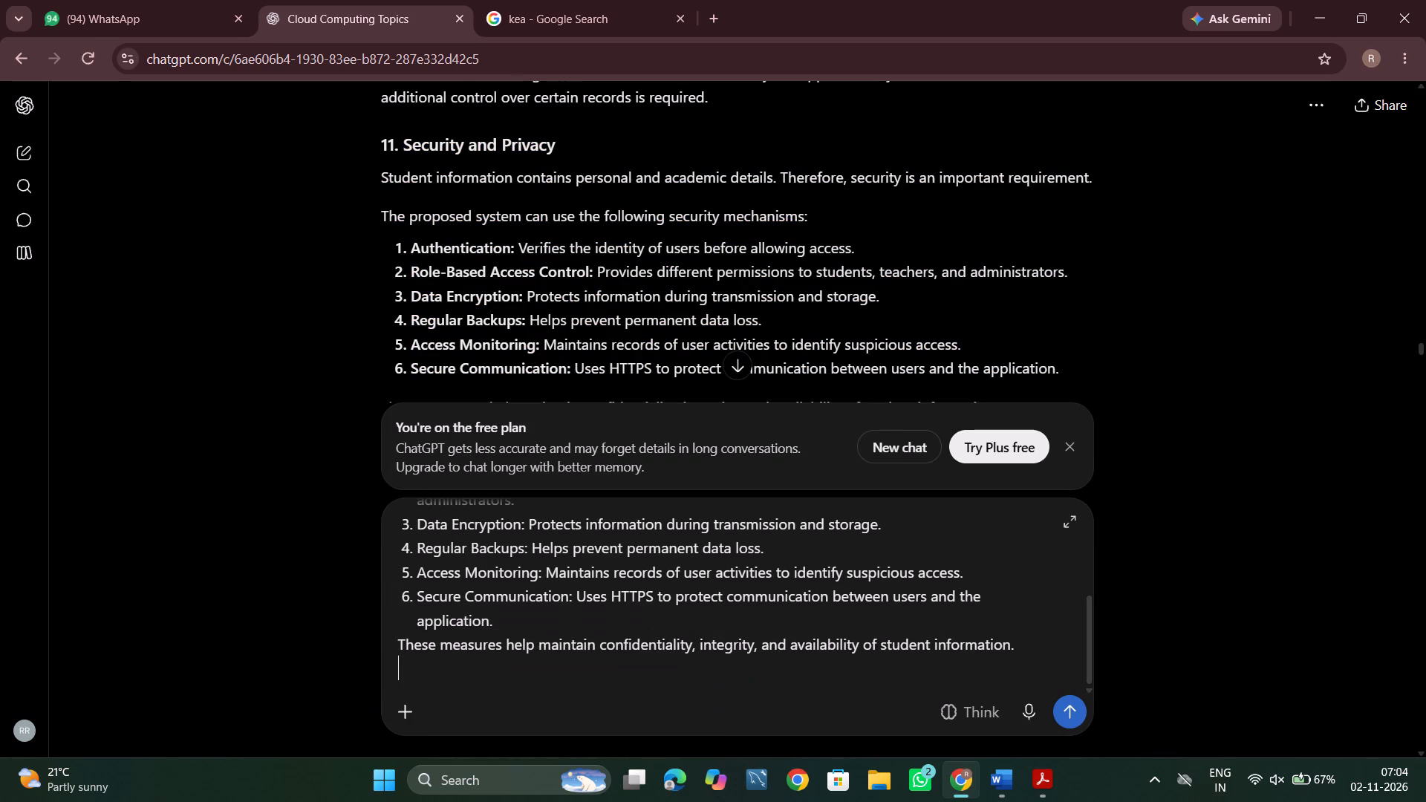
{"action": "type", "text": "ELOBORATE TIS"}
{"action": "key", "text": "space"}
{"action": "key", "text": "BackSpace"}
{"action": "key", "text": "BackSpace"}
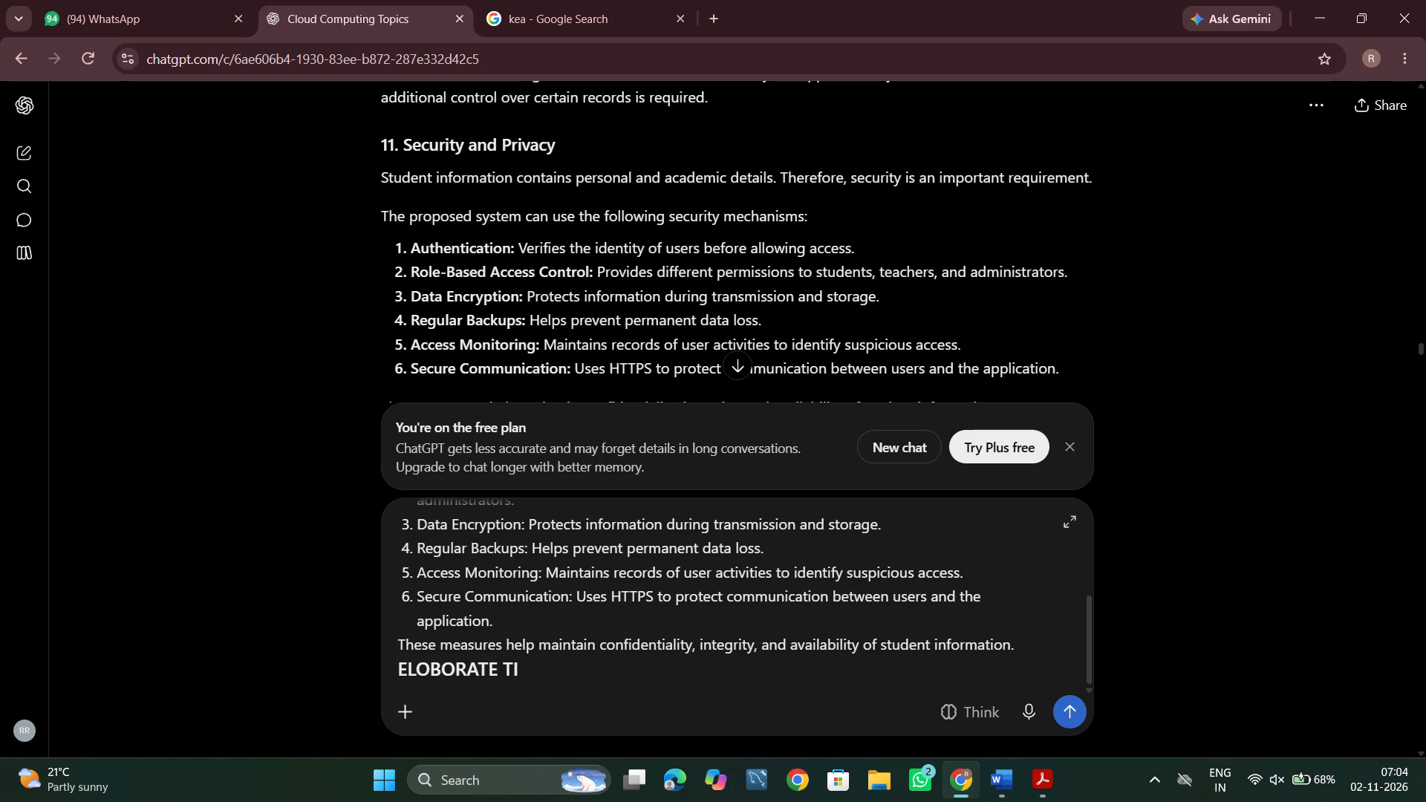
{"action": "key", "text": "BackSpace"}
{"action": "type", "text": "HIS CONTENT"}
{"action": "key", "text": "Return"}
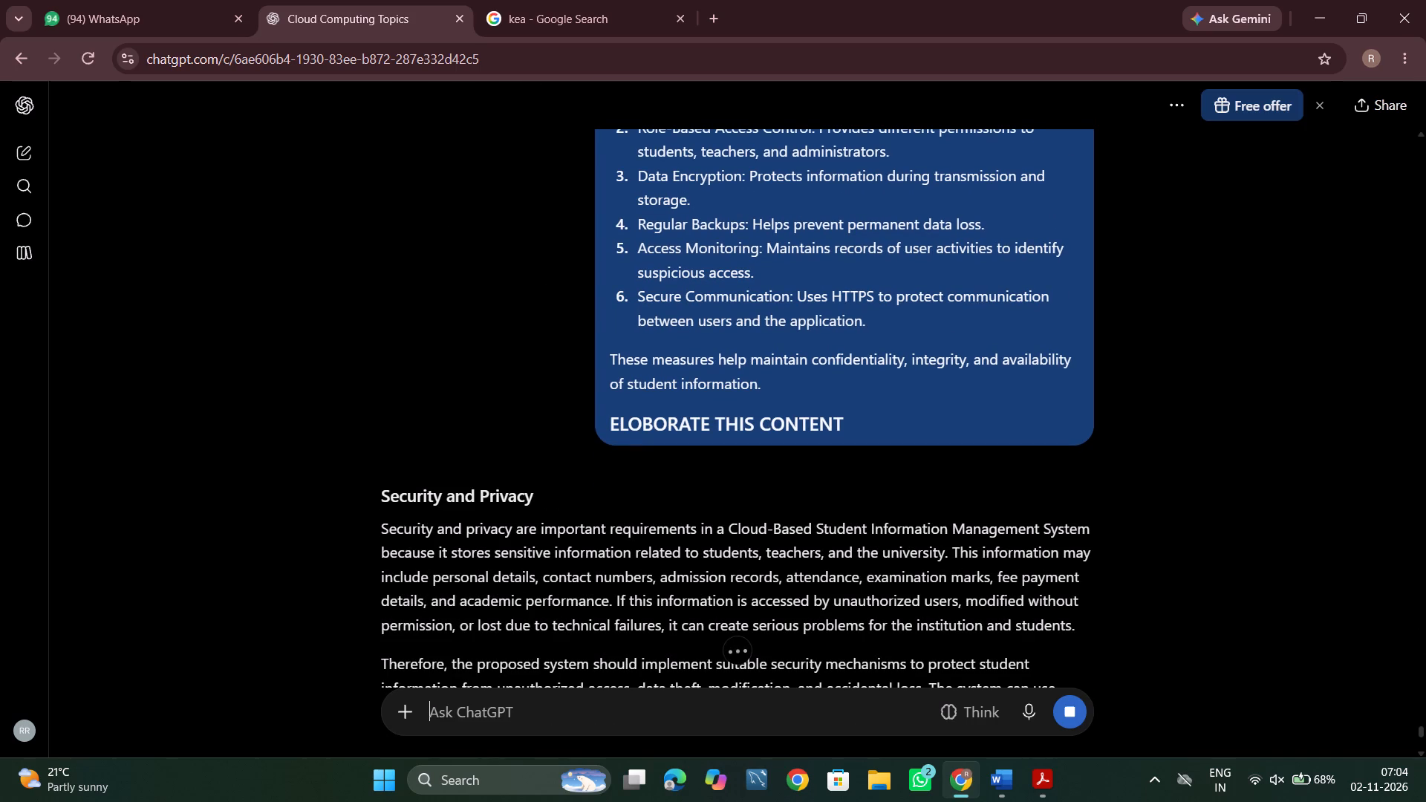
Copy the "Security and Privacy" heading from the new response onto the blank last page of CC REPORT in Word.
{"action": "left_click_drag", "start_coordinate": [541, 495], "coordinate": [365, 494]}
{"action": "key", "text": "ctrl+c"}
{"action": "key", "text": "ctrl+c"}
{"action": "key", "text": "ctrl+c"}
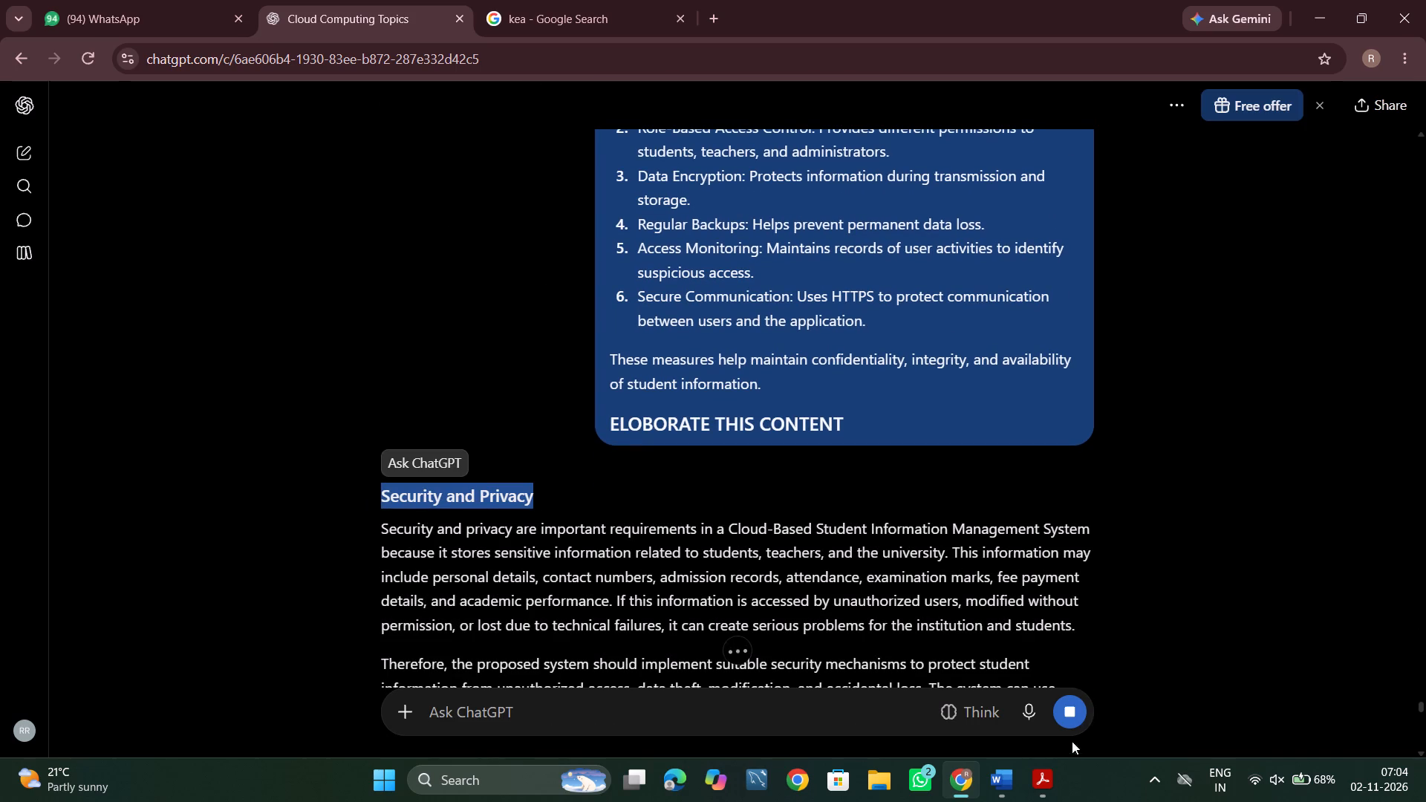
{"action": "left_click", "coordinate": [992, 794]}
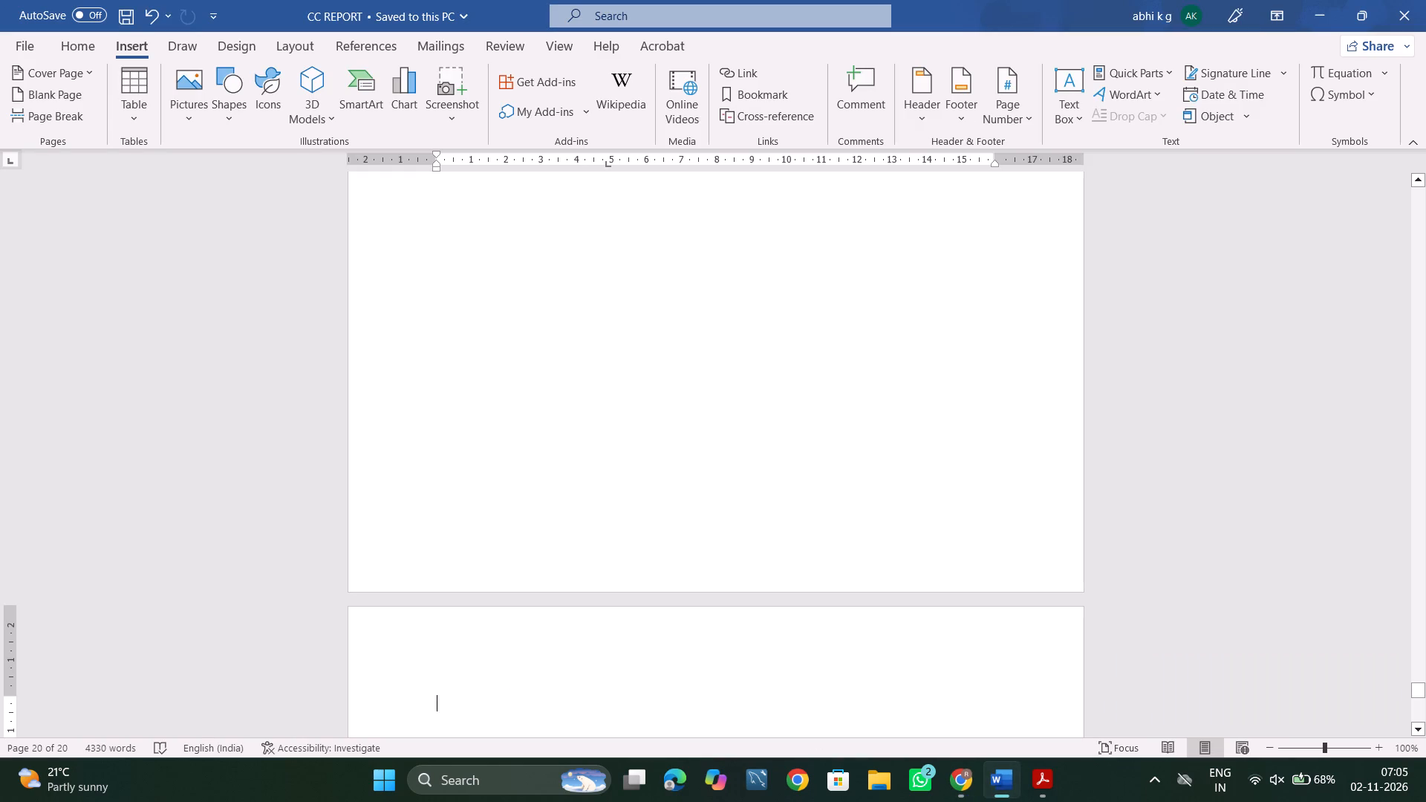
{"action": "key", "text": "ctrl+v"}
Format the pasted "Security and Privacy" heading as Times New Roman, size 16, bold.
{"action": "left_click_drag", "start_coordinate": [559, 711], "coordinate": [434, 708]}
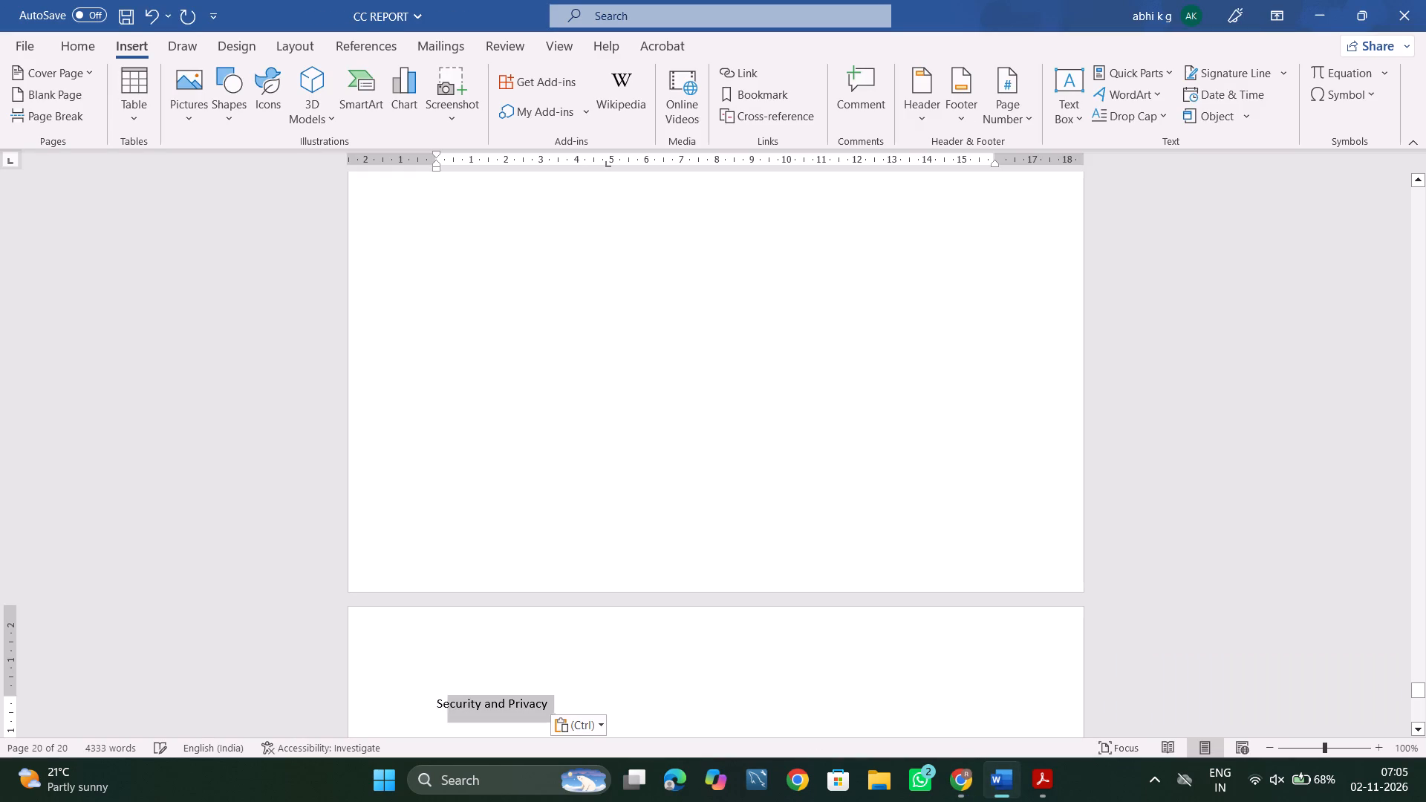
{"action": "left_click_drag", "start_coordinate": [434, 708], "coordinate": [406, 704]}
{"action": "left_click_drag", "start_coordinate": [425, 678], "coordinate": [469, 665]}
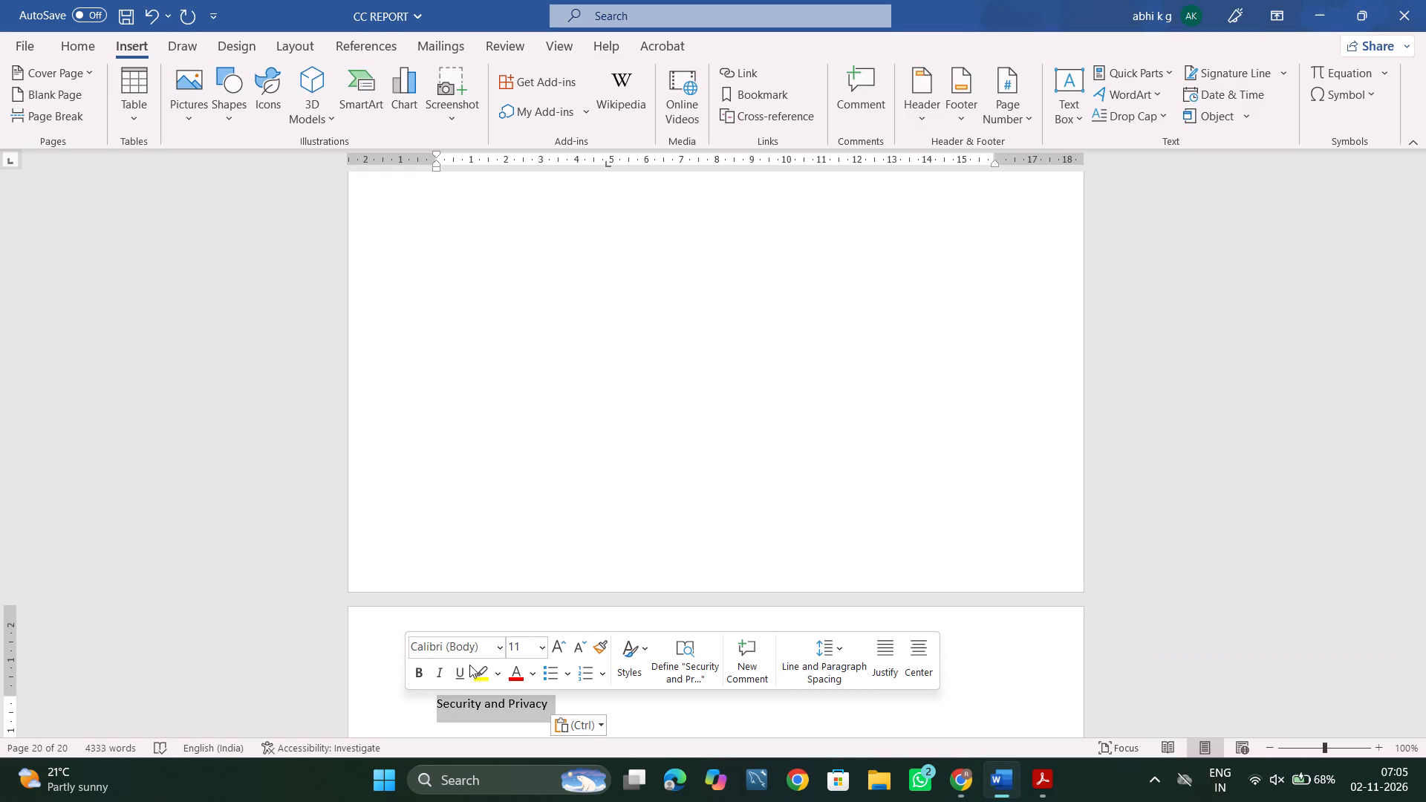
{"action": "left_click_drag", "start_coordinate": [469, 665], "coordinate": [488, 648]}
{"action": "left_click", "coordinate": [488, 648]}
{"action": "key", "text": "BackSpace"}
{"action": "key", "text": "t"}
{"action": "key", "text": "Tab"}
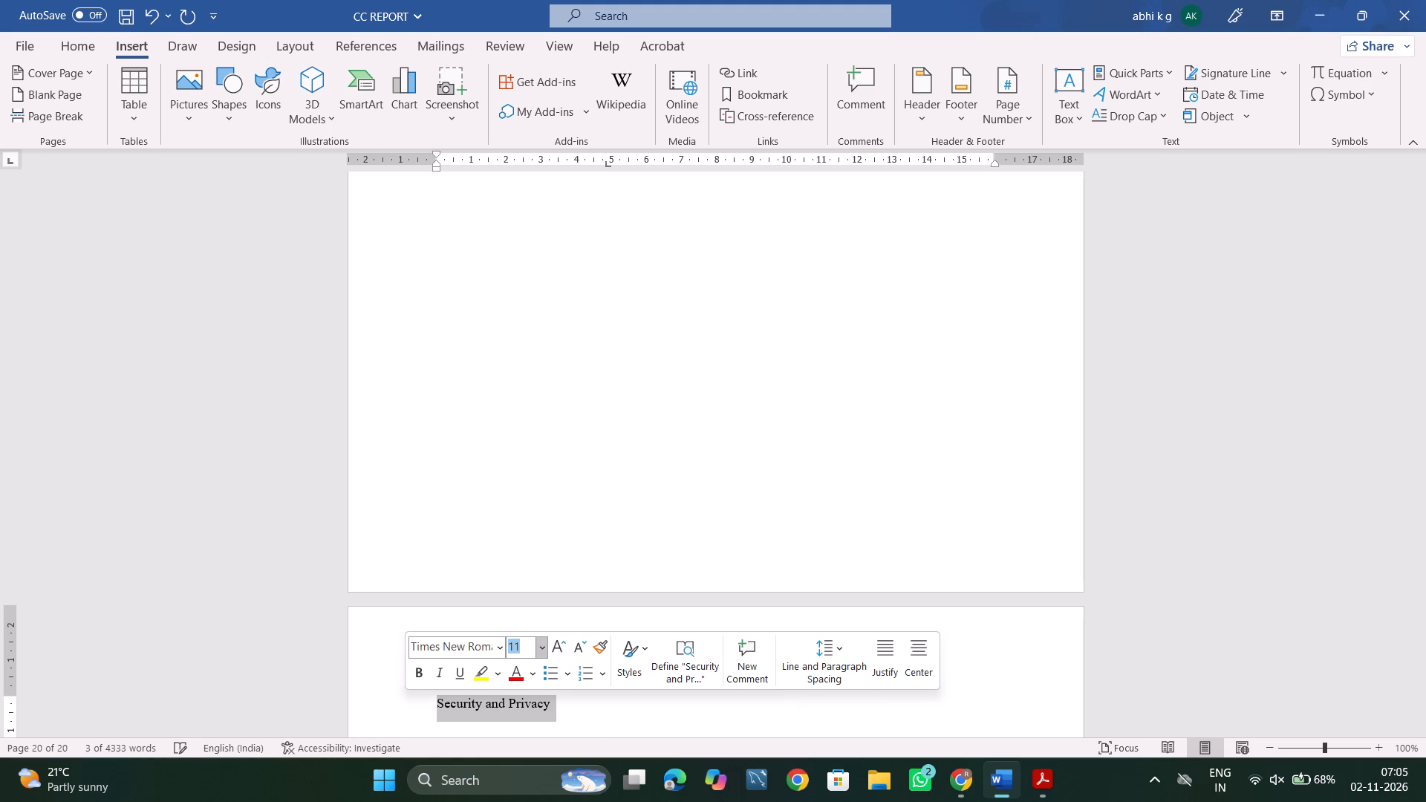
{"action": "key", "text": "BackSpace"}
{"action": "type", "text": "16"}
{"action": "key", "text": "Return"}
{"action": "left_click", "coordinate": [426, 669]}
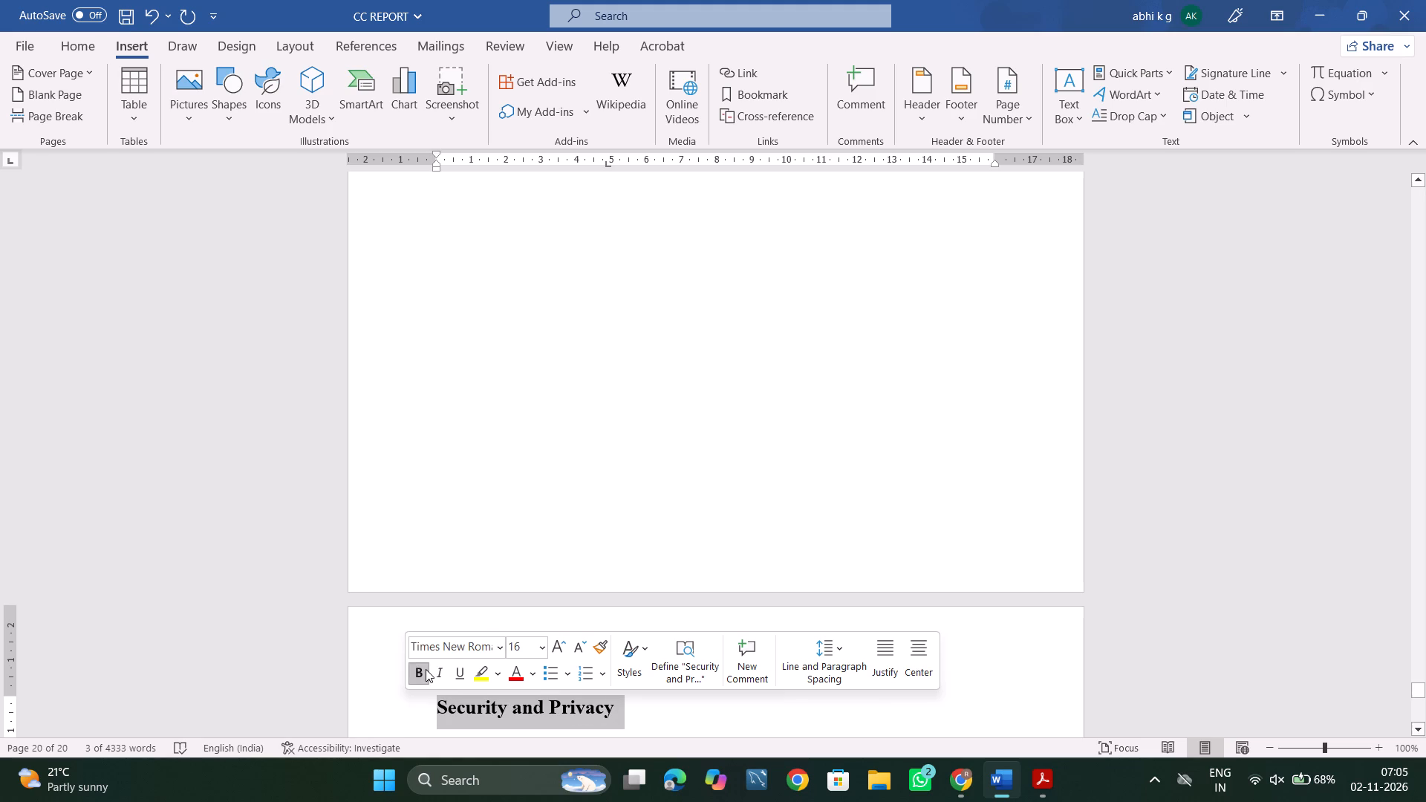
{"action": "left_click", "coordinate": [670, 473]}
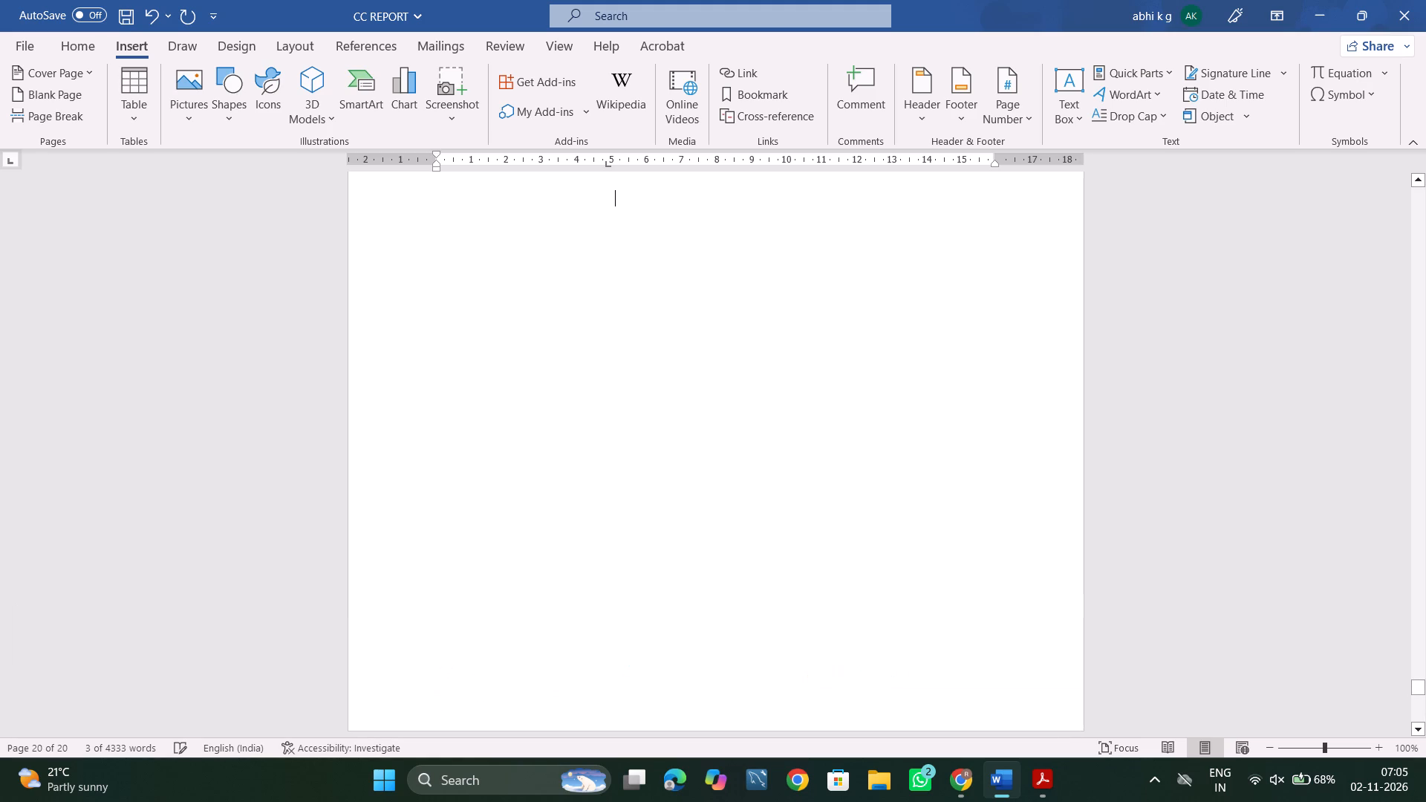
Copy the numbered heading format of "9. DEPLOYMENT MODELS" onto the "Security and Privacy" heading with Format Painter, keeping its number 10.
{"action": "key", "text": "Up"}
{"action": "key", "text": "Up"}
{"action": "key", "text": "Up"}
{"action": "key", "text": "Up"}
{"action": "key", "text": "Up"}
{"action": "key", "text": "Up"}
{"action": "key", "text": "Up"}
{"action": "key", "text": "Up"}
{"action": "key", "text": "Up"}
{"action": "key", "text": "Up"}
{"action": "key", "text": "Up"}
{"action": "key", "text": "Up"}
{"action": "key", "text": "Up"}
{"action": "key", "text": "Up"}
{"action": "key", "text": "Up"}
{"action": "key", "text": "Up"}
{"action": "key", "text": "Up"}
{"action": "key", "text": "Up"}
{"action": "key", "text": "Up"}
{"action": "key", "text": "Up"}
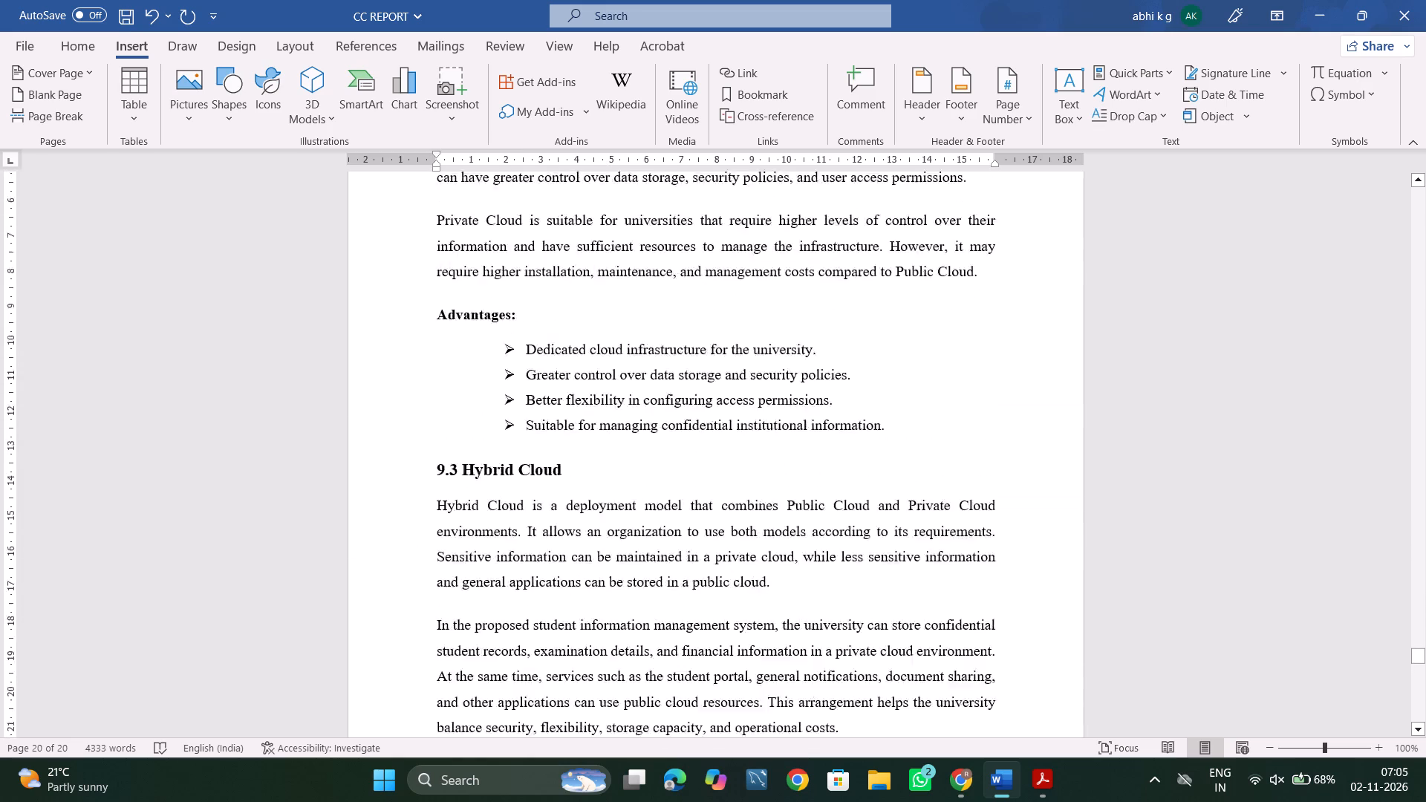
{"action": "key", "text": "Up"}
{"action": "key", "text": "Up"}
{"action": "key", "text": "Up"}
{"action": "key", "text": "Up"}
{"action": "key", "text": "Up"}
{"action": "key", "text": "Up"}
{"action": "key", "text": "Up"}
{"action": "key", "text": "Up"}
{"action": "key", "text": "Up"}
{"action": "key", "text": "Up"}
{"action": "key", "text": "Up"}
{"action": "key", "text": "Up"}
{"action": "key", "text": "Up"}
{"action": "key", "text": "Up"}
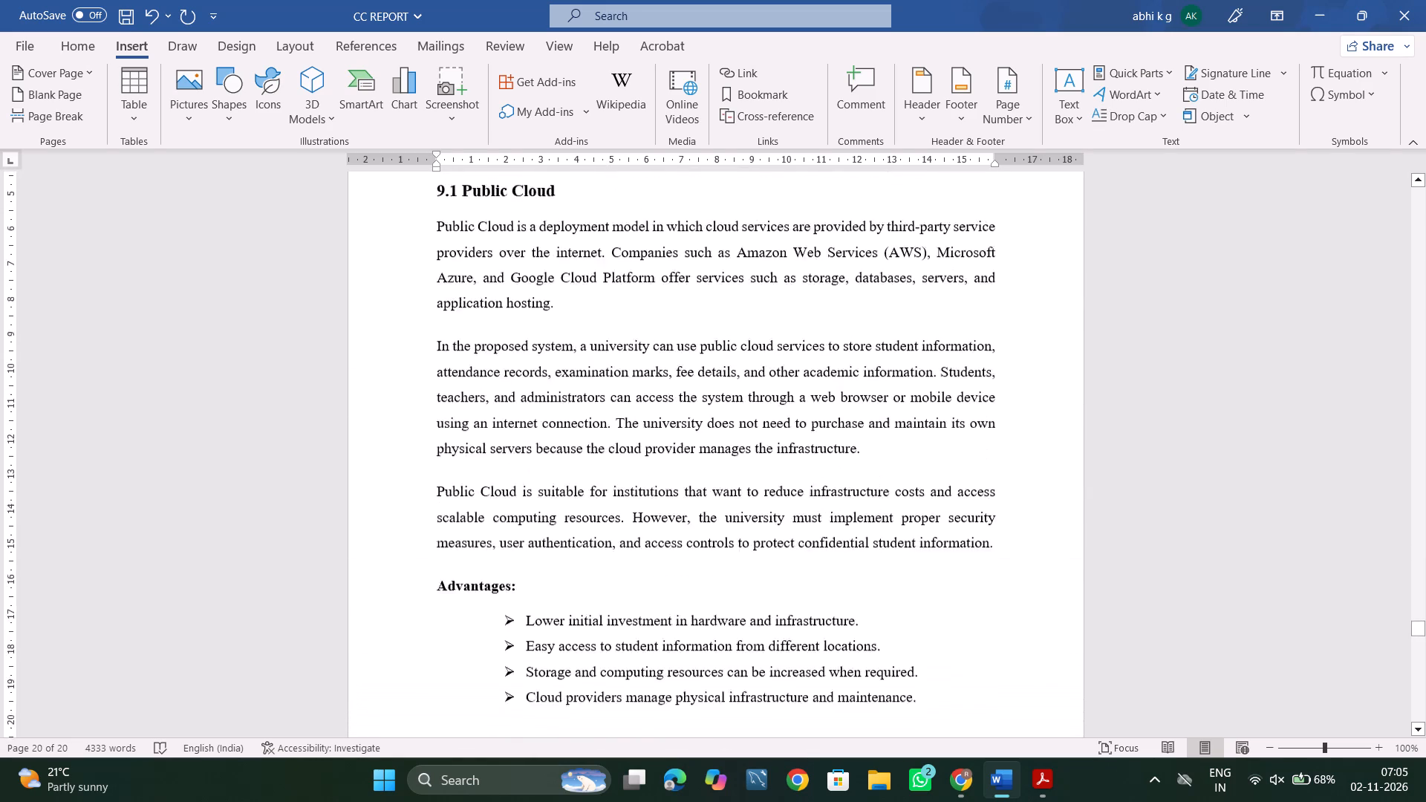
{"action": "key", "text": "Up"}
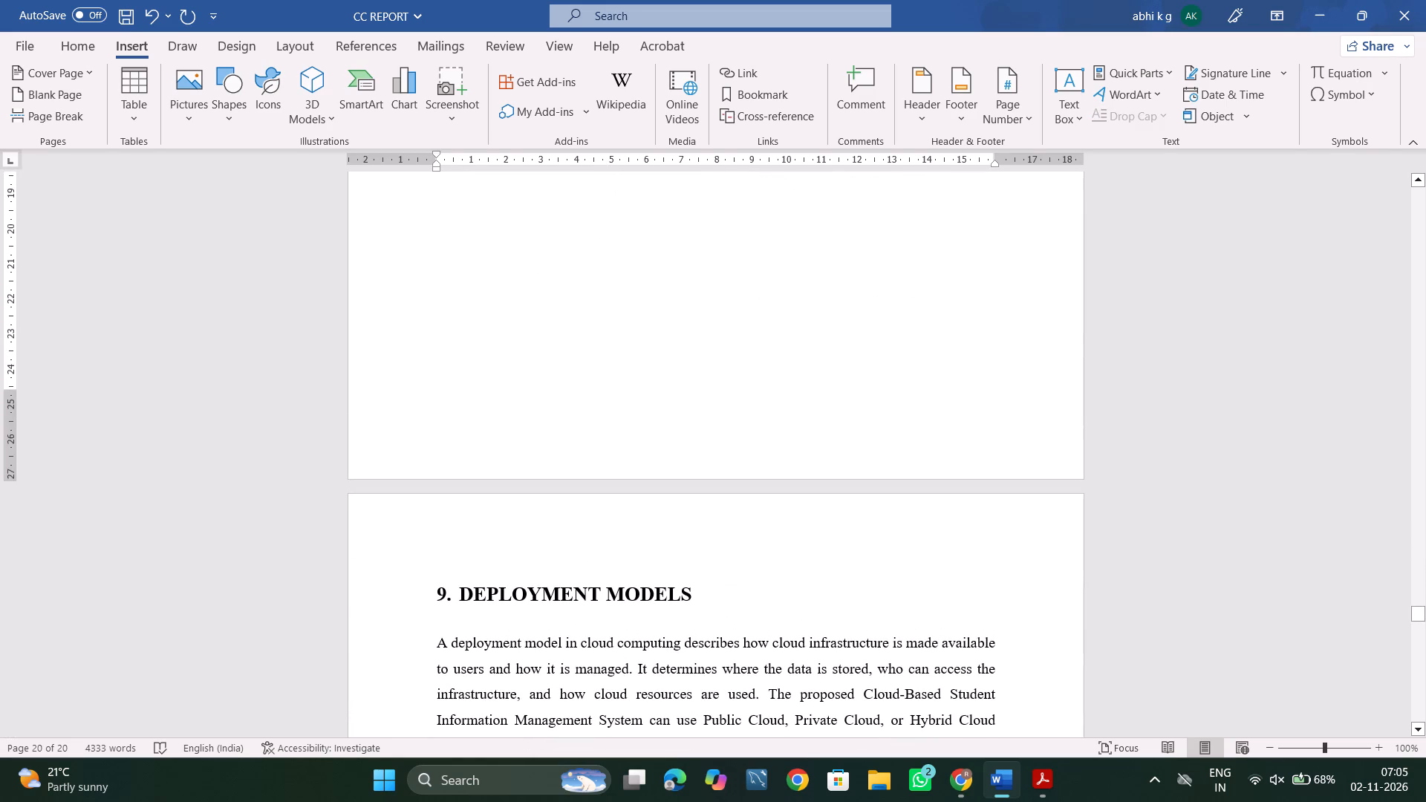
{"action": "left_click", "coordinate": [443, 595]}
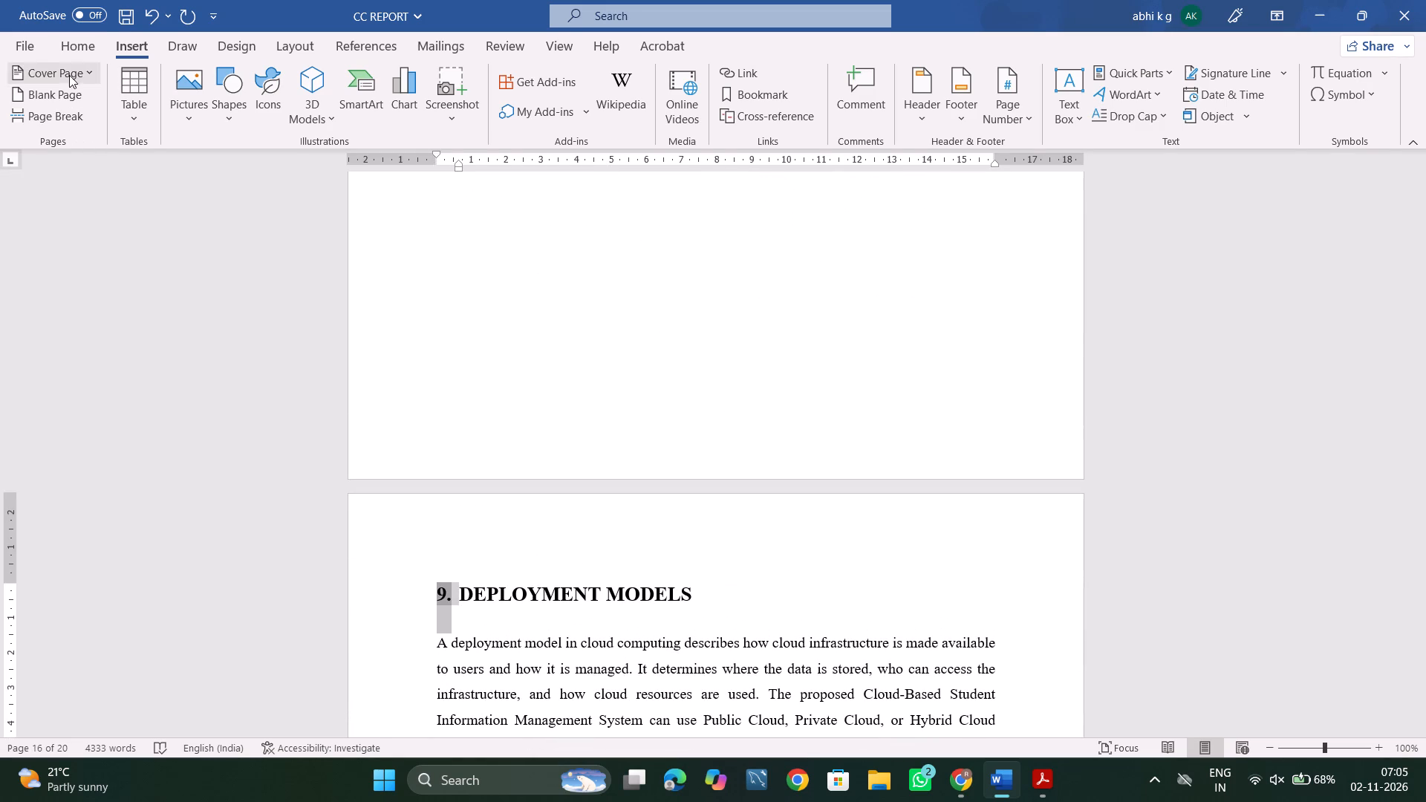
{"action": "left_click", "coordinate": [79, 54]}
{"action": "left_click", "coordinate": [78, 114]}
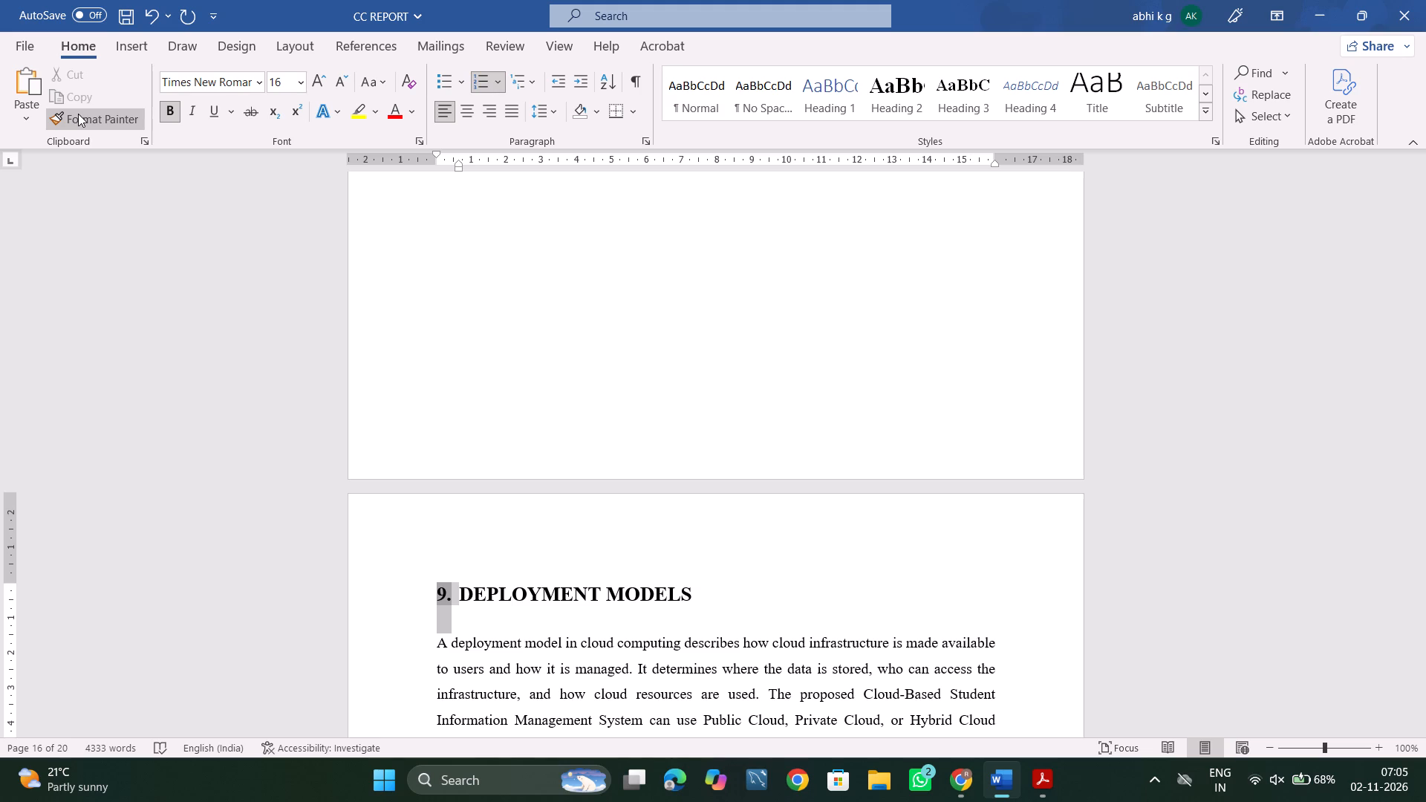
{"action": "key", "text": "Down"}
{"action": "key", "text": "Down"}
{"action": "key", "text": "Down"}
{"action": "key", "text": "Down"}
{"action": "key", "text": "Down"}
{"action": "key", "text": "Down"}
{"action": "key", "text": "Down"}
{"action": "key", "text": "Down"}
{"action": "key", "text": "Down"}
{"action": "key", "text": "Down"}
{"action": "key", "text": "Down"}
{"action": "key", "text": "Down"}
{"action": "key", "text": "Down"}
{"action": "key", "text": "Down"}
{"action": "key", "text": "Down"}
{"action": "key", "text": "Down"}
{"action": "key", "text": "Down"}
{"action": "key", "text": "Down"}
{"action": "key", "text": "Down"}
{"action": "key", "text": "Down"}
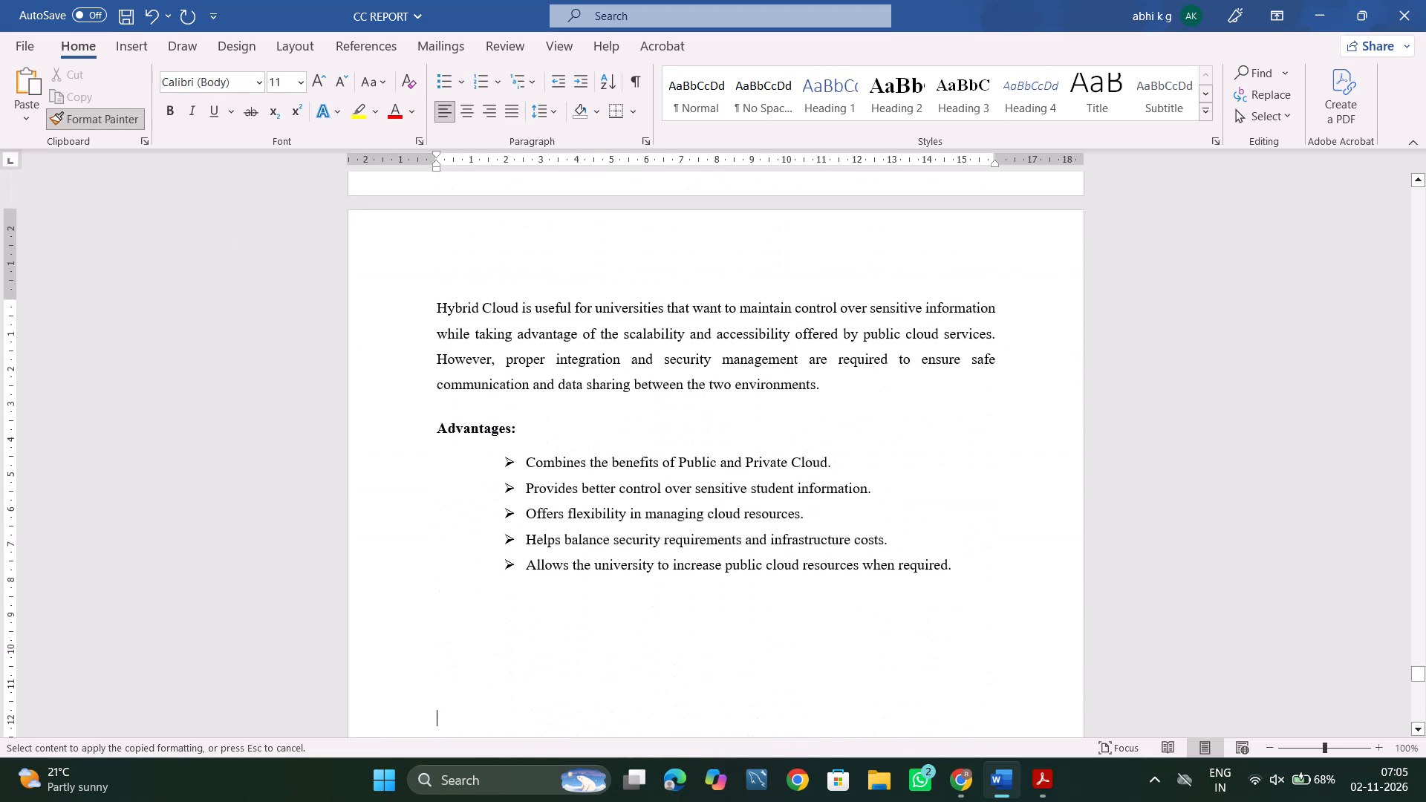
{"action": "key", "text": "Down"}
{"action": "key", "text": "Down"}
{"action": "key", "text": "Down"}
{"action": "key", "text": "Down"}
{"action": "key", "text": "Down"}
{"action": "key", "text": "Down"}
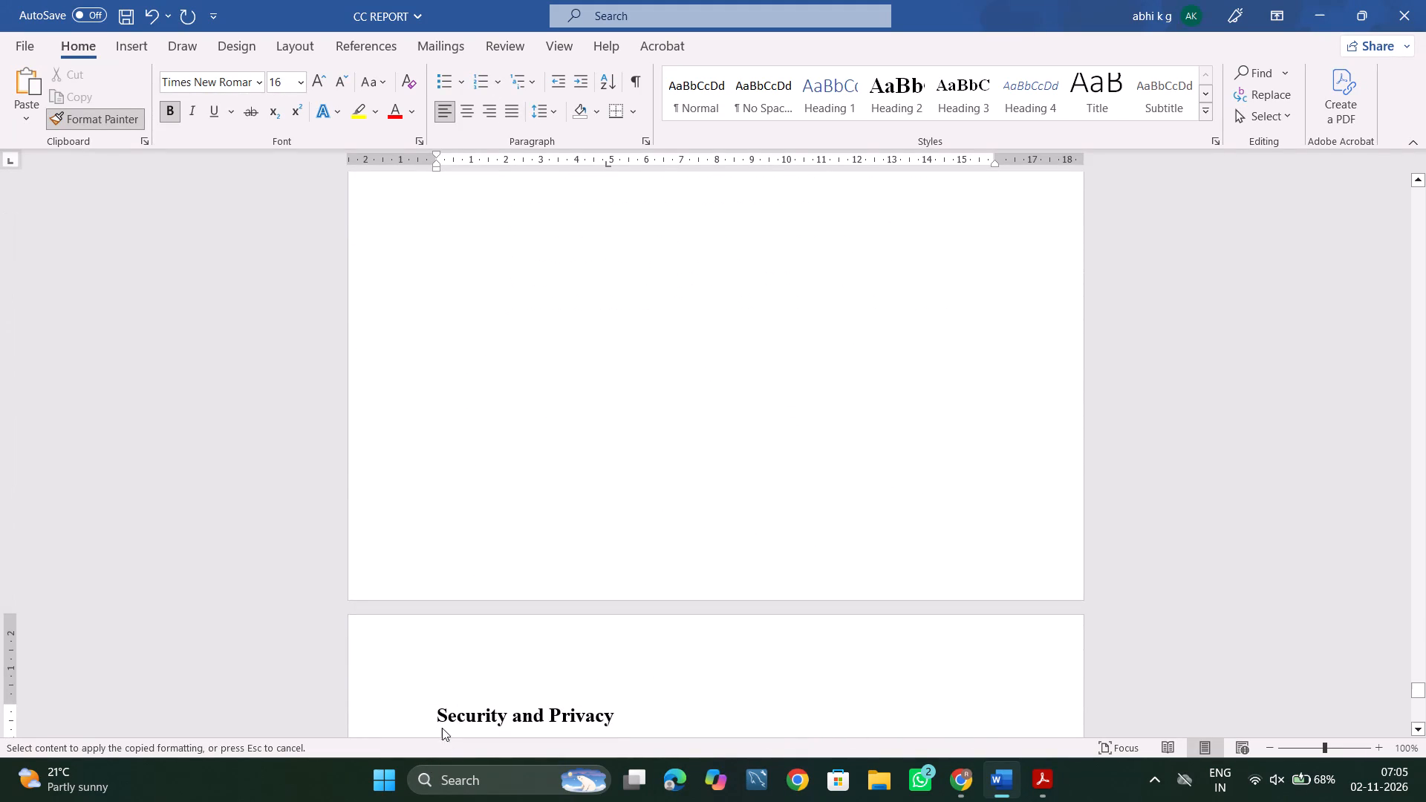
{"action": "left_click", "coordinate": [436, 709]}
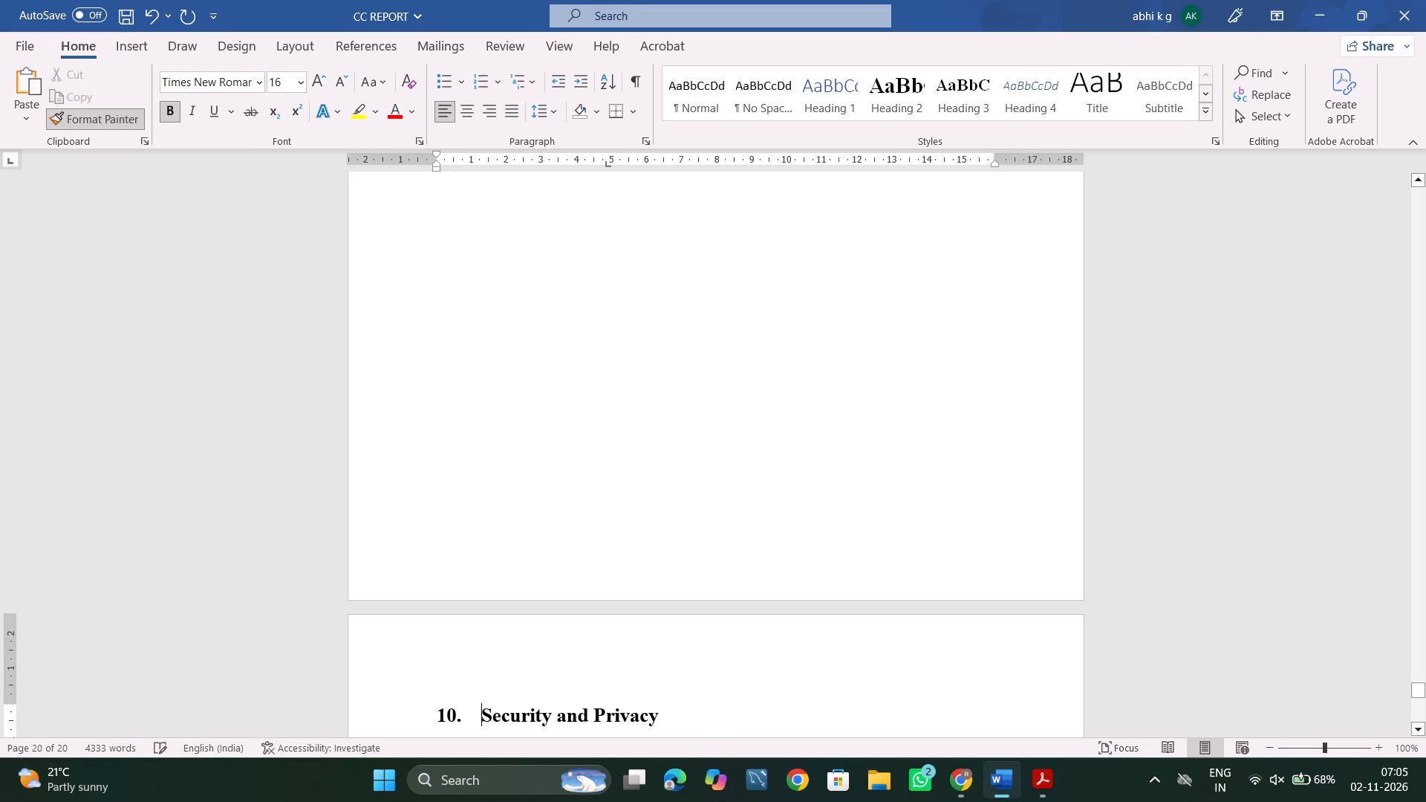
{"action": "key", "text": "BackSpace"}
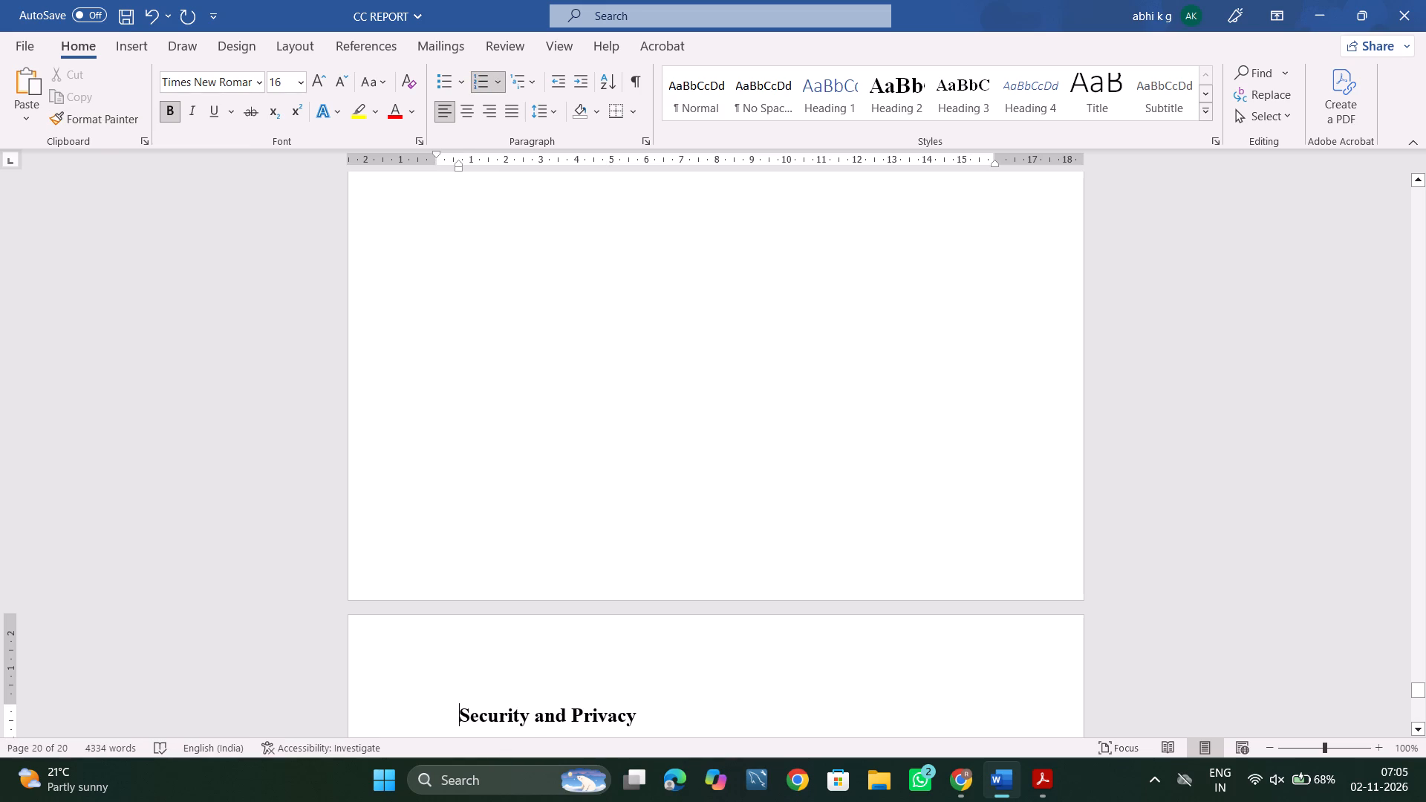
{"action": "key", "text": "ctrl+z"}
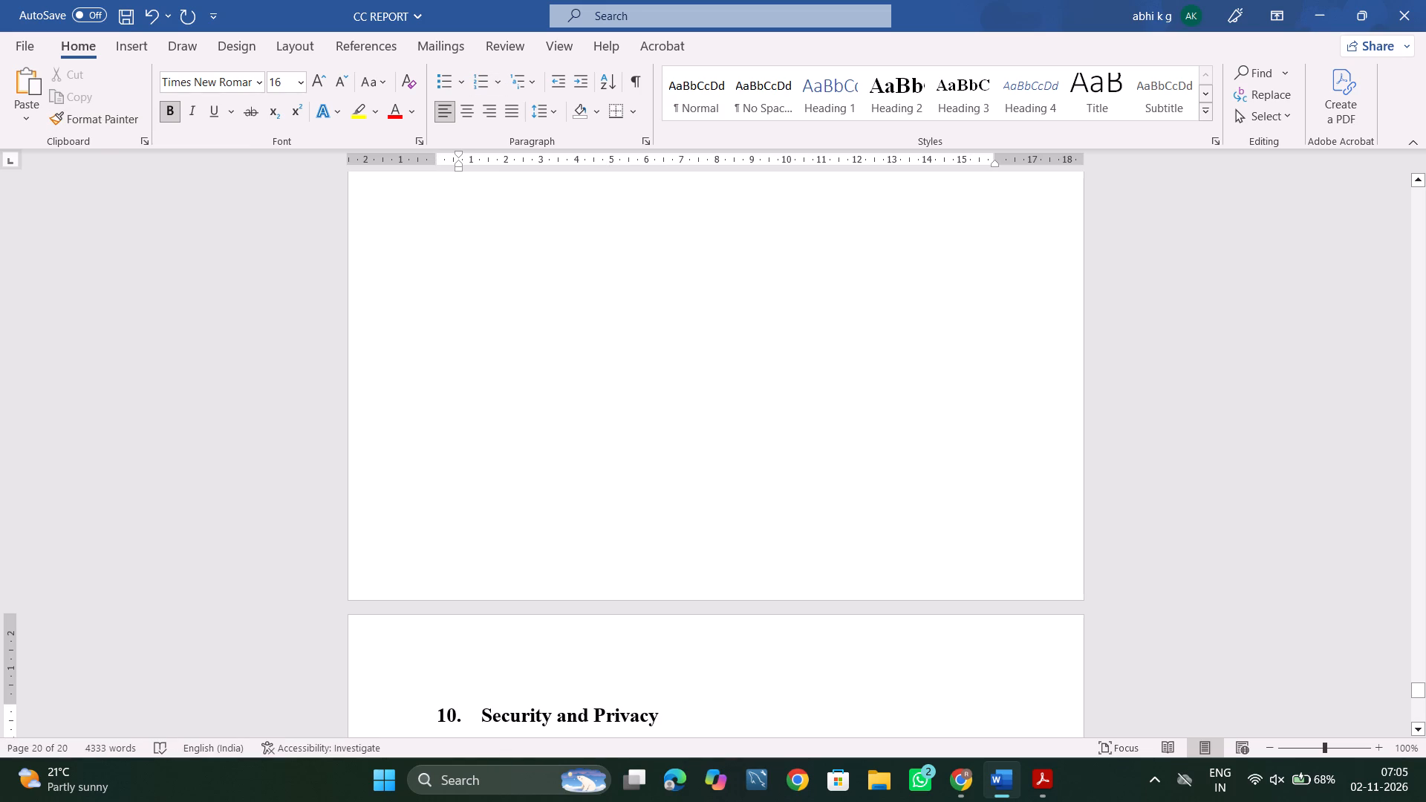
{"action": "left_click", "coordinate": [674, 723]}
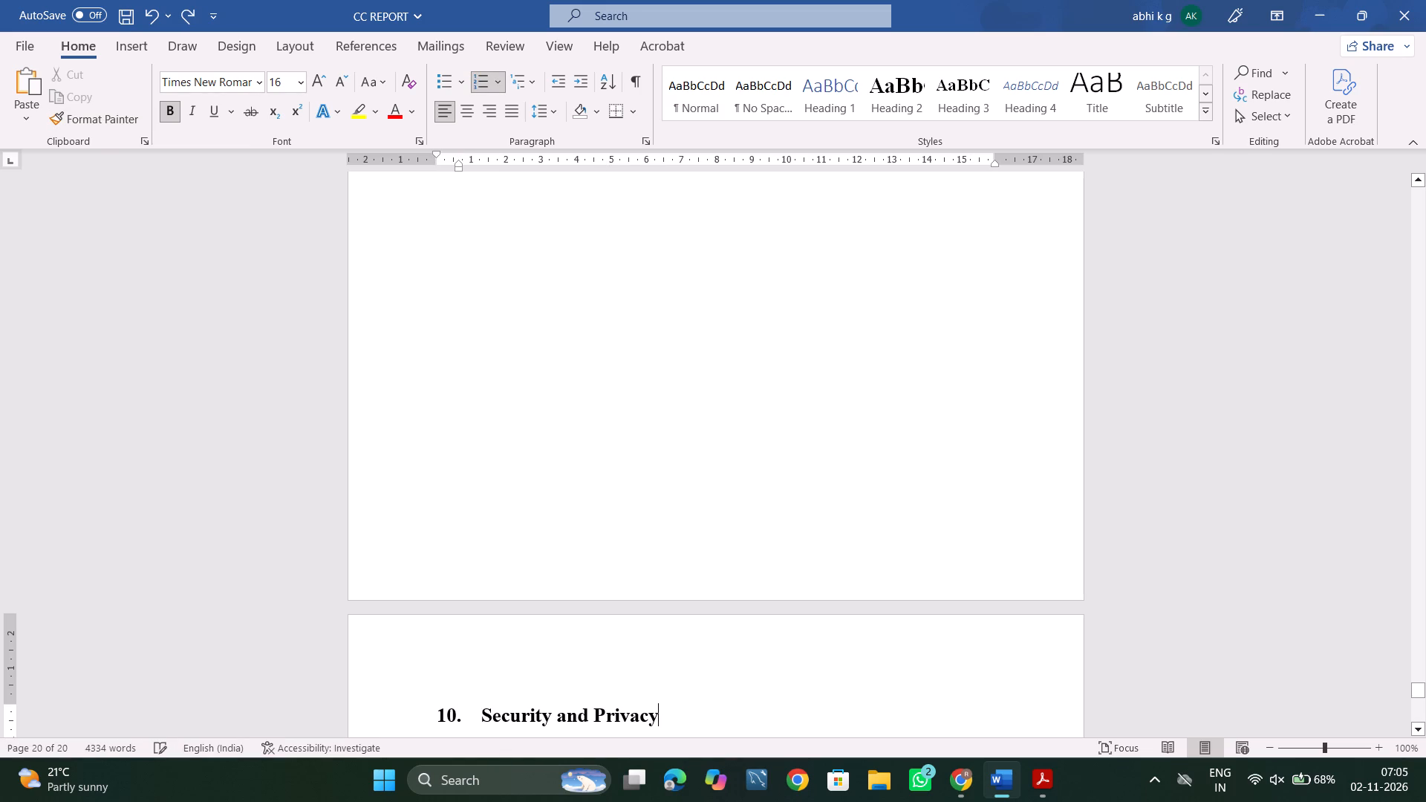
Rewrite the section 10 heading in capitals as "SECURITY AND PRIVACY", keeping its number.
{"action": "key", "text": "BackSpace"}
{"action": "key", "text": "BackSpace"}
{"action": "key", "text": "BackSpace"}
{"action": "key", "text": "BackSpace"}
{"action": "key", "text": "BackSpace"}
{"action": "key", "text": "BackSpace"}
{"action": "key", "text": "BackSpace"}
{"action": "key", "text": "BackSpace"}
{"action": "key", "text": "BackSpace"}
{"action": "key", "text": "BackSpace"}
{"action": "key", "text": "BackSpace"}
{"action": "key", "text": "BackSpace"}
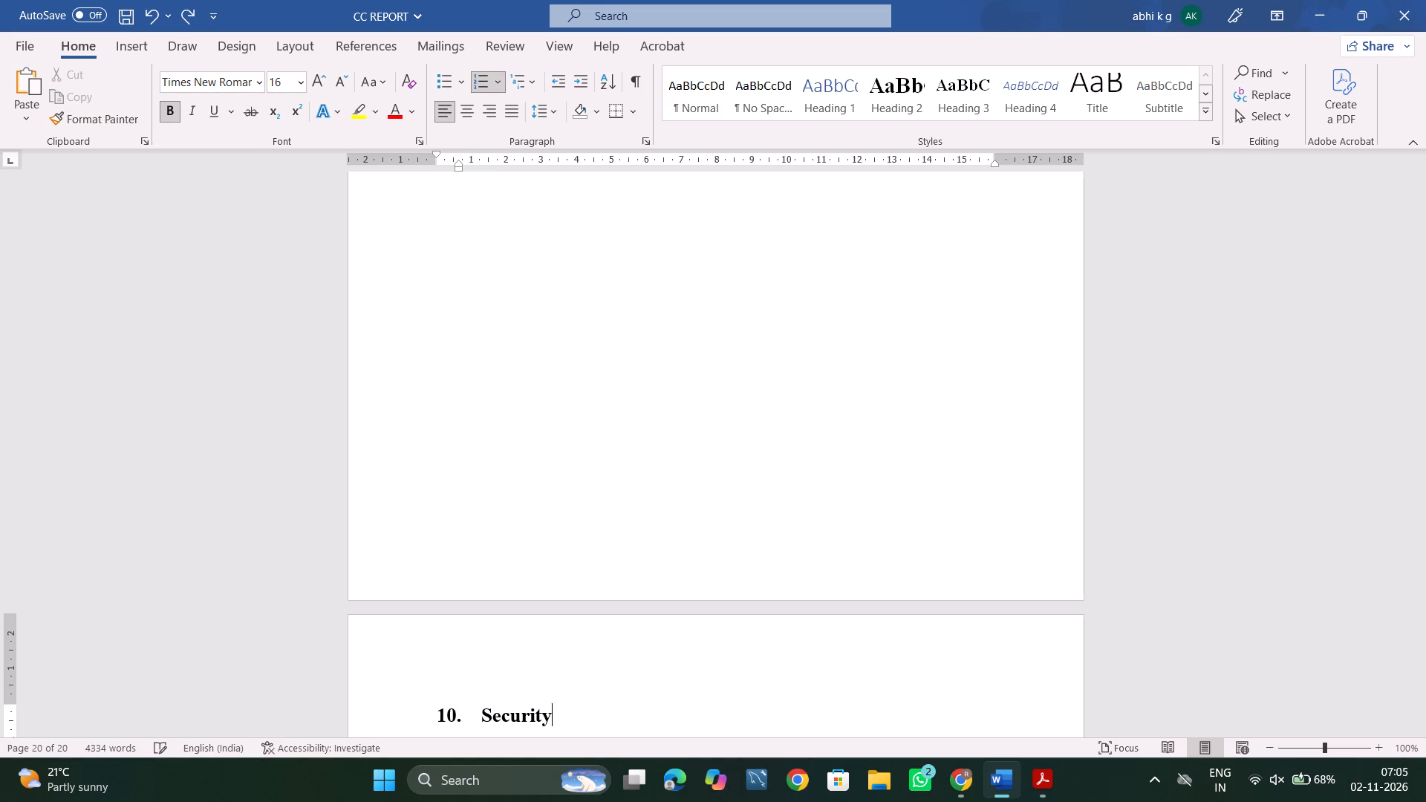
{"action": "key", "text": "BackSpace"}
{"action": "key", "text": "BackSpace"}
{"action": "key", "text": "BackSpace"}
{"action": "key", "text": "BackSpace"}
{"action": "key", "text": "BackSpace"}
{"action": "key", "text": "BackSpace"}
{"action": "key", "text": "BackSpace"}
{"action": "type", "text": "ECURITY"}
{"action": "key", "text": "space"}
{"action": "type", "text": "AND"}
{"action": "key", "text": "space"}
{"action": "type", "text": "PRIVACY"}
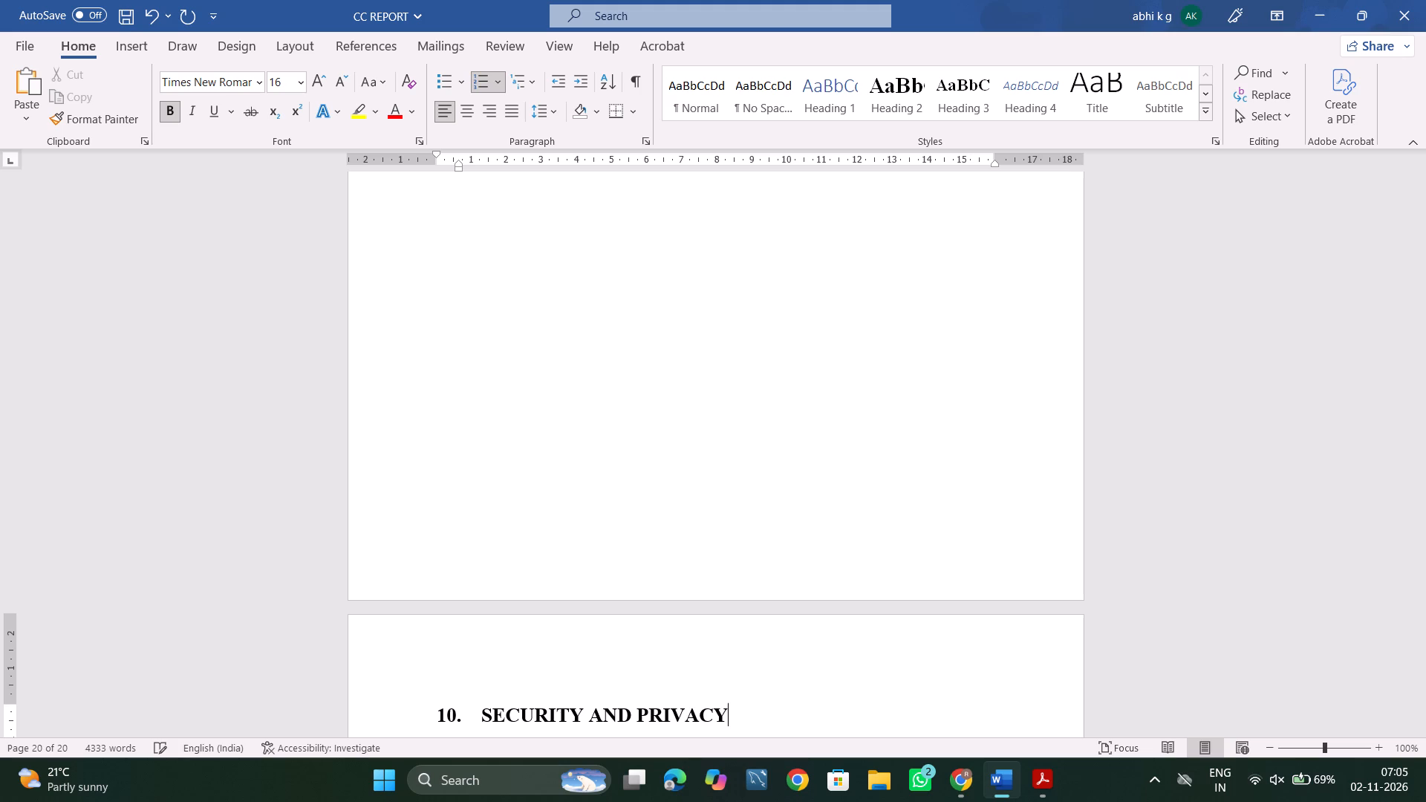
Start an empty line below the "SECURITY AND PRIVACY" heading with no list number and no indent.
{"action": "key", "text": "Return"}
{"action": "key", "text": "BackSpace"}
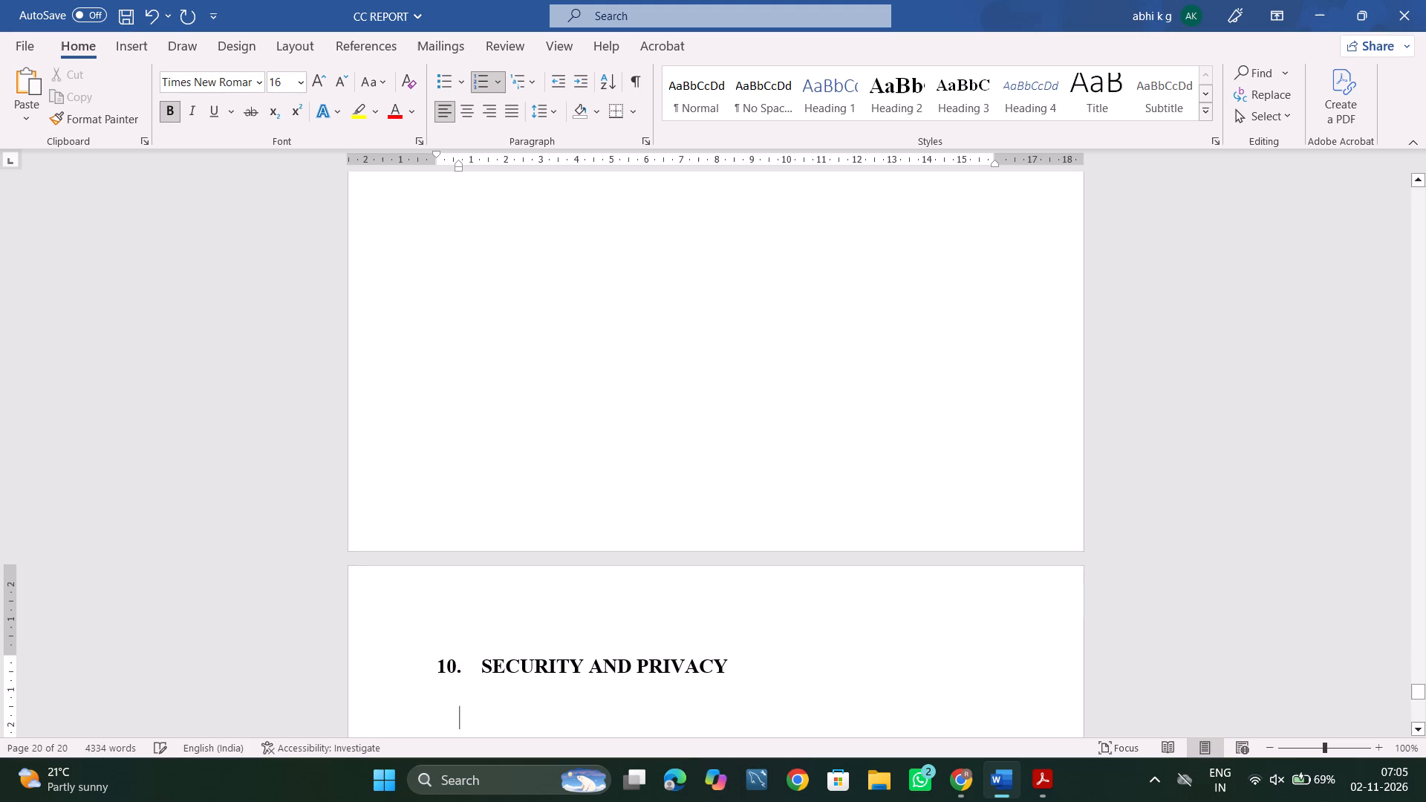
{"action": "key", "text": "BackSpace"}
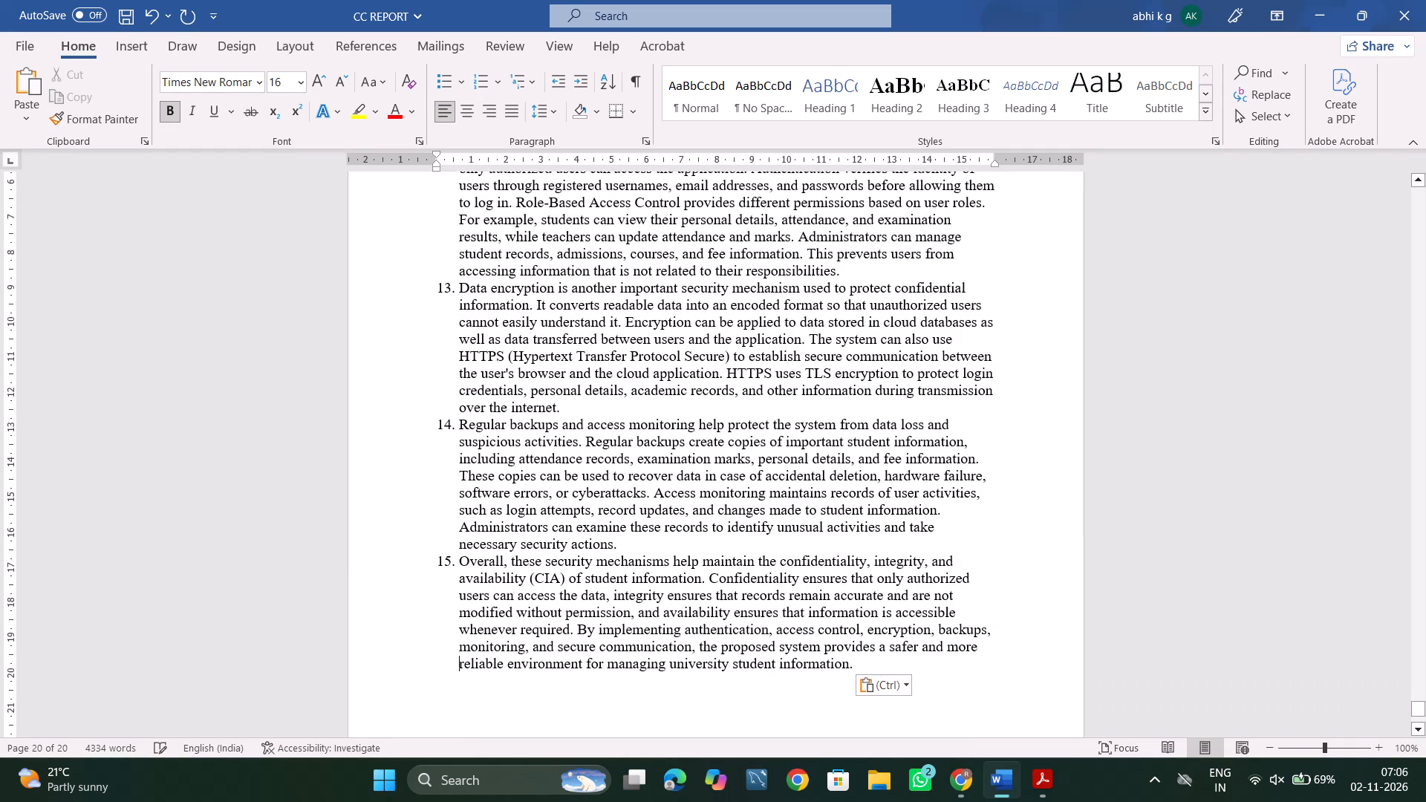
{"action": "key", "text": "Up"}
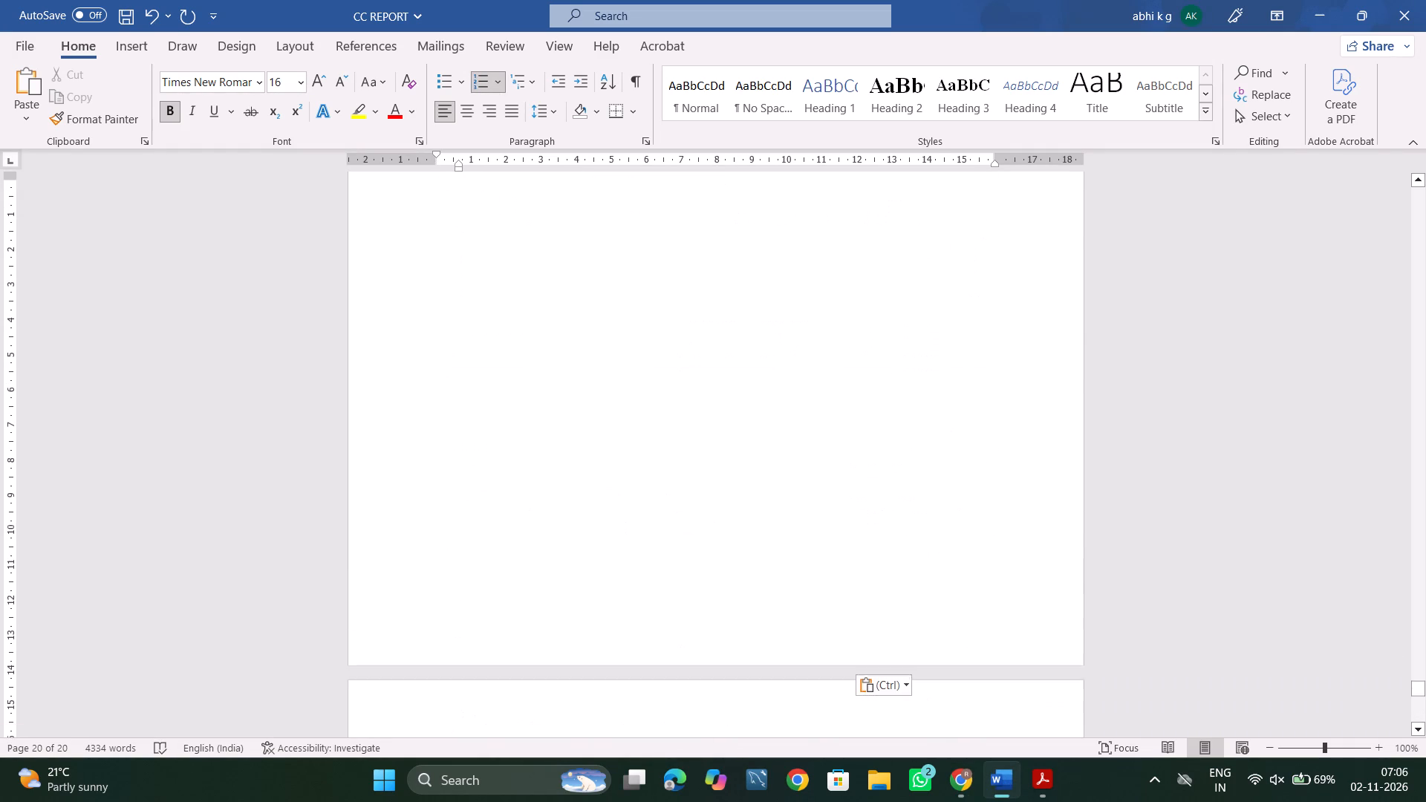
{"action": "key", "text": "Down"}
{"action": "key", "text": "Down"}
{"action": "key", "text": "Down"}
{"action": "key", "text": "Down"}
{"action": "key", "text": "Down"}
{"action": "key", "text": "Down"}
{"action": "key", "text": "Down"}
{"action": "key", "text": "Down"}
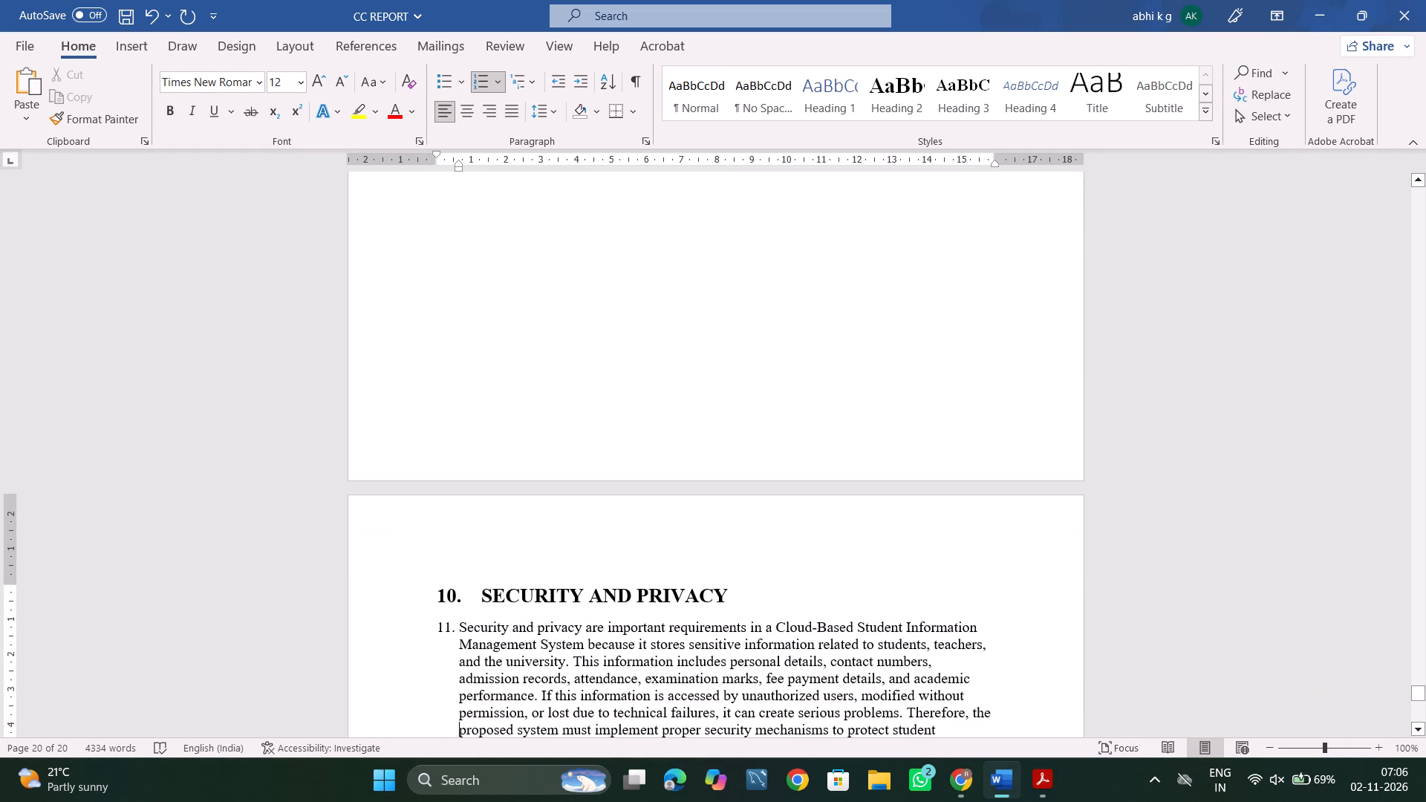
{"action": "left_click", "coordinate": [456, 636]}
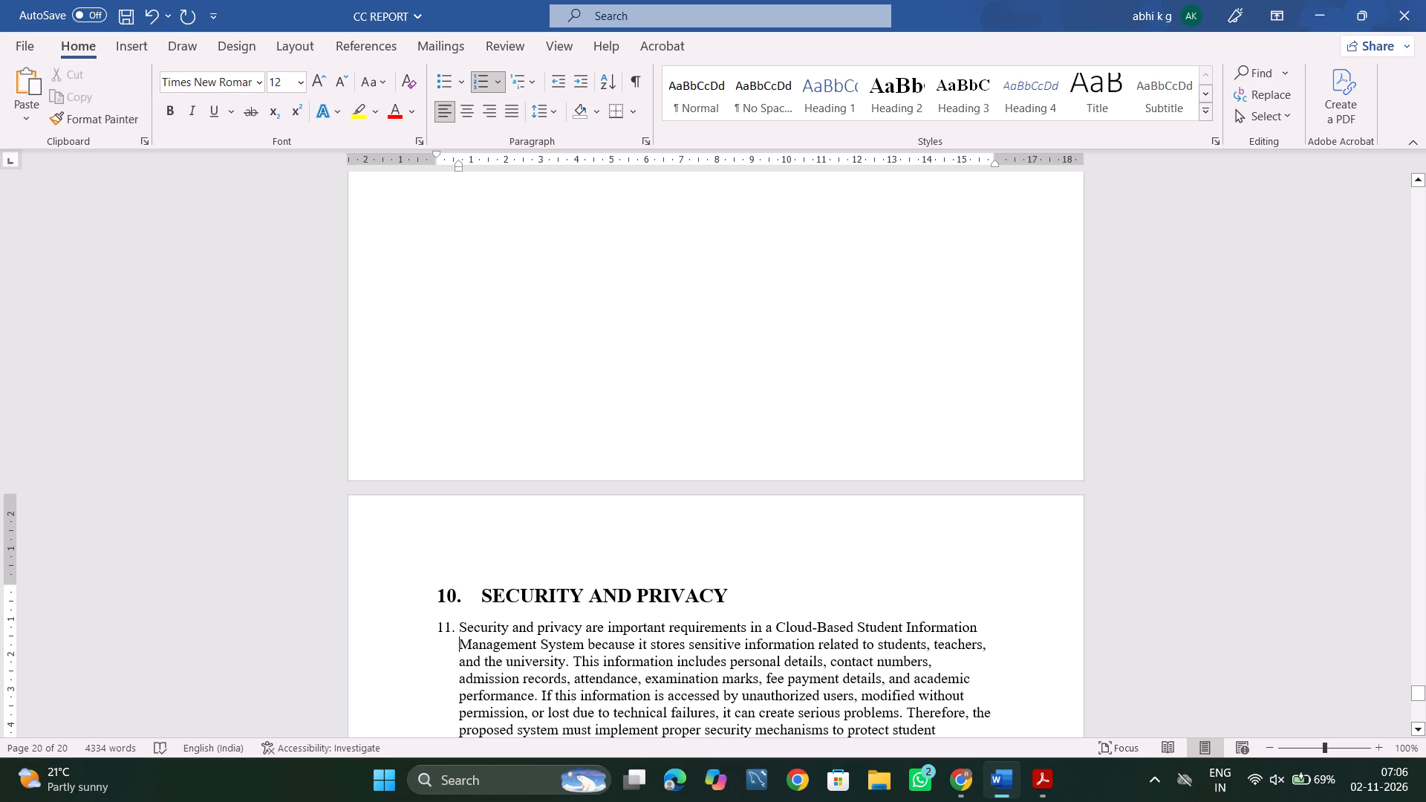
{"action": "left_click", "coordinate": [457, 629]}
{"action": "key", "text": "BackSpace"}
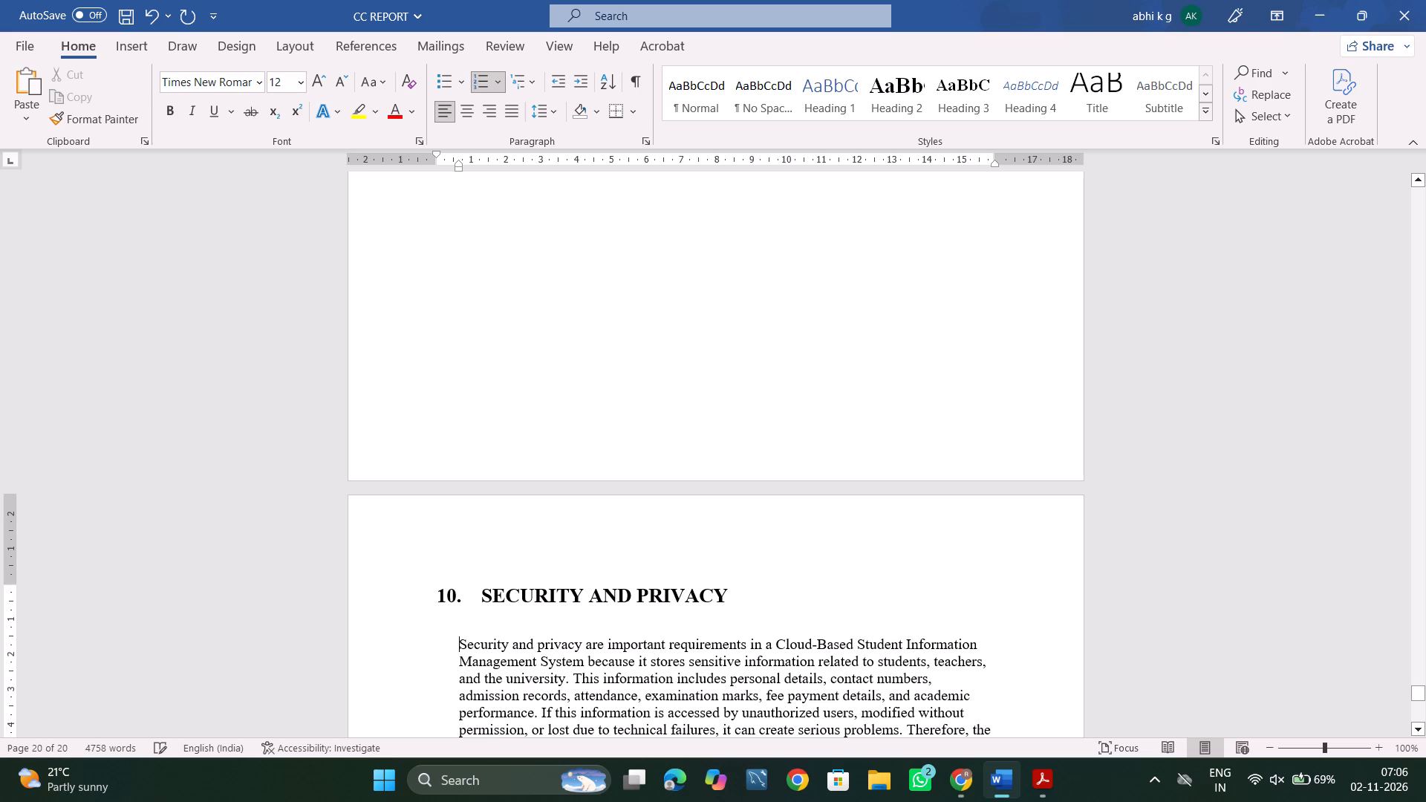
{"action": "key", "text": "BackSpace"}
Remove the list number and indent from the second paragraph, beginning "The system uses authentication and Role-Based Access Control".
{"action": "key", "text": "Down"}
{"action": "key", "text": "Down"}
{"action": "key", "text": "Down"}
{"action": "key", "text": "Down"}
{"action": "key", "text": "Down"}
{"action": "key", "text": "Down"}
{"action": "key", "text": "Down"}
{"action": "key", "text": "Down"}
{"action": "key", "text": "Down"}
{"action": "key", "text": "Down"}
{"action": "key", "text": "Down"}
{"action": "key", "text": "Down"}
{"action": "key", "text": "Down"}
{"action": "key", "text": "Down"}
{"action": "key", "text": "Down"}
{"action": "key", "text": "Down"}
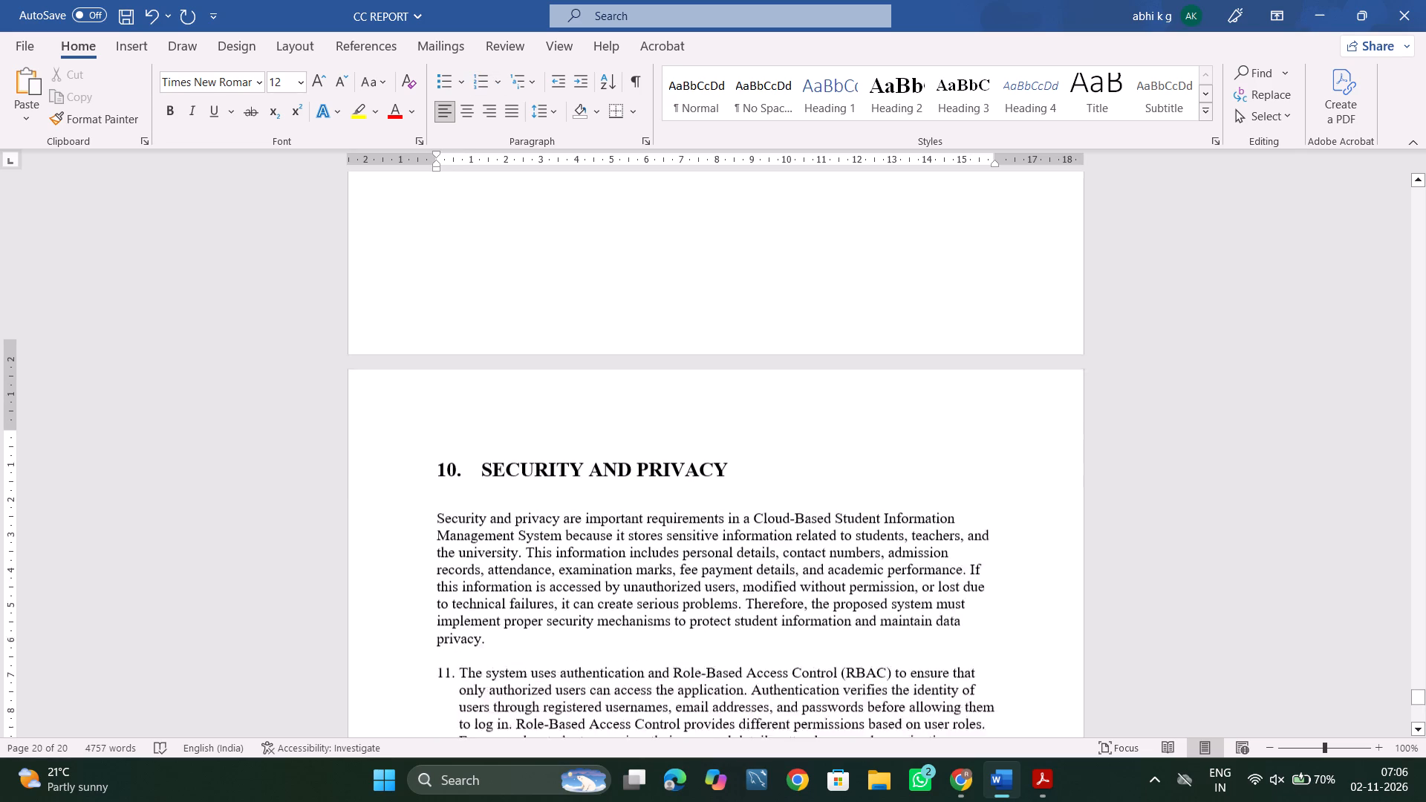
{"action": "left_click", "coordinate": [460, 591]}
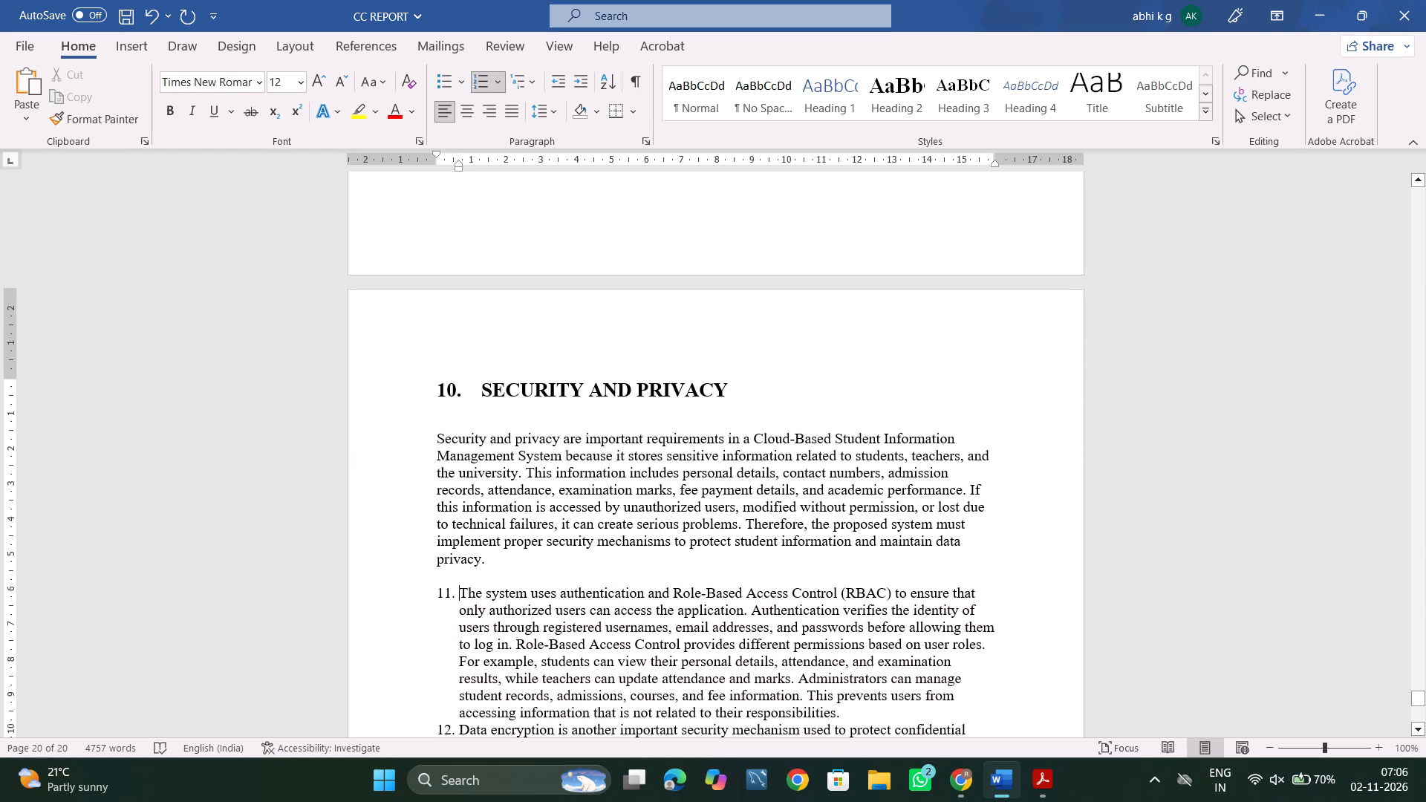
{"action": "key", "text": "BackSpace"}
{"action": "key", "text": "BackSpace"}
Remove the list number and indent from the third paragraph, beginning "Data encryption is another important security mechanism".
{"action": "key", "text": "Down"}
{"action": "key", "text": "Down"}
{"action": "key", "text": "Down"}
{"action": "key", "text": "Down"}
{"action": "key", "text": "Down"}
{"action": "key", "text": "Down"}
{"action": "key", "text": "Down"}
{"action": "key", "text": "Down"}
{"action": "key", "text": "Down"}
{"action": "key", "text": "Down"}
{"action": "key", "text": "Down"}
{"action": "key", "text": "Down"}
{"action": "key", "text": "Down"}
{"action": "key", "text": "Down"}
{"action": "key", "text": "Down"}
{"action": "key", "text": "Down"}
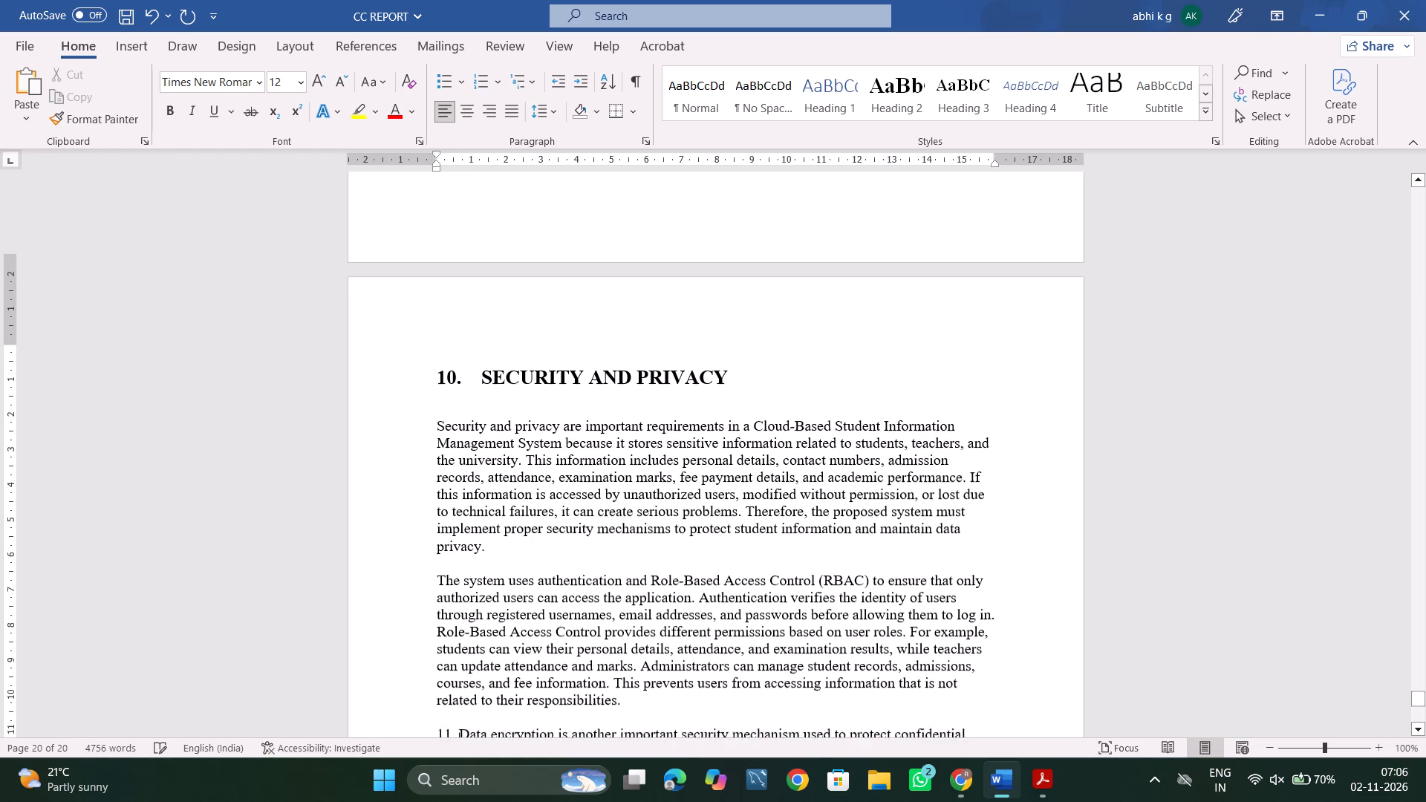
{"action": "left_click", "coordinate": [460, 591]}
{"action": "key", "text": "BackSpace"}
{"action": "key", "text": "BackSpace"}
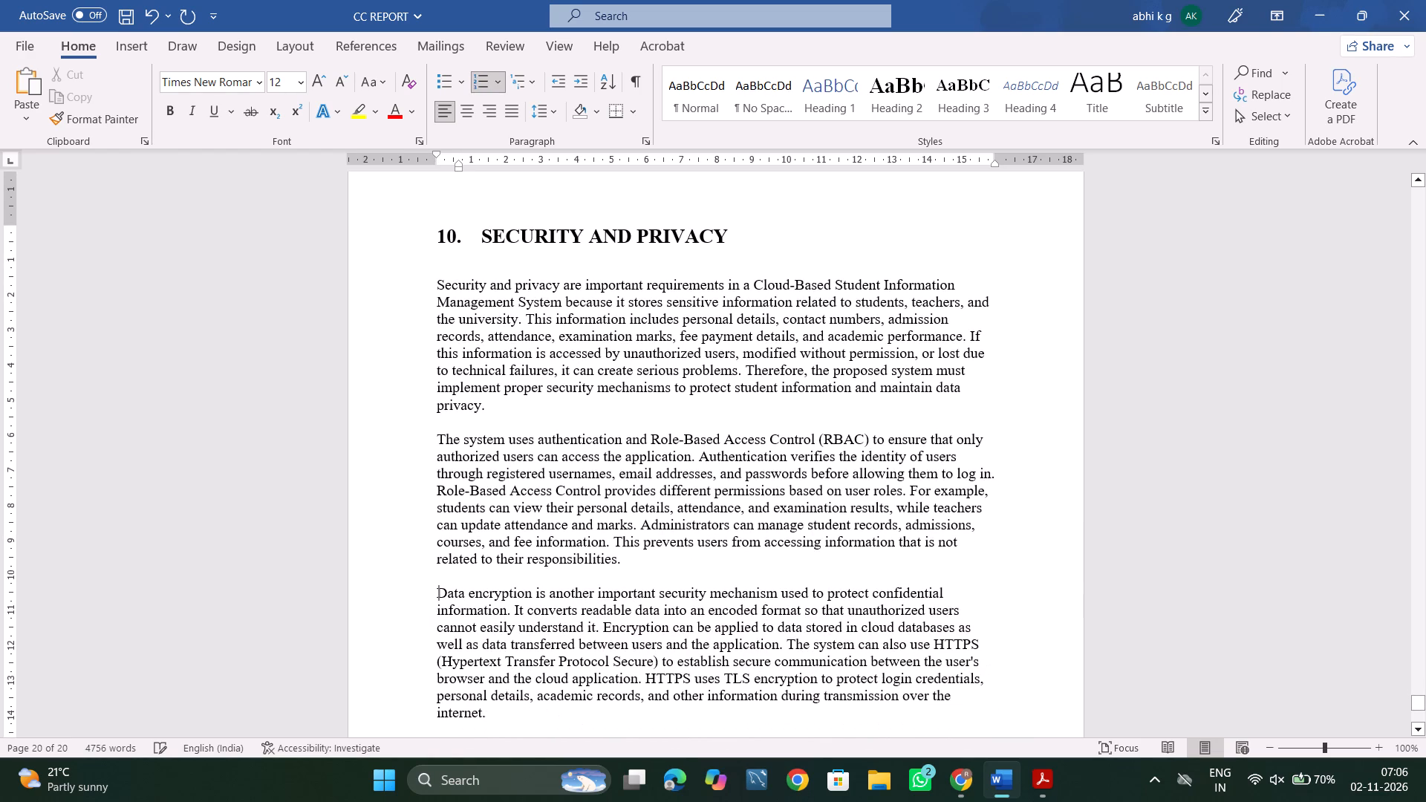
Remove the list number and indent from the fourth paragraph, beginning "Regular backups and access monitoring".
{"action": "key", "text": "Down"}
{"action": "key", "text": "Down"}
{"action": "key", "text": "Down"}
{"action": "key", "text": "Down"}
{"action": "key", "text": "Down"}
{"action": "key", "text": "Down"}
{"action": "key", "text": "Down"}
{"action": "key", "text": "Down"}
{"action": "key", "text": "Down"}
{"action": "key", "text": "Down"}
{"action": "key", "text": "Down"}
{"action": "key", "text": "Down"}
{"action": "key", "text": "Down"}
{"action": "key", "text": "Down"}
{"action": "key", "text": "Down"}
{"action": "key", "text": "Down"}
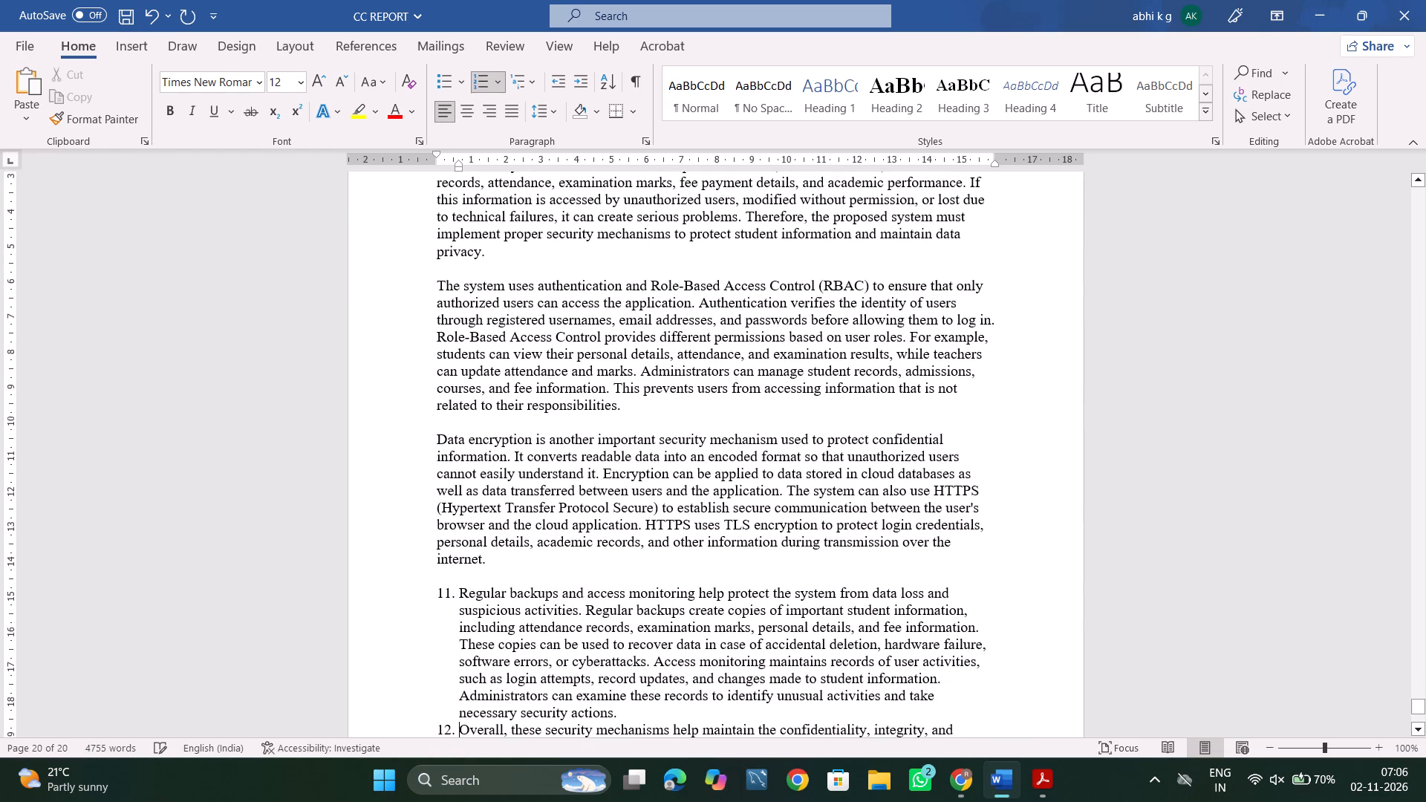
{"action": "left_click", "coordinate": [460, 591]}
{"action": "key", "text": "BackSpace"}
{"action": "key", "text": "BackSpace"}
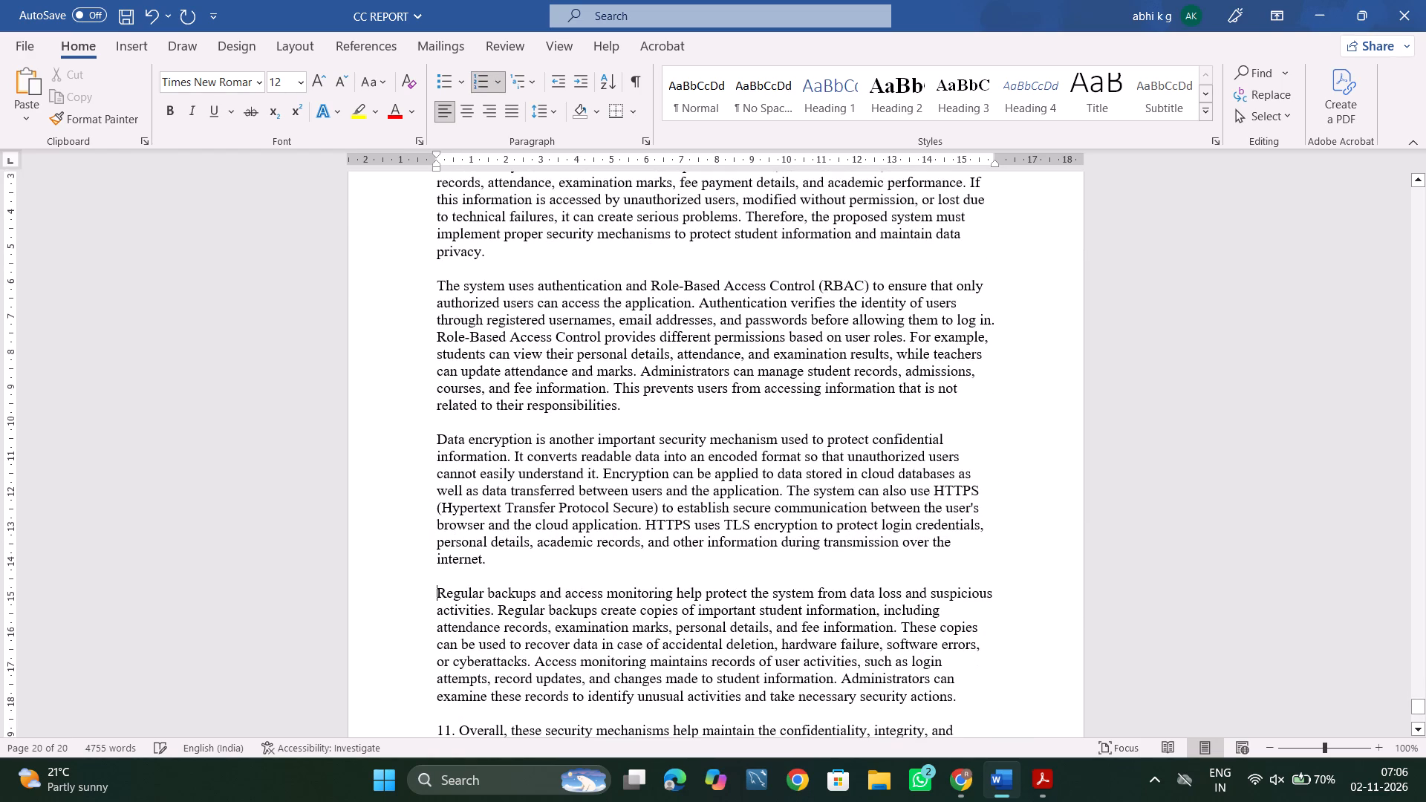
Remove the list number and indent from the last paragraph, beginning "Overall, these security mechanisms".
{"action": "key", "text": "Down"}
{"action": "key", "text": "Down"}
{"action": "key", "text": "Down"}
{"action": "key", "text": "Down"}
{"action": "key", "text": "Down"}
{"action": "key", "text": "Down"}
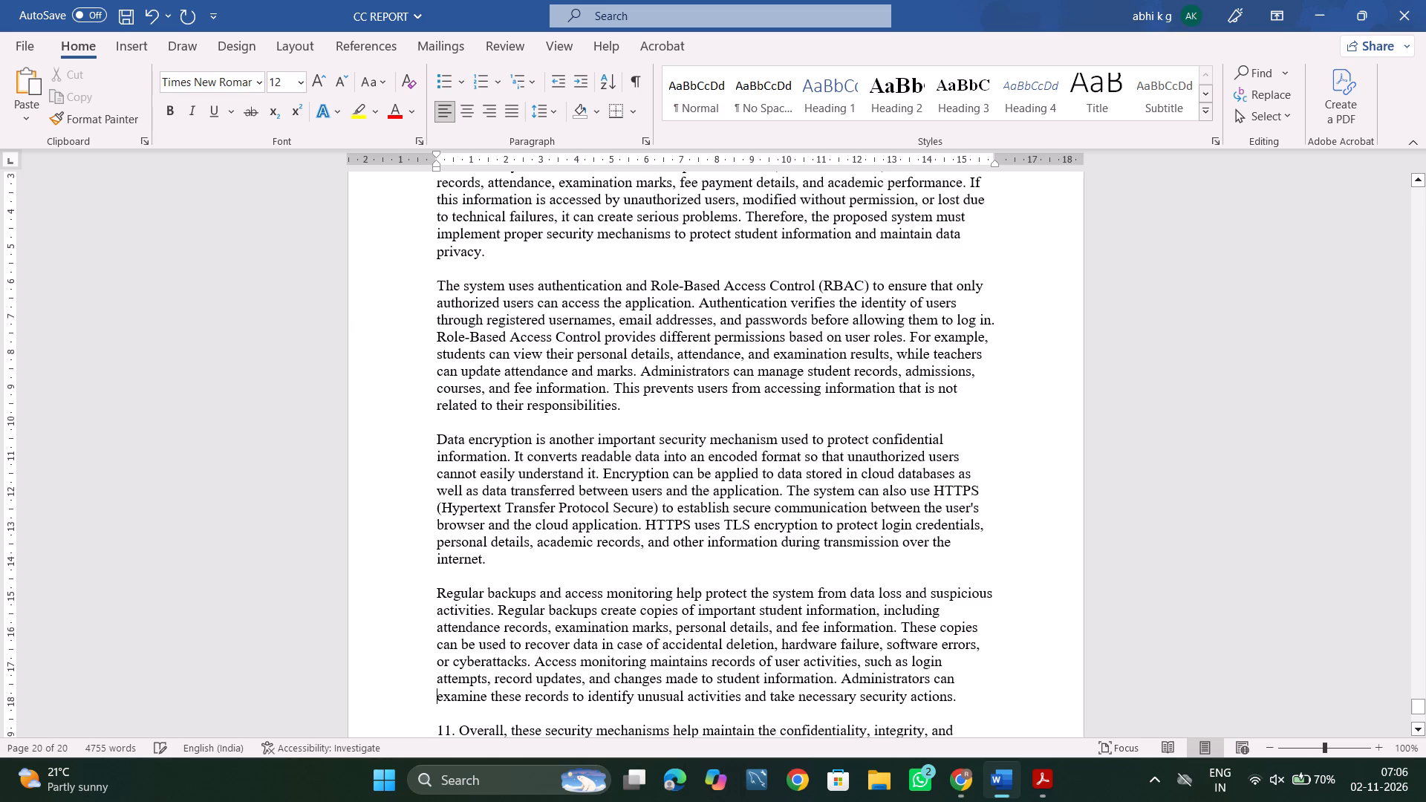
{"action": "key", "text": "Down"}
{"action": "key", "text": "BackSpace"}
{"action": "key", "text": "BackSpace"}
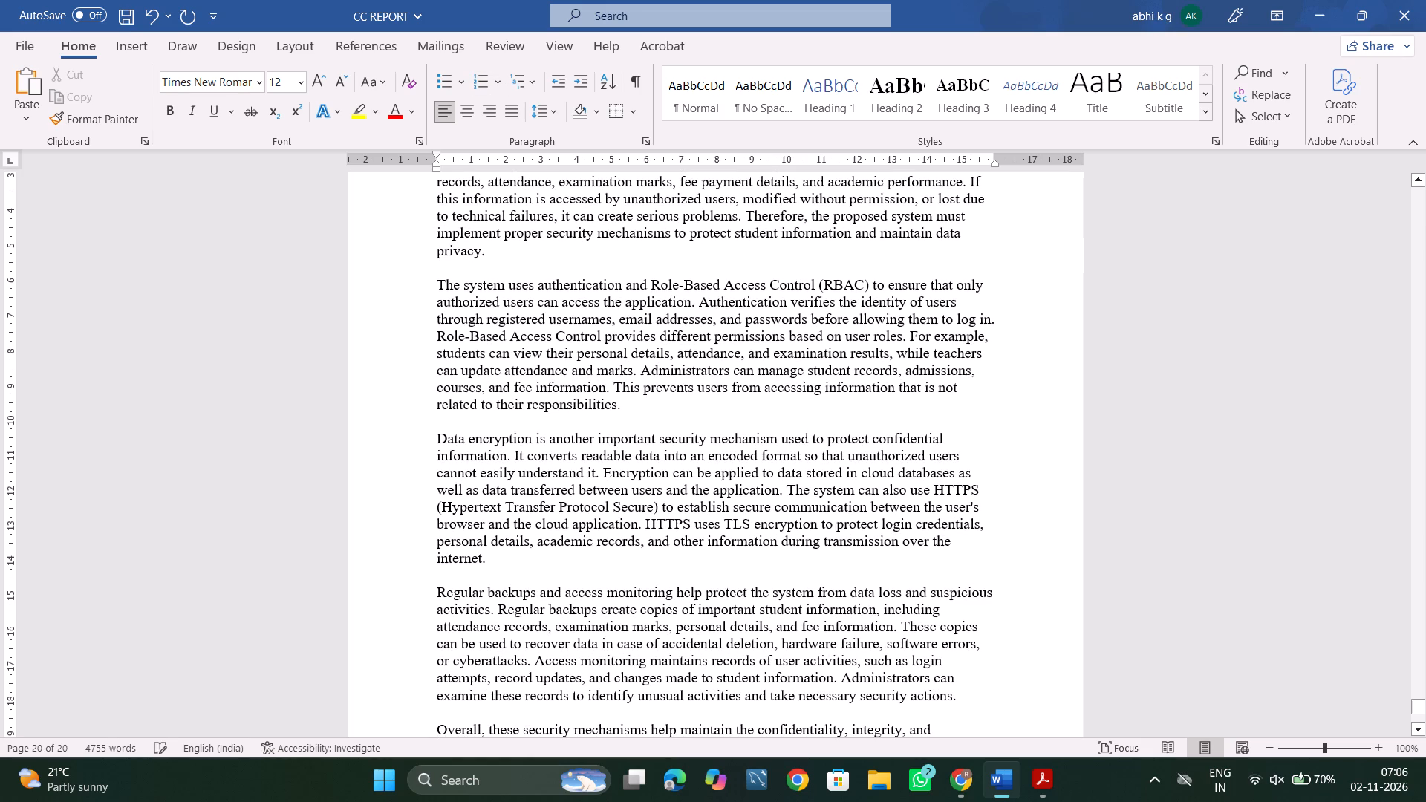
Justify all five body paragraphs under the SECURITY AND PRIVACY heading and set their line spacing to 1.5.
{"action": "left_click", "coordinate": [503, 246]}
{"action": "key", "text": "Up"}
{"action": "key", "text": "Up"}
{"action": "key", "text": "Up"}
{"action": "key", "text": "Up"}
{"action": "key", "text": "Up"}
{"action": "key", "text": "Up"}
{"action": "key", "text": "Up"}
{"action": "key", "text": "Up"}
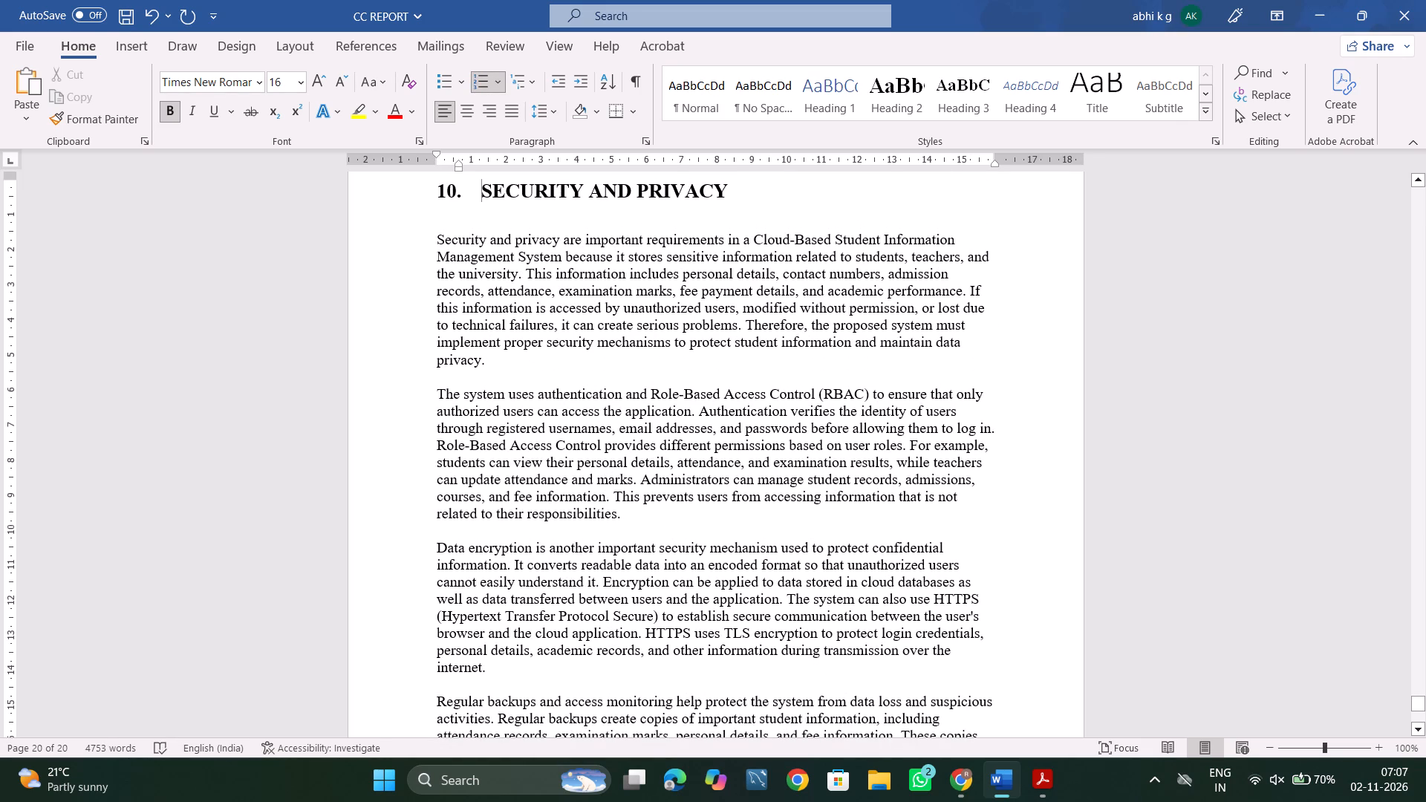
{"action": "right_click", "coordinate": [432, 238]}
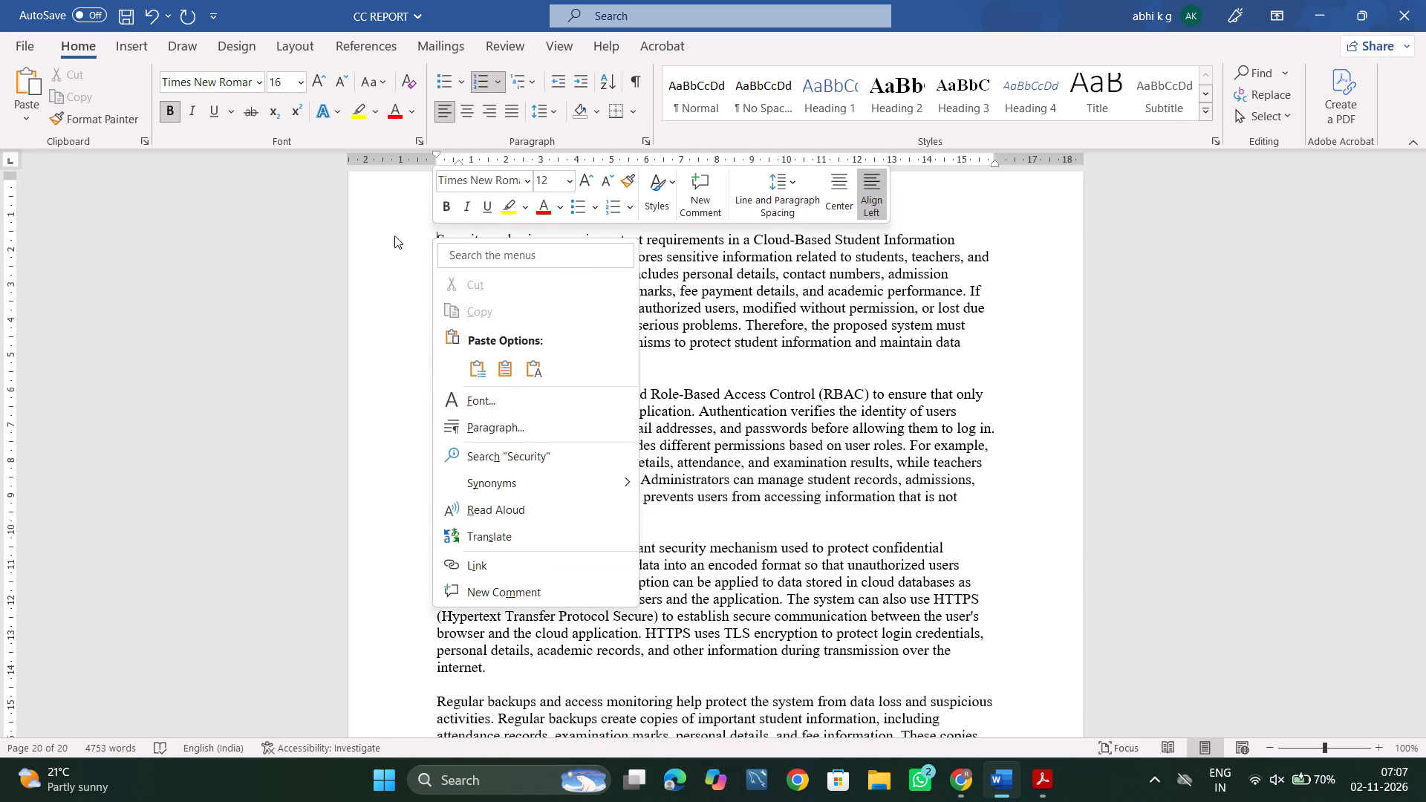
{"action": "left_click", "coordinate": [394, 235]}
{"action": "left_click_drag", "start_coordinate": [437, 234], "coordinate": [478, 538]}
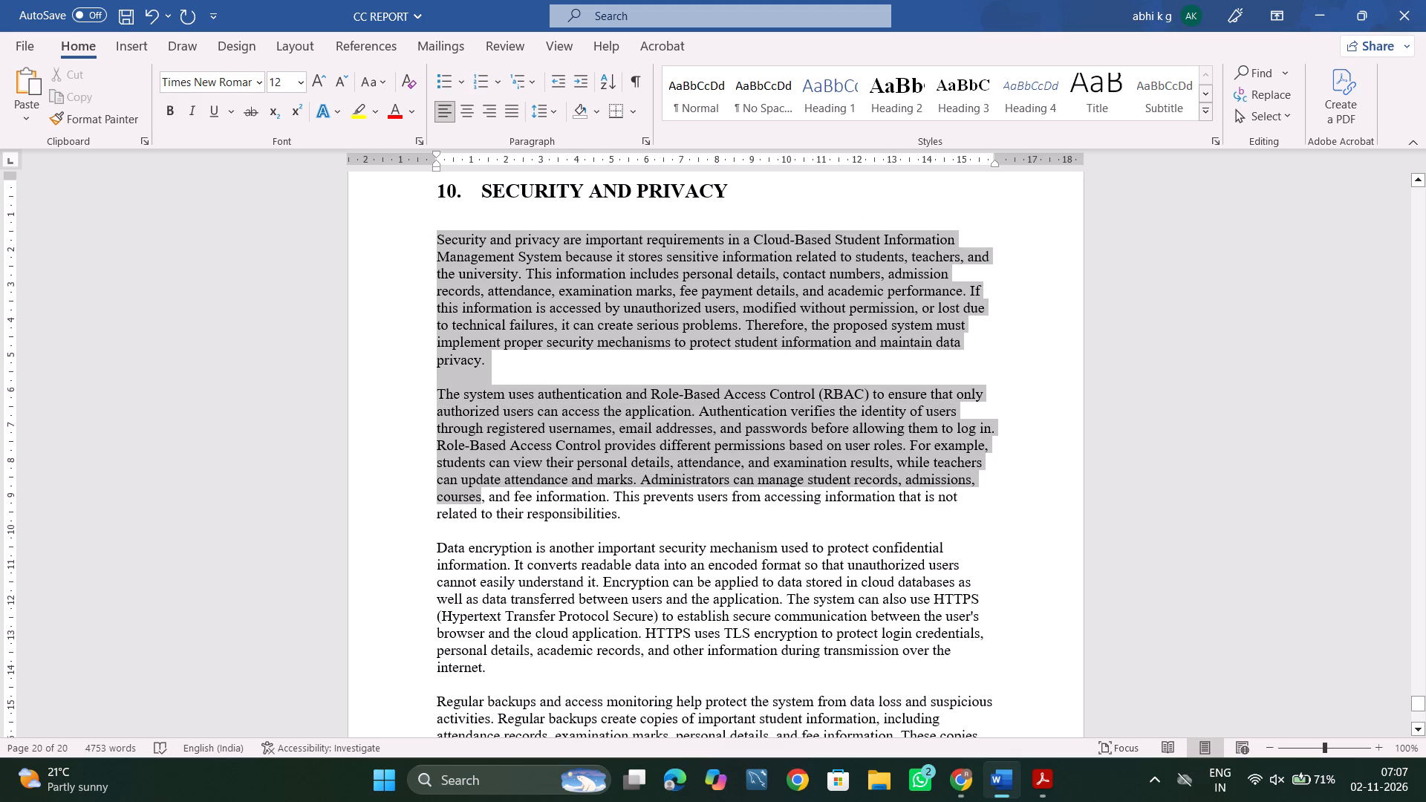
{"action": "left_click_drag", "start_coordinate": [478, 538], "coordinate": [521, 757]}
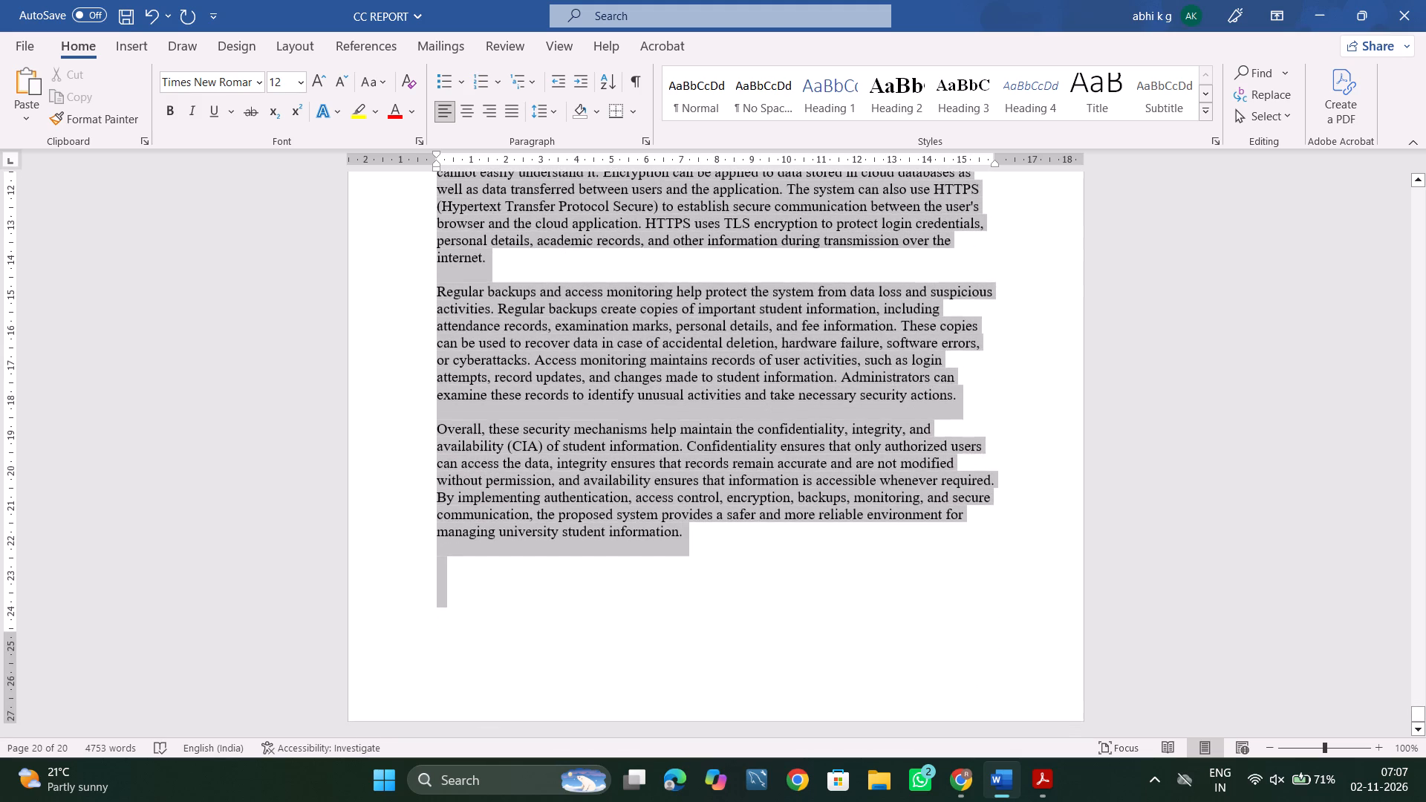
{"action": "left_click_drag", "start_coordinate": [521, 757], "coordinate": [749, 578]}
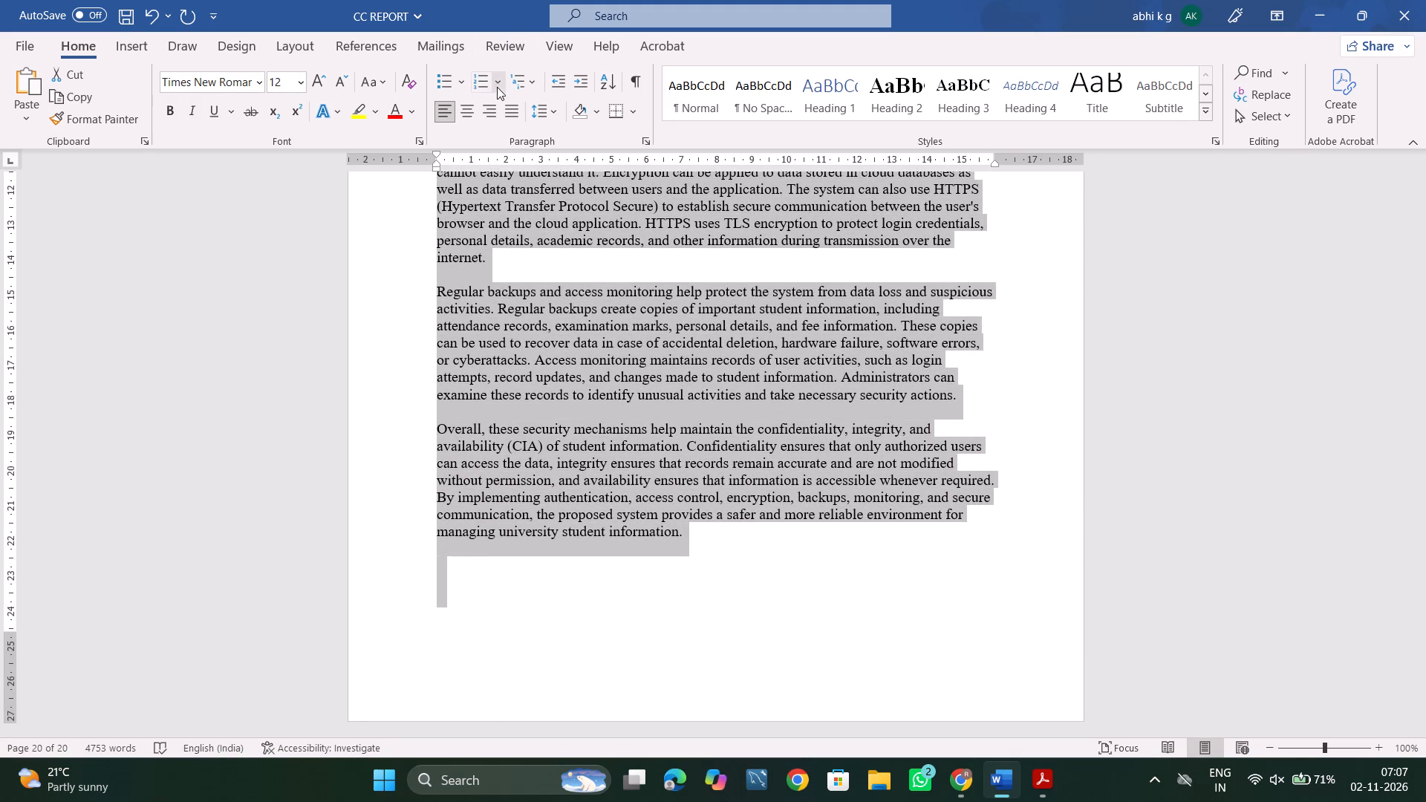
{"action": "left_click", "coordinate": [511, 114]}
{"action": "left_click", "coordinate": [553, 116]}
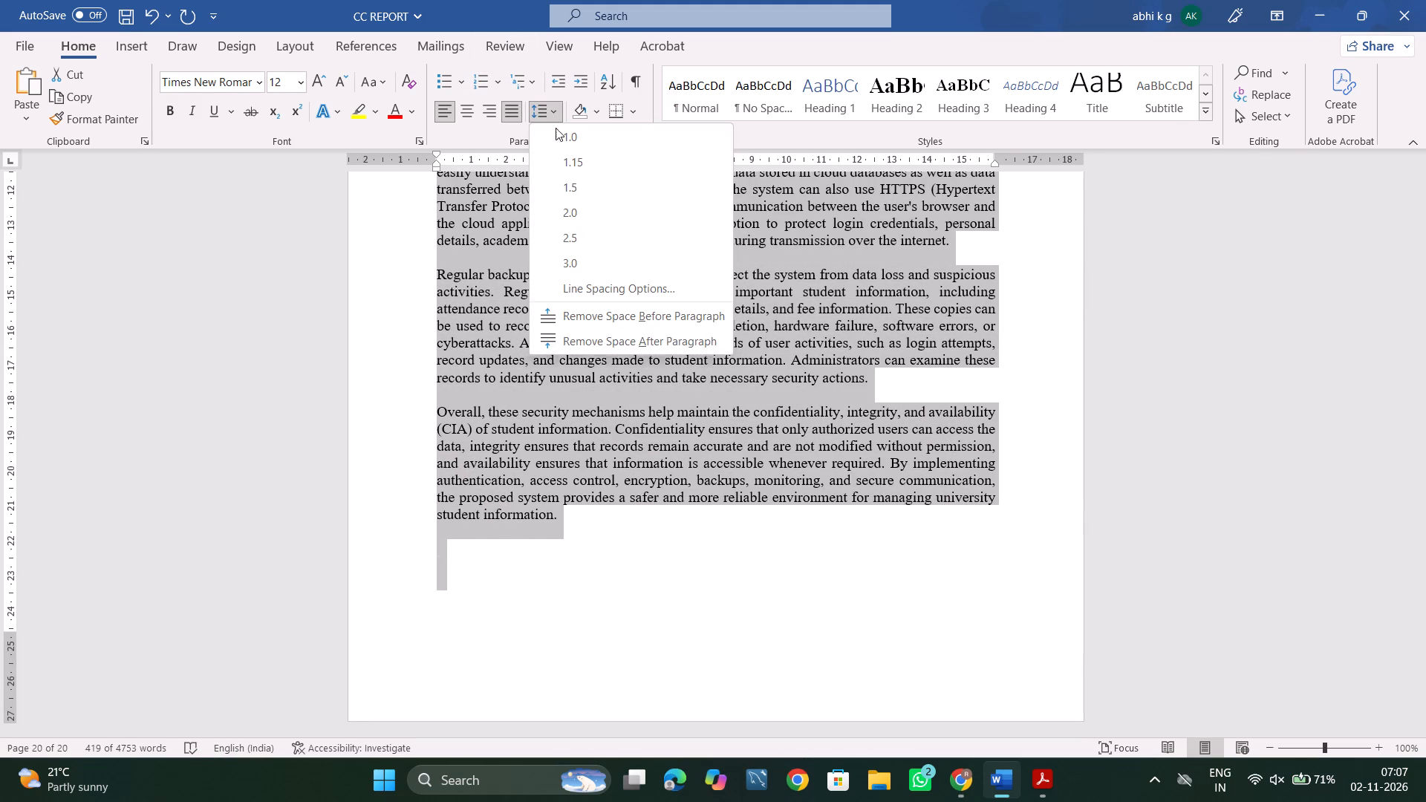
{"action": "left_click", "coordinate": [573, 182]}
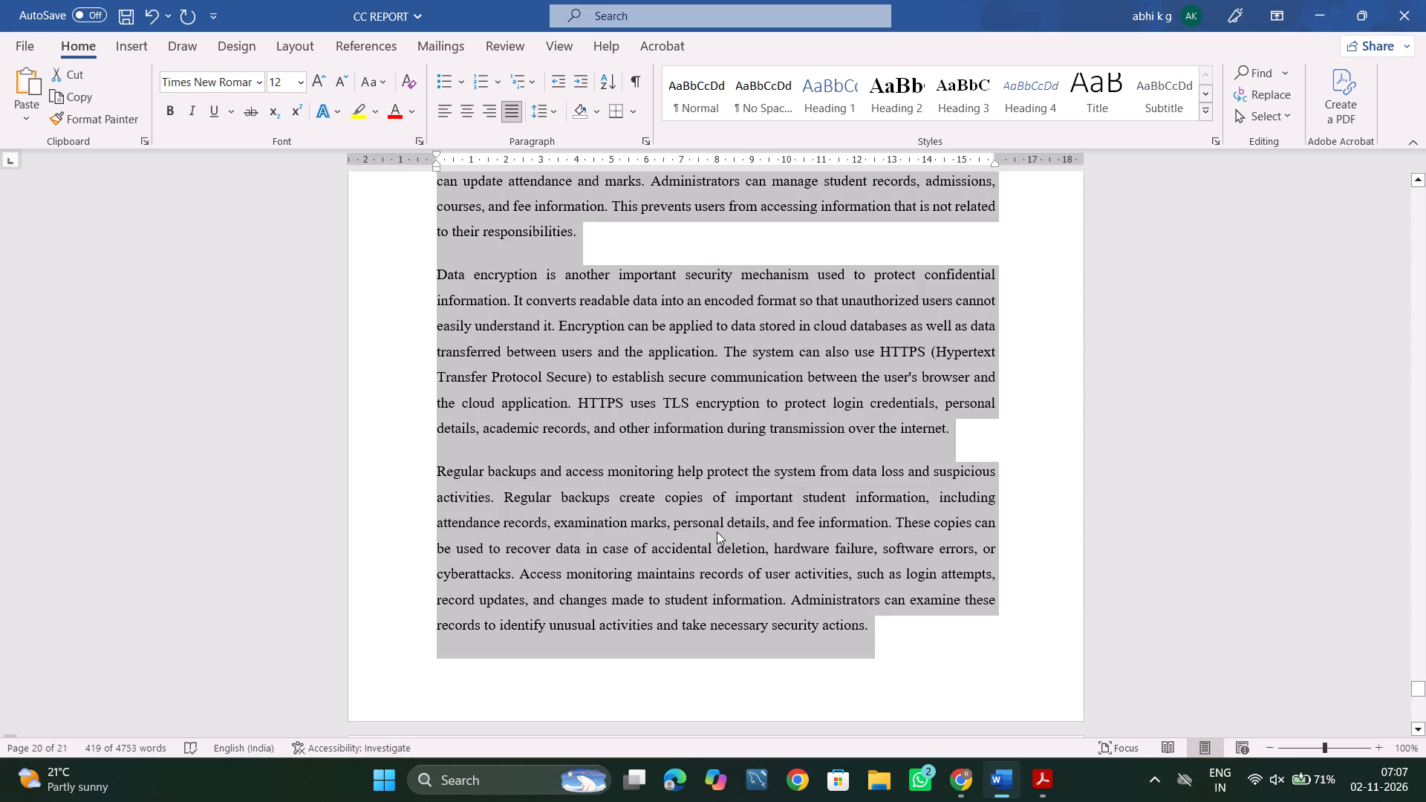
Review the layout of the reformatted SECURITY AND PRIVACY text and the page break before its last paragraph.
{"action": "left_click", "coordinate": [882, 575]}
{"action": "key", "text": "Down"}
{"action": "key", "text": "Down"}
{"action": "key", "text": "Down"}
{"action": "key", "text": "Down"}
{"action": "key", "text": "Down"}
{"action": "key", "text": "Down"}
{"action": "key", "text": "Down"}
{"action": "key", "text": "Down"}
{"action": "key", "text": "Down"}
{"action": "key", "text": "Down"}
{"action": "key", "text": "Down"}
{"action": "key", "text": "Down"}
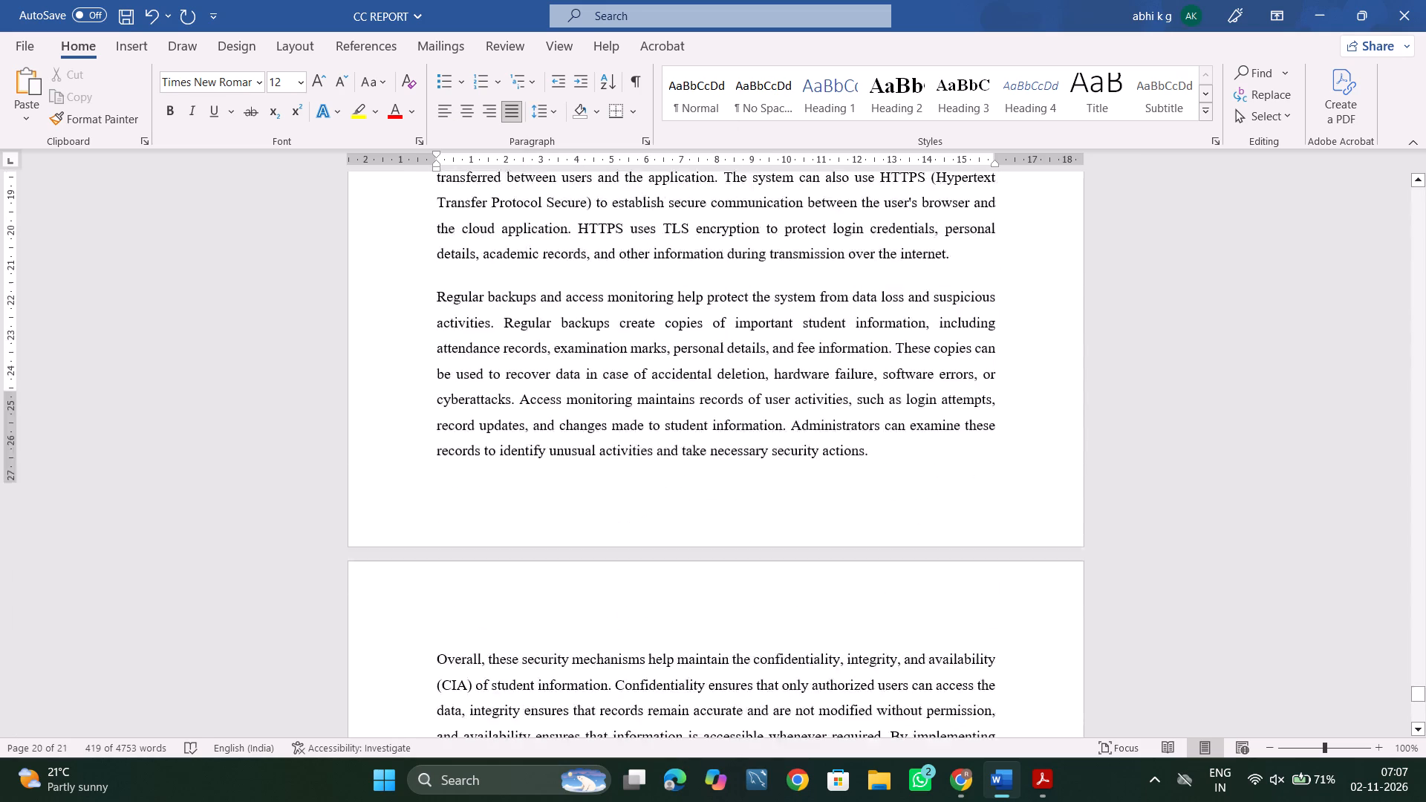
{"action": "key", "text": "Down"}
{"action": "key", "text": "Up"}
{"action": "key", "text": "Up"}
{"action": "key", "text": "Up"}
{"action": "key", "text": "Up"}
{"action": "key", "text": "Up"}
{"action": "key", "text": "Up"}
{"action": "key", "text": "Up"}
{"action": "key", "text": "Up"}
{"action": "key", "text": "Up"}
{"action": "key", "text": "Up"}
{"action": "key", "text": "Up"}
{"action": "key", "text": "Up"}
{"action": "key", "text": "Up"}
{"action": "key", "text": "Up"}
{"action": "key", "text": "Up"}
{"action": "key", "text": "Up"}
{"action": "key", "text": "Up"}
{"action": "key", "text": "Up"}
{"action": "key", "text": "Up"}
{"action": "key", "text": "Up"}
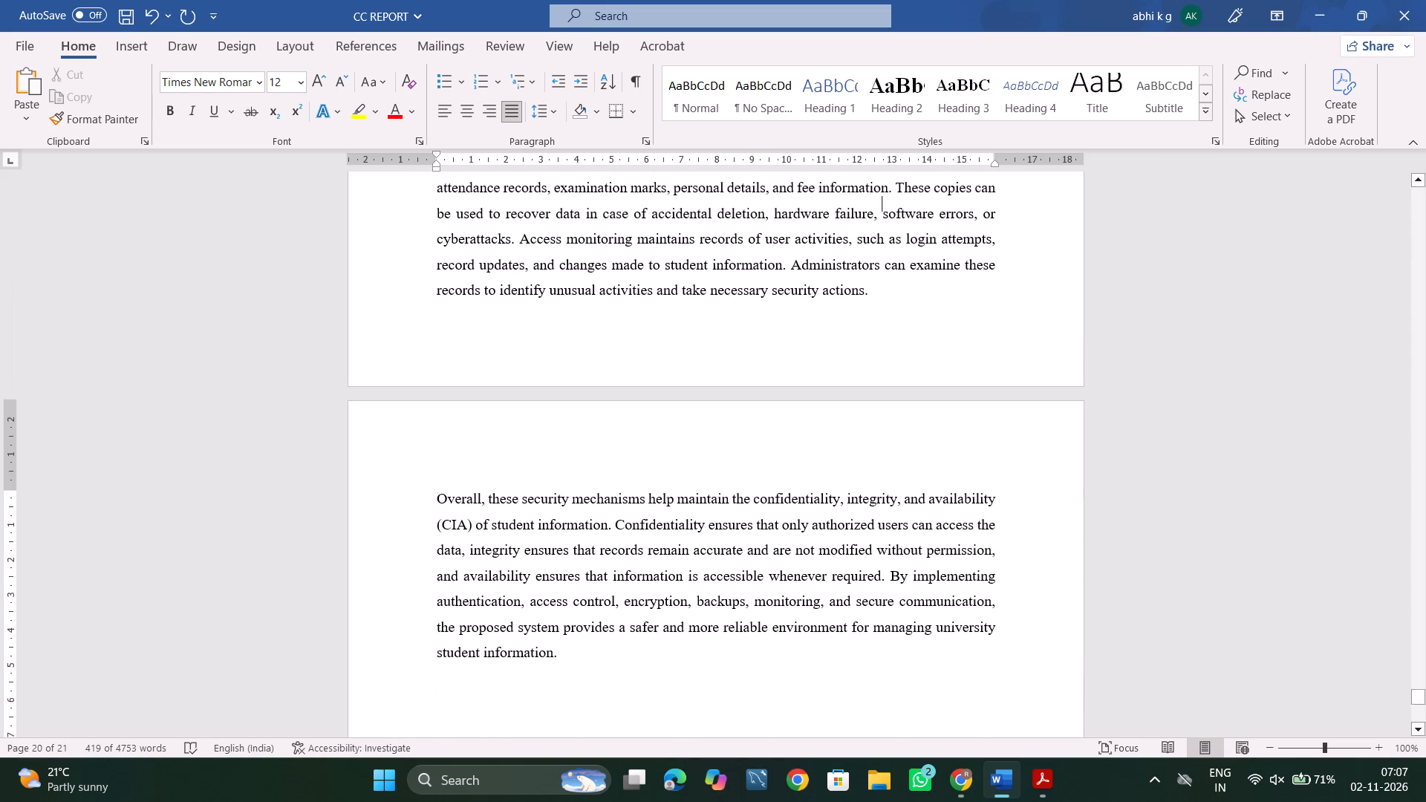
{"action": "key", "text": "Down"}
{"action": "key", "text": "Up"}
{"action": "key", "text": "Up"}
{"action": "key", "text": "Up"}
{"action": "key", "text": "Up"}
{"action": "key", "text": "Up"}
{"action": "key", "text": "Up"}
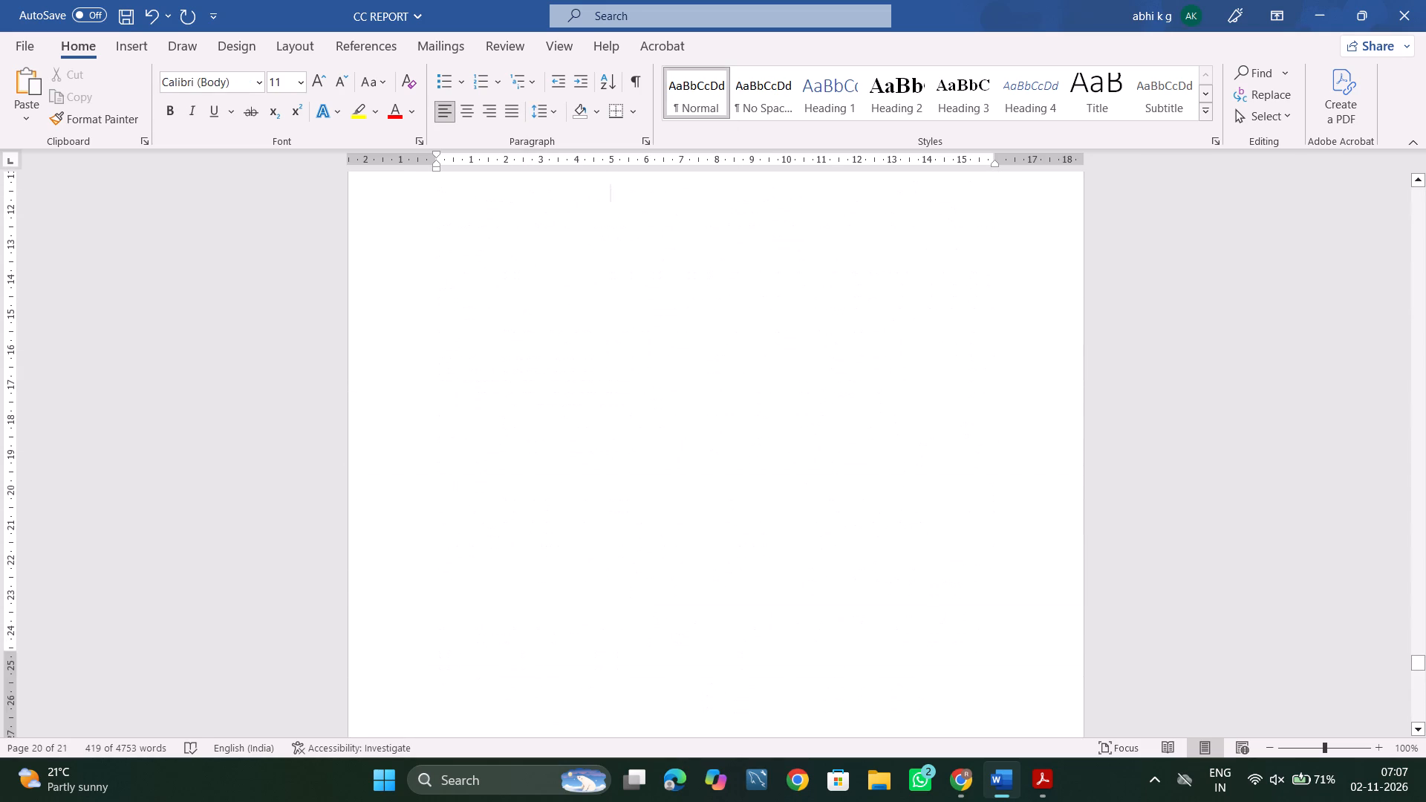
{"action": "key", "text": "Down"}
{"action": "key", "text": "Down"}
{"action": "key", "text": "Down"}
{"action": "key", "text": "Down"}
{"action": "key", "text": "Down"}
{"action": "key", "text": "Down"}
{"action": "key", "text": "Down"}
{"action": "key", "text": "Down"}
{"action": "key", "text": "Down"}
{"action": "key", "text": "Down"}
{"action": "key", "text": "Down"}
{"action": "key", "text": "Down"}
{"action": "key", "text": "Down"}
{"action": "key", "text": "Down"}
{"action": "key", "text": "Down"}
{"action": "key", "text": "Down"}
{"action": "key", "text": "Down"}
{"action": "key", "text": "Down"}
{"action": "key", "text": "Down"}
{"action": "key", "text": "Down"}
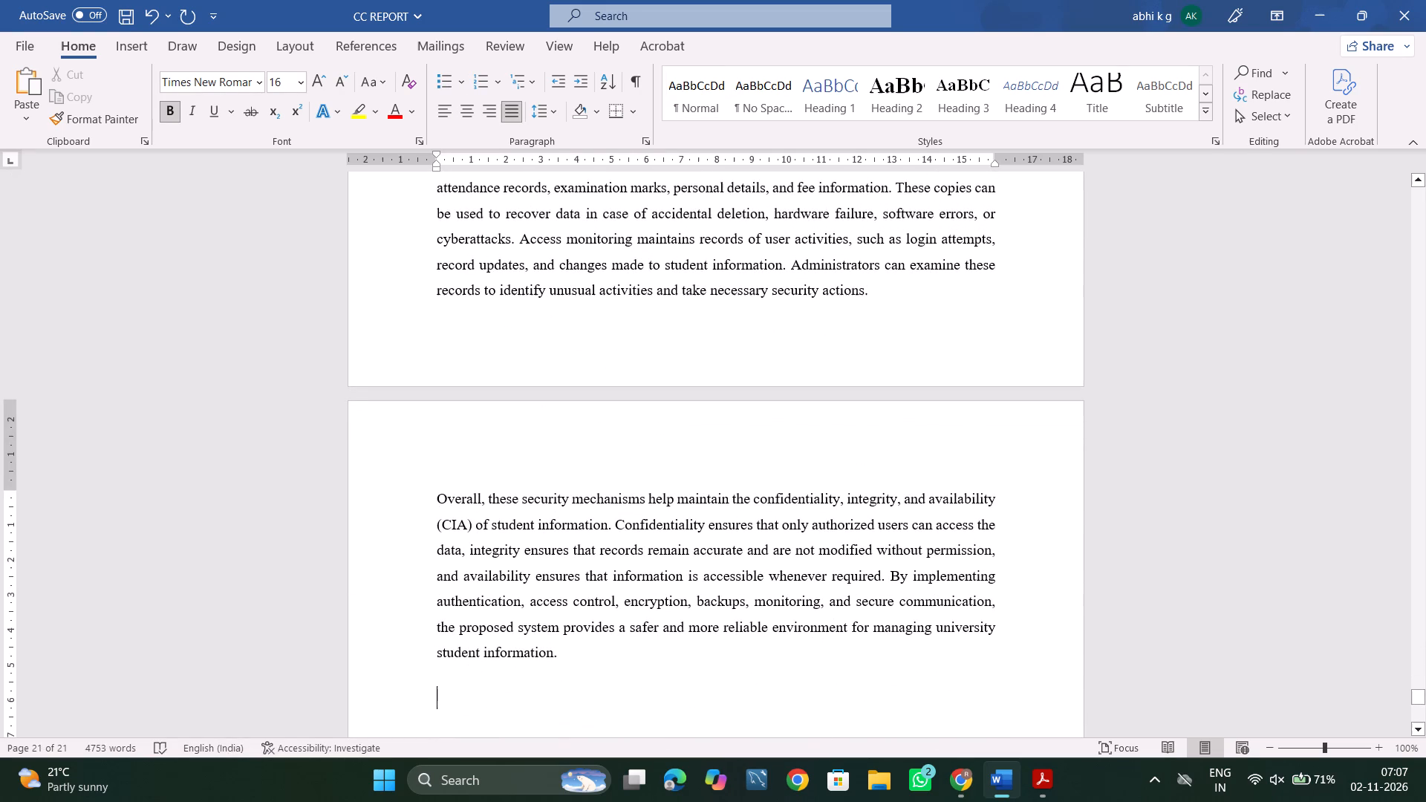
Add blank lines below the final paragraph of section 10 until a new page begins.
{"action": "left_click", "coordinate": [450, 696]}
{"action": "key", "text": "Return"}
{"action": "key", "text": "Return"}
{"action": "key", "text": "Return"}
{"action": "key", "text": "Return"}
{"action": "key", "text": "Return"}
{"action": "key", "text": "Return"}
{"action": "key", "text": "Return"}
{"action": "key", "text": "Return"}
{"action": "key", "text": "Return"}
{"action": "key", "text": "Return"}
{"action": "key", "text": "Return"}
{"action": "key", "text": "Return"}
{"action": "key", "text": "Return"}
{"action": "key", "text": "Return"}
{"action": "key", "text": "Return"}
{"action": "key", "text": "Return"}
{"action": "key", "text": "Return"}
{"action": "key", "text": "Return"}
{"action": "key", "text": "Return"}
{"action": "key", "text": "Return"}
{"action": "key", "text": "Return"}
{"action": "key", "text": "Return"}
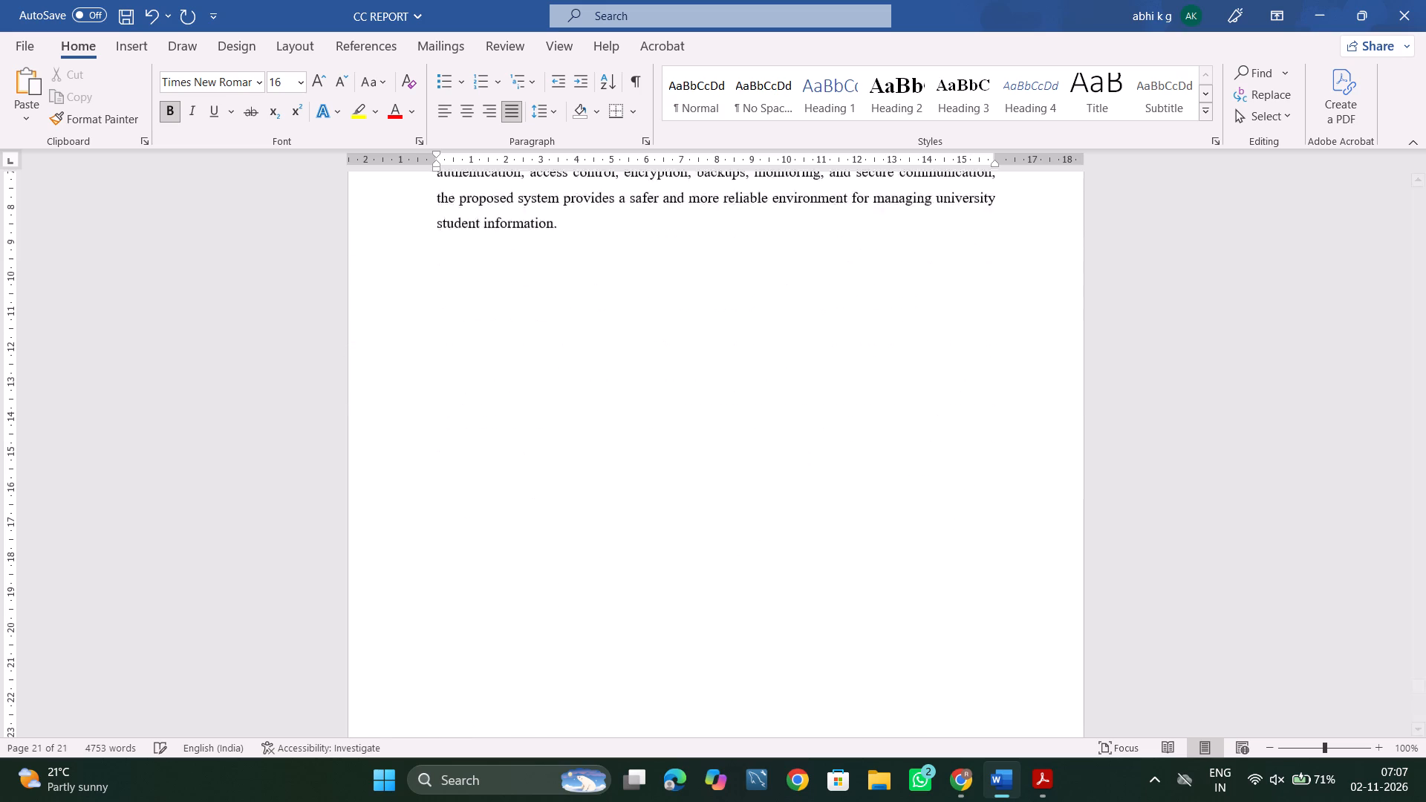
{"action": "key", "text": "Return"}
Check the blank space after section 10 through to the start of the new page.
{"action": "key", "text": "Up"}
{"action": "key", "text": "Up"}
{"action": "key", "text": "Up"}
{"action": "key", "text": "Up"}
{"action": "key", "text": "Up"}
{"action": "key", "text": "Up"}
{"action": "key", "text": "Up"}
{"action": "key", "text": "Up"}
{"action": "key", "text": "Up"}
{"action": "key", "text": "Up"}
{"action": "key", "text": "Up"}
{"action": "key", "text": "Up"}
{"action": "key", "text": "Up"}
{"action": "key", "text": "Up"}
{"action": "key", "text": "Up"}
{"action": "key", "text": "Up"}
{"action": "key", "text": "Up"}
{"action": "key", "text": "Up"}
{"action": "key", "text": "Up"}
{"action": "key", "text": "Up"}
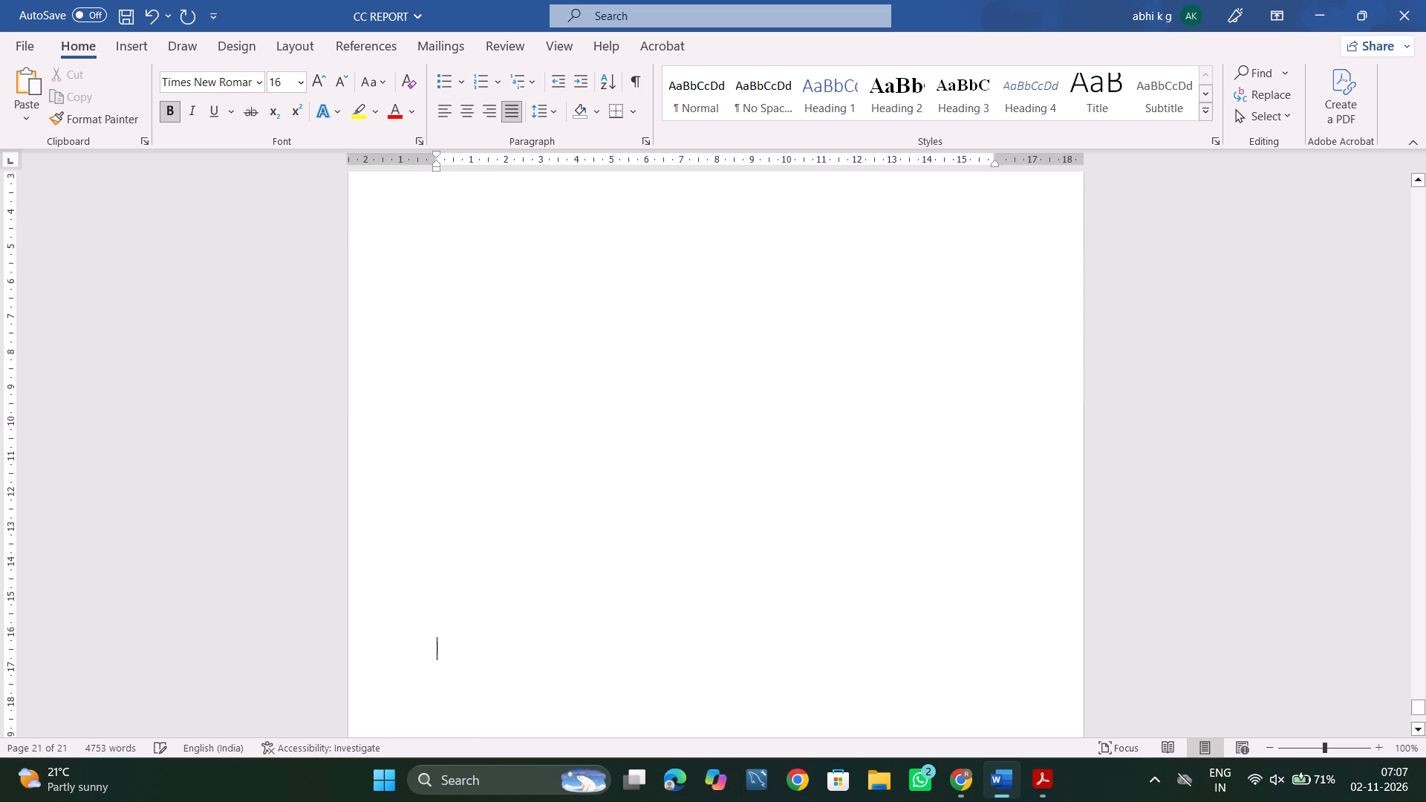
{"action": "key", "text": "Up"}
{"action": "key", "text": "Up"}
{"action": "key", "text": "Up"}
{"action": "key", "text": "Up"}
{"action": "key", "text": "Up"}
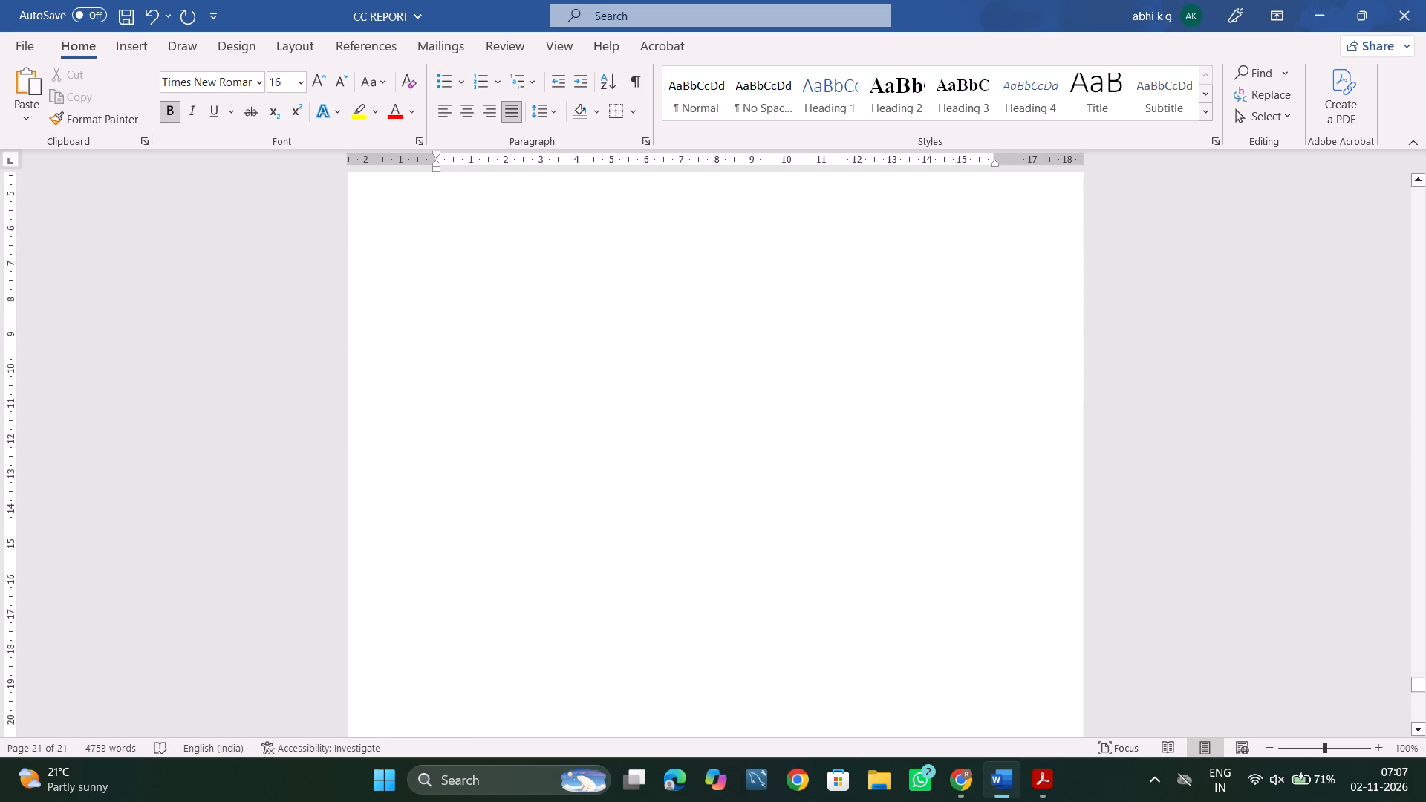
{"action": "key", "text": "Down"}
{"action": "key", "text": "Down"}
{"action": "key", "text": "Down"}
{"action": "key", "text": "Down"}
{"action": "key", "text": "Down"}
{"action": "key", "text": "Down"}
{"action": "key", "text": "Down"}
{"action": "key", "text": "Down"}
{"action": "key", "text": "Down"}
{"action": "key", "text": "Down"}
{"action": "key", "text": "Down"}
{"action": "key", "text": "Down"}
{"action": "key", "text": "Down"}
{"action": "key", "text": "Down"}
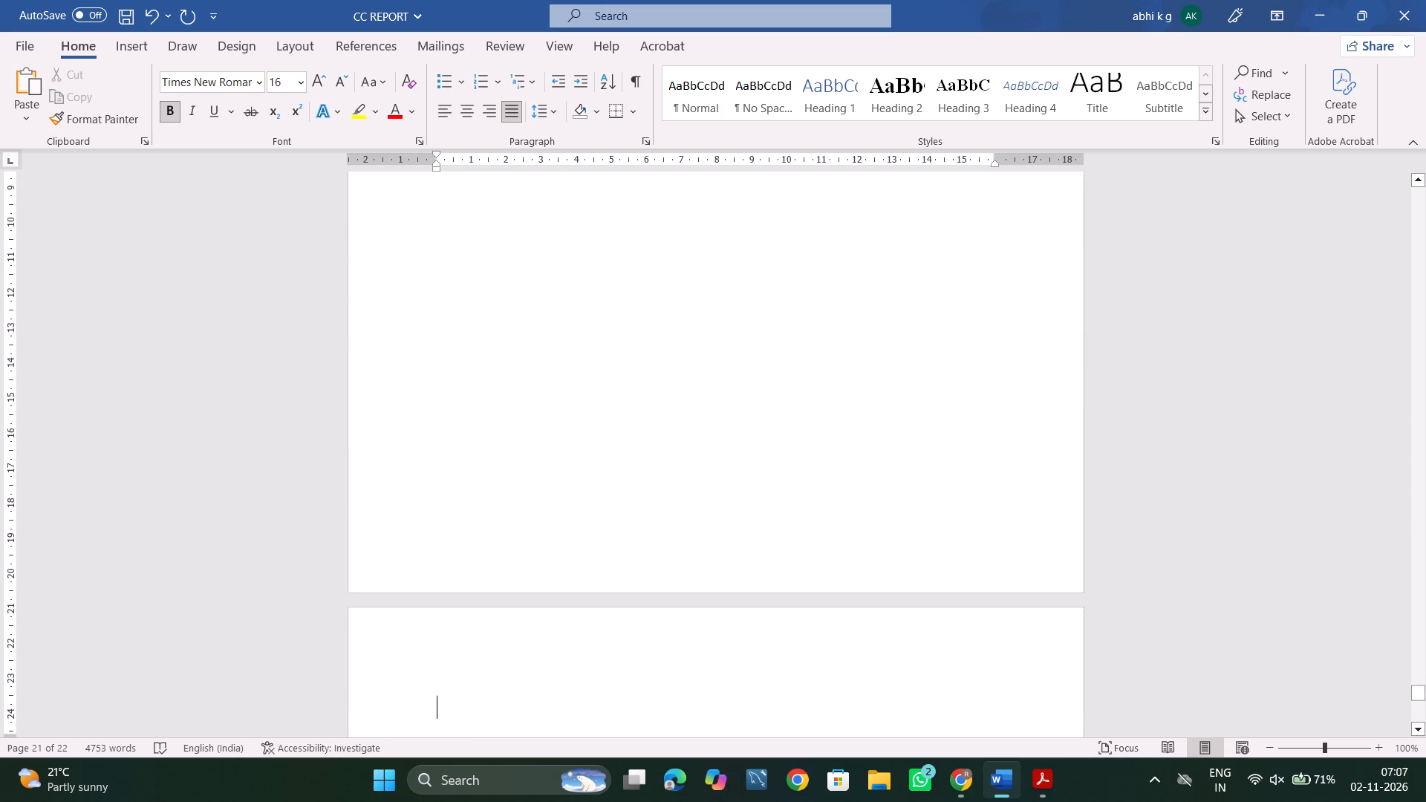
{"action": "key", "text": "Down"}
{"action": "left_click", "coordinate": [429, 645]}
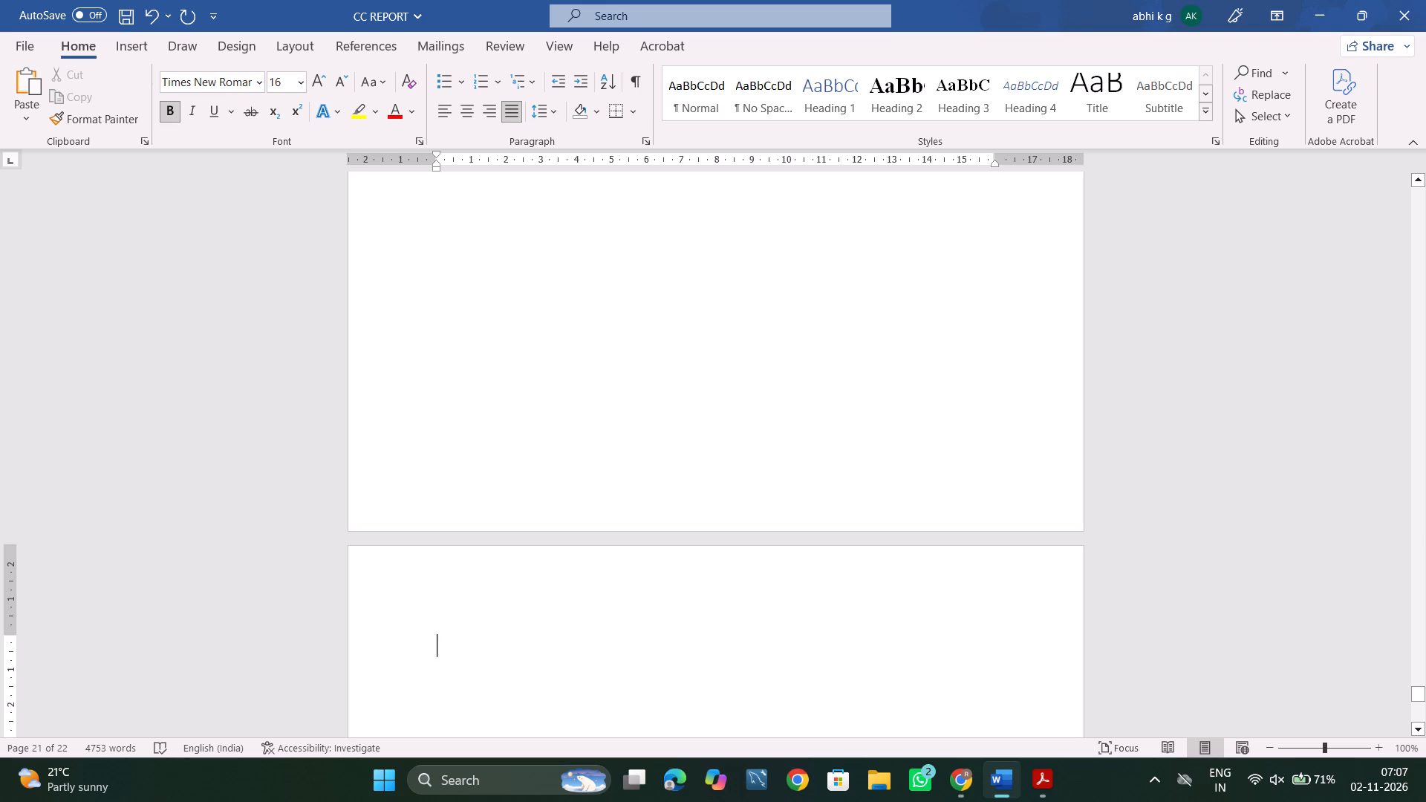
{"action": "left_click", "coordinate": [437, 620]}
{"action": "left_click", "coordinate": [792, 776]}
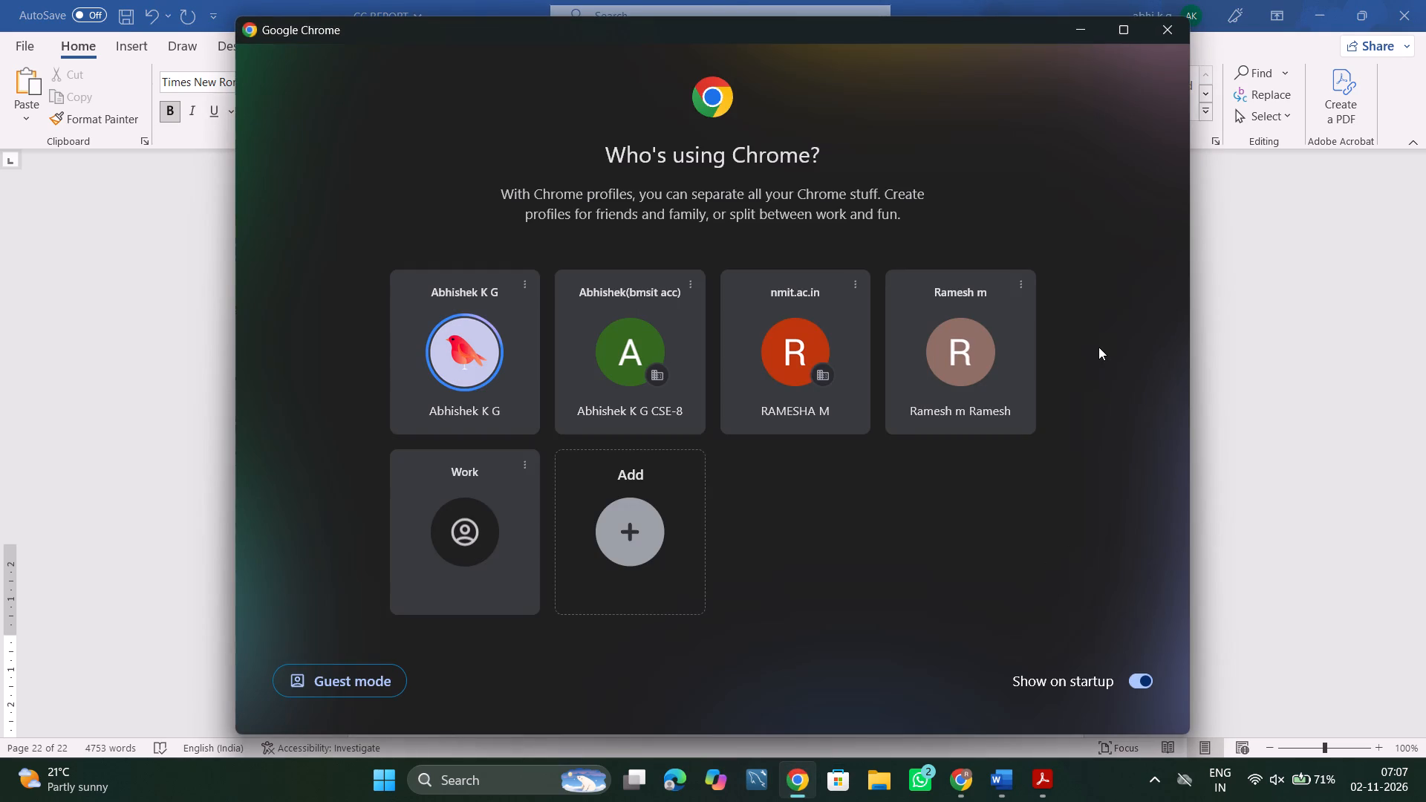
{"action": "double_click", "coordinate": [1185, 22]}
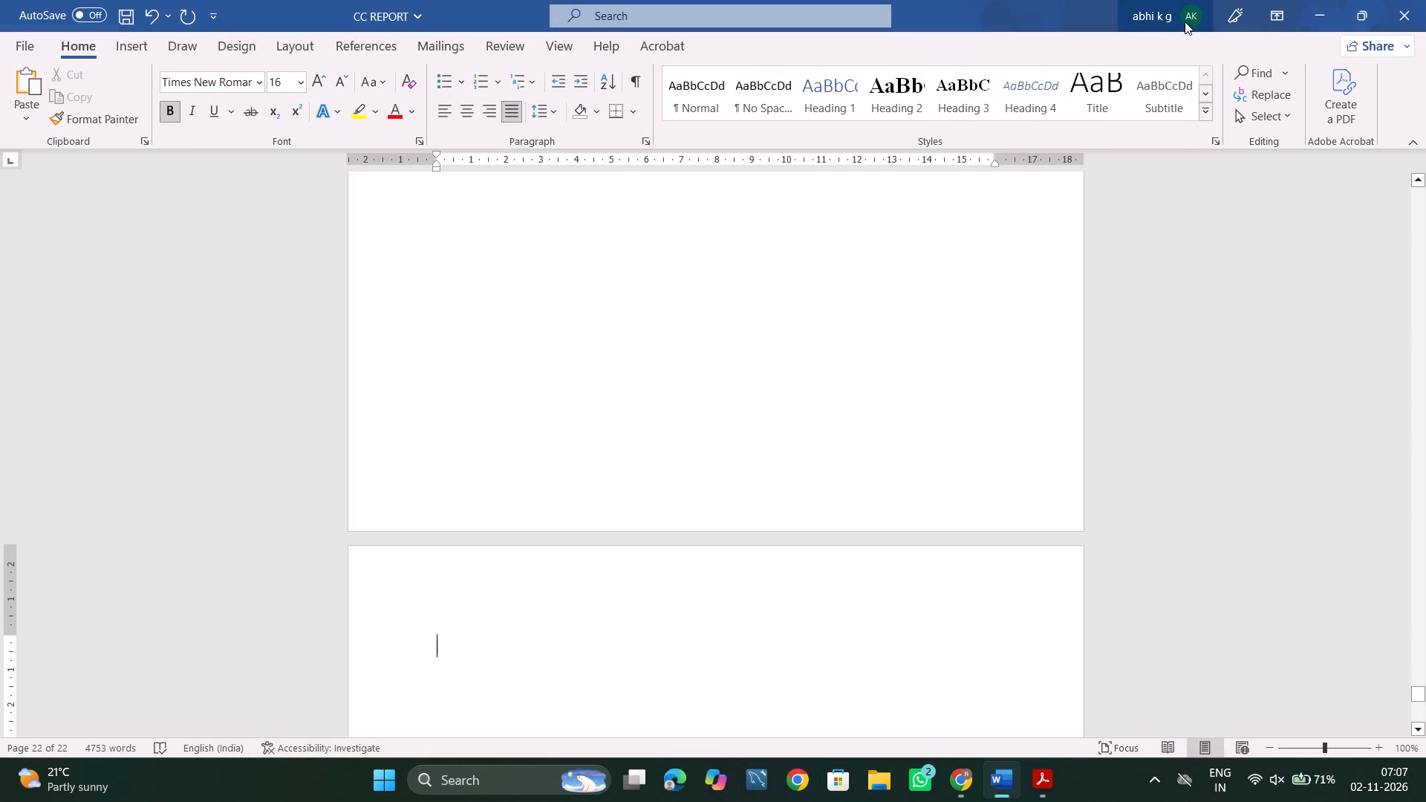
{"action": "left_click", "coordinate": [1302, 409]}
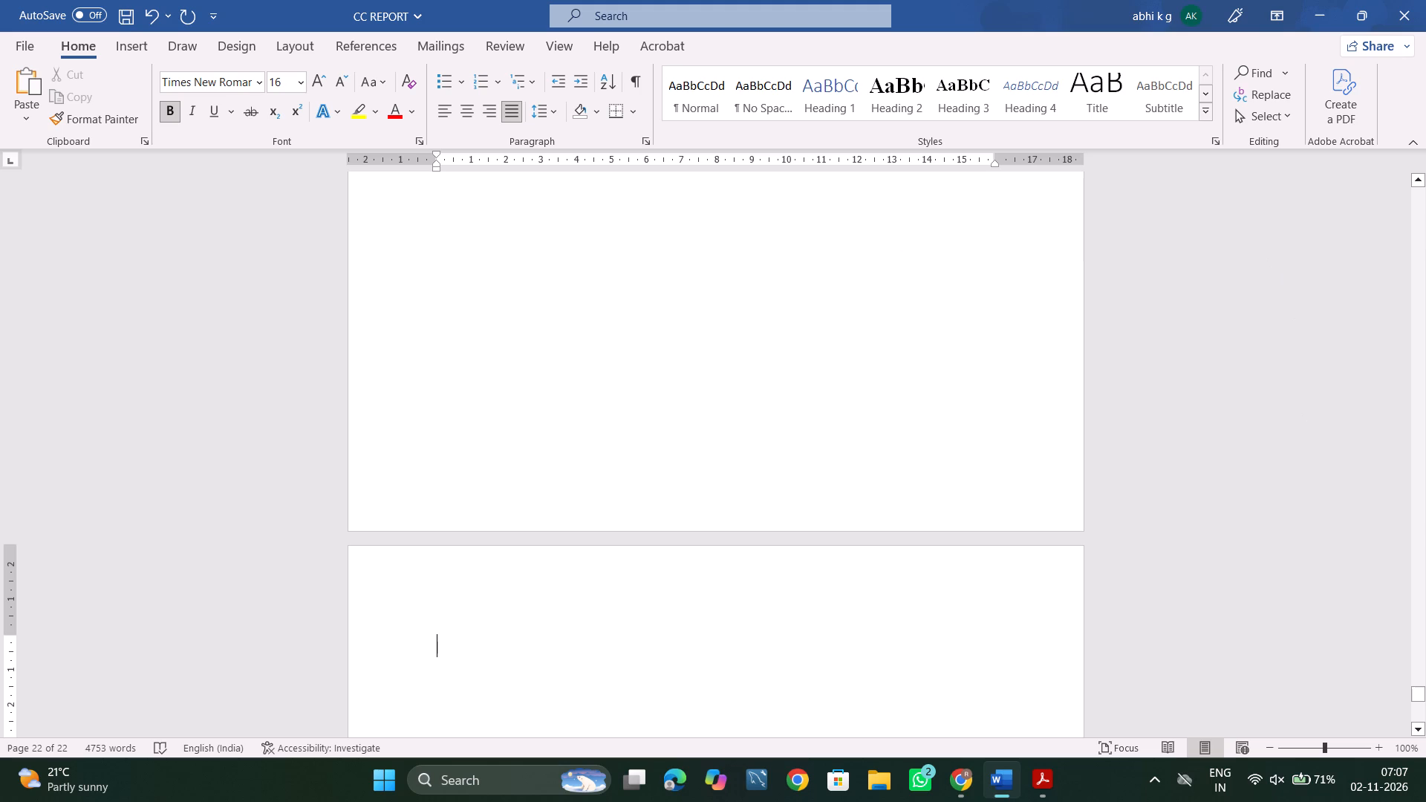
Save the CC REPORT document.
{"action": "key", "text": "ctrl+s"}
{"action": "key", "text": "ctrl+s"}
{"action": "key", "text": "ctrl+s"}
{"action": "key", "text": "ctrl+s"}
{"action": "key", "text": "ctrl+s"}
{"action": "key", "text": "ctrl+s"}
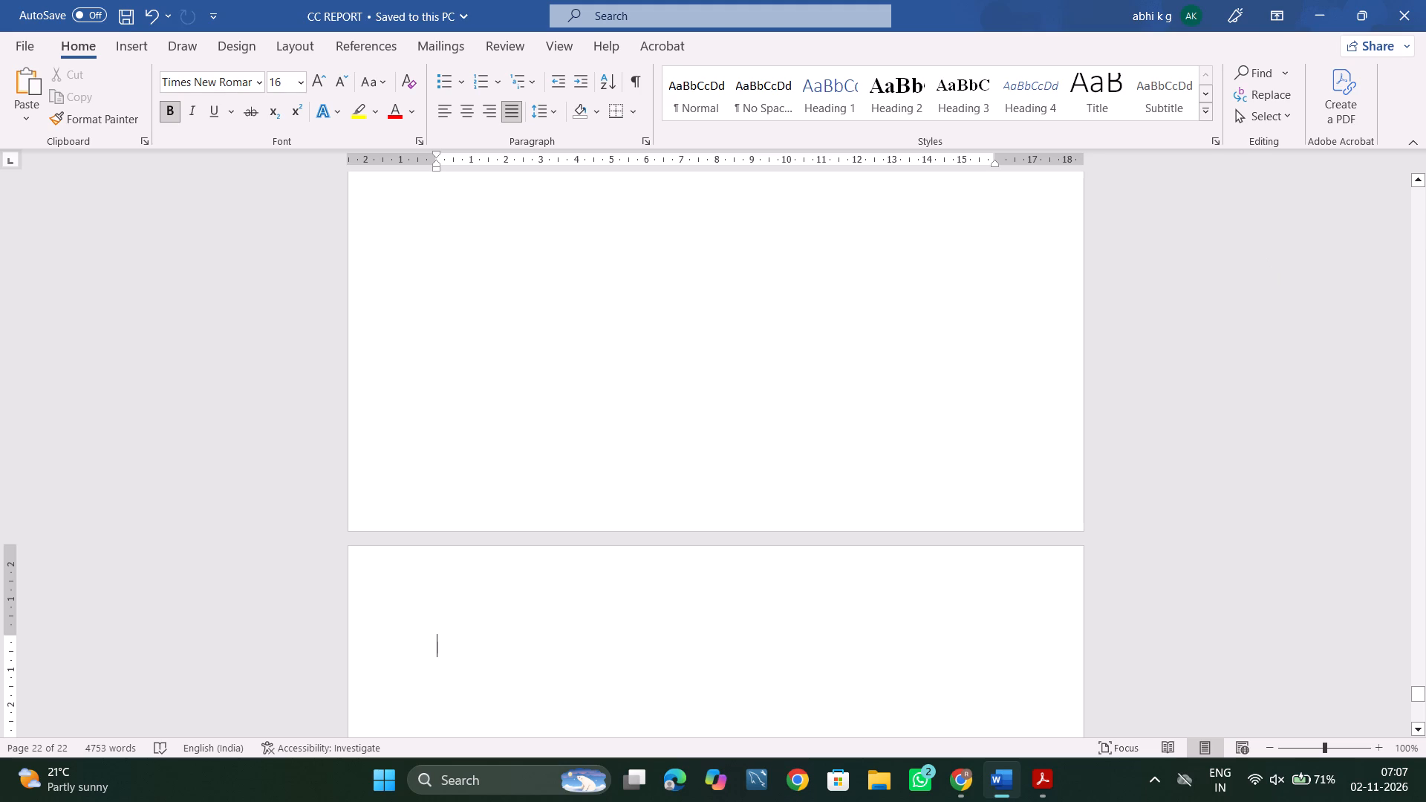
{"action": "left_click", "coordinate": [974, 773]}
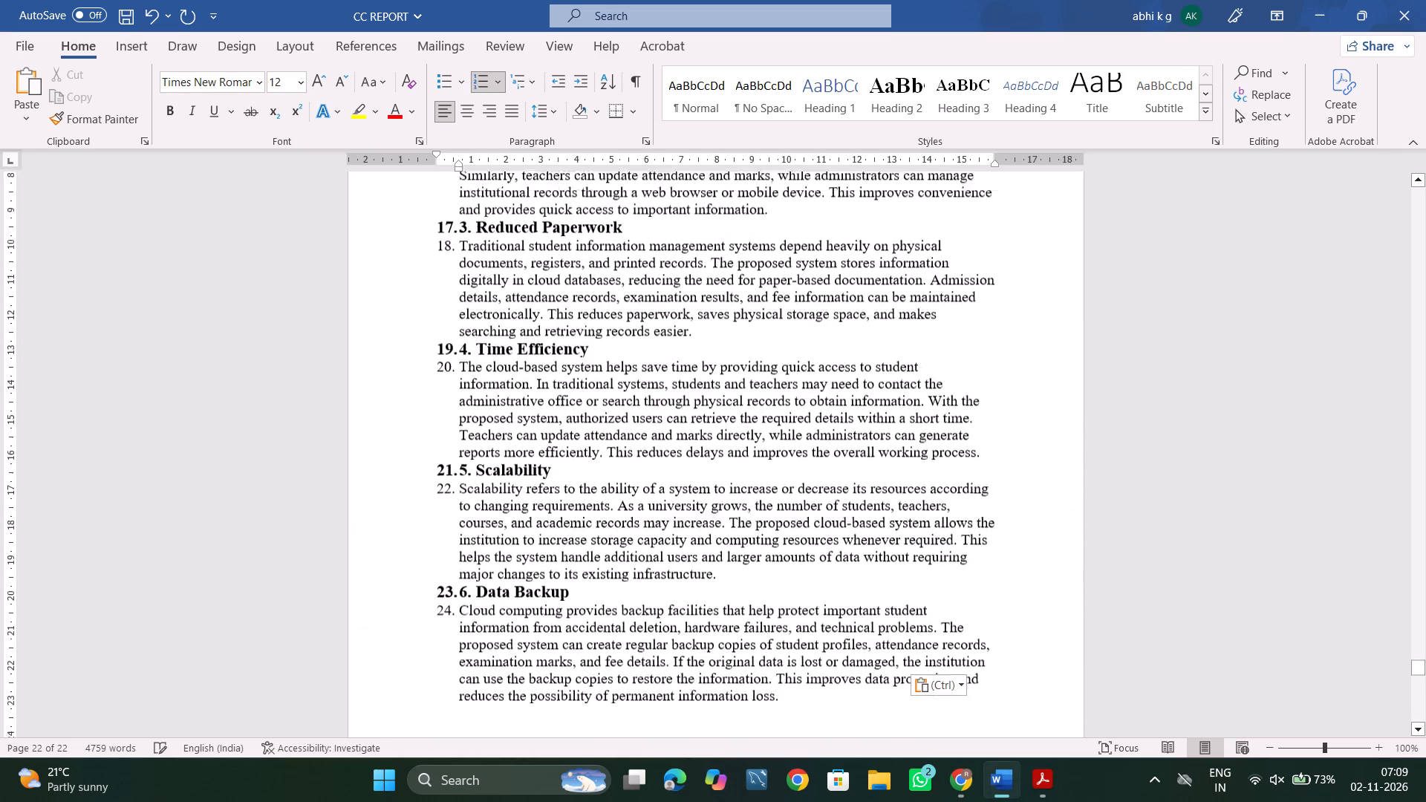
{"action": "key", "text": "Up"}
{"action": "key", "text": "Up"}
{"action": "key", "text": "Up"}
{"action": "key", "text": "Up"}
{"action": "key", "text": "Up"}
{"action": "key", "text": "Up"}
{"action": "key", "text": "Up"}
{"action": "key", "text": "Up"}
{"action": "key", "text": "Up"}
{"action": "key", "text": "Up"}
{"action": "key", "text": "Up"}
{"action": "key", "text": "Up"}
{"action": "key", "text": "Up"}
{"action": "key", "text": "Up"}
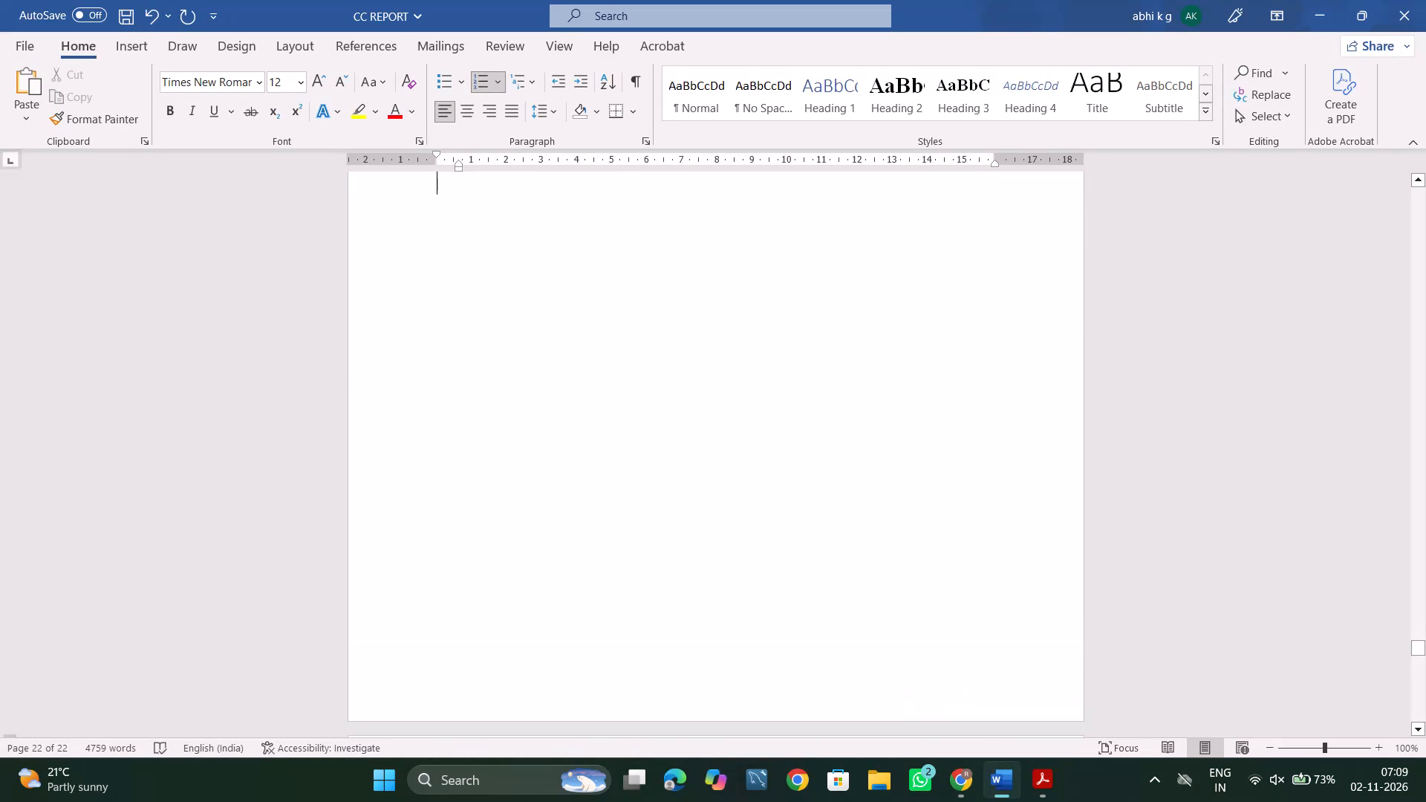
{"action": "key", "text": "Down"}
{"action": "key", "text": "Down"}
{"action": "key", "text": "Down"}
{"action": "key", "text": "Down"}
{"action": "key", "text": "Down"}
{"action": "key", "text": "Down"}
{"action": "key", "text": "Down"}
{"action": "key", "text": "Down"}
{"action": "key", "text": "Down"}
{"action": "key", "text": "Down"}
{"action": "key", "text": "Down"}
{"action": "key", "text": "Down"}
{"action": "key", "text": "Down"}
{"action": "key", "text": "Down"}
{"action": "key", "text": "Down"}
{"action": "key", "text": "Down"}
{"action": "key", "text": "Down"}
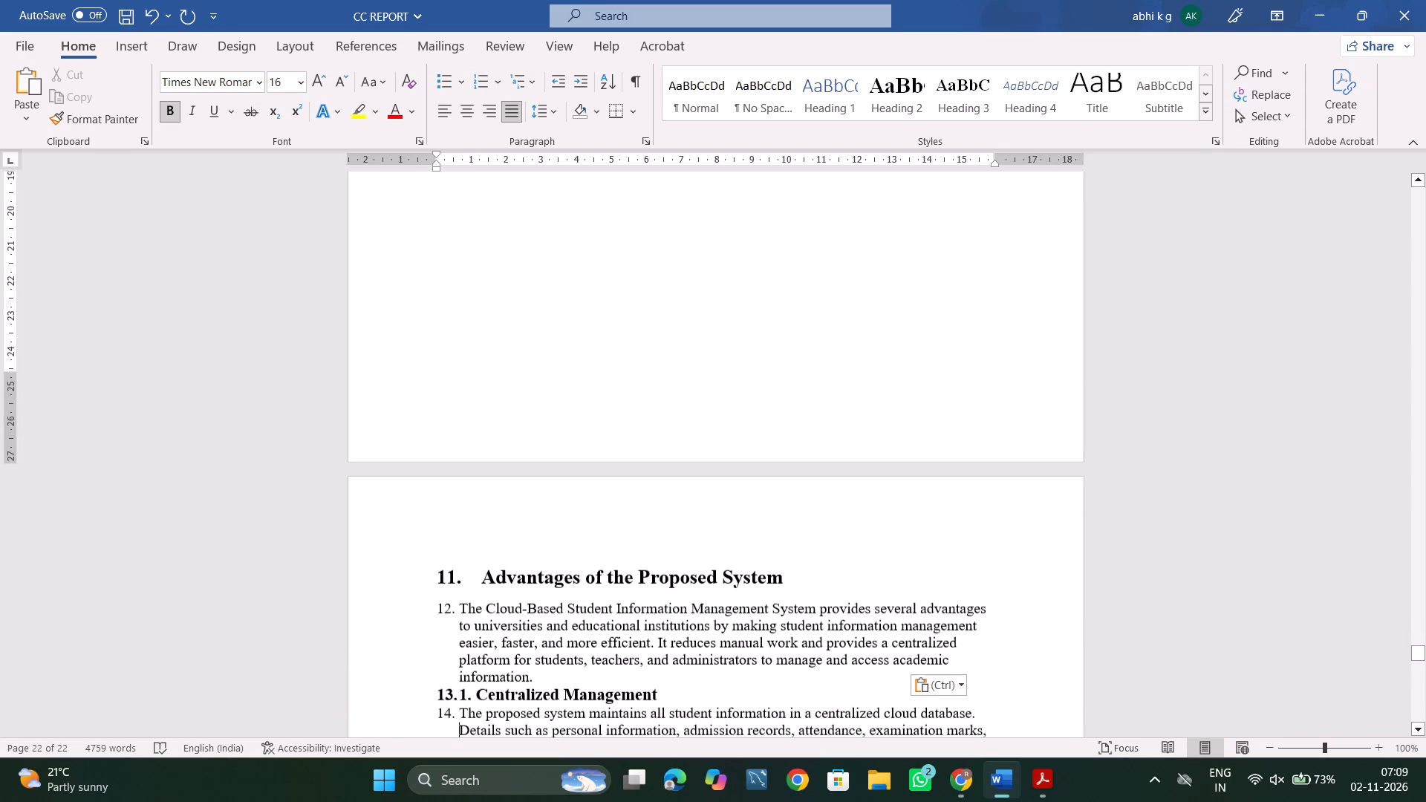
{"action": "left_click", "coordinate": [460, 611]}
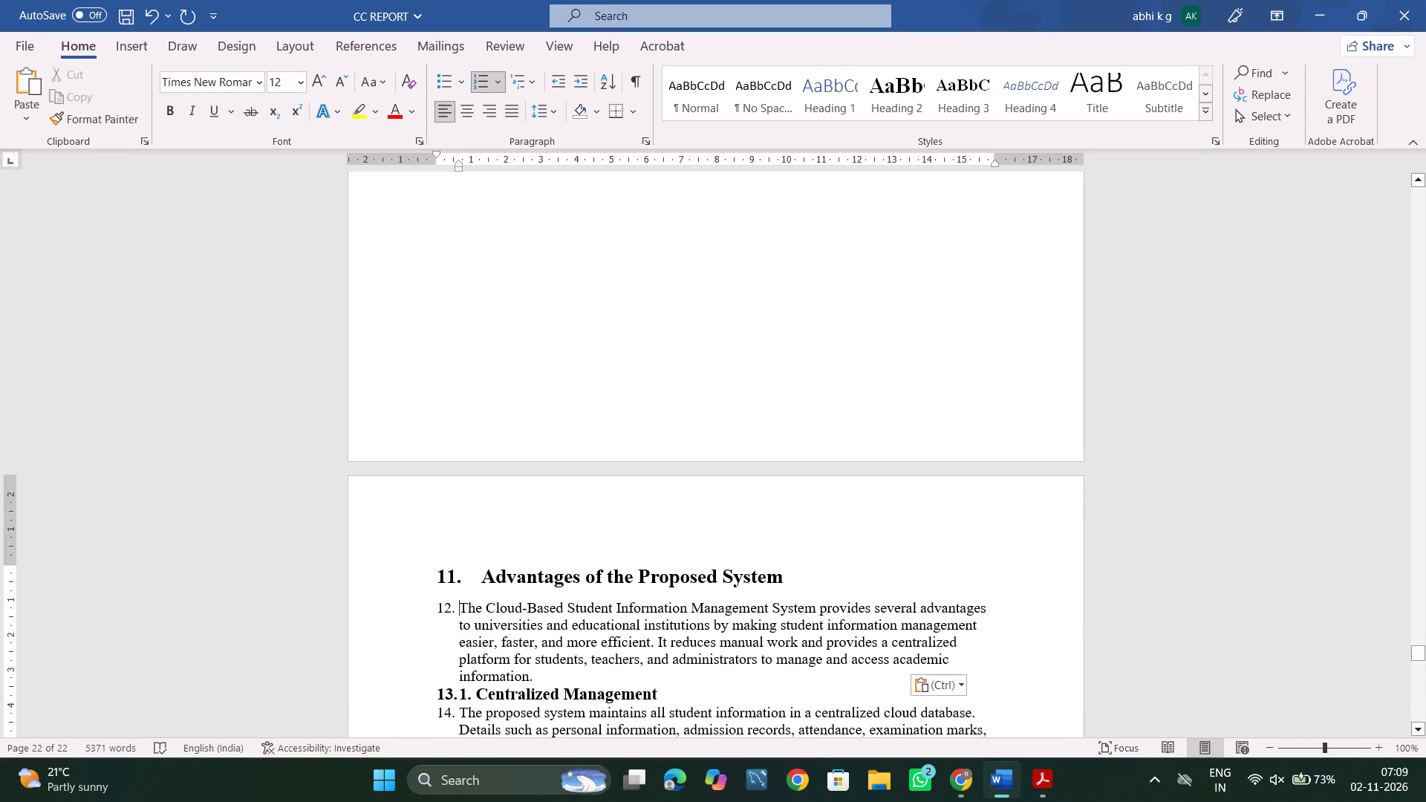
{"action": "key", "text": "BackSpace"}
{"action": "key", "text": "BackSpace"}
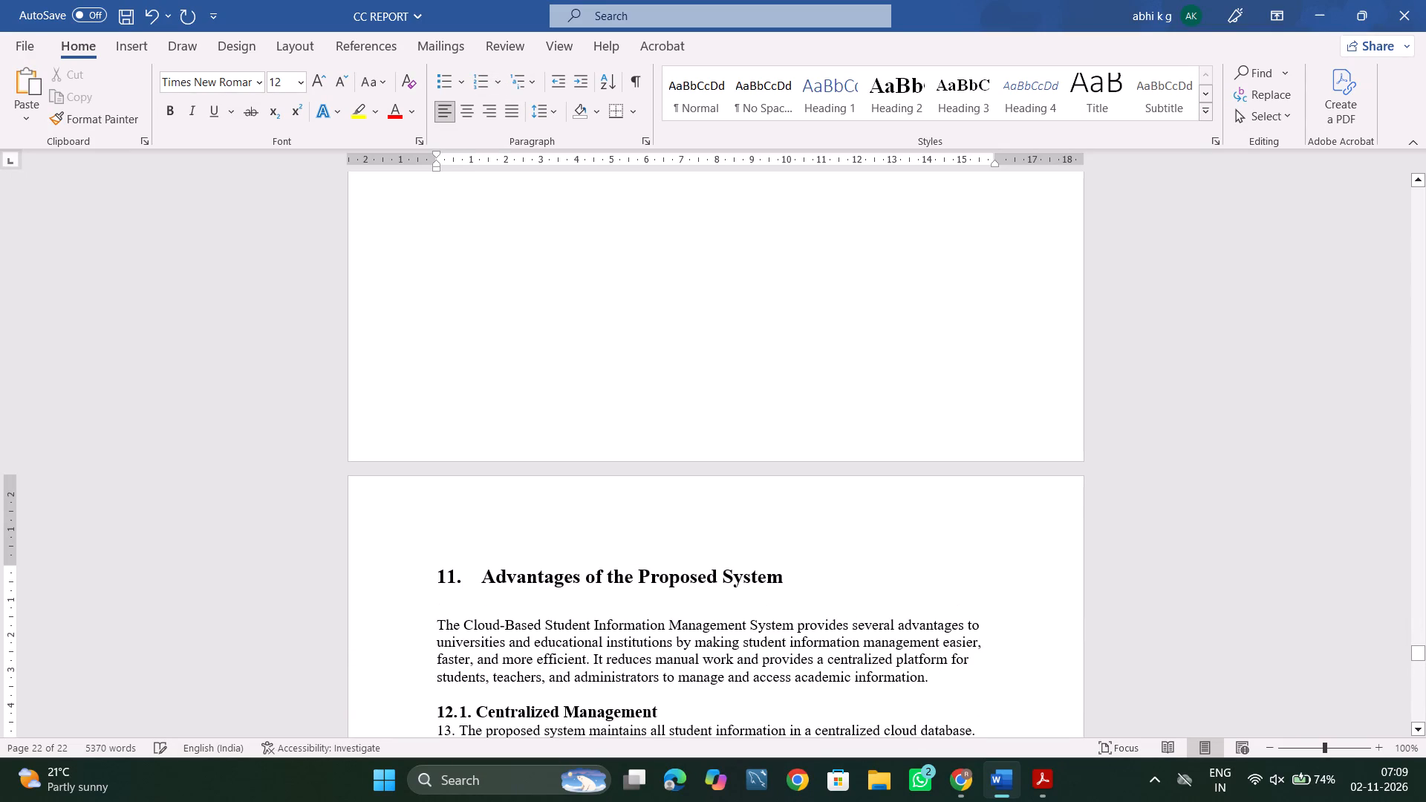
Justify the introductory paragraph under Advantages of the Proposed System and set its line spacing to 1.5.
{"action": "left_click_drag", "start_coordinate": [429, 627], "coordinate": [993, 692]}
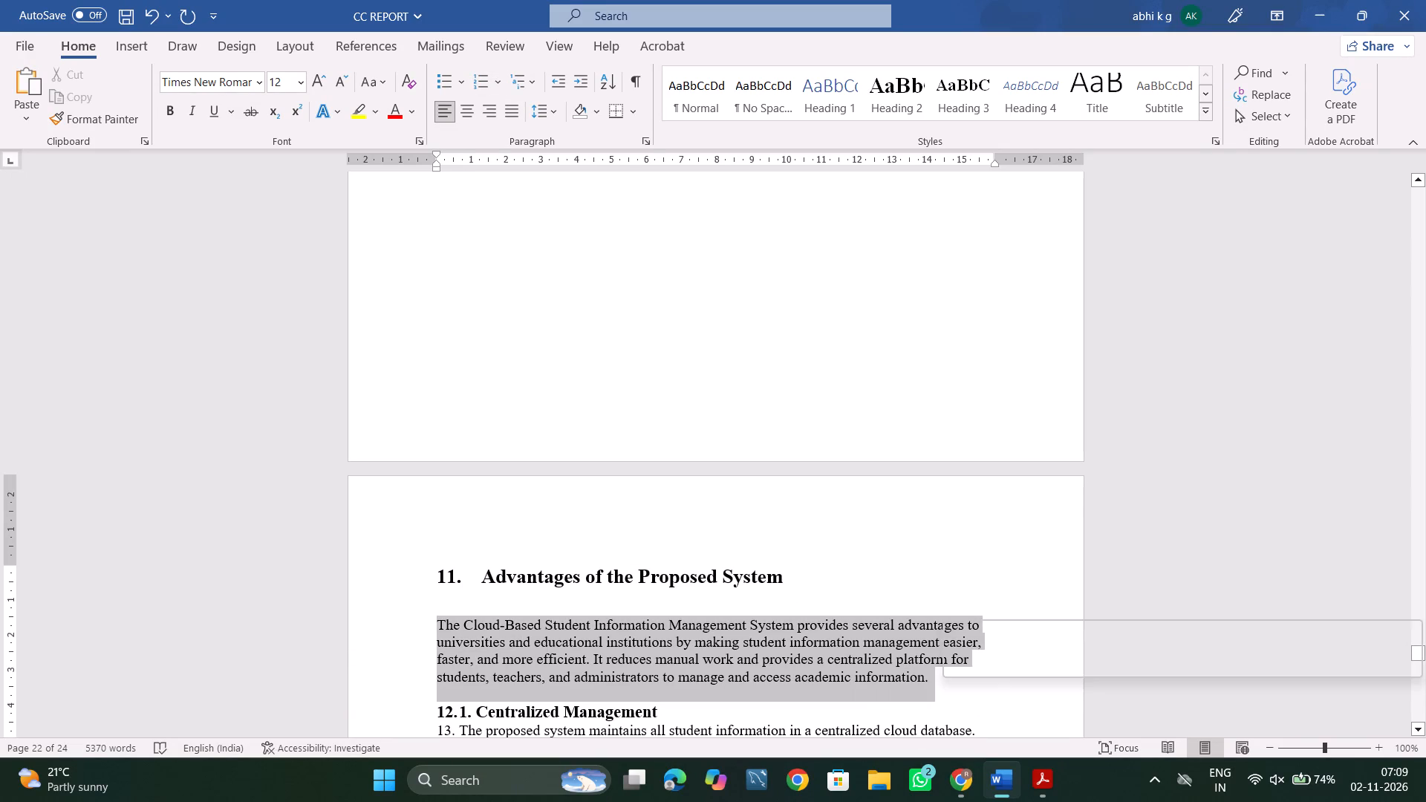
{"action": "left_click", "coordinate": [518, 120]}
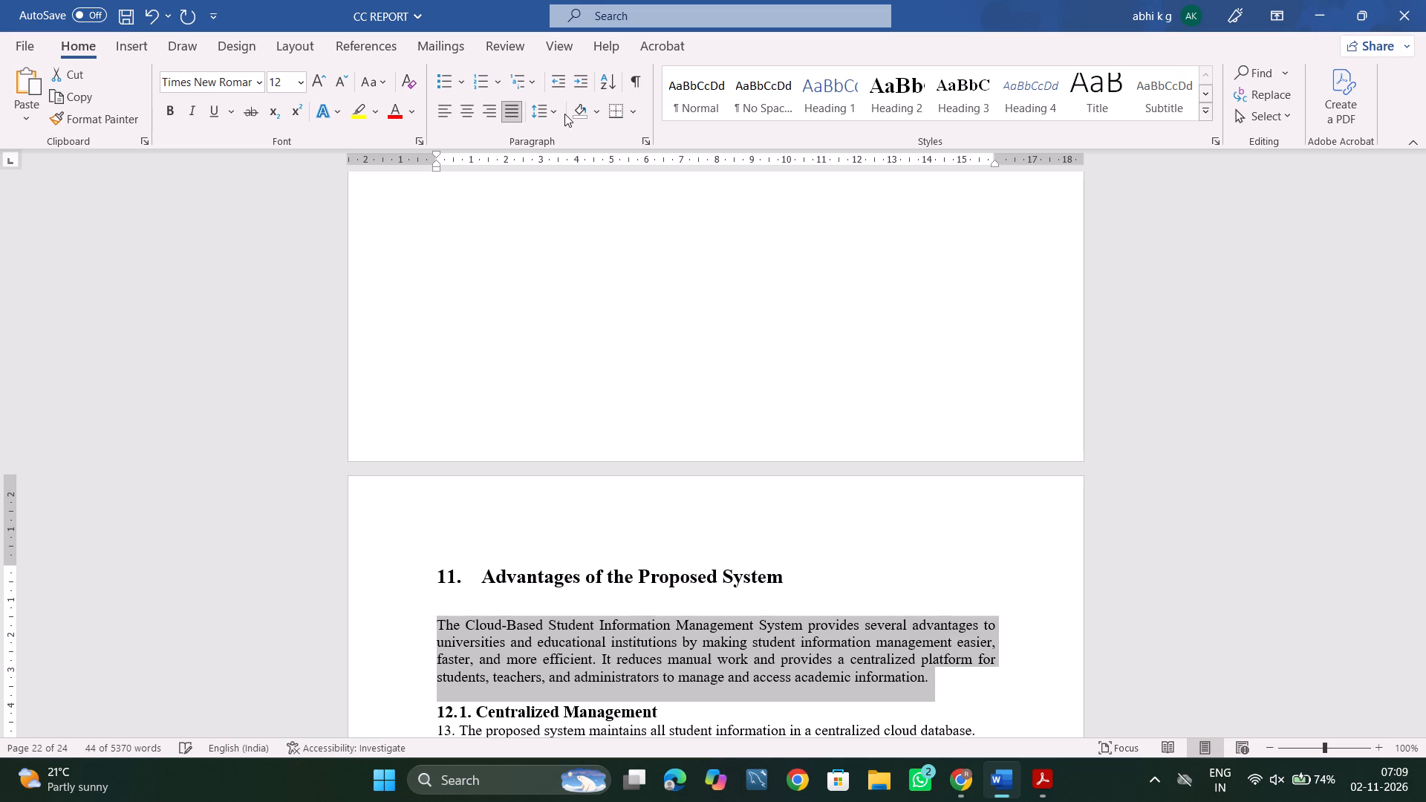
{"action": "left_click", "coordinate": [564, 114]}
{"action": "left_click", "coordinate": [550, 114]}
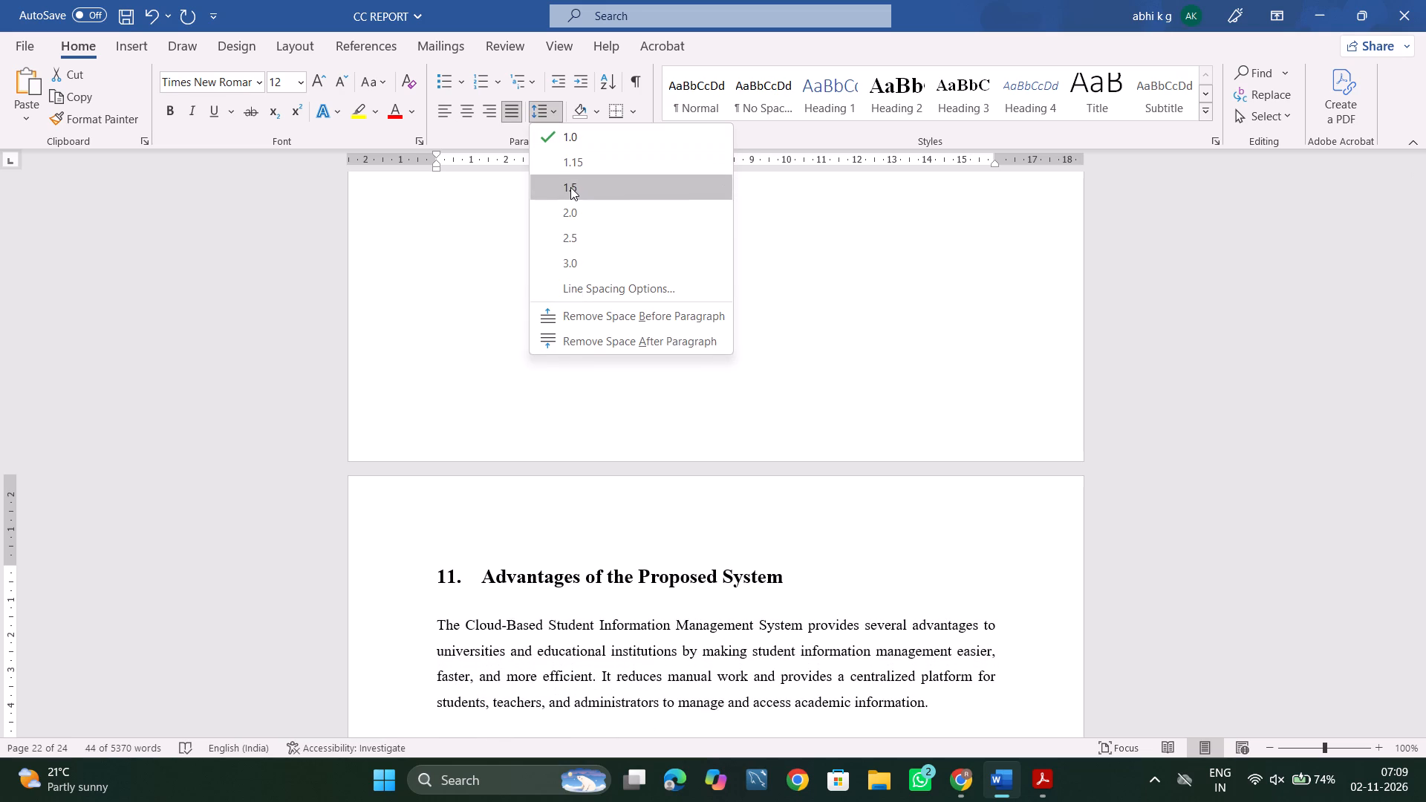
{"action": "left_click", "coordinate": [570, 187]}
Remove the list numbers, typed "1." and indents from the Centralized Management heading and its paragraph.
{"action": "key", "text": "Down"}
{"action": "key", "text": "Down"}
{"action": "key", "text": "Down"}
{"action": "key", "text": "Down"}
{"action": "key", "text": "Down"}
{"action": "key", "text": "Down"}
{"action": "key", "text": "Down"}
{"action": "key", "text": "Down"}
{"action": "key", "text": "Down"}
{"action": "key", "text": "Down"}
{"action": "key", "text": "Down"}
{"action": "key", "text": "Down"}
{"action": "key", "text": "Down"}
{"action": "key", "text": "Down"}
{"action": "key", "text": "Down"}
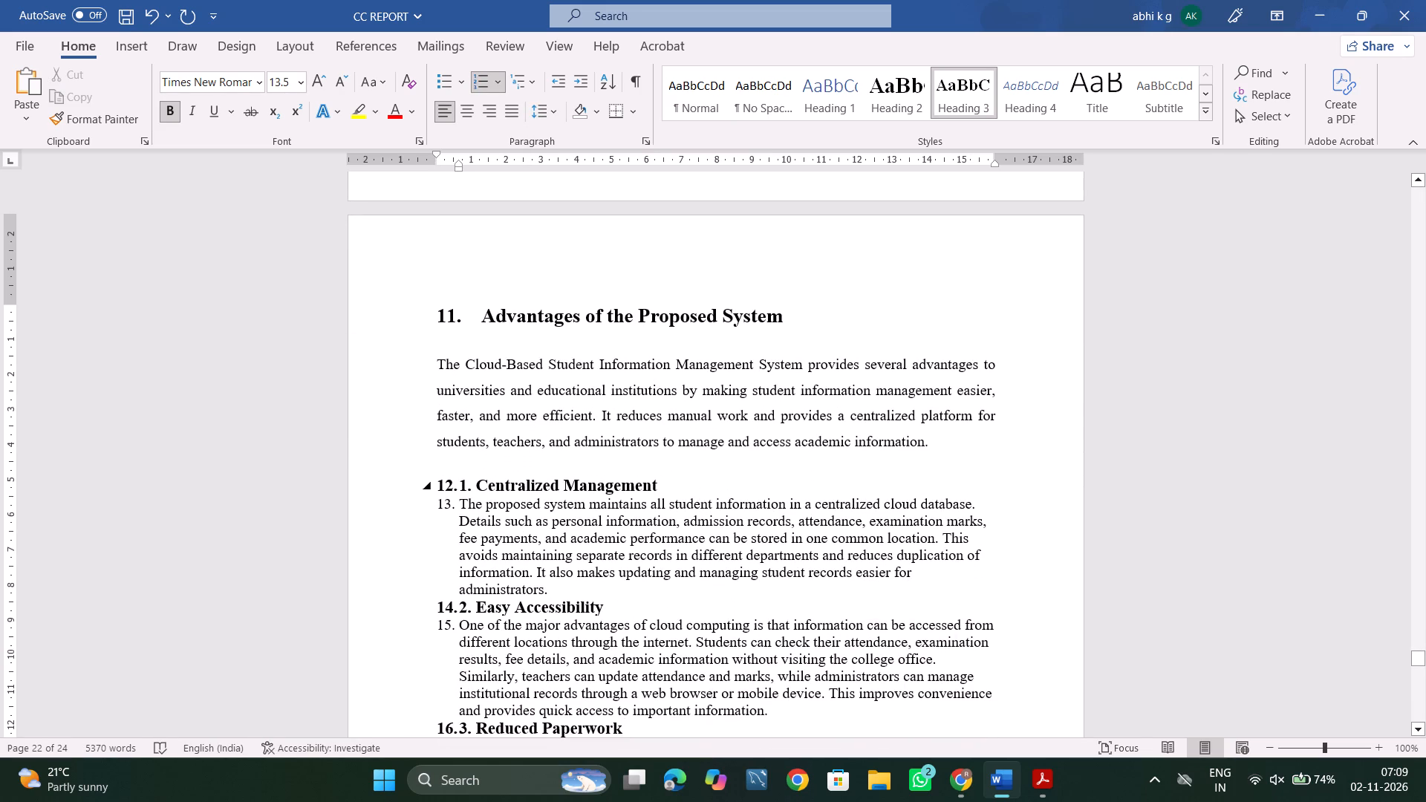
{"action": "left_click", "coordinate": [471, 491]}
{"action": "key", "text": "Right"}
{"action": "key", "text": "BackSpace"}
{"action": "key", "text": "BackSpace"}
{"action": "key", "text": "BackSpace"}
{"action": "key", "text": "BackSpace"}
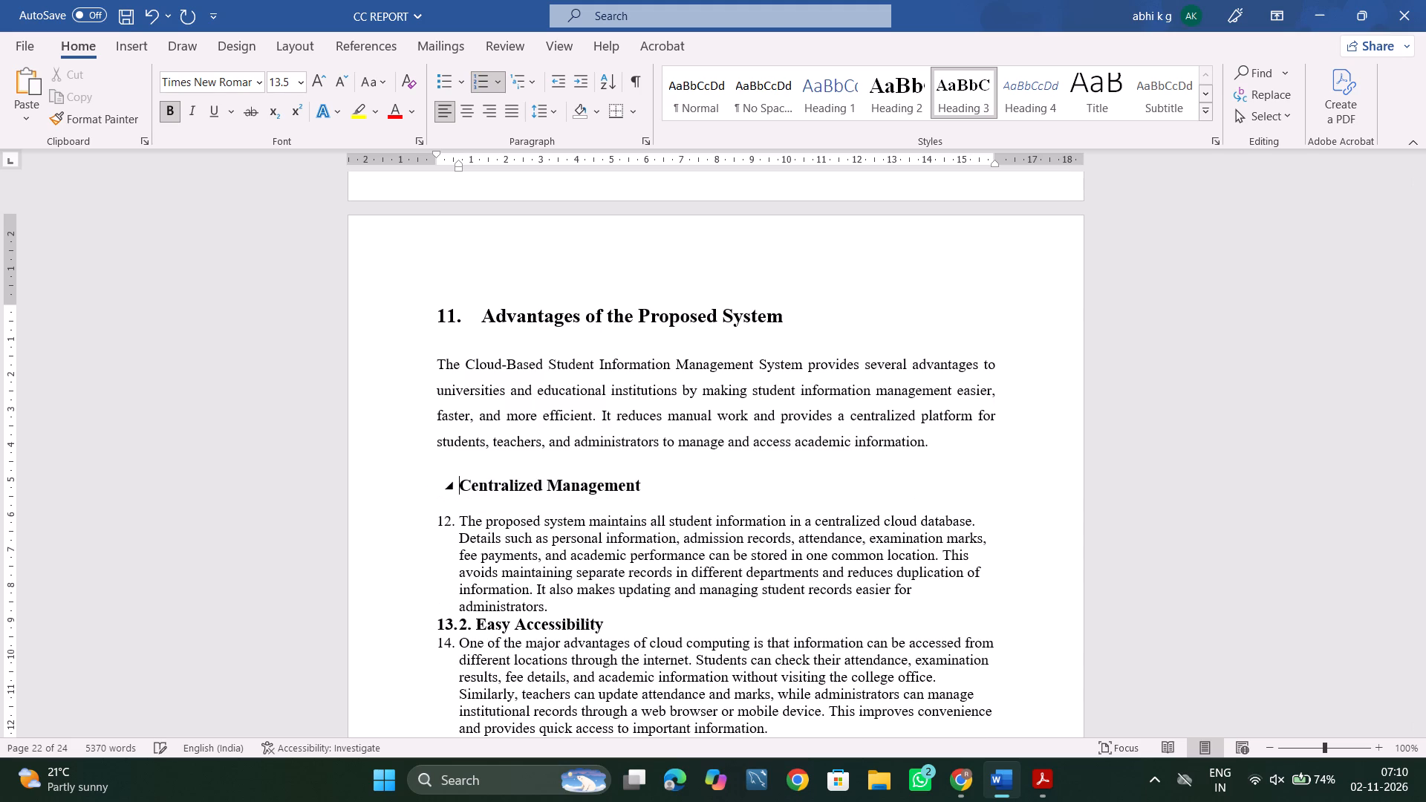
{"action": "key", "text": "BackSpace"}
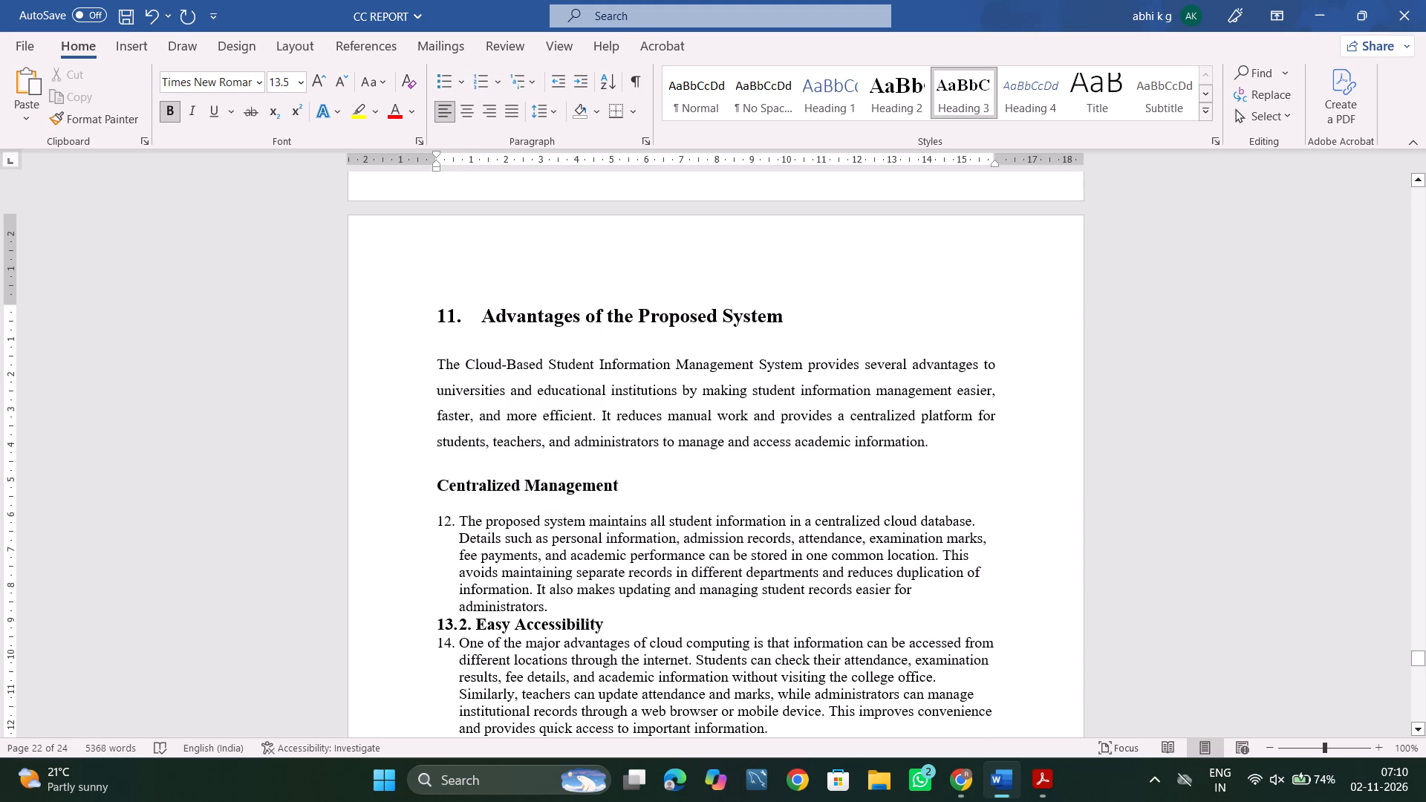
{"action": "left_click", "coordinate": [463, 519]}
{"action": "key", "text": "BackSpace"}
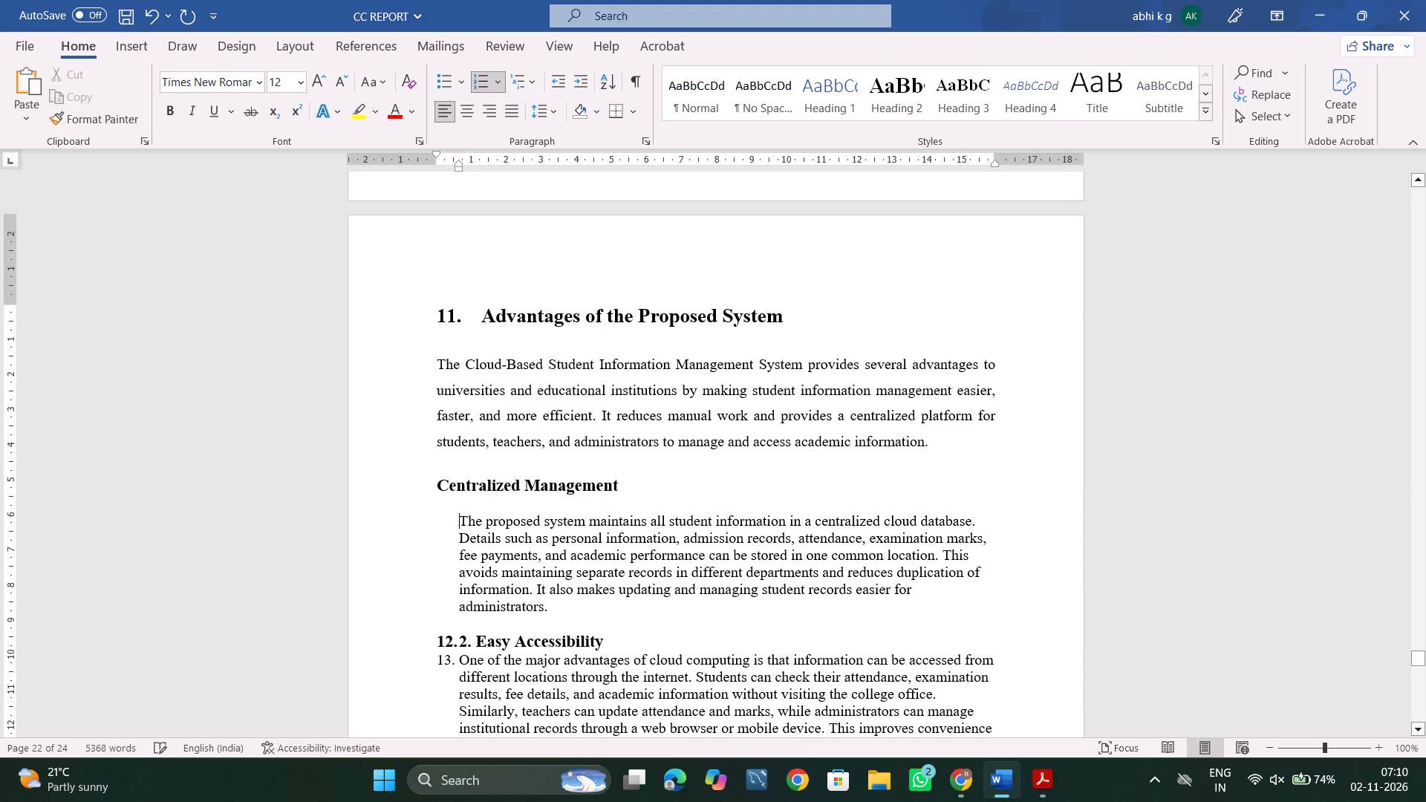
{"action": "key", "text": "BackSpace"}
Justify the Centralized Management paragraph and set its line spacing to 1.5.
{"action": "left_click_drag", "start_coordinate": [431, 515], "coordinate": [567, 554]}
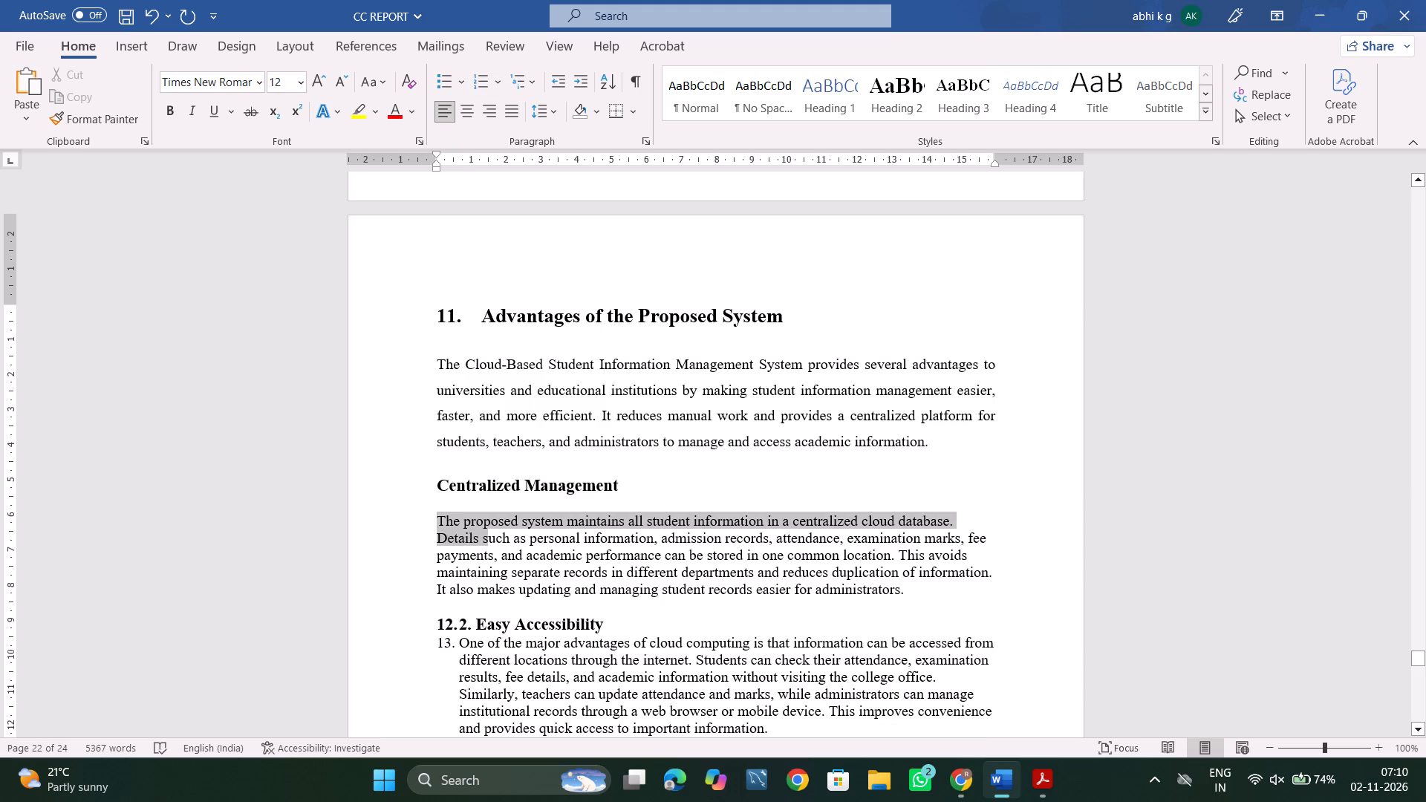
{"action": "left_click_drag", "start_coordinate": [567, 554], "coordinate": [976, 604]}
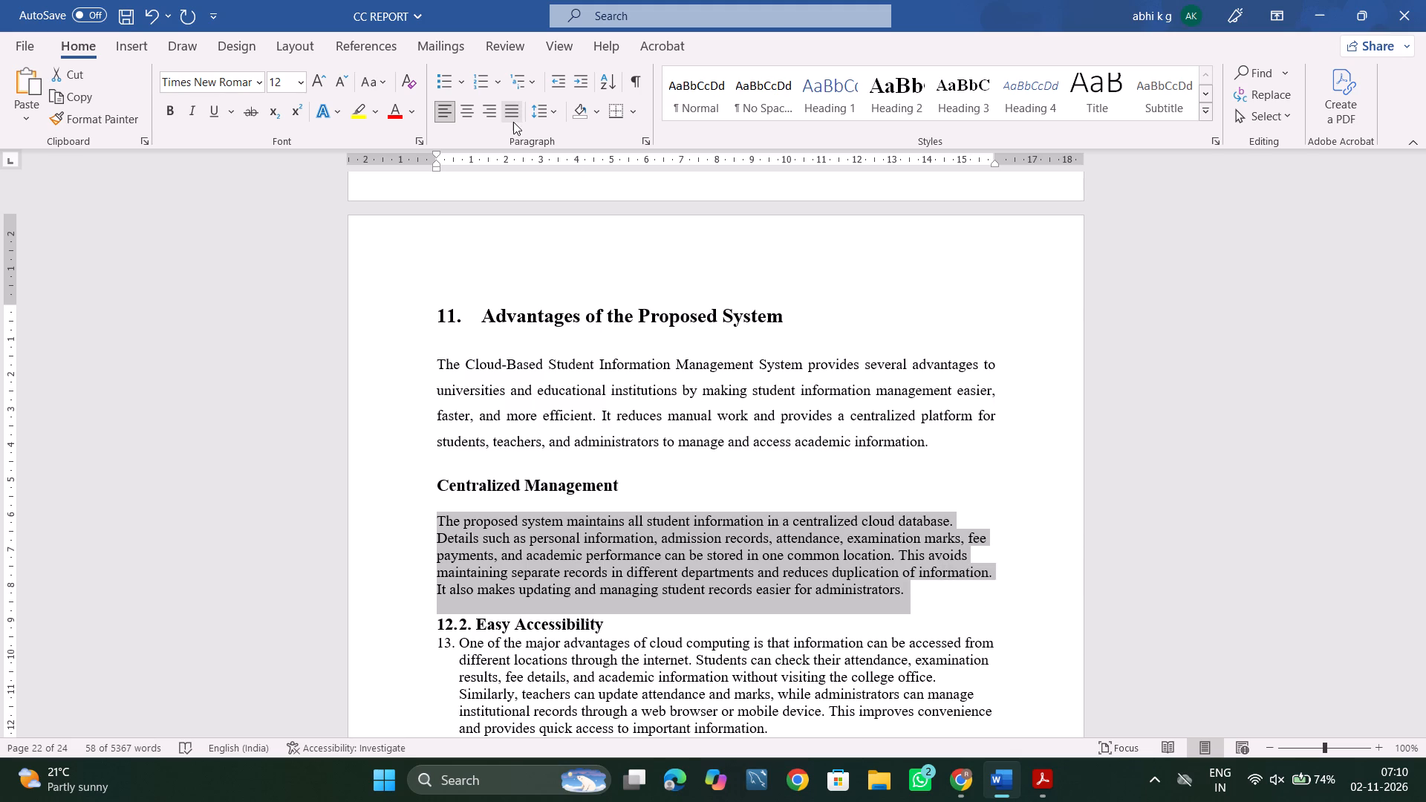
{"action": "left_click", "coordinate": [513, 122]}
{"action": "left_click_drag", "start_coordinate": [559, 114], "coordinate": [576, 193]}
{"action": "left_click", "coordinate": [576, 193]}
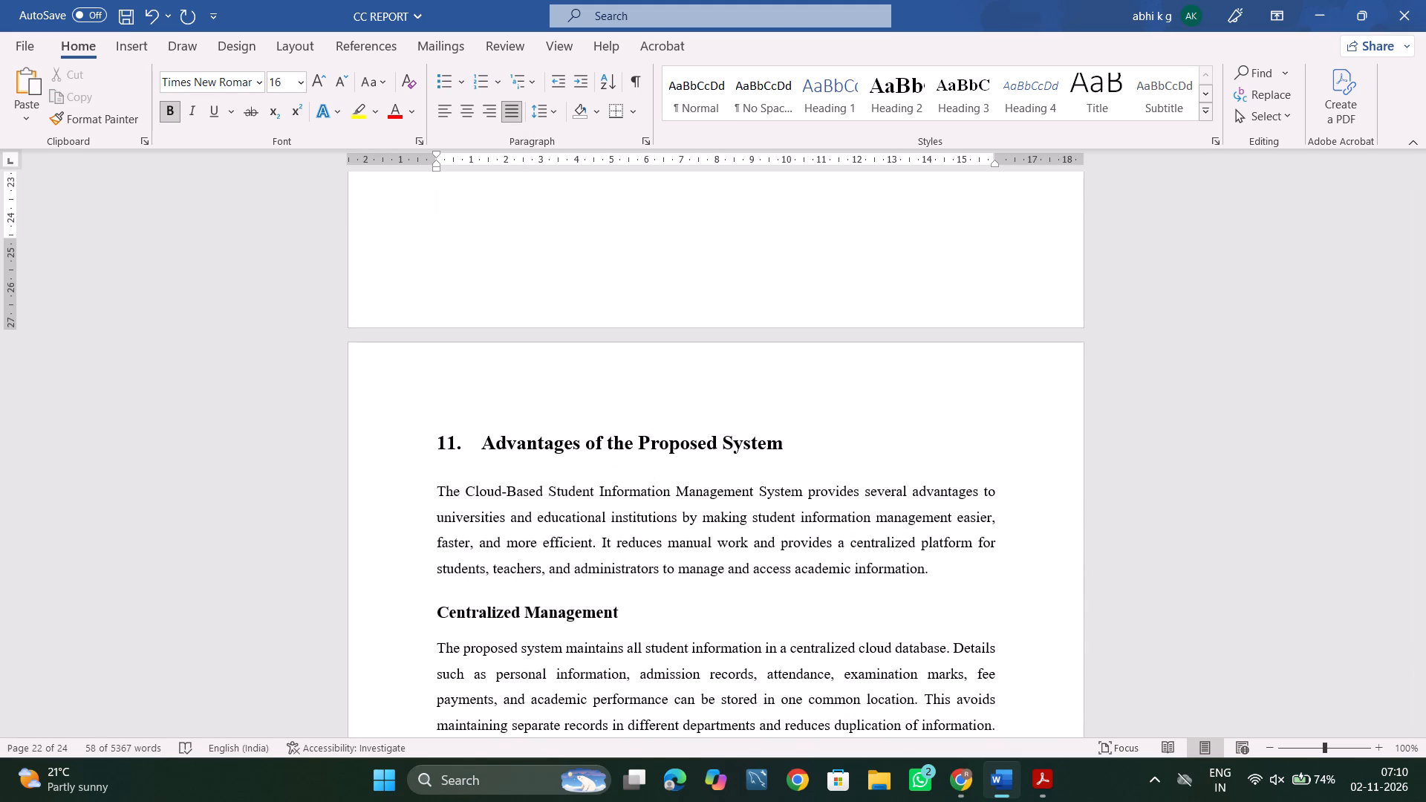
Remove the list numbers, typed "2." and indents from the Easy Accessibility heading and its paragraph.
{"action": "key", "text": "Down"}
{"action": "key", "text": "Down"}
{"action": "key", "text": "Down"}
{"action": "key", "text": "Down"}
{"action": "key", "text": "Down"}
{"action": "key", "text": "Down"}
{"action": "key", "text": "Down"}
{"action": "key", "text": "Down"}
{"action": "key", "text": "Down"}
{"action": "key", "text": "Down"}
{"action": "key", "text": "Down"}
{"action": "key", "text": "Down"}
{"action": "key", "text": "Down"}
{"action": "key", "text": "Down"}
{"action": "key", "text": "Down"}
{"action": "key", "text": "Down"}
{"action": "key", "text": "Down"}
{"action": "key", "text": "Down"}
{"action": "key", "text": "Down"}
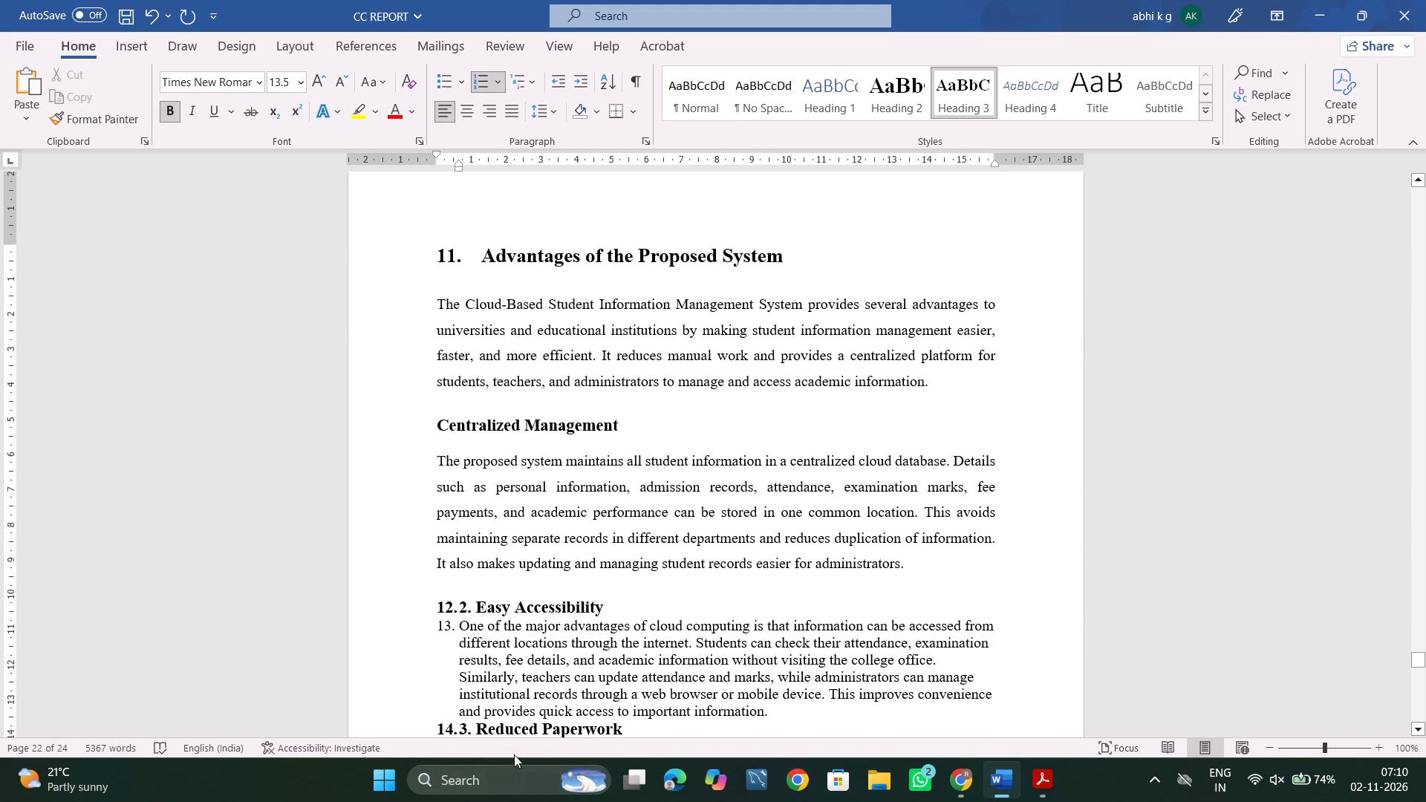
{"action": "left_click", "coordinate": [475, 607]}
{"action": "key", "text": "BackSpace"}
{"action": "key", "text": "BackSpace"}
{"action": "key", "text": "BackSpace"}
{"action": "key", "text": "BackSpace"}
{"action": "key", "text": "BackSpace"}
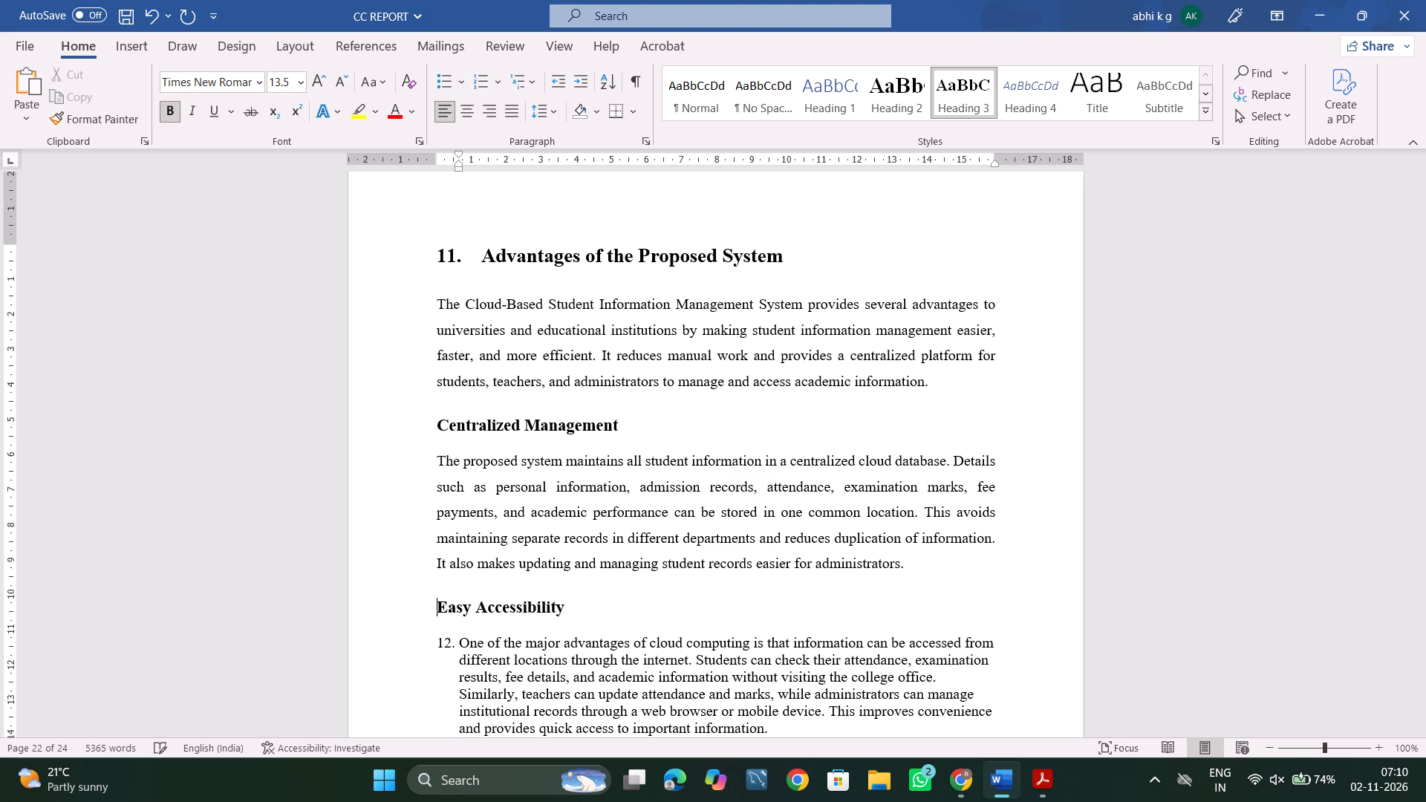
{"action": "left_click", "coordinate": [459, 638]}
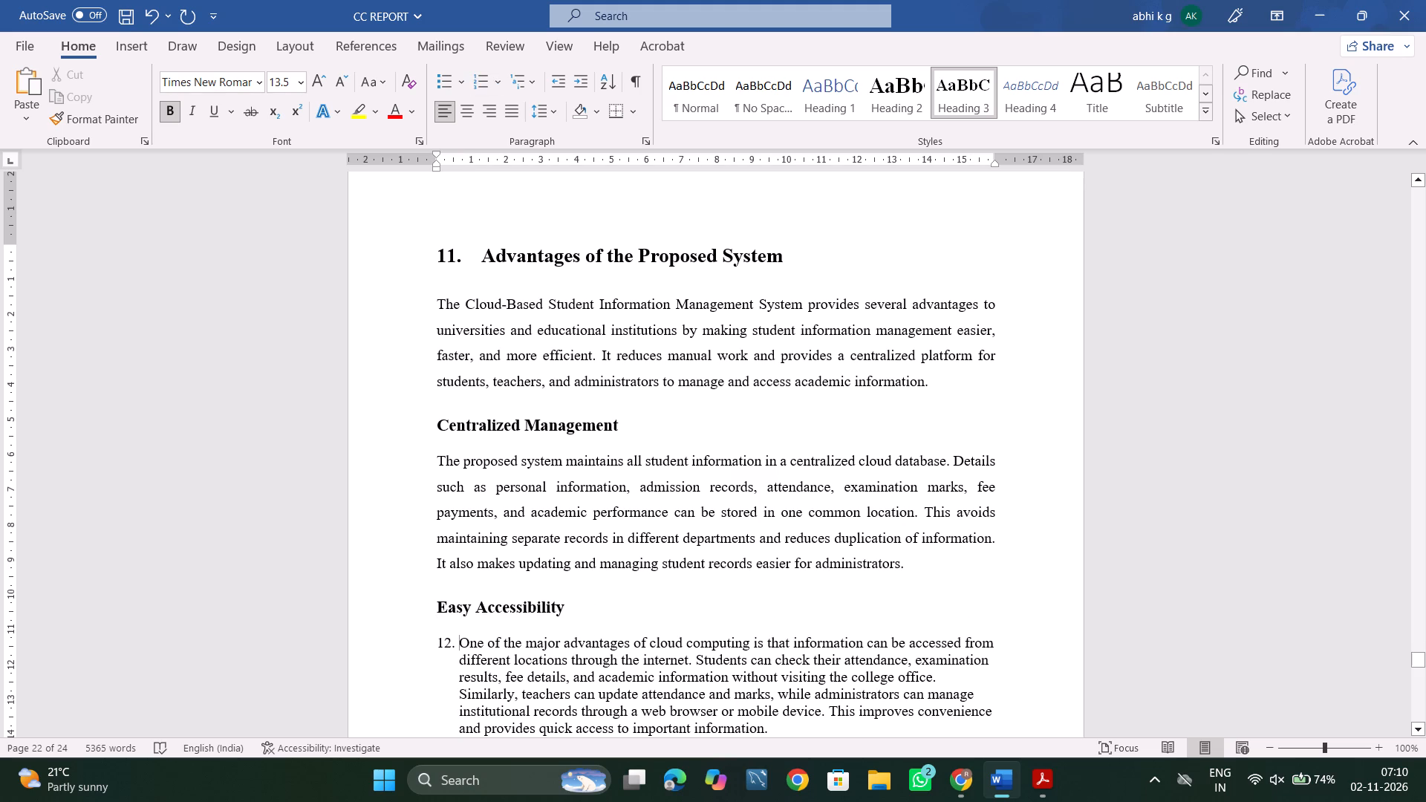
{"action": "key", "text": "BackSpace"}
{"action": "key", "text": "BackSpace"}
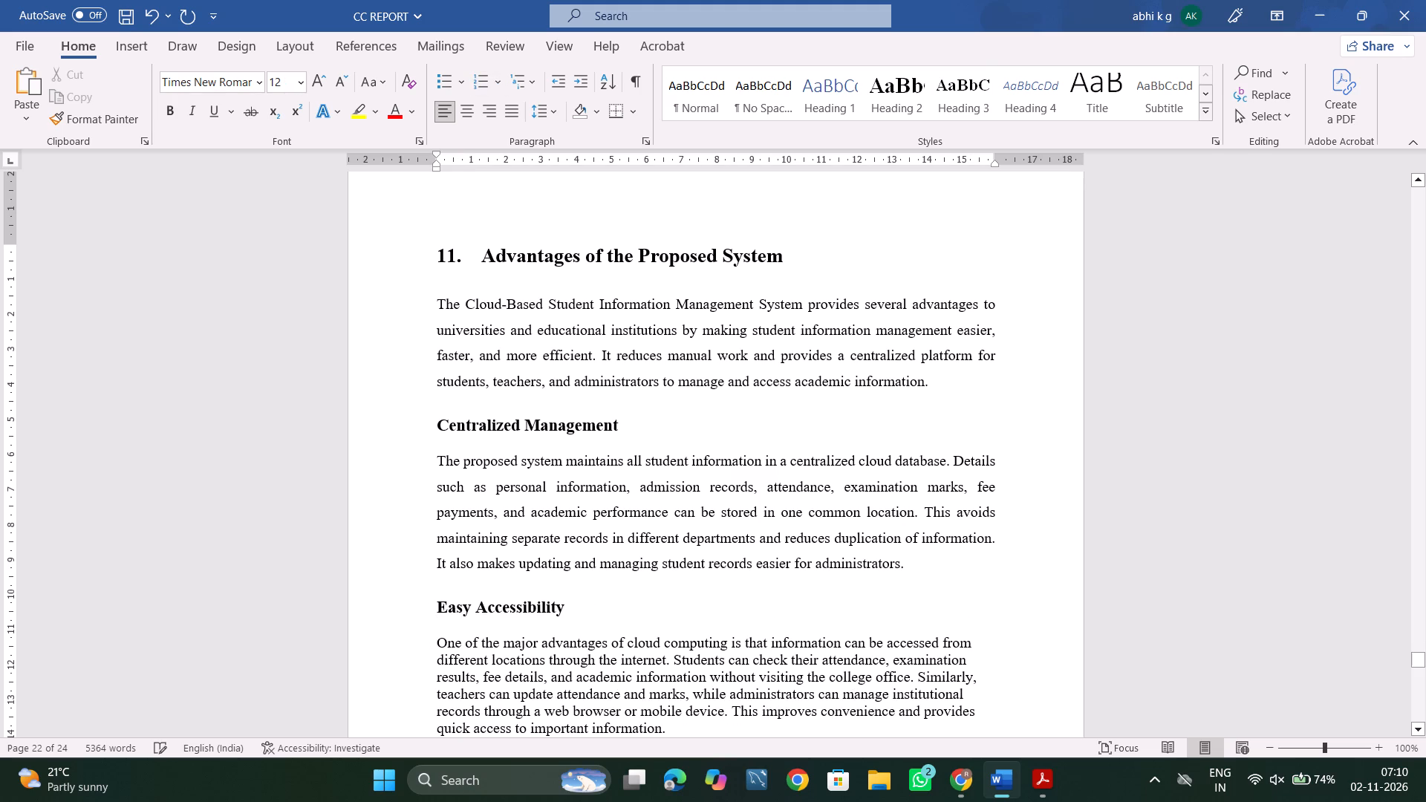
Justify the Easy Accessibility paragraph and set its line spacing to 1.5.
{"action": "left_click_drag", "start_coordinate": [438, 639], "coordinate": [704, 685]}
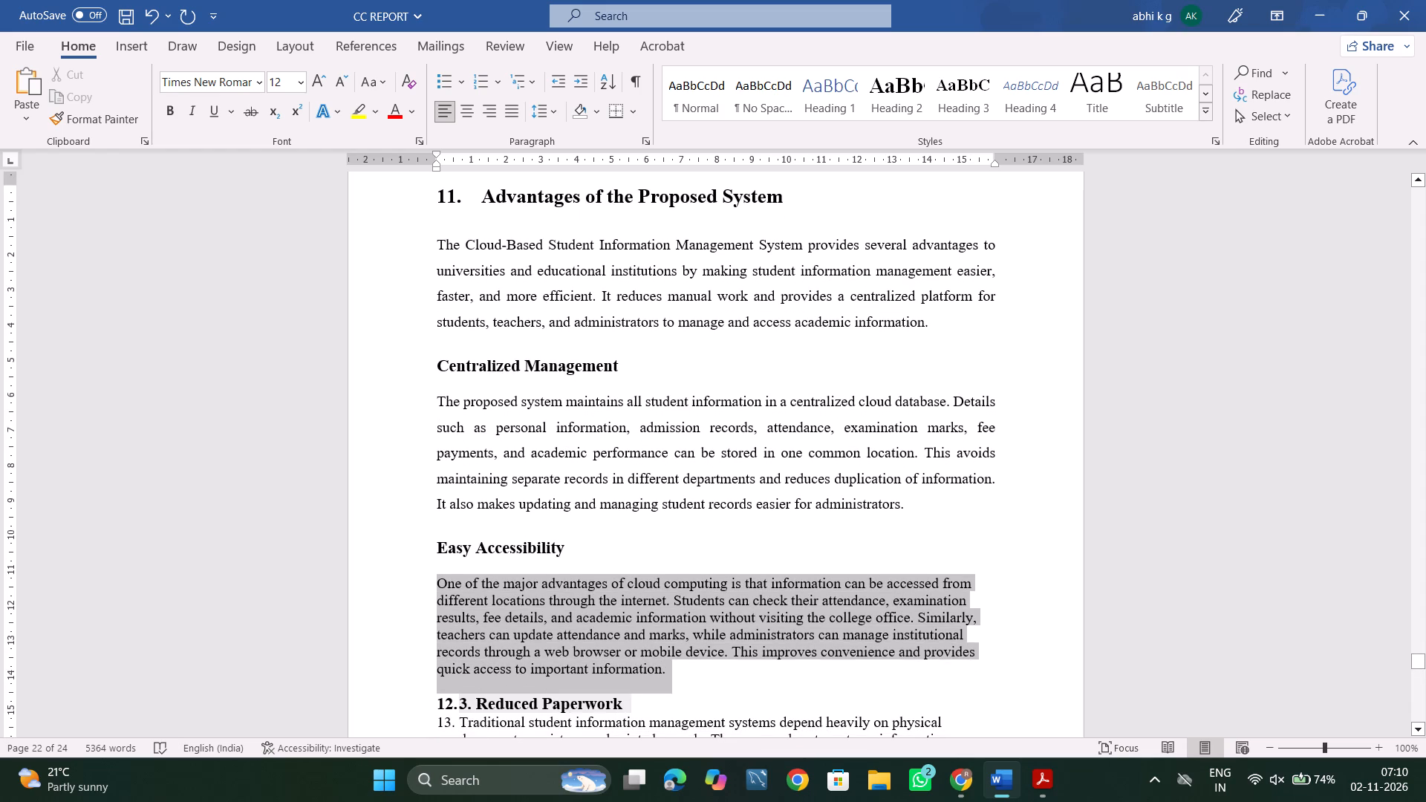
{"action": "left_click_drag", "start_coordinate": [704, 685], "coordinate": [705, 685]}
{"action": "left_click", "coordinate": [514, 114]}
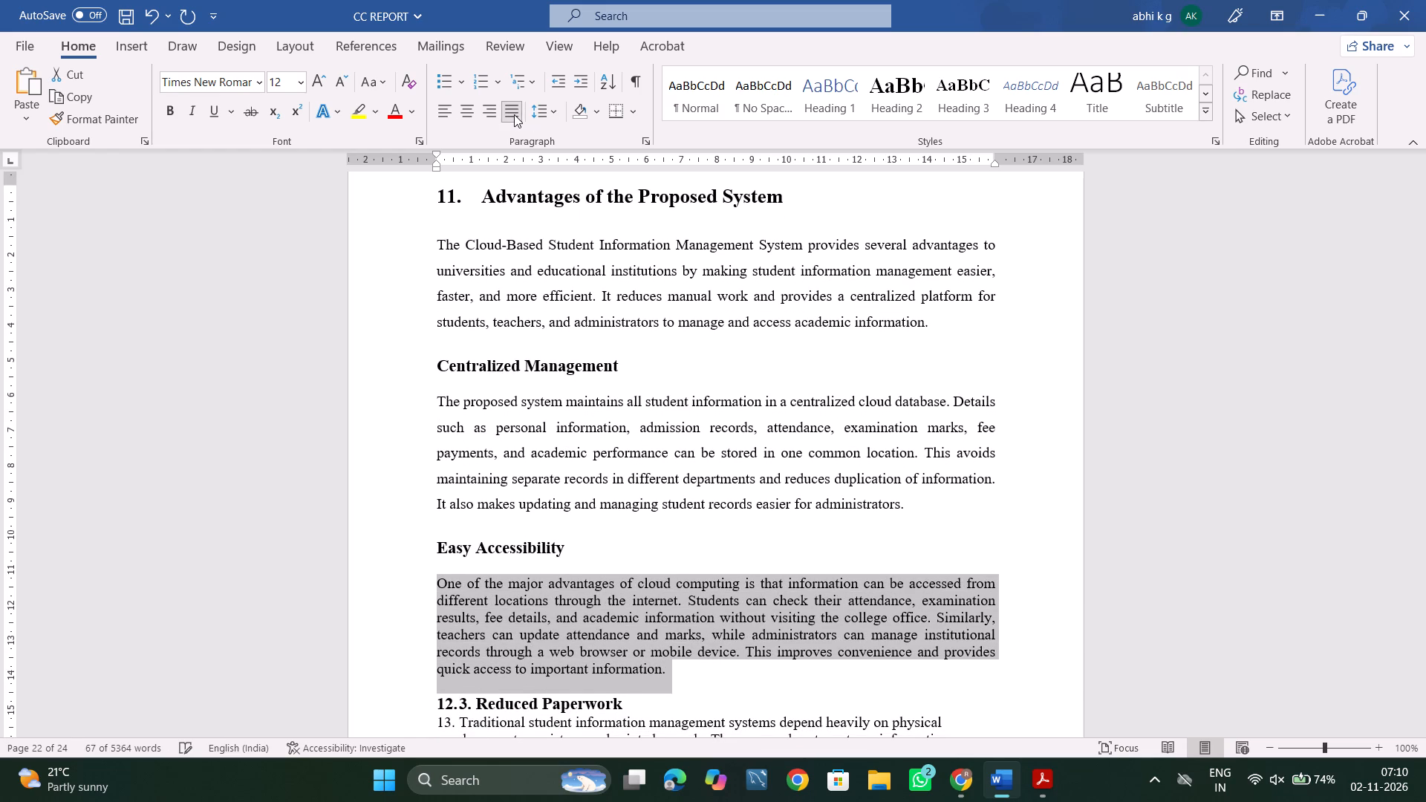
{"action": "left_click_drag", "start_coordinate": [543, 119], "coordinate": [570, 189]}
{"action": "left_click", "coordinate": [570, 189]}
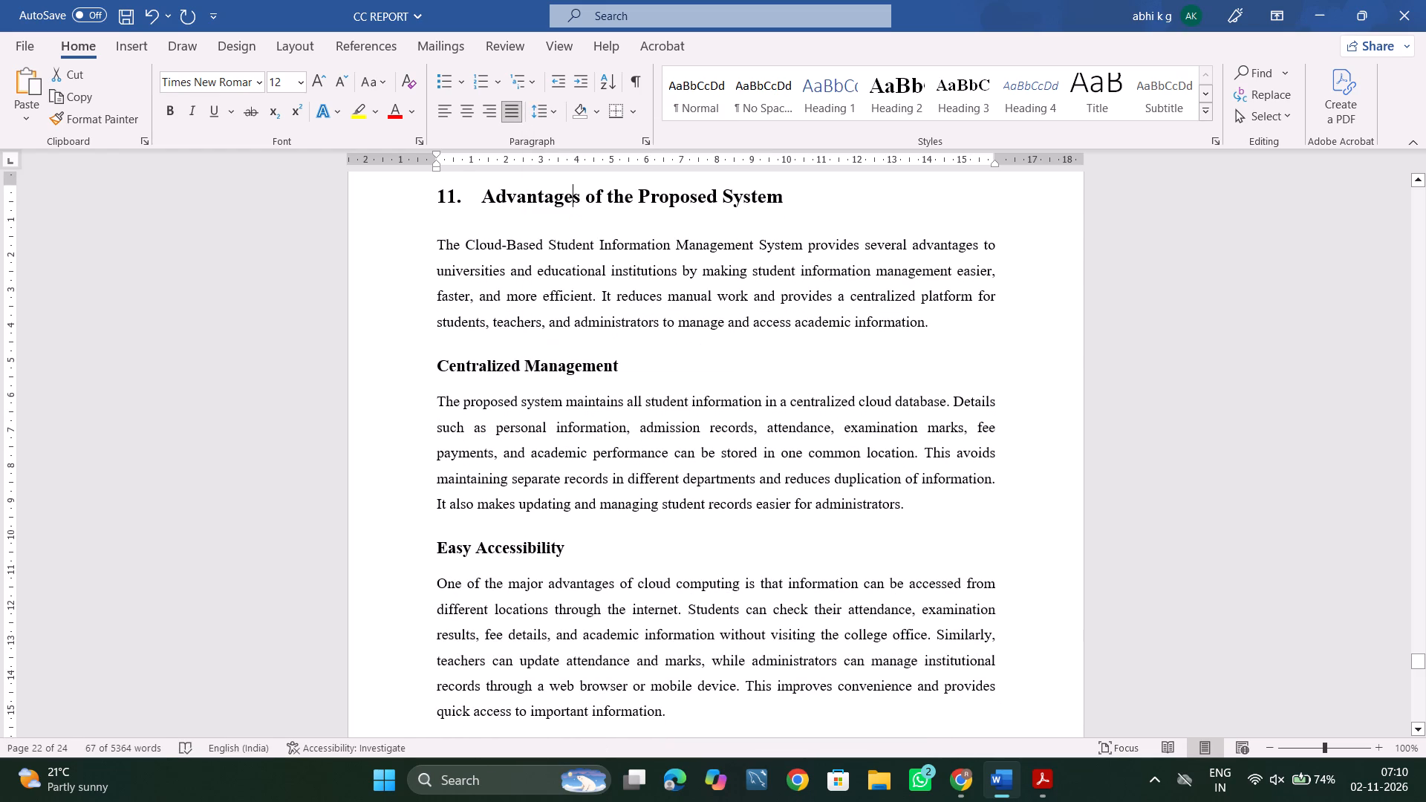
Remove the list numbers, typed "3." and indents from the Reduced Paperwork heading and its paragraph.
{"action": "key", "text": "Down"}
{"action": "key", "text": "Down"}
{"action": "key", "text": "Down"}
{"action": "key", "text": "Down"}
{"action": "key", "text": "Down"}
{"action": "key", "text": "Down"}
{"action": "key", "text": "Down"}
{"action": "key", "text": "Down"}
{"action": "key", "text": "Down"}
{"action": "key", "text": "Down"}
{"action": "key", "text": "Down"}
{"action": "key", "text": "Down"}
{"action": "key", "text": "Down"}
{"action": "key", "text": "Down"}
{"action": "key", "text": "Down"}
{"action": "key", "text": "Down"}
{"action": "key", "text": "Down"}
{"action": "key", "text": "Down"}
{"action": "key", "text": "Down"}
{"action": "key", "text": "Down"}
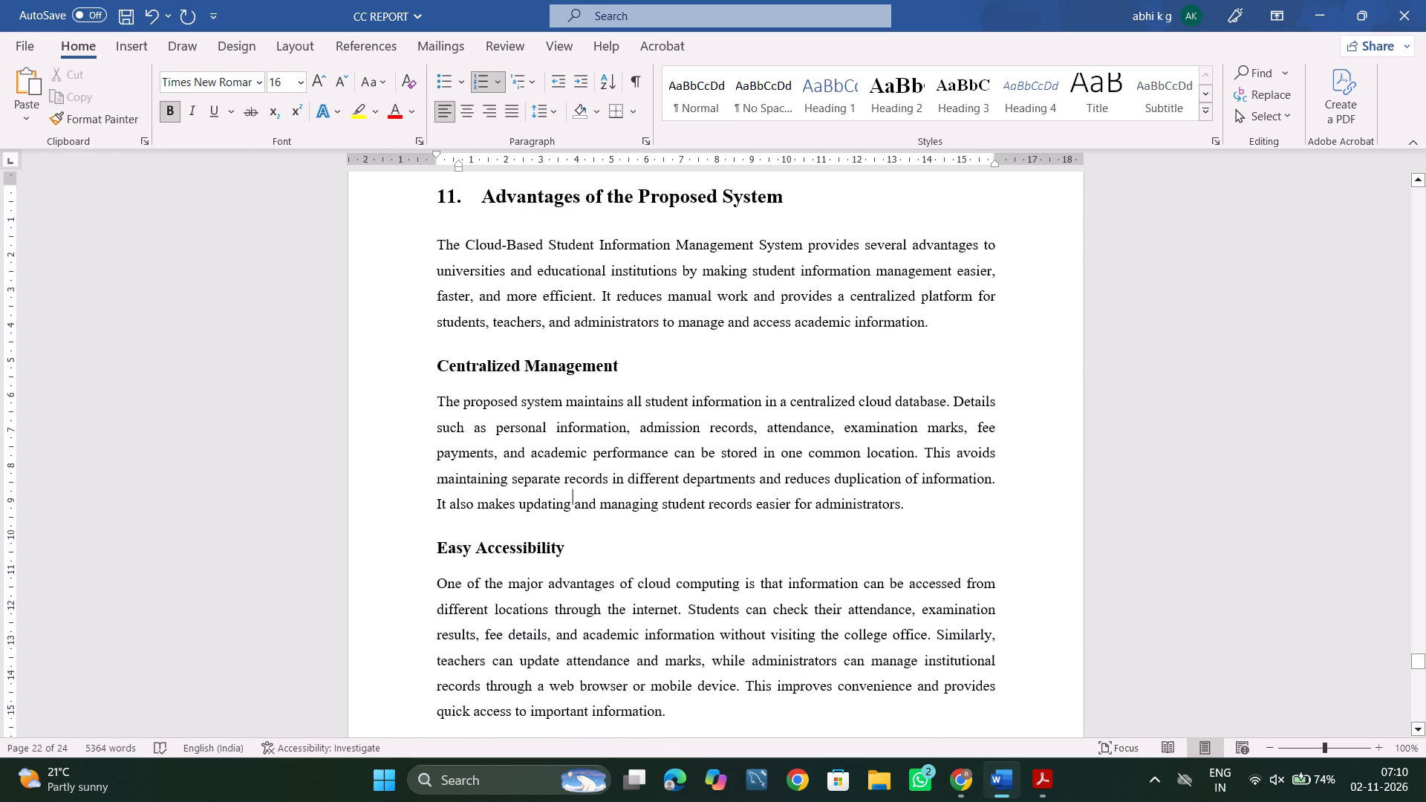
{"action": "left_click", "coordinate": [475, 587]}
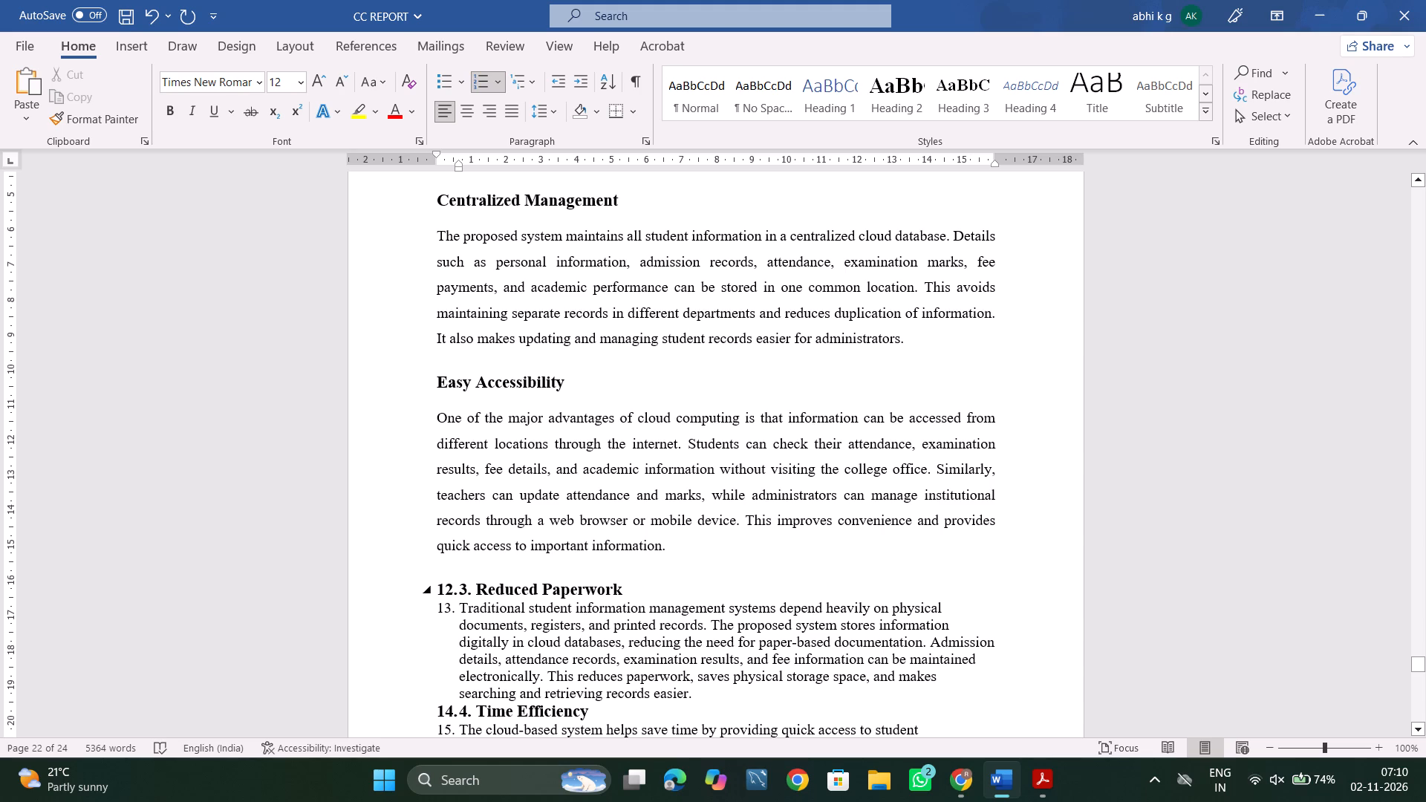
{"action": "key", "text": "BackSpace"}
{"action": "key", "text": "BackSpace"}
{"action": "key", "text": "BackSpace"}
{"action": "key", "text": "BackSpace"}
{"action": "key", "text": "BackSpace"}
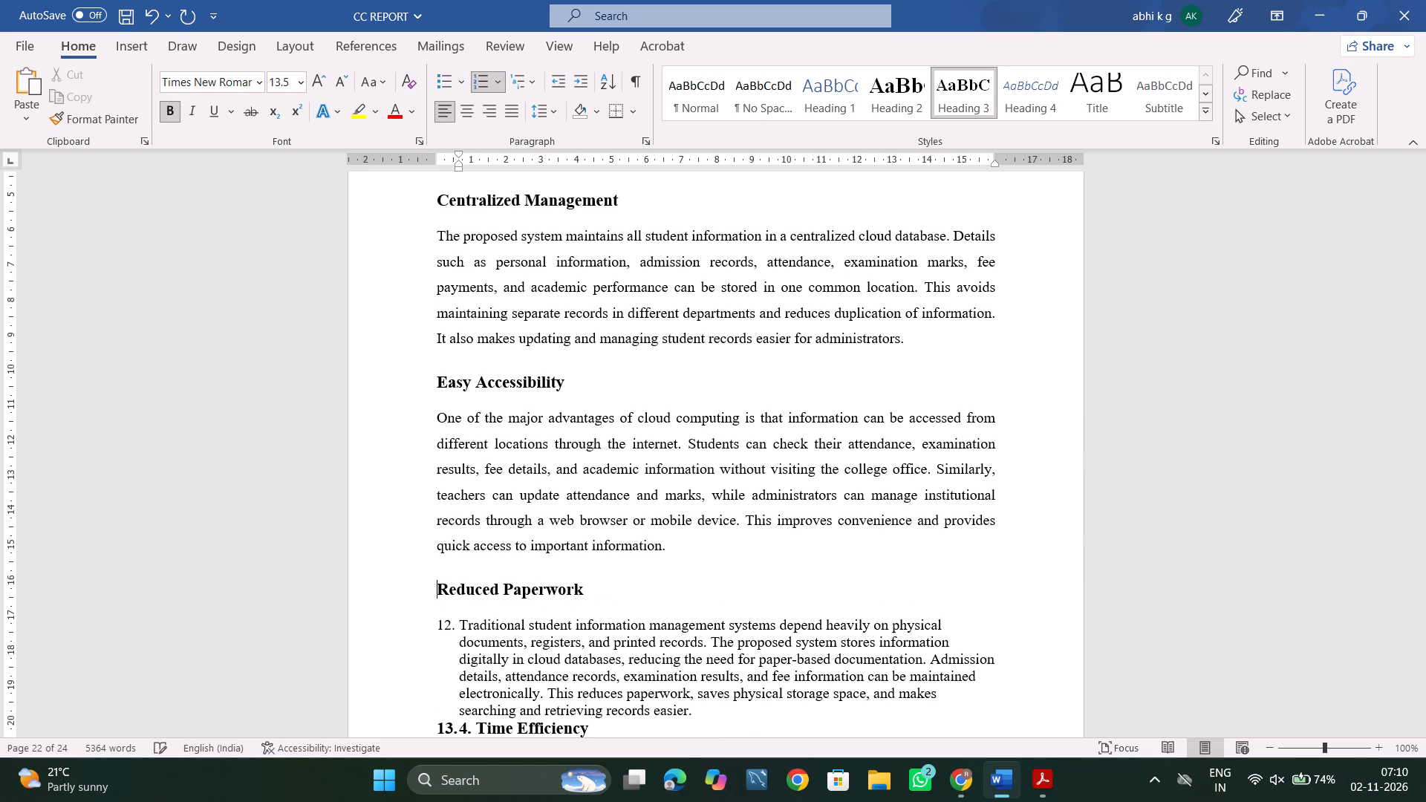
{"action": "left_click", "coordinate": [462, 624]}
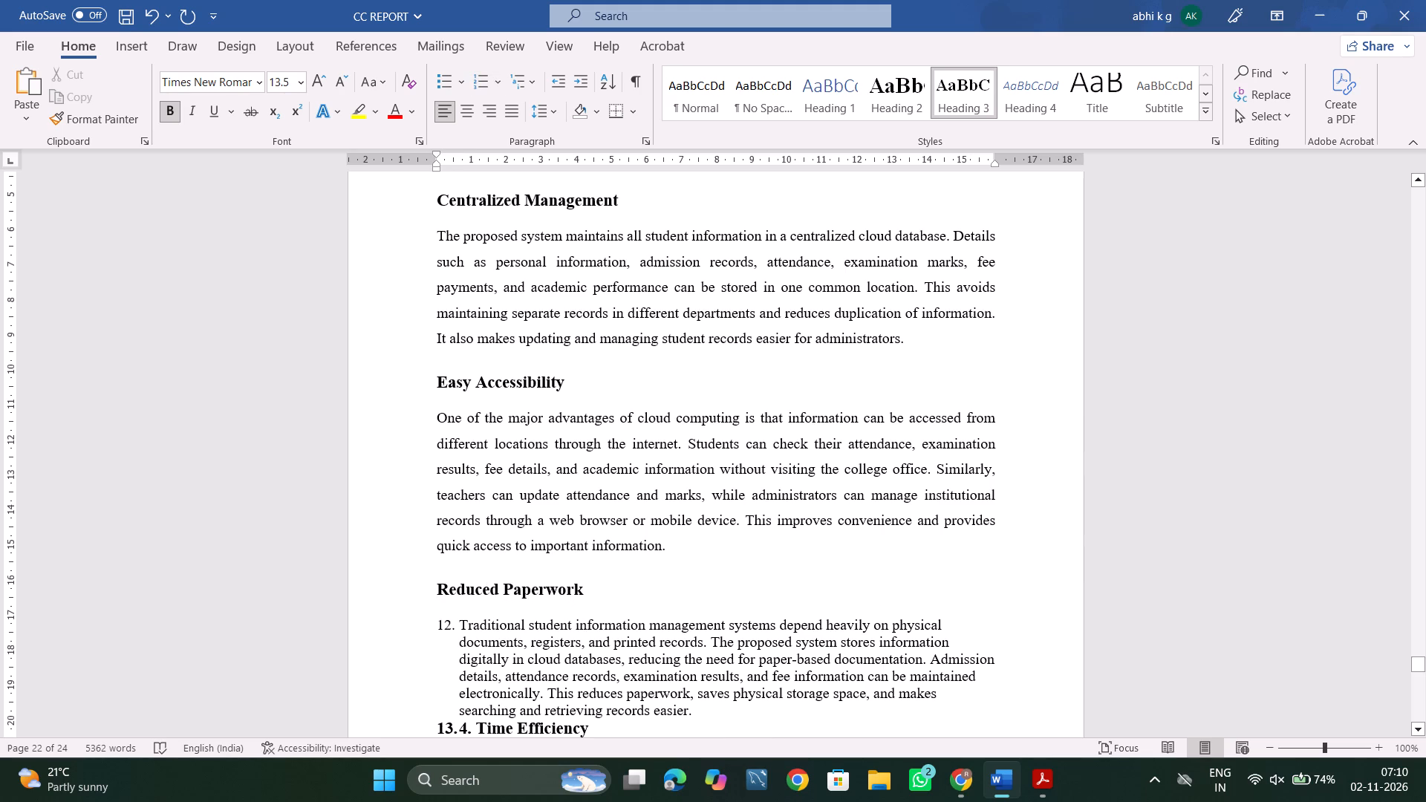
{"action": "key", "text": "BackSpace"}
{"action": "key", "text": "BackSpace"}
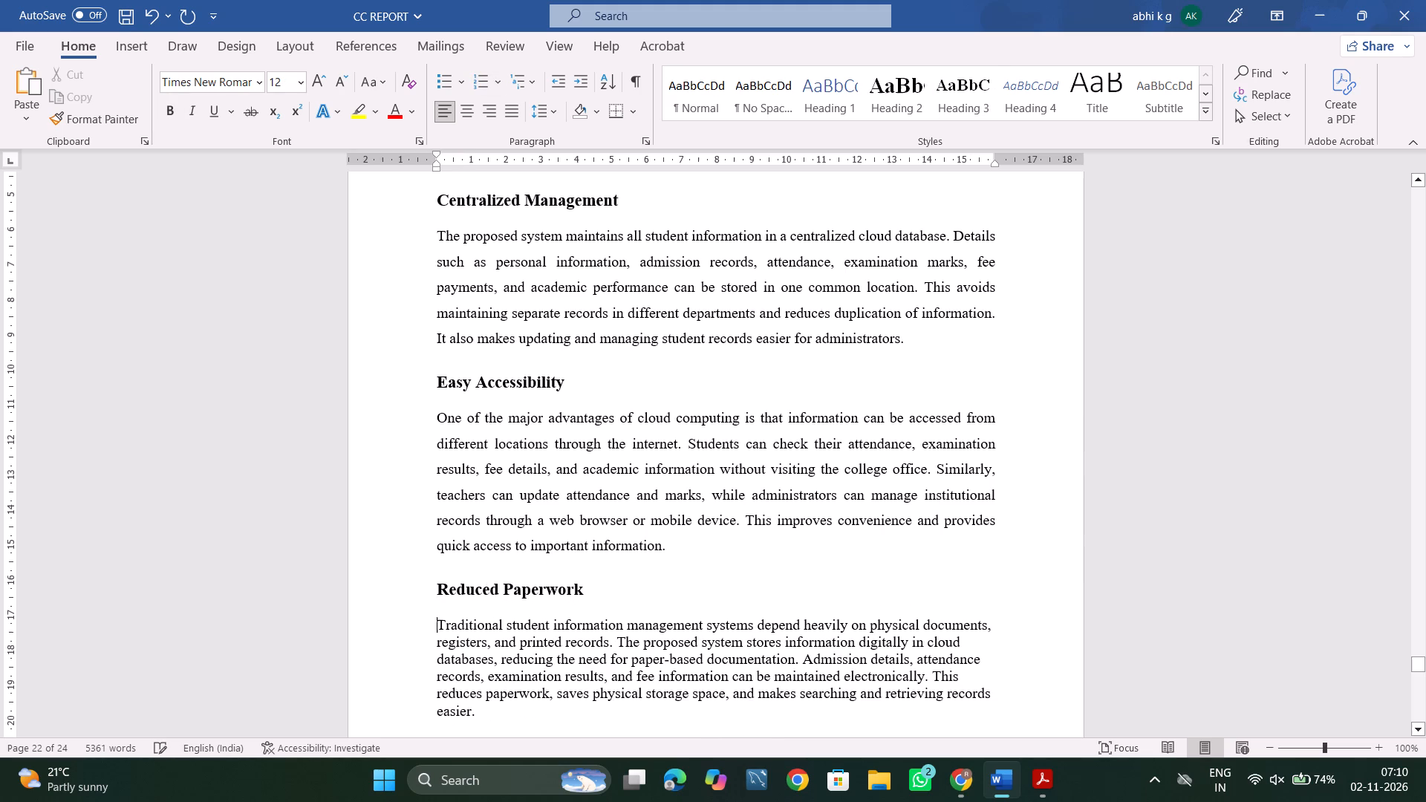
Justify the Reduced Paperwork paragraph and set its line spacing to 1.5.
{"action": "left_click_drag", "start_coordinate": [435, 622], "coordinate": [481, 713]}
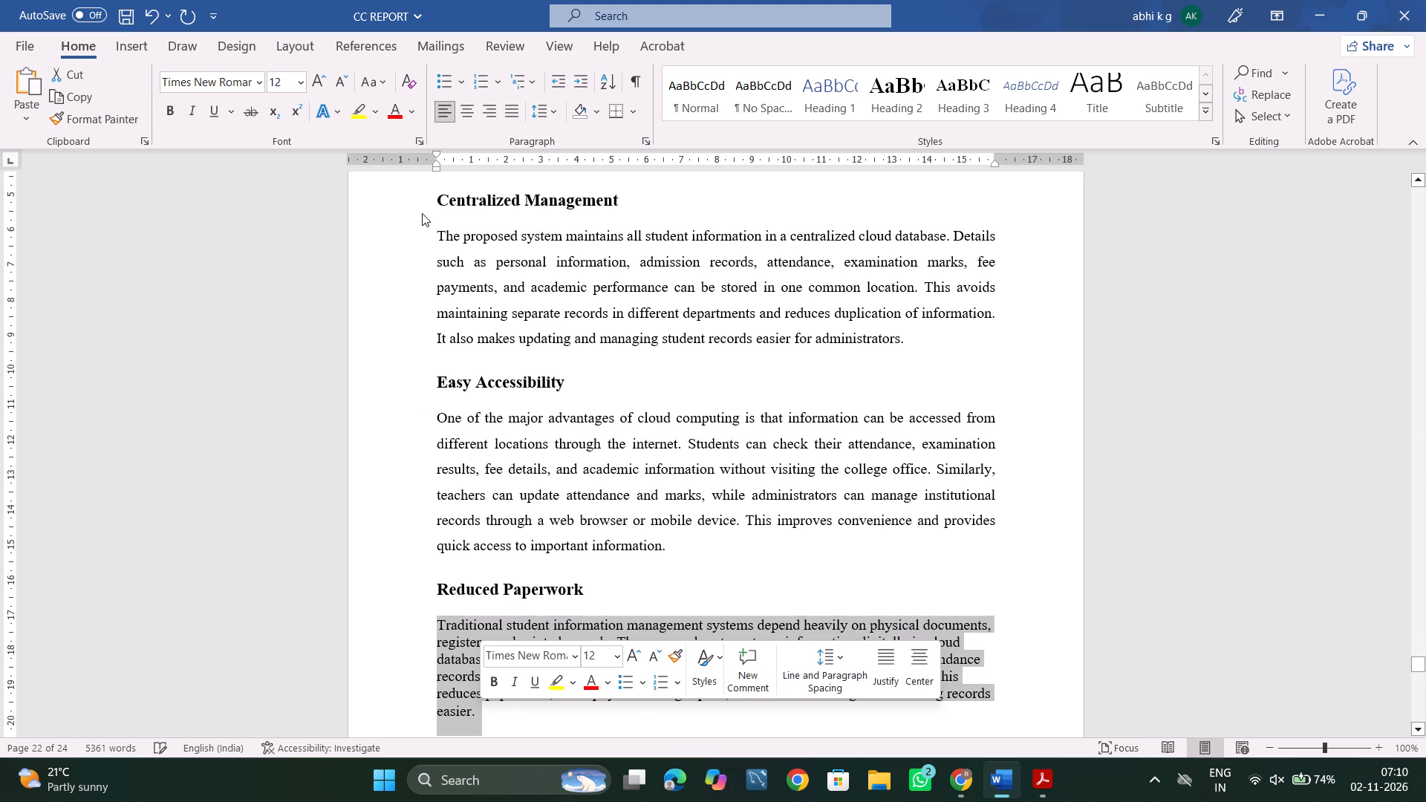
{"action": "left_click", "coordinate": [518, 106]}
{"action": "left_click", "coordinate": [553, 114]}
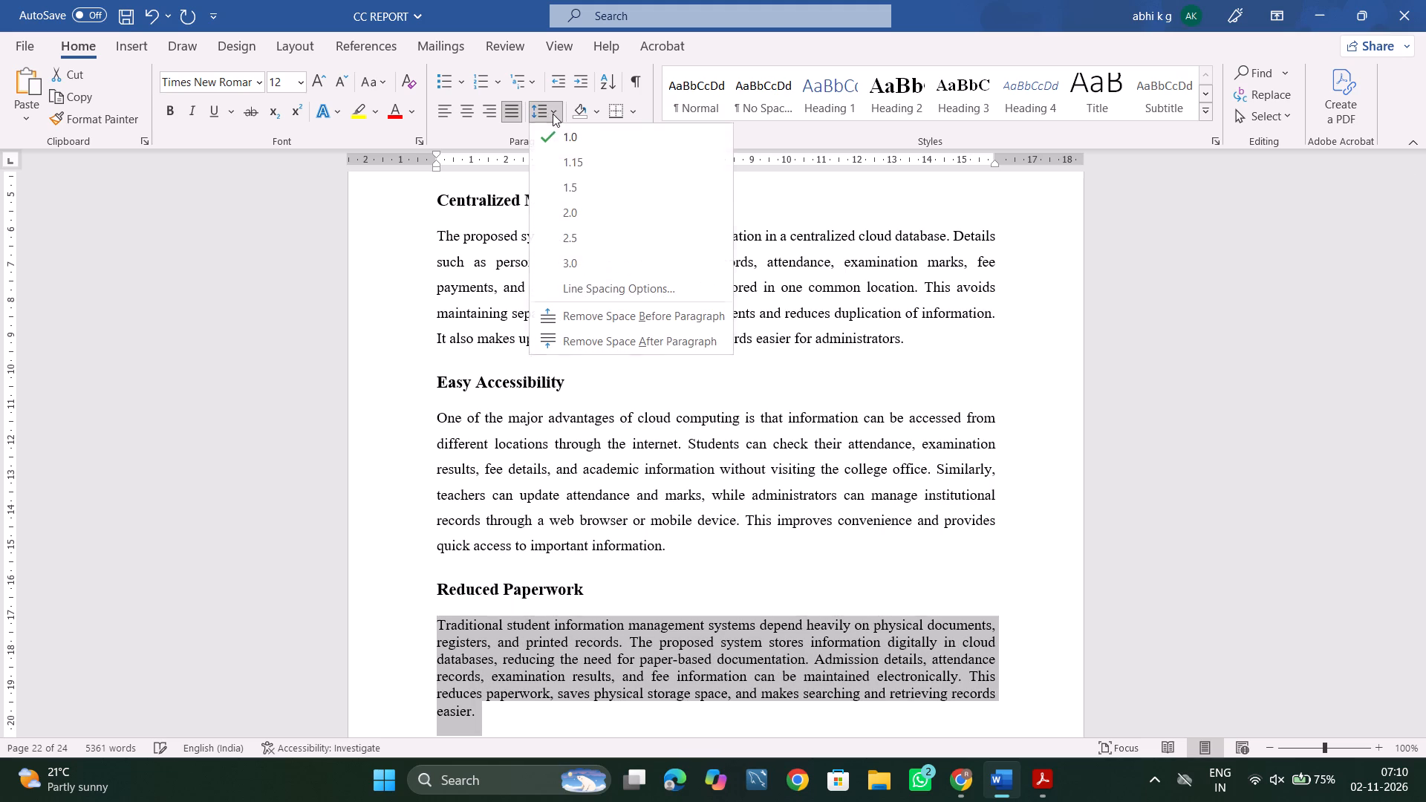
{"action": "left_click", "coordinate": [568, 183]}
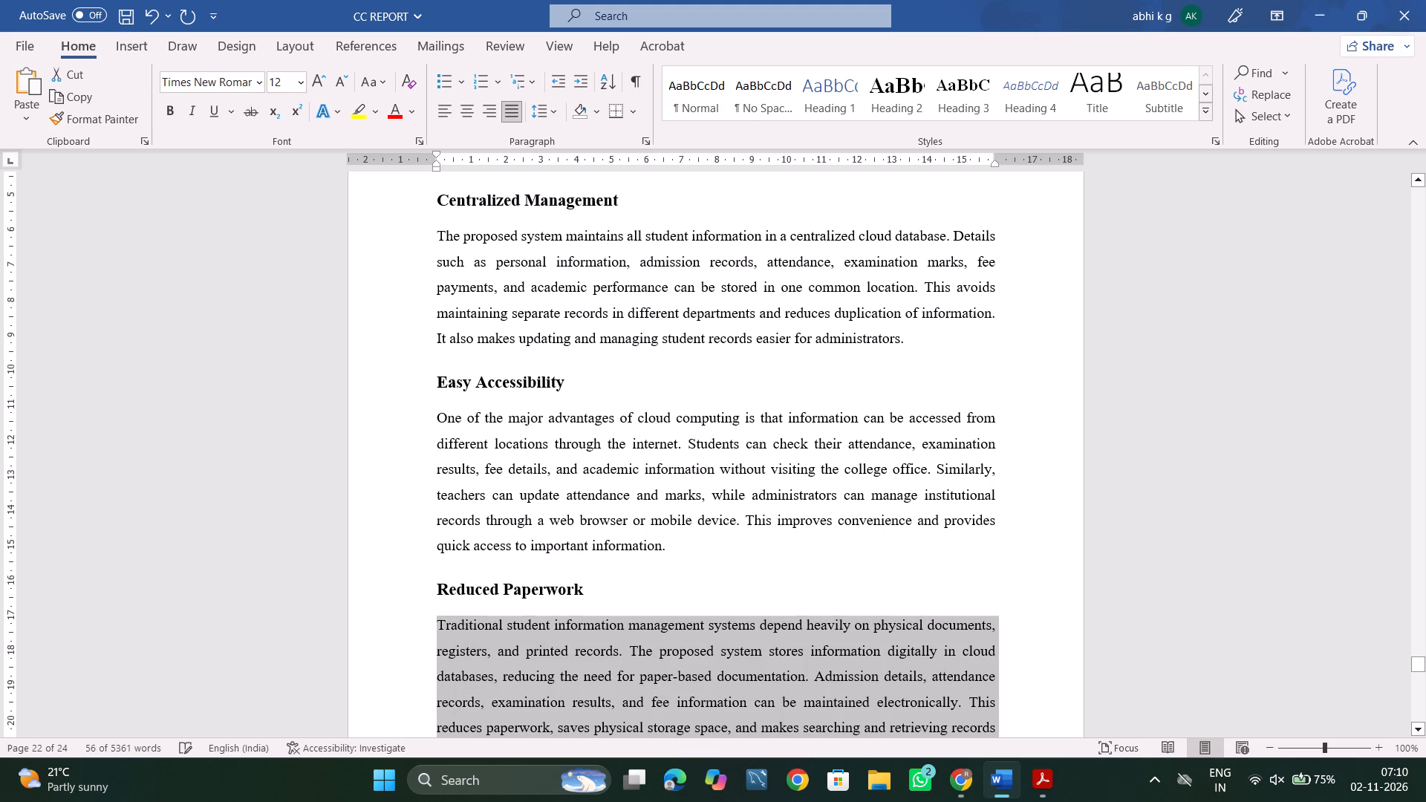
Insert two blank lines after the Reduced Paperwork paragraph to push the Time Efficiency heading onto the next page.
{"action": "key", "text": "Down"}
{"action": "key", "text": "Down"}
{"action": "key", "text": "Down"}
{"action": "key", "text": "Down"}
{"action": "key", "text": "Down"}
{"action": "key", "text": "Down"}
{"action": "key", "text": "Down"}
{"action": "key", "text": "Down"}
{"action": "key", "text": "Down"}
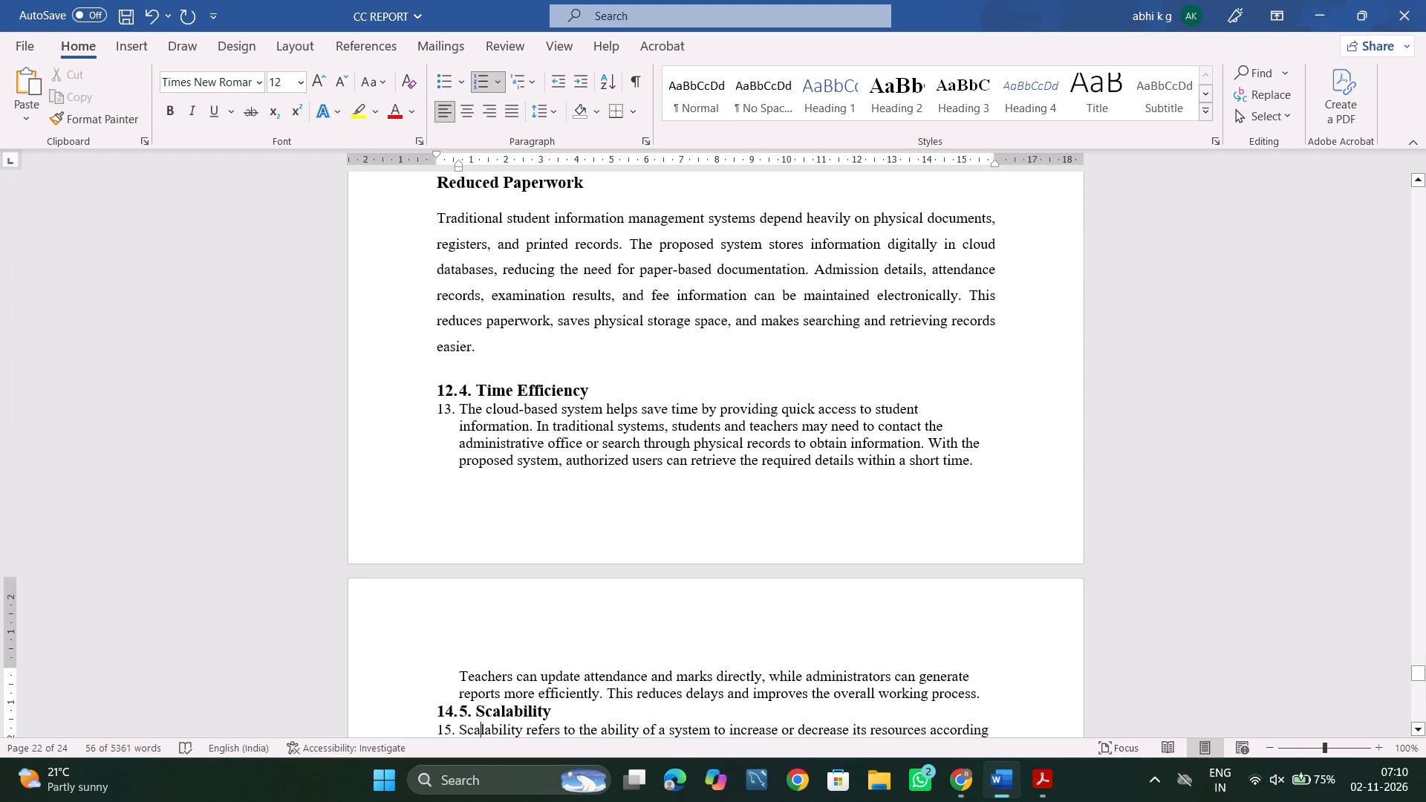
{"action": "left_click", "coordinate": [512, 336]}
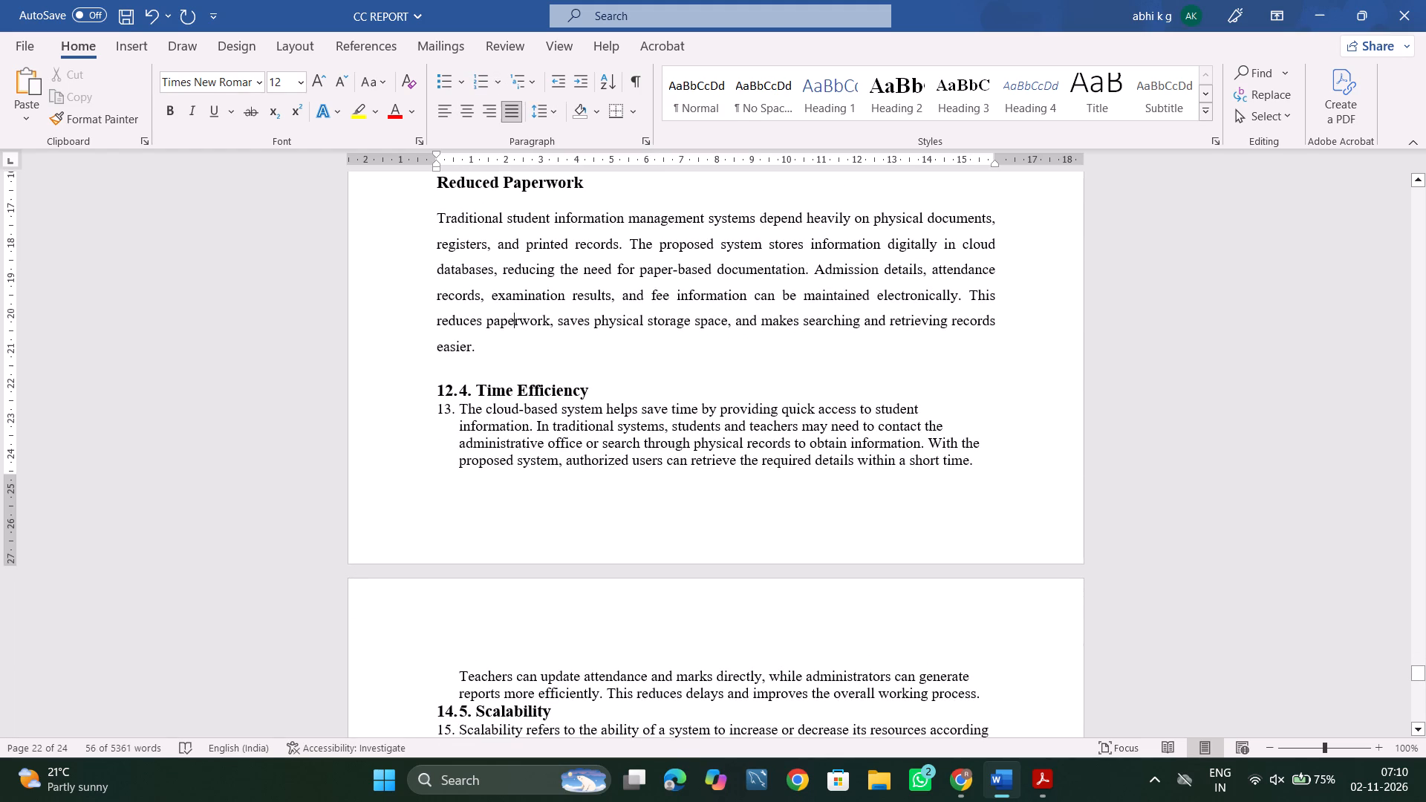
{"action": "left_click", "coordinate": [504, 348]}
{"action": "key", "text": "Return"}
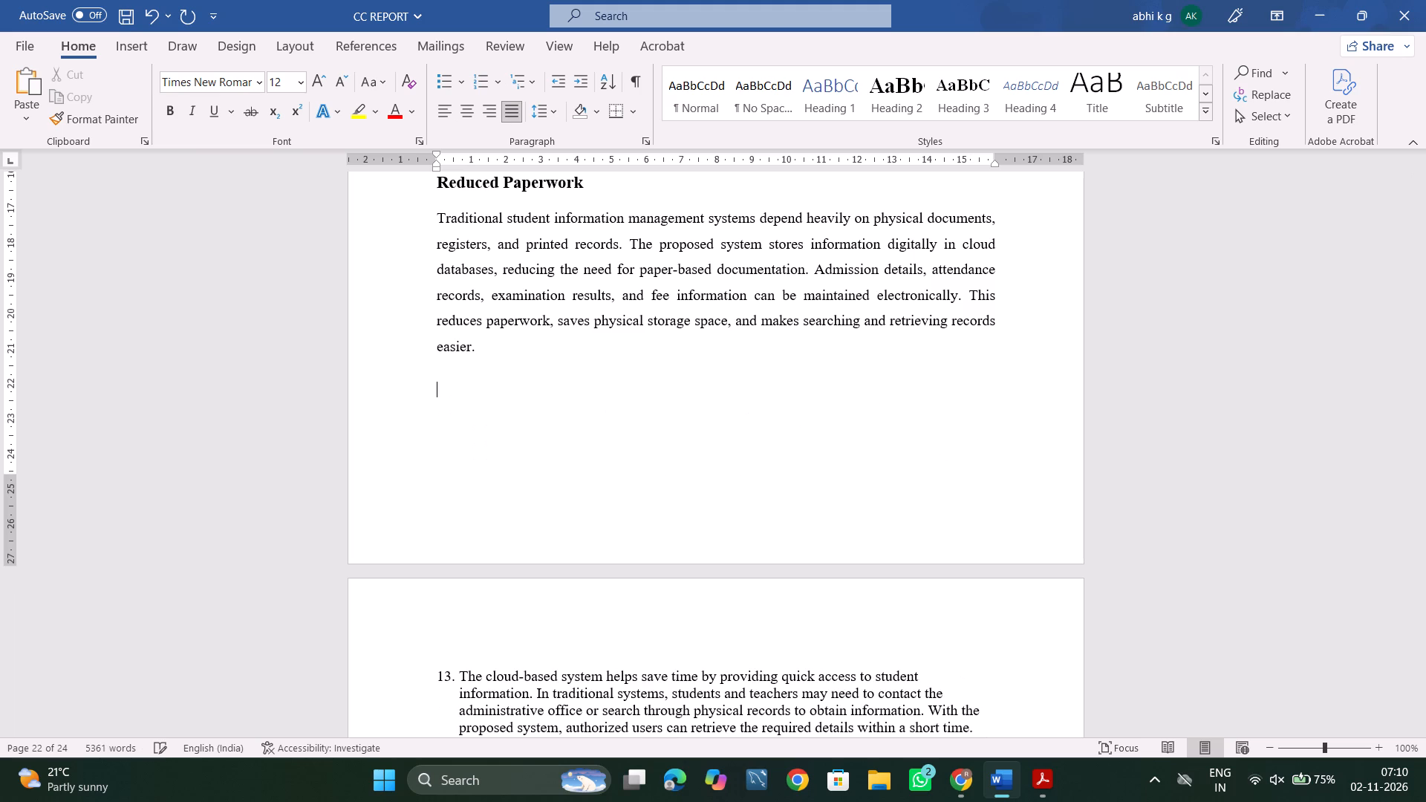
{"action": "key", "text": "Return"}
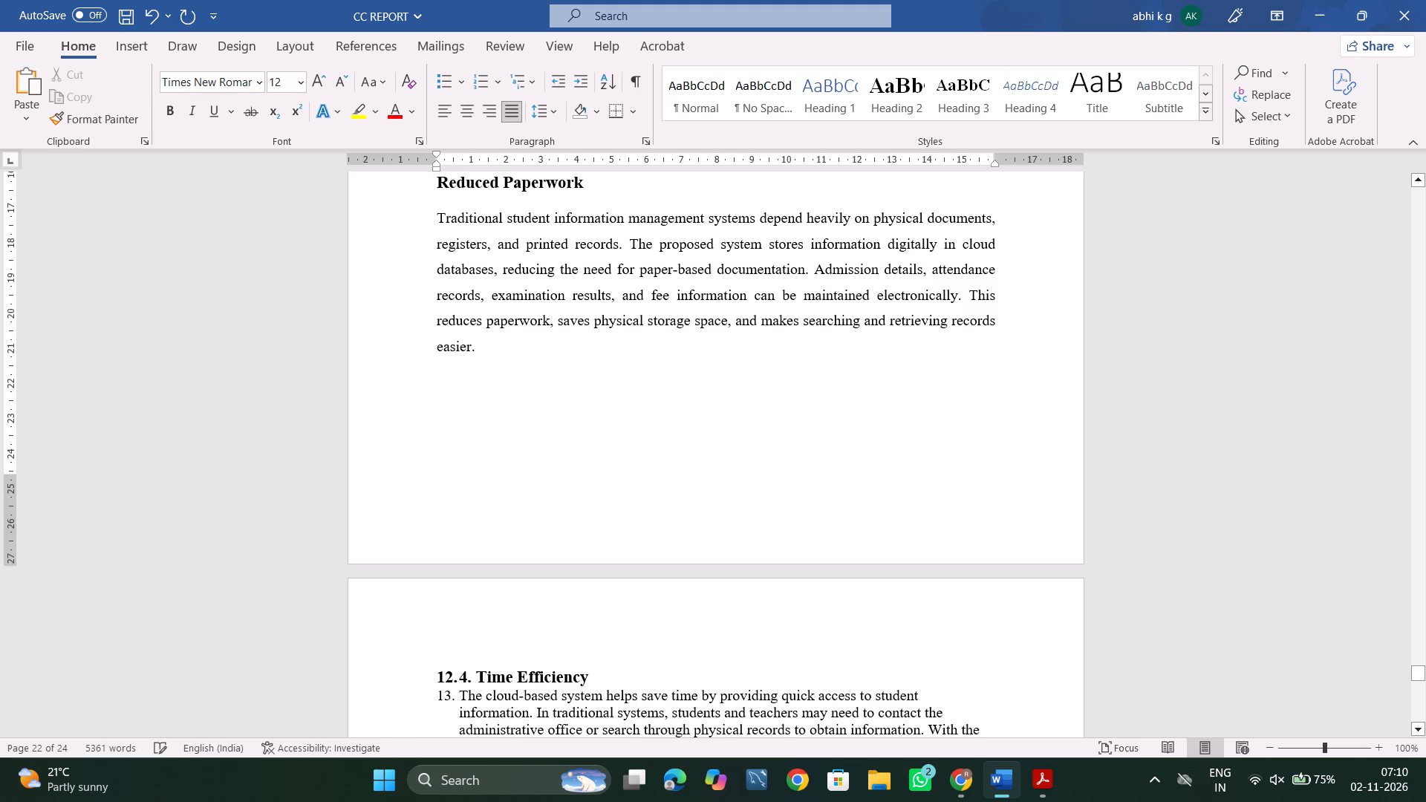
Remove the list numbers, typed "4." and indents from the Time Efficiency heading and its paragraph.
{"action": "left_click", "coordinate": [477, 677]}
{"action": "key", "text": "BackSpace"}
{"action": "key", "text": "BackSpace"}
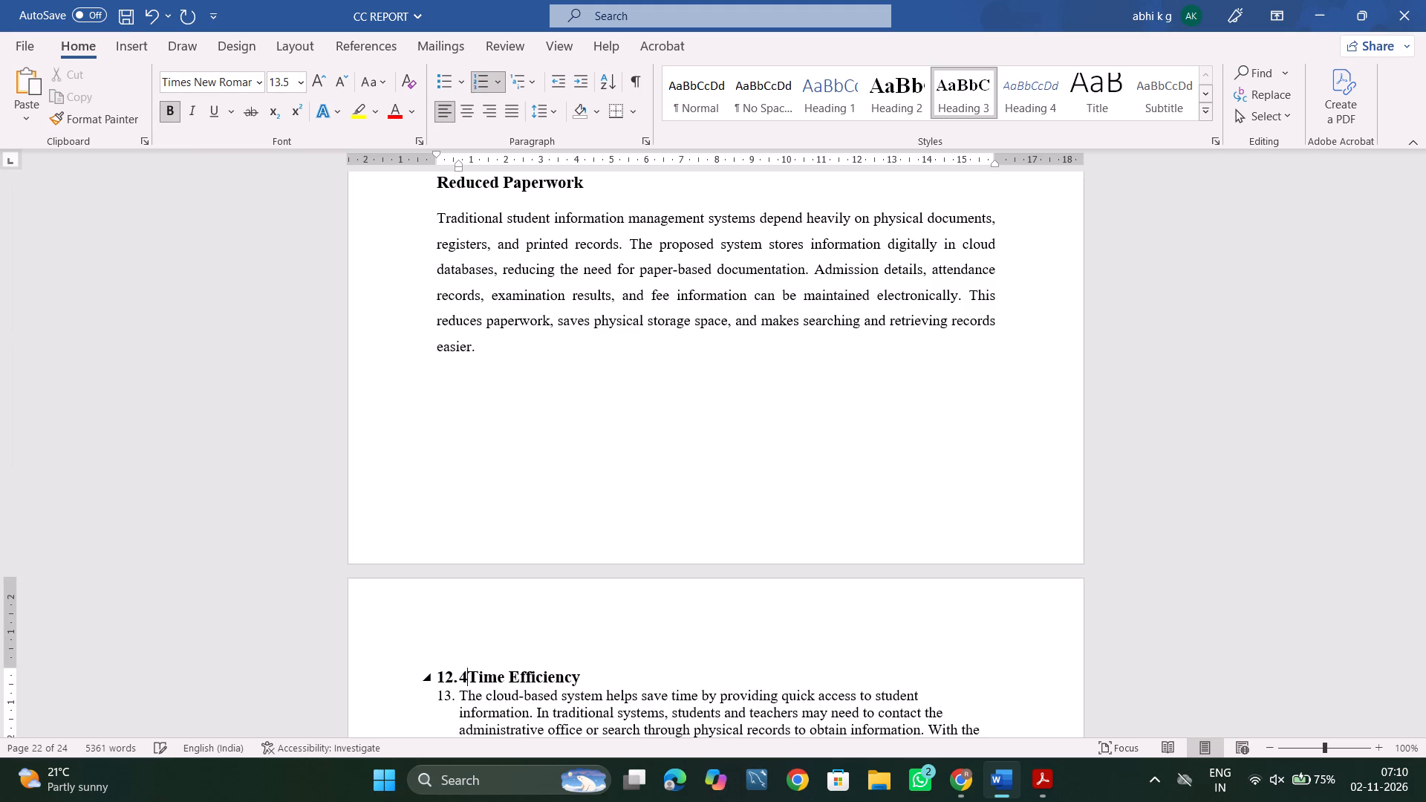
{"action": "key", "text": "BackSpace"}
{"action": "key", "text": "BackSpace"}
{"action": "key", "text": "BackSpace"}
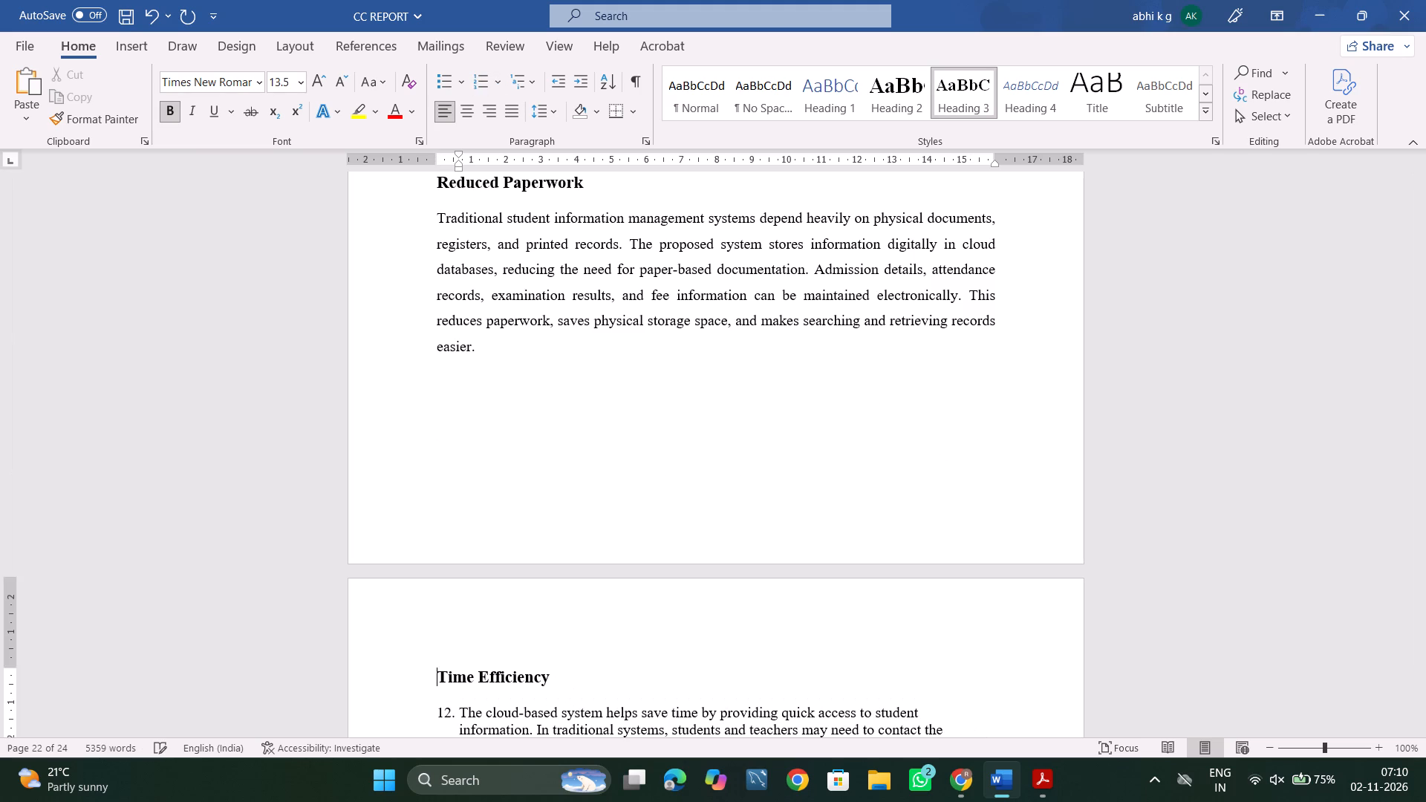
{"action": "left_click", "coordinate": [460, 711]}
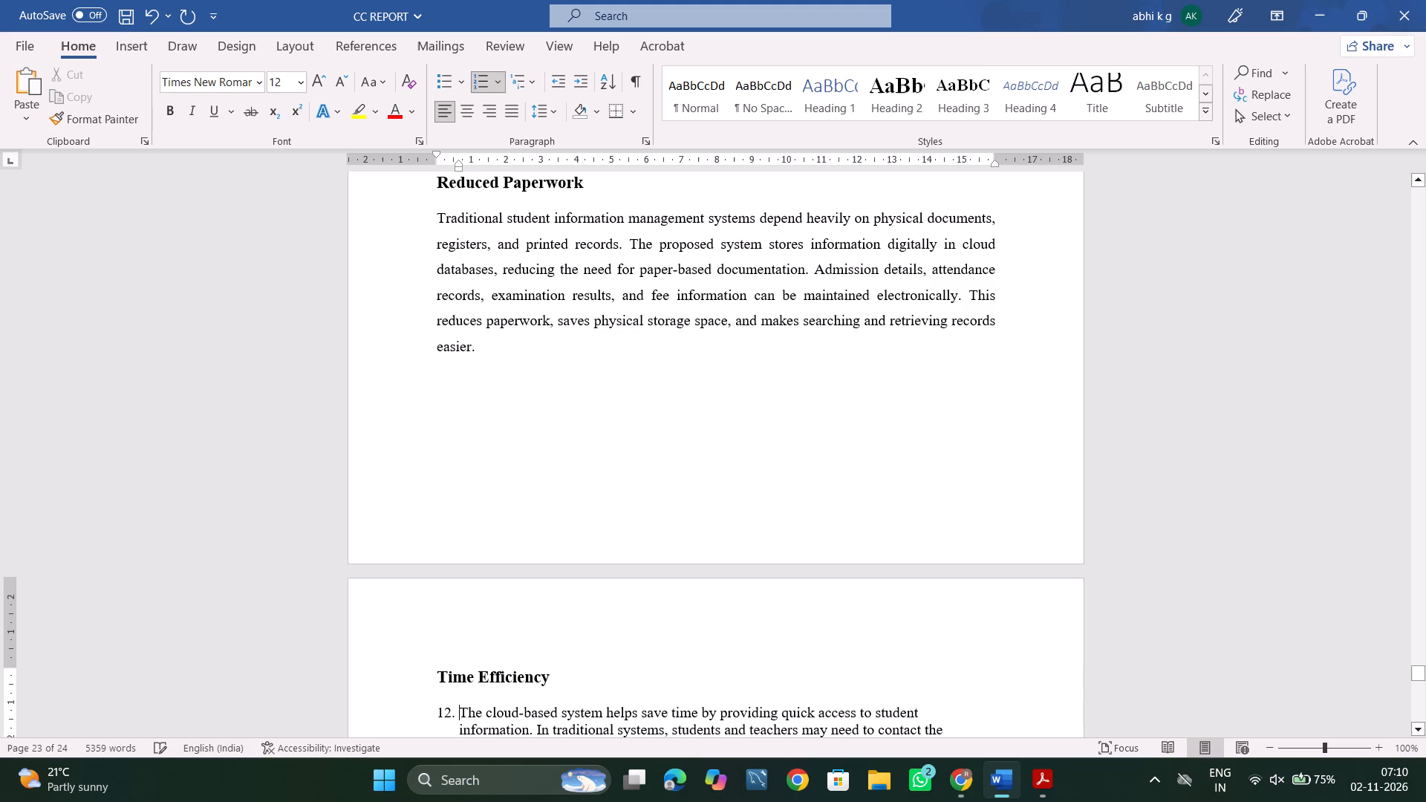
{"action": "key", "text": "BackSpace"}
{"action": "key", "text": "BackSpace"}
Justify the Time Efficiency paragraph and set its line spacing to 1.5.
{"action": "left_click_drag", "start_coordinate": [440, 705], "coordinate": [740, 338]}
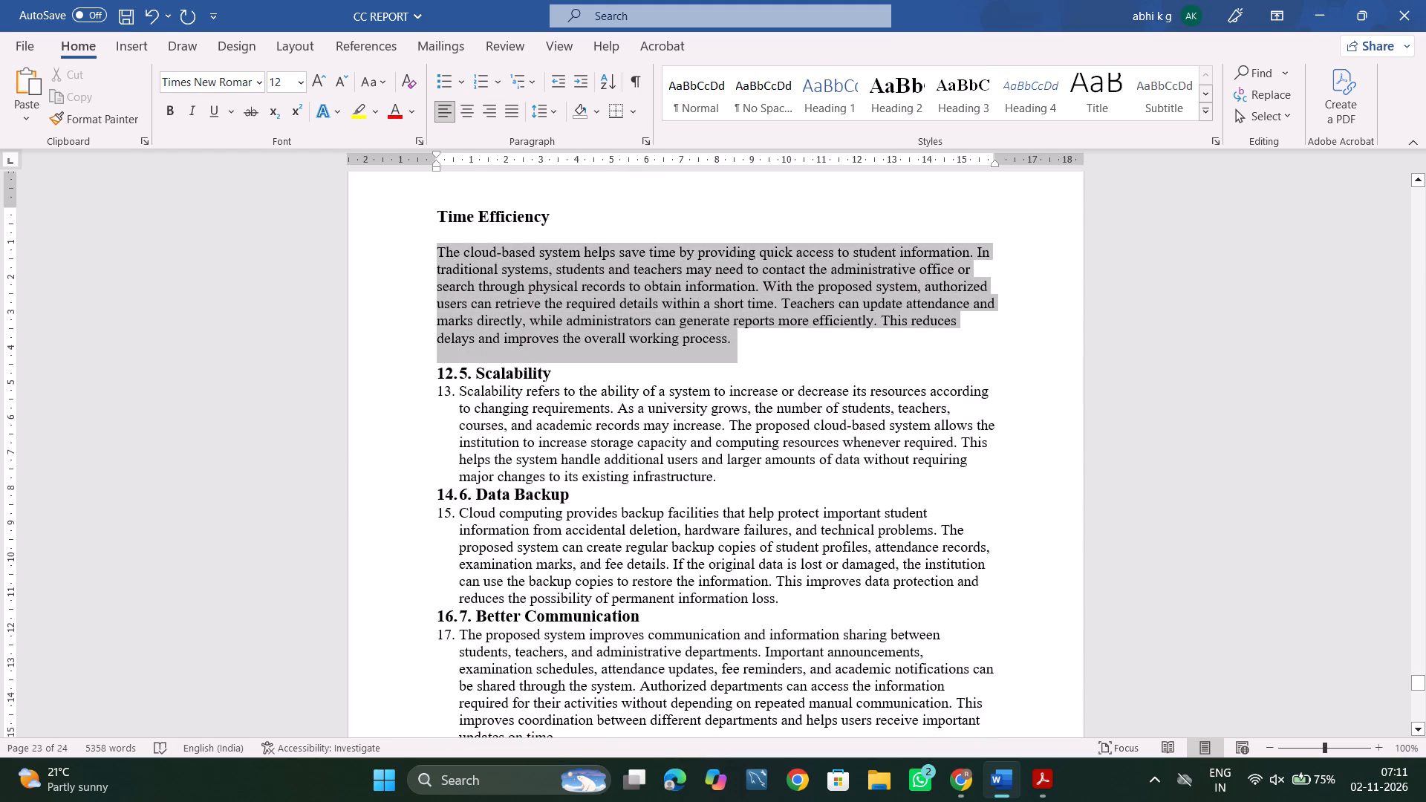
{"action": "left_click_drag", "start_coordinate": [740, 338], "coordinate": [741, 346]}
{"action": "left_click", "coordinate": [508, 120]}
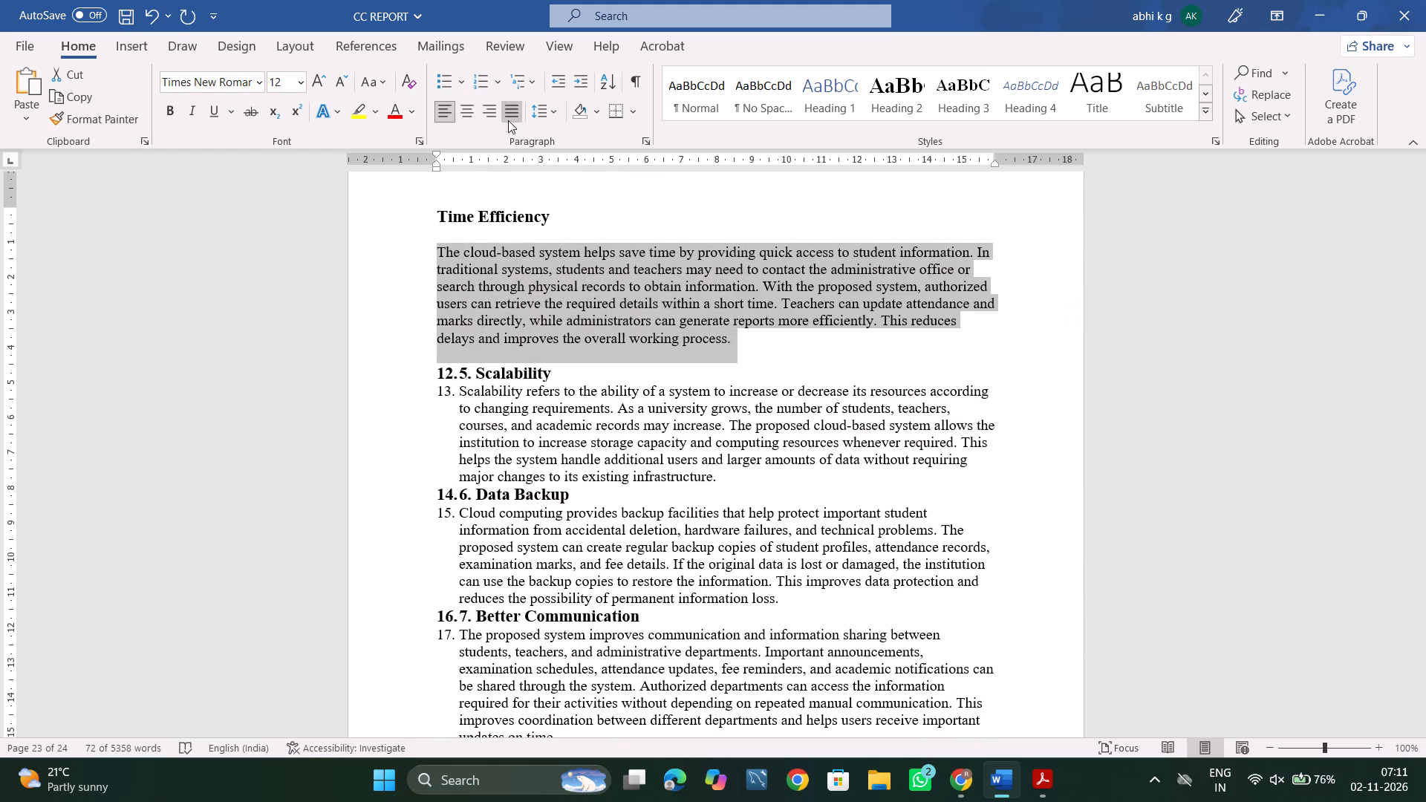
{"action": "left_click", "coordinate": [550, 116]}
{"action": "left_click", "coordinate": [564, 178]}
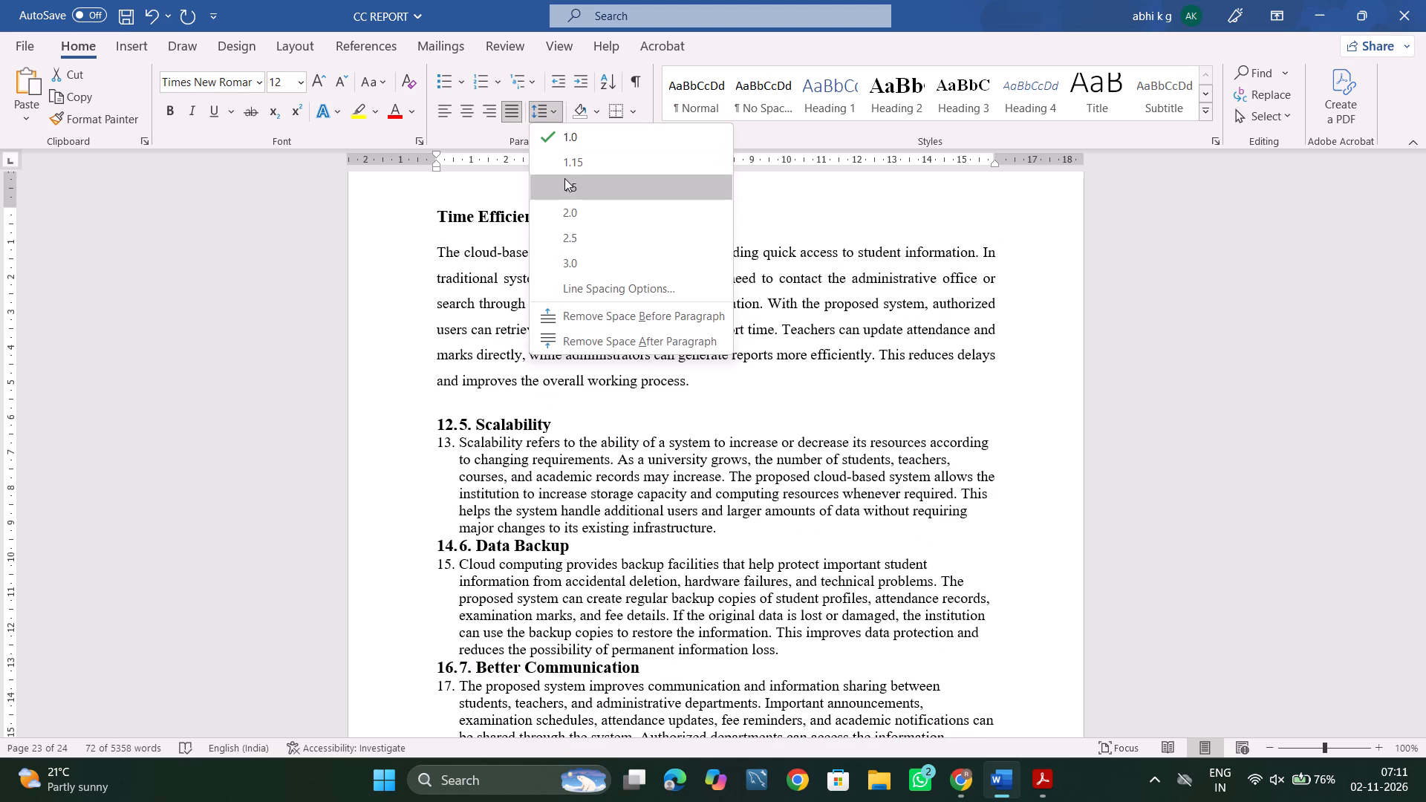
Remove the list numbers, typed "5." and indents from the Scalability heading and its paragraph.
{"action": "left_click", "coordinate": [478, 423]}
{"action": "key", "text": "BackSpace"}
{"action": "key", "text": "BackSpace"}
{"action": "key", "text": "BackSpace"}
{"action": "key", "text": "BackSpace"}
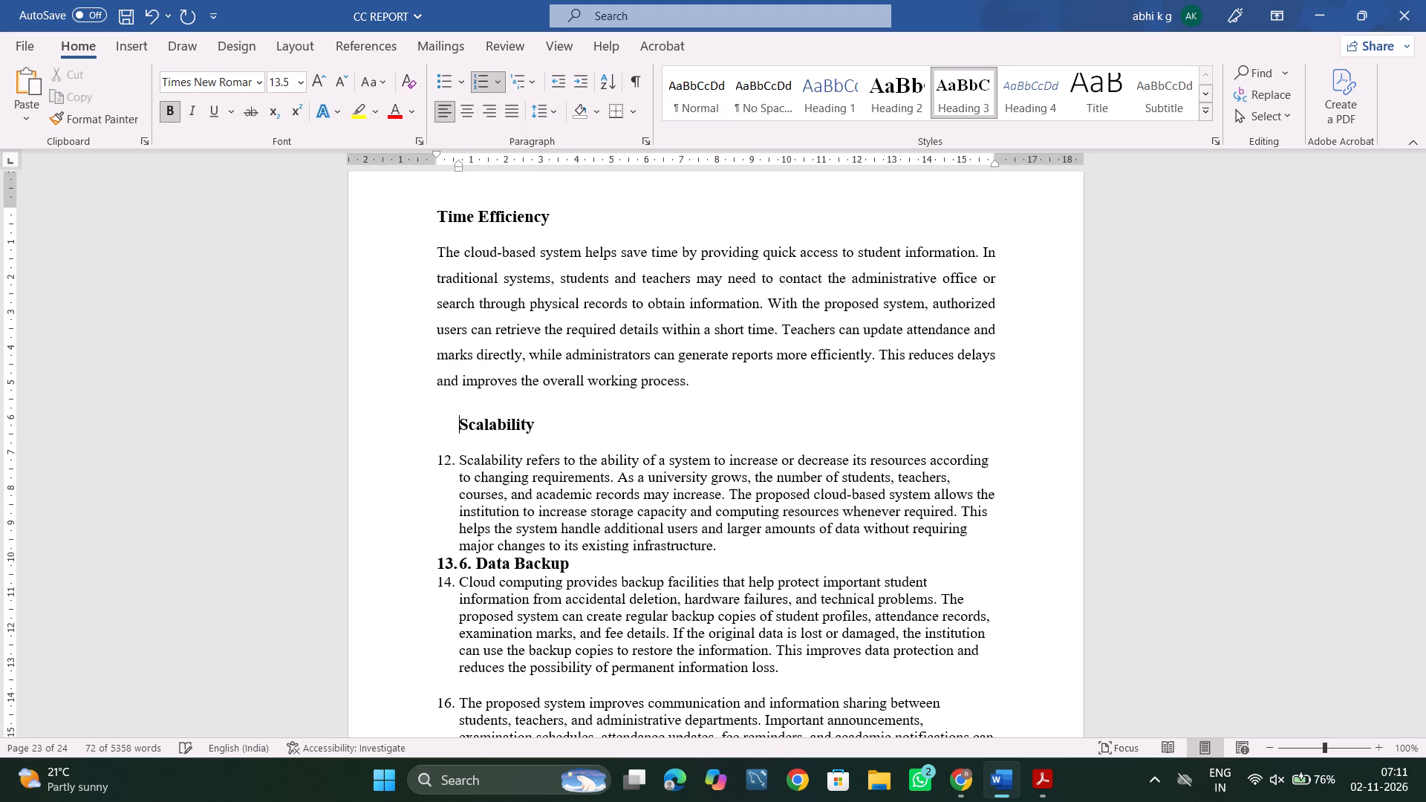
{"action": "key", "text": "BackSpace"}
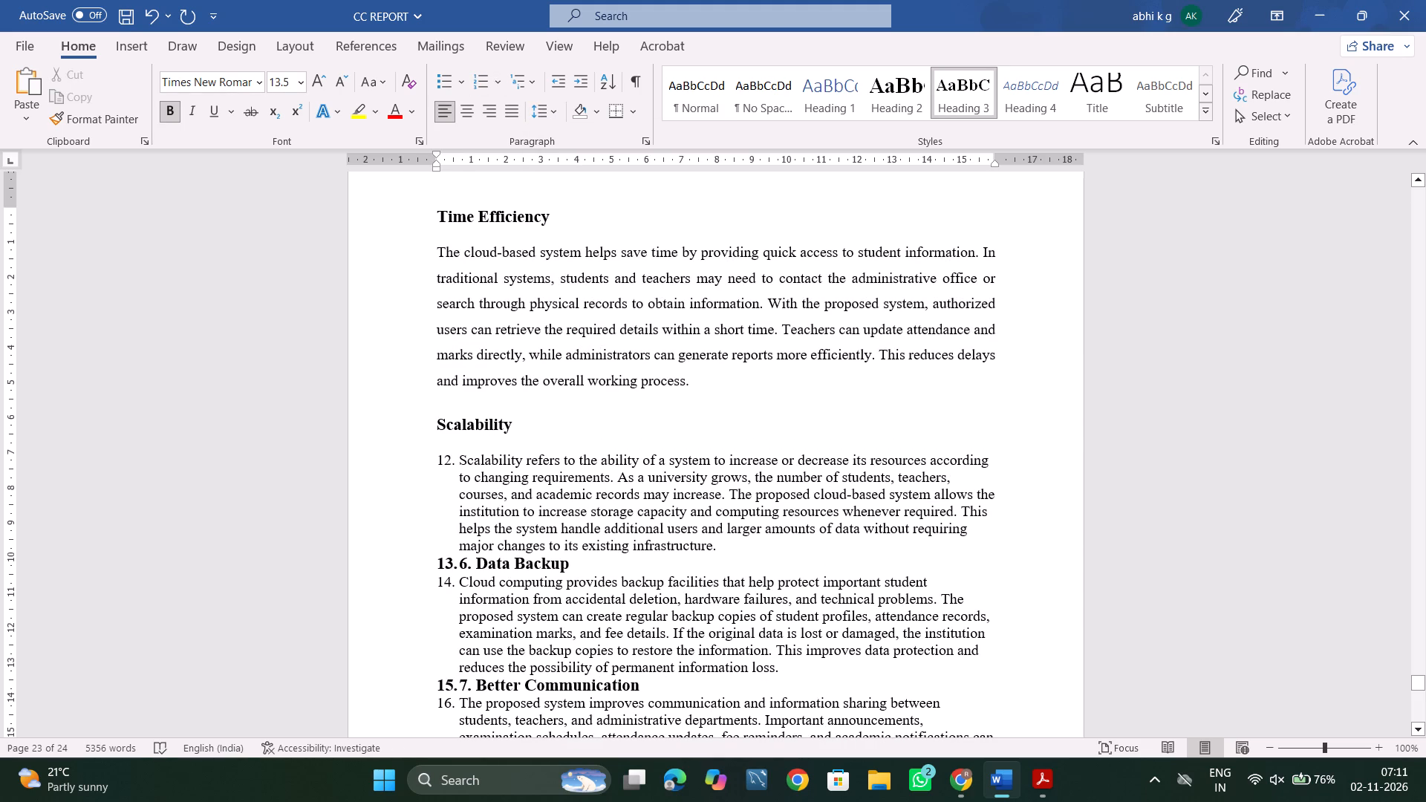
{"action": "left_click", "coordinate": [461, 459]}
{"action": "key", "text": "BackSpace"}
{"action": "key", "text": "BackSpace"}
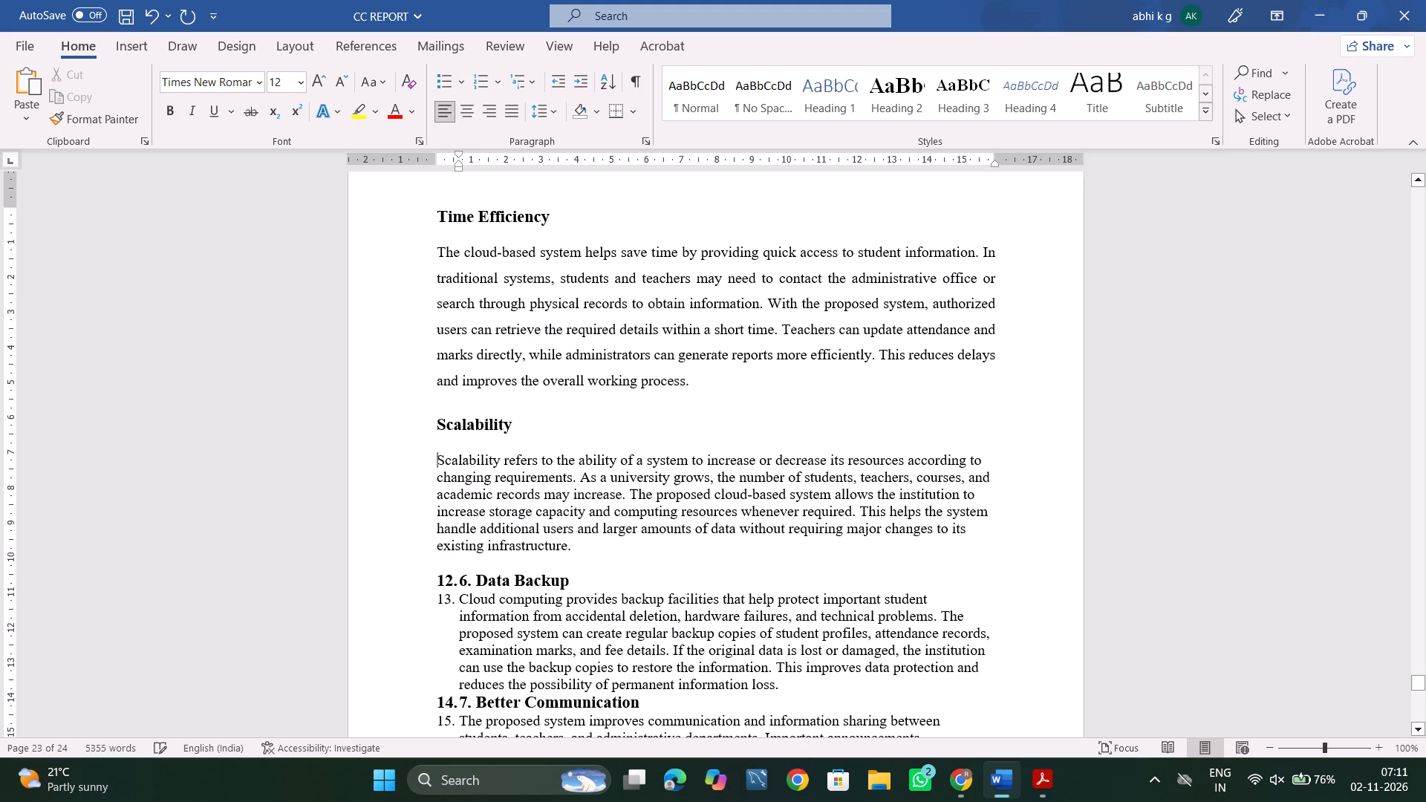
Justify the Scalability paragraph and set its line spacing to 1.5.
{"action": "left_click_drag", "start_coordinate": [436, 460], "coordinate": [597, 555]}
{"action": "left_click", "coordinate": [515, 112]}
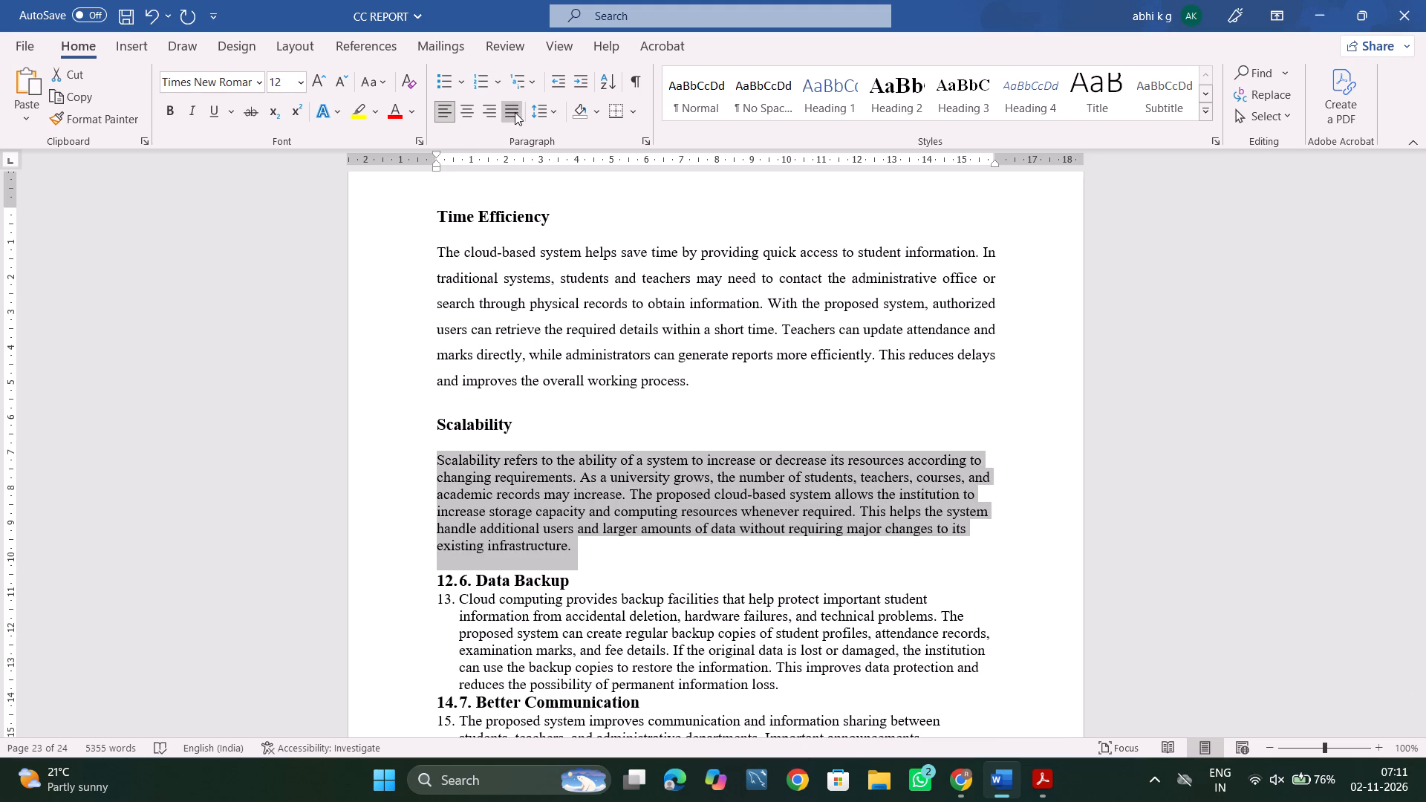
{"action": "left_click", "coordinate": [544, 114]}
{"action": "left_click", "coordinate": [569, 184]}
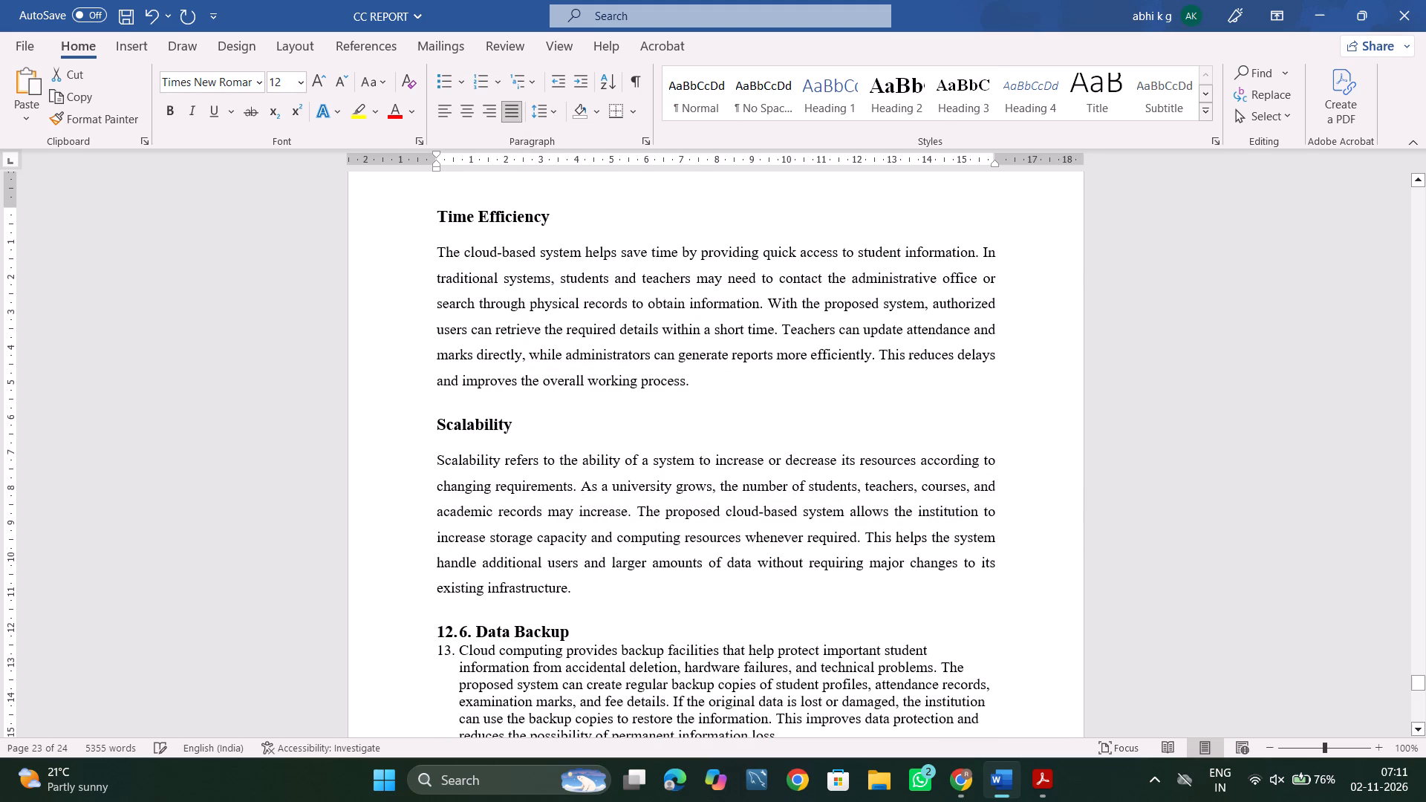
Remove the list numbers, typed "6." and indents from the Data Backup heading and its paragraph.
{"action": "left_click", "coordinate": [473, 627]}
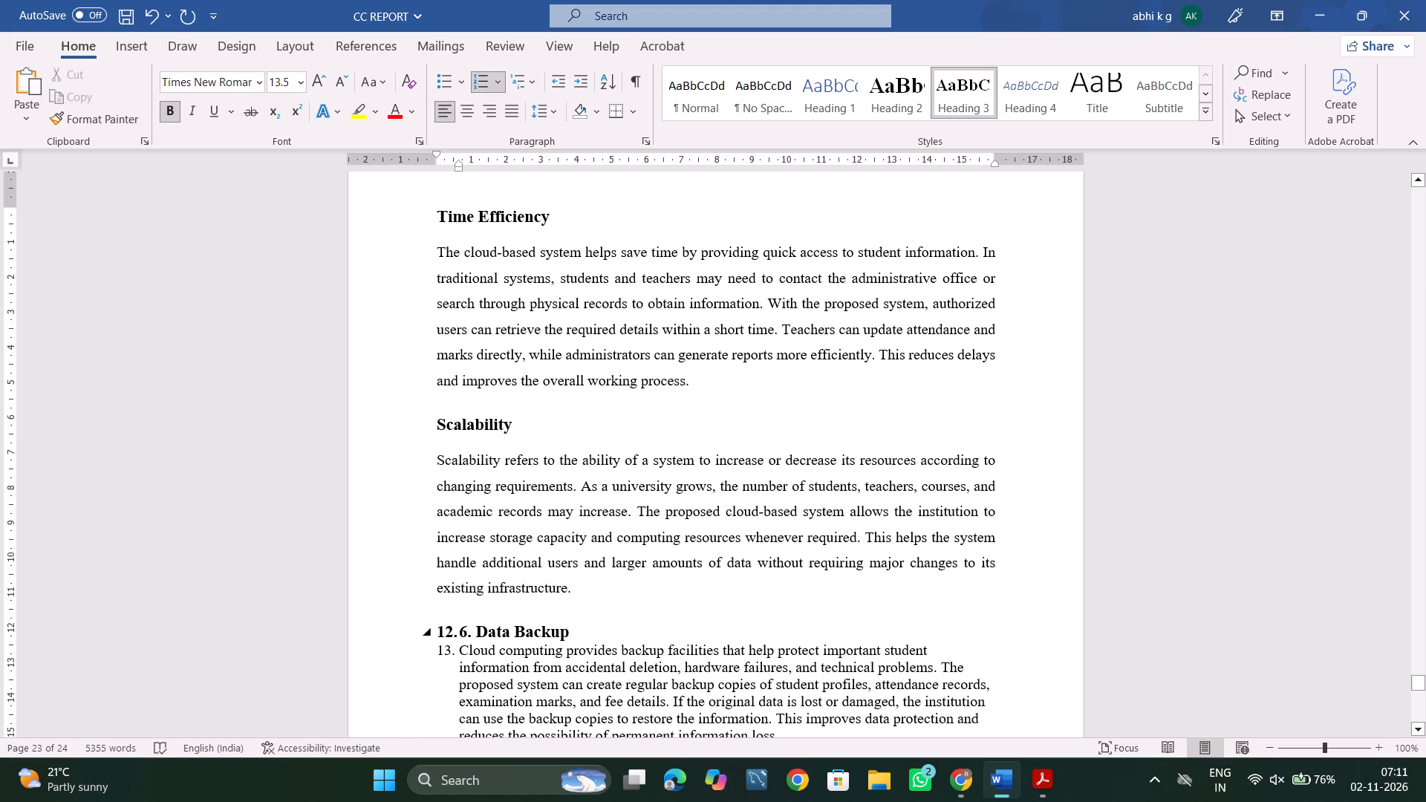
{"action": "key", "text": "Right"}
{"action": "key", "text": "BackSpace"}
{"action": "key", "text": "BackSpace"}
{"action": "key", "text": "BackSpace"}
{"action": "key", "text": "BackSpace"}
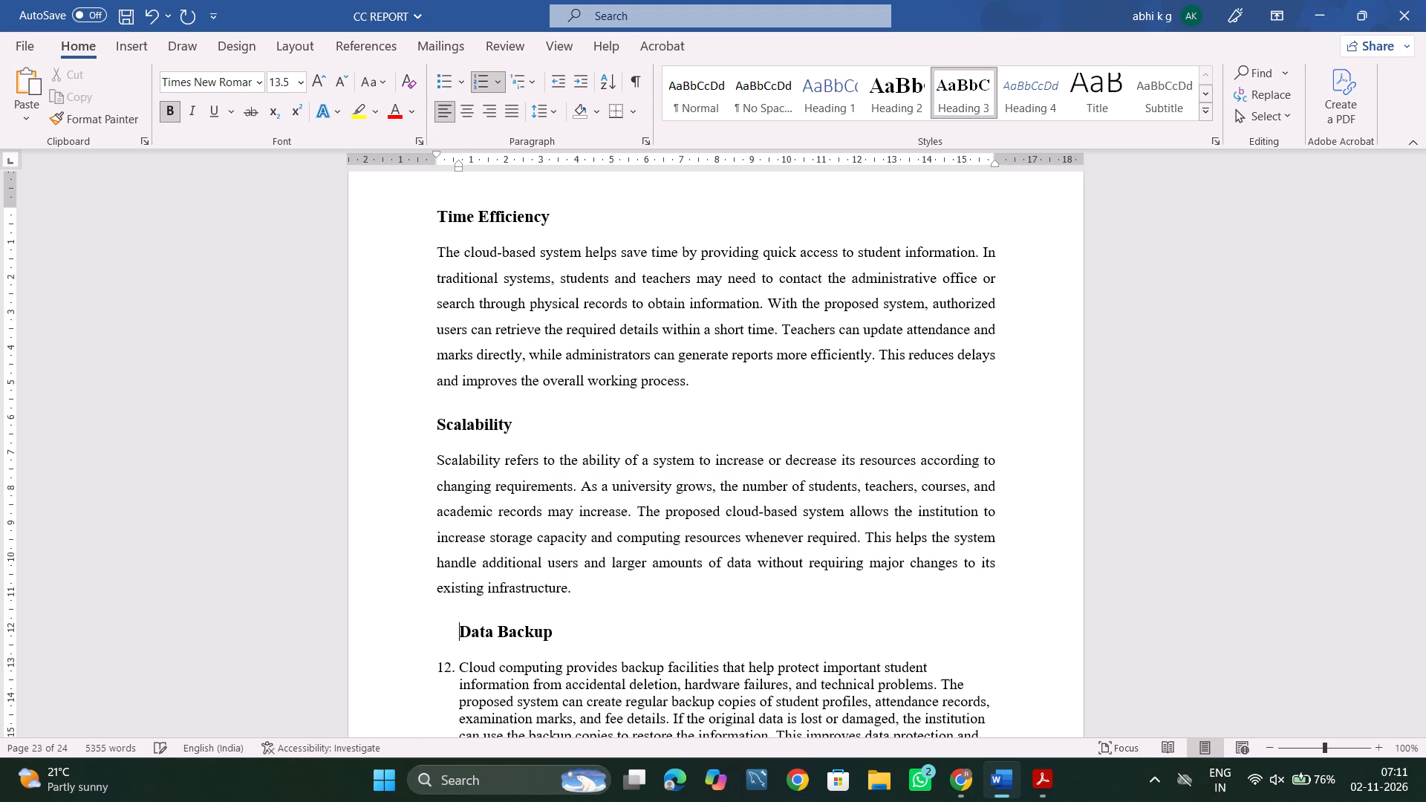
{"action": "key", "text": "BackSpace"}
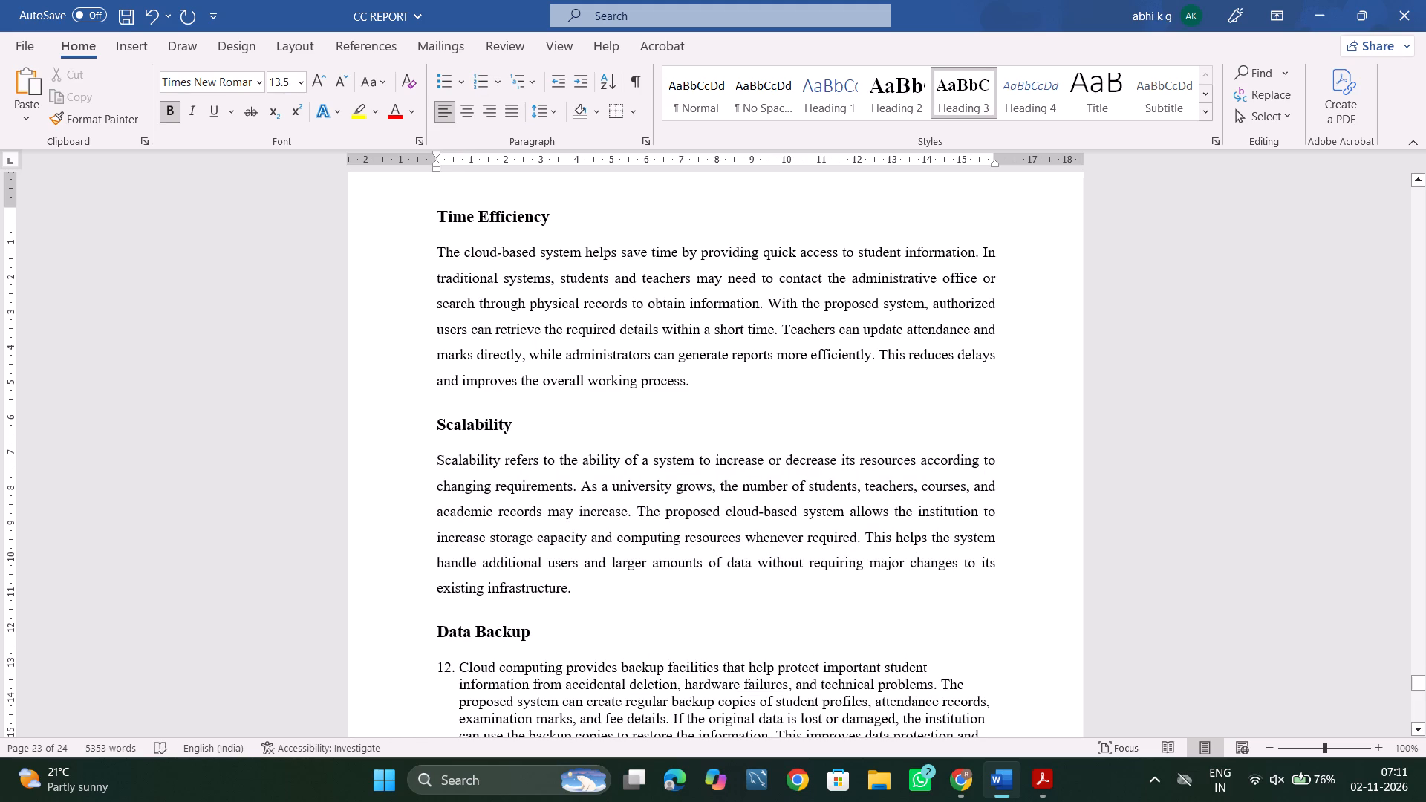
{"action": "left_click", "coordinate": [462, 669]}
{"action": "key", "text": "BackSpace"}
{"action": "key", "text": "BackSpace"}
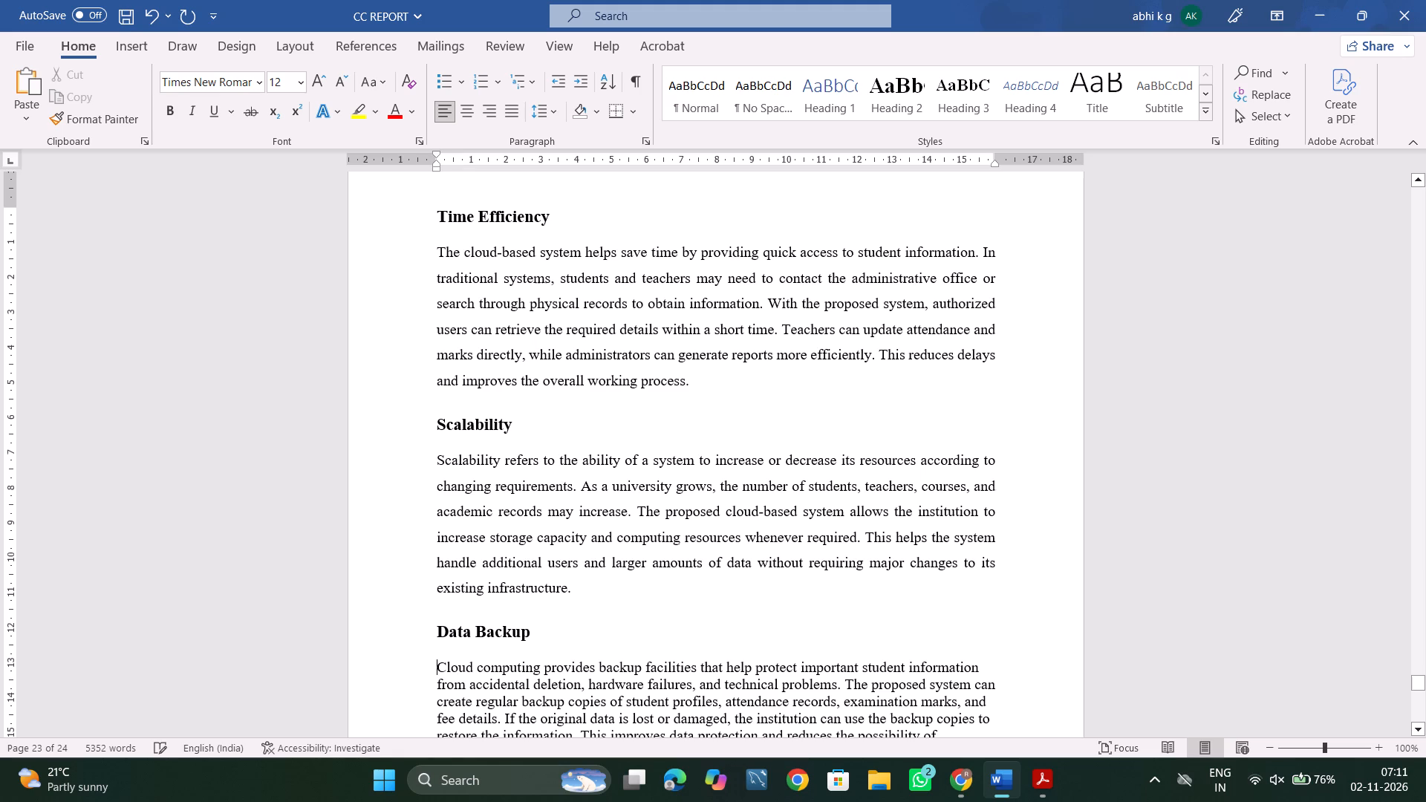
Justify the Data Backup paragraph and set its line spacing to 1.5.
{"action": "left_click_drag", "start_coordinate": [439, 665], "coordinate": [490, 767]}
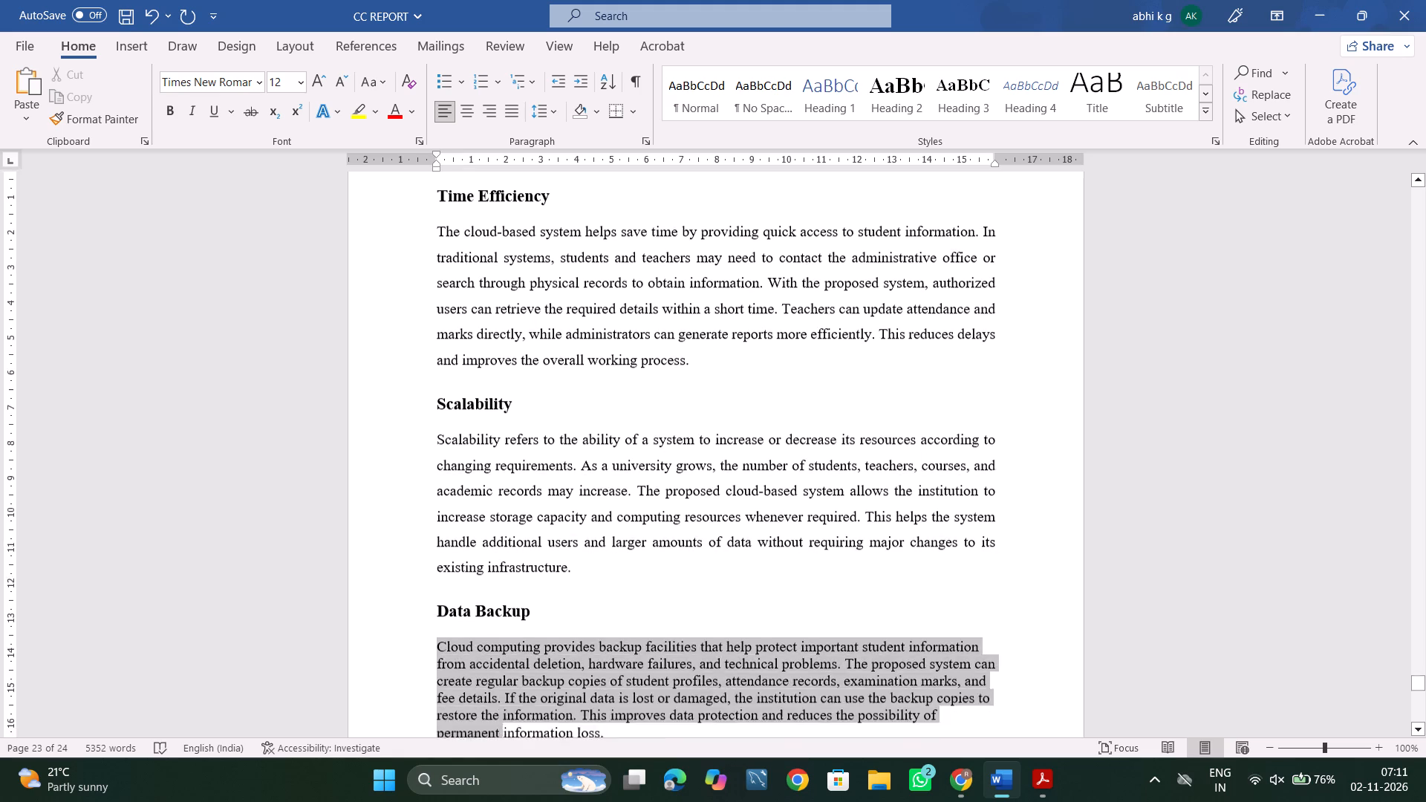
{"action": "left_click_drag", "start_coordinate": [490, 767], "coordinate": [588, 276]}
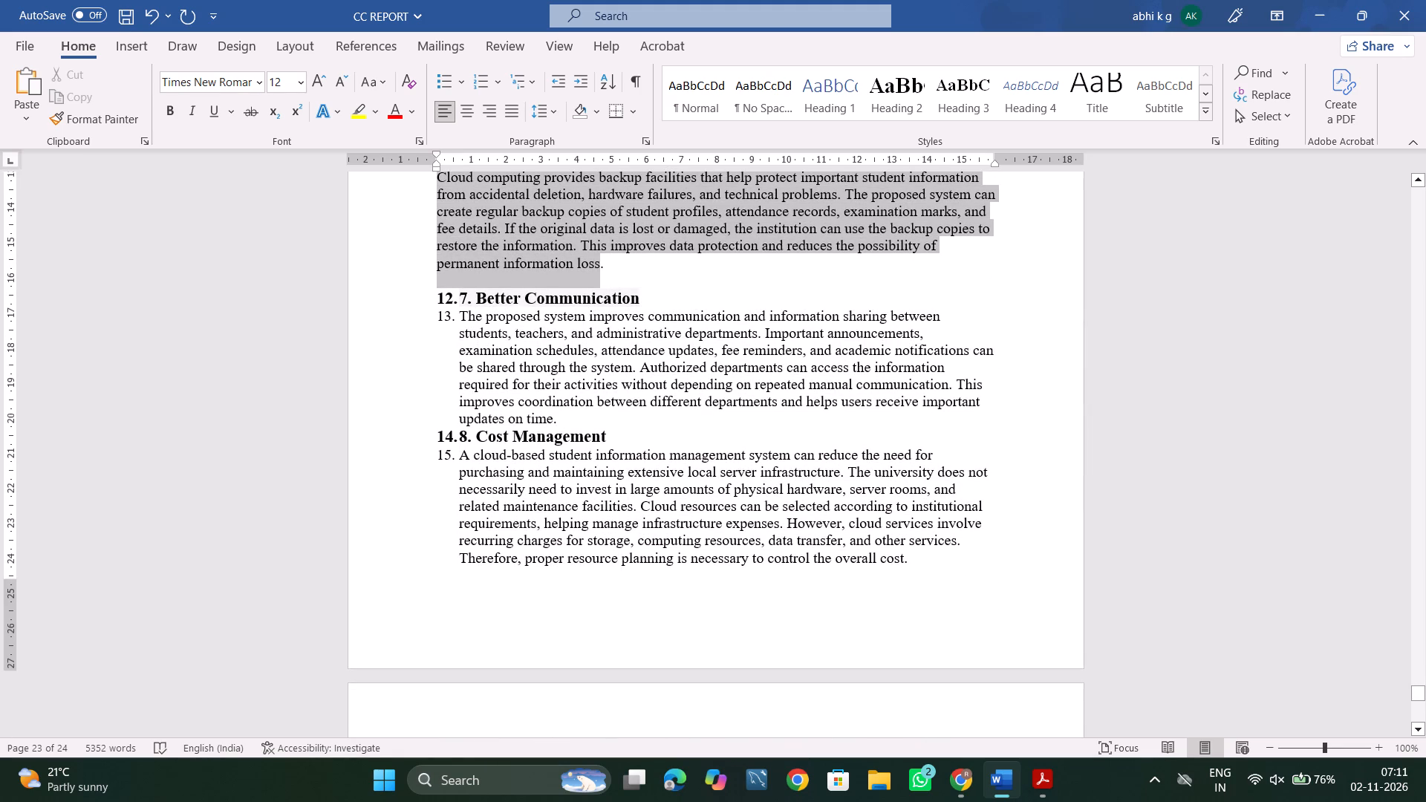
{"action": "left_click_drag", "start_coordinate": [588, 276], "coordinate": [625, 282]}
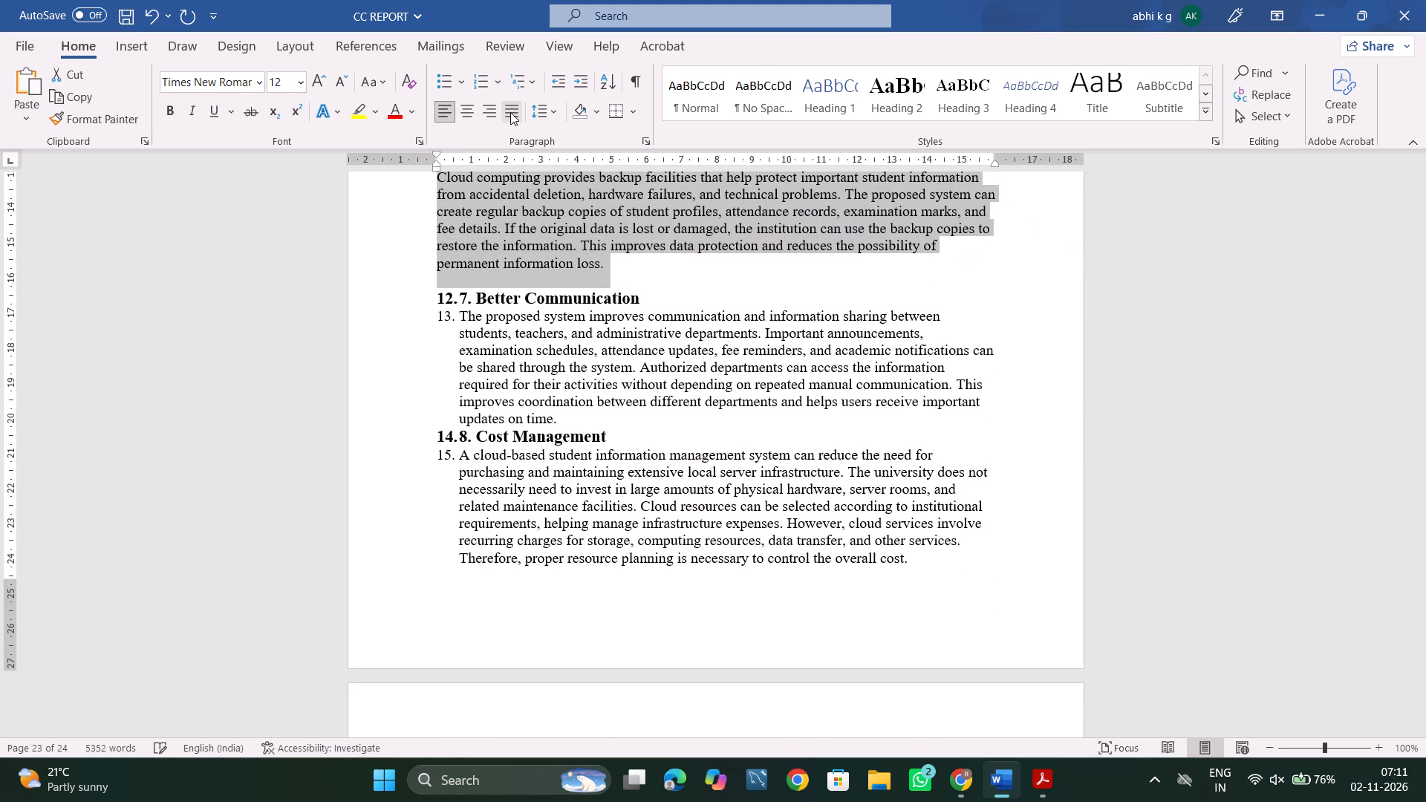
{"action": "left_click", "coordinate": [510, 112]}
{"action": "left_click_drag", "start_coordinate": [546, 117], "coordinate": [570, 187]}
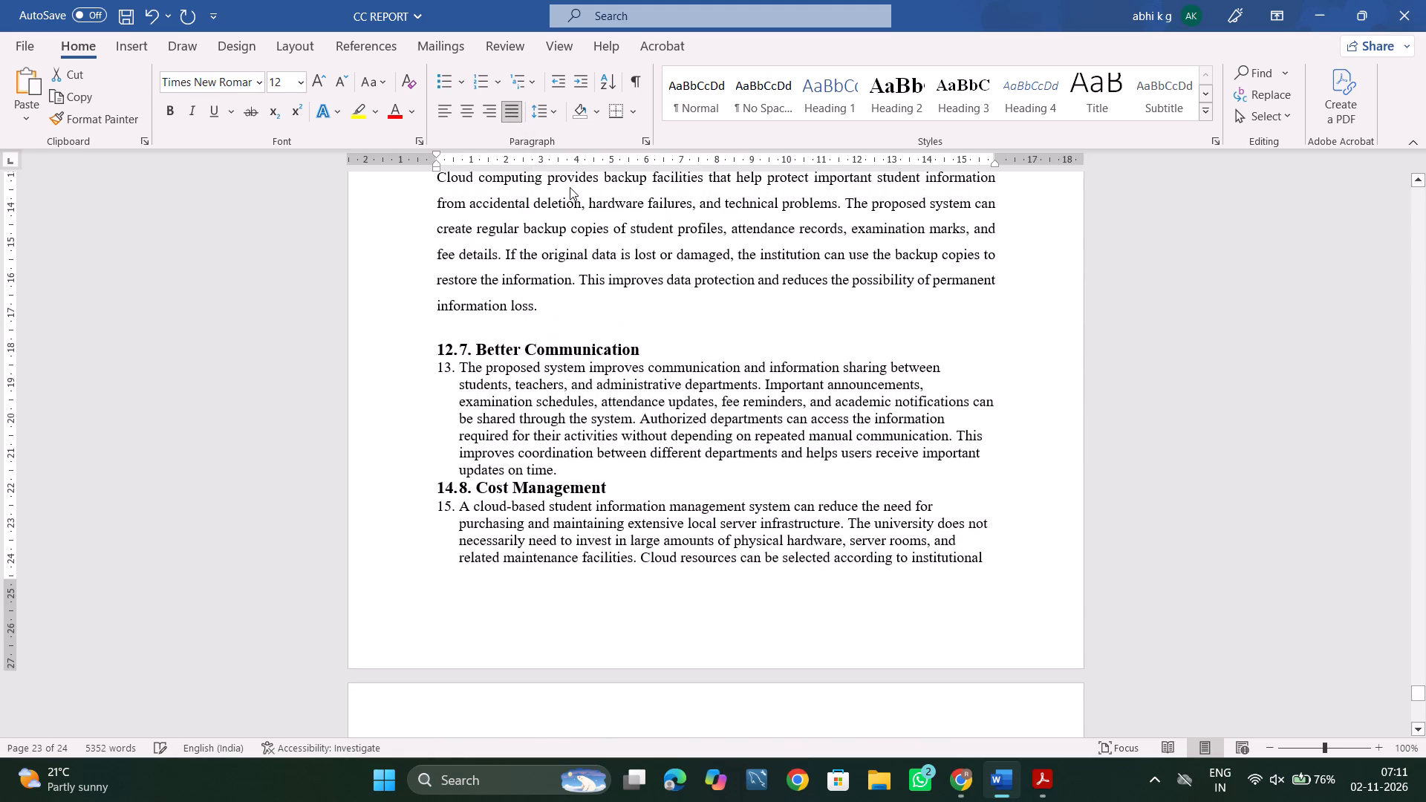
{"action": "left_click", "coordinate": [570, 187]}
Remove the list numbers, typed "7." and indents from the Better Communication heading and its paragraph.
{"action": "left_click", "coordinate": [477, 342]}
{"action": "key", "text": "BackSpace"}
{"action": "key", "text": "BackSpace"}
{"action": "key", "text": "BackSpace"}
{"action": "key", "text": "BackSpace"}
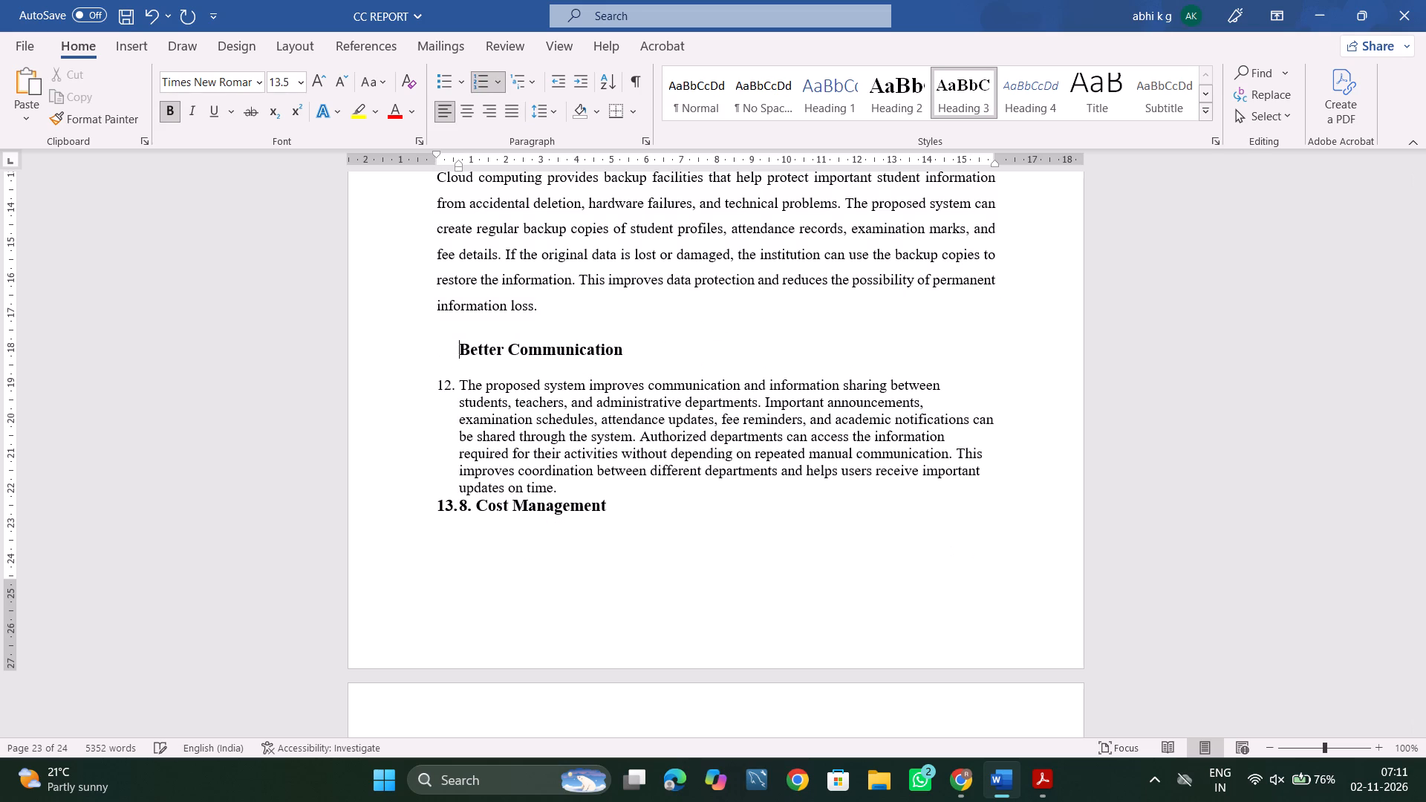
{"action": "key", "text": "BackSpace"}
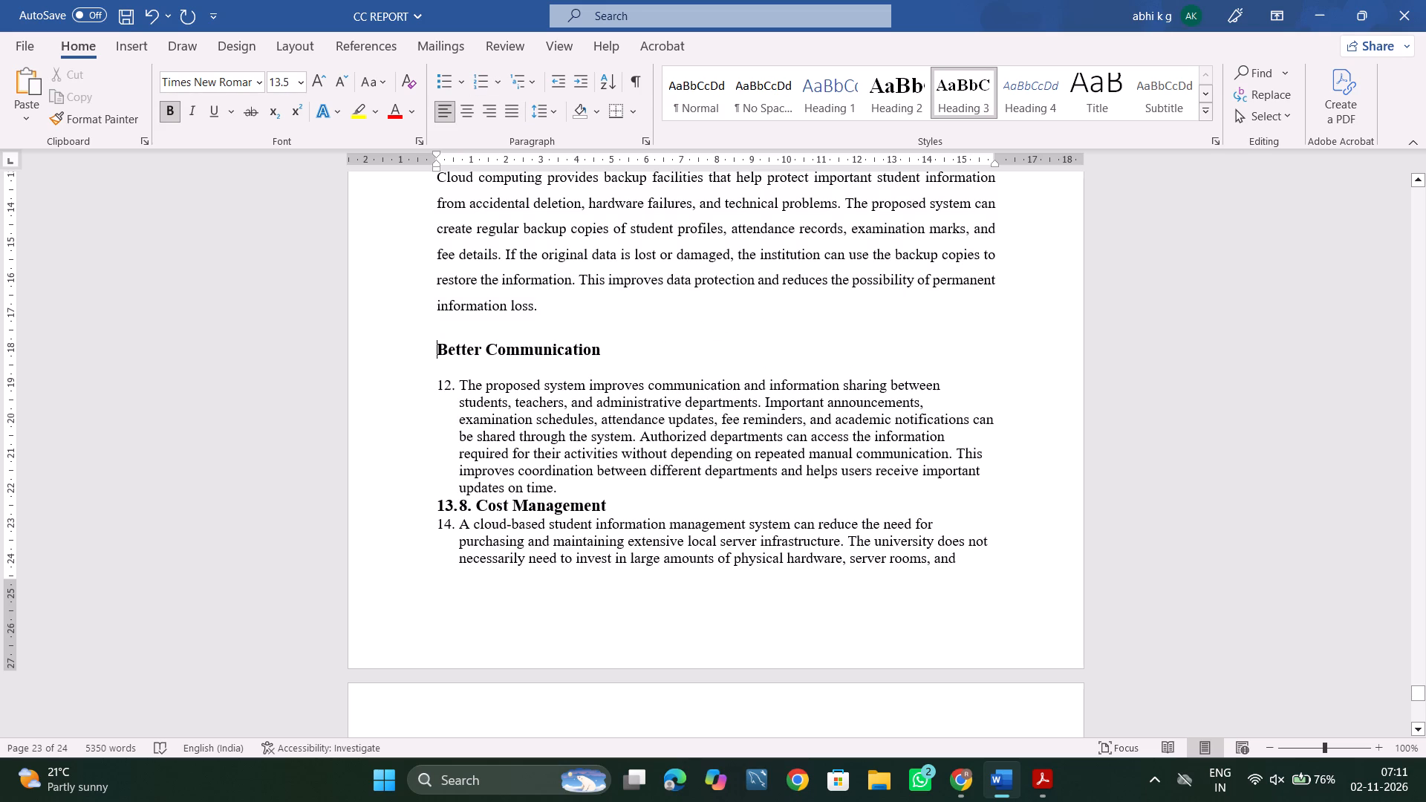
{"action": "left_click", "coordinate": [460, 385]}
{"action": "key", "text": "BackSpace"}
{"action": "key", "text": "BackSpace"}
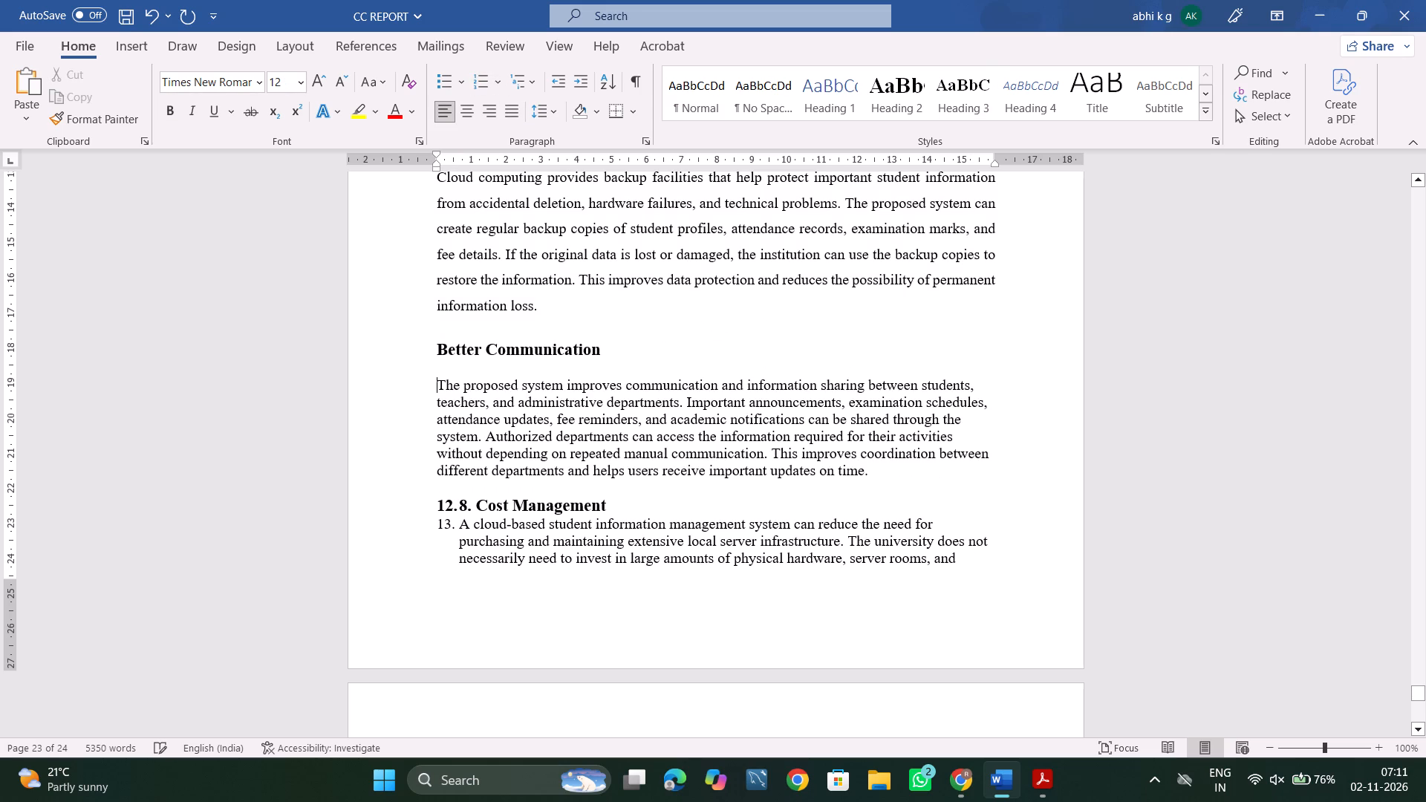
Justify the Better Communication paragraph and set its line spacing to 1.5.
{"action": "left_click_drag", "start_coordinate": [435, 382], "coordinate": [788, 464]}
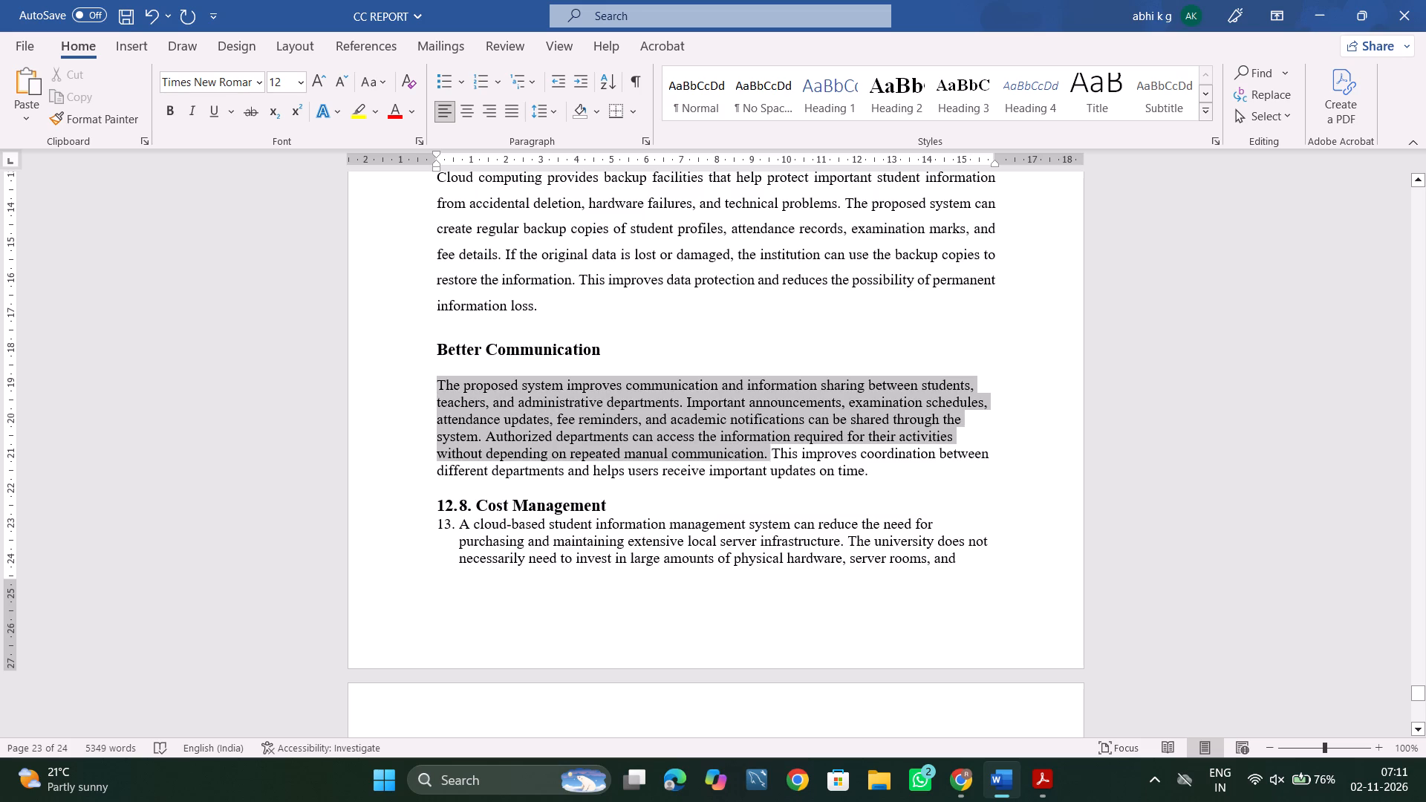
{"action": "left_click_drag", "start_coordinate": [788, 464], "coordinate": [873, 481]}
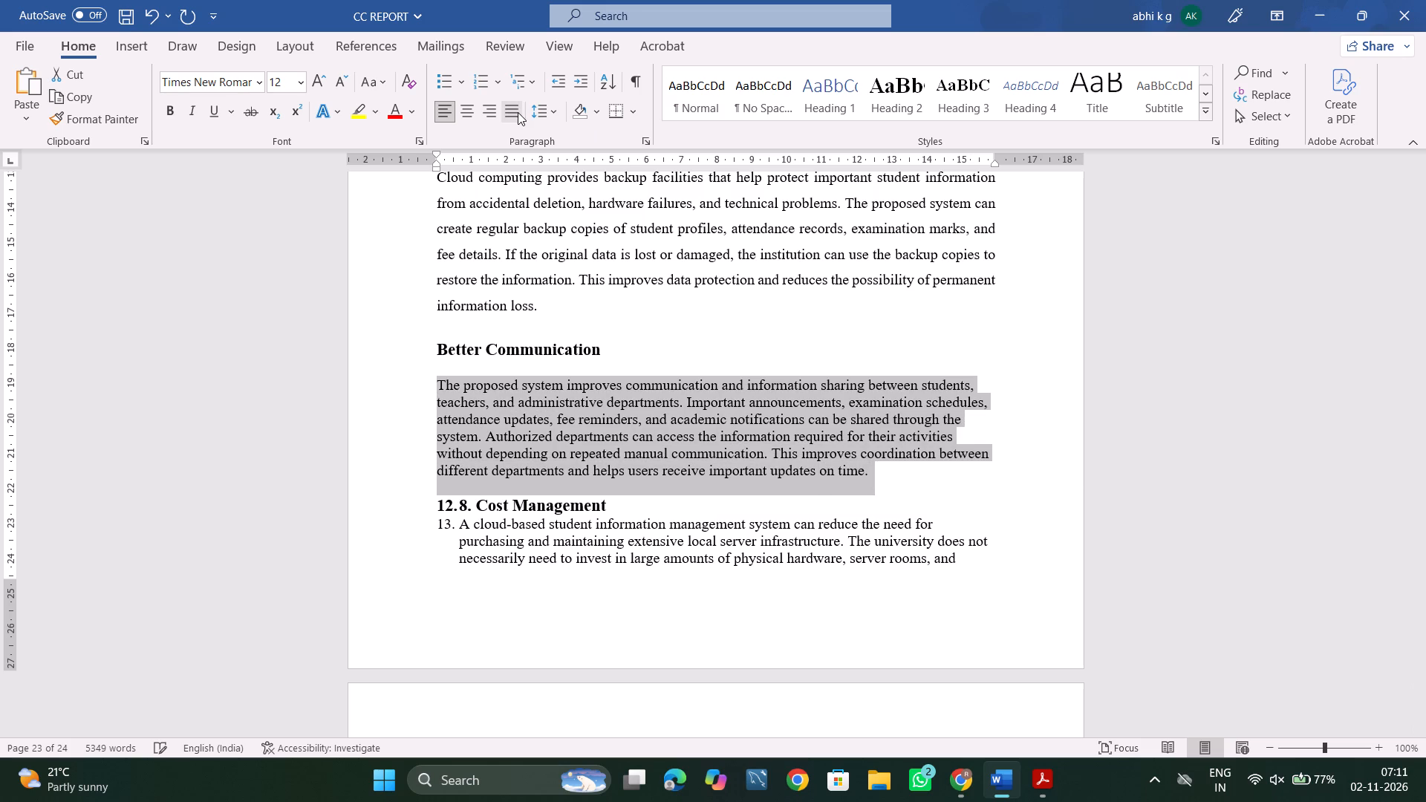
{"action": "left_click", "coordinate": [518, 112]}
{"action": "left_click_drag", "start_coordinate": [547, 117], "coordinate": [572, 181]}
{"action": "left_click", "coordinate": [572, 181]}
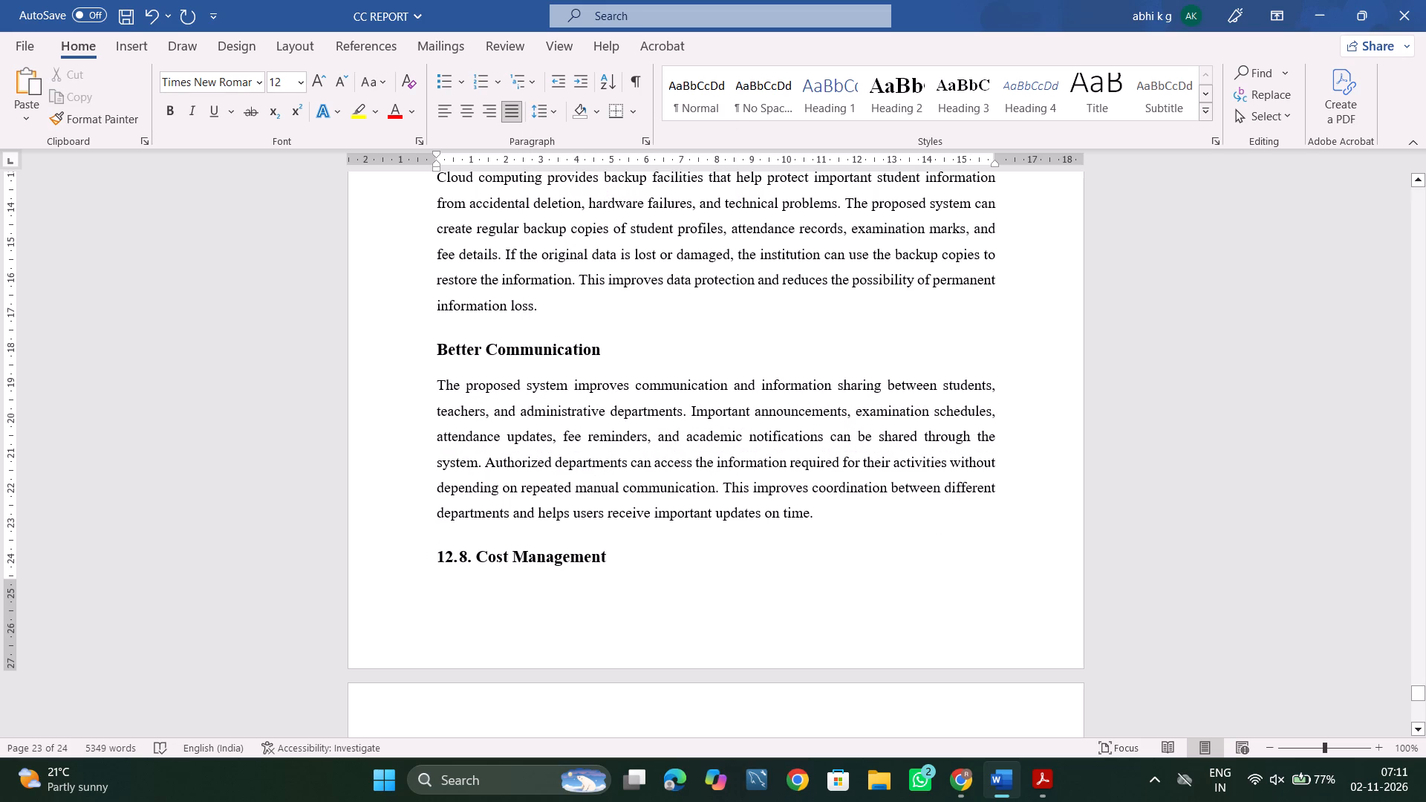
Insert a blank line after the Better Communication paragraph to push the Cost Management heading onto the next page.
{"action": "left_click", "coordinate": [825, 522]}
{"action": "key", "text": "Return"}
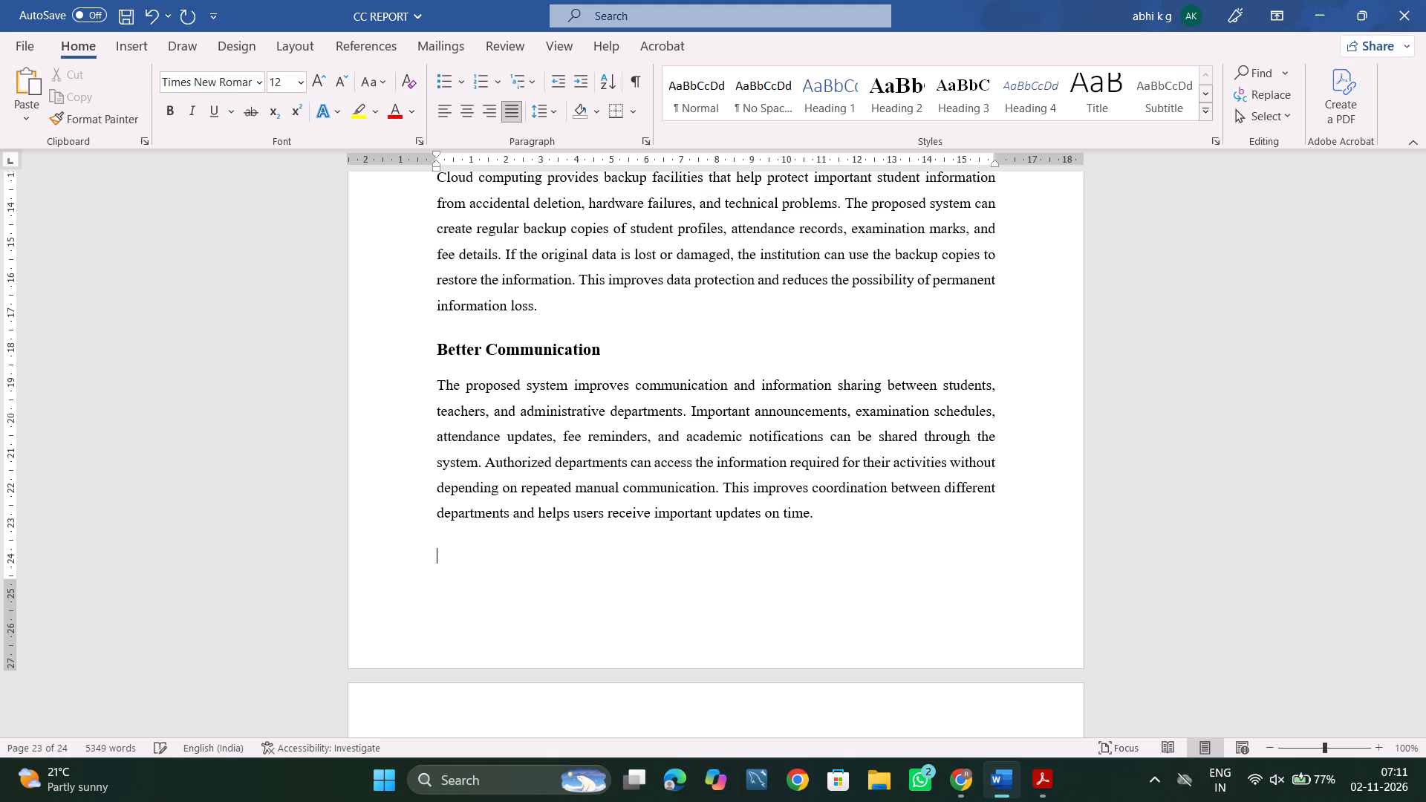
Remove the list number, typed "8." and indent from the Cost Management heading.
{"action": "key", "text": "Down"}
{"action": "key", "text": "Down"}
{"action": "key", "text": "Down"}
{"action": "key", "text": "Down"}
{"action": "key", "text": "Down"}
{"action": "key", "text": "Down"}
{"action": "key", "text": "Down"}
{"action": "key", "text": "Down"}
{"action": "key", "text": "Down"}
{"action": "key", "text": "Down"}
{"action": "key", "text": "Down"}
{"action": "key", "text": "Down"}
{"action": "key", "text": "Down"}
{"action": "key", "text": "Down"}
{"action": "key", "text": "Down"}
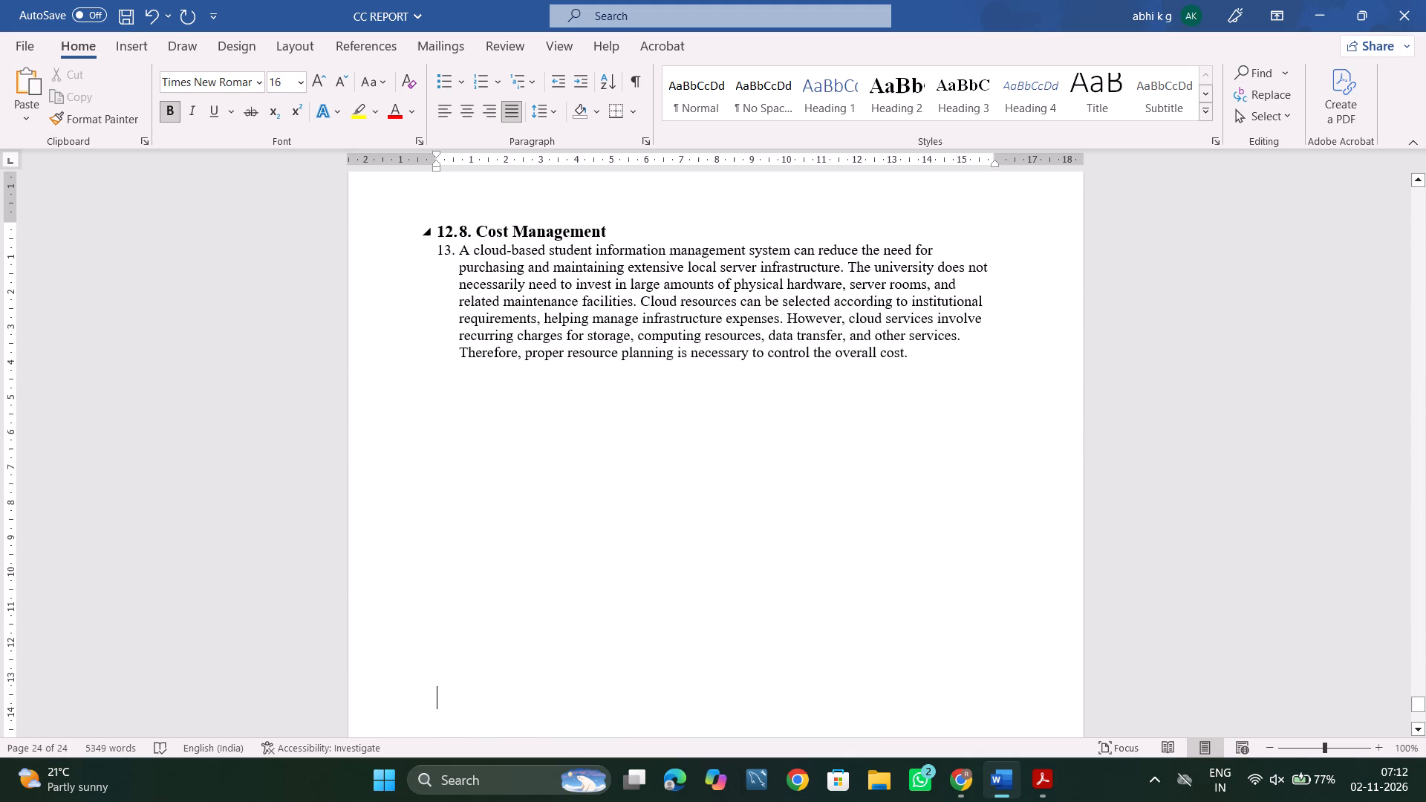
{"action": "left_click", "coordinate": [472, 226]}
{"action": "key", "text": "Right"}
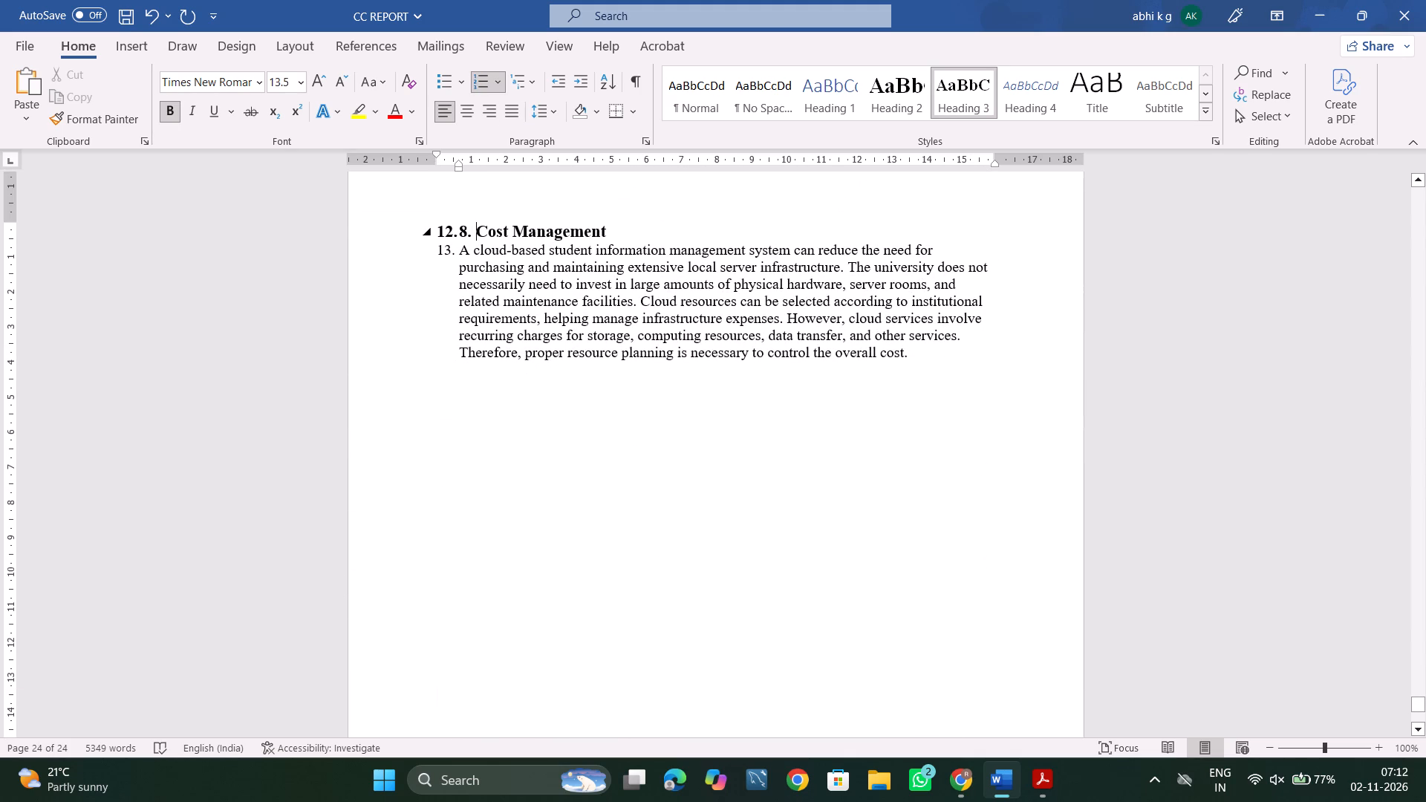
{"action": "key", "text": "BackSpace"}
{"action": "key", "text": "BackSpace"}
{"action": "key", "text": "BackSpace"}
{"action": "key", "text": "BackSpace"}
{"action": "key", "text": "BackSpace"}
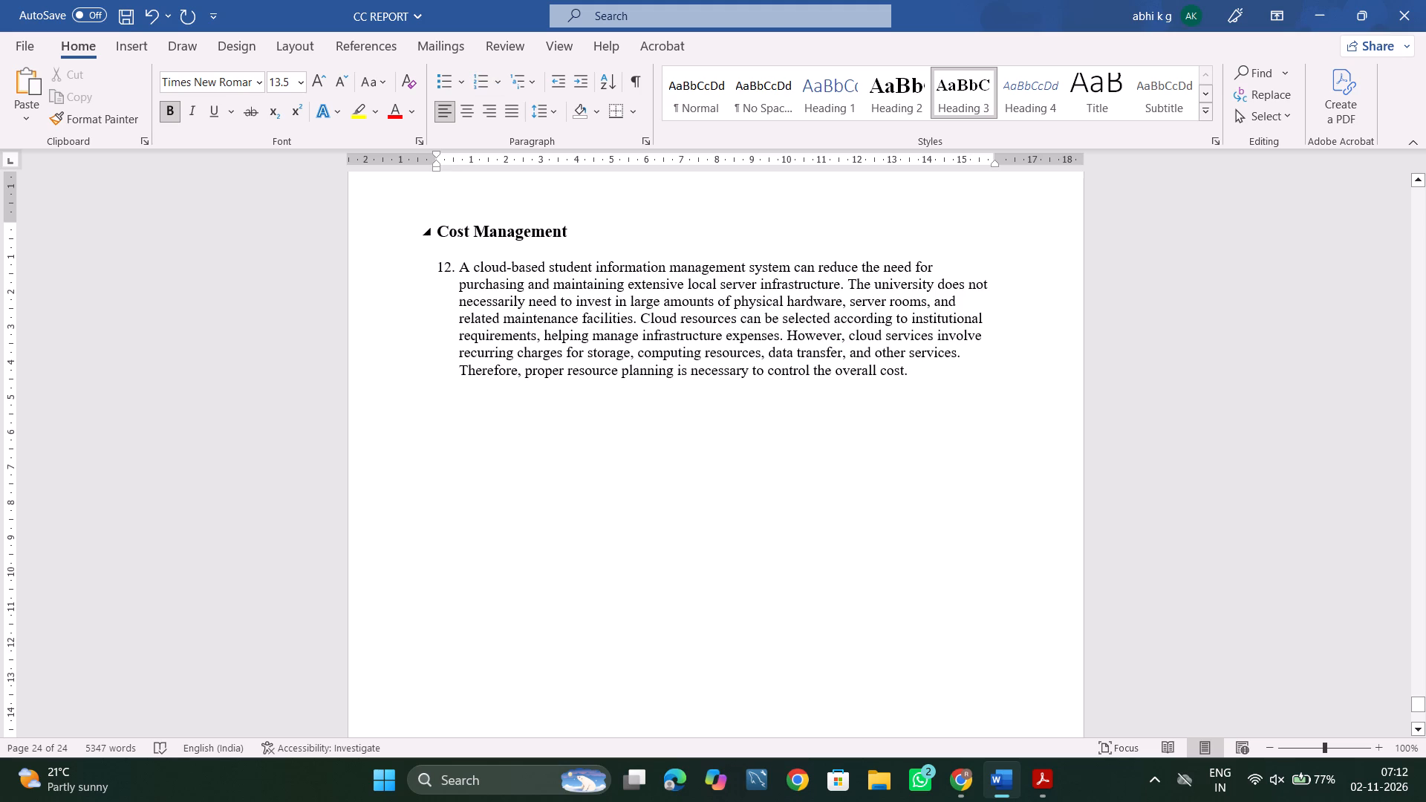
Delete the entire Cost Management heading and paragraph, leaving an empty line at the start of the new page.
{"action": "left_click_drag", "start_coordinate": [920, 380], "coordinate": [521, 238]}
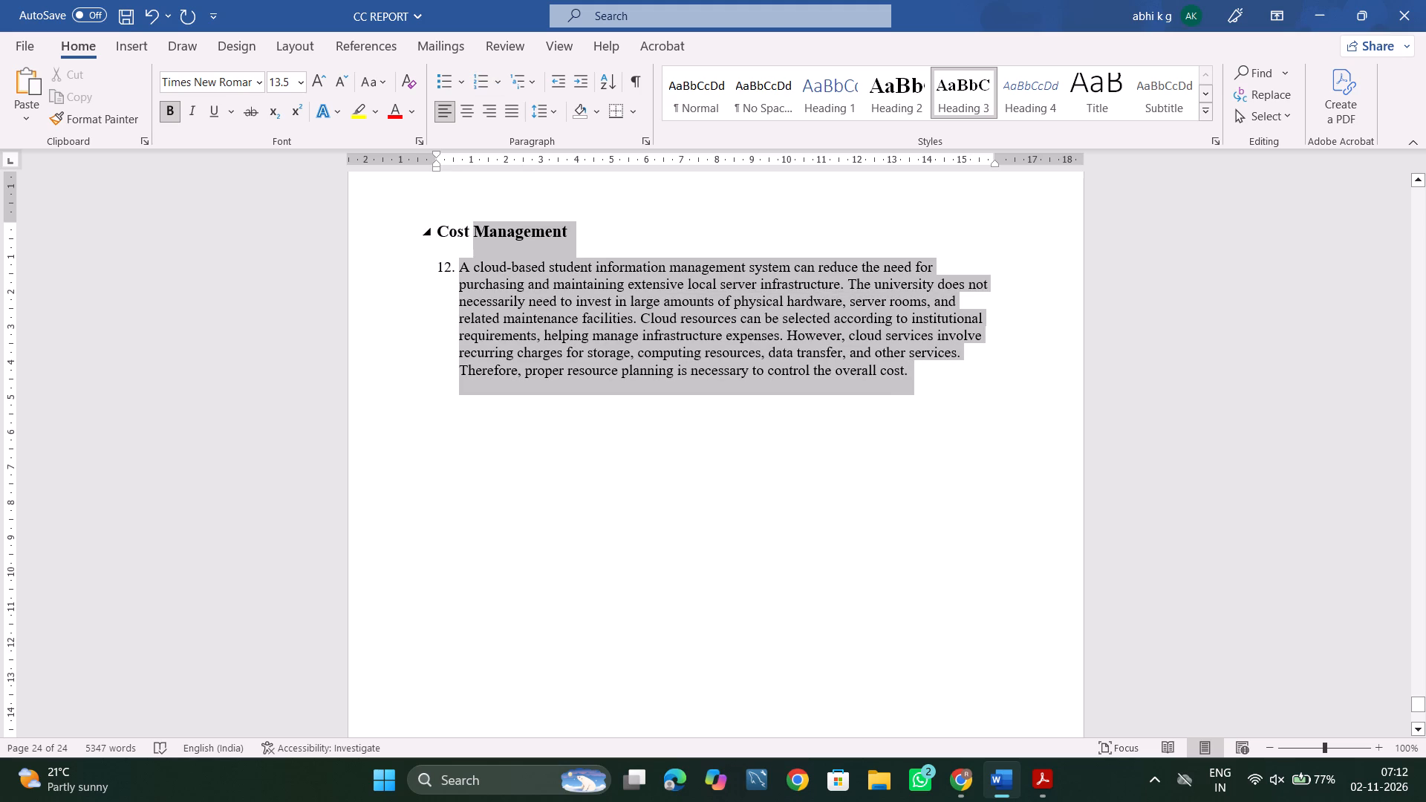
{"action": "left_click_drag", "start_coordinate": [521, 238], "coordinate": [522, 237]}
{"action": "key", "text": "BackSpace"}
{"action": "key", "text": "BackSpace"}
{"action": "key", "text": "BackSpace"}
{"action": "key", "text": "BackSpace"}
{"action": "key", "text": "BackSpace"}
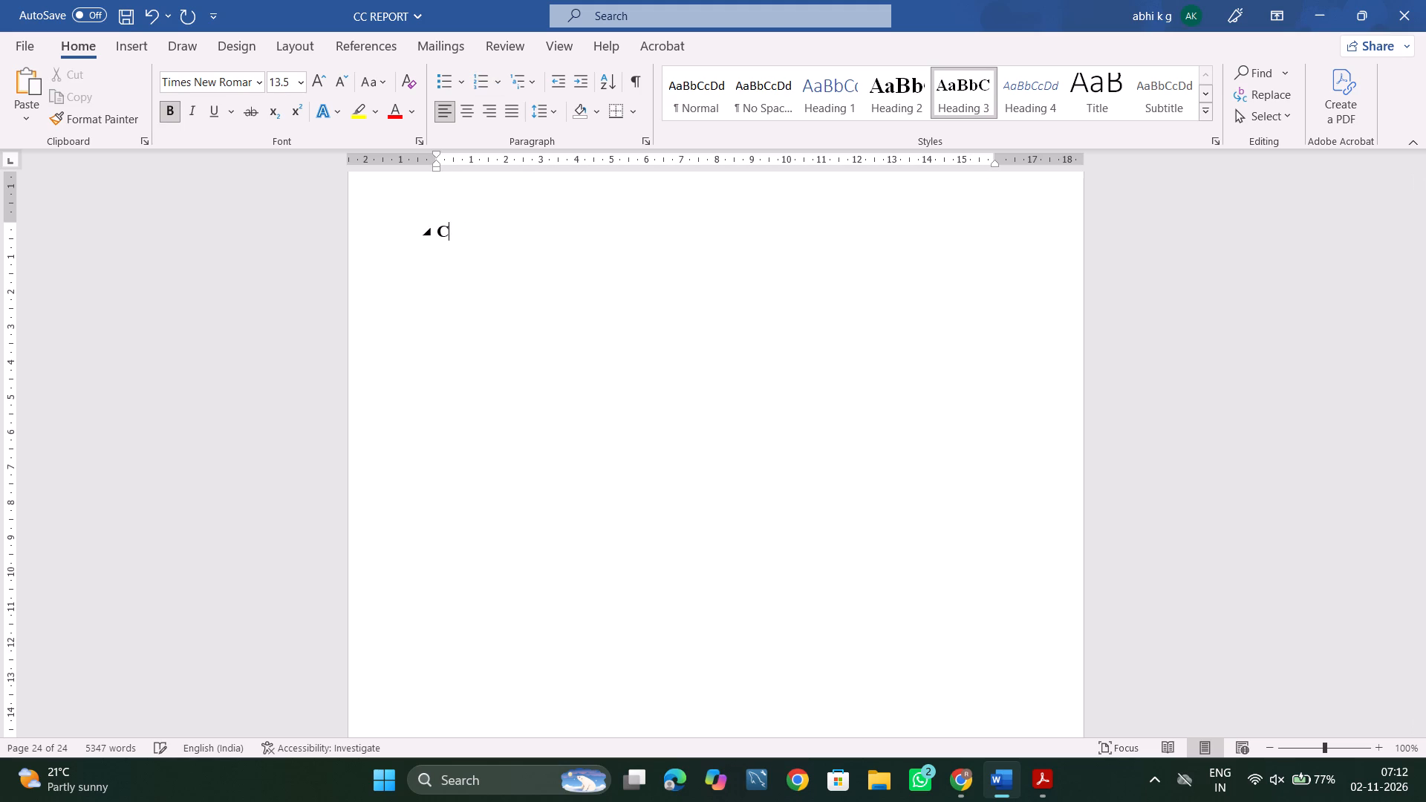
{"action": "key", "text": "BackSpace"}
{"action": "key", "text": "BackSpace"}
{"action": "key", "text": "Return"}
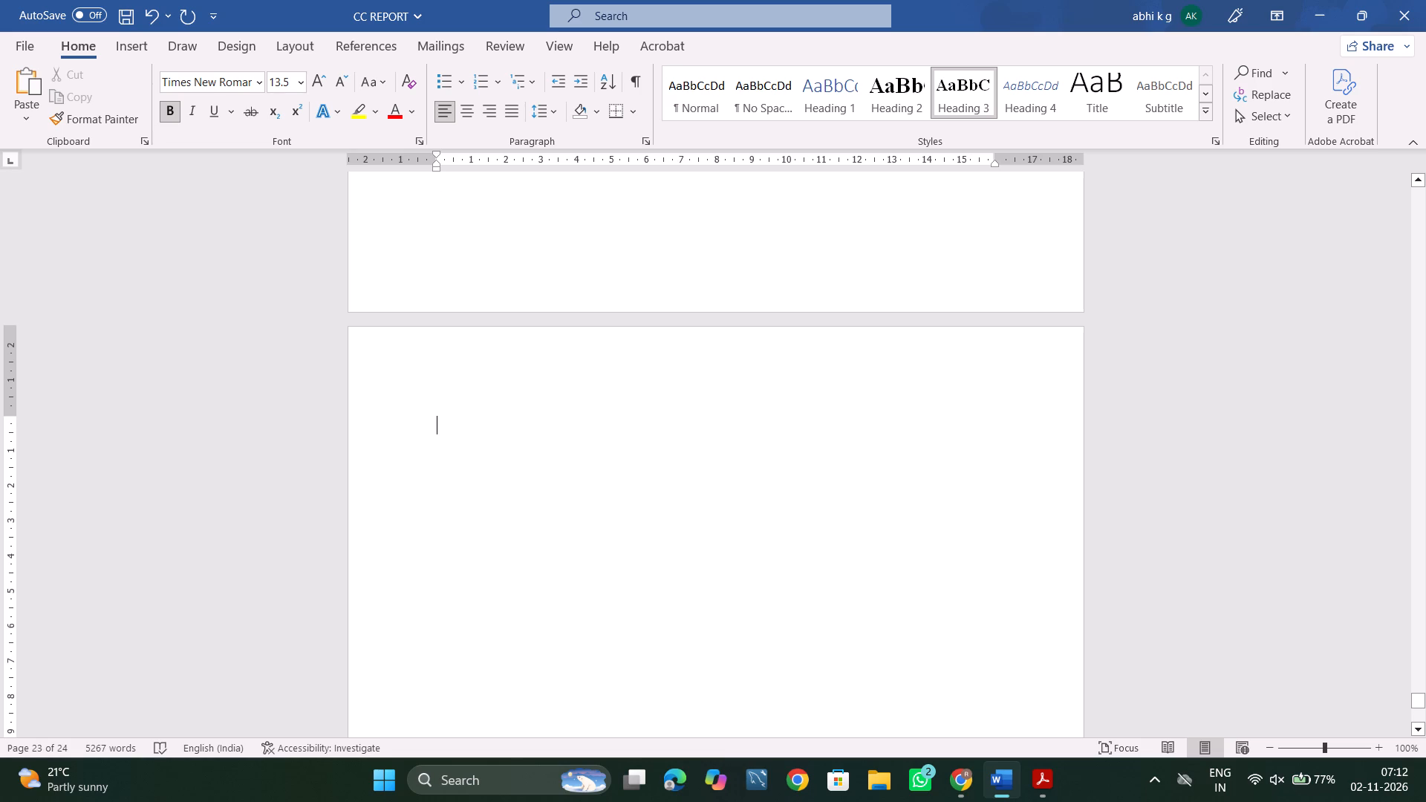
Save the CC REPORT document.
{"action": "key", "text": "ctrl+s"}
{"action": "key", "text": "ctrl+s"}
{"action": "key", "text": "ctrl+s"}
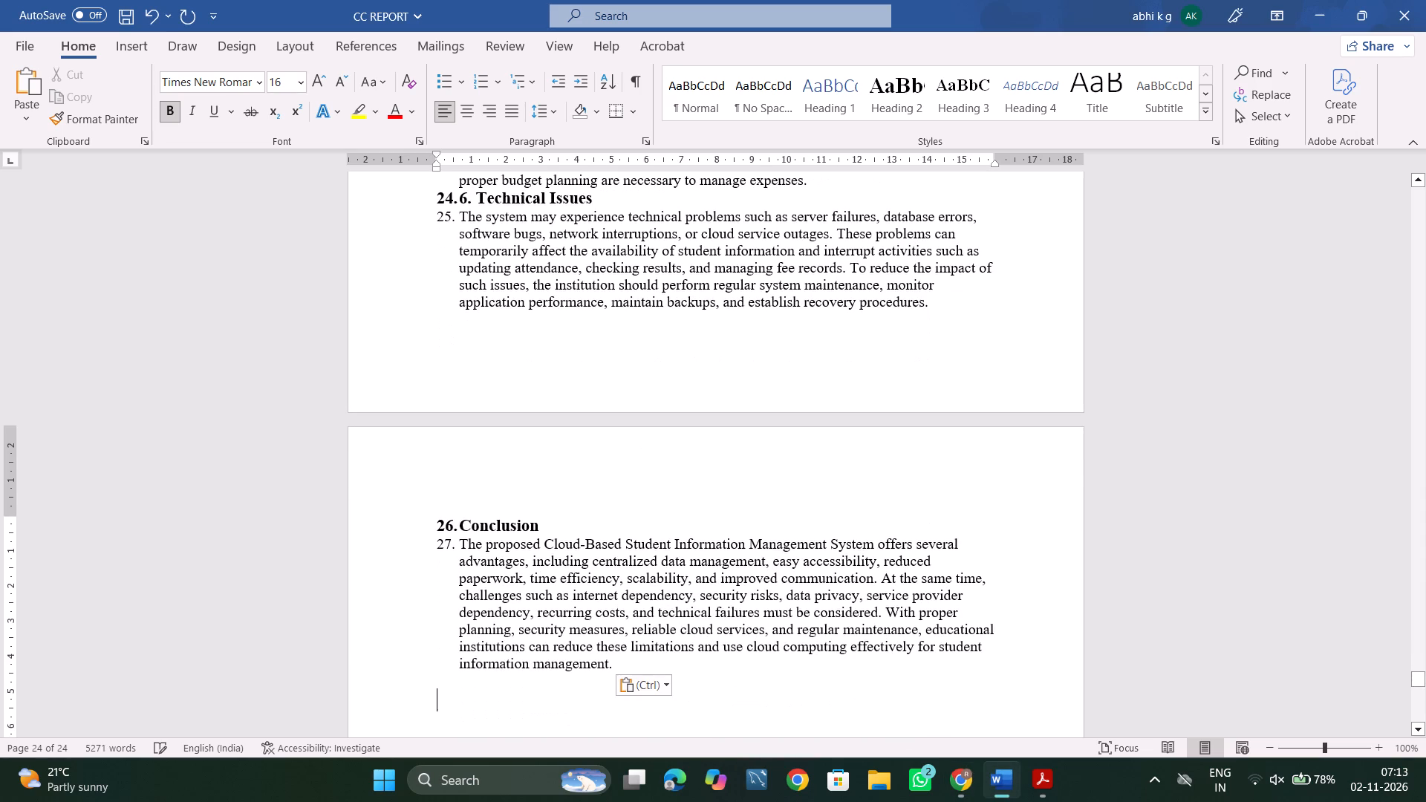
Remove the list number and indent from the introductory paragraph under Challenges and Limitations.
{"action": "key", "text": "Up"}
{"action": "key", "text": "Up"}
{"action": "key", "text": "Up"}
{"action": "key", "text": "Up"}
{"action": "key", "text": "Up"}
{"action": "key", "text": "Up"}
{"action": "key", "text": "Up"}
{"action": "key", "text": "Up"}
{"action": "key", "text": "Up"}
{"action": "key", "text": "Up"}
{"action": "key", "text": "Up"}
{"action": "key", "text": "Up"}
{"action": "key", "text": "Up"}
{"action": "key", "text": "Up"}
{"action": "key", "text": "Up"}
{"action": "key", "text": "Up"}
{"action": "key", "text": "Up"}
{"action": "key", "text": "Up"}
{"action": "key", "text": "Up"}
{"action": "key", "text": "Up"}
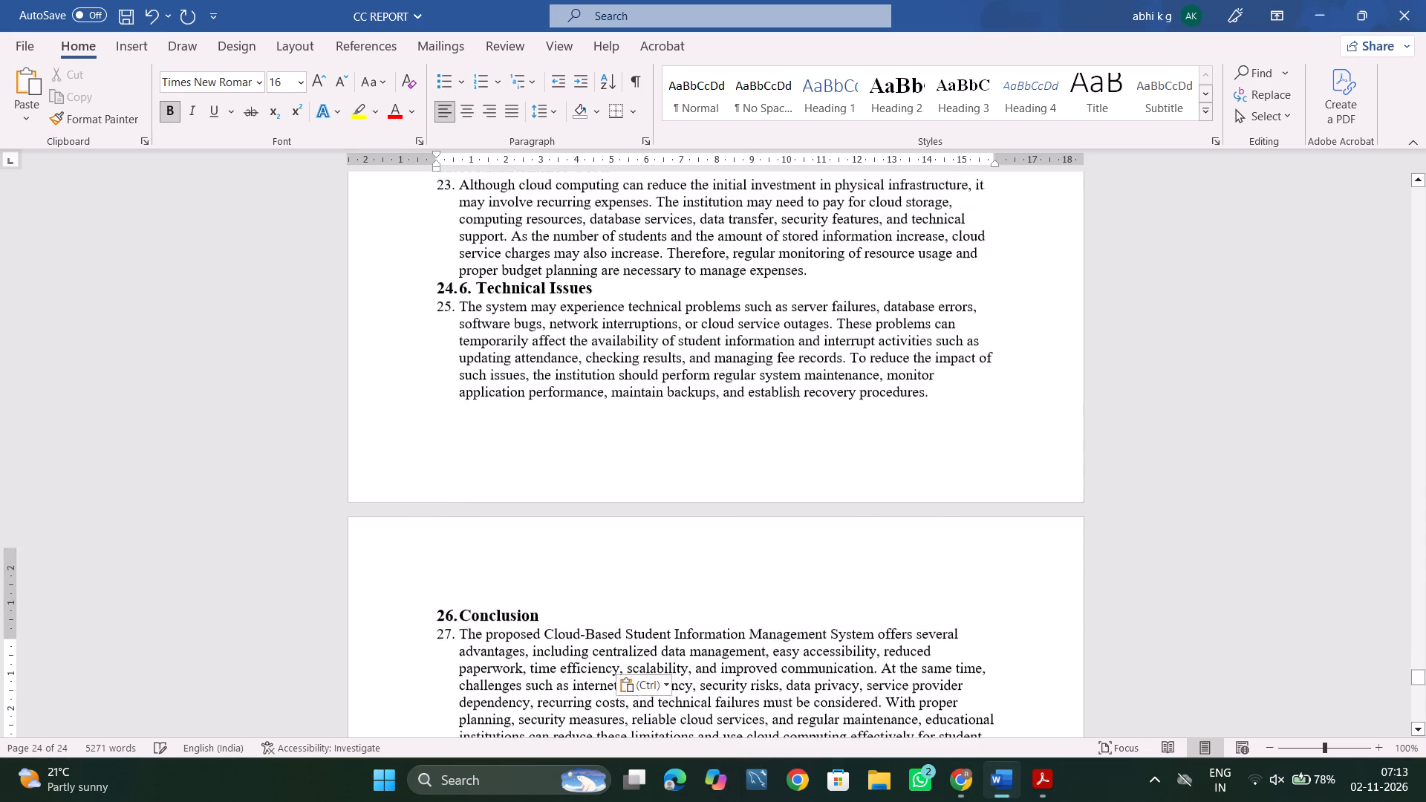
{"action": "key", "text": "Up"}
{"action": "key", "text": "Up"}
{"action": "key", "text": "Up"}
{"action": "key", "text": "Up"}
{"action": "key", "text": "Up"}
{"action": "key", "text": "Up"}
{"action": "key", "text": "Up"}
{"action": "key", "text": "Up"}
{"action": "key", "text": "Up"}
{"action": "key", "text": "Up"}
{"action": "key", "text": "Up"}
{"action": "key", "text": "Up"}
{"action": "key", "text": "Up"}
{"action": "key", "text": "Up"}
{"action": "key", "text": "Up"}
{"action": "key", "text": "Up"}
{"action": "key", "text": "Up"}
{"action": "key", "text": "Up"}
{"action": "key", "text": "Up"}
{"action": "key", "text": "Up"}
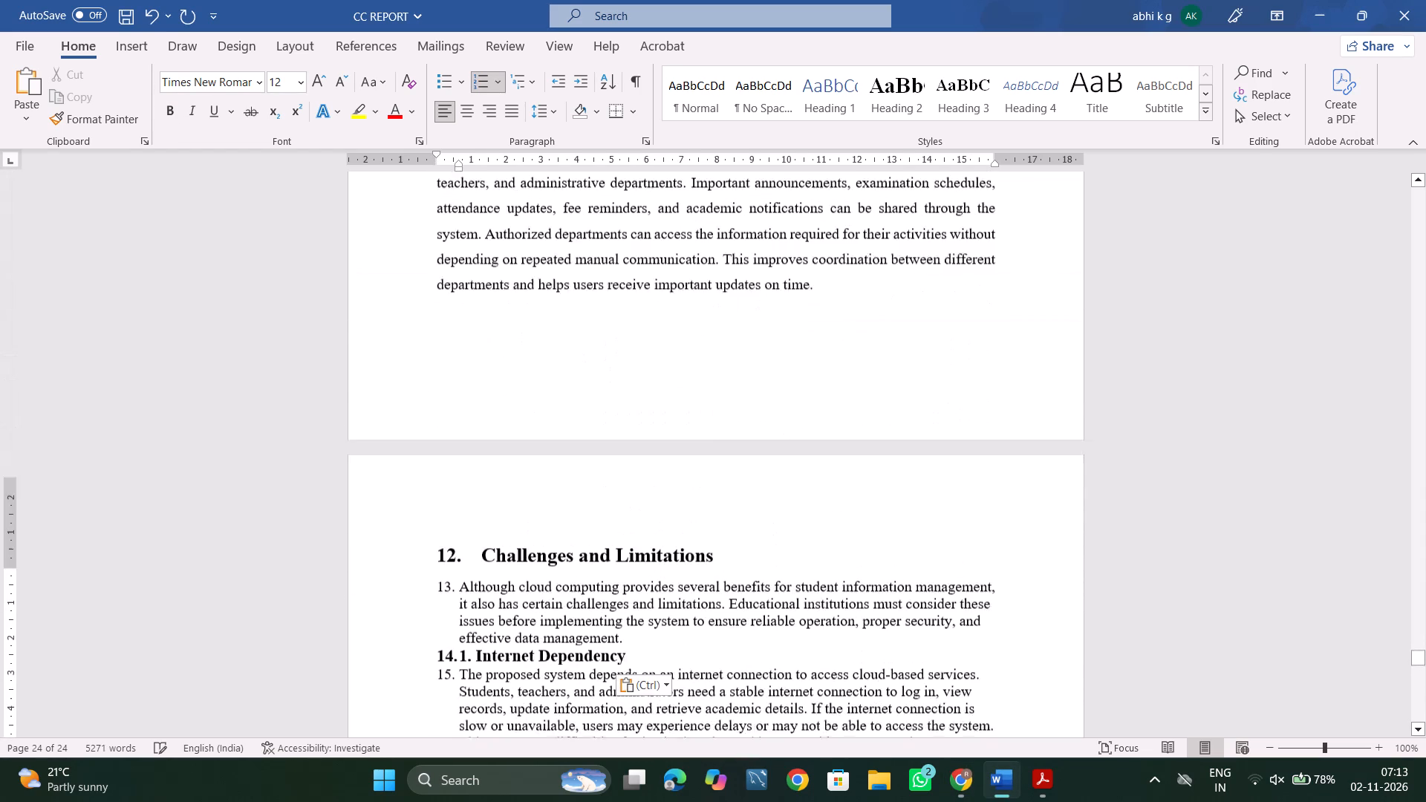
{"action": "left_click", "coordinate": [459, 605]}
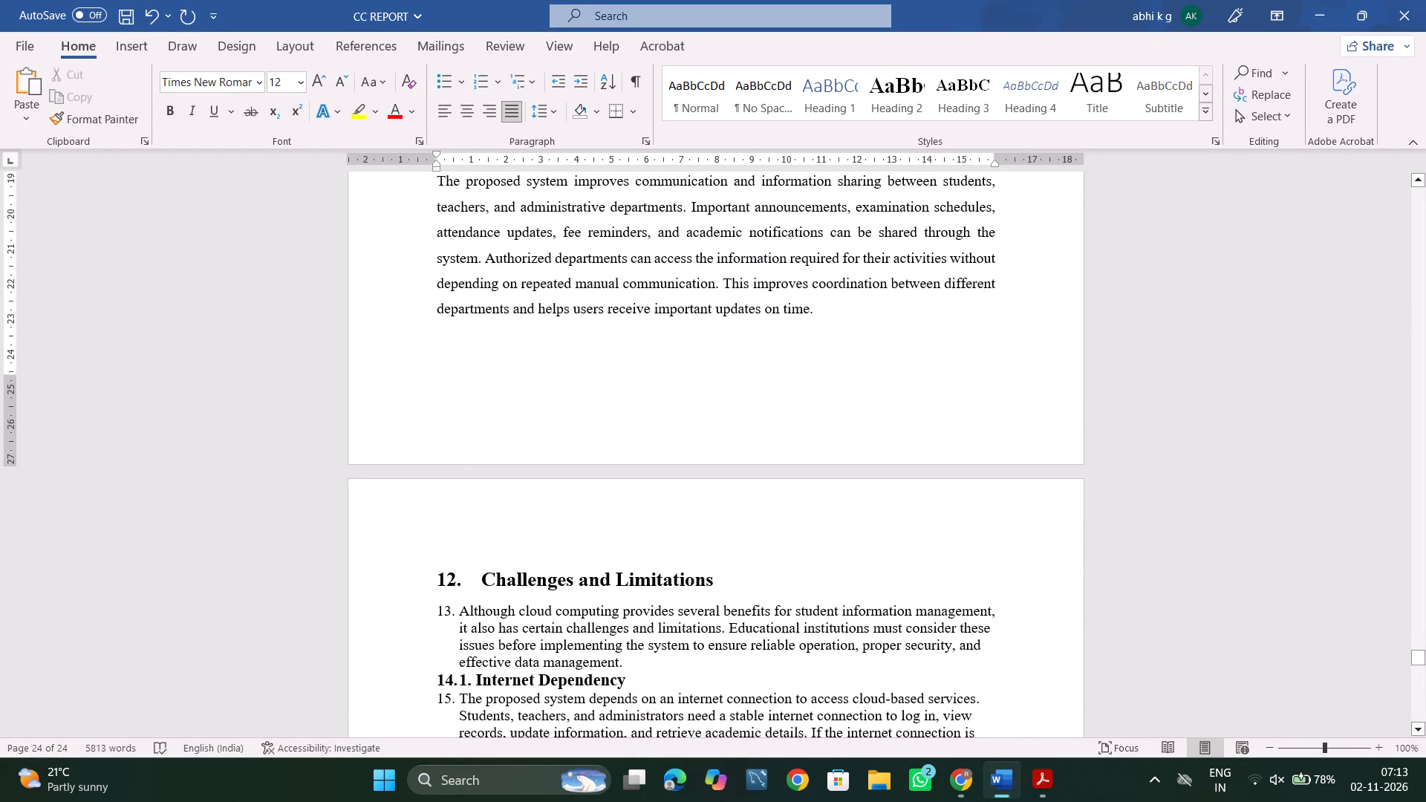
{"action": "key", "text": "BackSpace"}
{"action": "key", "text": "BackSpace"}
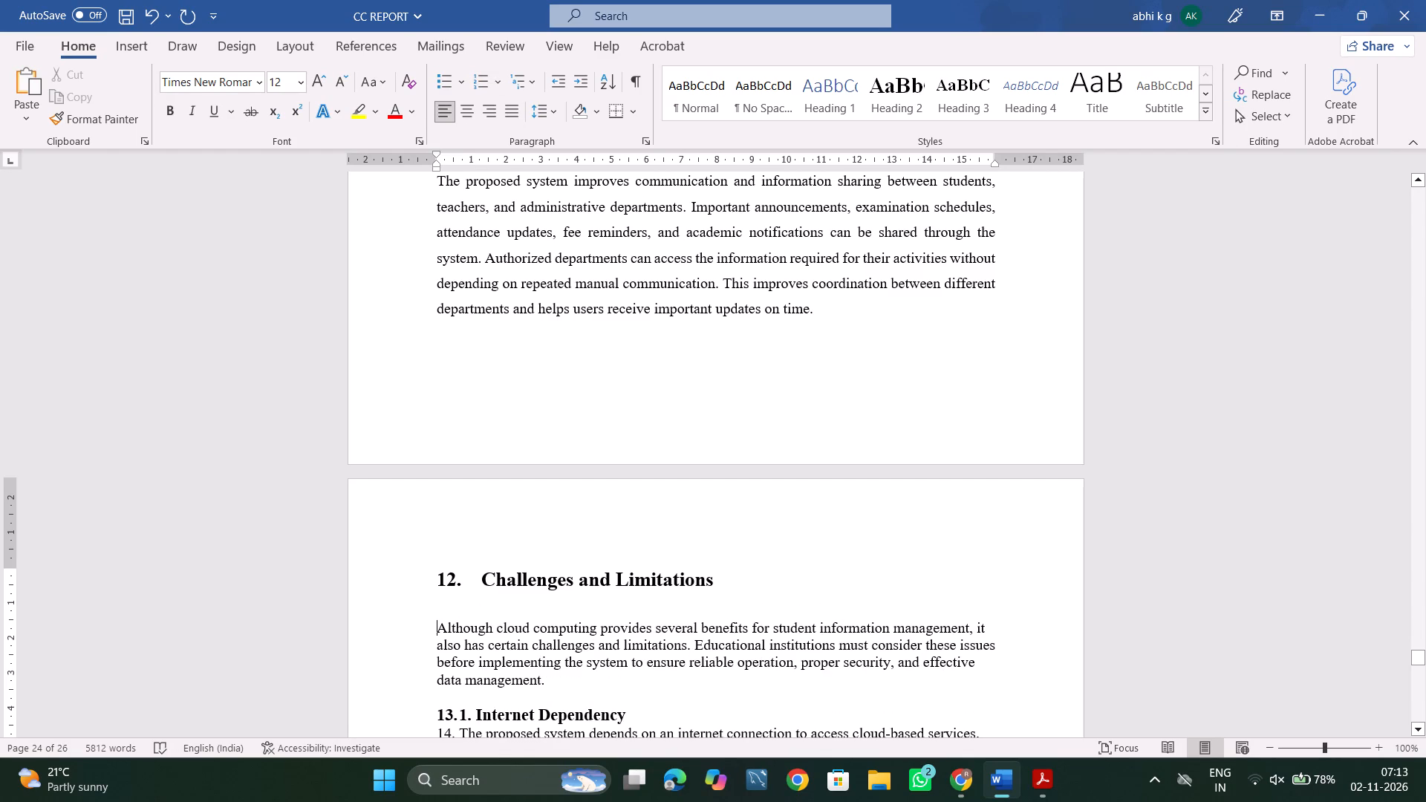
Remove the list number, the typed "1." and the indent from the Internet Dependency heading.
{"action": "key", "text": "Down"}
{"action": "key", "text": "Down"}
{"action": "key", "text": "Down"}
{"action": "key", "text": "Down"}
{"action": "key", "text": "Down"}
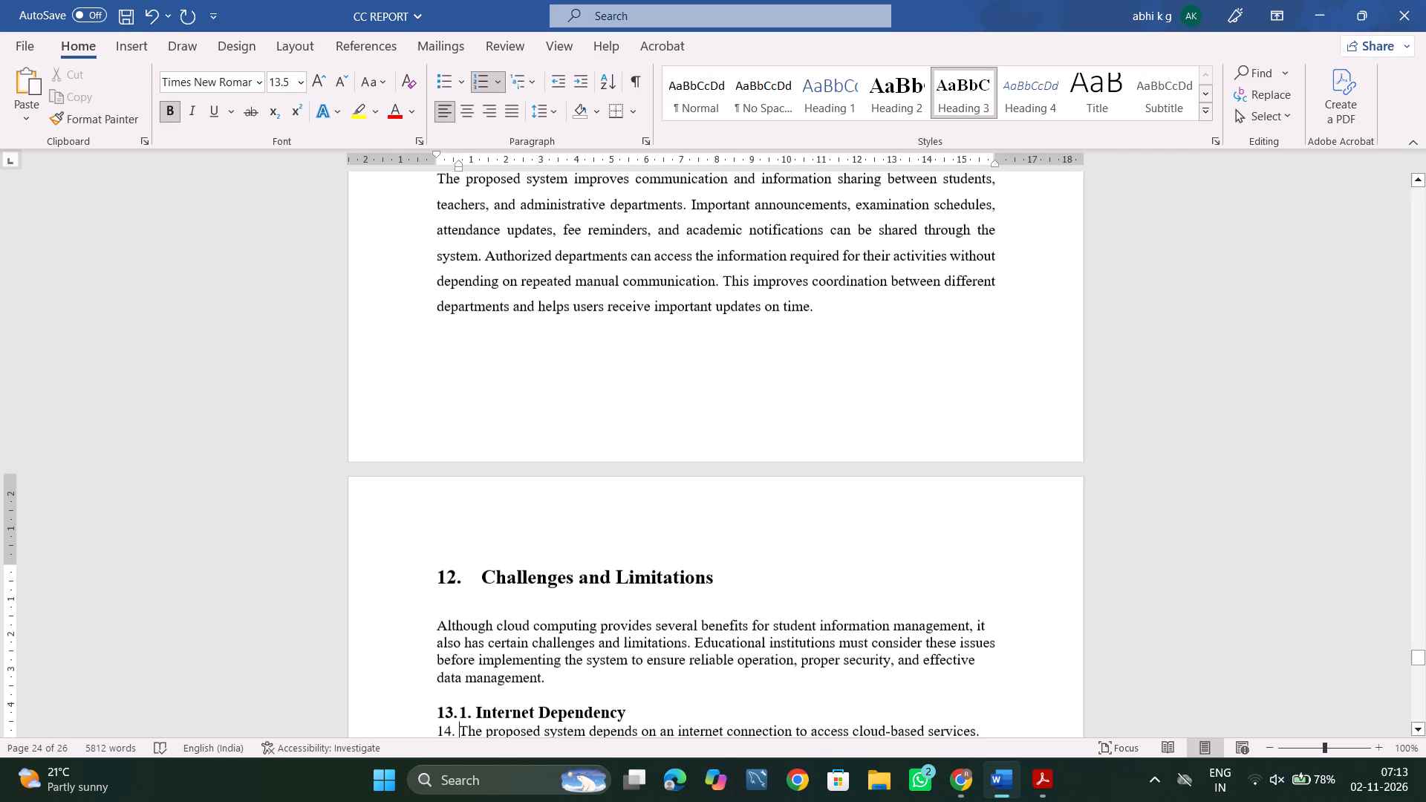
{"action": "left_click", "coordinate": [477, 717]}
{"action": "key", "text": "BackSpace"}
{"action": "key", "text": "BackSpace"}
{"action": "key", "text": "BackSpace"}
{"action": "key", "text": "BackSpace"}
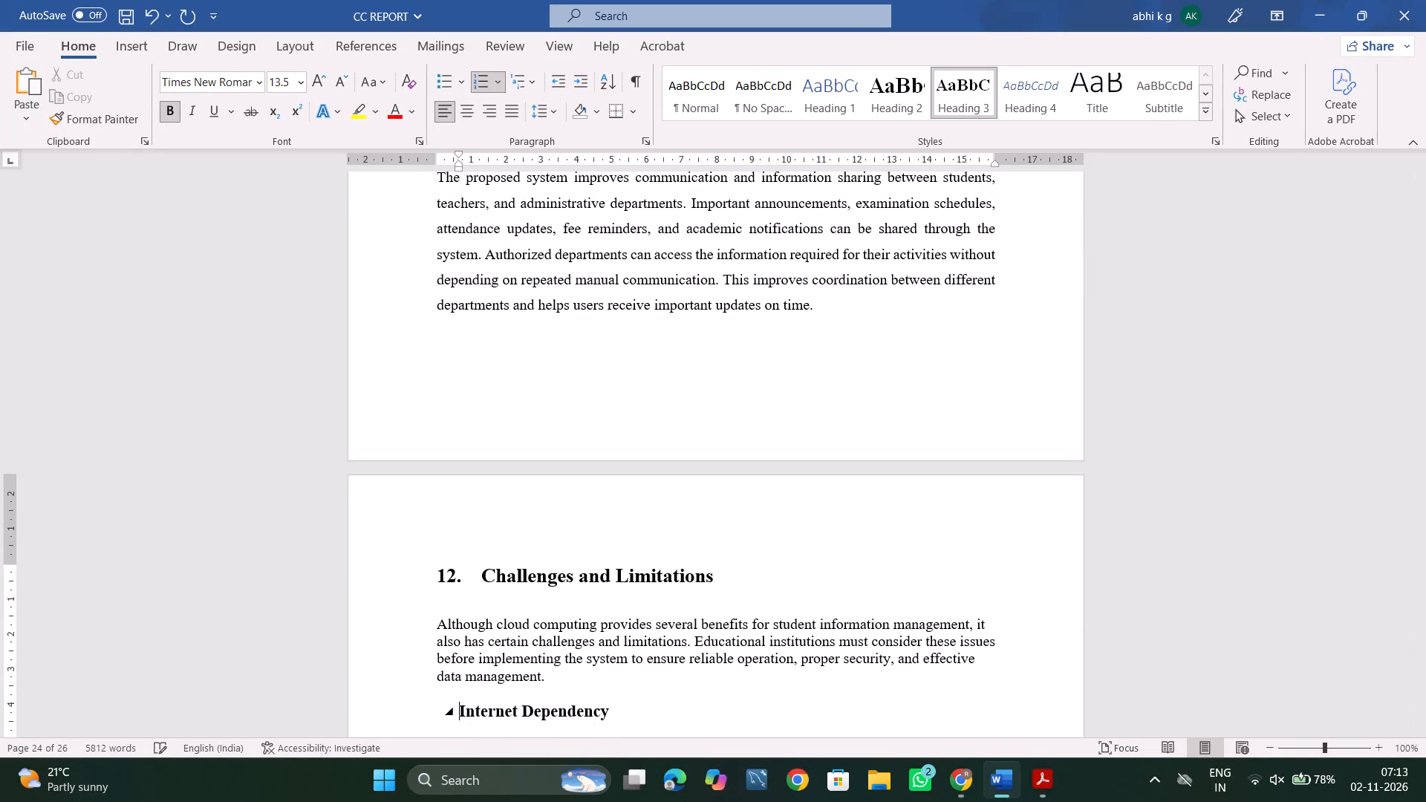
{"action": "key", "text": "BackSpace"}
Remove the list number and indent from the paragraph under Internet Dependency.
{"action": "key", "text": "Down"}
{"action": "key", "text": "Down"}
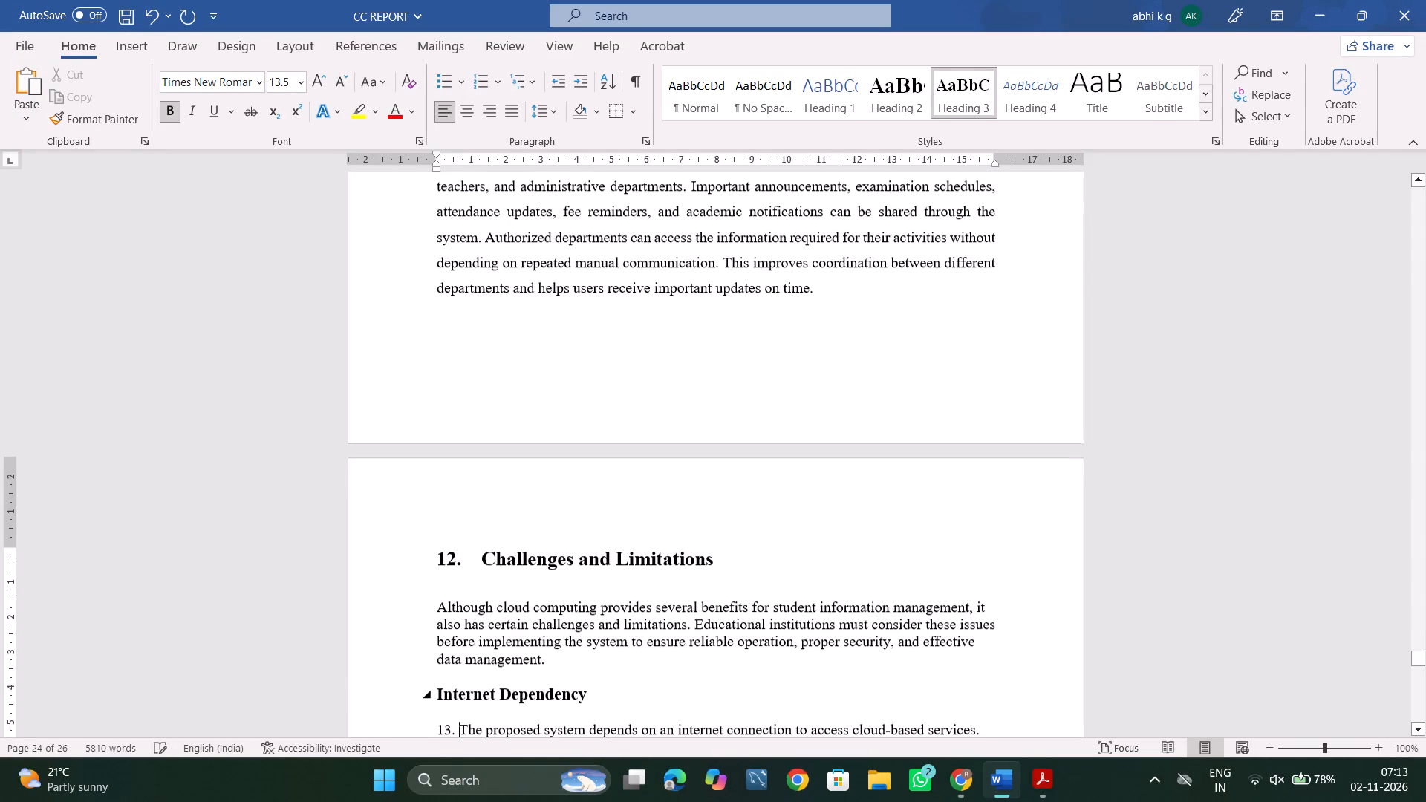
{"action": "left_click", "coordinate": [460, 713]}
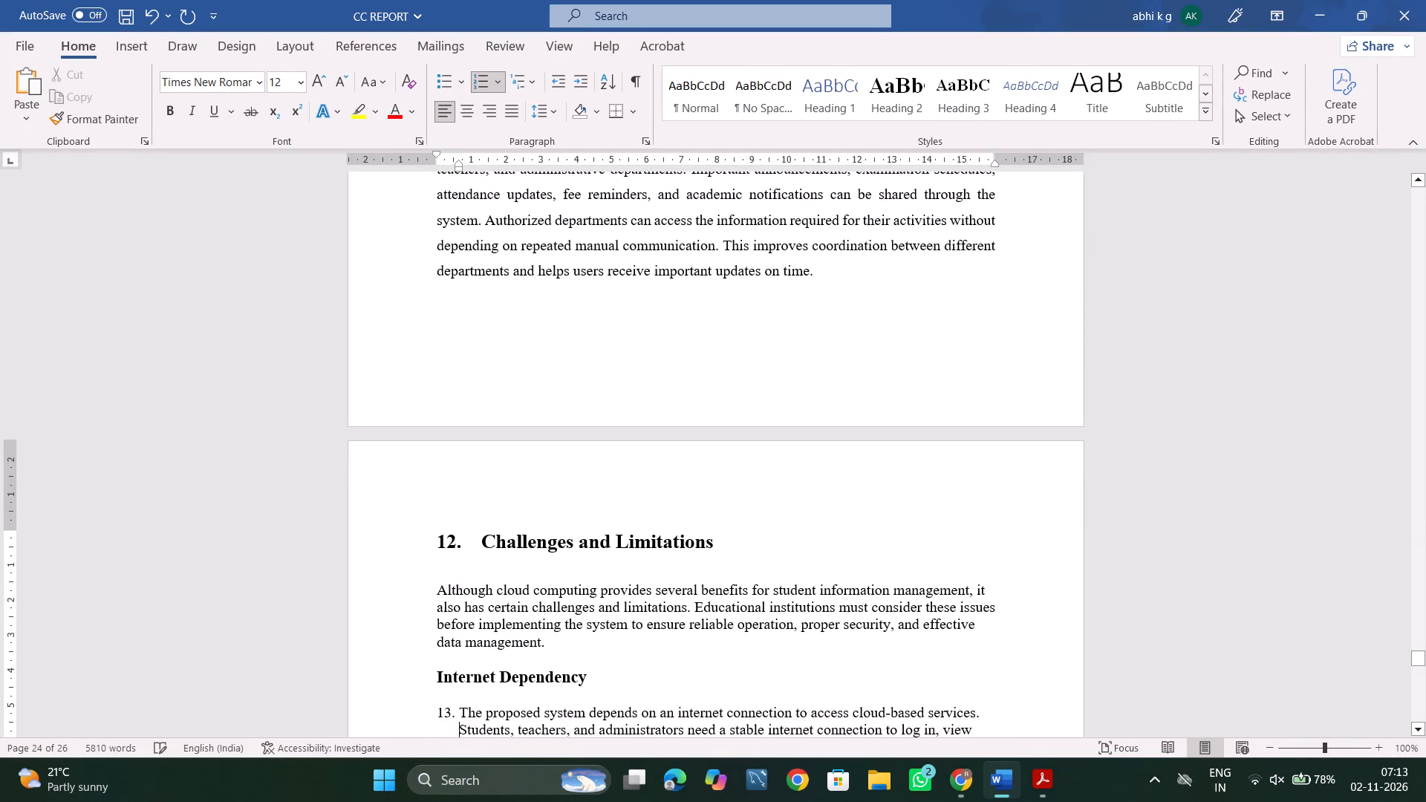
{"action": "key", "text": "BackSpace"}
{"action": "key", "text": "BackSpace"}
Remove the list number, the typed "2." and the indent from the Security Risks heading.
{"action": "key", "text": "Down"}
{"action": "key", "text": "Down"}
{"action": "key", "text": "Down"}
{"action": "key", "text": "Down"}
{"action": "key", "text": "Down"}
{"action": "key", "text": "Down"}
{"action": "key", "text": "Down"}
{"action": "key", "text": "Down"}
{"action": "key", "text": "Down"}
{"action": "key", "text": "Down"}
{"action": "key", "text": "Down"}
{"action": "key", "text": "Down"}
{"action": "key", "text": "Down"}
{"action": "key", "text": "Down"}
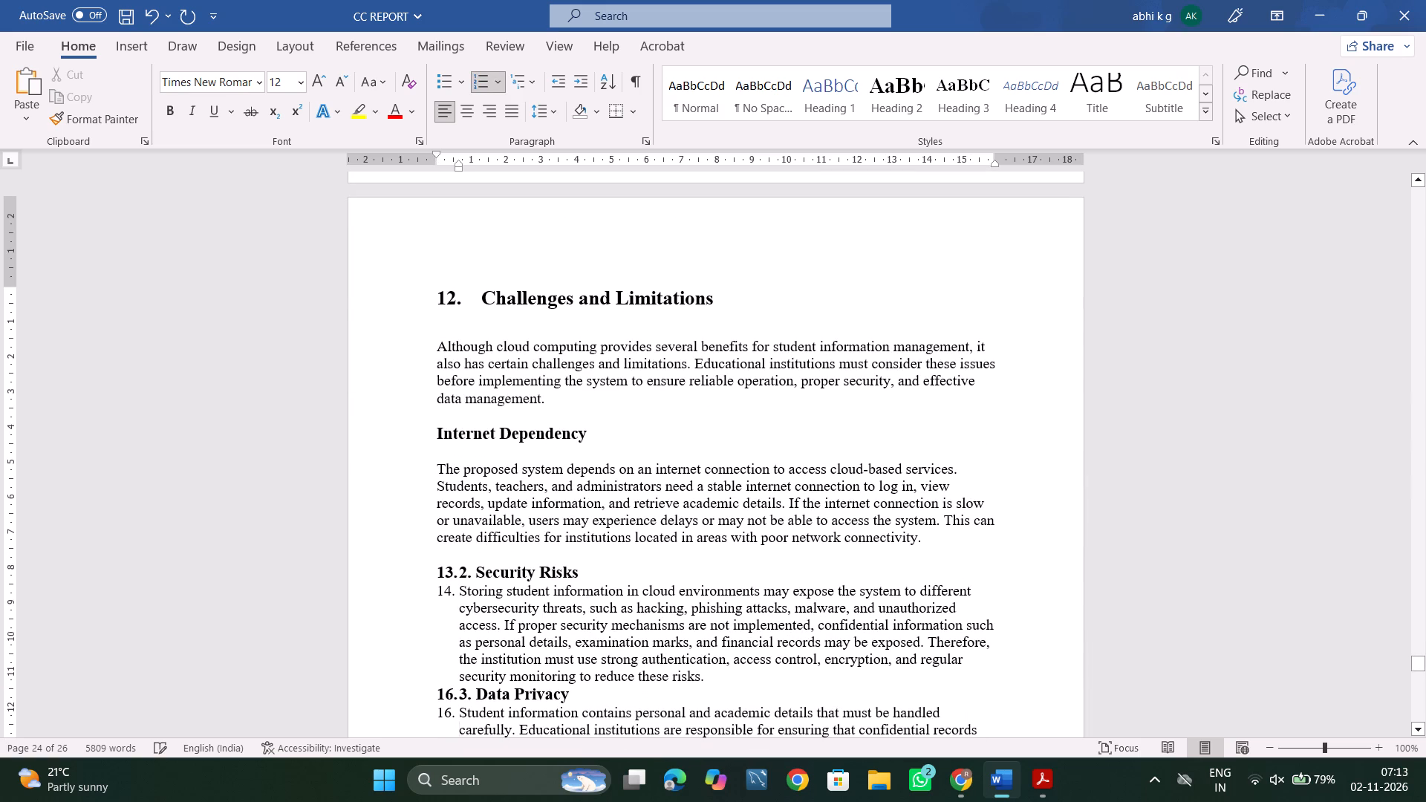
{"action": "left_click", "coordinate": [475, 574]}
{"action": "key", "text": "BackSpace"}
{"action": "key", "text": "BackSpace"}
{"action": "key", "text": "BackSpace"}
{"action": "key", "text": "BackSpace"}
{"action": "key", "text": "BackSpace"}
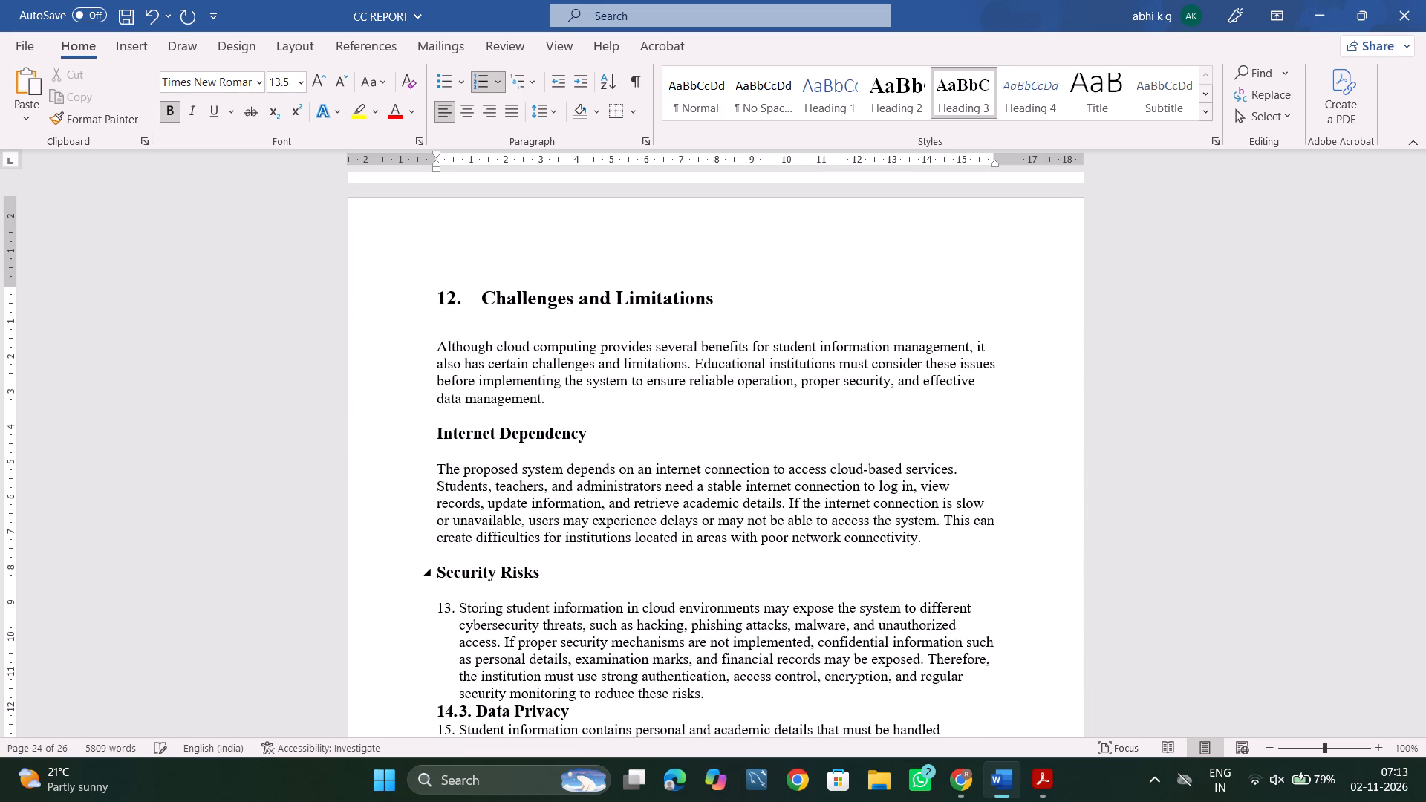
Remove the list number and indent from the paragraph under Security Risks.
{"action": "left_click", "coordinate": [459, 613]}
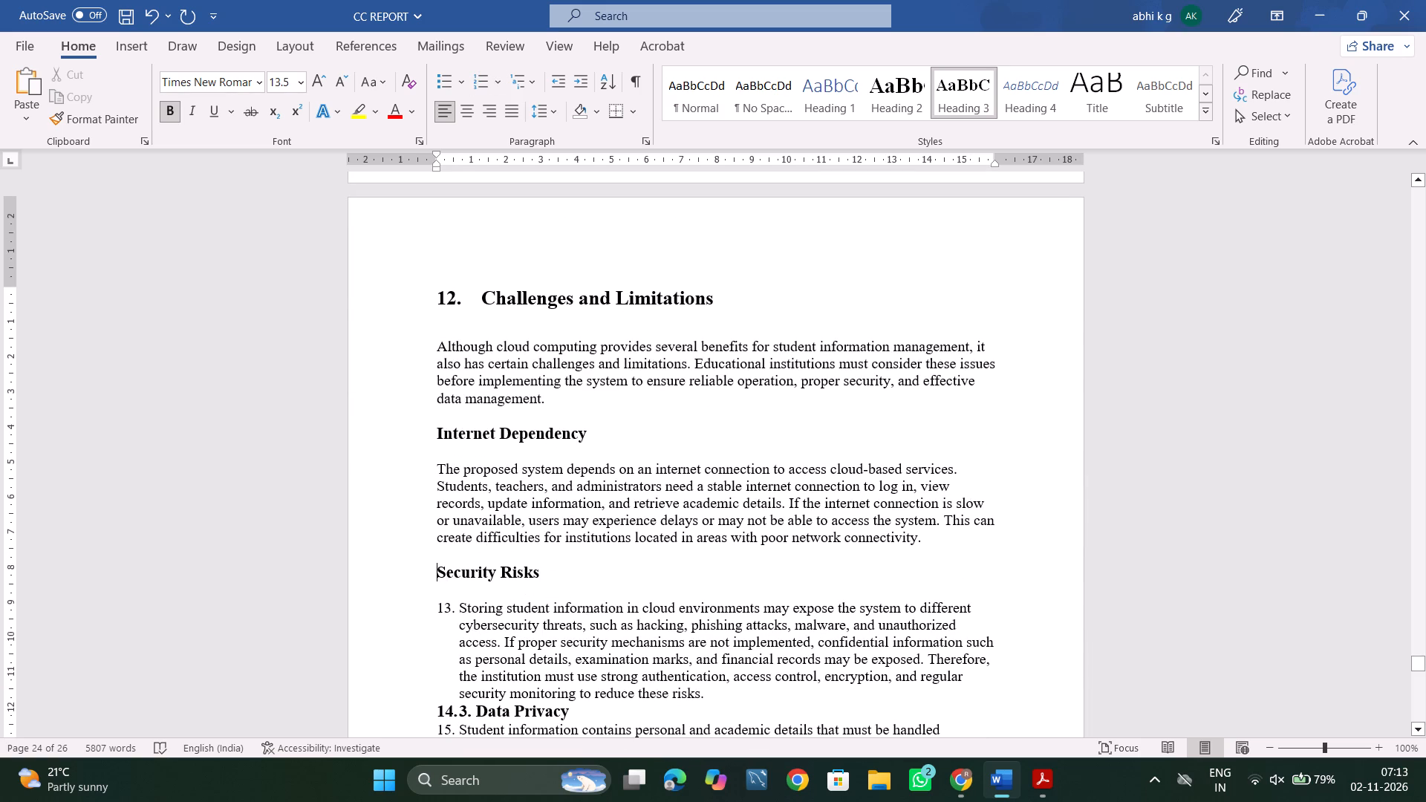
{"action": "key", "text": "BackSpace"}
{"action": "key", "text": "BackSpace"}
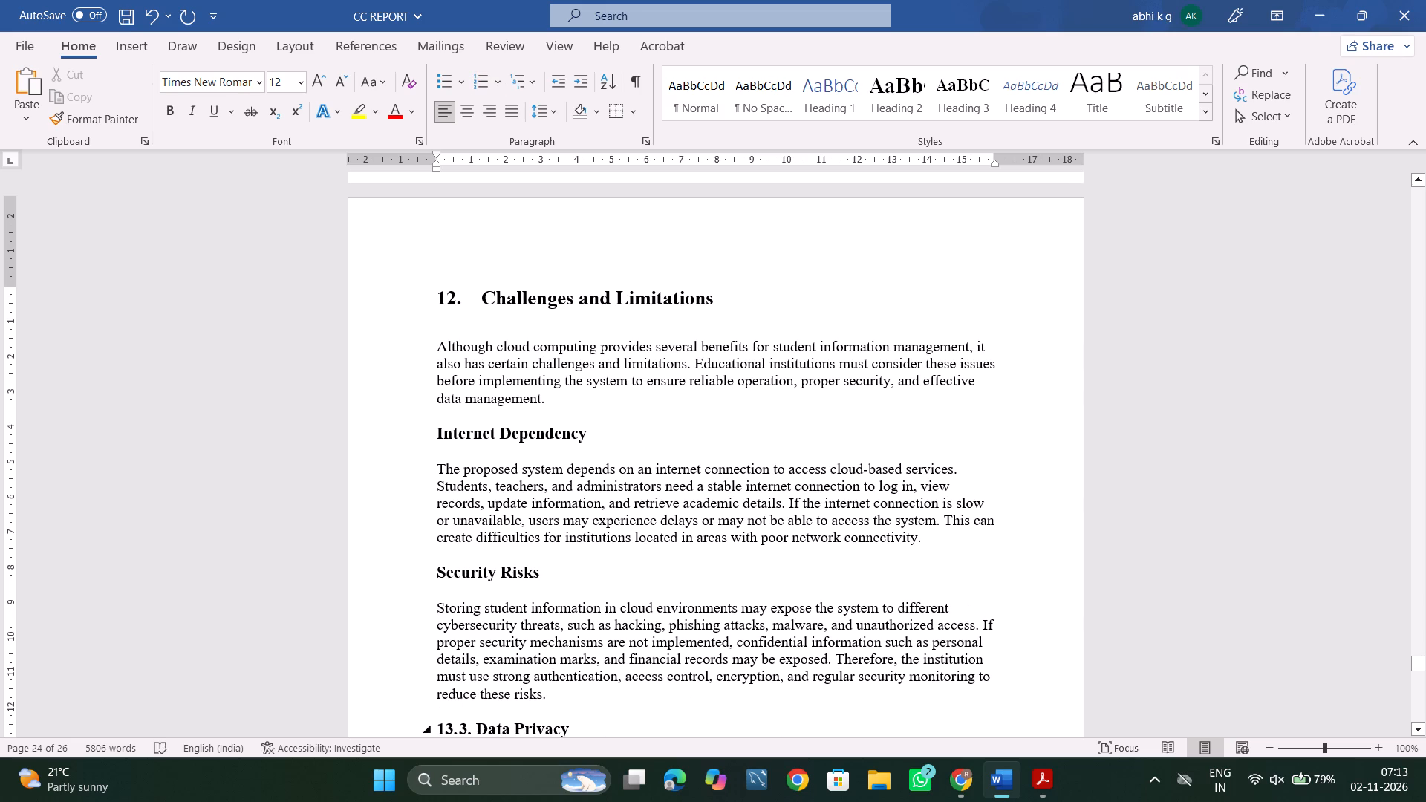
Remove the list number, the typed "3." and the indent from the Data Privacy heading.
{"action": "left_click", "coordinate": [478, 729]}
{"action": "key", "text": "BackSpace"}
{"action": "key", "text": "BackSpace"}
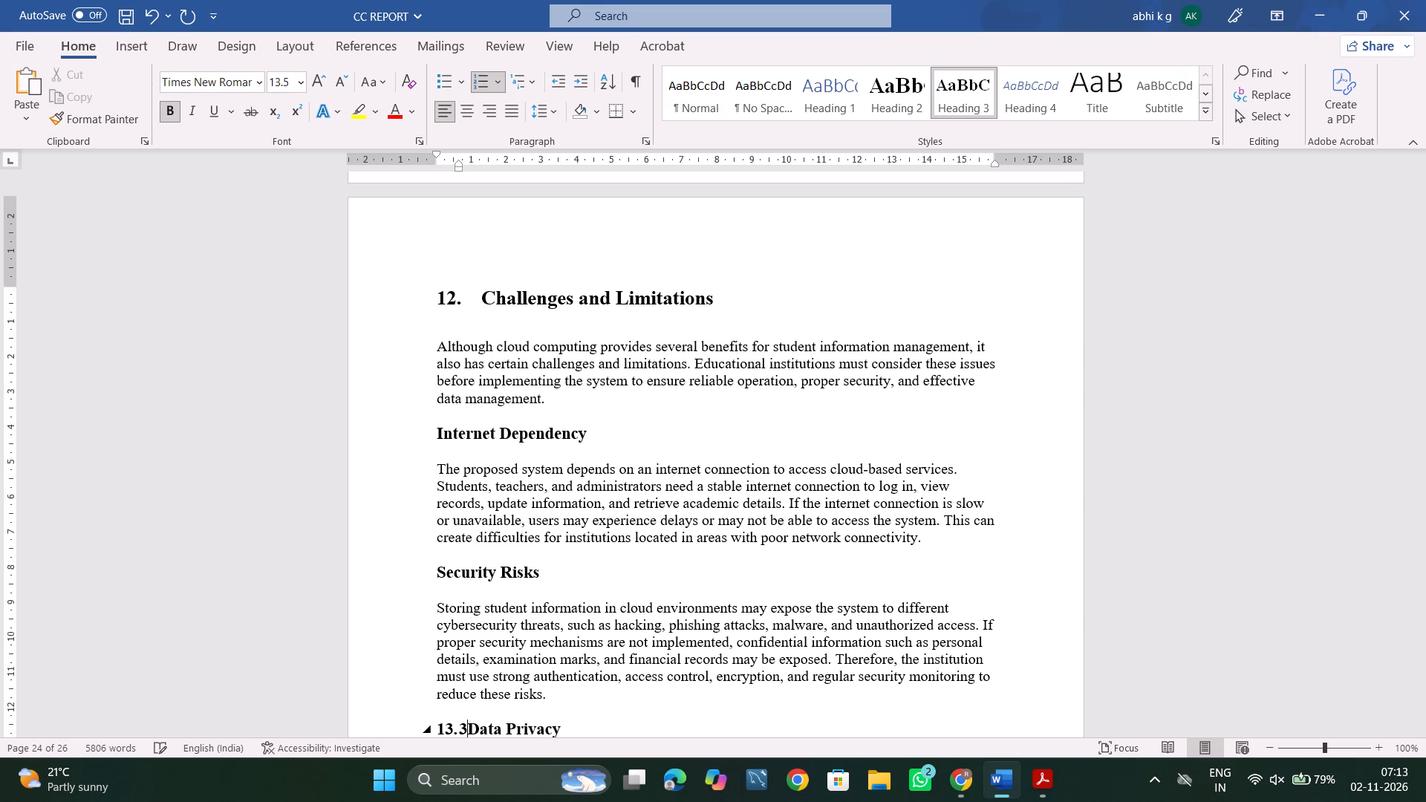
{"action": "key", "text": "BackSpace"}
{"action": "key", "text": "BackSpace"}
{"action": "key", "text": "BackSpace"}
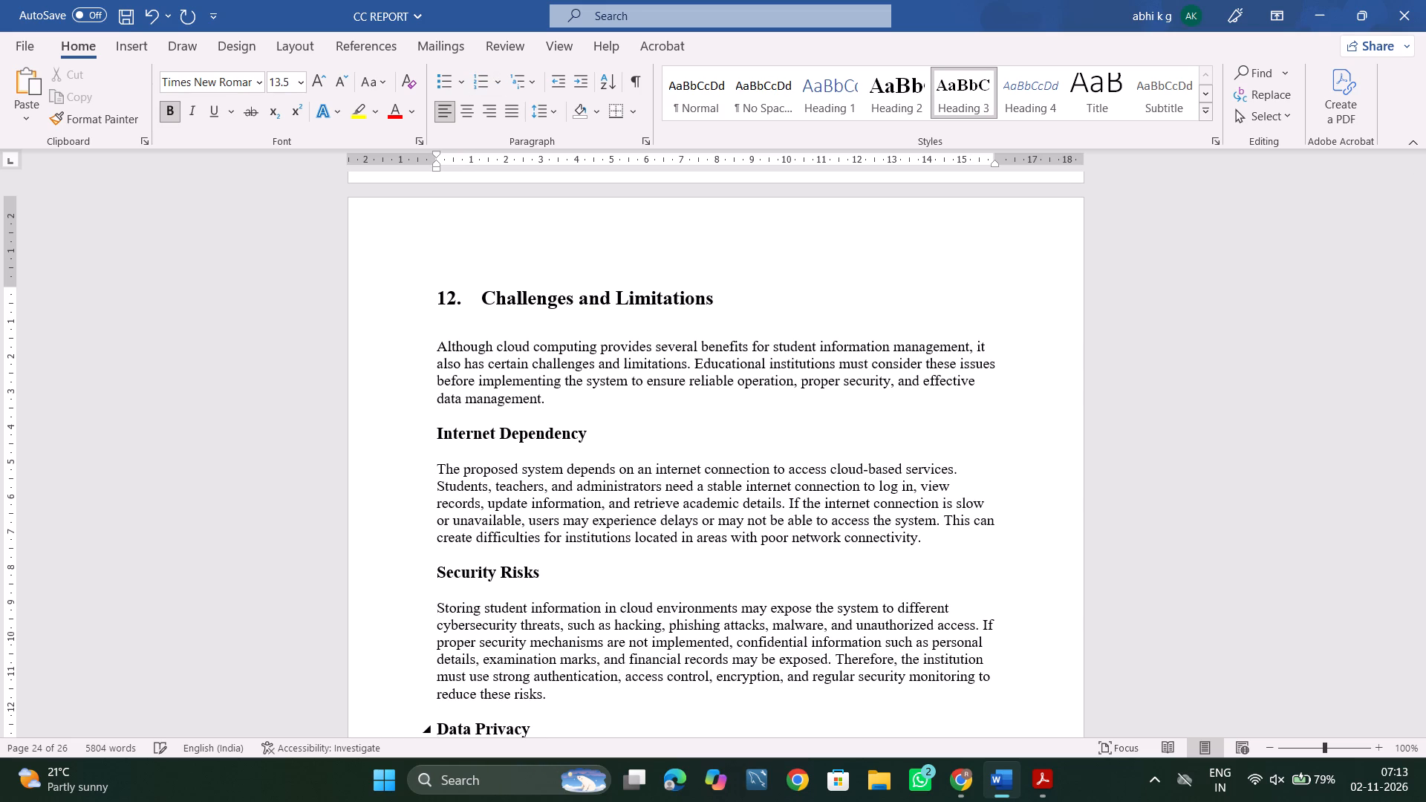
Remove the list number and indent from the paragraph under Data Privacy.
{"action": "key", "text": "Down"}
{"action": "key", "text": "Down"}
{"action": "key", "text": "Down"}
{"action": "key", "text": "Down"}
{"action": "key", "text": "Down"}
{"action": "key", "text": "Down"}
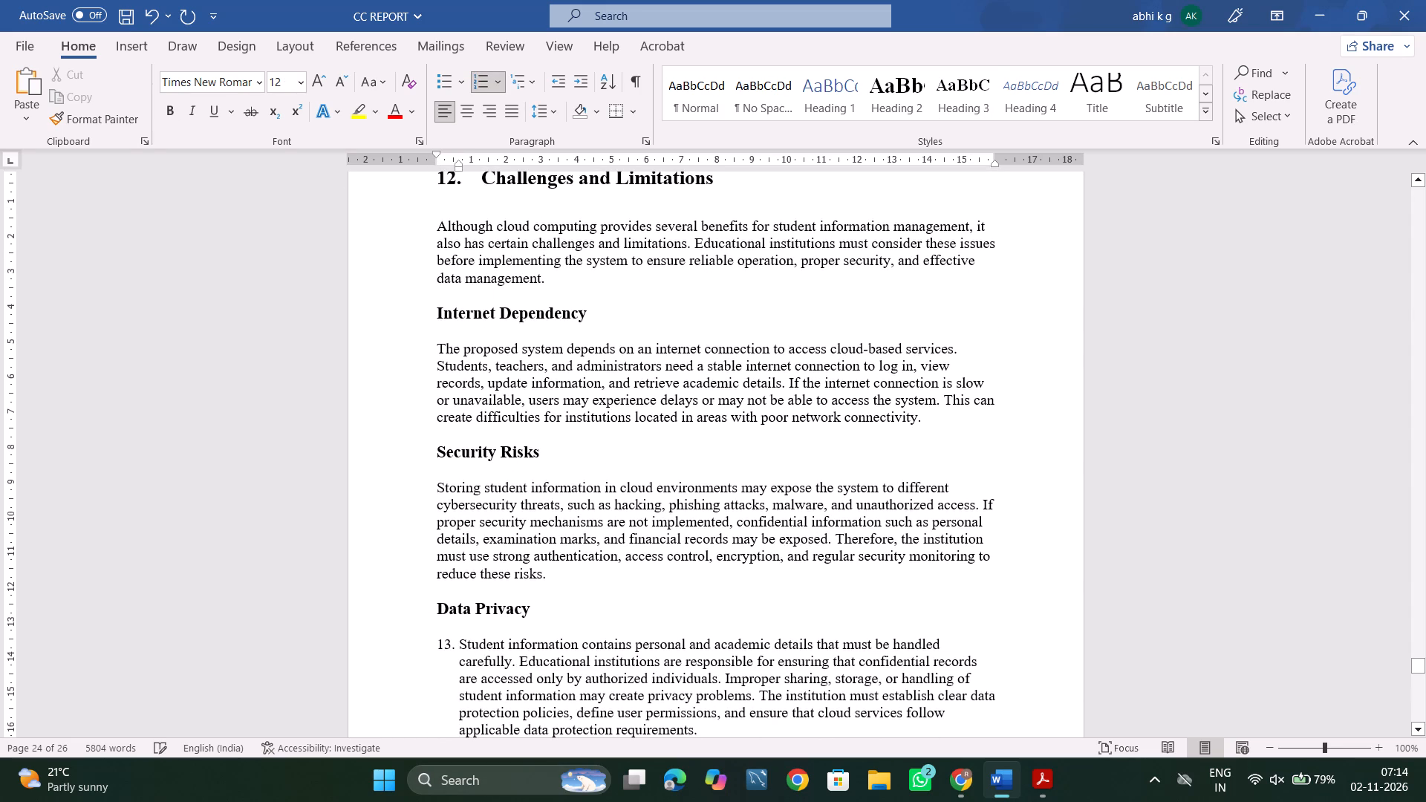
{"action": "left_click", "coordinate": [457, 642]}
{"action": "key", "text": "BackSpace"}
{"action": "key", "text": "BackSpace"}
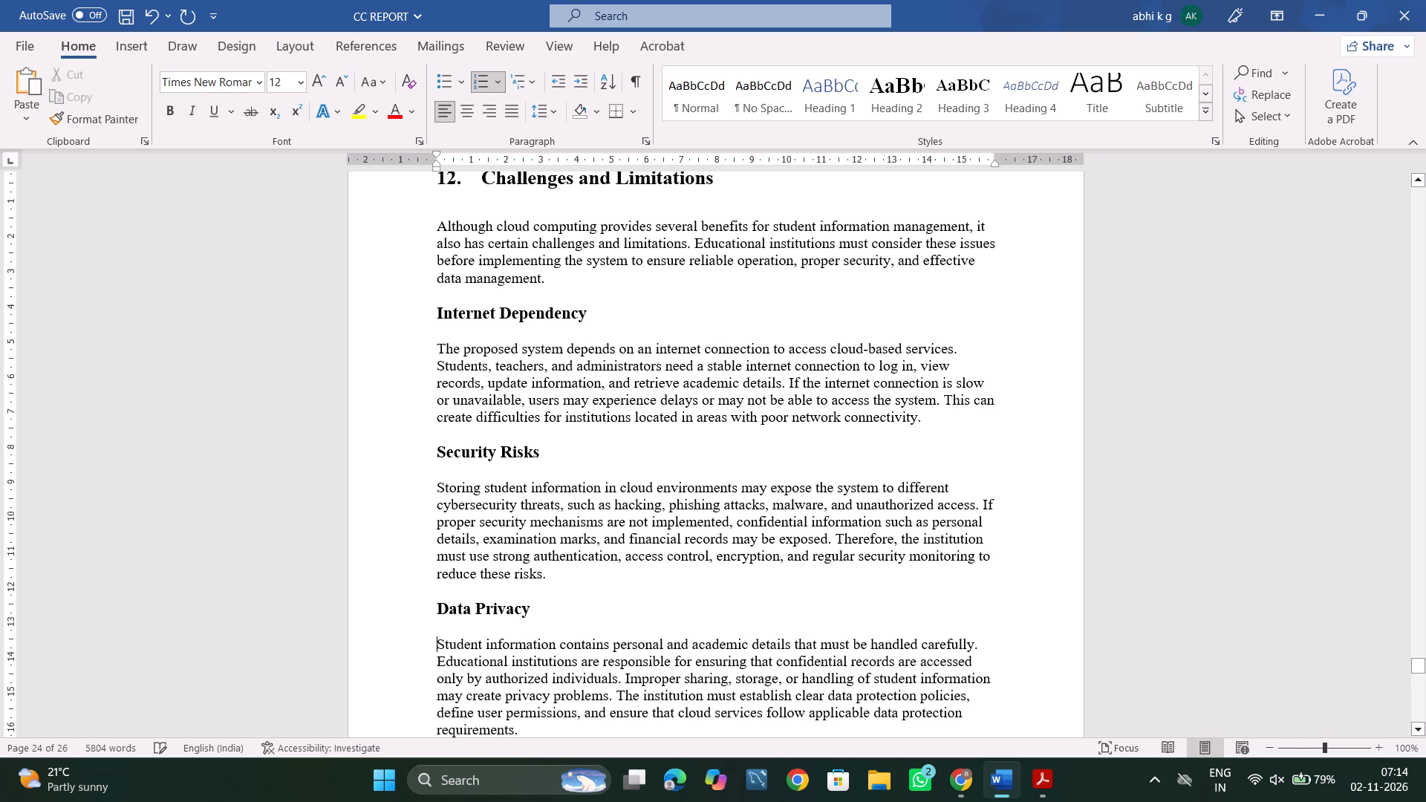
Remove the list number, the typed "4." and the indent from the Service Provider Dependency heading.
{"action": "key", "text": "Down"}
{"action": "key", "text": "Down"}
{"action": "key", "text": "Down"}
{"action": "key", "text": "Down"}
{"action": "key", "text": "Down"}
{"action": "key", "text": "Down"}
{"action": "key", "text": "Down"}
{"action": "key", "text": "Down"}
{"action": "key", "text": "Down"}
{"action": "key", "text": "Down"}
{"action": "key", "text": "Down"}
{"action": "key", "text": "Down"}
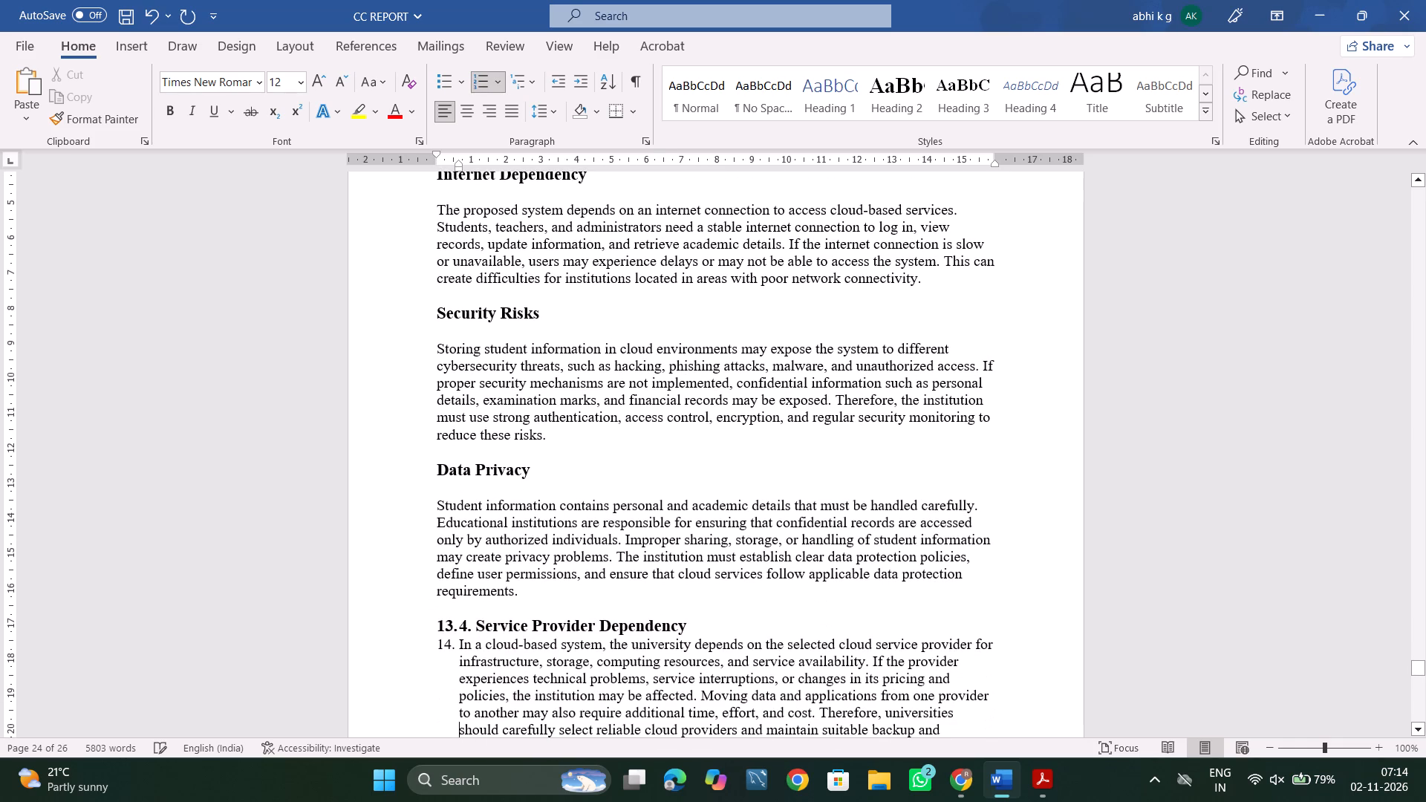
{"action": "left_click", "coordinate": [474, 627]}
{"action": "key", "text": "BackSpace"}
{"action": "key", "text": "BackSpace"}
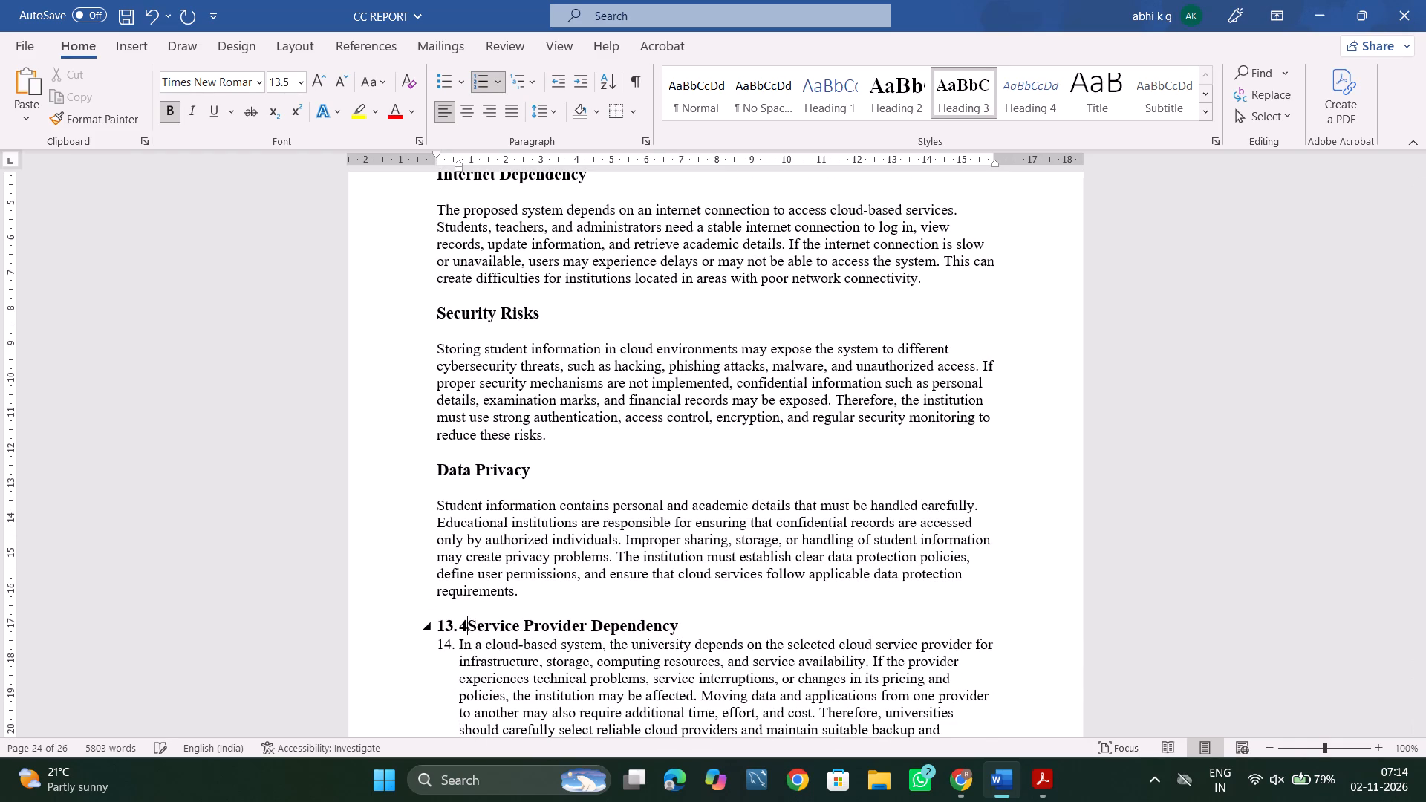
{"action": "key", "text": "BackSpace"}
{"action": "key", "text": "BackSpace"}
{"action": "key", "text": "BackSpace"}
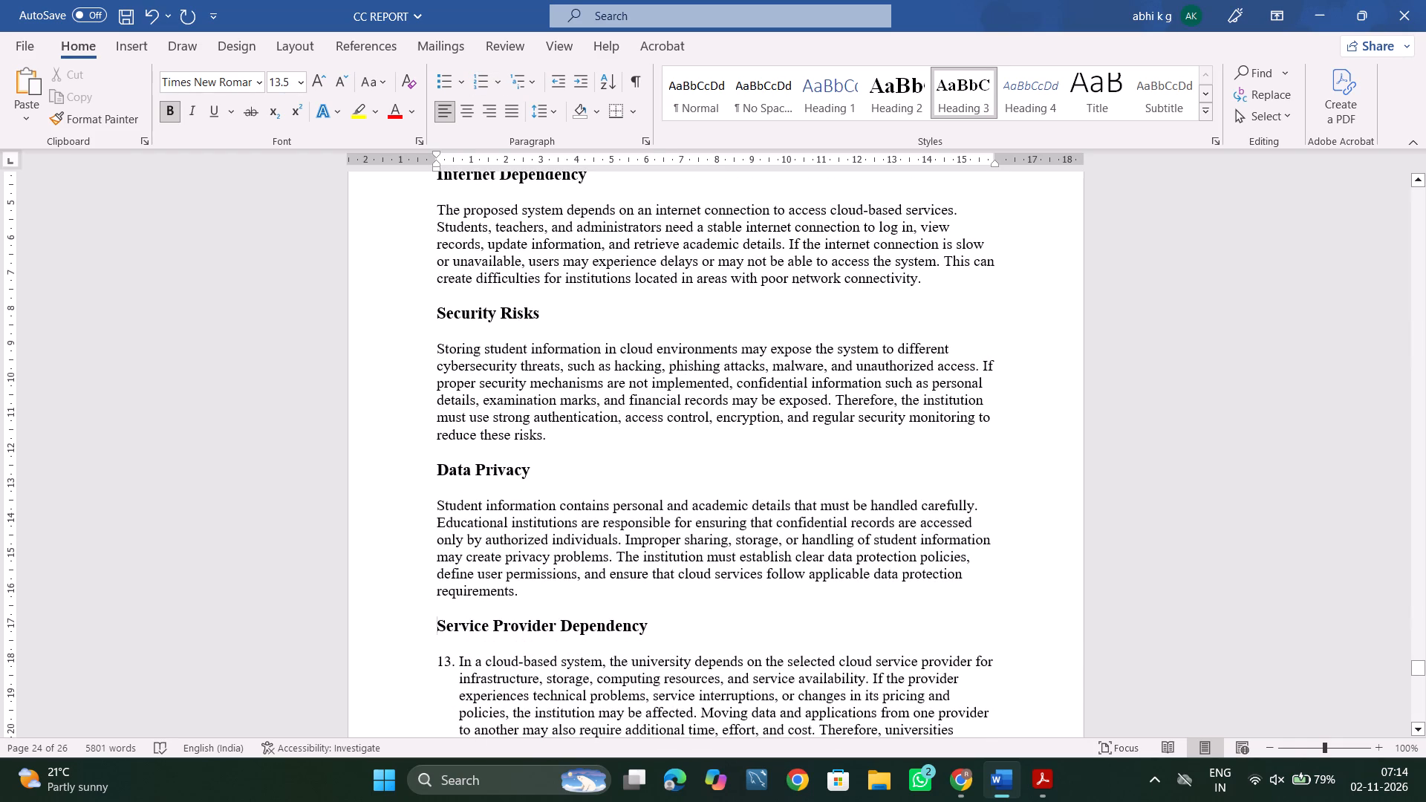
Remove the list number and indent from the paragraph under Service Provider Dependency.
{"action": "left_click", "coordinate": [460, 661]}
{"action": "key", "text": "BackSpace"}
{"action": "key", "text": "BackSpace"}
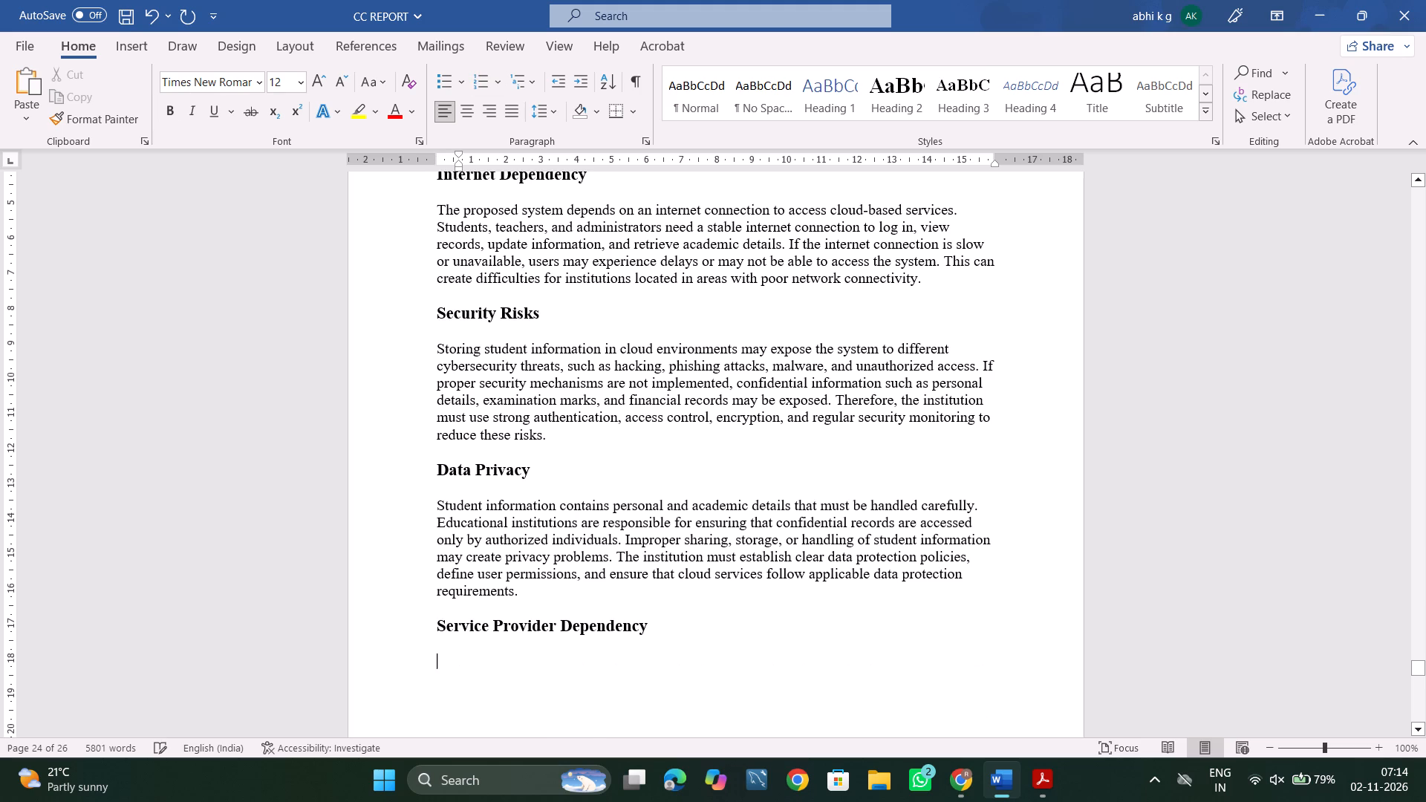
Remove the list number, the typed "5." and the indent from the Maintenance Costs heading.
{"action": "key", "text": "Down"}
{"action": "key", "text": "Down"}
{"action": "key", "text": "Down"}
{"action": "key", "text": "Down"}
{"action": "key", "text": "Down"}
{"action": "key", "text": "Down"}
{"action": "key", "text": "Down"}
{"action": "key", "text": "Down"}
{"action": "key", "text": "Down"}
{"action": "key", "text": "Down"}
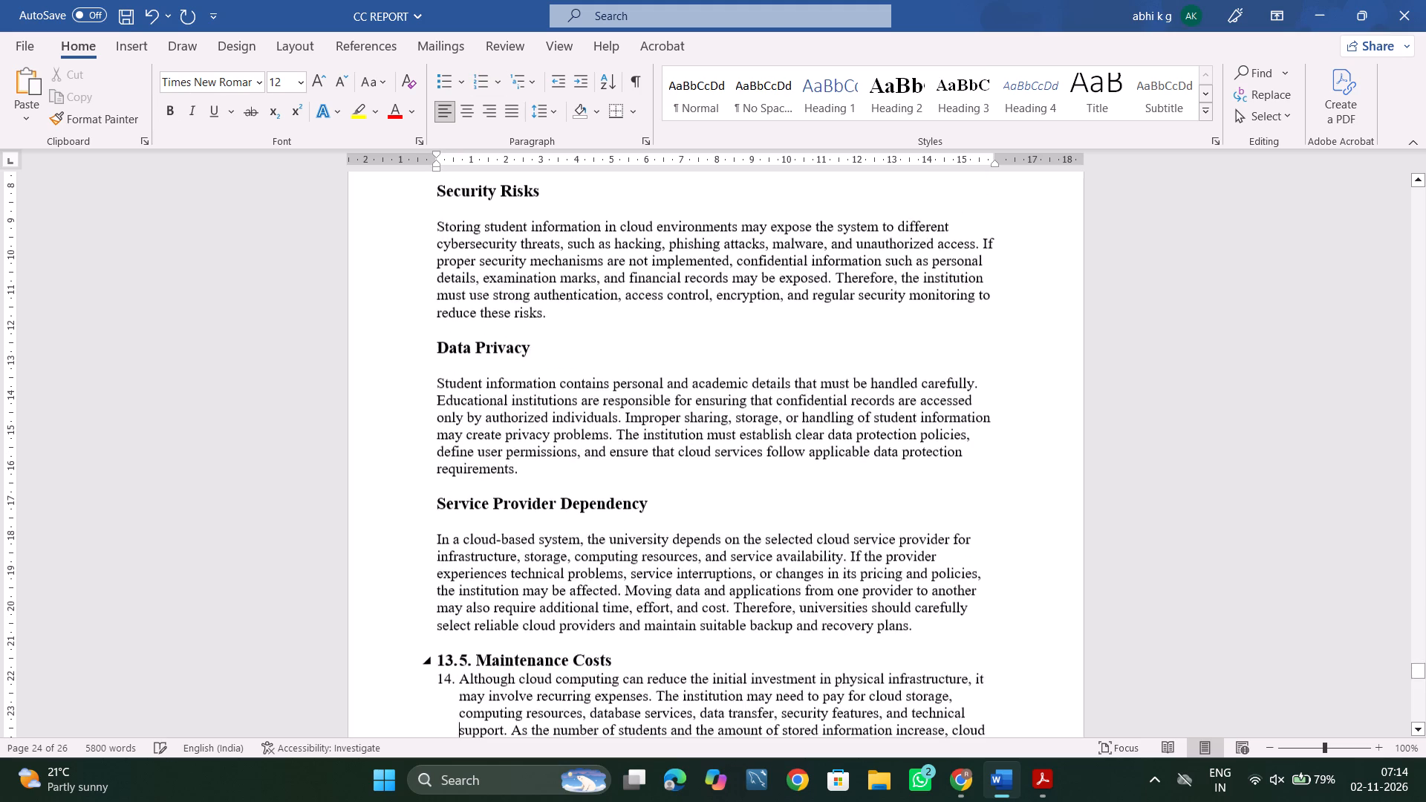
{"action": "key", "text": "Down"}
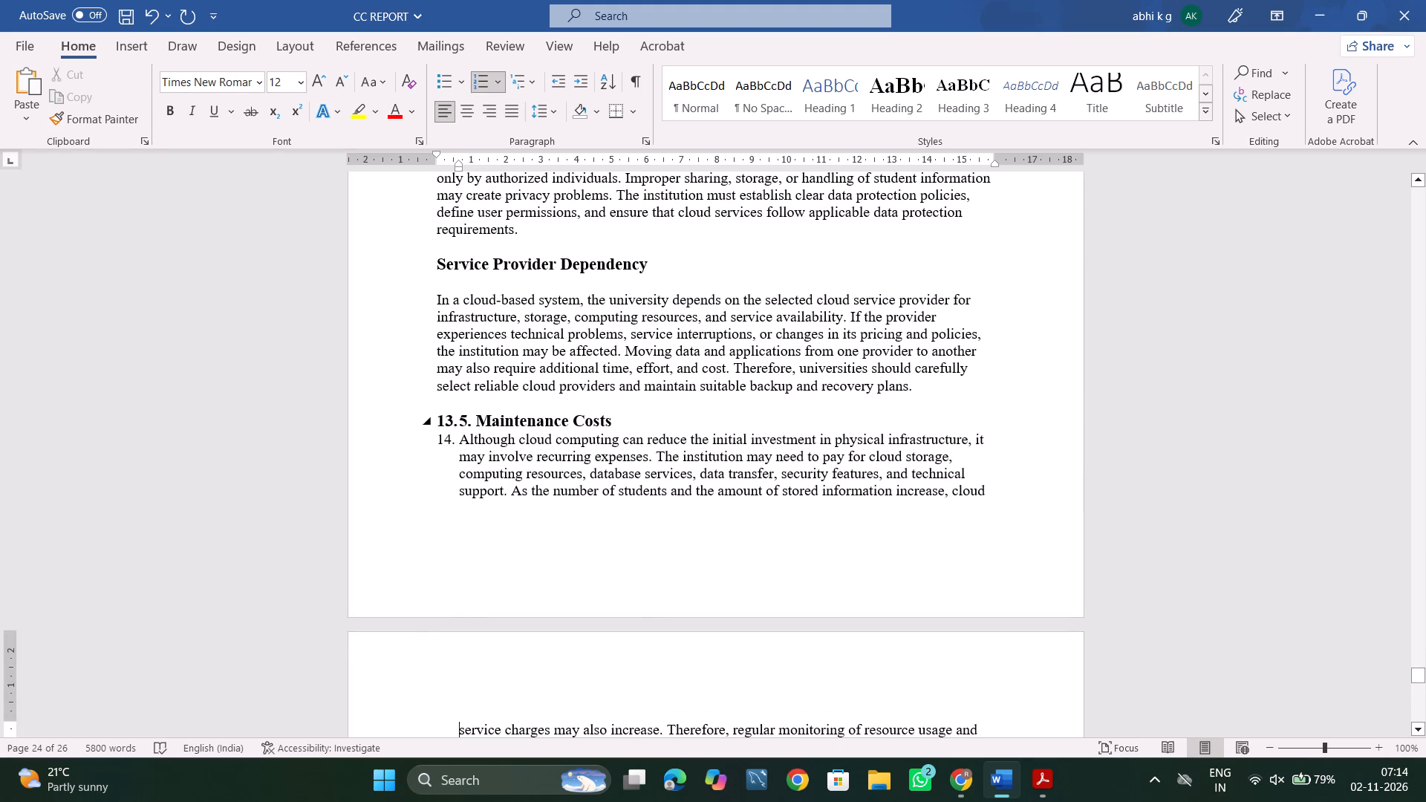
{"action": "left_click", "coordinate": [478, 422]}
{"action": "key", "text": "BackSpace"}
{"action": "key", "text": "BackSpace"}
{"action": "key", "text": "BackSpace"}
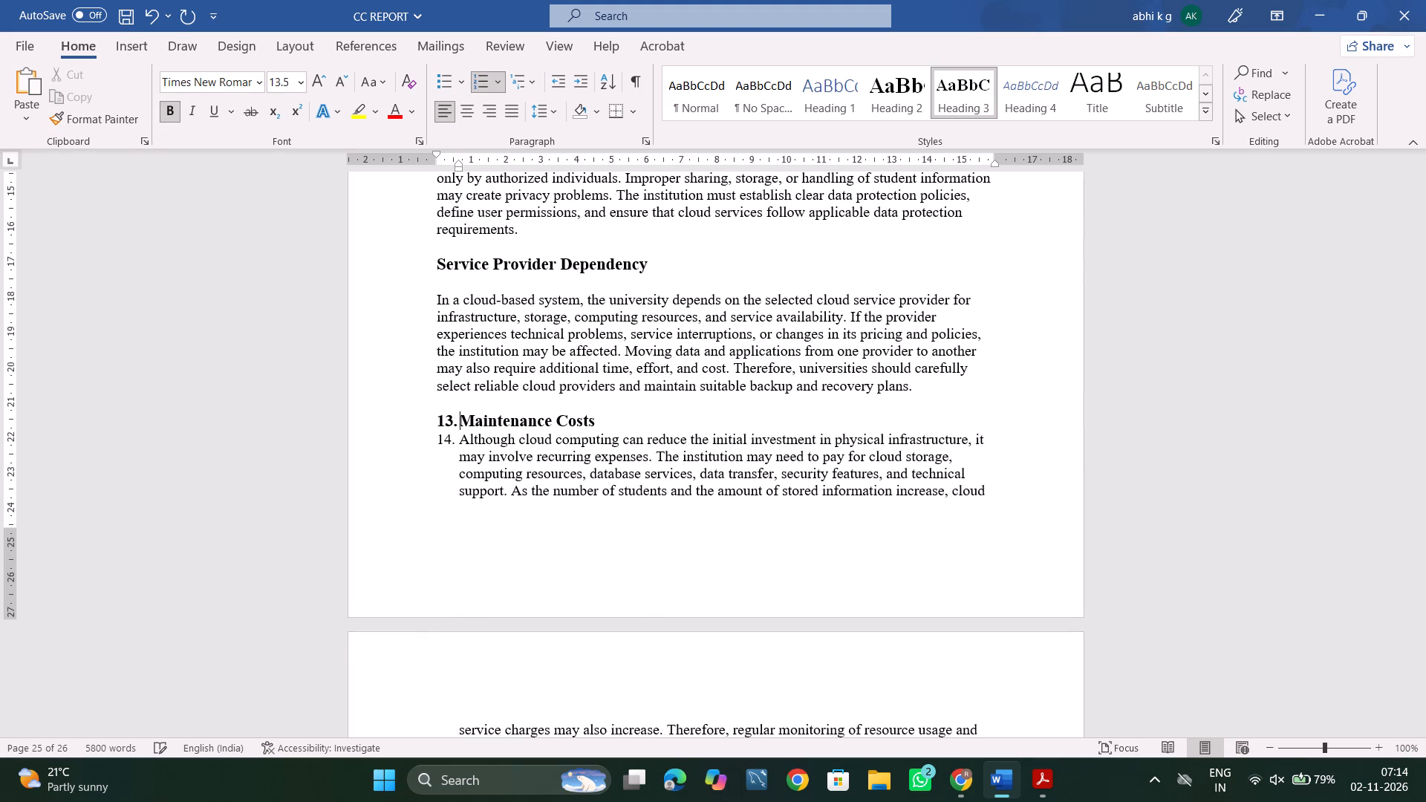
{"action": "key", "text": "BackSpace"}
{"action": "key", "text": "BackSpace"}
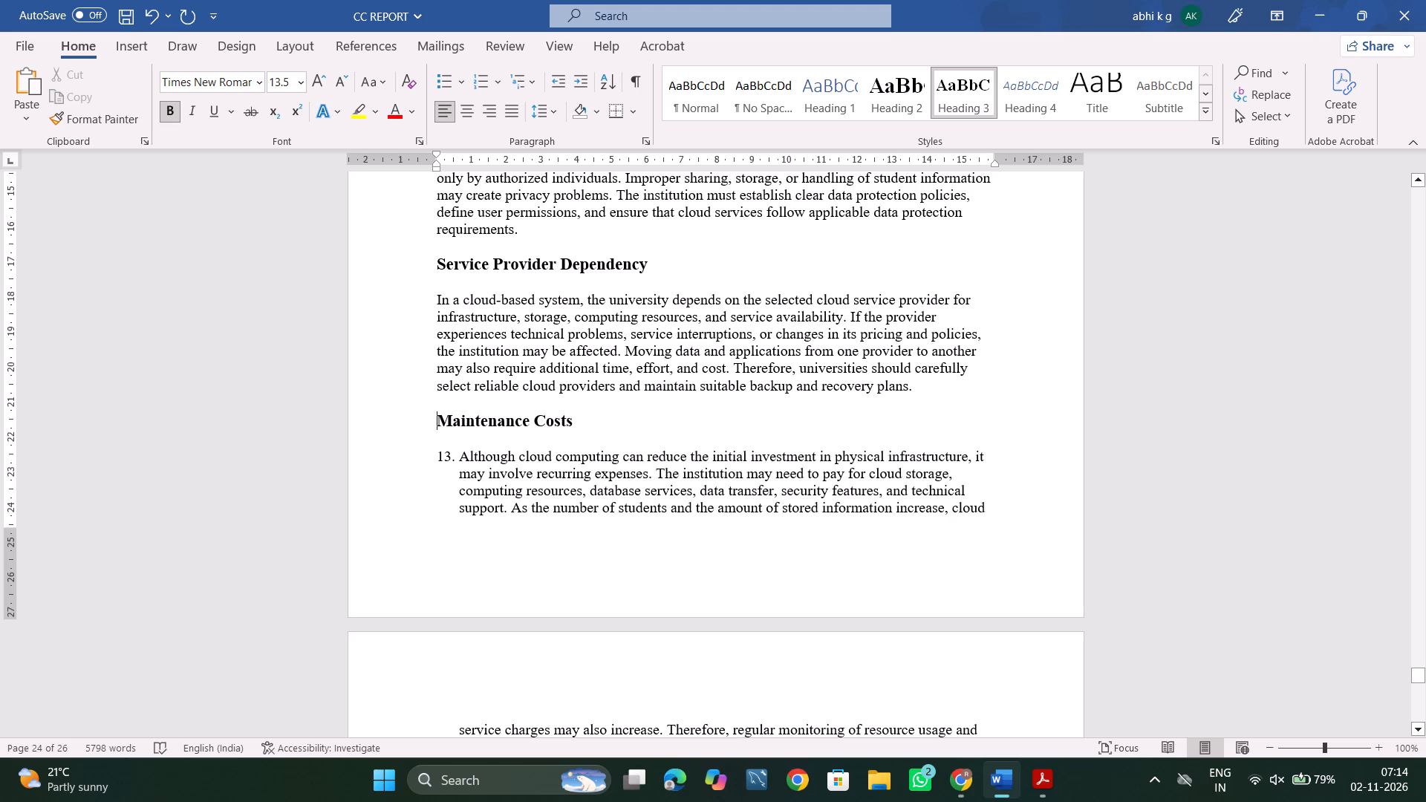
Remove the list number and indent from the paragraph under Maintenance Costs.
{"action": "left_click", "coordinate": [460, 456]}
{"action": "key", "text": "BackSpace"}
{"action": "key", "text": "BackSpace"}
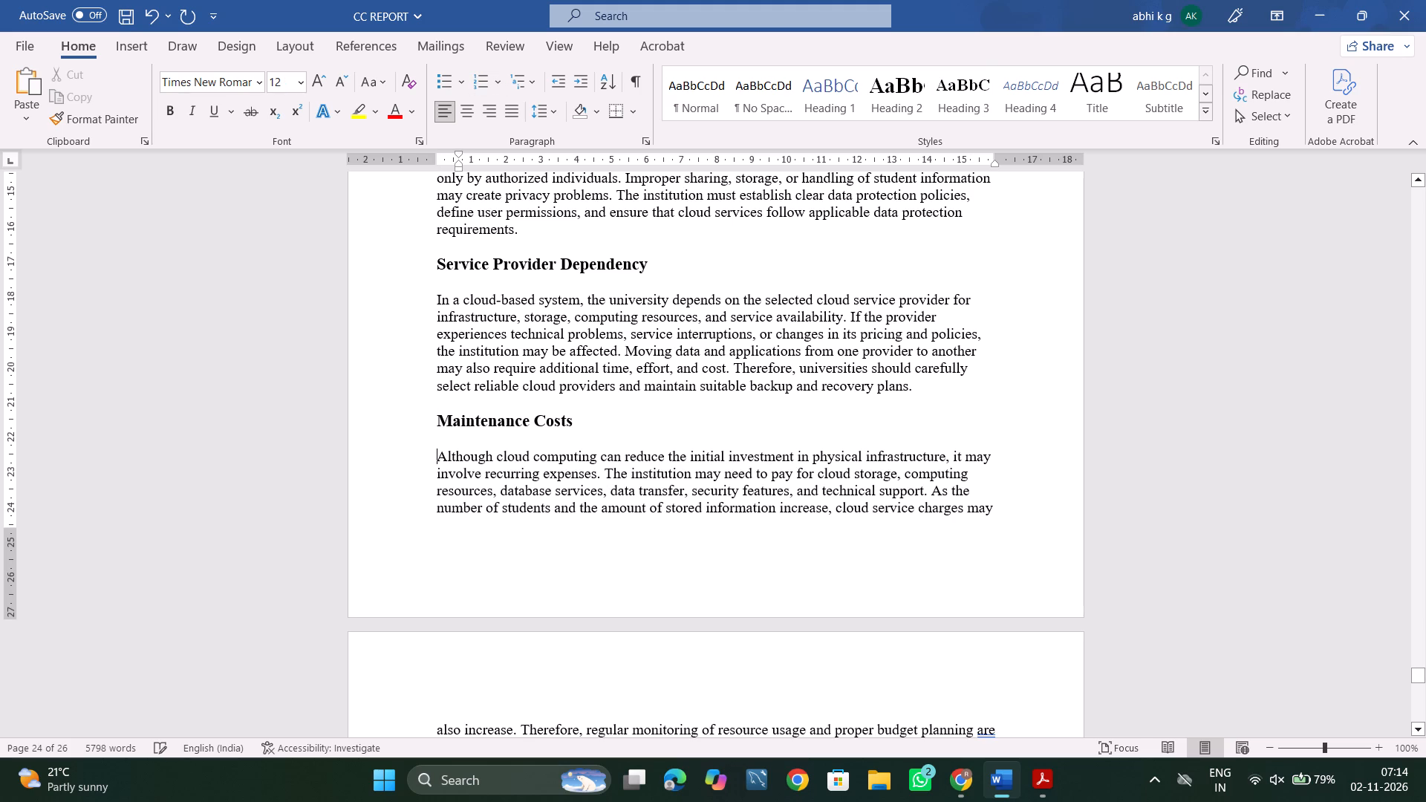
Remove the list number, the typed "6." and the indent from the Technical Issues heading.
{"action": "key", "text": "Down"}
{"action": "key", "text": "Down"}
{"action": "key", "text": "Down"}
{"action": "key", "text": "Down"}
{"action": "key", "text": "Down"}
{"action": "key", "text": "Down"}
{"action": "key", "text": "Down"}
{"action": "key", "text": "Down"}
{"action": "key", "text": "Down"}
{"action": "key", "text": "Down"}
{"action": "key", "text": "Down"}
{"action": "key", "text": "Down"}
{"action": "key", "text": "Down"}
{"action": "key", "text": "Down"}
{"action": "key", "text": "Down"}
{"action": "key", "text": "Down"}
{"action": "key", "text": "Down"}
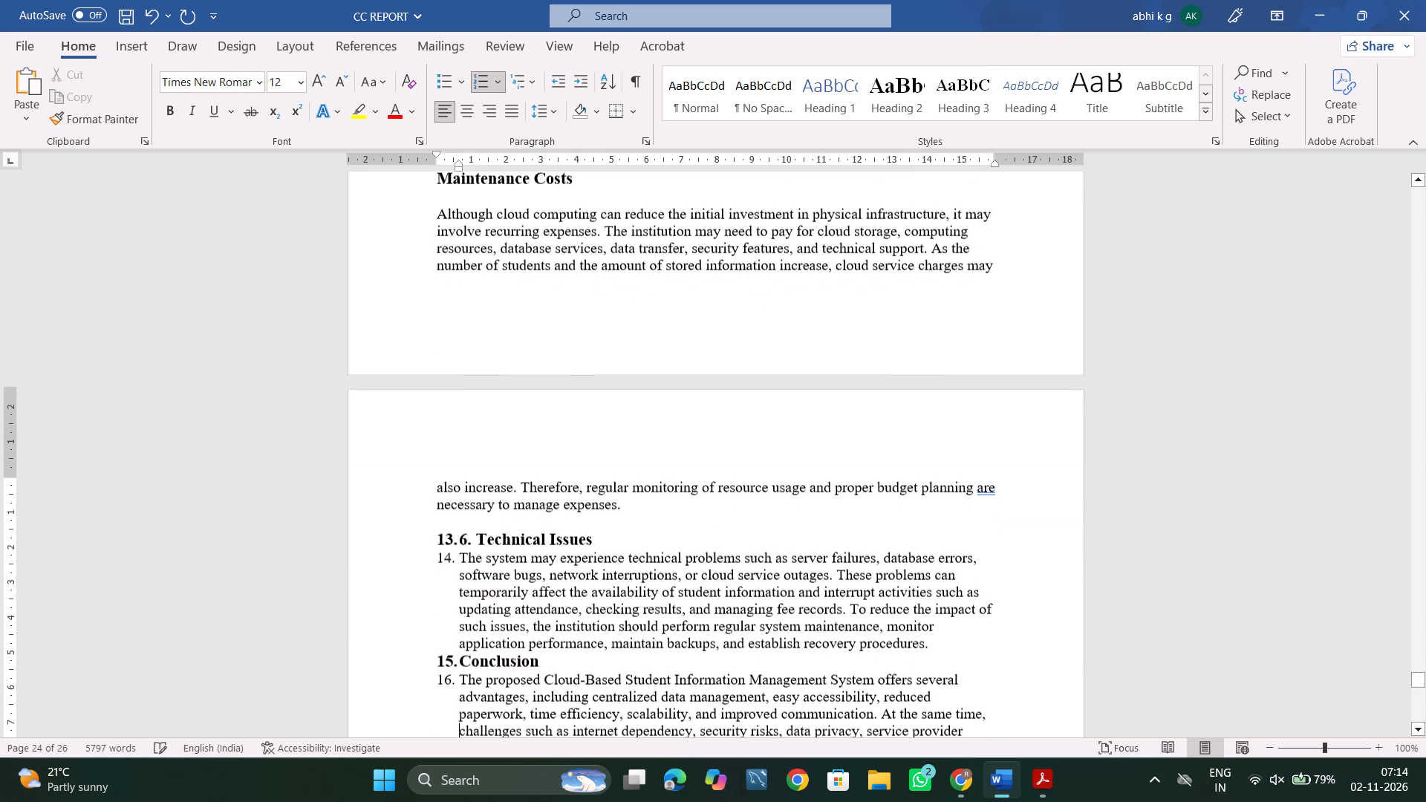
{"action": "left_click", "coordinate": [477, 544]}
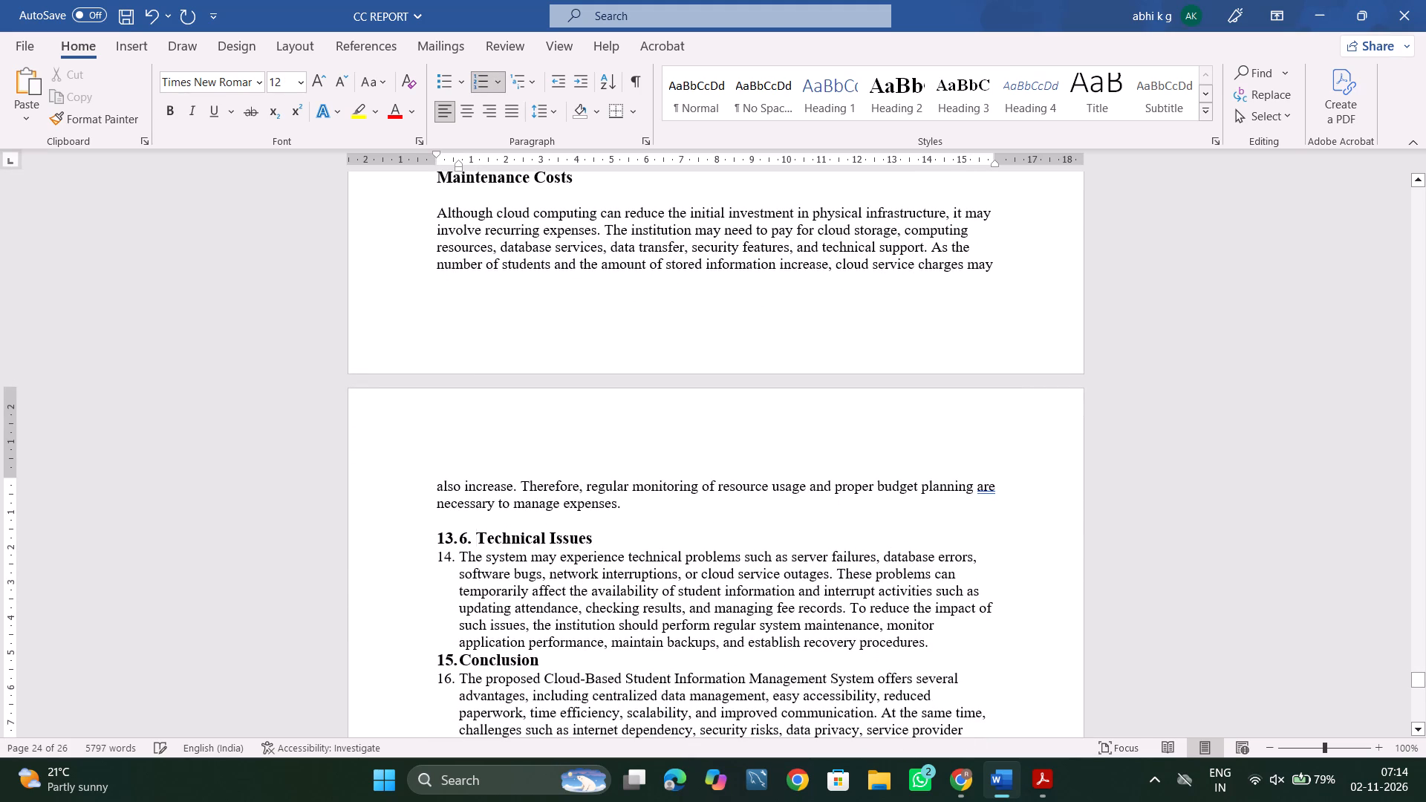
{"action": "key", "text": "BackSpace"}
{"action": "key", "text": "BackSpace"}
{"action": "key", "text": "BackSpace"}
{"action": "key", "text": "BackSpace"}
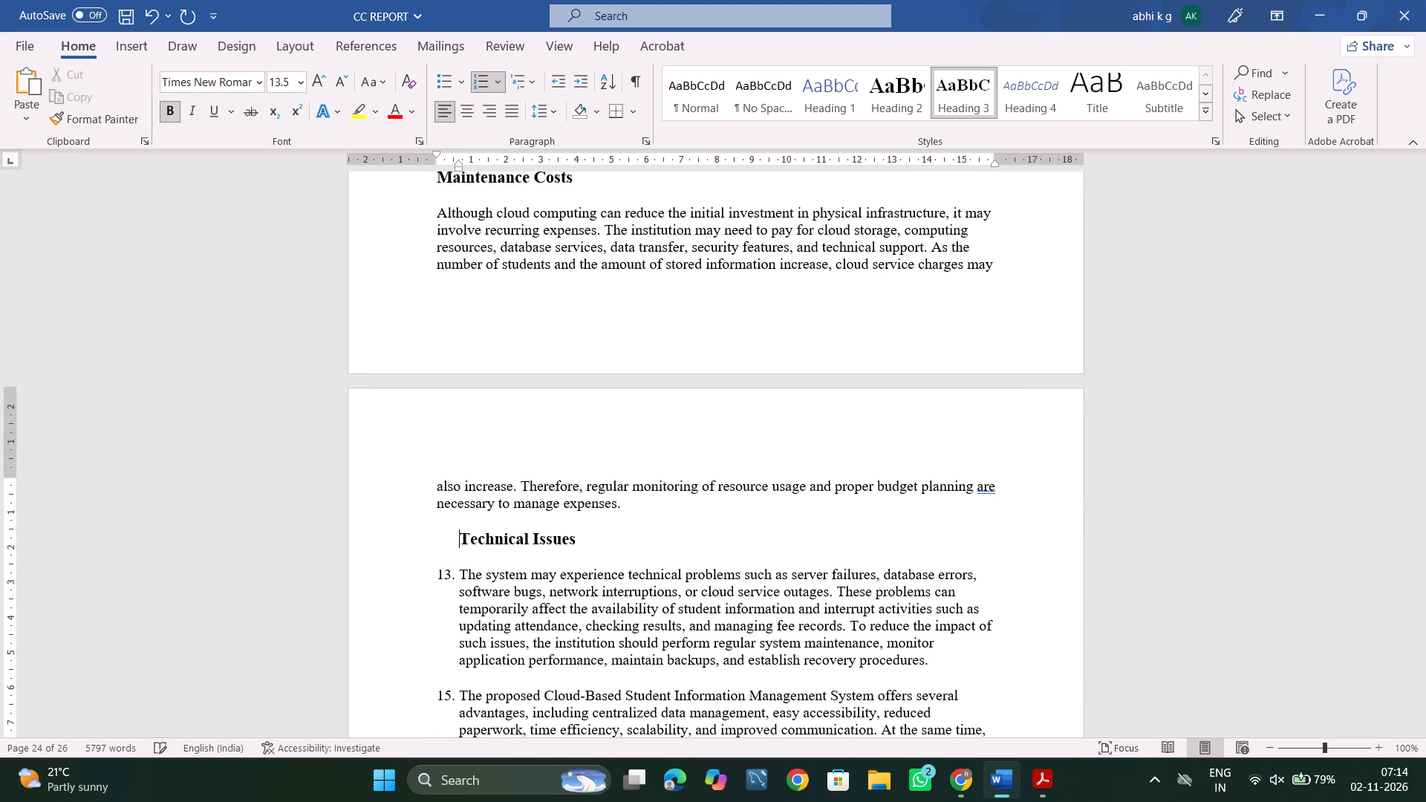
{"action": "key", "text": "BackSpace"}
Remove the list number and indent from the paragraph under Technical Issues.
{"action": "left_click", "coordinate": [462, 578]}
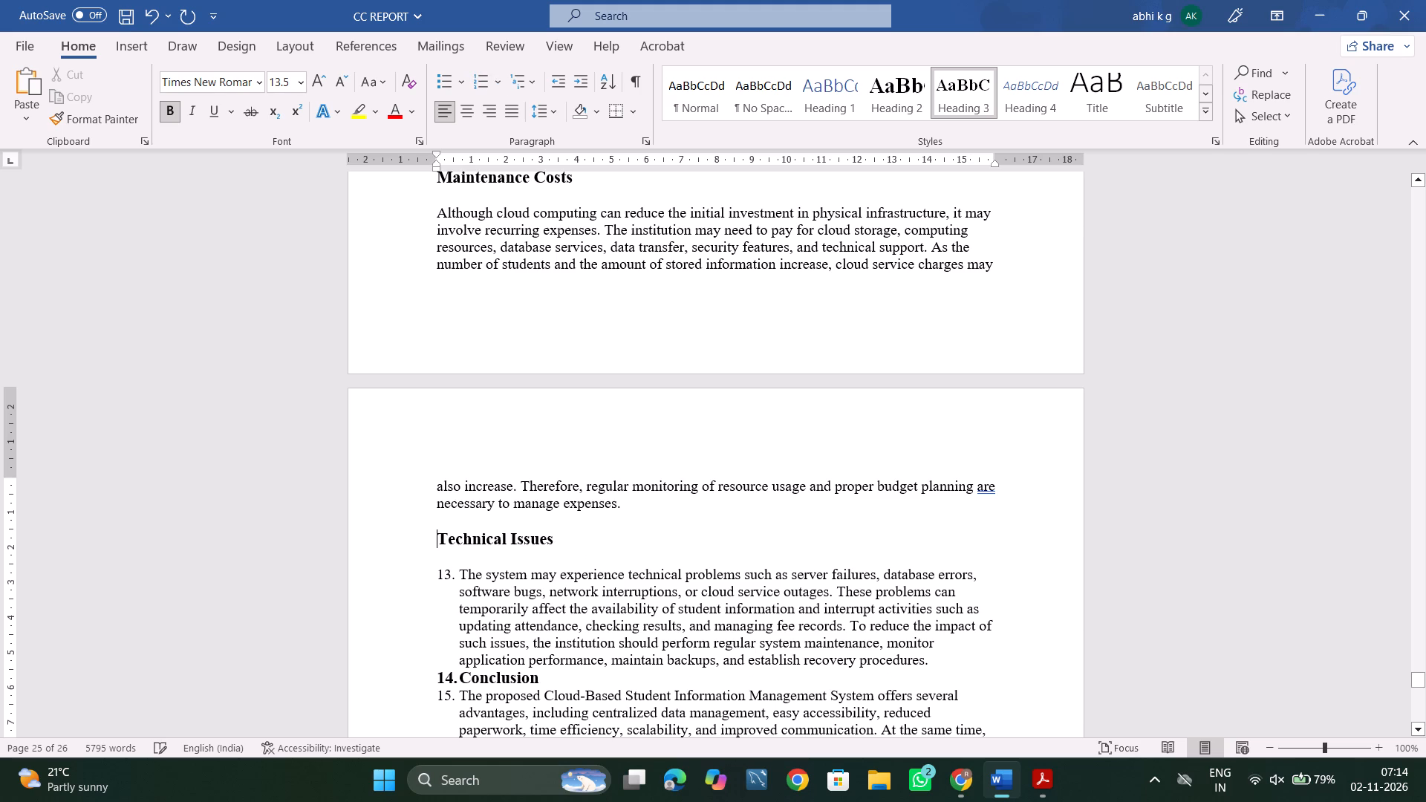
{"action": "key", "text": "BackSpace"}
{"action": "key", "text": "BackSpace"}
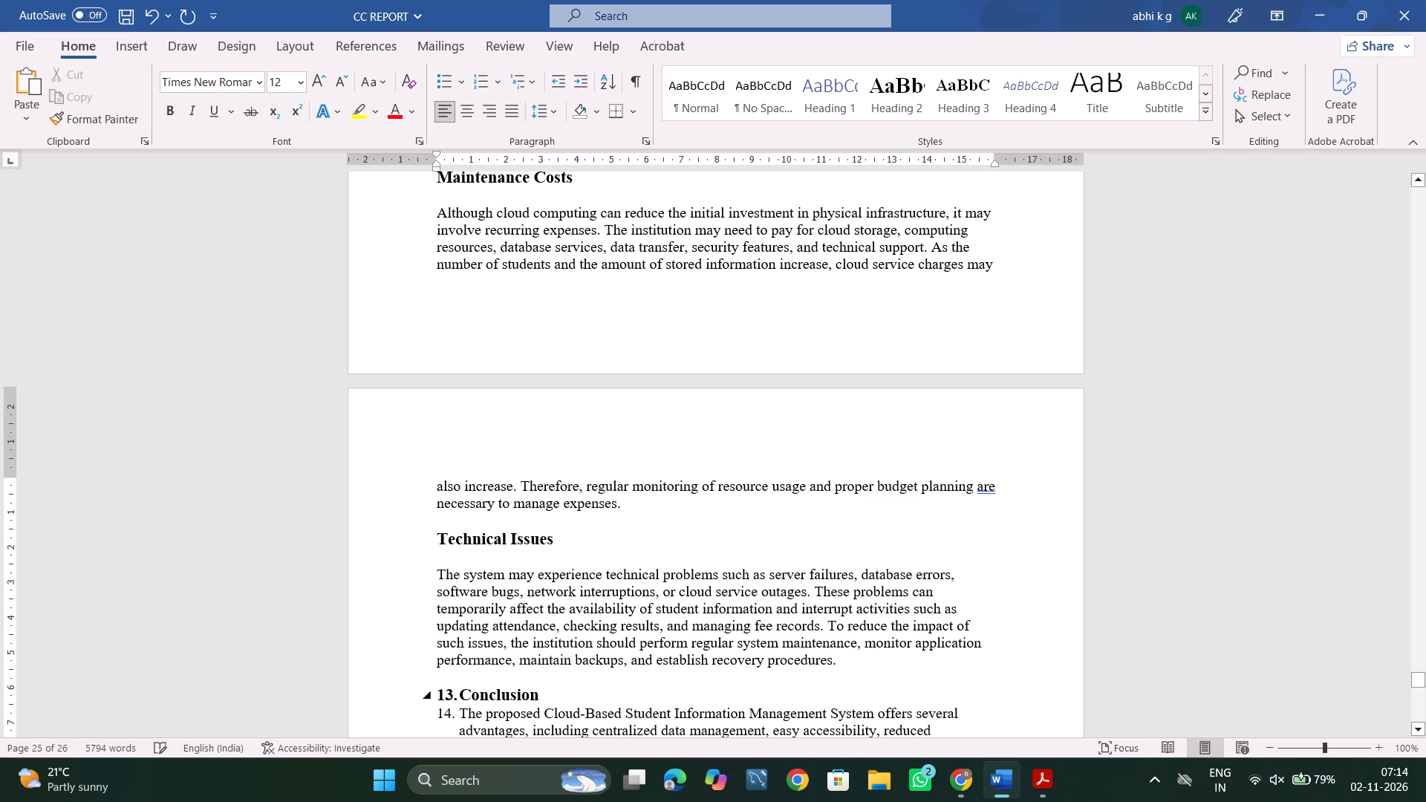
Delete the Conclusion heading text with its list number and indent, and apply the Normal style to the emptied line.
{"action": "left_click", "coordinate": [543, 691]}
{"action": "key", "text": "BackSpace"}
{"action": "key", "text": "BackSpace"}
{"action": "key", "text": "BackSpace"}
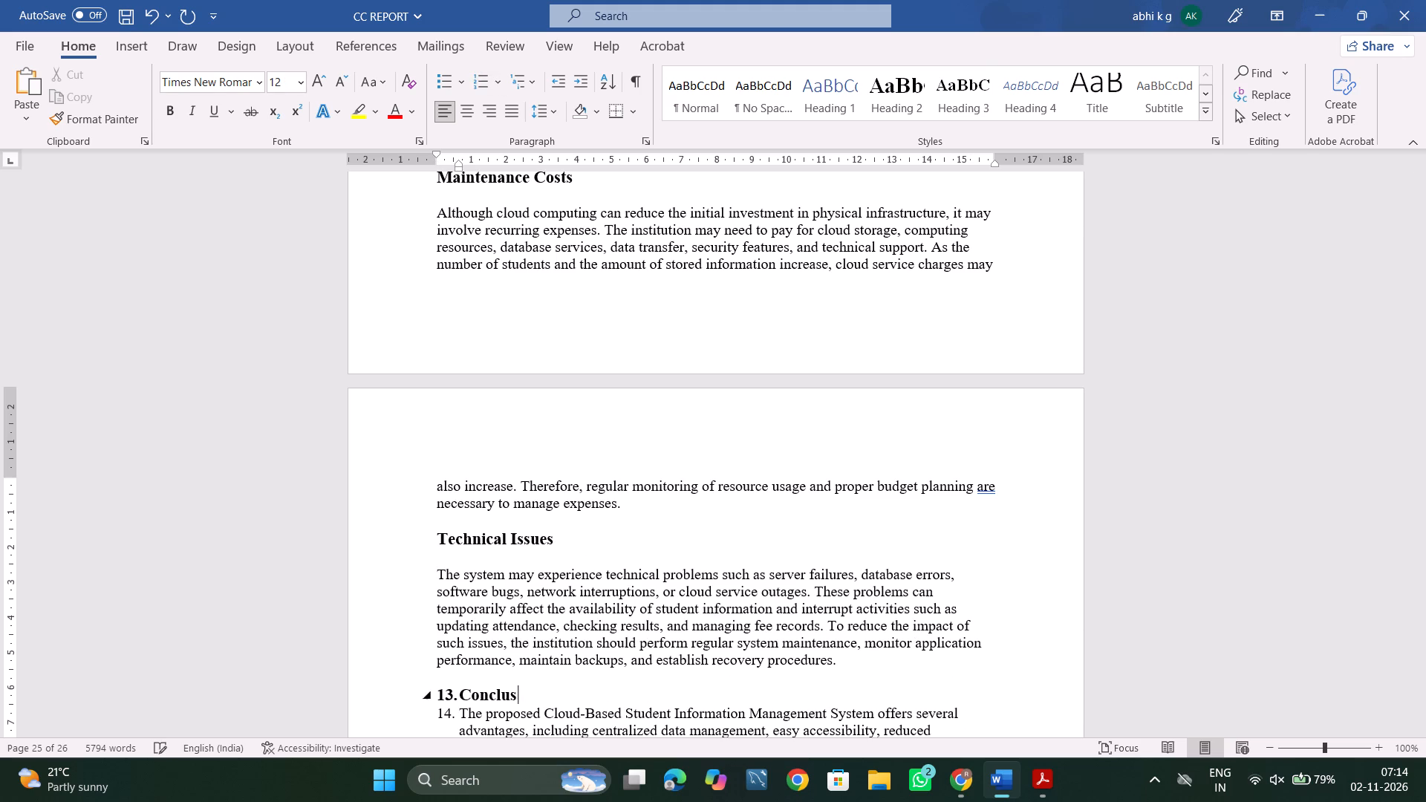
{"action": "key", "text": "BackSpace"}
{"action": "key", "text": "BackSpace"}
{"action": "key", "text": "BackSpace"}
{"action": "key", "text": "BackSpace"}
{"action": "key", "text": "BackSpace"}
{"action": "key", "text": "BackSpace"}
{"action": "key", "text": "BackSpace"}
{"action": "key", "text": "BackSpace"}
{"action": "key", "text": "BackSpace"}
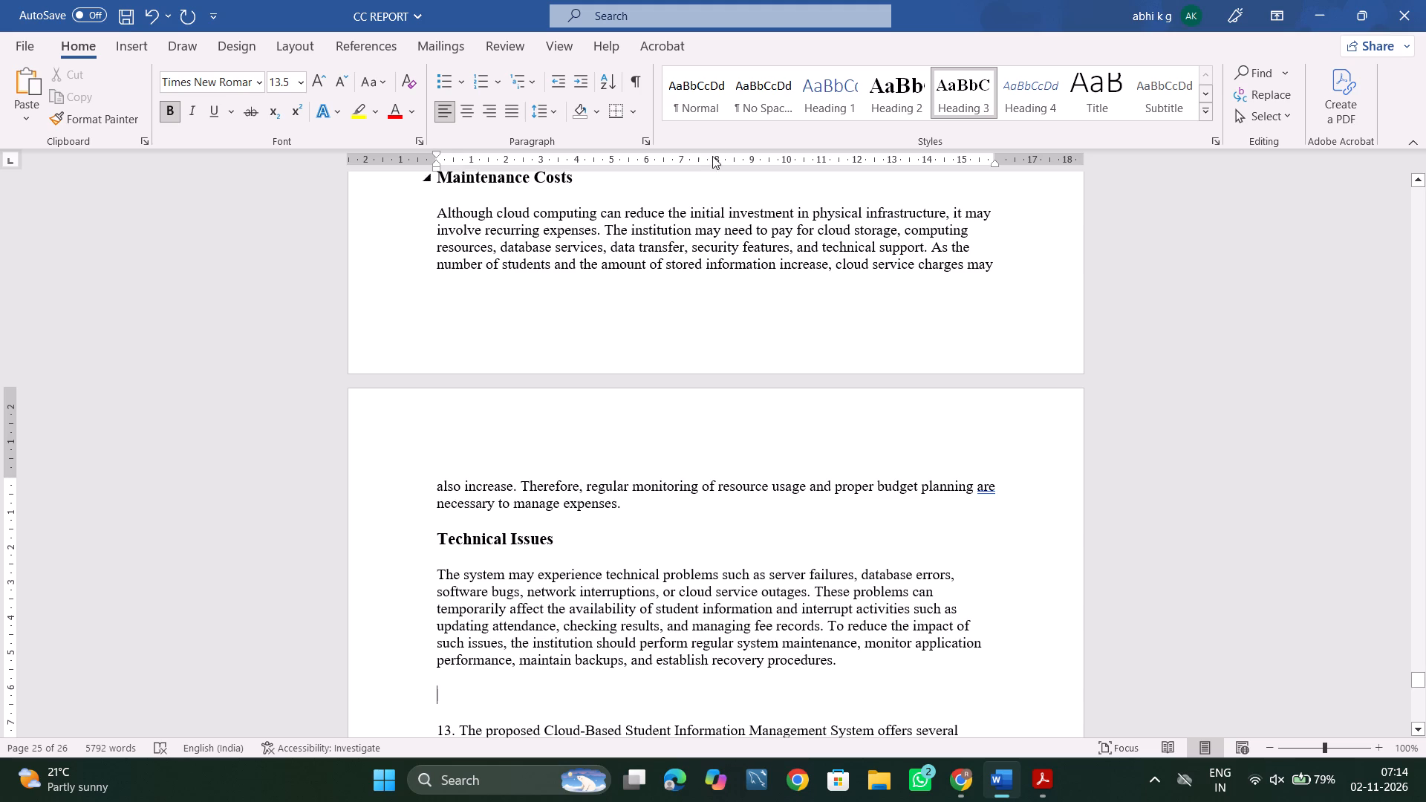
{"action": "left_click", "coordinate": [696, 114]}
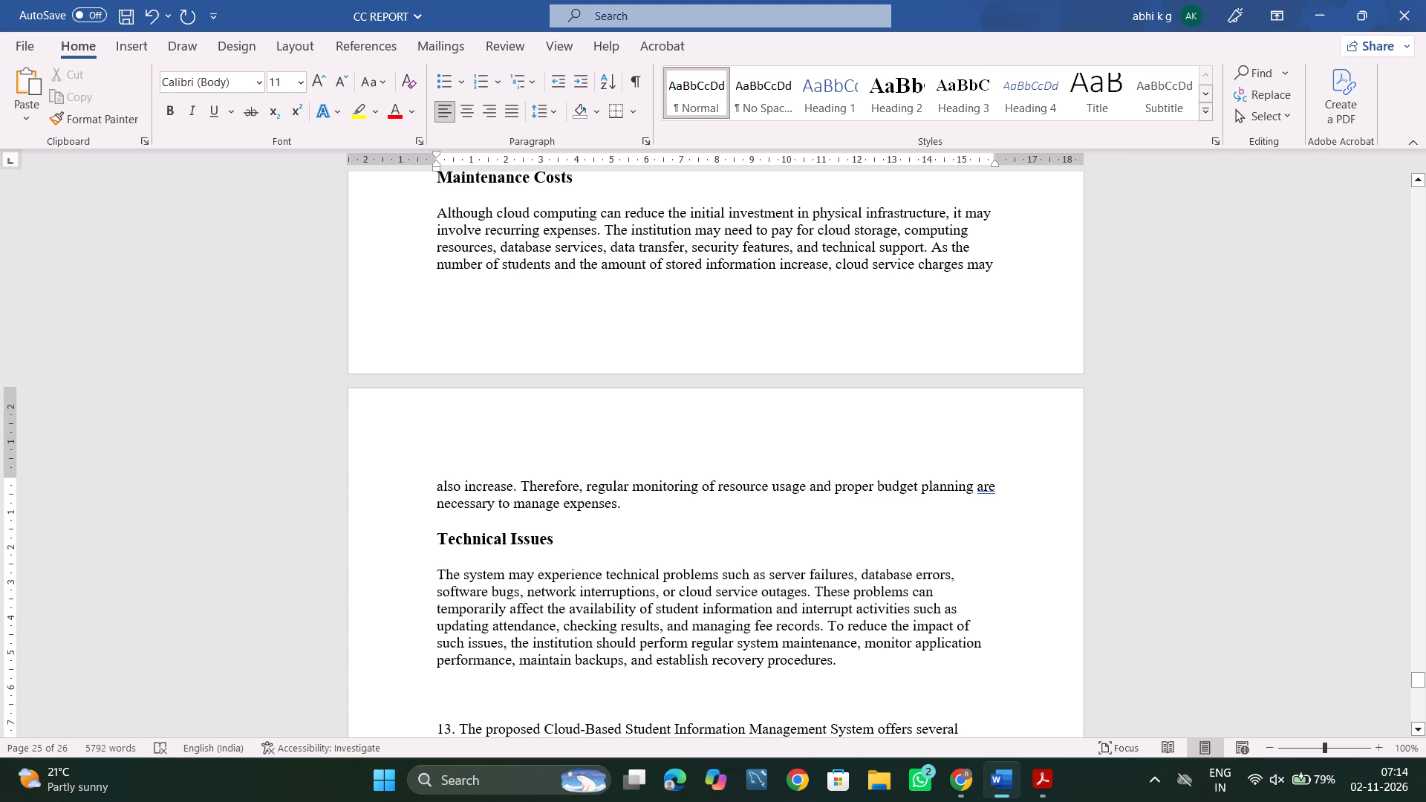
{"action": "left_click", "coordinate": [444, 703]}
Remove the list number and indent from the closing paragraph that starts "The proposed Cloud-Based Student Information Management System".
{"action": "left_click", "coordinate": [464, 733]}
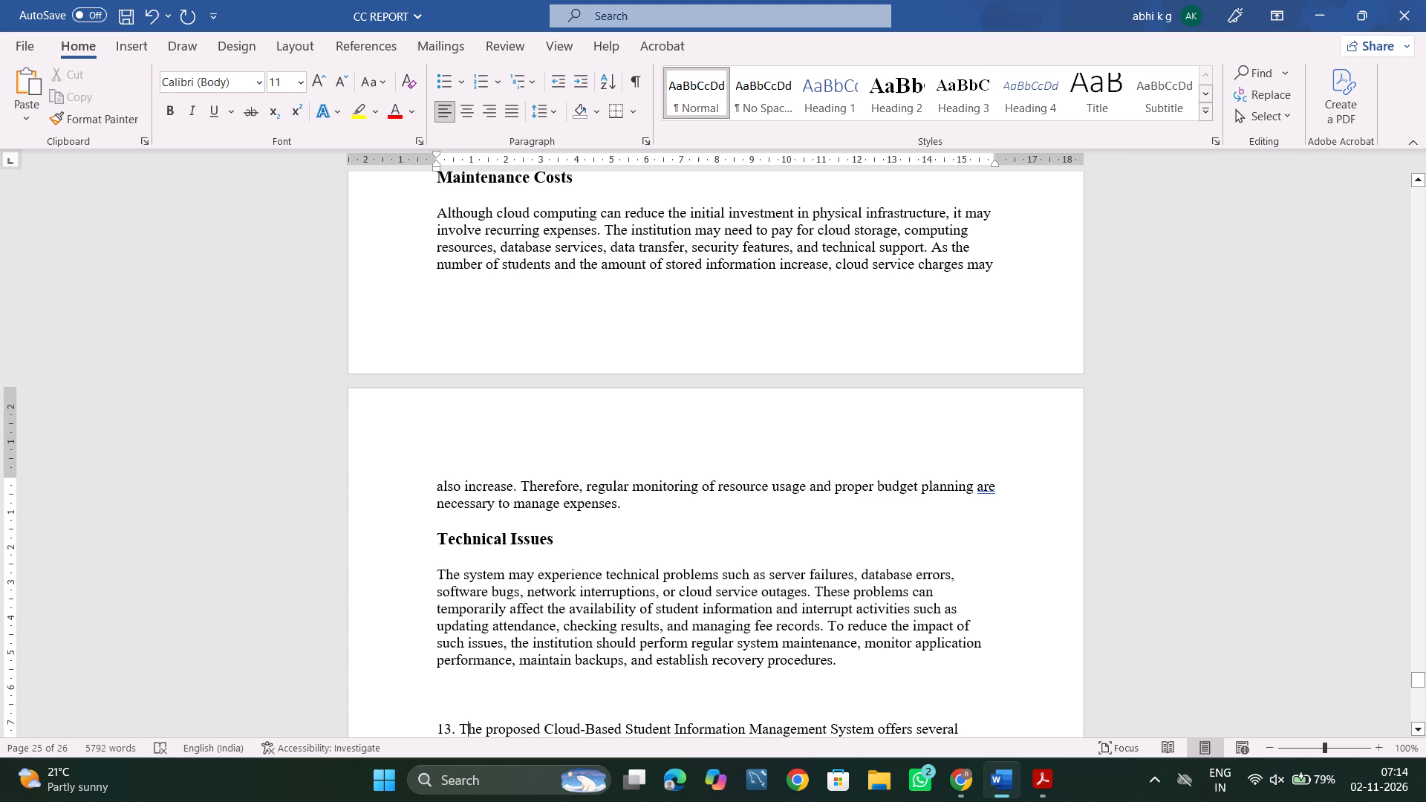
{"action": "left_click", "coordinate": [455, 732]}
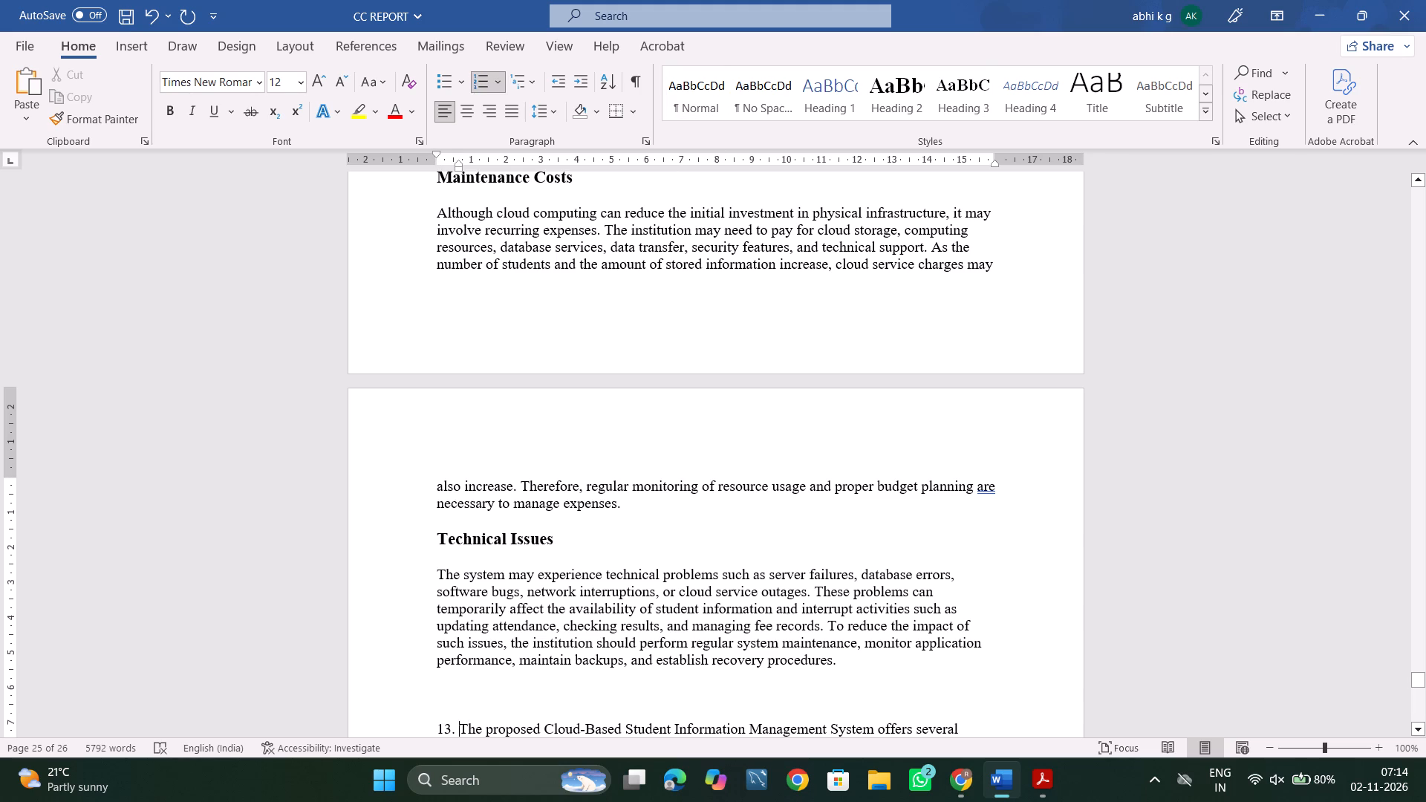
{"action": "key", "text": "BackSpace"}
{"action": "key", "text": "BackSpace"}
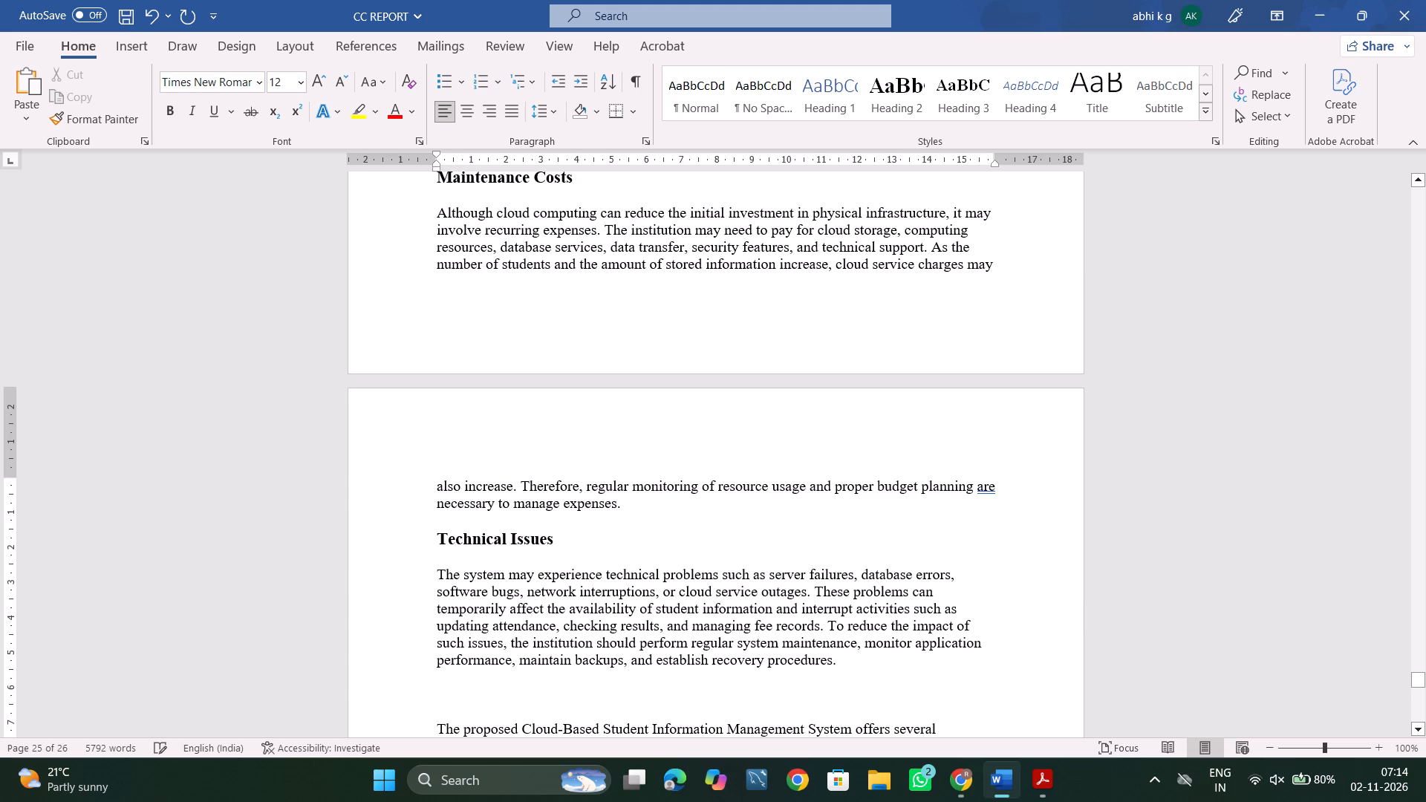
Justify all the text below the Challenges and Limitations heading and widen its line spacing to match the preceding section.
{"action": "key", "text": "Down"}
{"action": "key", "text": "Down"}
{"action": "key", "text": "Down"}
{"action": "key", "text": "Down"}
{"action": "key", "text": "Down"}
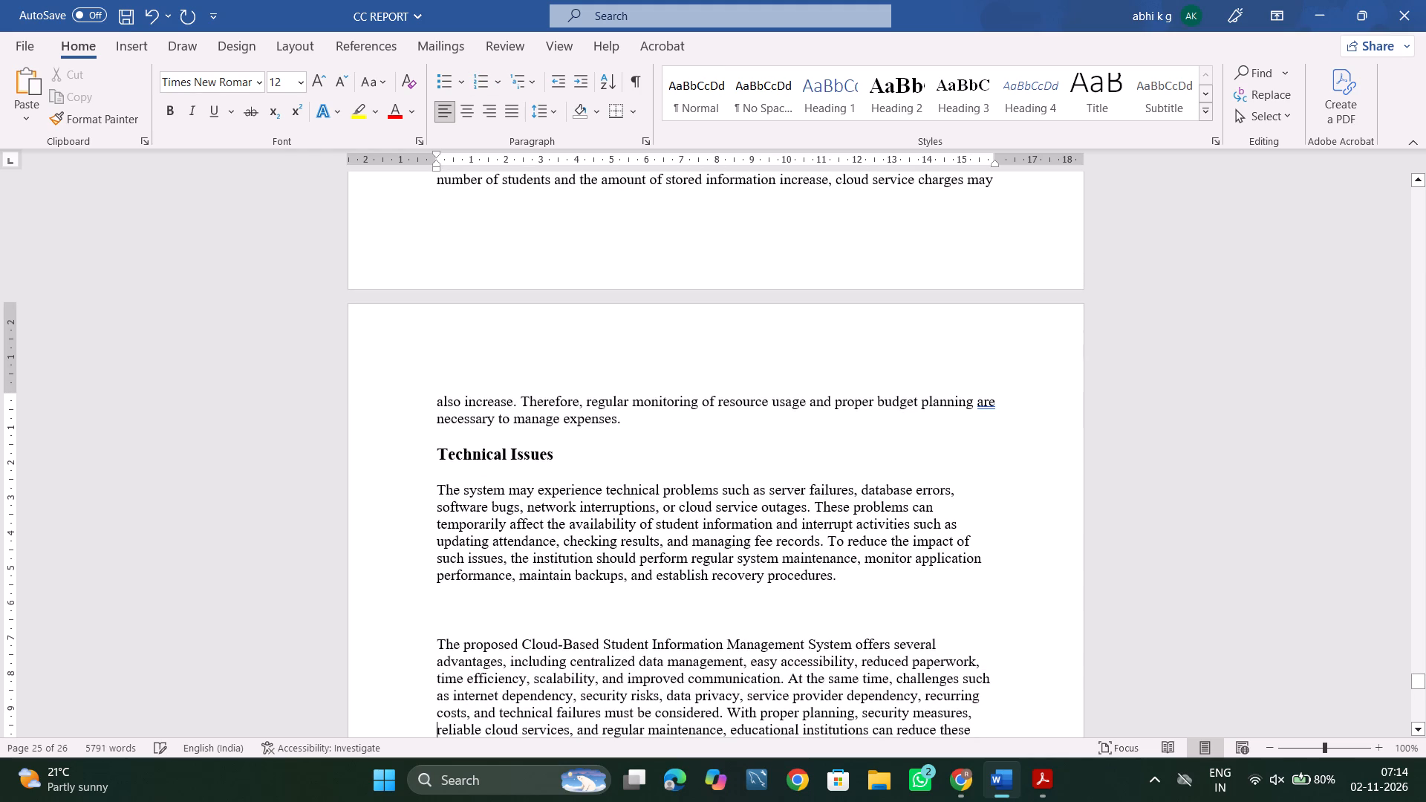
{"action": "key", "text": "Down"}
{"action": "left_click_drag", "start_coordinate": [959, 714], "coordinate": [580, 186]}
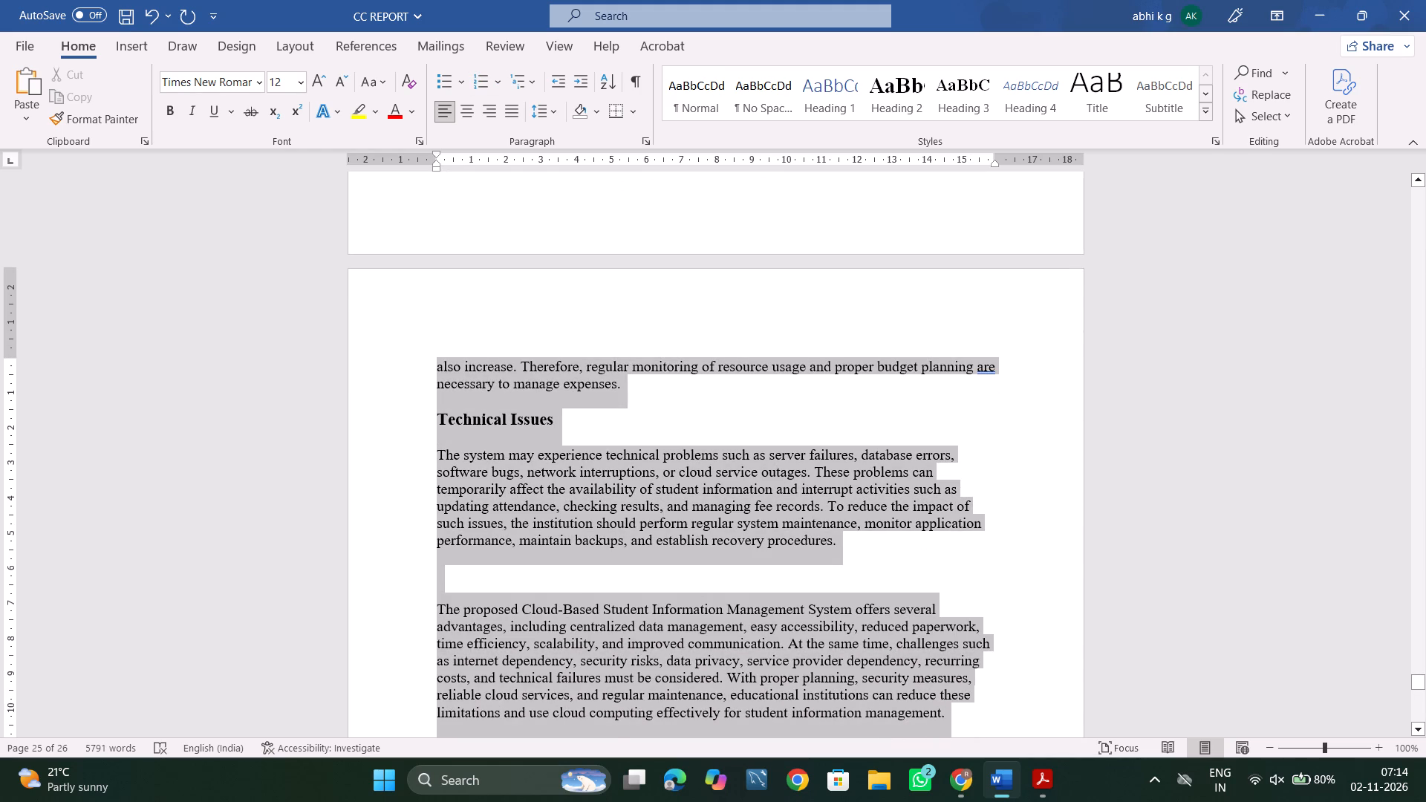
{"action": "left_click_drag", "start_coordinate": [580, 186], "coordinate": [551, 265]}
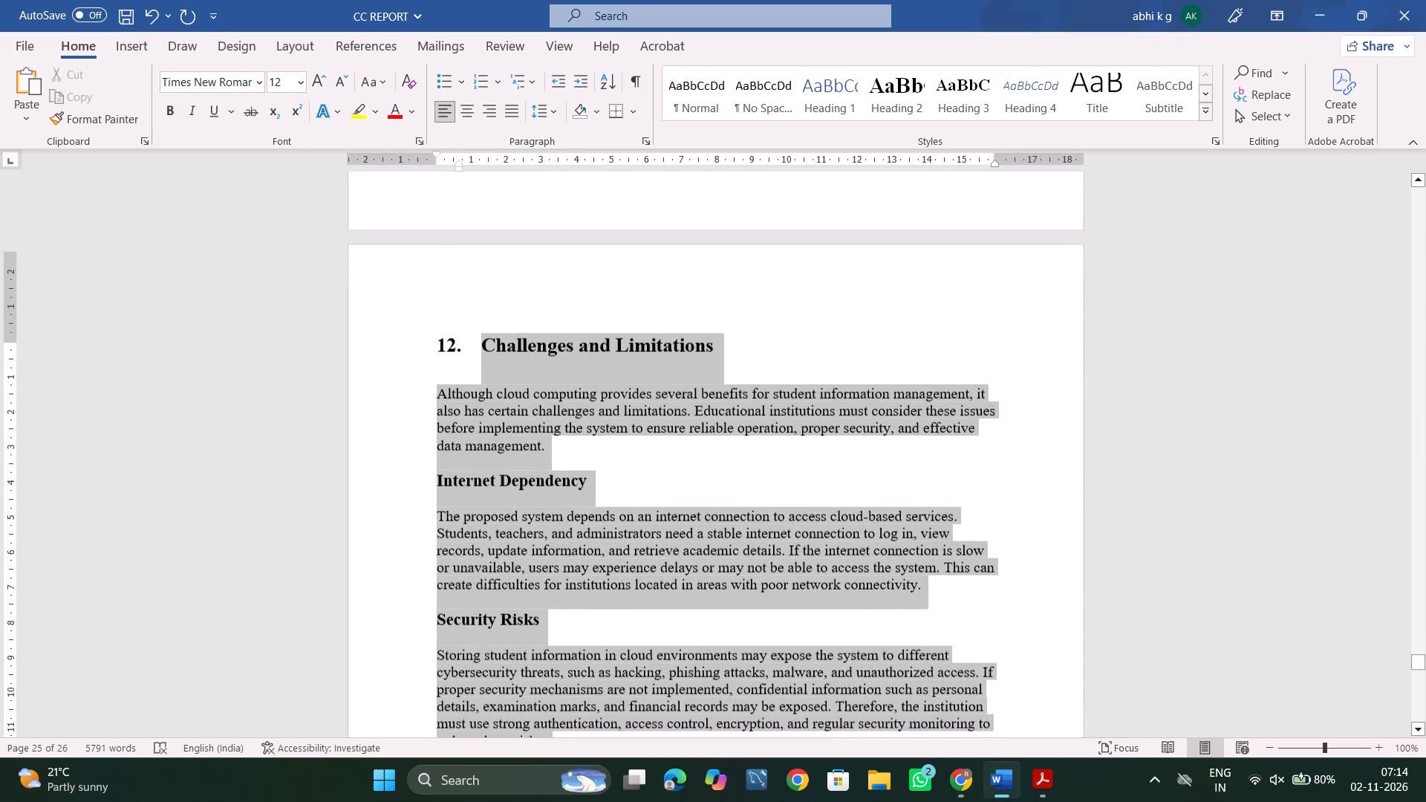
{"action": "left_click_drag", "start_coordinate": [551, 265], "coordinate": [436, 400]}
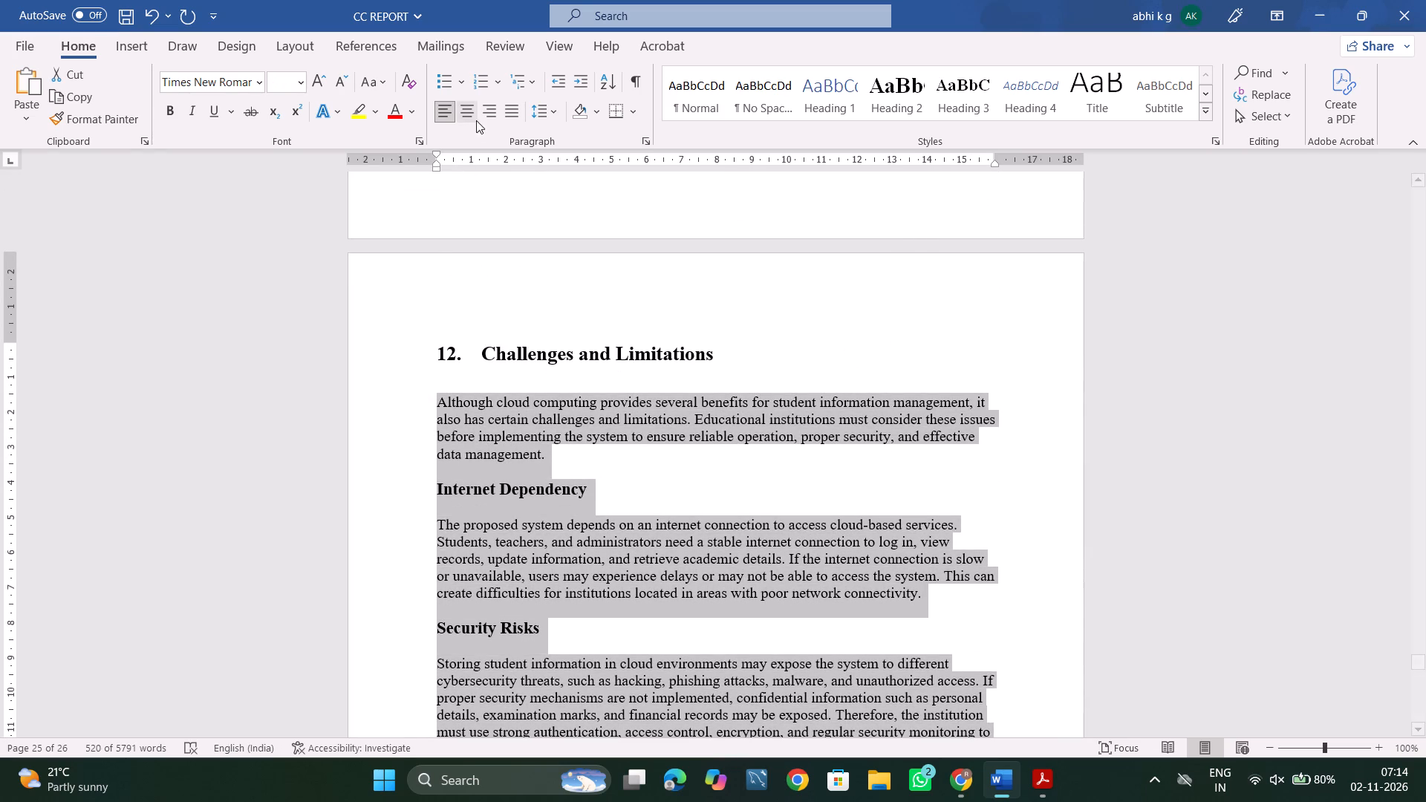
{"action": "left_click", "coordinate": [510, 113]}
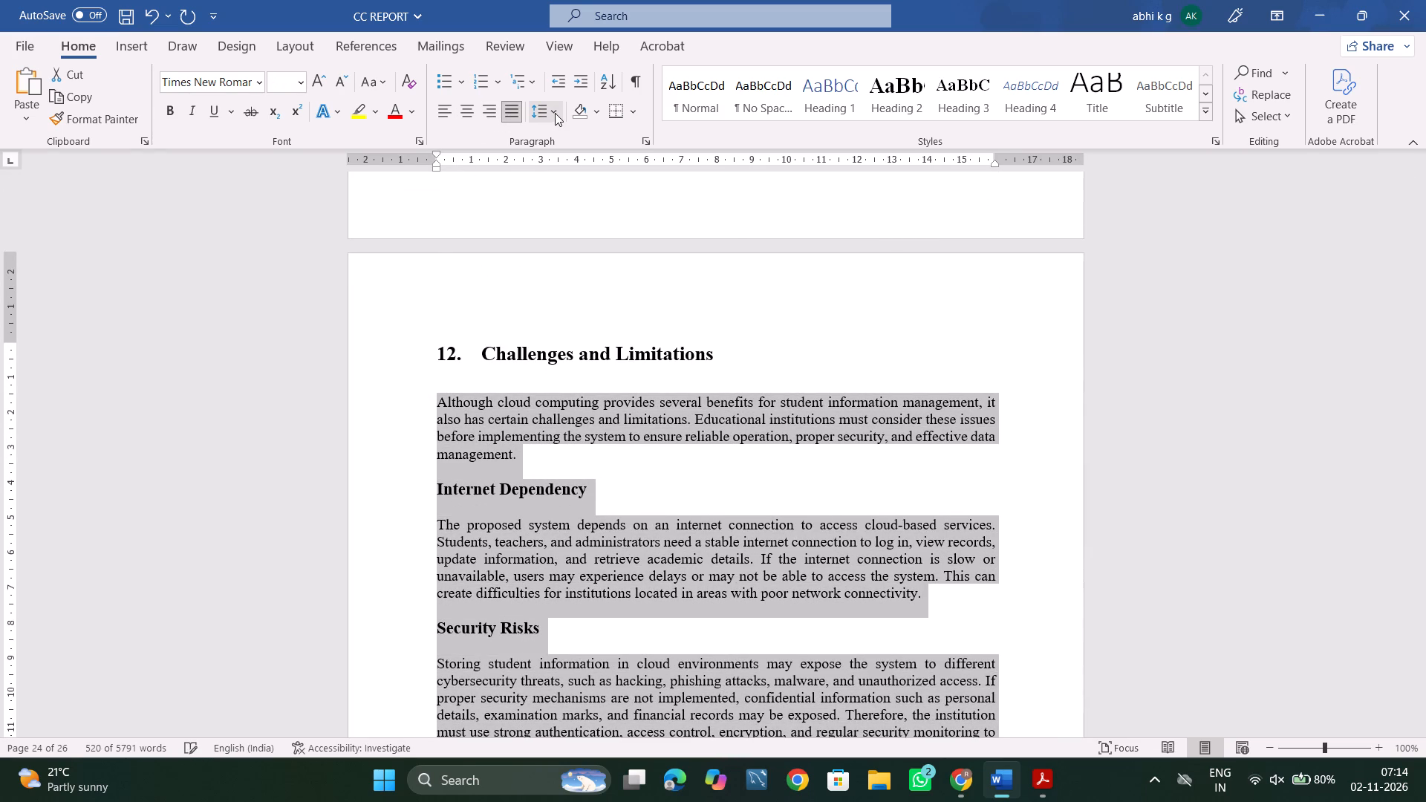
{"action": "left_click", "coordinate": [555, 113]}
{"action": "left_click", "coordinate": [580, 187]}
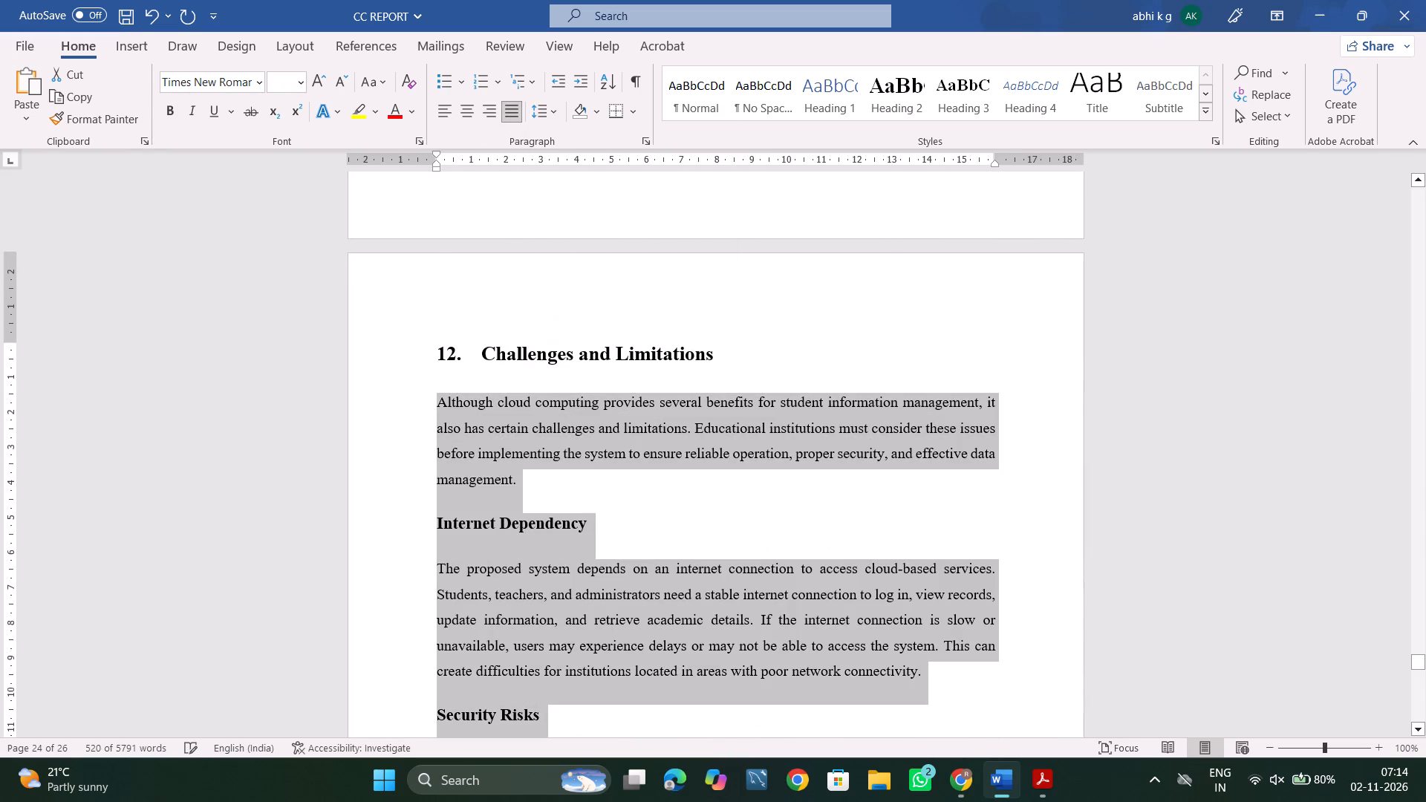
Review the formatted Challenges and Limitations text through to its end and place the cursor on the blank final page.
{"action": "left_click", "coordinate": [620, 521]}
{"action": "key", "text": "Down"}
{"action": "key", "text": "Down"}
{"action": "key", "text": "Down"}
{"action": "key", "text": "Down"}
{"action": "key", "text": "Down"}
{"action": "key", "text": "Down"}
{"action": "key", "text": "Down"}
{"action": "key", "text": "Down"}
{"action": "key", "text": "Down"}
{"action": "key", "text": "Down"}
{"action": "key", "text": "Down"}
{"action": "key", "text": "Down"}
{"action": "key", "text": "Down"}
{"action": "key", "text": "Down"}
{"action": "key", "text": "Down"}
{"action": "key", "text": "Down"}
{"action": "key", "text": "Down"}
{"action": "key", "text": "Down"}
{"action": "key", "text": "Down"}
{"action": "key", "text": "Down"}
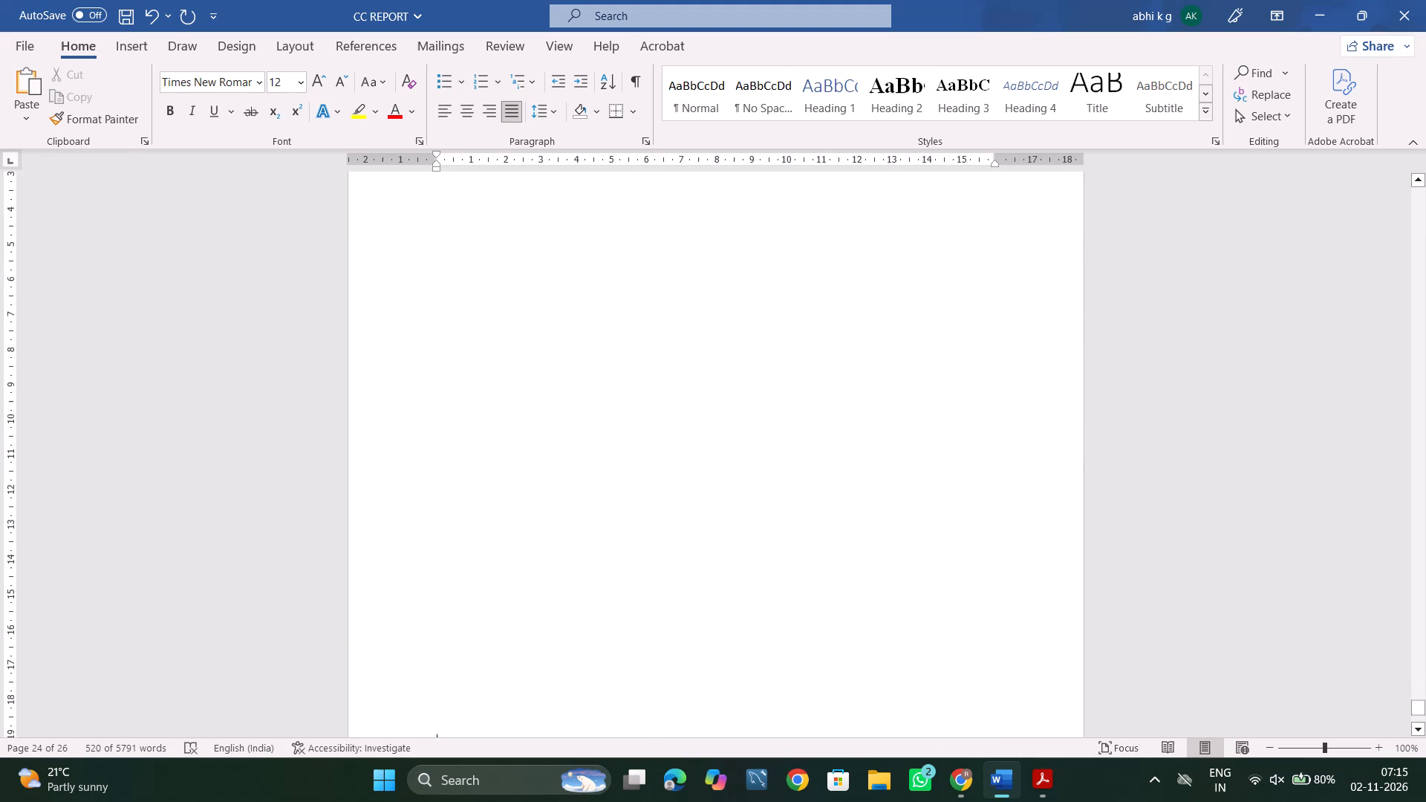
{"action": "key", "text": "Up"}
{"action": "key", "text": "Up"}
{"action": "key", "text": "Up"}
{"action": "key", "text": "Up"}
{"action": "key", "text": "Up"}
{"action": "key", "text": "Up"}
{"action": "key", "text": "Up"}
{"action": "key", "text": "Up"}
{"action": "key", "text": "Up"}
{"action": "key", "text": "Up"}
{"action": "key", "text": "Up"}
{"action": "key", "text": "Up"}
{"action": "key", "text": "Up"}
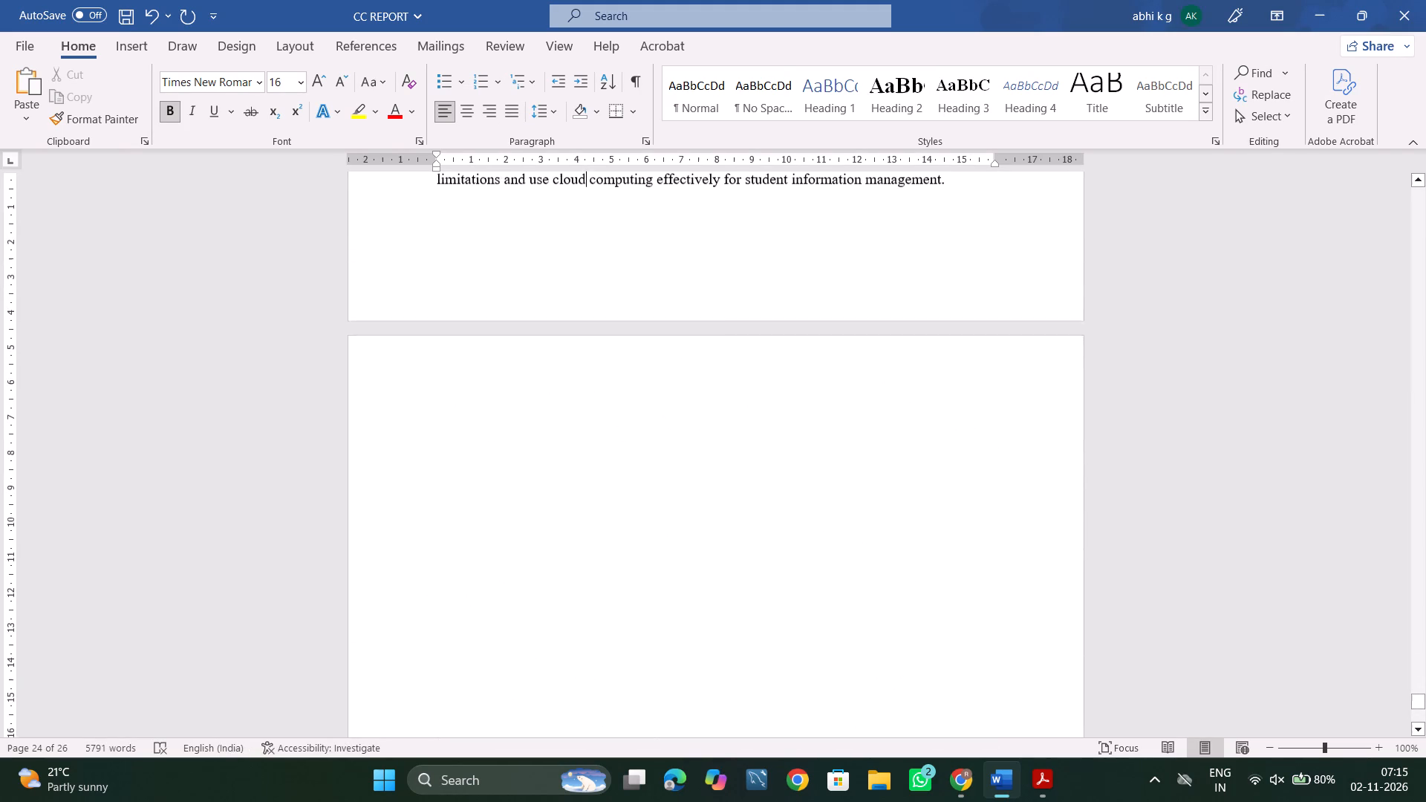
{"action": "key", "text": "Up"}
{"action": "key", "text": "Up"}
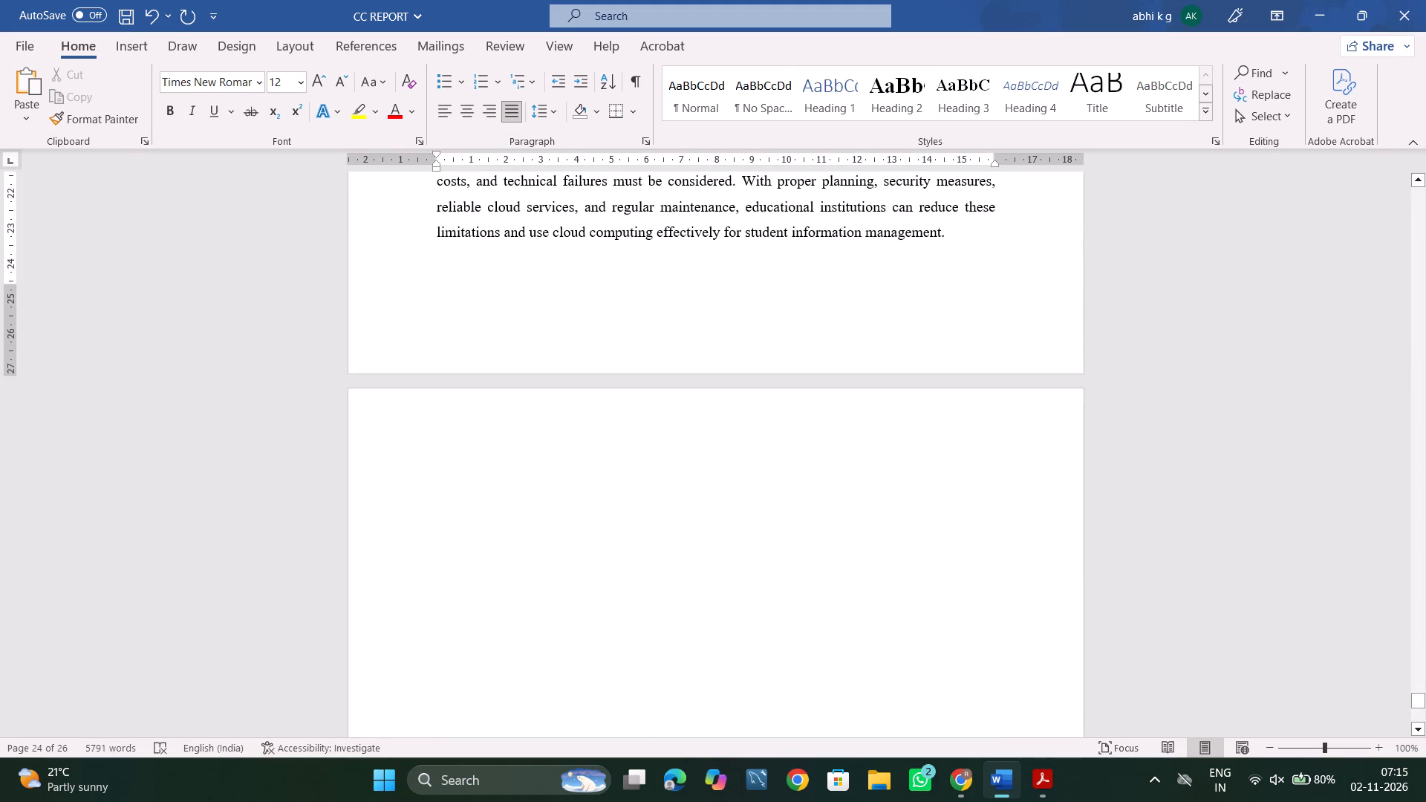
{"action": "left_click", "coordinate": [433, 471]}
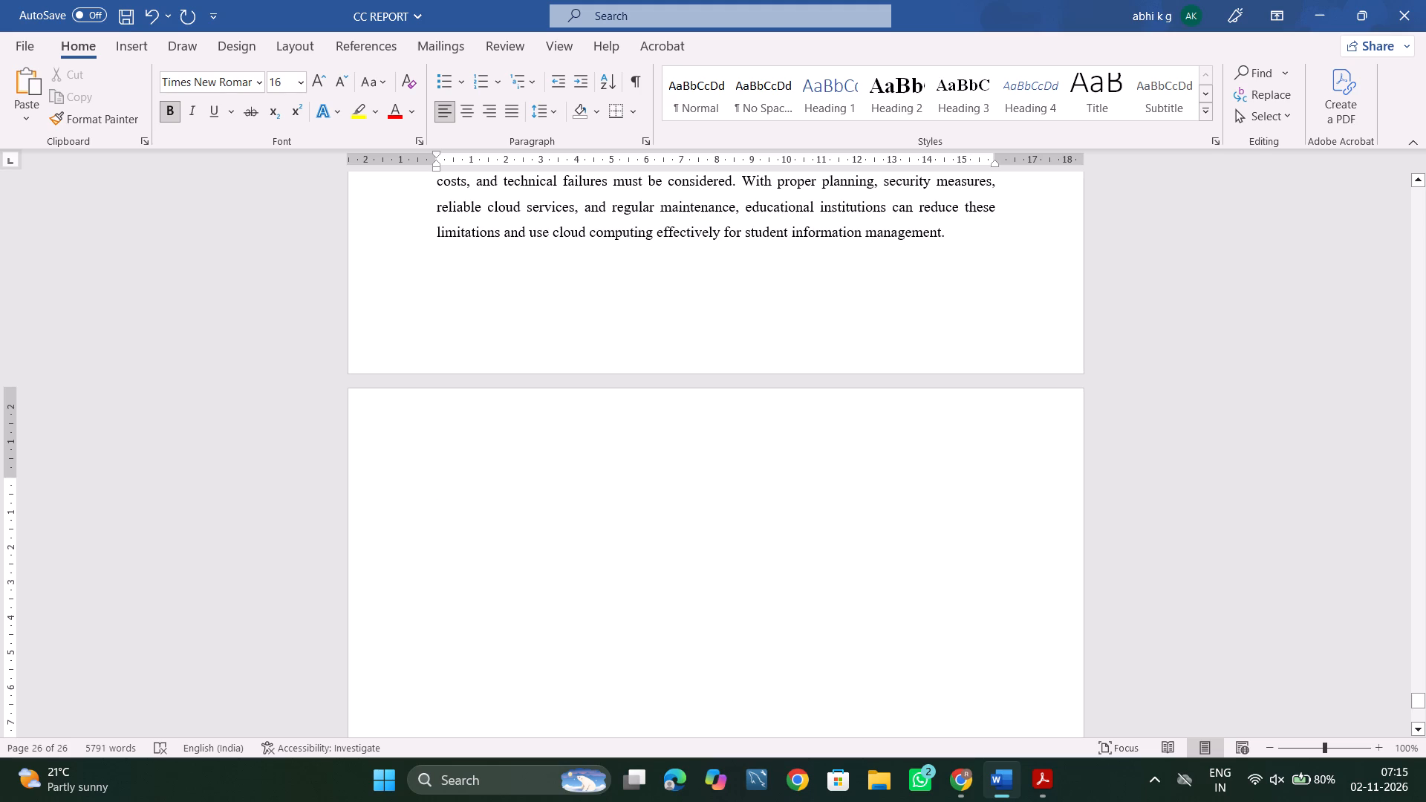
{"action": "left_click", "coordinate": [1421, 705]}
{"action": "left_click", "coordinate": [1421, 705]}
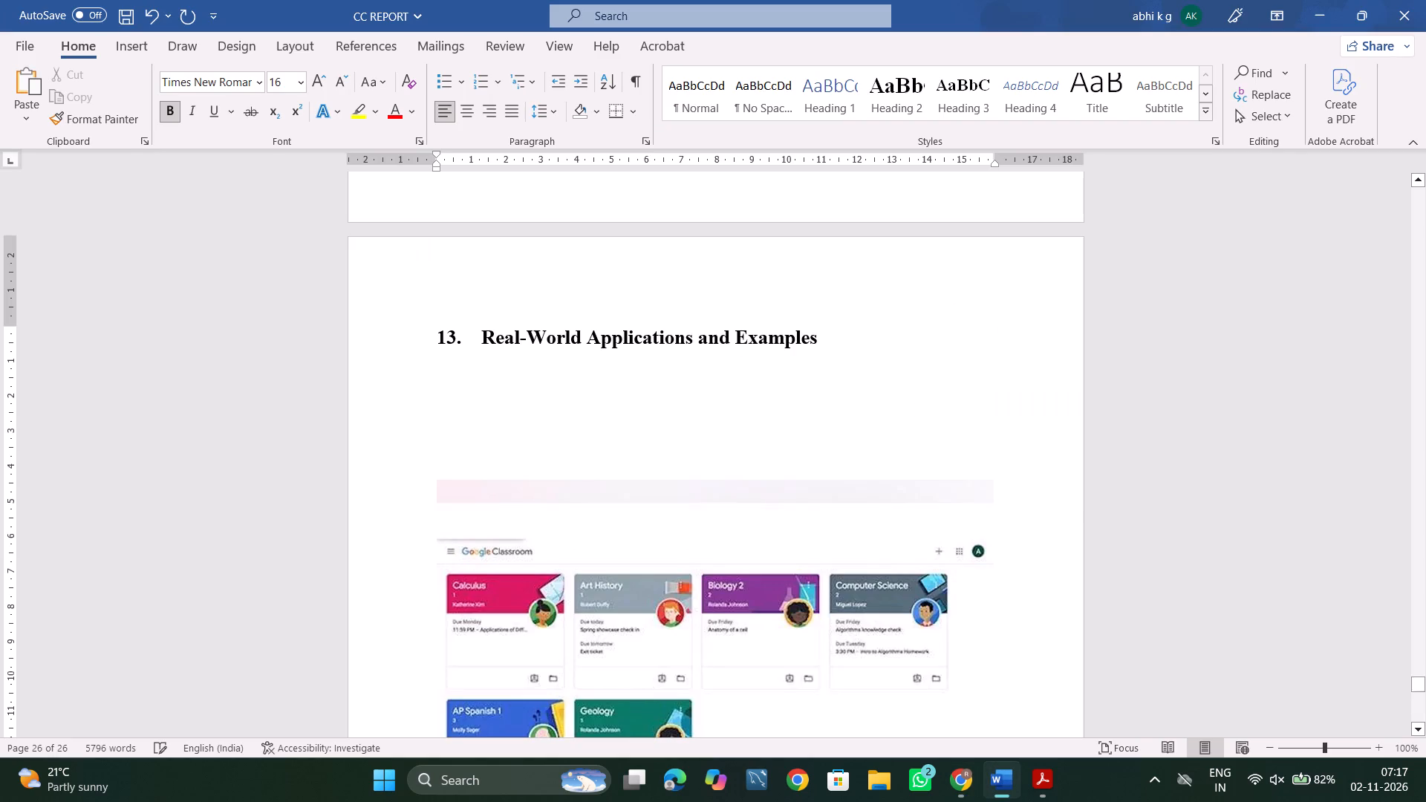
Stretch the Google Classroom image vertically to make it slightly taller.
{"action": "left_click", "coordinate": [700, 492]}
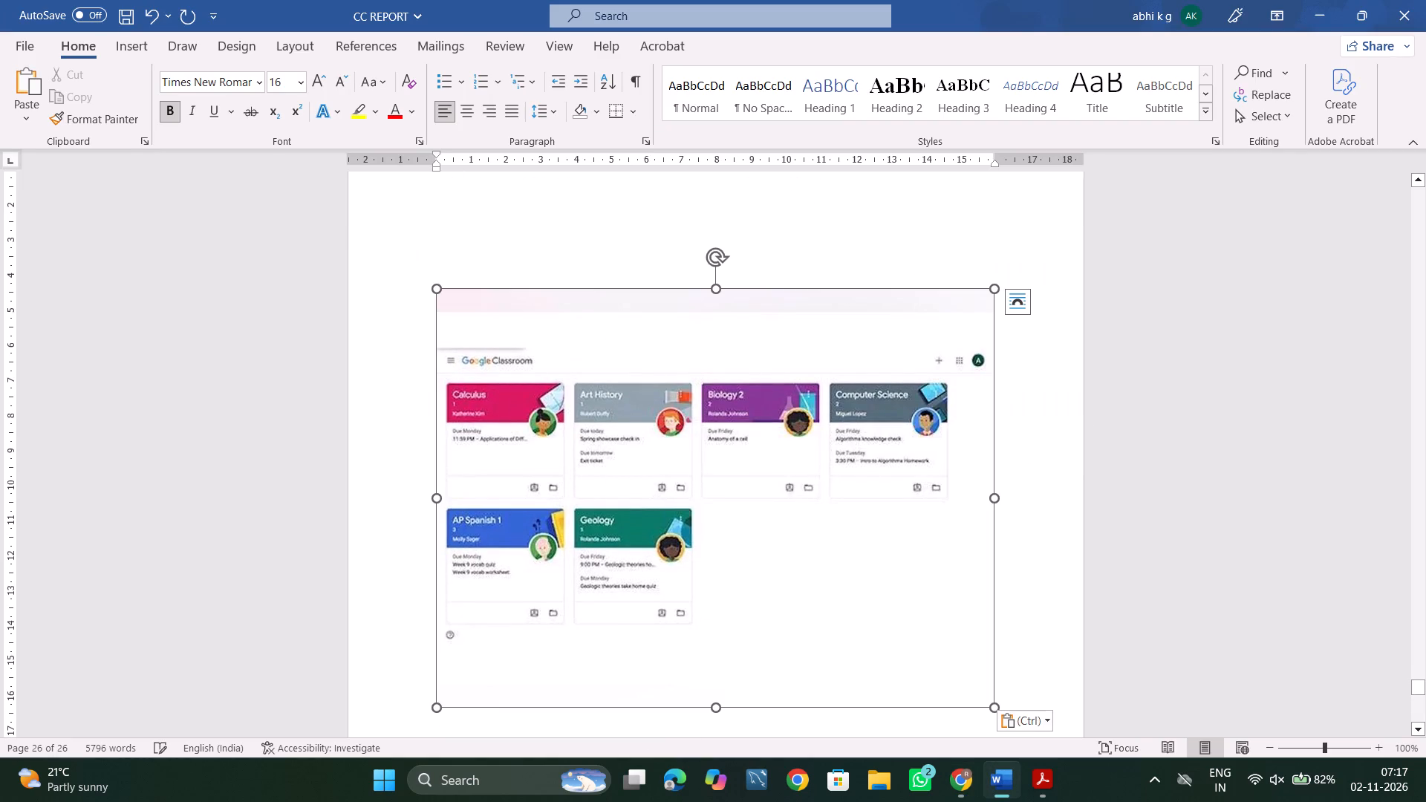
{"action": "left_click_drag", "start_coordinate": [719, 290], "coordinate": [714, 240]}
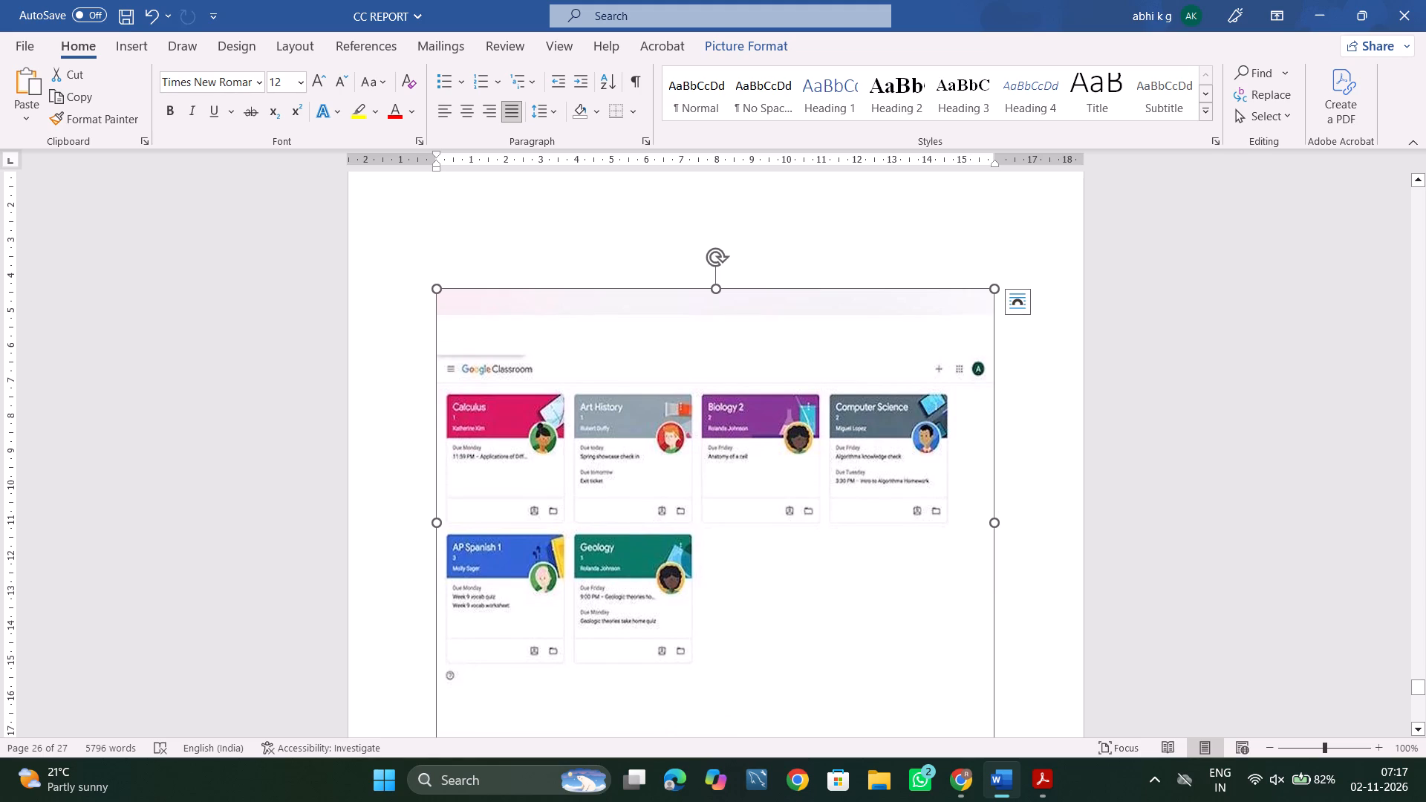
Delete the empty lines between the Real-World Applications and Examples heading and the Google Classroom image.
{"action": "left_click", "coordinate": [475, 249]}
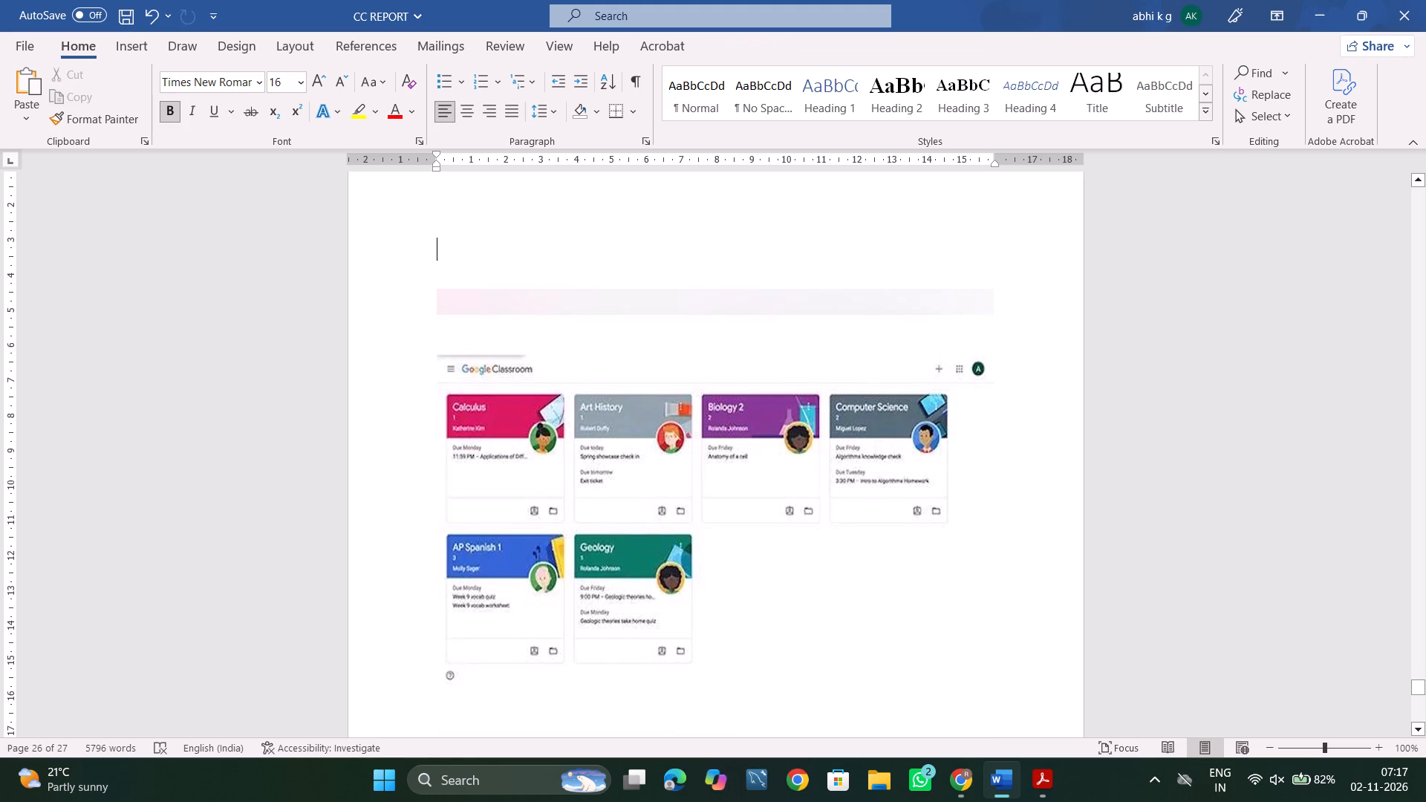
{"action": "key", "text": "BackSpace"}
{"action": "key", "text": "BackSpace"}
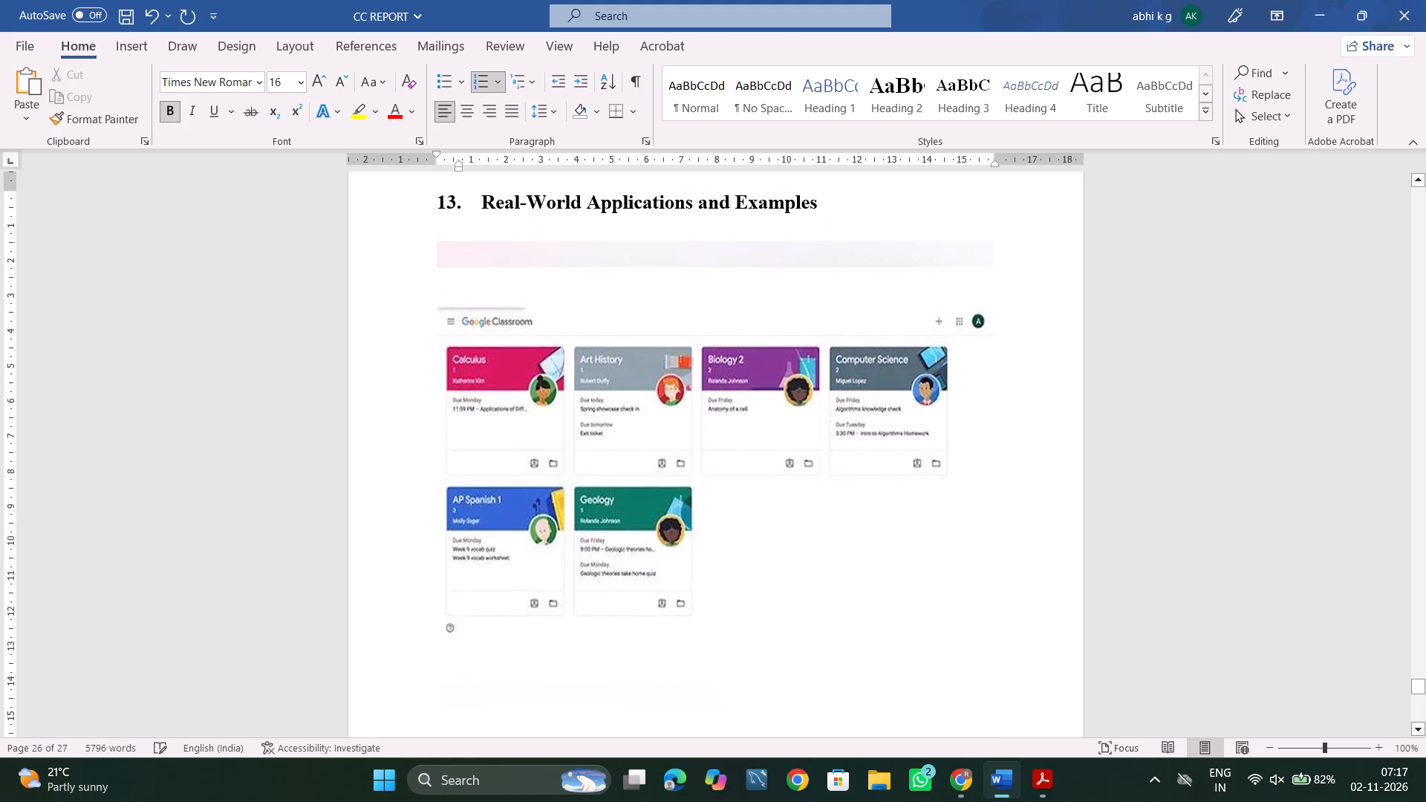
Reduce the height of the Google Classroom image while keeping its full text width.
{"action": "left_click", "coordinate": [533, 498]}
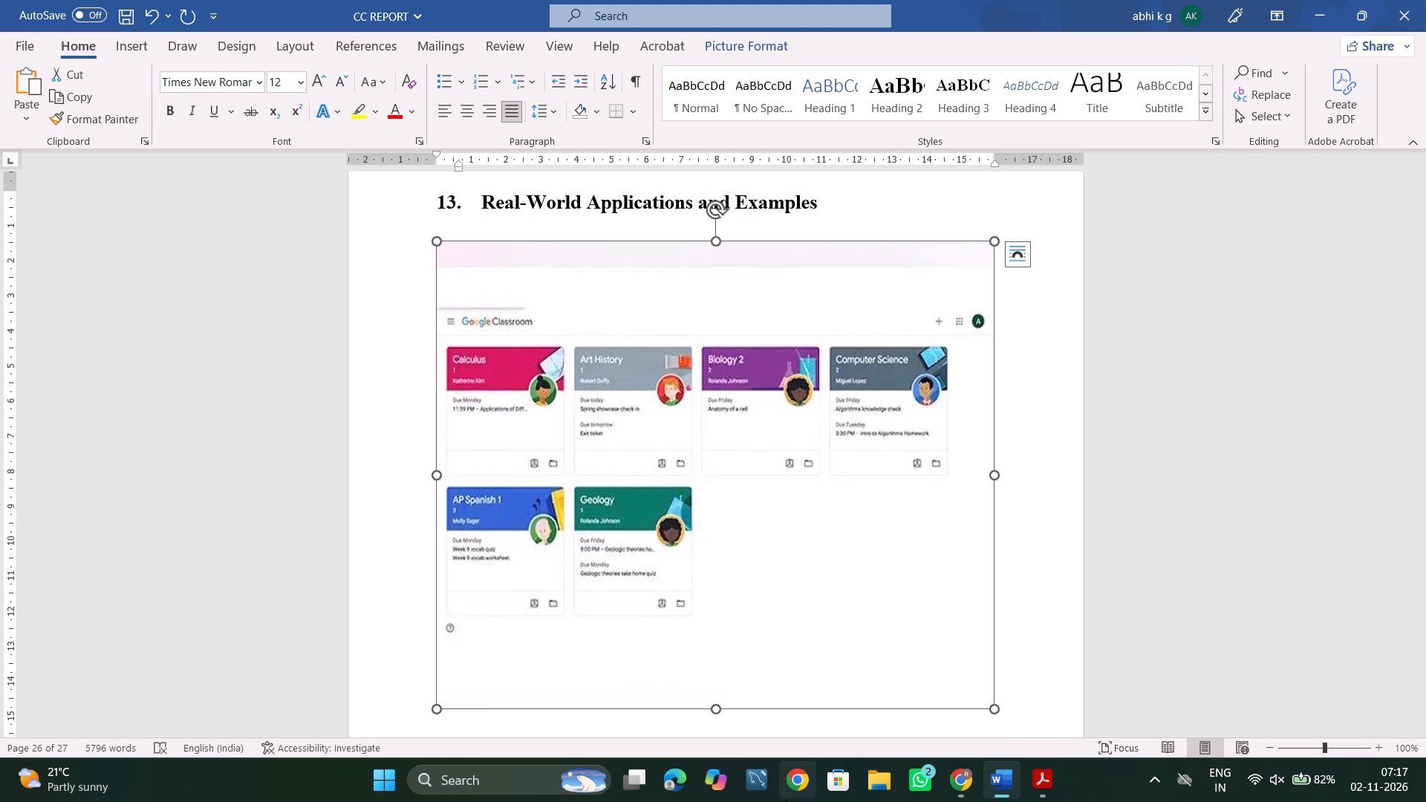
{"action": "left_click_drag", "start_coordinate": [720, 711], "coordinate": [730, 639]}
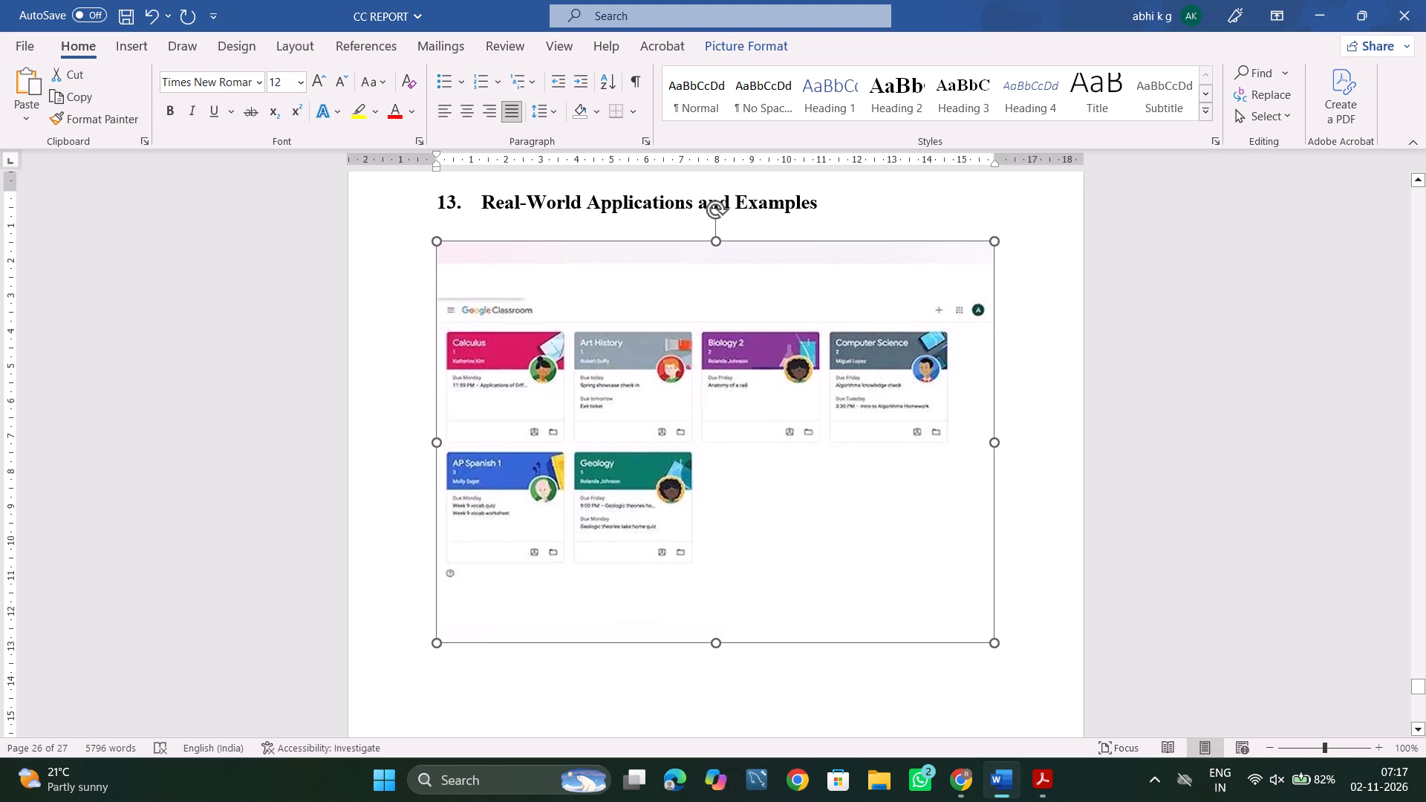
{"action": "left_click_drag", "start_coordinate": [730, 639], "coordinate": [731, 633]}
Copy the second gallery image, the Moodle dashboard, from ChatGPT and paste it below the Google Classroom image in Word.
{"action": "left_click", "coordinate": [484, 671]}
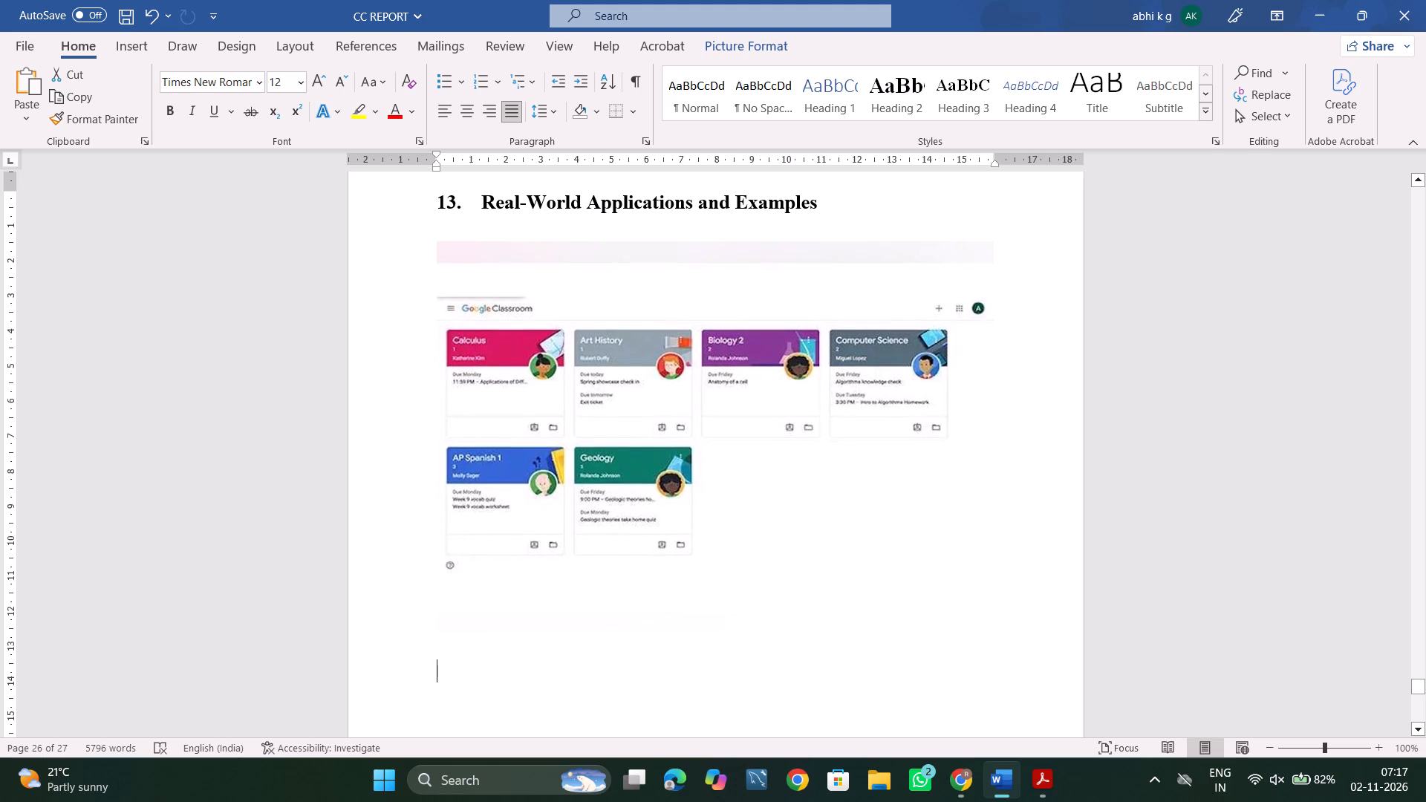
{"action": "left_click", "coordinate": [955, 783]}
{"action": "key", "text": "Right"}
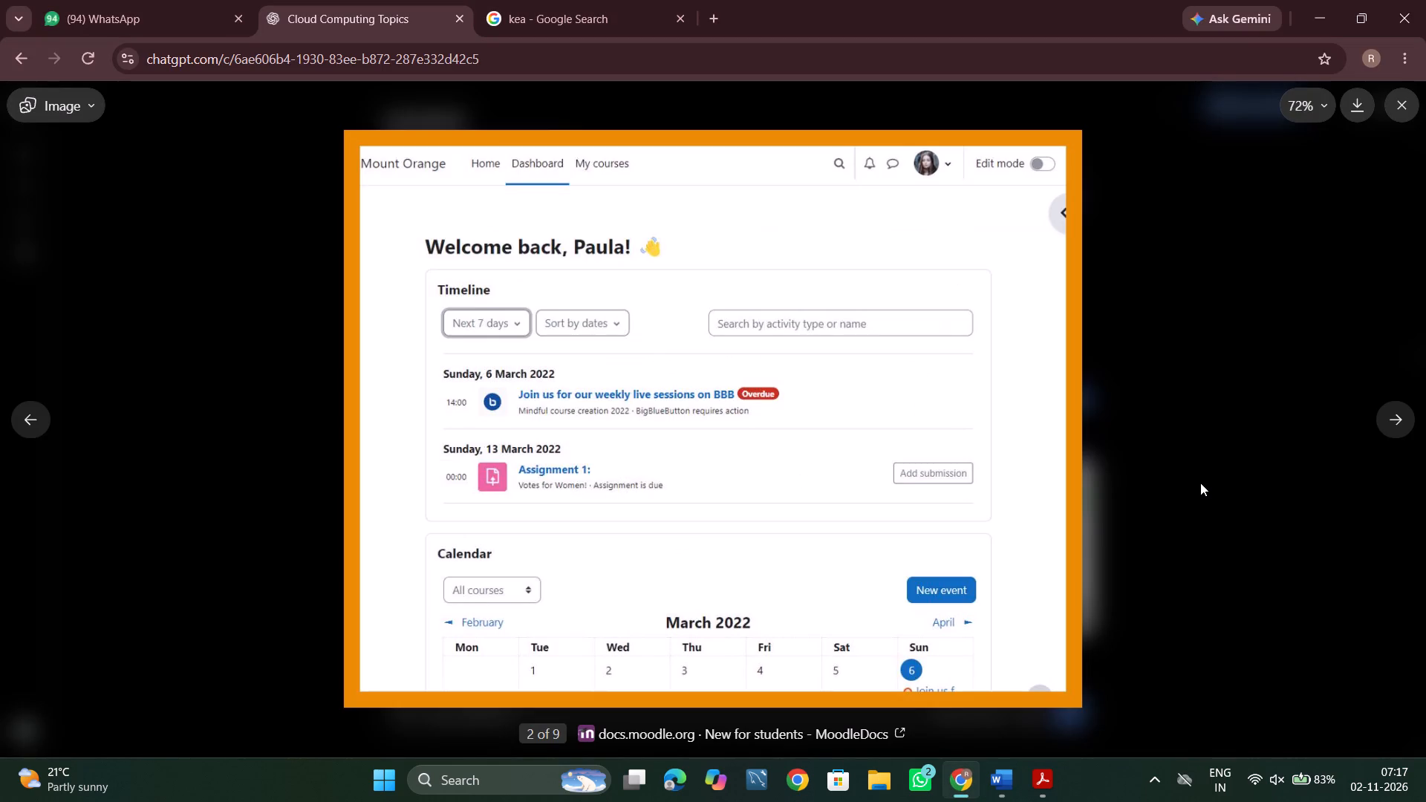
{"action": "right_click", "coordinate": [767, 438]}
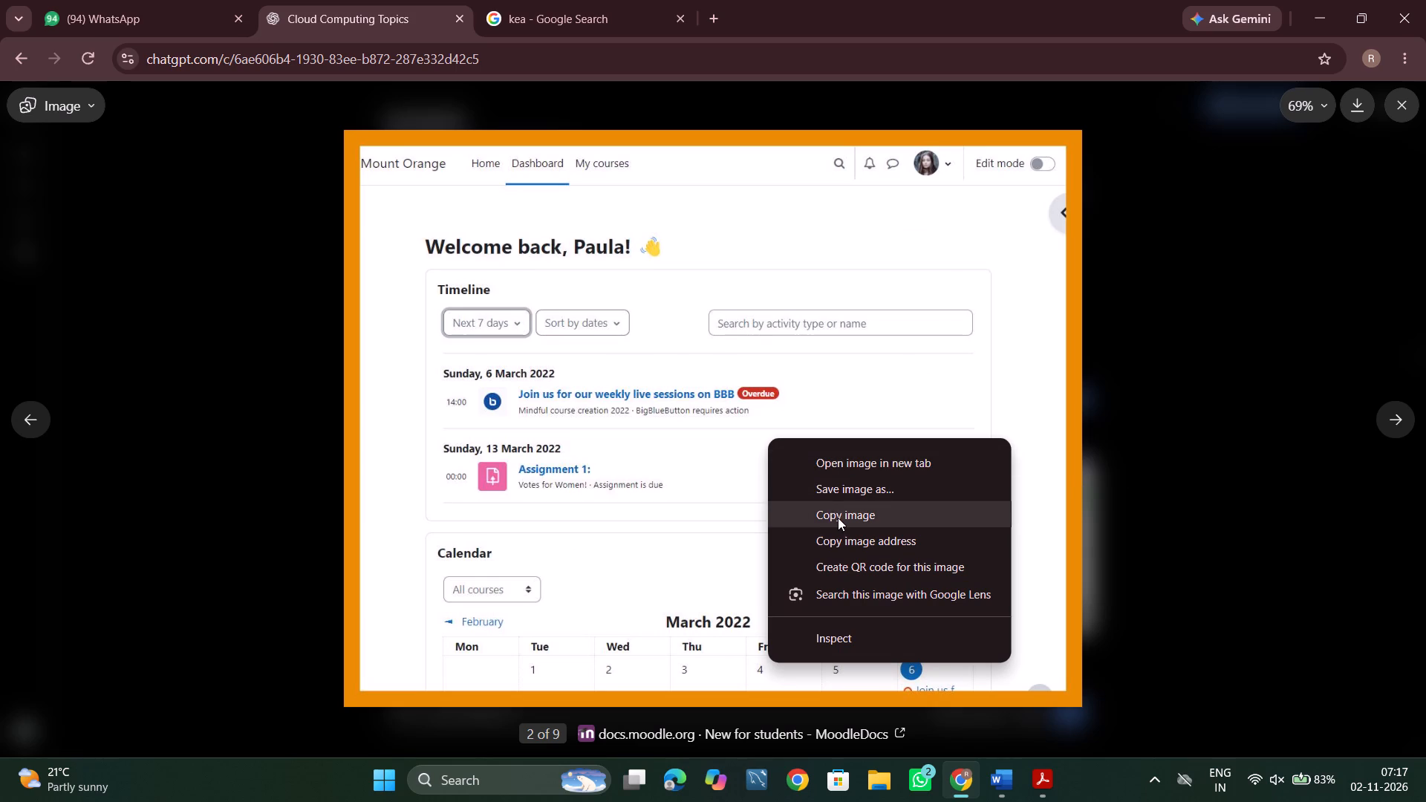
{"action": "left_click", "coordinate": [838, 518]}
{"action": "left_click", "coordinate": [993, 771]}
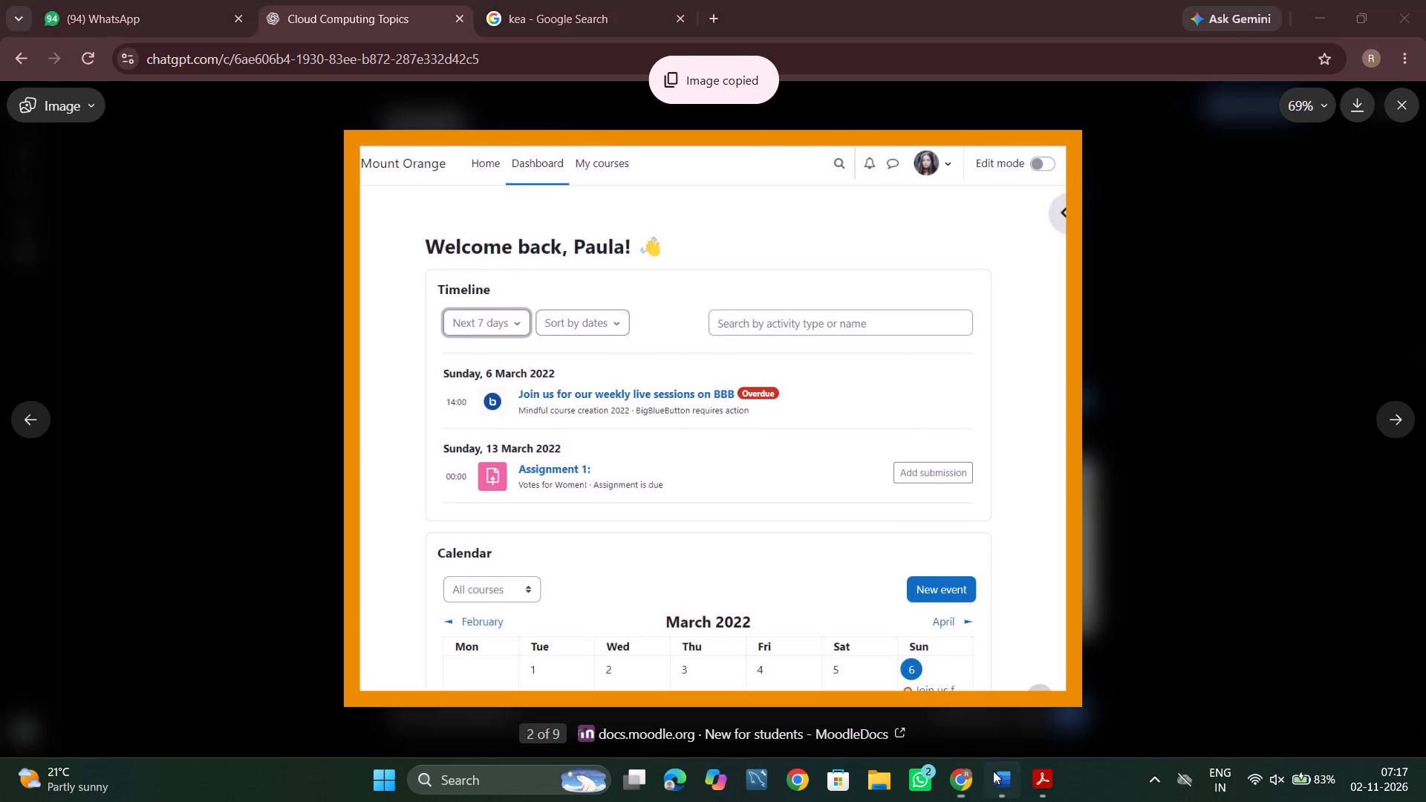
{"action": "left_click", "coordinate": [461, 663]}
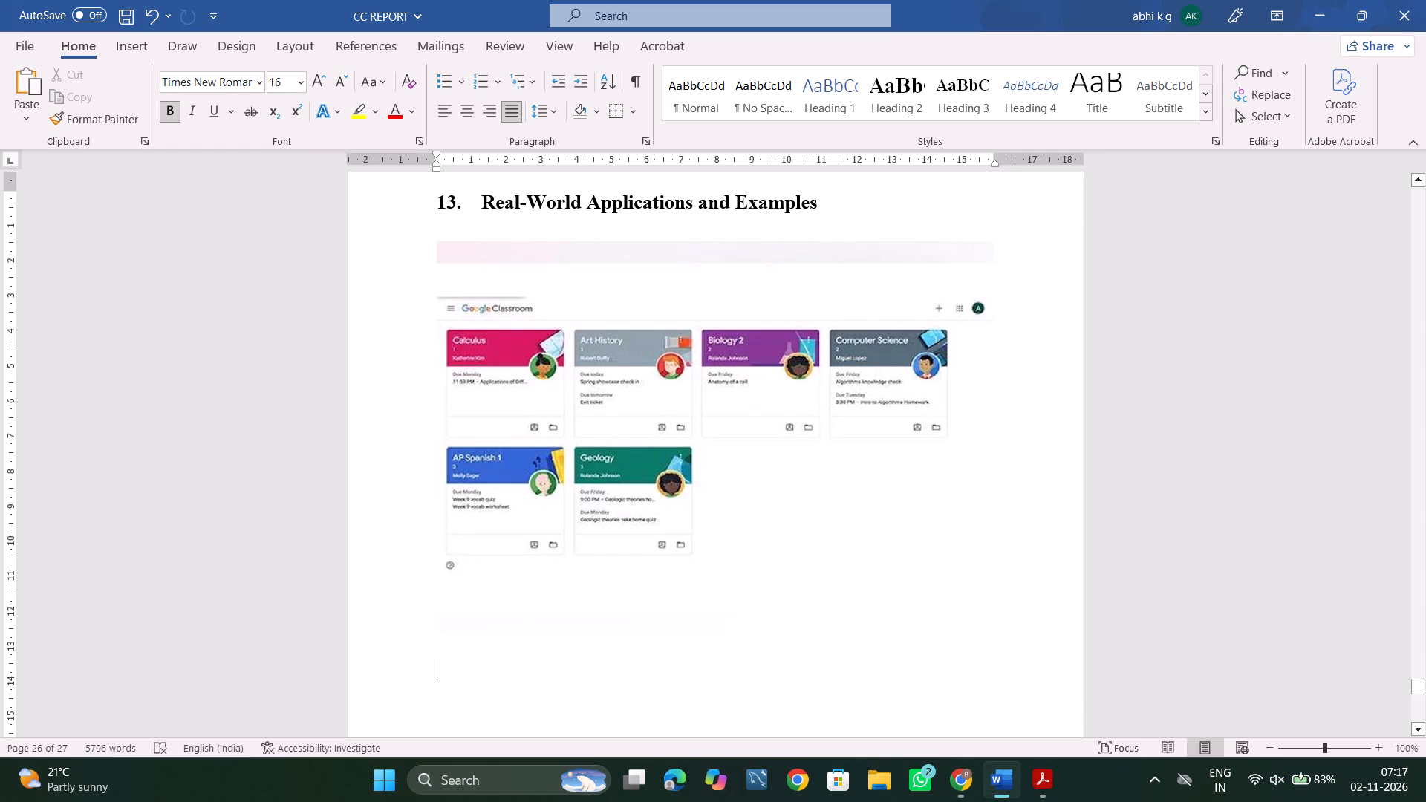
{"action": "key", "text": "ctrl+v"}
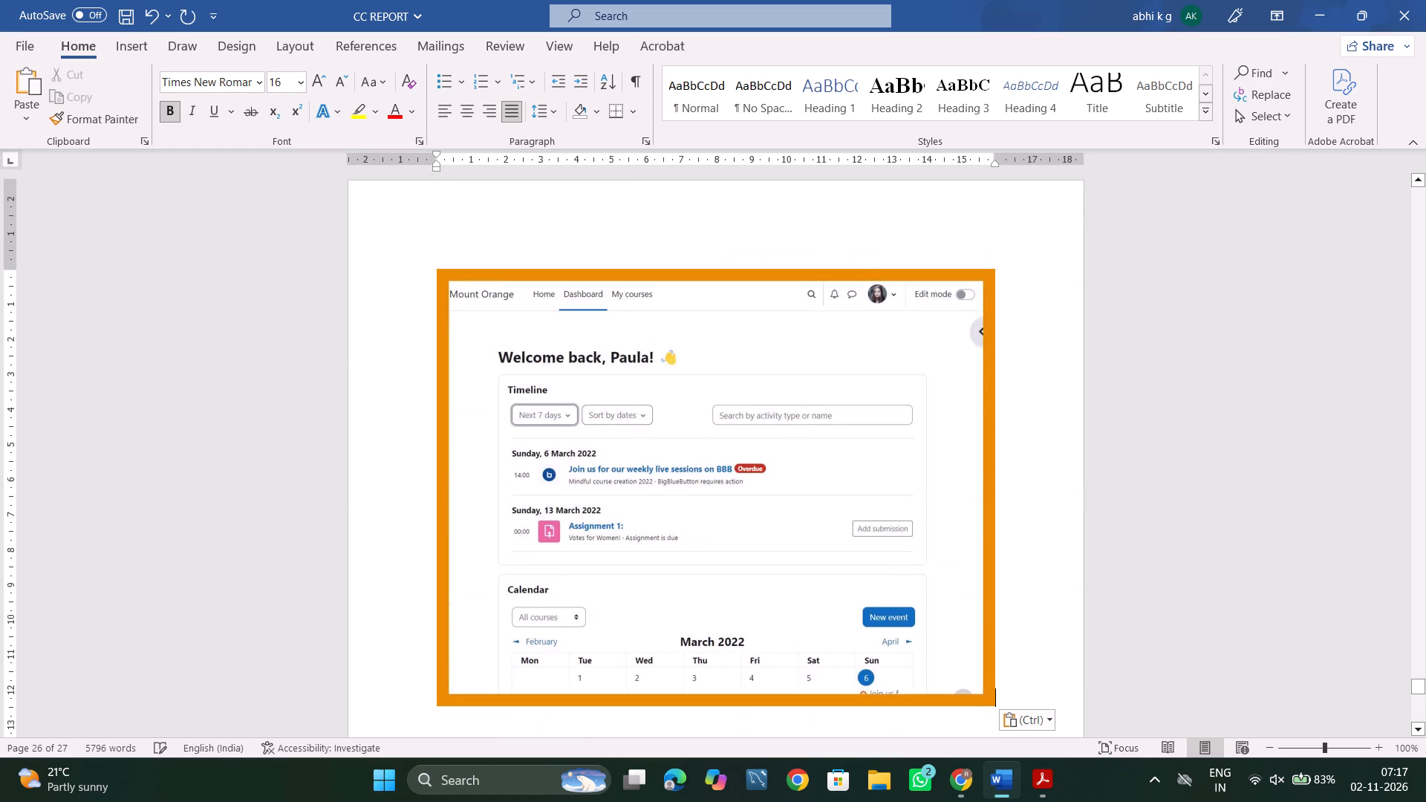
Remove the paragraph break before the Moodle dashboard image to pull it up directly beneath the Google Classroom image.
{"action": "key", "text": "Up"}
{"action": "key", "text": "Down"}
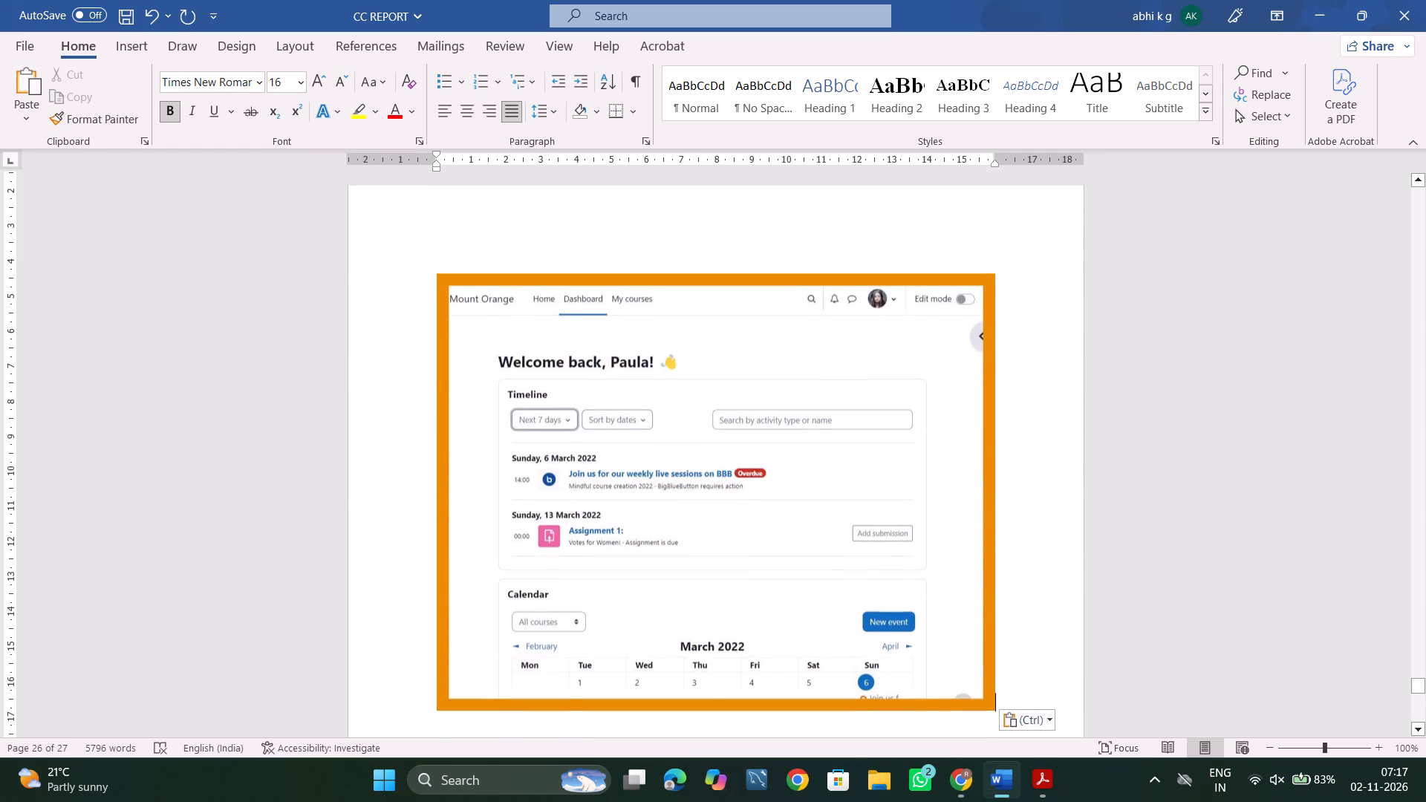
{"action": "left_click", "coordinate": [435, 271]}
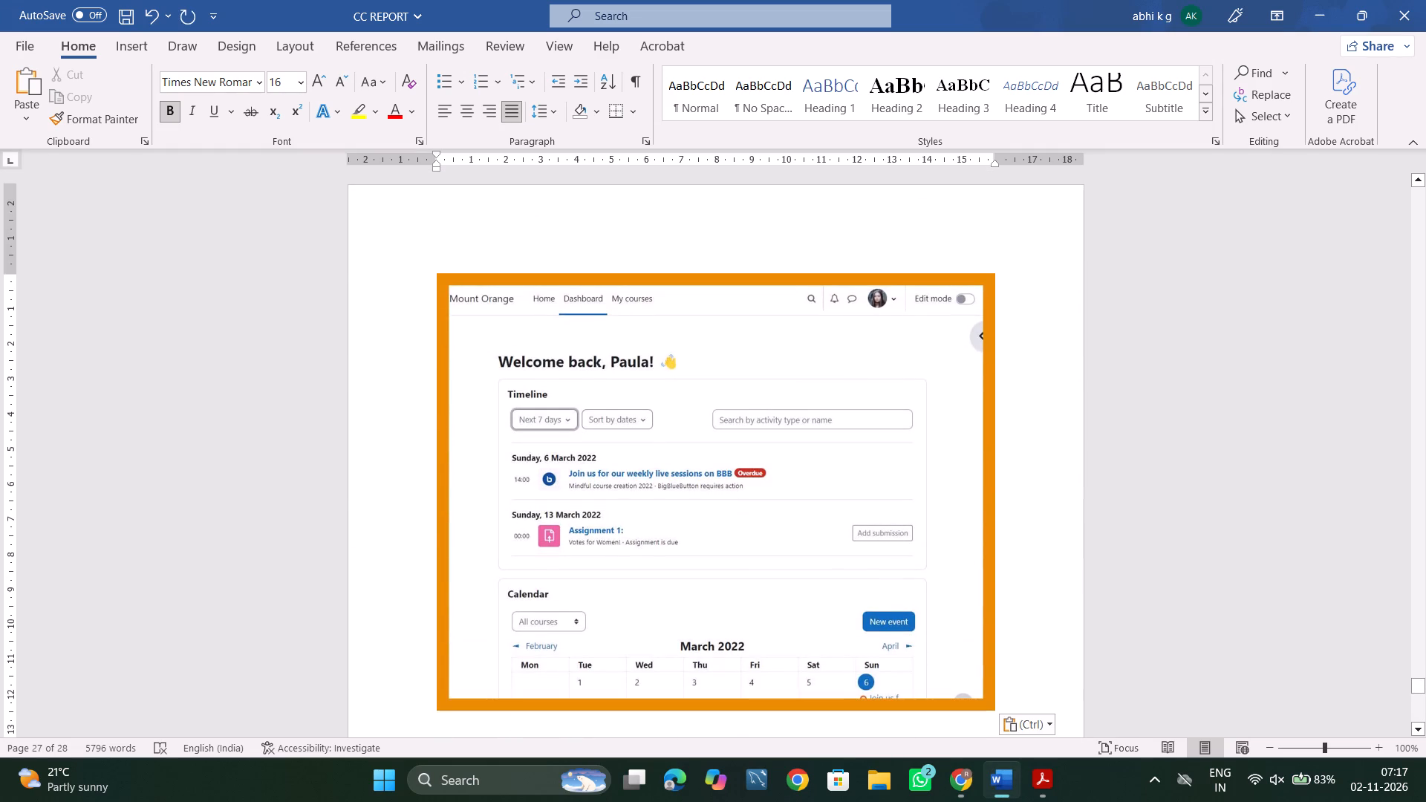
{"action": "left_click", "coordinate": [435, 271]}
{"action": "key", "text": "BackSpace"}
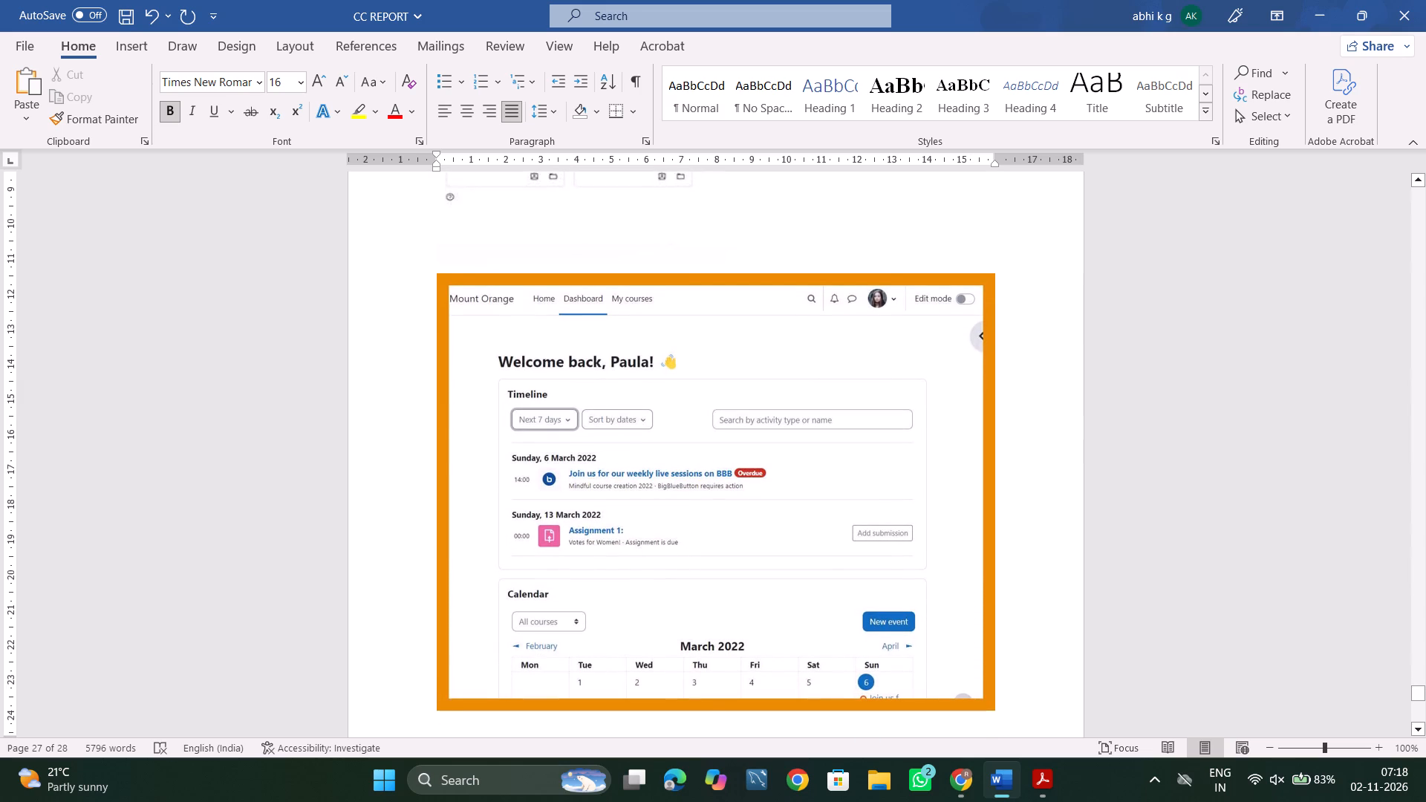
Reduce the height of the Moodle dashboard image while keeping its full text width.
{"action": "left_click", "coordinate": [708, 502]}
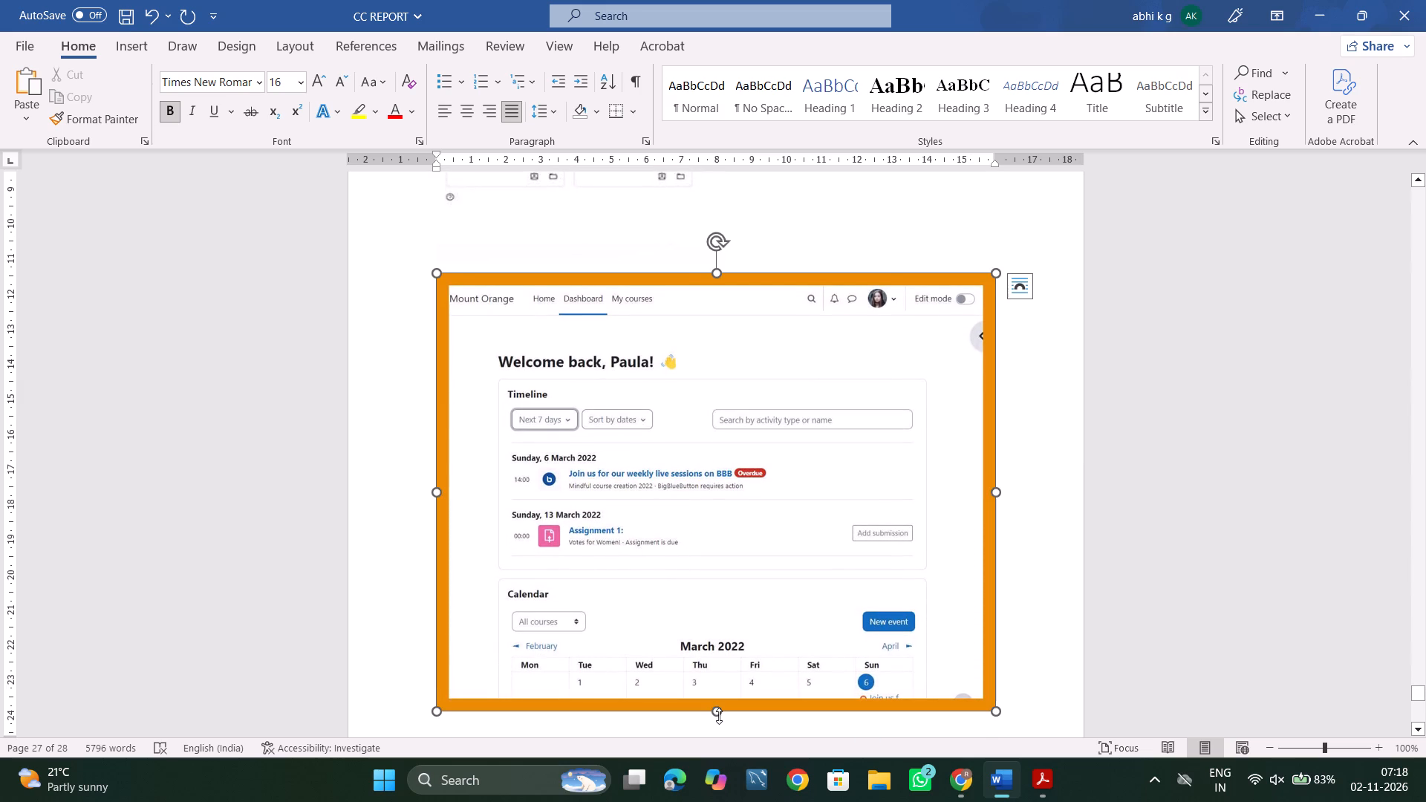
{"action": "left_click", "coordinate": [719, 716]}
{"action": "left_click_drag", "start_coordinate": [719, 716], "coordinate": [721, 664]}
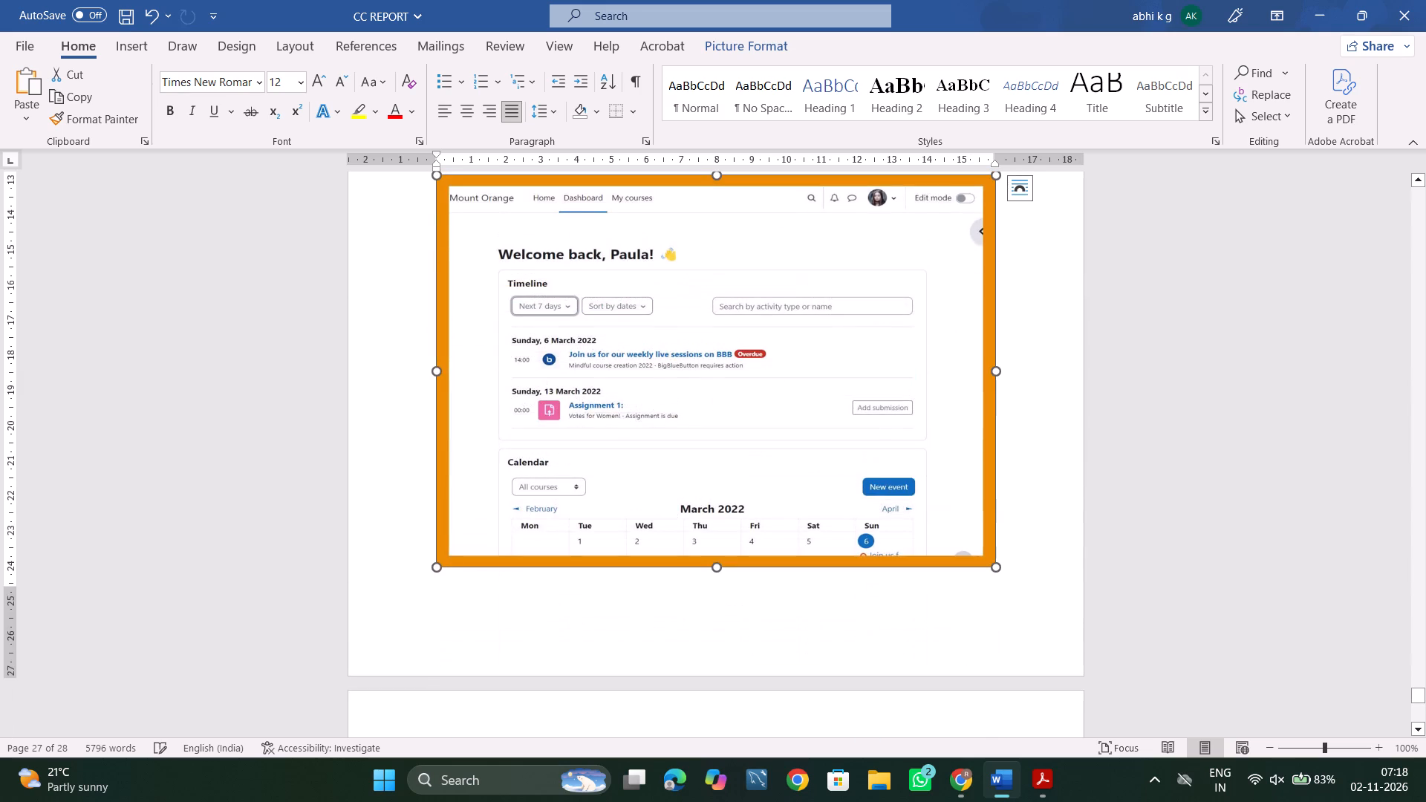
{"action": "left_click", "coordinate": [1224, 379]}
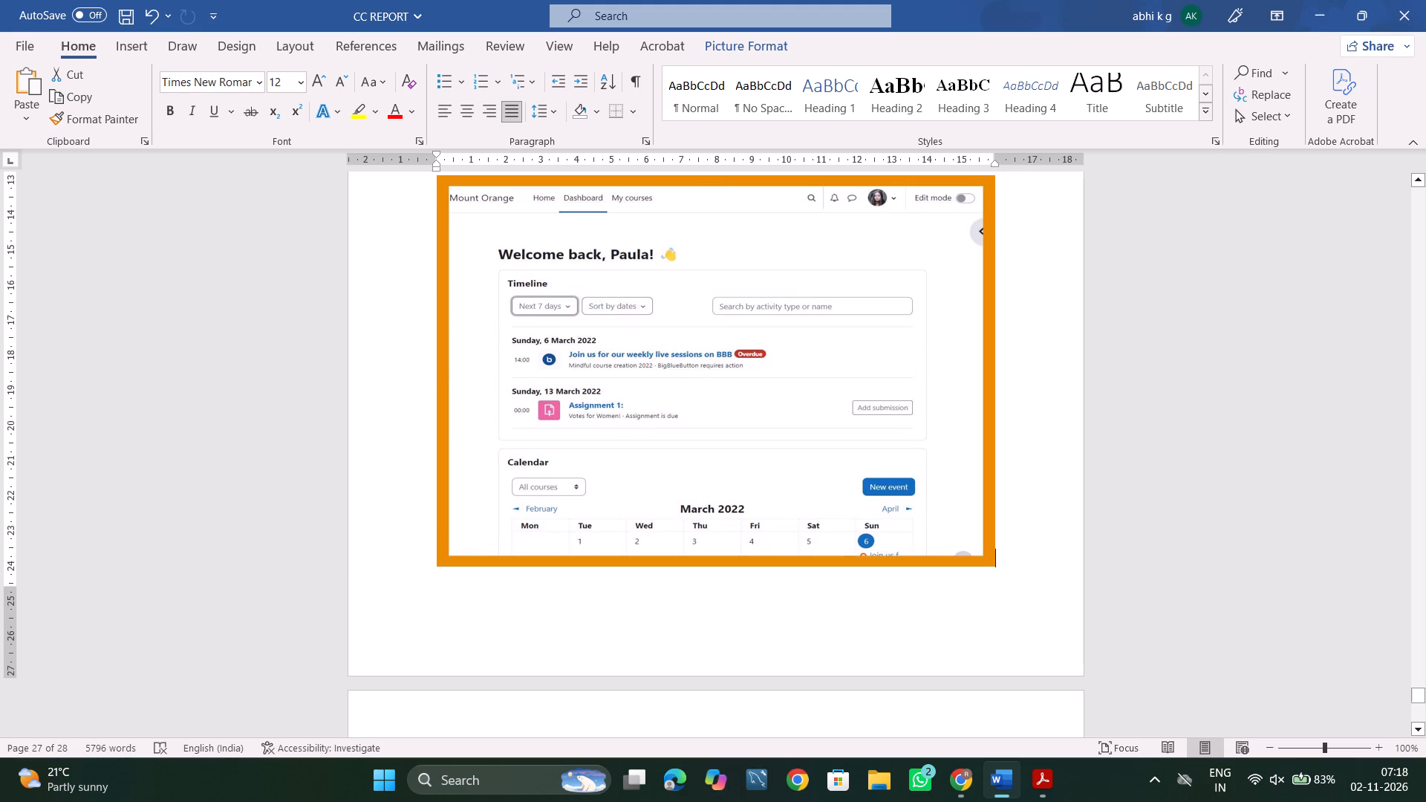
{"action": "key", "text": "Up"}
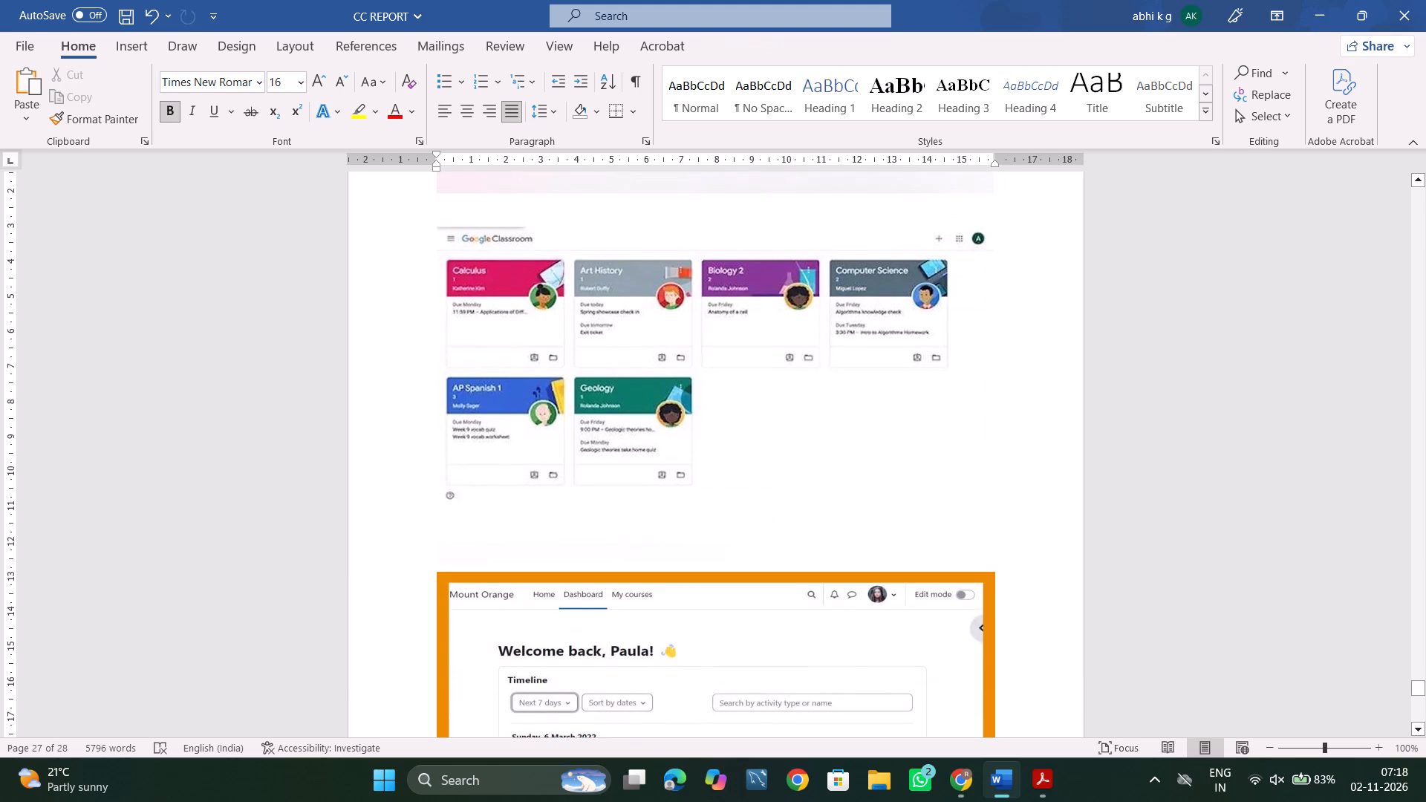
{"action": "left_click", "coordinate": [940, 370]}
{"action": "left_click", "coordinate": [1277, 480]}
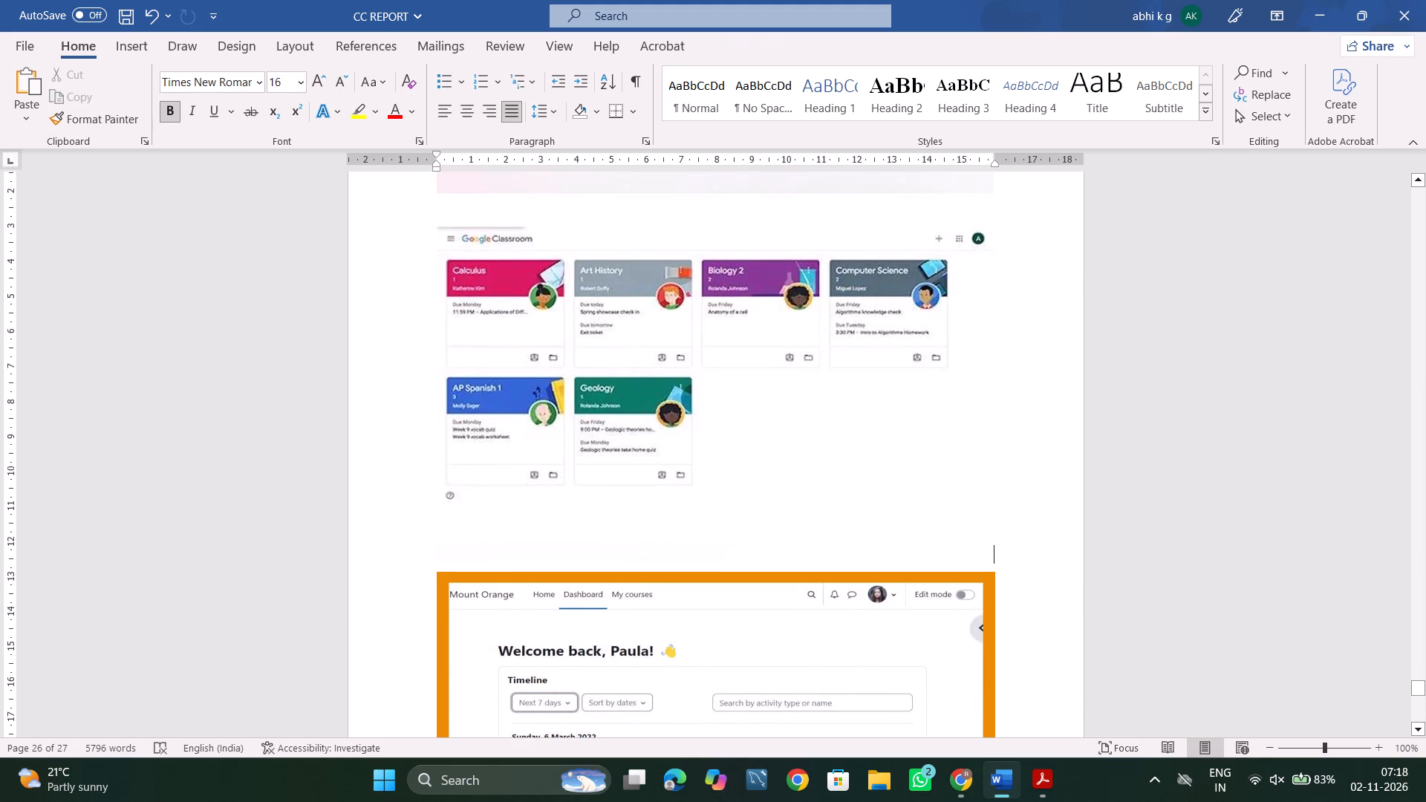
Copy the third gallery image, the KalviSalai college ERP dashboard, from ChatGPT and paste it in Word on the page after the Moodle dashboard image.
{"action": "key", "text": "Down"}
{"action": "key", "text": "Down"}
{"action": "key", "text": "Down"}
{"action": "left_click", "coordinate": [1277, 480]}
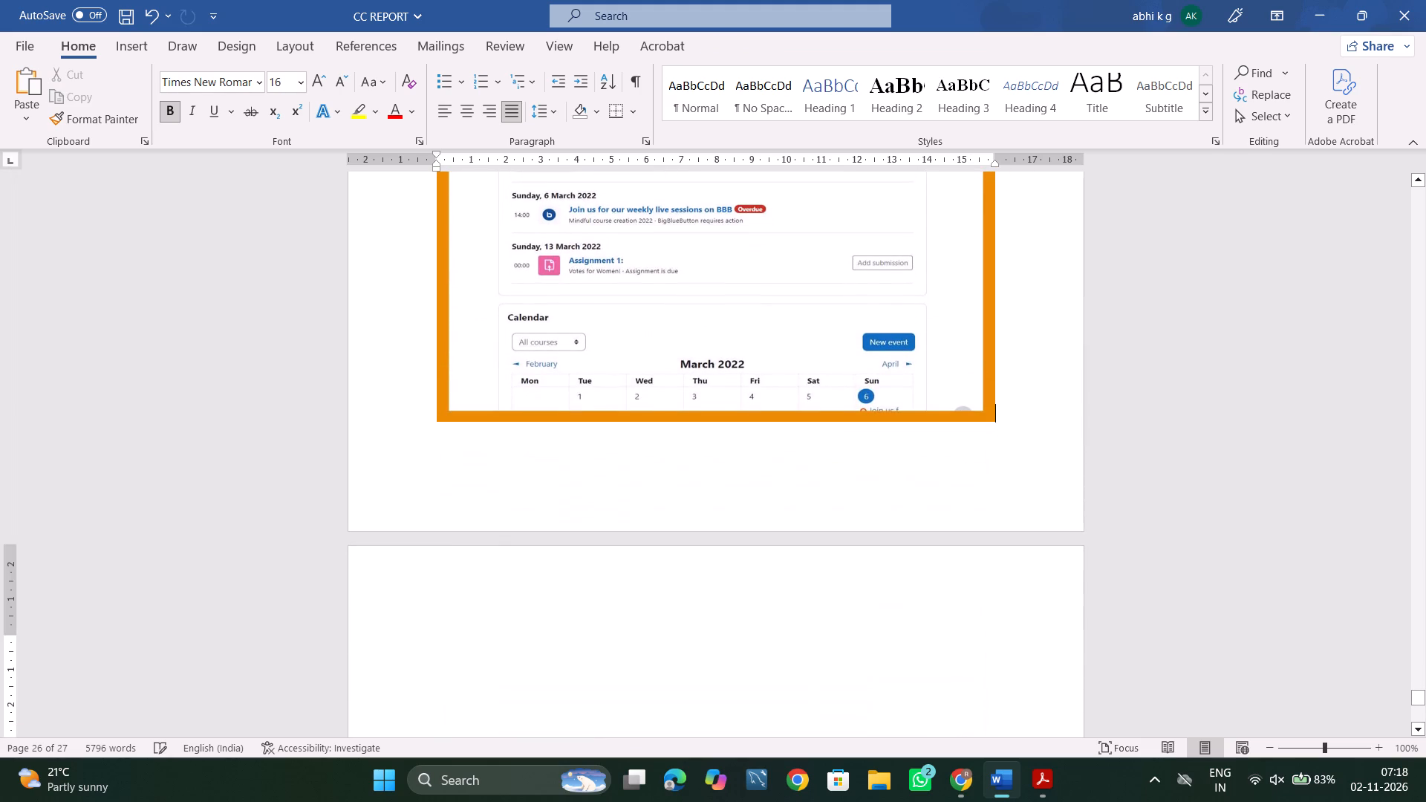
{"action": "key", "text": "Up"}
{"action": "key", "text": "Down"}
{"action": "key", "text": "Down"}
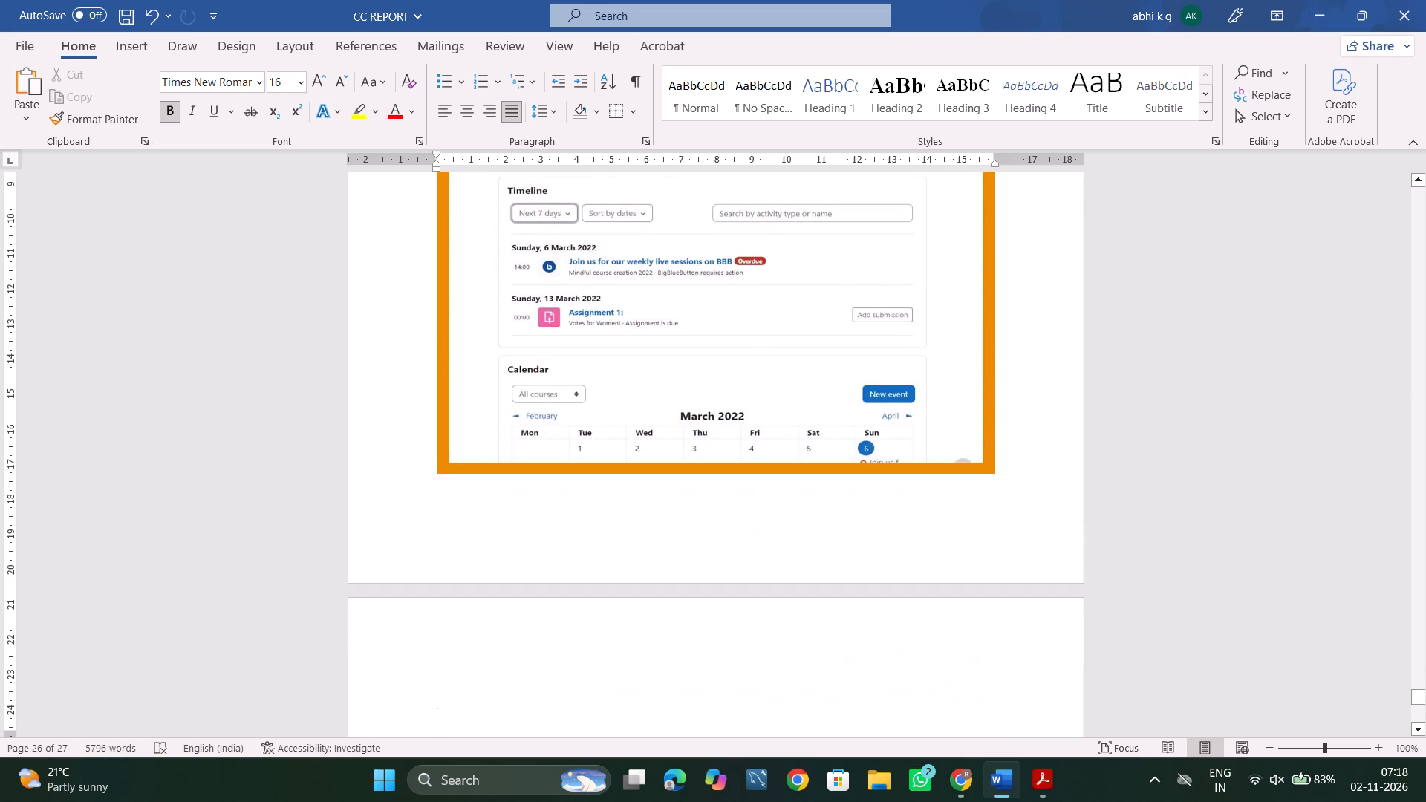
{"action": "left_click", "coordinate": [961, 775]}
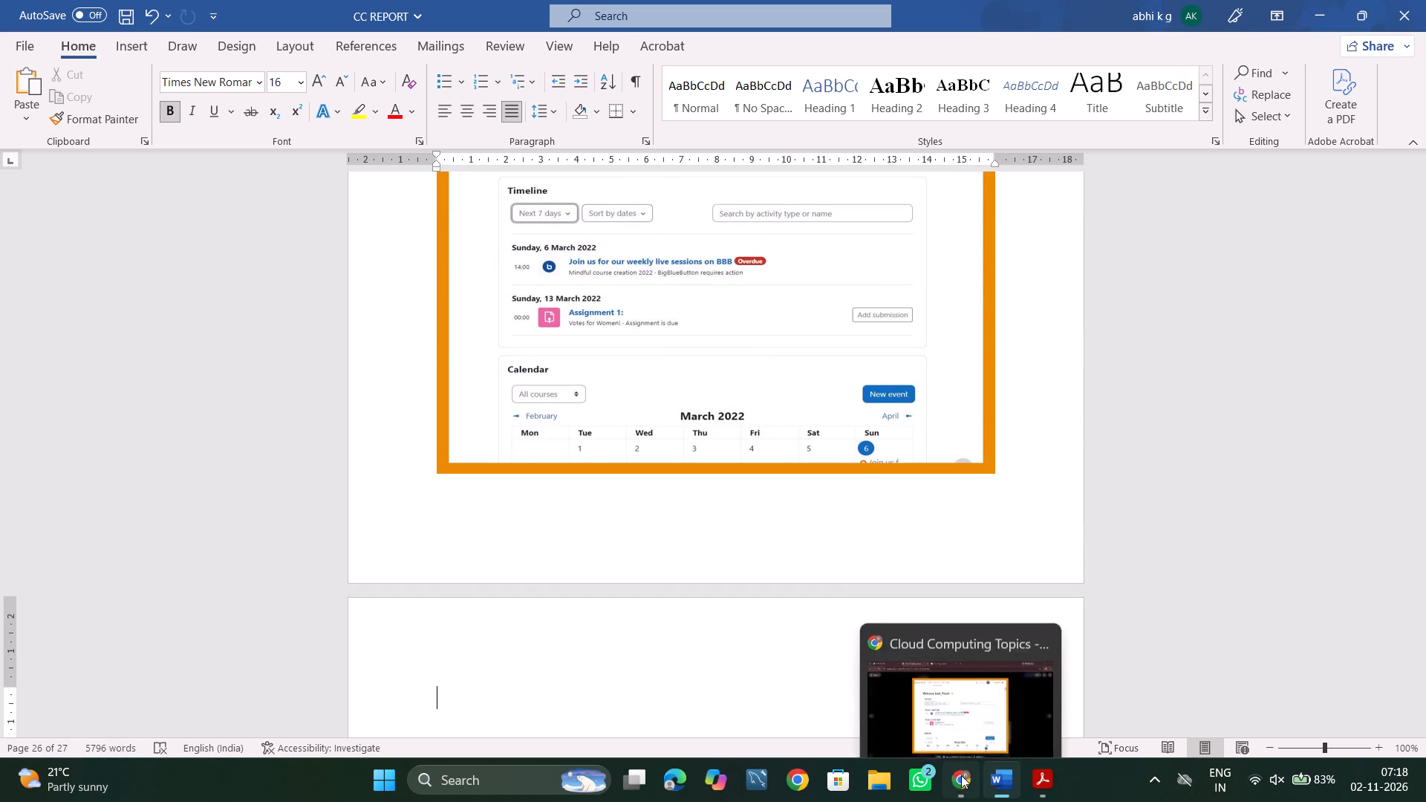
{"action": "key", "text": "Right"}
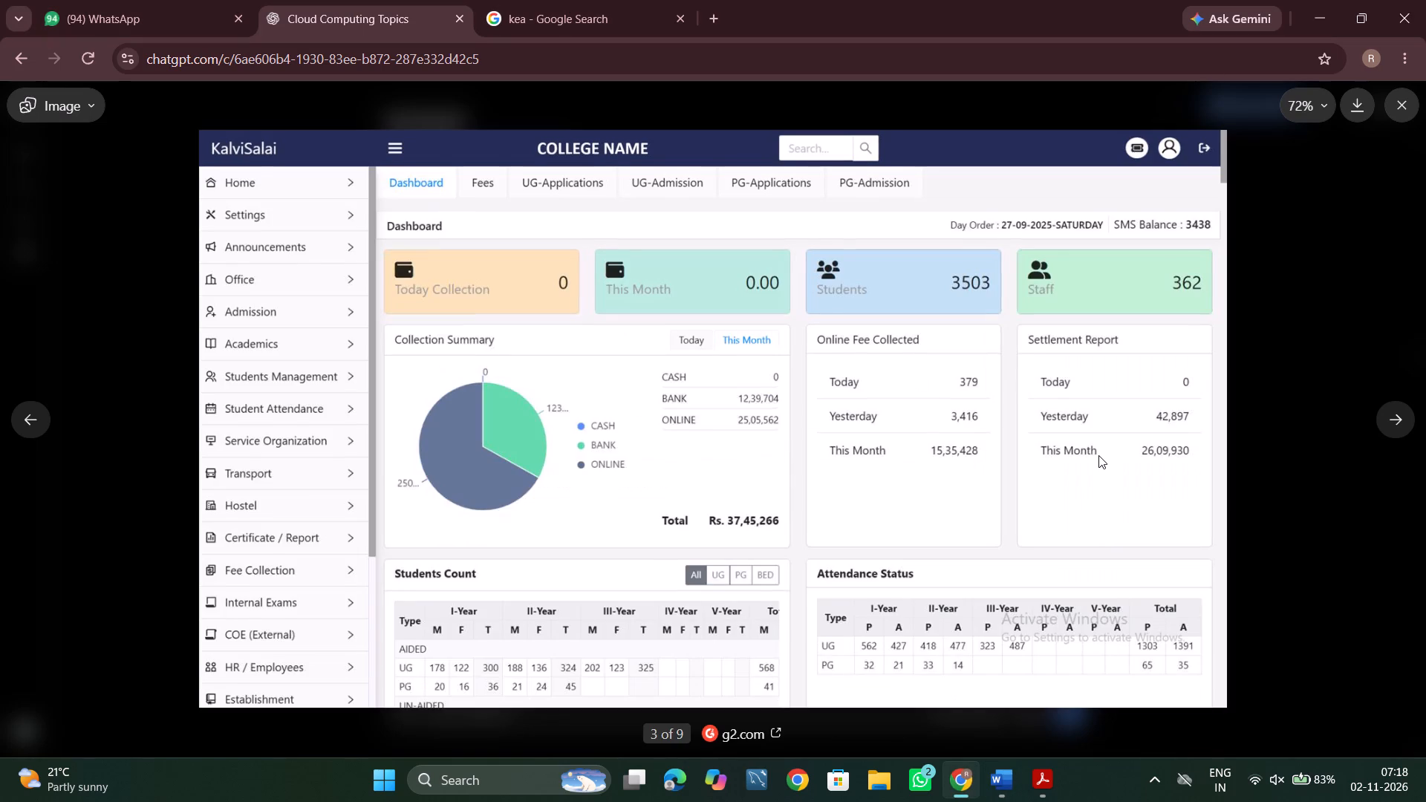
{"action": "right_click", "coordinate": [578, 482]}
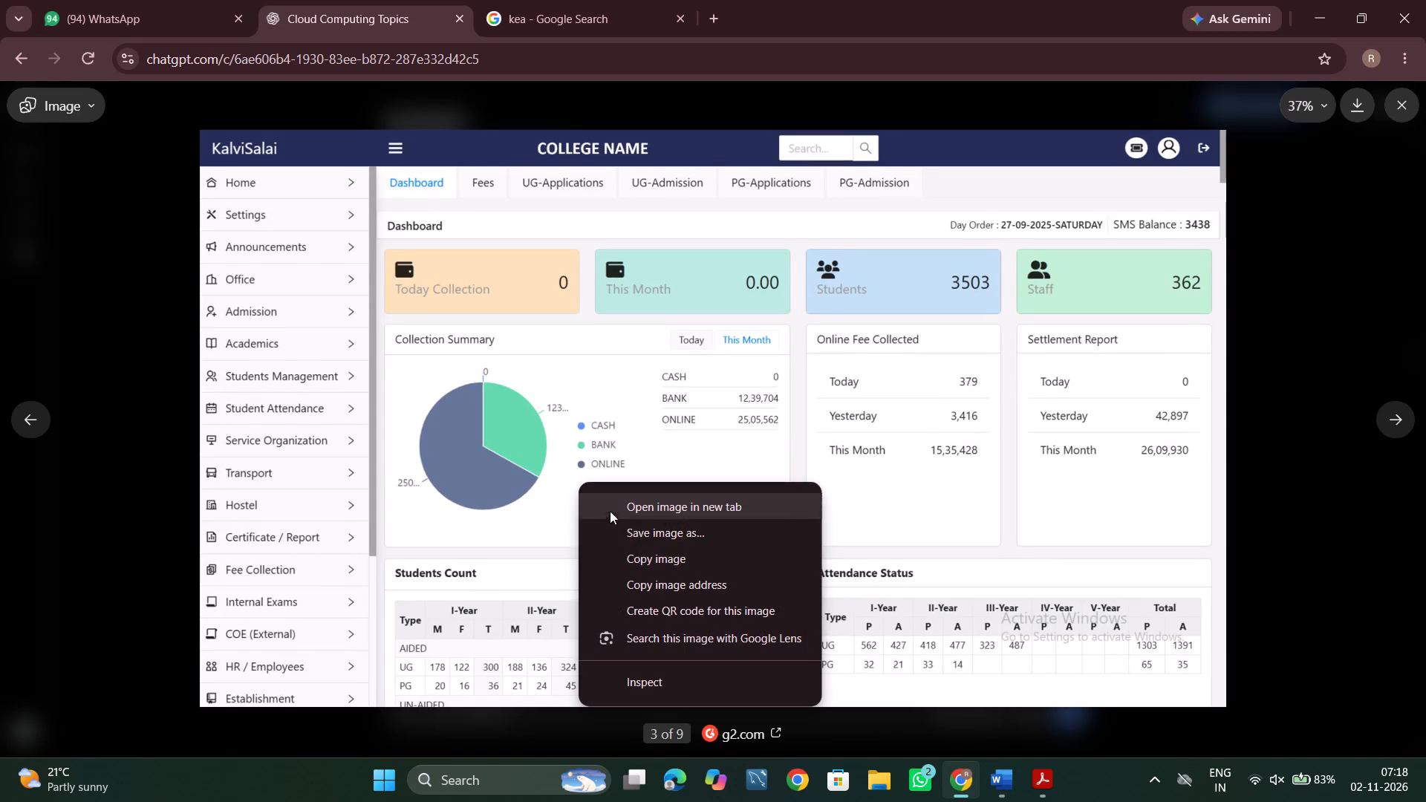
{"action": "left_click", "coordinate": [644, 560]}
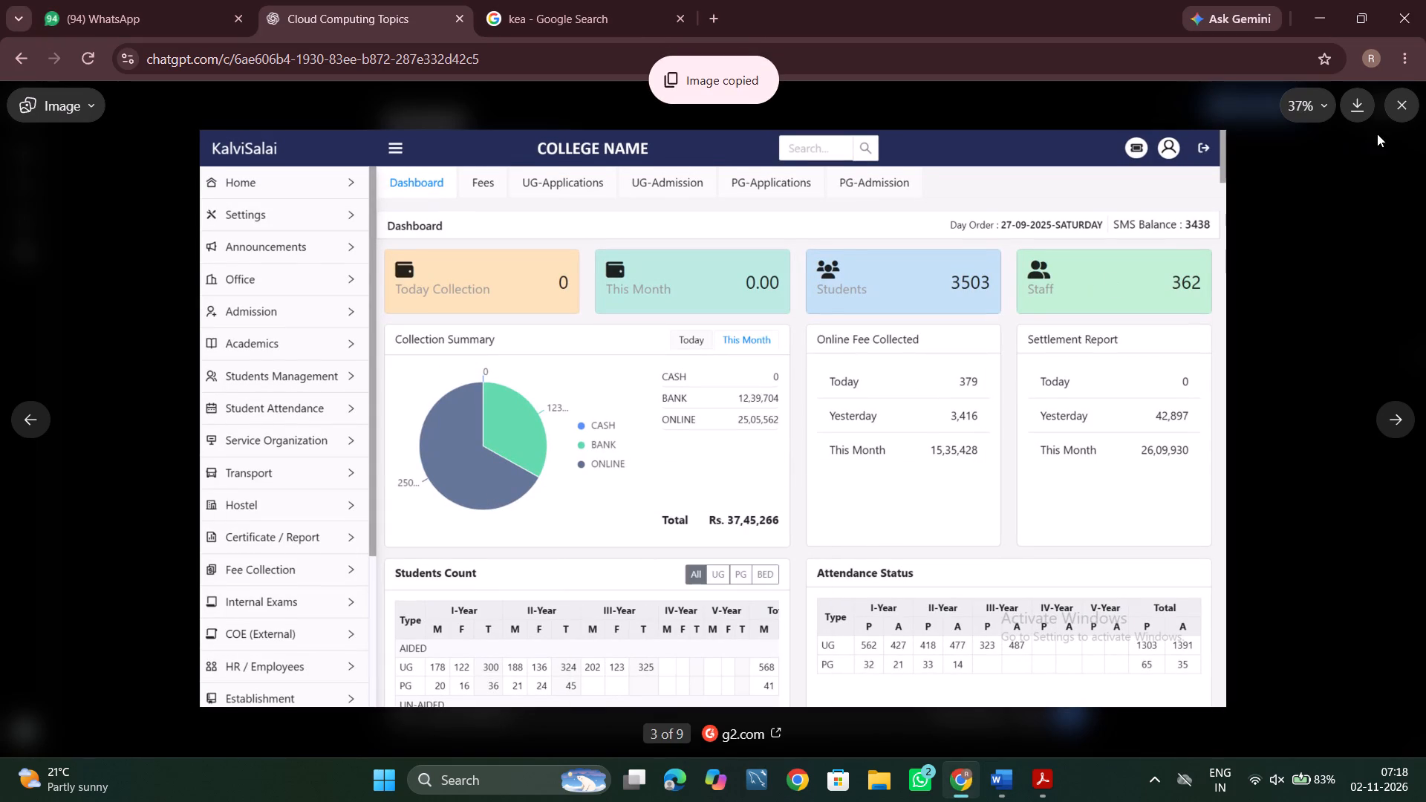
{"action": "left_click", "coordinate": [1407, 106]}
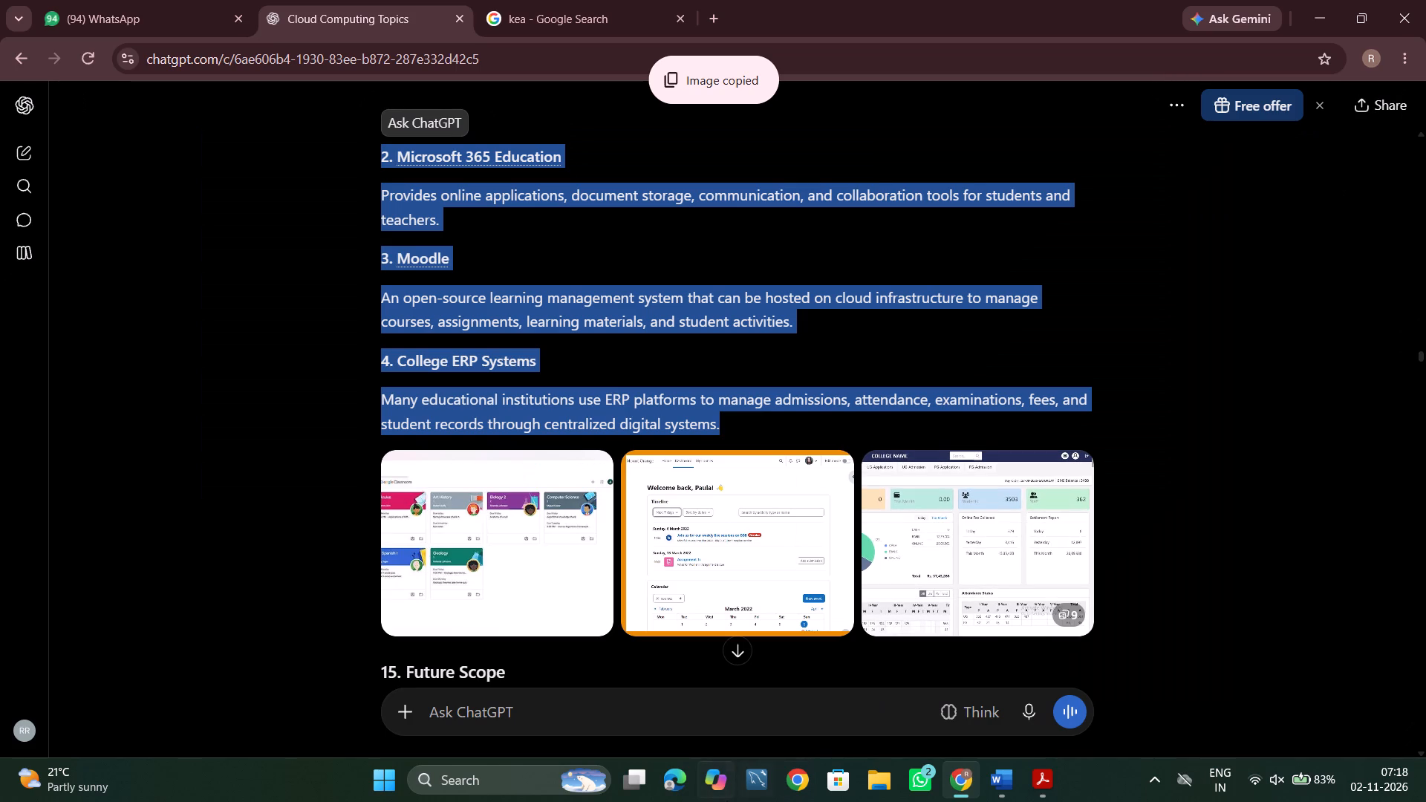
{"action": "left_click", "coordinate": [994, 779]}
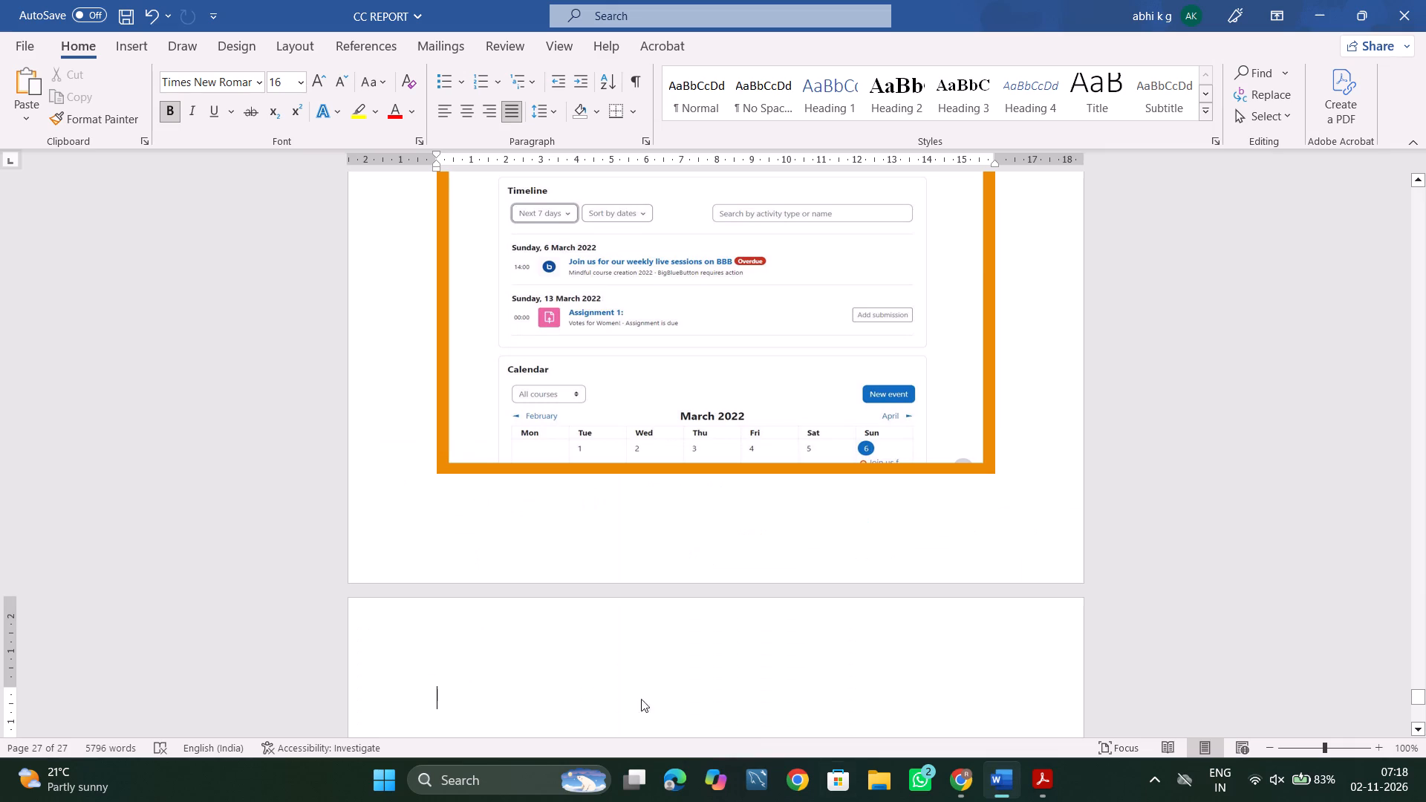
{"action": "key", "text": "ctrl+v"}
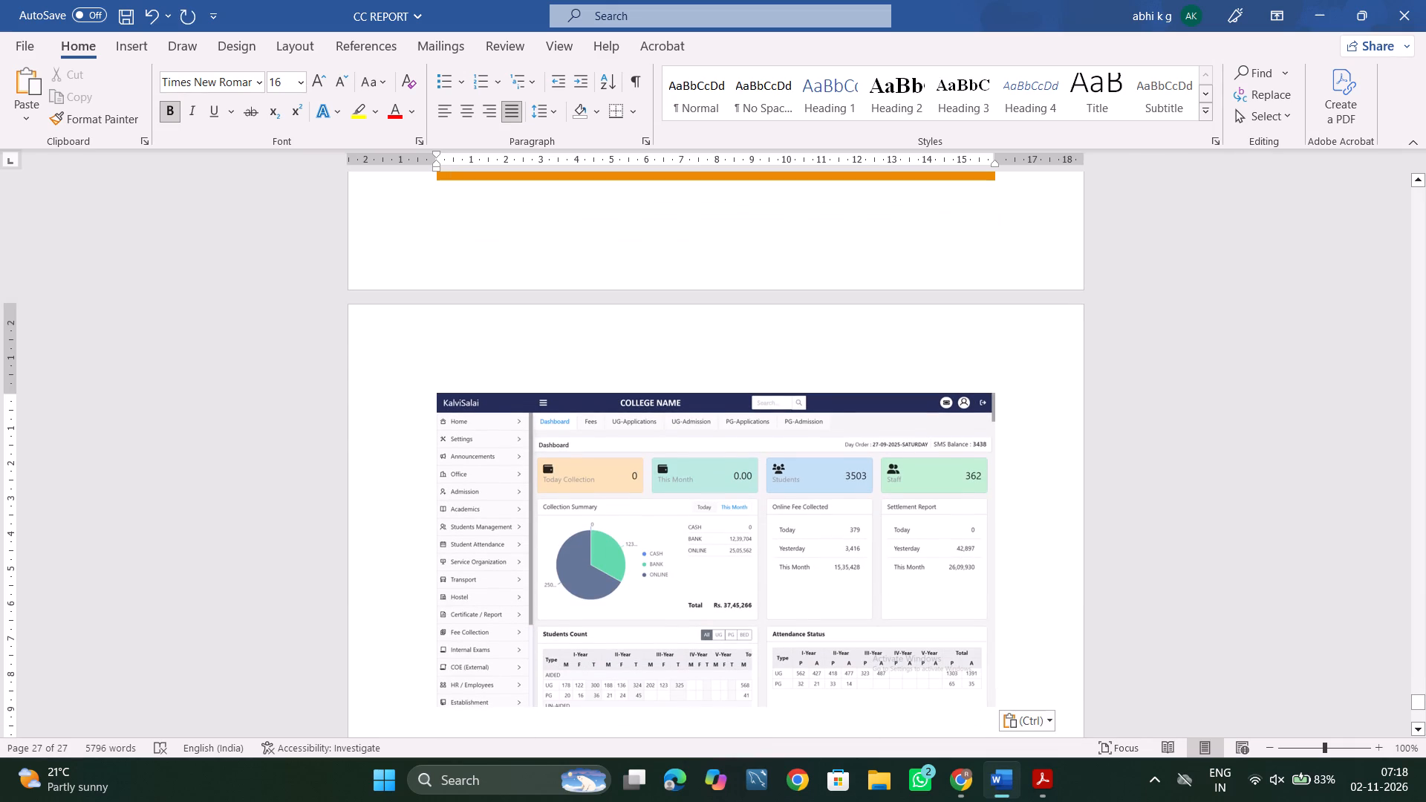
{"action": "key", "text": "Down"}
{"action": "key", "text": "Down"}
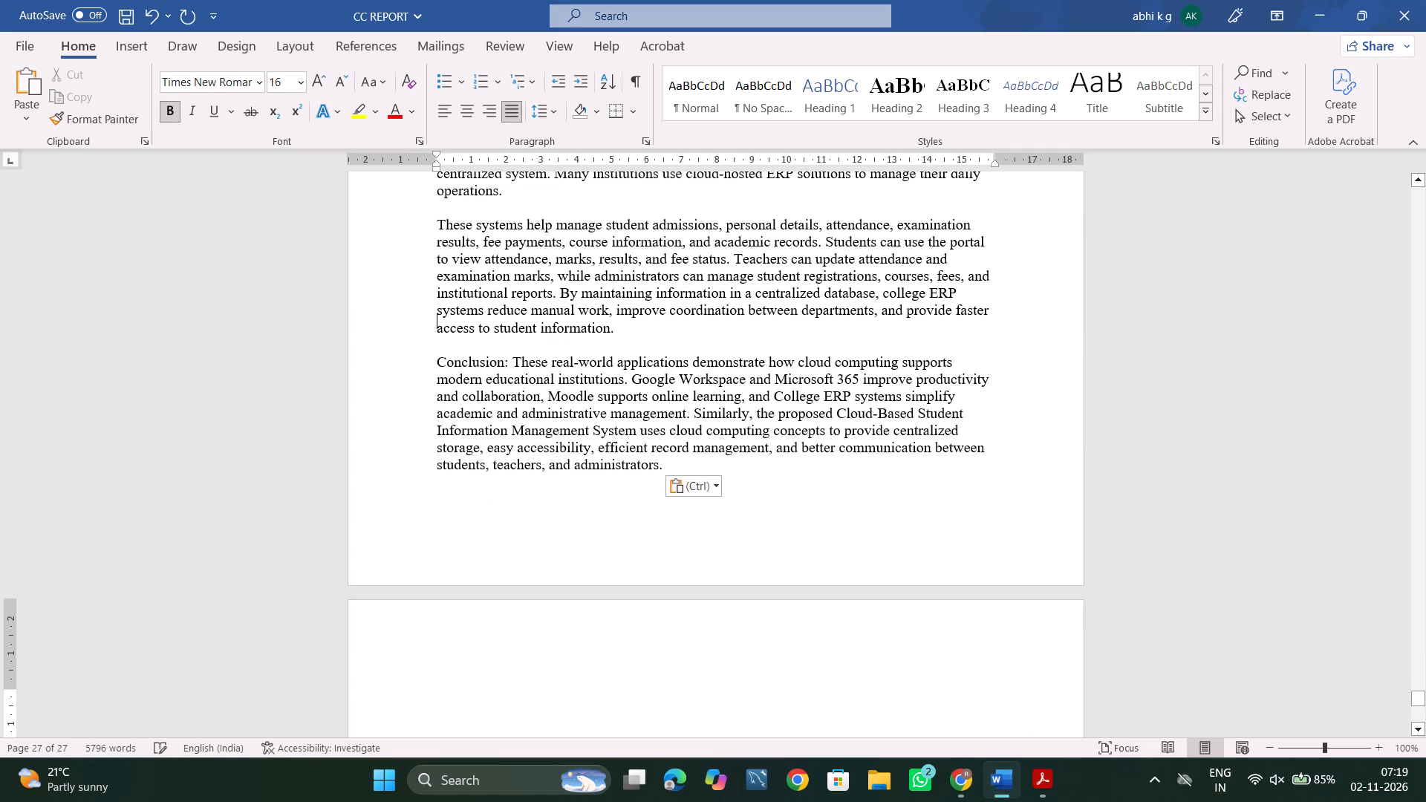
{"action": "key", "text": "Up"}
{"action": "key", "text": "Up"}
{"action": "key", "text": "Up"}
{"action": "key", "text": "Up"}
{"action": "key", "text": "Up"}
{"action": "key", "text": "Up"}
{"action": "key", "text": "Up"}
{"action": "key", "text": "Up"}
{"action": "key", "text": "Up"}
{"action": "key", "text": "Up"}
{"action": "key", "text": "Up"}
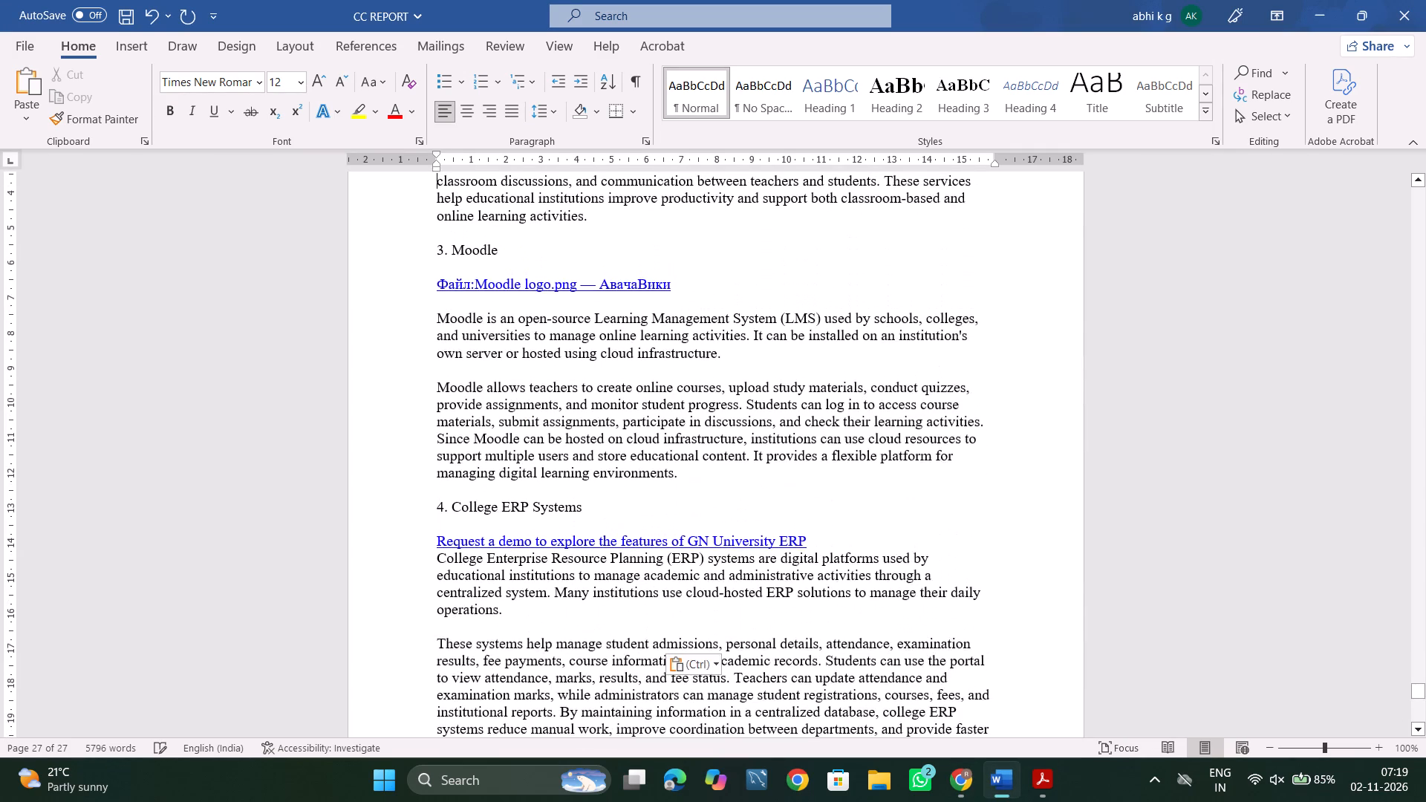
{"action": "key", "text": "Up"}
{"action": "key", "text": "Up"}
{"action": "key", "text": "Up"}
{"action": "key", "text": "Up"}
{"action": "key", "text": "Up"}
{"action": "key", "text": "Up"}
{"action": "key", "text": "Up"}
{"action": "key", "text": "Up"}
{"action": "key", "text": "Up"}
{"action": "key", "text": "Up"}
{"action": "key", "text": "Up"}
{"action": "key", "text": "Up"}
{"action": "key", "text": "Up"}
{"action": "key", "text": "Up"}
{"action": "key", "text": "Up"}
{"action": "key", "text": "Up"}
{"action": "key", "text": "Up"}
{"action": "key", "text": "Up"}
{"action": "key", "text": "Up"}
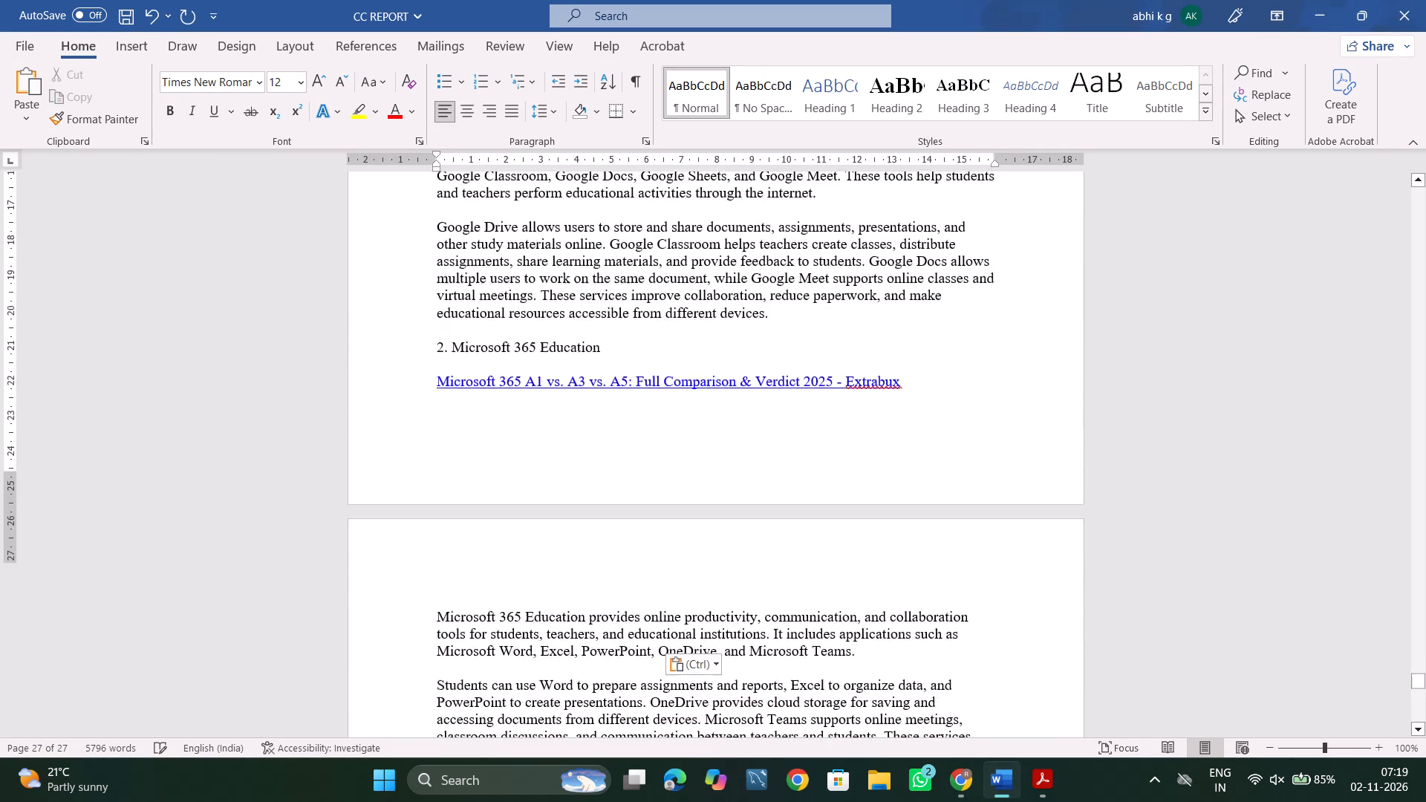
{"action": "key", "text": "Up"}
{"action": "key", "text": "Up"}
{"action": "key", "text": "Up"}
{"action": "key", "text": "Up"}
{"action": "key", "text": "Up"}
{"action": "key", "text": "Up"}
{"action": "key", "text": "Up"}
{"action": "key", "text": "Up"}
{"action": "key", "text": "Up"}
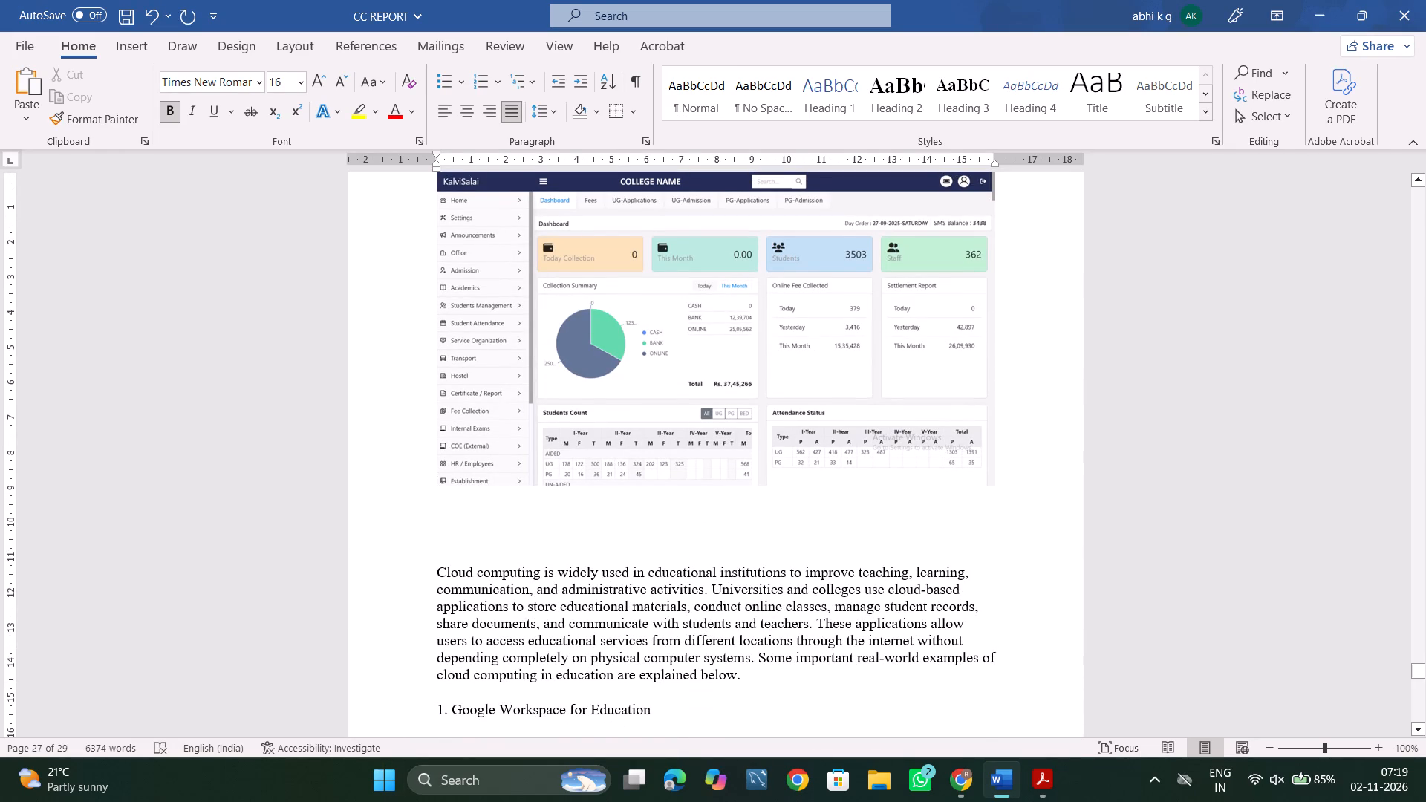
{"action": "left_click", "coordinate": [439, 550]}
{"action": "key", "text": "BackSpace"}
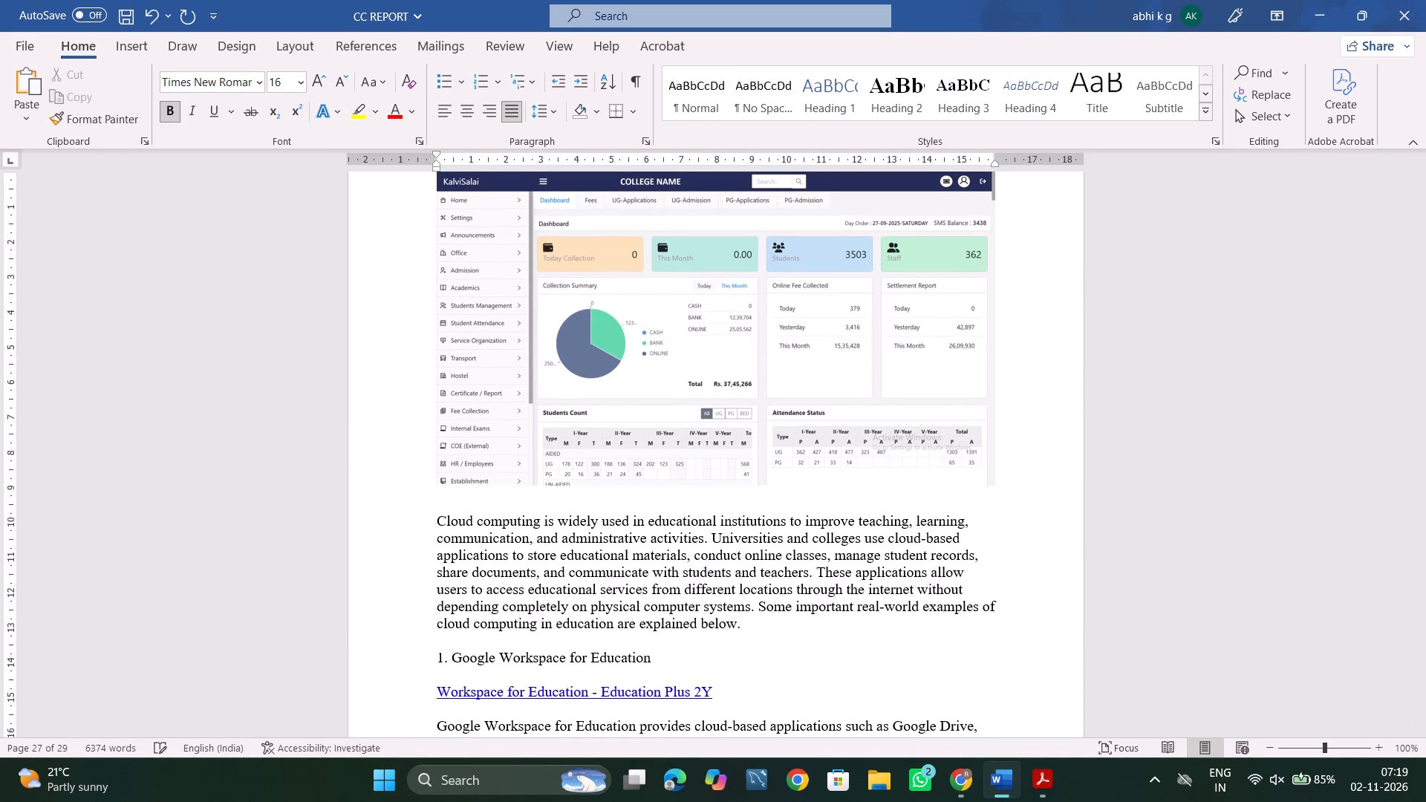
Remove the "1." numbering from the pasted Google Workspace for Education heading and make the heading bold.
{"action": "key", "text": "Down"}
{"action": "key", "text": "Down"}
{"action": "key", "text": "Down"}
{"action": "key", "text": "Down"}
{"action": "key", "text": "Down"}
{"action": "key", "text": "Down"}
{"action": "key", "text": "Down"}
{"action": "key", "text": "Down"}
{"action": "key", "text": "Down"}
{"action": "key", "text": "Down"}
{"action": "key", "text": "Down"}
{"action": "key", "text": "Down"}
{"action": "key", "text": "Down"}
{"action": "key", "text": "Down"}
{"action": "key", "text": "Down"}
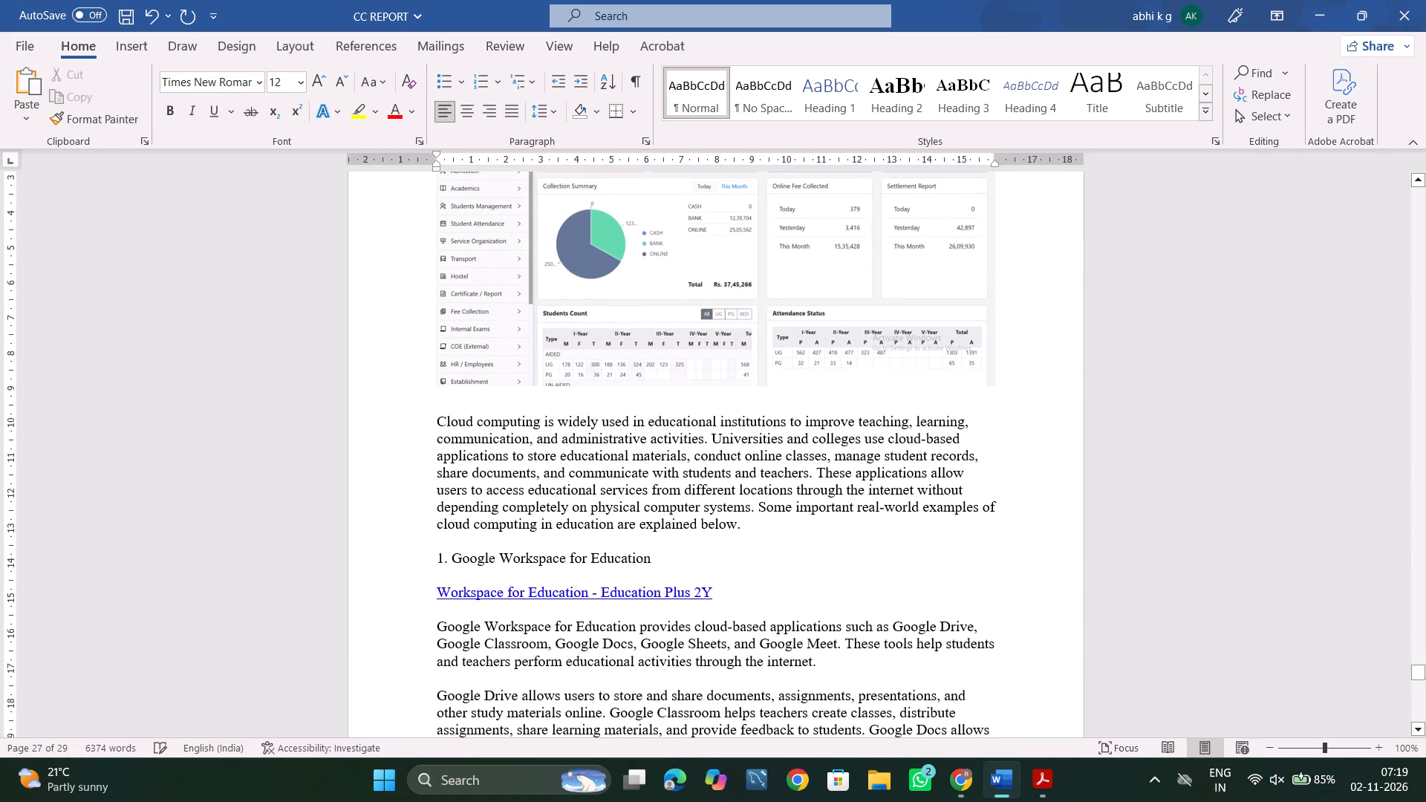
{"action": "left_click", "coordinate": [452, 559]}
{"action": "key", "text": "BackSpace"}
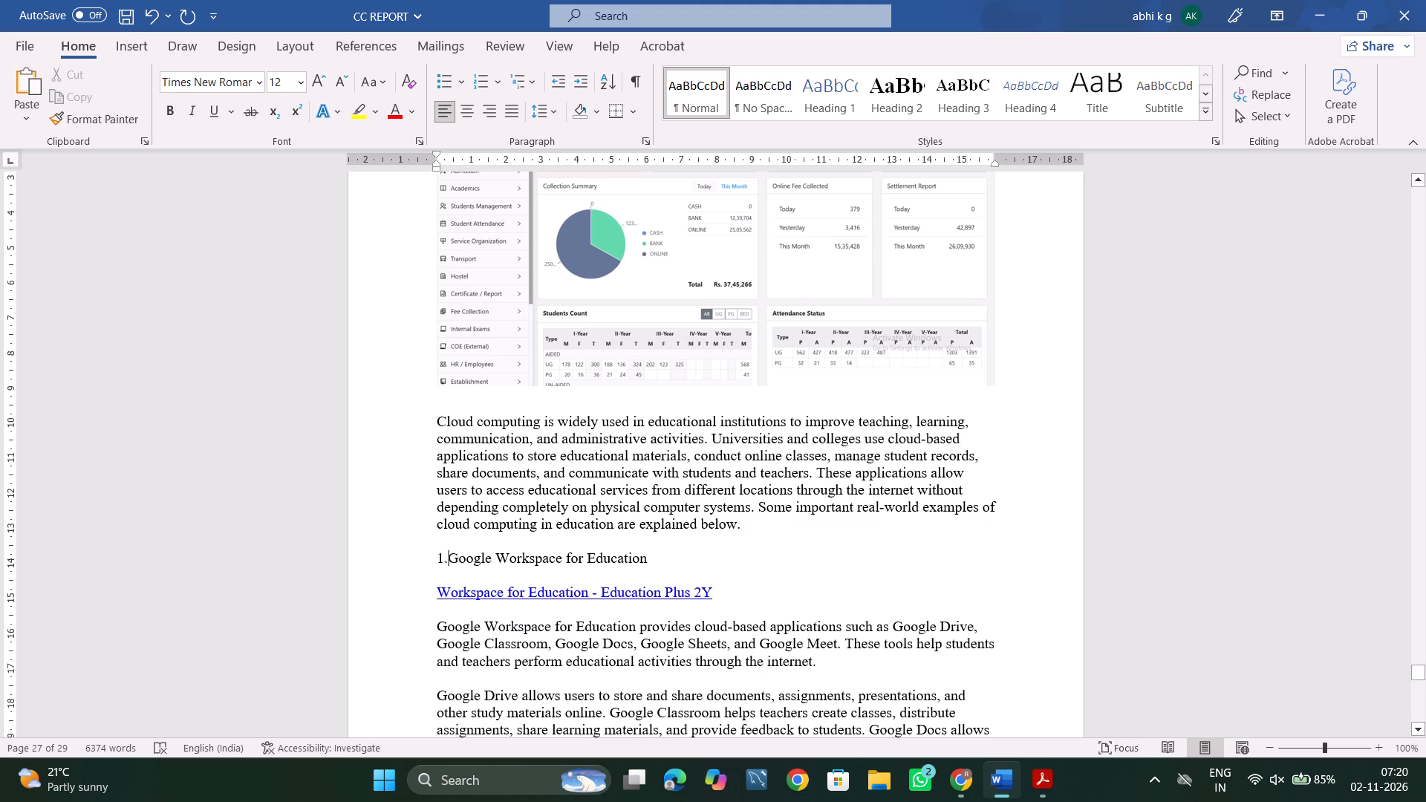
{"action": "key", "text": "BackSpace"}
{"action": "key", "text": "BackSpace"}
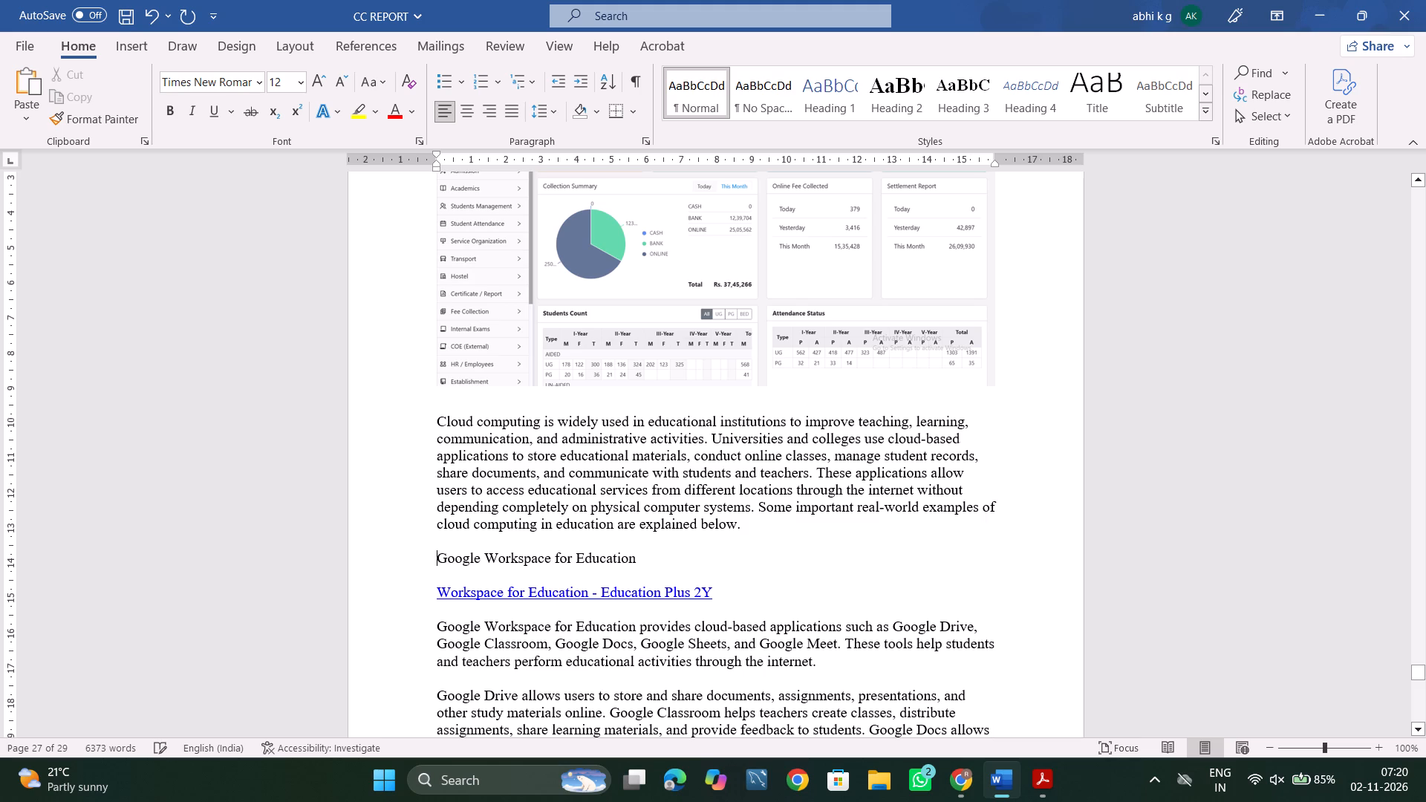
{"action": "left_click_drag", "start_coordinate": [648, 558], "coordinate": [392, 545]}
{"action": "left_click", "coordinate": [392, 545]}
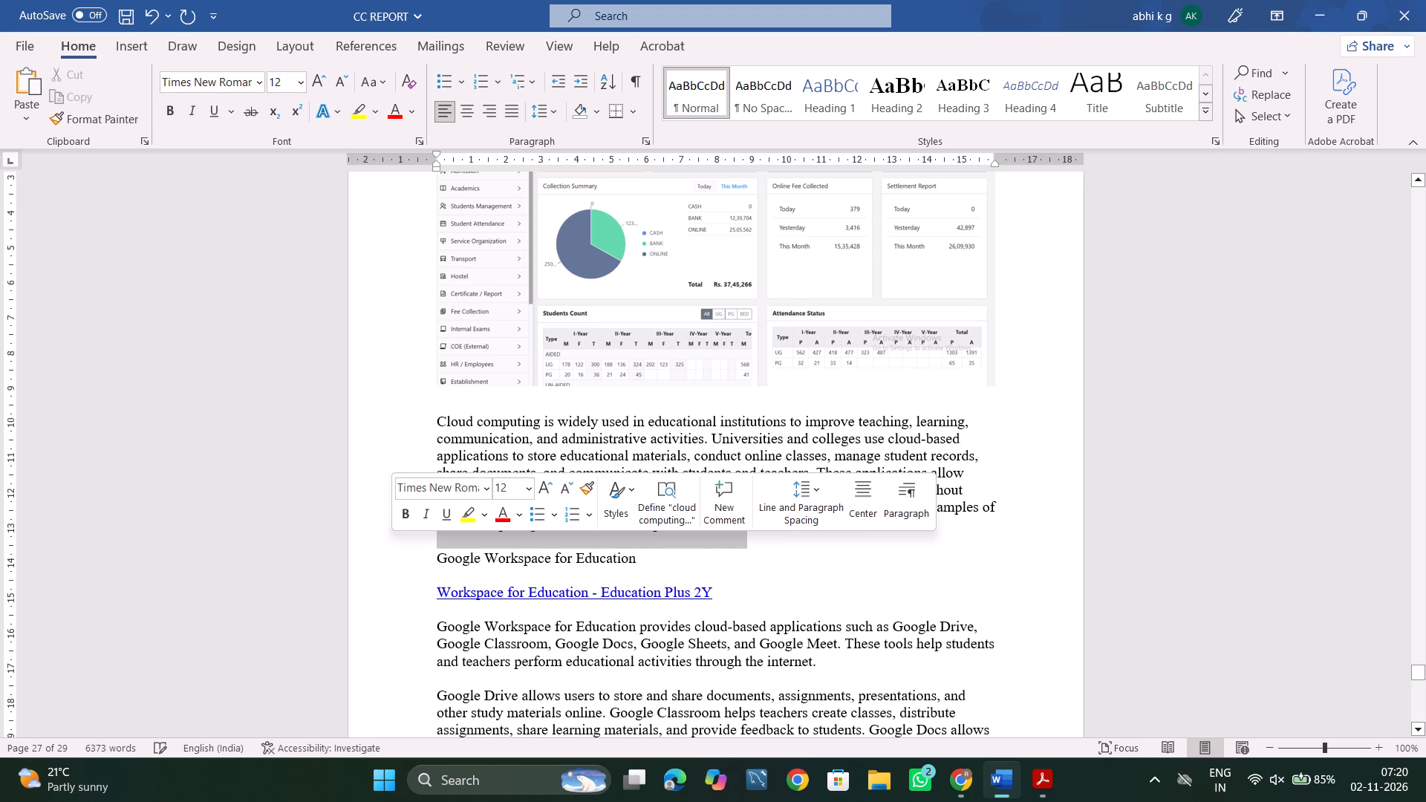
{"action": "left_click_drag", "start_coordinate": [434, 556], "coordinate": [655, 560]}
{"action": "left_click", "coordinate": [667, 528]}
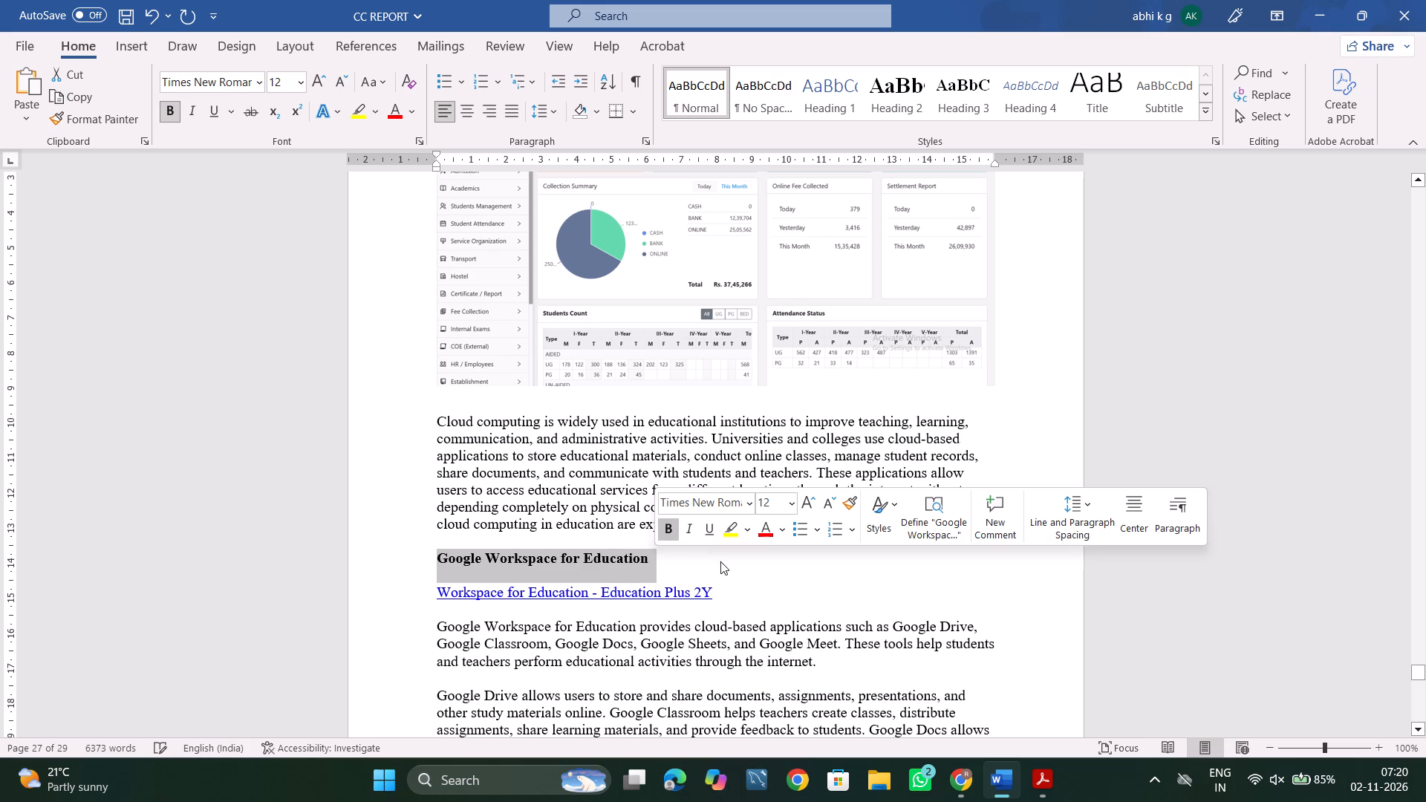
Delete the "Workspace for Education - Education Plus 2Y" link line beneath the Google Workspace for Education heading.
{"action": "left_click_drag", "start_coordinate": [726, 599], "coordinate": [423, 593]}
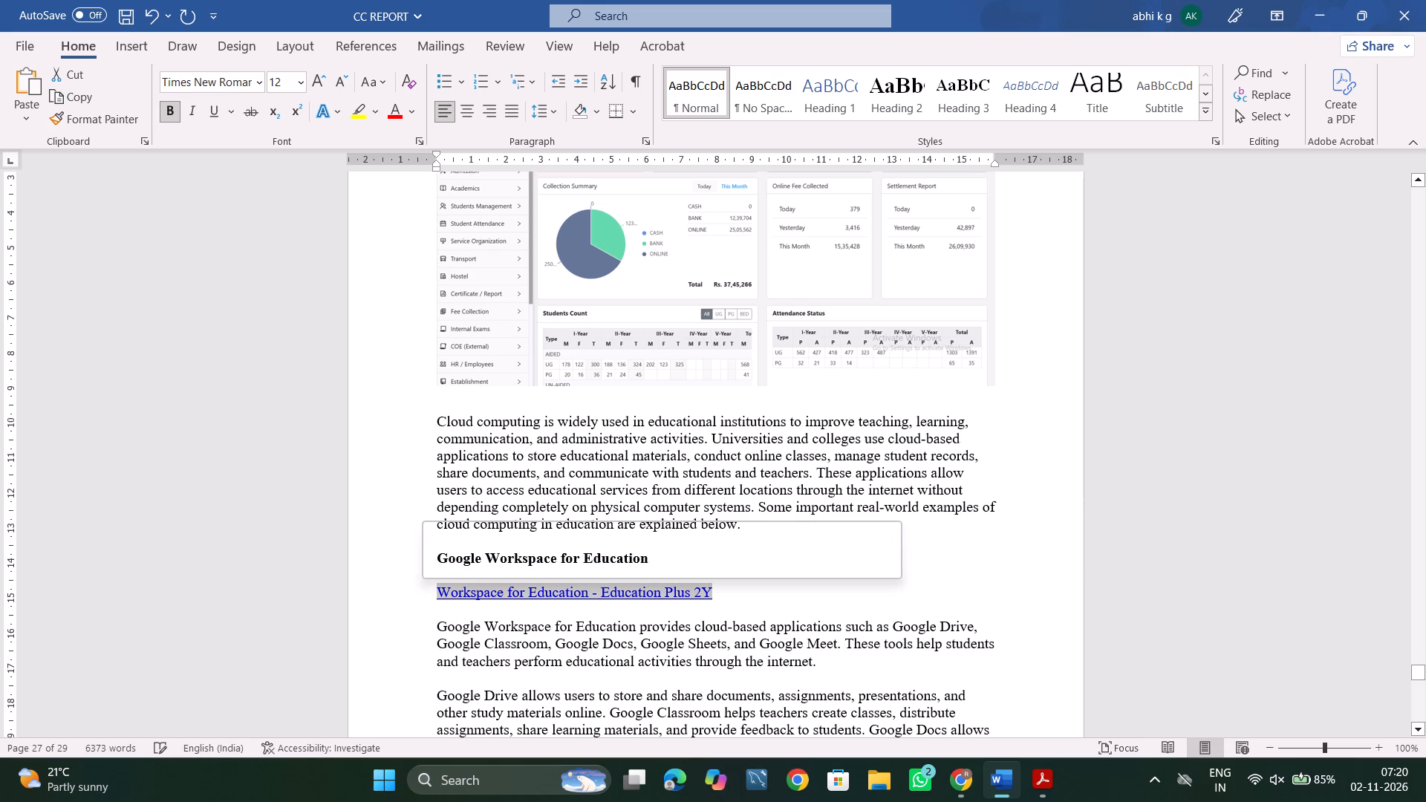
{"action": "key", "text": "BackSpace"}
{"action": "key", "text": "BackSpace"}
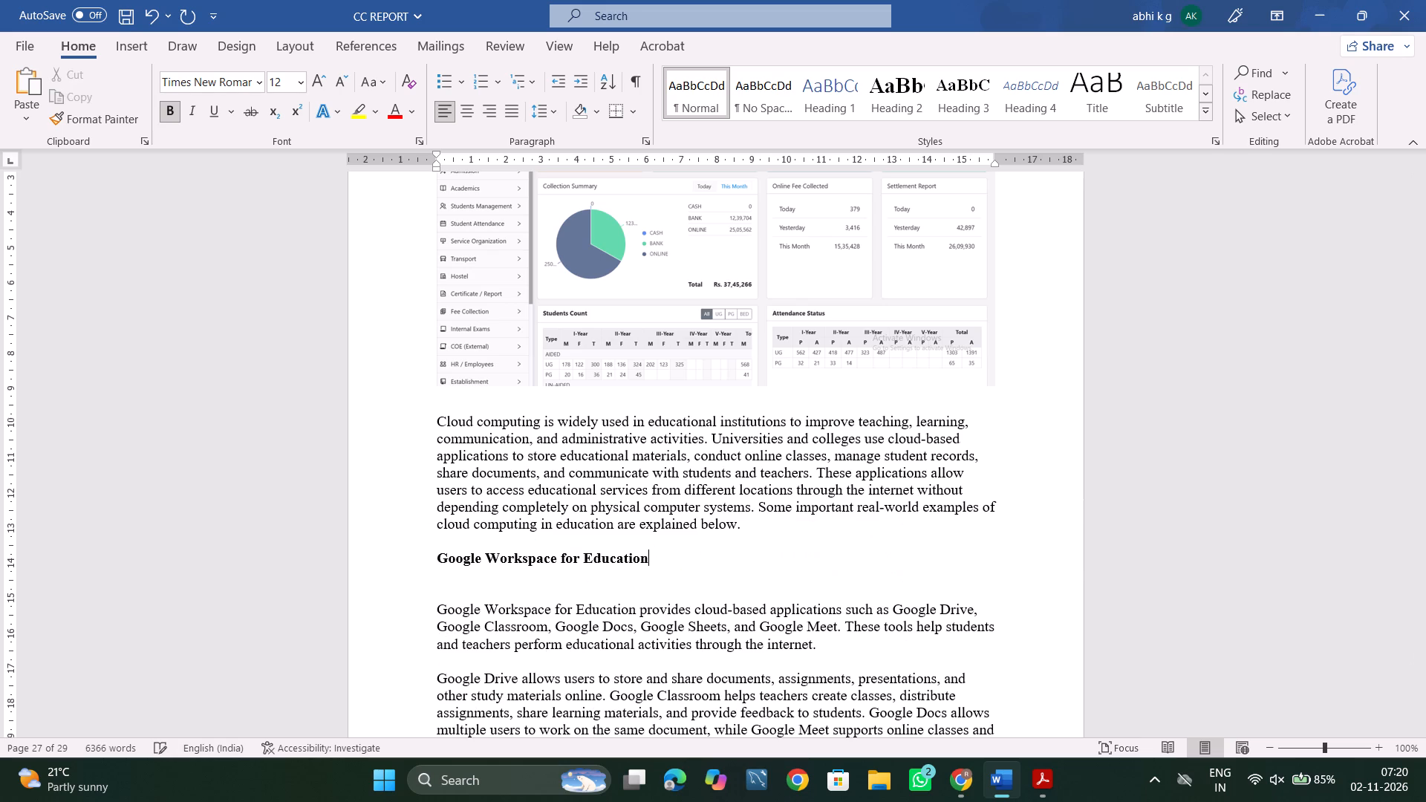
Remove the "2." numbering from the Microsoft 365 Education heading and make the heading bold.
{"action": "key", "text": "Down"}
{"action": "key", "text": "Down"}
{"action": "key", "text": "Down"}
{"action": "key", "text": "Down"}
{"action": "key", "text": "Down"}
{"action": "key", "text": "Down"}
{"action": "key", "text": "Down"}
{"action": "key", "text": "Down"}
{"action": "key", "text": "Down"}
{"action": "key", "text": "Down"}
{"action": "key", "text": "Down"}
{"action": "key", "text": "Down"}
{"action": "key", "text": "Down"}
{"action": "key", "text": "Down"}
{"action": "key", "text": "Down"}
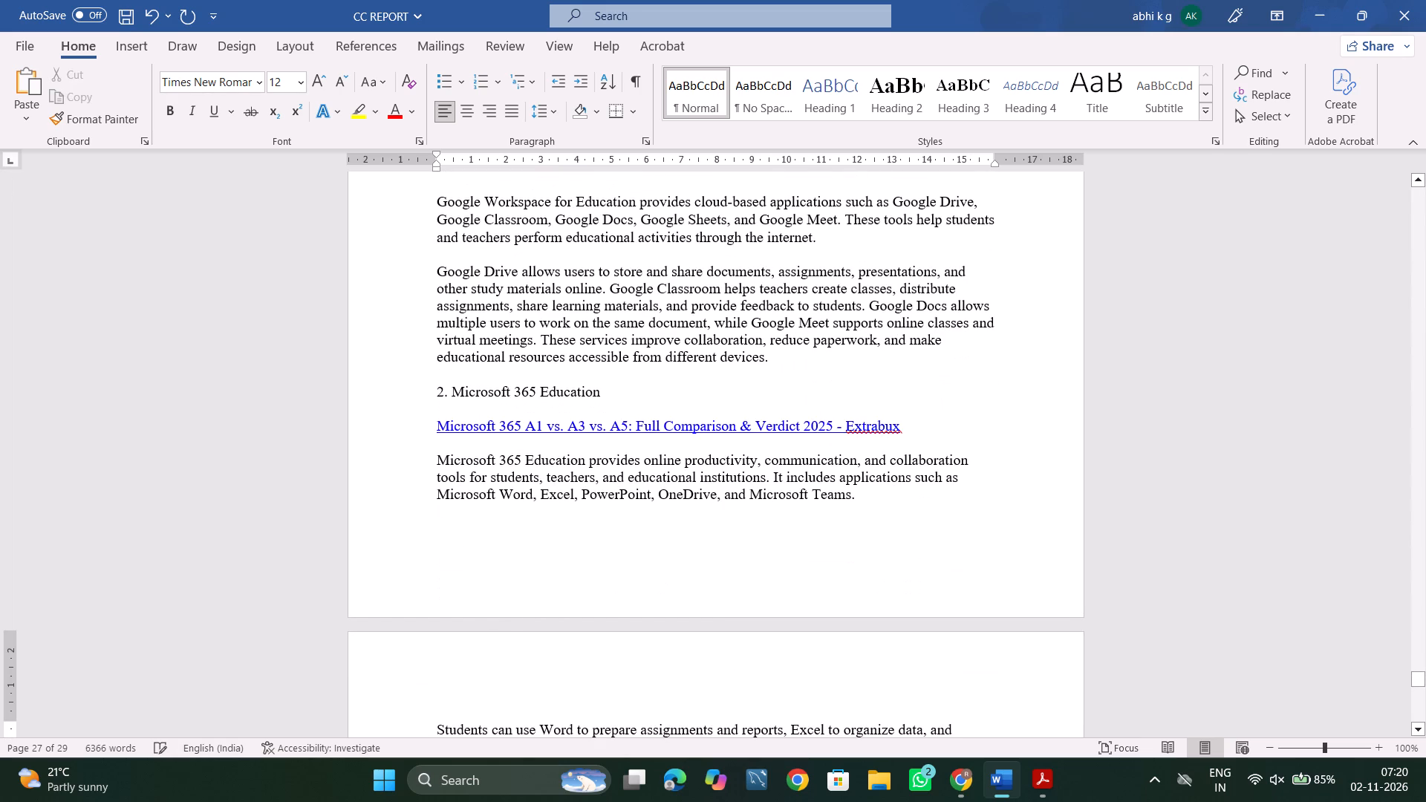
{"action": "left_click", "coordinate": [452, 391]}
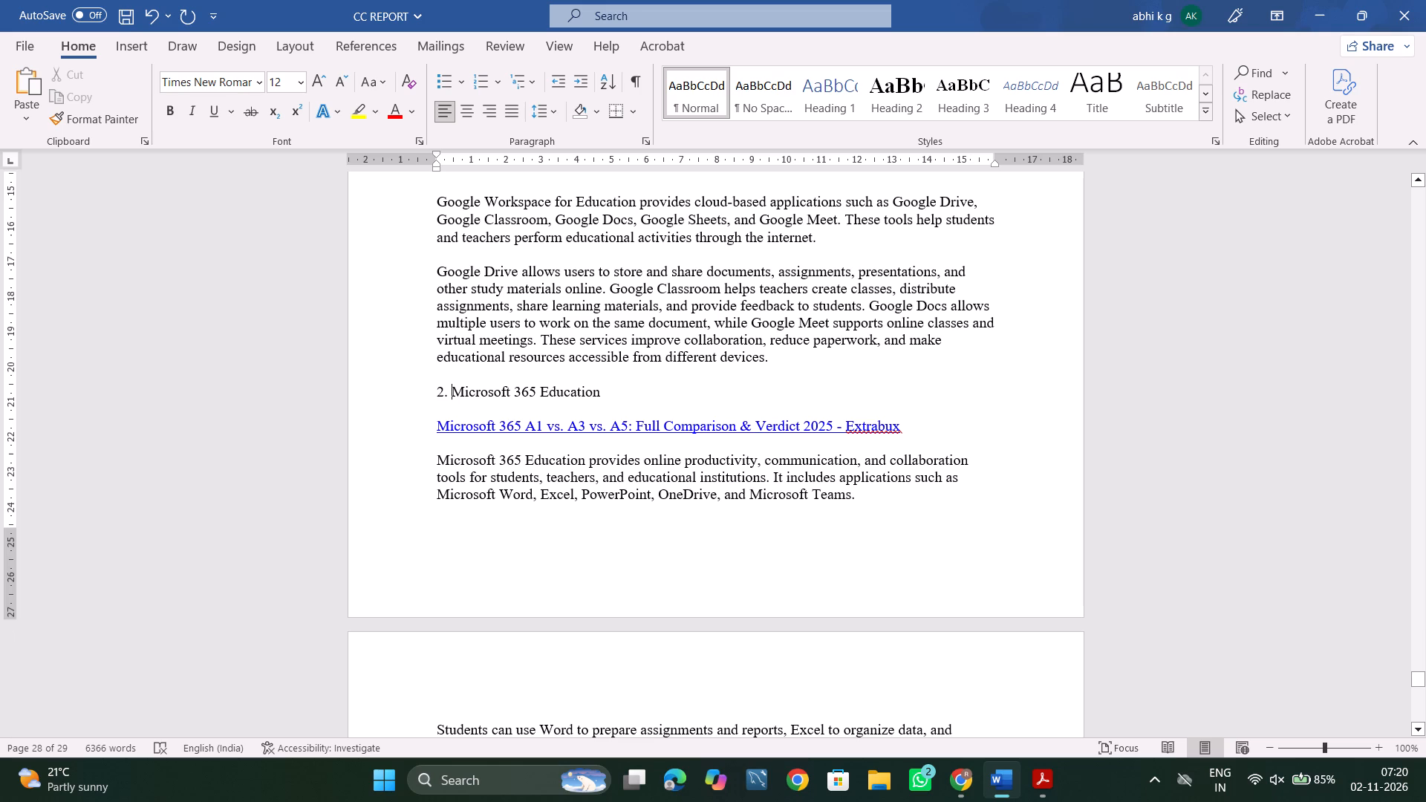
{"action": "key", "text": "BackSpace"}
{"action": "key", "text": "BackSpace"}
{"action": "key", "text": "BackSpace"}
{"action": "left_click_drag", "start_coordinate": [595, 402], "coordinate": [397, 403]}
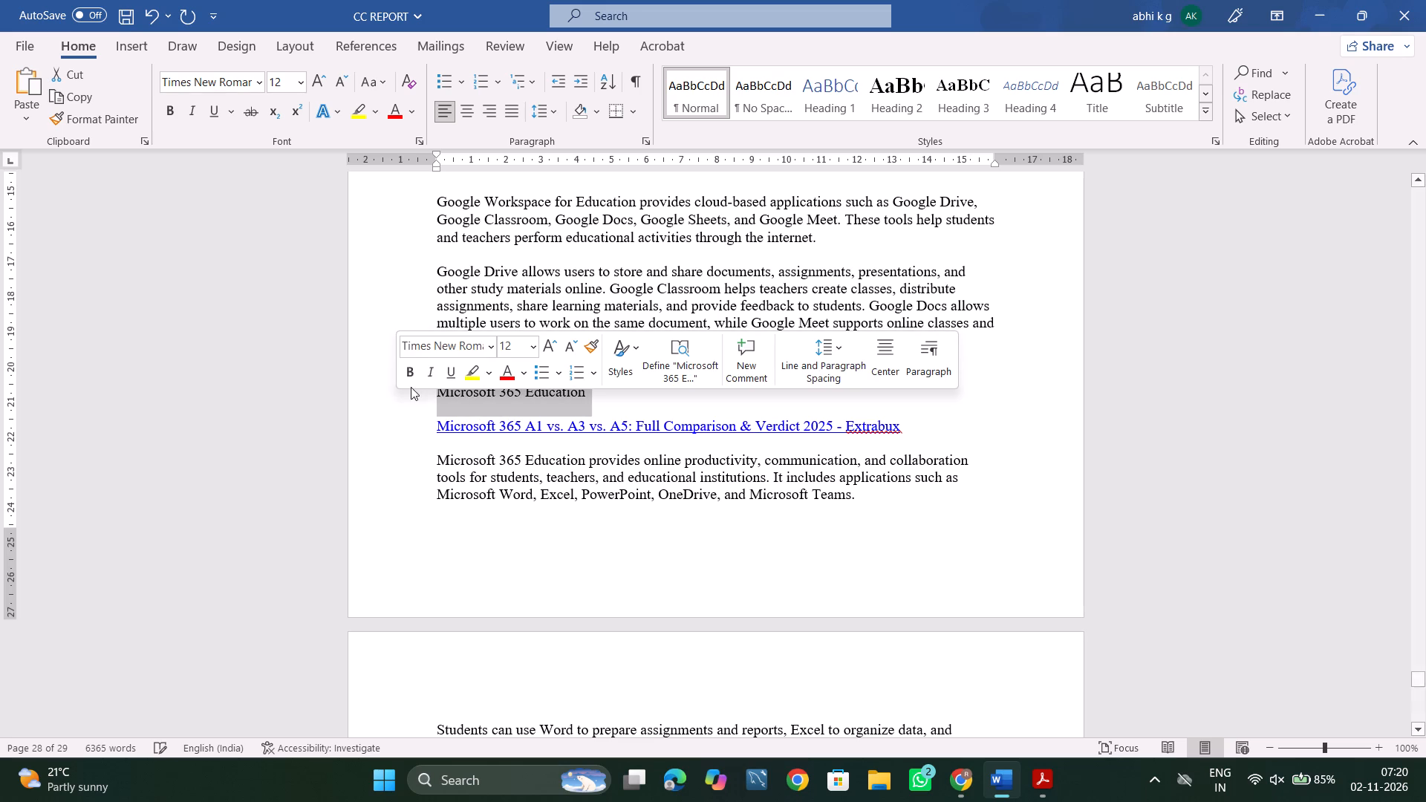
{"action": "left_click", "coordinate": [409, 377]}
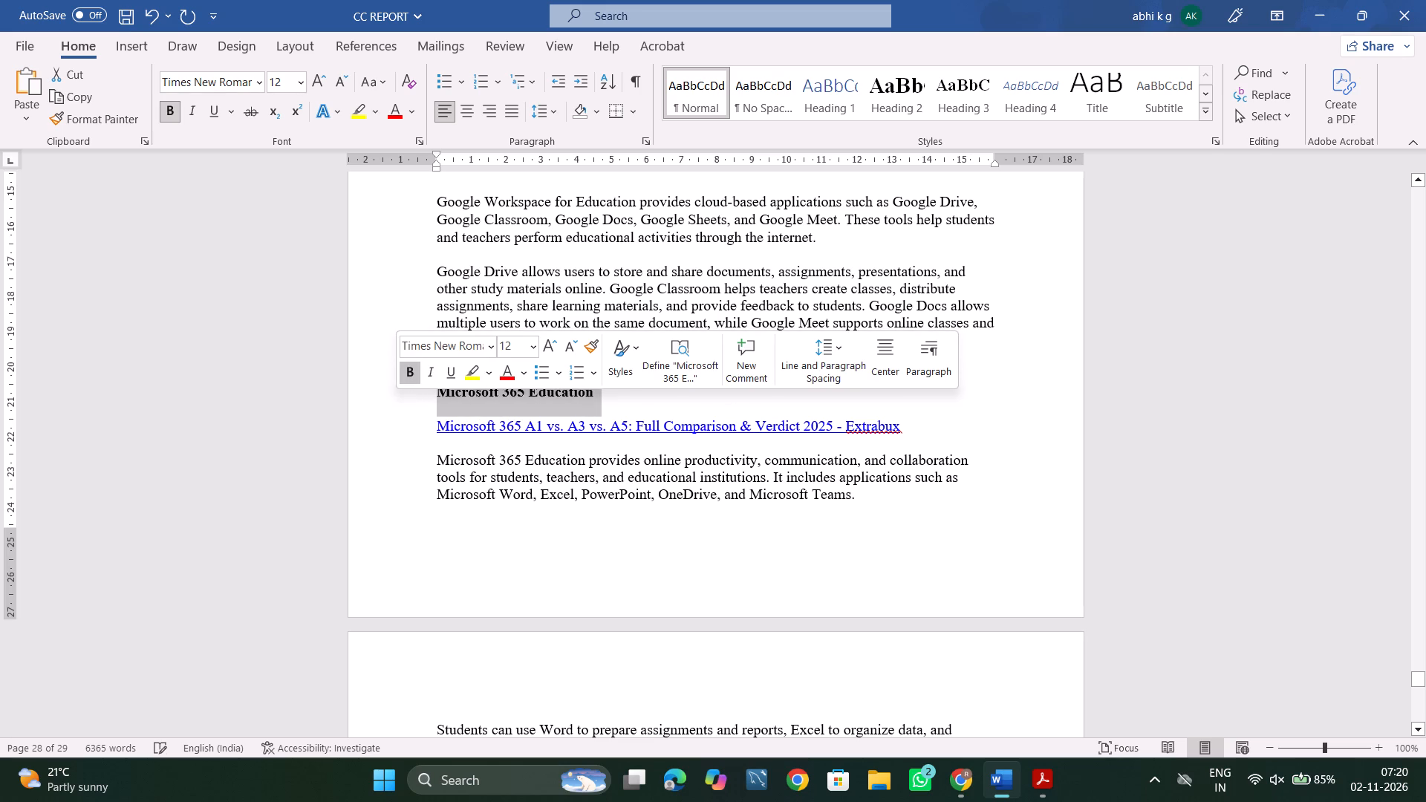
Delete the "Microsoft 365 A1 vs. A3 vs. A5" comparison link line beneath the Microsoft 365 Education heading.
{"action": "left_click_drag", "start_coordinate": [917, 433], "coordinate": [425, 431]}
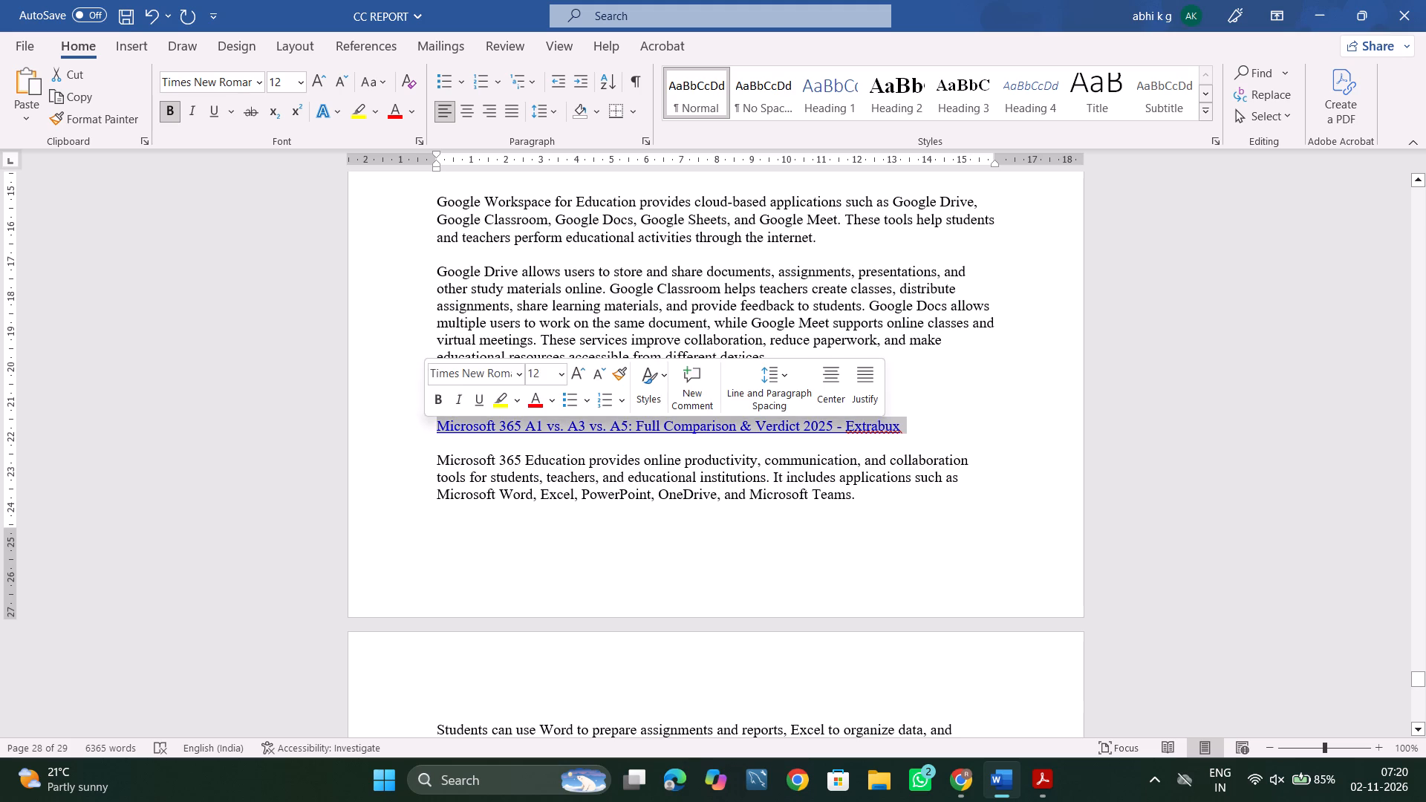
{"action": "key", "text": "BackSpace"}
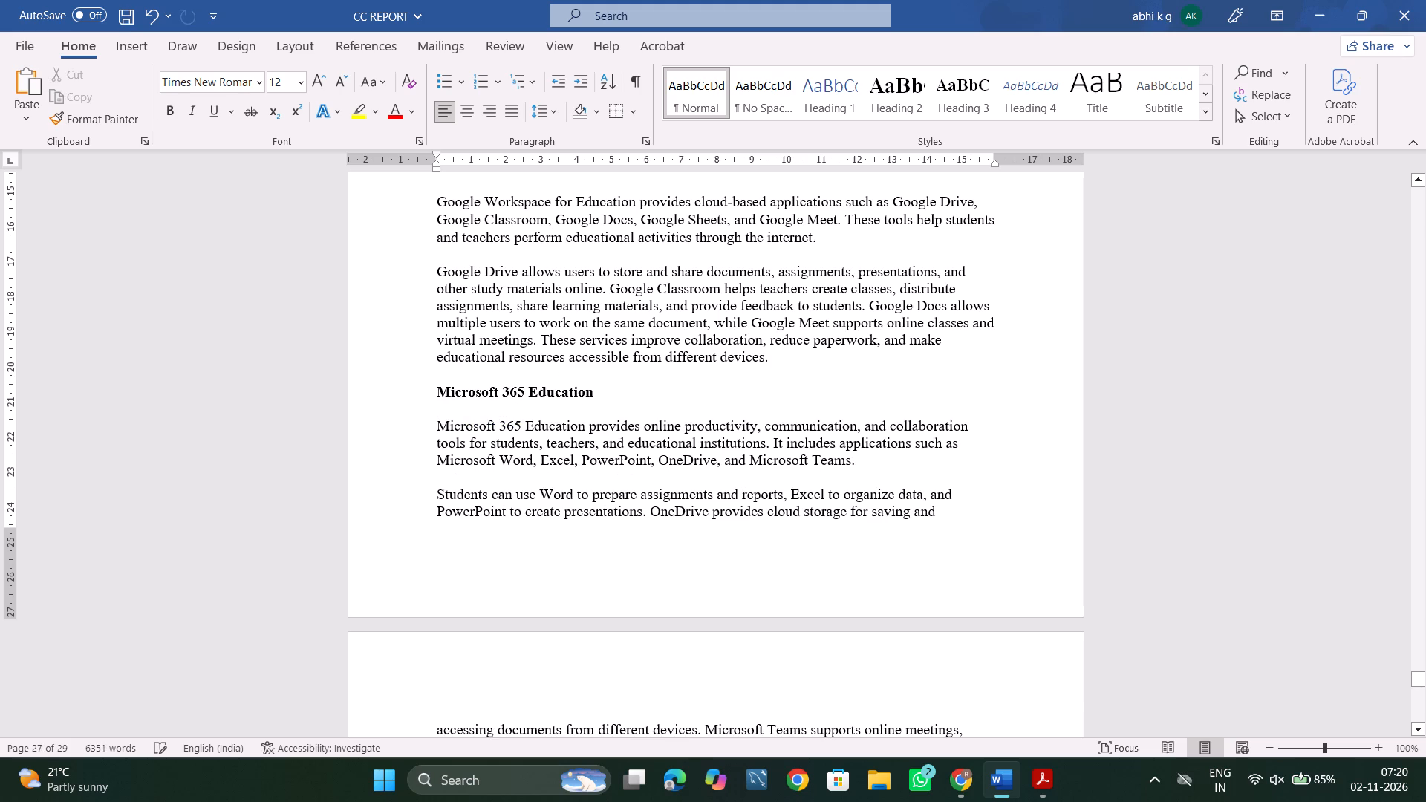
Insert a blank line between the Google Drive paragraph and the Microsoft 365 Education heading.
{"action": "left_click", "coordinate": [792, 375]}
{"action": "key", "text": "Return"}
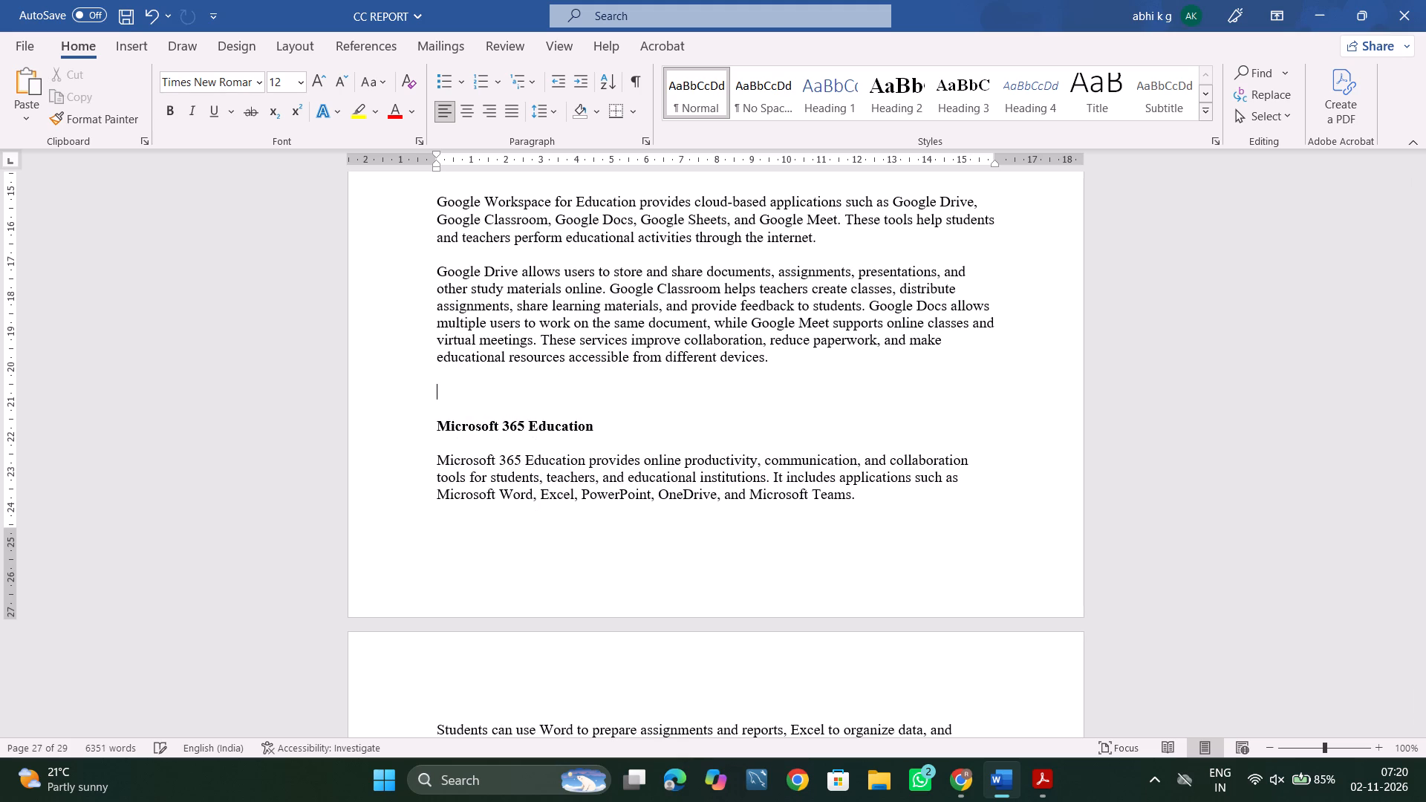
Insert three more blank lines above the Microsoft 365 Education heading to move it to the next page.
{"action": "key", "text": "Return"}
{"action": "key", "text": "Return"}
{"action": "key", "text": "Return"}
Remove the "3." numbering from the Moodle heading and make the heading bold.
{"action": "key", "text": "Down"}
{"action": "key", "text": "Down"}
{"action": "key", "text": "Down"}
{"action": "key", "text": "Down"}
{"action": "key", "text": "Down"}
{"action": "key", "text": "Down"}
{"action": "key", "text": "Down"}
{"action": "key", "text": "Down"}
{"action": "key", "text": "Down"}
{"action": "key", "text": "Down"}
{"action": "key", "text": "Down"}
{"action": "key", "text": "Down"}
{"action": "key", "text": "Down"}
{"action": "key", "text": "Down"}
{"action": "key", "text": "Down"}
{"action": "key", "text": "Down"}
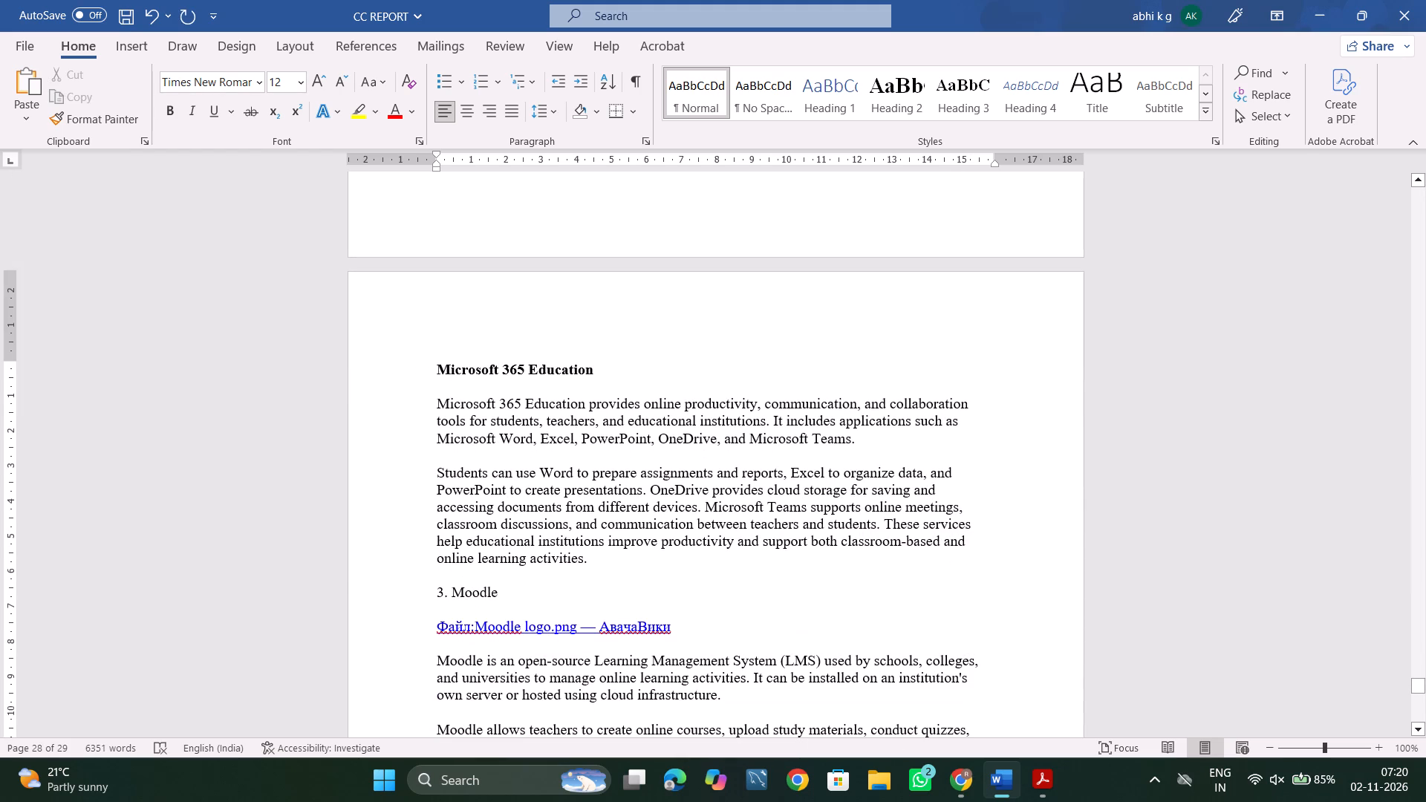
{"action": "left_click", "coordinate": [452, 594]}
{"action": "key", "text": "BackSpace"}
{"action": "key", "text": "BackSpace"}
{"action": "key", "text": "BackSpace"}
{"action": "left_click_drag", "start_coordinate": [487, 593], "coordinate": [411, 589]}
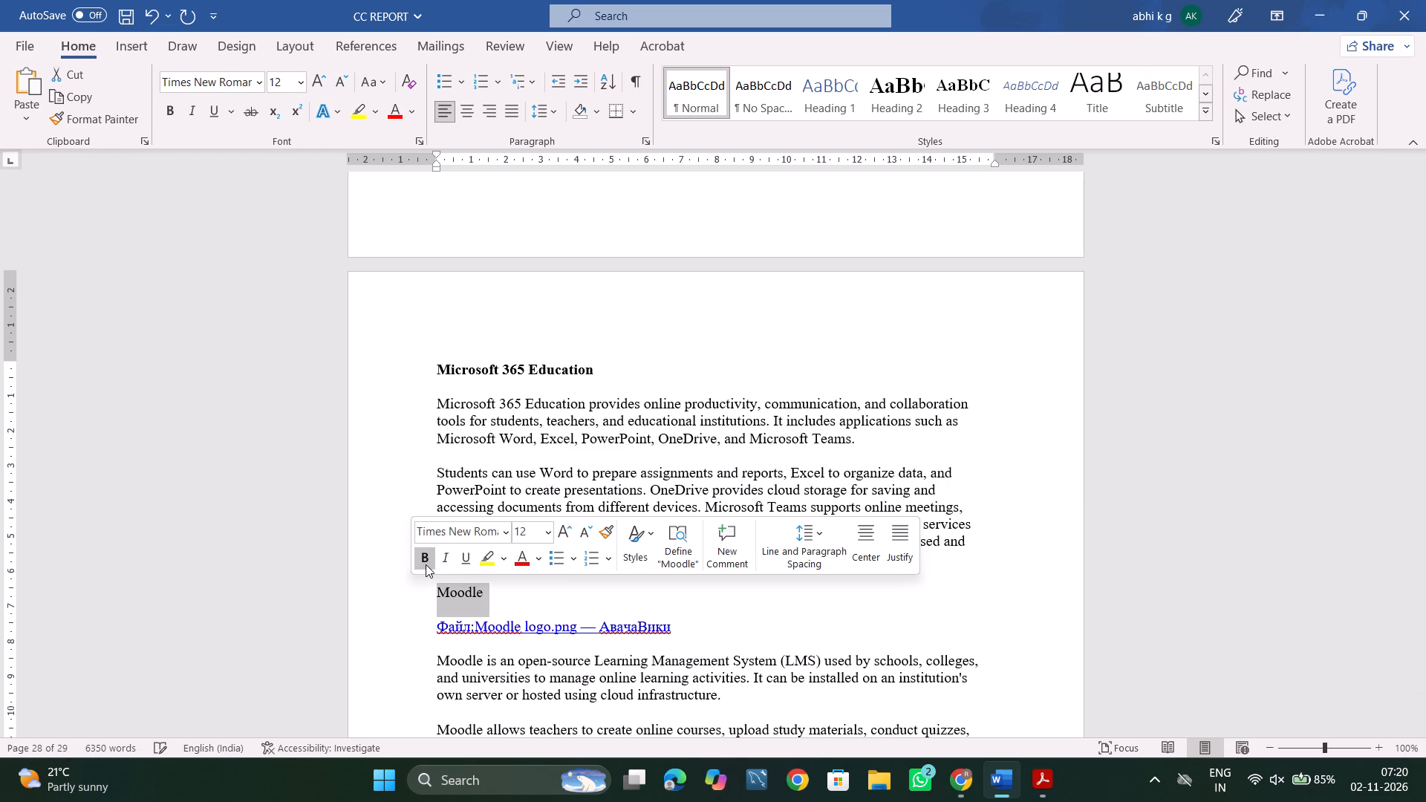
{"action": "left_click", "coordinate": [426, 564]}
Delete the "Moodle logo.png" link line beneath the Moodle heading, keeping the following paragraph on its own line.
{"action": "left_click_drag", "start_coordinate": [689, 625], "coordinate": [422, 641]}
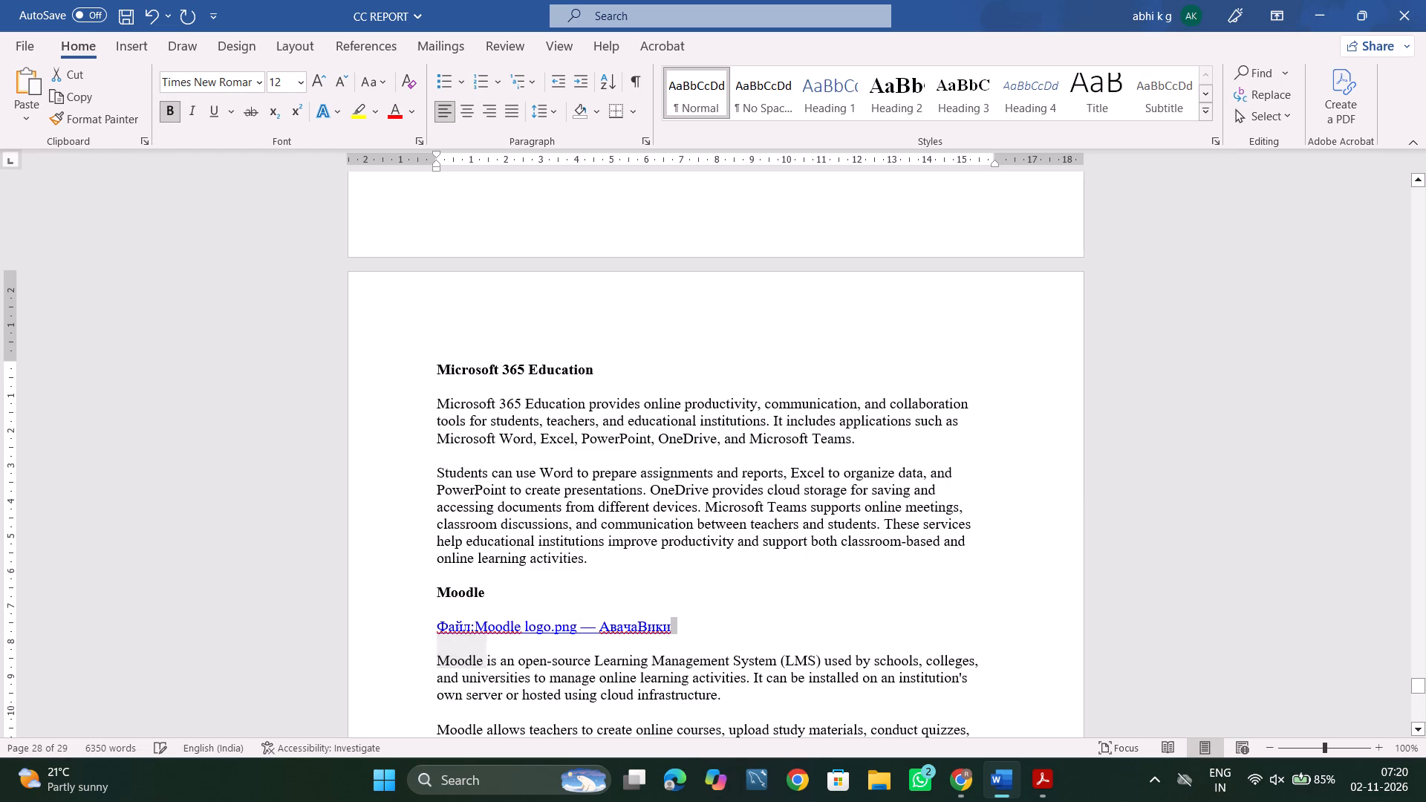
{"action": "left_click_drag", "start_coordinate": [422, 641], "coordinate": [405, 629]}
{"action": "key", "text": "BackSpace"}
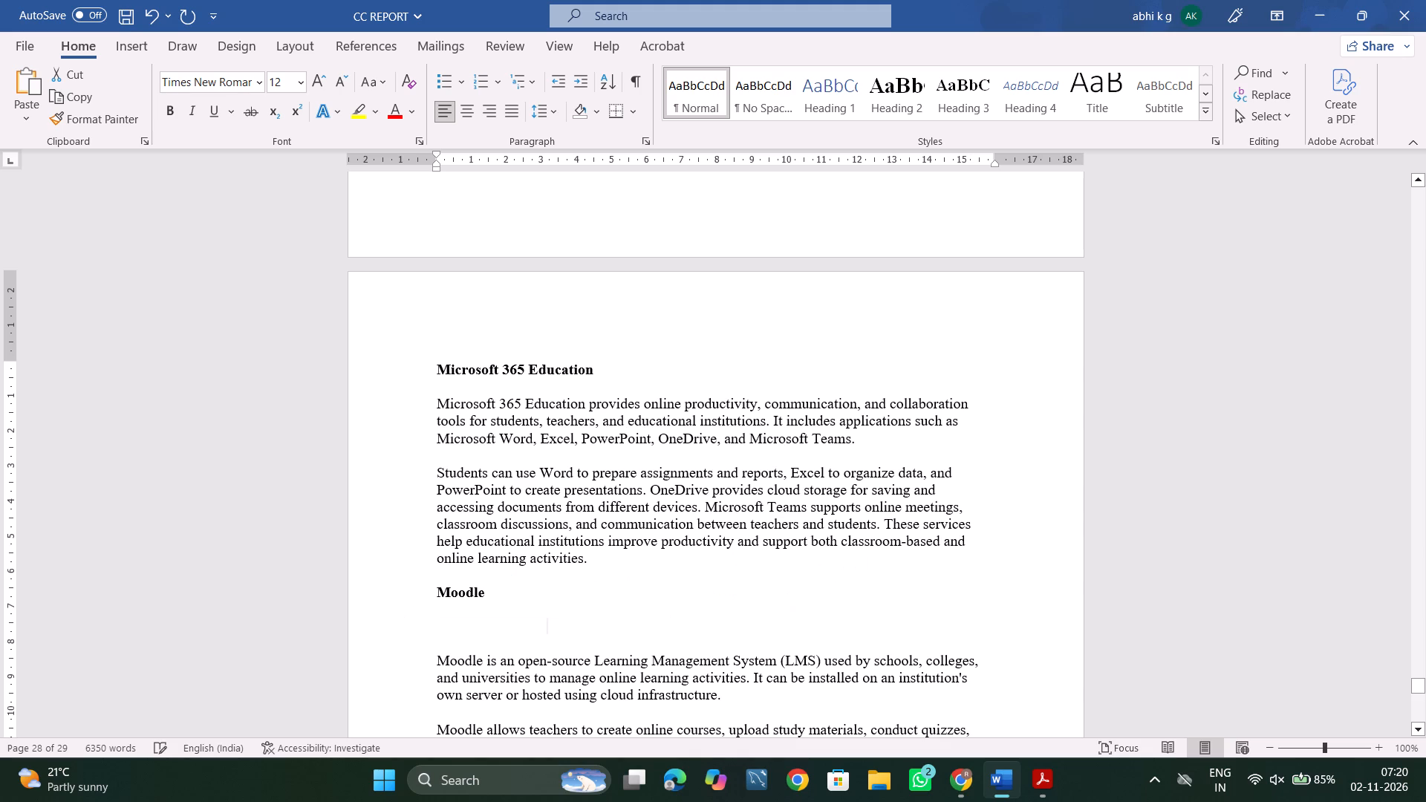
{"action": "key", "text": "BackSpace"}
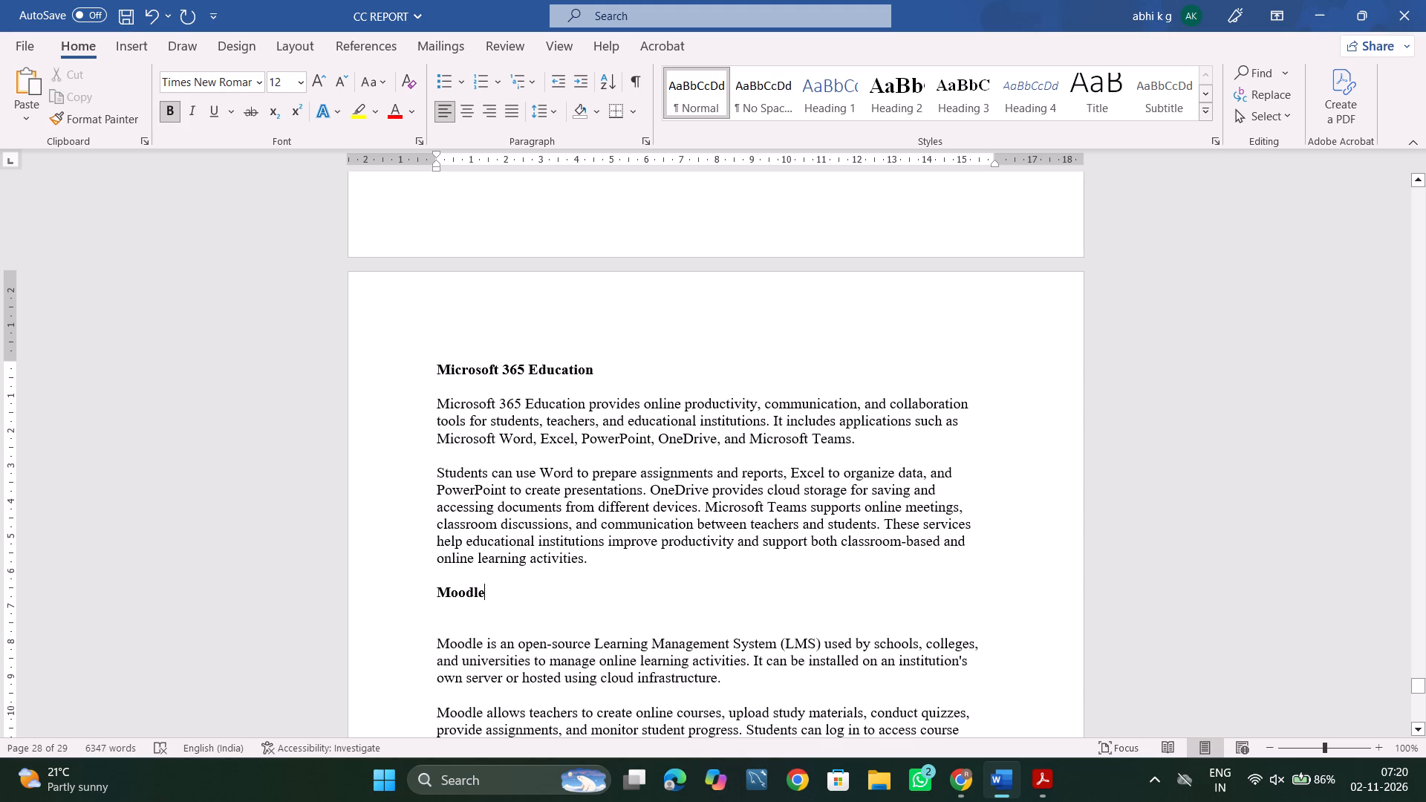
{"action": "left_click", "coordinate": [435, 617]}
{"action": "key", "text": "BackSpace"}
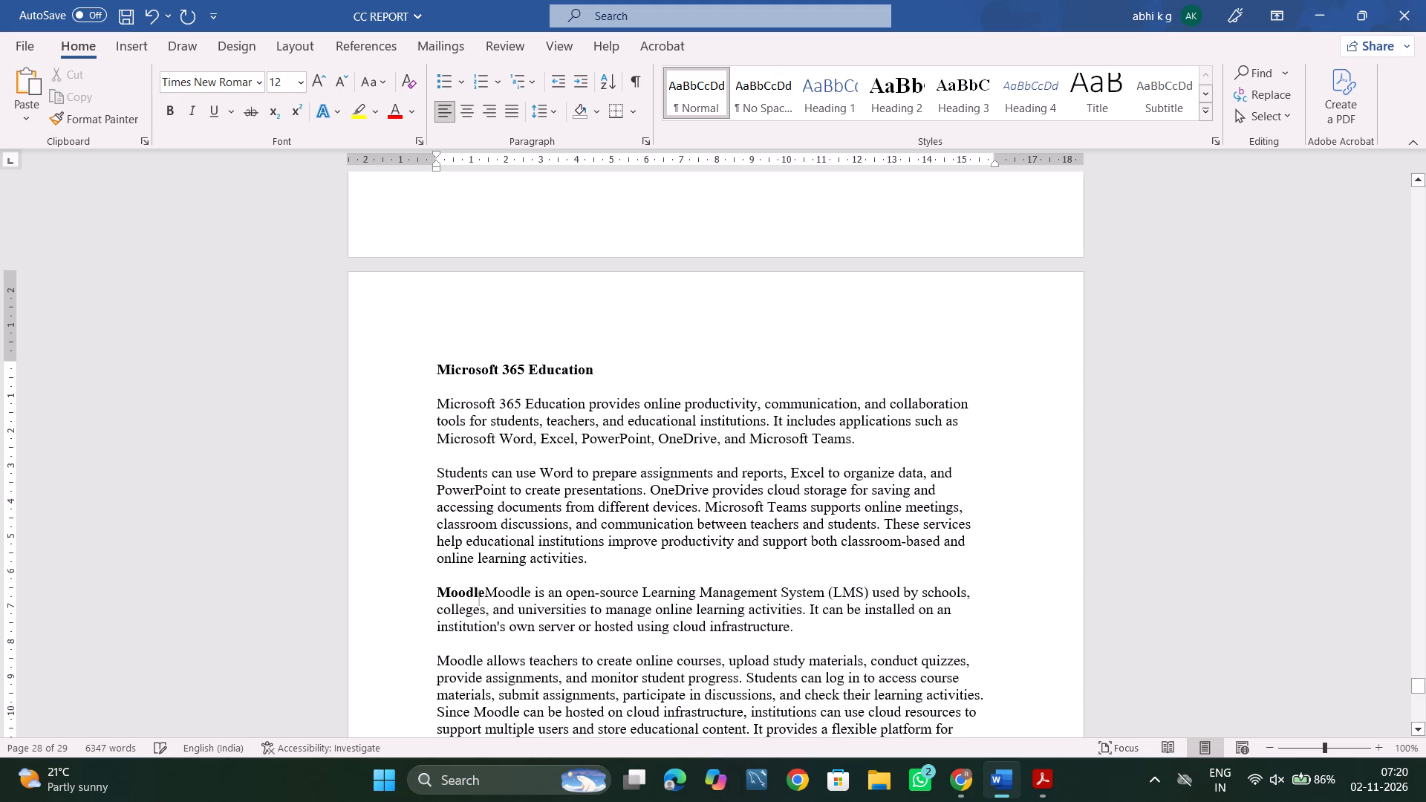
{"action": "key", "text": "Return"}
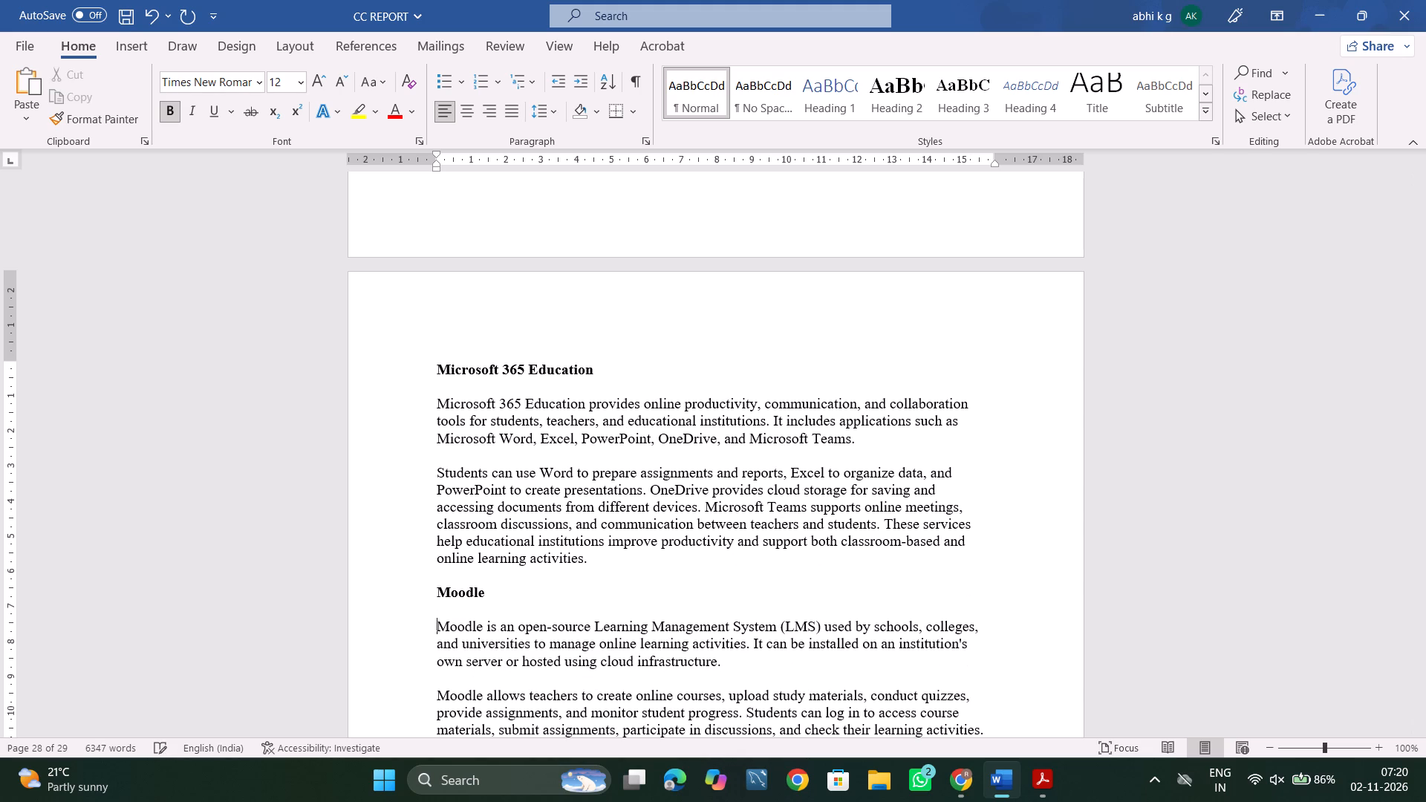
Remove the "4." numbering from the College ERP Systems heading and make the heading bold.
{"action": "key", "text": "Down"}
{"action": "key", "text": "Down"}
{"action": "key", "text": "Down"}
{"action": "key", "text": "Down"}
{"action": "key", "text": "Down"}
{"action": "key", "text": "Down"}
{"action": "key", "text": "Down"}
{"action": "key", "text": "Down"}
{"action": "key", "text": "Down"}
{"action": "key", "text": "Down"}
{"action": "key", "text": "Down"}
{"action": "key", "text": "Down"}
{"action": "key", "text": "Down"}
{"action": "key", "text": "Down"}
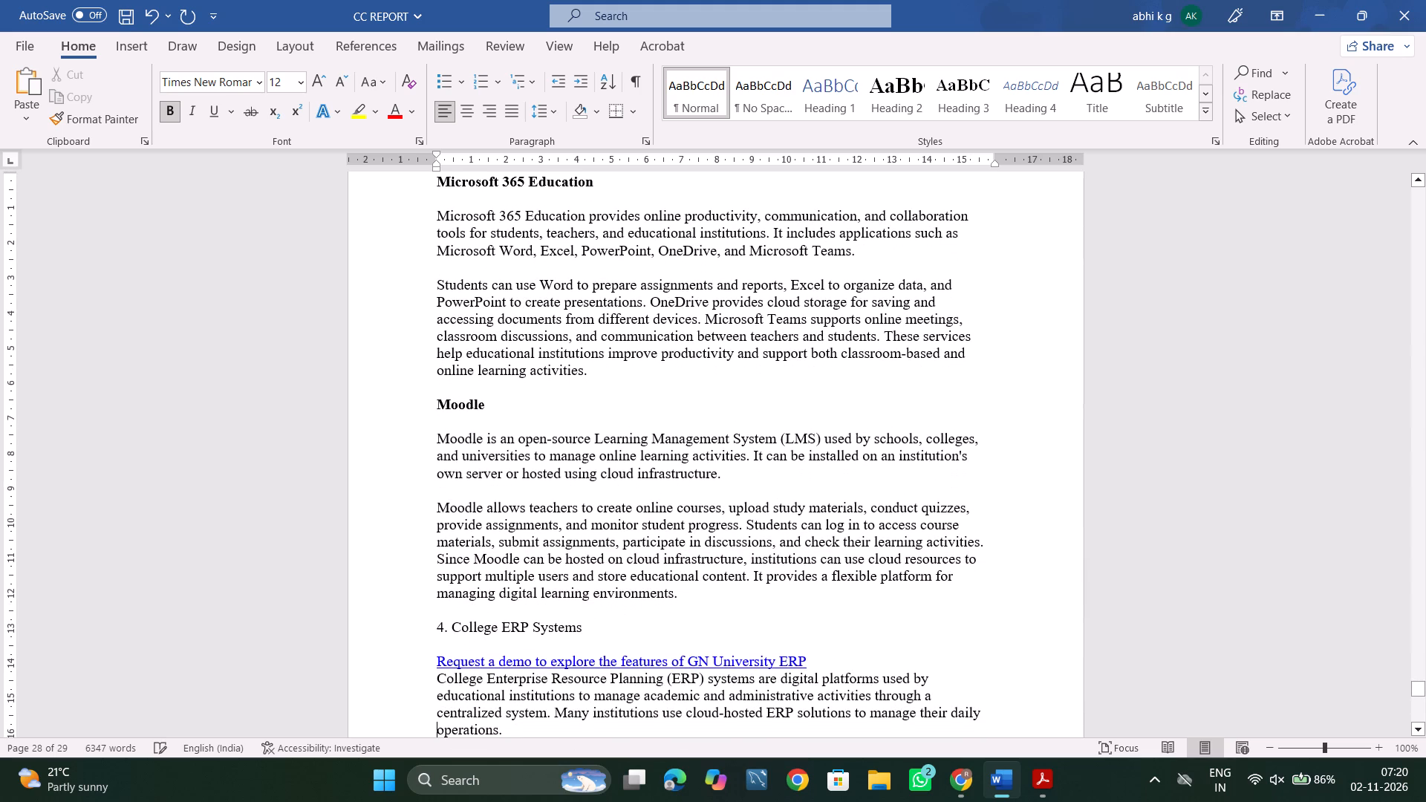
{"action": "left_click", "coordinate": [457, 635]}
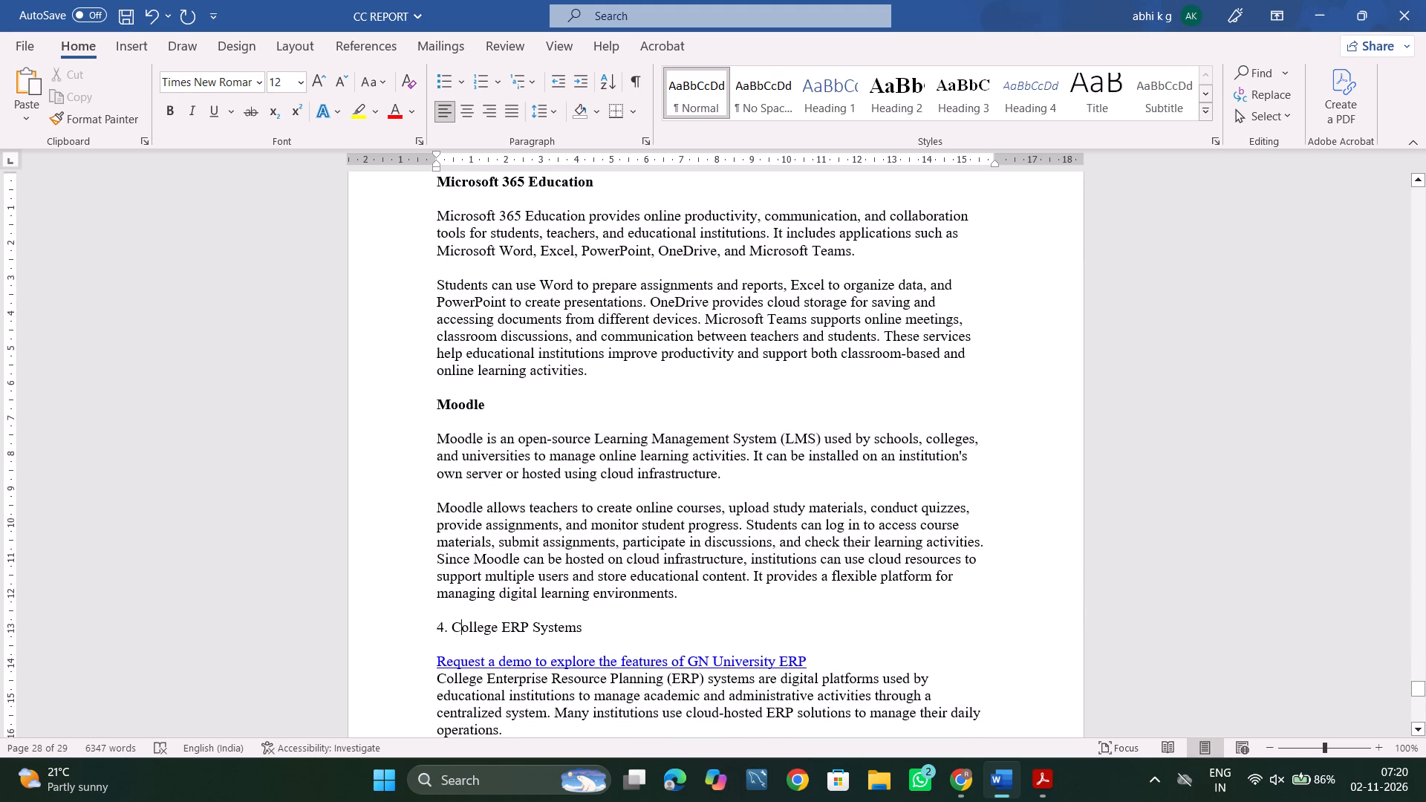
{"action": "left_click", "coordinate": [445, 634]}
{"action": "left_click", "coordinate": [455, 631]}
{"action": "key", "text": "BackSpace"}
{"action": "key", "text": "BackSpace"}
{"action": "key", "text": "BackSpace"}
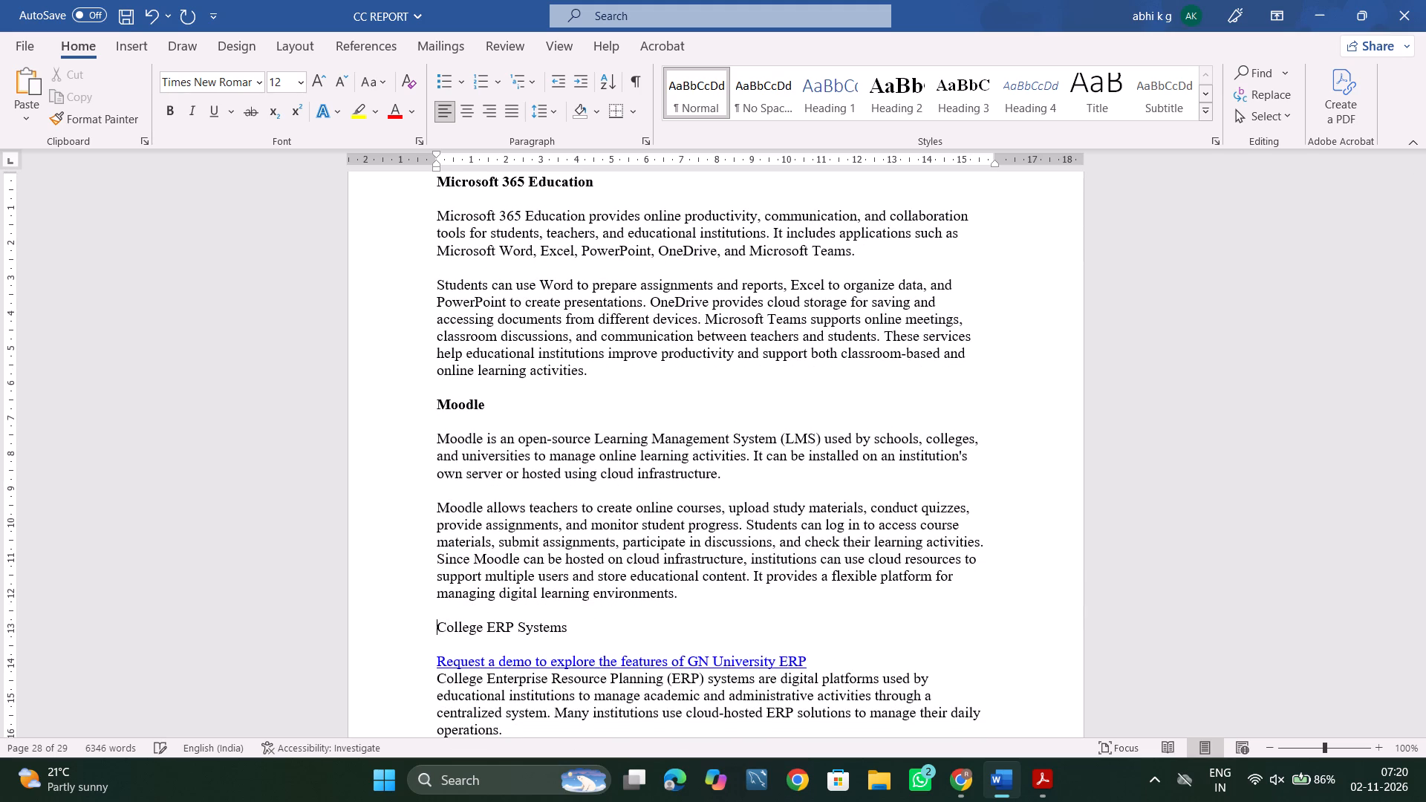
{"action": "left_click_drag", "start_coordinate": [584, 634], "coordinate": [390, 630]}
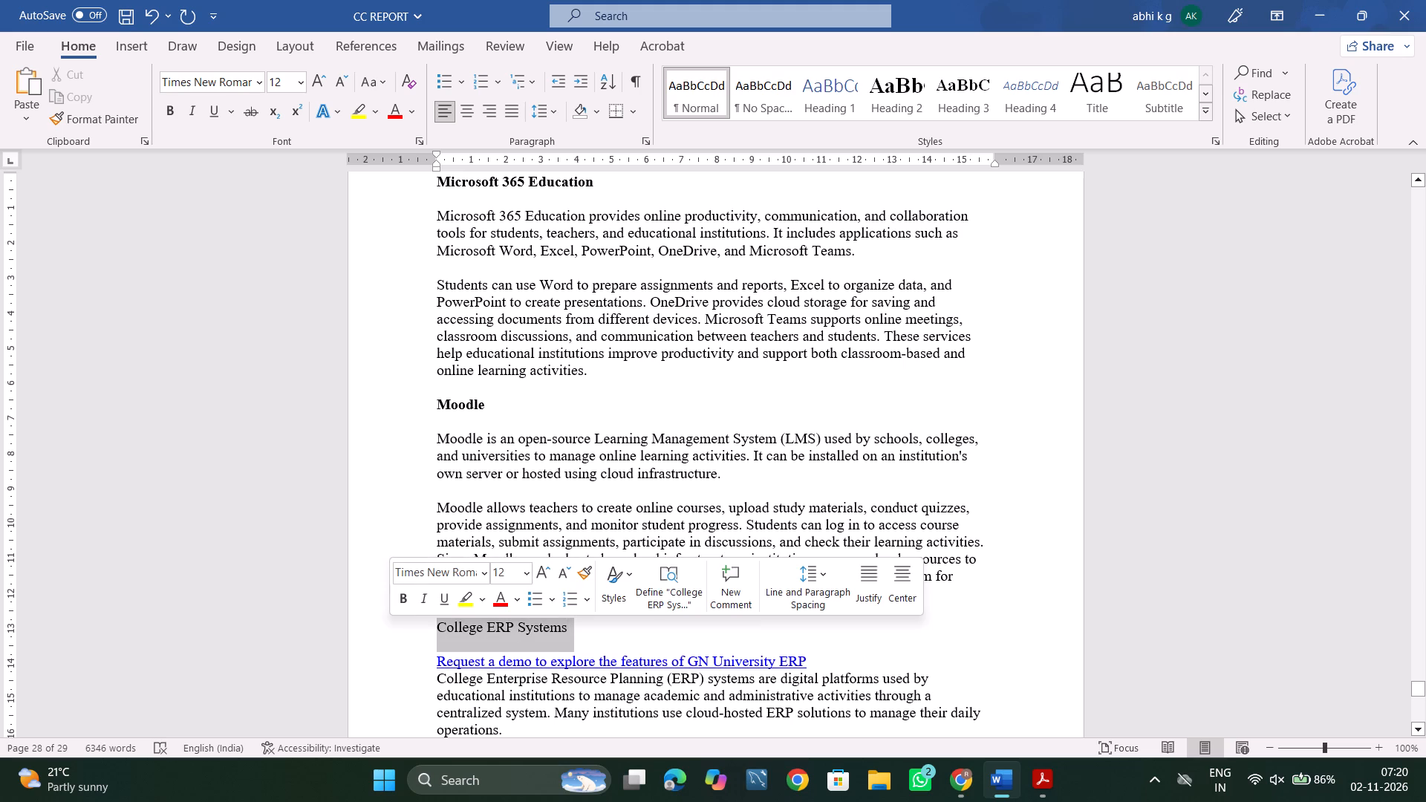
{"action": "left_click", "coordinate": [401, 604]}
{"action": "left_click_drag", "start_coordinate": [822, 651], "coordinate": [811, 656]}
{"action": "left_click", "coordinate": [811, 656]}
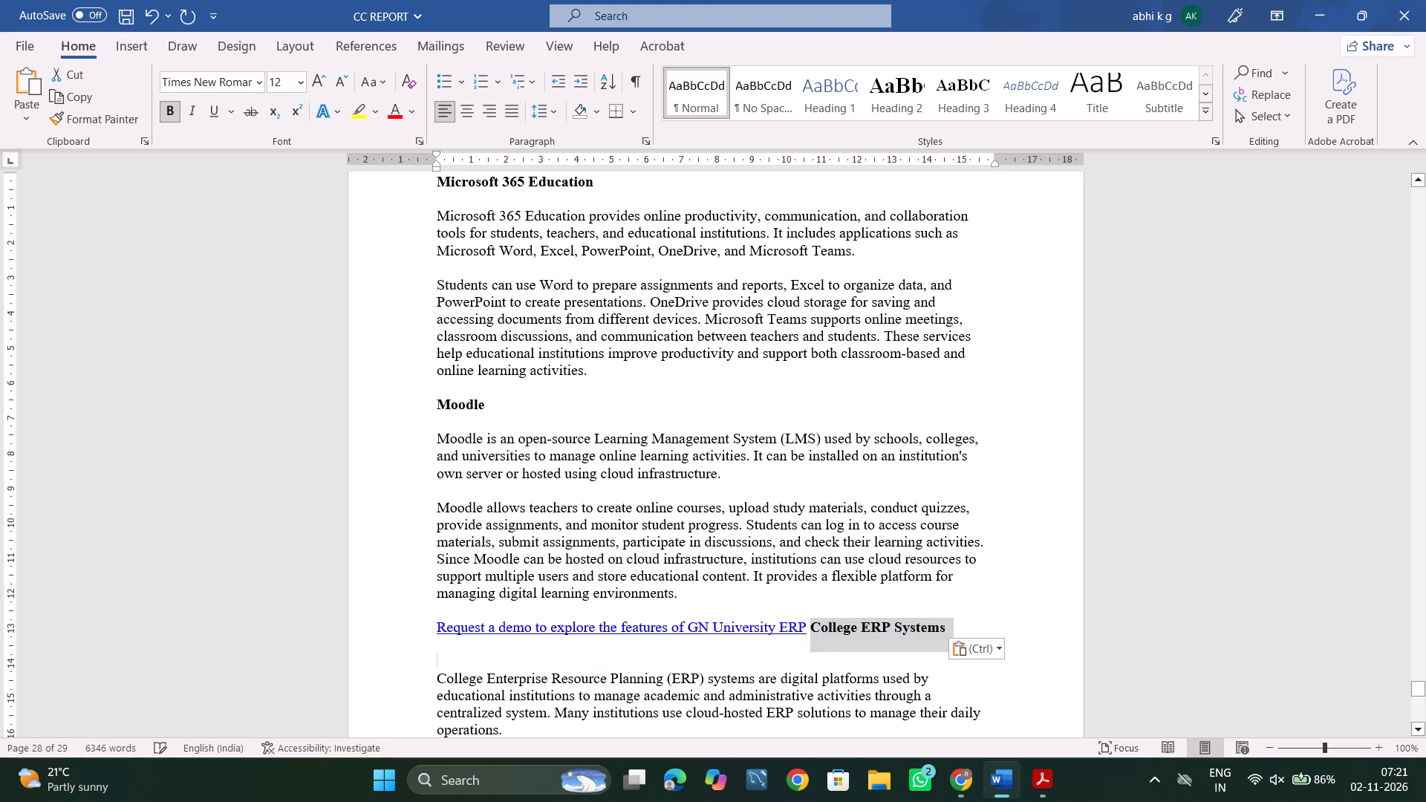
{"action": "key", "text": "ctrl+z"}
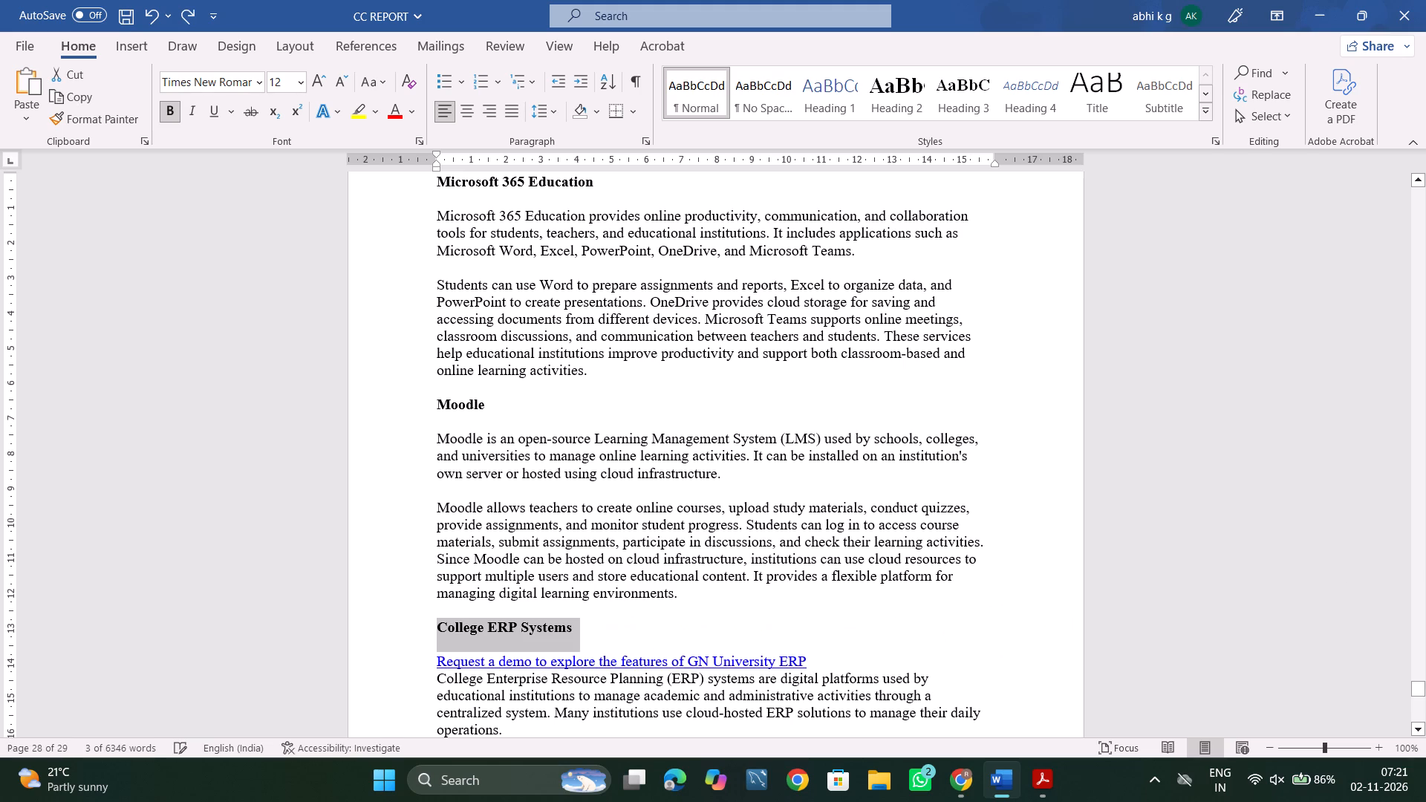
Delete the "Request a demo to explore the features of GN University ERP" link line beneath the College ERP Systems heading.
{"action": "left_click", "coordinate": [811, 656]}
{"action": "key", "text": "BackSpace"}
{"action": "key", "text": "BackSpace"}
{"action": "key", "text": "BackSpace"}
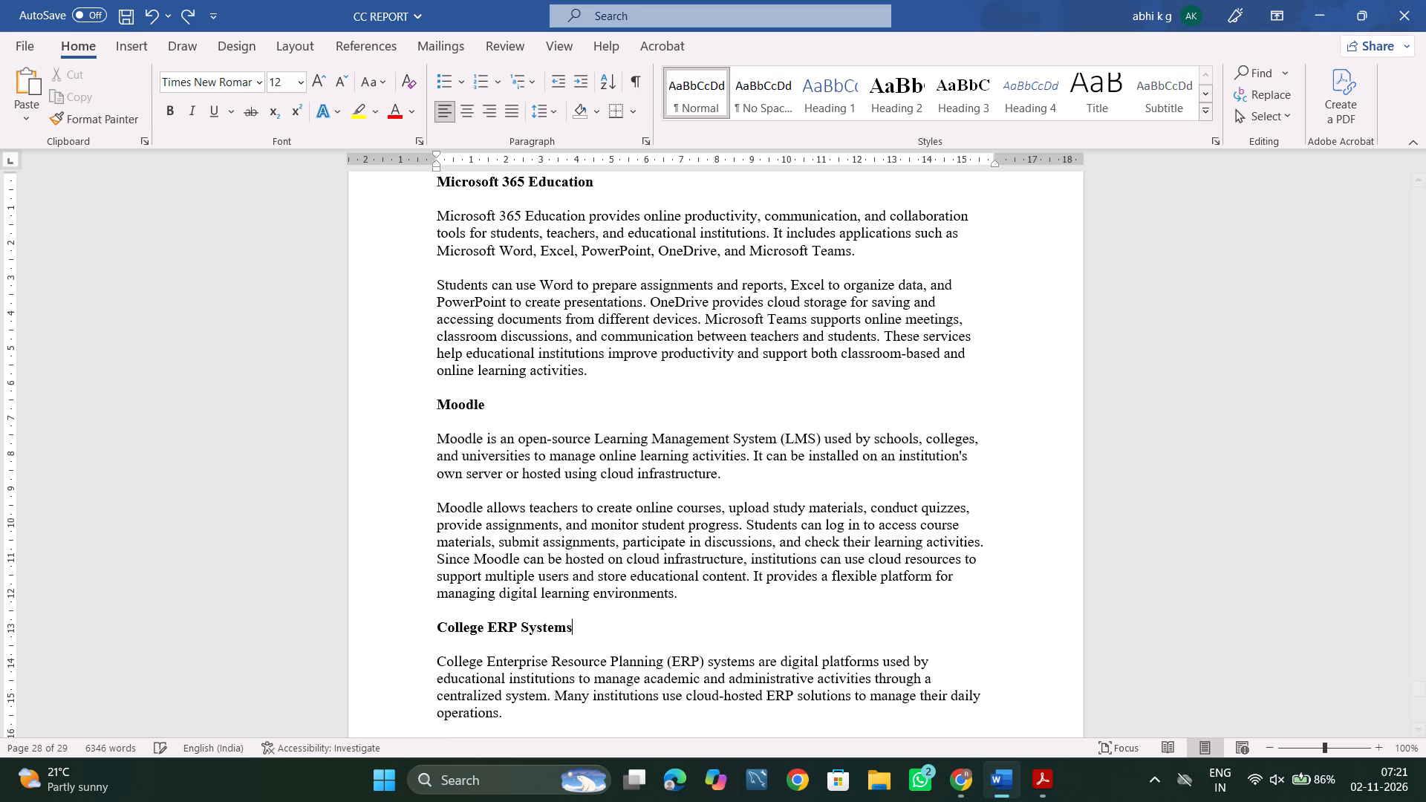
{"action": "key", "text": "Return"}
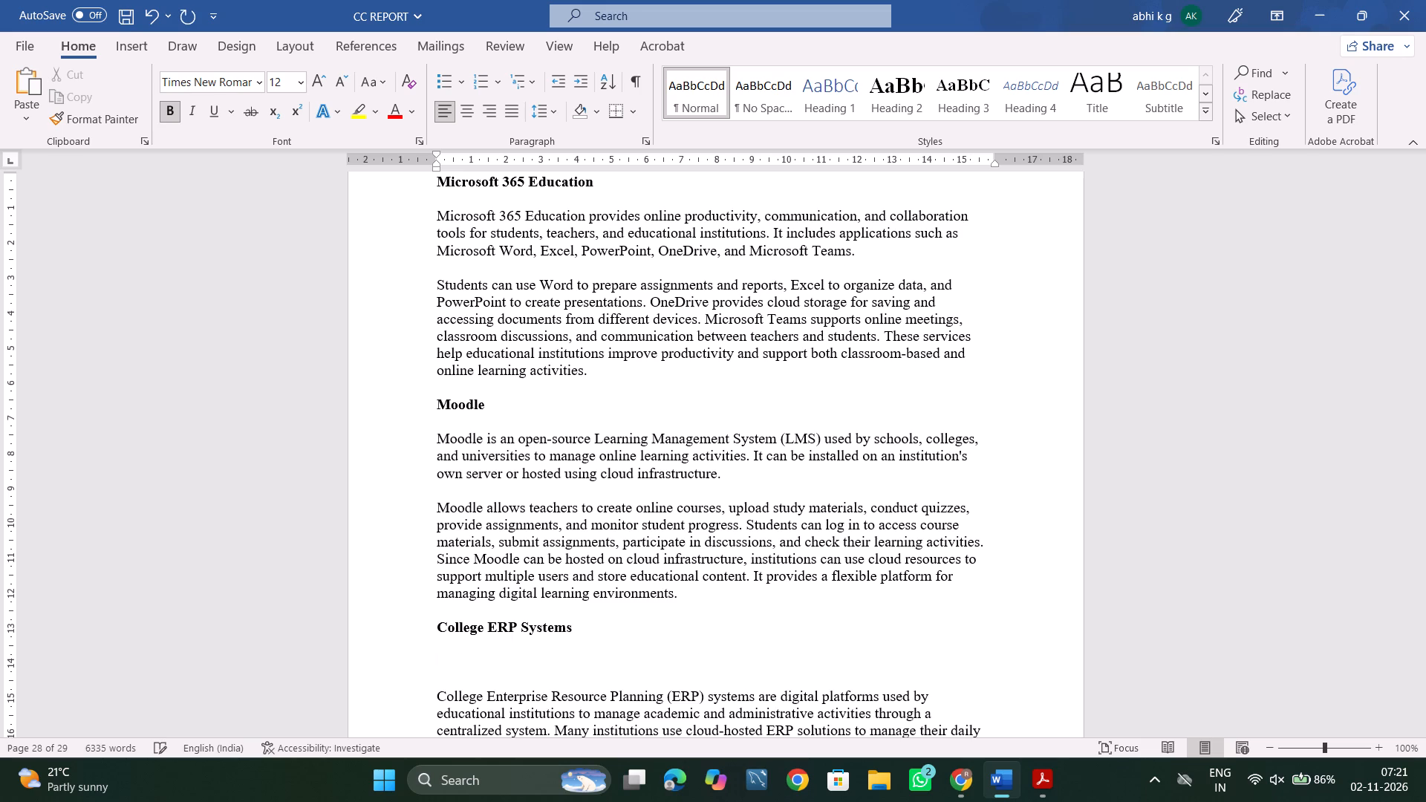
{"action": "key", "text": "BackSpace"}
Justify the text from the "Cloud computing is widely used" paragraph through the Conclusion paragraph and set its line spacing to 1.5.
{"action": "key", "text": "Down"}
{"action": "key", "text": "Down"}
{"action": "key", "text": "Down"}
{"action": "key", "text": "Down"}
{"action": "key", "text": "Down"}
{"action": "key", "text": "Down"}
{"action": "key", "text": "Down"}
{"action": "key", "text": "Down"}
{"action": "key", "text": "Down"}
{"action": "key", "text": "Down"}
{"action": "key", "text": "Down"}
{"action": "key", "text": "Down"}
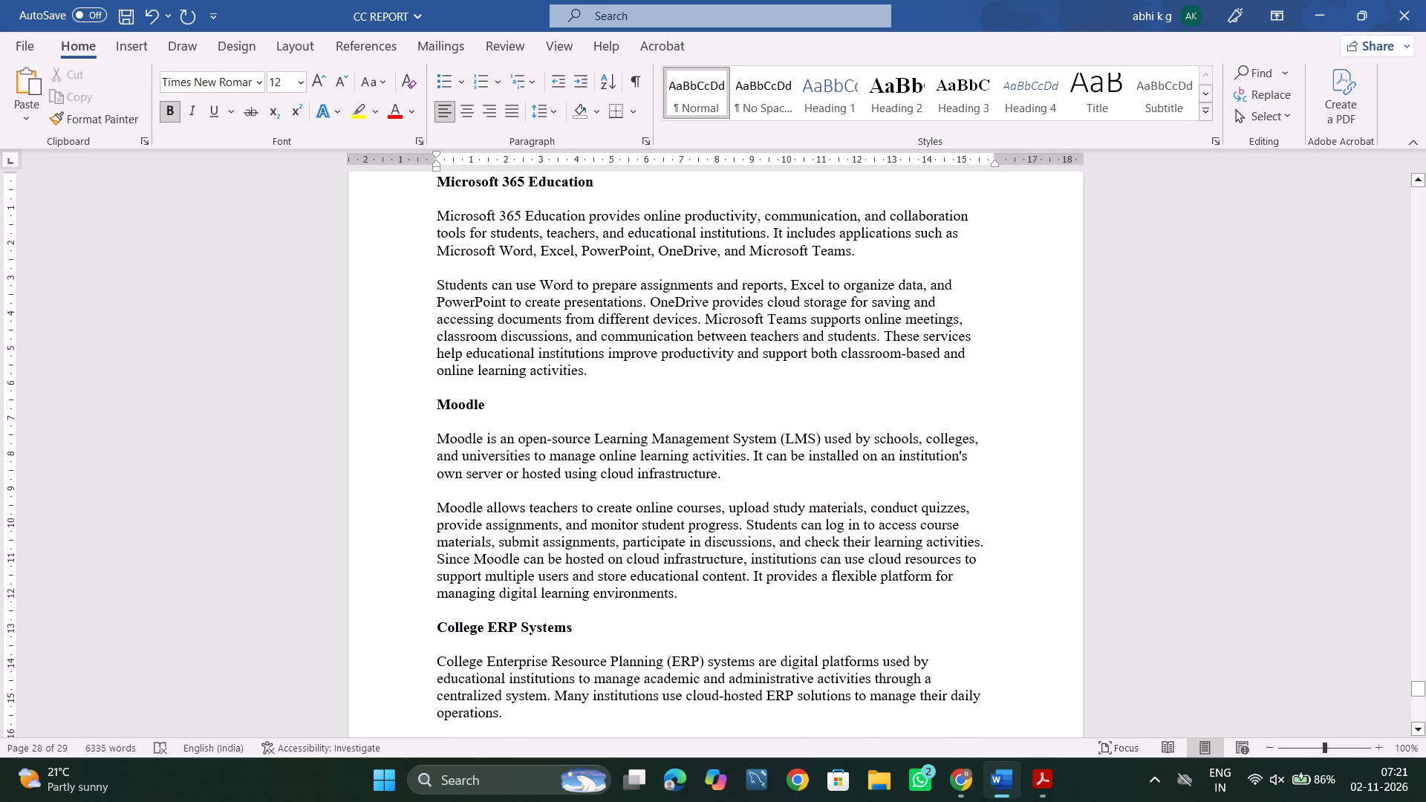
{"action": "key", "text": "Down"}
{"action": "key", "text": "Down"}
{"action": "key", "text": "Down"}
{"action": "key", "text": "Down"}
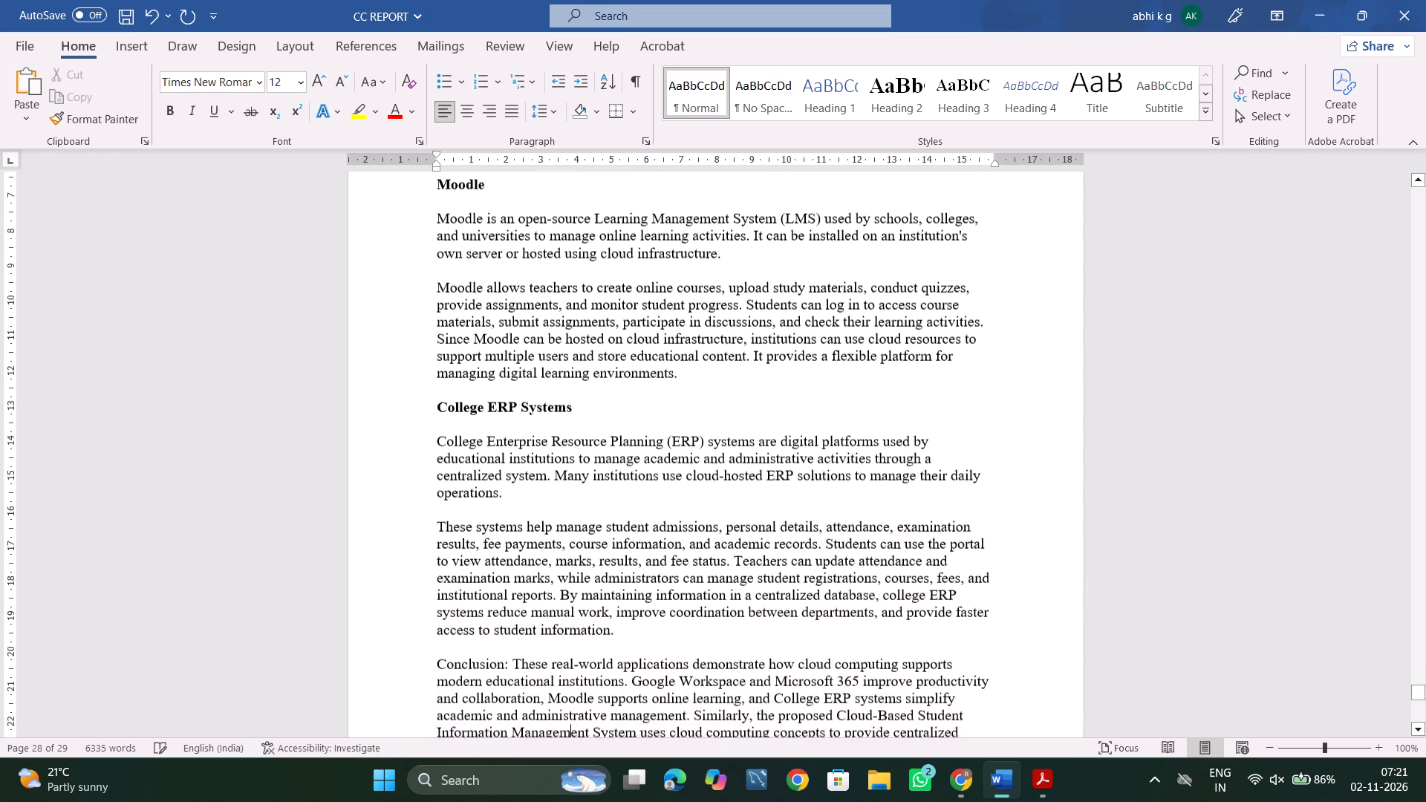
{"action": "key", "text": "Down"}
{"action": "key", "text": "Down"}
{"action": "key", "text": "Down"}
{"action": "key", "text": "Down"}
{"action": "left_click_drag", "start_coordinate": [674, 458], "coordinate": [484, 305]}
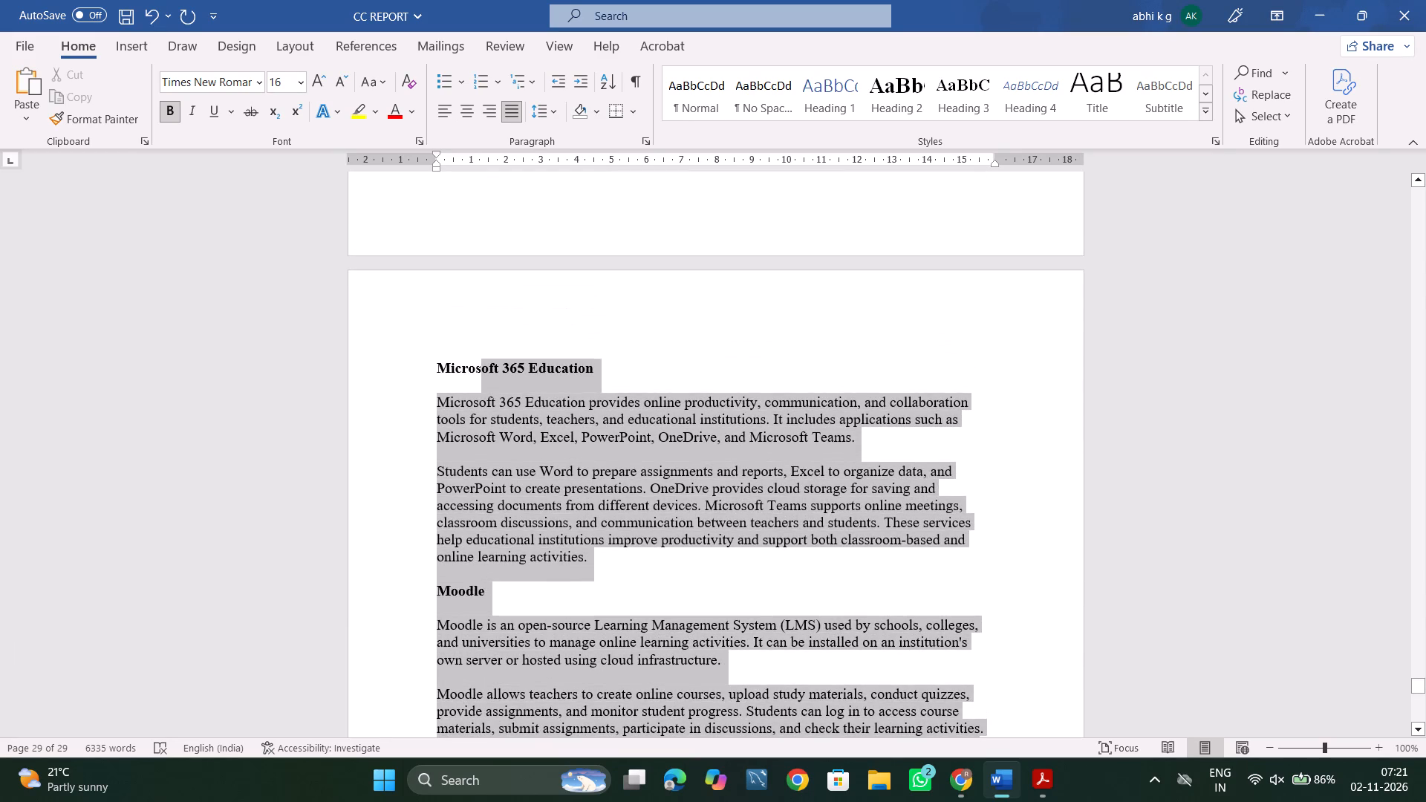
{"action": "left_click_drag", "start_coordinate": [484, 305], "coordinate": [466, 168]}
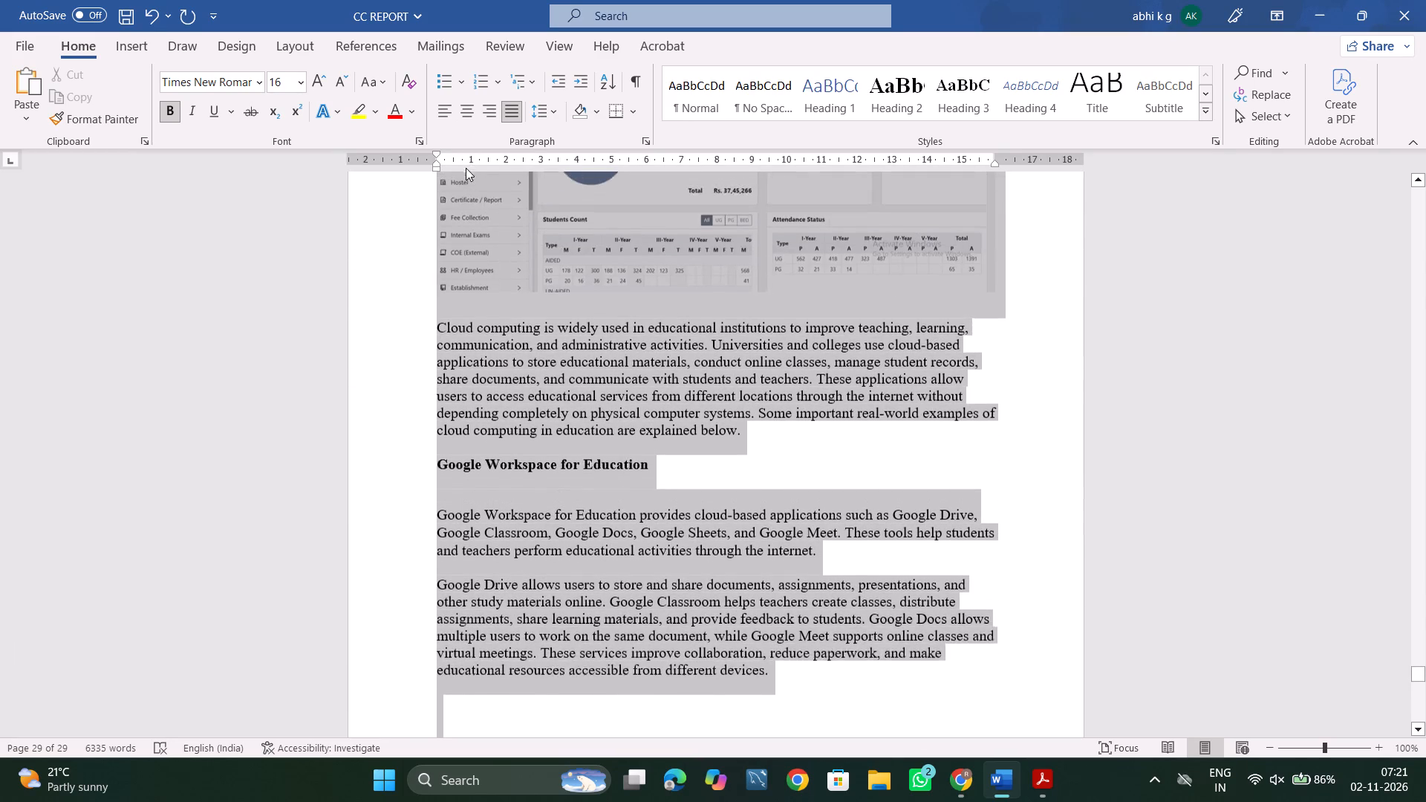
{"action": "left_click_drag", "start_coordinate": [466, 168], "coordinate": [422, 369]}
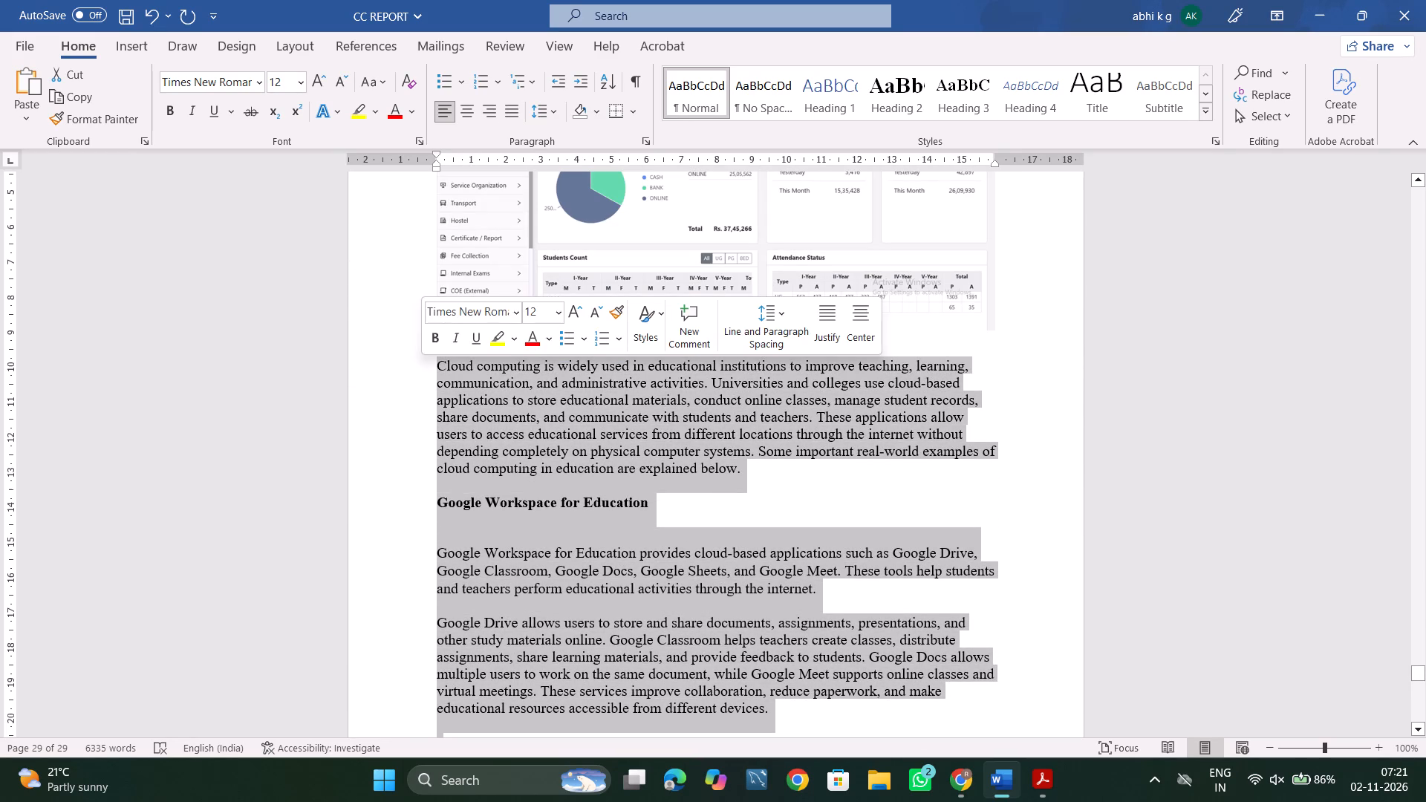
{"action": "left_click", "coordinate": [512, 111]}
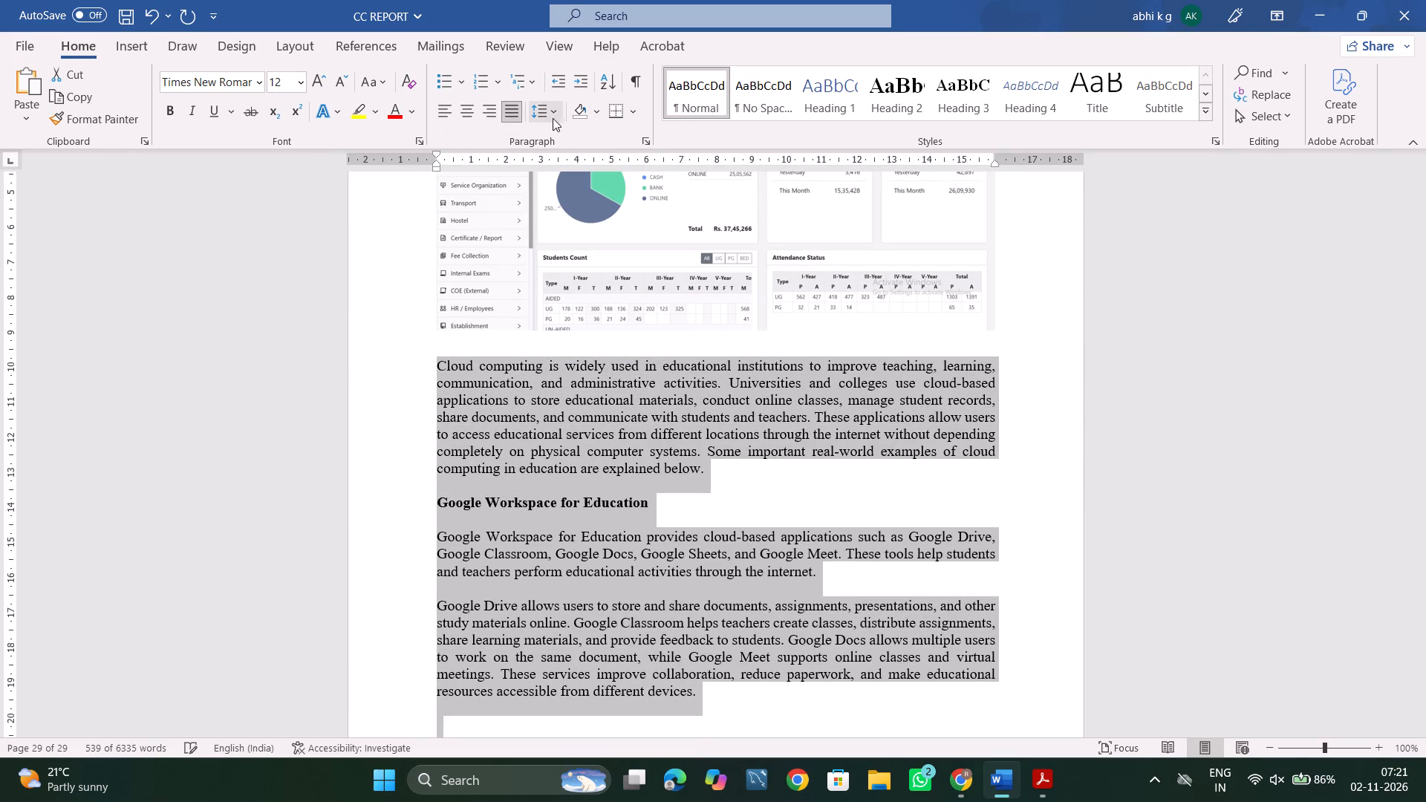
{"action": "left_click", "coordinate": [553, 111]}
{"action": "left_click", "coordinate": [576, 184]}
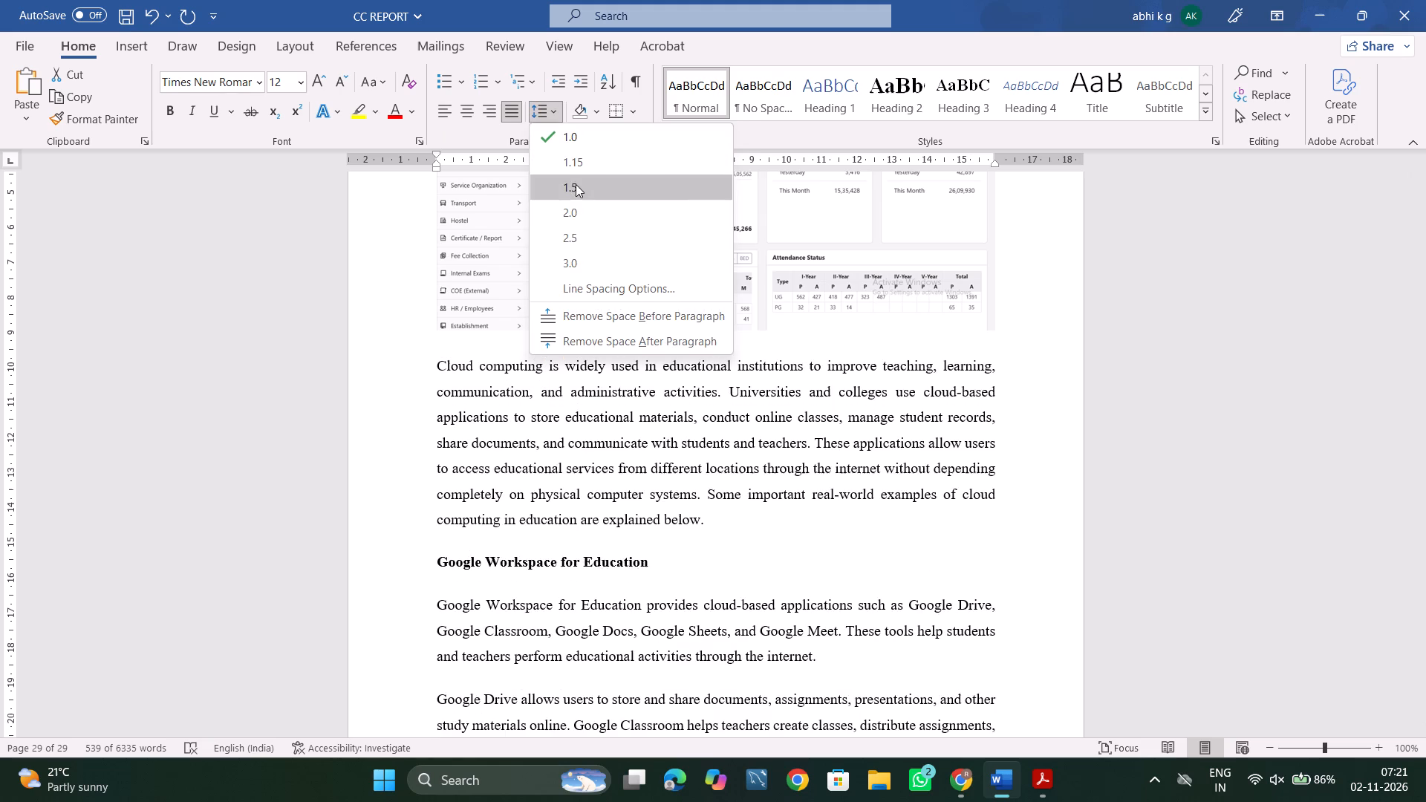
{"action": "left_click", "coordinate": [675, 551]}
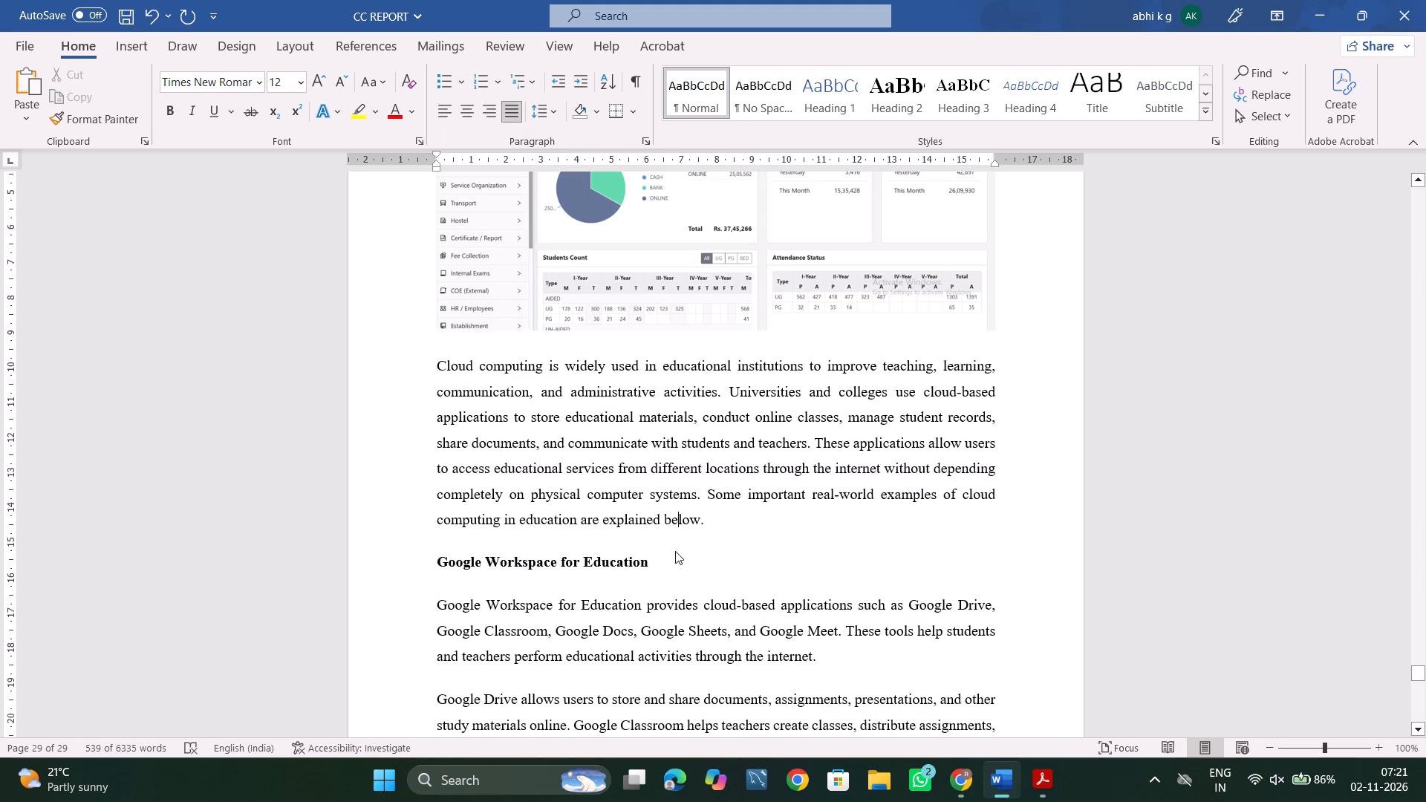
Delete the three blank lines above the Microsoft 365 Education heading at the start of its page.
{"action": "key", "text": "Down"}
{"action": "key", "text": "Down"}
{"action": "key", "text": "Down"}
{"action": "key", "text": "Down"}
{"action": "key", "text": "Down"}
{"action": "key", "text": "Down"}
{"action": "key", "text": "Down"}
{"action": "key", "text": "Down"}
{"action": "key", "text": "Down"}
{"action": "key", "text": "Down"}
{"action": "key", "text": "Down"}
{"action": "key", "text": "Down"}
{"action": "key", "text": "Down"}
{"action": "key", "text": "Down"}
{"action": "key", "text": "Down"}
{"action": "key", "text": "Down"}
{"action": "key", "text": "Down"}
{"action": "key", "text": "Down"}
{"action": "key", "text": "Down"}
{"action": "key", "text": "Down"}
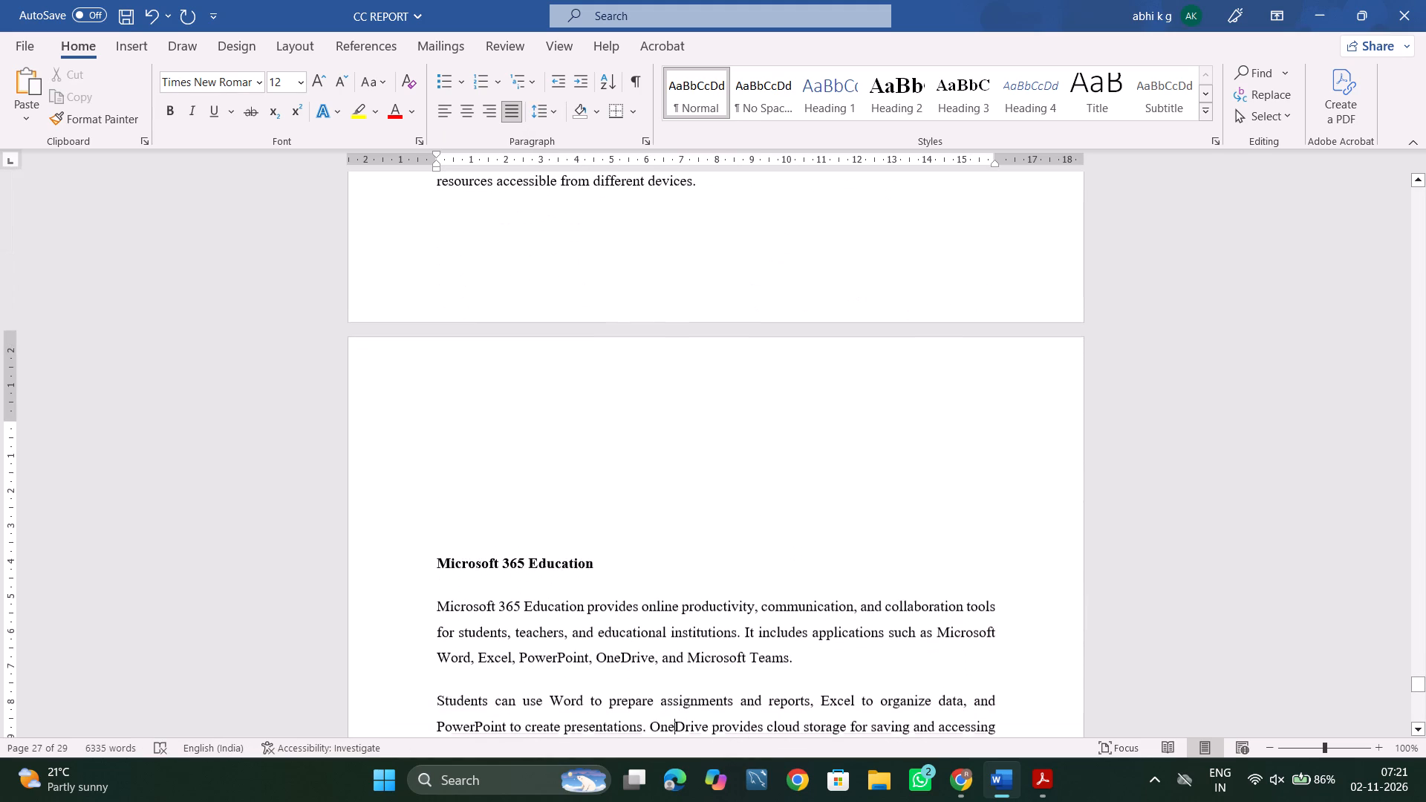
{"action": "left_click", "coordinate": [455, 513]}
{"action": "key", "text": "BackSpace"}
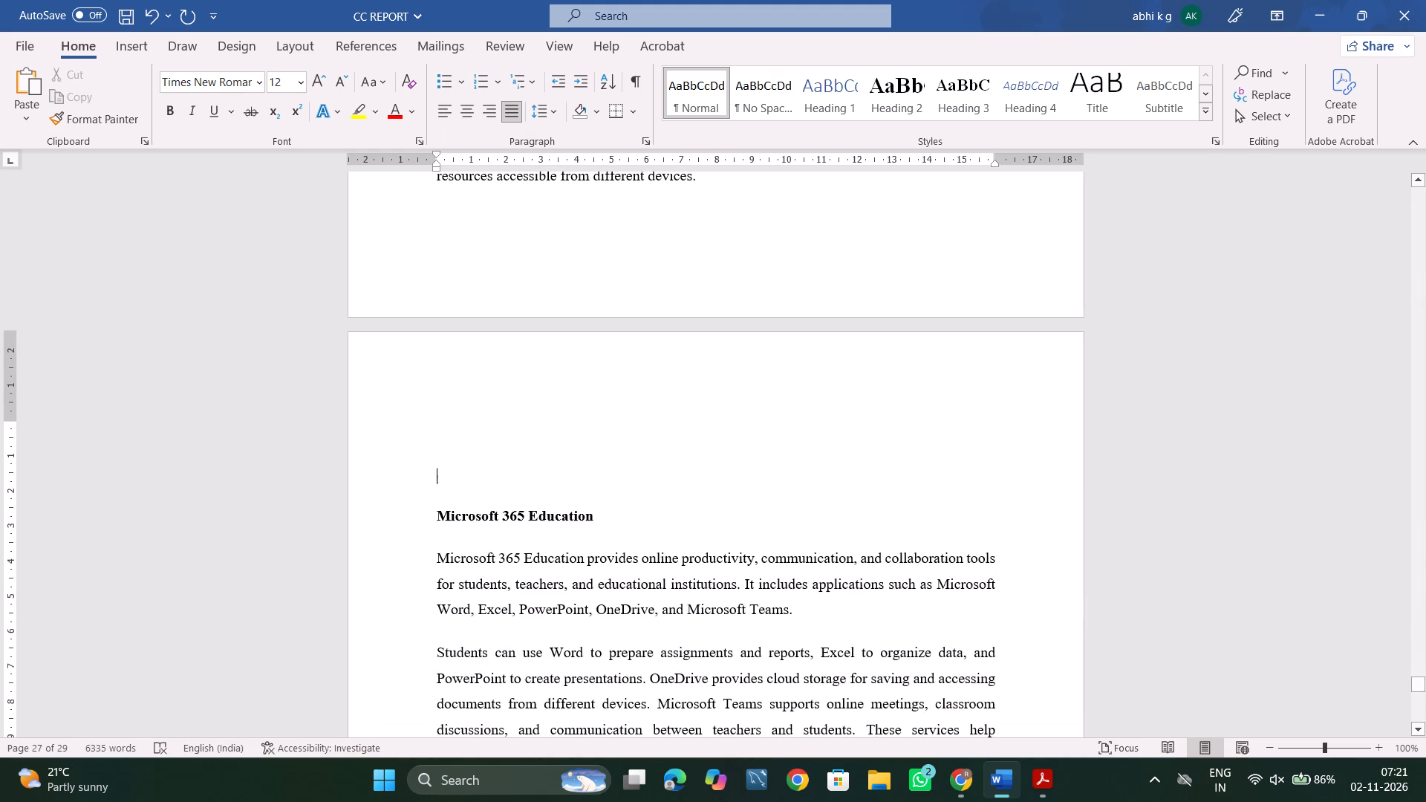
{"action": "key", "text": "BackSpace"}
{"action": "key", "text": "BackSpace"}
Delete the text from "By maintaining information in a centralized database" in the College ERP Systems section through the end of the Conclusion paragraph.
{"action": "key", "text": "Down"}
{"action": "key", "text": "Down"}
{"action": "key", "text": "Down"}
{"action": "key", "text": "Down"}
{"action": "key", "text": "Down"}
{"action": "key", "text": "Down"}
{"action": "key", "text": "Down"}
{"action": "key", "text": "Down"}
{"action": "key", "text": "Down"}
{"action": "key", "text": "Down"}
{"action": "key", "text": "Down"}
{"action": "key", "text": "Down"}
{"action": "key", "text": "Down"}
{"action": "key", "text": "Down"}
{"action": "key", "text": "Down"}
{"action": "key", "text": "Down"}
{"action": "key", "text": "Down"}
{"action": "key", "text": "Down"}
{"action": "key", "text": "Down"}
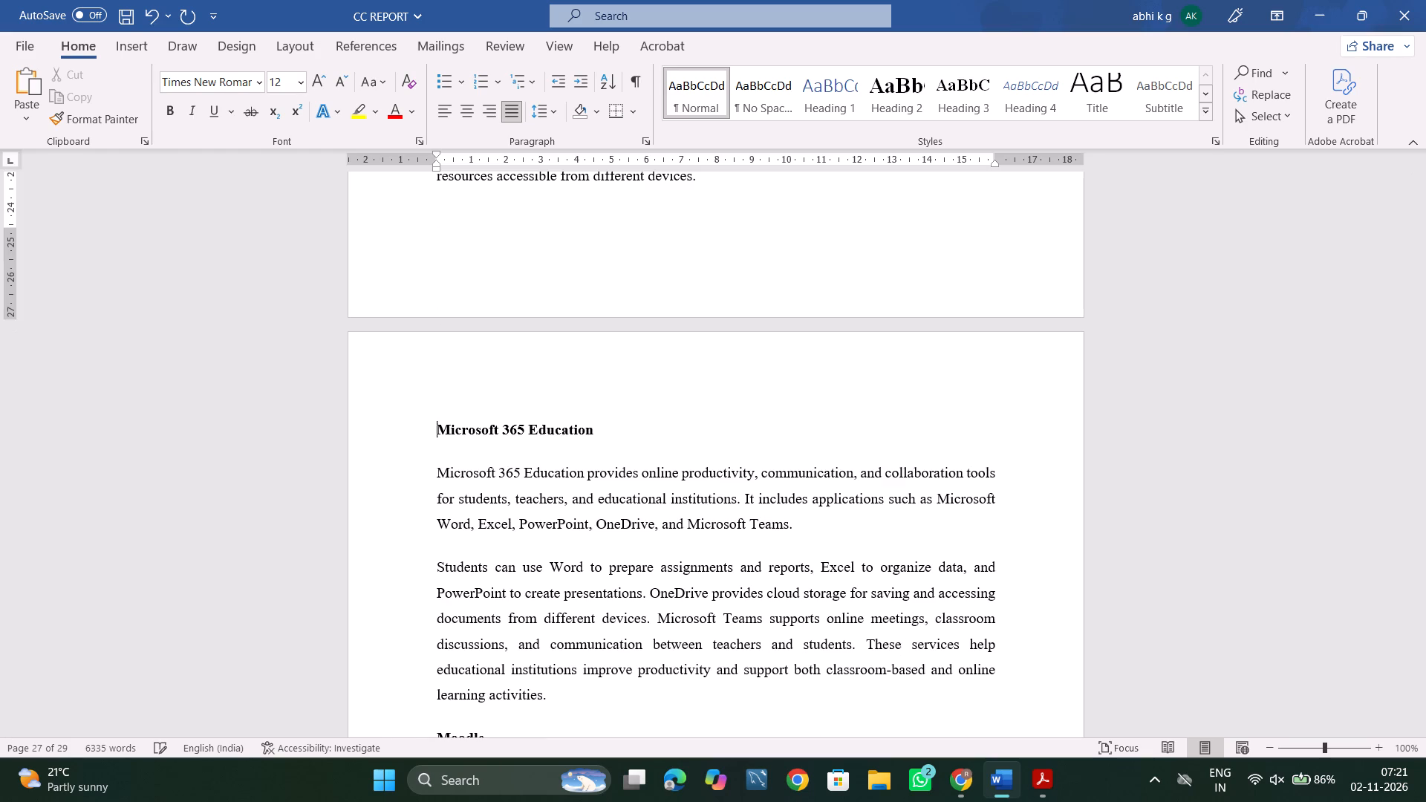
{"action": "key", "text": "Down"}
{"action": "key", "text": "Down"}
{"action": "key", "text": "Down"}
{"action": "key", "text": "Down"}
{"action": "key", "text": "Down"}
{"action": "key", "text": "Down"}
{"action": "key", "text": "Down"}
{"action": "key", "text": "Down"}
{"action": "key", "text": "Down"}
{"action": "key", "text": "Down"}
{"action": "key", "text": "Down"}
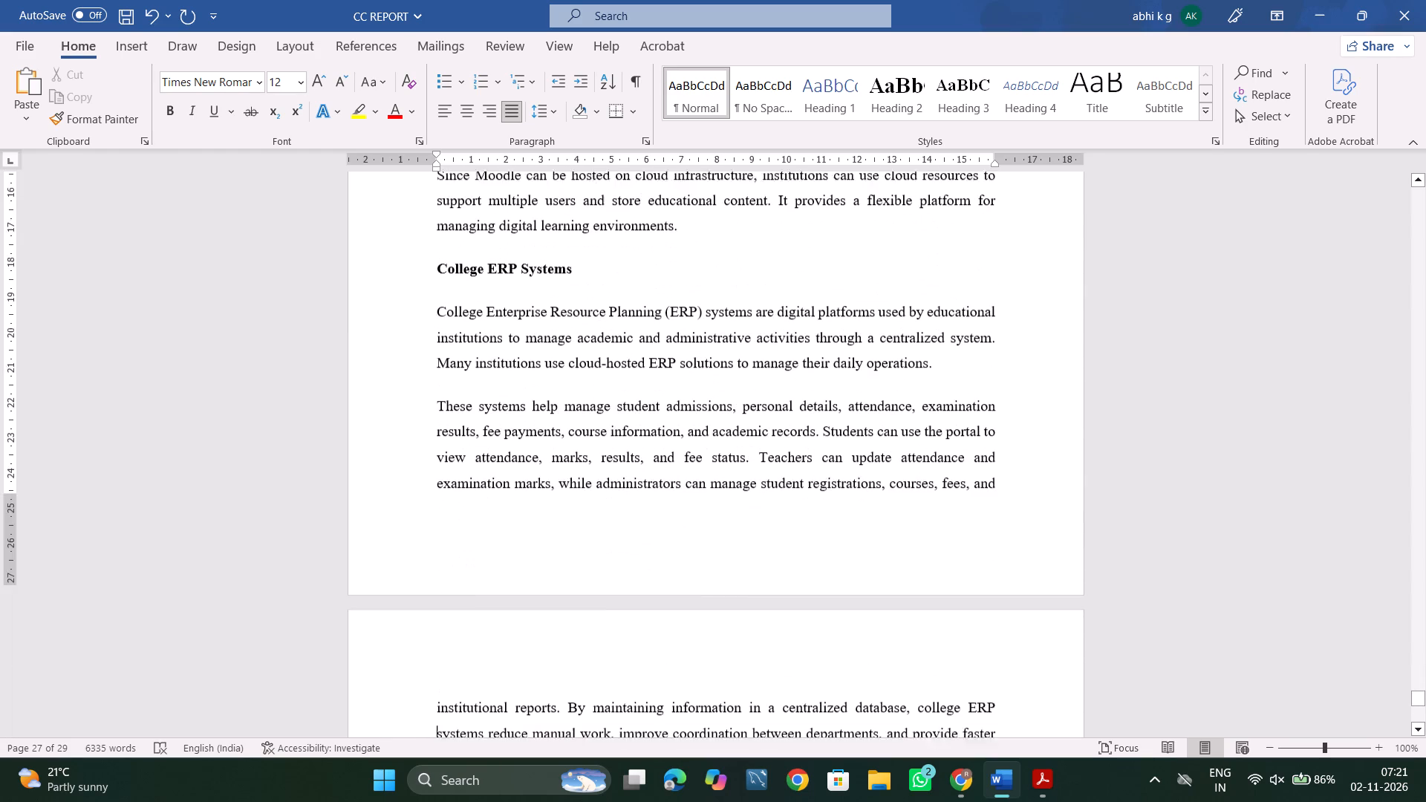
{"action": "key", "text": "Down"}
{"action": "key", "text": "Down"}
{"action": "key", "text": "Down"}
{"action": "key", "text": "Down"}
{"action": "key", "text": "Down"}
{"action": "key", "text": "Down"}
{"action": "key", "text": "Down"}
{"action": "key", "text": "Down"}
{"action": "key", "text": "Down"}
{"action": "key", "text": "Down"}
{"action": "key", "text": "Down"}
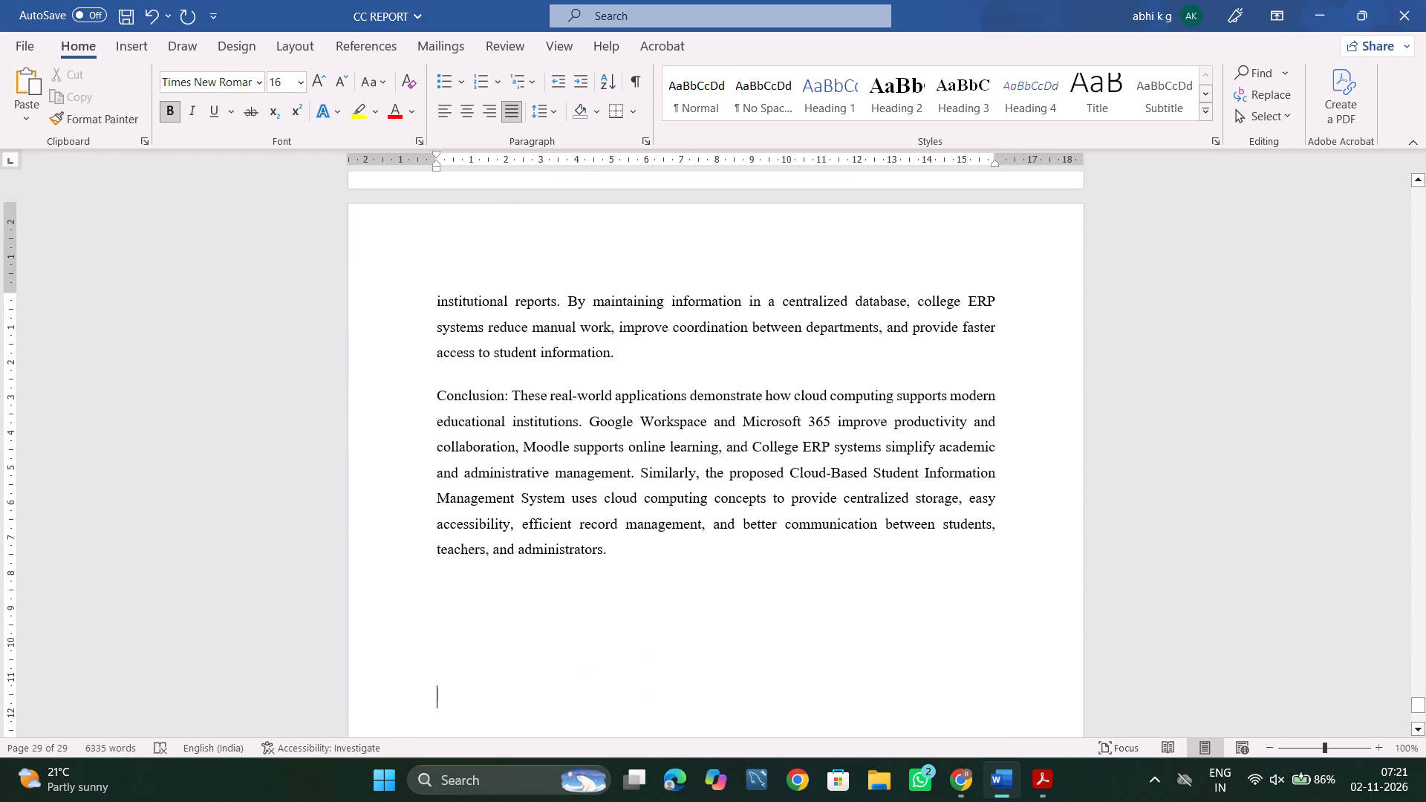
{"action": "left_click_drag", "start_coordinate": [624, 560], "coordinate": [564, 211]}
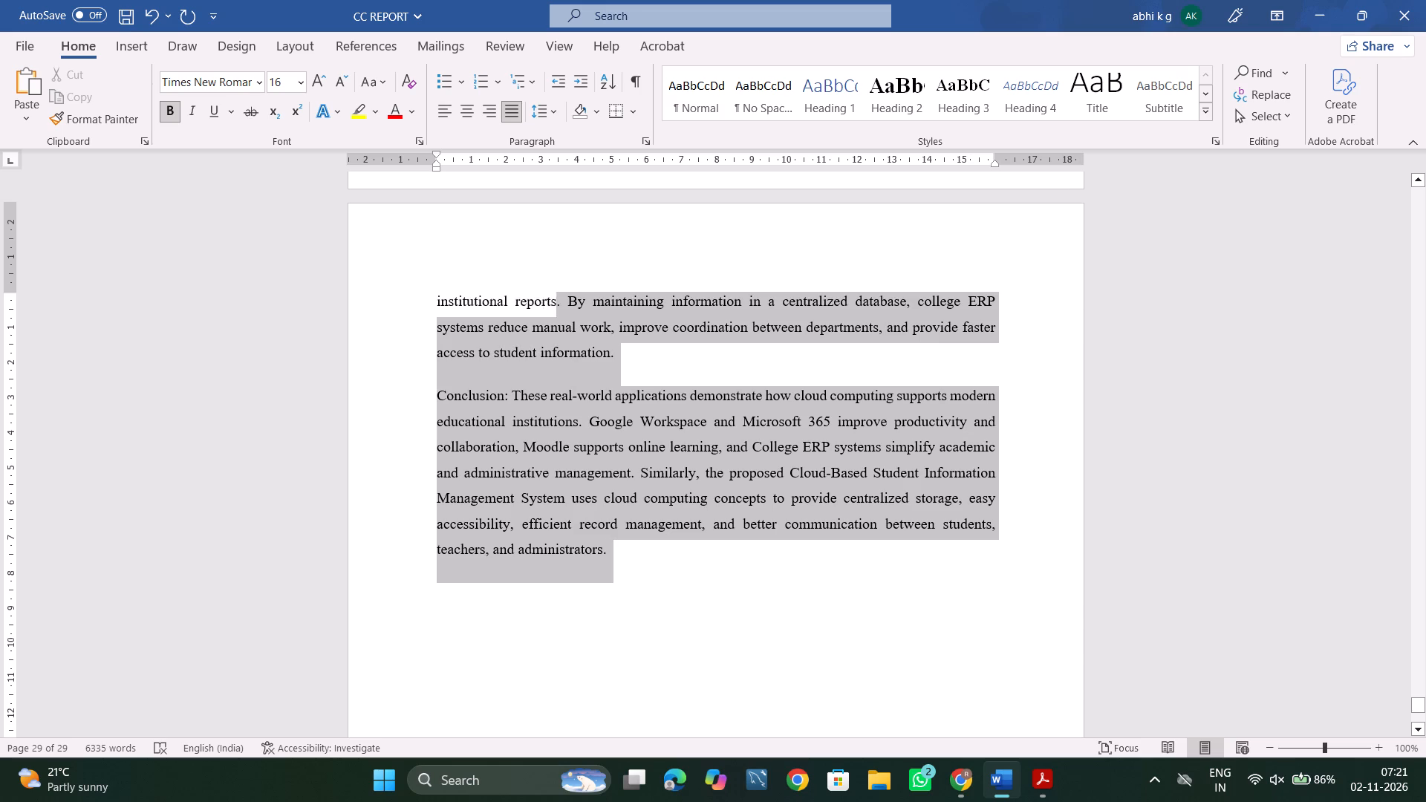
{"action": "left_click_drag", "start_coordinate": [564, 211], "coordinate": [579, 280]}
{"action": "key", "text": "BackSpace"}
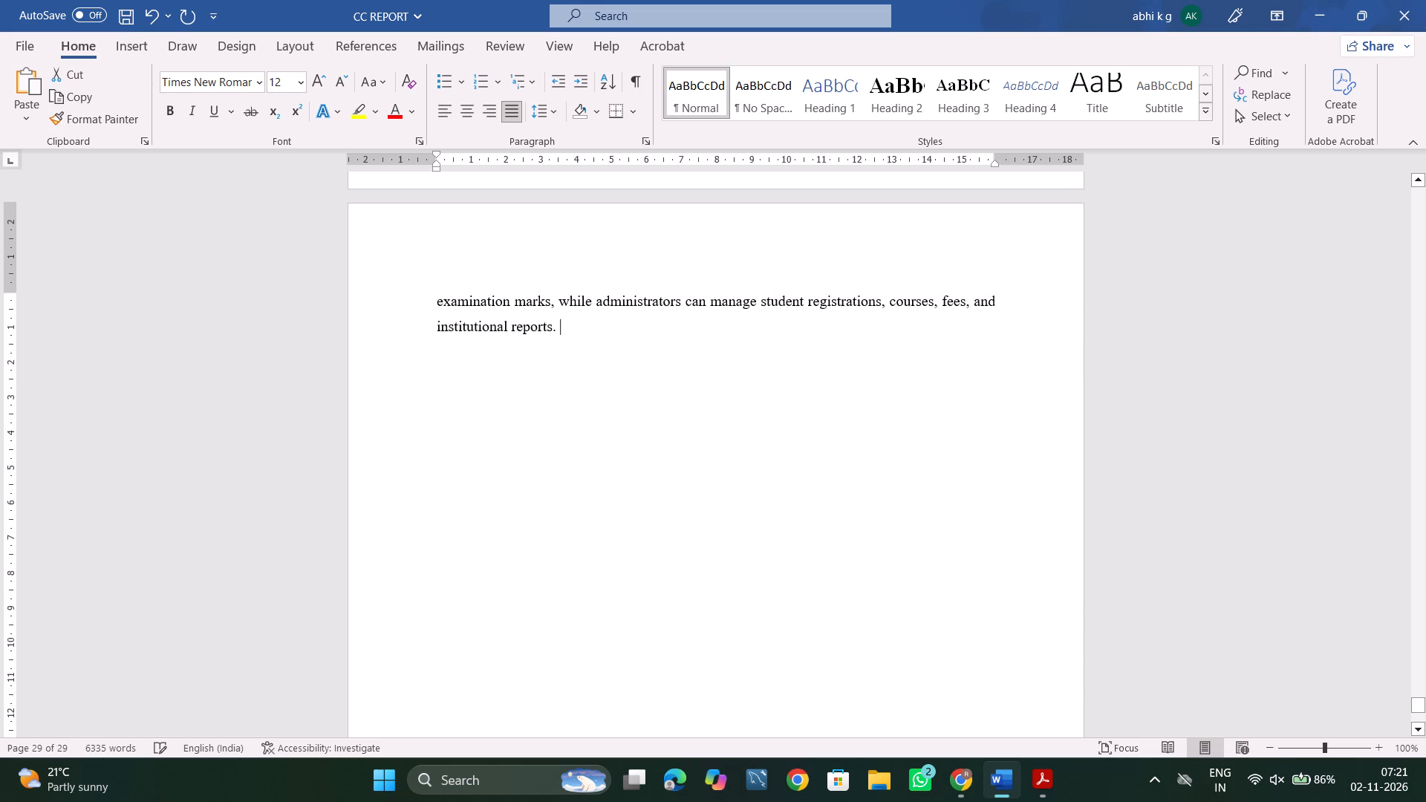
Delete the College ERP Systems text from "Teachers can update attendance" through "institutional reports" and place the cursor on the blank last page.
{"action": "key", "text": "Up"}
{"action": "key", "text": "Up"}
{"action": "key", "text": "Up"}
{"action": "key", "text": "Up"}
{"action": "key", "text": "Up"}
{"action": "key", "text": "Up"}
{"action": "key", "text": "Up"}
{"action": "key", "text": "Up"}
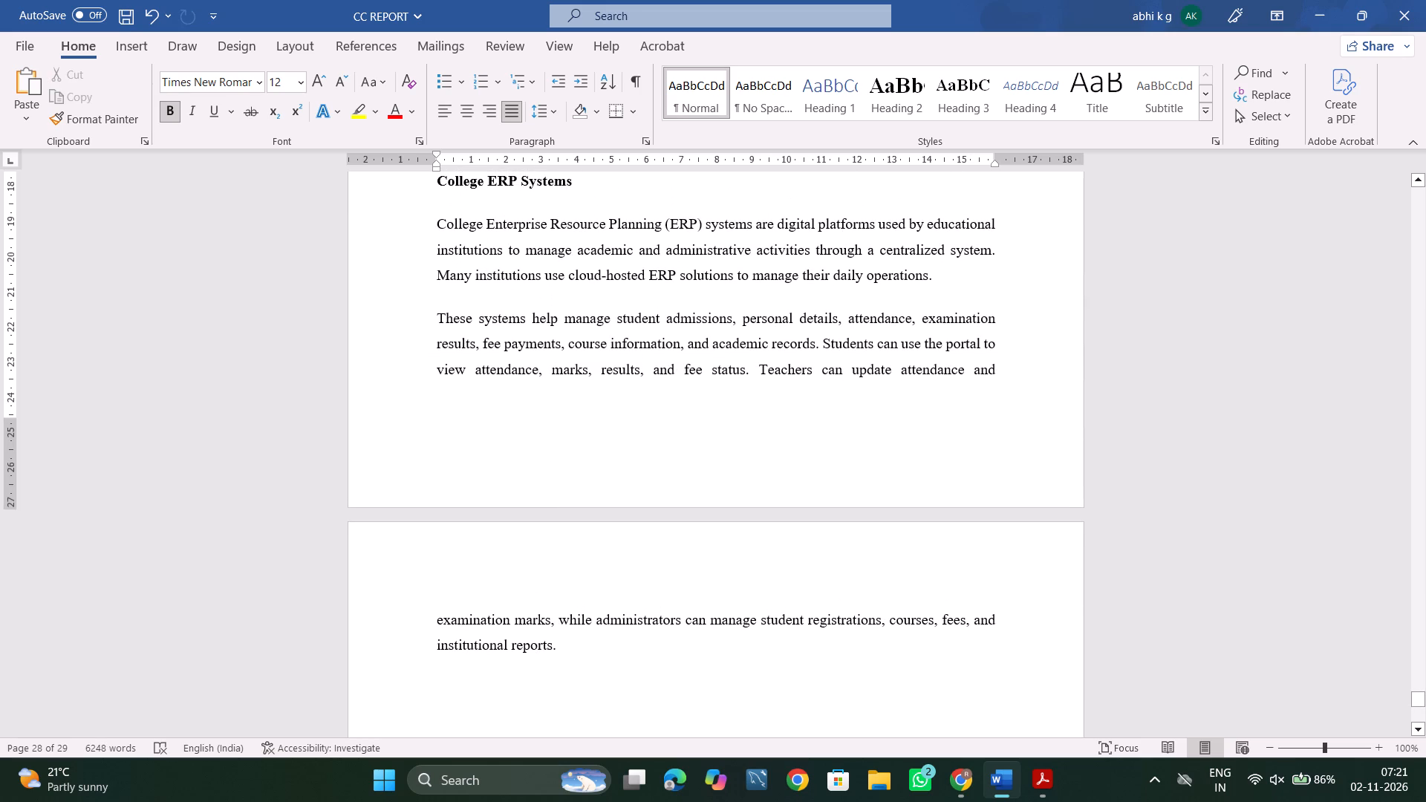
{"action": "left_click_drag", "start_coordinate": [757, 369], "coordinate": [818, 610]}
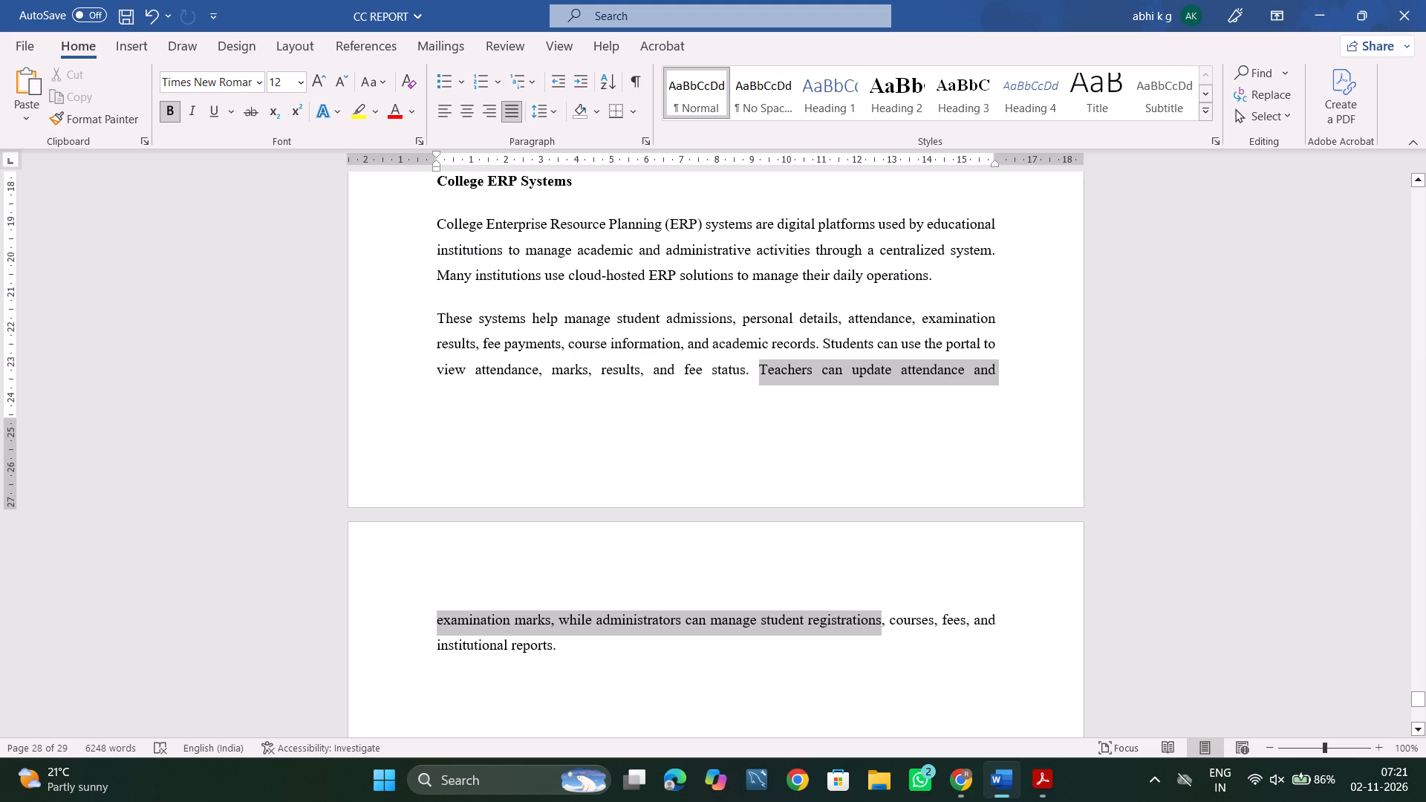
{"action": "left_click_drag", "start_coordinate": [818, 610], "coordinate": [815, 658]}
{"action": "key", "text": "BackSpace"}
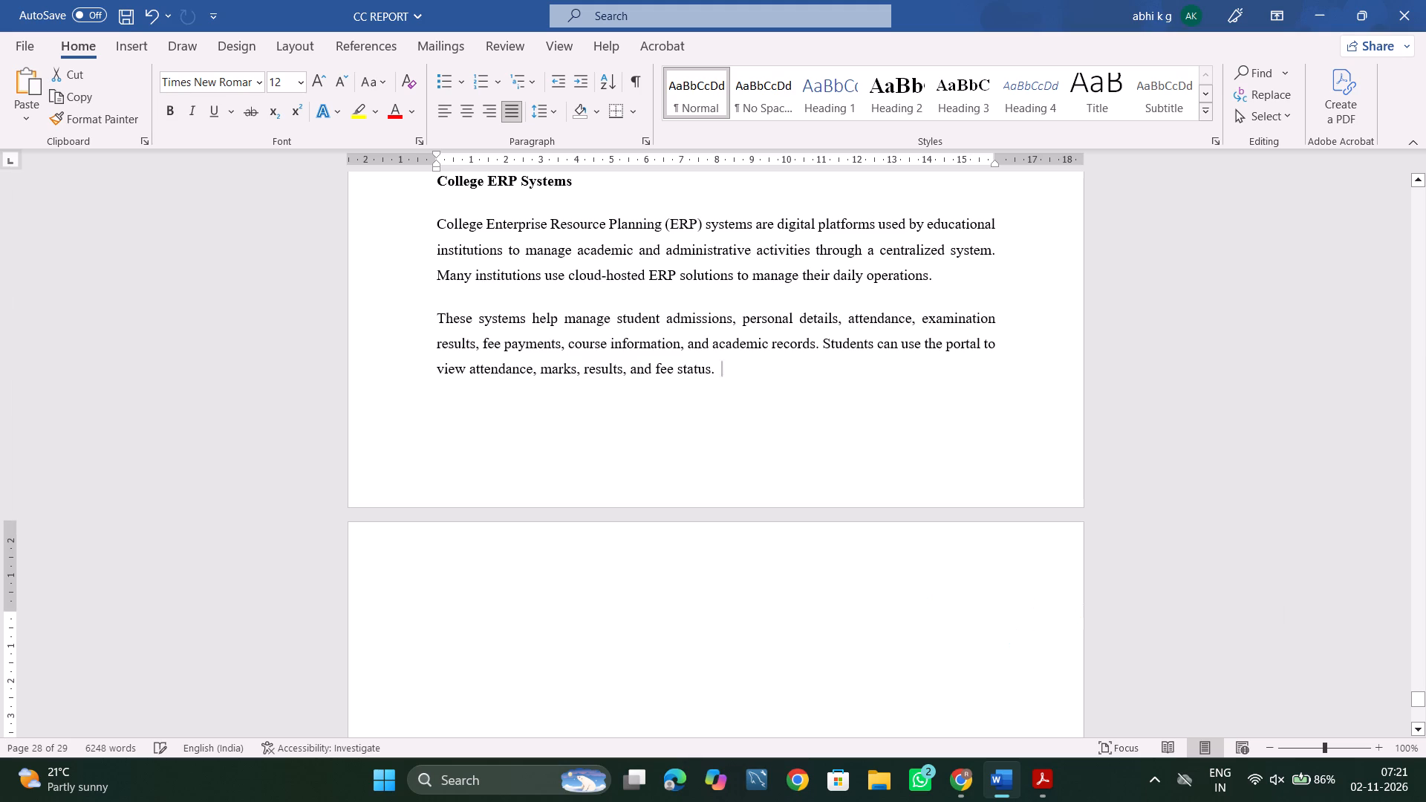
{"action": "left_click", "coordinate": [433, 596]}
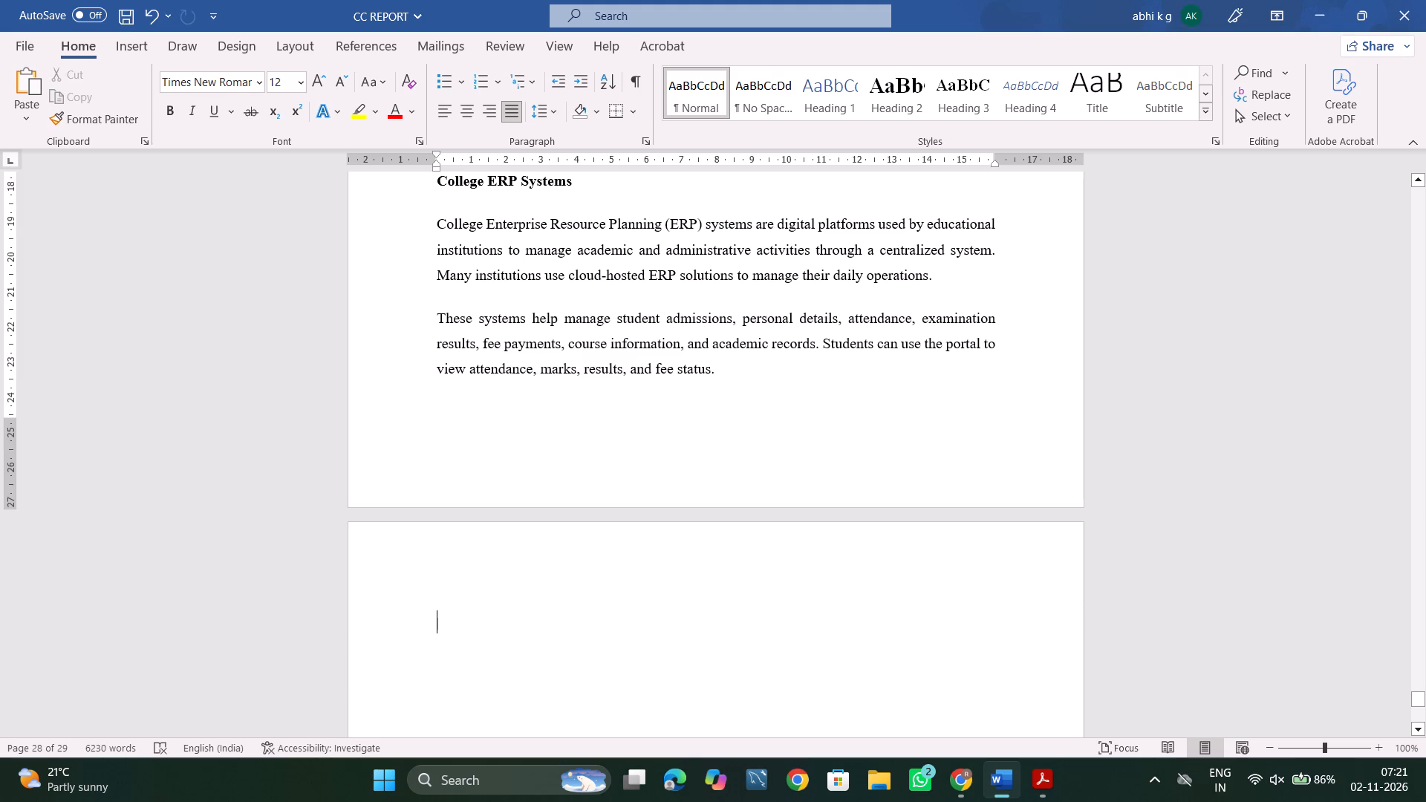
{"action": "left_click", "coordinate": [412, 596]}
{"action": "left_click", "coordinate": [434, 604]}
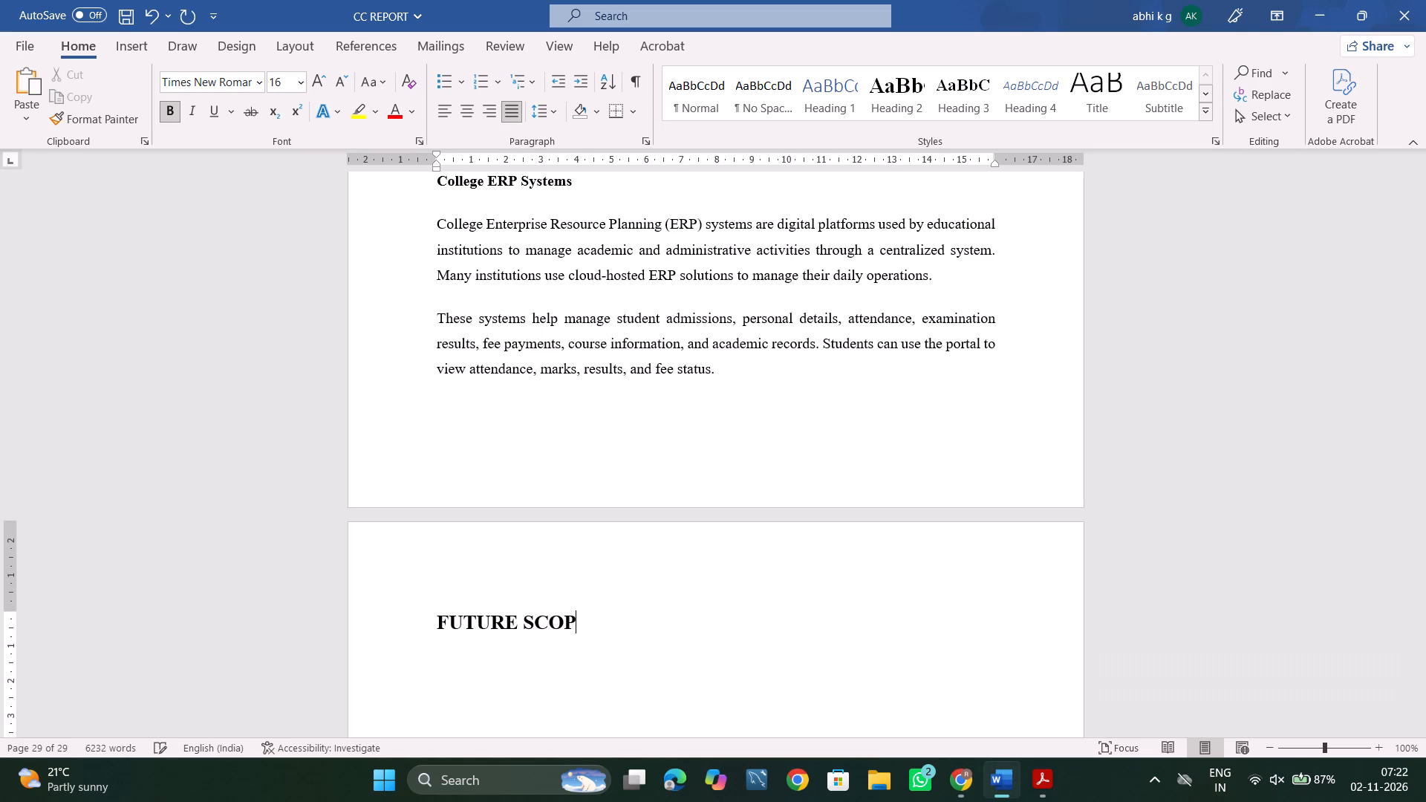
{"action": "key", "text": "e"}
{"action": "key", "text": "Return"}
{"action": "key", "text": "BackSpace"}
{"action": "key", "text": "Return"}
{"action": "key", "text": "ctrl+v"}
Remove the number "1." in front of the Artificial Intelligence (AI) paragraph under the FUTURE SCOPE heading.
{"action": "key", "text": "Up"}
{"action": "key", "text": "Up"}
{"action": "key", "text": "Up"}
{"action": "key", "text": "Up"}
{"action": "key", "text": "Up"}
{"action": "key", "text": "Up"}
{"action": "key", "text": "Up"}
{"action": "key", "text": "Up"}
{"action": "key", "text": "Up"}
{"action": "key", "text": "Up"}
{"action": "key", "text": "Up"}
{"action": "key", "text": "Up"}
{"action": "key", "text": "Up"}
{"action": "key", "text": "Up"}
{"action": "key", "text": "Up"}
{"action": "key", "text": "Up"}
{"action": "key", "text": "Up"}
{"action": "key", "text": "Up"}
{"action": "key", "text": "Up"}
{"action": "key", "text": "Up"}
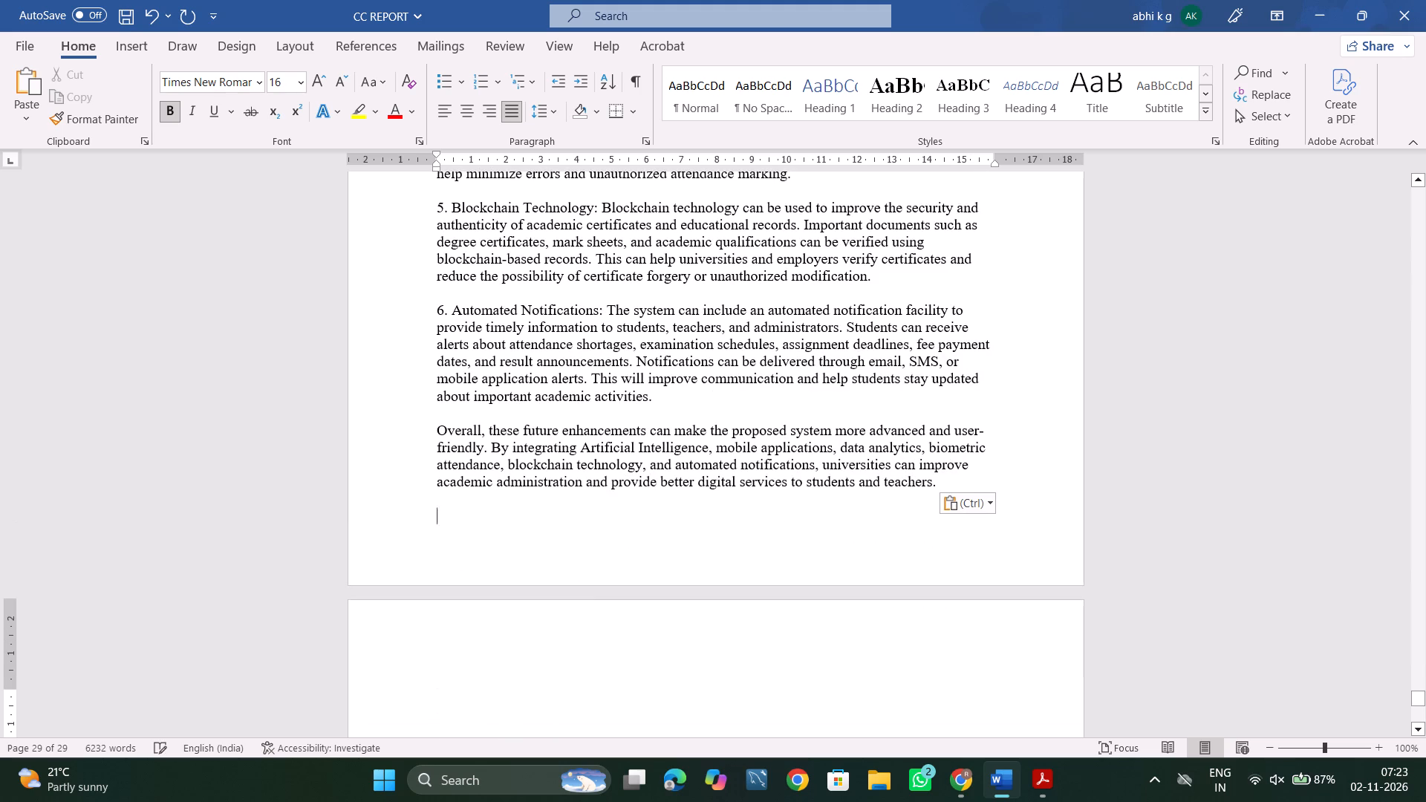
{"action": "key", "text": "Up"}
{"action": "key", "text": "Up"}
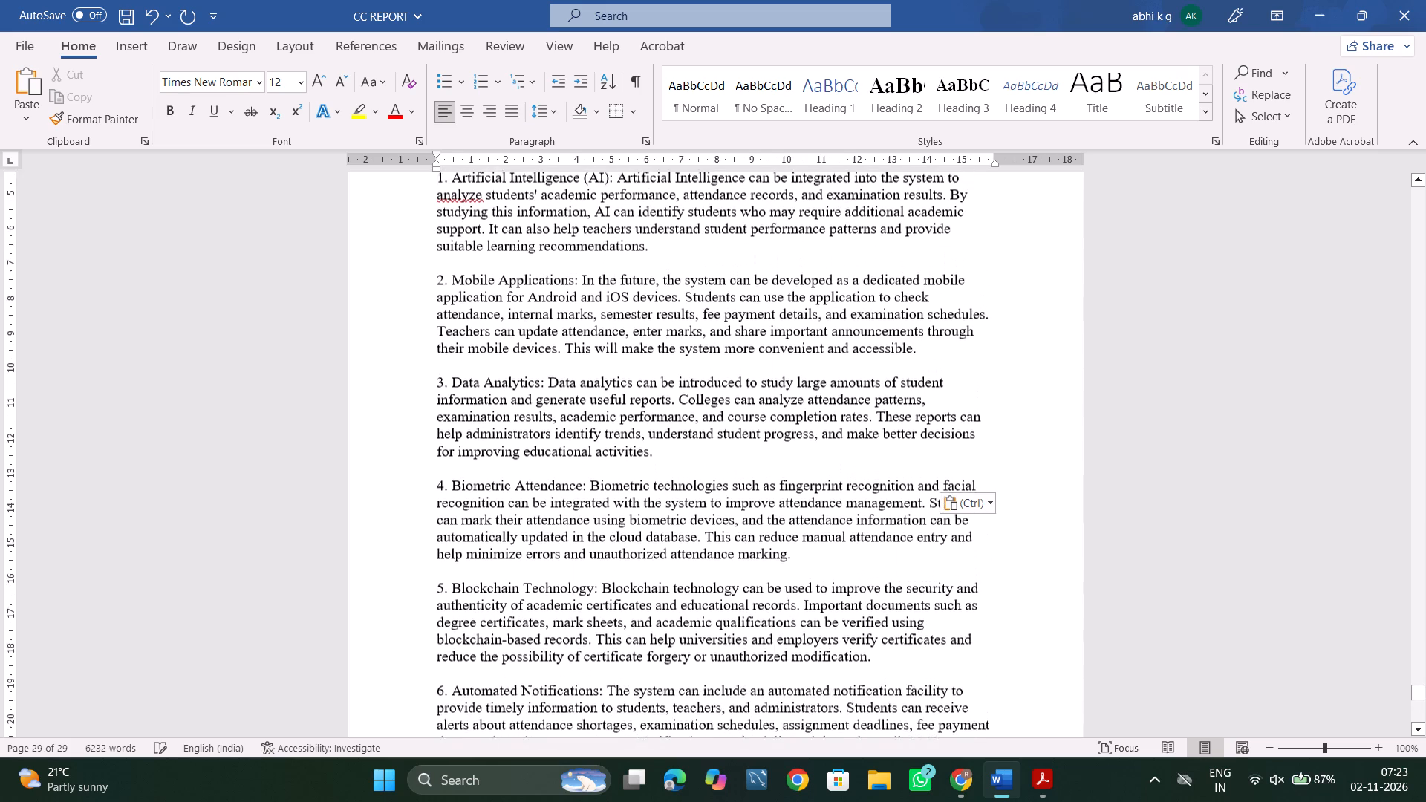
{"action": "key", "text": "Up"}
{"action": "key", "text": "Up"}
{"action": "key", "text": "Up"}
{"action": "key", "text": "Up"}
{"action": "key", "text": "Up"}
{"action": "key", "text": "Up"}
{"action": "key", "text": "Up"}
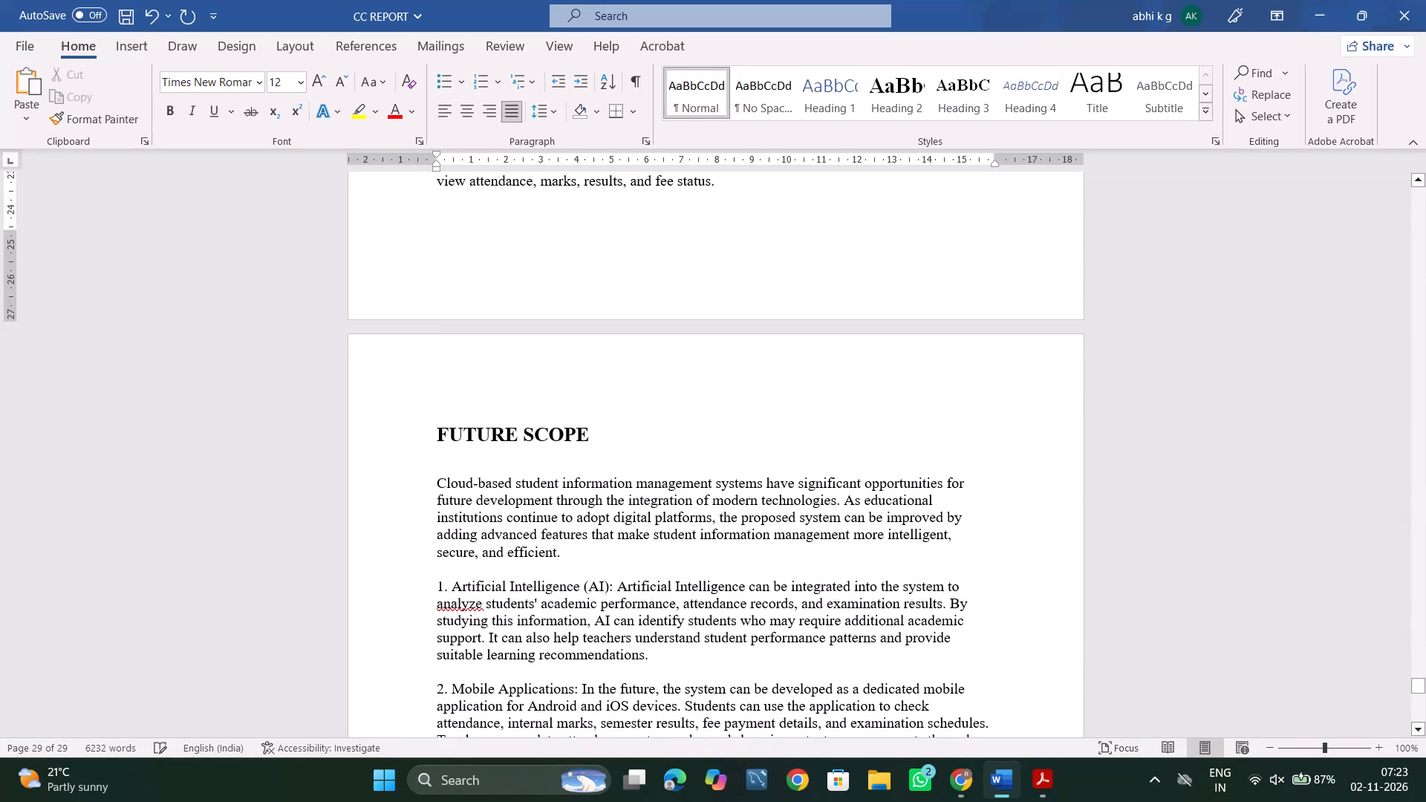
{"action": "left_click", "coordinate": [455, 584]}
{"action": "key", "text": "BackSpace"}
{"action": "key", "text": "BackSpace"}
{"action": "key", "text": "BackSpace"}
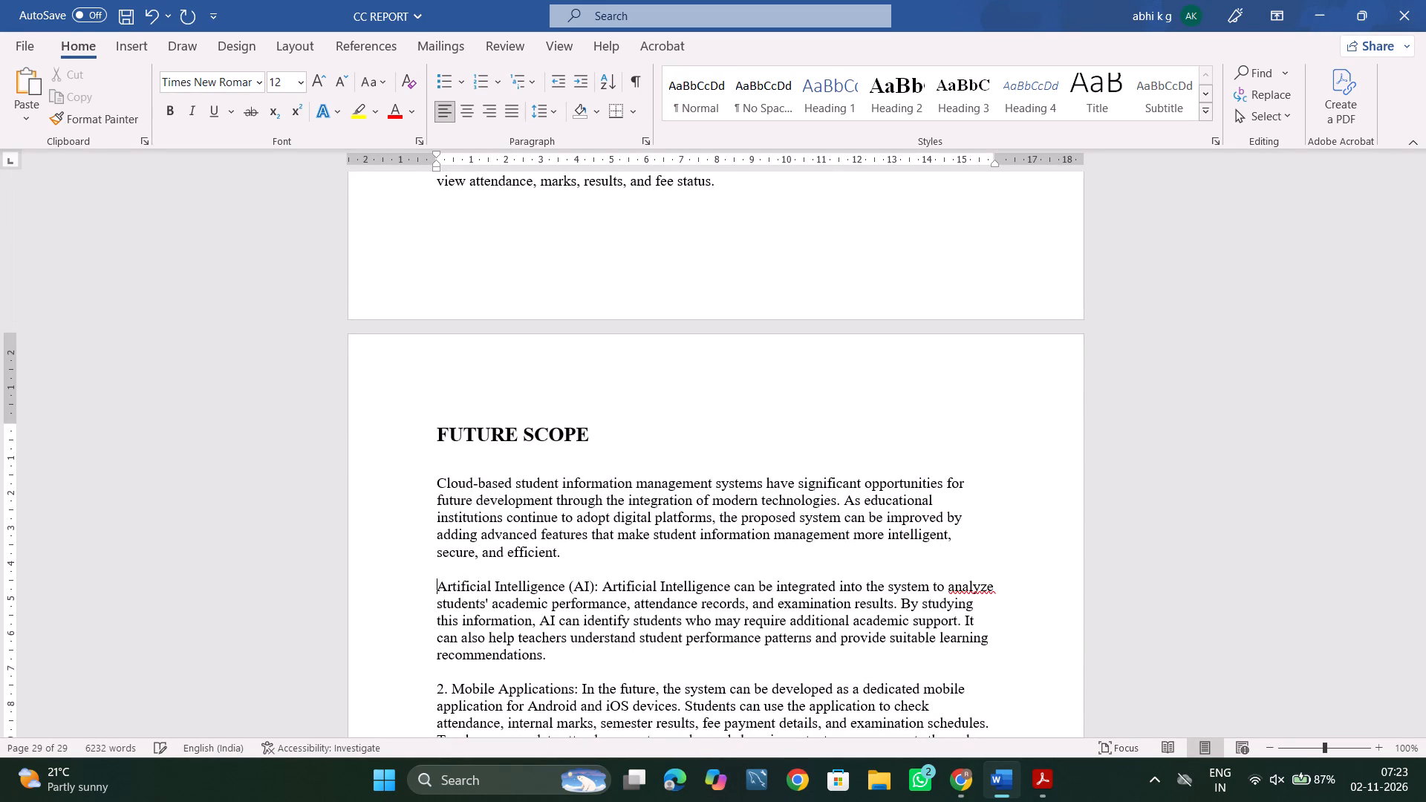
Make the lead-in "Artificial Intelligence (AI):" bold in the FUTURE SCOPE section.
{"action": "left_click_drag", "start_coordinate": [600, 590], "coordinate": [533, 585]}
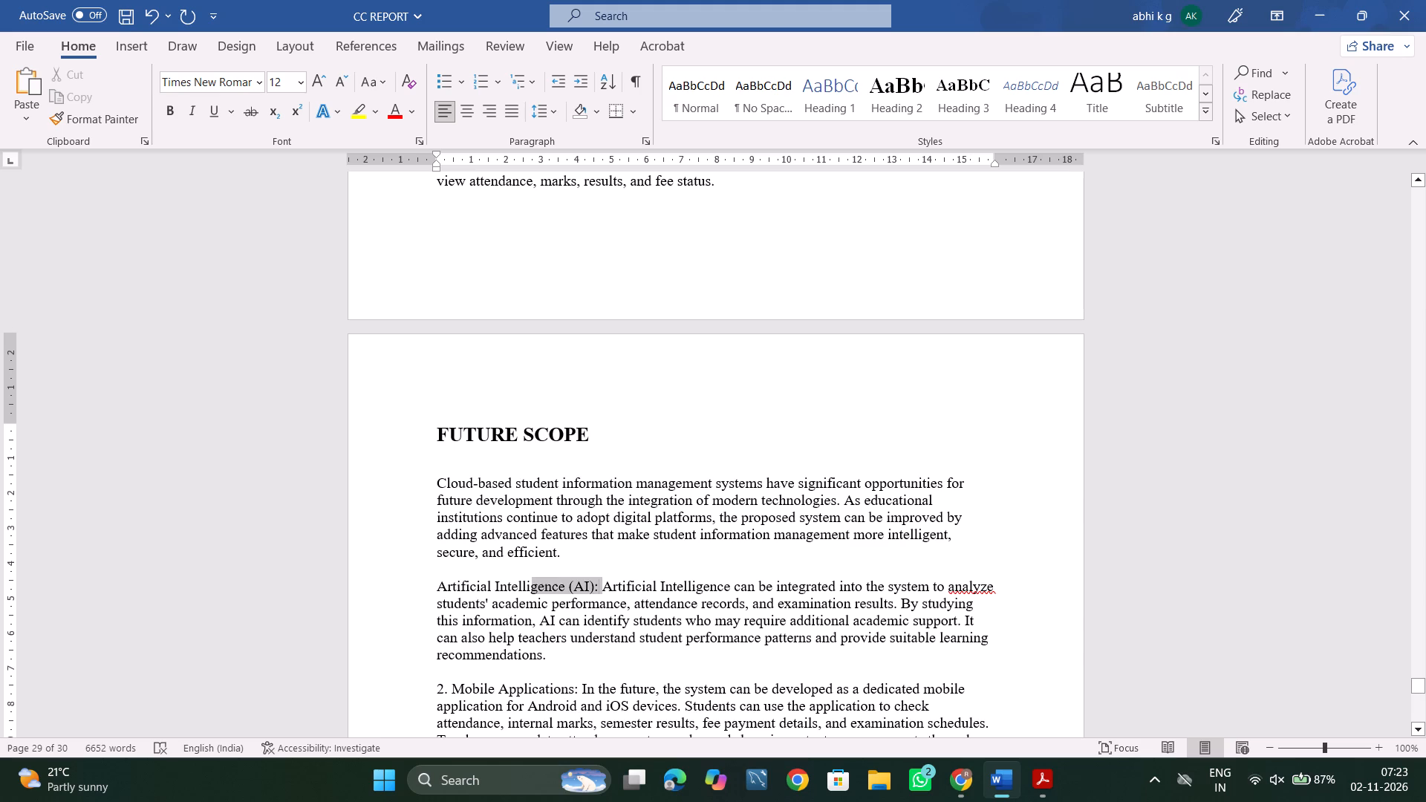
{"action": "left_click_drag", "start_coordinate": [533, 585], "coordinate": [432, 590]}
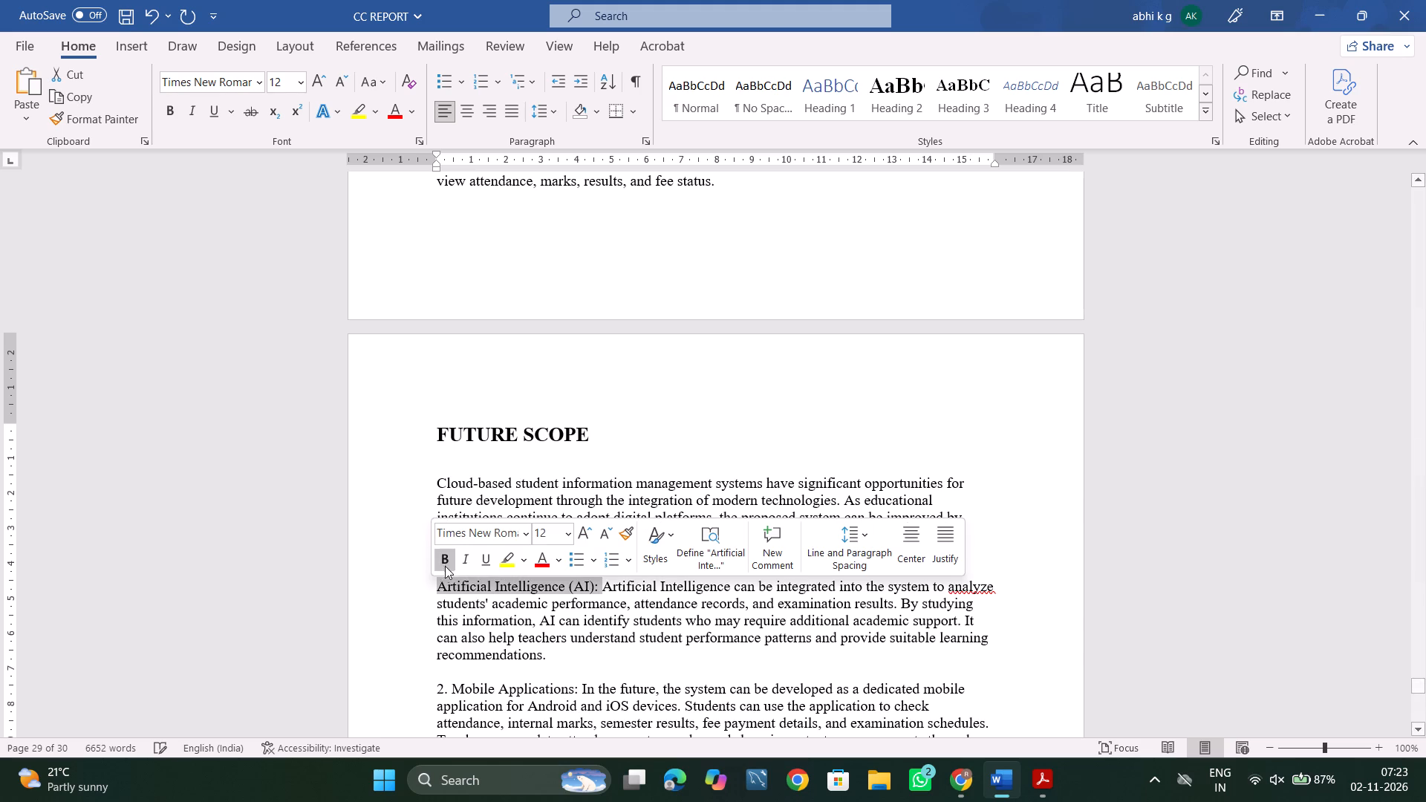
{"action": "left_click", "coordinate": [446, 564]}
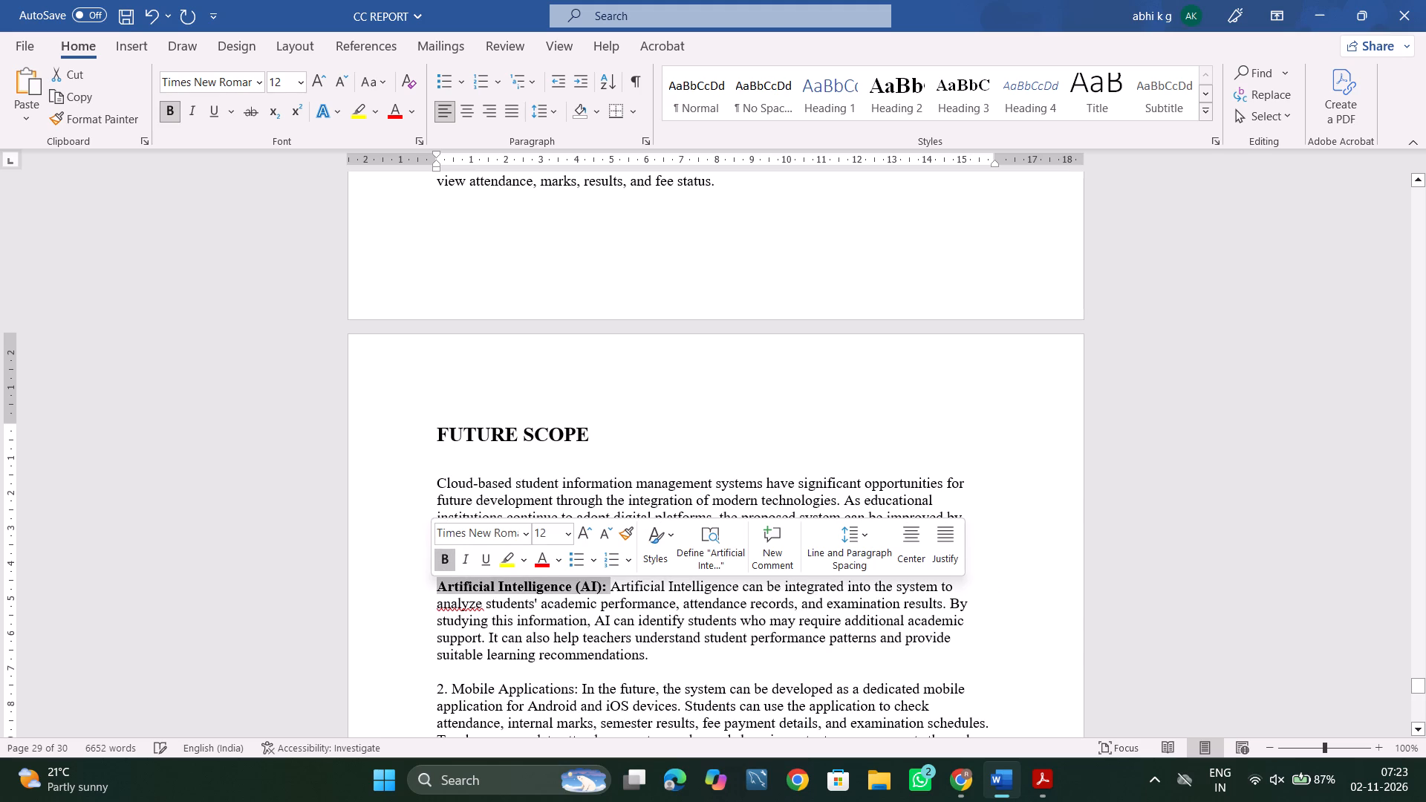
Remove the number "2." before the Mobile Applications paragraph and make the lead-in "Mobile Applications:" bold.
{"action": "left_click", "coordinate": [452, 688]}
{"action": "key", "text": "BackSpace"}
{"action": "key", "text": "BackSpace"}
{"action": "key", "text": "BackSpace"}
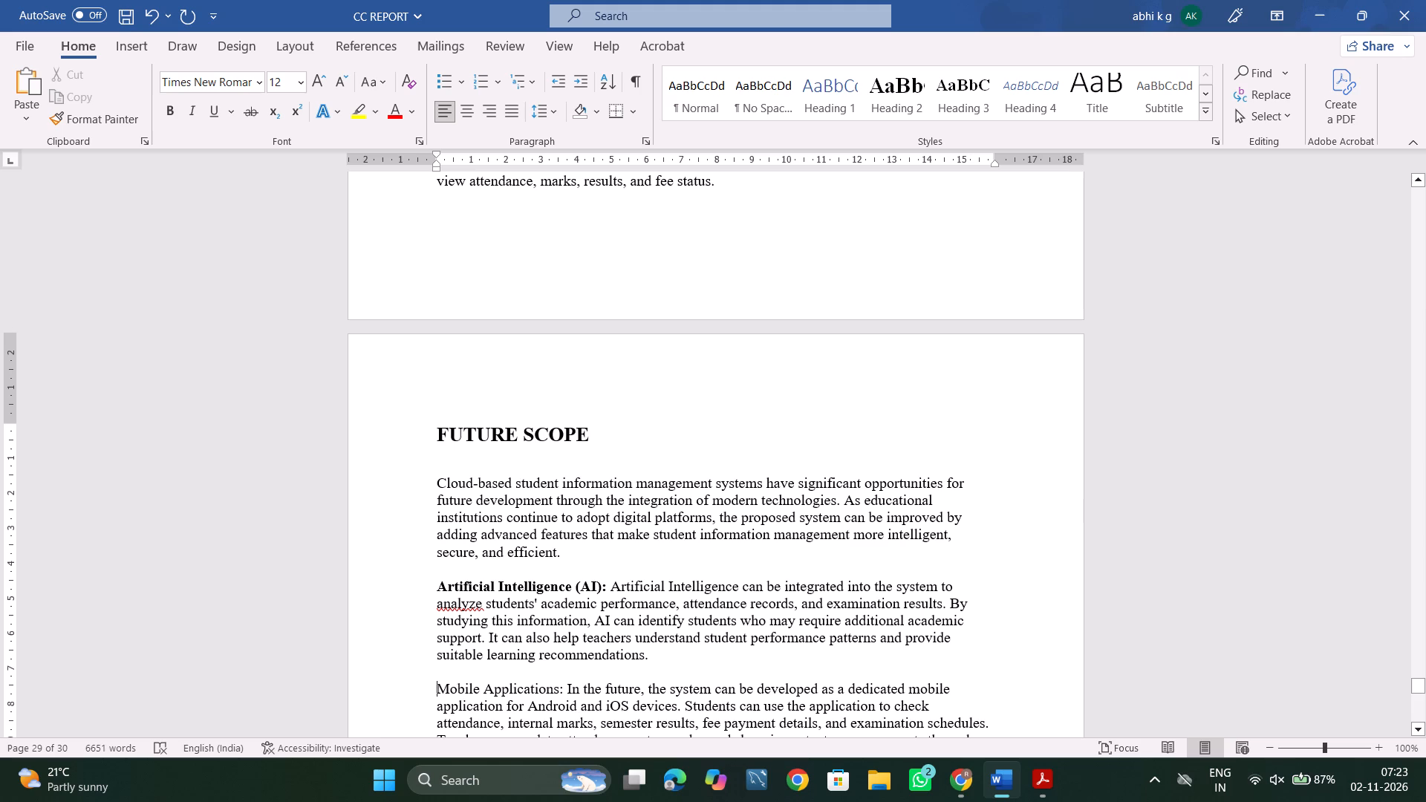
{"action": "left_click_drag", "start_coordinate": [563, 692], "coordinate": [454, 682]}
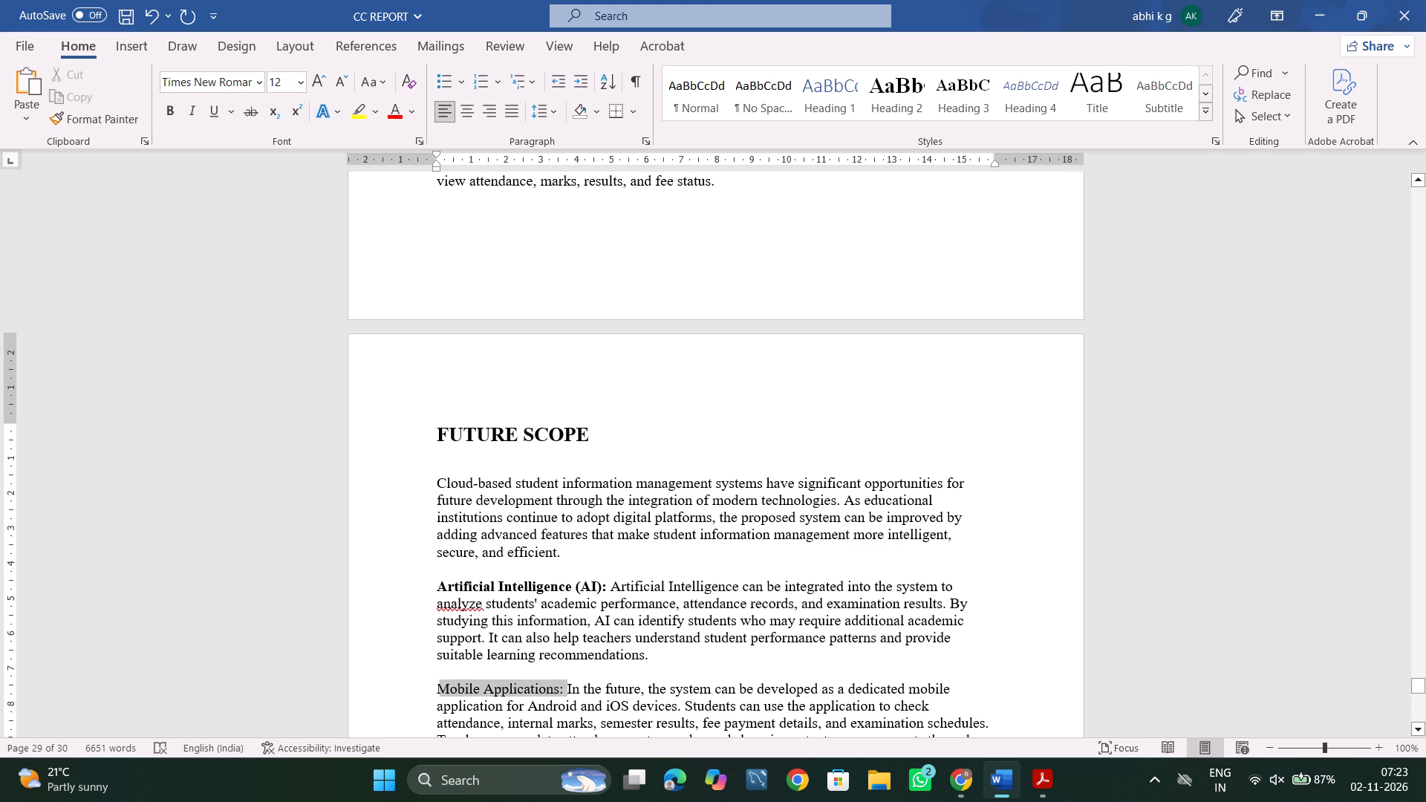
{"action": "left_click_drag", "start_coordinate": [454, 682], "coordinate": [446, 680]}
{"action": "left_click", "coordinate": [450, 651]}
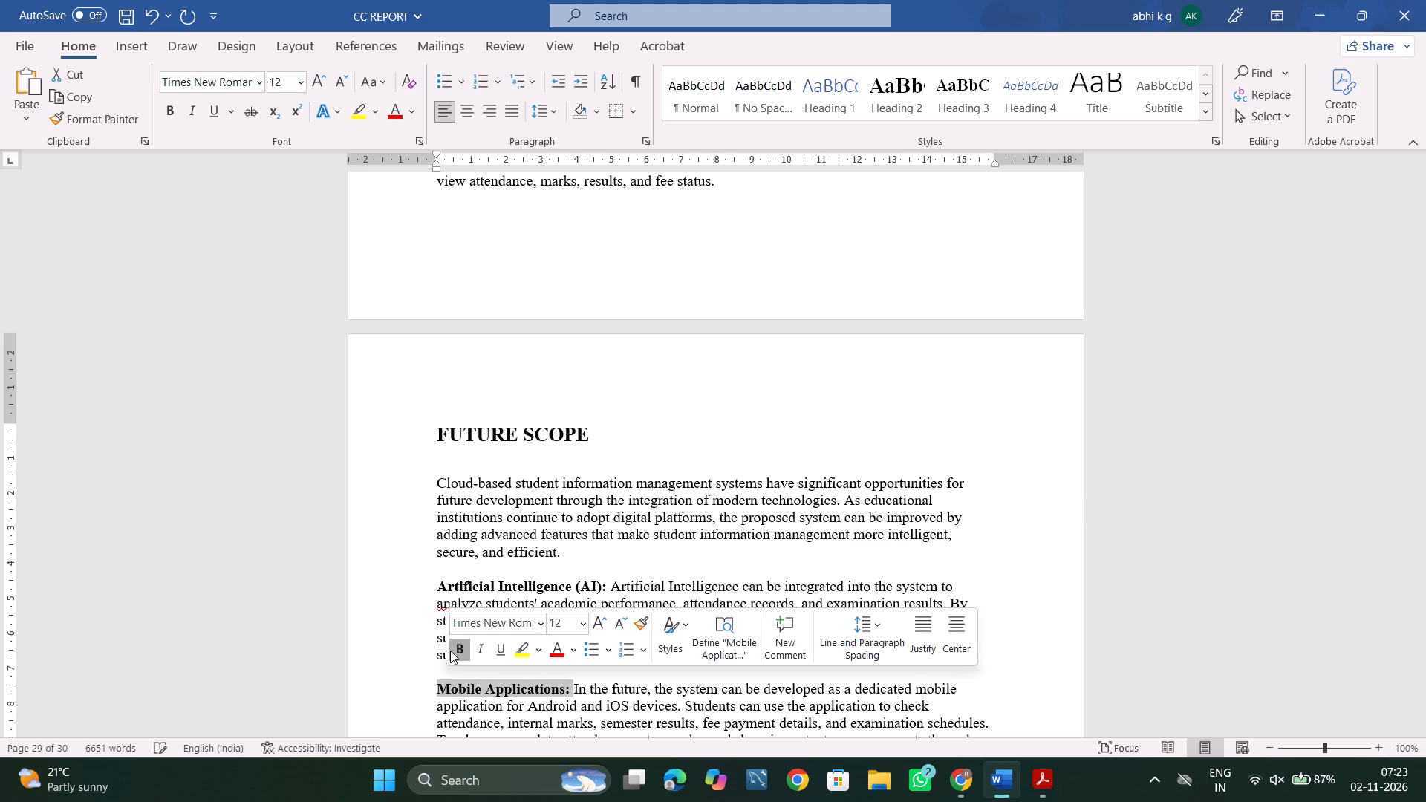
Remove the number "3." before the Data Analytics paragraph and make the lead-in "Data Analytics:" bold.
{"action": "key", "text": "Down"}
{"action": "key", "text": "Down"}
{"action": "key", "text": "Down"}
{"action": "key", "text": "Down"}
{"action": "key", "text": "Down"}
{"action": "key", "text": "Down"}
{"action": "key", "text": "Down"}
{"action": "key", "text": "Down"}
{"action": "key", "text": "Down"}
{"action": "key", "text": "Down"}
{"action": "key", "text": "Down"}
{"action": "key", "text": "Down"}
{"action": "key", "text": "Down"}
{"action": "key", "text": "Down"}
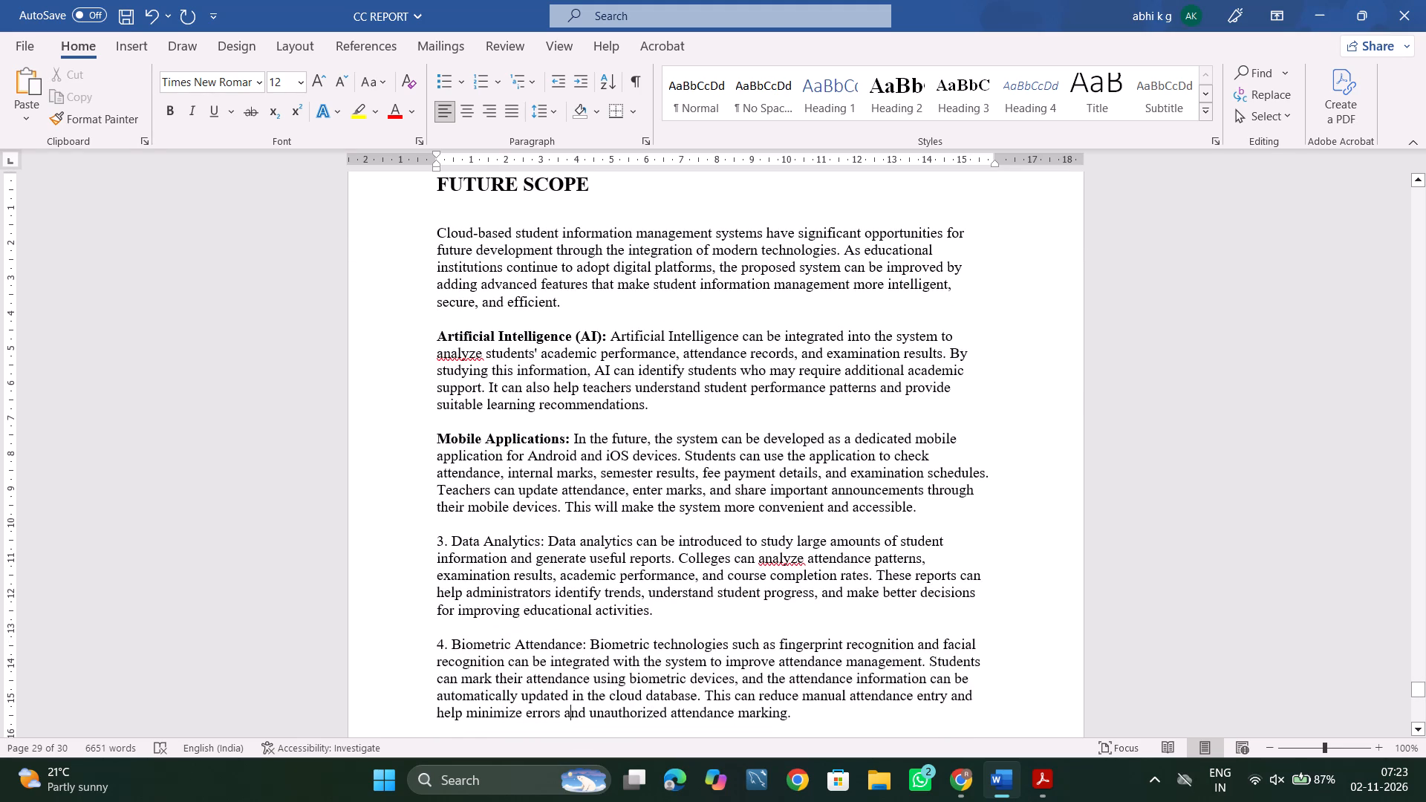
{"action": "left_click", "coordinate": [454, 540]}
{"action": "key", "text": "BackSpace"}
{"action": "key", "text": "BackSpace"}
{"action": "key", "text": "BackSpace"}
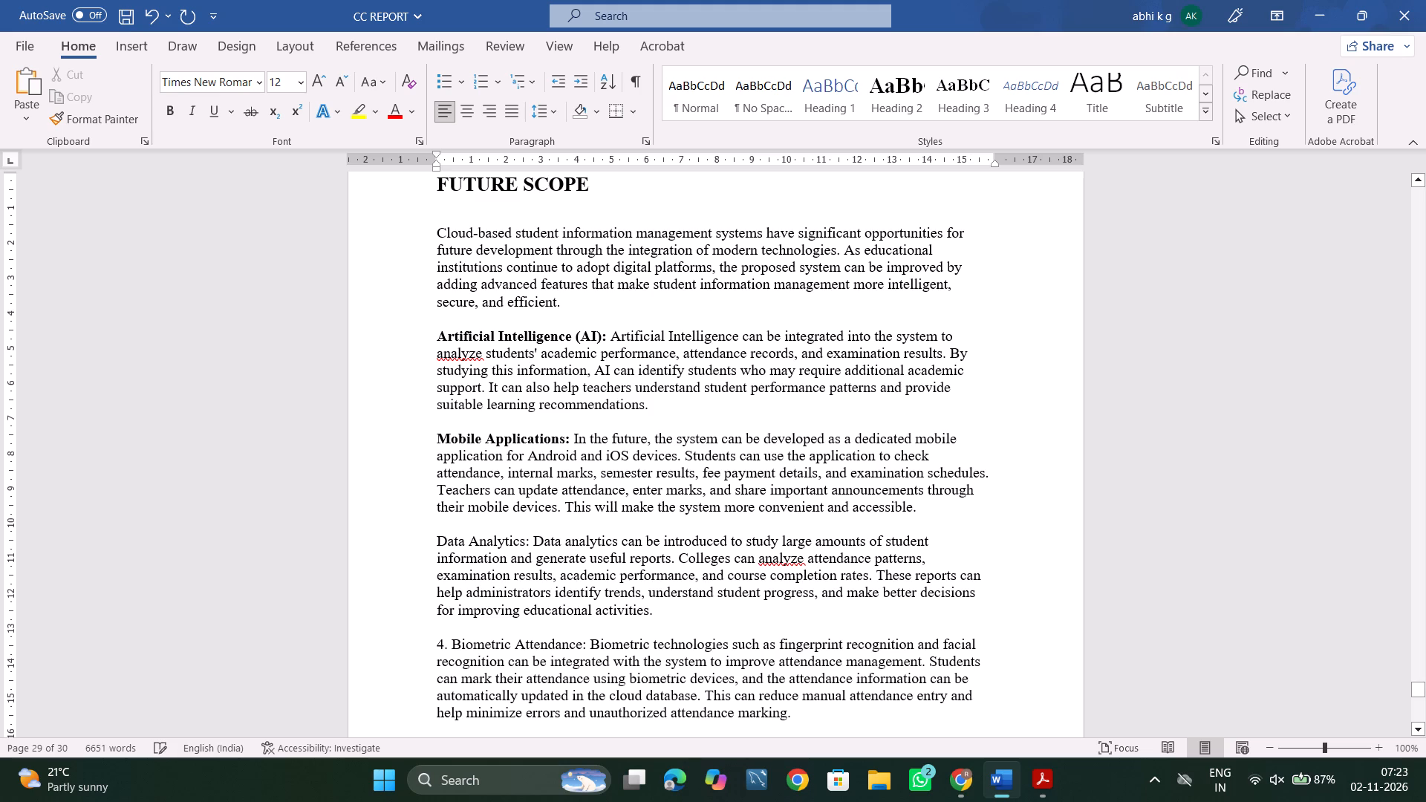
{"action": "left_click_drag", "start_coordinate": [531, 544], "coordinate": [420, 538]}
{"action": "left_click", "coordinate": [432, 507]}
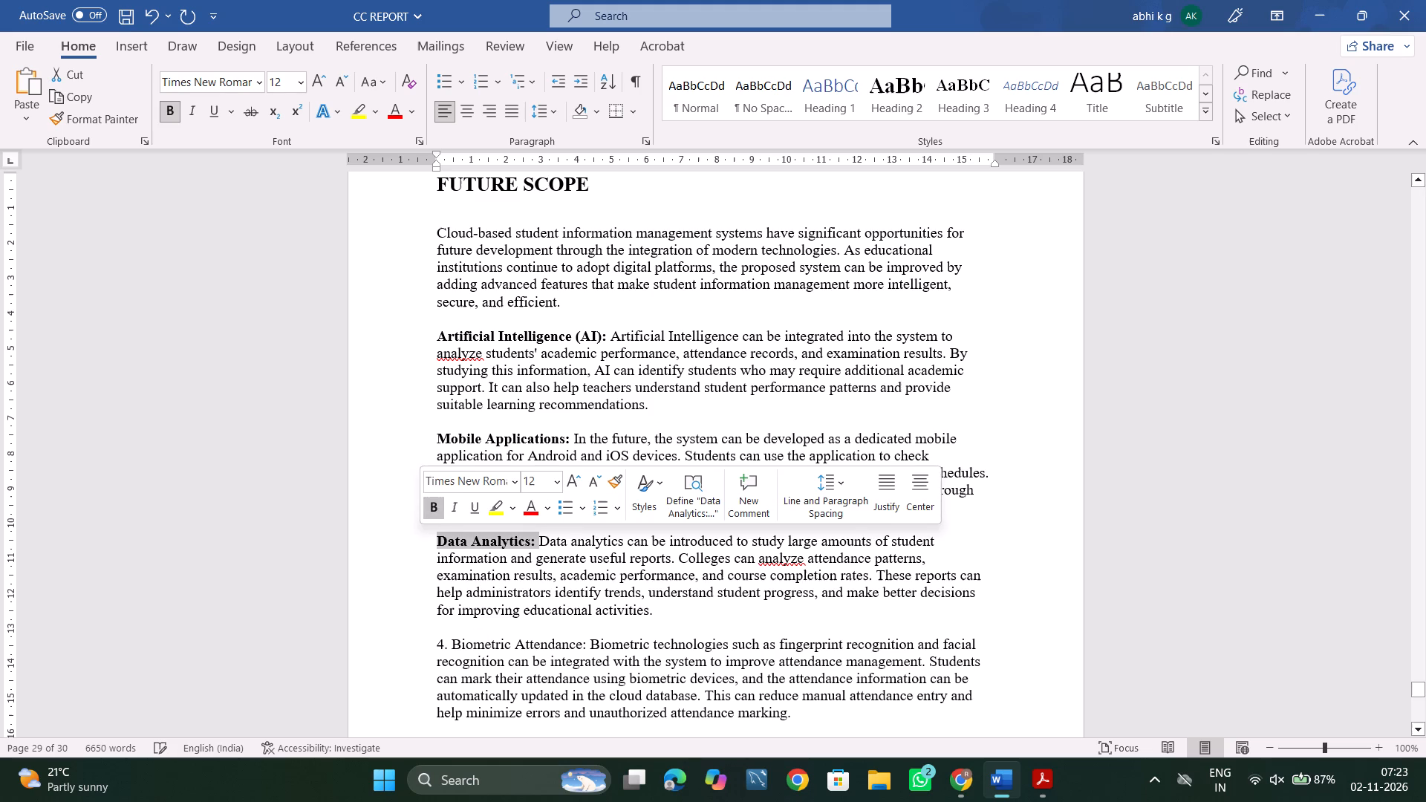
Remove the number "4." before the Biometric Attendance paragraph and make the lead-in "Biometric Attendance:" bold.
{"action": "left_click", "coordinate": [449, 642]}
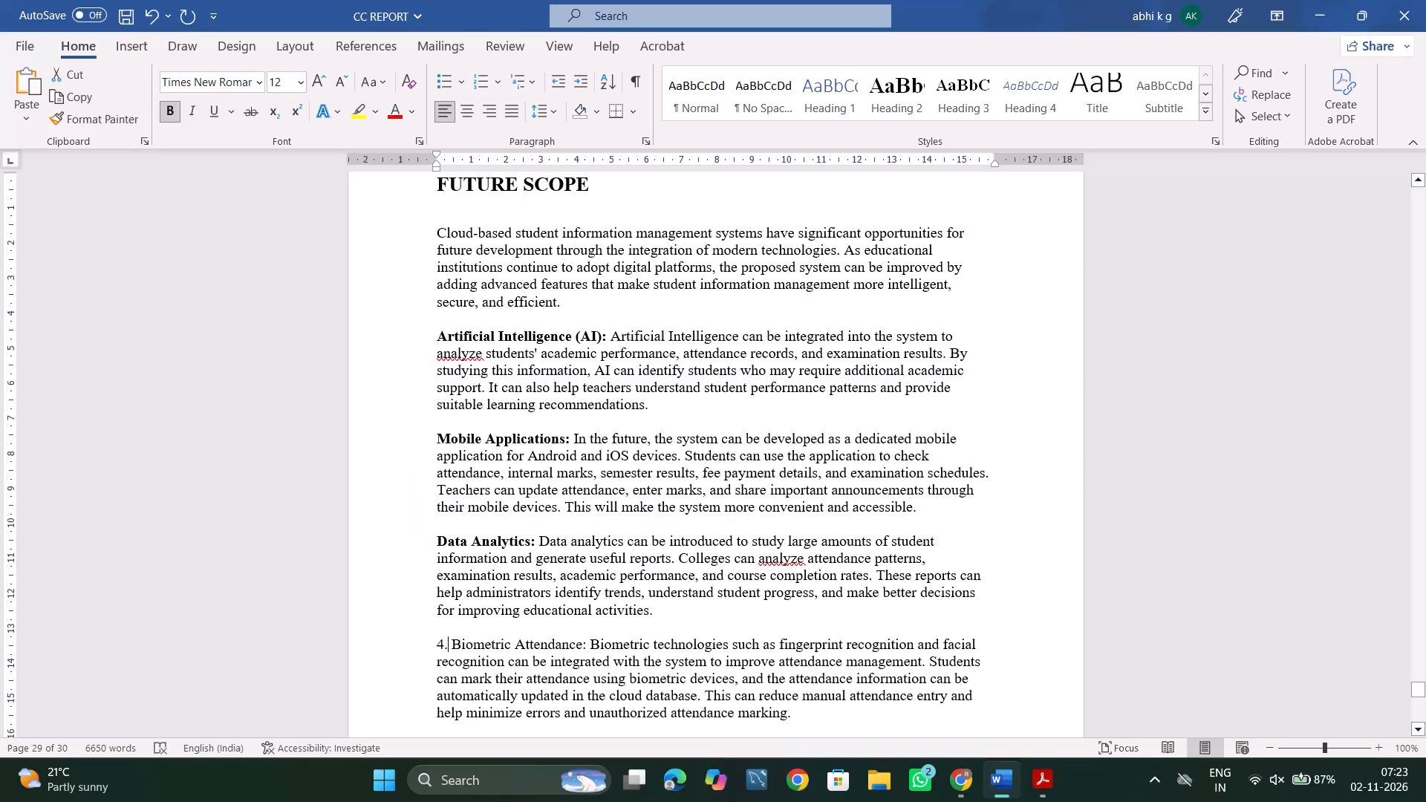
{"action": "key", "text": "Right"}
{"action": "key", "text": "BackSpace"}
{"action": "key", "text": "BackSpace"}
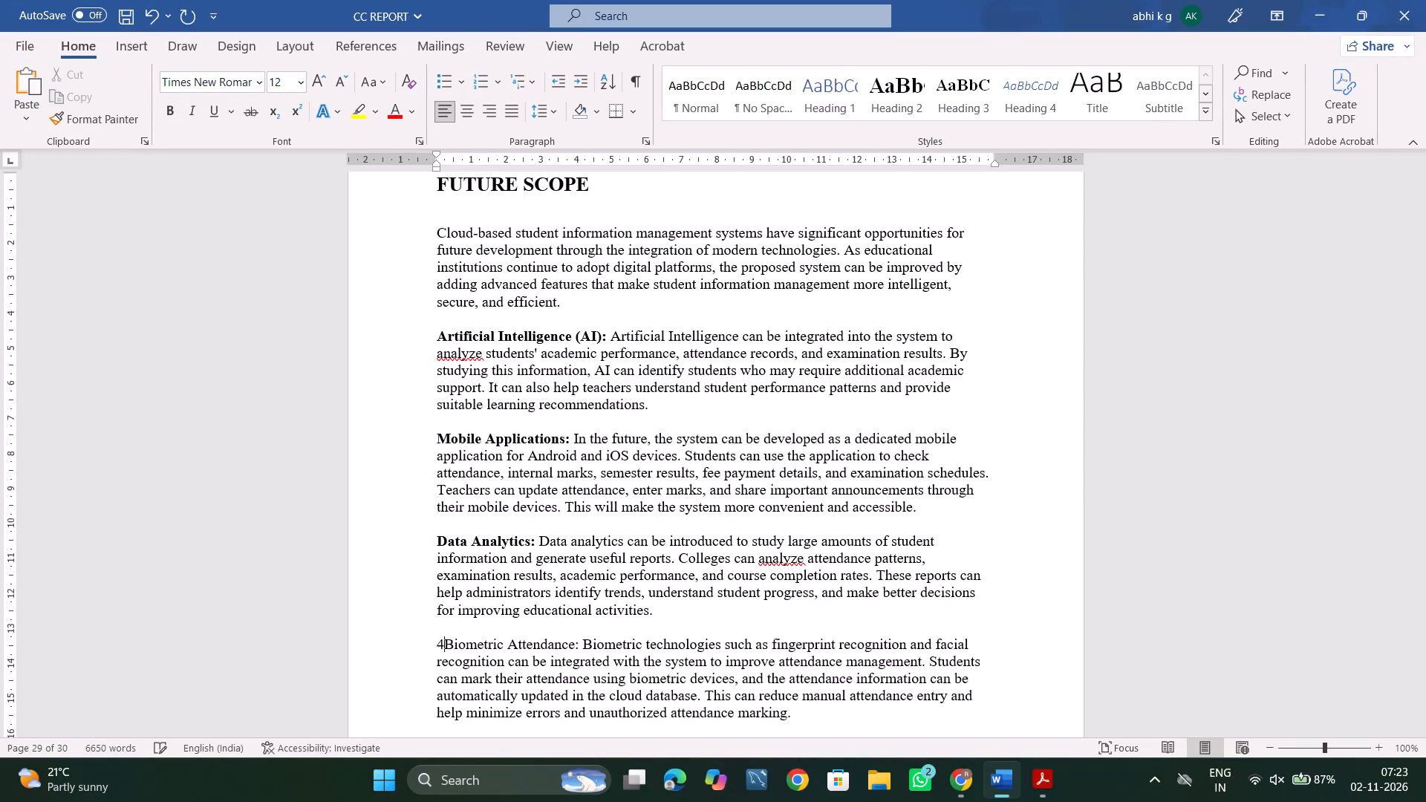
{"action": "key", "text": "BackSpace"}
{"action": "left_click_drag", "start_coordinate": [569, 649], "coordinate": [418, 648]}
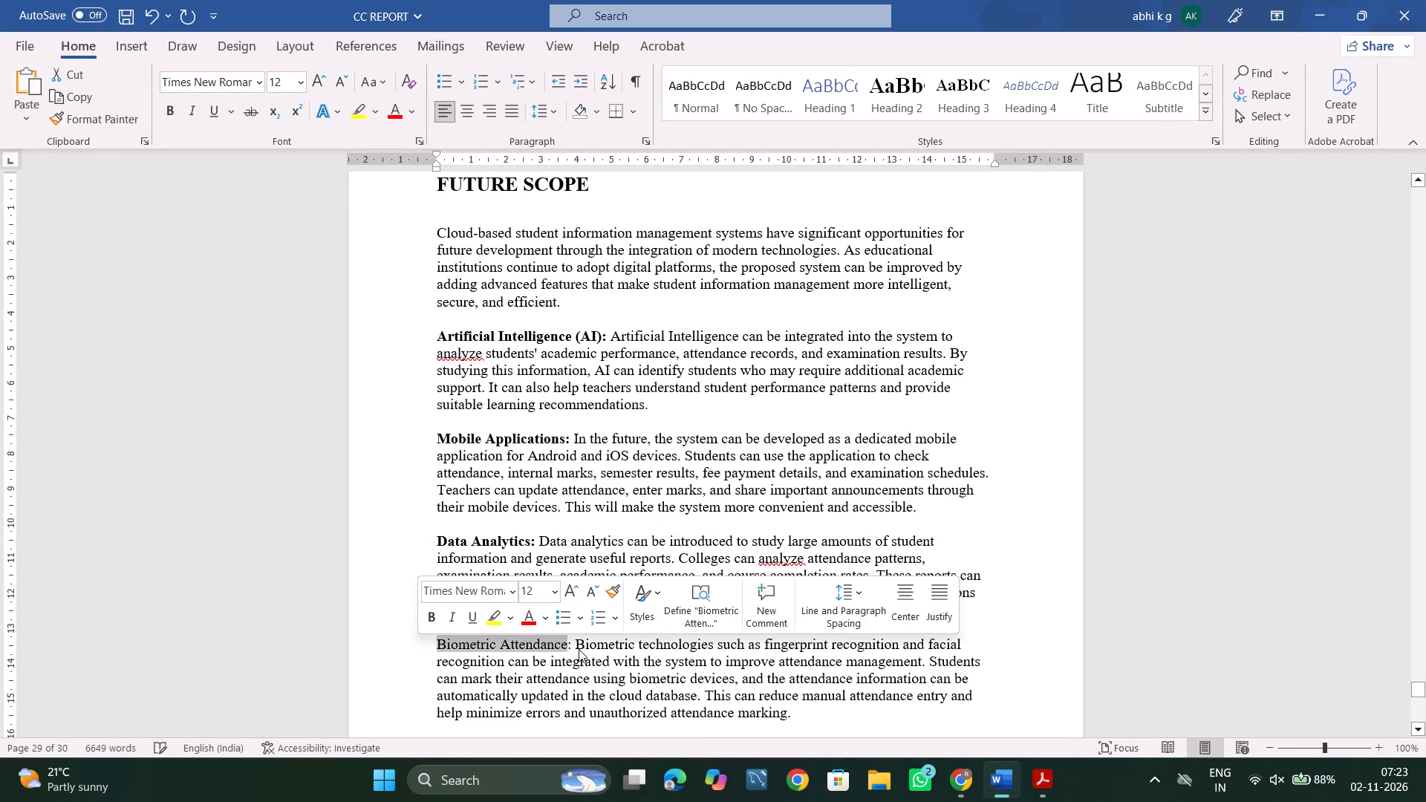
{"action": "left_click", "coordinate": [572, 648]}
{"action": "left_click_drag", "start_coordinate": [572, 648], "coordinate": [434, 649]}
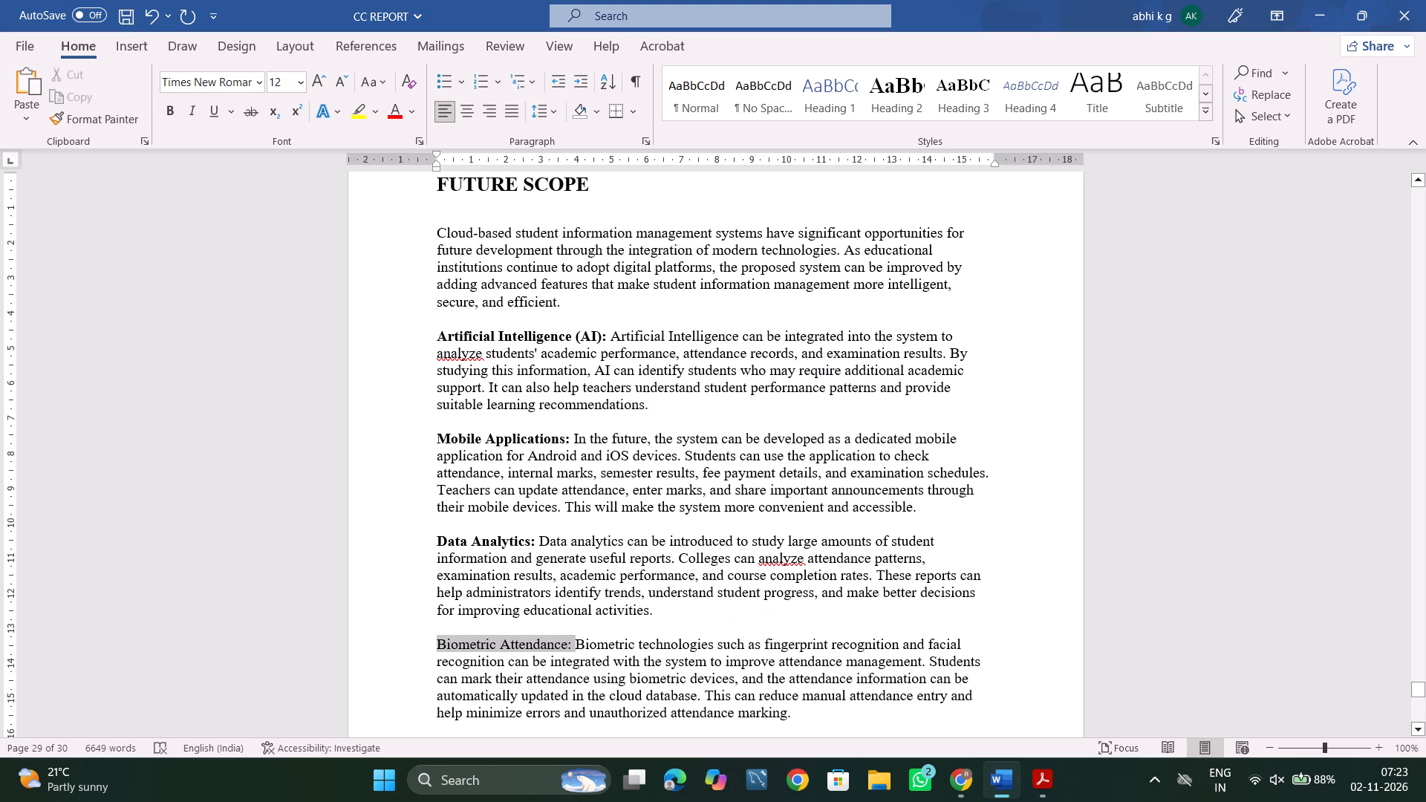
{"action": "left_click_drag", "start_coordinate": [434, 649], "coordinate": [428, 649]}
{"action": "left_click", "coordinate": [443, 619]}
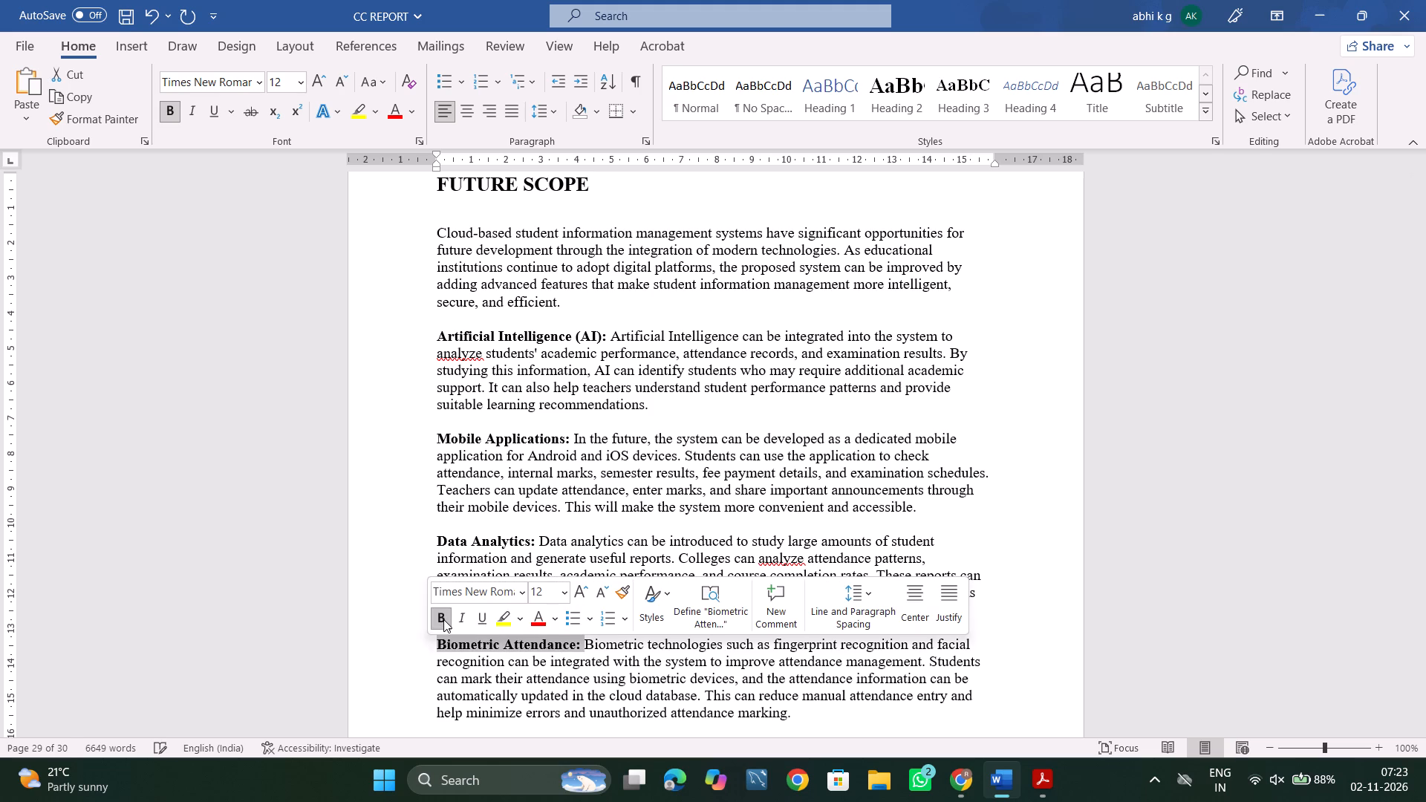
Remove the number "5." before the Blockchain Technology paragraph and make the lead-in "Blockchain Technology:" bold.
{"action": "key", "text": "Down"}
{"action": "key", "text": "Down"}
{"action": "key", "text": "Down"}
{"action": "key", "text": "Down"}
{"action": "key", "text": "Down"}
{"action": "key", "text": "Down"}
{"action": "key", "text": "Down"}
{"action": "key", "text": "Down"}
{"action": "key", "text": "Down"}
{"action": "key", "text": "Down"}
{"action": "key", "text": "Down"}
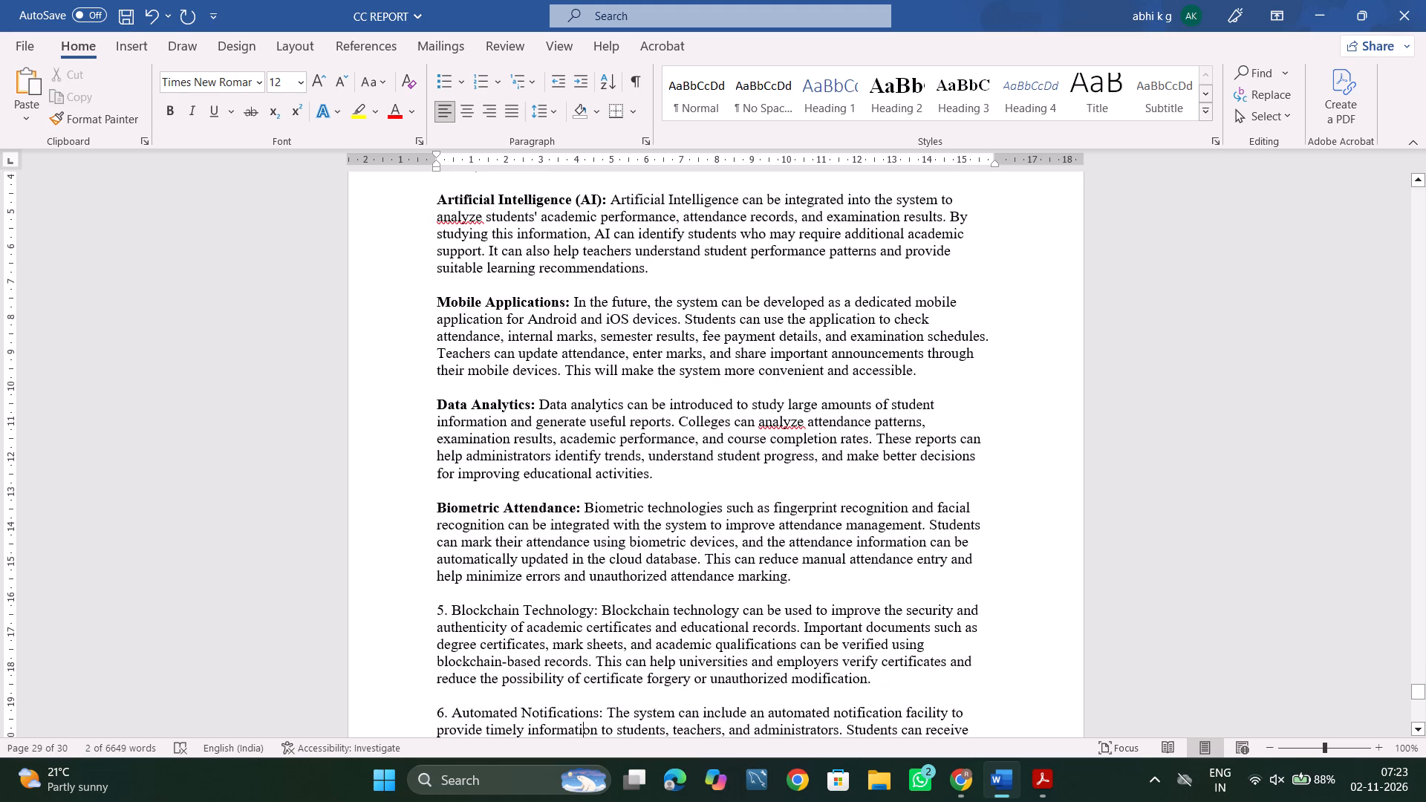
{"action": "left_click", "coordinate": [452, 609]}
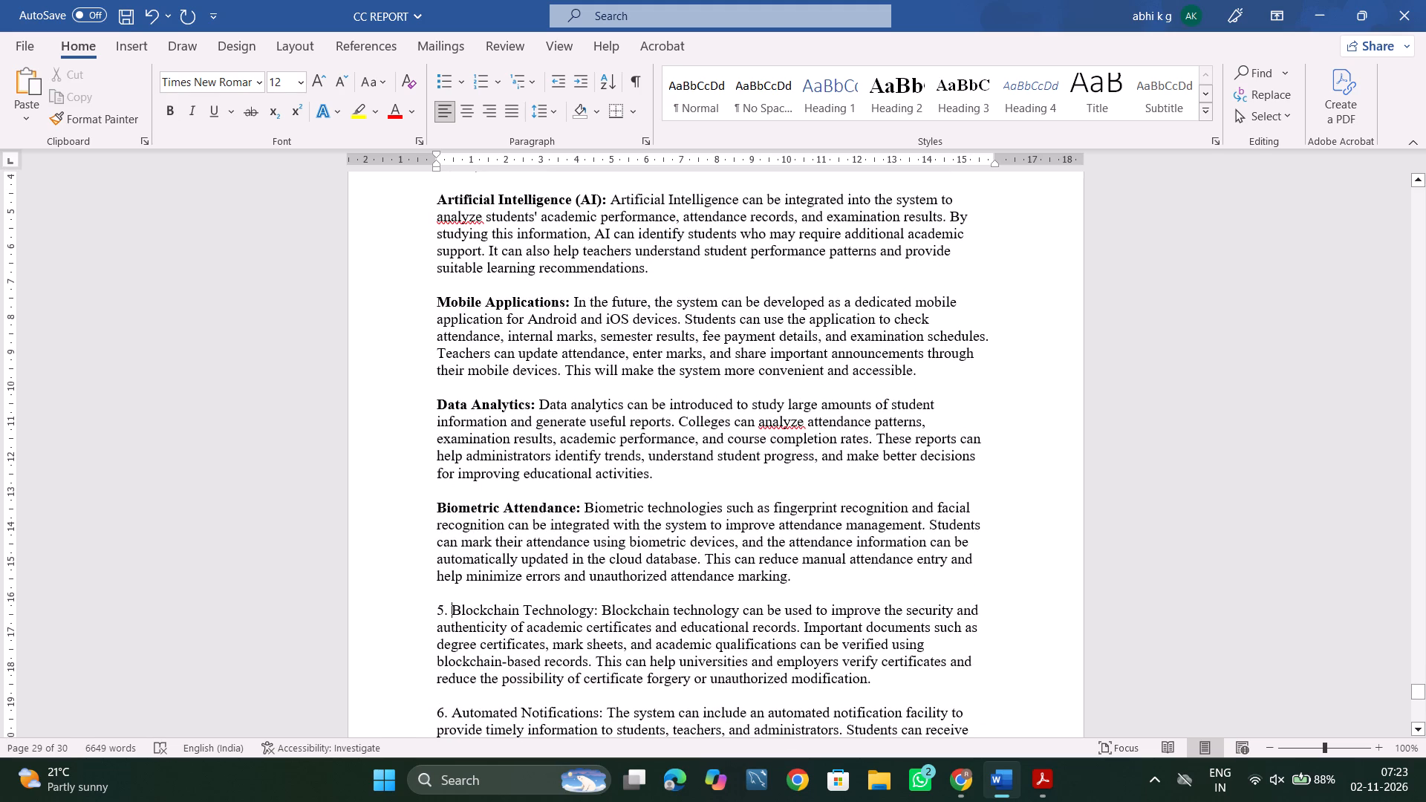
{"action": "key", "text": "BackSpace"}
{"action": "key", "text": "BackSpace"}
{"action": "key", "text": "BackSpace"}
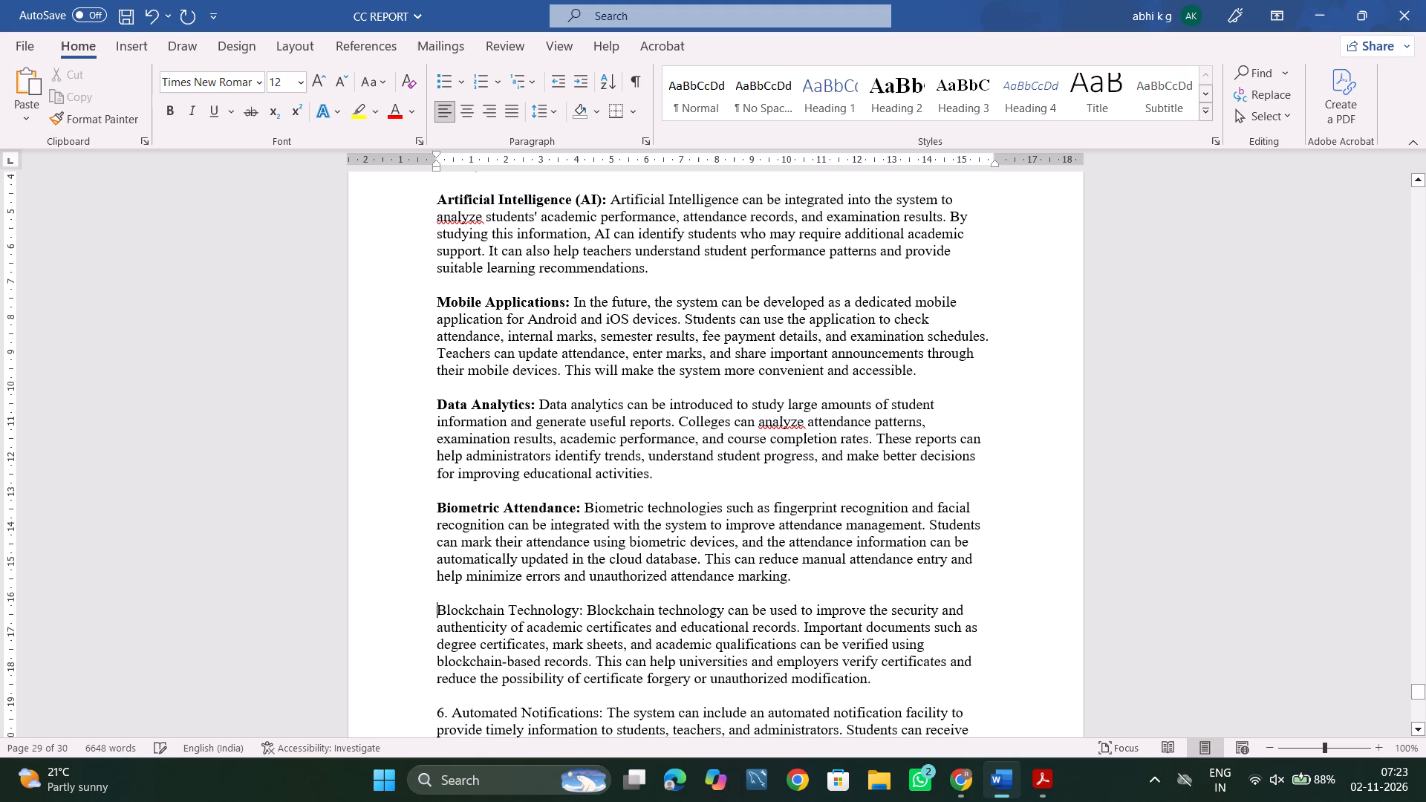
{"action": "left_click_drag", "start_coordinate": [587, 616], "coordinate": [423, 615]}
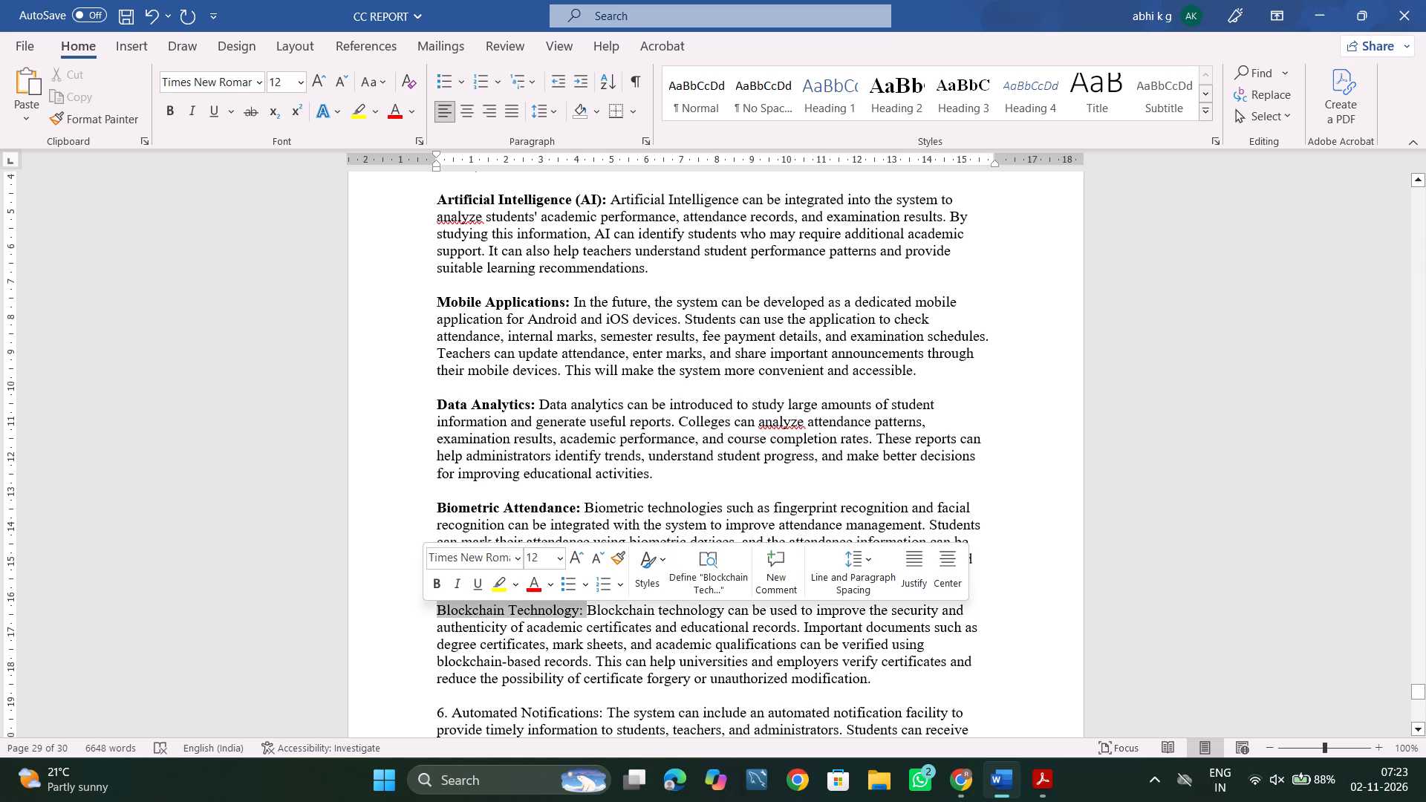
{"action": "left_click", "coordinate": [431, 584]}
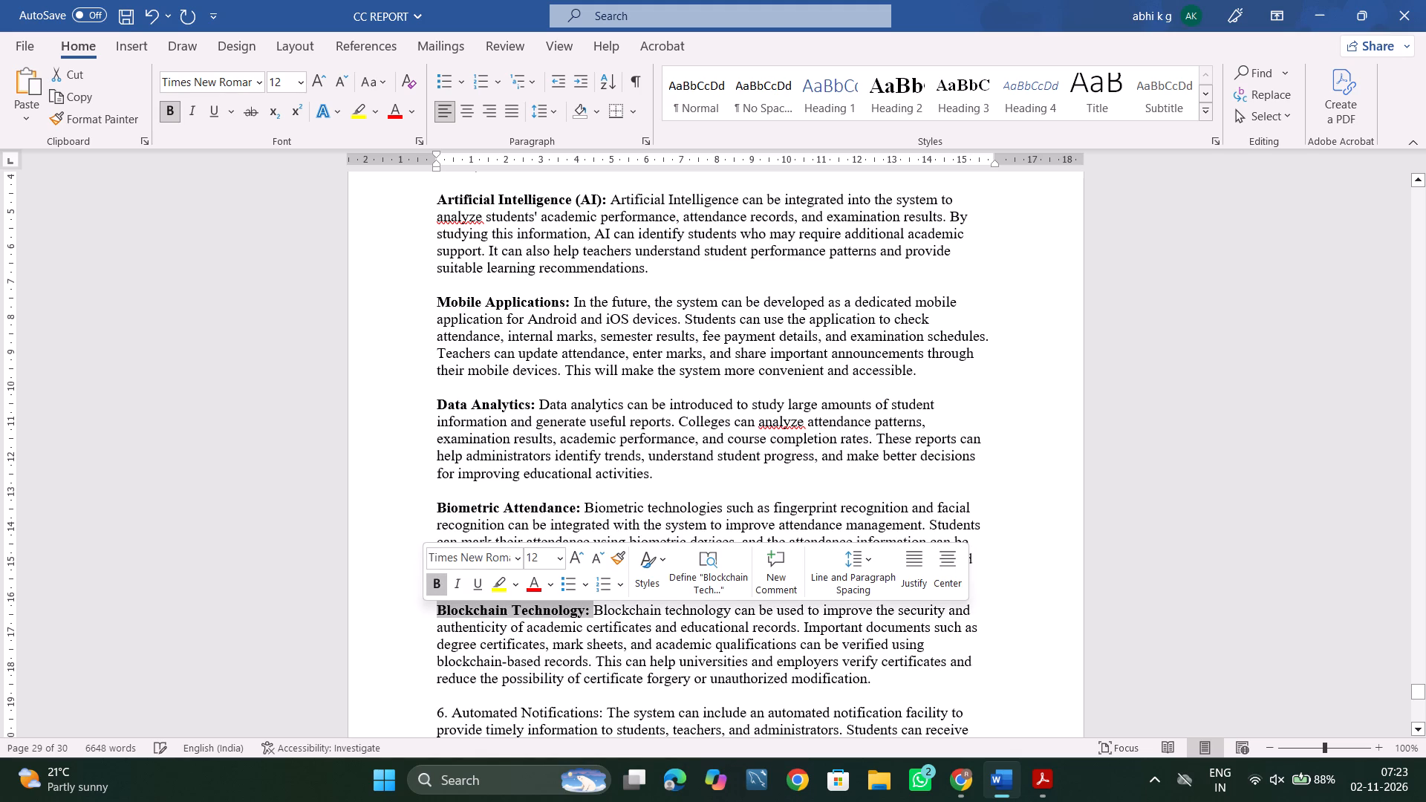
Remove the number "6." before the Automated Notifications paragraph and make the lead-in "Automated Notifications:" bold.
{"action": "left_click", "coordinate": [454, 710]}
{"action": "key", "text": "BackSpace"}
{"action": "key", "text": "BackSpace"}
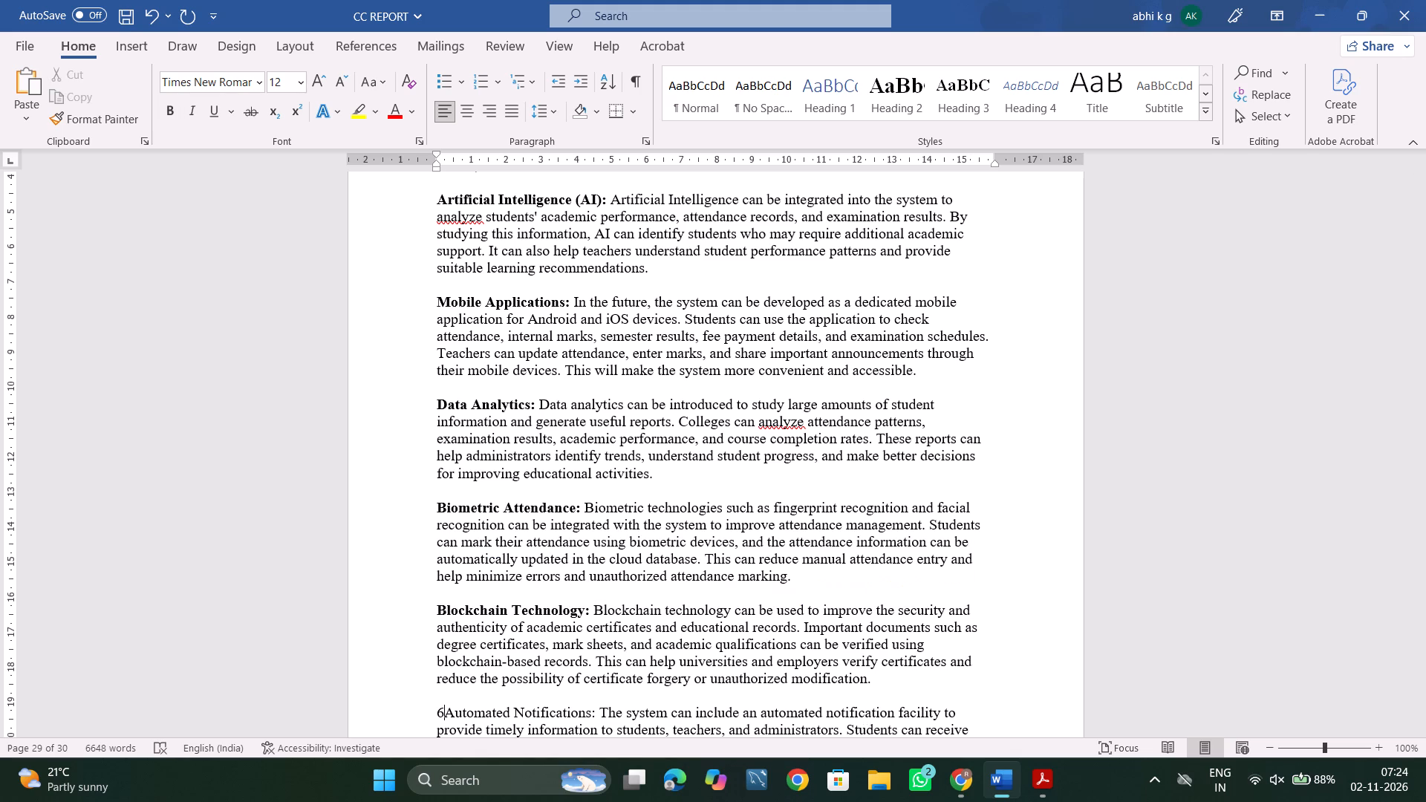
{"action": "key", "text": "BackSpace"}
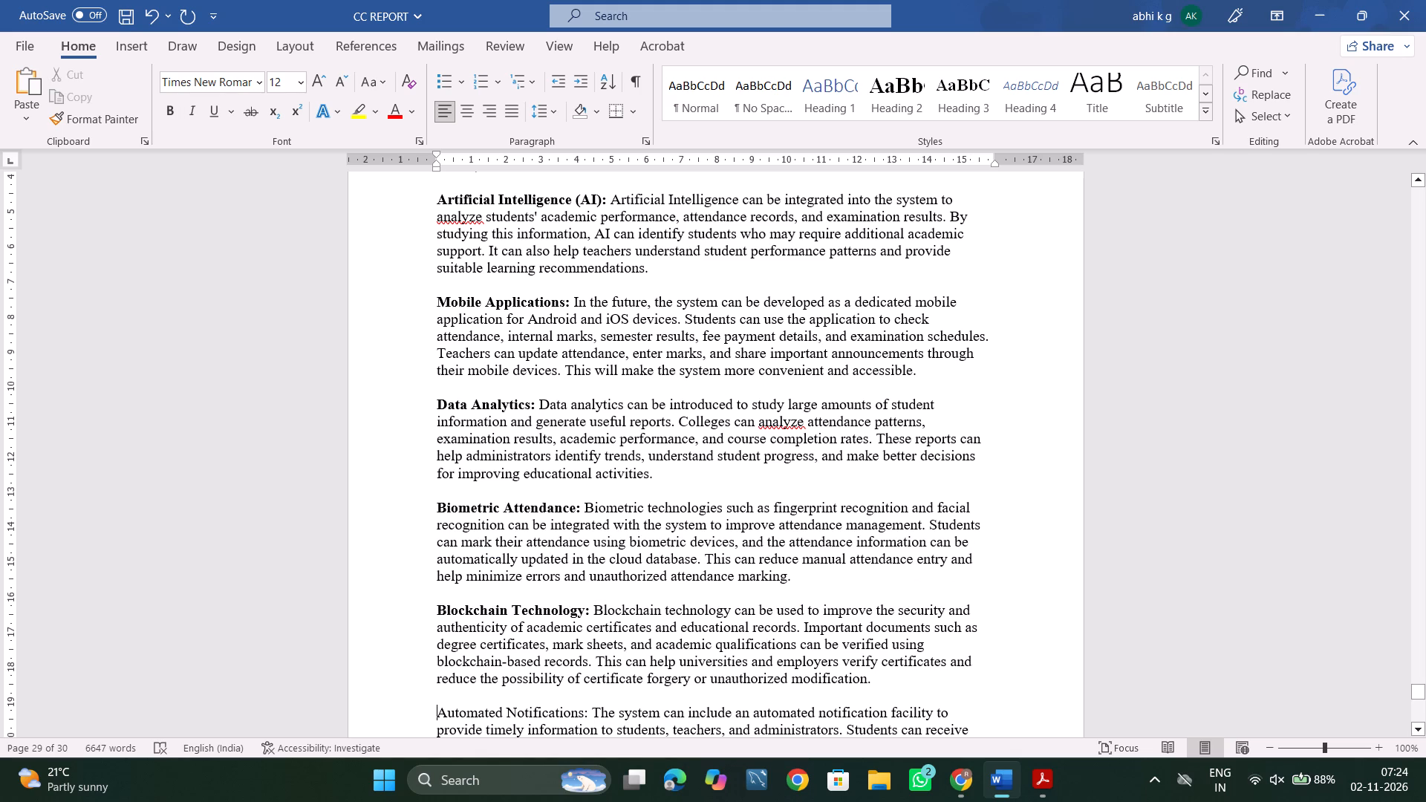
{"action": "left_click_drag", "start_coordinate": [589, 713], "coordinate": [445, 712]}
{"action": "left_click", "coordinate": [463, 682]}
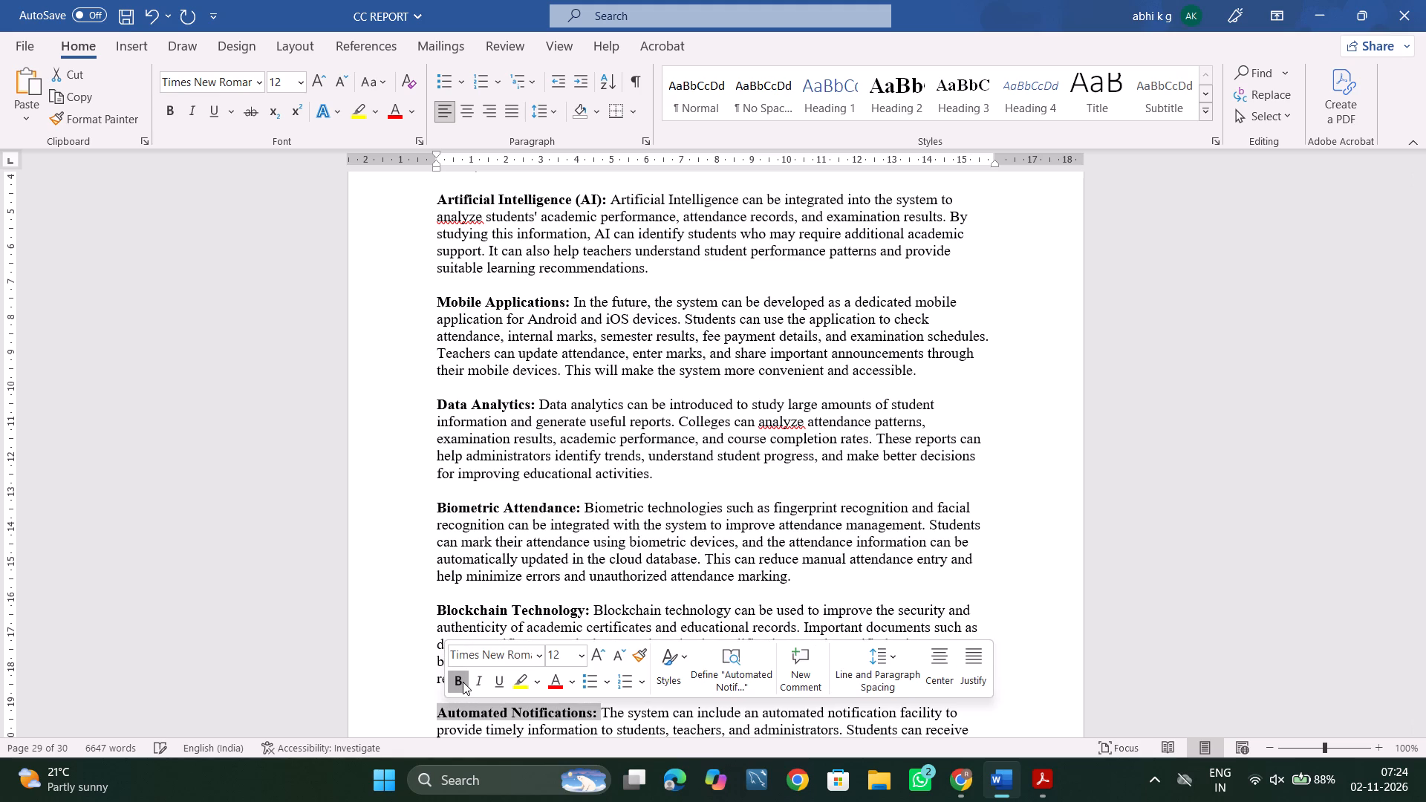
Justify all FUTURE SCOPE body text from "Cloud-based student information" through the "Overall" paragraph and set its line spacing to 1.5.
{"action": "left_click", "coordinate": [647, 587]}
{"action": "key", "text": "Down"}
{"action": "key", "text": "Down"}
{"action": "key", "text": "Down"}
{"action": "key", "text": "Down"}
{"action": "key", "text": "Down"}
{"action": "key", "text": "Down"}
{"action": "key", "text": "Down"}
{"action": "key", "text": "Down"}
{"action": "key", "text": "Down"}
{"action": "key", "text": "Down"}
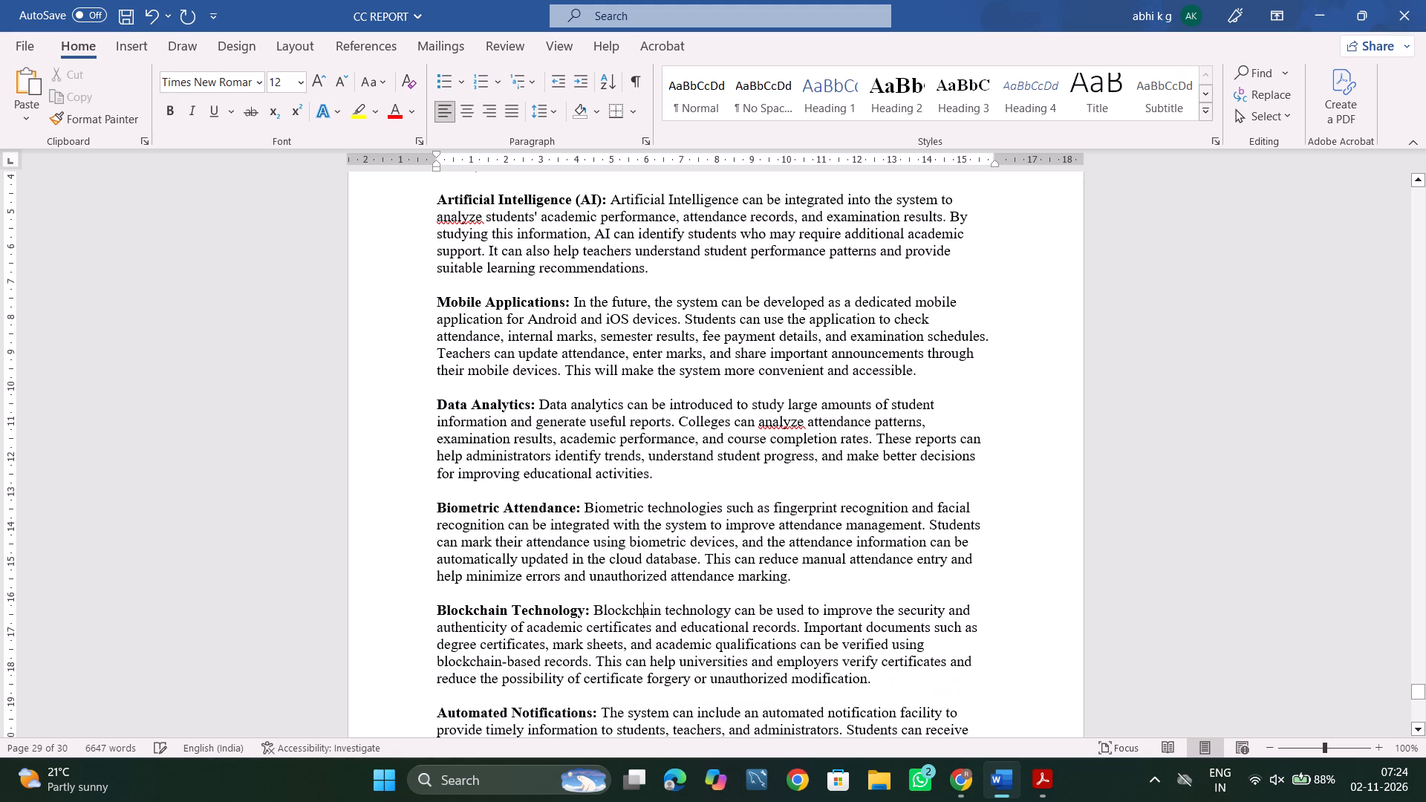
{"action": "key", "text": "Down"}
{"action": "key", "text": "Down"}
{"action": "key", "text": "Down"}
{"action": "key", "text": "Down"}
{"action": "key", "text": "Down"}
{"action": "key", "text": "Down"}
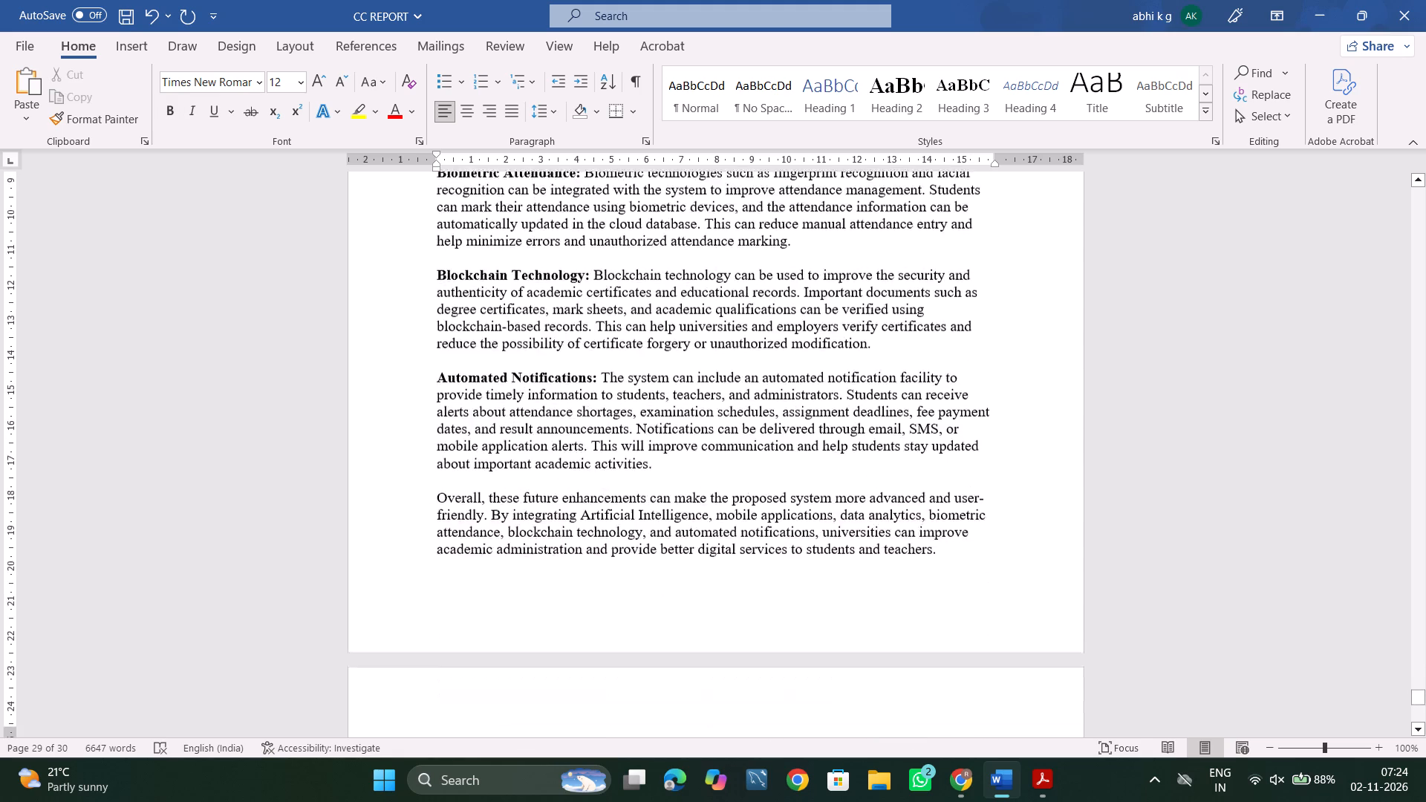
{"action": "key", "text": "Down"}
{"action": "left_click_drag", "start_coordinate": [946, 426], "coordinate": [841, 428]}
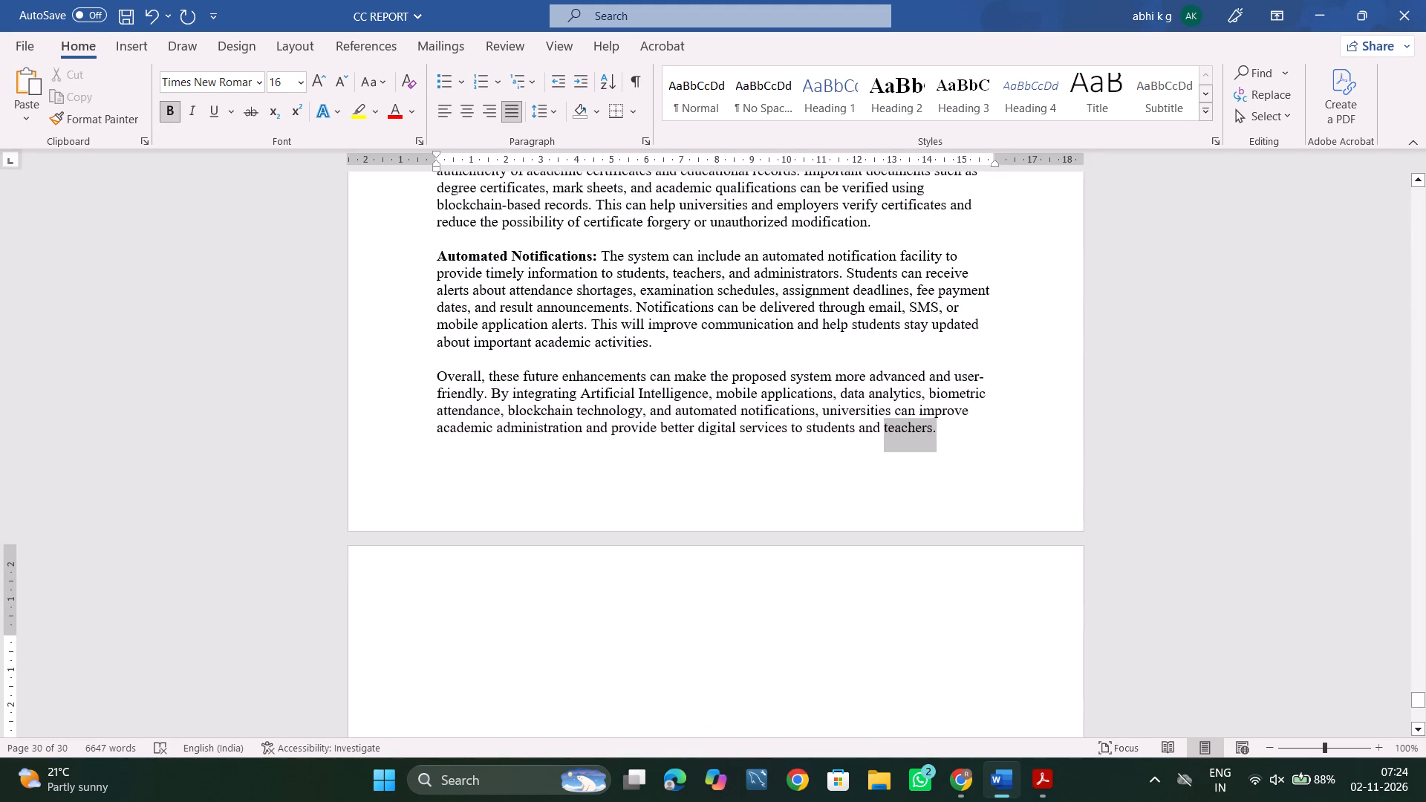
{"action": "left_click_drag", "start_coordinate": [841, 428], "coordinate": [426, 374]}
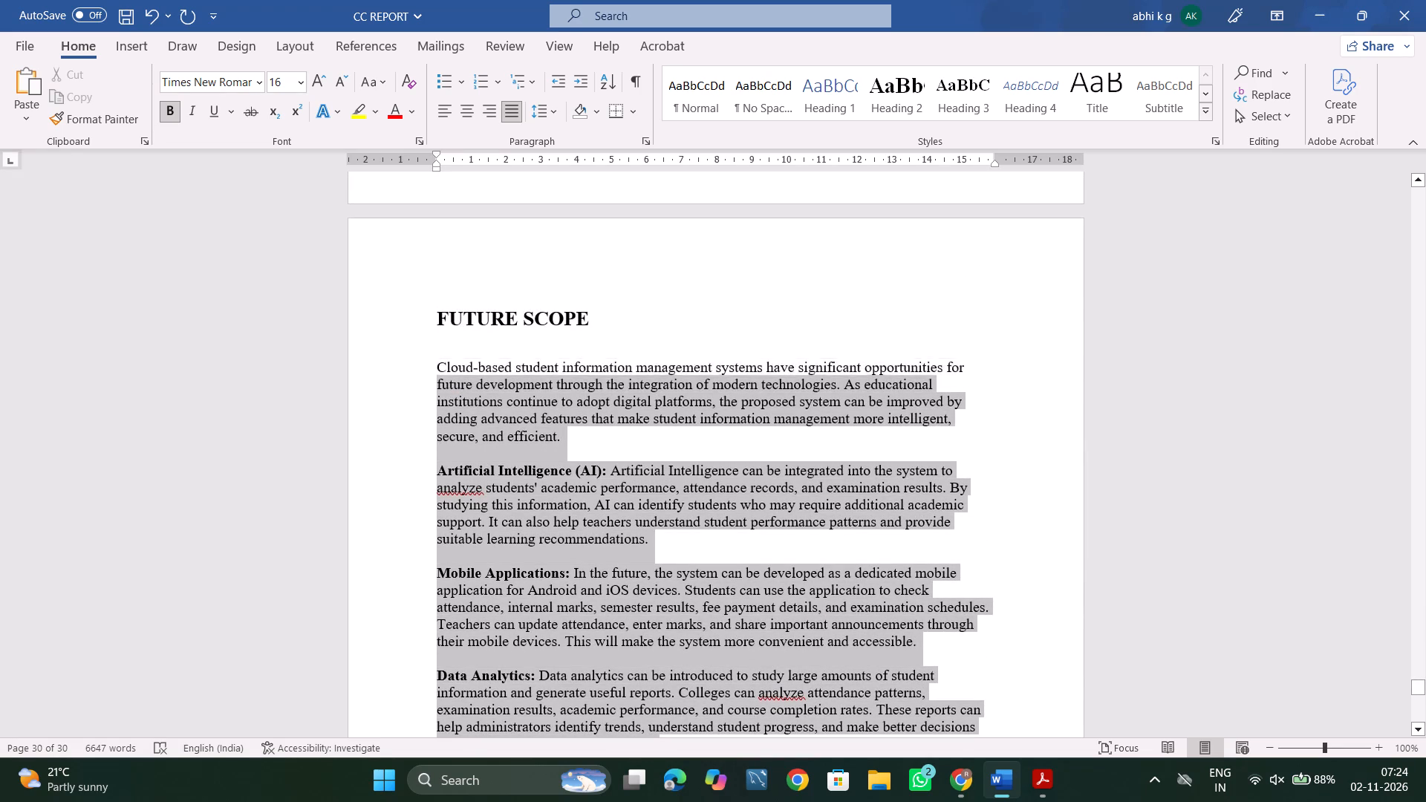
{"action": "left_click_drag", "start_coordinate": [426, 374], "coordinate": [425, 369]}
{"action": "left_click", "coordinate": [512, 117]}
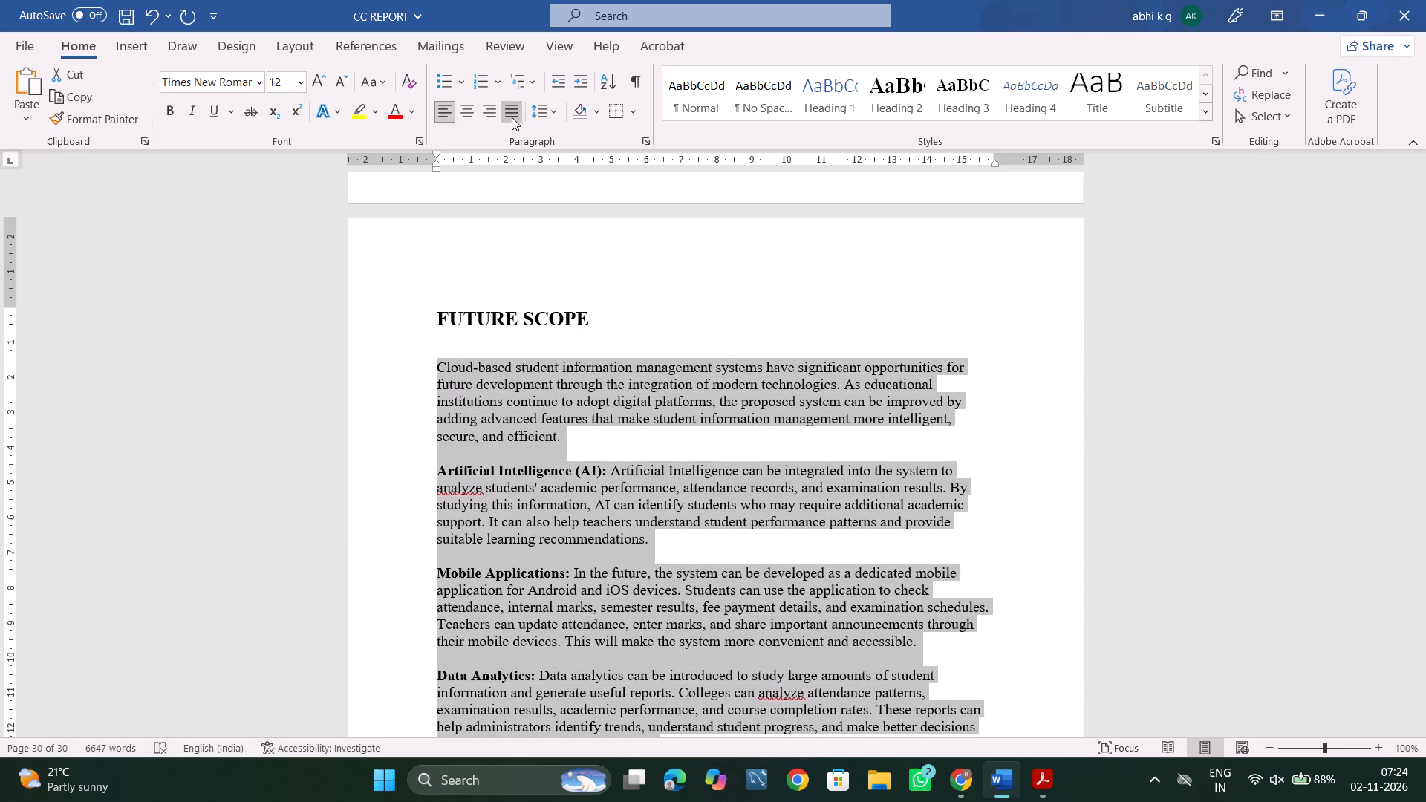
{"action": "left_click", "coordinate": [548, 120]}
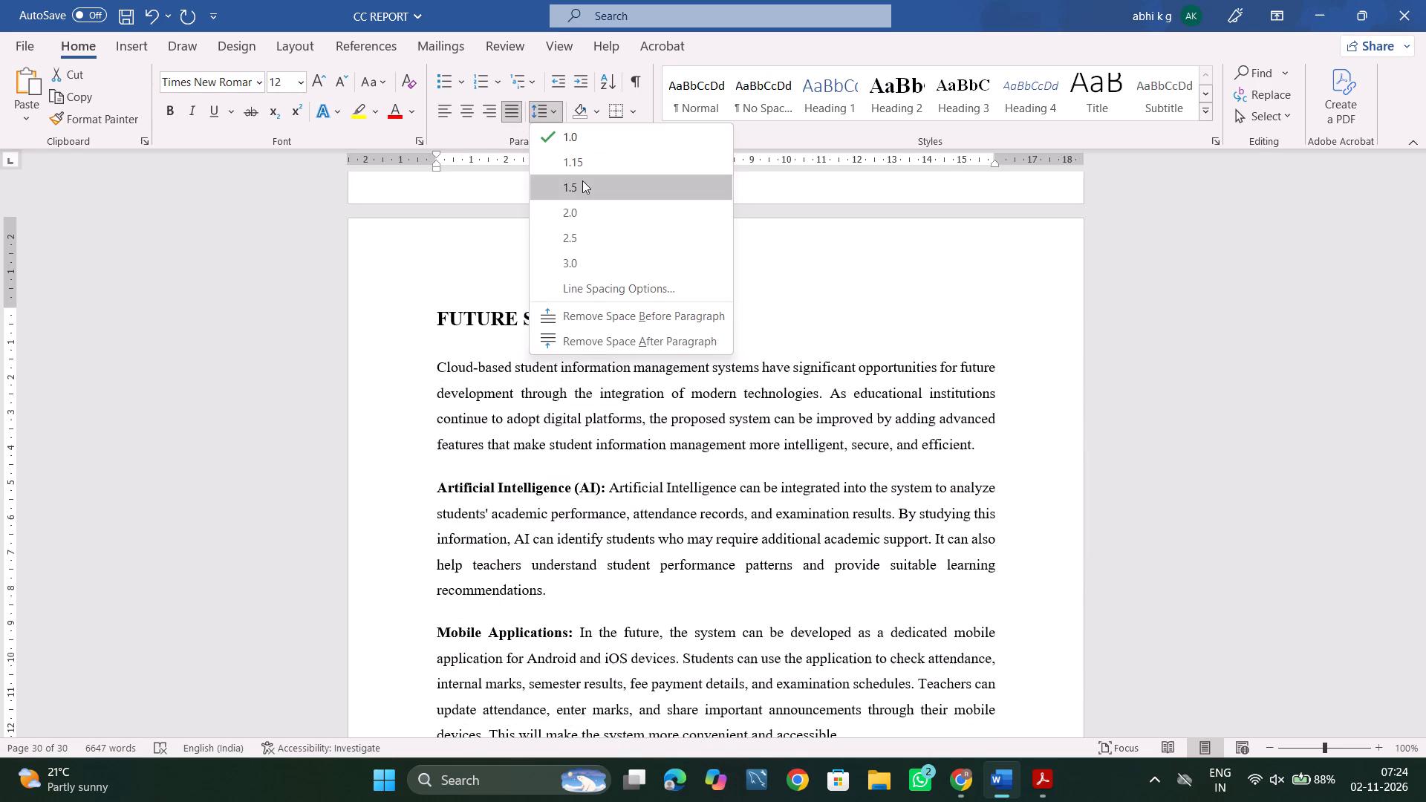
{"action": "left_click", "coordinate": [583, 190]}
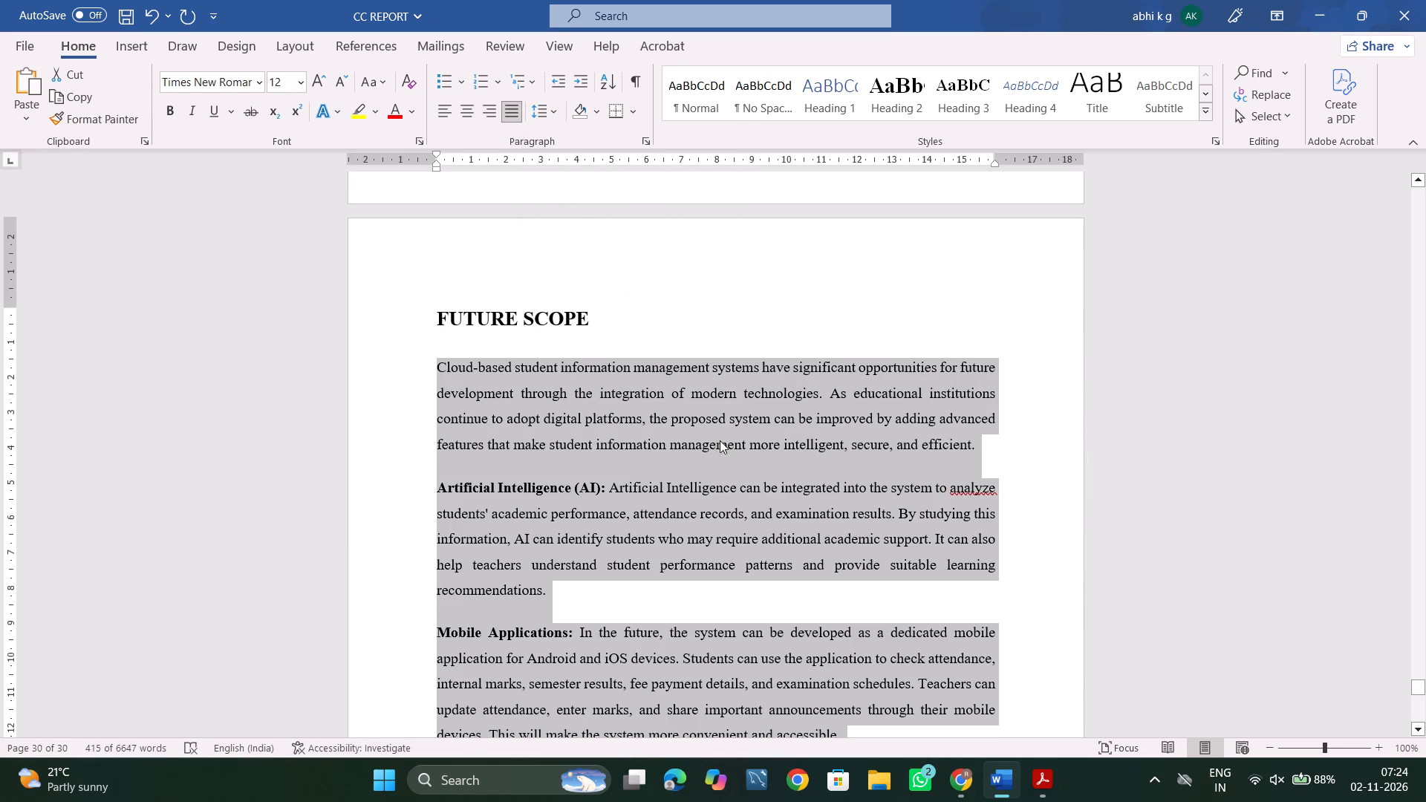
Insert a blank page after the closing "Overall" paragraph of the FUTURE SCOPE section.
{"action": "left_click", "coordinate": [720, 440]}
{"action": "key", "text": "Down"}
{"action": "key", "text": "Down"}
{"action": "key", "text": "Down"}
{"action": "key", "text": "Down"}
{"action": "key", "text": "Down"}
{"action": "key", "text": "Down"}
{"action": "key", "text": "Down"}
{"action": "key", "text": "Down"}
{"action": "key", "text": "Down"}
{"action": "key", "text": "Down"}
{"action": "key", "text": "Down"}
{"action": "key", "text": "Down"}
{"action": "key", "text": "Down"}
{"action": "key", "text": "Down"}
{"action": "key", "text": "Down"}
{"action": "key", "text": "Down"}
{"action": "key", "text": "Down"}
{"action": "key", "text": "Down"}
{"action": "key", "text": "Down"}
{"action": "key", "text": "Down"}
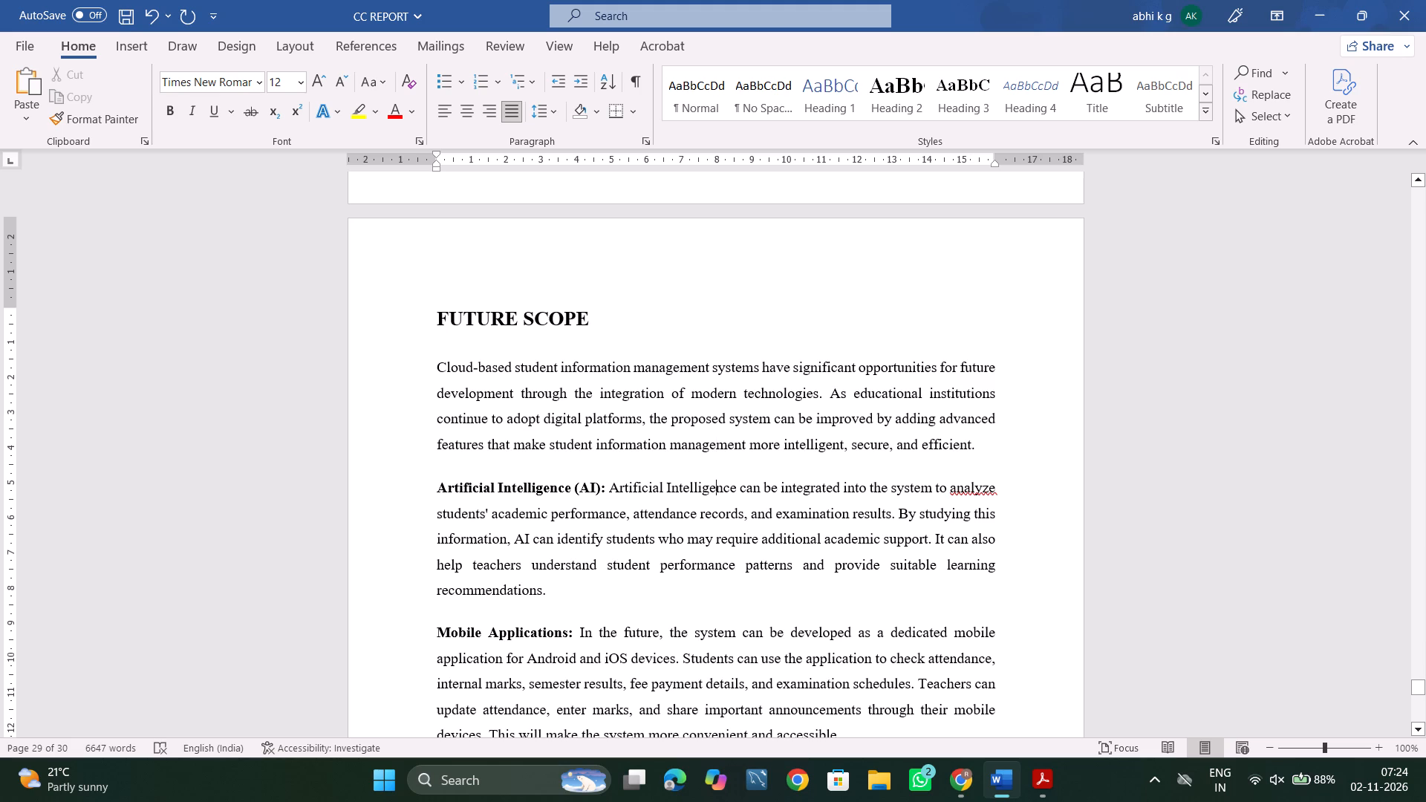
{"action": "key", "text": "Down"}
{"action": "key", "text": "Down"}
{"action": "key", "text": "Down"}
{"action": "key", "text": "Down"}
{"action": "key", "text": "Down"}
{"action": "key", "text": "Down"}
{"action": "key", "text": "Down"}
{"action": "key", "text": "Down"}
{"action": "key", "text": "Down"}
{"action": "key", "text": "Down"}
{"action": "key", "text": "Down"}
{"action": "key", "text": "Down"}
{"action": "key", "text": "Down"}
{"action": "key", "text": "Down"}
{"action": "key", "text": "Down"}
{"action": "key", "text": "Down"}
{"action": "key", "text": "Down"}
{"action": "key", "text": "Down"}
{"action": "key", "text": "Down"}
{"action": "key", "text": "Down"}
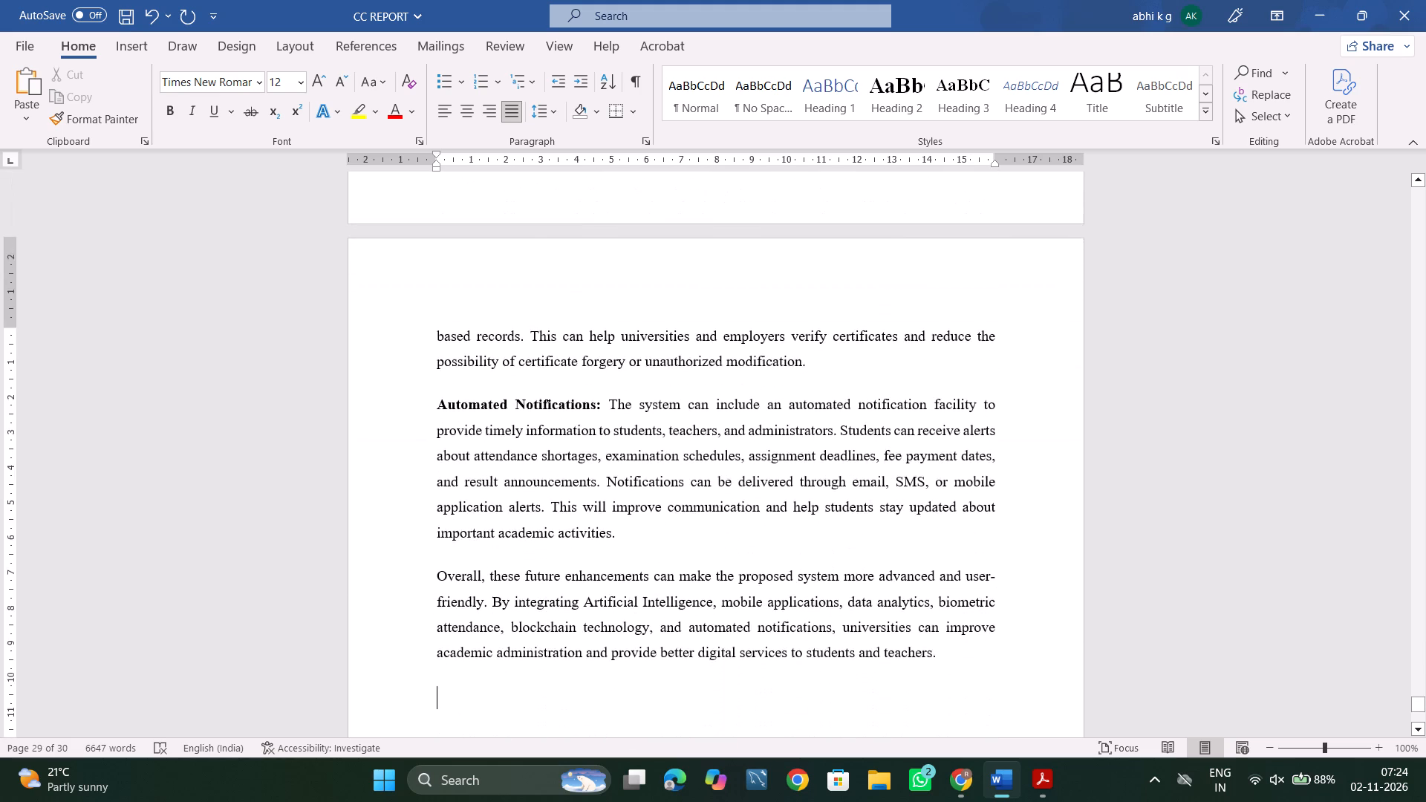
{"action": "key", "text": "Down"}
{"action": "key", "text": "Down"}
{"action": "key", "text": "Down"}
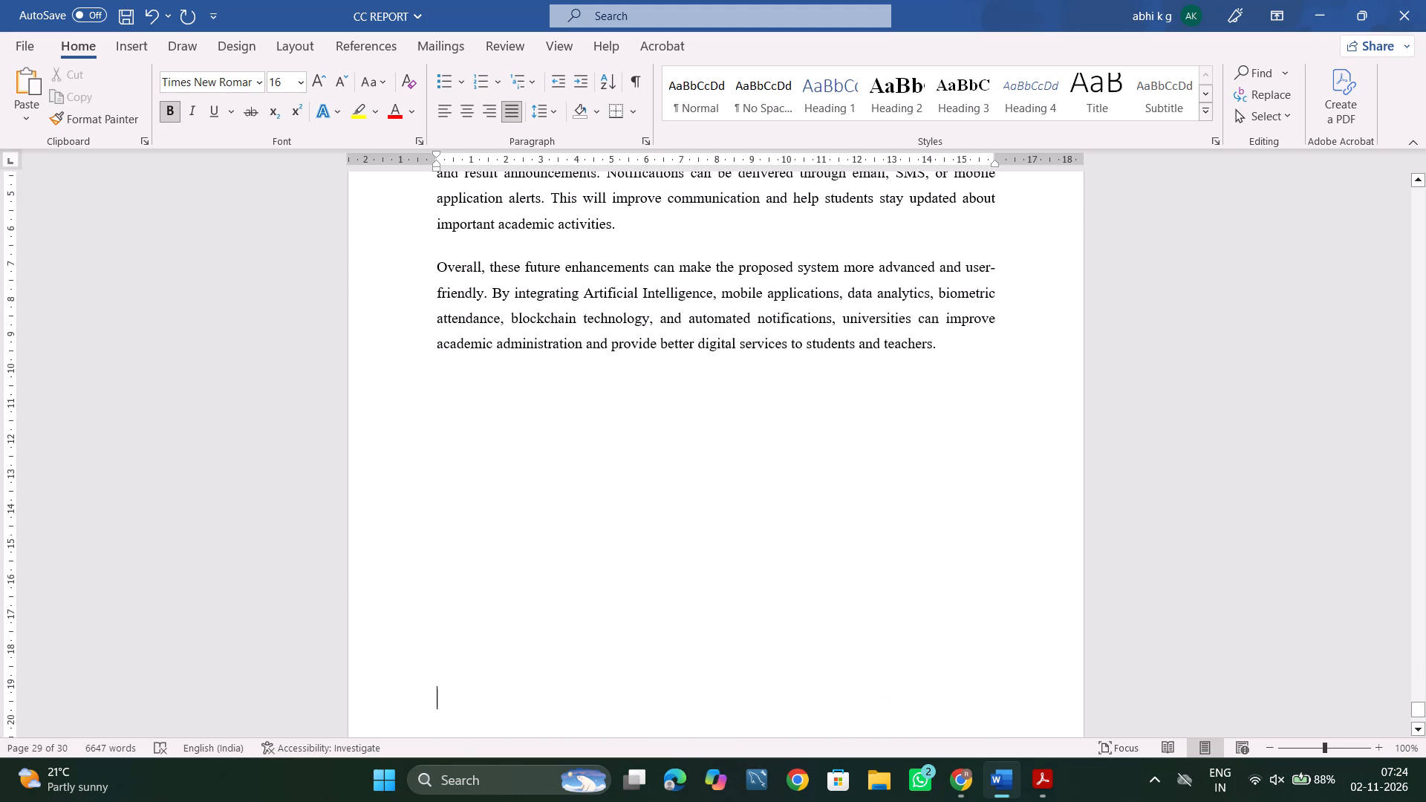
{"action": "left_click", "coordinate": [583, 590]}
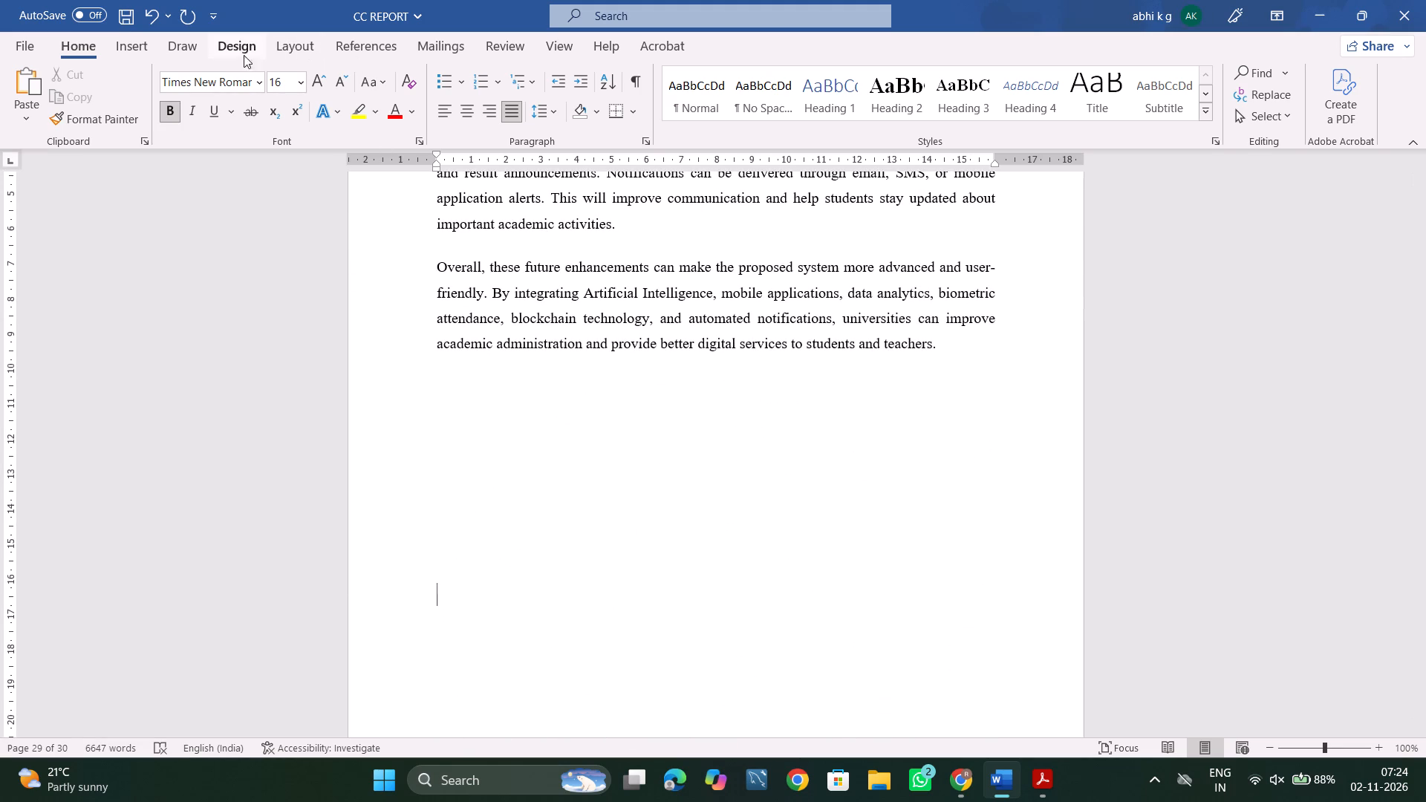
{"action": "left_click", "coordinate": [134, 53]}
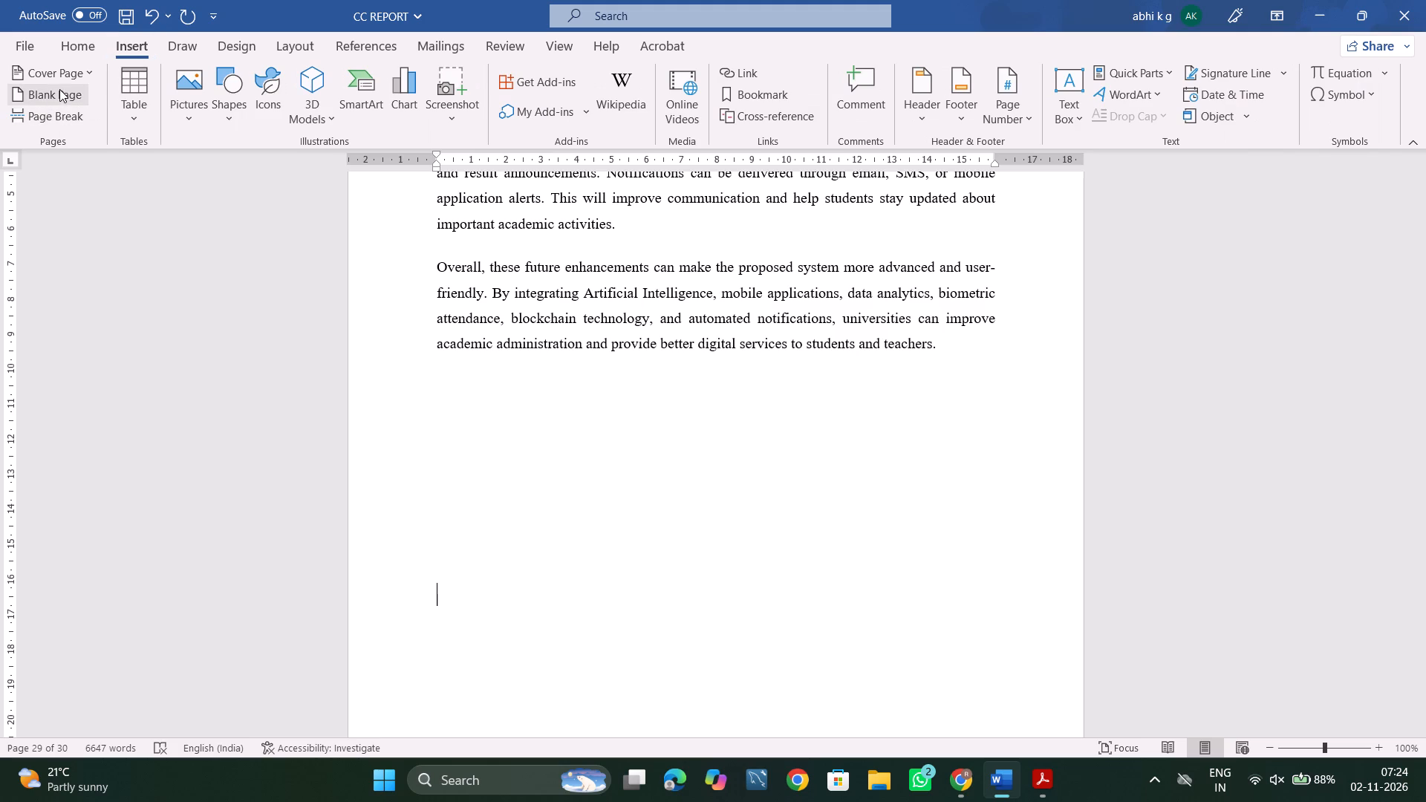
{"action": "left_click", "coordinate": [59, 89]}
{"action": "left_click_drag", "start_coordinate": [59, 89], "coordinate": [447, 513]}
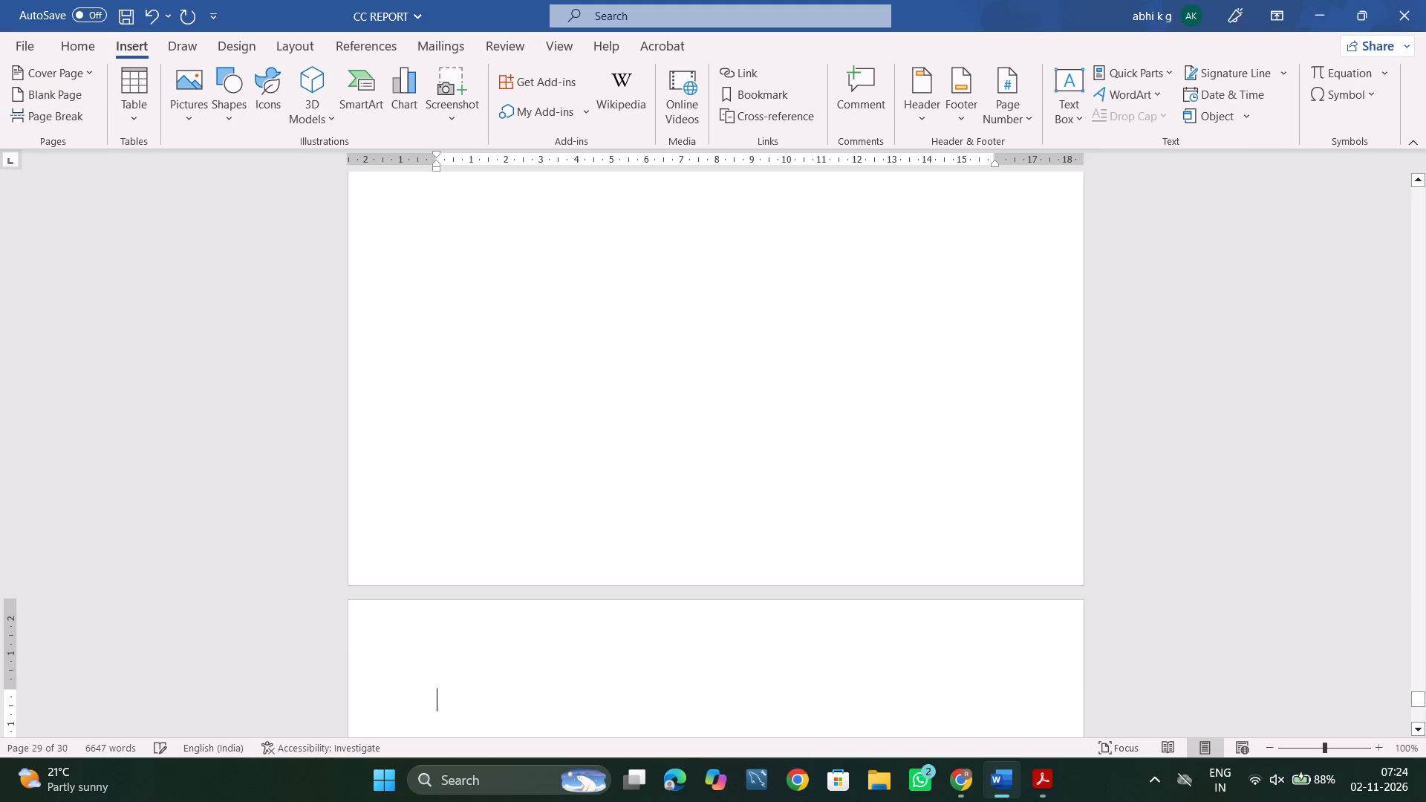
Add the heading "CONCLUSION" at the top of the new page, with an empty line below it.
{"action": "left_click", "coordinate": [460, 697]}
{"action": "type", "text": "CONCLUSION"}
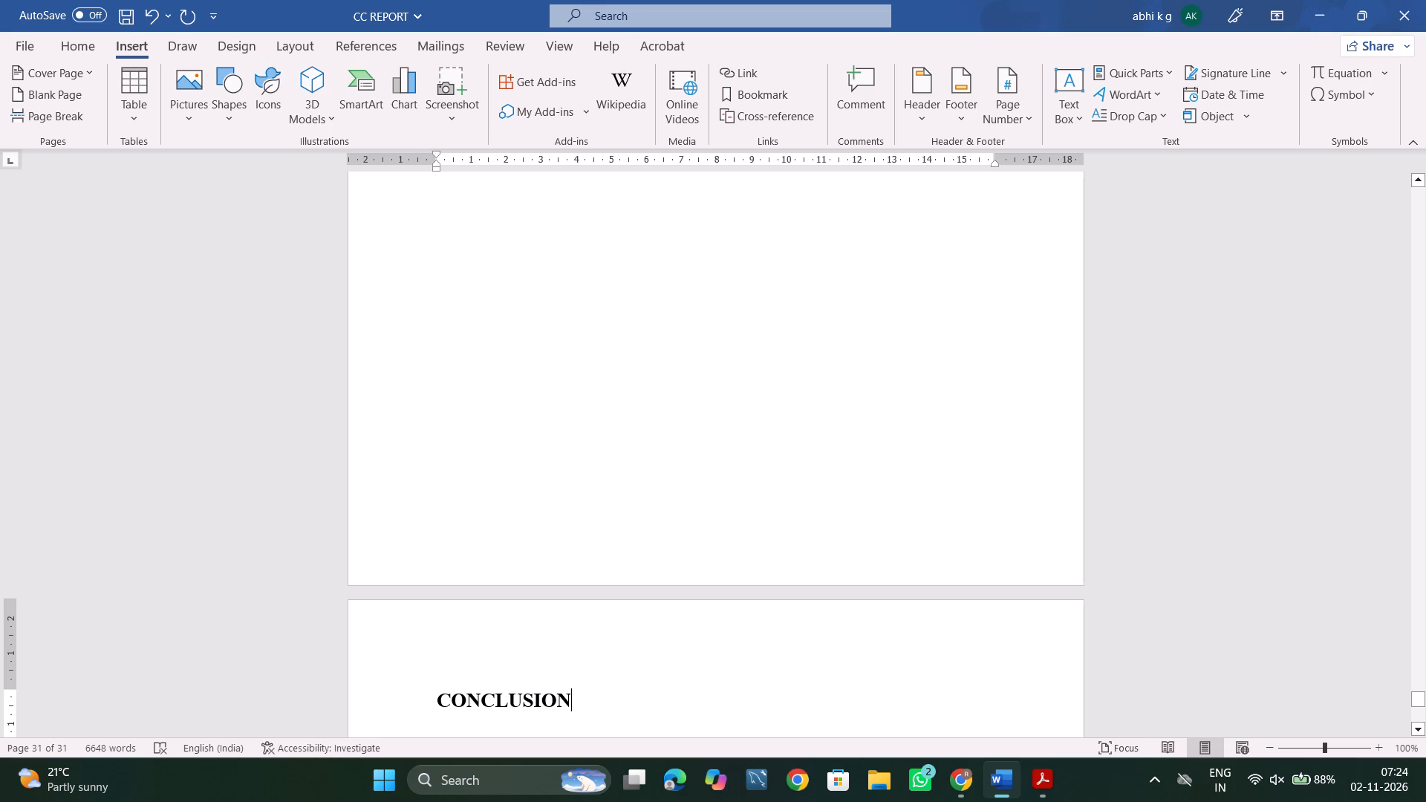
{"action": "key", "text": "Return"}
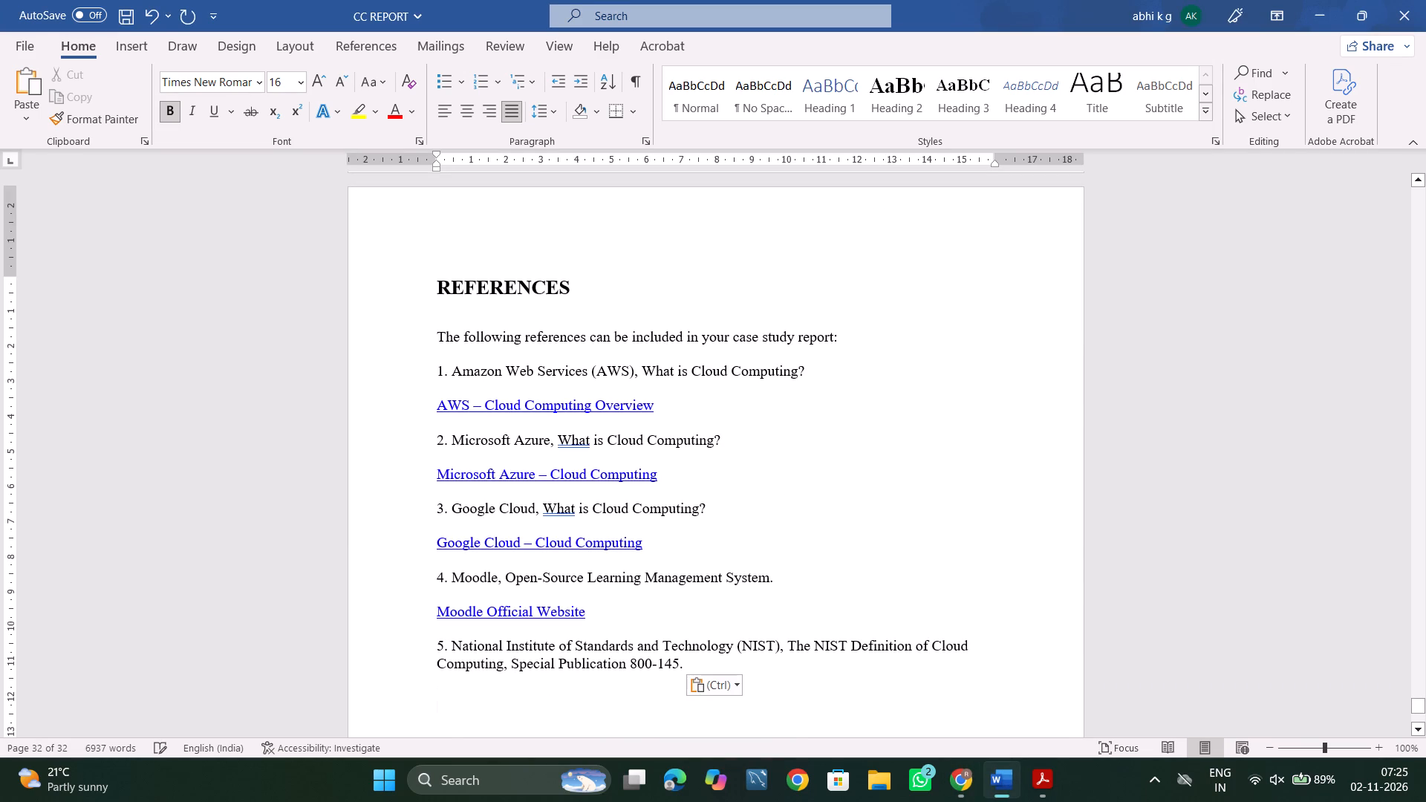
Change the numbering of the first two references, Amazon Web Services and Microsoft Azure, to the bracketed forms [1] and [2].
{"action": "left_click", "coordinate": [449, 369]}
{"action": "key", "text": "BackSpace"}
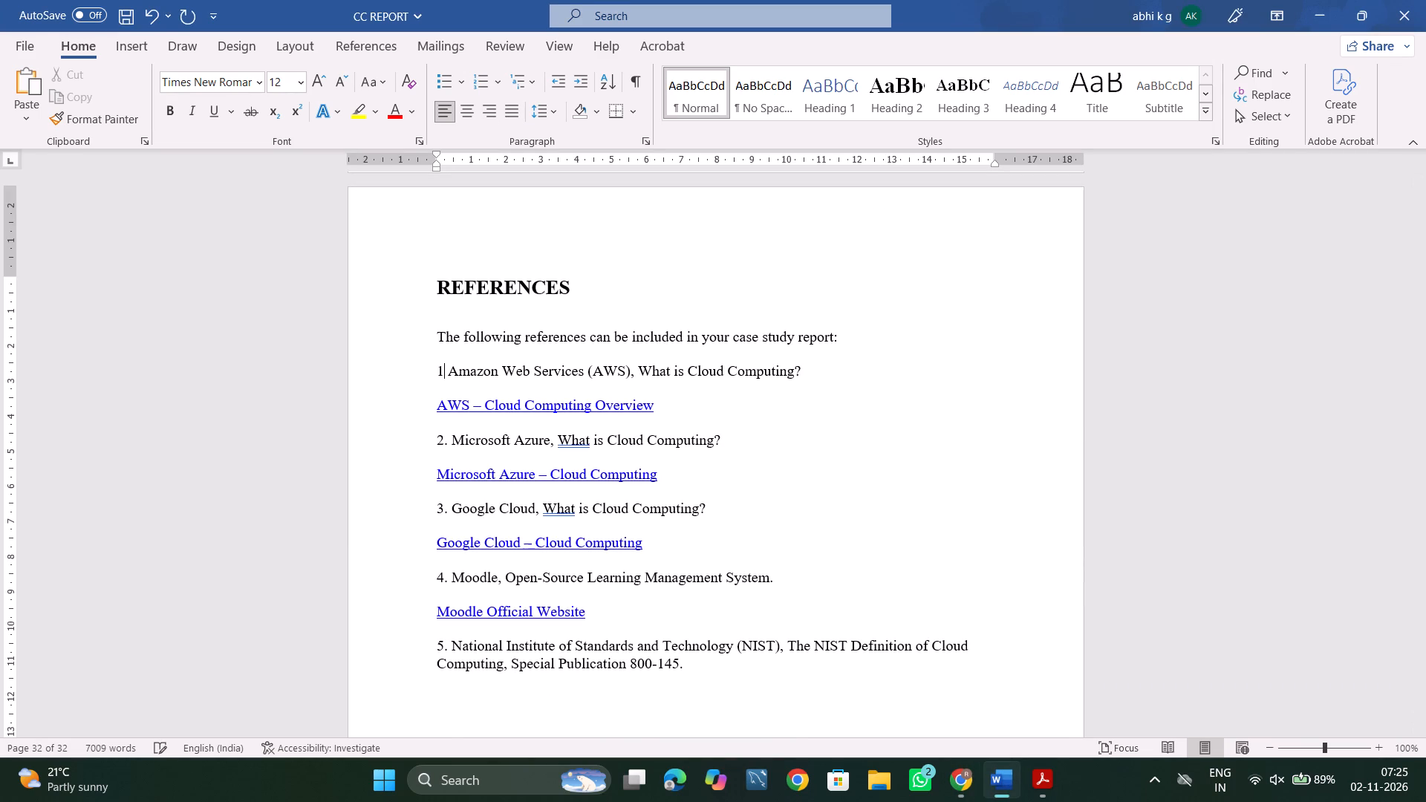
{"action": "key", "text": "bracketright"}
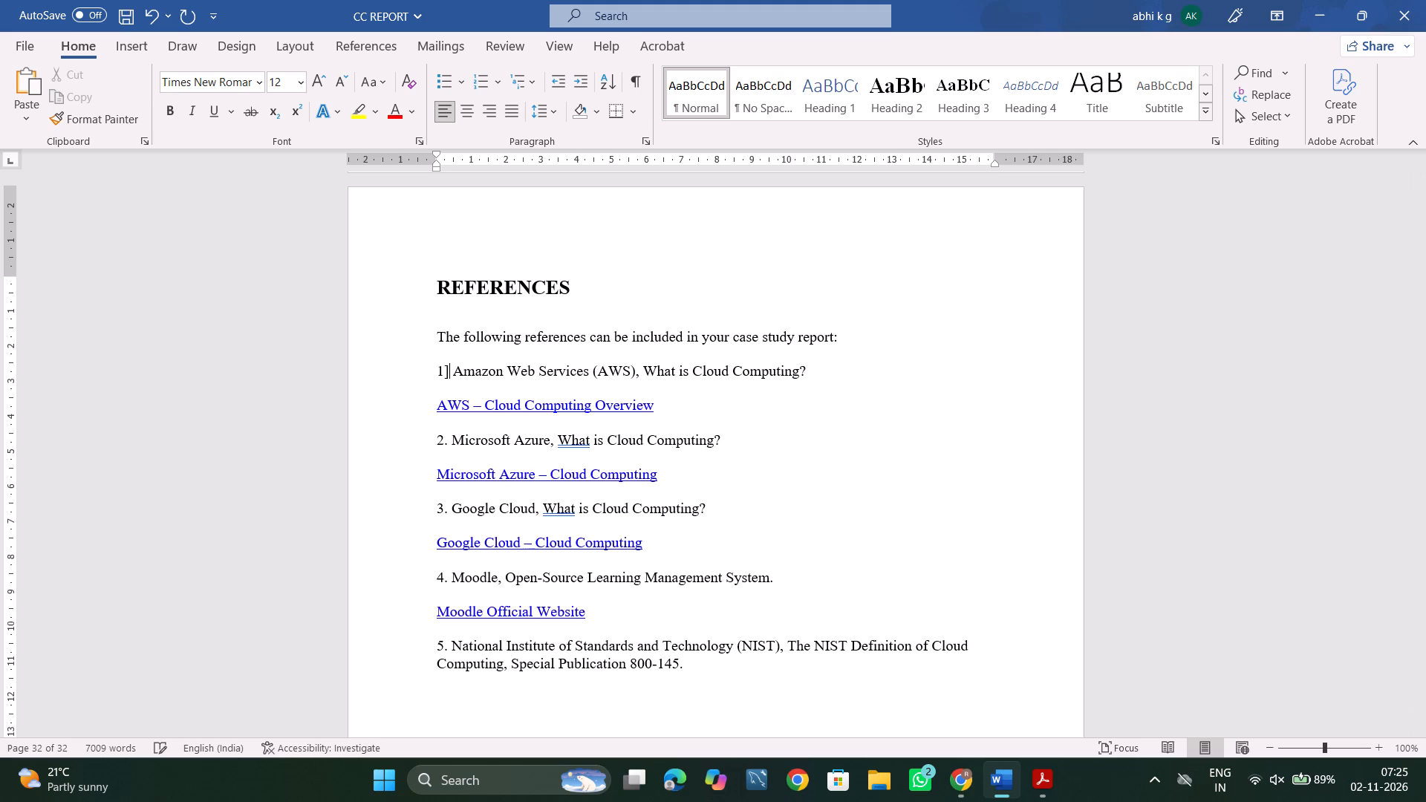
{"action": "key", "text": "Left"}
{"action": "key", "text": "Left"}
{"action": "key", "text": "bracketleft"}
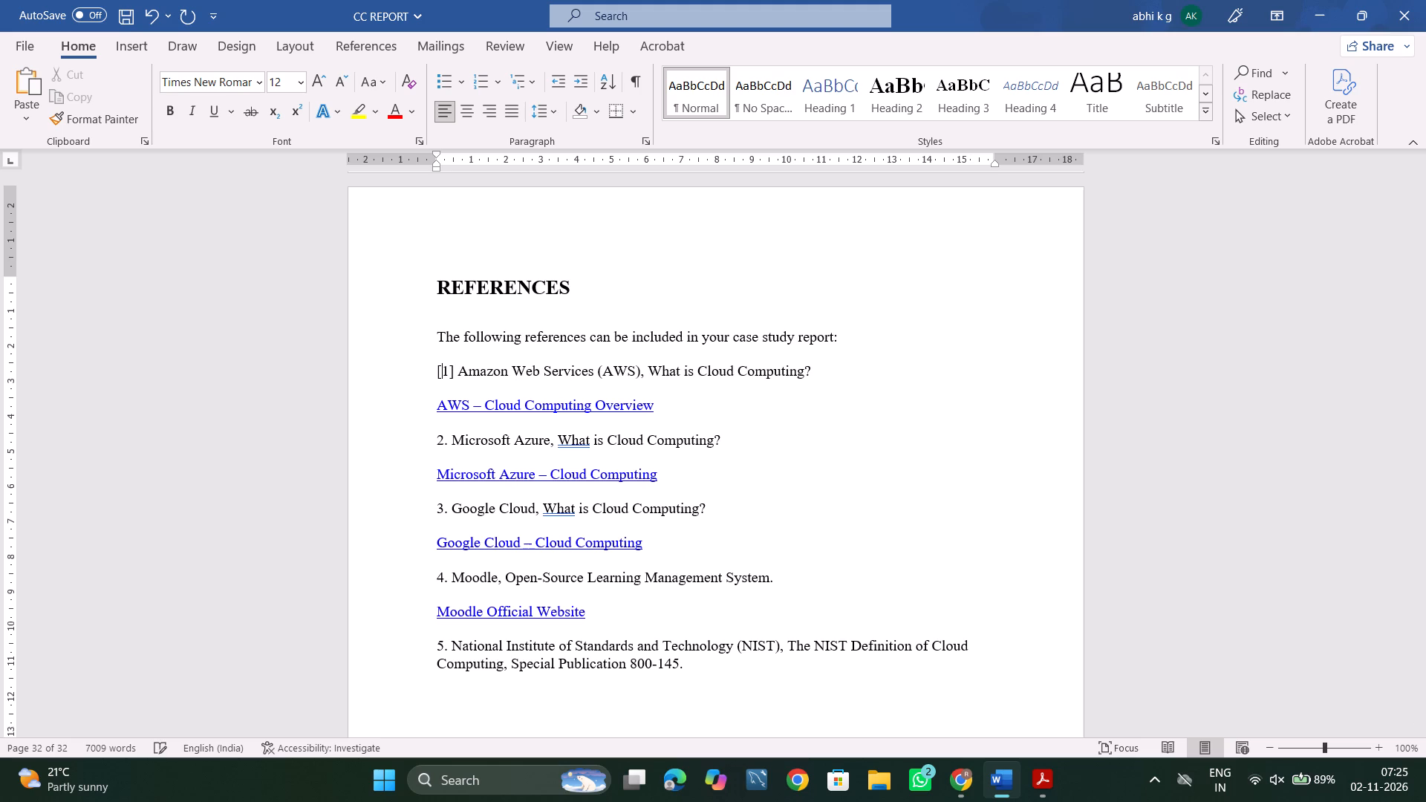
{"action": "left_click", "coordinate": [451, 441]}
{"action": "key", "text": "BackSpace"}
{"action": "key", "text": "BackSpace"}
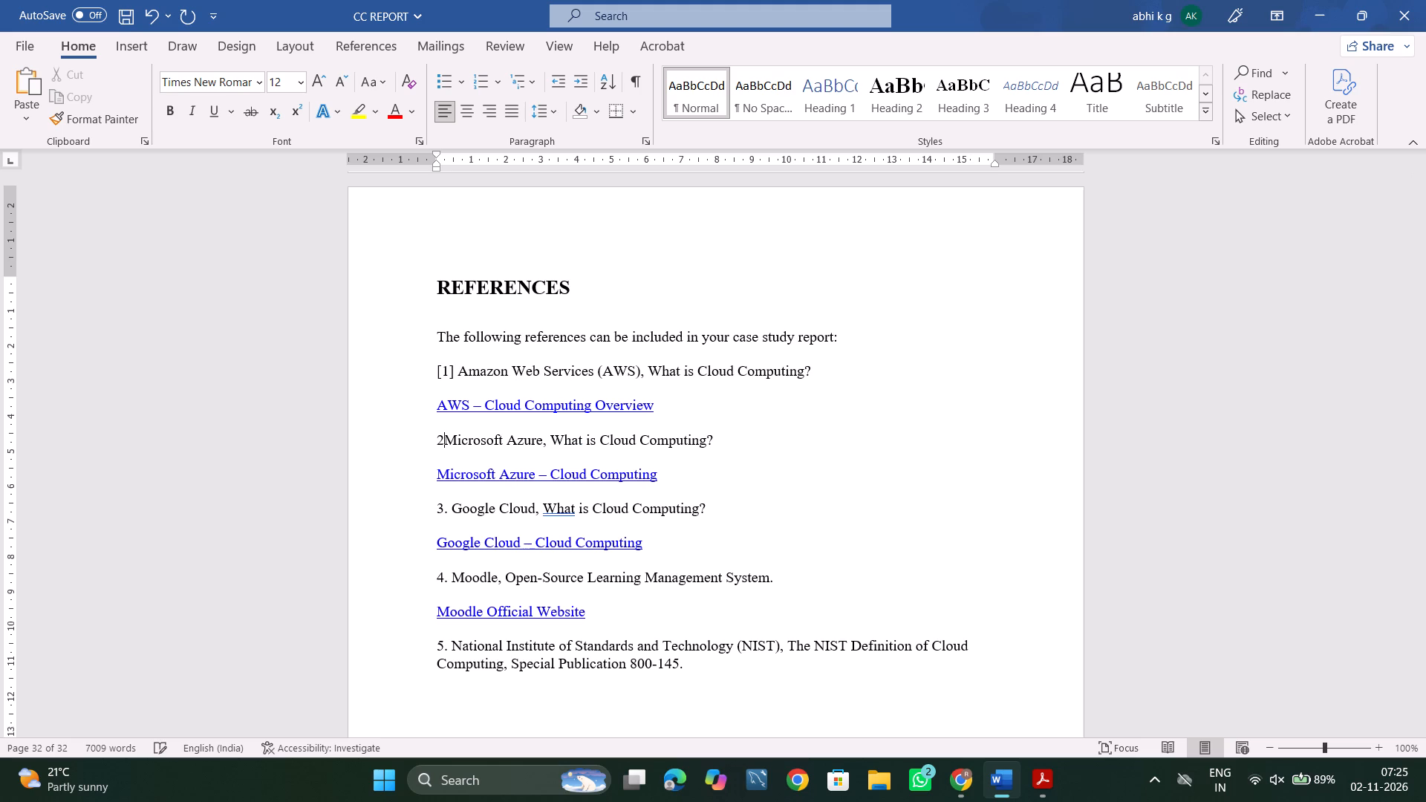
{"action": "type", "text": "]"}
{"action": "key", "text": "space"}
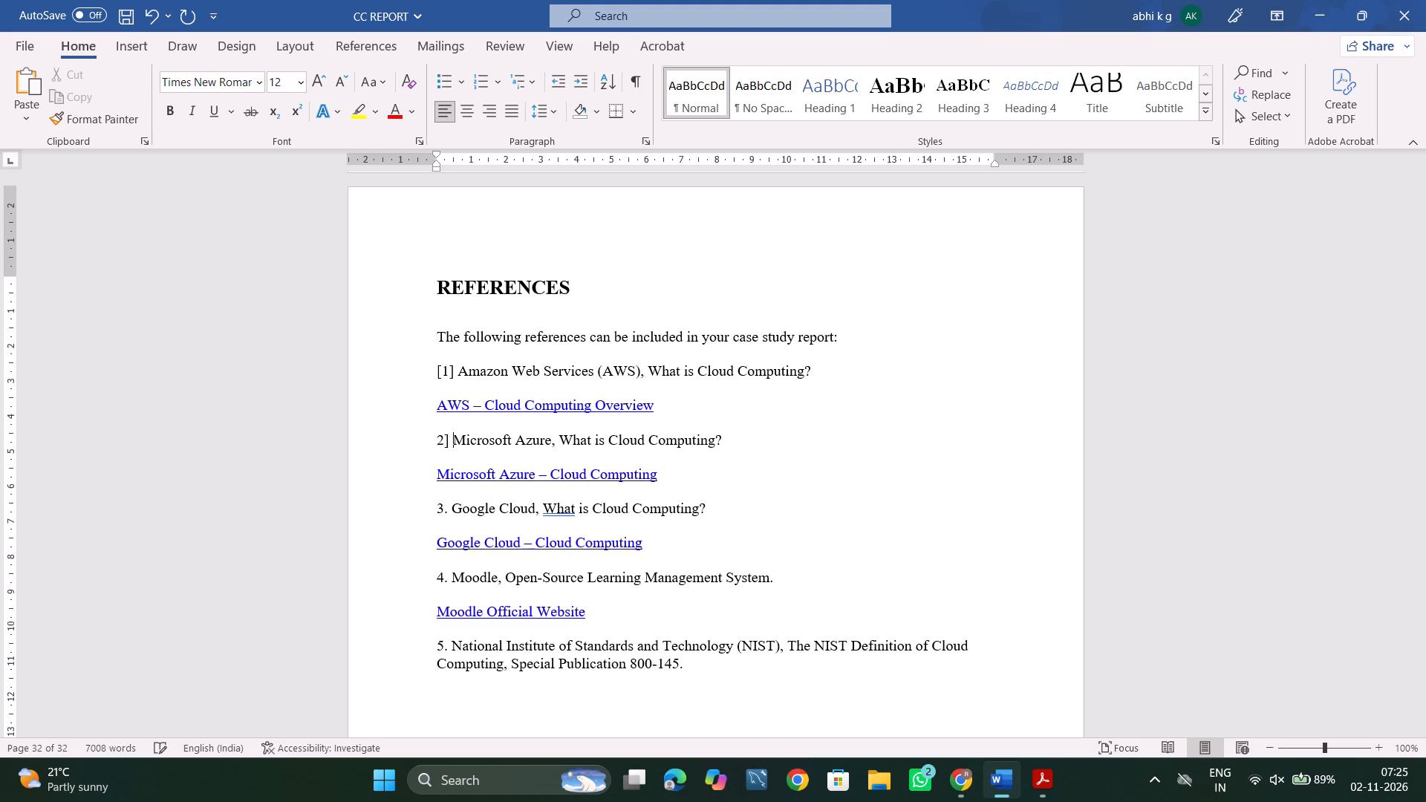
{"action": "key", "text": "Left"}
{"action": "key", "text": "Left"}
{"action": "key", "text": "Left"}
{"action": "key", "text": "bracketleft"}
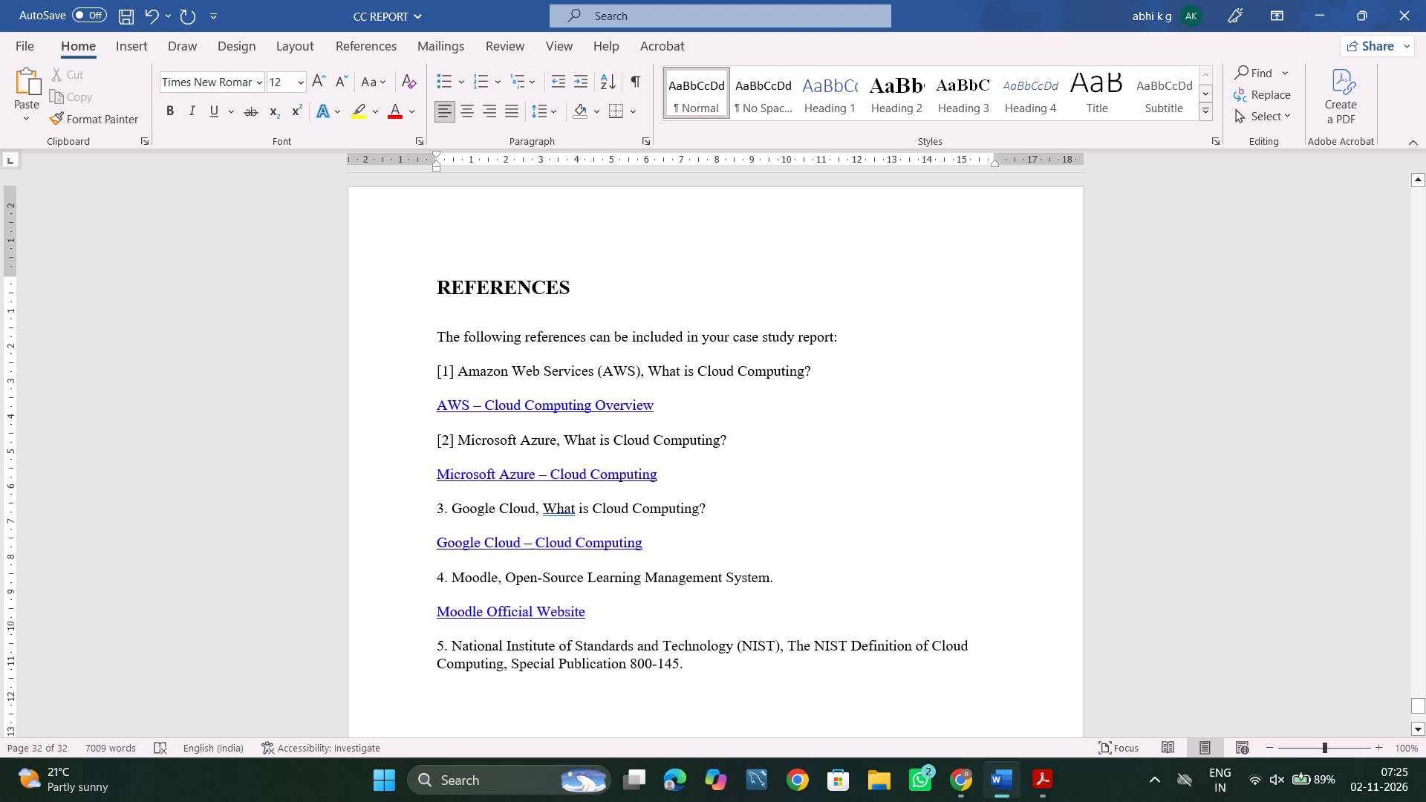
Change the numbering of the Google Cloud, Moodle and NIST references to the bracketed forms [3], [4] and [5].
{"action": "left_click", "coordinate": [446, 508]}
{"action": "key", "text": "BackSpace"}
{"action": "key", "text": "bracketright"}
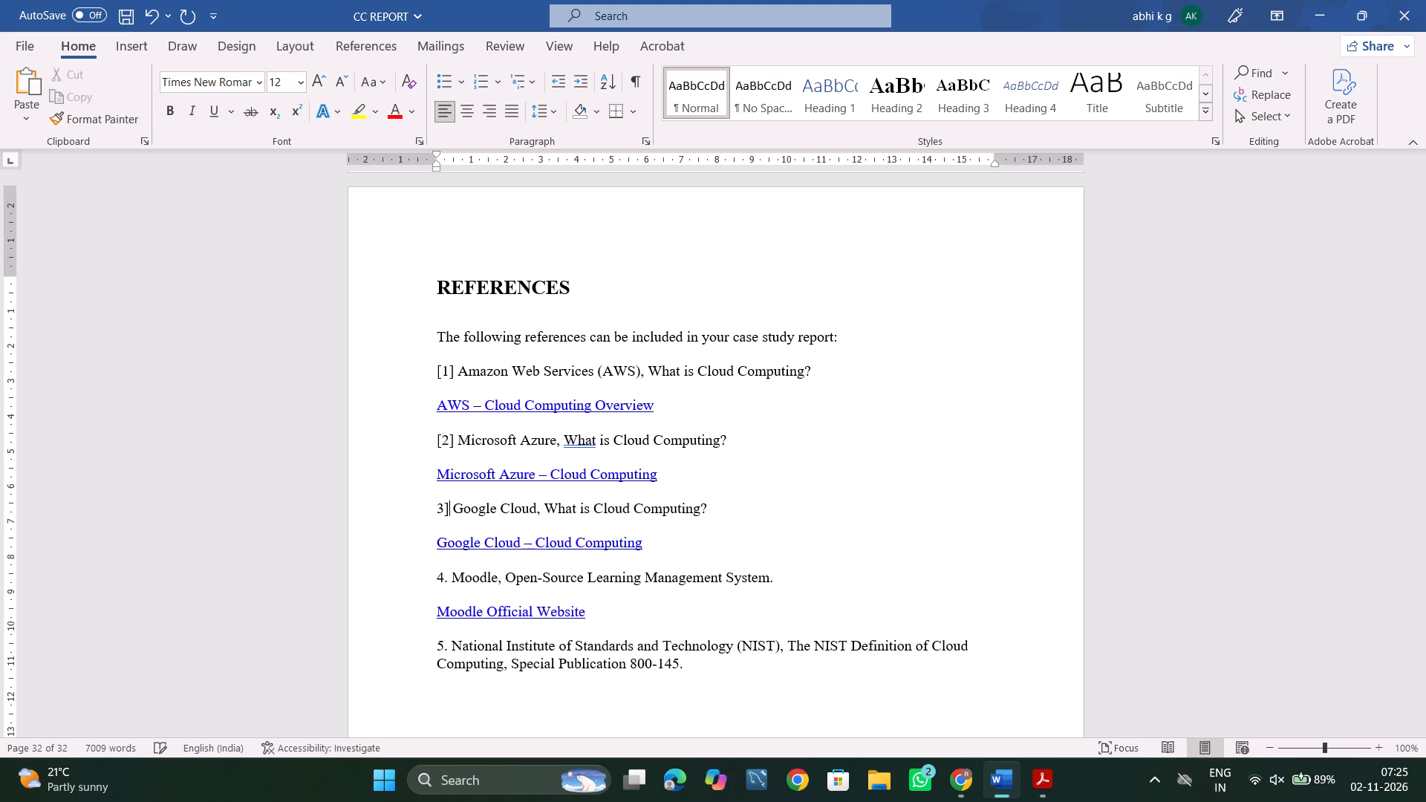
{"action": "key", "text": "Left"}
{"action": "key", "text": "Left"}
{"action": "key", "text": "bracketleft"}
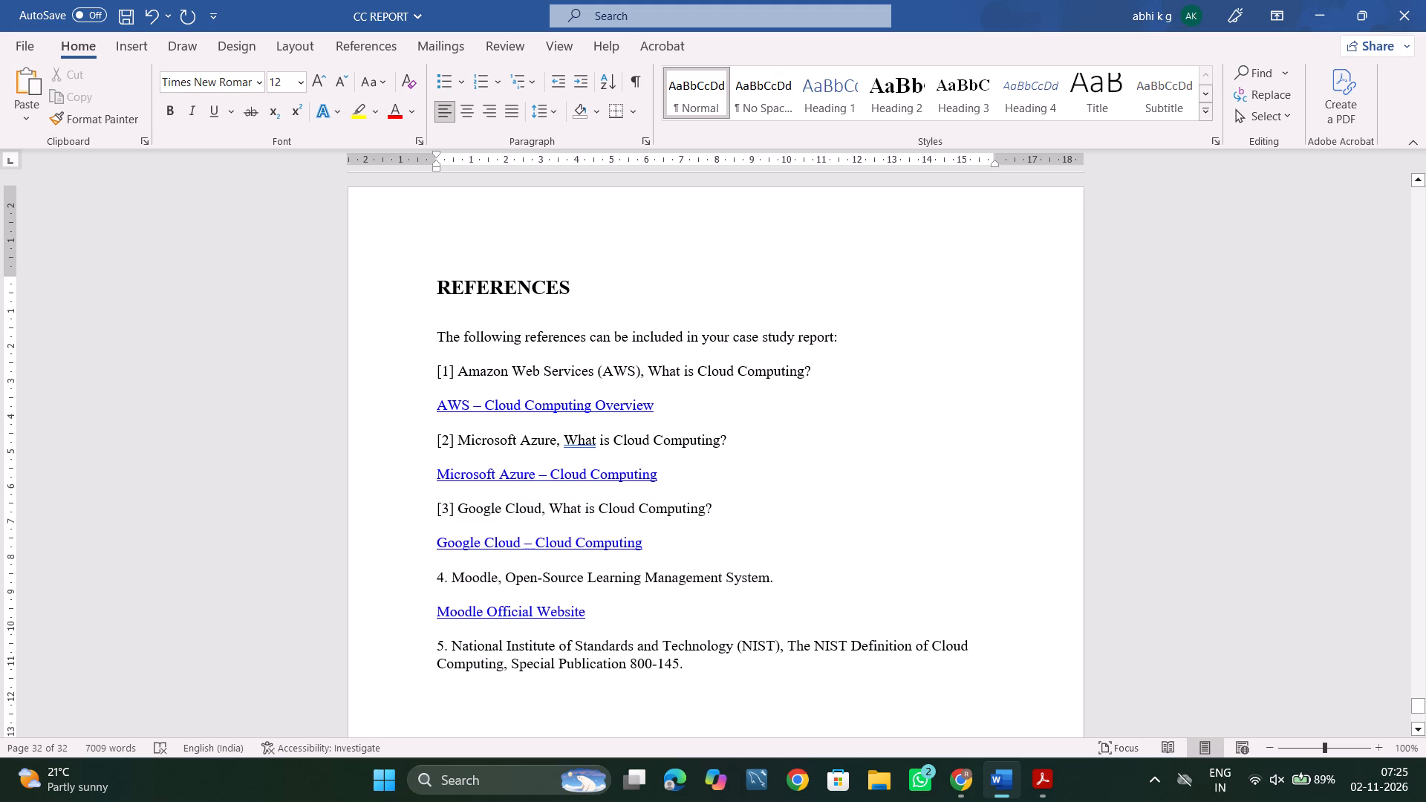
{"action": "left_click", "coordinate": [451, 578]}
{"action": "left_click", "coordinate": [447, 580]}
{"action": "key", "text": "BackSpace"}
{"action": "key", "text": "bracketright"}
{"action": "key", "text": "Left"}
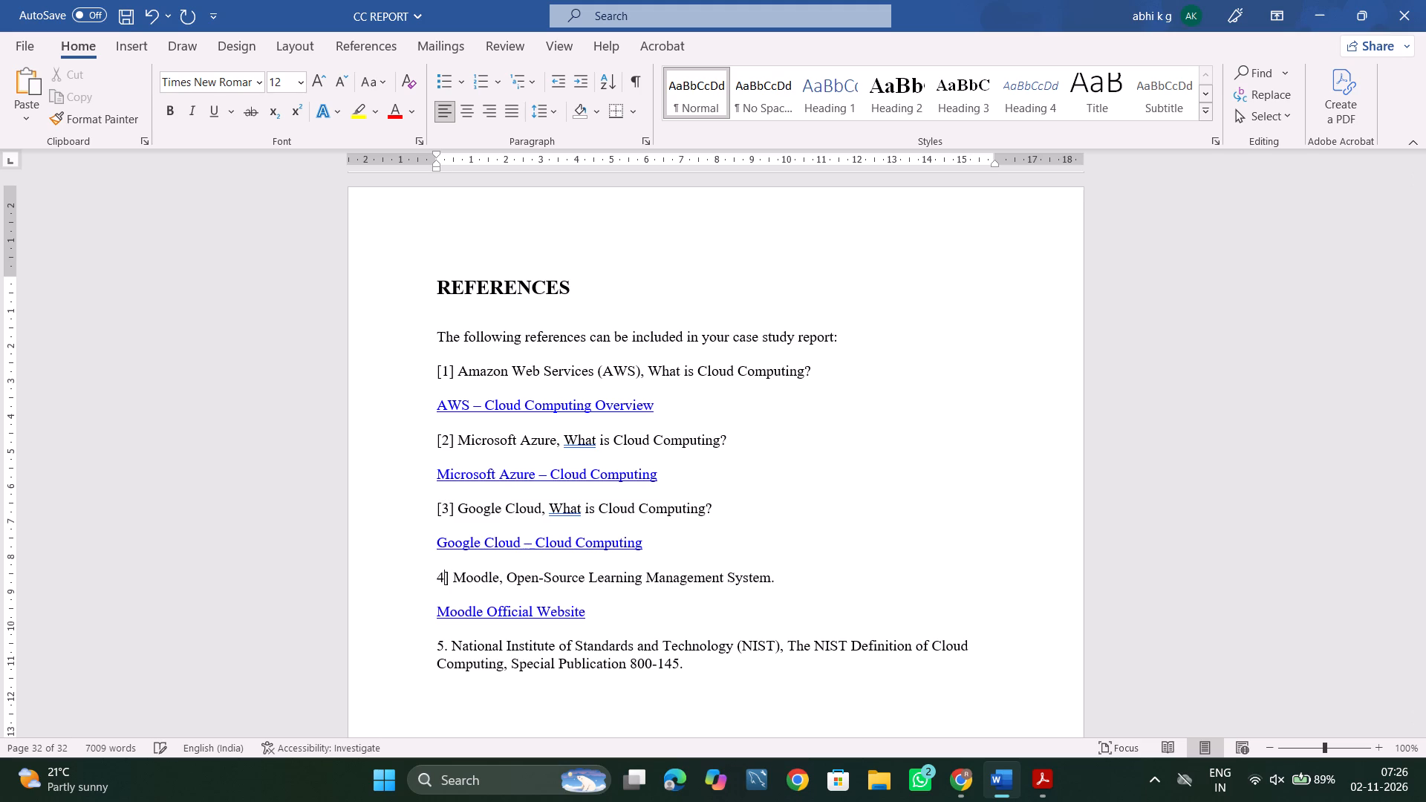
{"action": "key", "text": "Left"}
{"action": "key", "text": "bracketleft"}
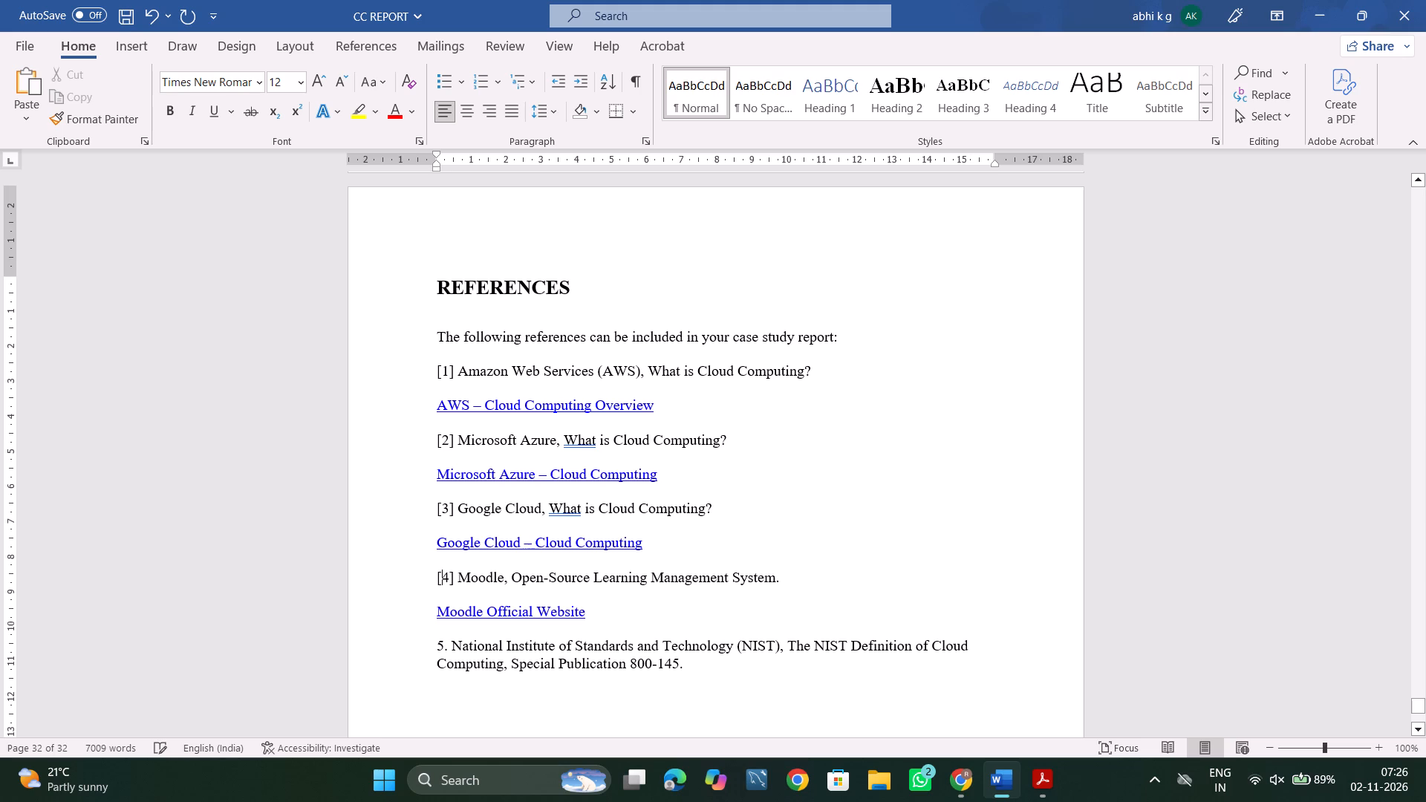
{"action": "left_click", "coordinate": [447, 649]}
{"action": "key", "text": "BackSpace"}
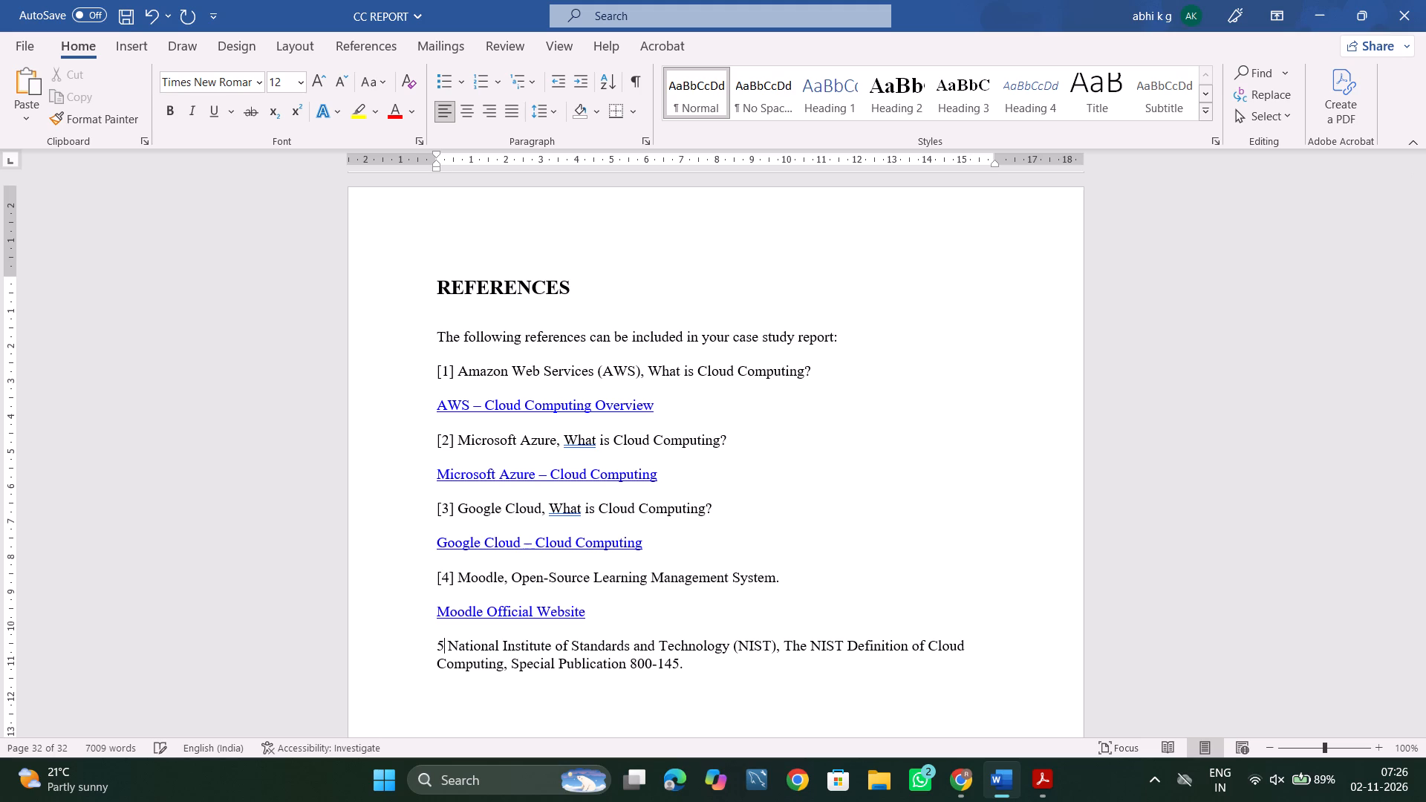
{"action": "key", "text": "bracketright"}
{"action": "key", "text": "Left"}
{"action": "key", "text": "Left"}
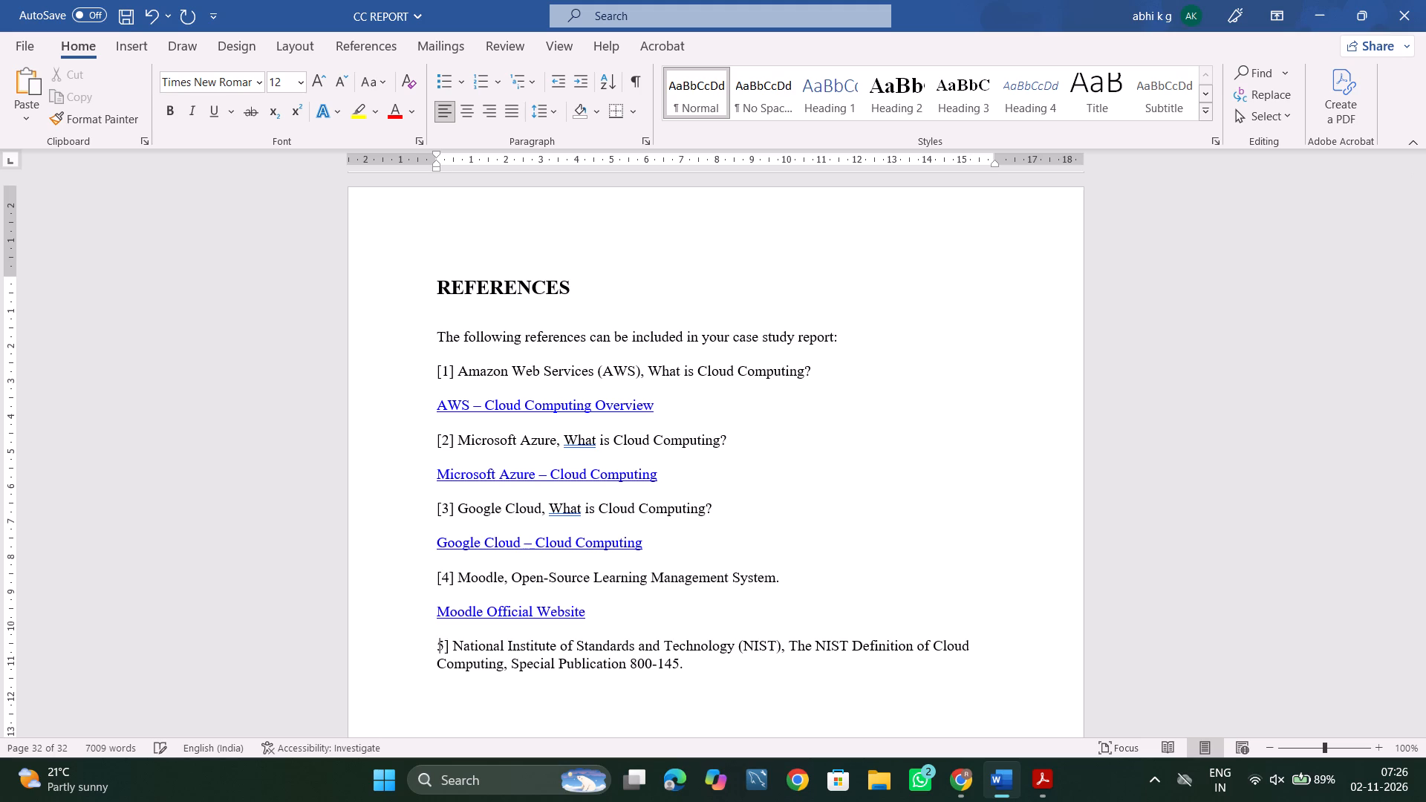
{"action": "key", "text": "bracketleft"}
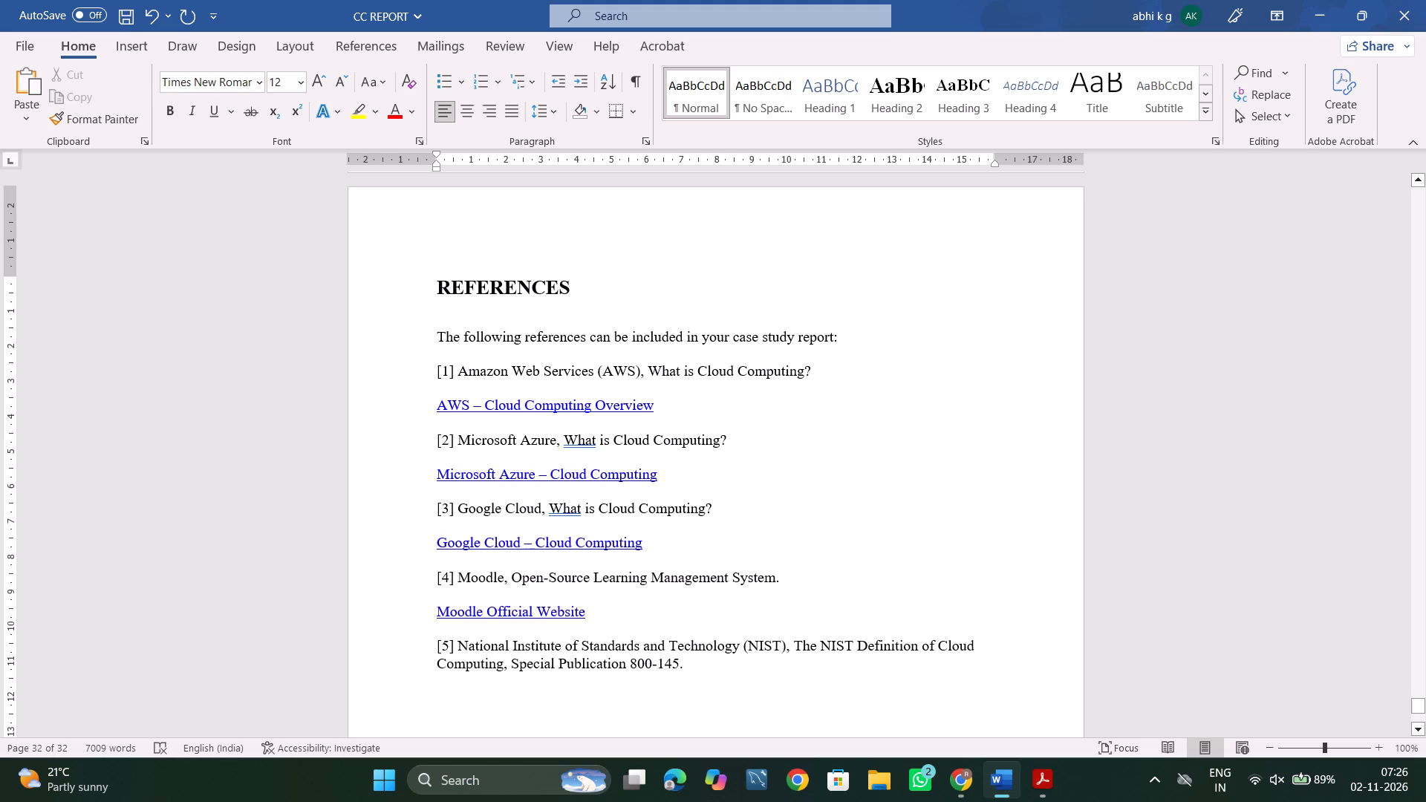
Save the report with the bracketed reference numbers.
{"action": "key", "text": "ctrl+s"}
{"action": "key", "text": "ctrl+s"}
{"action": "key", "text": "ctrl+s"}
{"action": "key", "text": "ctrl+s"}
{"action": "key", "text": "ctrl+s"}
{"action": "key", "text": "ctrl+s"}
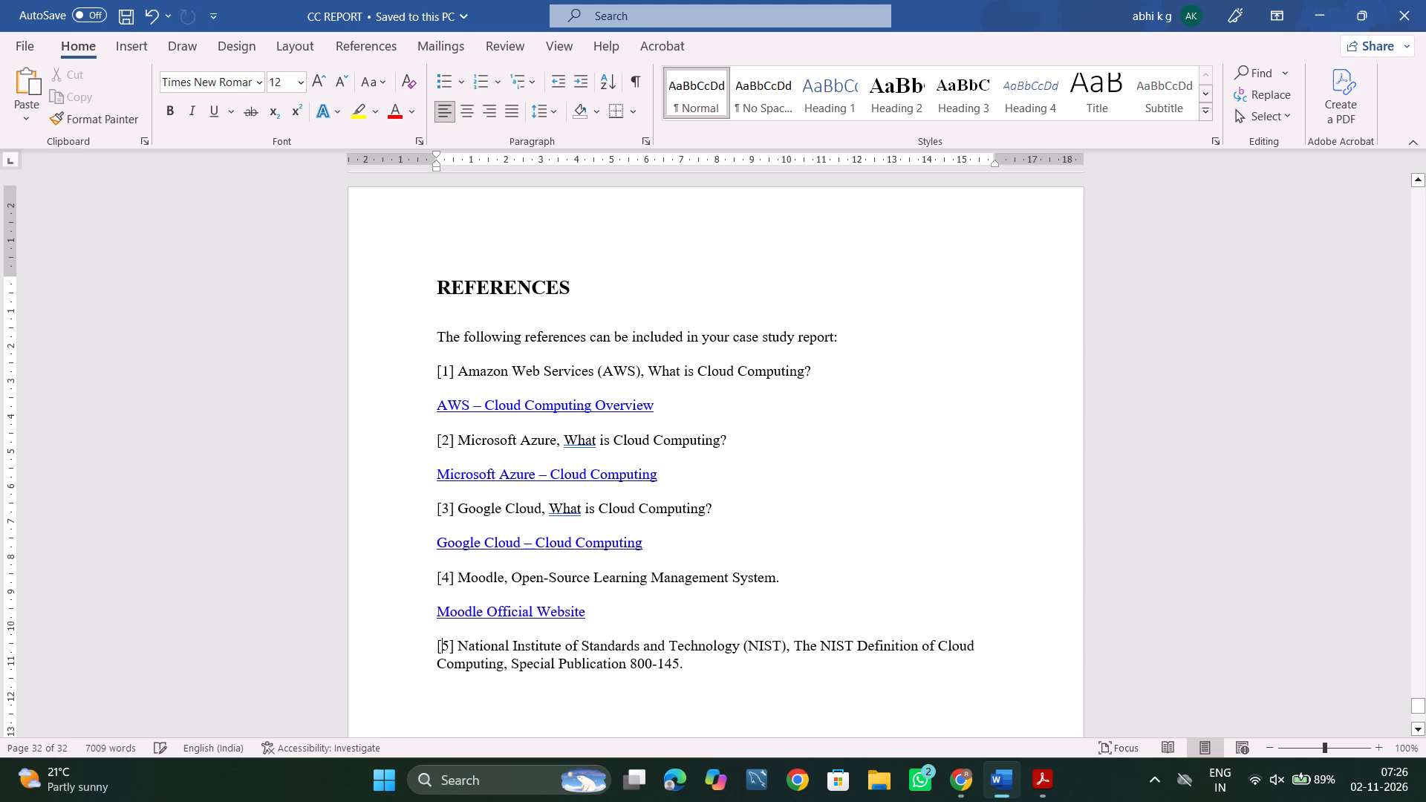
Copy the numbered heading format of "Real-World Applications and Examples" onto the FUTURE SCOPE heading with Format Painter.
{"action": "left_click_drag", "start_coordinate": [1418, 708], "coordinate": [1417, 696]}
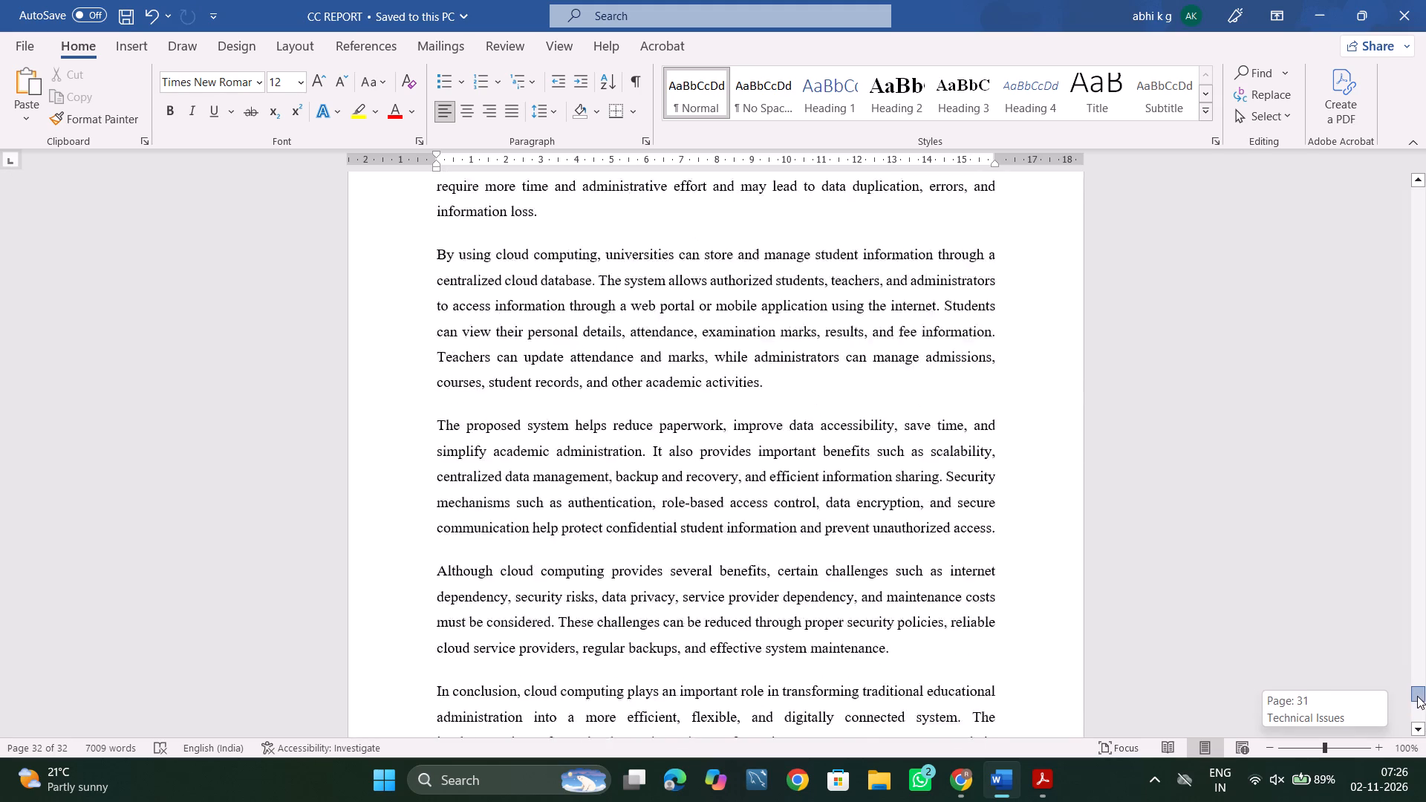
{"action": "left_click_drag", "start_coordinate": [1417, 696], "coordinate": [1413, 622]}
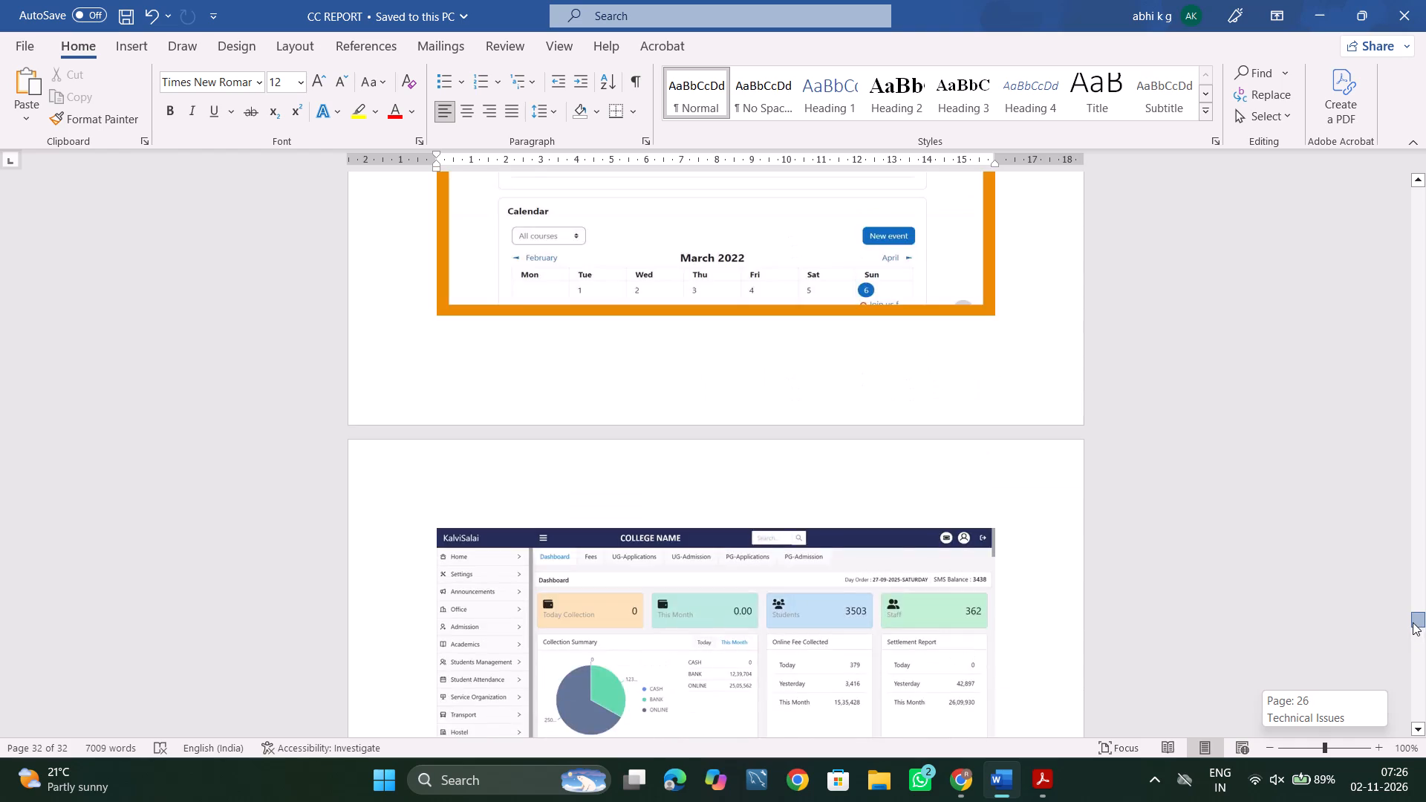
{"action": "left_click_drag", "start_coordinate": [1413, 622], "coordinate": [1413, 606]}
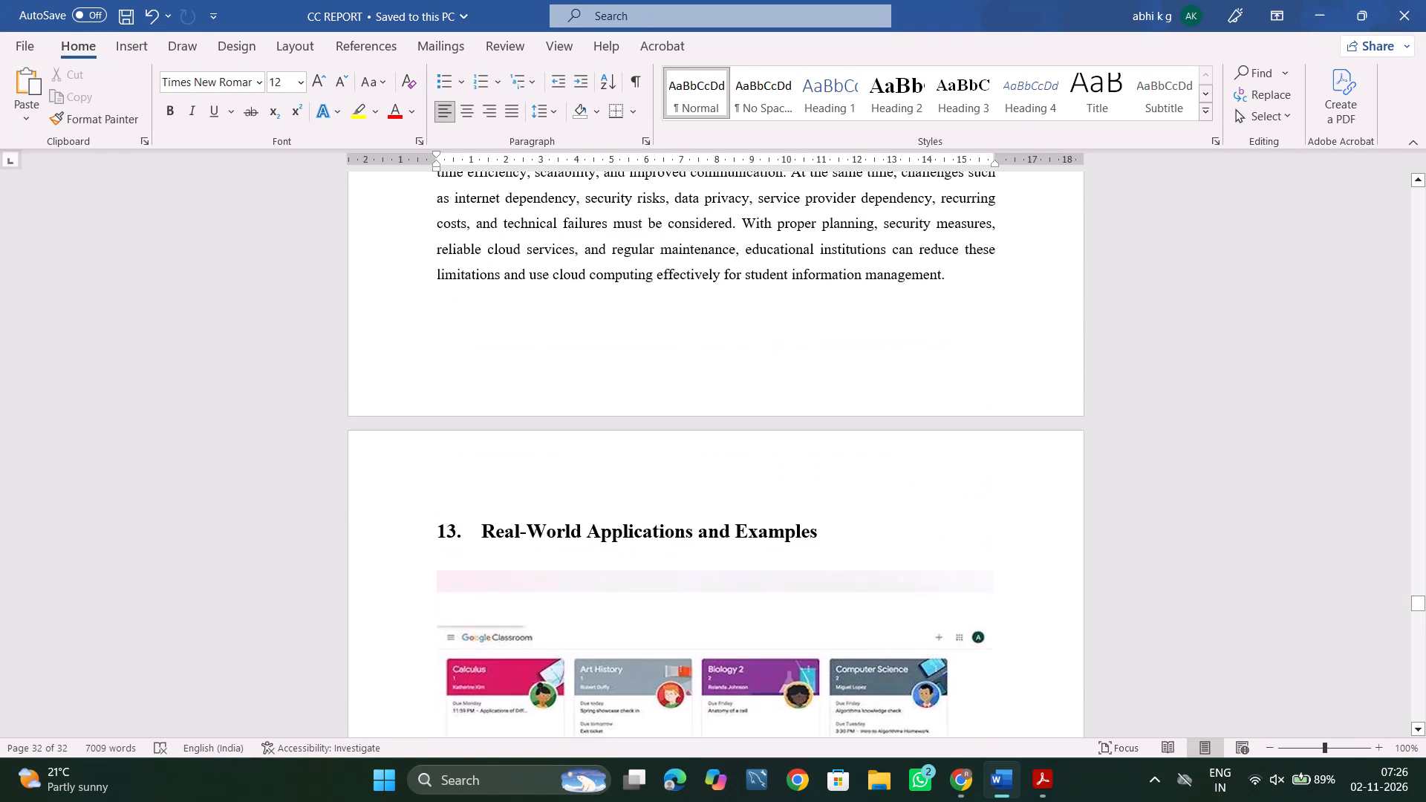
{"action": "left_click", "coordinate": [453, 529]}
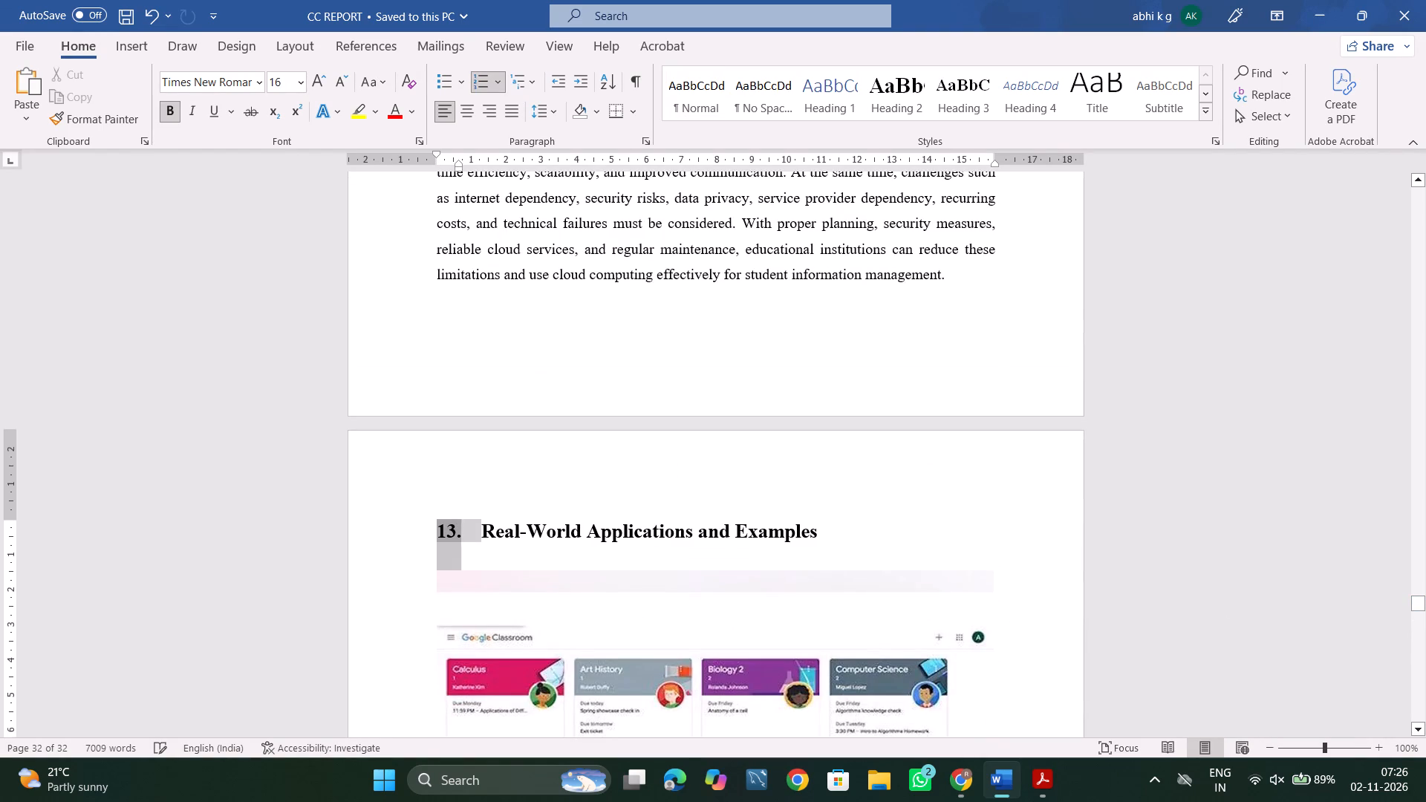
{"action": "left_click", "coordinate": [133, 116]}
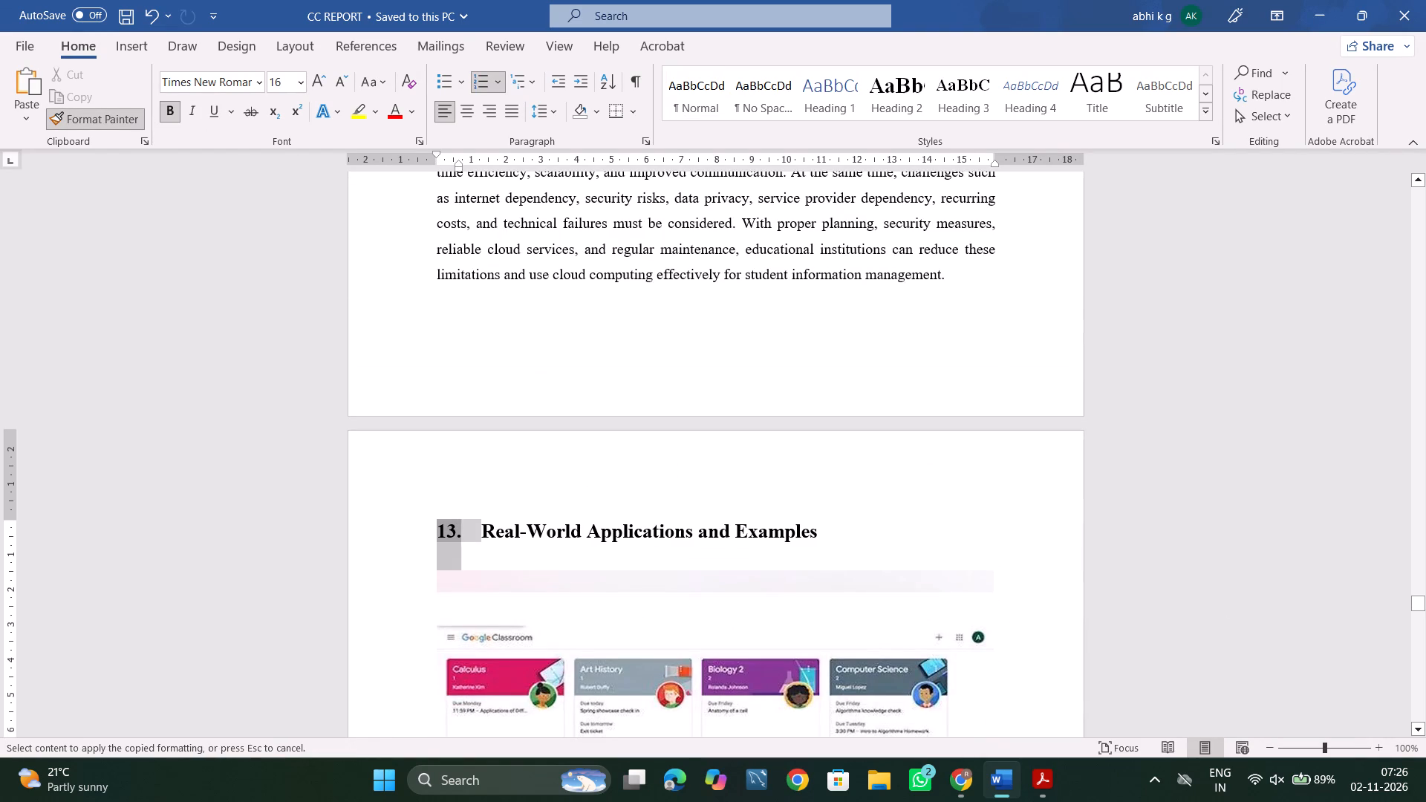
{"action": "key", "text": "Down"}
{"action": "key", "text": "Down"}
{"action": "key", "text": "Down"}
{"action": "key", "text": "Down"}
{"action": "key", "text": "Down"}
{"action": "key", "text": "Down"}
{"action": "key", "text": "Down"}
{"action": "key", "text": "Down"}
{"action": "key", "text": "Down"}
{"action": "key", "text": "Down"}
{"action": "key", "text": "Down"}
{"action": "key", "text": "Down"}
{"action": "key", "text": "Down"}
{"action": "key", "text": "Down"}
{"action": "key", "text": "Down"}
{"action": "key", "text": "Down"}
{"action": "key", "text": "Down"}
{"action": "key", "text": "Down"}
{"action": "key", "text": "Down"}
{"action": "key", "text": "Down"}
{"action": "key", "text": "Down"}
{"action": "key", "text": "Down"}
{"action": "key", "text": "Down"}
{"action": "key", "text": "Down"}
{"action": "key", "text": "Down"}
{"action": "key", "text": "Down"}
{"action": "key", "text": "Down"}
{"action": "key", "text": "Down"}
{"action": "key", "text": "Down"}
{"action": "key", "text": "Down"}
{"action": "key", "text": "Down"}
{"action": "key", "text": "Down"}
{"action": "key", "text": "Down"}
{"action": "key", "text": "Down"}
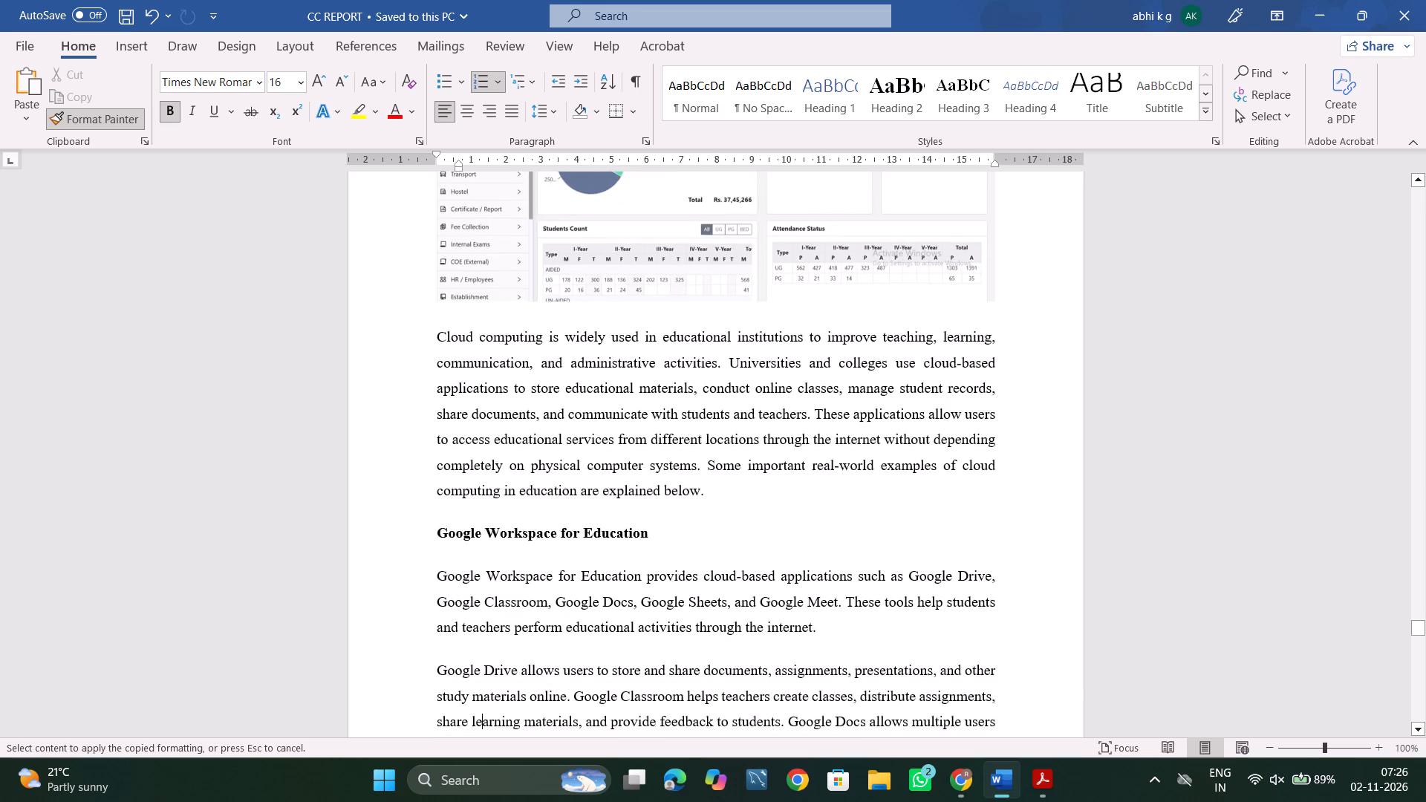
{"action": "key", "text": "Down"}
{"action": "key", "text": "Down"}
{"action": "key", "text": "Down"}
{"action": "key", "text": "Down"}
{"action": "key", "text": "Down"}
{"action": "key", "text": "Down"}
{"action": "key", "text": "Down"}
{"action": "key", "text": "Down"}
{"action": "key", "text": "Down"}
{"action": "key", "text": "Down"}
{"action": "key", "text": "Down"}
{"action": "key", "text": "Down"}
{"action": "key", "text": "Down"}
{"action": "key", "text": "Down"}
{"action": "key", "text": "Down"}
{"action": "key", "text": "Down"}
{"action": "key", "text": "Down"}
{"action": "key", "text": "Down"}
{"action": "key", "text": "Down"}
{"action": "key", "text": "Down"}
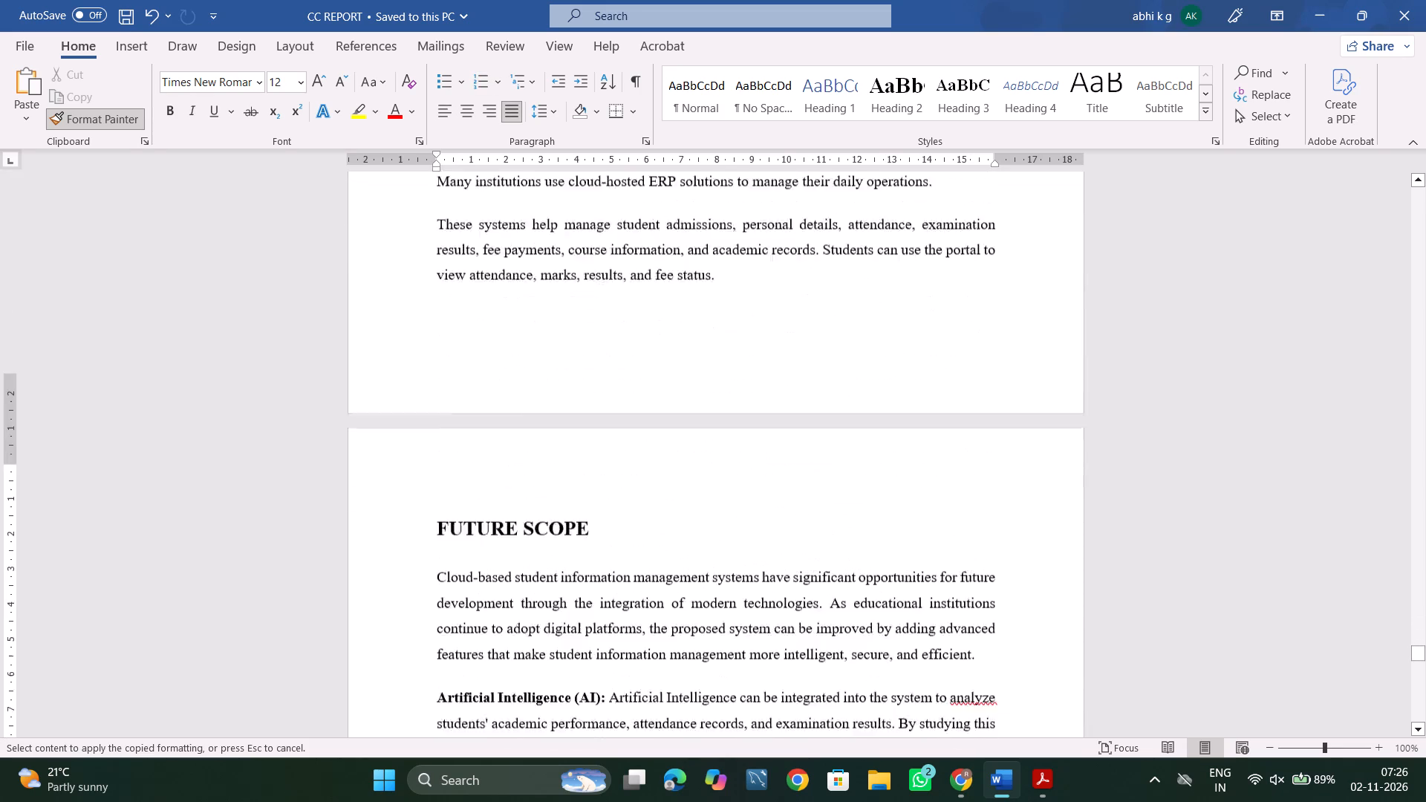
{"action": "left_click", "coordinate": [437, 383]}
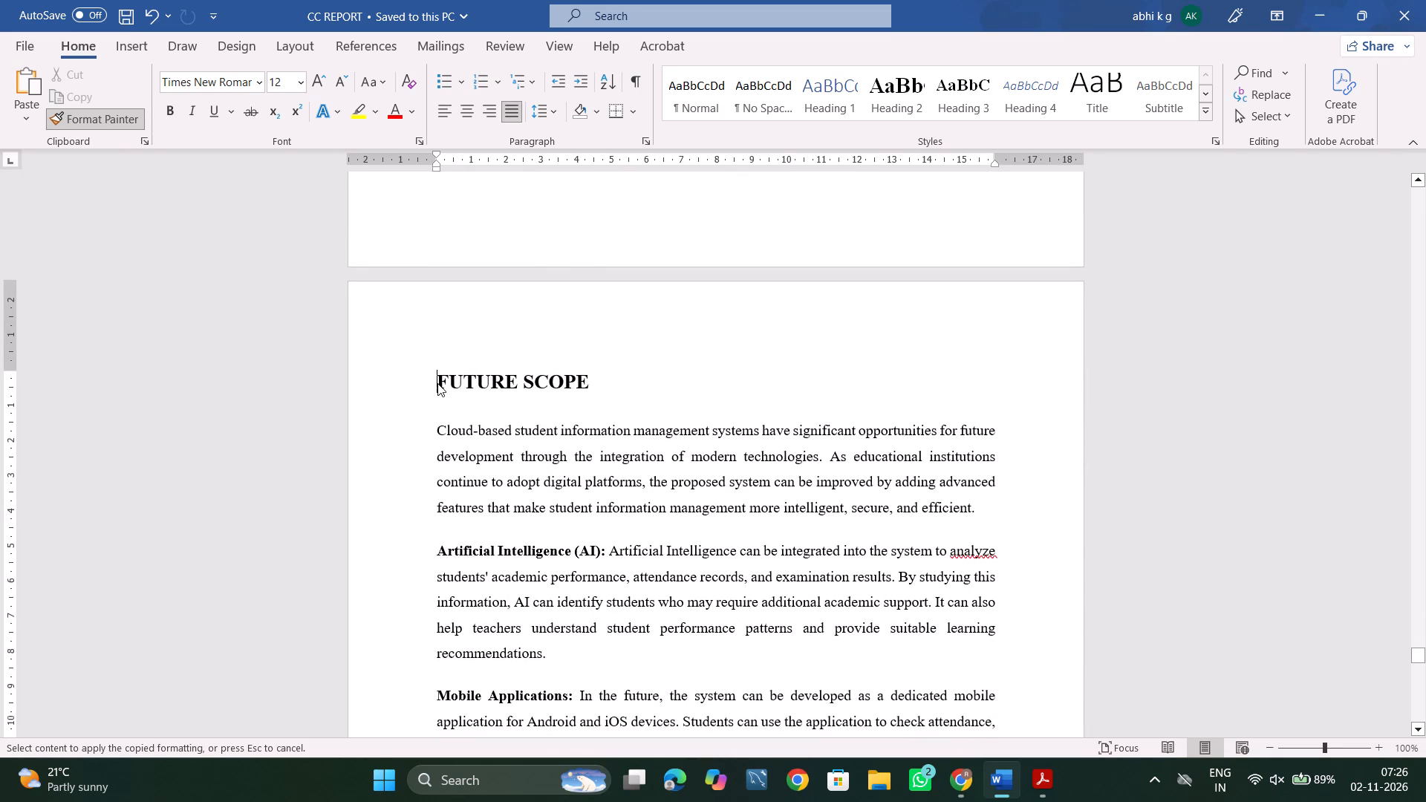
{"action": "left_click", "coordinate": [443, 379]}
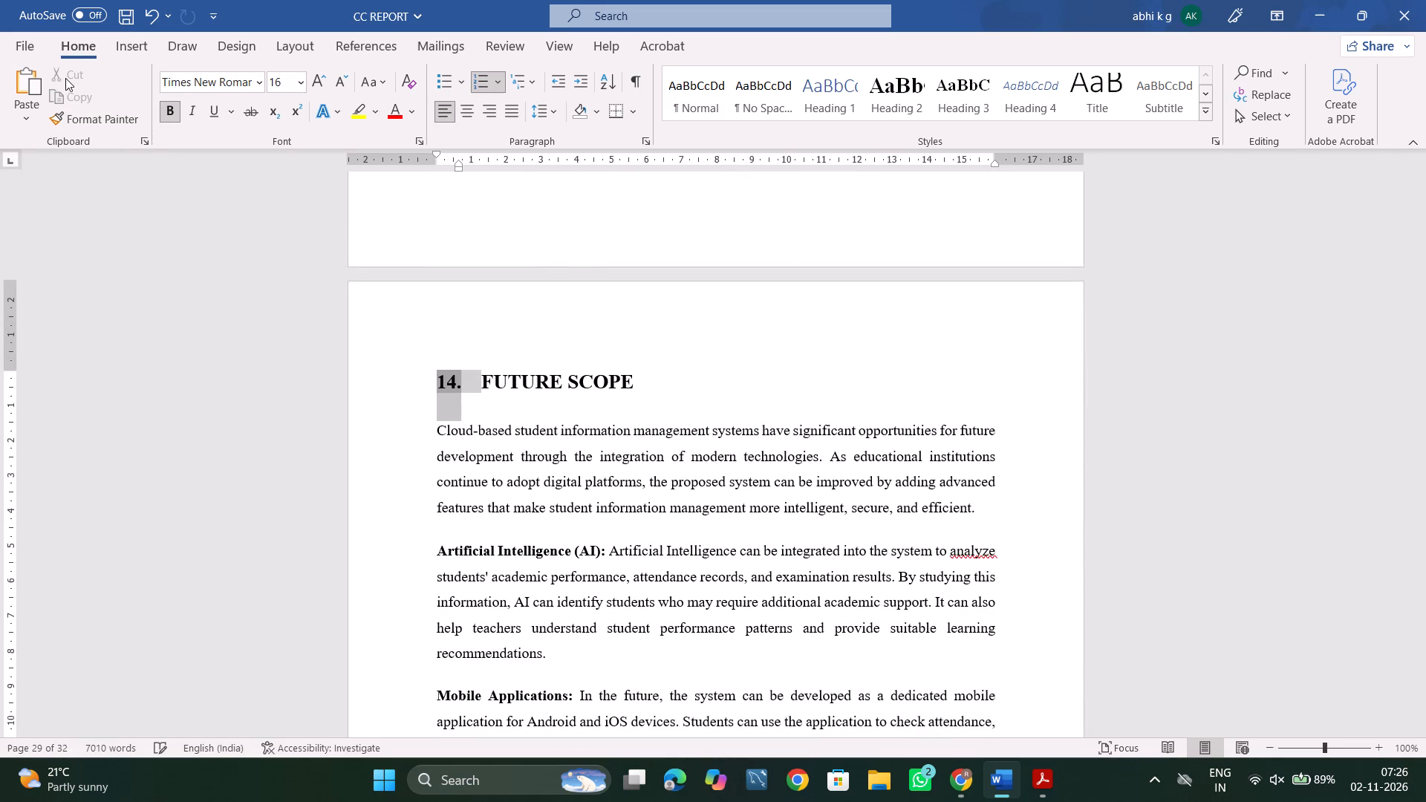
Copy the numbered heading format of FUTURE SCOPE onto the CONCLUSION heading with Format Painter.
{"action": "left_click", "coordinate": [78, 112]}
{"action": "key", "text": "Down"}
{"action": "key", "text": "Down"}
{"action": "key", "text": "Down"}
{"action": "key", "text": "Down"}
{"action": "key", "text": "Down"}
{"action": "key", "text": "Down"}
{"action": "key", "text": "Down"}
{"action": "key", "text": "Down"}
{"action": "key", "text": "Down"}
{"action": "key", "text": "Down"}
{"action": "key", "text": "Down"}
{"action": "key", "text": "Down"}
{"action": "key", "text": "Down"}
{"action": "key", "text": "Down"}
{"action": "key", "text": "Down"}
{"action": "key", "text": "Down"}
{"action": "key", "text": "Down"}
{"action": "key", "text": "Down"}
{"action": "key", "text": "Down"}
{"action": "key", "text": "Down"}
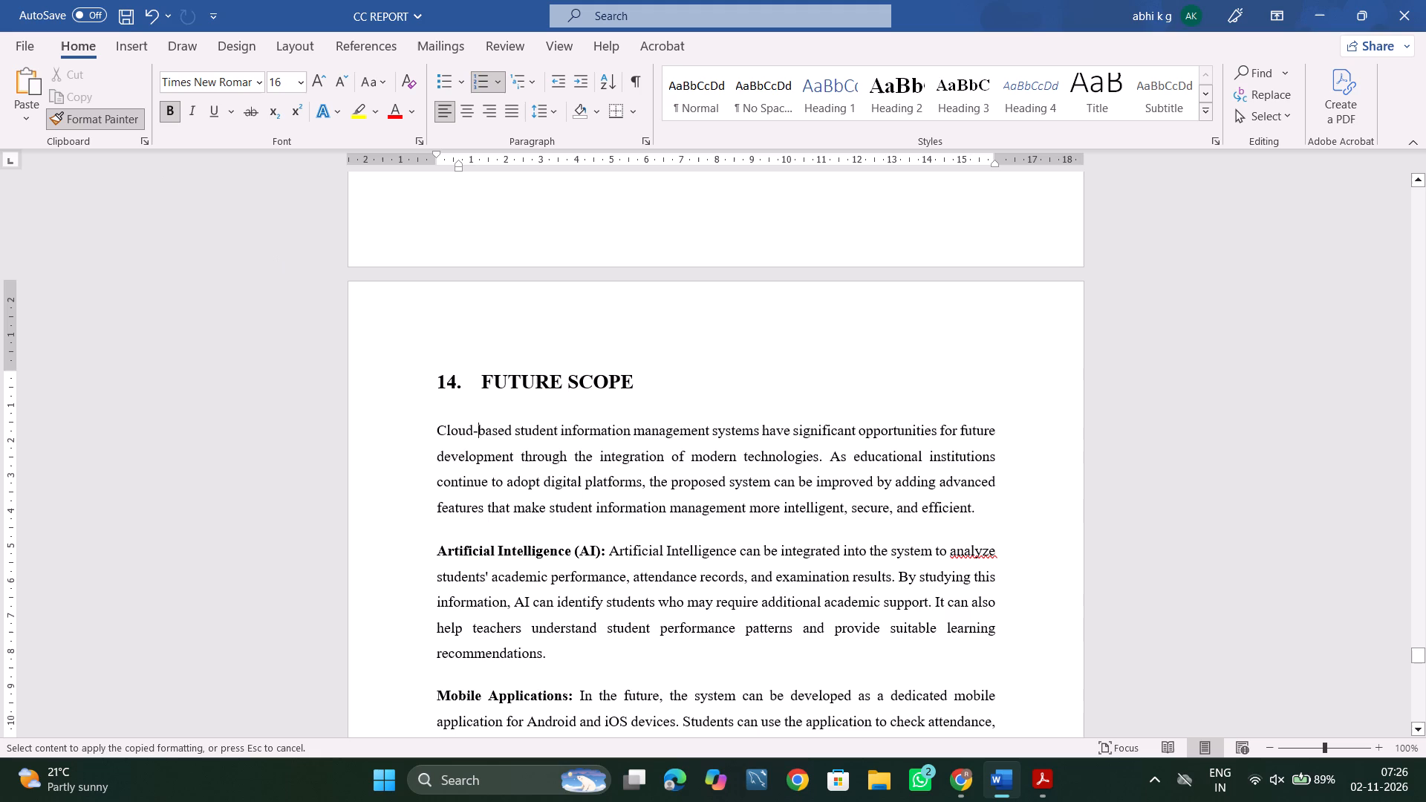
{"action": "key", "text": "Down"}
{"action": "key", "text": "Down"}
{"action": "key", "text": "Down"}
{"action": "key", "text": "Down"}
{"action": "key", "text": "Down"}
{"action": "key", "text": "Down"}
{"action": "key", "text": "Down"}
{"action": "key", "text": "Down"}
{"action": "key", "text": "Down"}
{"action": "key", "text": "Down"}
{"action": "key", "text": "Down"}
{"action": "key", "text": "Down"}
{"action": "key", "text": "Down"}
{"action": "key", "text": "Down"}
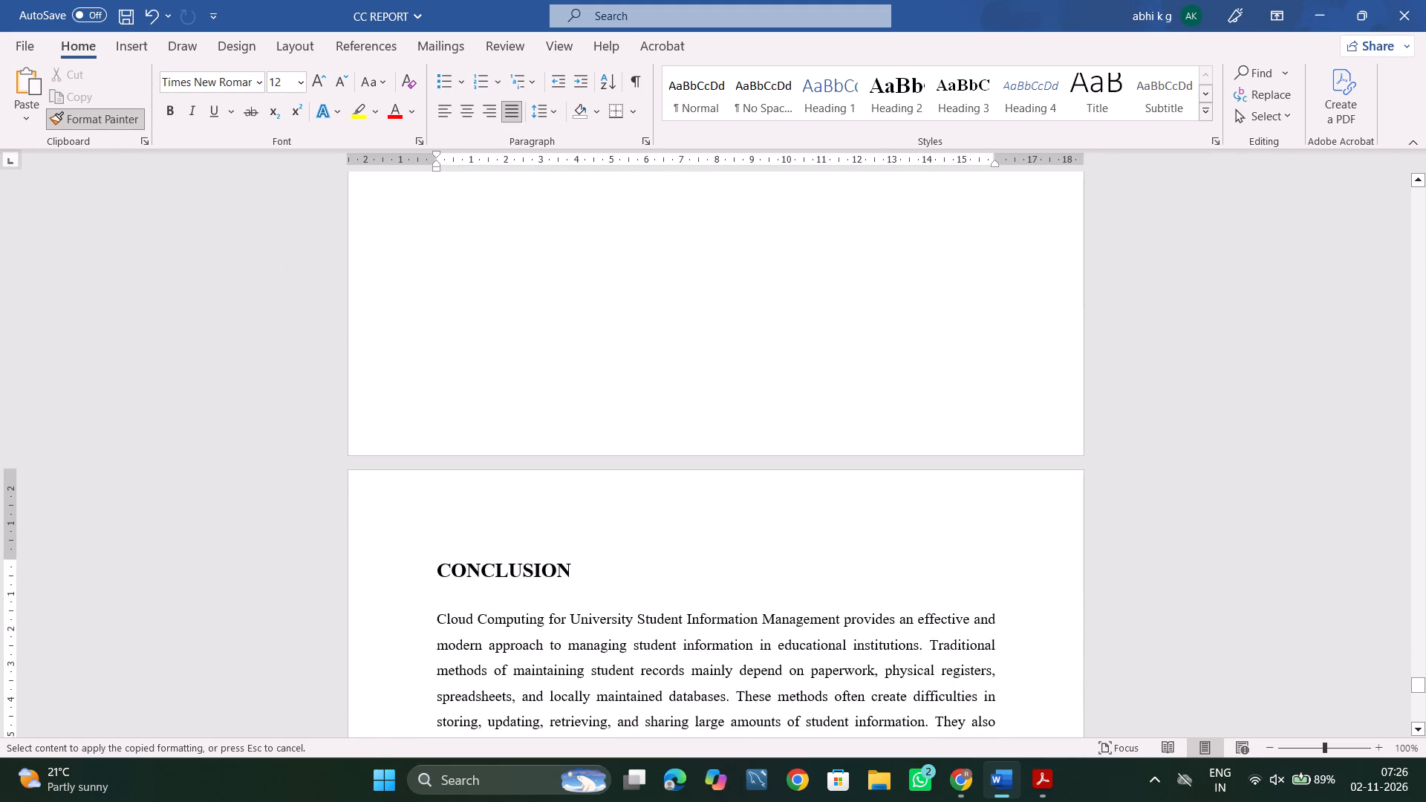
{"action": "left_click", "coordinate": [435, 565]}
{"action": "left_click", "coordinate": [779, 578]}
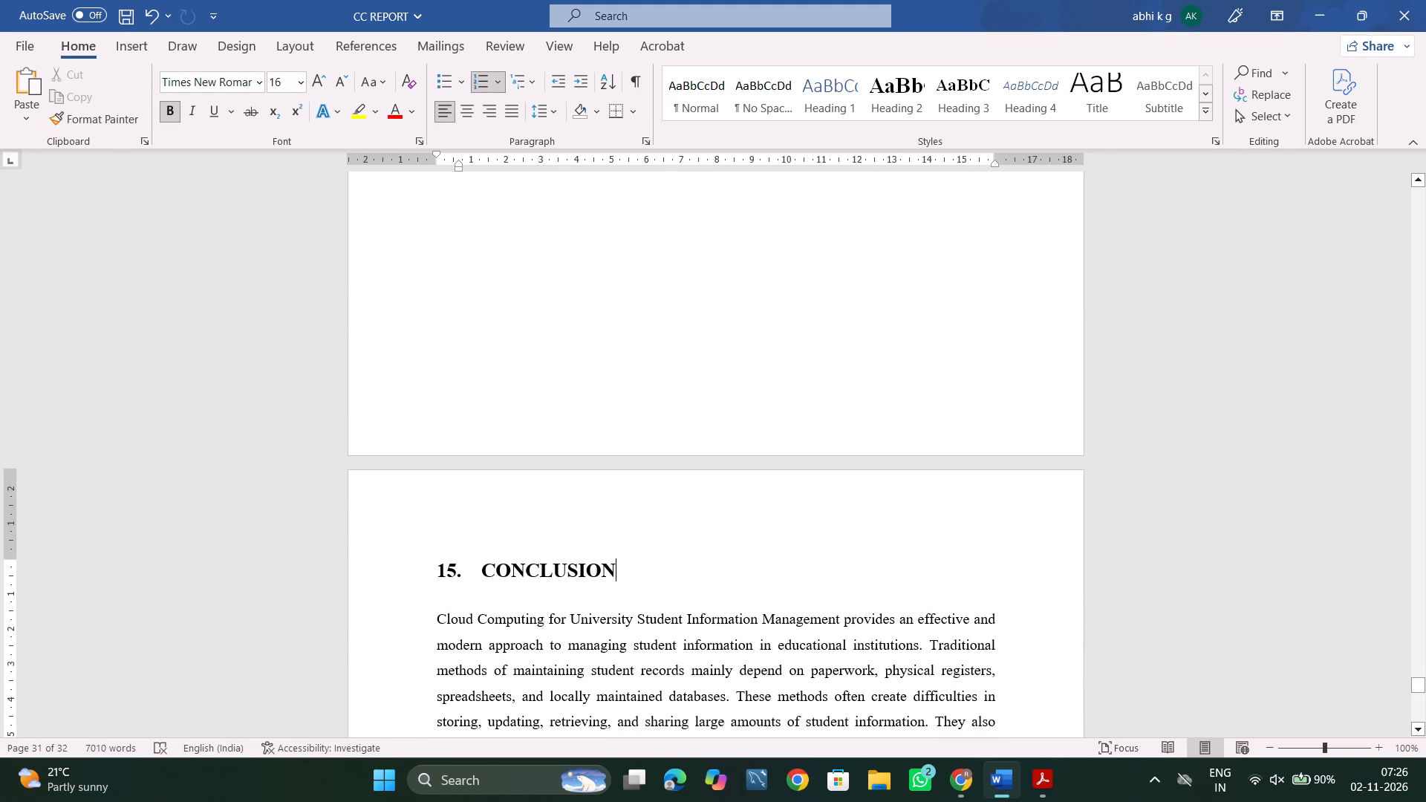
Save the report with the newly numbered headings.
{"action": "key", "text": "ctrl+s"}
{"action": "key", "text": "ctrl+s"}
{"action": "key", "text": "ctrl+s"}
{"action": "key", "text": "ctrl+s"}
{"action": "key", "text": "ctrl+s"}
{"action": "key", "text": "ctrl+s"}
{"action": "key", "text": "ctrl+s"}
{"action": "key", "text": "ctrl+s"}
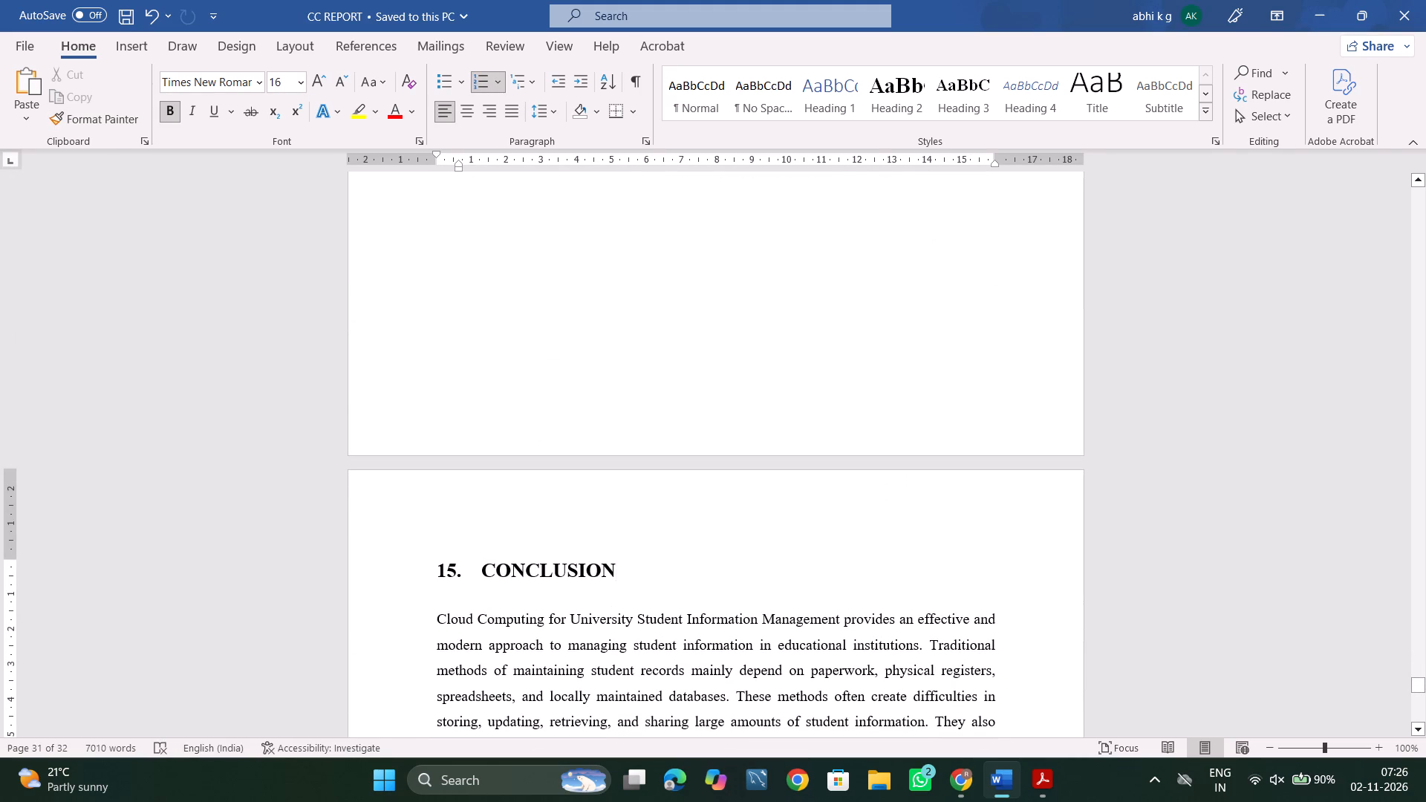
Return to the first page of the report and place the cursor just before the ABSTRACT heading.
{"action": "triple_click", "coordinate": [1413, 701]}
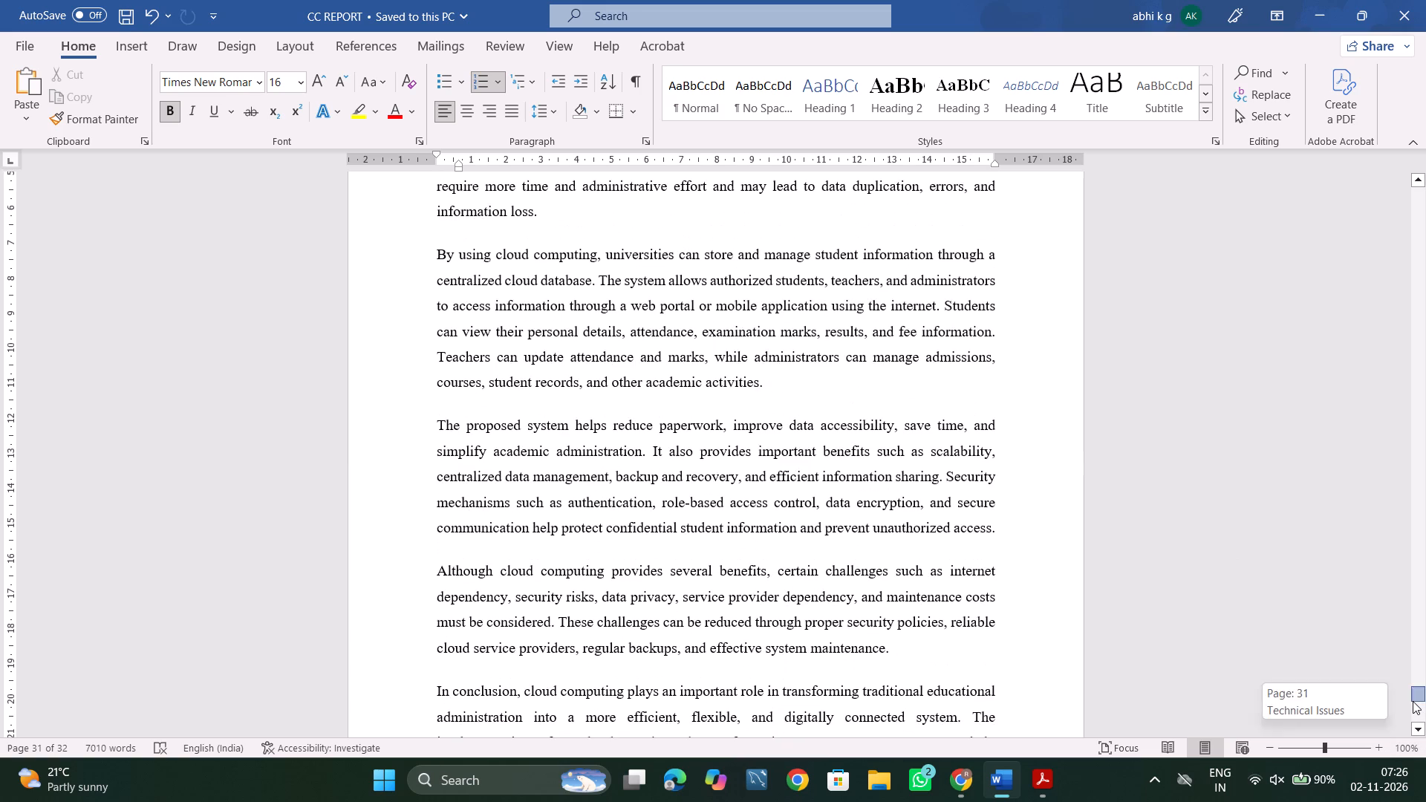
{"action": "left_click_drag", "start_coordinate": [1413, 701], "coordinate": [1407, 595]}
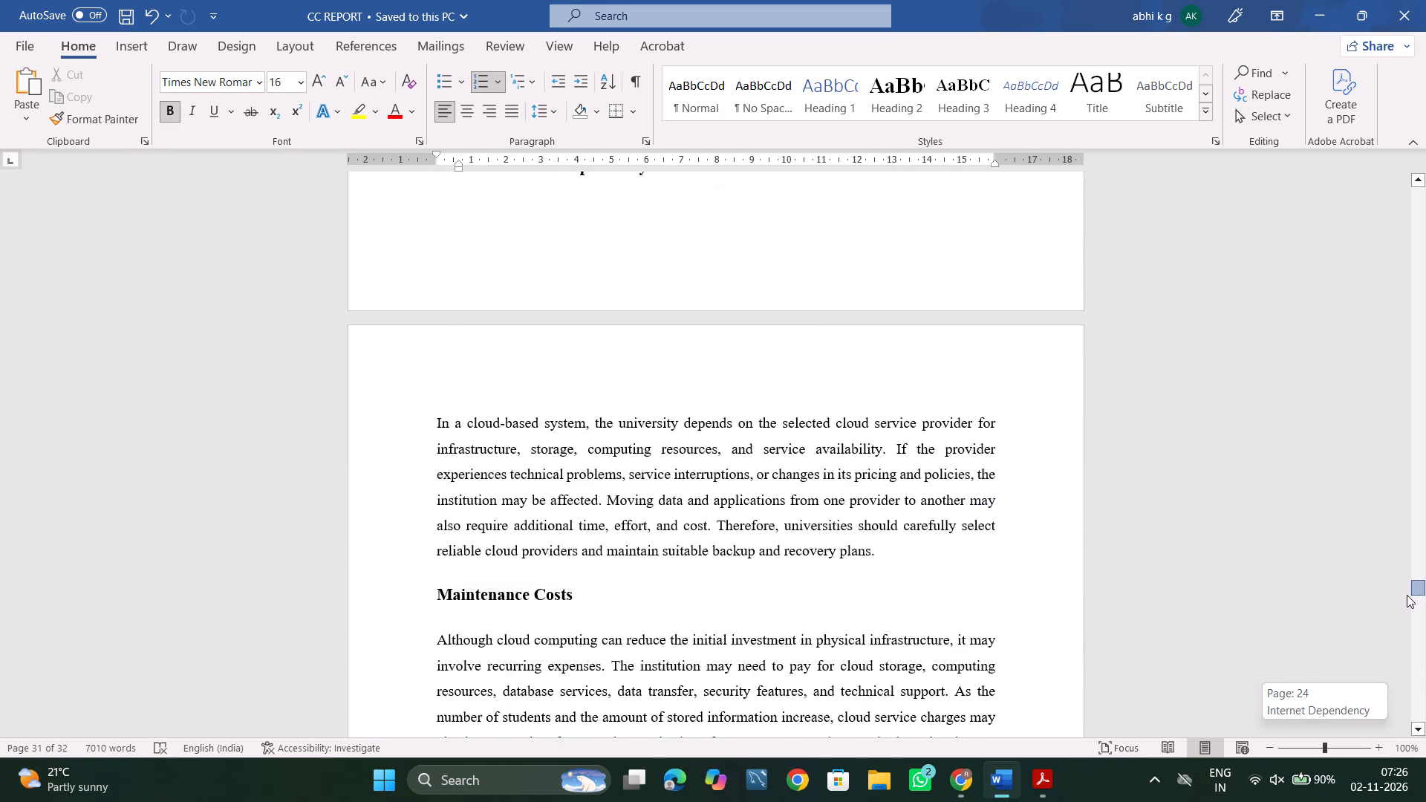
{"action": "left_click_drag", "start_coordinate": [1407, 595], "coordinate": [1408, 475]}
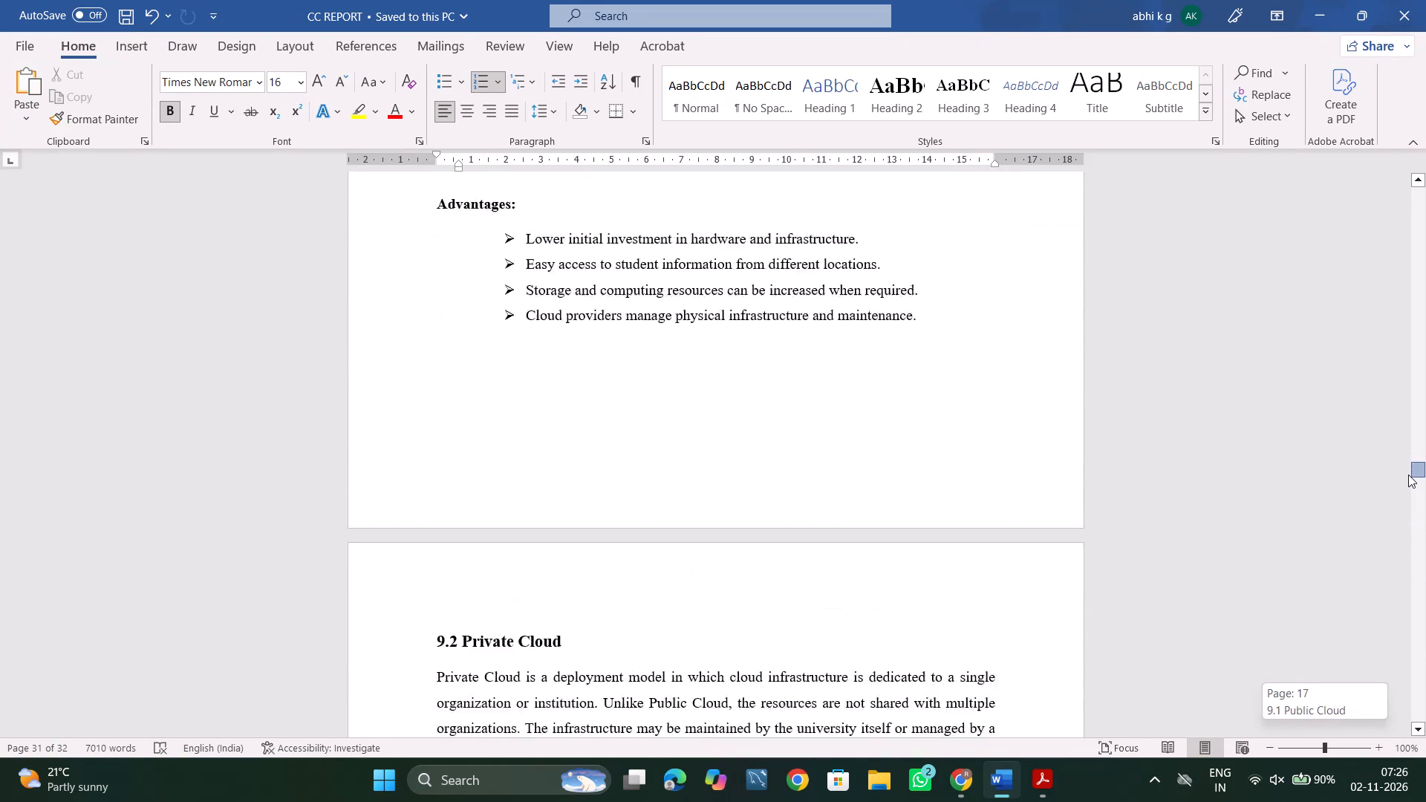
{"action": "left_click_drag", "start_coordinate": [1408, 475], "coordinate": [1409, 215]}
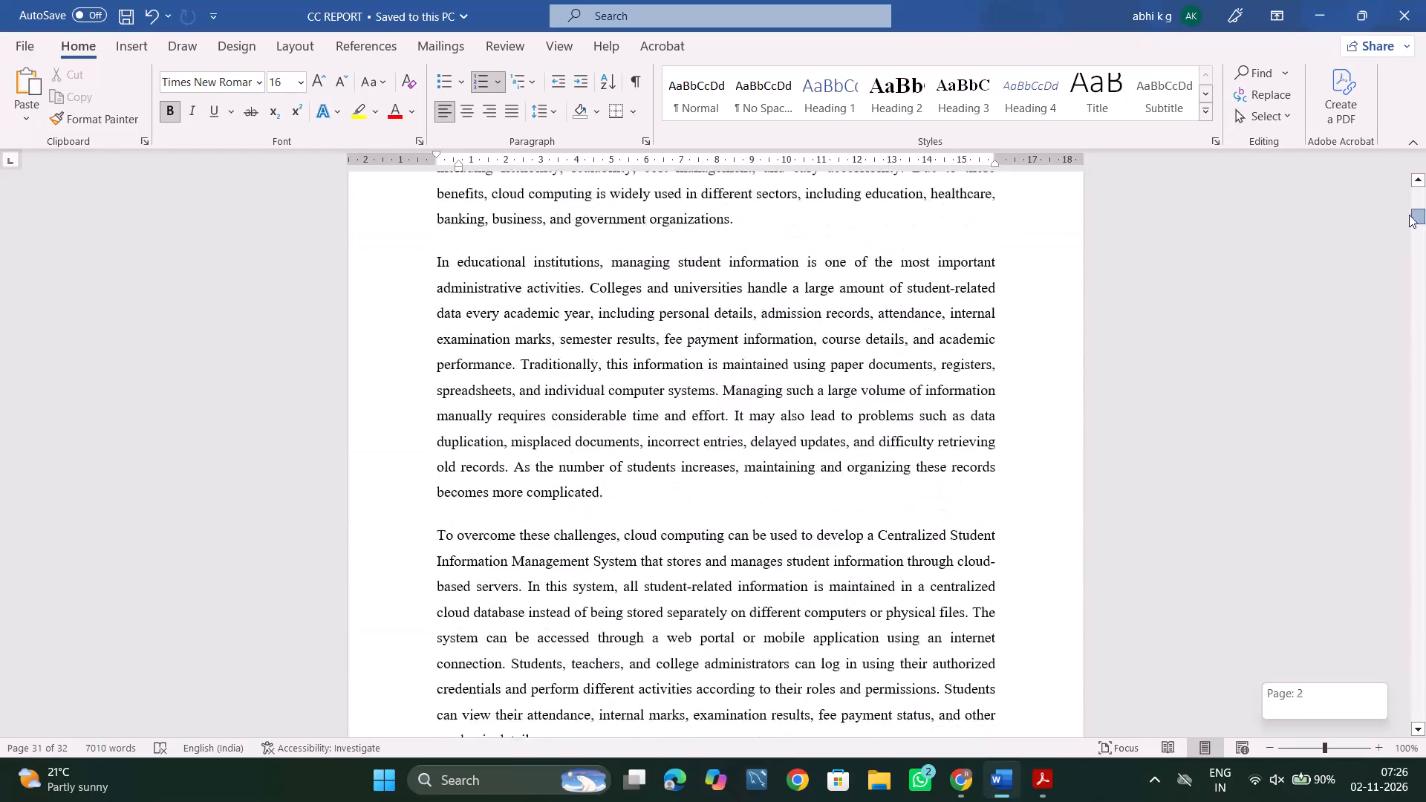
{"action": "left_click_drag", "start_coordinate": [1409, 215], "coordinate": [1409, 159]}
{"action": "left_click_drag", "start_coordinate": [1422, 199], "coordinate": [1423, 189]}
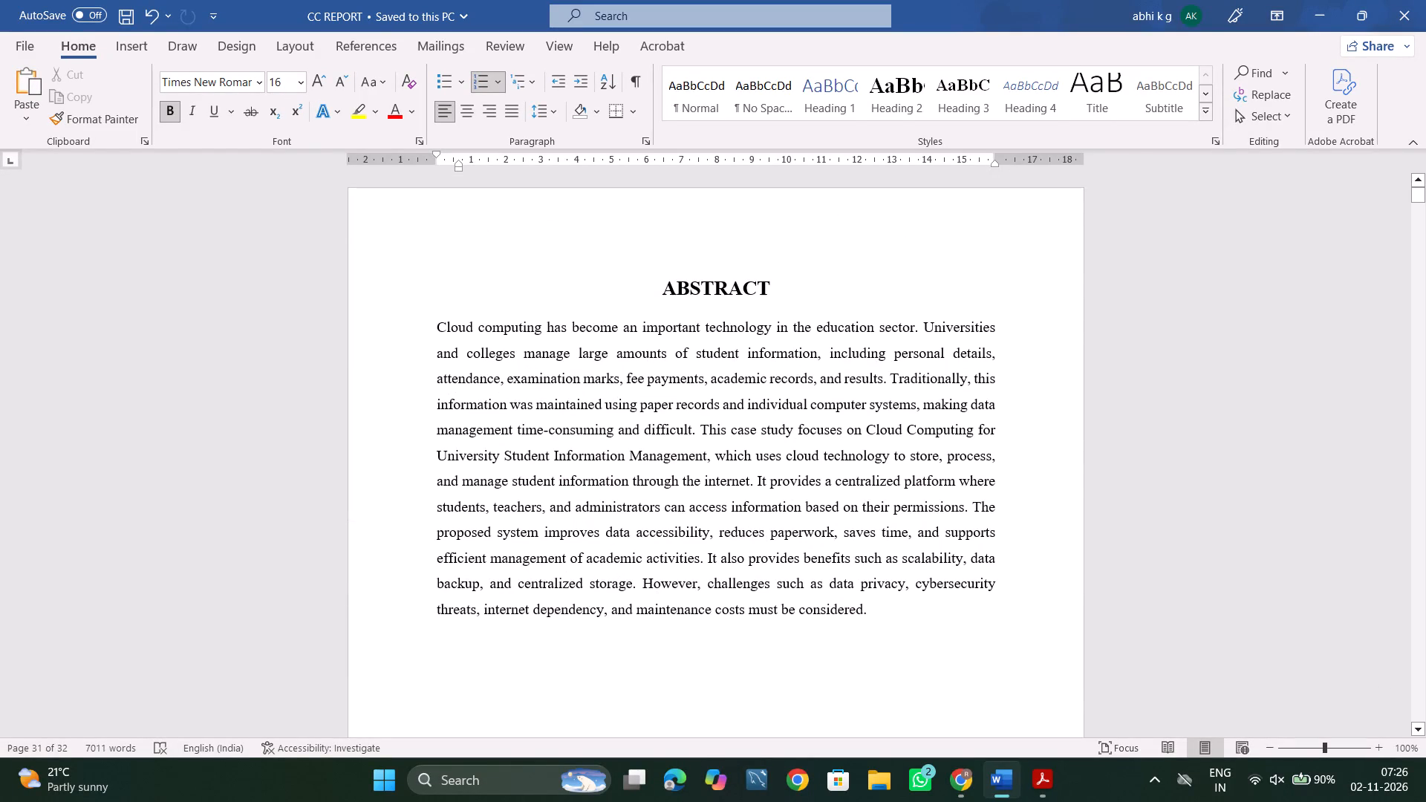
{"action": "left_click", "coordinate": [453, 232]}
{"action": "left_click", "coordinate": [423, 236]}
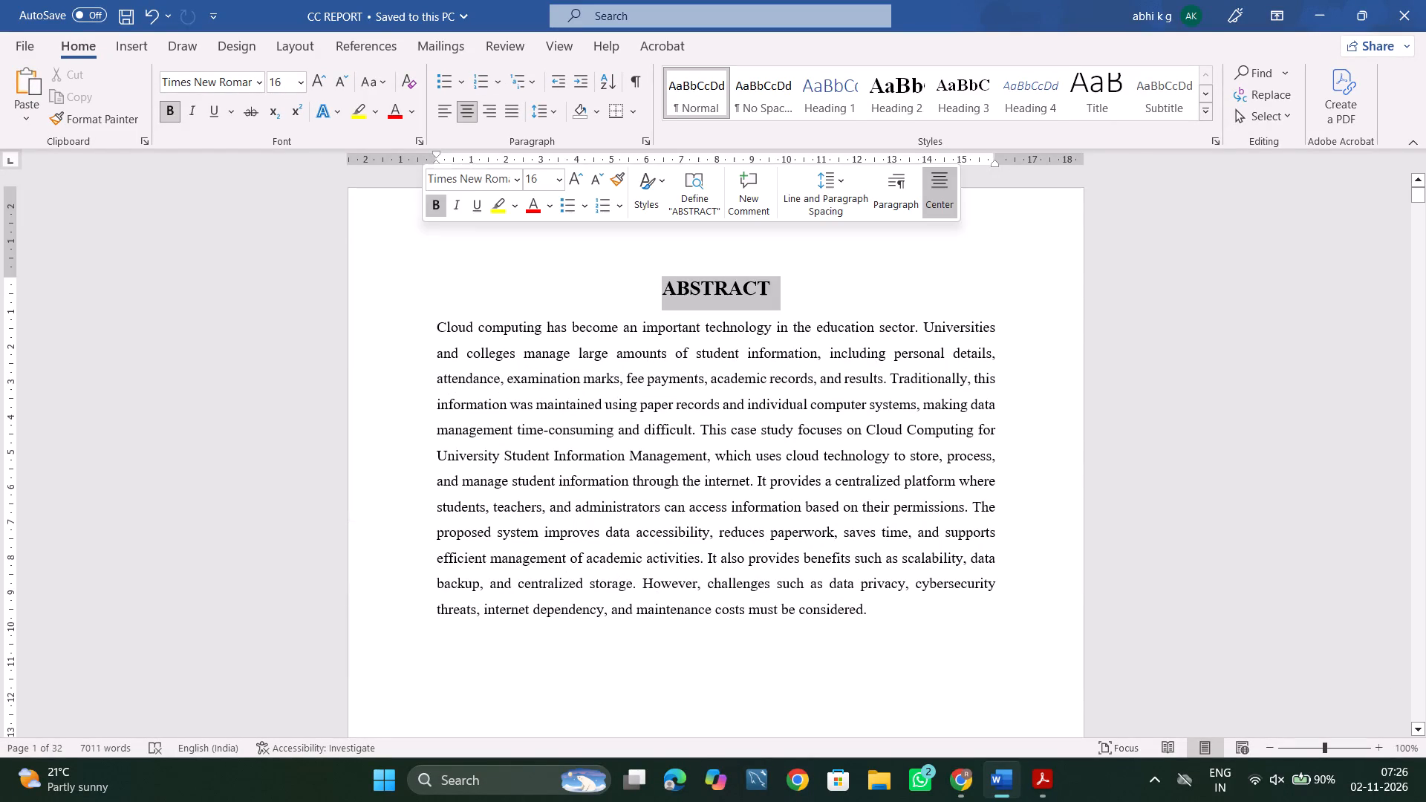
{"action": "left_click", "coordinate": [501, 254]}
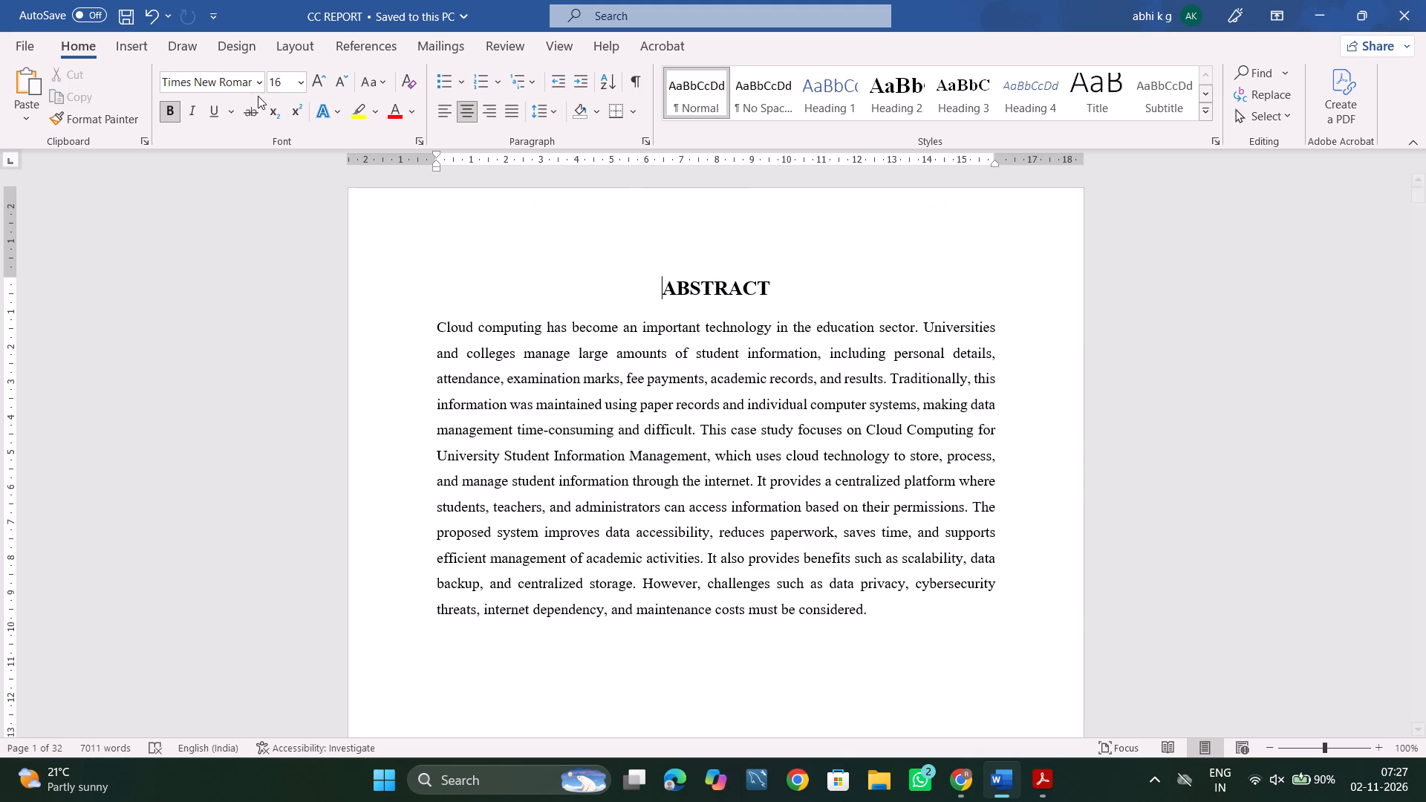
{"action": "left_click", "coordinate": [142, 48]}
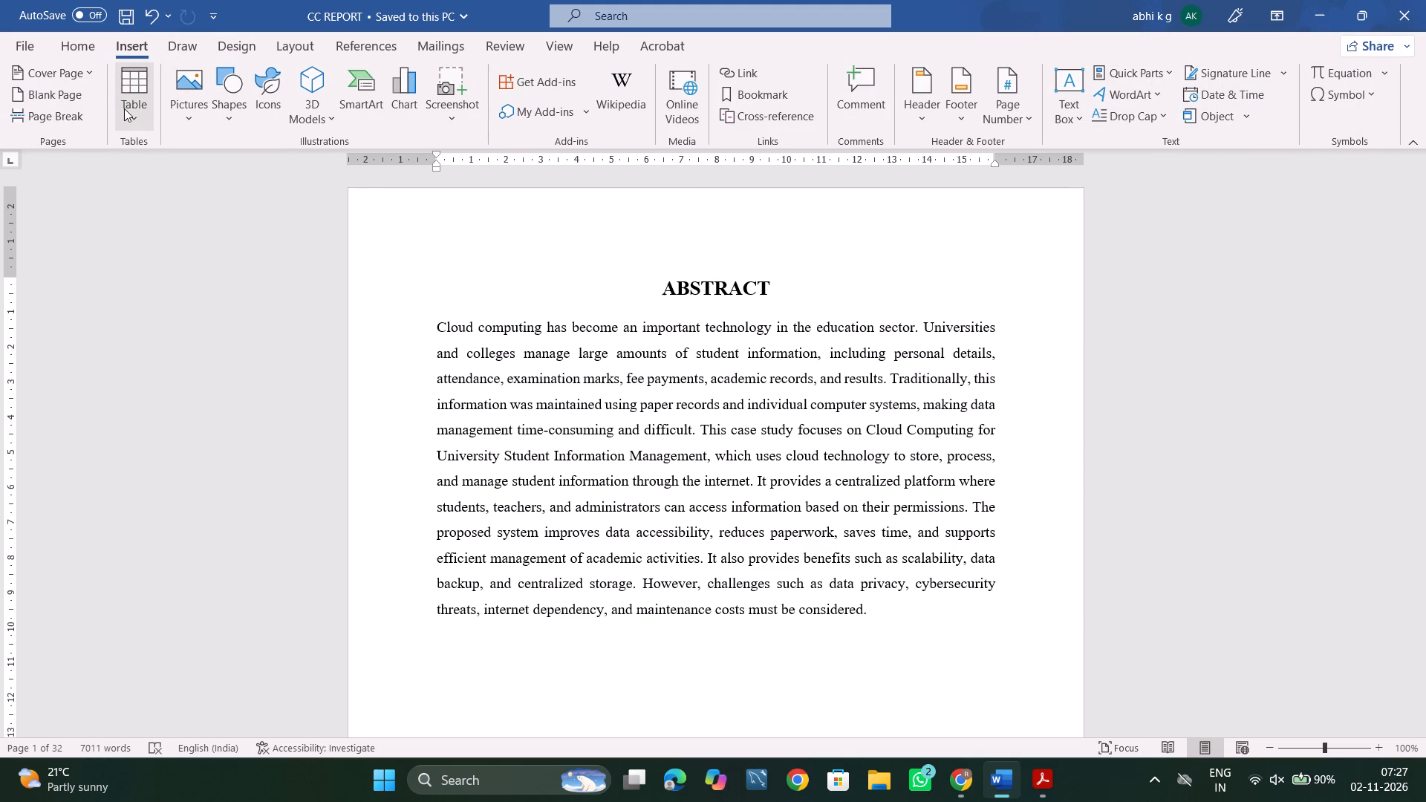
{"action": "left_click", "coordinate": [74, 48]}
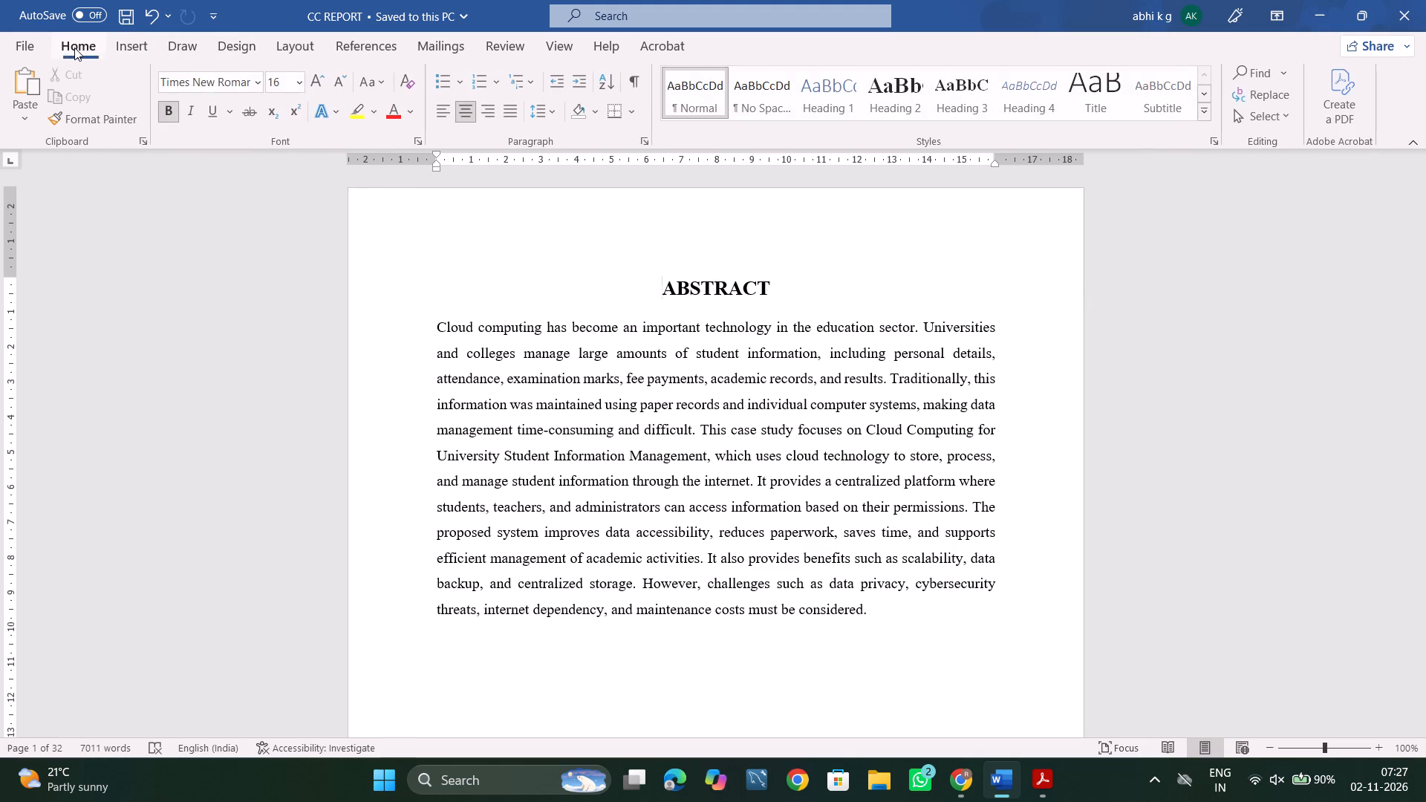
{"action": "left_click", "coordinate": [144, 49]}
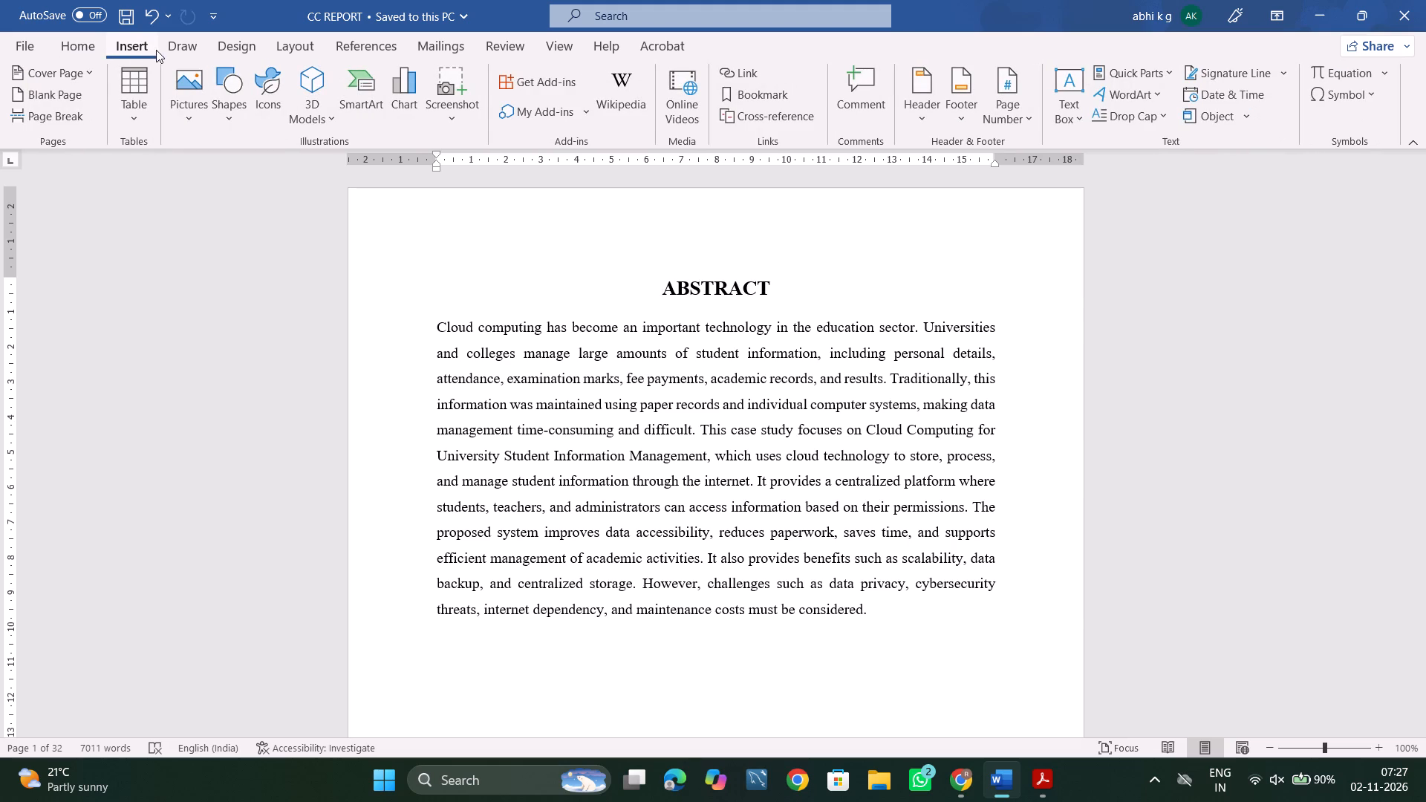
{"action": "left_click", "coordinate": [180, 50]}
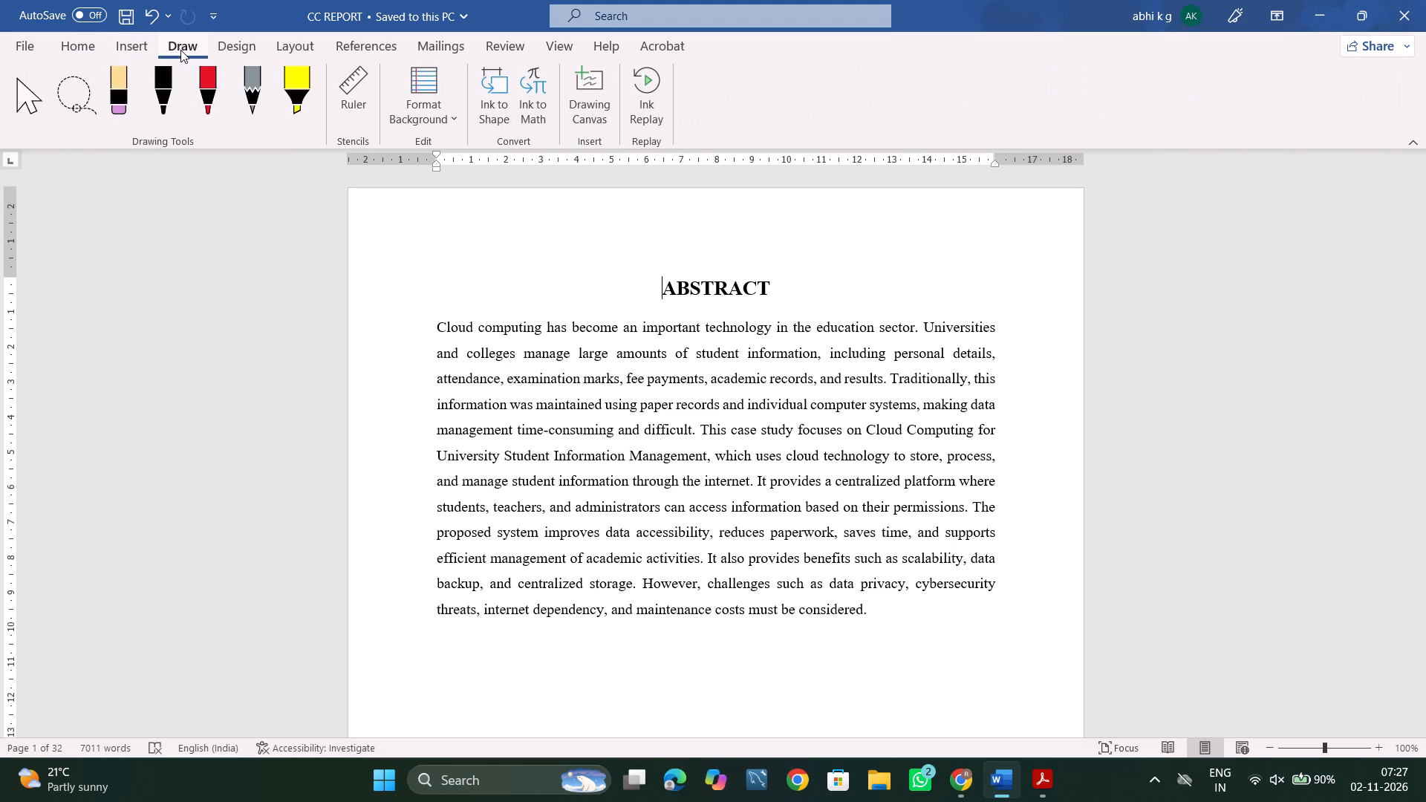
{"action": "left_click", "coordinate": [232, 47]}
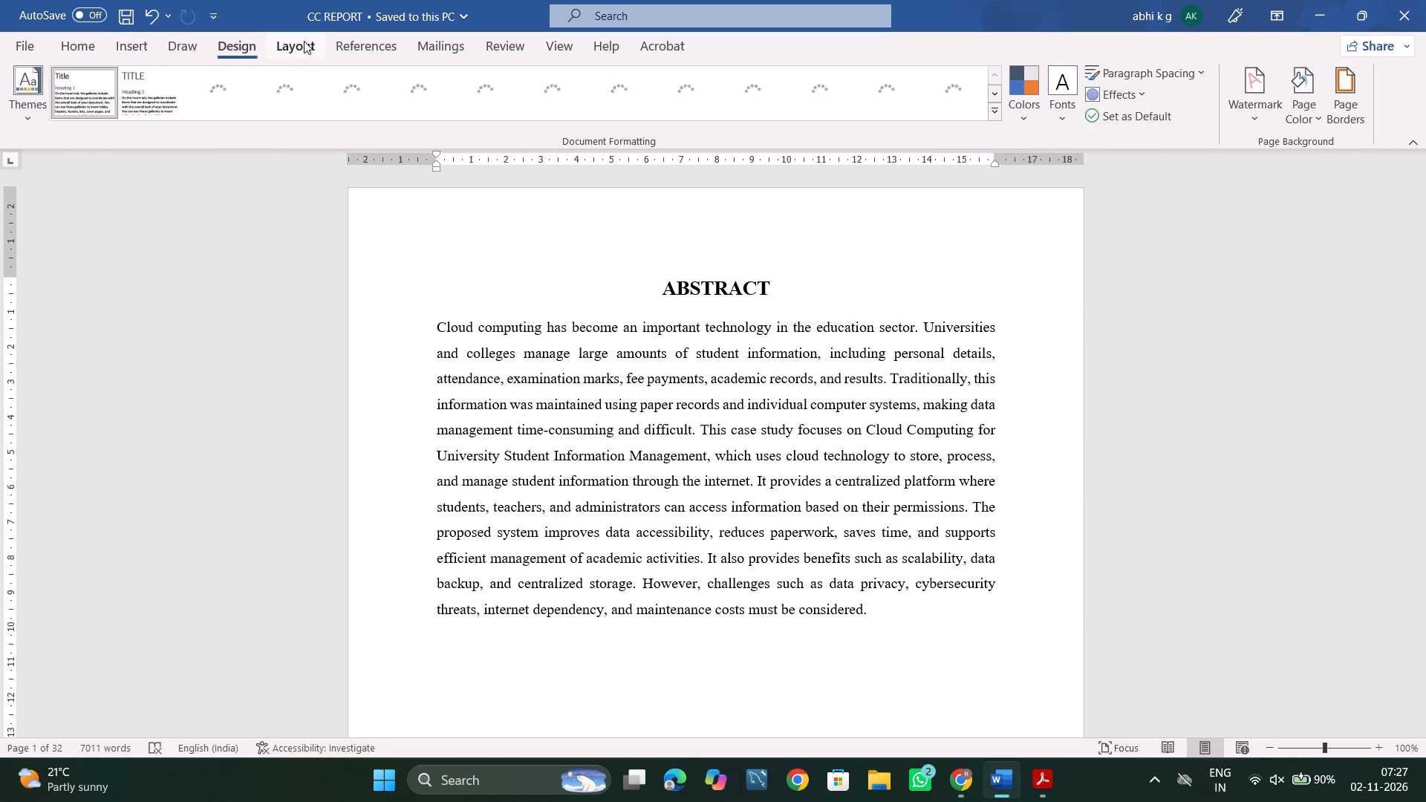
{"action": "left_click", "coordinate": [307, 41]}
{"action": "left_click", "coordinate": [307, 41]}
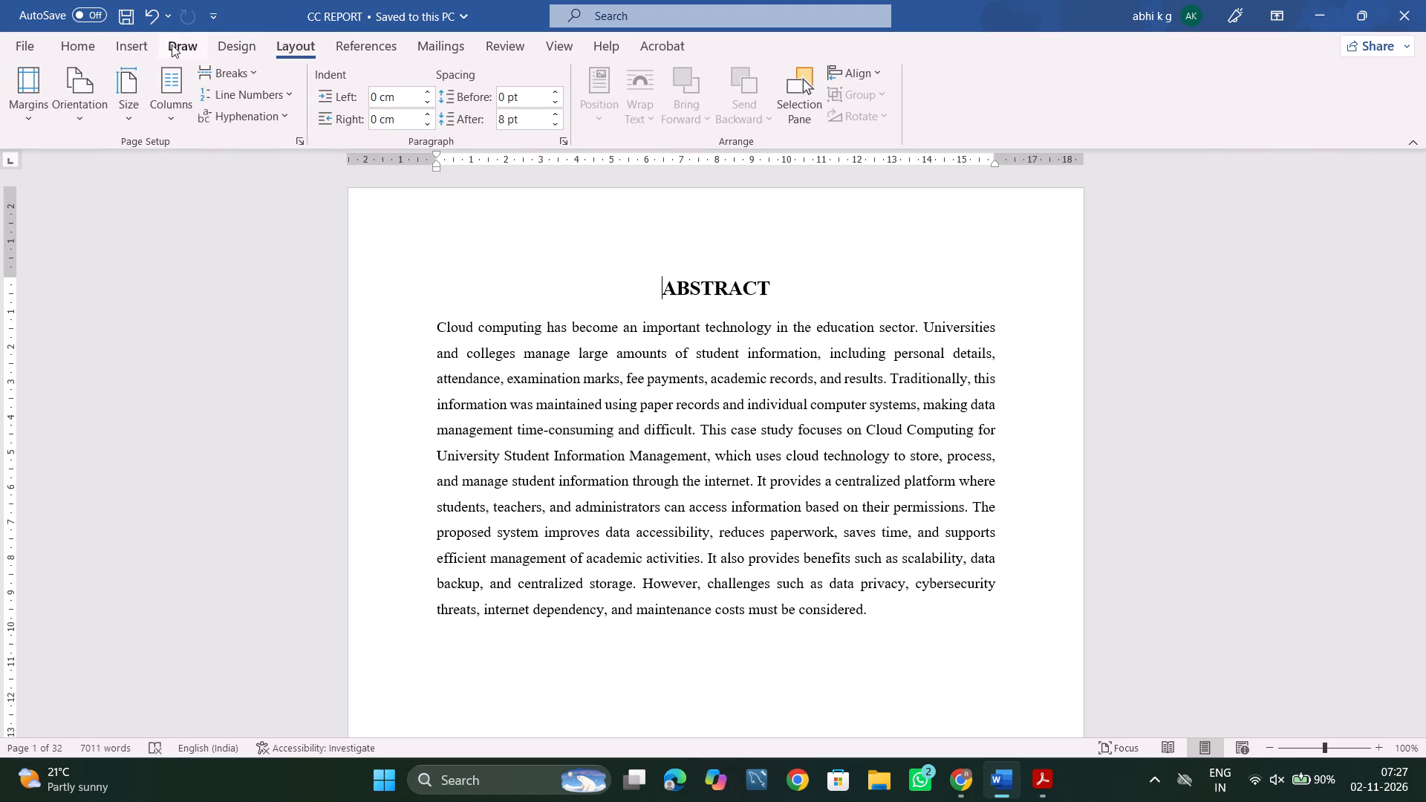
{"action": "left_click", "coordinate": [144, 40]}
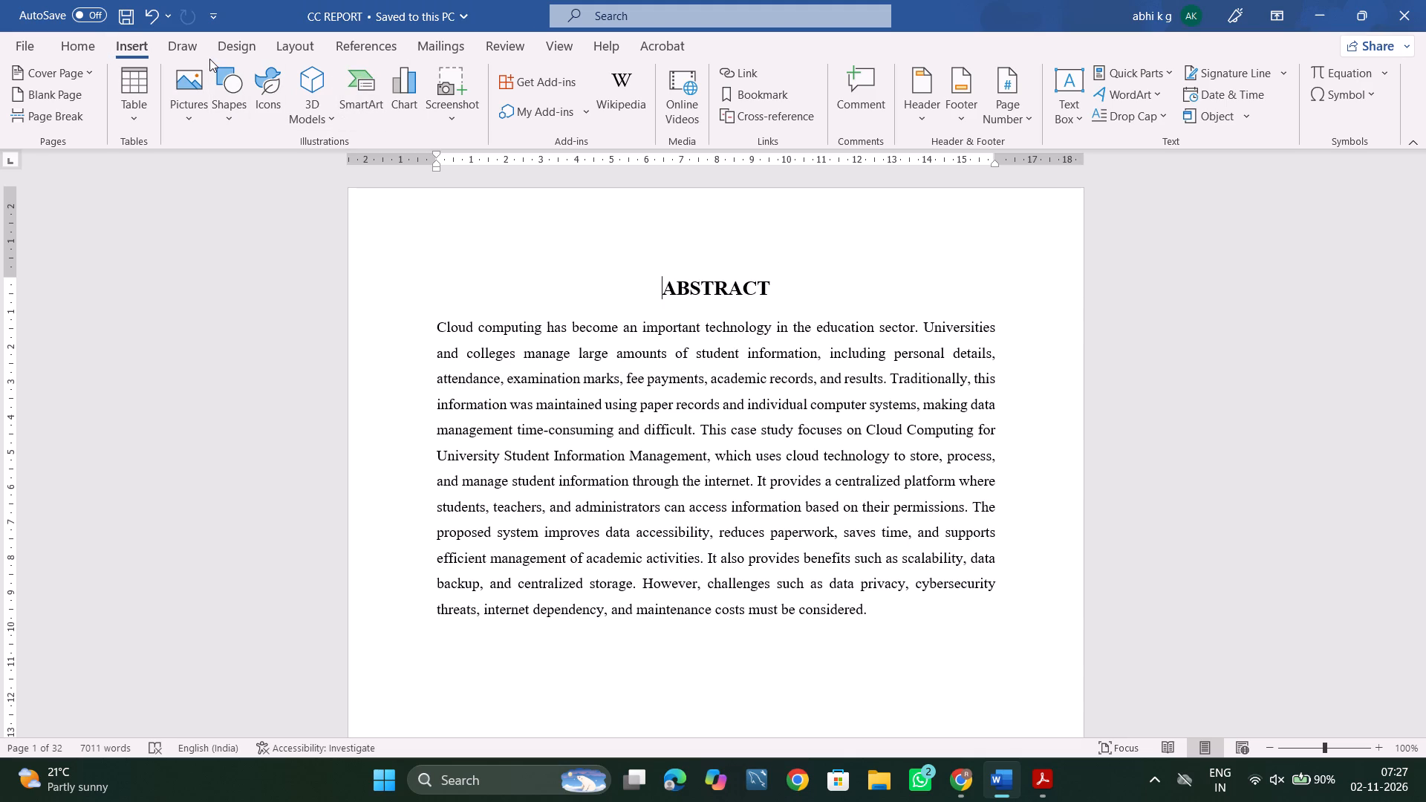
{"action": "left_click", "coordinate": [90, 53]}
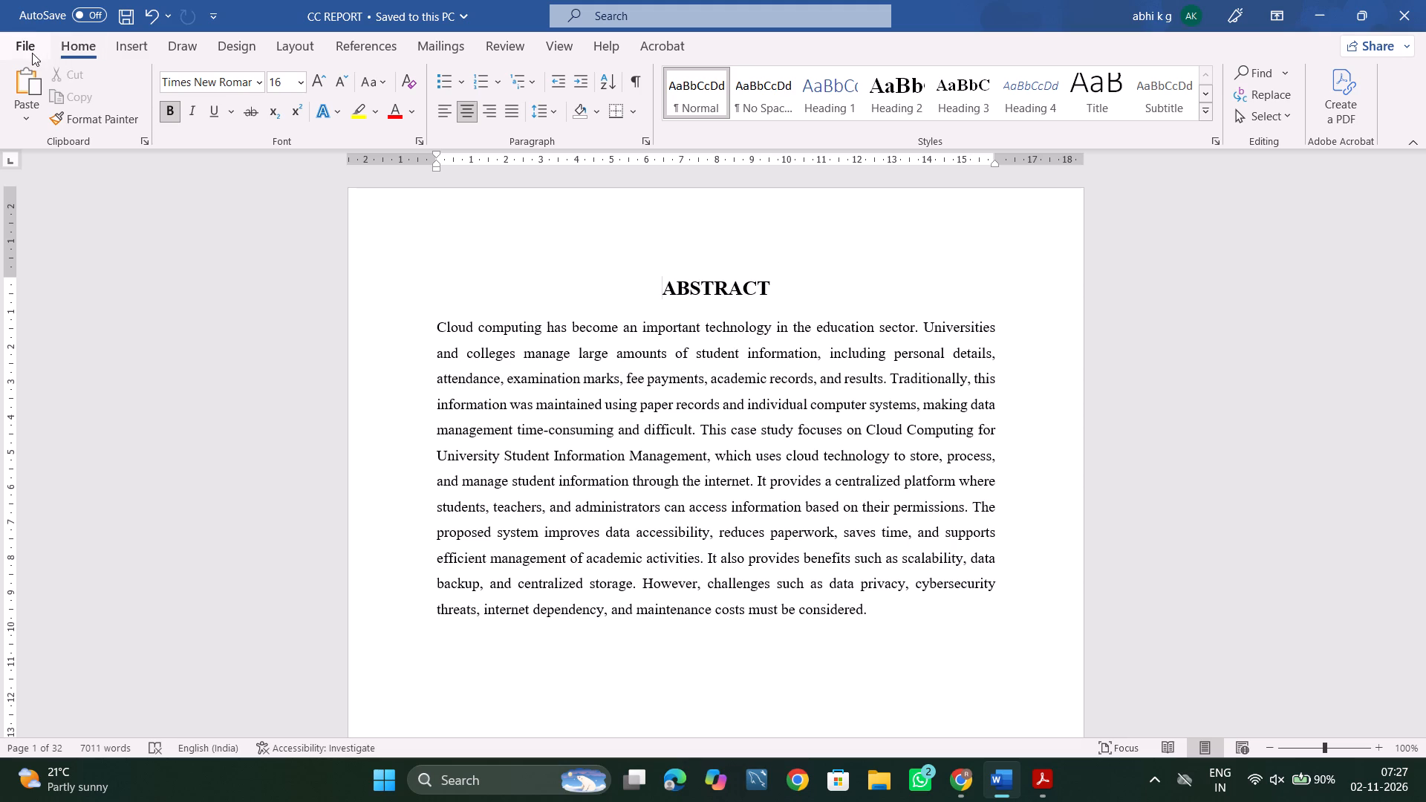
Save the report.
{"action": "key", "text": "ctrl+s"}
{"action": "key", "text": "ctrl+s"}
{"action": "key", "text": "ctrl+s"}
{"action": "key", "text": "ctrl+s"}
Insert an Automatic Table 2 table of contents before the ABSTRACT heading.
{"action": "left_click", "coordinate": [127, 52]}
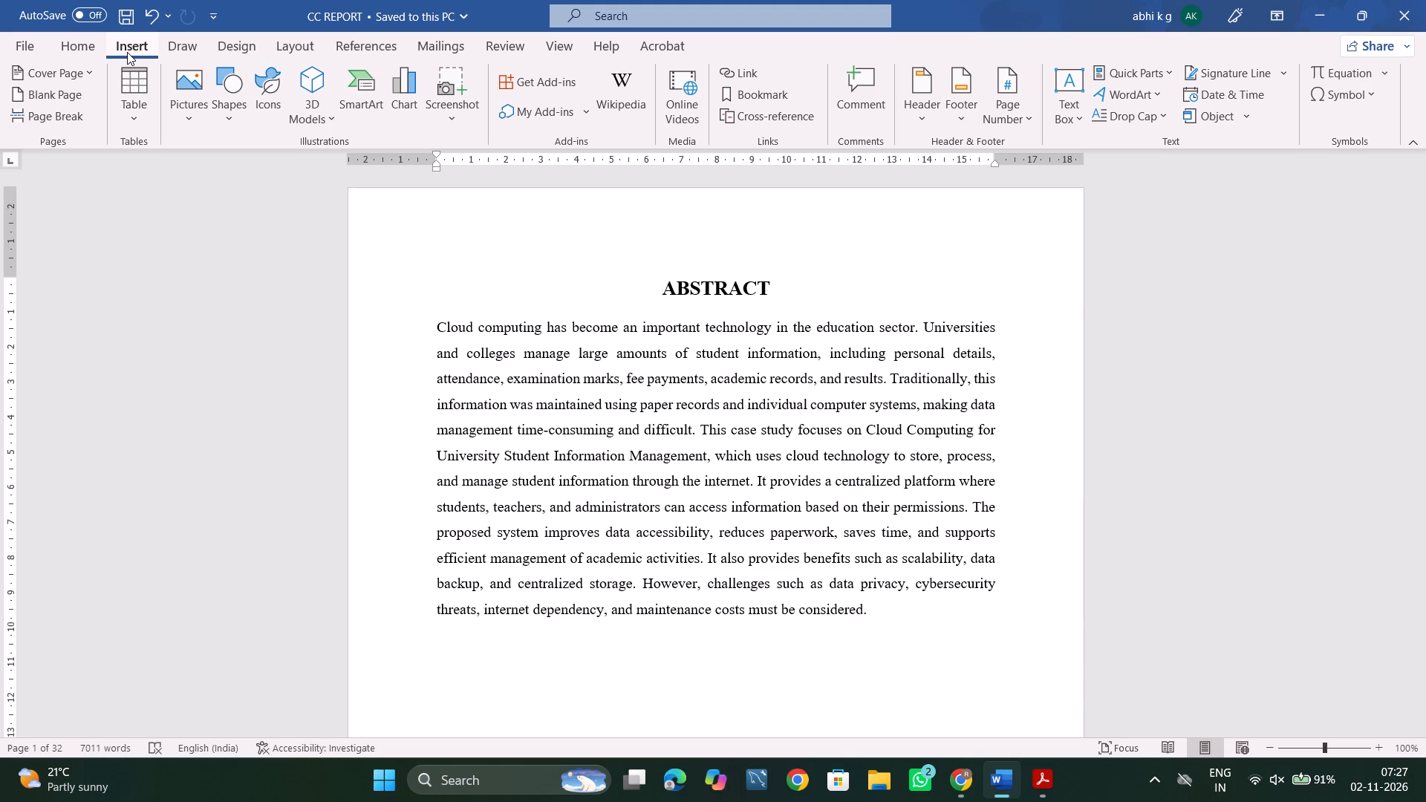
{"action": "left_click", "coordinate": [127, 52]}
{"action": "left_click", "coordinate": [166, 53]}
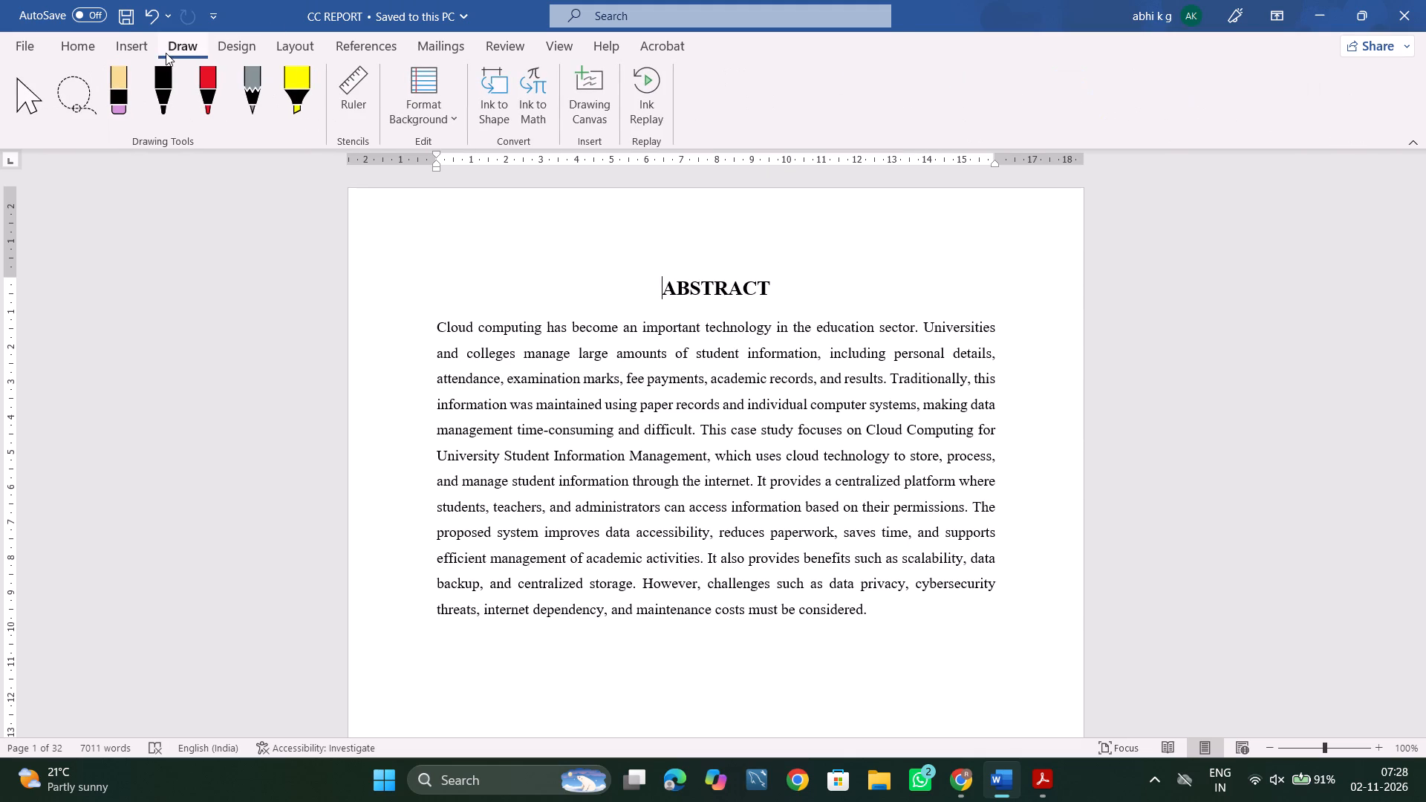
{"action": "left_click", "coordinate": [225, 41]}
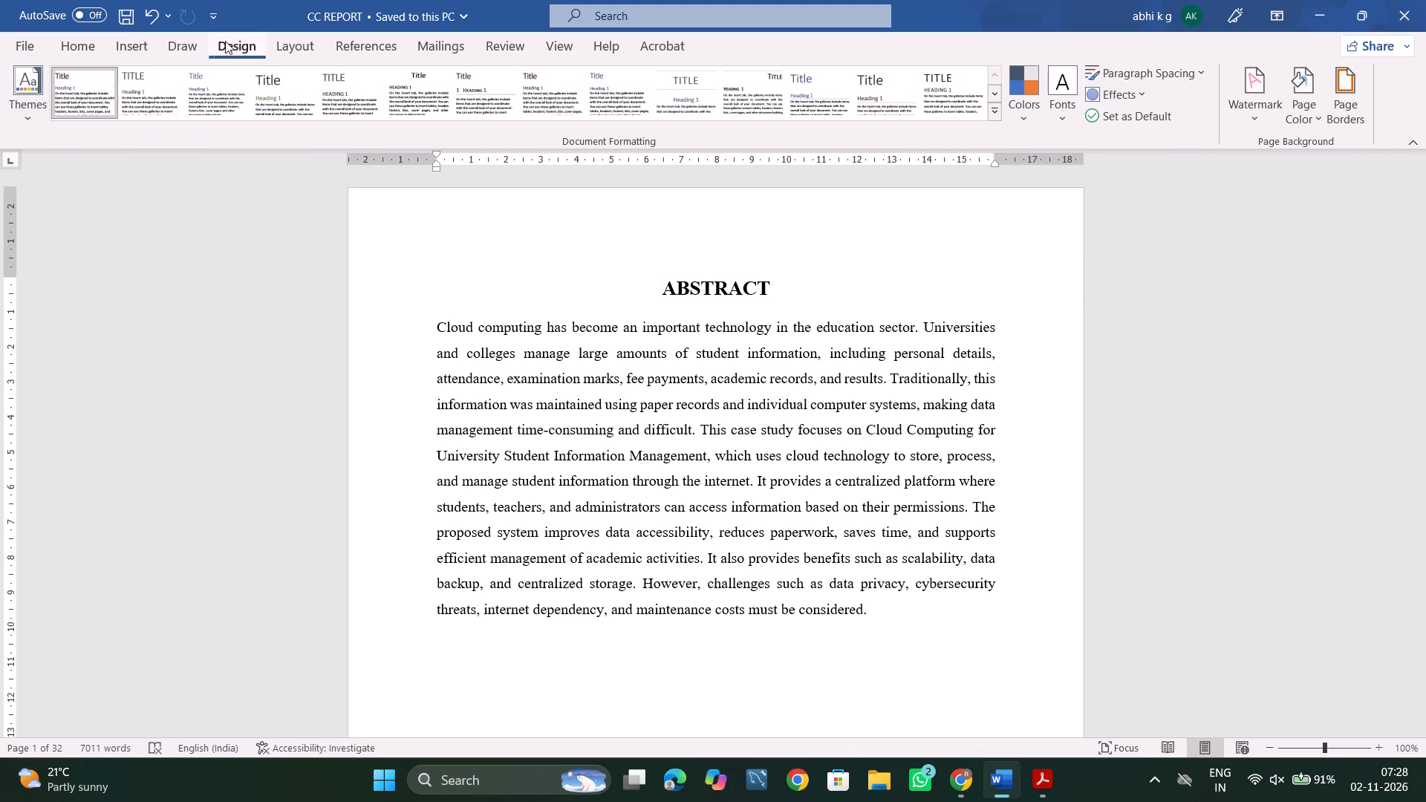
{"action": "left_click", "coordinate": [310, 48]}
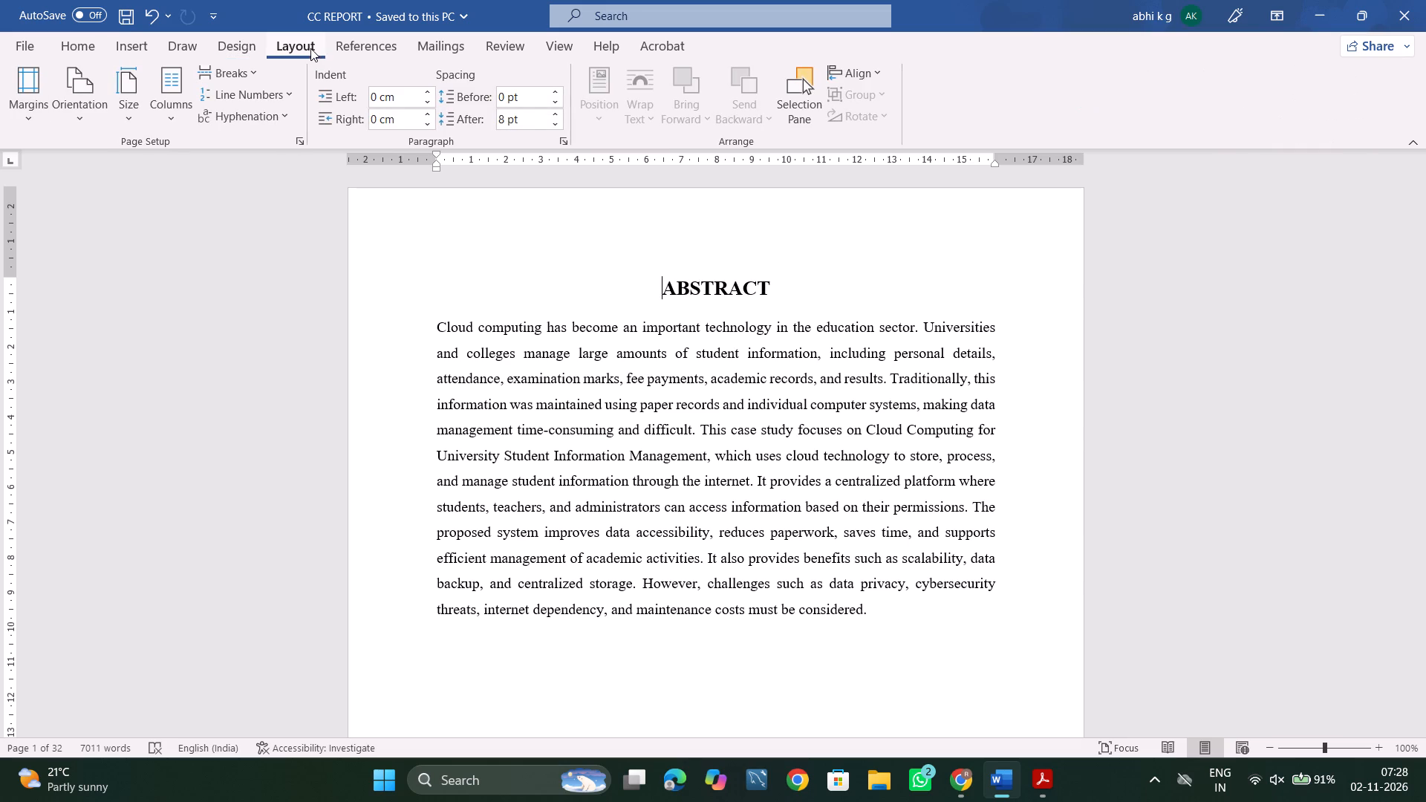
{"action": "left_click", "coordinate": [341, 48]}
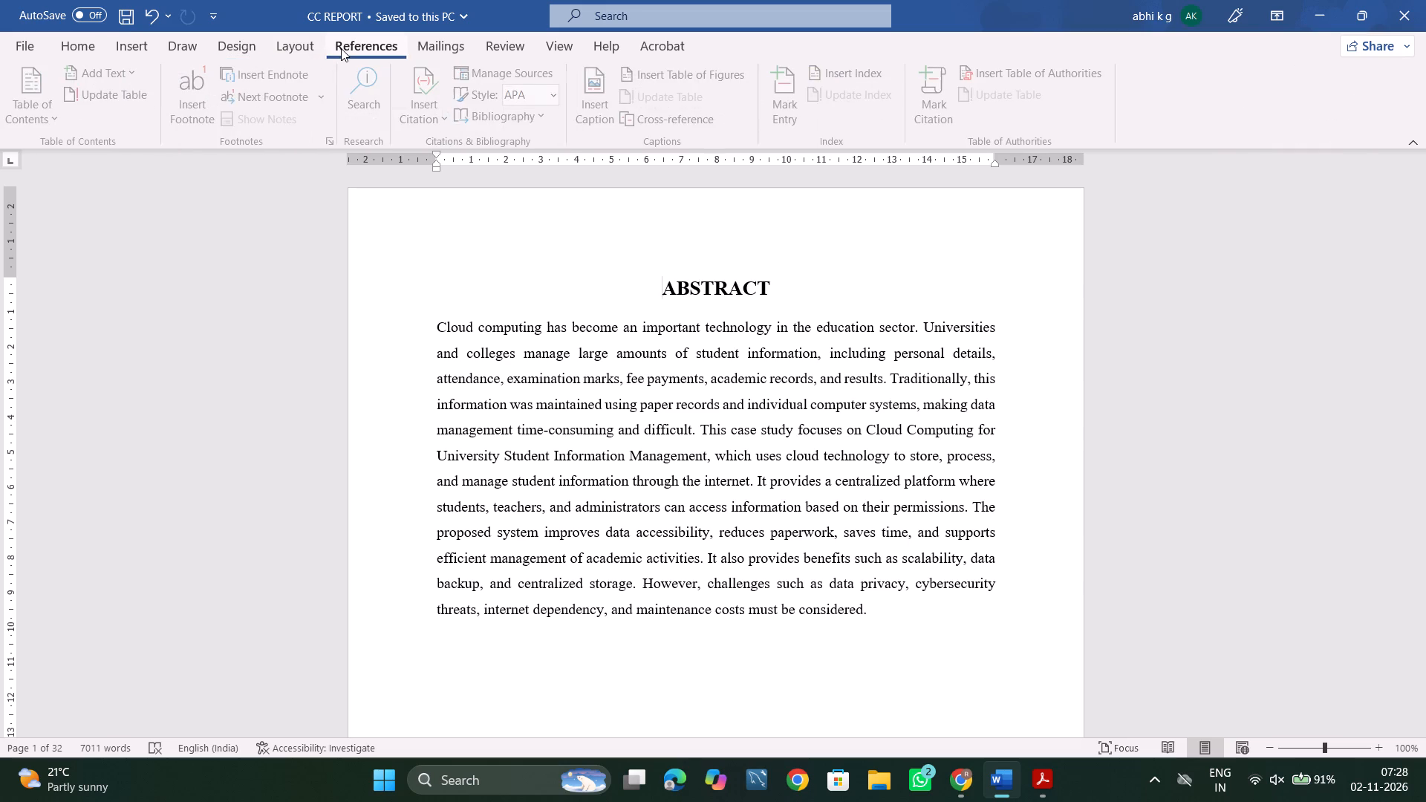
{"action": "left_click", "coordinate": [341, 48]}
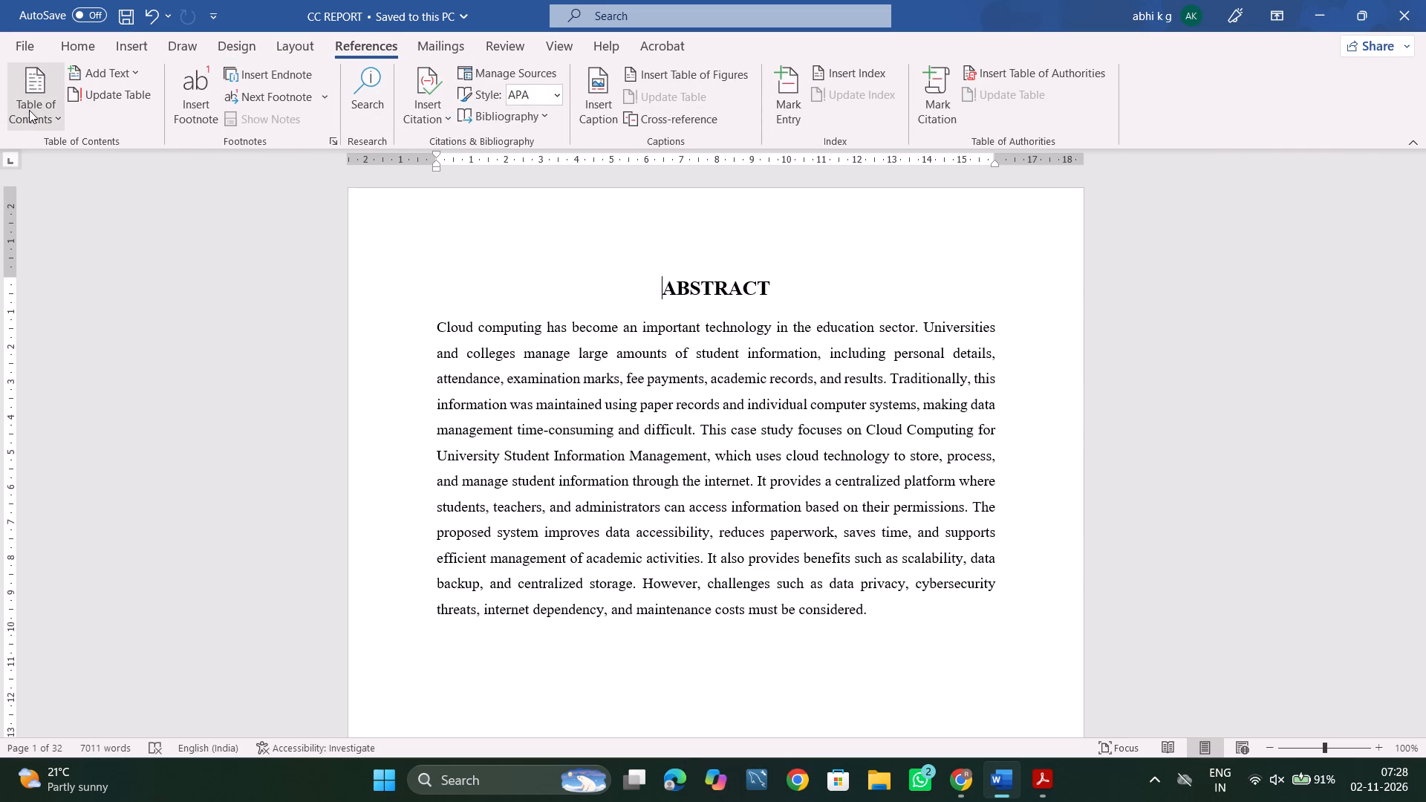
{"action": "left_click", "coordinate": [68, 111]}
{"action": "left_click", "coordinate": [56, 112]}
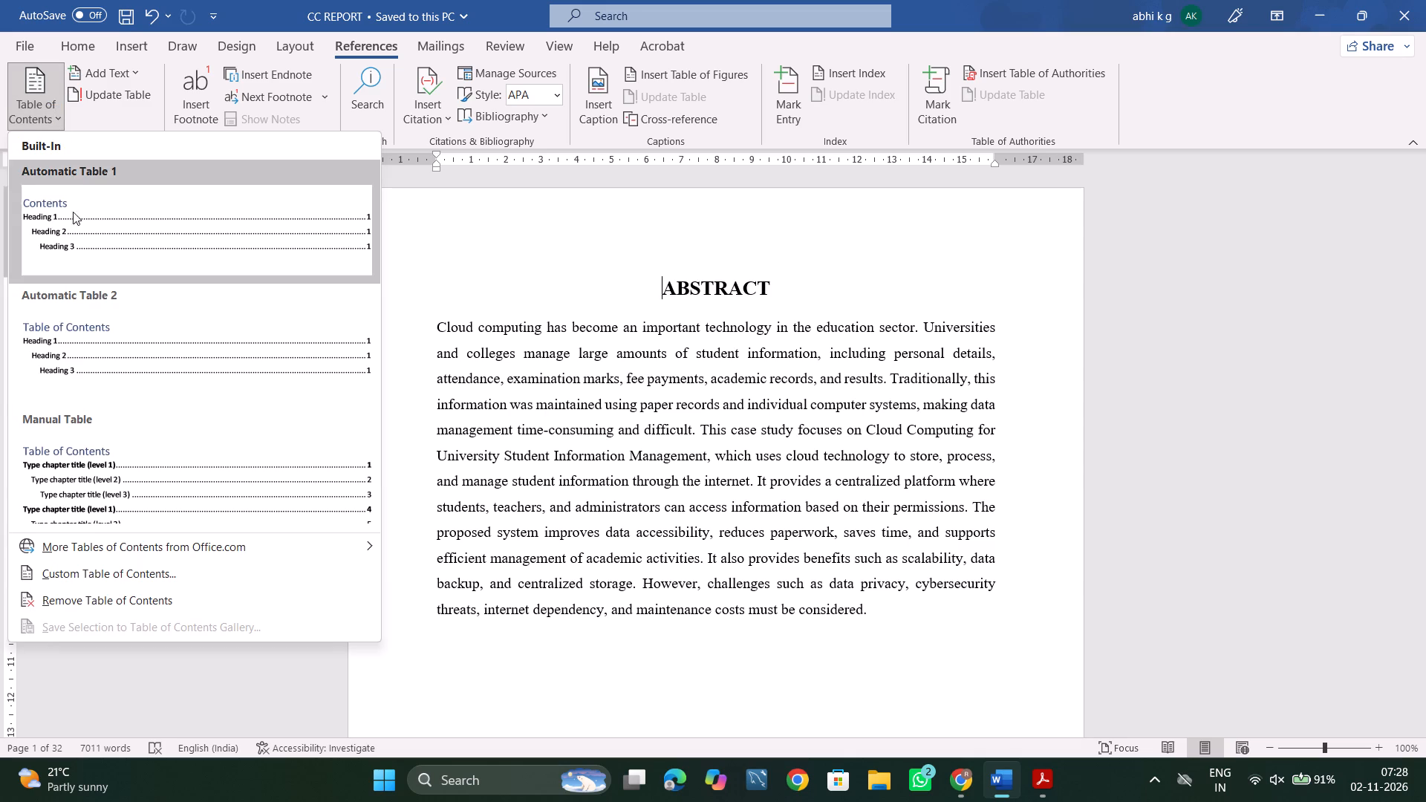
{"action": "left_click", "coordinate": [91, 356]}
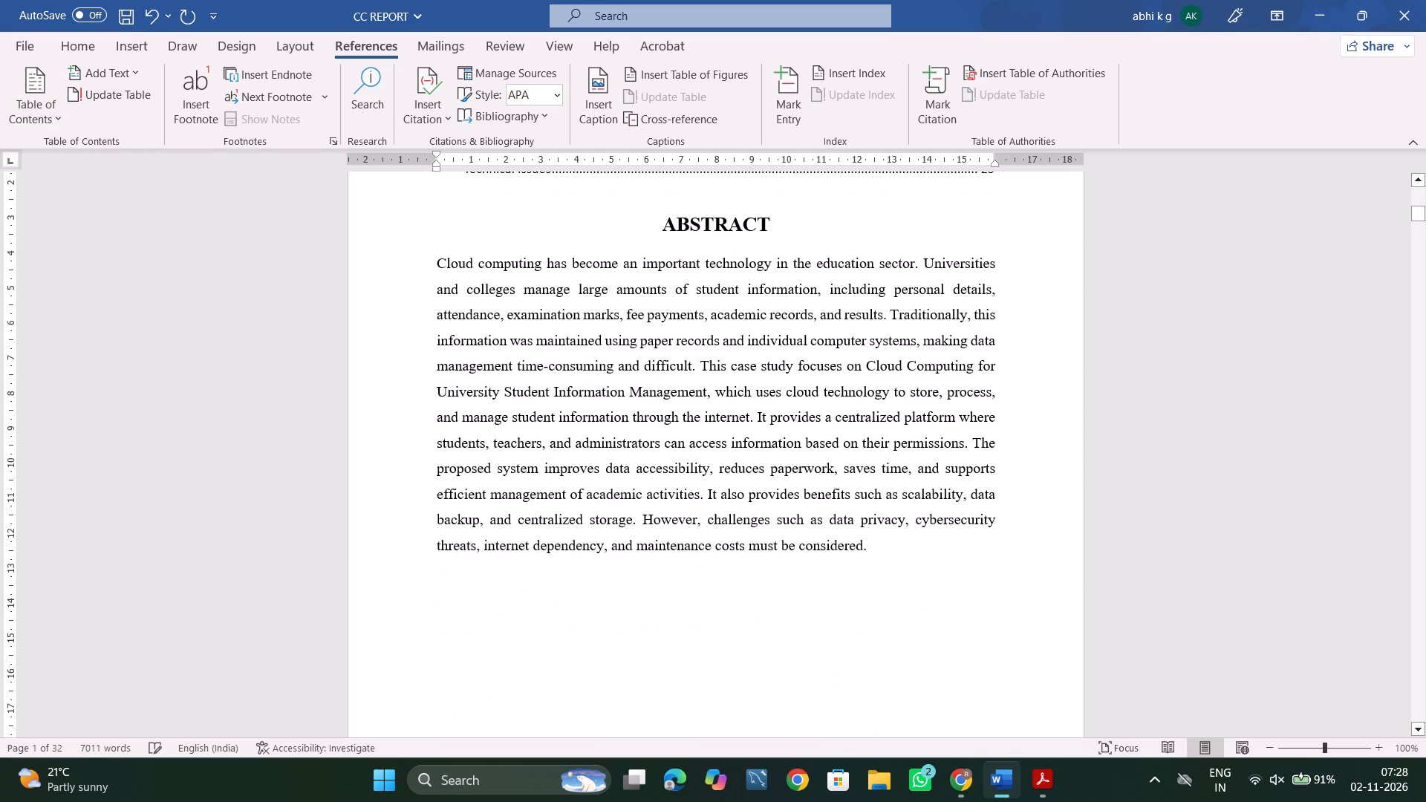
Examine the new table of contents from its title through its last entries above the ABSTRACT heading.
{"action": "key", "text": "Up"}
{"action": "key", "text": "Up"}
{"action": "key", "text": "Up"}
{"action": "key", "text": "Up"}
{"action": "key", "text": "Up"}
{"action": "key", "text": "Up"}
{"action": "key", "text": "Up"}
{"action": "key", "text": "Up"}
{"action": "key", "text": "Up"}
{"action": "key", "text": "Up"}
{"action": "key", "text": "Up"}
{"action": "key", "text": "Up"}
{"action": "key", "text": "Up"}
{"action": "key", "text": "Up"}
{"action": "key", "text": "Up"}
{"action": "key", "text": "Up"}
{"action": "key", "text": "Up"}
{"action": "key", "text": "Up"}
{"action": "key", "text": "Up"}
{"action": "key", "text": "Up"}
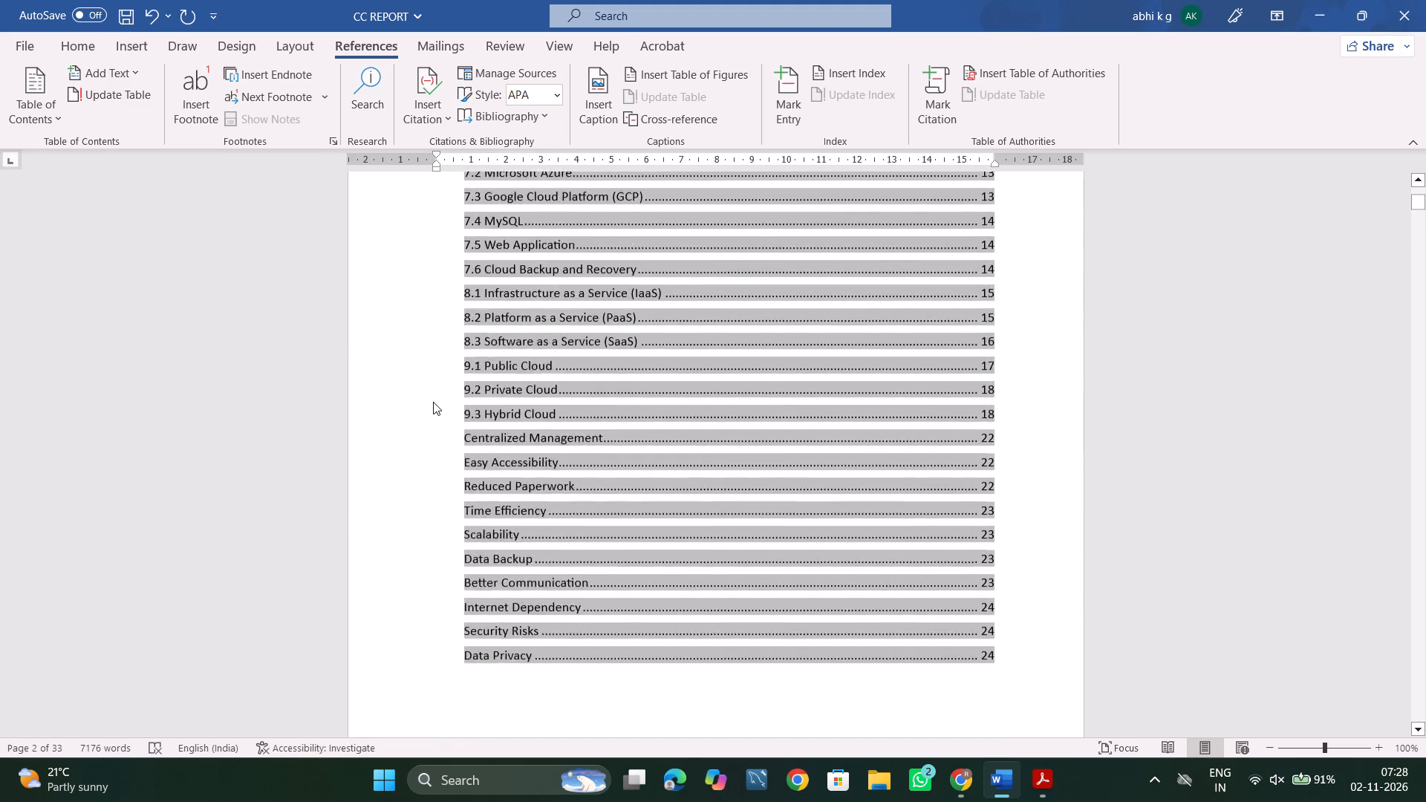
{"action": "key", "text": "Up"}
{"action": "key", "text": "Up"}
{"action": "key", "text": "Up"}
{"action": "key", "text": "Up"}
{"action": "key", "text": "Up"}
{"action": "key", "text": "Up"}
{"action": "key", "text": "Up"}
{"action": "key", "text": "Up"}
{"action": "key", "text": "Up"}
{"action": "key", "text": "Up"}
{"action": "key", "text": "Up"}
{"action": "key", "text": "Up"}
{"action": "key", "text": "Up"}
{"action": "key", "text": "Up"}
{"action": "key", "text": "Up"}
{"action": "key", "text": "Up"}
{"action": "key", "text": "Up"}
{"action": "key", "text": "Up"}
{"action": "key", "text": "Up"}
{"action": "key", "text": "Up"}
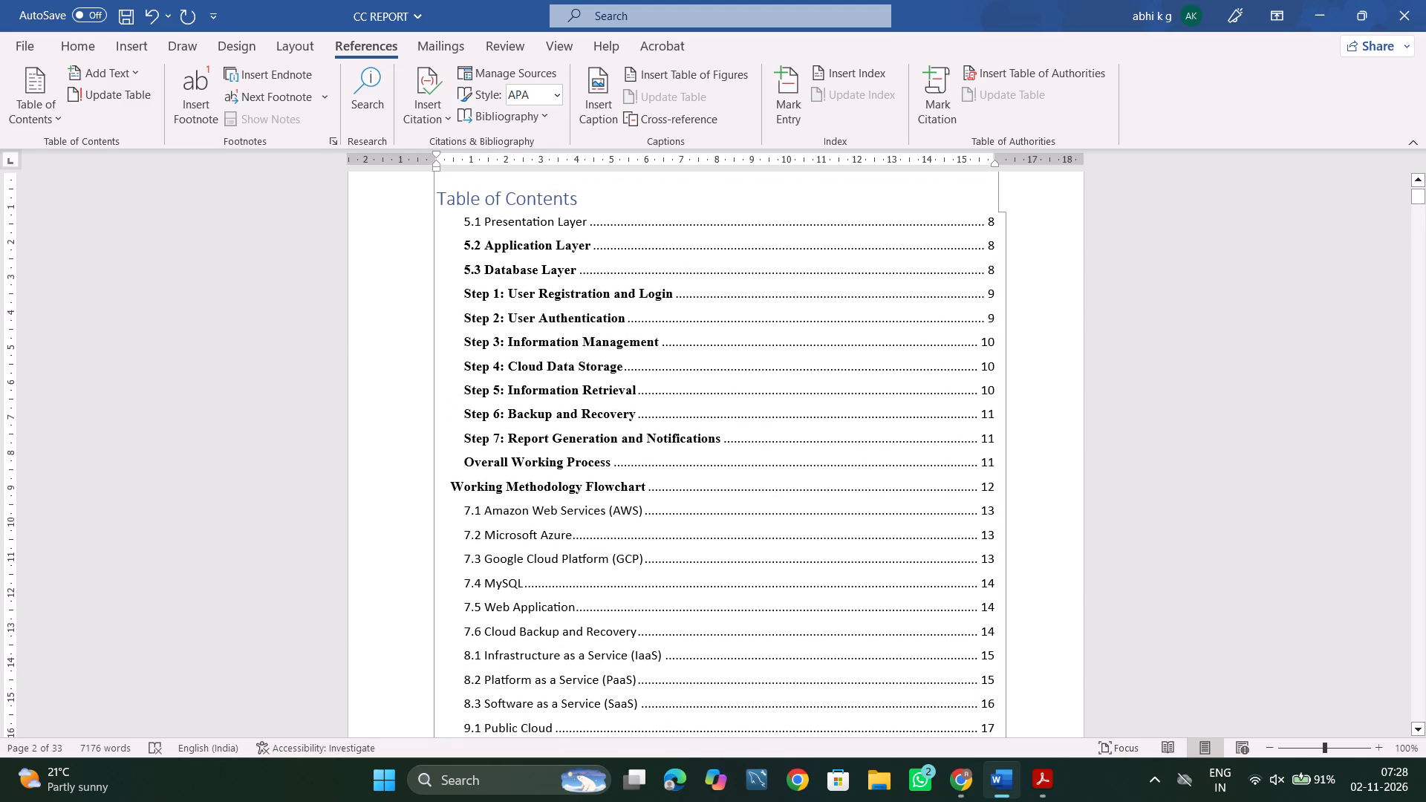
{"action": "key", "text": "Up"}
{"action": "key", "text": "Up"}
{"action": "key", "text": "Up"}
{"action": "key", "text": "Up"}
{"action": "key", "text": "Up"}
{"action": "key", "text": "Up"}
{"action": "key", "text": "Up"}
{"action": "key", "text": "Up"}
{"action": "key", "text": "Up"}
{"action": "key", "text": "Up"}
{"action": "key", "text": "Up"}
{"action": "key", "text": "Up"}
{"action": "key", "text": "Up"}
{"action": "key", "text": "Up"}
{"action": "key", "text": "Up"}
{"action": "key", "text": "Up"}
{"action": "key", "text": "Up"}
{"action": "key", "text": "Up"}
{"action": "key", "text": "Up"}
{"action": "key", "text": "Up"}
{"action": "key", "text": "Up"}
{"action": "key", "text": "Up"}
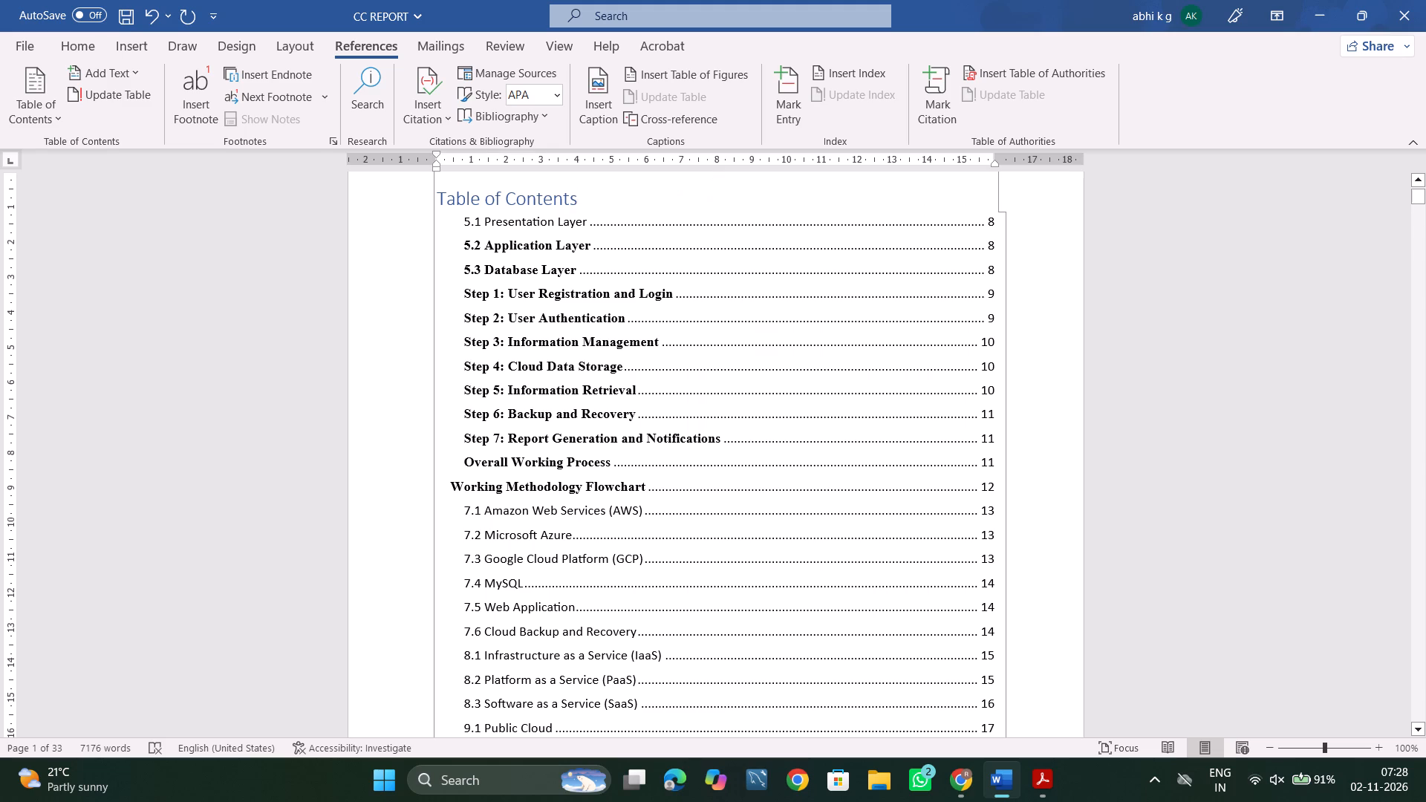
{"action": "key", "text": "Down"}
{"action": "key", "text": "Down"}
{"action": "key", "text": "Down"}
{"action": "key", "text": "Down"}
{"action": "key", "text": "Down"}
{"action": "key", "text": "Down"}
{"action": "key", "text": "Down"}
{"action": "key", "text": "Down"}
{"action": "key", "text": "Down"}
{"action": "key", "text": "Down"}
{"action": "key", "text": "Down"}
{"action": "key", "text": "Down"}
{"action": "key", "text": "Down"}
{"action": "key", "text": "Down"}
{"action": "key", "text": "Down"}
{"action": "key", "text": "Down"}
{"action": "key", "text": "Down"}
{"action": "key", "text": "Down"}
{"action": "key", "text": "Down"}
{"action": "key", "text": "Down"}
{"action": "key", "text": "Down"}
{"action": "key", "text": "Down"}
{"action": "key", "text": "Down"}
{"action": "key", "text": "Down"}
{"action": "key", "text": "Down"}
{"action": "key", "text": "Down"}
{"action": "key", "text": "Down"}
{"action": "key", "text": "Down"}
{"action": "key", "text": "Down"}
{"action": "key", "text": "Down"}
{"action": "key", "text": "Down"}
{"action": "key", "text": "Down"}
{"action": "key", "text": "Down"}
{"action": "key", "text": "Down"}
{"action": "key", "text": "Down"}
{"action": "key", "text": "Down"}
{"action": "key", "text": "Down"}
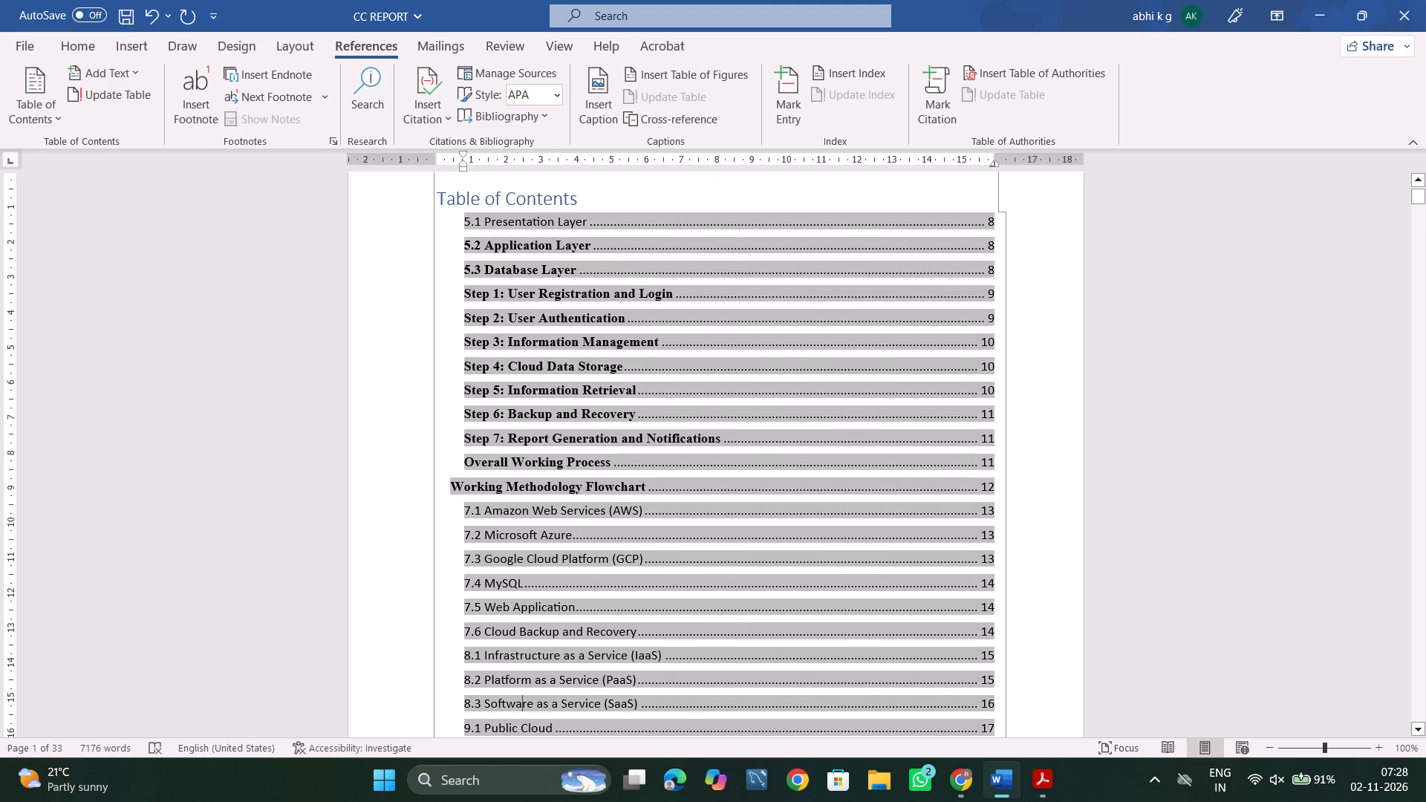
{"action": "key", "text": "Down"}
{"action": "key", "text": "Down"}
{"action": "key", "text": "Down"}
{"action": "key", "text": "Down"}
{"action": "key", "text": "Down"}
{"action": "key", "text": "Down"}
{"action": "key", "text": "Down"}
{"action": "key", "text": "Down"}
{"action": "key", "text": "Down"}
{"action": "key", "text": "Down"}
{"action": "key", "text": "Down"}
{"action": "key", "text": "Down"}
{"action": "key", "text": "Down"}
{"action": "key", "text": "Down"}
{"action": "key", "text": "Down"}
{"action": "key", "text": "Down"}
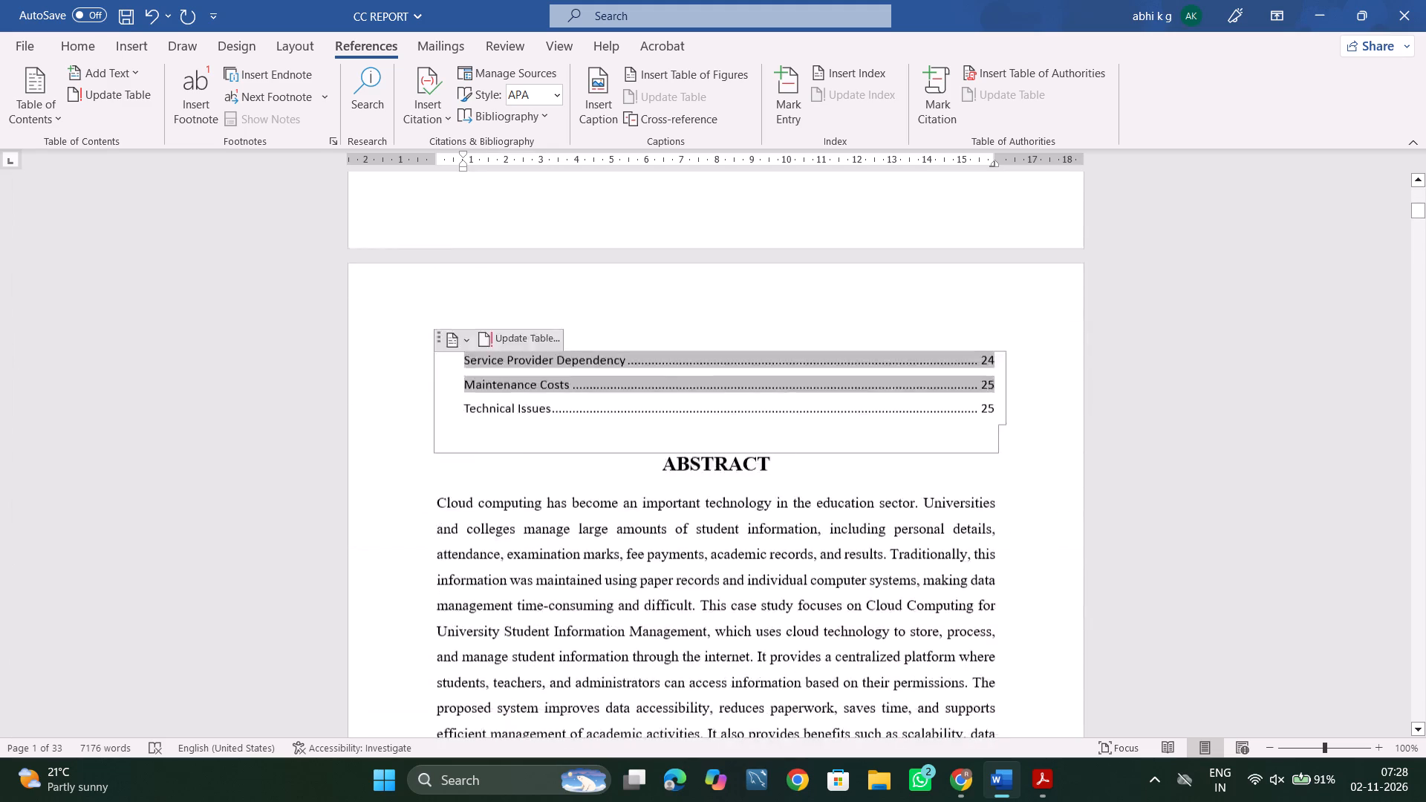
Examine the table of contents from its last entries above the ABSTRACT heading back up to its title.
{"action": "key", "text": "Up"}
{"action": "key", "text": "Up"}
{"action": "key", "text": "Up"}
{"action": "key", "text": "Up"}
{"action": "key", "text": "Up"}
{"action": "key", "text": "Up"}
{"action": "key", "text": "Up"}
{"action": "key", "text": "Up"}
{"action": "key", "text": "Up"}
{"action": "key", "text": "Up"}
{"action": "key", "text": "Up"}
{"action": "key", "text": "Up"}
{"action": "key", "text": "Up"}
{"action": "key", "text": "Up"}
{"action": "key", "text": "Up"}
{"action": "key", "text": "Up"}
{"action": "key", "text": "Up"}
{"action": "key", "text": "Up"}
{"action": "key", "text": "Up"}
{"action": "key", "text": "Up"}
{"action": "key", "text": "Up"}
{"action": "key", "text": "Up"}
{"action": "key", "text": "Up"}
{"action": "key", "text": "Up"}
{"action": "key", "text": "Up"}
{"action": "key", "text": "Up"}
{"action": "key", "text": "Up"}
{"action": "key", "text": "Up"}
{"action": "key", "text": "Up"}
{"action": "key", "text": "Up"}
{"action": "key", "text": "Up"}
{"action": "key", "text": "Up"}
{"action": "key", "text": "Up"}
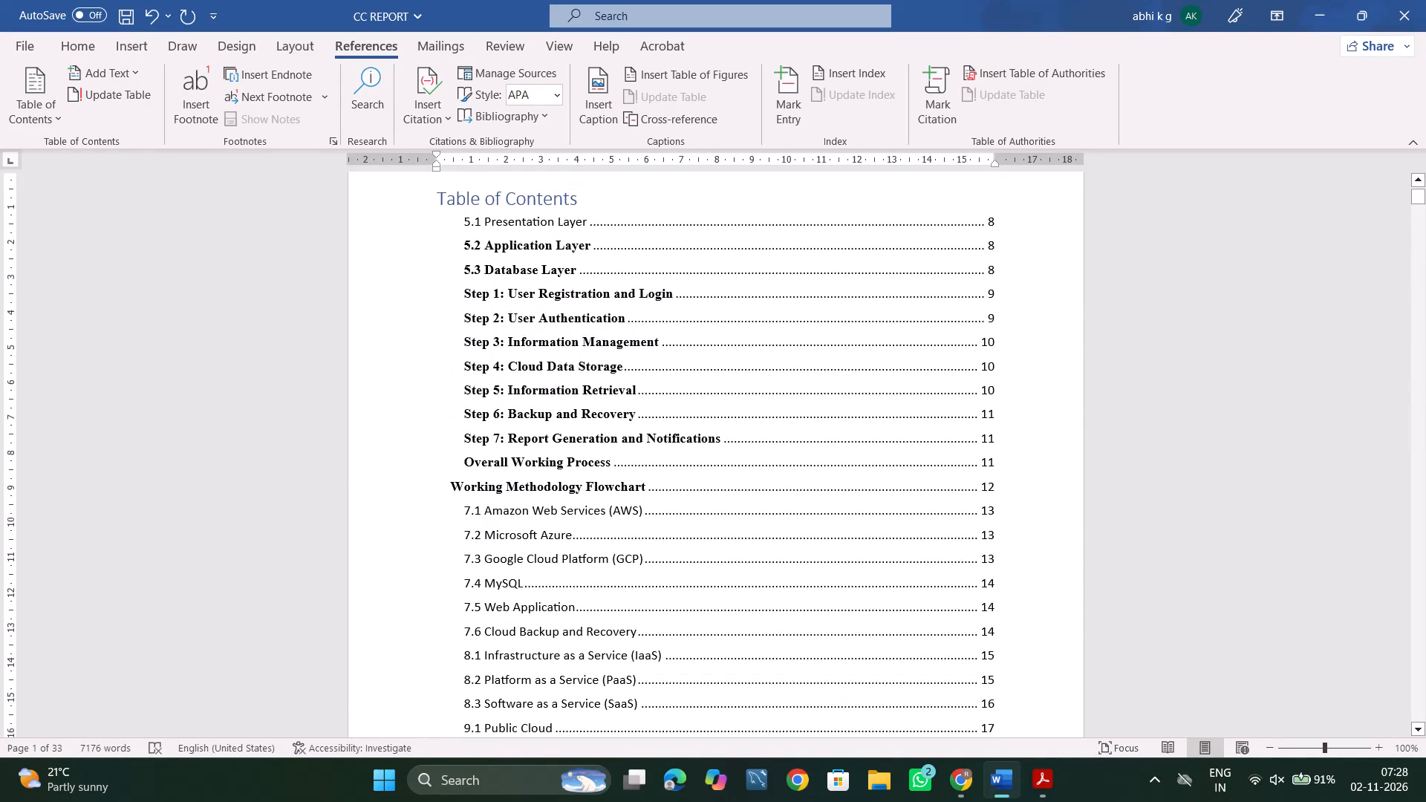
{"action": "key", "text": "Up"}
{"action": "key", "text": "Up"}
{"action": "key", "text": "Up"}
{"action": "key", "text": "Up"}
{"action": "key", "text": "Up"}
{"action": "key", "text": "Up"}
{"action": "key", "text": "Up"}
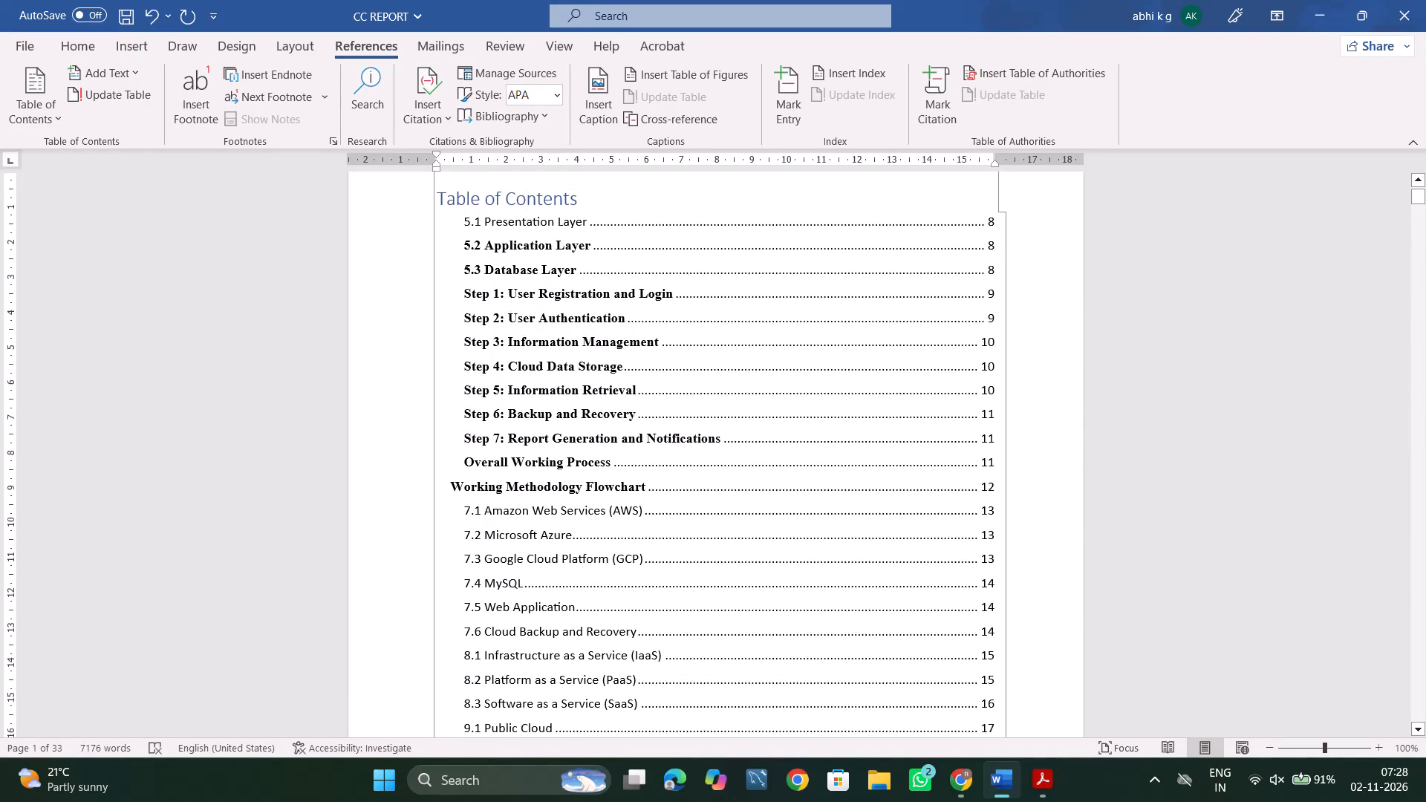
Undo the insertion of the table of contents before the ABSTRACT heading.
{"action": "key", "text": "ctrl+z"}
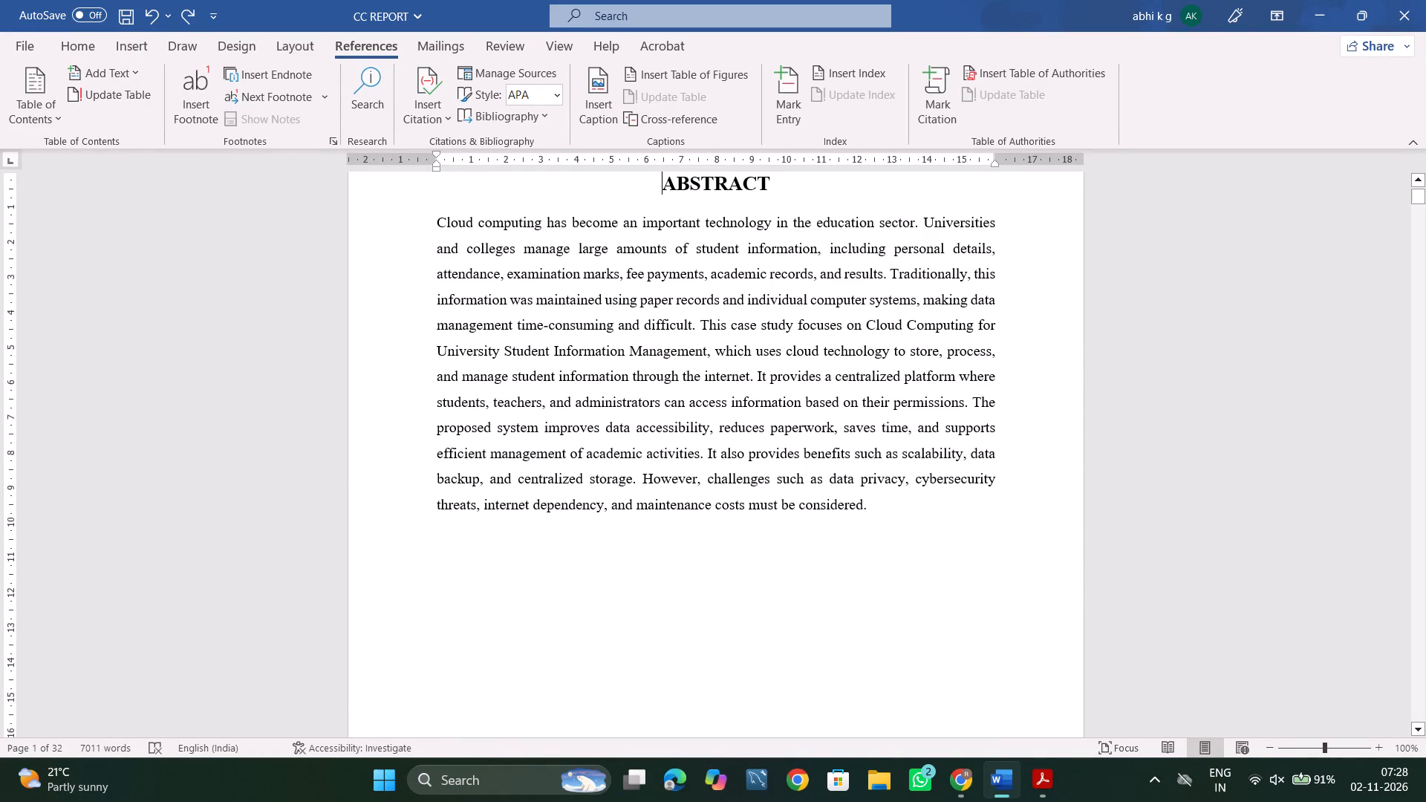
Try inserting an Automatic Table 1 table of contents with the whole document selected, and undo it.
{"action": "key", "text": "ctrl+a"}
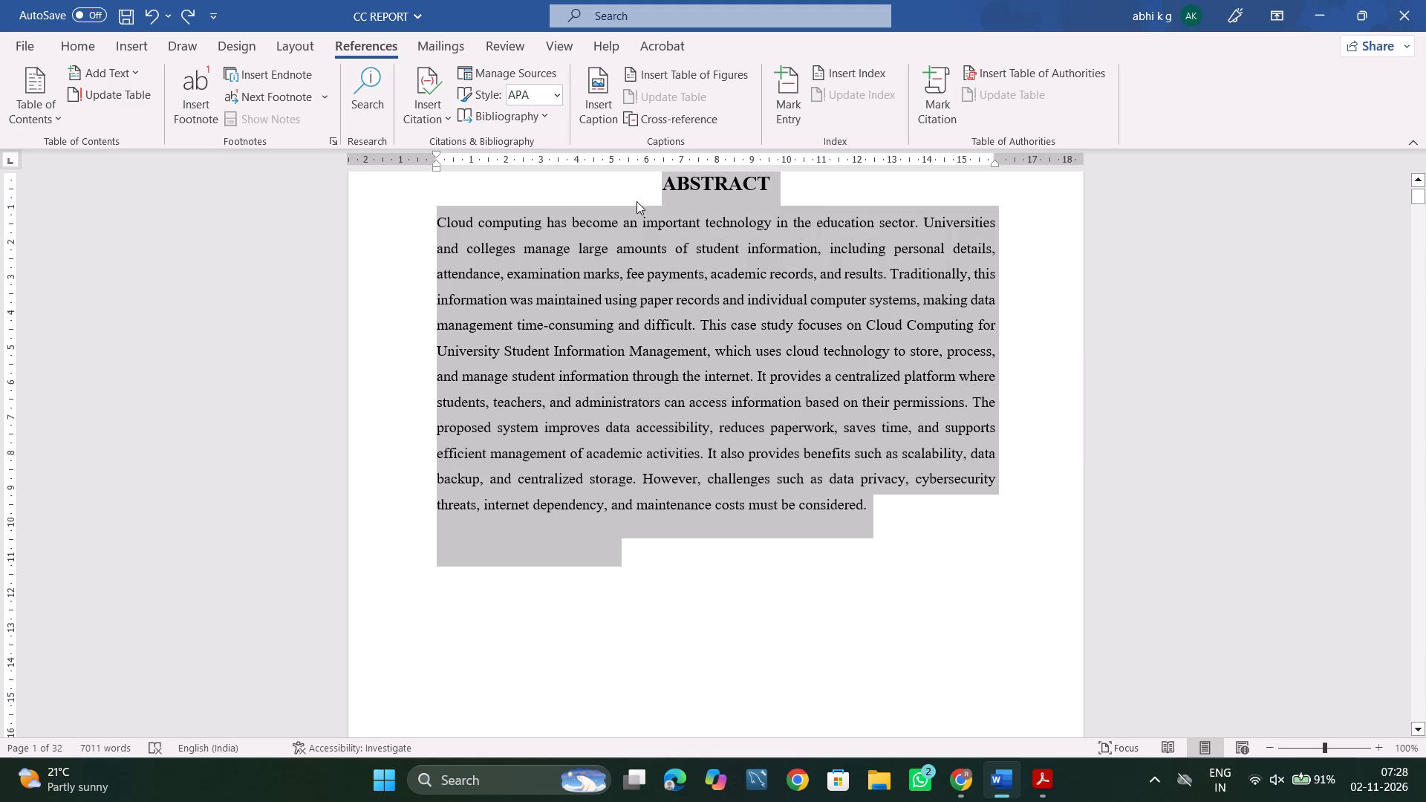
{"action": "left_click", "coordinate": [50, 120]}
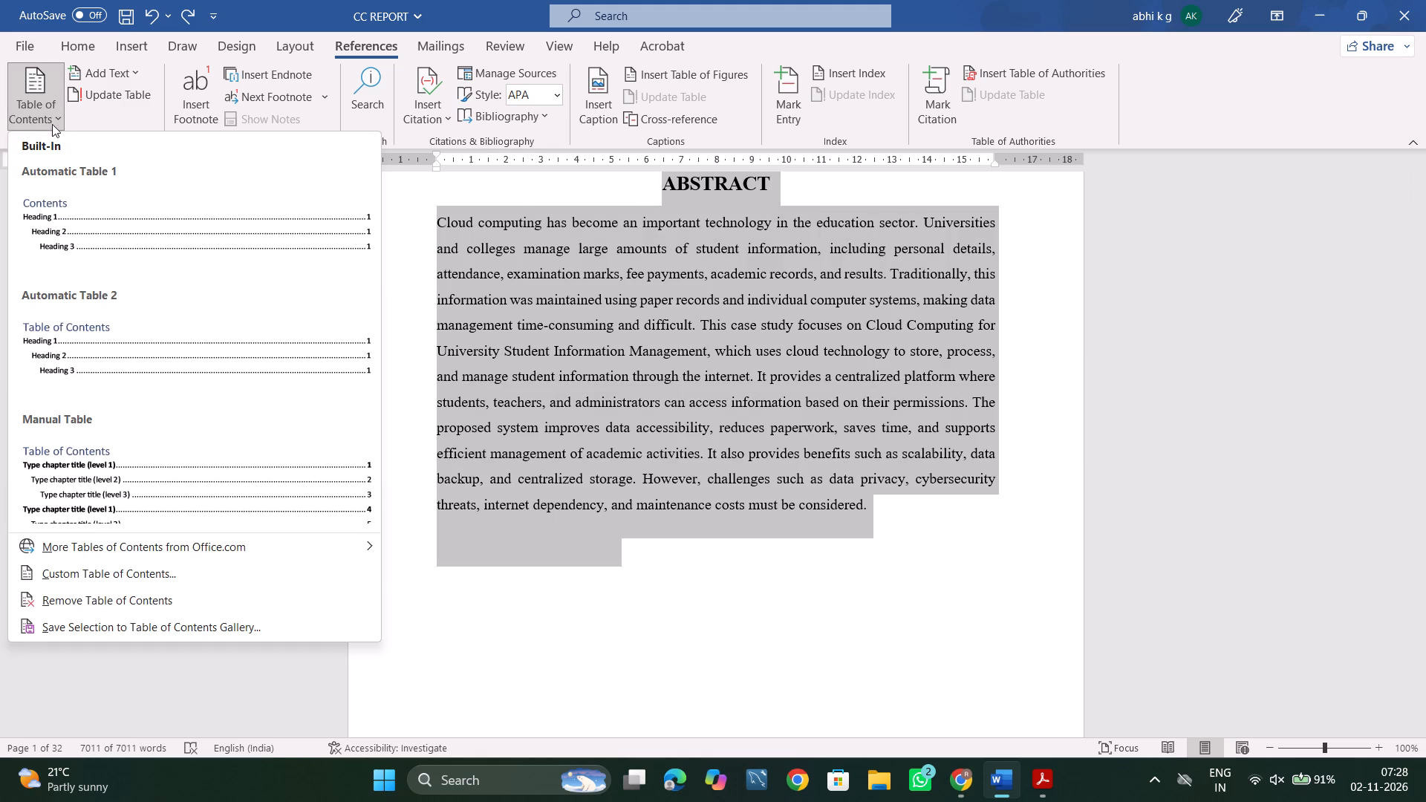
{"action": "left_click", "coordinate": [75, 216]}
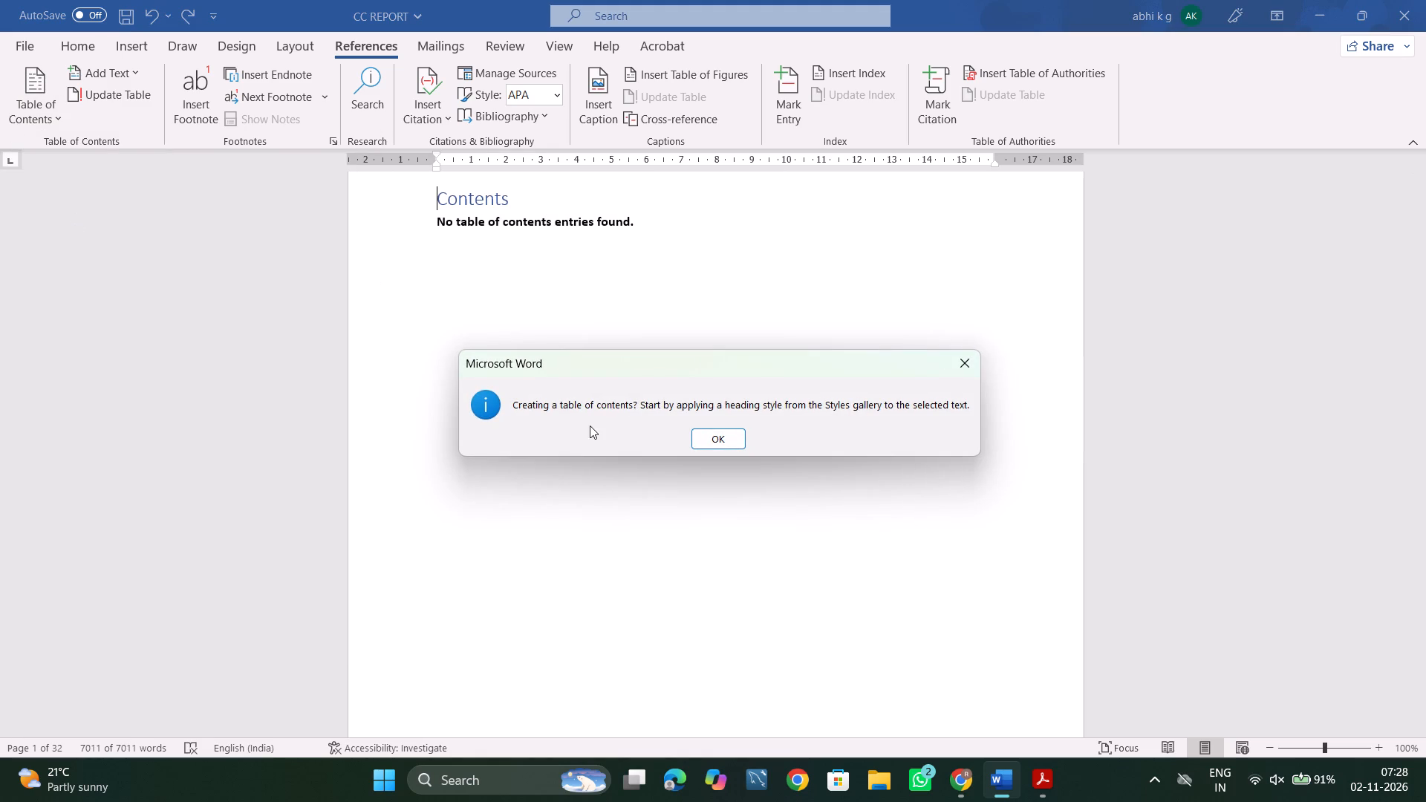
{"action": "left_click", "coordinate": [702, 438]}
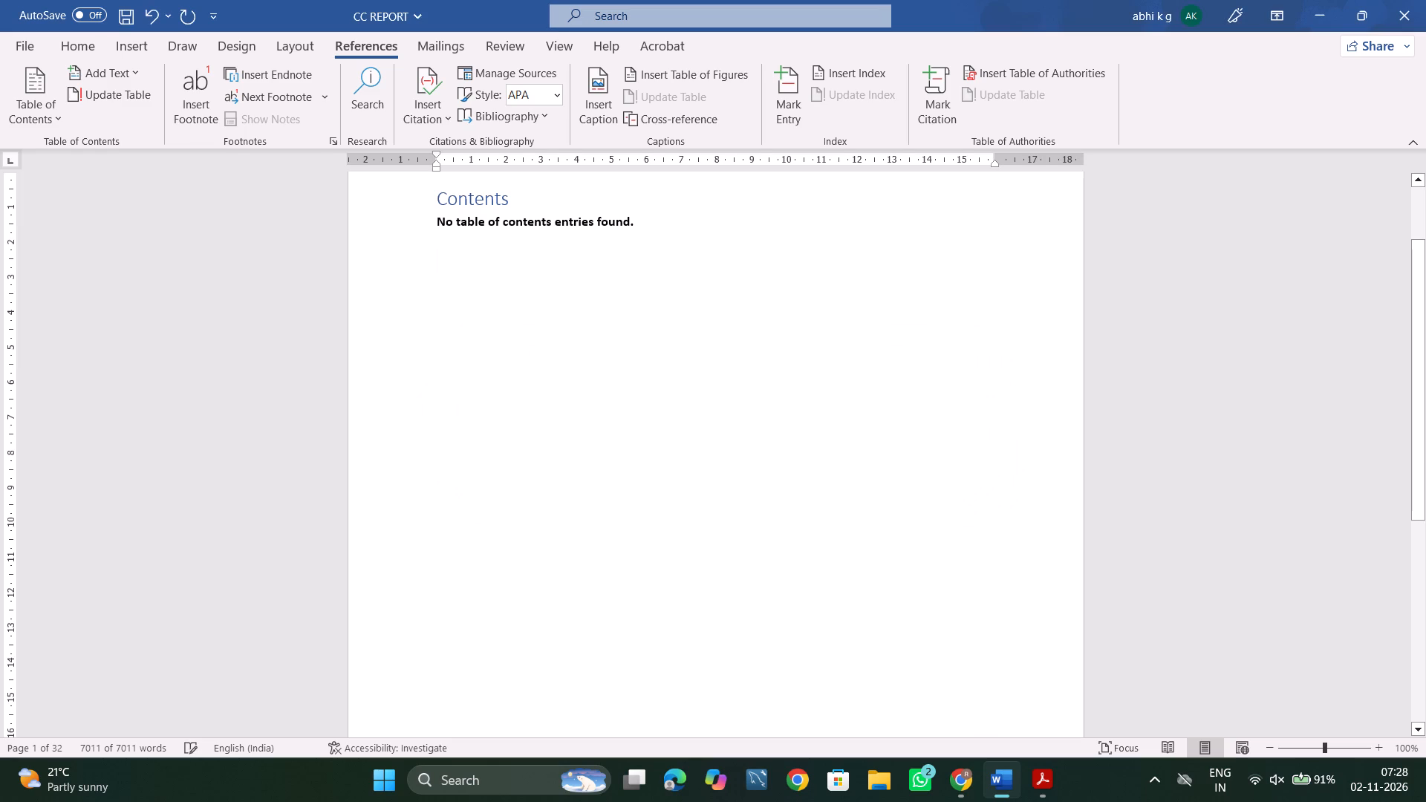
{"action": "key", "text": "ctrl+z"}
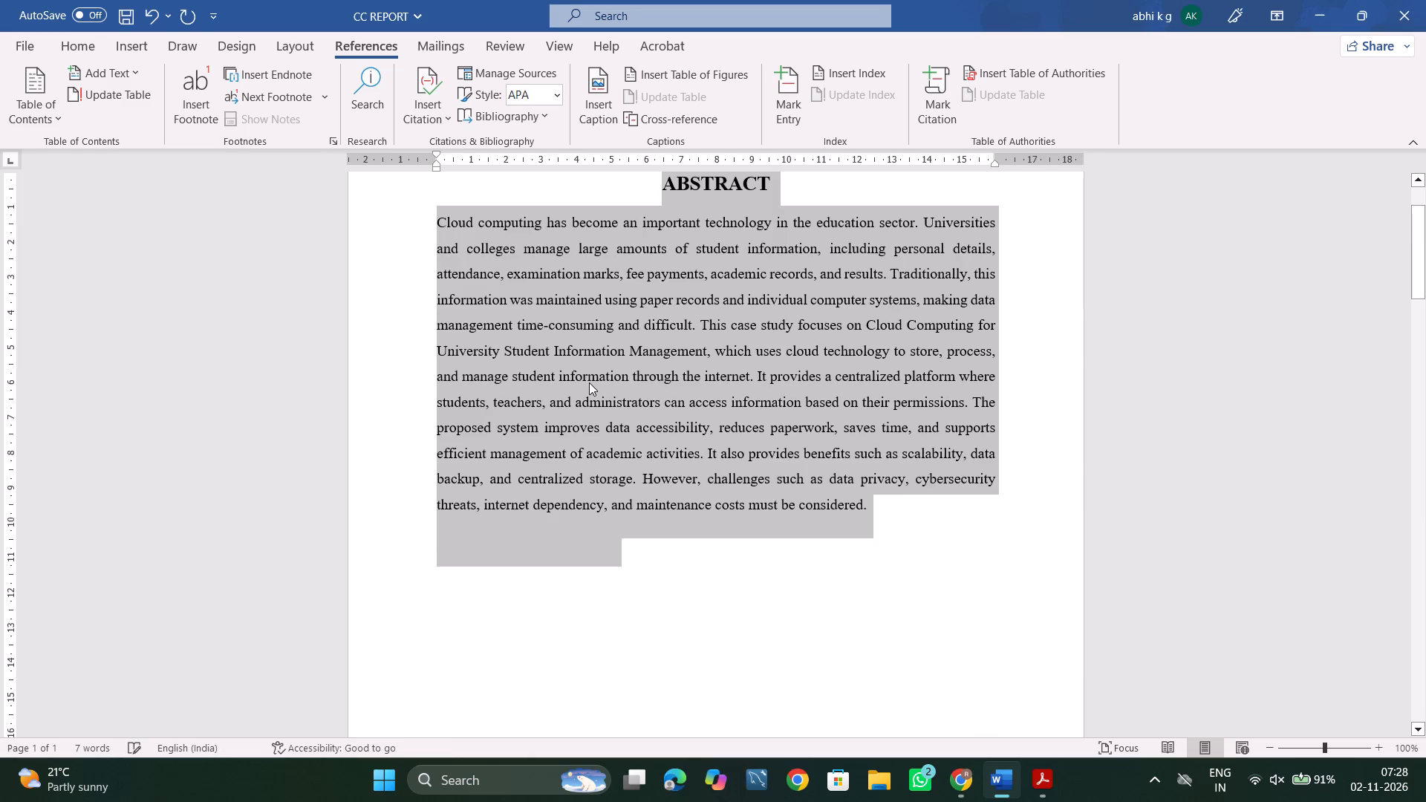
Place the cursor just before the ABSTRACT heading and insert an Automatic Table 2 table of contents there.
{"action": "left_click", "coordinate": [657, 193]}
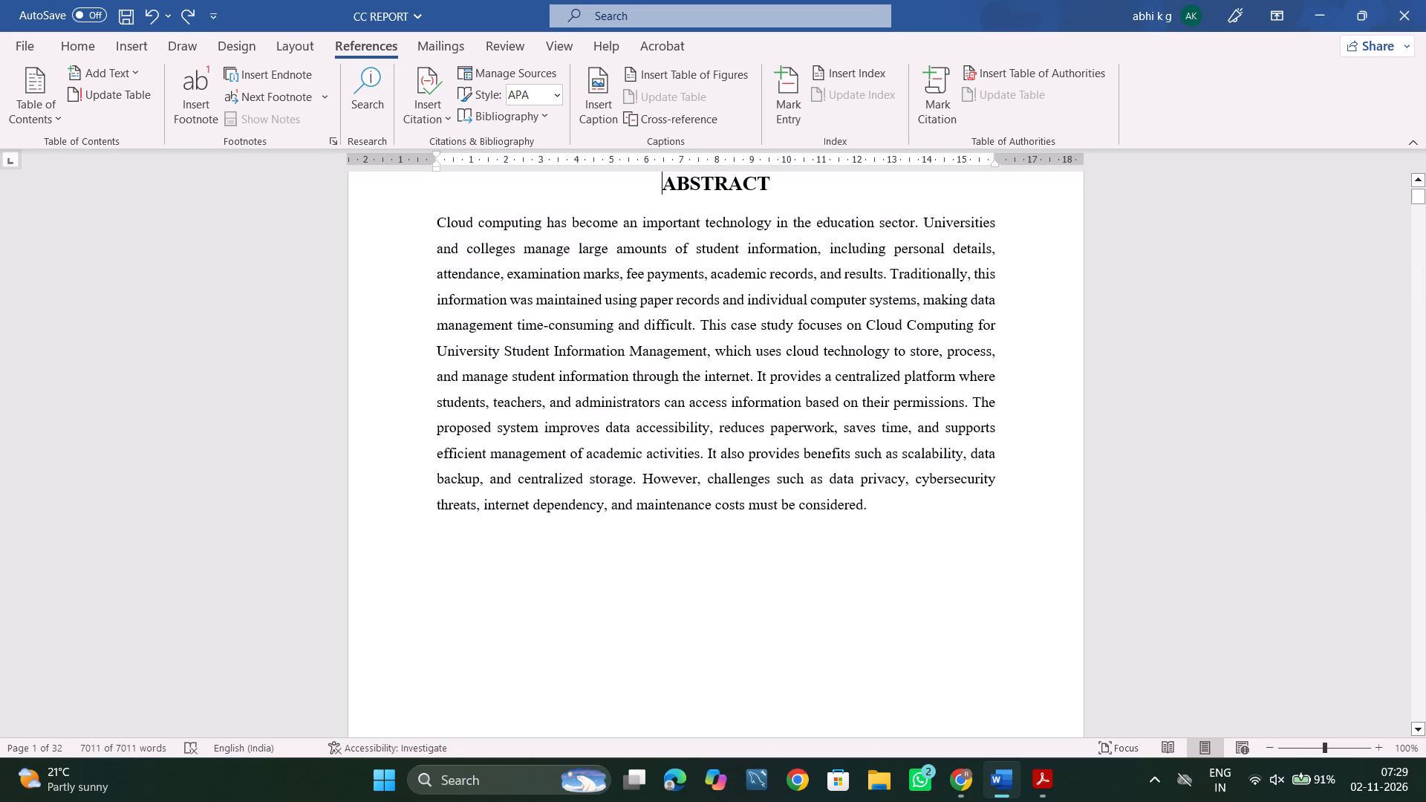
{"action": "left_click", "coordinate": [53, 120]}
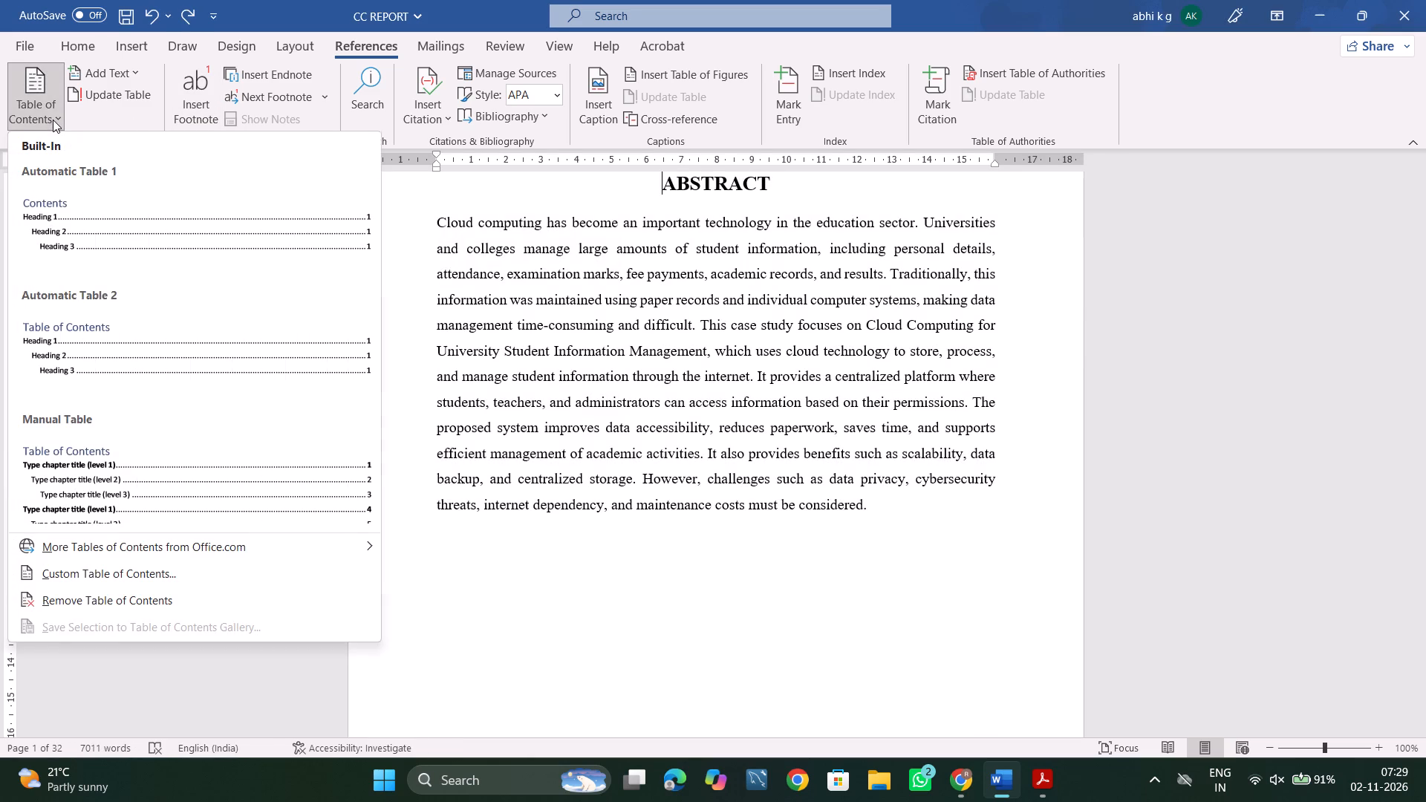
{"action": "left_click", "coordinate": [98, 307]}
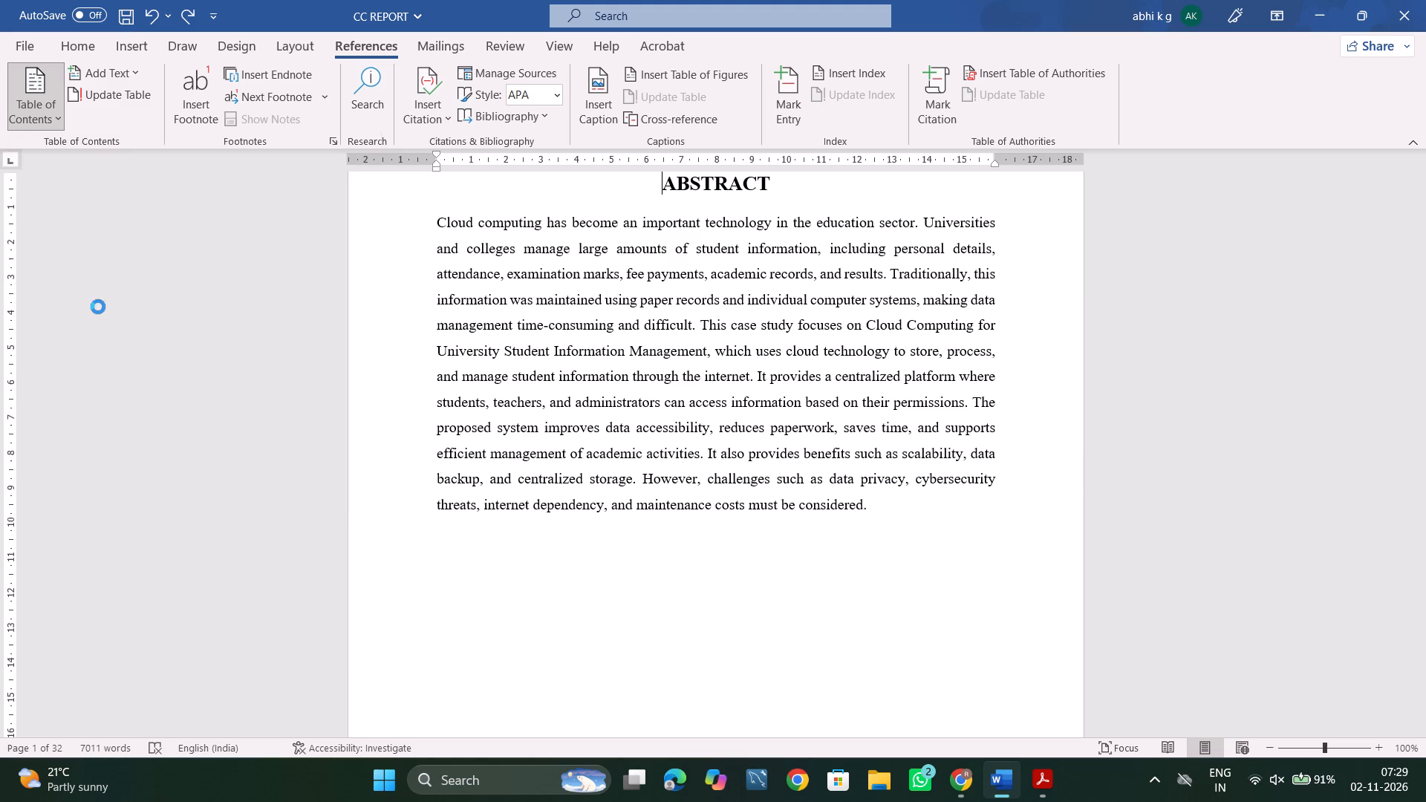
Examine the newly inserted table of contents upward from the ABSTRACT heading to its title.
{"action": "key", "text": "Up"}
{"action": "key", "text": "Up"}
{"action": "key", "text": "Up"}
{"action": "key", "text": "Up"}
{"action": "key", "text": "Up"}
{"action": "key", "text": "Up"}
{"action": "key", "text": "Up"}
{"action": "key", "text": "Up"}
{"action": "key", "text": "Up"}
{"action": "key", "text": "Up"}
{"action": "key", "text": "Up"}
{"action": "key", "text": "Up"}
{"action": "key", "text": "Up"}
{"action": "key", "text": "Up"}
{"action": "key", "text": "Up"}
{"action": "key", "text": "Up"}
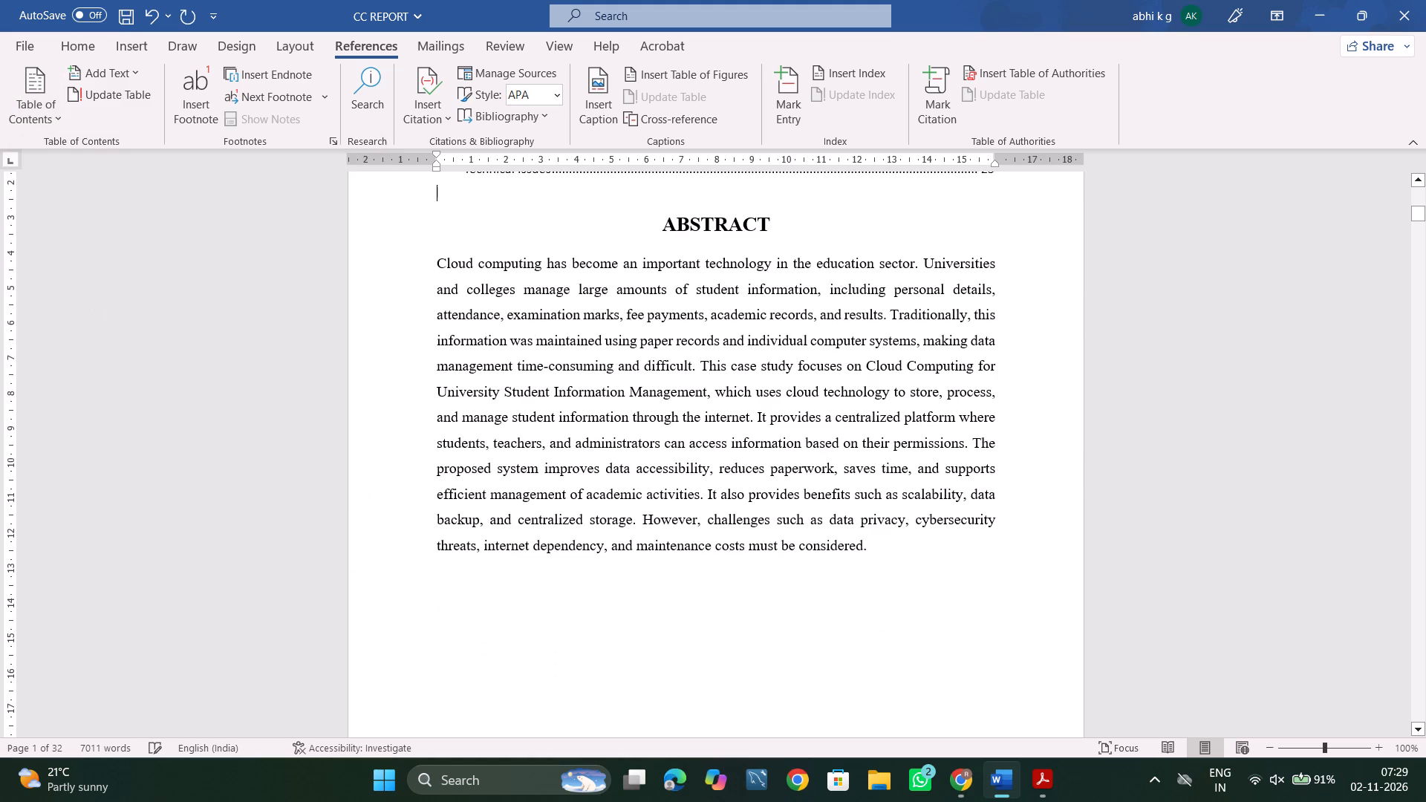
{"action": "key", "text": "Up"}
{"action": "key", "text": "Up"}
{"action": "key", "text": "Up"}
{"action": "key", "text": "Up"}
{"action": "key", "text": "Up"}
{"action": "key", "text": "Up"}
{"action": "key", "text": "Up"}
{"action": "key", "text": "Up"}
{"action": "key", "text": "Up"}
{"action": "key", "text": "Up"}
{"action": "key", "text": "Up"}
{"action": "key", "text": "Up"}
{"action": "key", "text": "Up"}
{"action": "key", "text": "Up"}
{"action": "key", "text": "Up"}
{"action": "key", "text": "Up"}
{"action": "key", "text": "Up"}
{"action": "key", "text": "Up"}
{"action": "key", "text": "Up"}
{"action": "key", "text": "Up"}
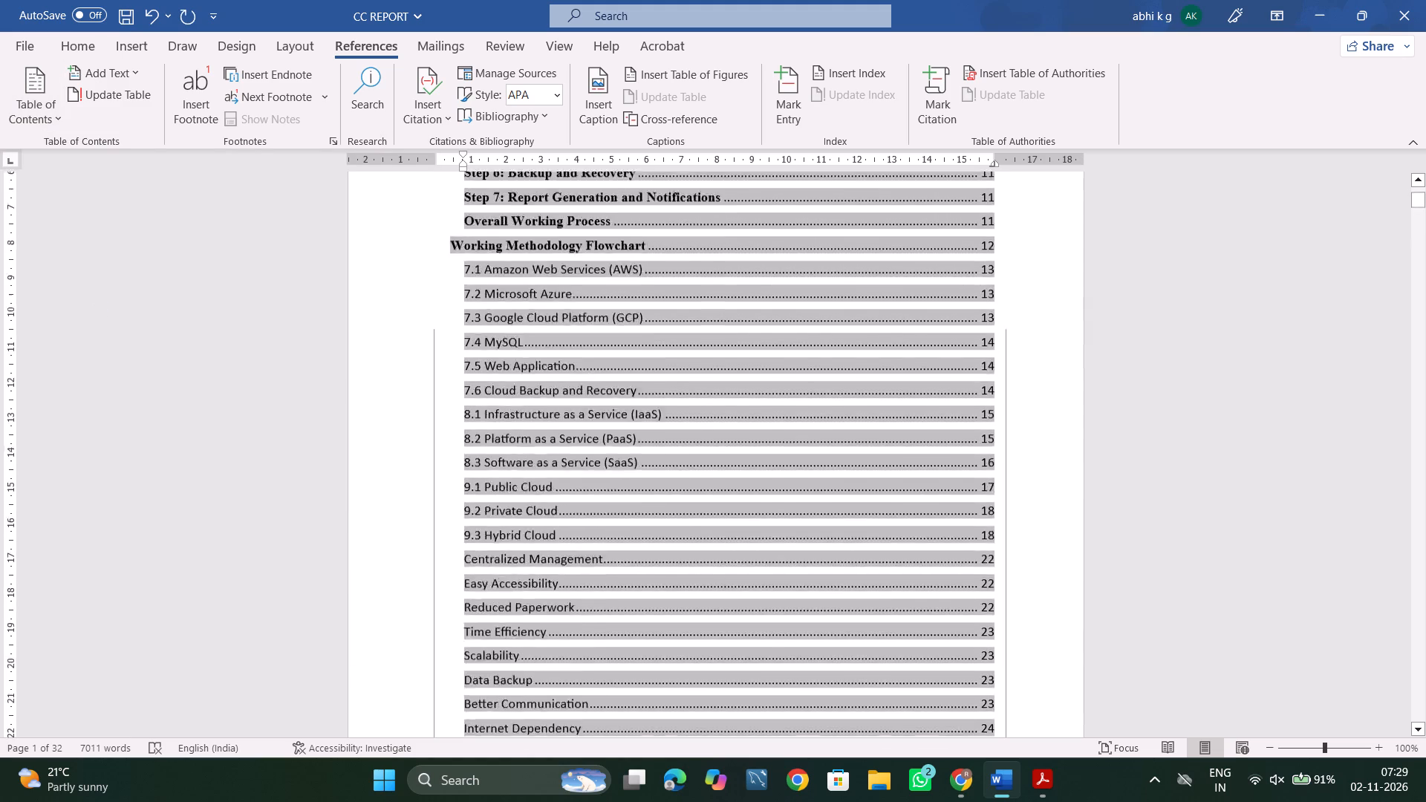
{"action": "key", "text": "Up"}
{"action": "key", "text": "Up"}
{"action": "key", "text": "Up"}
{"action": "key", "text": "Up"}
{"action": "key", "text": "Up"}
{"action": "key", "text": "Up"}
{"action": "key", "text": "Up"}
{"action": "key", "text": "Up"}
{"action": "key", "text": "Up"}
{"action": "key", "text": "Up"}
{"action": "key", "text": "Up"}
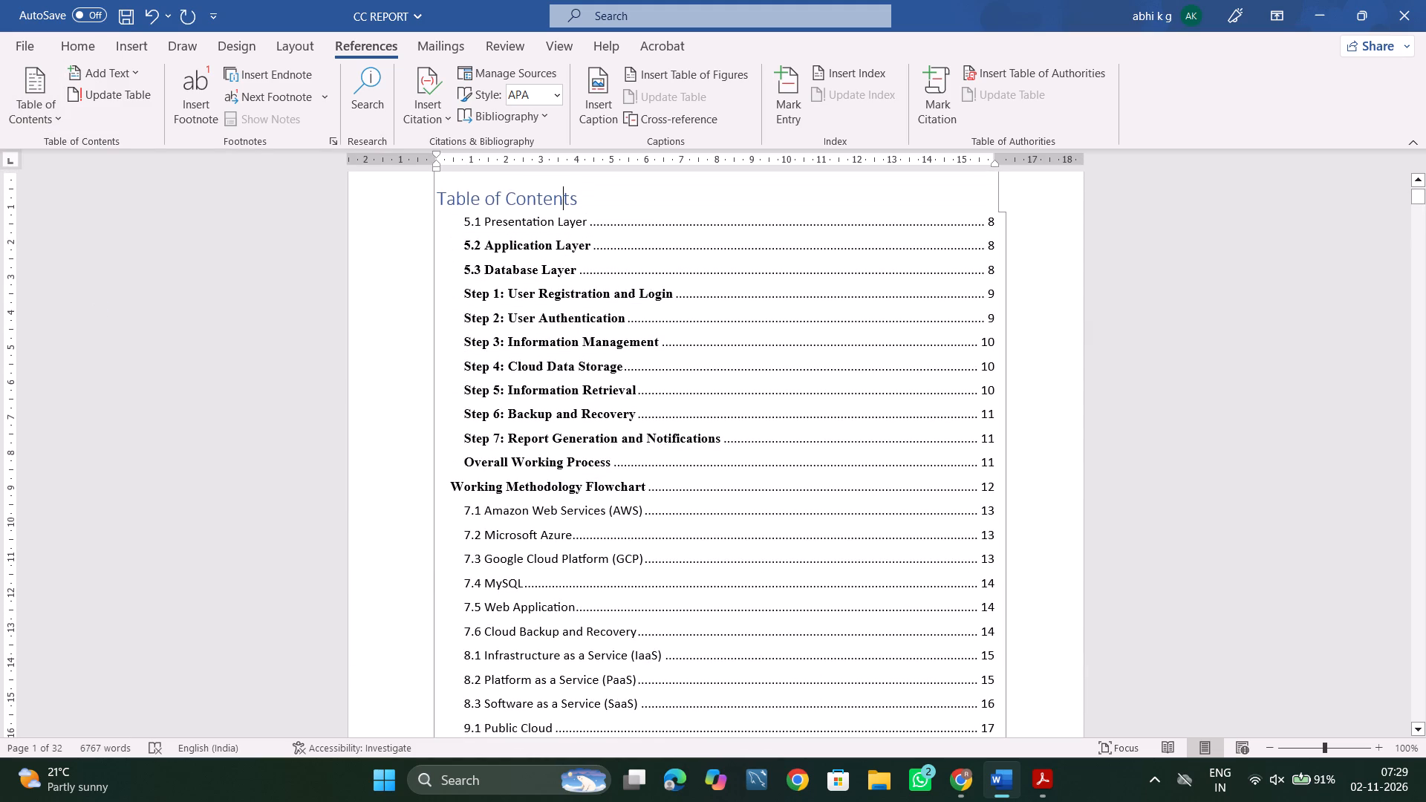
Review the table of contents entries downward from the title to the abstract text below them.
{"action": "key", "text": "Down"}
{"action": "key", "text": "Down"}
{"action": "key", "text": "Down"}
{"action": "key", "text": "Down"}
{"action": "key", "text": "Down"}
{"action": "key", "text": "Down"}
{"action": "key", "text": "Down"}
{"action": "key", "text": "Down"}
{"action": "key", "text": "Down"}
{"action": "key", "text": "Down"}
{"action": "key", "text": "Down"}
{"action": "key", "text": "Down"}
{"action": "key", "text": "Down"}
{"action": "key", "text": "Down"}
{"action": "key", "text": "Down"}
{"action": "key", "text": "Down"}
{"action": "key", "text": "Down"}
{"action": "key", "text": "Down"}
{"action": "key", "text": "Down"}
{"action": "key", "text": "Down"}
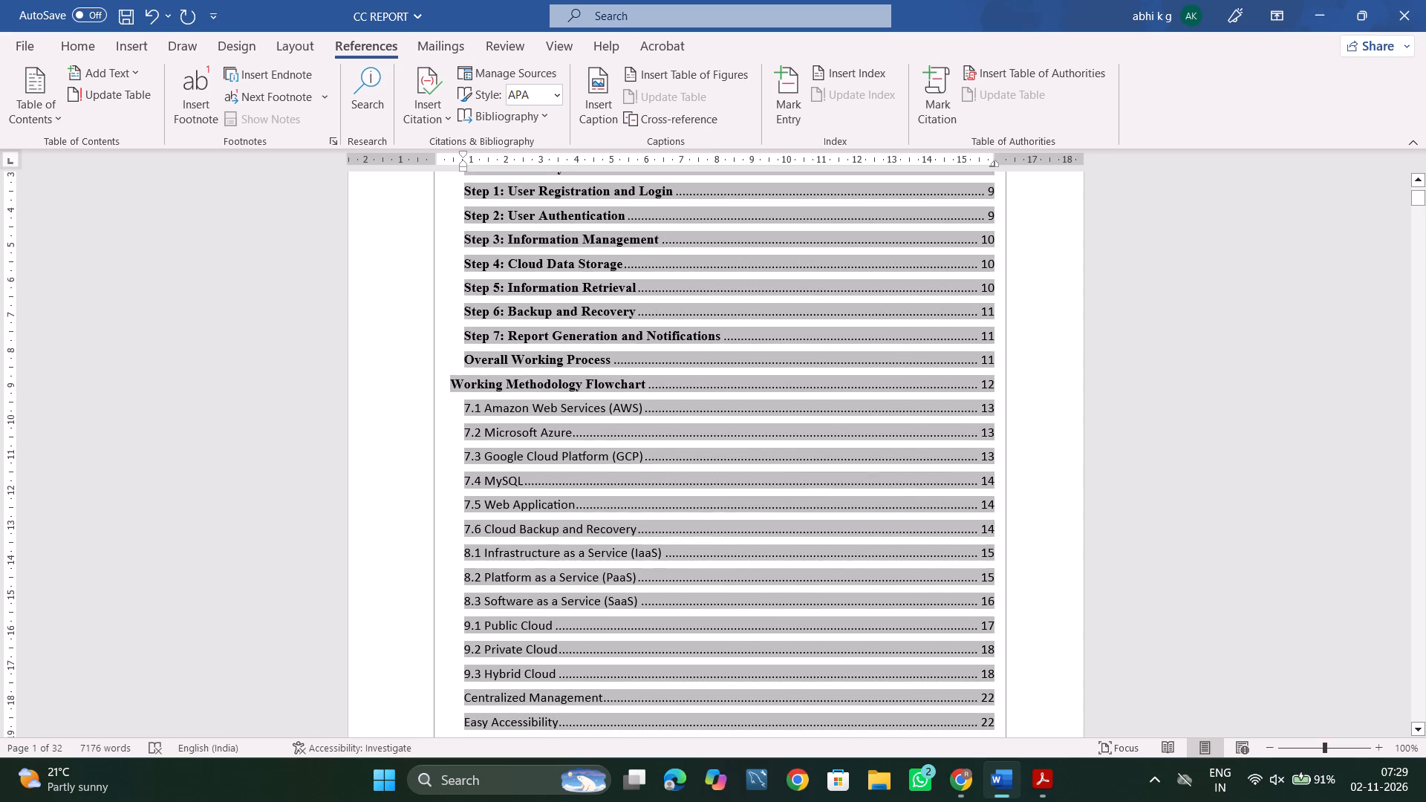
{"action": "key", "text": "Down"}
{"action": "key", "text": "Down"}
{"action": "key", "text": "Down"}
{"action": "key", "text": "Down"}
{"action": "key", "text": "Down"}
{"action": "key", "text": "Down"}
{"action": "key", "text": "Down"}
{"action": "key", "text": "Down"}
{"action": "key", "text": "Down"}
{"action": "key", "text": "Down"}
{"action": "key", "text": "Down"}
{"action": "key", "text": "Down"}
{"action": "key", "text": "Down"}
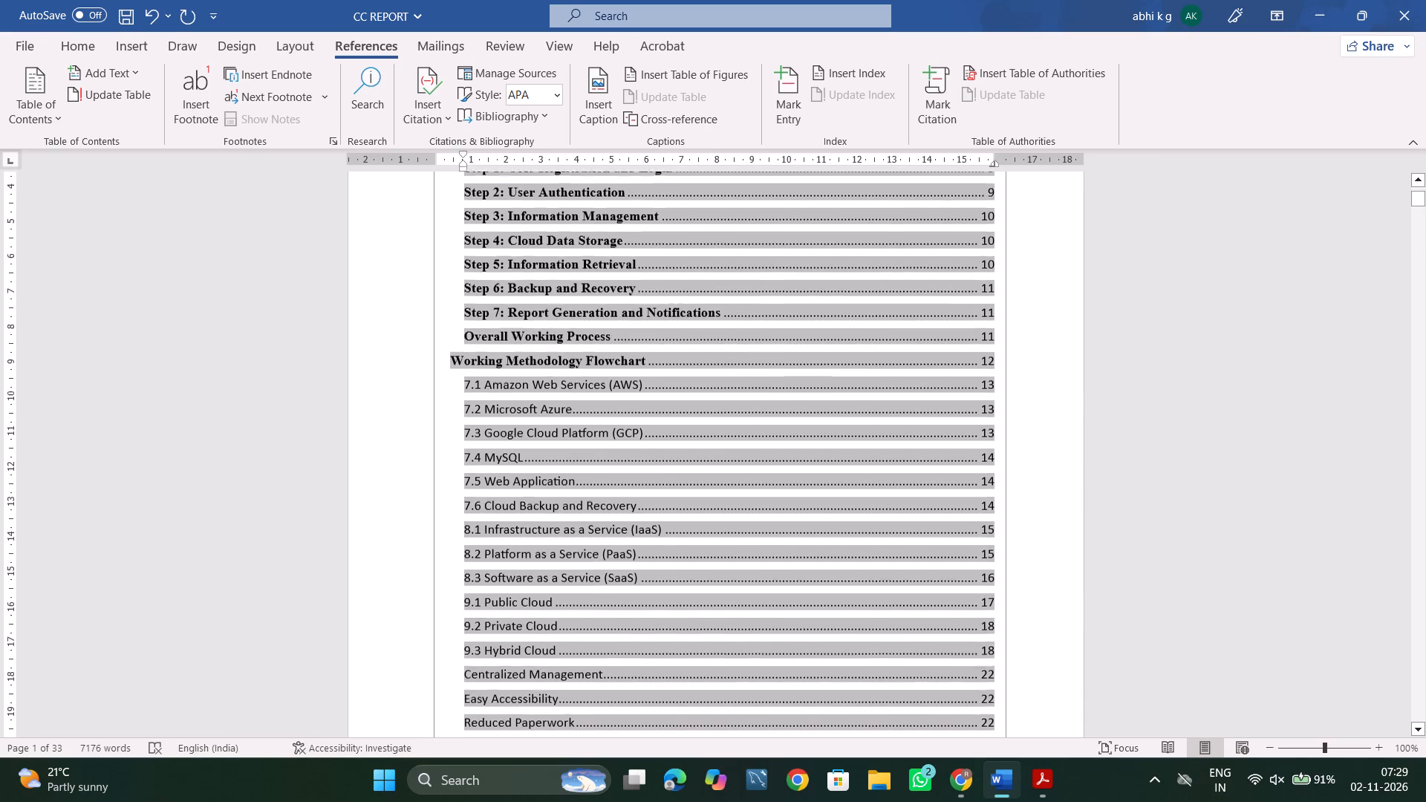
{"action": "key", "text": "Down"}
{"action": "key", "text": "Down"}
{"action": "key", "text": "Down"}
{"action": "key", "text": "Down"}
{"action": "key", "text": "Down"}
{"action": "key", "text": "Down"}
{"action": "key", "text": "Down"}
{"action": "key", "text": "Down"}
{"action": "key", "text": "Down"}
{"action": "key", "text": "Down"}
{"action": "key", "text": "Down"}
{"action": "key", "text": "Down"}
{"action": "key", "text": "Down"}
{"action": "key", "text": "Down"}
{"action": "key", "text": "Down"}
{"action": "key", "text": "Down"}
{"action": "key", "text": "Down"}
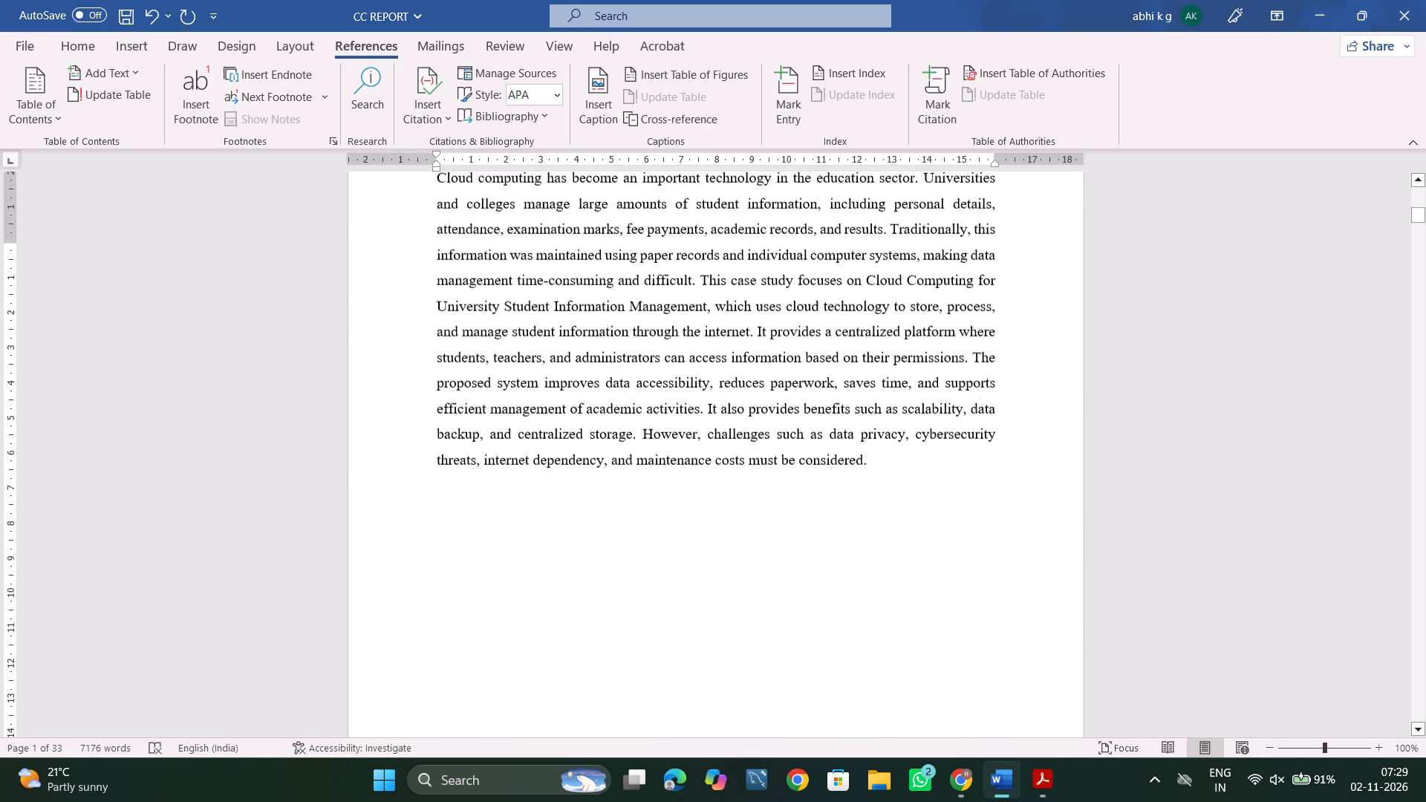
Examine the table of contents entries from the abstract text back up to the table's title.
{"action": "key", "text": "Down"}
{"action": "key", "text": "Down"}
{"action": "key", "text": "Down"}
{"action": "key", "text": "Down"}
{"action": "key", "text": "Up"}
{"action": "key", "text": "Up"}
{"action": "key", "text": "Up"}
{"action": "key", "text": "Up"}
{"action": "key", "text": "Up"}
{"action": "key", "text": "Up"}
{"action": "key", "text": "Up"}
{"action": "key", "text": "Up"}
{"action": "key", "text": "Up"}
{"action": "key", "text": "Up"}
{"action": "key", "text": "Up"}
{"action": "key", "text": "Up"}
{"action": "key", "text": "Up"}
{"action": "key", "text": "Up"}
{"action": "key", "text": "Up"}
{"action": "key", "text": "Up"}
{"action": "key", "text": "Up"}
{"action": "key", "text": "Up"}
{"action": "key", "text": "Up"}
{"action": "key", "text": "Up"}
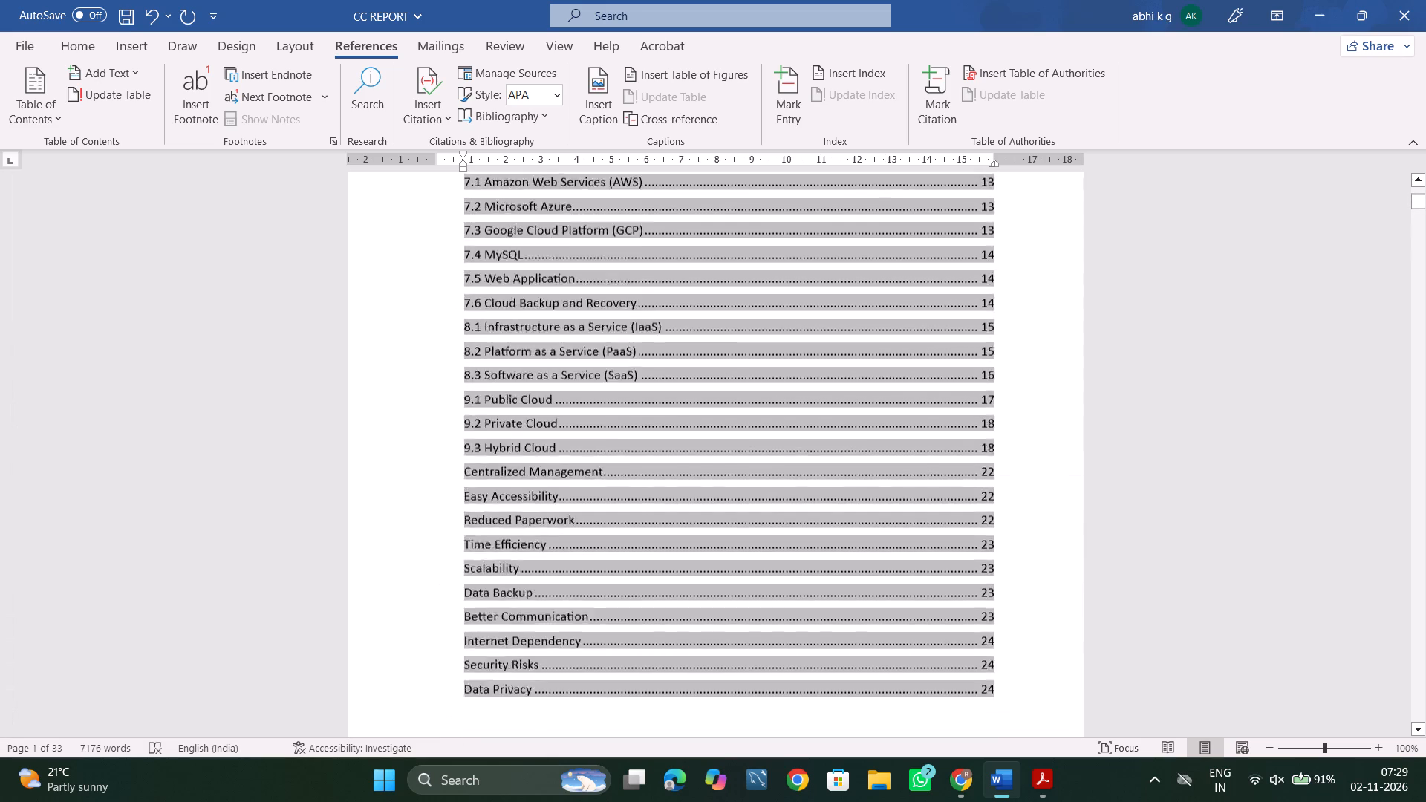
{"action": "key", "text": "Up"}
{"action": "key", "text": "Up"}
{"action": "key", "text": "Up"}
{"action": "key", "text": "Up"}
{"action": "key", "text": "Up"}
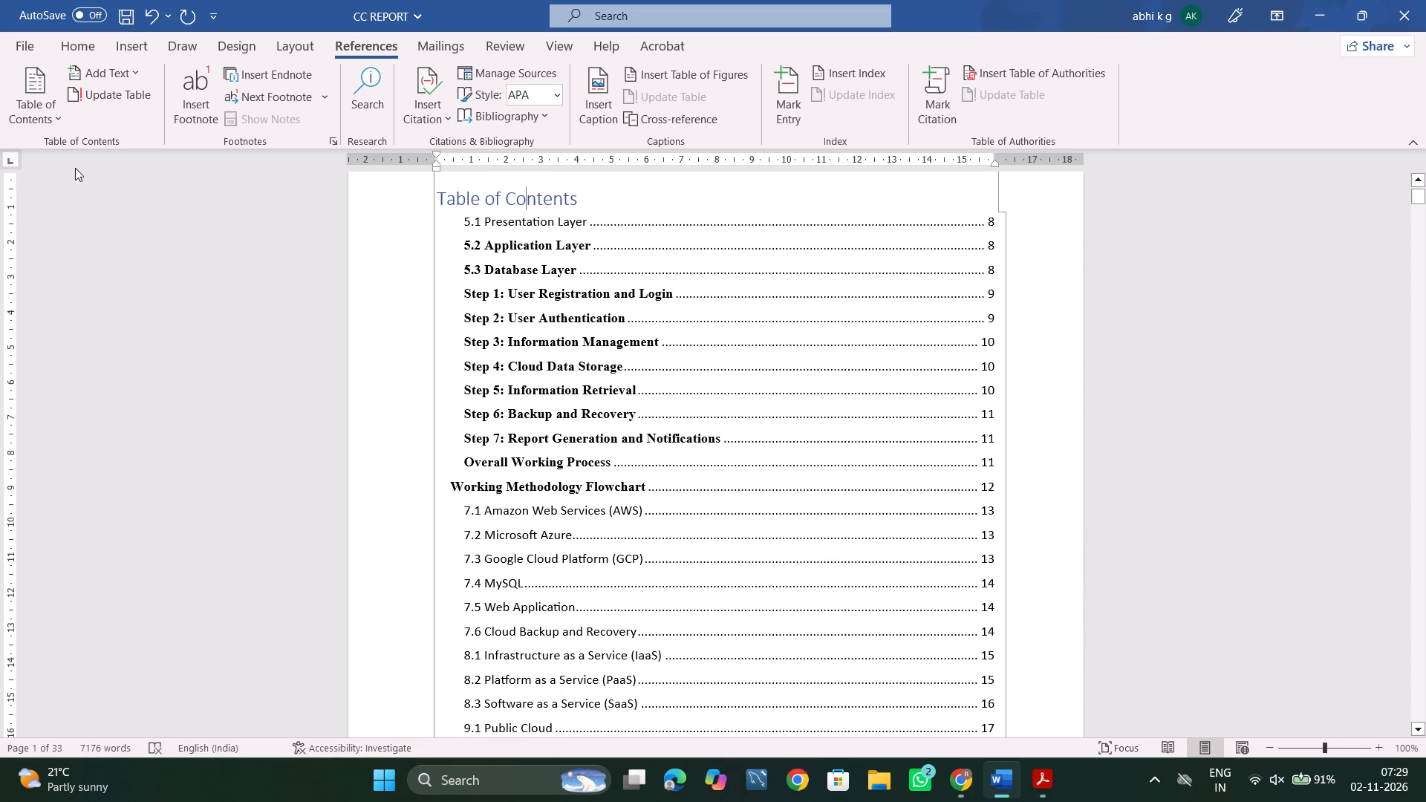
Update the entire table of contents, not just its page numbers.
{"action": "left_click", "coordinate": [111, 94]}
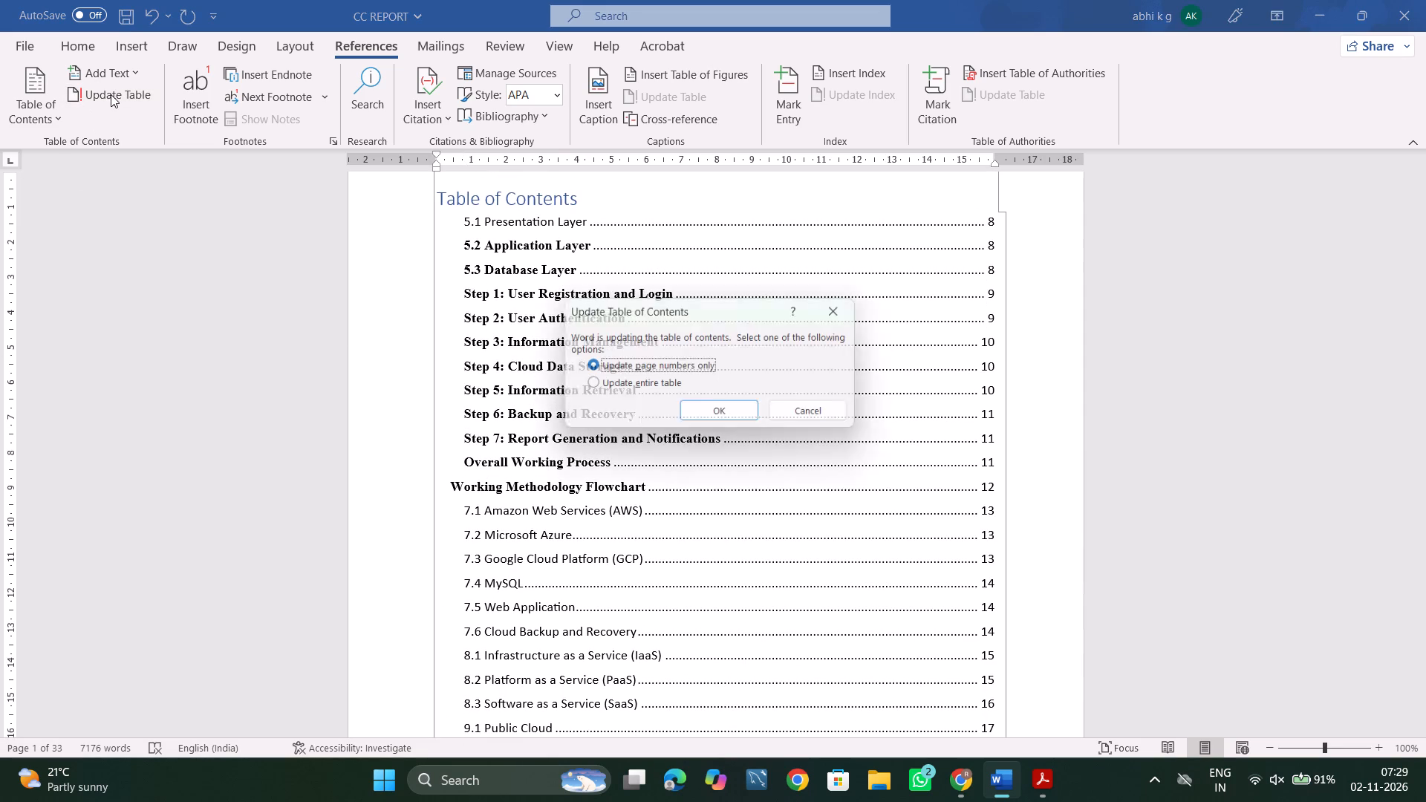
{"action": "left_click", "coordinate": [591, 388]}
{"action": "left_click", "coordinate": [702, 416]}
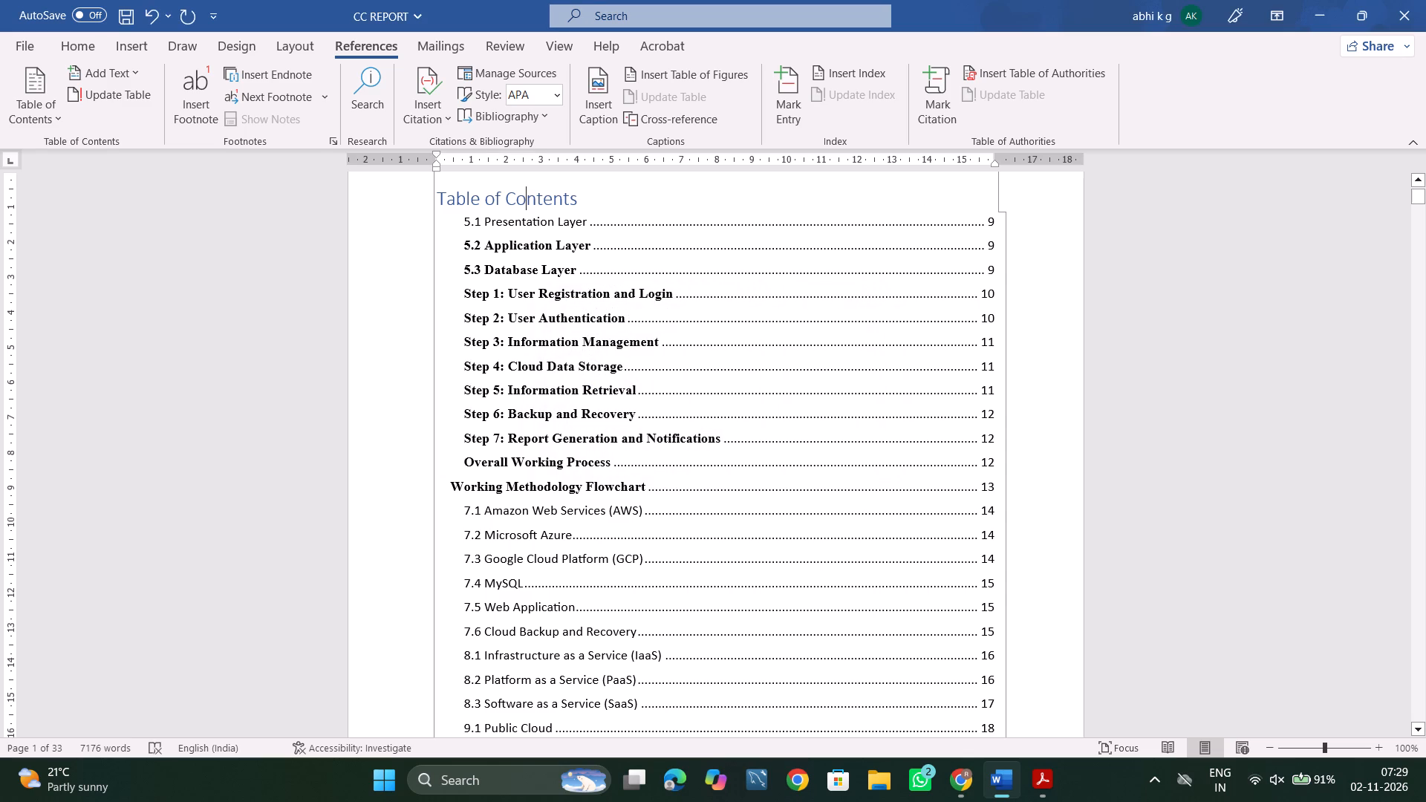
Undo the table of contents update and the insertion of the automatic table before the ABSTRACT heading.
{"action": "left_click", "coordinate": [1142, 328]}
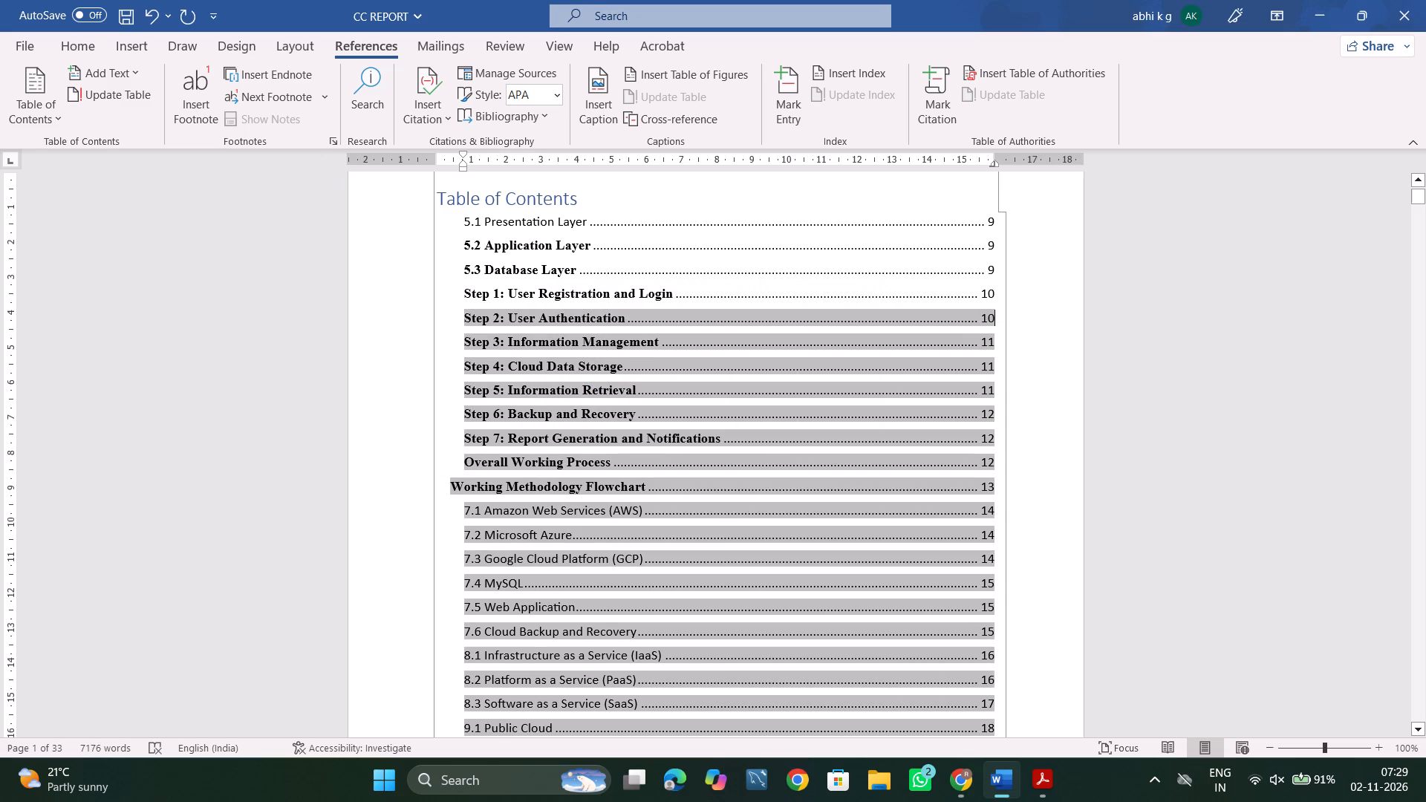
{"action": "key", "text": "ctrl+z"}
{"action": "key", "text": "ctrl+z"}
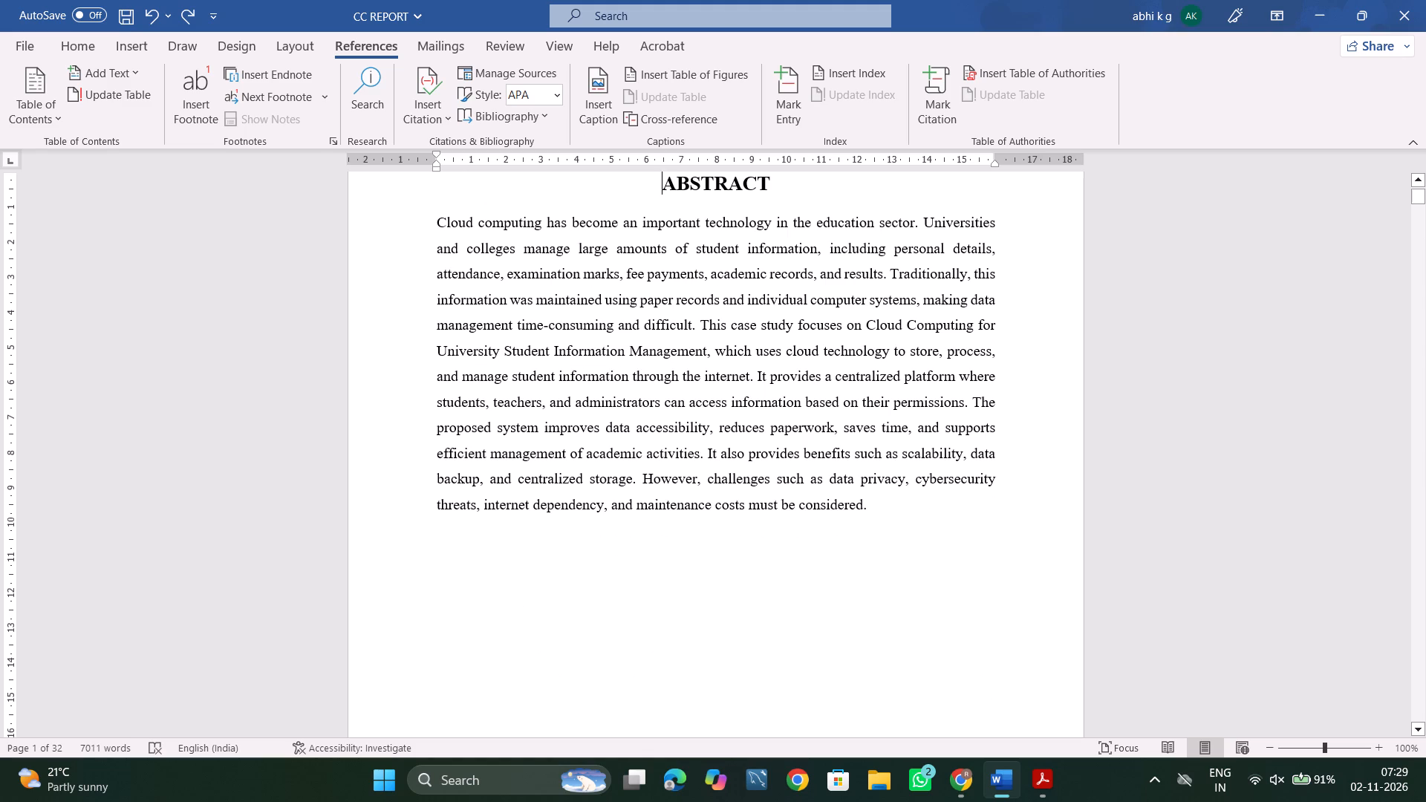
Save the CC REPORT document without the table of contents.
{"action": "key", "text": "ctrl+s"}
{"action": "key", "text": "ctrl+s"}
{"action": "key", "text": "ctrl+s"}
{"action": "key", "text": "ctrl+s"}
{"action": "key", "text": "ctrl+s"}
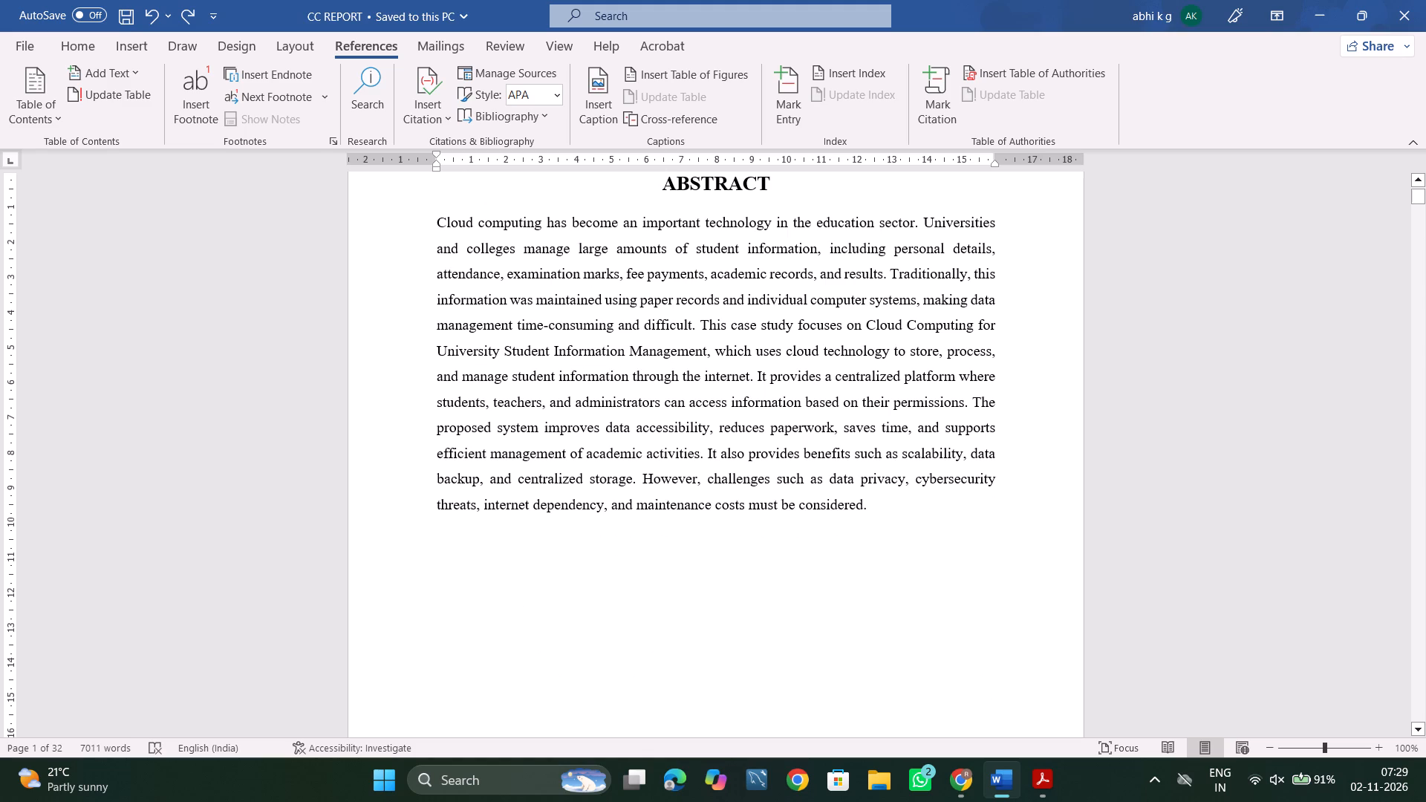
{"action": "key", "text": "ctrl+s"}
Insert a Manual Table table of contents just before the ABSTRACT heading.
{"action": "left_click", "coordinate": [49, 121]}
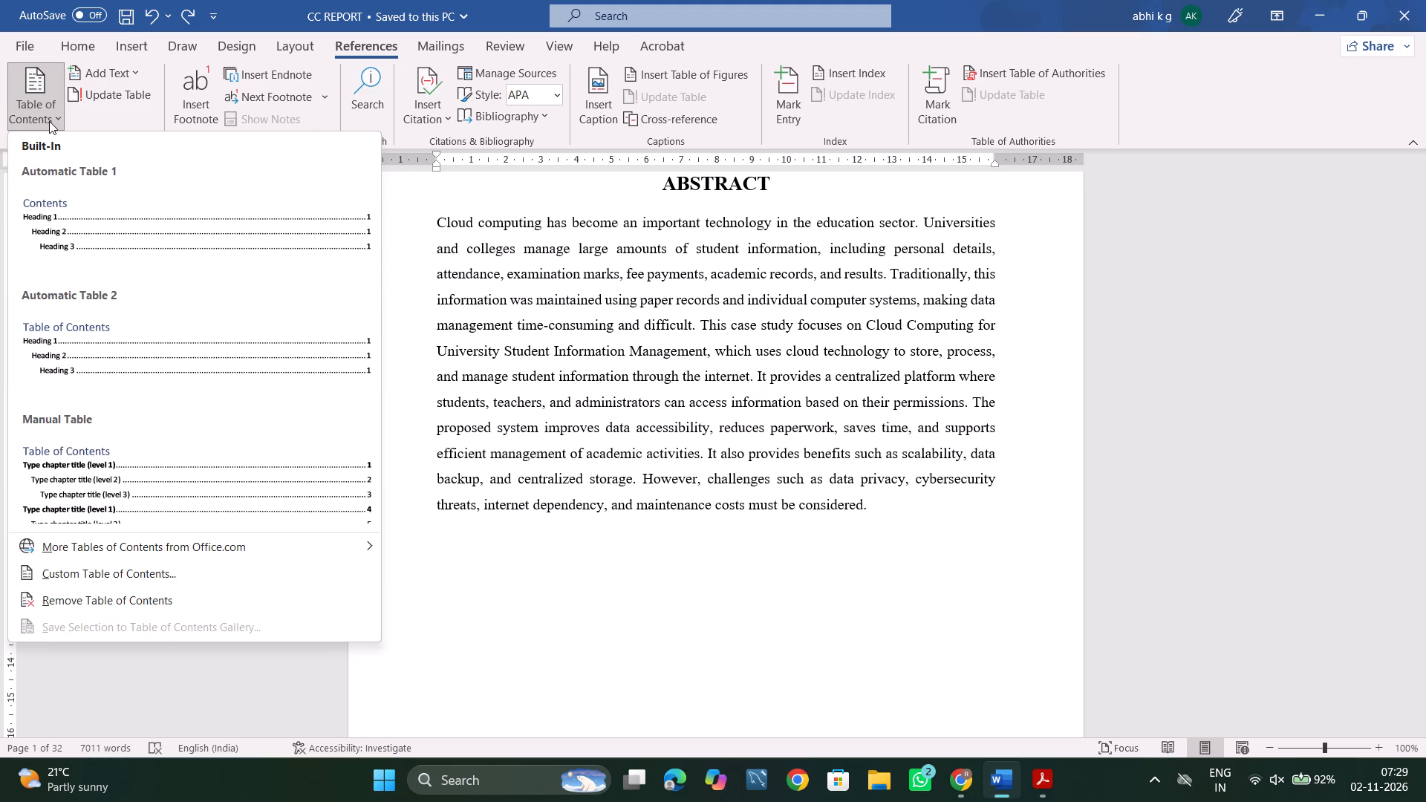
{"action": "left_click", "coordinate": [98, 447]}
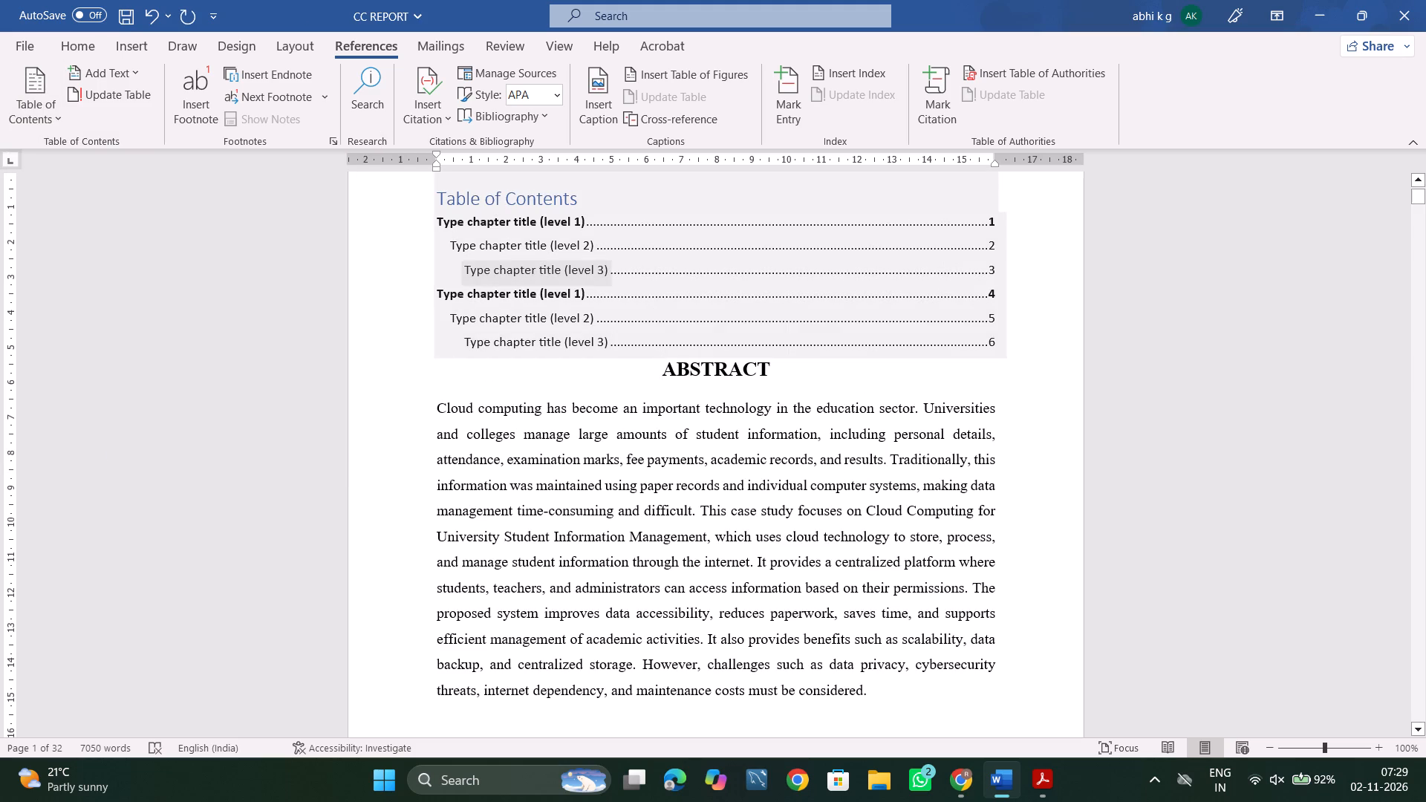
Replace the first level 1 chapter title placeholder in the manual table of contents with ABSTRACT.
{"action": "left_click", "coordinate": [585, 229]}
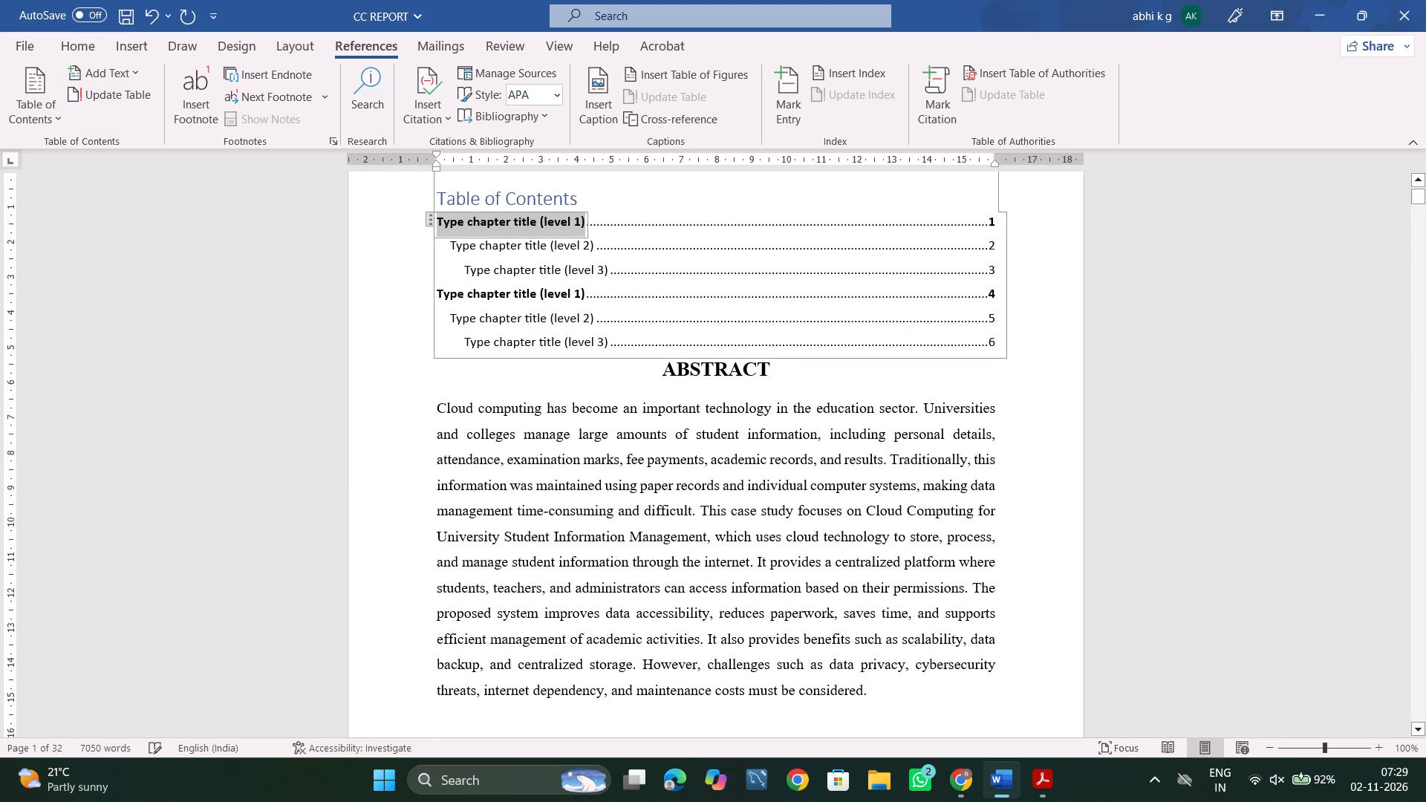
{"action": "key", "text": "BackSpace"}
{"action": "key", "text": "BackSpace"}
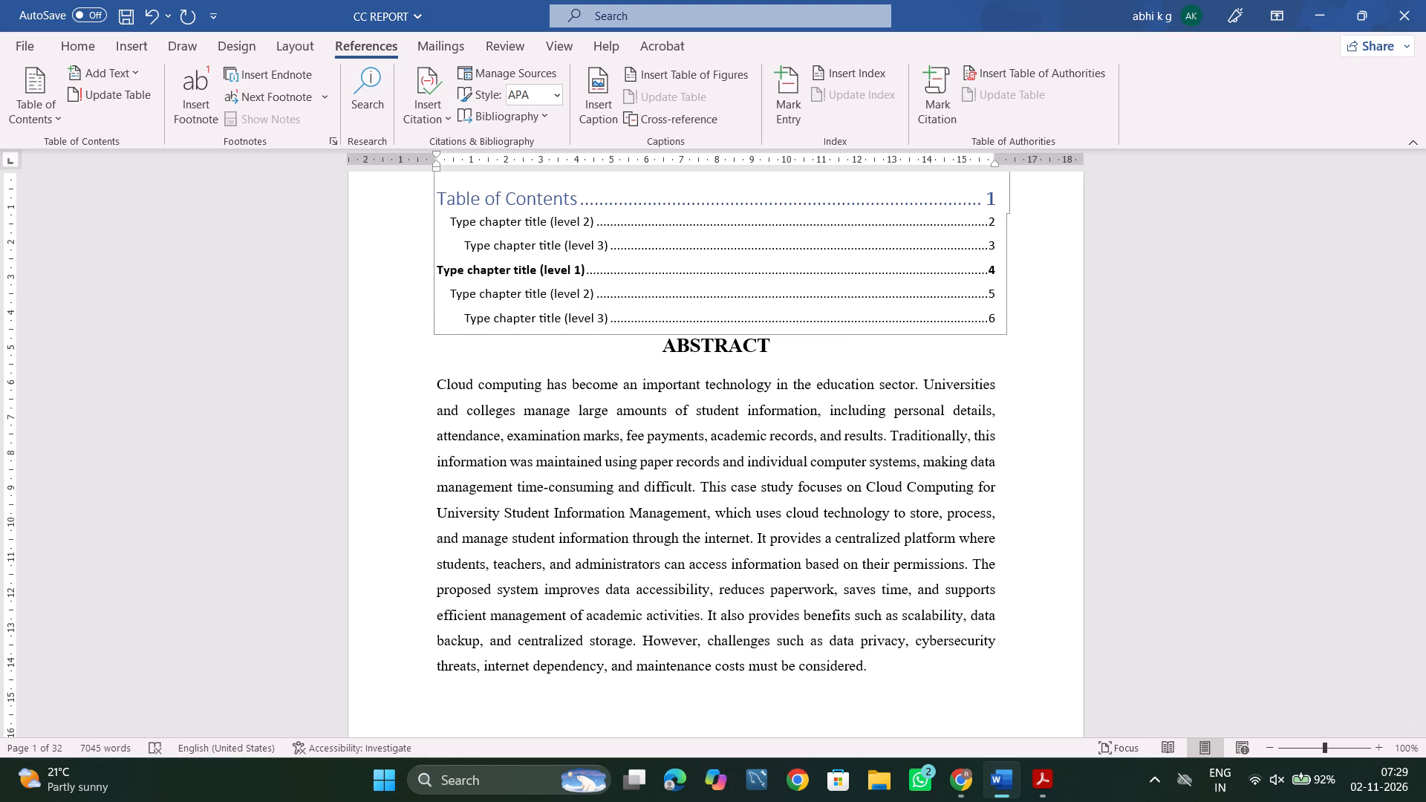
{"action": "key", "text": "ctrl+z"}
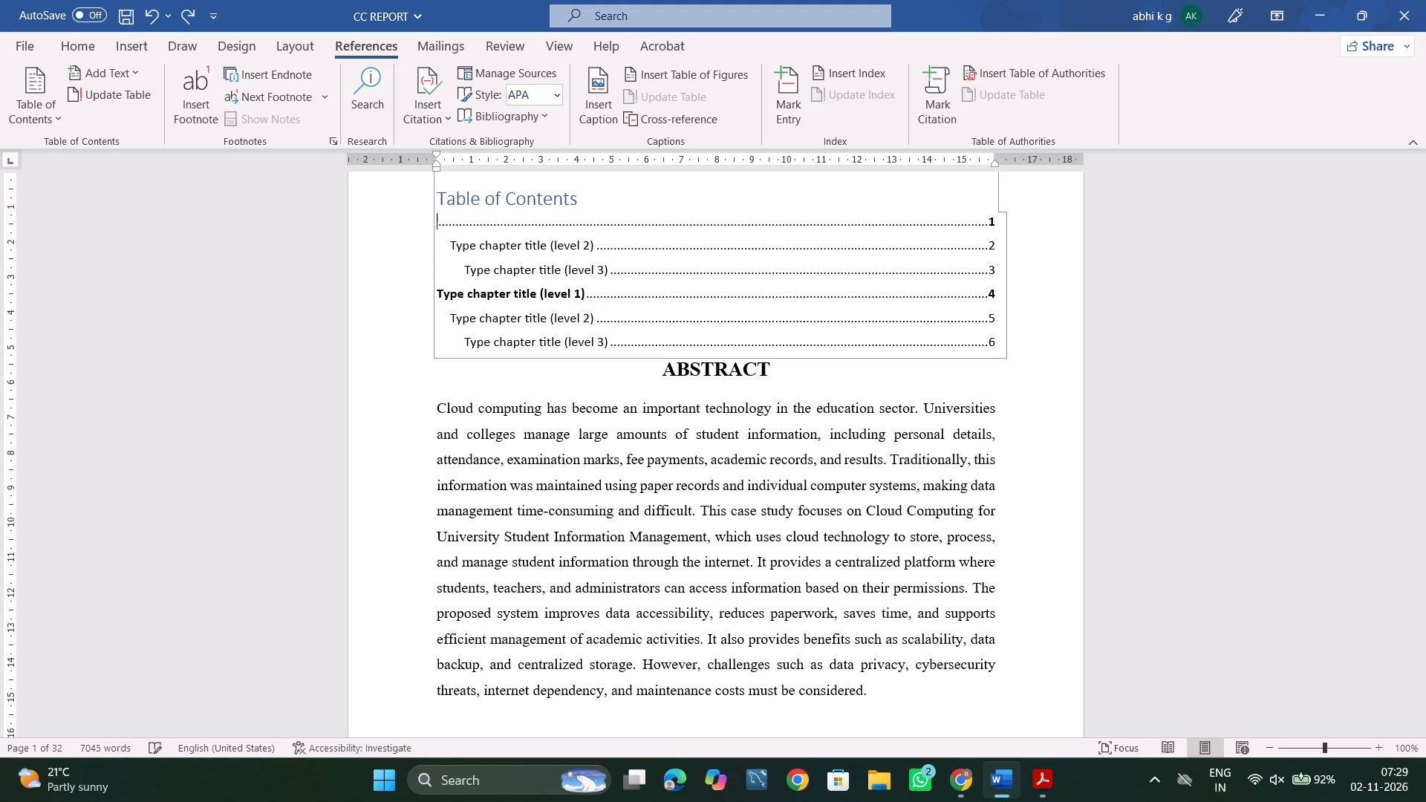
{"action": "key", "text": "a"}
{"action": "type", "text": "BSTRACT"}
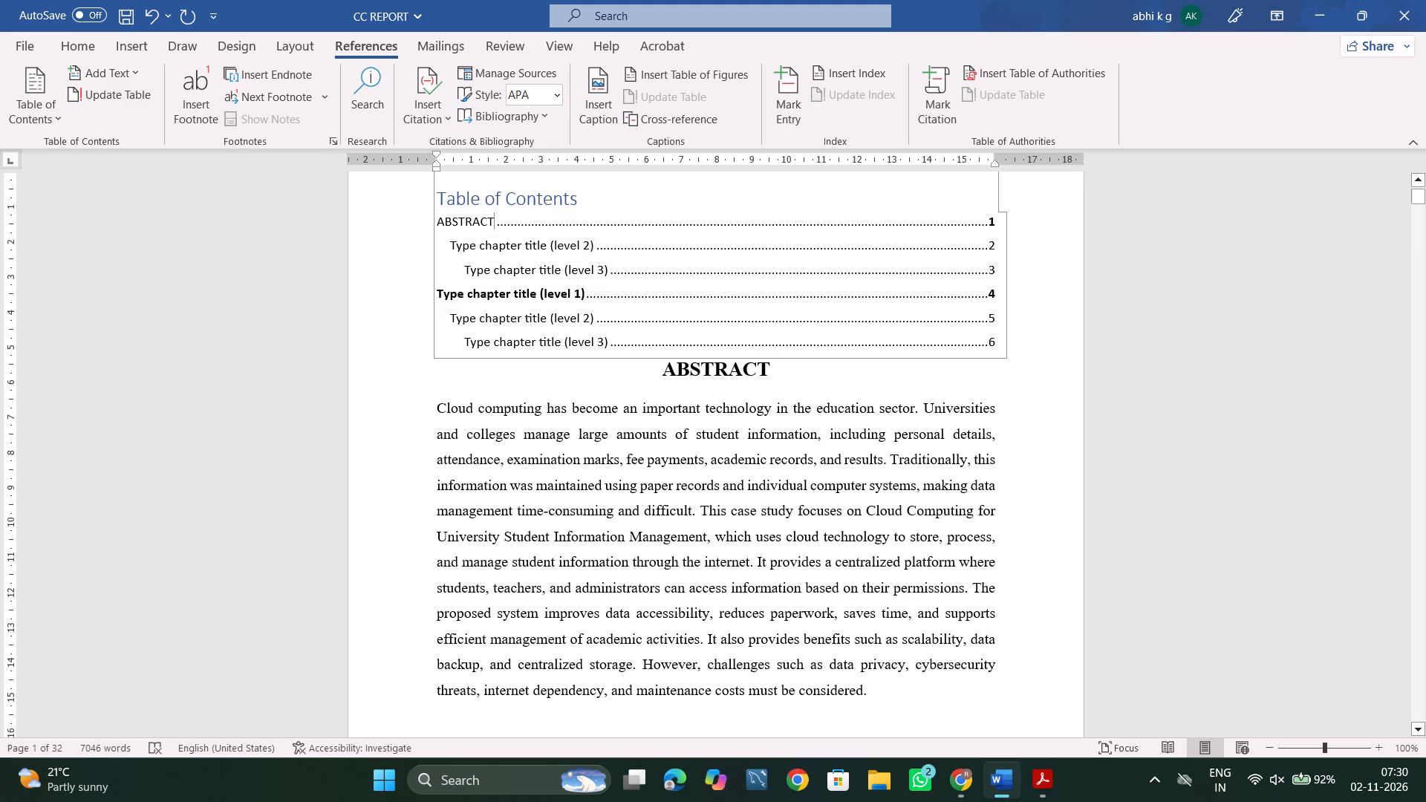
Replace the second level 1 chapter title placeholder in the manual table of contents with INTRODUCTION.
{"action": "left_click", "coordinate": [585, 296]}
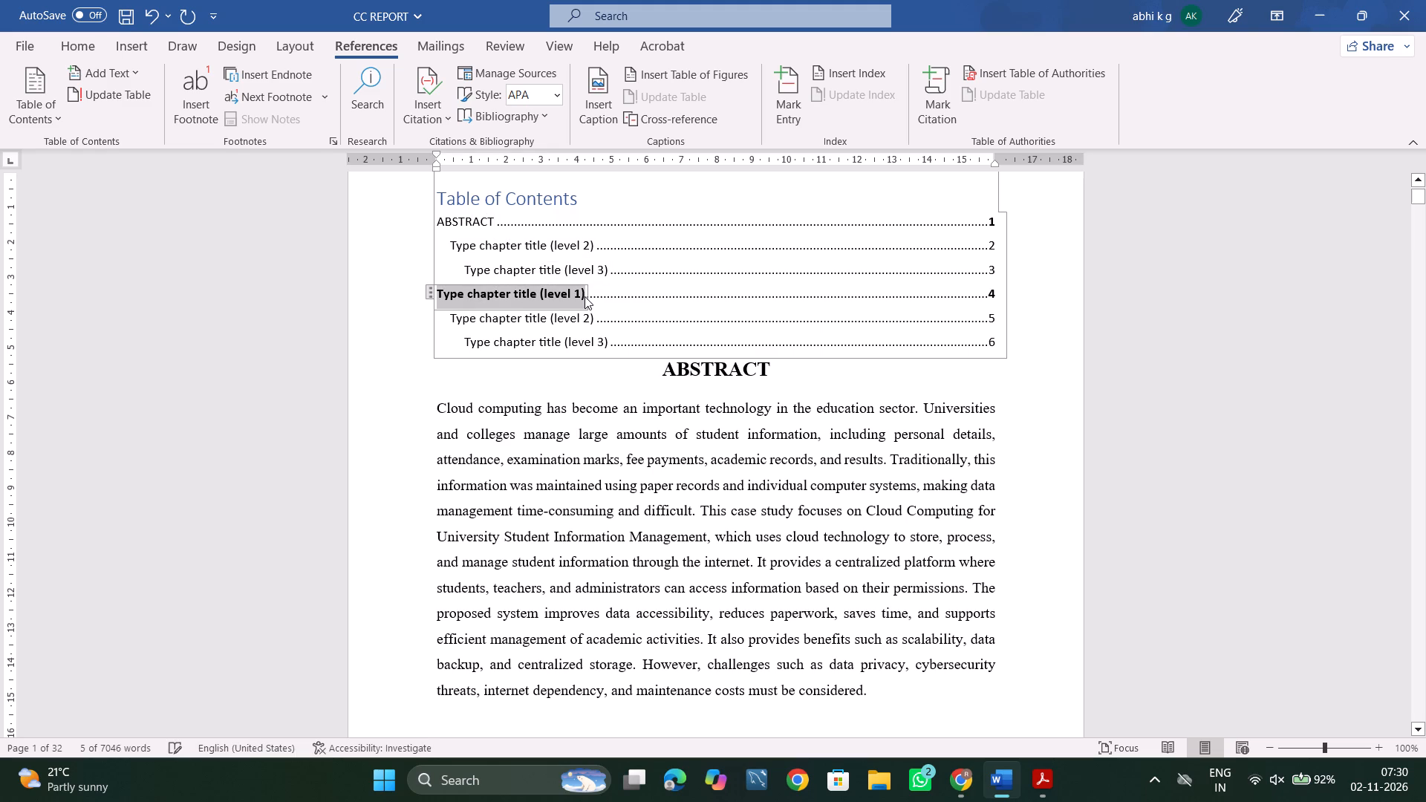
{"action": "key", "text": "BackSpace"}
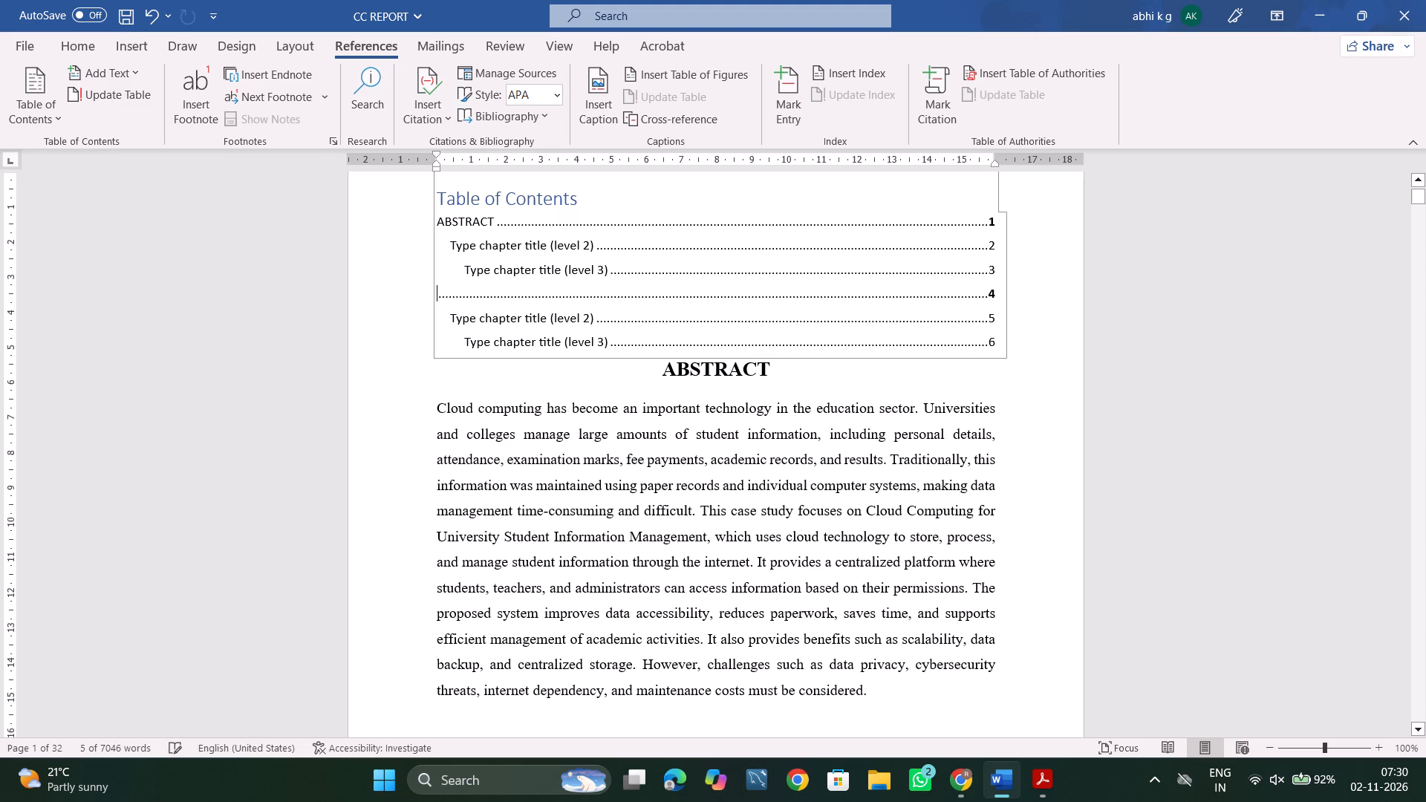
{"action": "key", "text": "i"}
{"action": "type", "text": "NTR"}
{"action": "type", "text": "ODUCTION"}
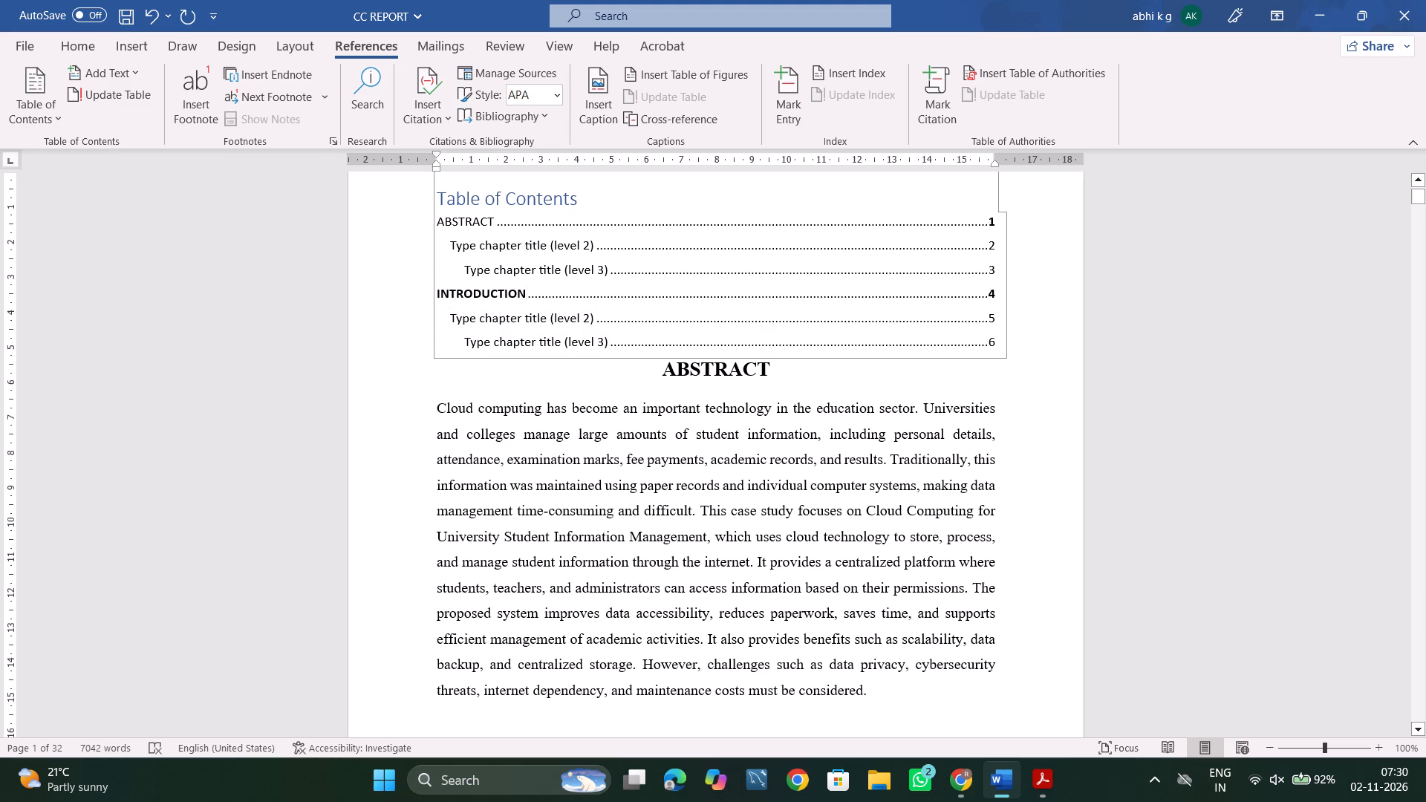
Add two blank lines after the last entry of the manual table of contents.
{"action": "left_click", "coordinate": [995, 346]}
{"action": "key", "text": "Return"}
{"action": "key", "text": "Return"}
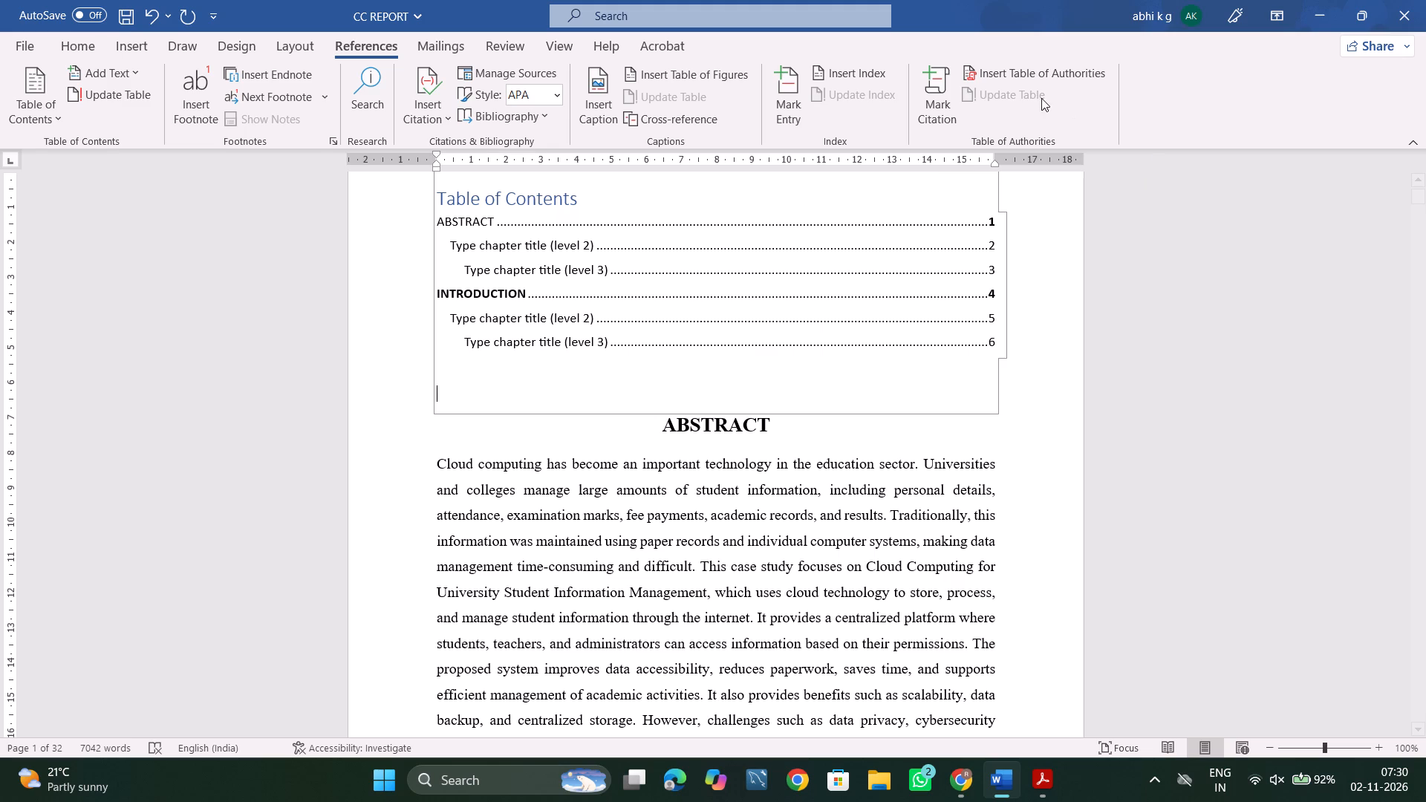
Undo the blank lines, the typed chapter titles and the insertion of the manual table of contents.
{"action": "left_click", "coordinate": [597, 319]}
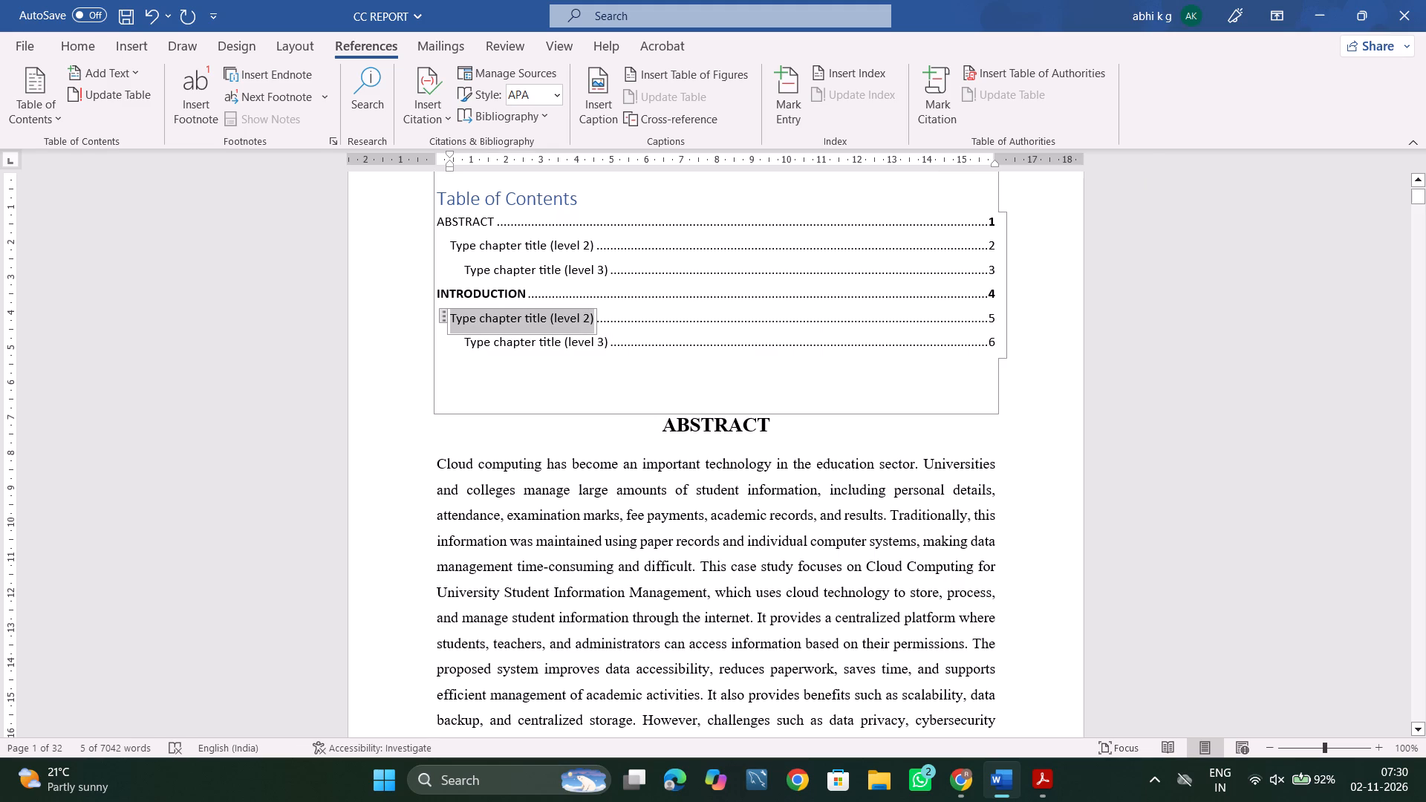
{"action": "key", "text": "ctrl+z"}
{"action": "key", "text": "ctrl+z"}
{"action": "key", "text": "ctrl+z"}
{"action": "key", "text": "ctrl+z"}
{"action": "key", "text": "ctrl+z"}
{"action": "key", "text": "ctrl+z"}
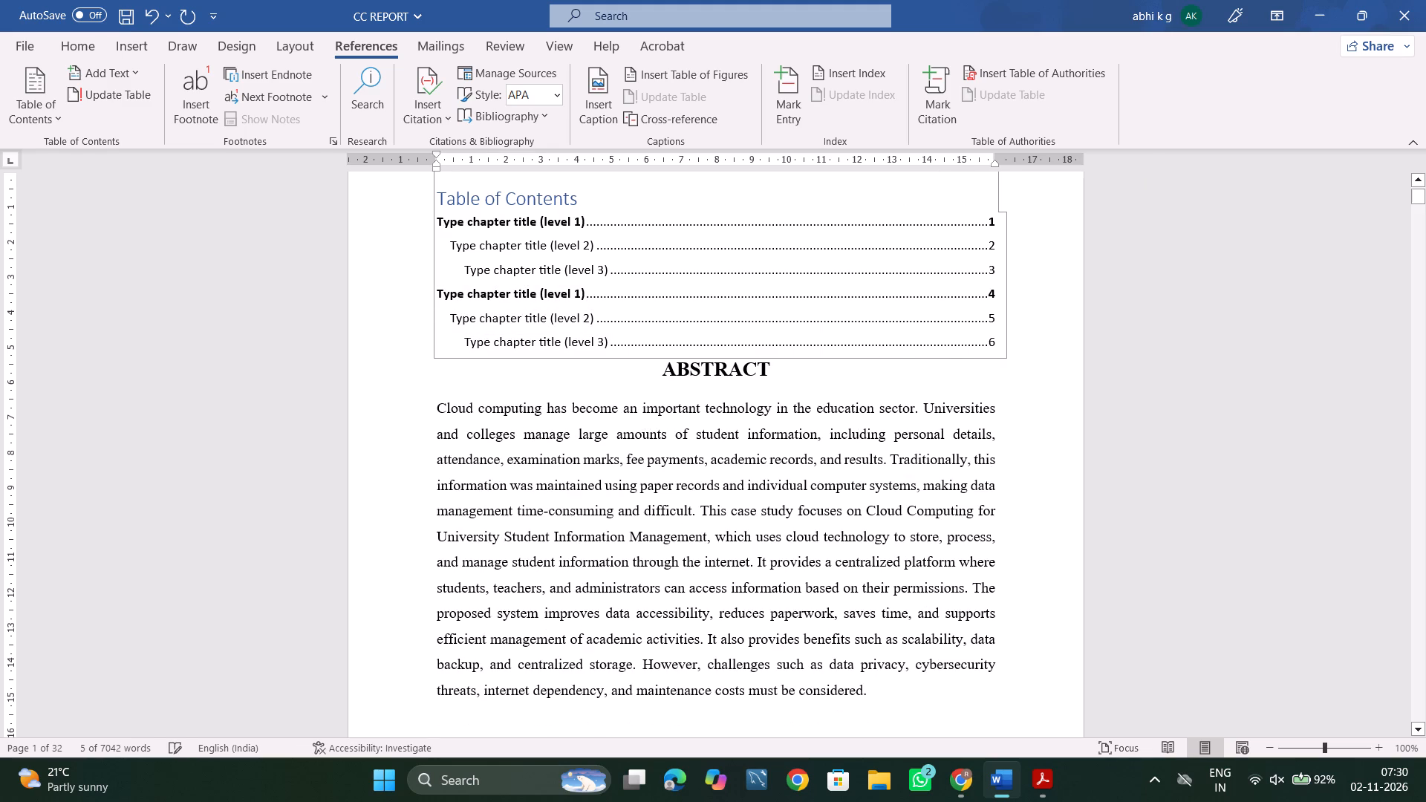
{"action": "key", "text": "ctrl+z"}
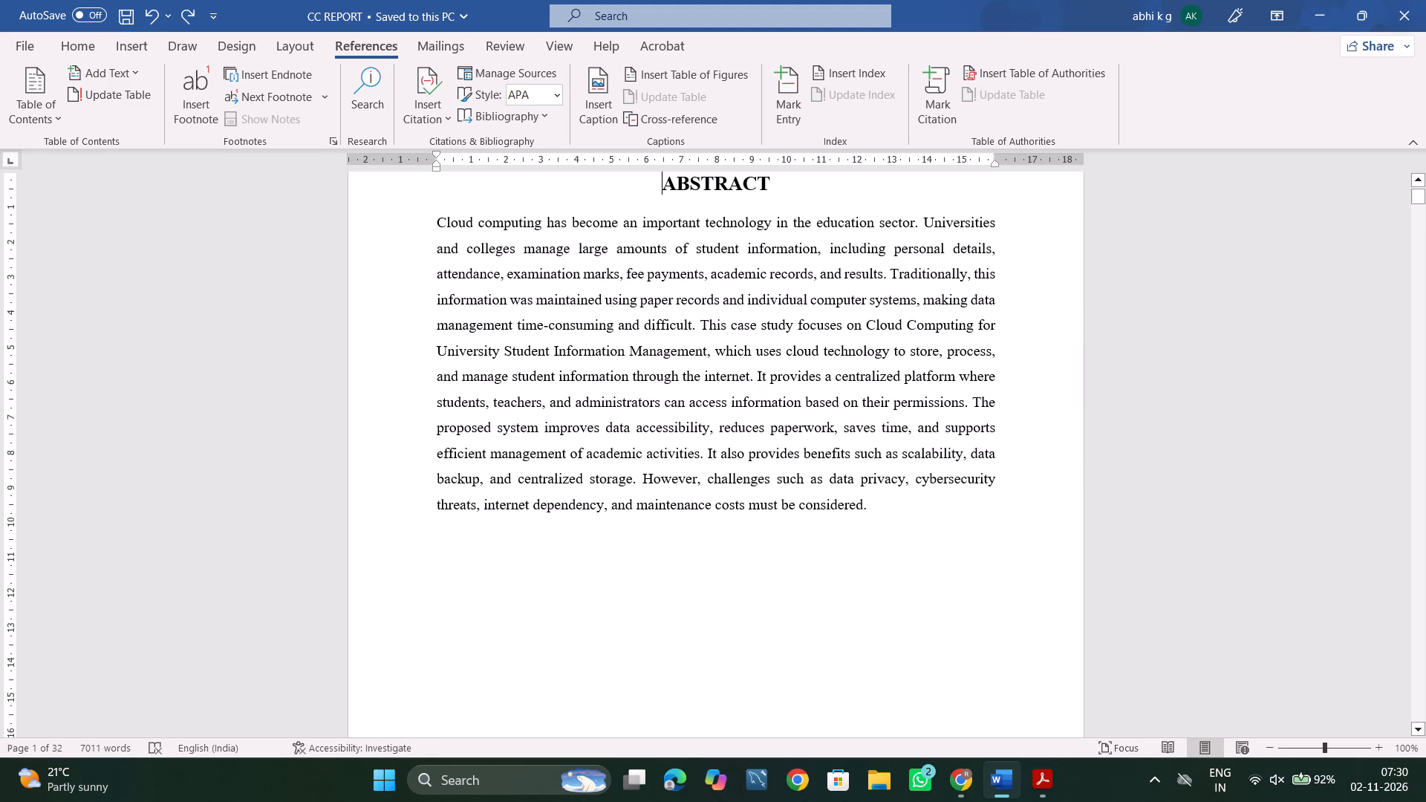
Save the CC REPORT document with the manual table of contents removed.
{"action": "key", "text": "ctrl+s"}
{"action": "key", "text": "ctrl+s"}
{"action": "key", "text": "ctrl+s"}
{"action": "key", "text": "ctrl+s"}
{"action": "key", "text": "ctrl+s"}
{"action": "key", "text": "ctrl+s"}
{"action": "key", "text": "ctrl+s"}
{"action": "key", "text": "ctrl+s"}
{"action": "key", "text": "ctrl+s"}
{"action": "key", "text": "ctrl+s"}
{"action": "key", "text": "ctrl+s"}
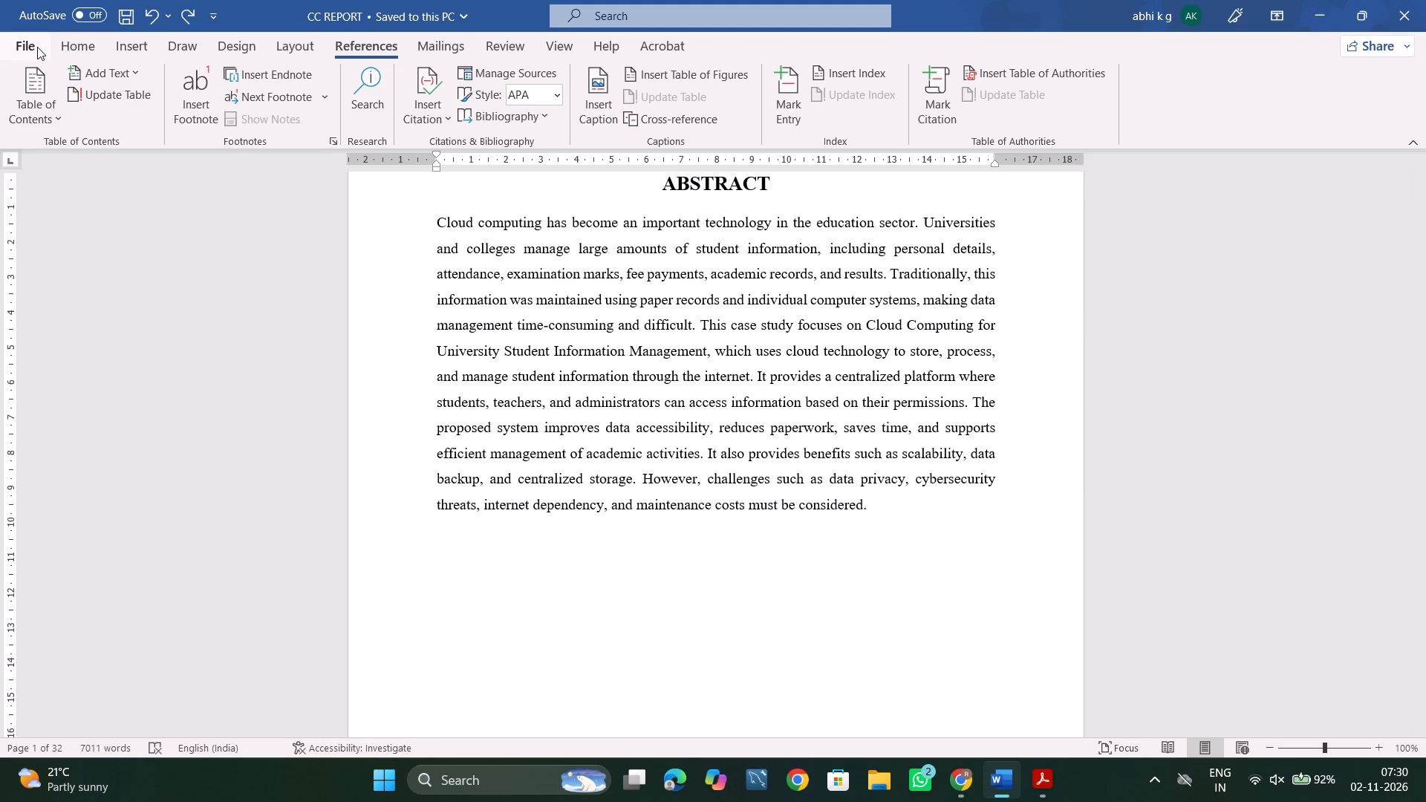
Open the Save As options for the CC REPORT document.
{"action": "left_click", "coordinate": [37, 47]}
{"action": "left_click", "coordinate": [68, 327]}
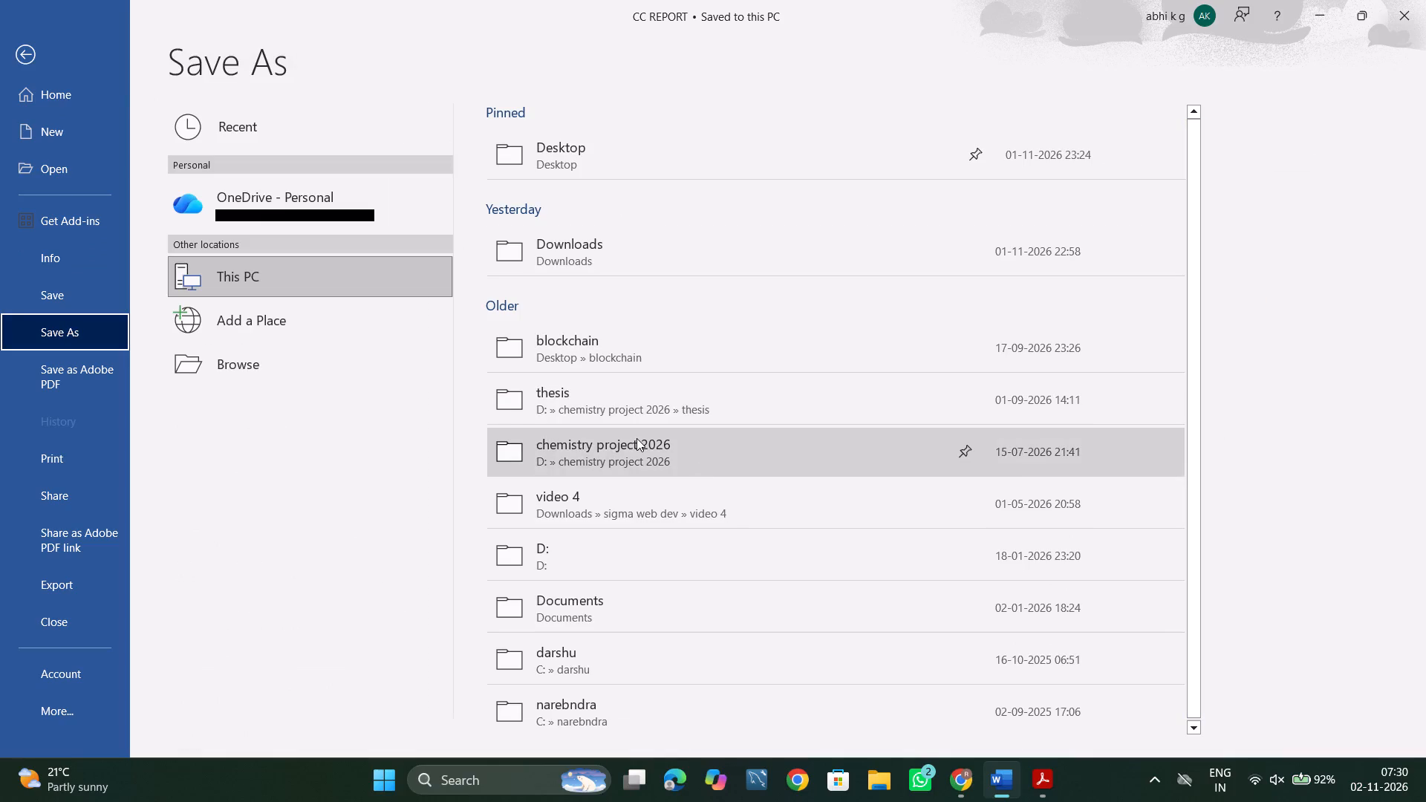
Save the document to the Desktop as a PDF named CC REPORT FINAL, keeping the Standard optimization.
{"action": "left_click", "coordinate": [574, 166]}
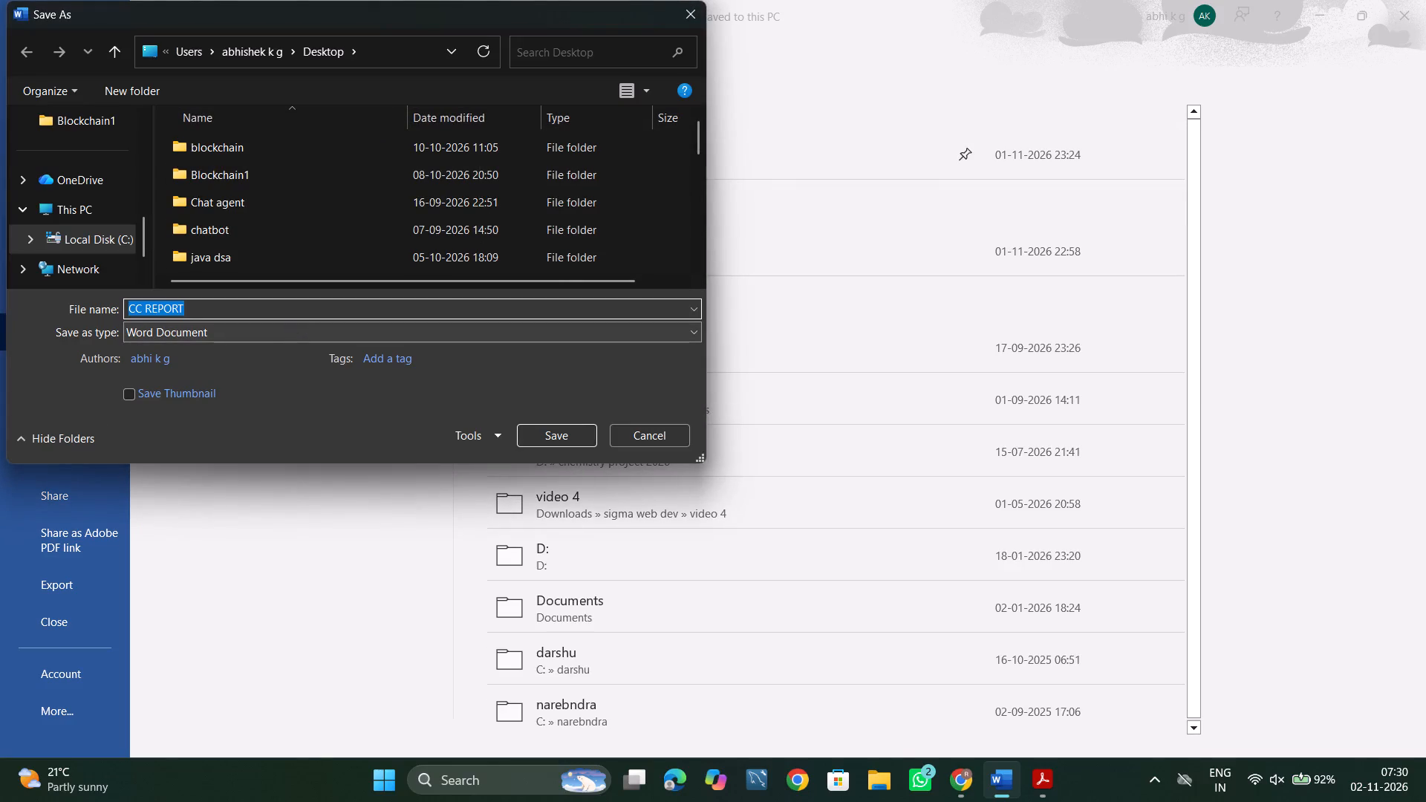
{"action": "left_click", "coordinate": [291, 312]}
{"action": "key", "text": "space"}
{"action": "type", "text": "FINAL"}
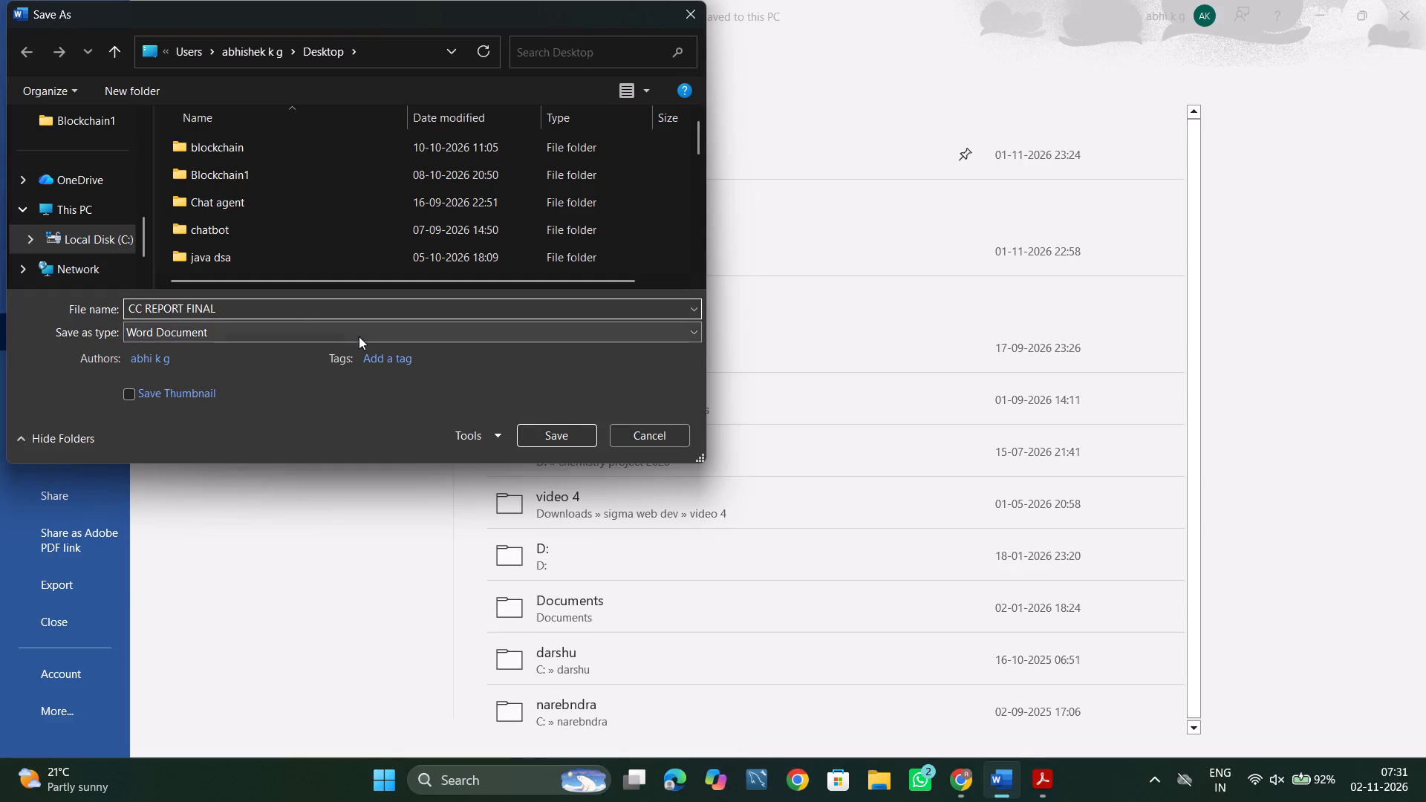
{"action": "left_click", "coordinate": [359, 336]}
{"action": "left_click", "coordinate": [235, 434]}
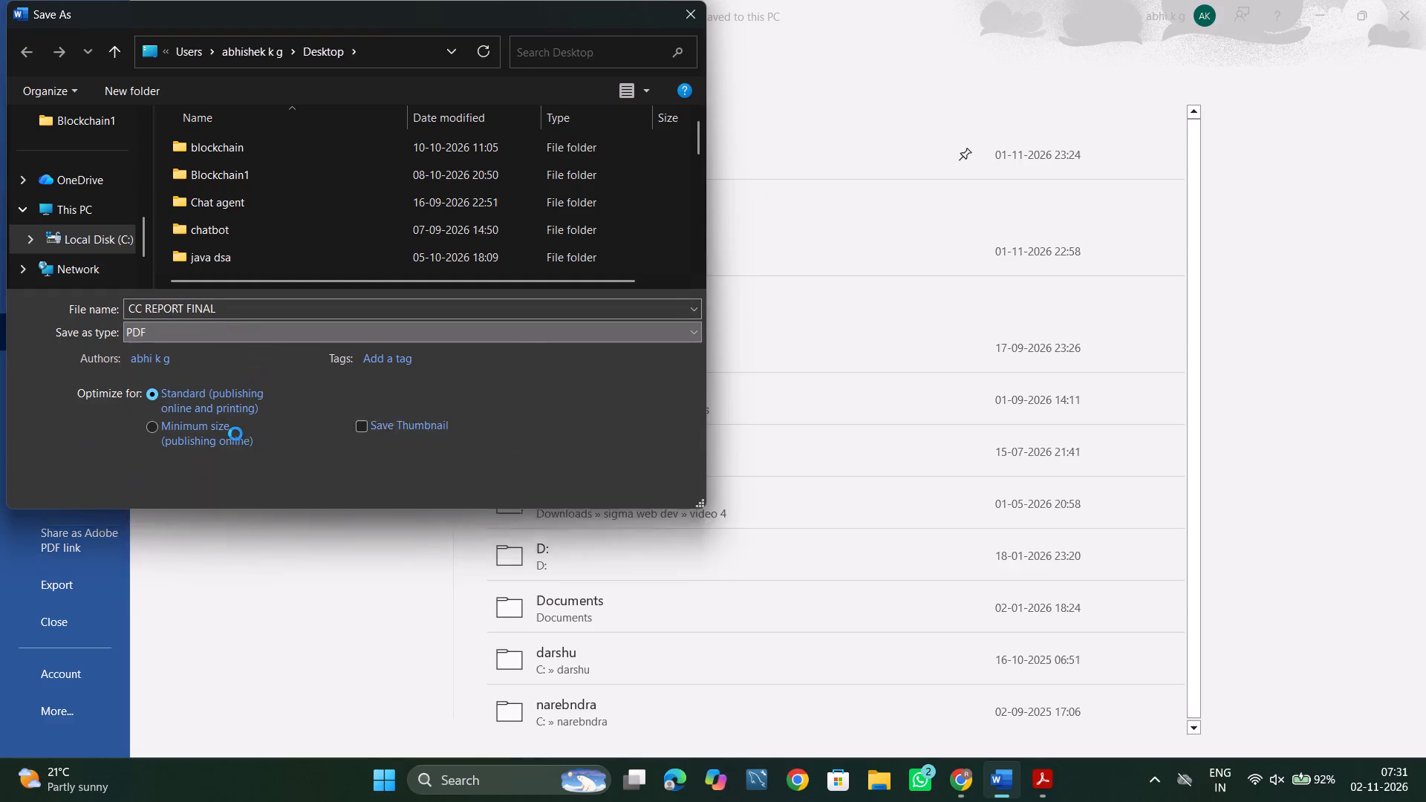
{"action": "left_click", "coordinate": [534, 477]}
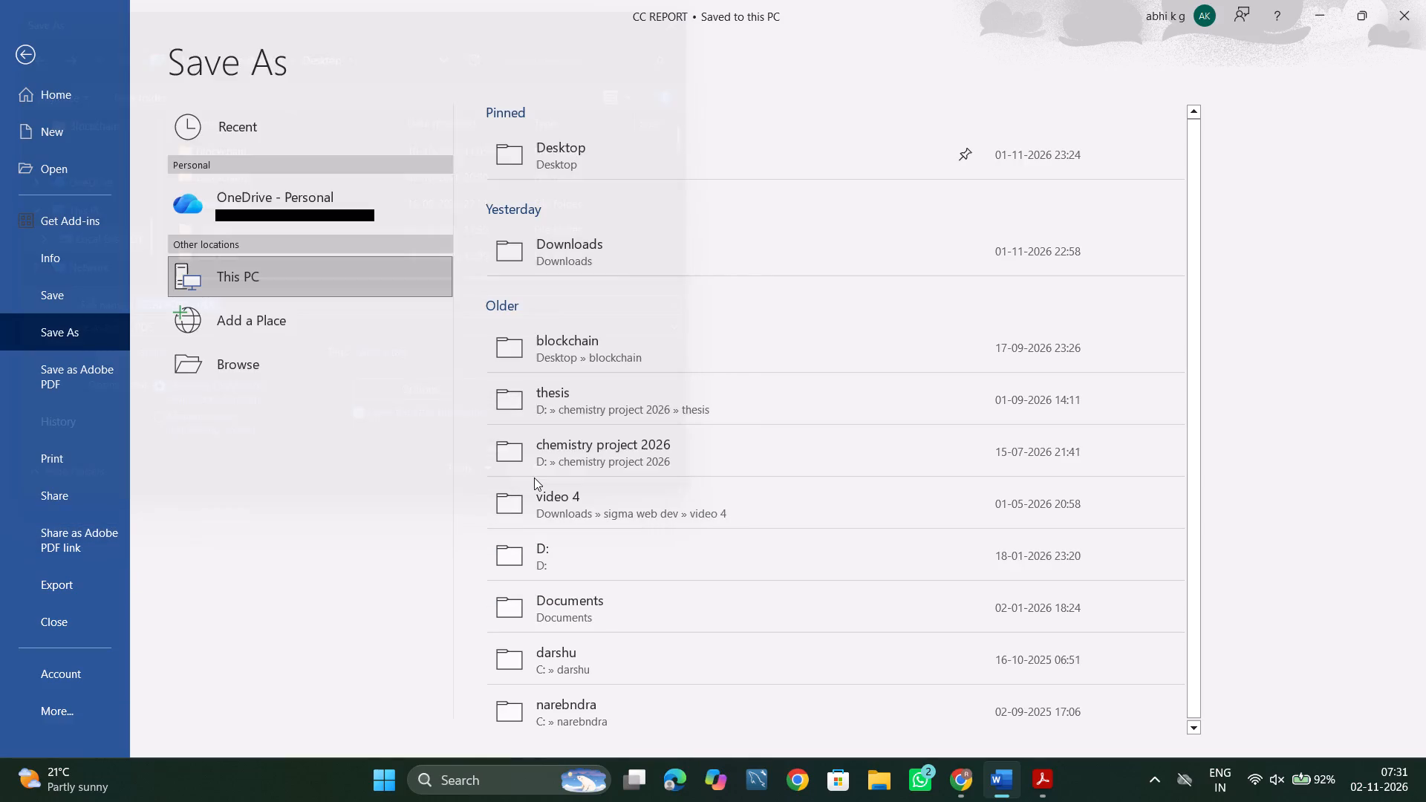
Close the Word document and the Acrobat window showing the exported CC REPORT FINAL PDF.
{"action": "left_click", "coordinate": [1425, 0]}
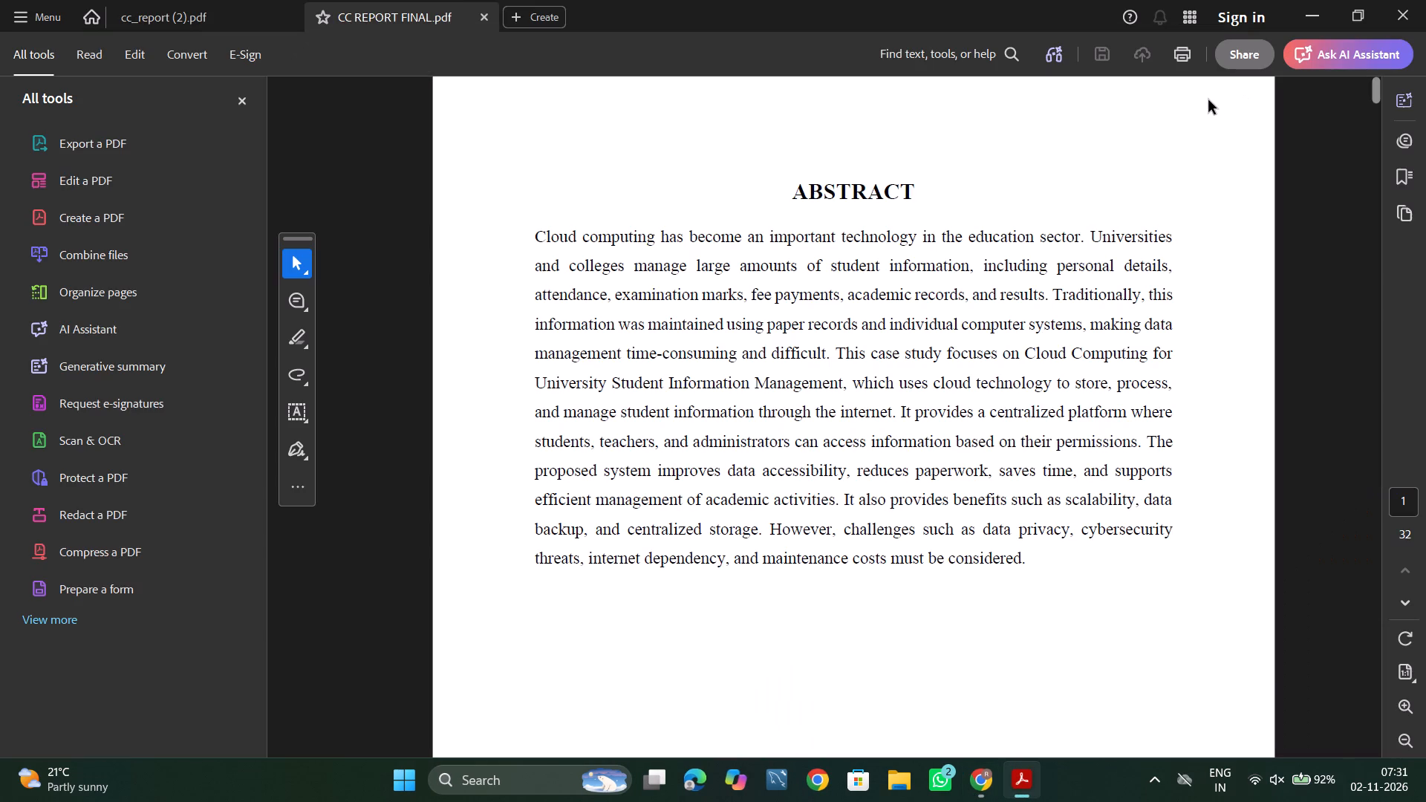
{"action": "left_click", "coordinate": [1410, 0]}
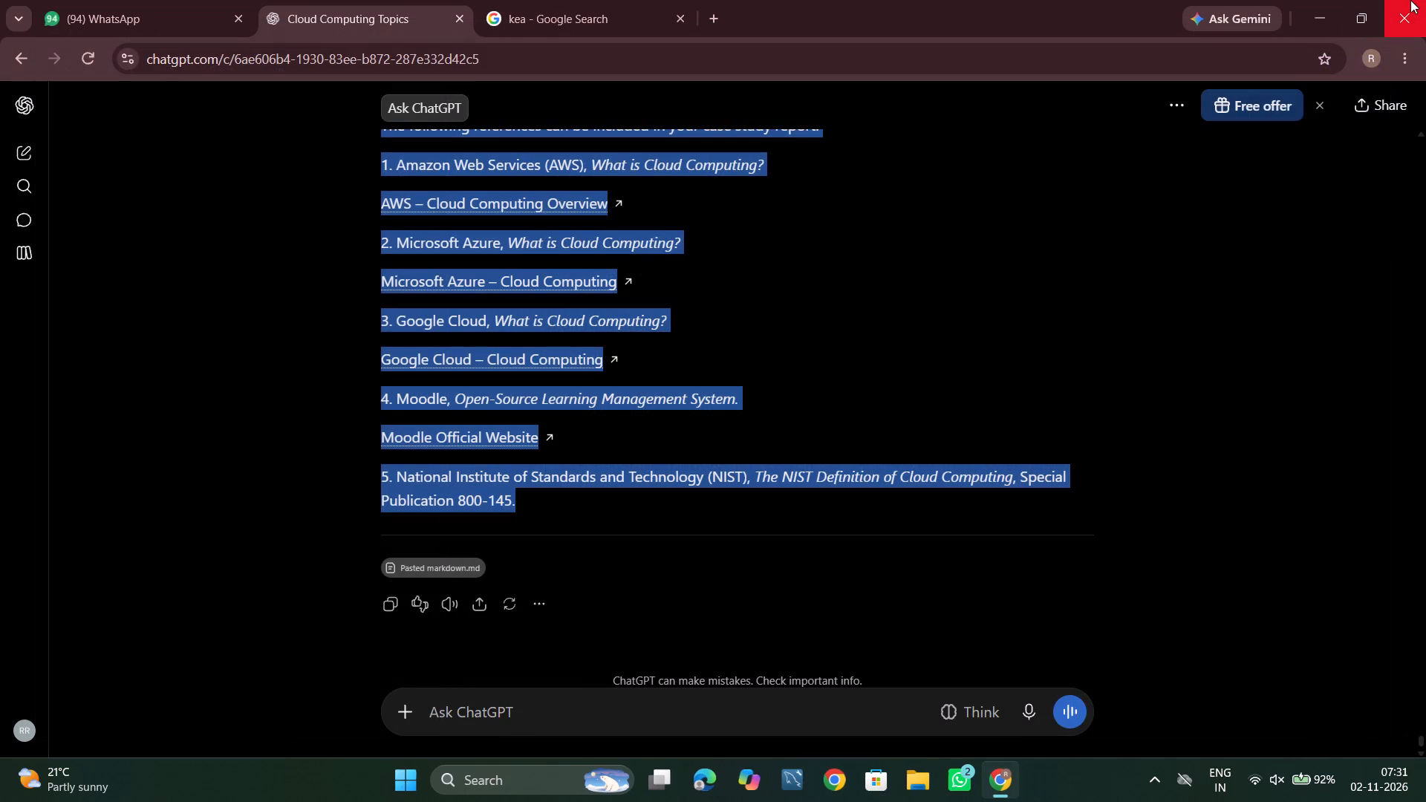
Switch to the kea Google Search page in Chrome.
{"action": "left_click", "coordinate": [942, 322]}
{"action": "left_click", "coordinate": [608, 0]}
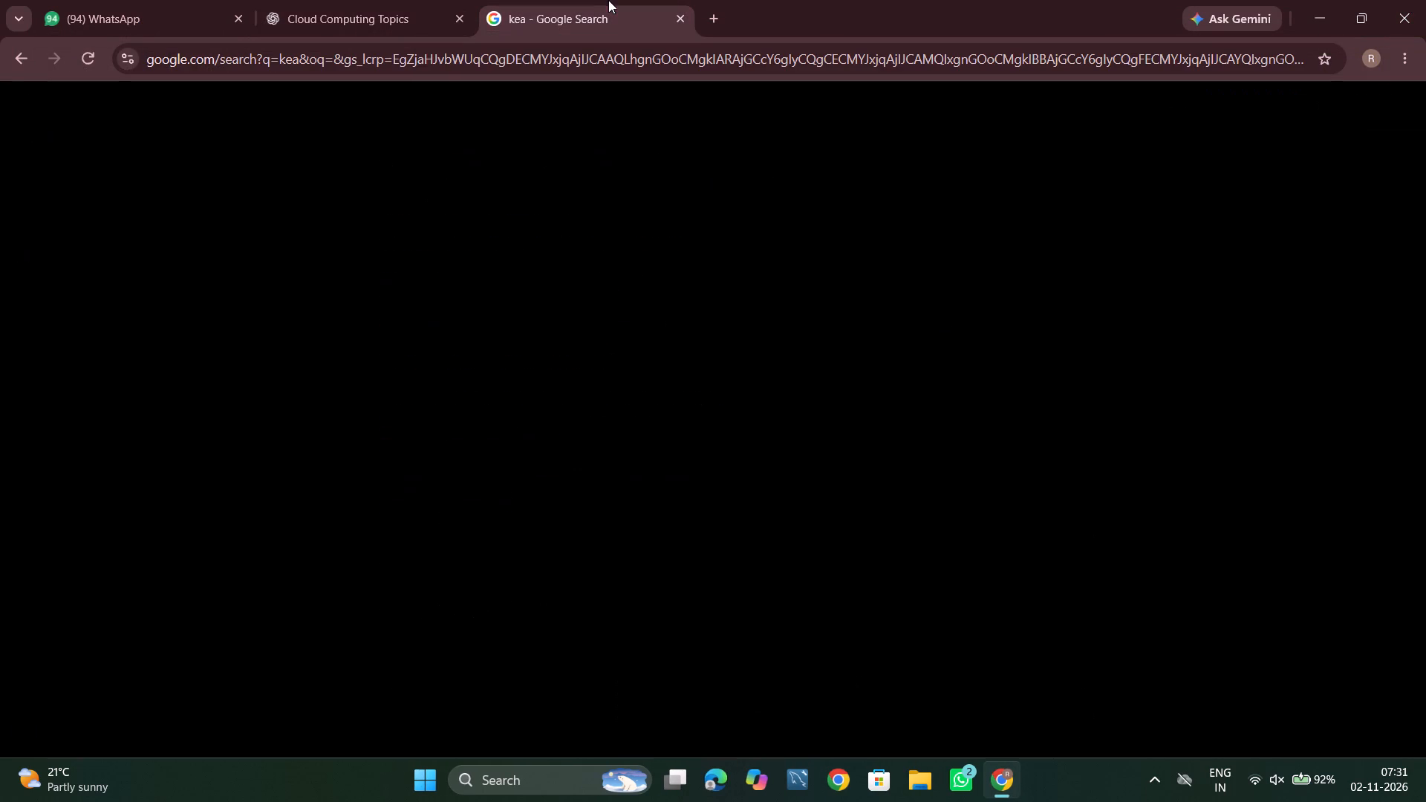